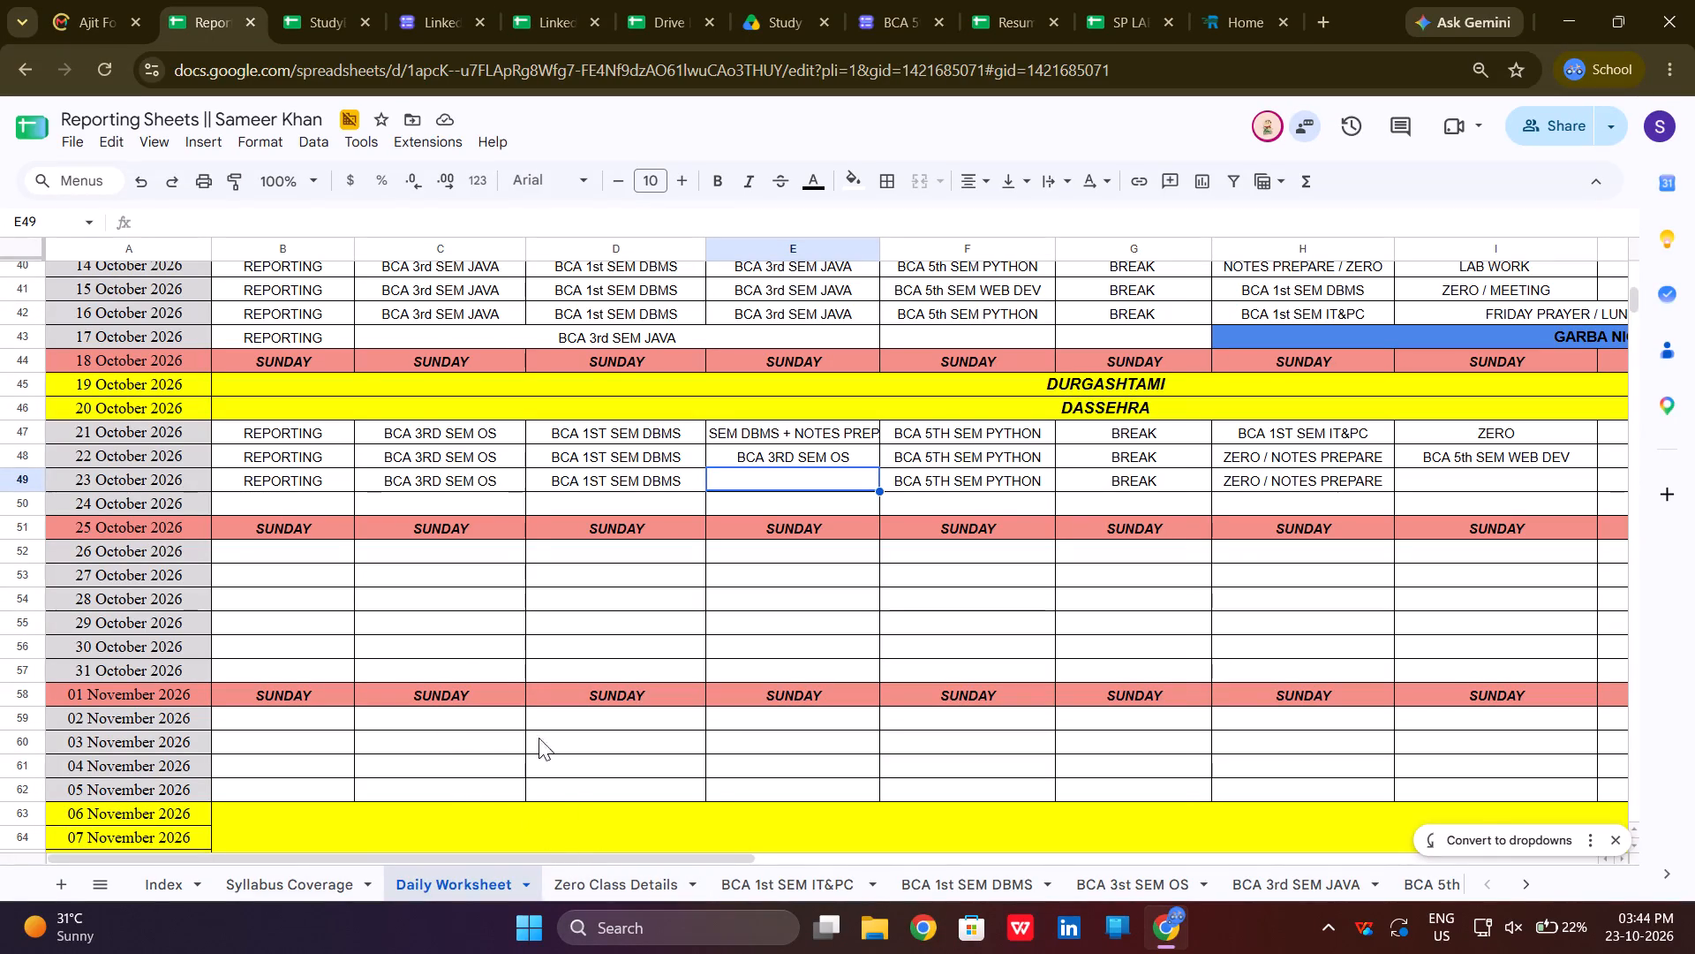
Merge the BCA 1ST SEM DBMS cell D49 with the empty cell E49 in the 23 October row.
{"action": "left_click_drag", "start_coordinate": [689, 483], "coordinate": [777, 484]}
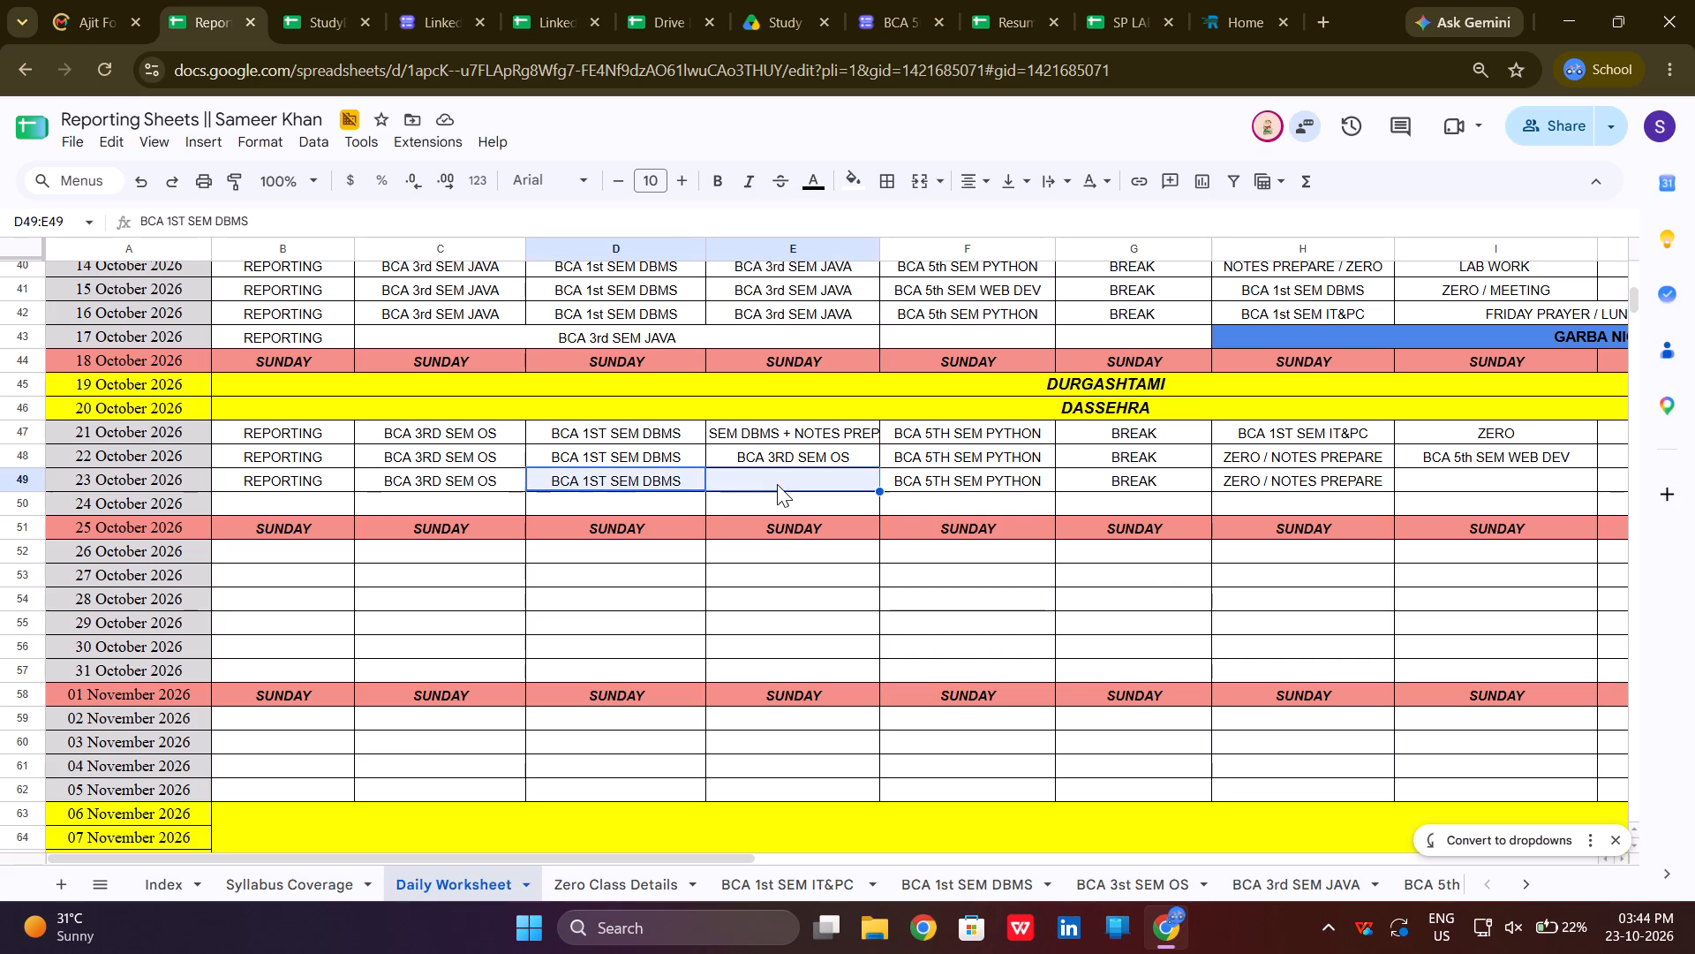
{"action": "left_click", "coordinate": [919, 182]}
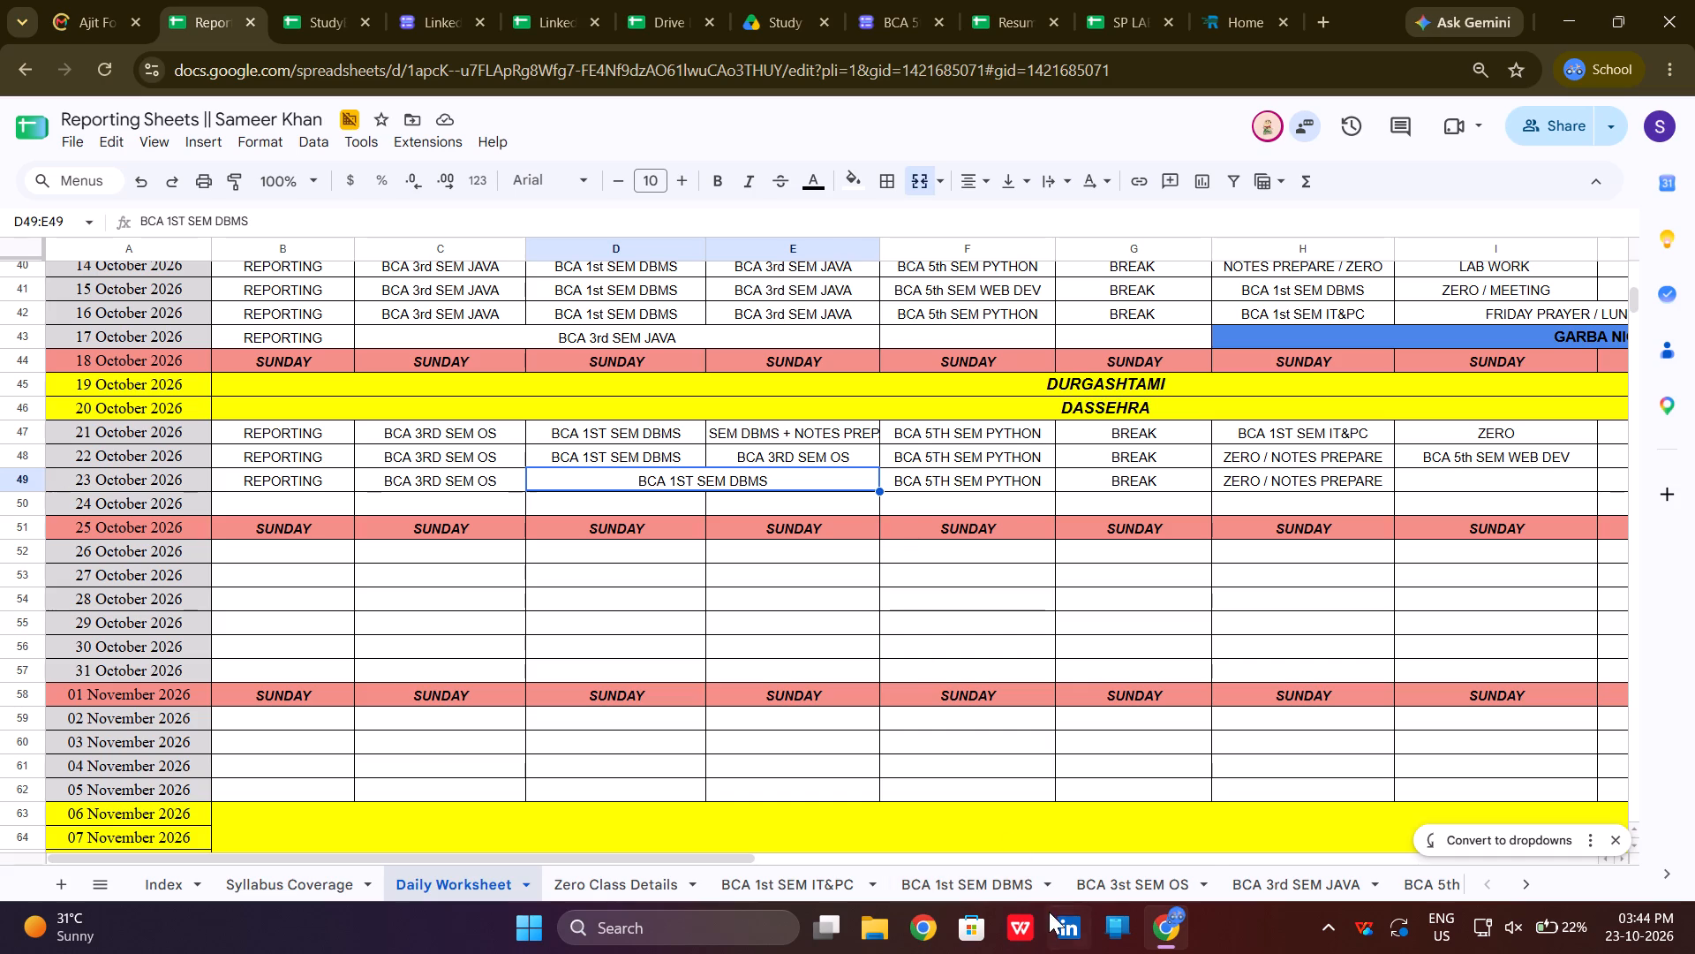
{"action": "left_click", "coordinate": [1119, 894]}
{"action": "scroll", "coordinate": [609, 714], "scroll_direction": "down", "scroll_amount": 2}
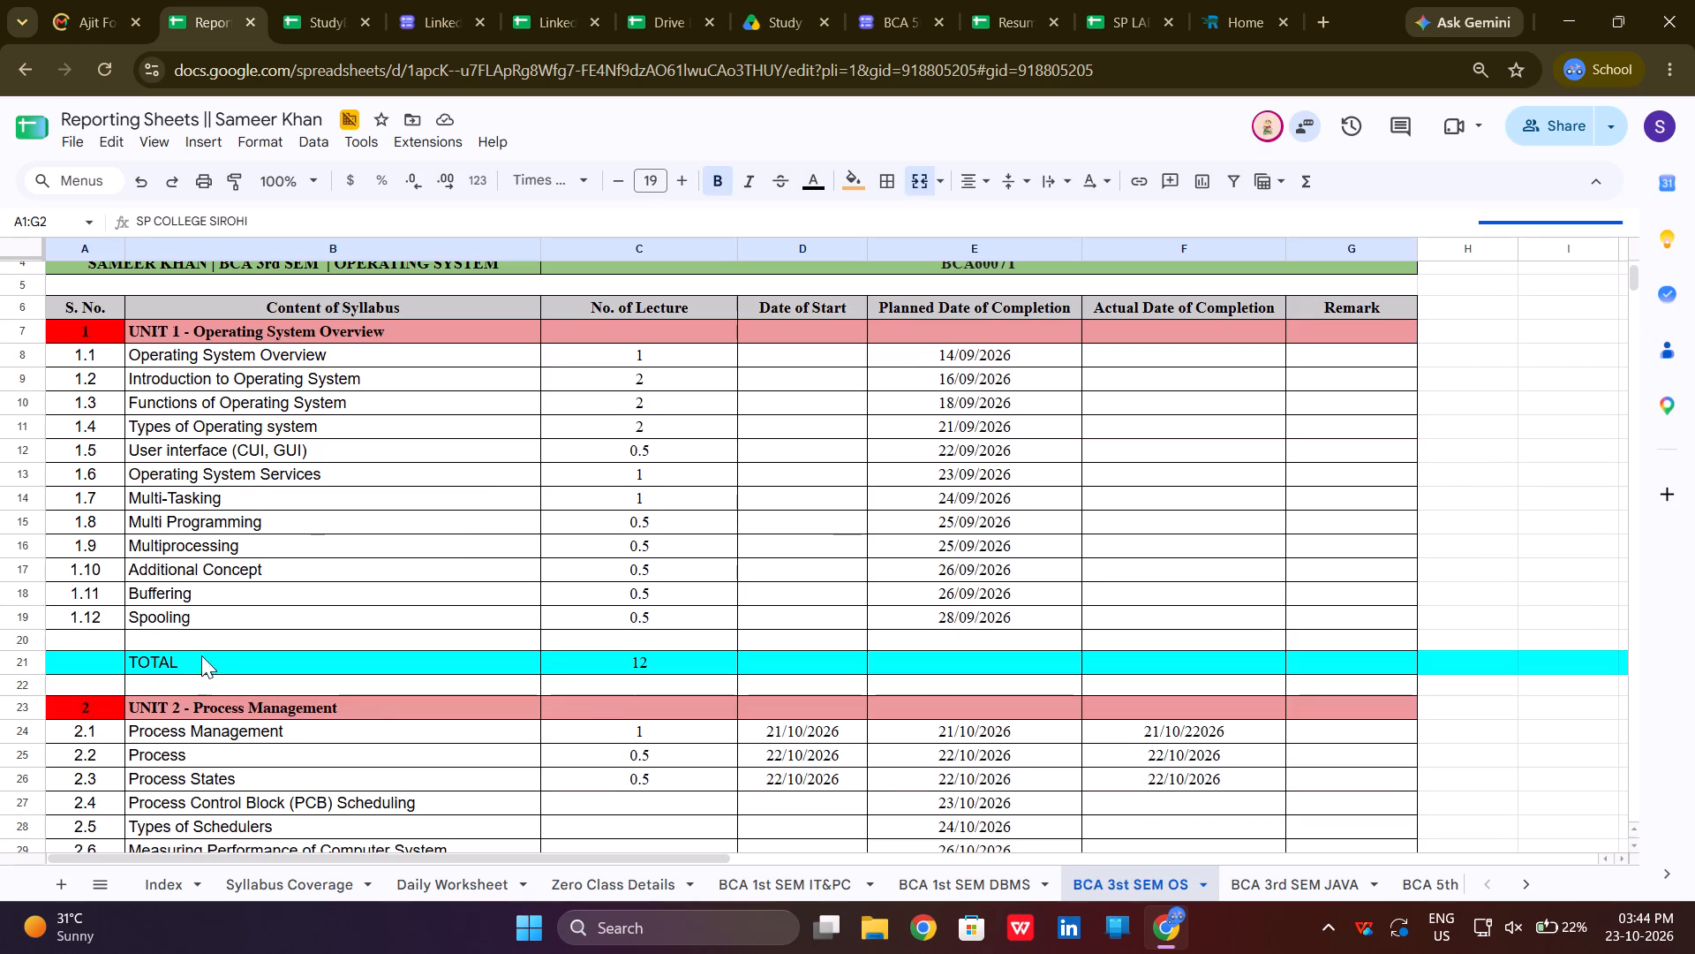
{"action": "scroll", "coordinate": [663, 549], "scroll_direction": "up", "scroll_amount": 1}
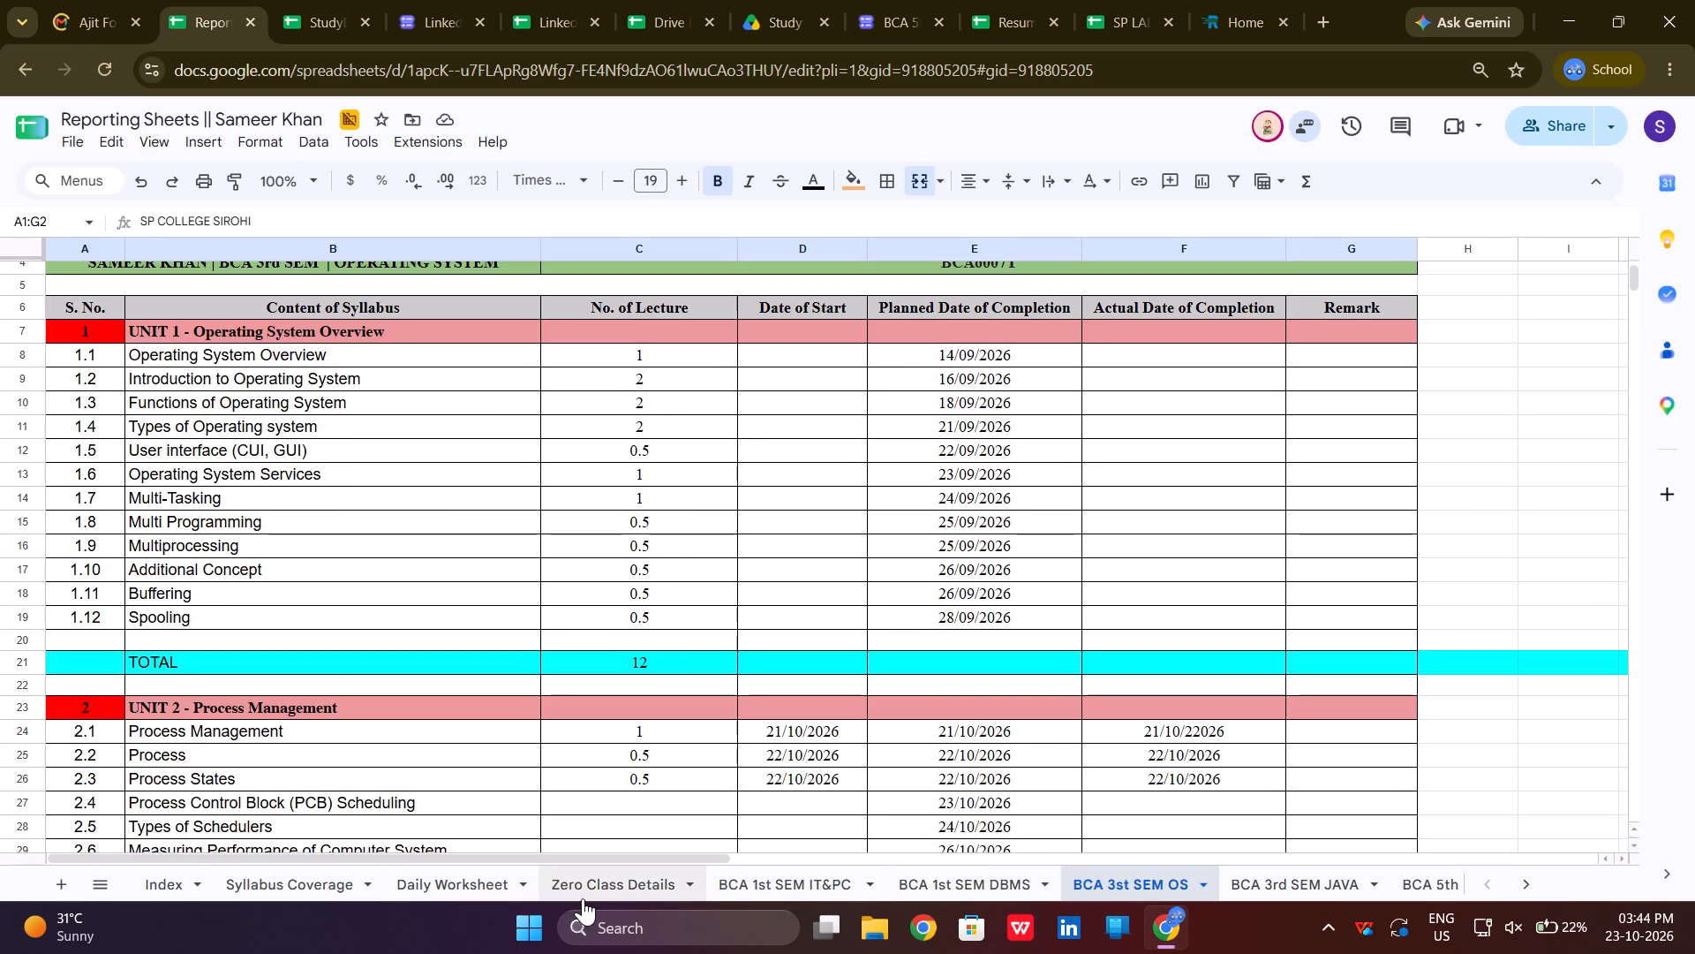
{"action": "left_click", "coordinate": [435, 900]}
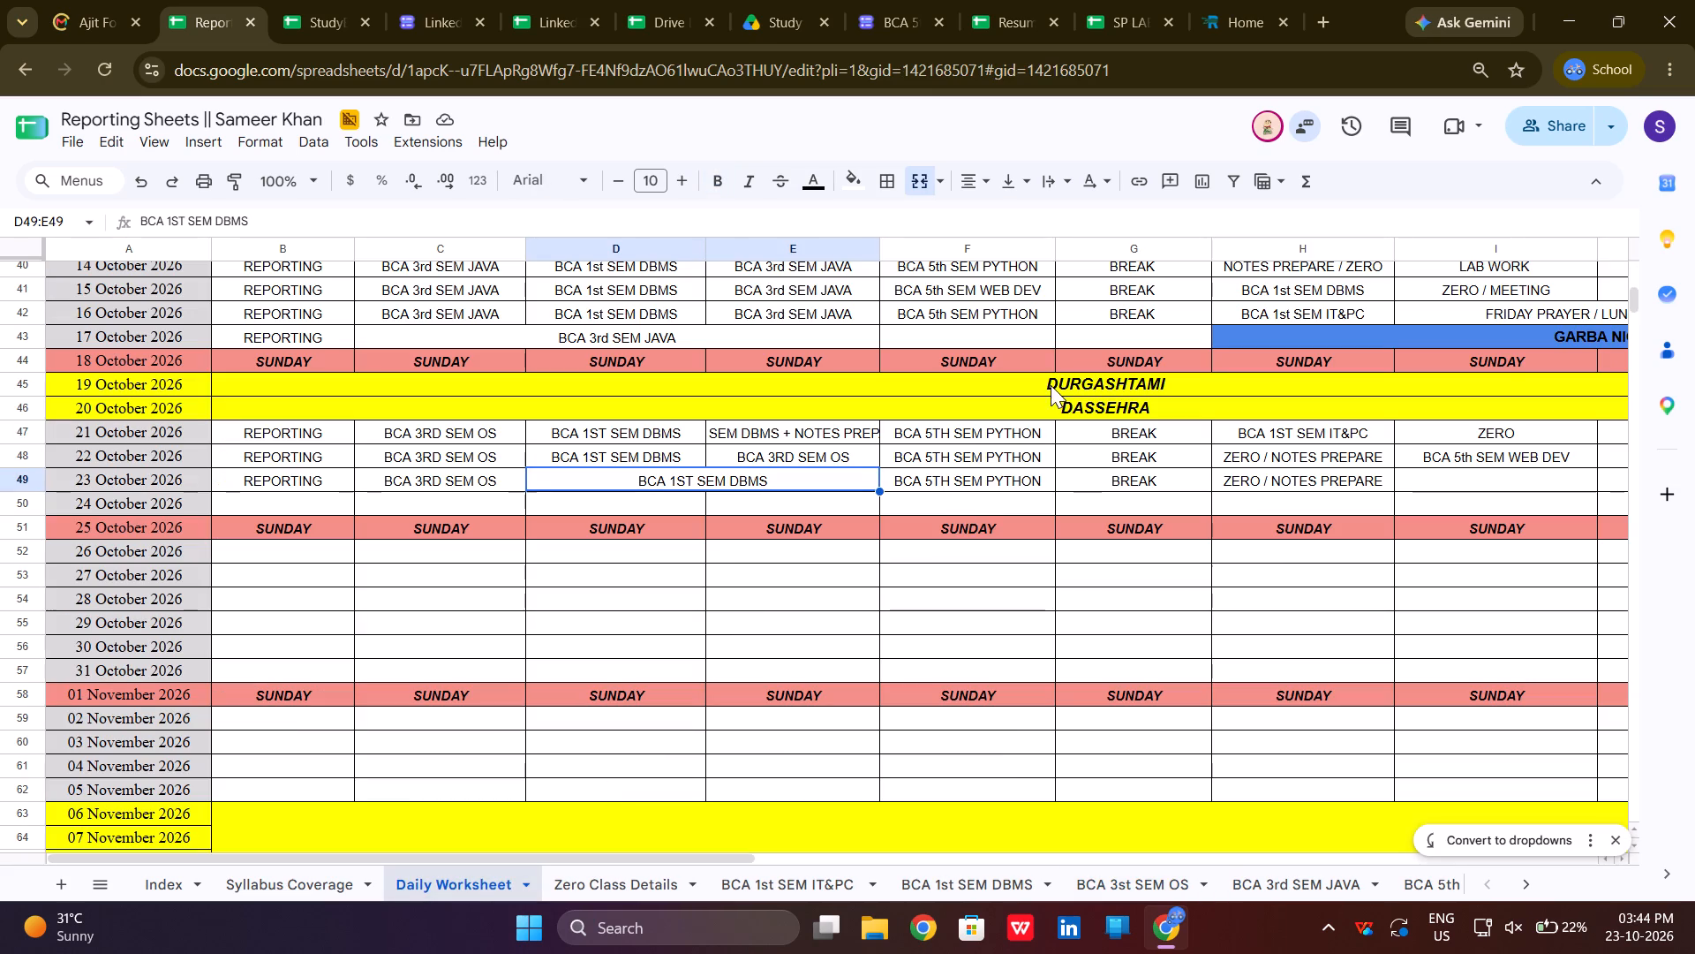
Merge cells F49:H49 in the 23 October row, keeping only the first cell's value.
{"action": "left_click", "coordinate": [936, 486]}
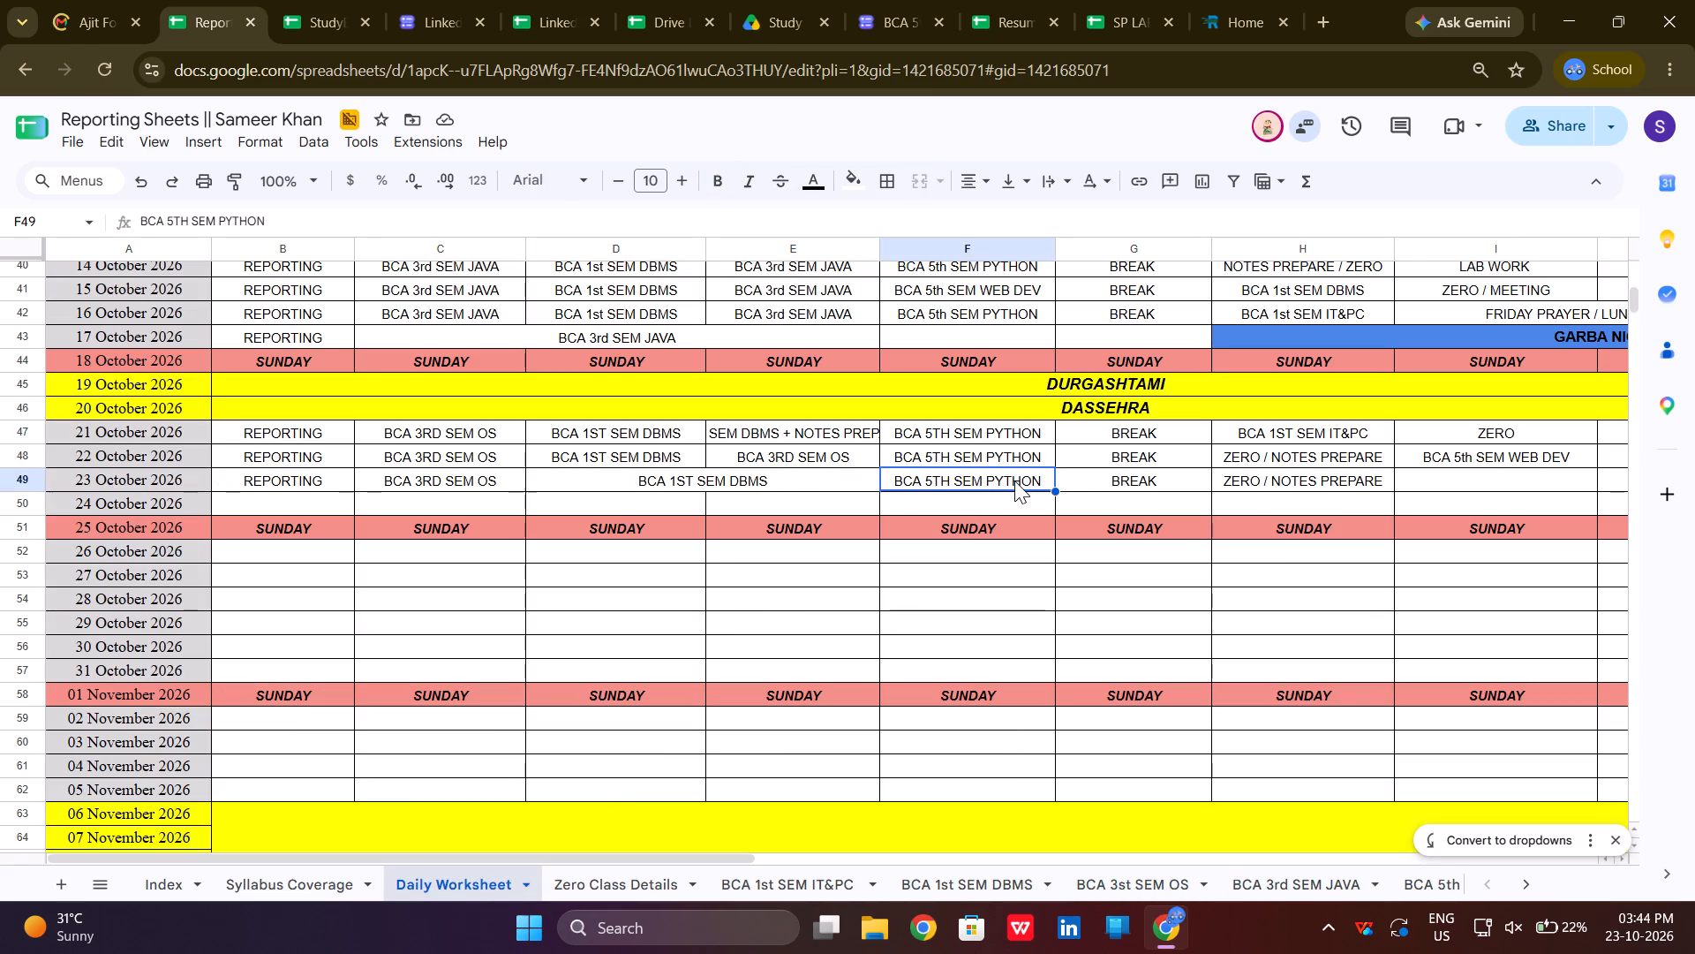
{"action": "left_click_drag", "start_coordinate": [1023, 481], "coordinate": [1125, 483]}
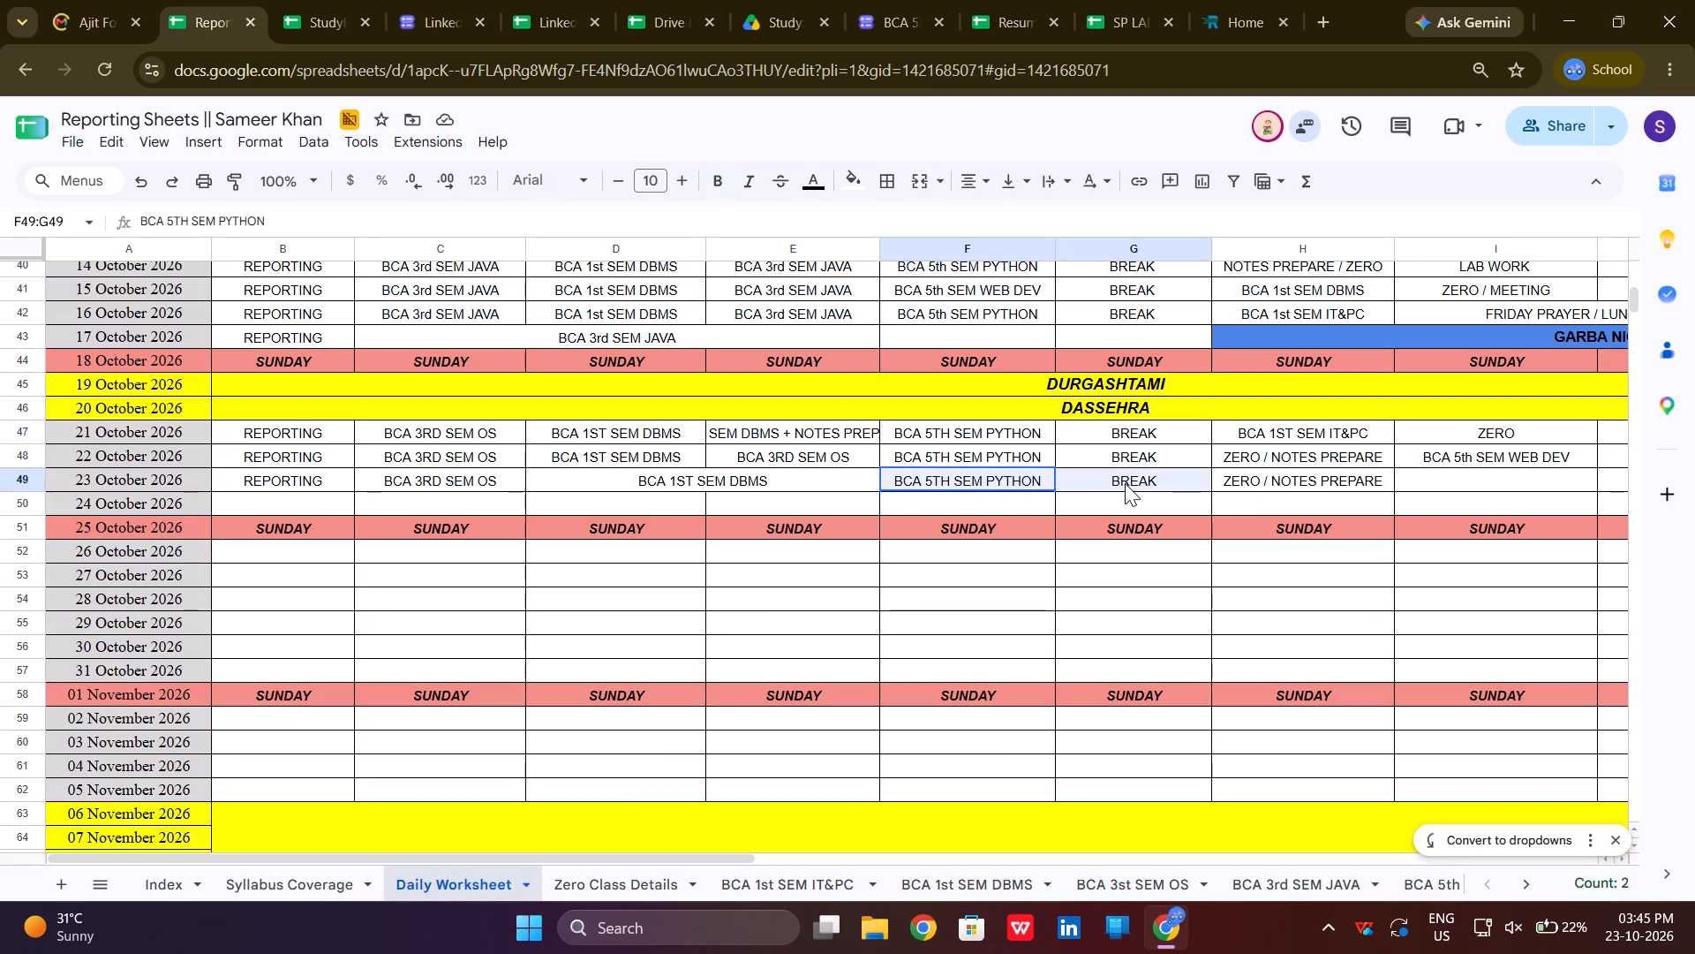
{"action": "left_click_drag", "start_coordinate": [1125, 483], "coordinate": [1224, 481]}
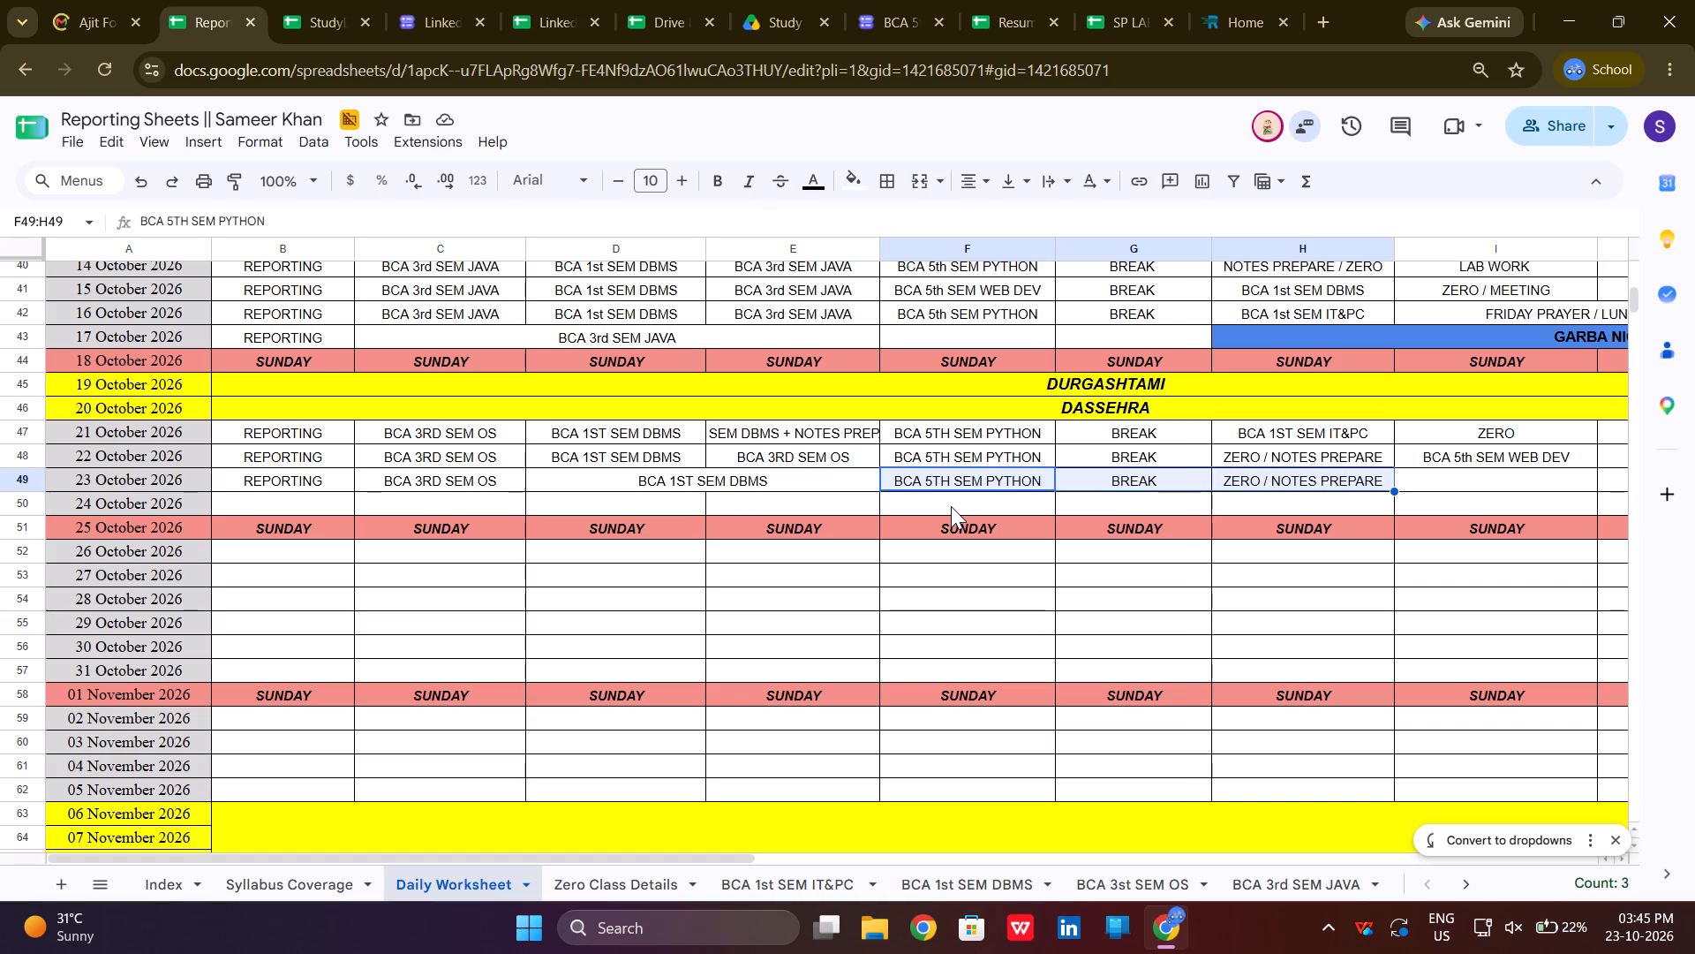
{"action": "key", "text": "shift+r"}
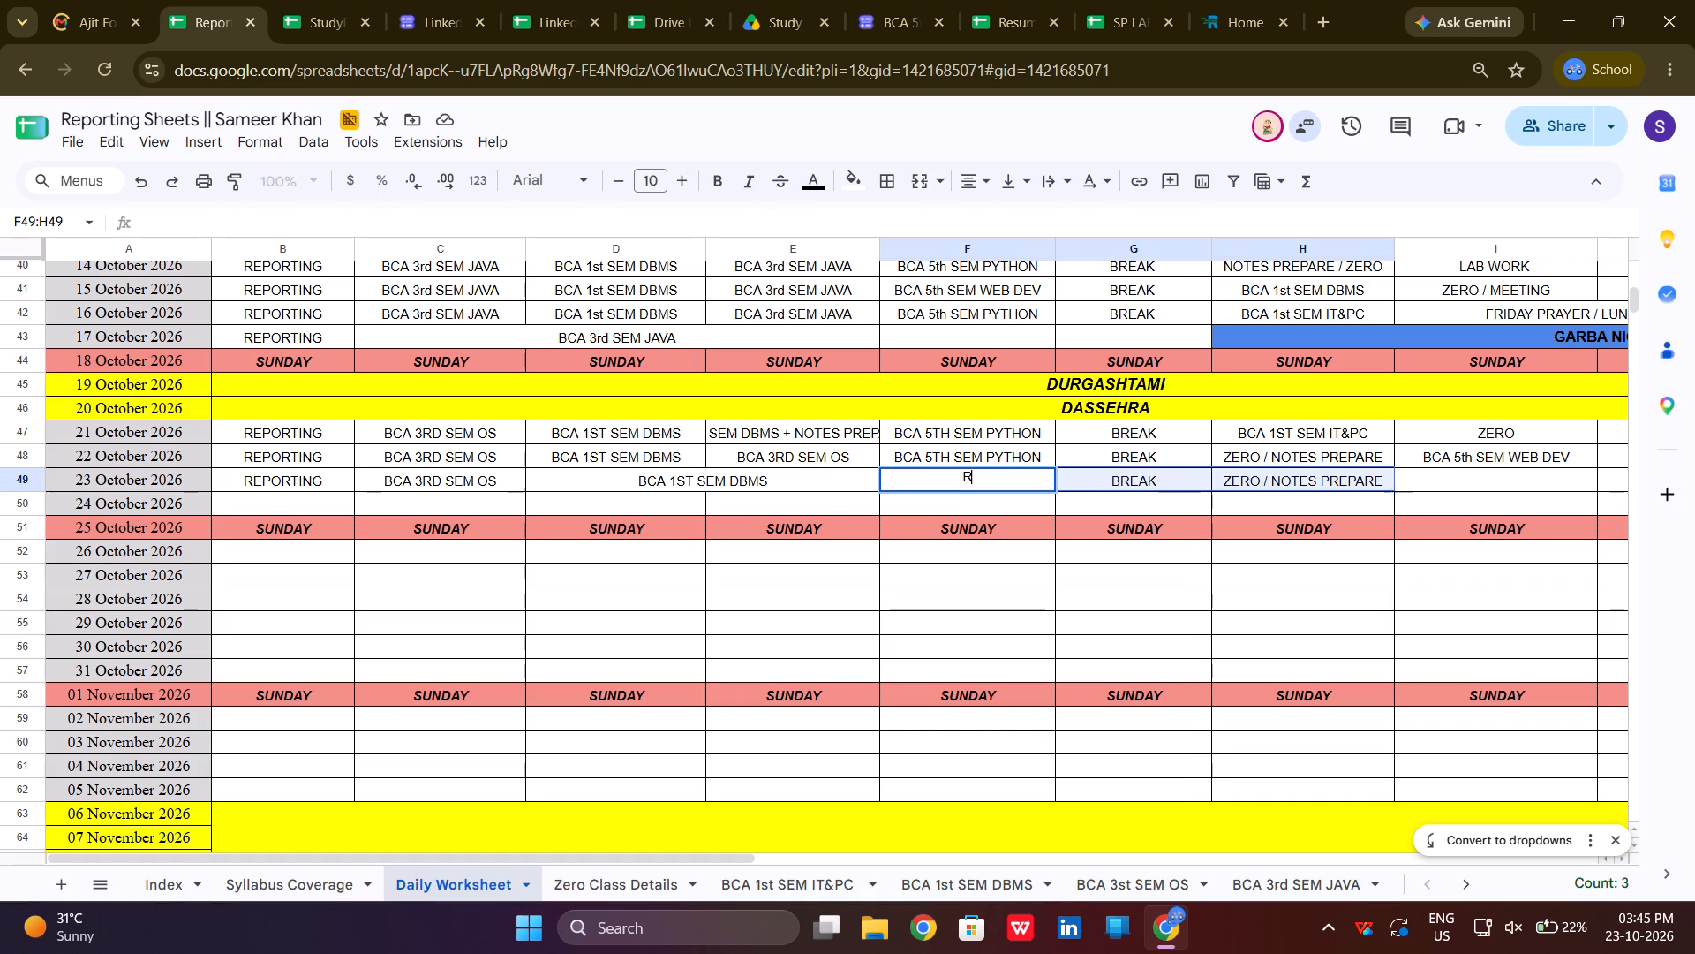
{"action": "key", "text": "ctrl+z"}
{"action": "key", "text": "ctrl+z"}
{"action": "left_click", "coordinate": [990, 512]}
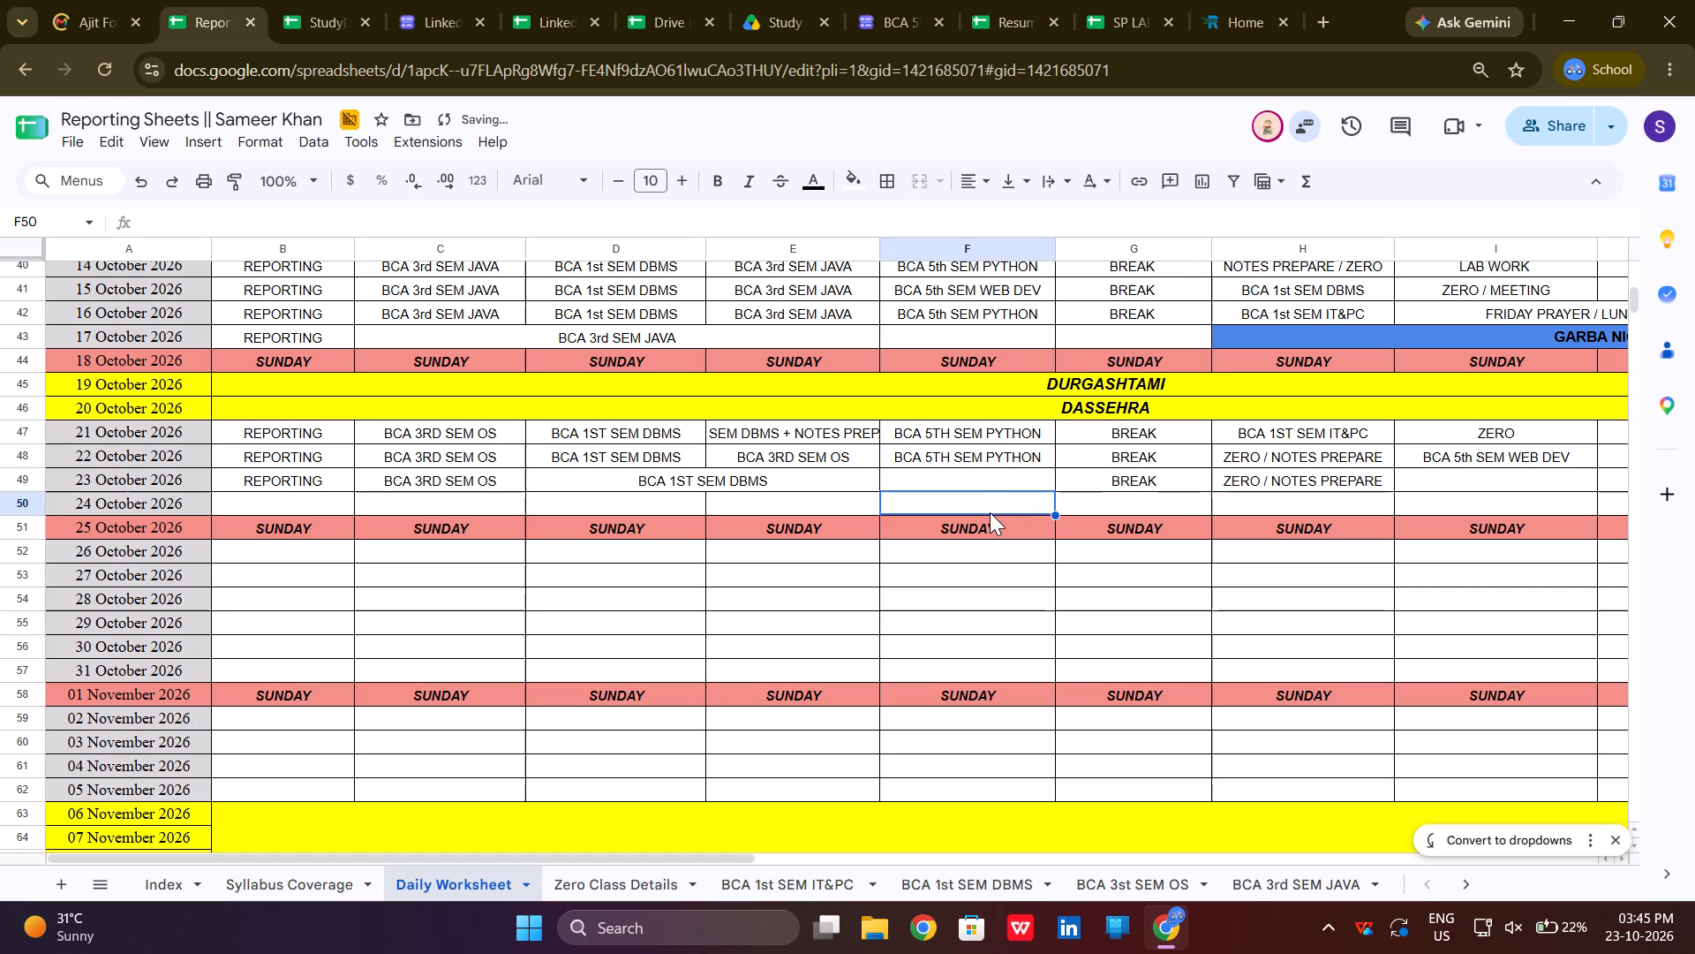
{"action": "key", "text": "ctrl+z"}
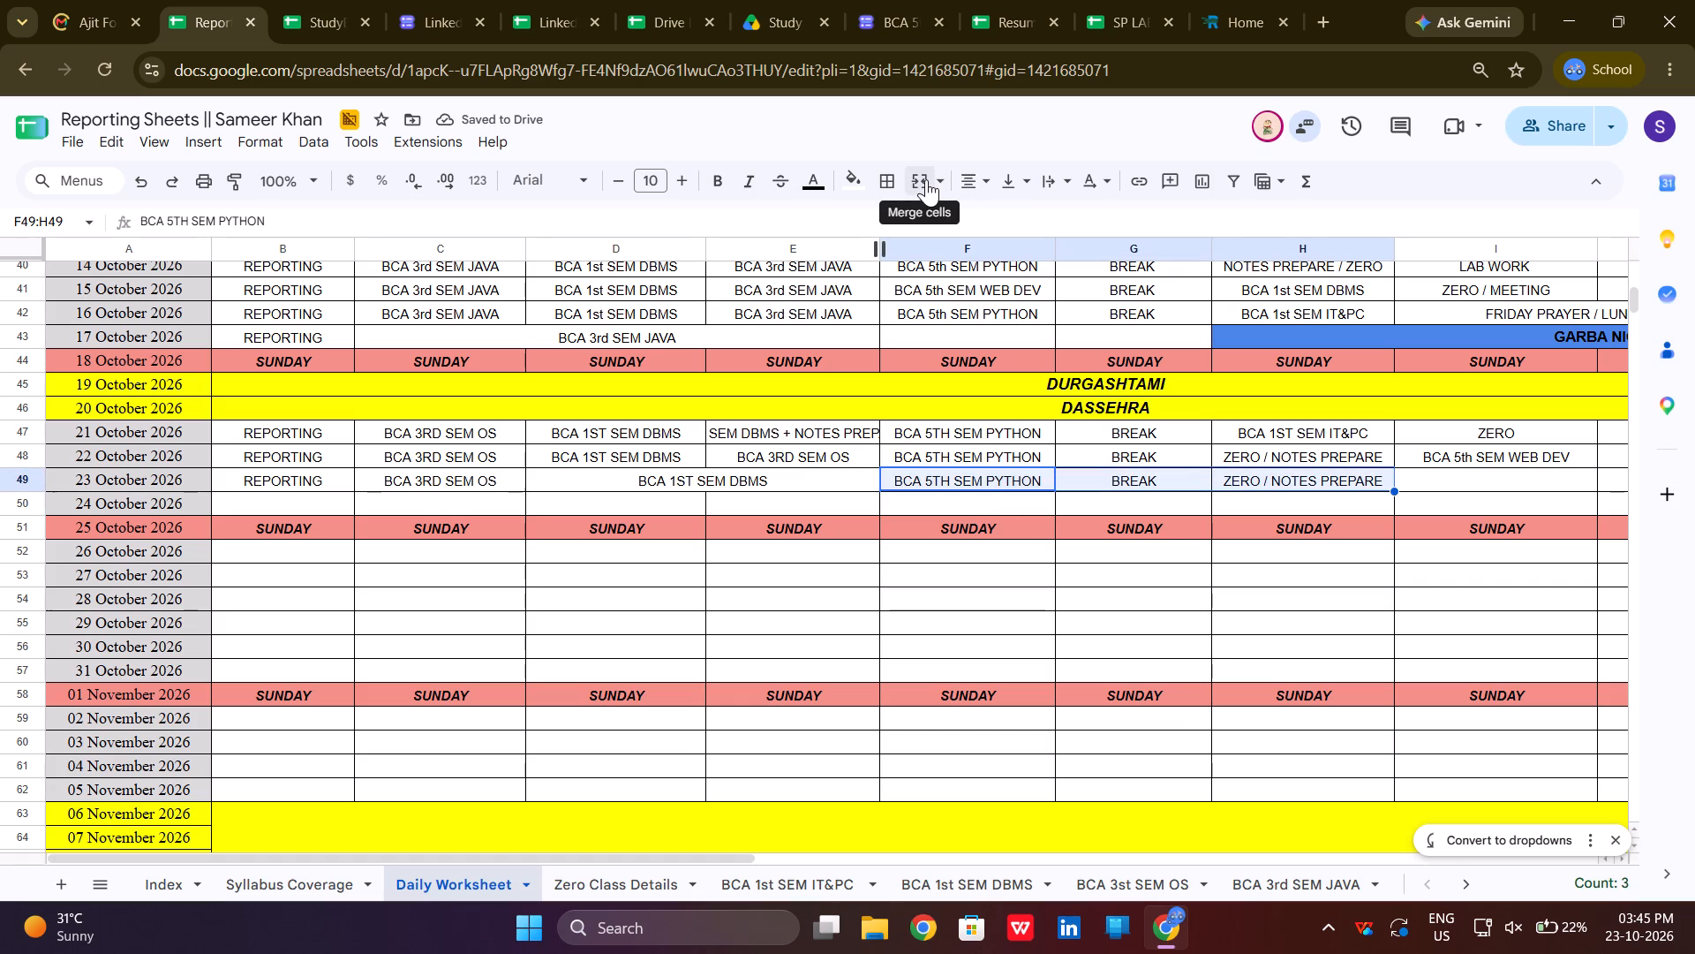
{"action": "left_click", "coordinate": [926, 179]}
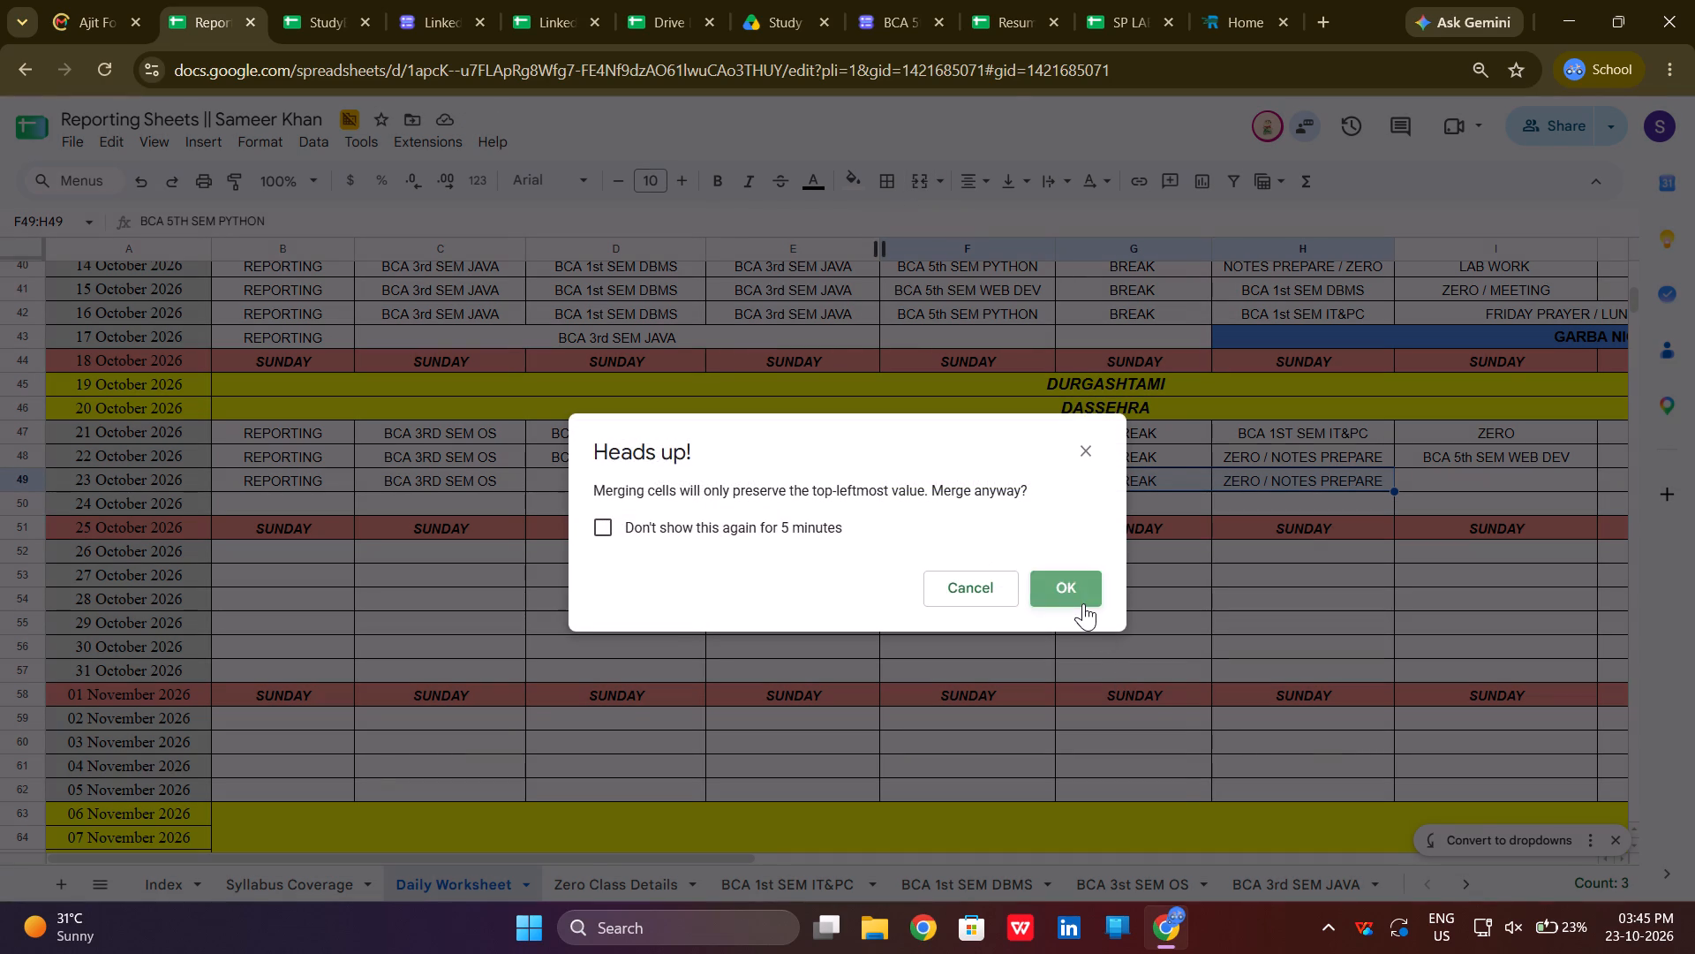
{"action": "left_click", "coordinate": [1083, 603]}
Replace the text of the merged cell F49:H49 with RCAT.
{"action": "double_click", "coordinate": [1130, 483]}
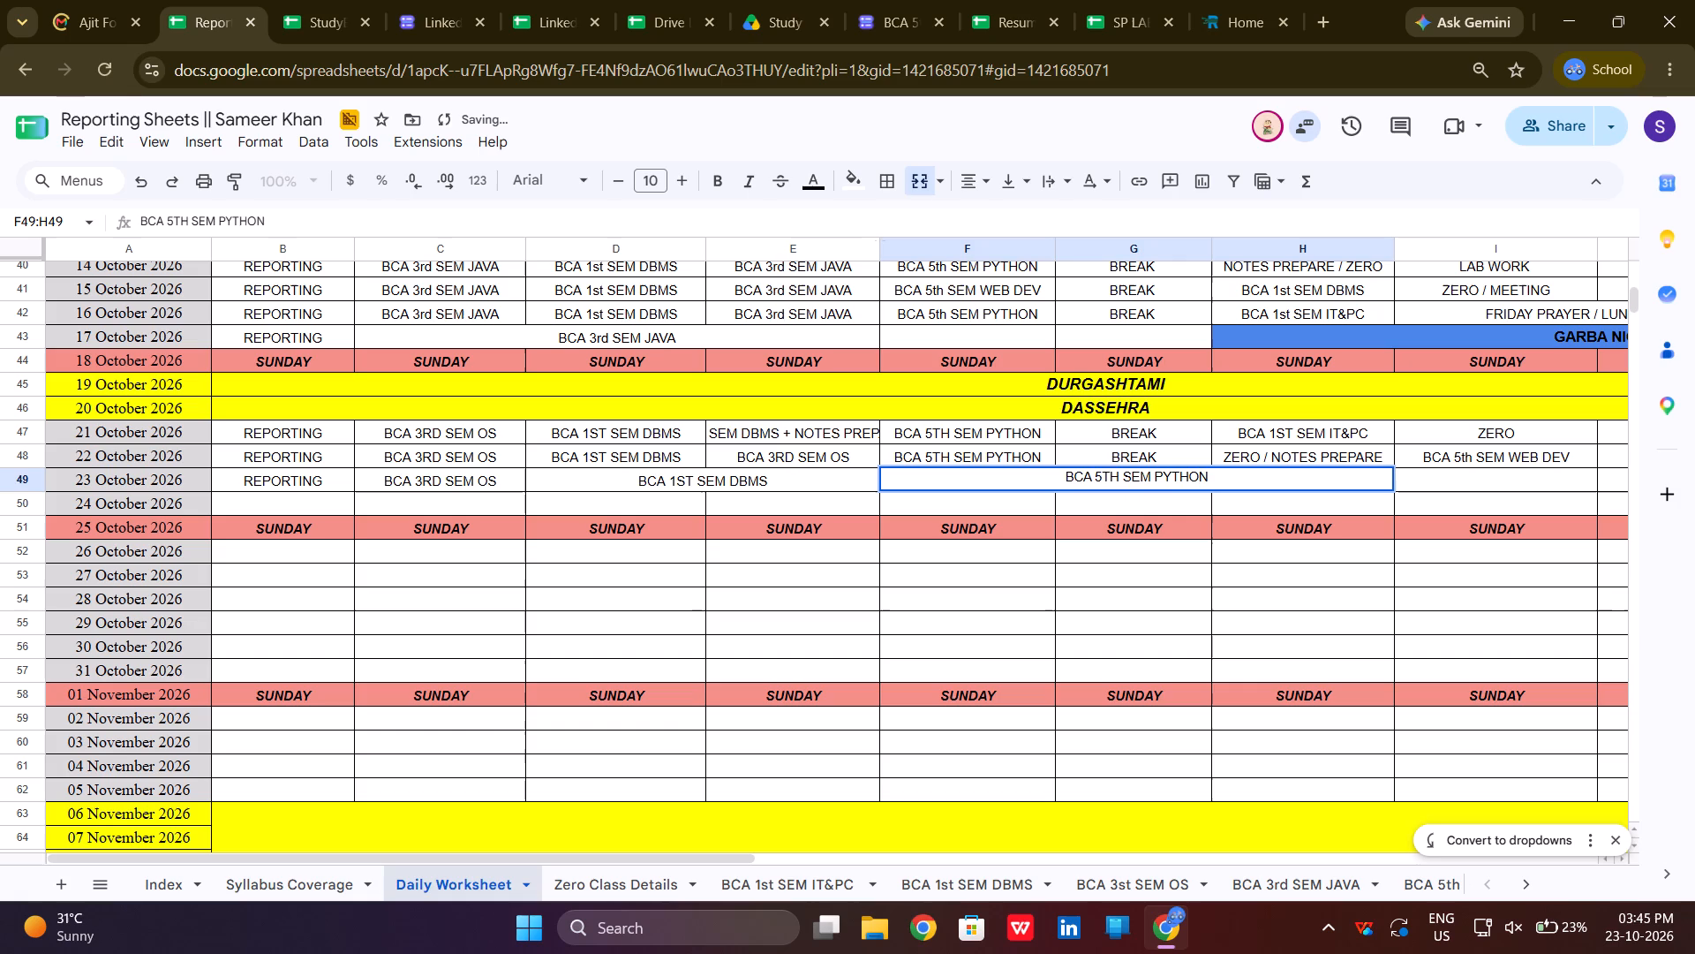
{"action": "key", "text": "ctrl+BackSpace"}
{"action": "key", "text": "ctrl+BackSpace"}
{"action": "key", "text": "ctrl+BackSpace"}
{"action": "key", "text": "ctrl+BackSpace"}
{"action": "type", "text": "RCAT"}
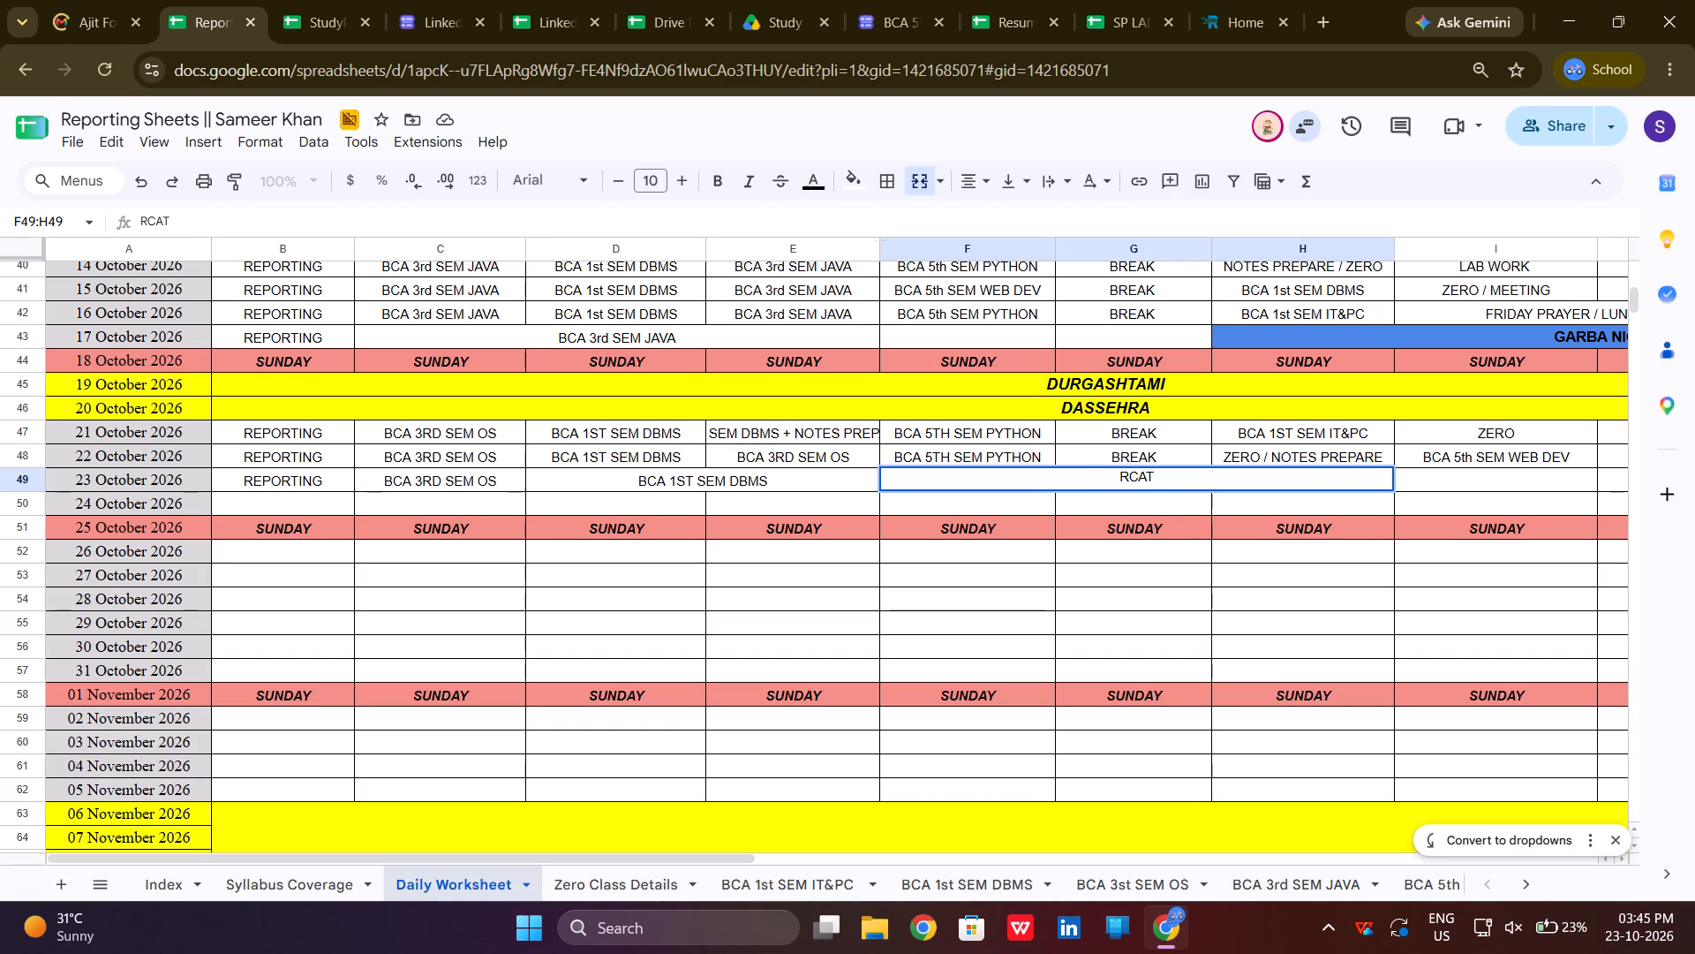
{"action": "left_click", "coordinate": [971, 479]}
{"action": "key", "text": "Return"}
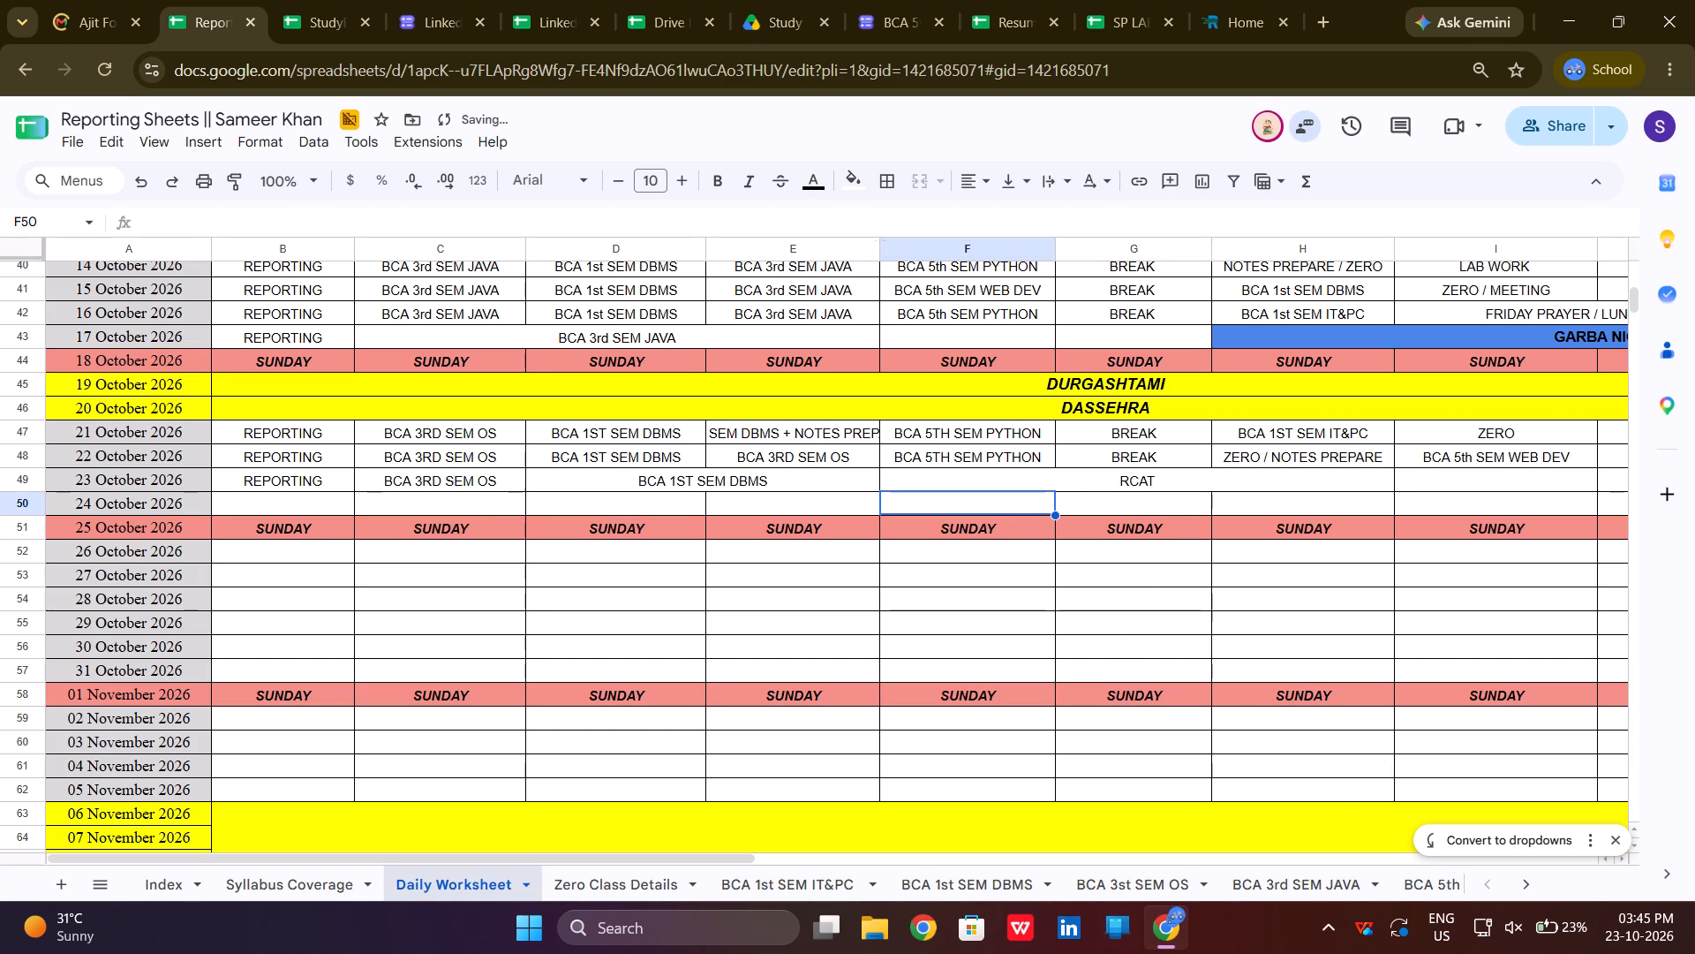
Unmerge the RCAT cell in the 23 October row back into separate cells F49, G49 and H49.
{"action": "left_click", "coordinate": [1061, 481]}
{"action": "left_click", "coordinate": [939, 183]}
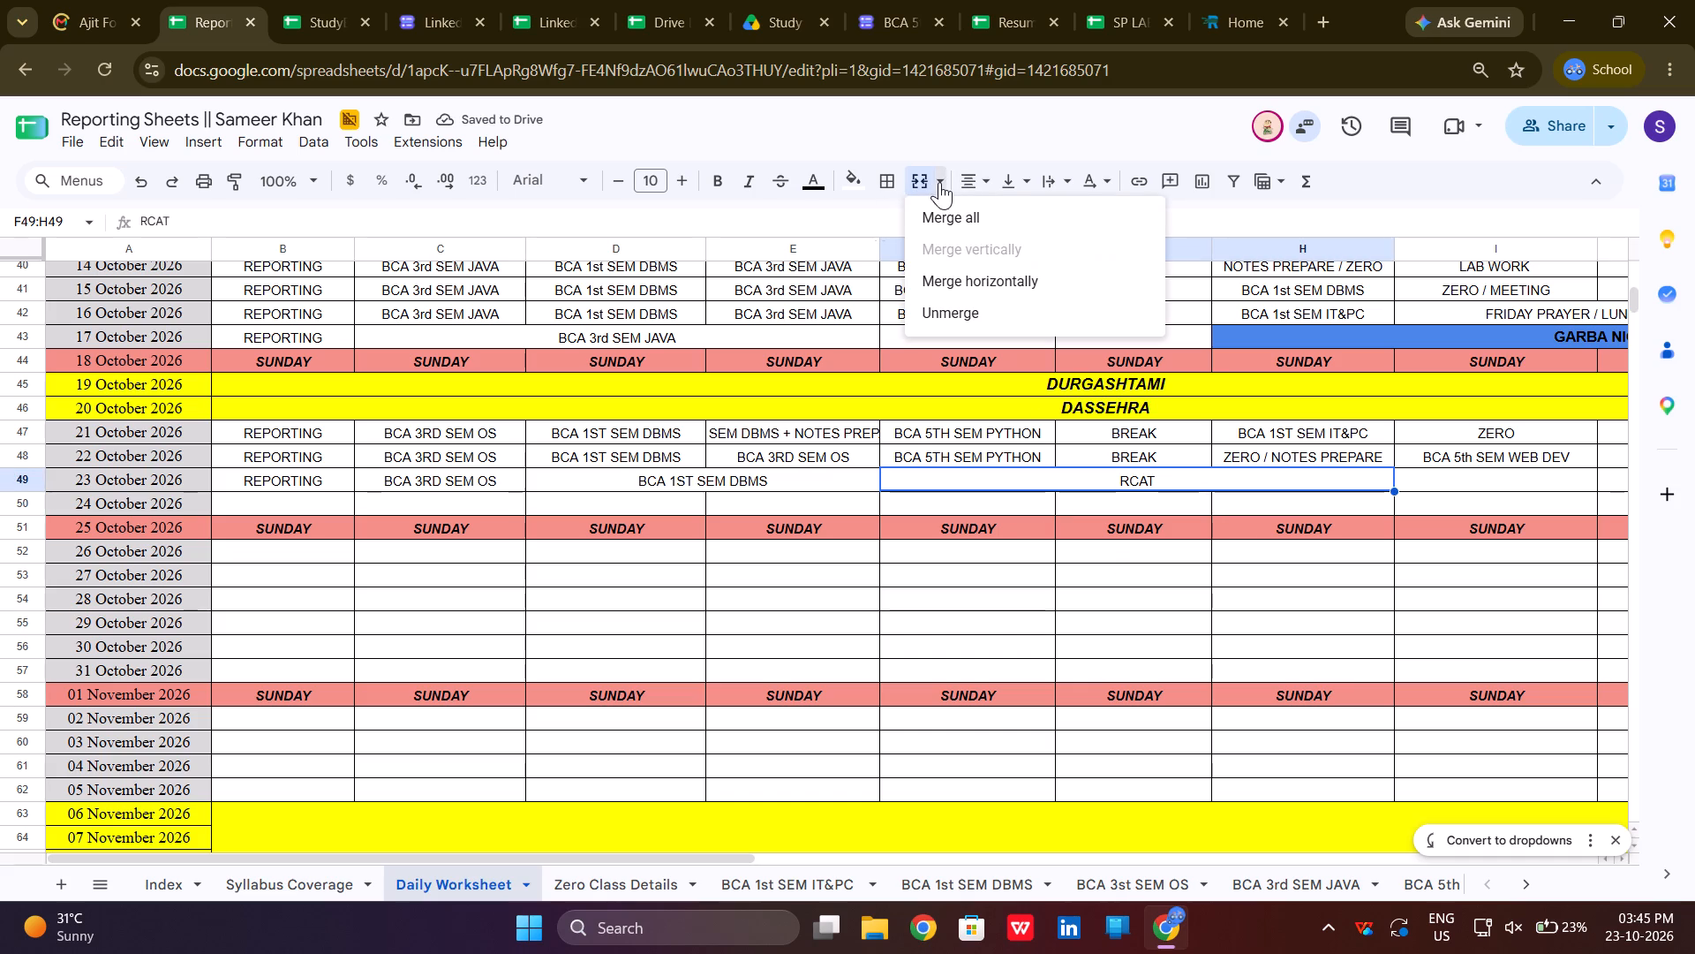
{"action": "left_click", "coordinate": [977, 305]}
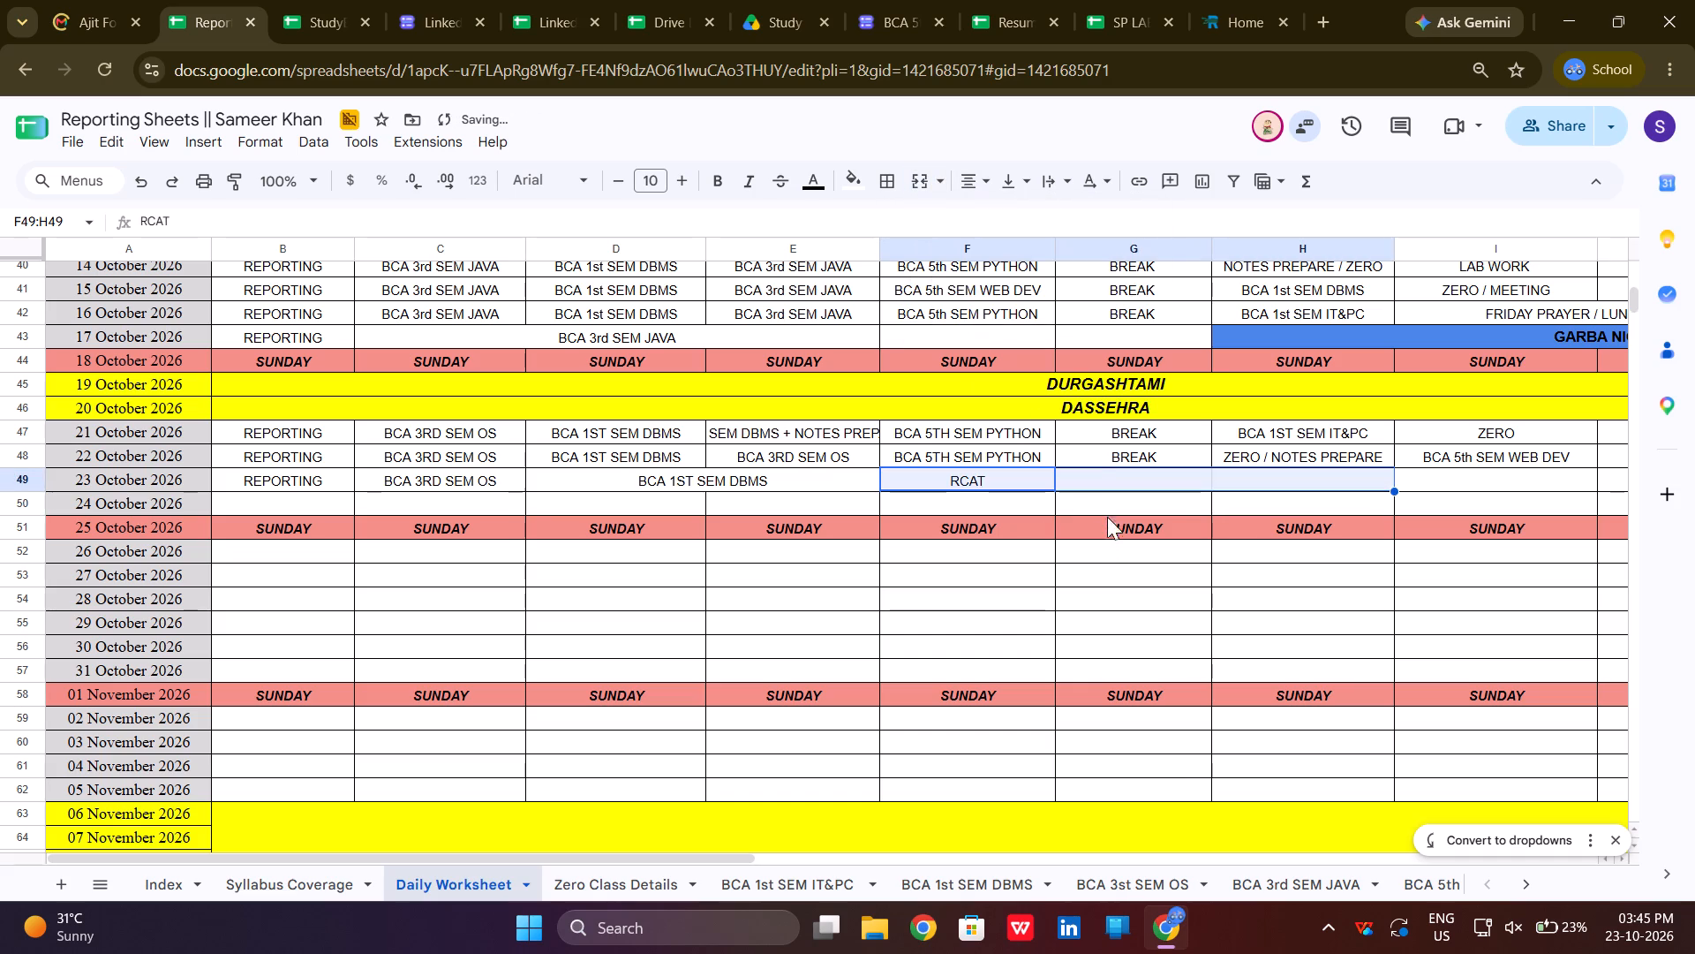
{"action": "left_click", "coordinate": [1101, 474]}
{"action": "left_click", "coordinate": [1321, 480]}
Insert the BCA 5TH SEM PYTHON text copied from F48 before RCAT in F49, making it BCA 5TH SEM PYTHON / RCAT.
{"action": "left_click", "coordinate": [965, 478]}
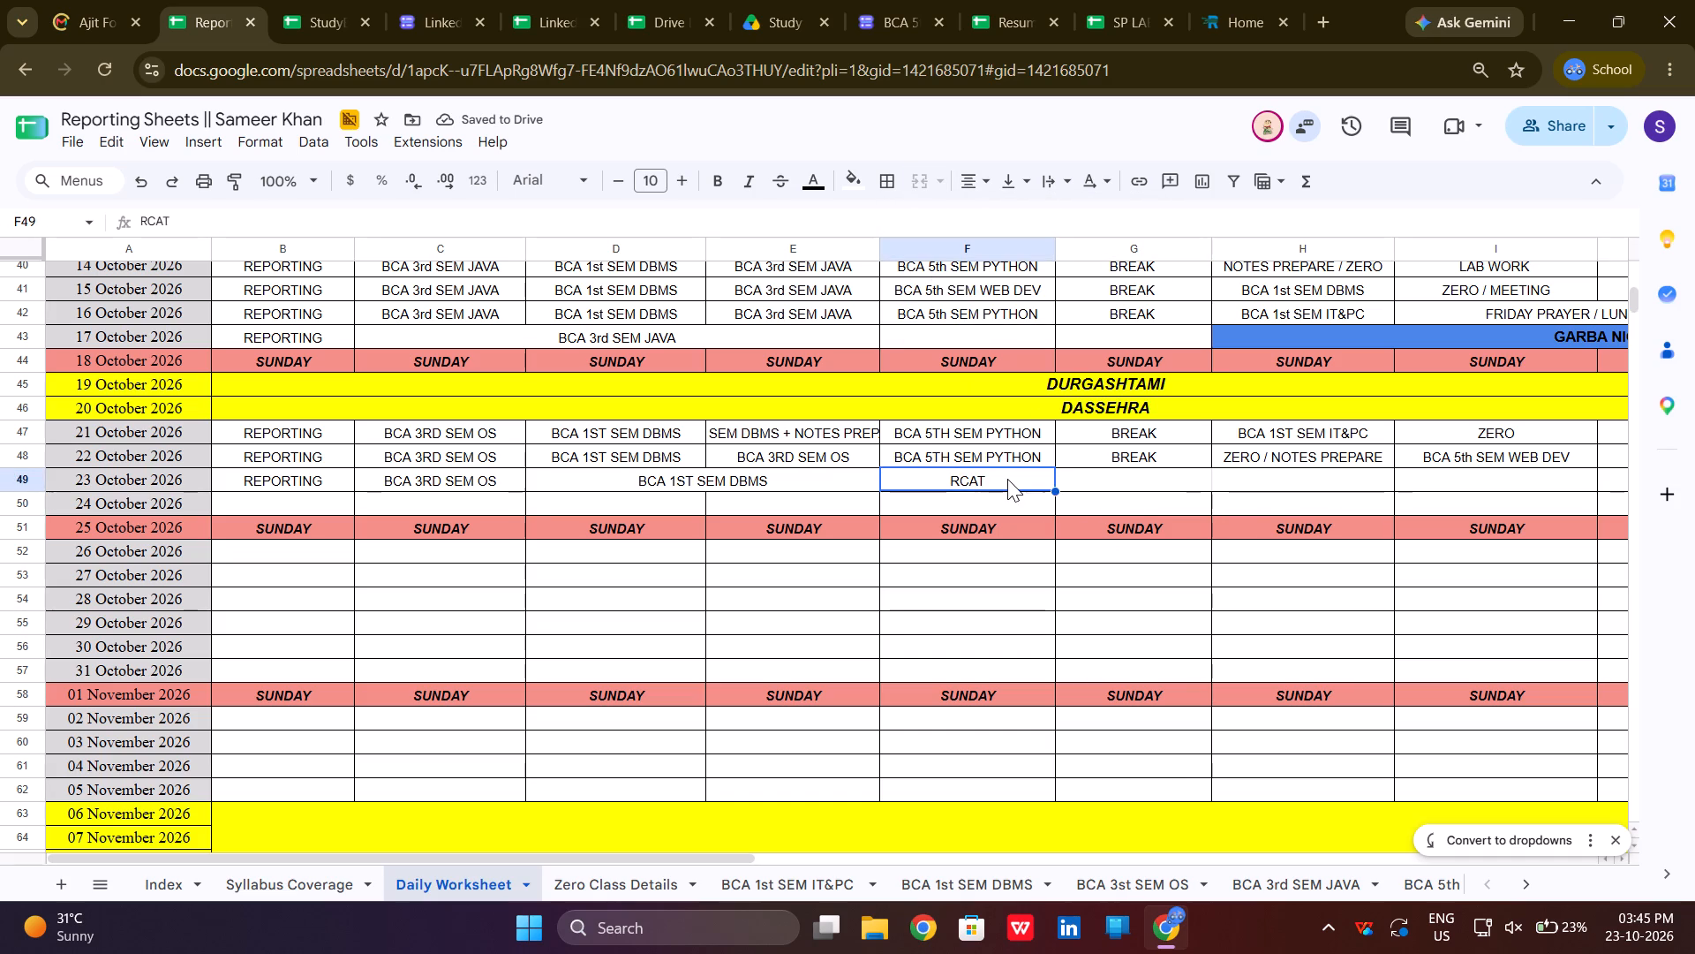
{"action": "double_click", "coordinate": [1010, 479]}
{"action": "left_click", "coordinate": [953, 480]}
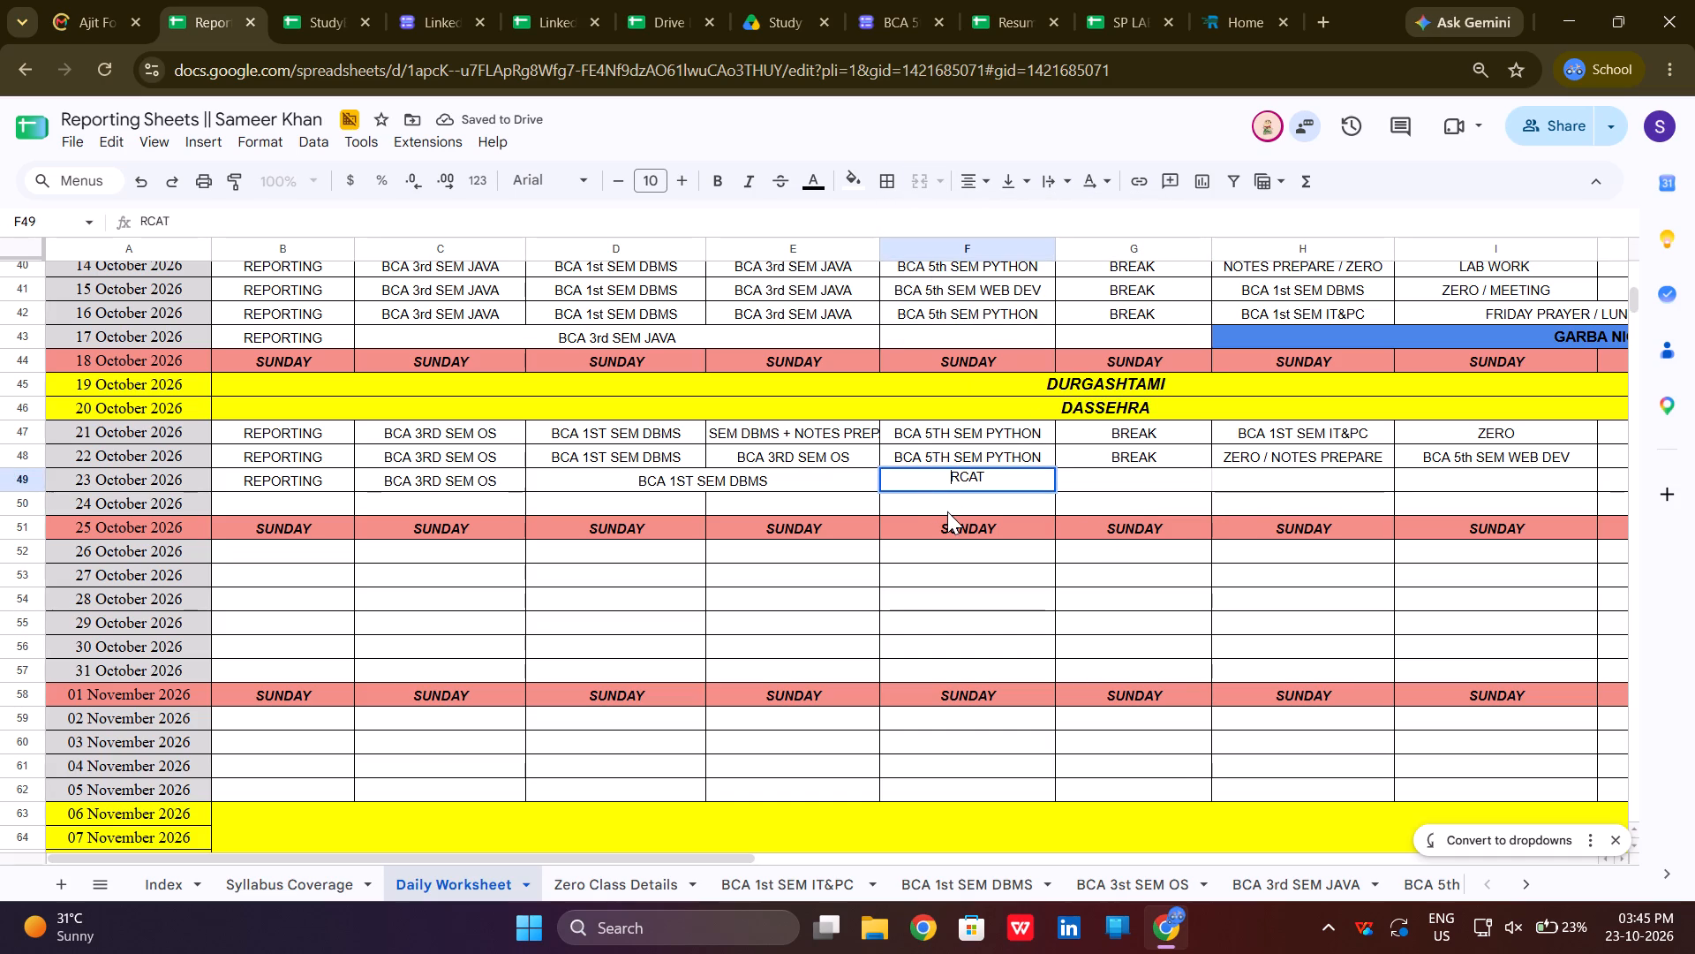
{"action": "left_click", "coordinate": [926, 466]}
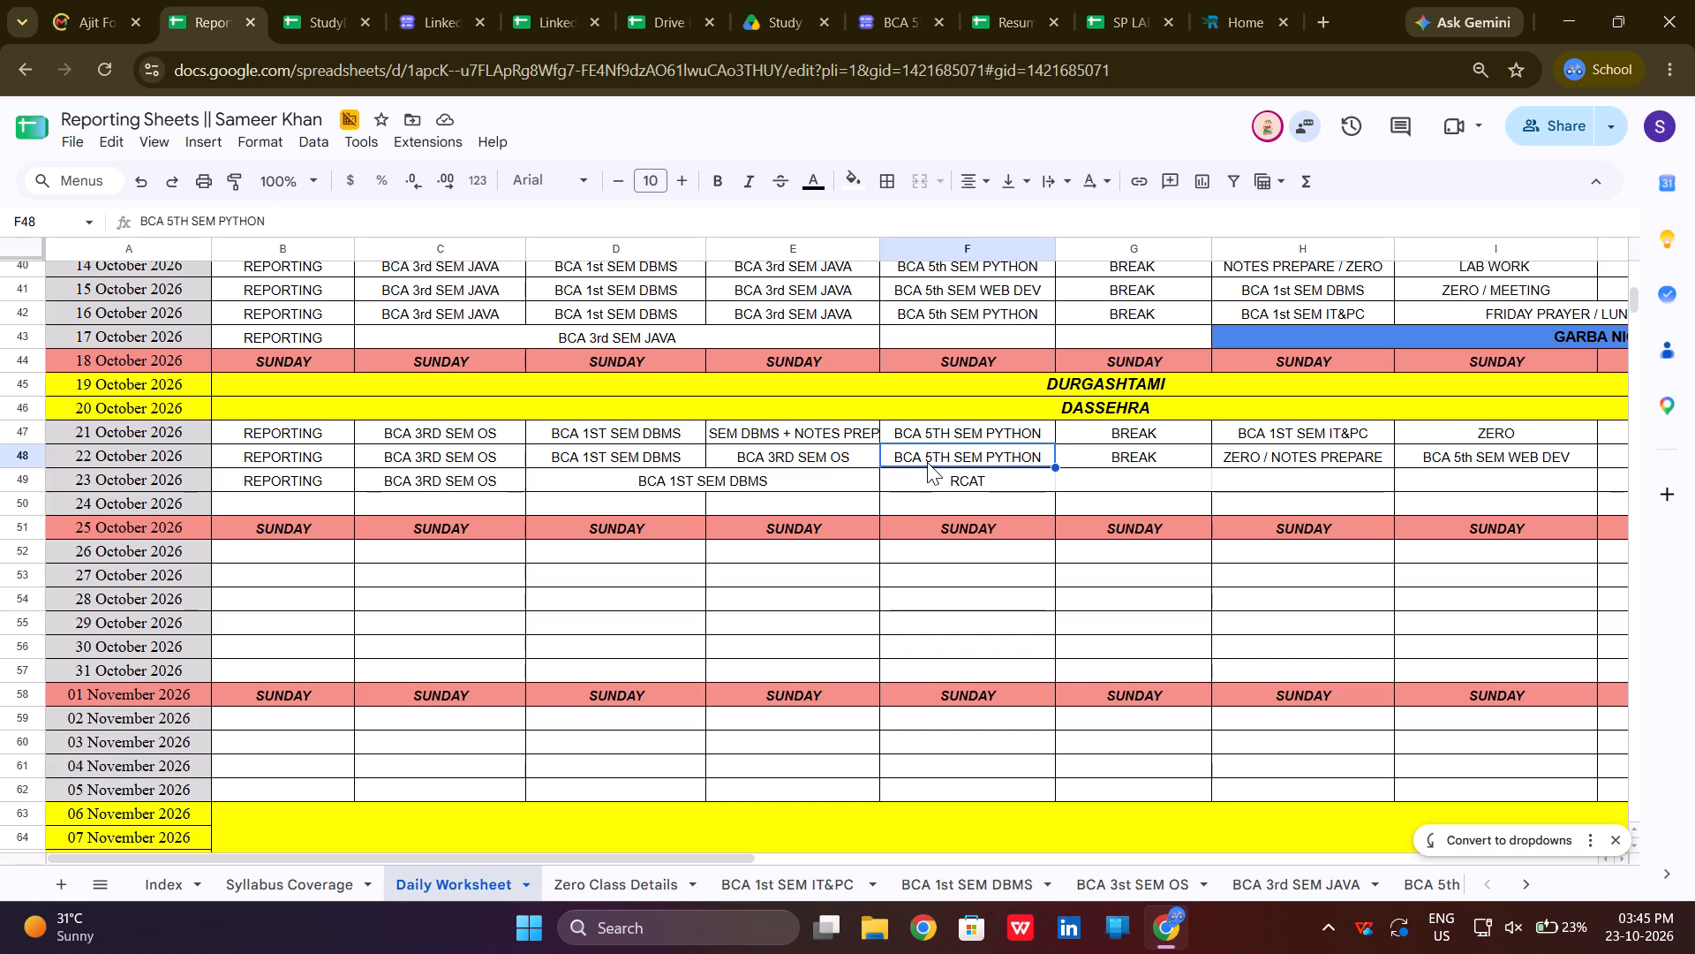
{"action": "key", "text": "ctrl+c"}
{"action": "left_click", "coordinate": [927, 490]}
{"action": "double_click", "coordinate": [926, 479]}
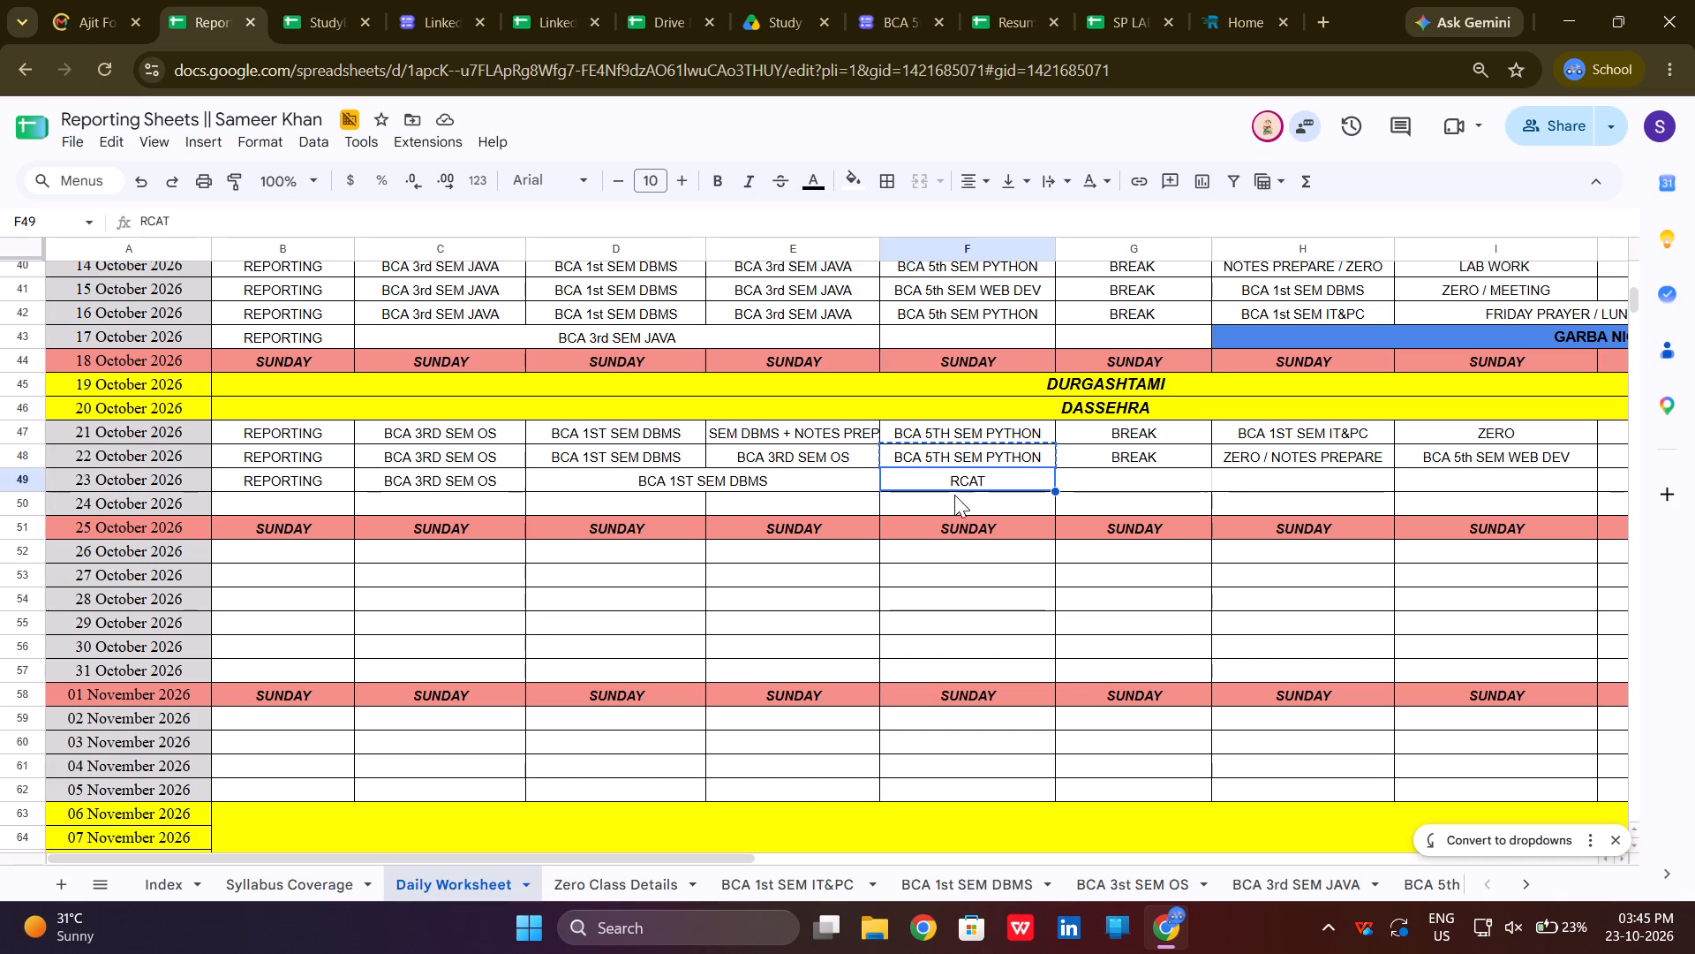
{"action": "double_click", "coordinate": [956, 483]}
{"action": "key", "text": "ctrl+Left"}
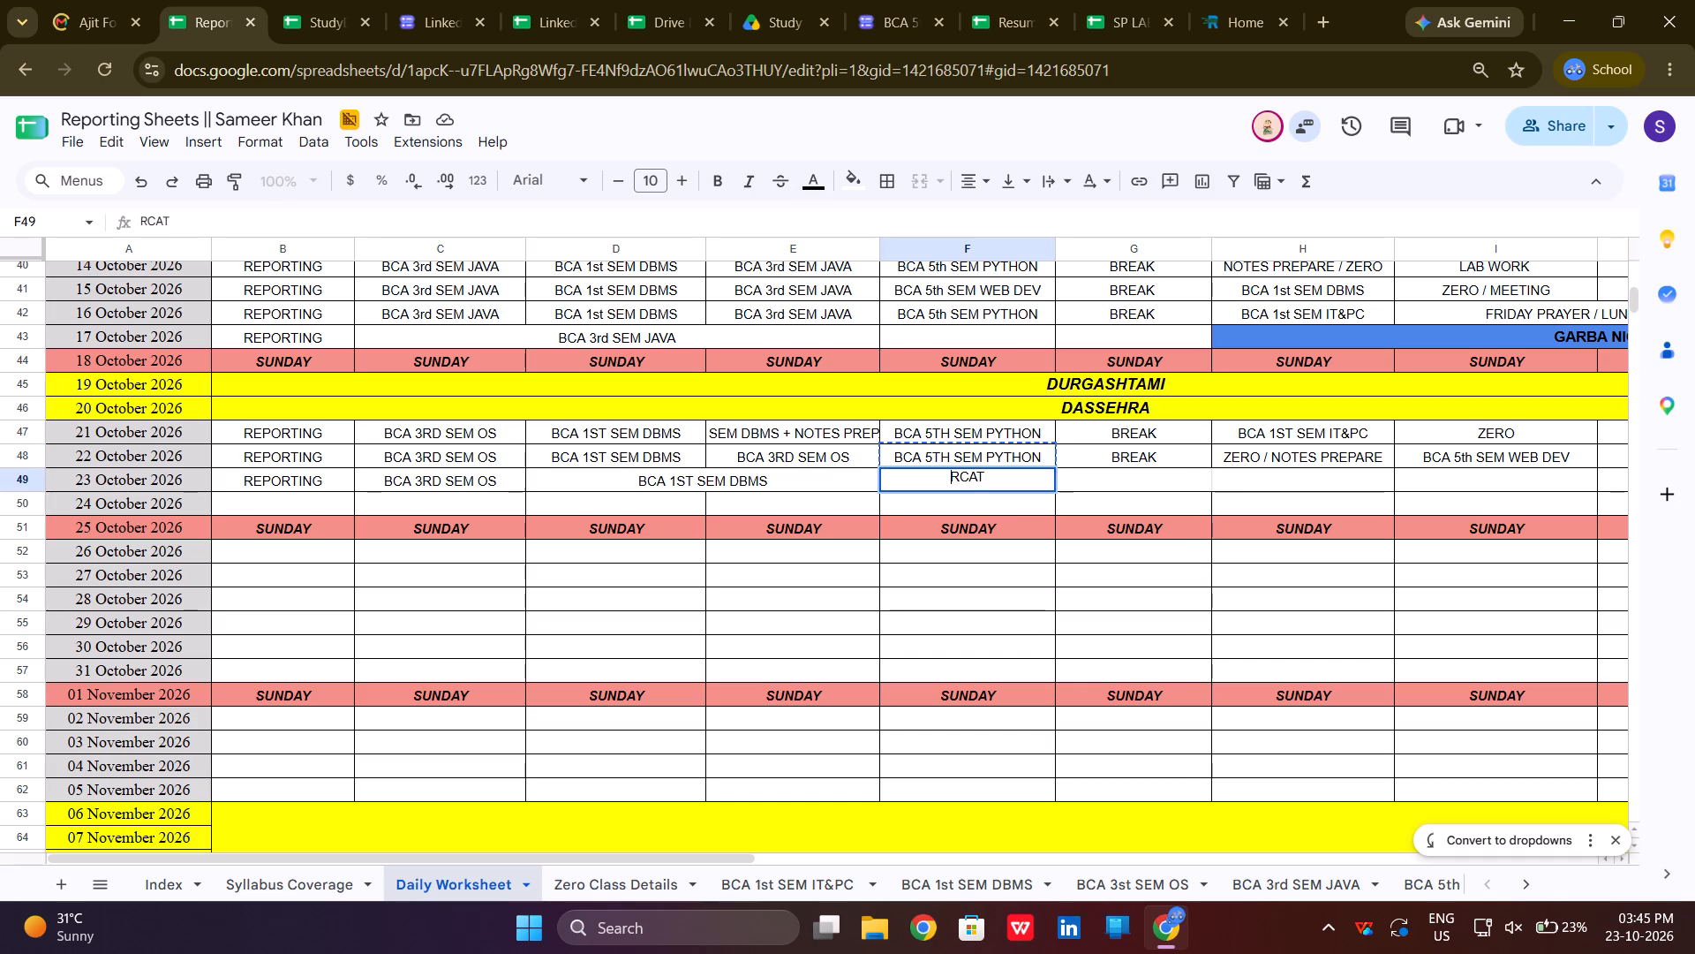
{"action": "key", "text": "ctrl+v"}
{"action": "key", "text": "space"}
{"action": "type", "text": "/"}
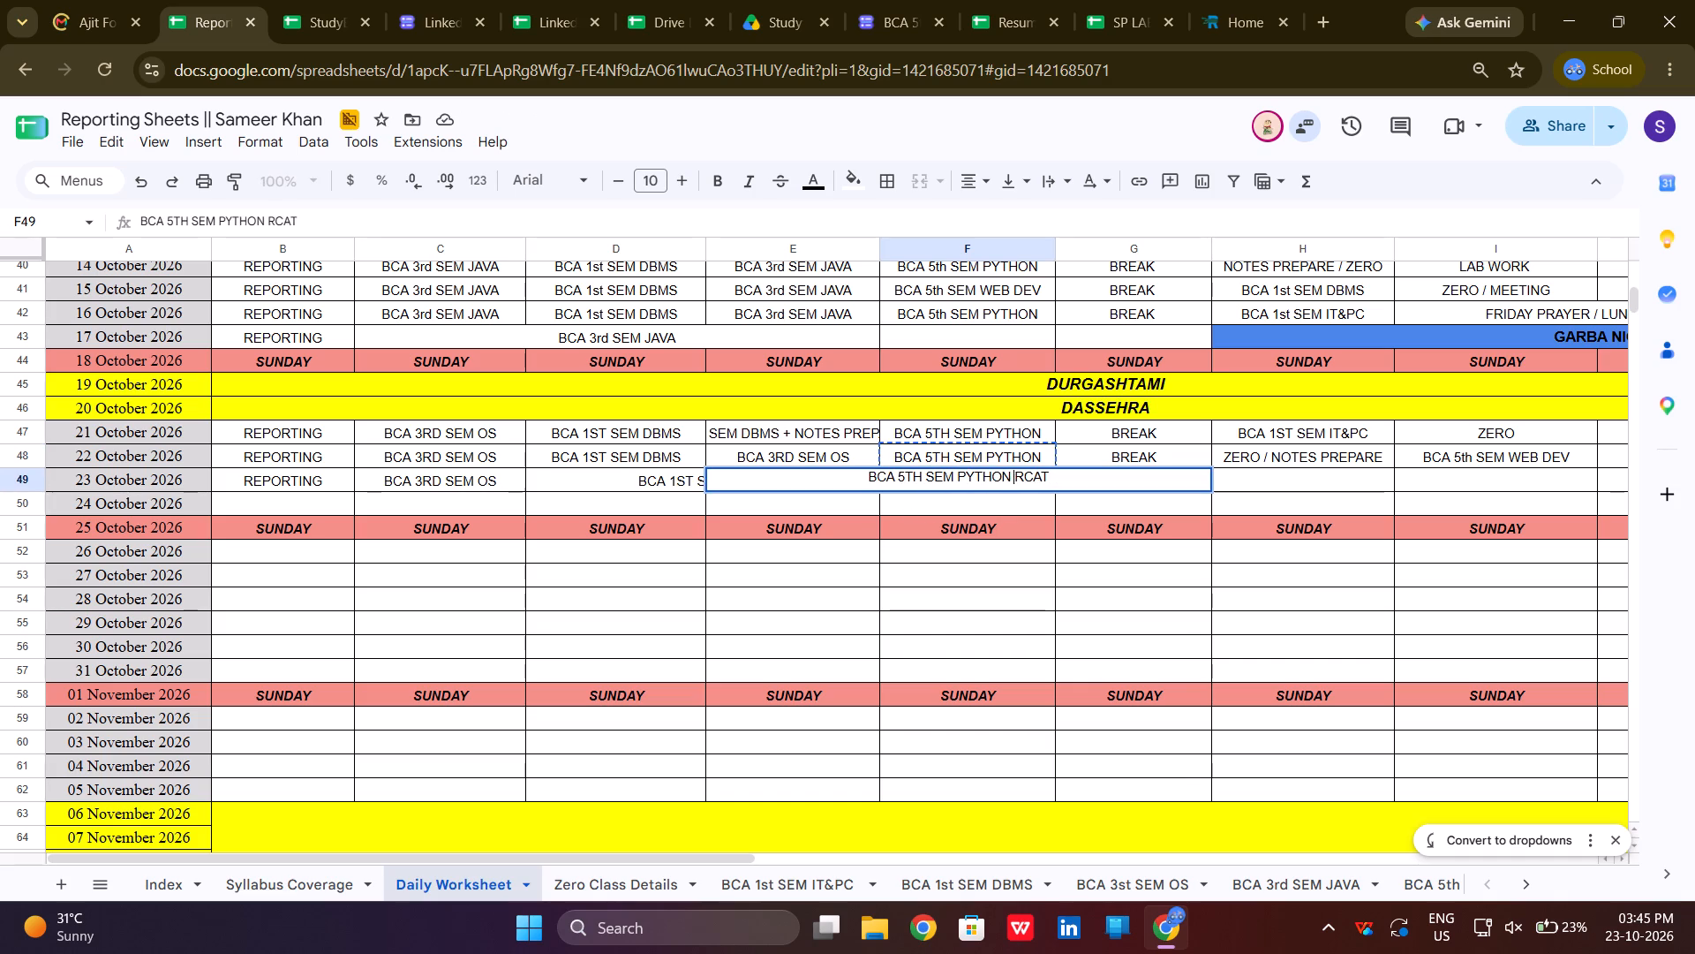
{"action": "key", "text": "space"}
{"action": "key", "text": "ctrl+Right"}
{"action": "key", "text": "ctrl+Right"}
{"action": "key", "text": "Return"}
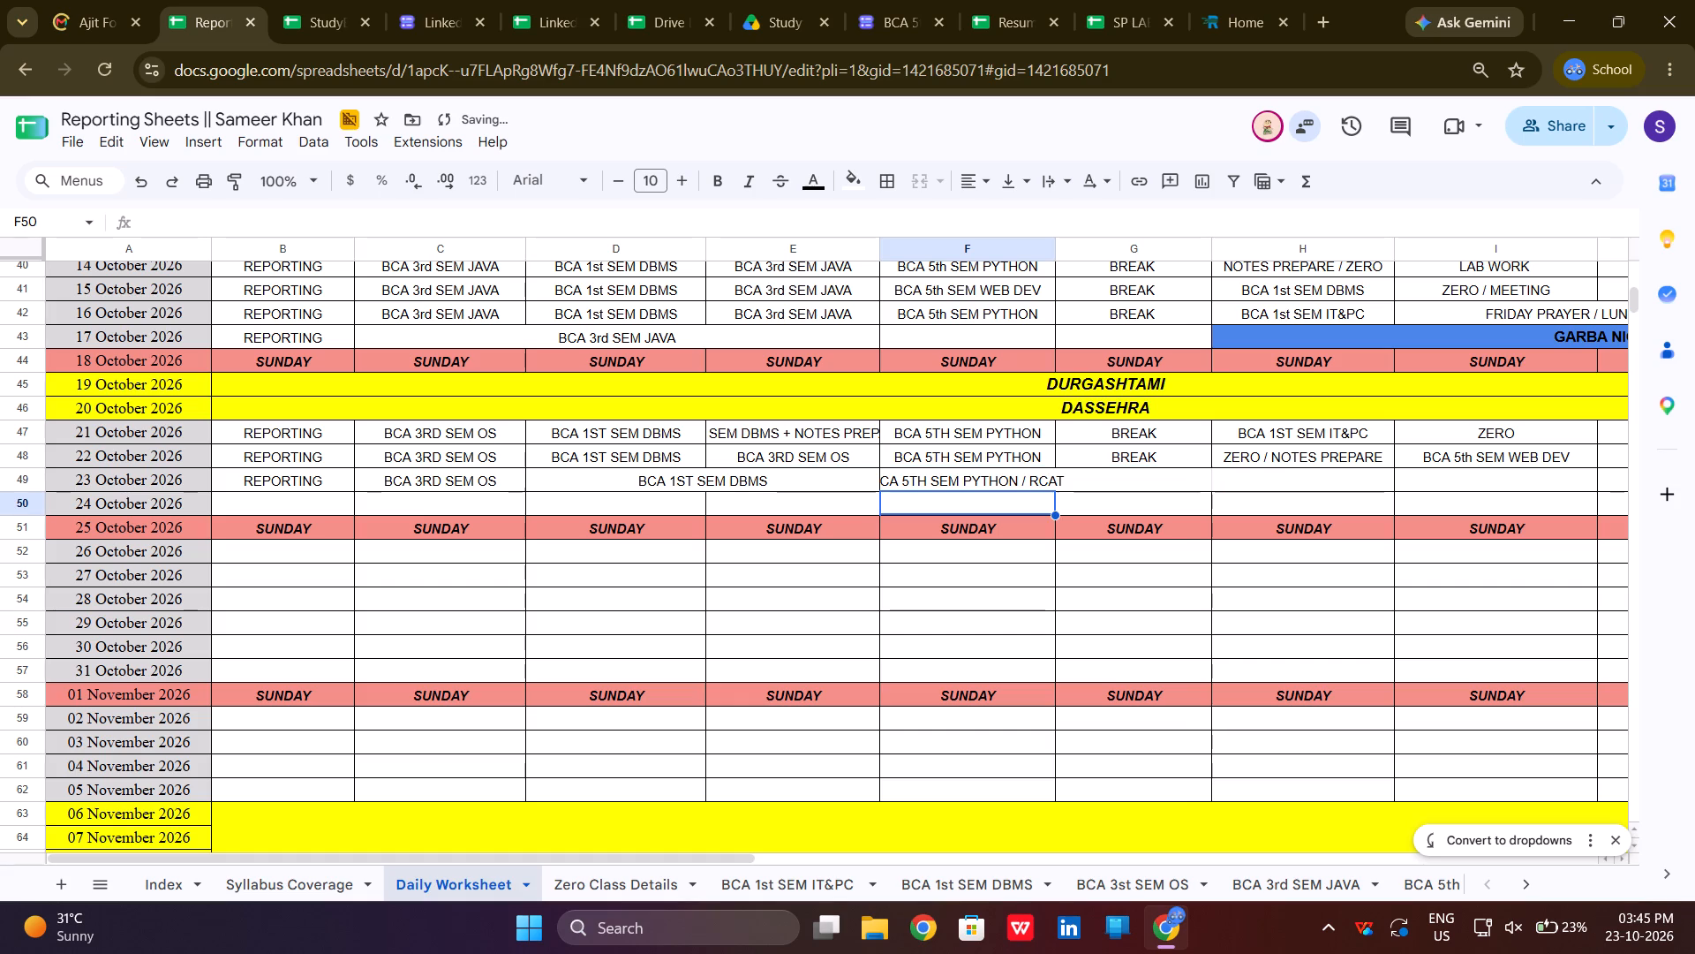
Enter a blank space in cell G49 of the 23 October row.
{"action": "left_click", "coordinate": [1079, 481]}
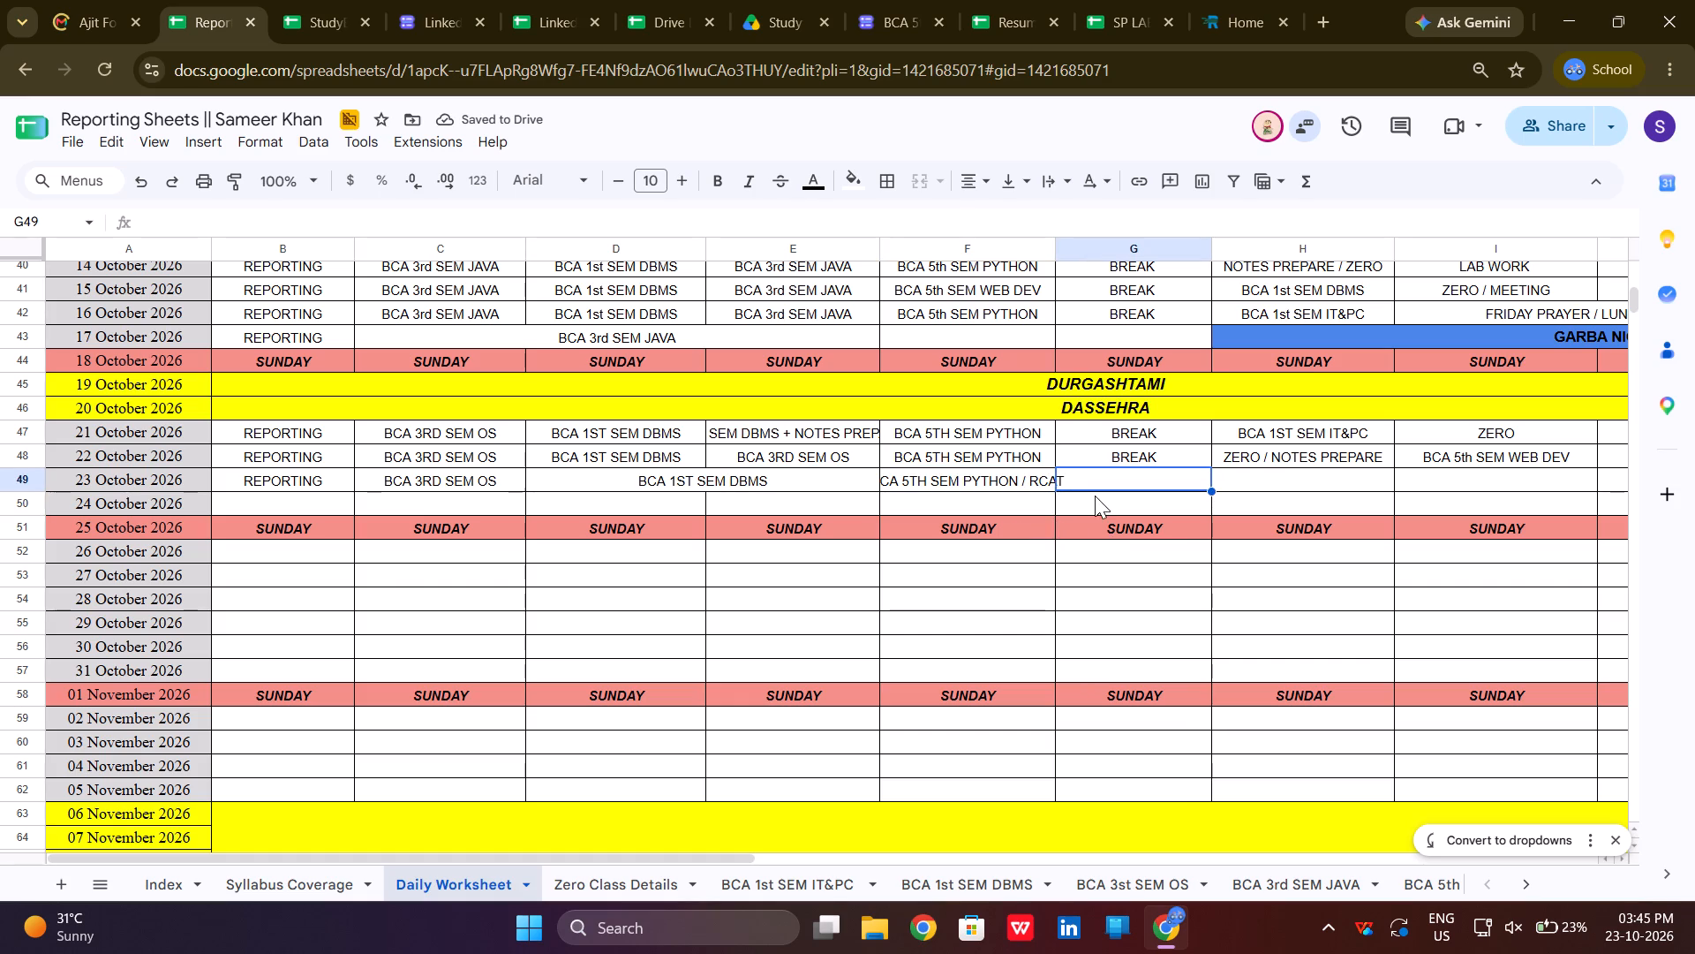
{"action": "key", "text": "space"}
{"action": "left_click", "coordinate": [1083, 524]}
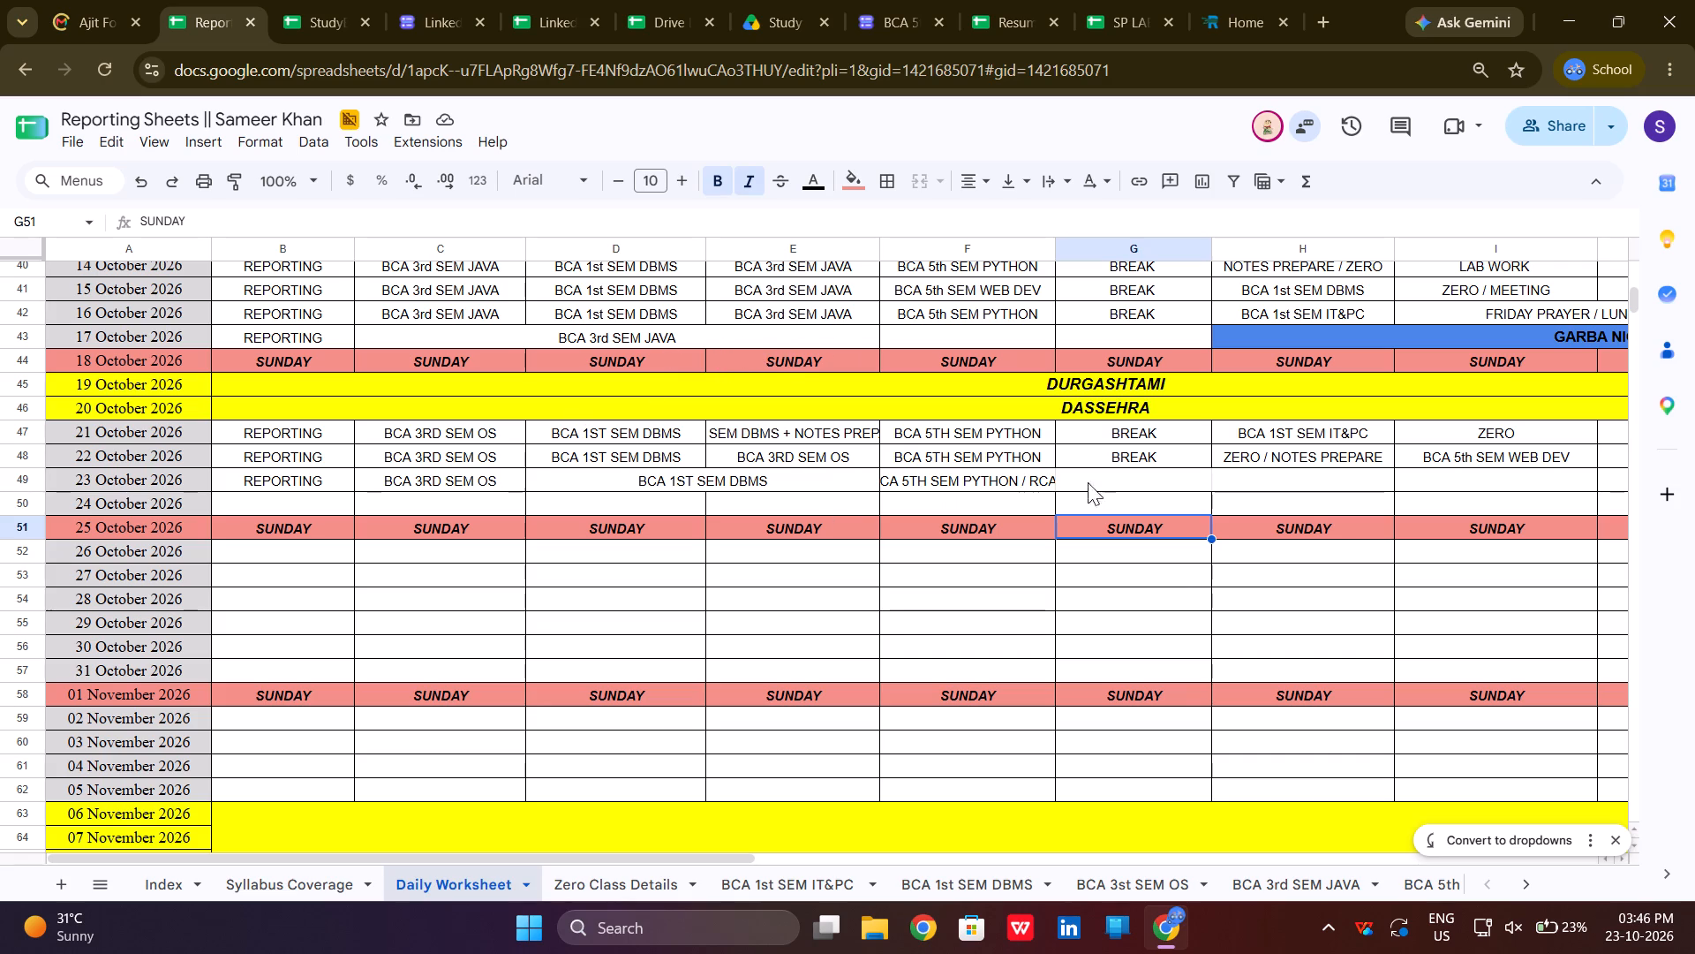
Merge cells G49:H49 in the 23 October row and enter RCAT SESSION in the merged cell.
{"action": "left_click", "coordinate": [1169, 481]}
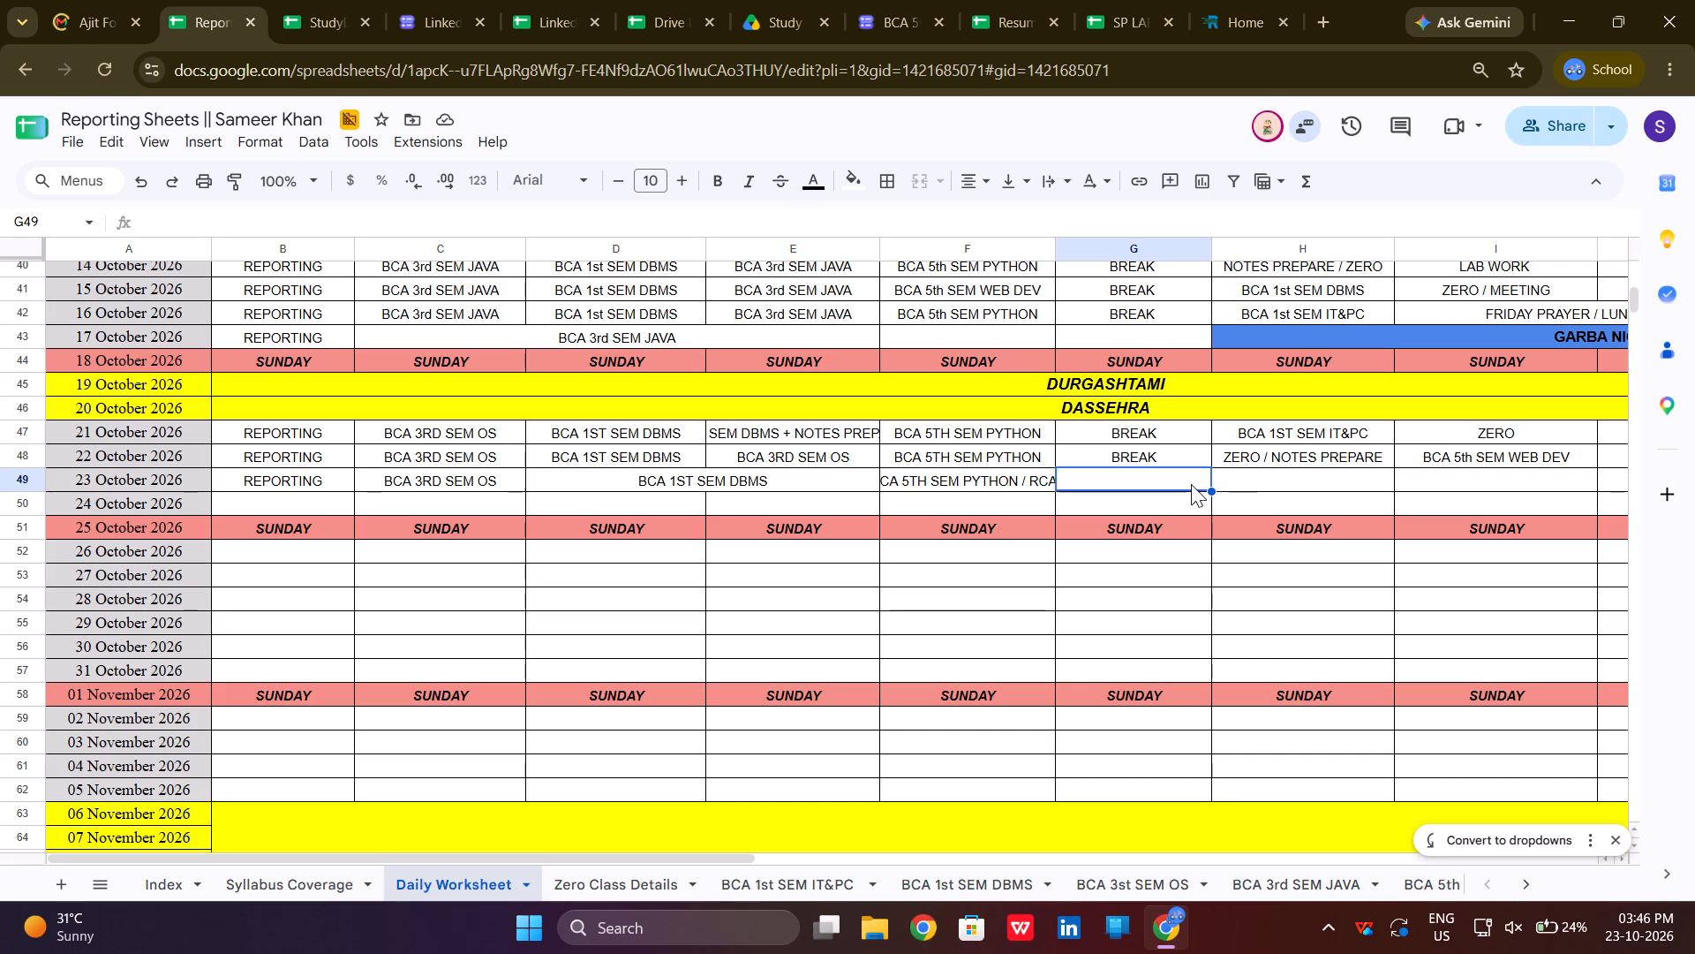
{"action": "left_click_drag", "start_coordinate": [1191, 484], "coordinate": [1280, 482]}
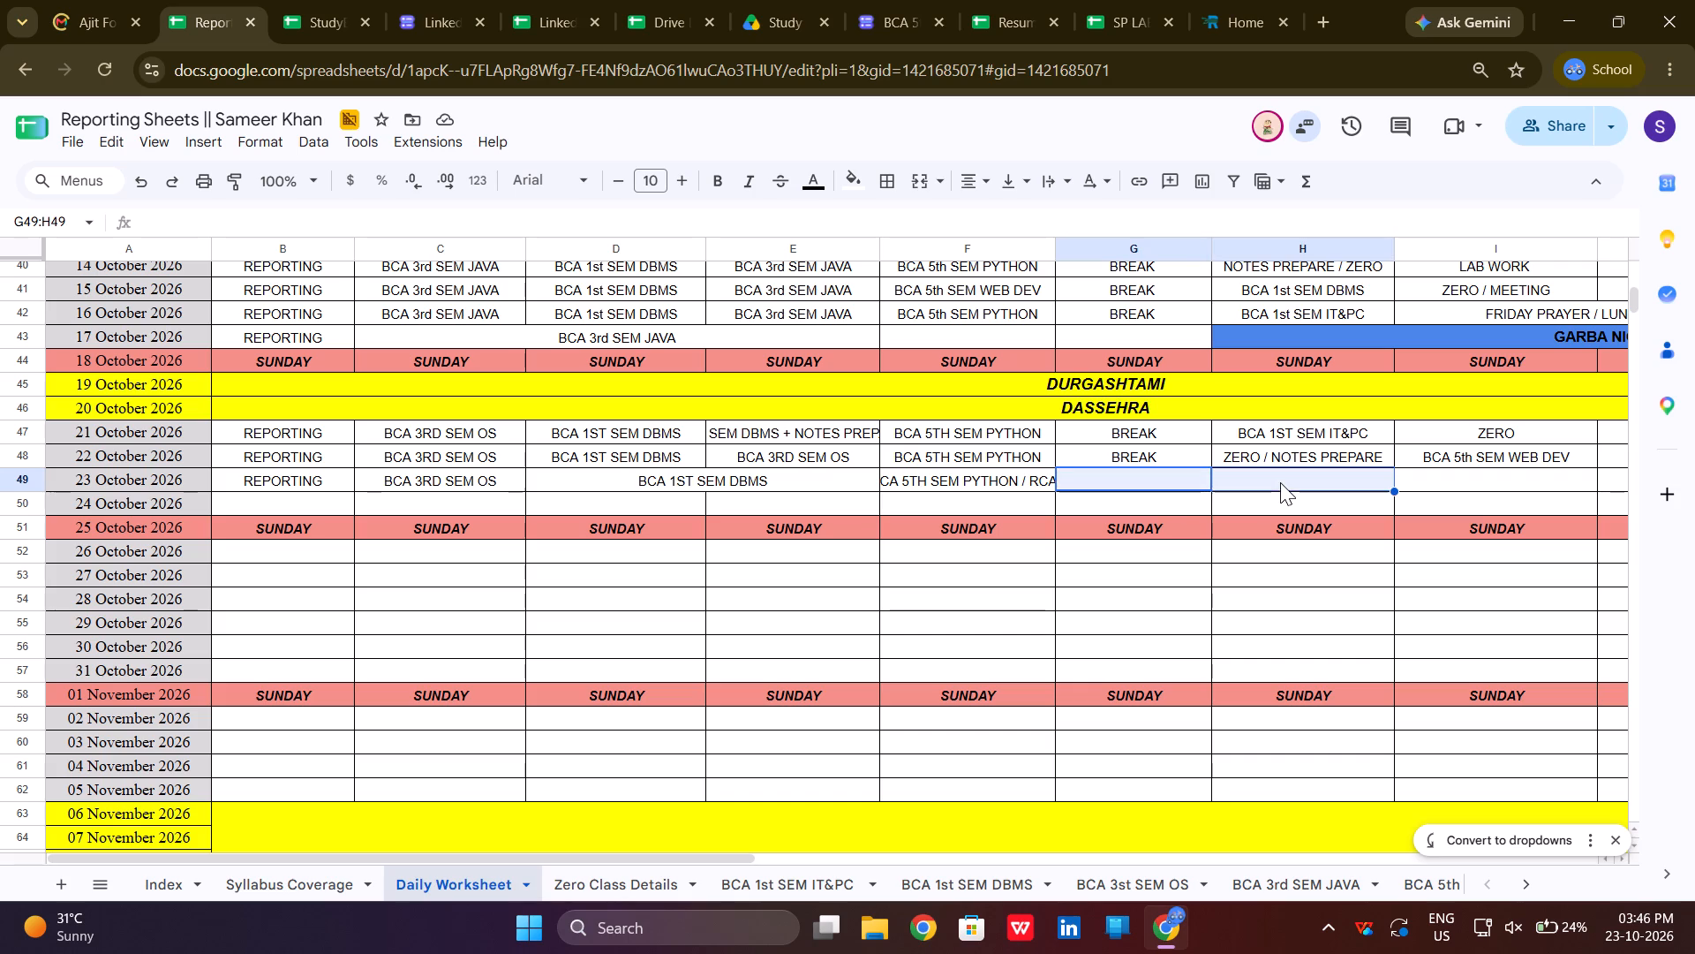
{"action": "left_click", "coordinate": [910, 185]}
{"action": "type", "text": "RCAT"}
{"action": "key", "text": "space"}
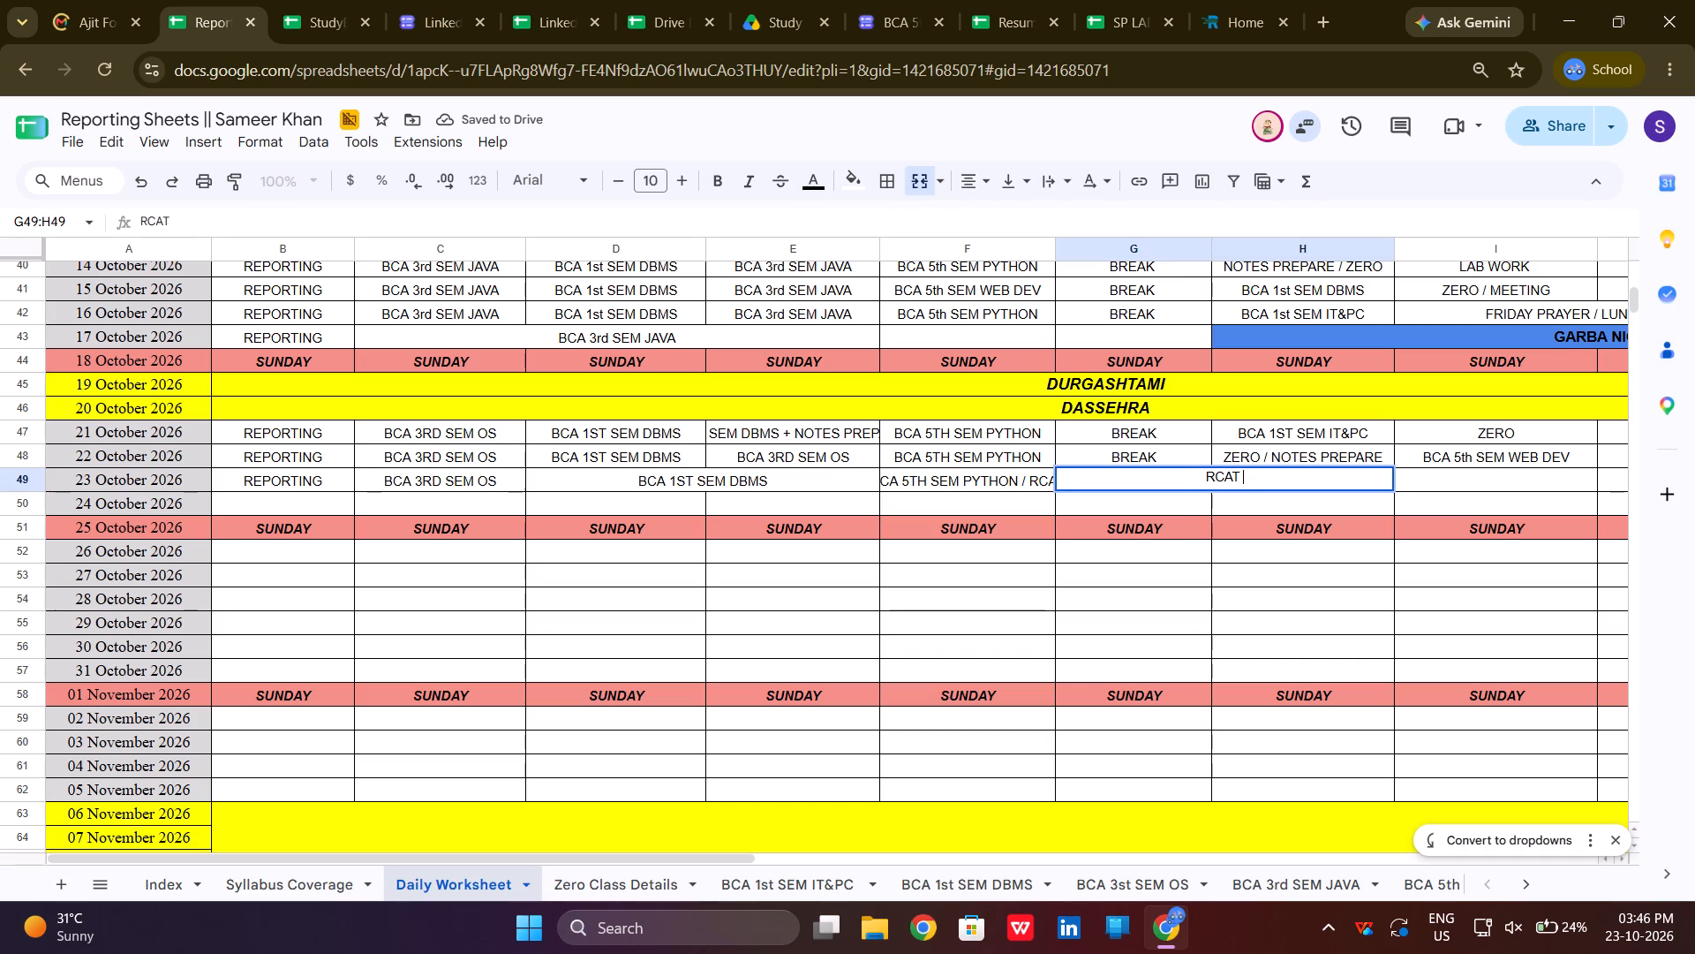
{"action": "type", "text": "SE"}
{"action": "type", "text": "SSION"}
{"action": "key", "text": "Return"}
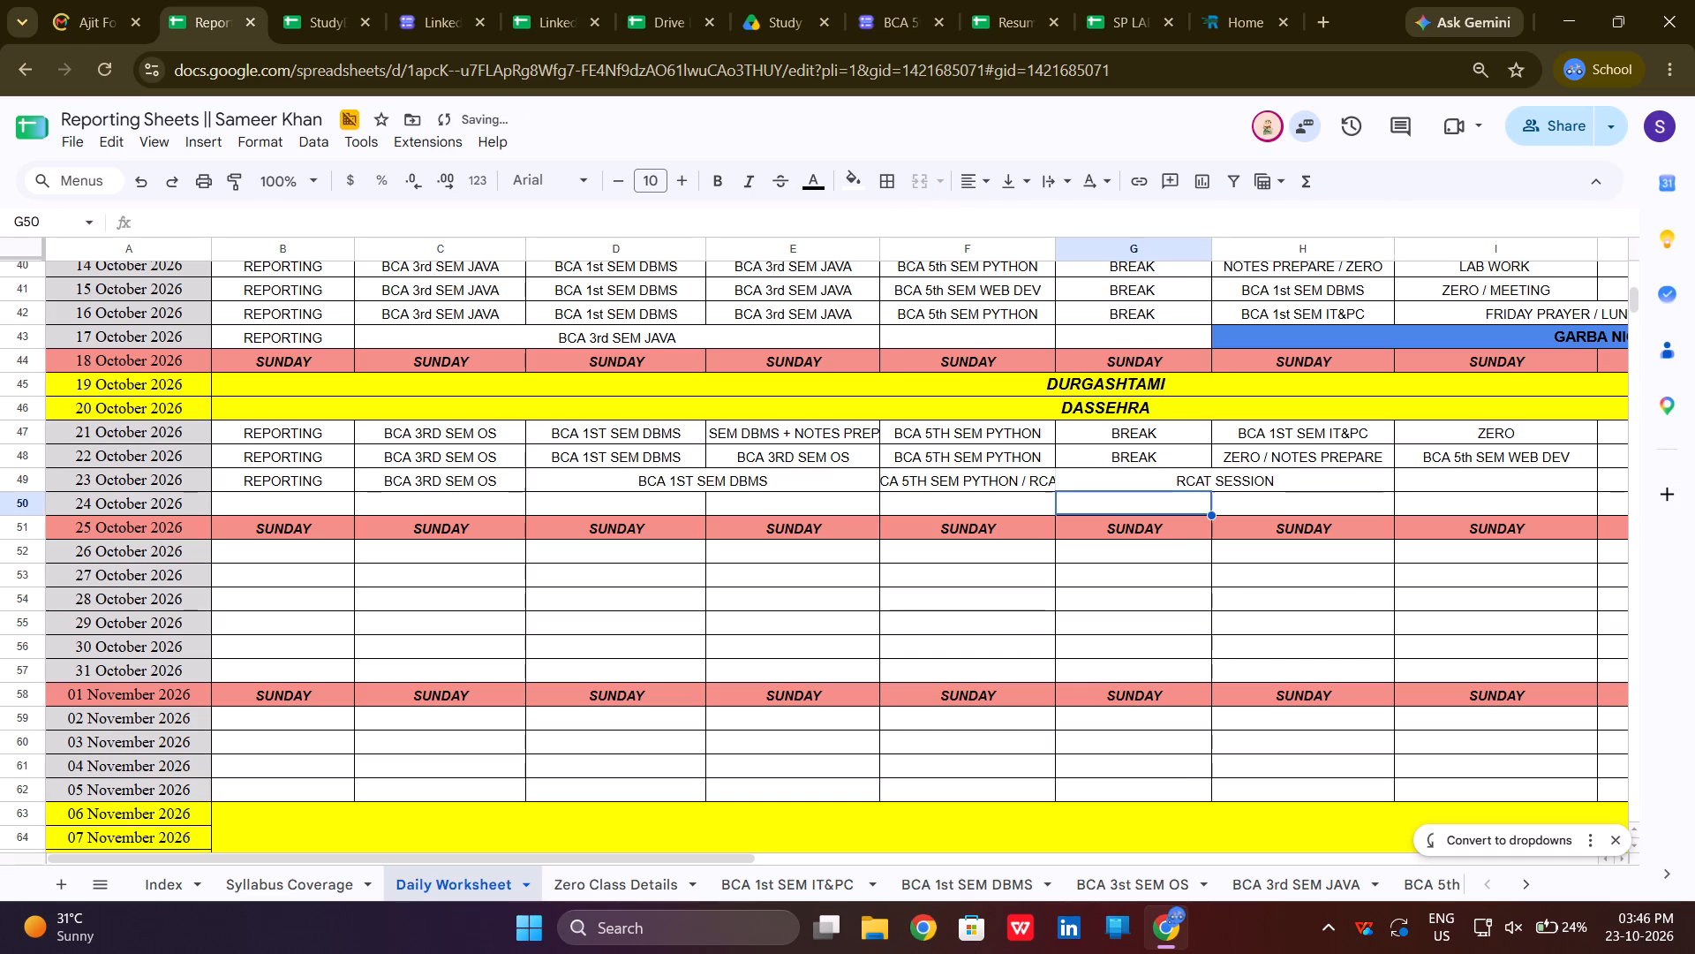
Apply all borders to the merged RCAT SESSION cell in the 23 October row.
{"action": "left_click", "coordinate": [1098, 487]}
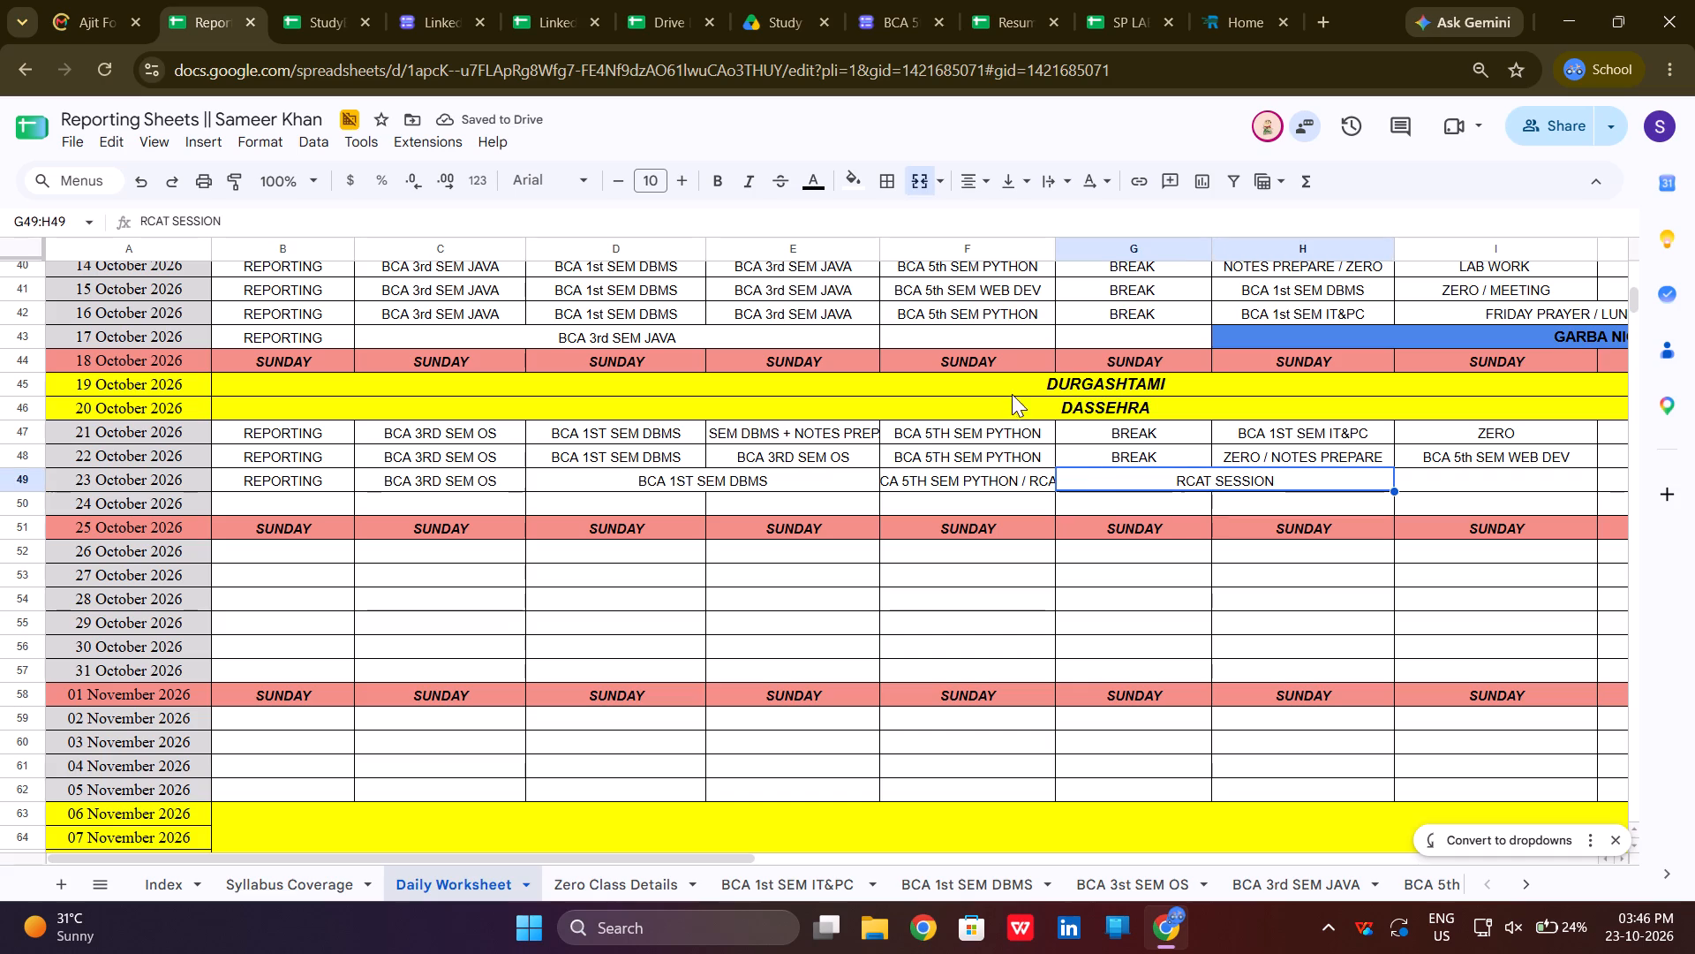
{"action": "left_click", "coordinate": [892, 184]}
{"action": "left_click", "coordinate": [907, 232]}
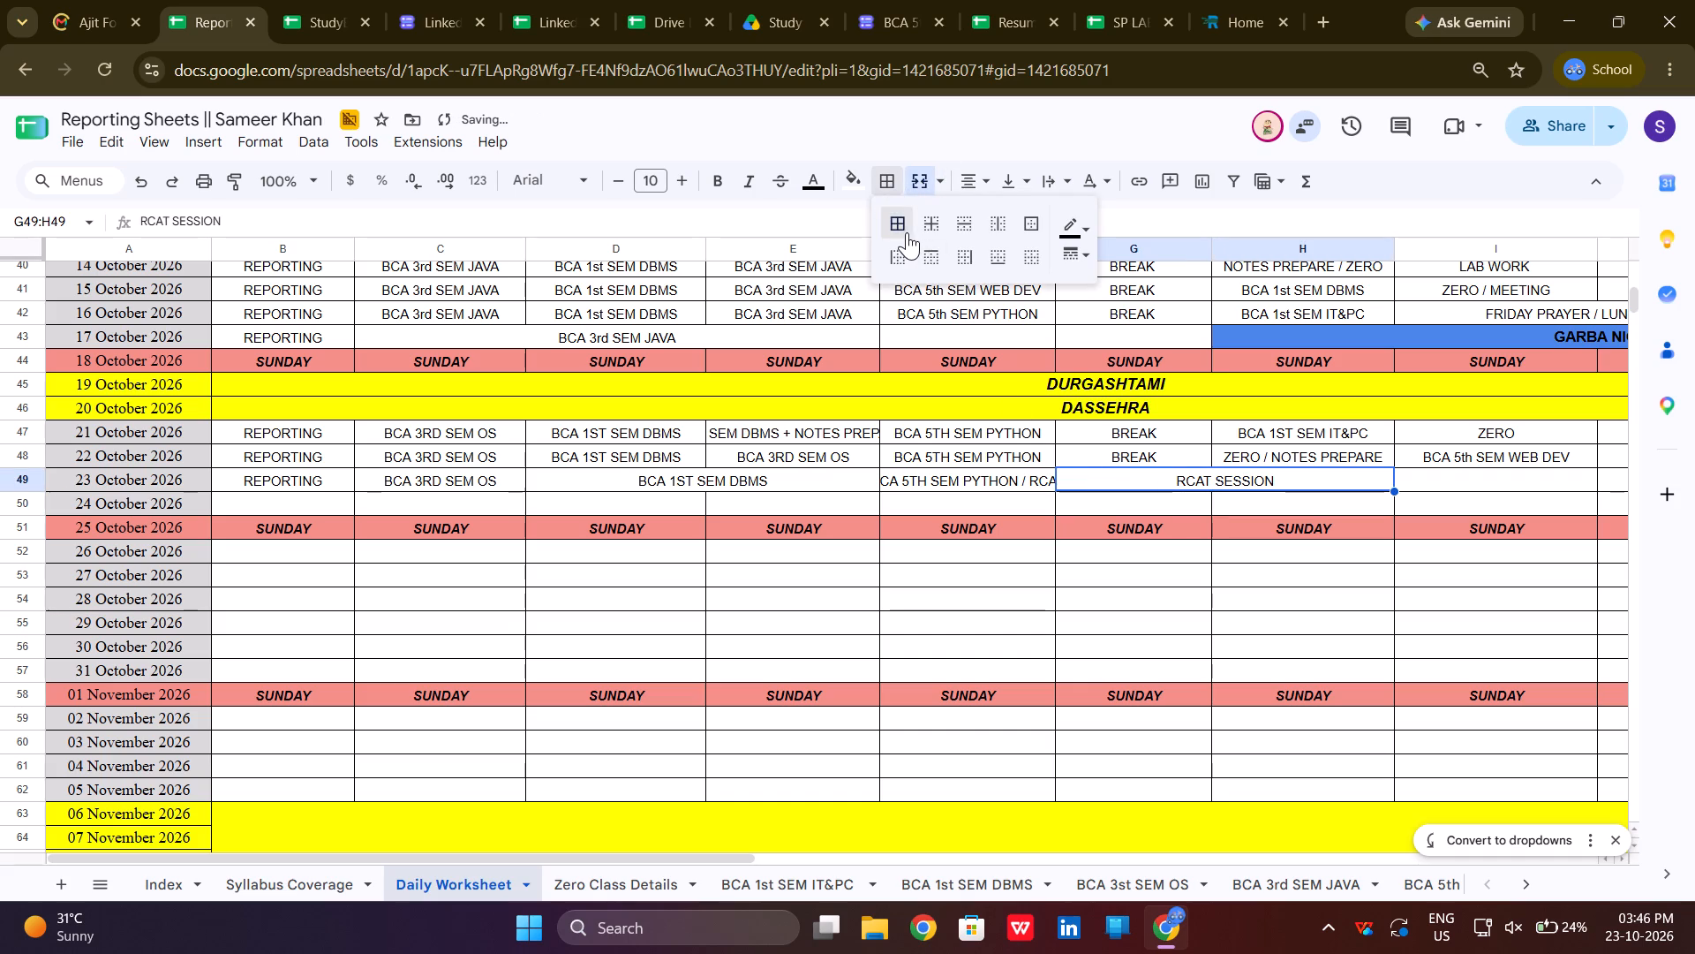
{"action": "left_click", "coordinate": [1124, 728]}
Enter FRIDAY PRAYER BREAK / MEETING in cell I49 of the 23 October row.
{"action": "left_click", "coordinate": [1420, 474]}
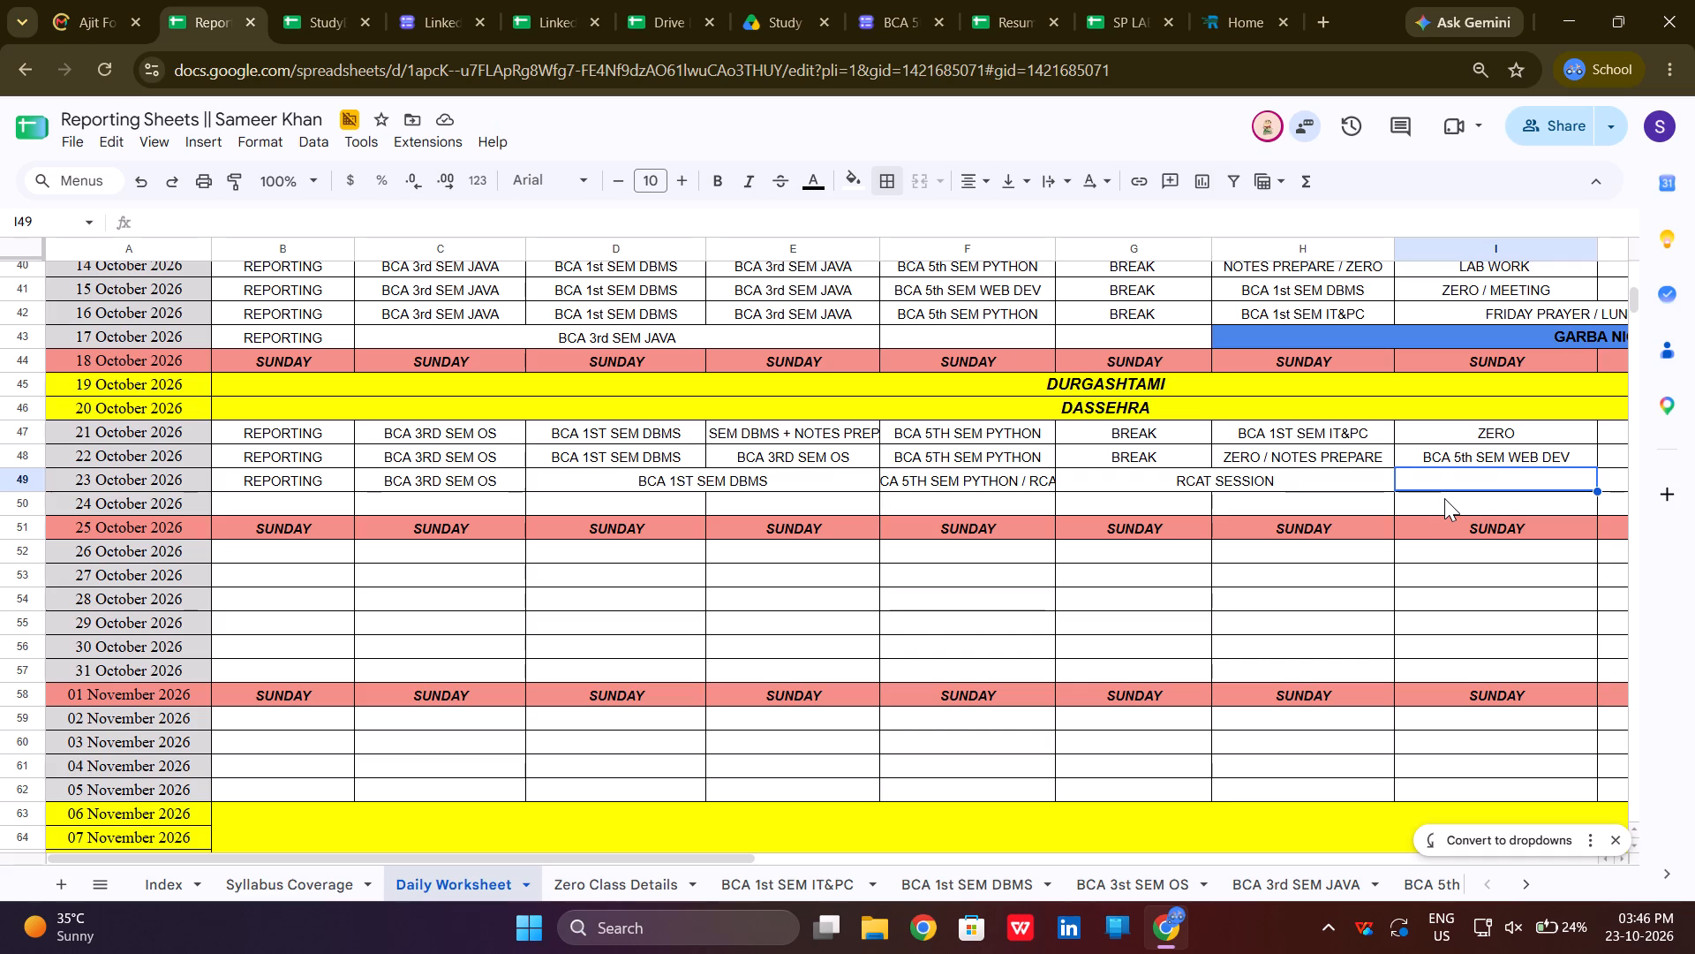
{"action": "type", "text": "FRDA"}
{"action": "key", "text": "y"}
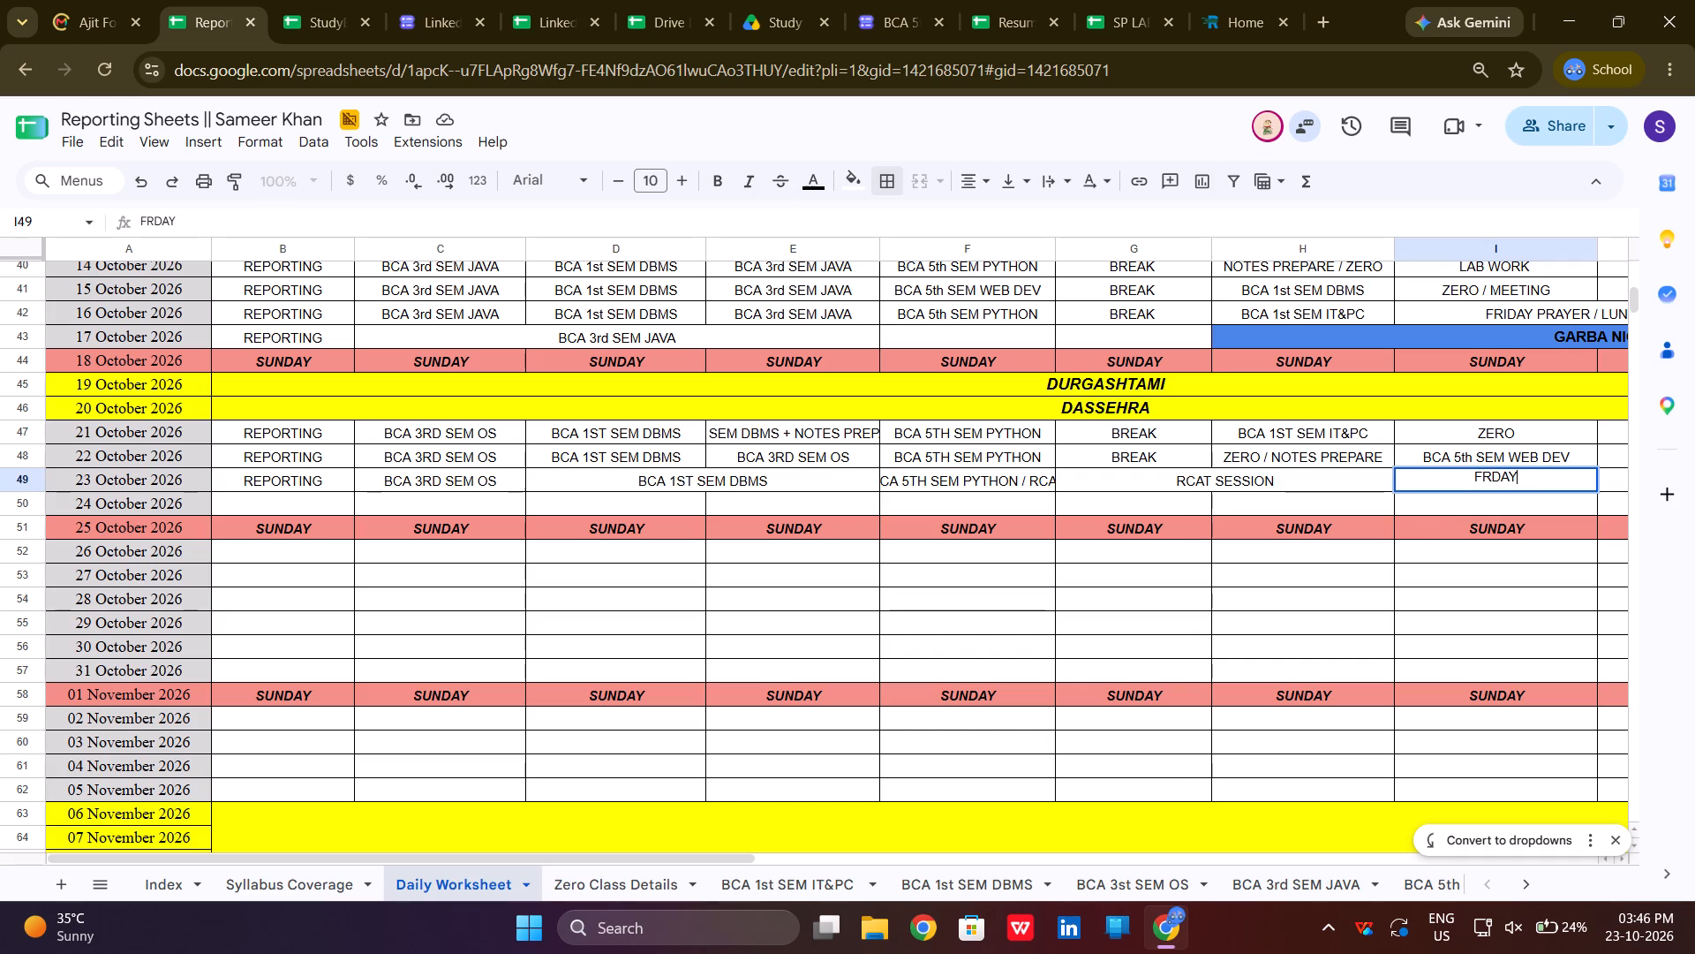
{"action": "key", "text": "BackSpace"}
{"action": "key", "text": "BackSpace"}
{"action": "key", "text": "BackSpace"}
{"action": "type", "text": "IDA"}
{"action": "key", "text": "y"}
{"action": "key", "text": "space"}
{"action": "type", "text": "BREAK"}
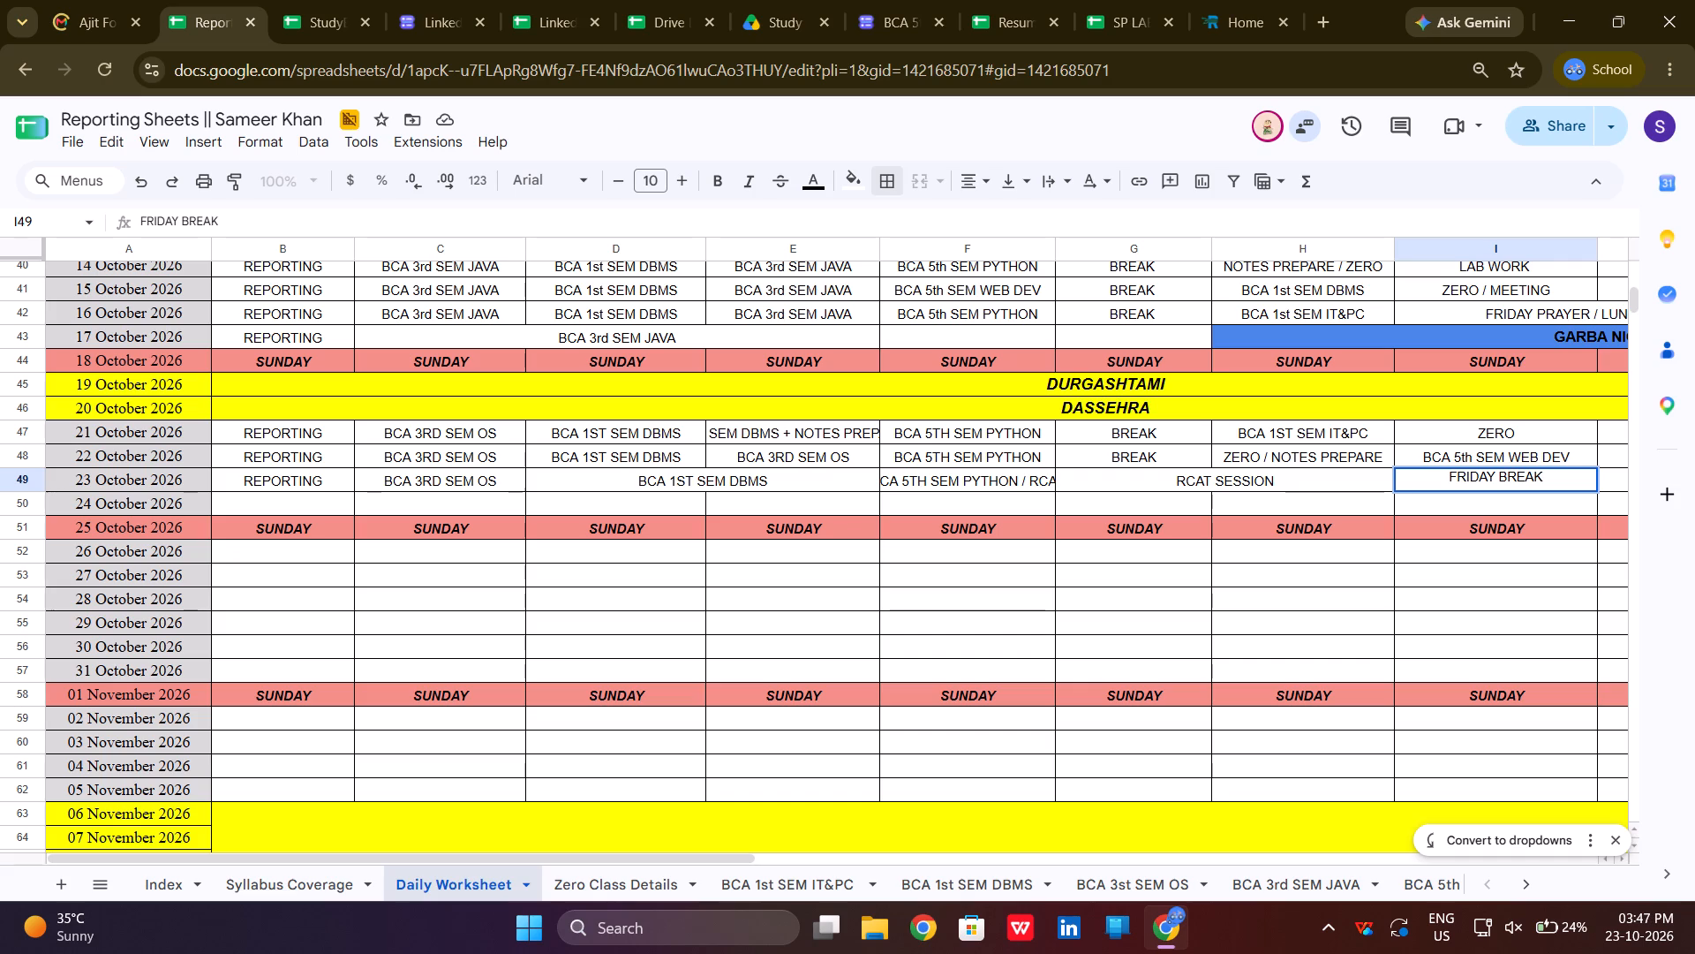
{"action": "key", "text": "BackSpace"}
{"action": "key", "text": "ctrl+BackSpace"}
{"action": "type", "text": "PRAYER"}
{"action": "key", "text": "space"}
{"action": "type", "text": "BREAK / MEETING"}
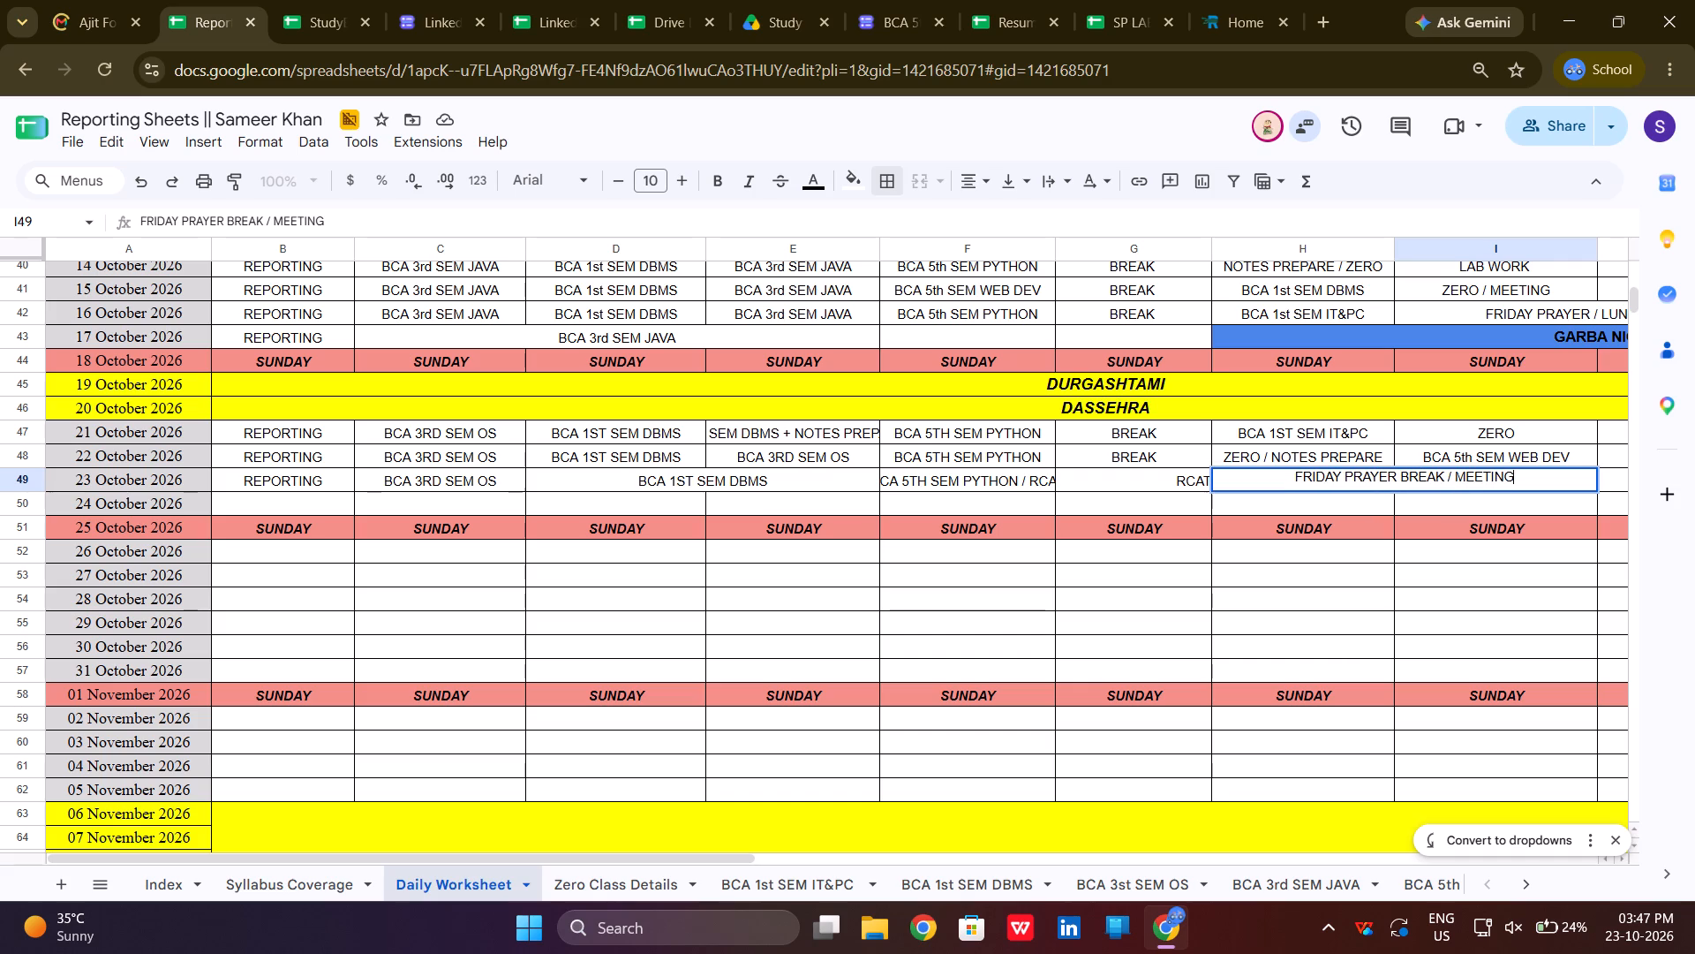
{"action": "key", "text": "Return"}
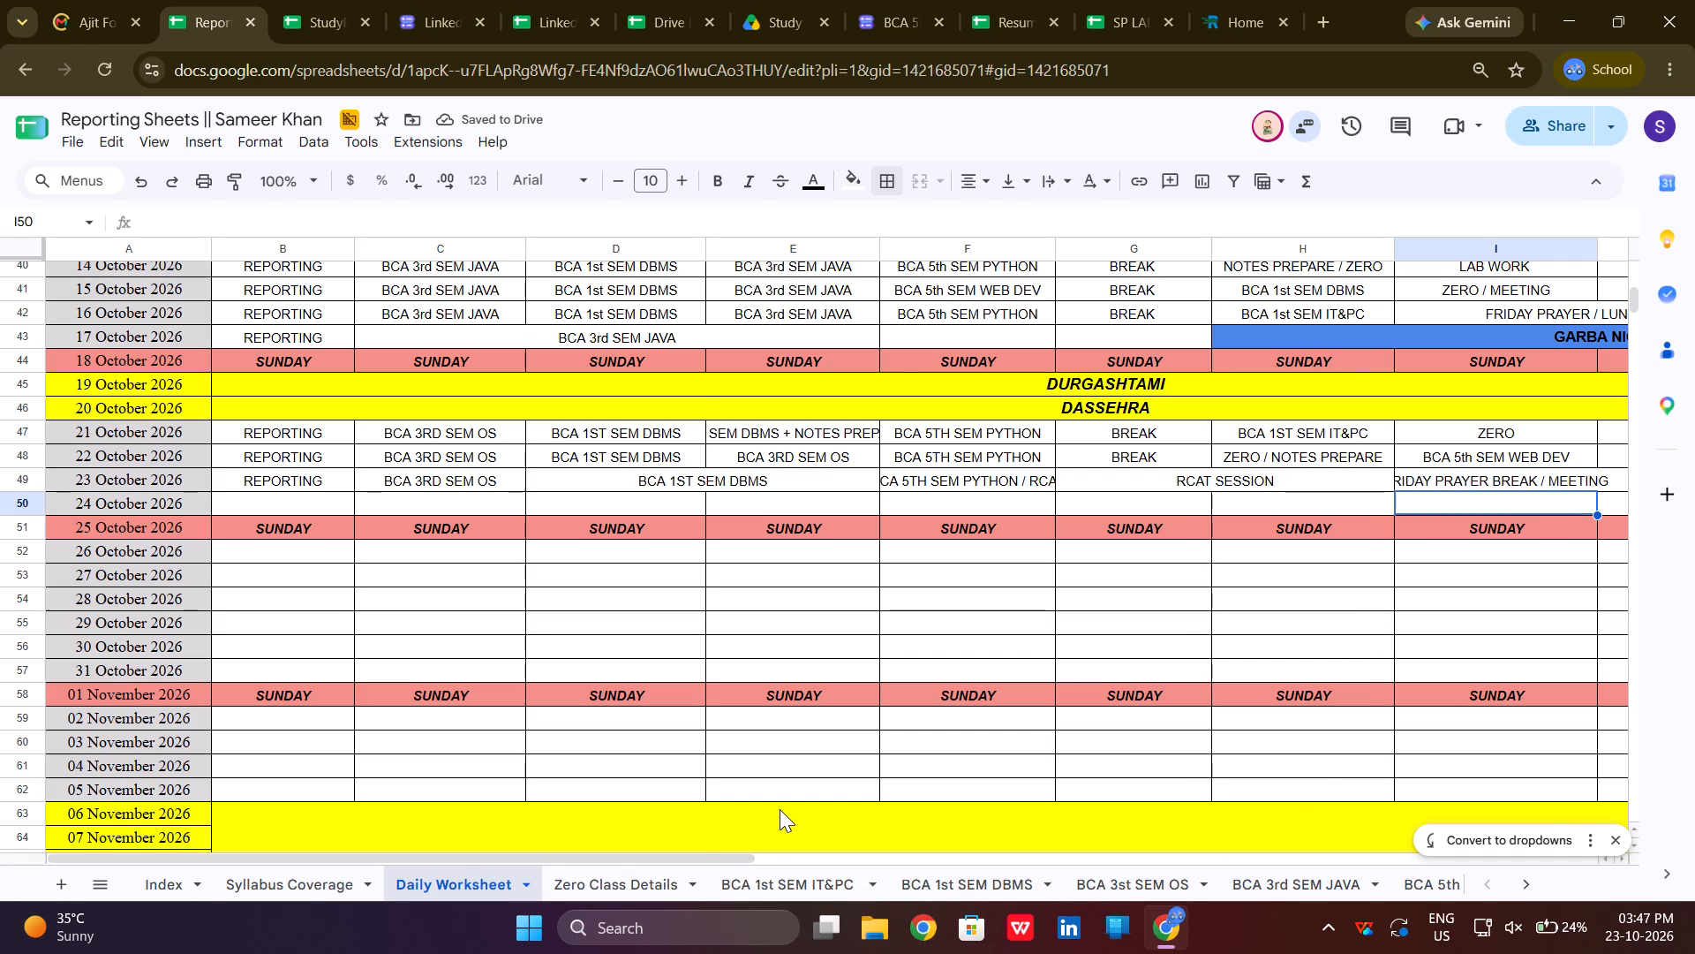
Merge cells I49:J49 in the 23 October row so the FRIDAY PRAYER BREAK / MEETING entry spans both.
{"action": "scroll", "coordinate": [780, 809], "scroll_direction": "down", "scroll_amount": 1, "text": "ctrl"}
{"action": "scroll", "coordinate": [912, 721], "scroll_direction": "up", "scroll_amount": 2}
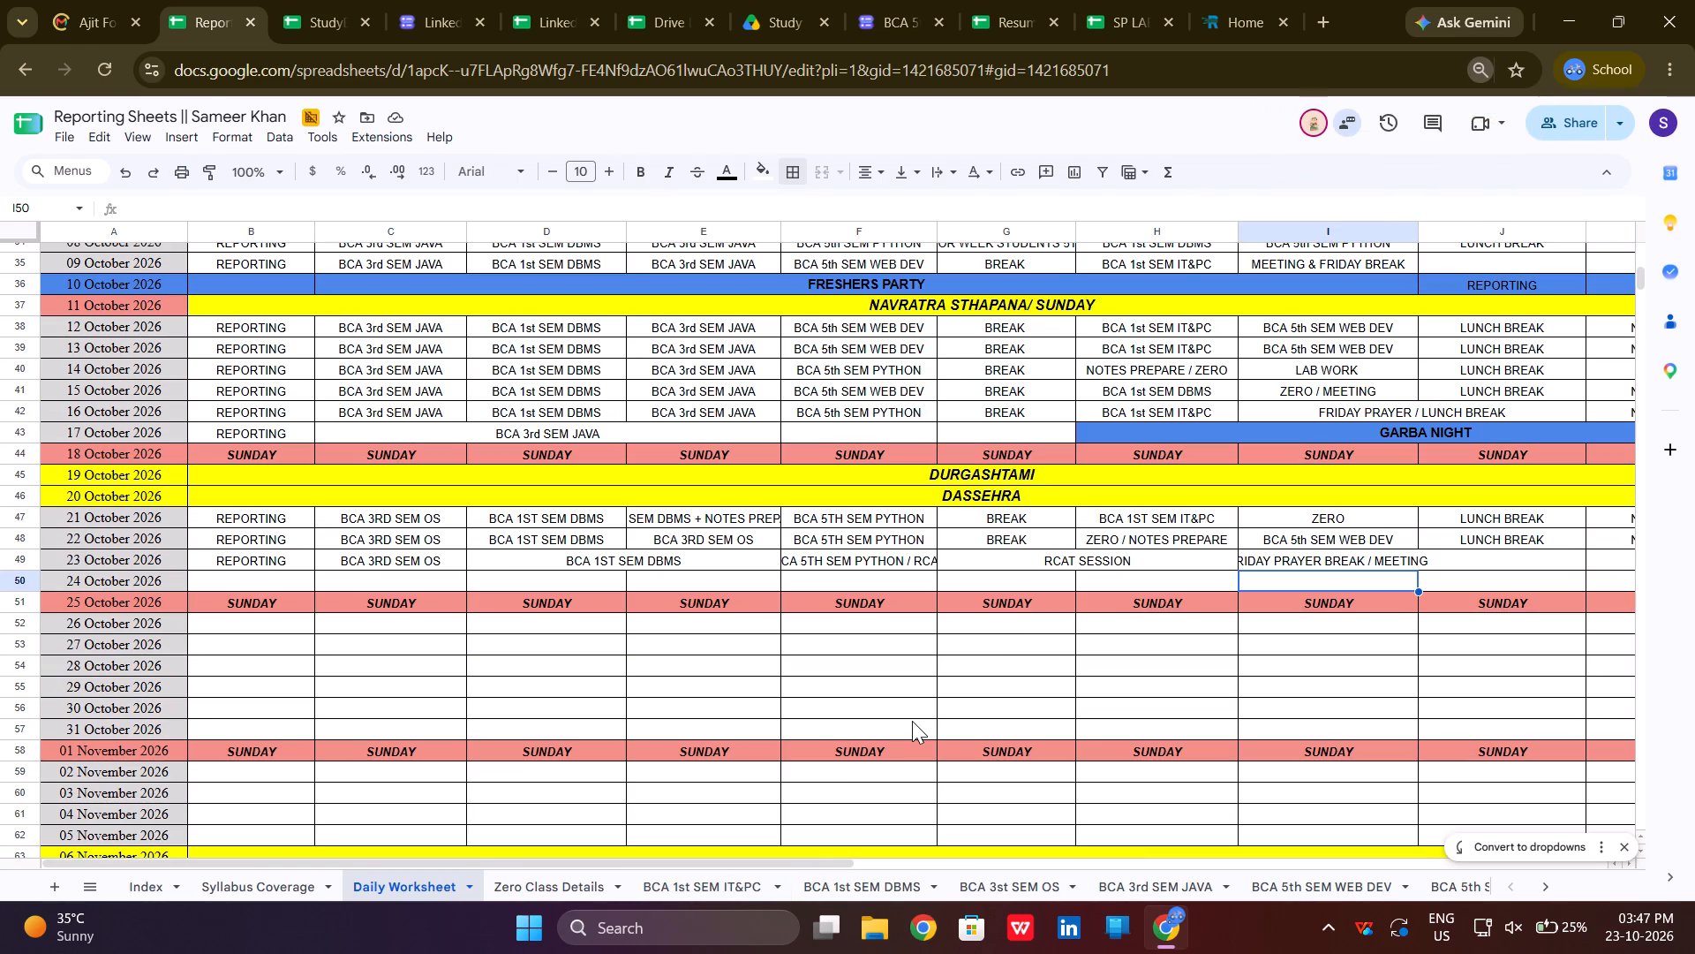
{"action": "left_click", "coordinate": [1488, 563]}
{"action": "left_click", "coordinate": [1505, 536]}
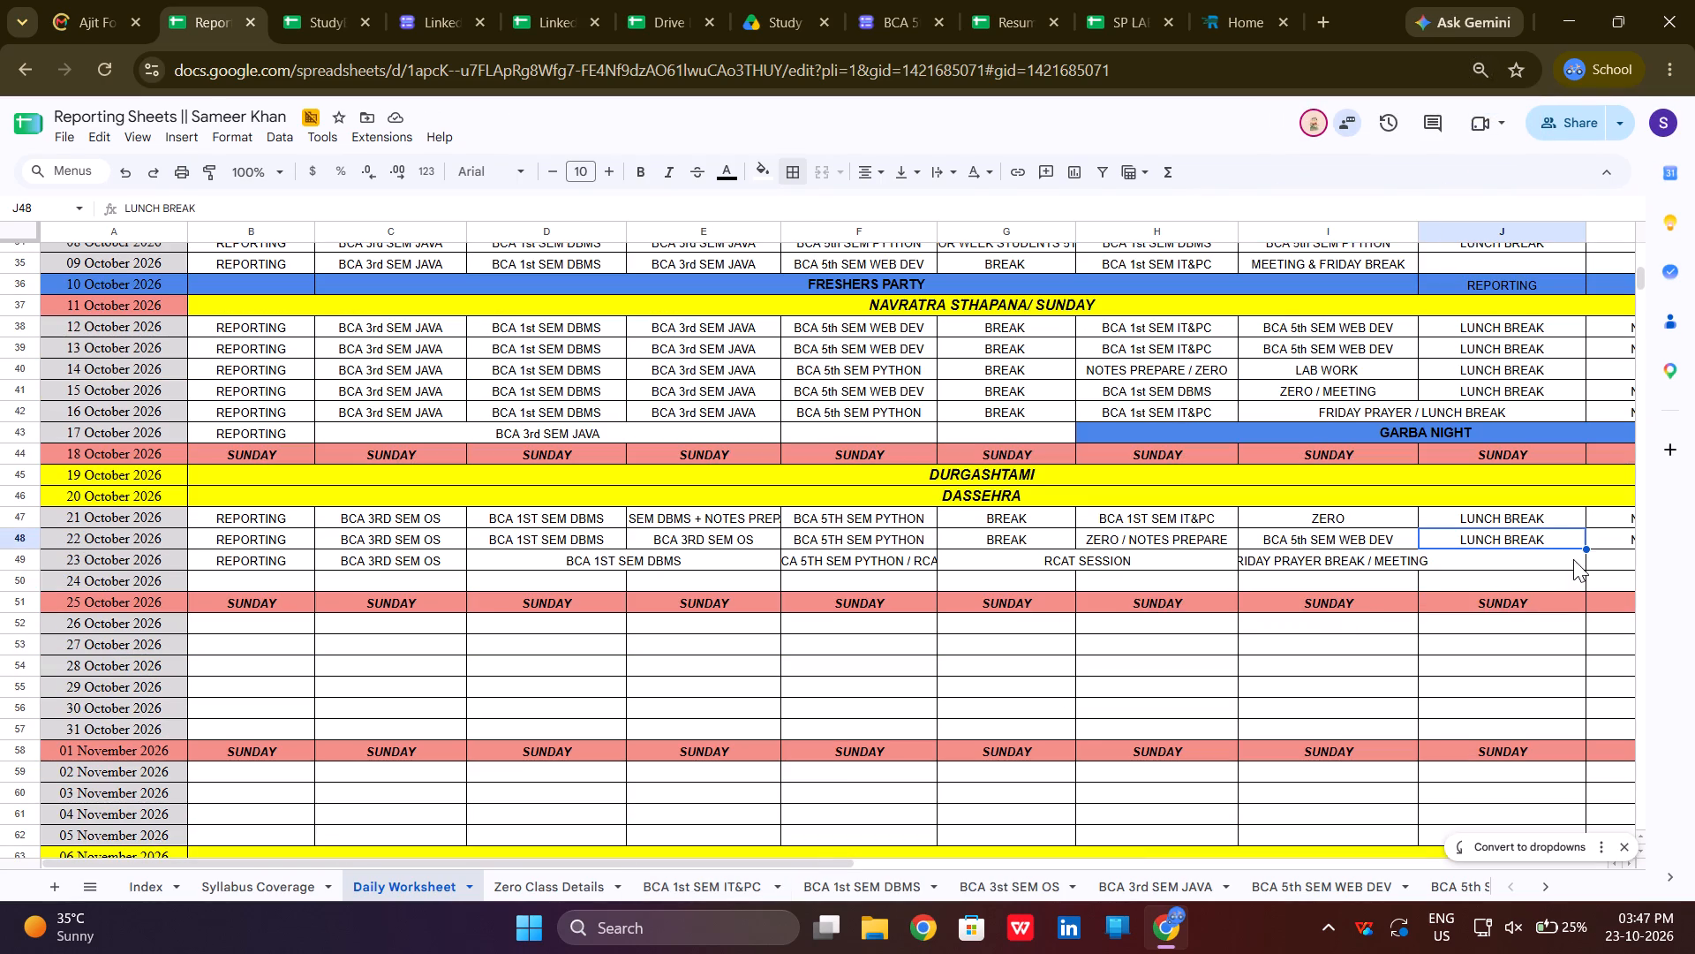
{"action": "left_click", "coordinate": [1438, 560]}
{"action": "left_click_drag", "start_coordinate": [1480, 557], "coordinate": [1396, 564]}
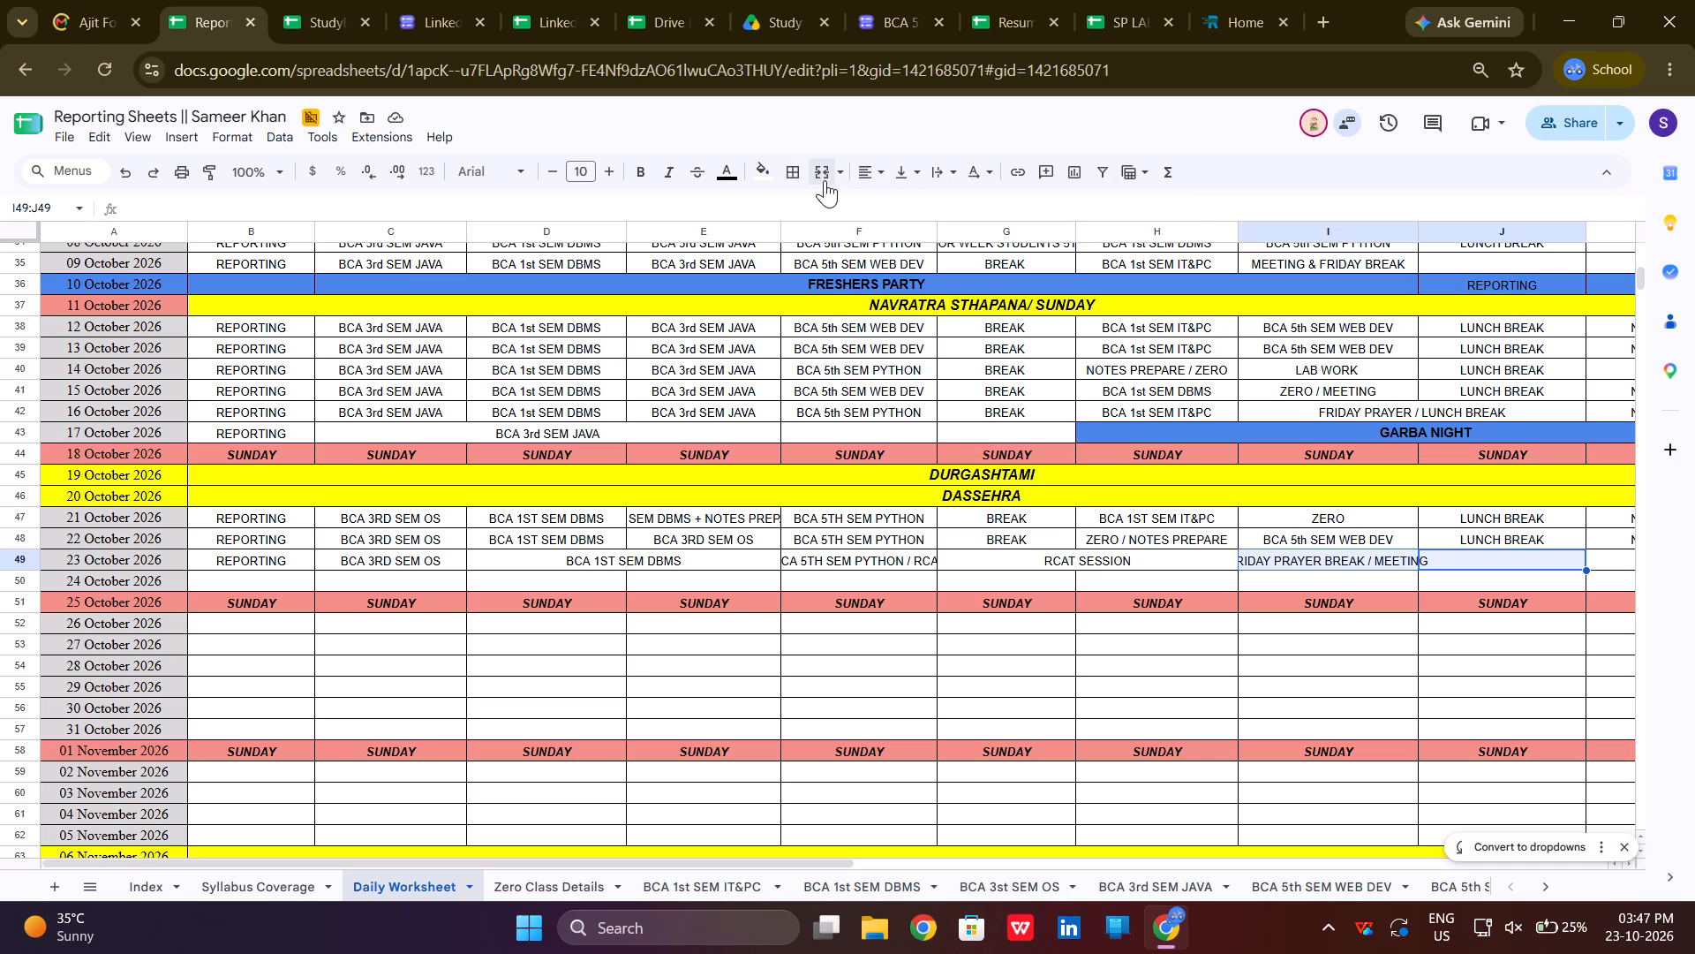
{"action": "left_click", "coordinate": [824, 180]}
{"action": "left_click", "coordinate": [1517, 503]}
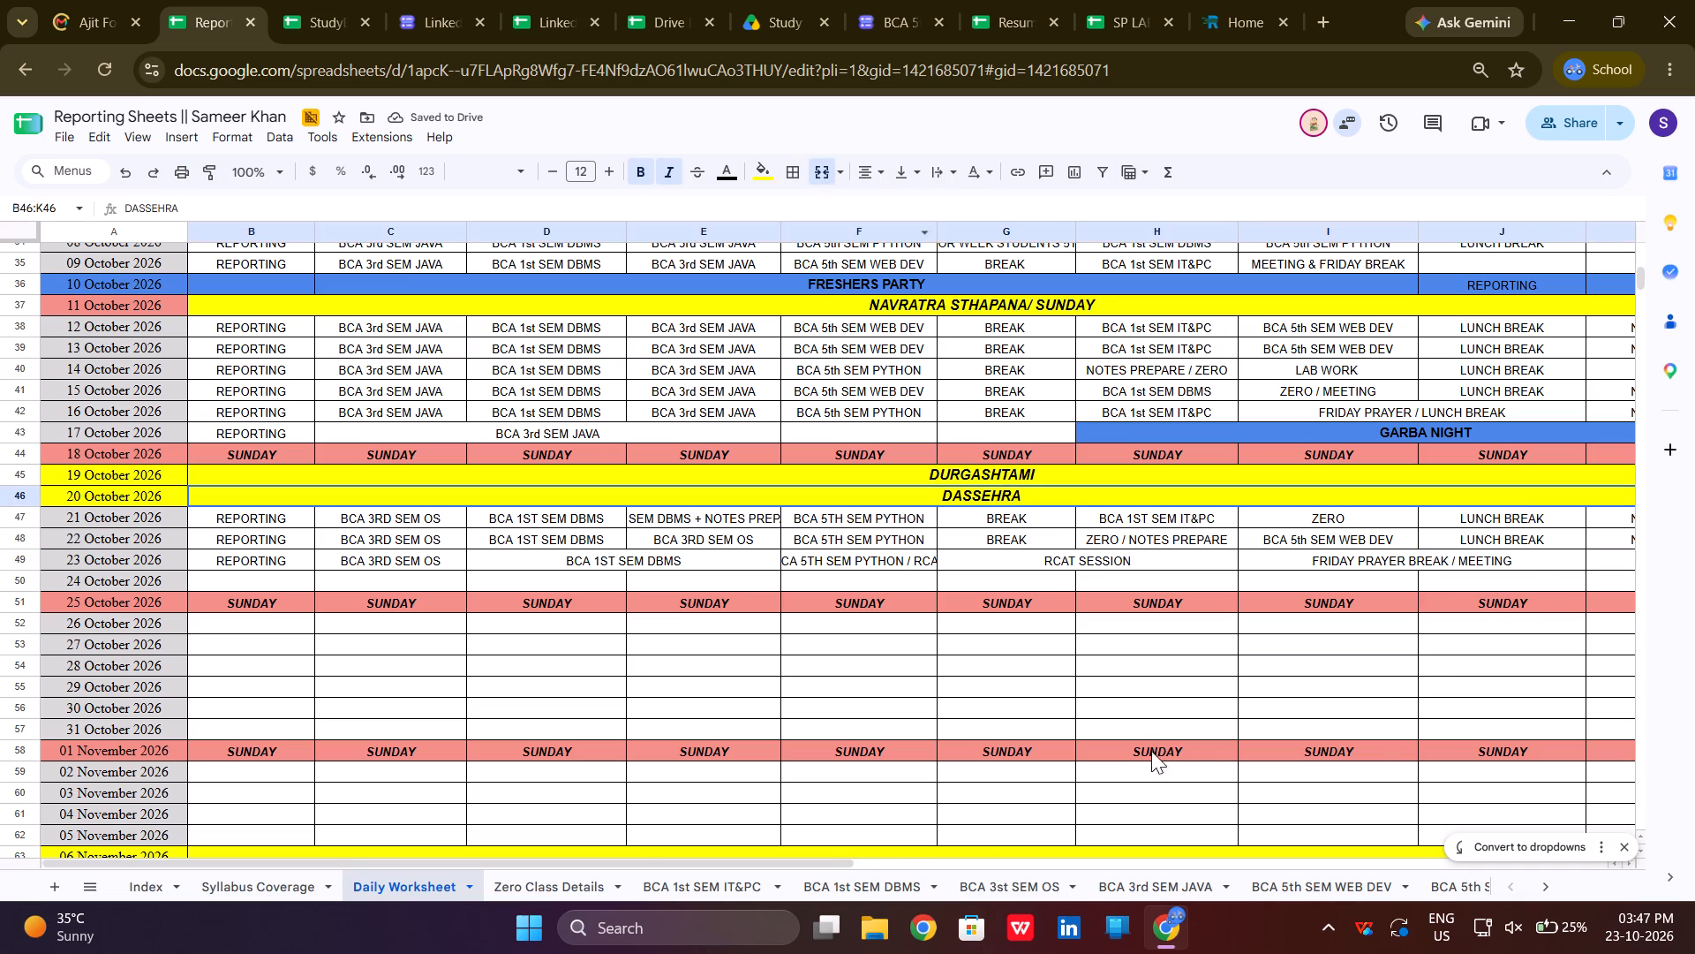
Enter LUNCH BREAK / SHEET UPDATE in cell K49 of the 23 October row.
{"action": "left_click_drag", "start_coordinate": [508, 865], "coordinate": [615, 865]}
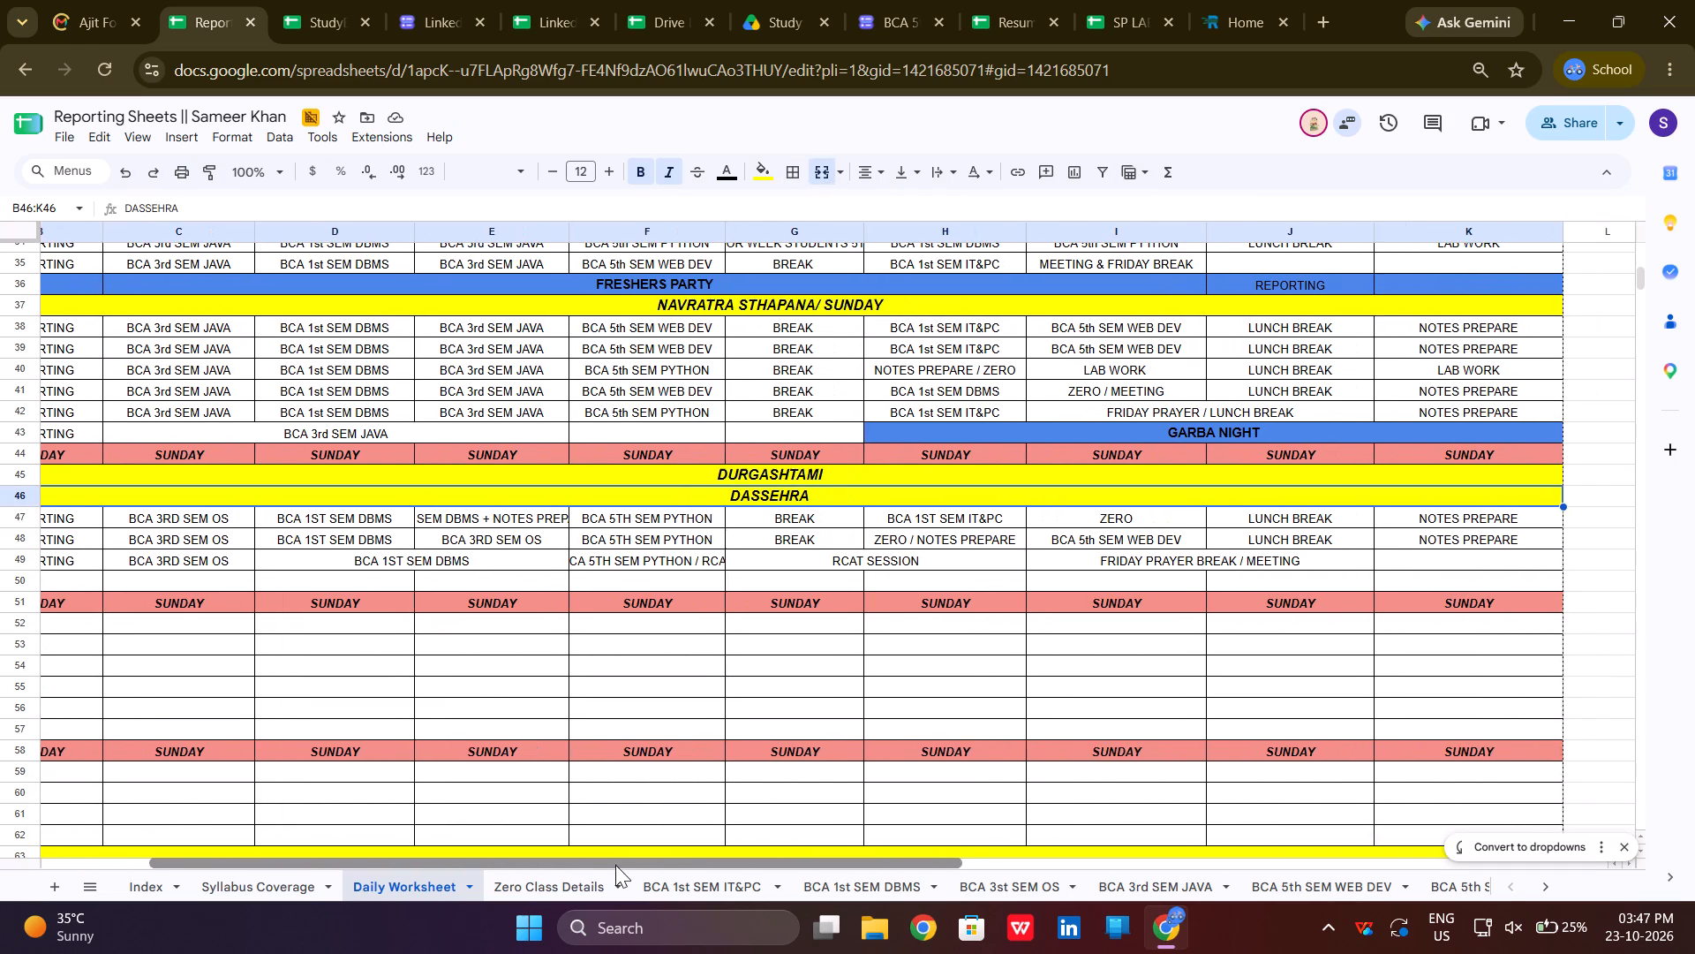
{"action": "left_click_drag", "start_coordinate": [615, 865], "coordinate": [660, 865]}
{"action": "left_click", "coordinate": [1364, 558]}
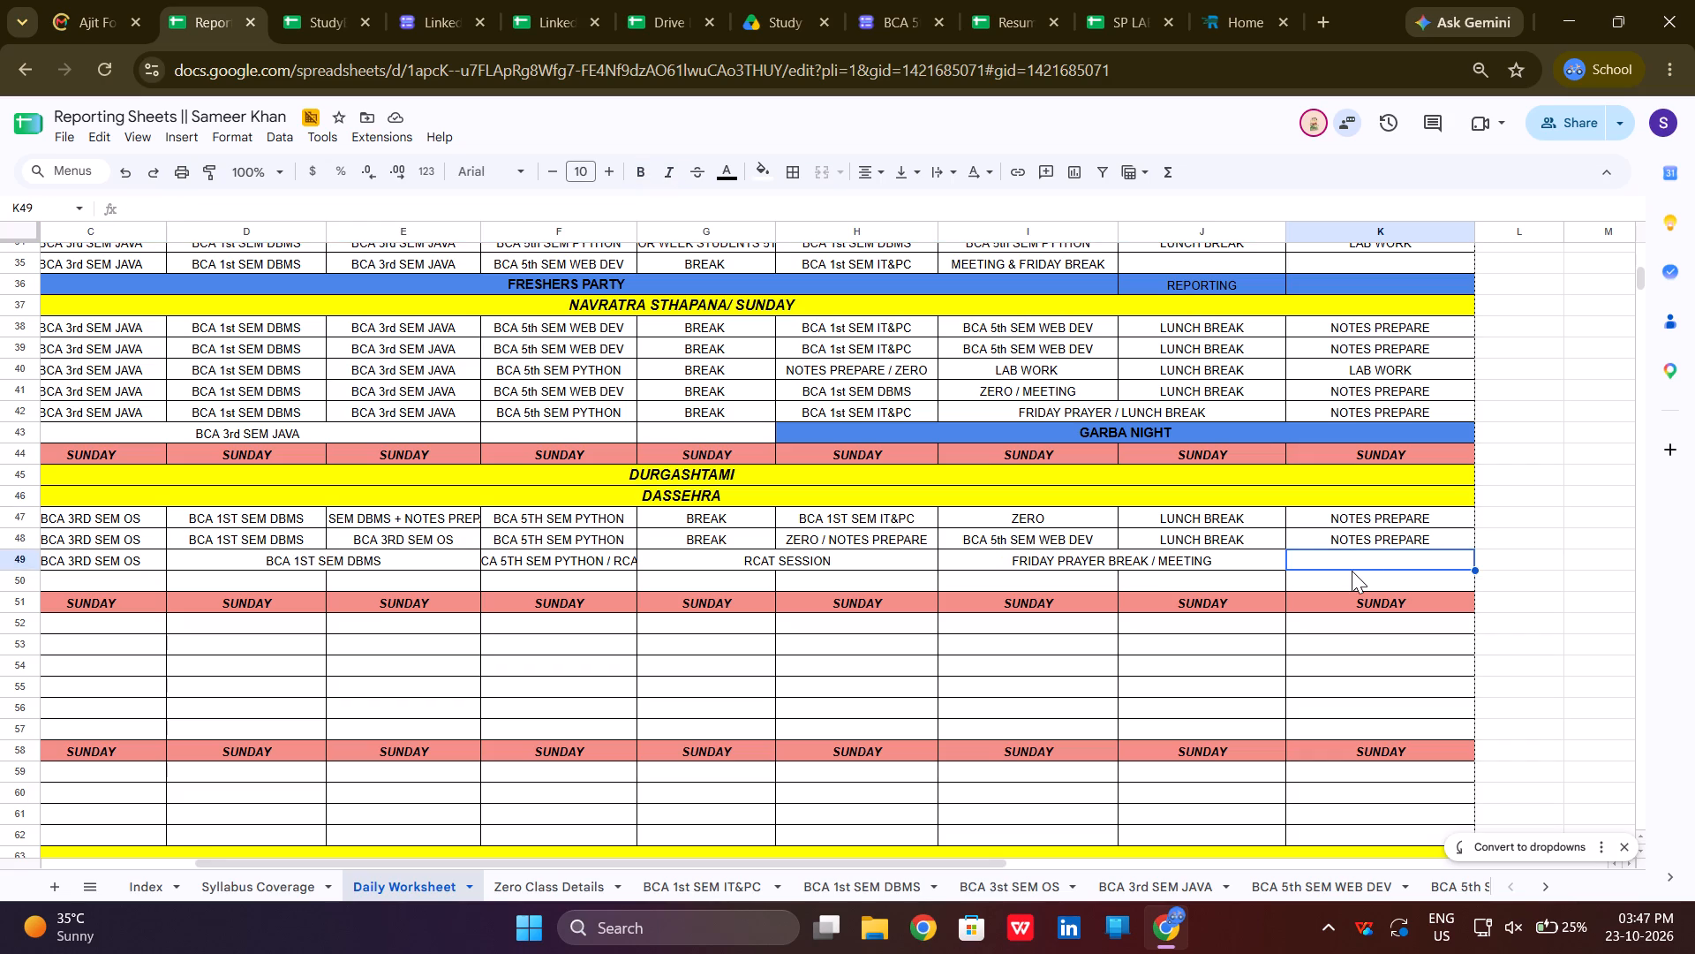
{"action": "type", "text": "LUNCH"}
{"action": "key", "text": "space"}
{"action": "type", "text": "BREAK / NOTES"}
{"action": "key", "text": "ctrl+BackSpace"}
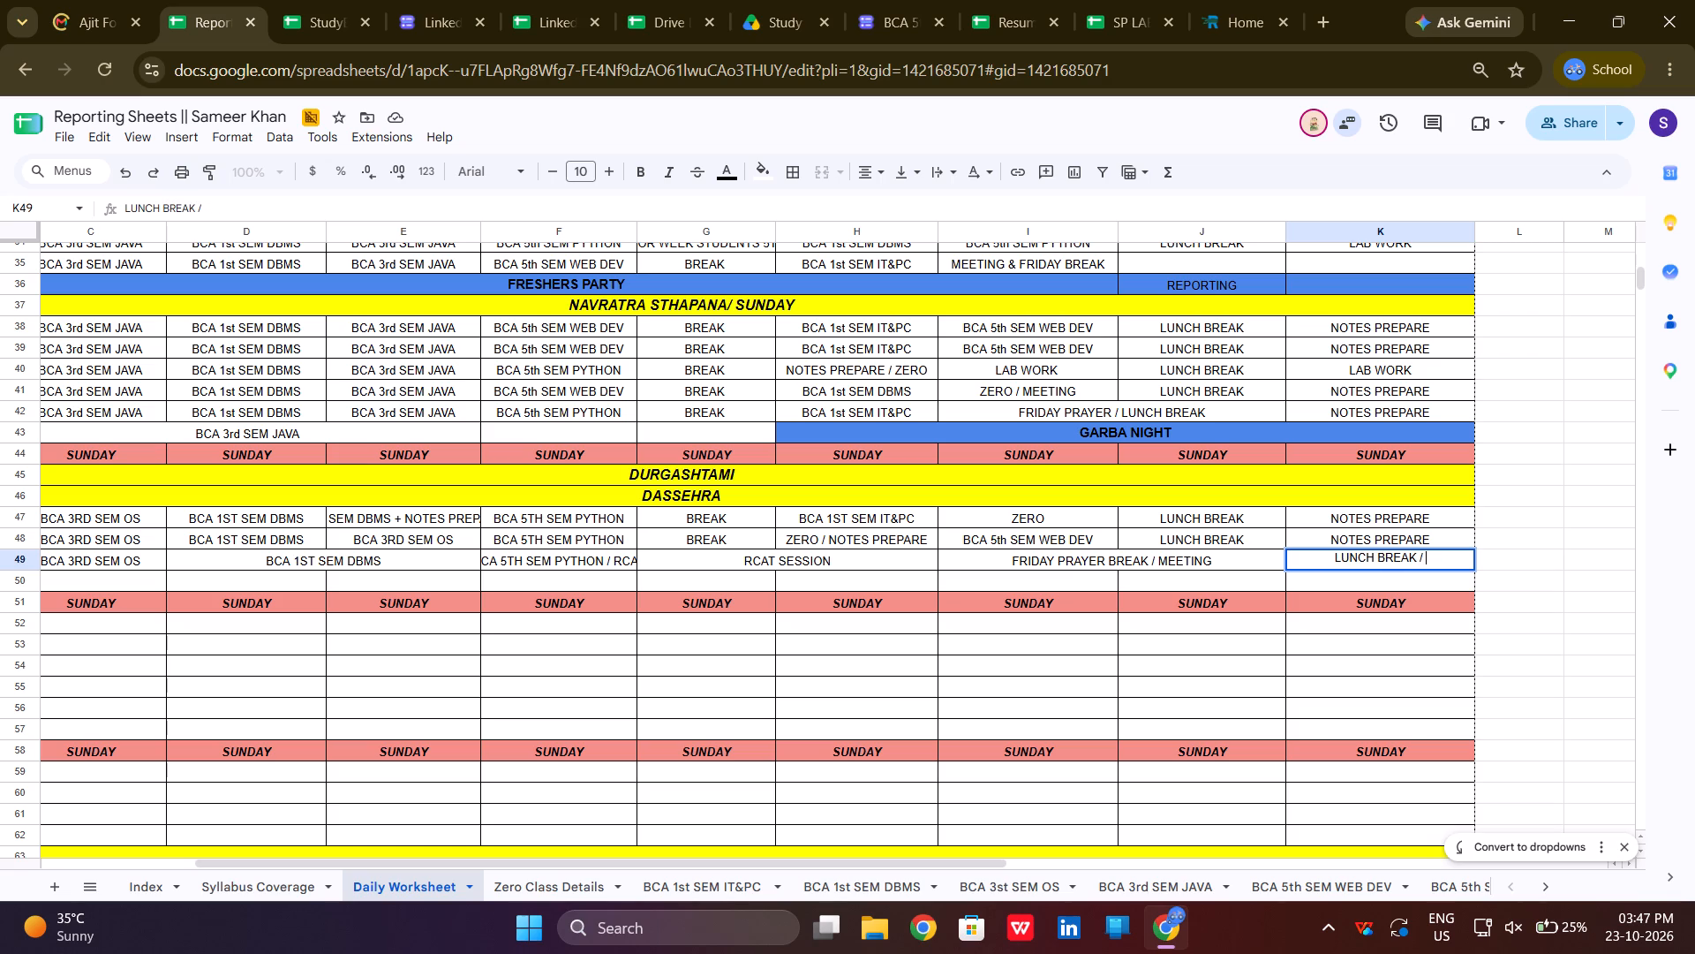
{"action": "type", "text": "SHEEE"}
{"action": "key", "text": "BackSpace"}
{"action": "type", "text": "T UO"}
{"action": "key", "text": "BackSpace"}
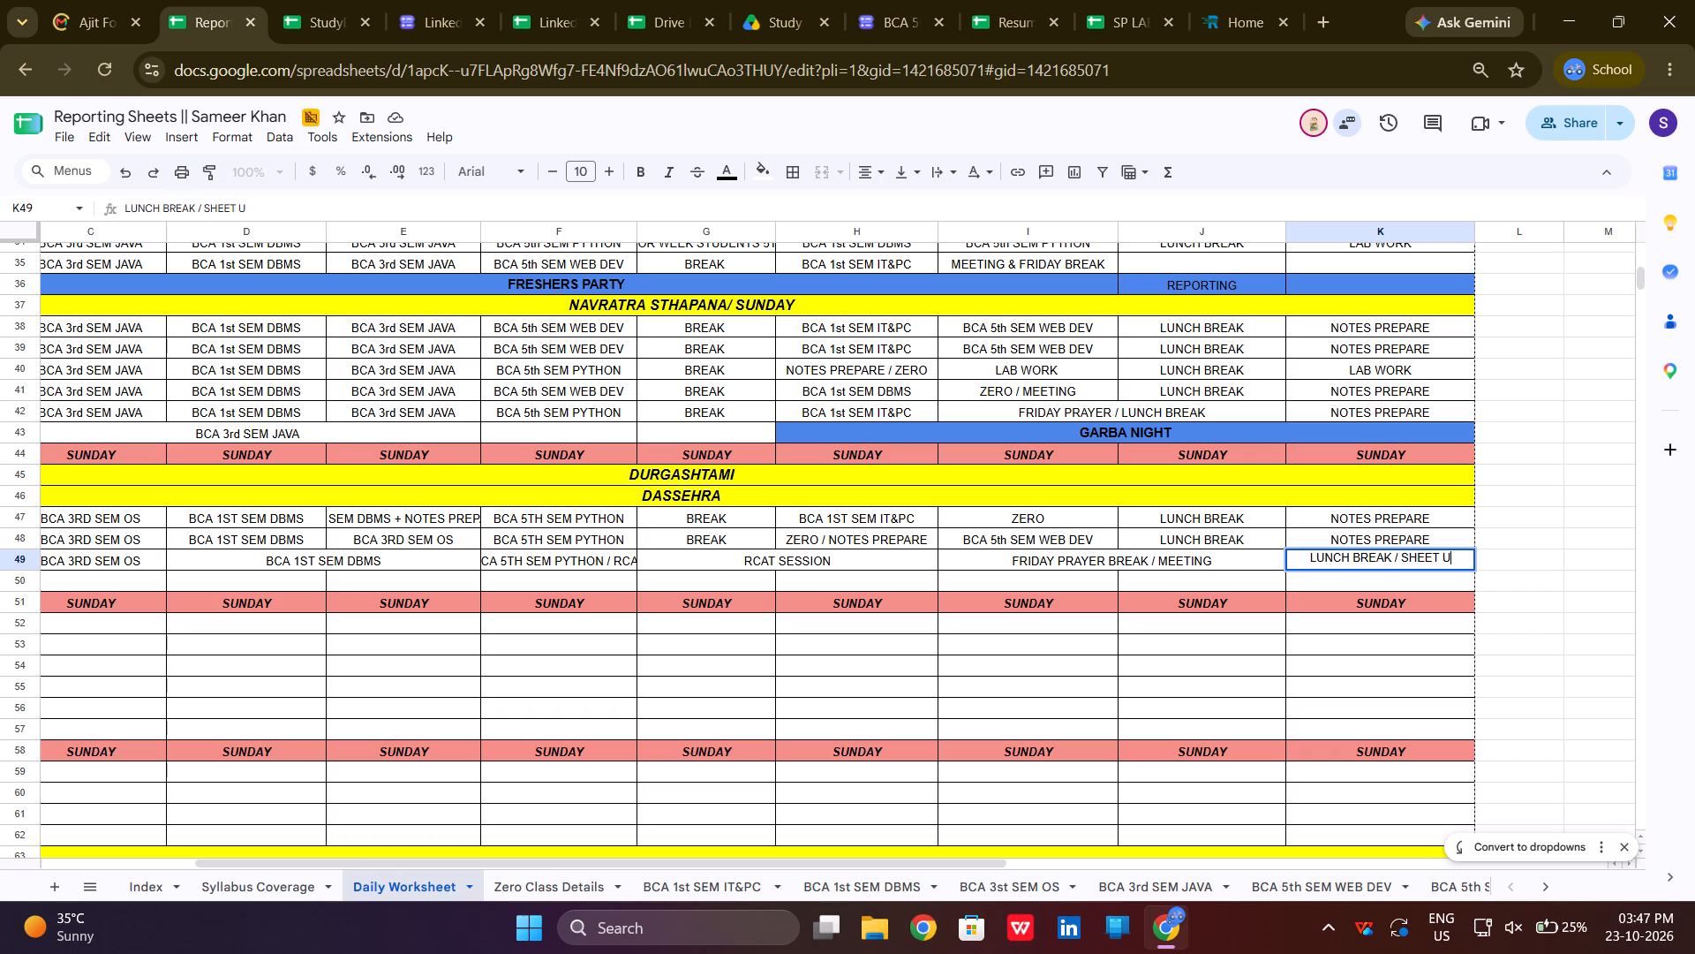
{"action": "type", "text": "PDATE"}
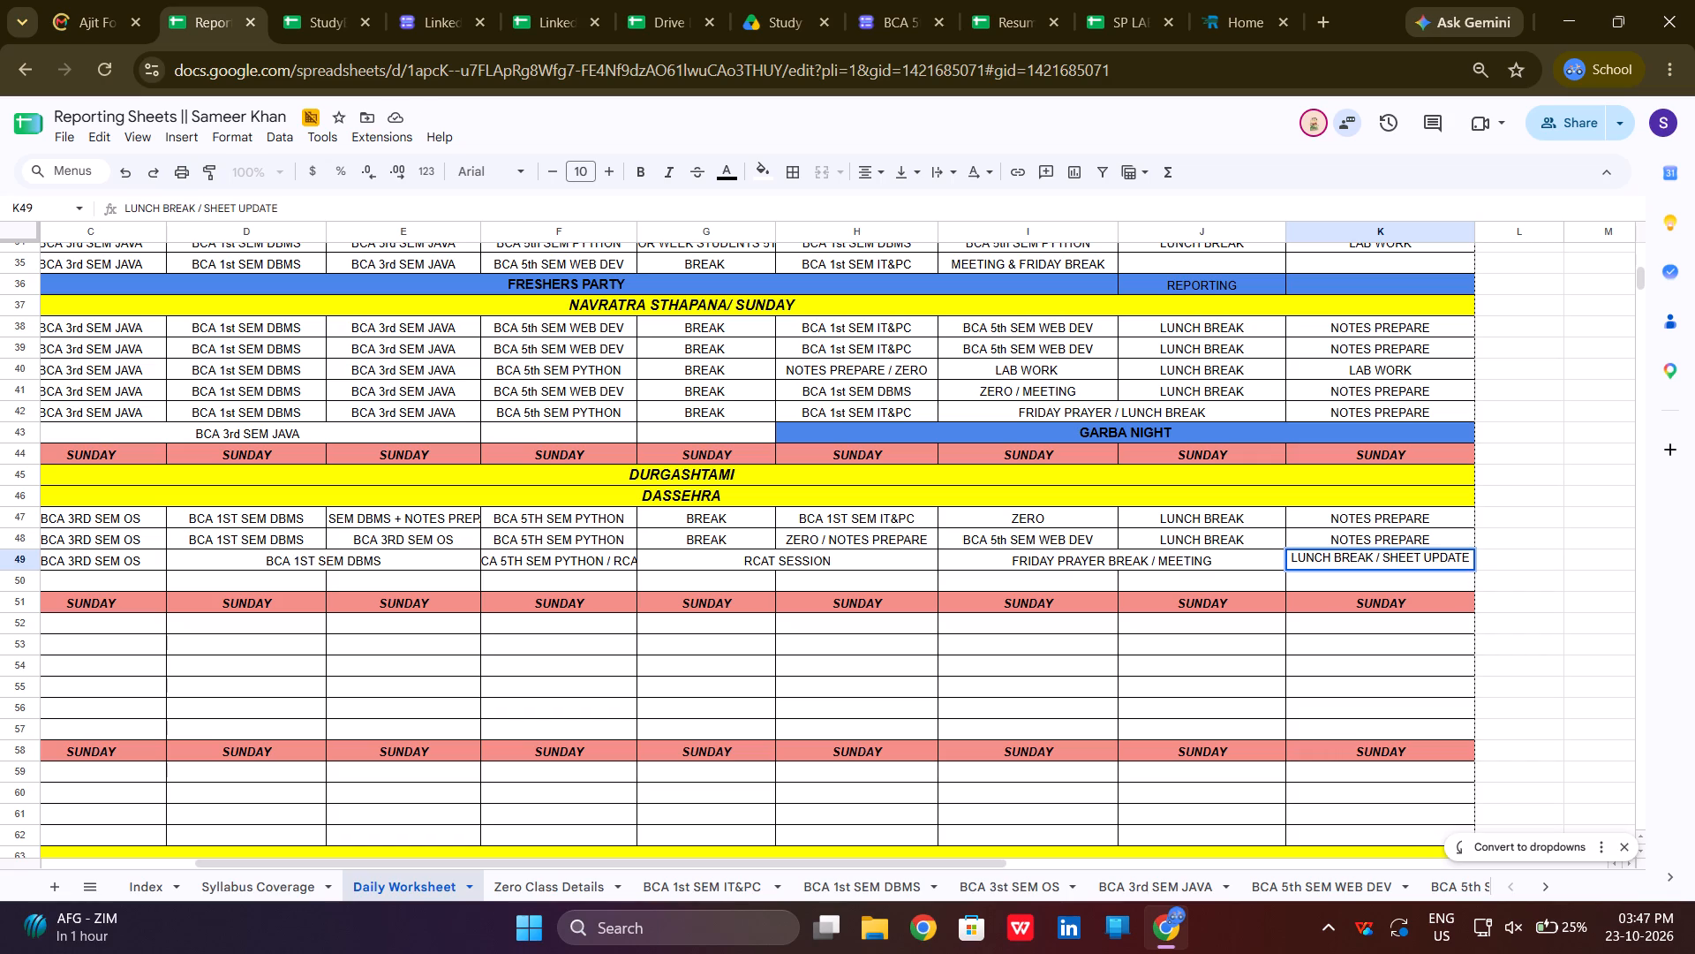
{"action": "key", "text": "Return"}
In the BCA 1st SEM DBMS sheet, extend the item 1.21 text in B29 to Notebook work / Revision / Test.
{"action": "left_click", "coordinate": [972, 880]}
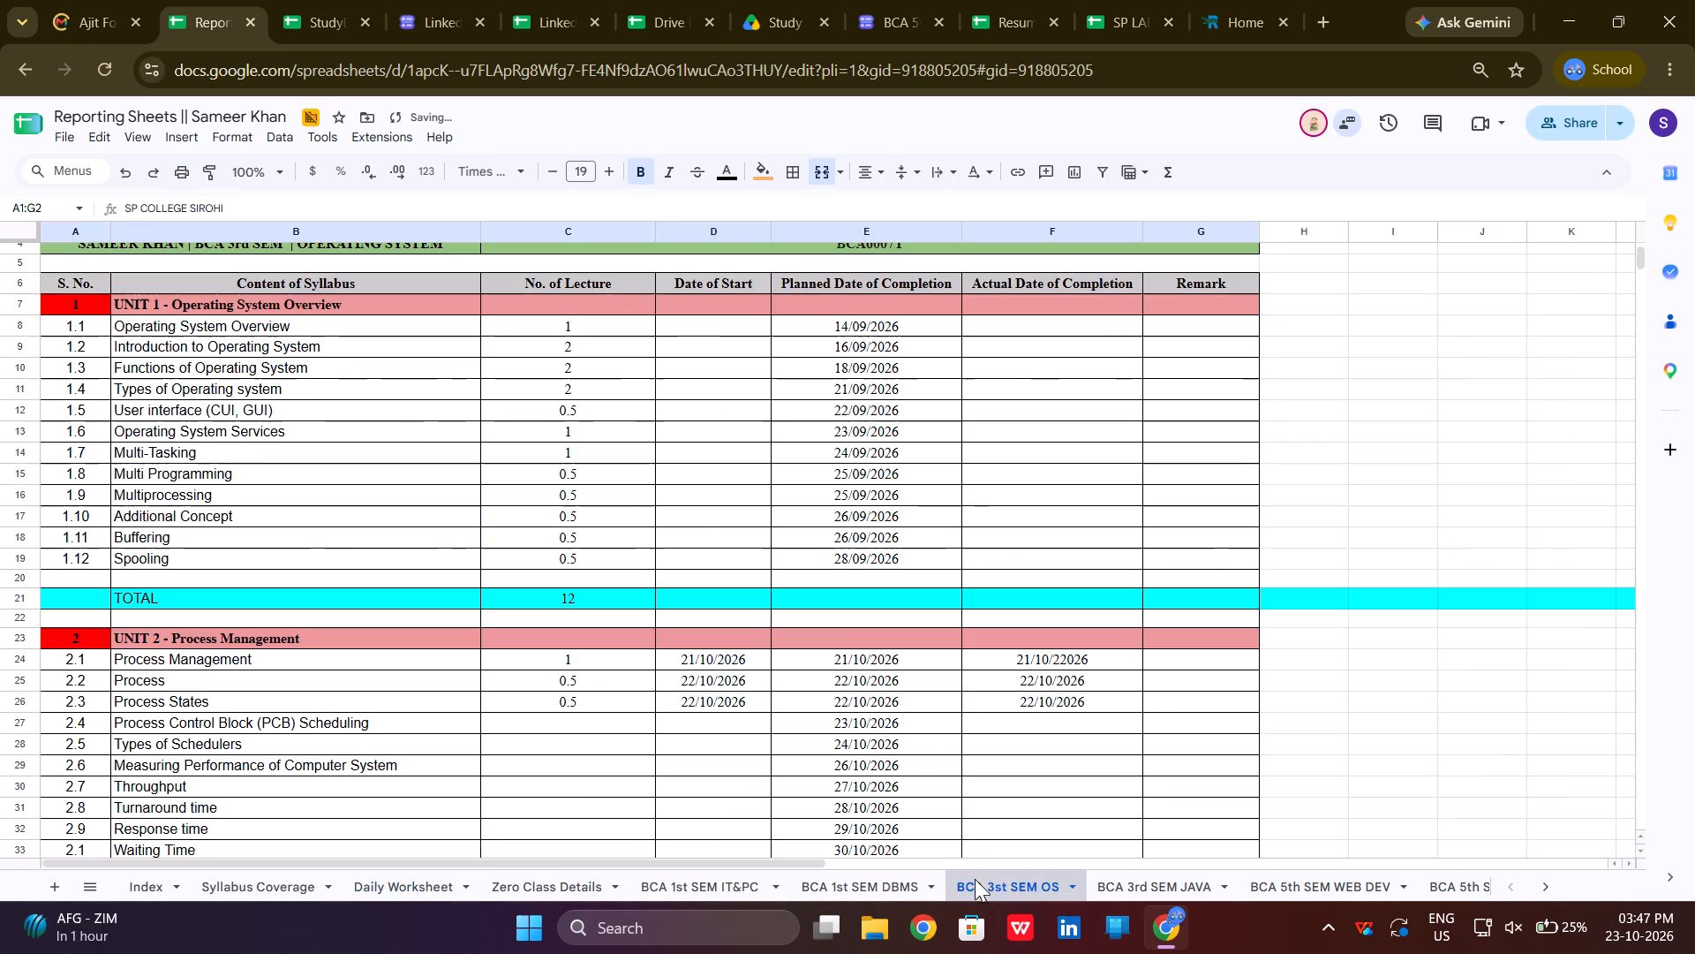
{"action": "left_click", "coordinate": [845, 887]}
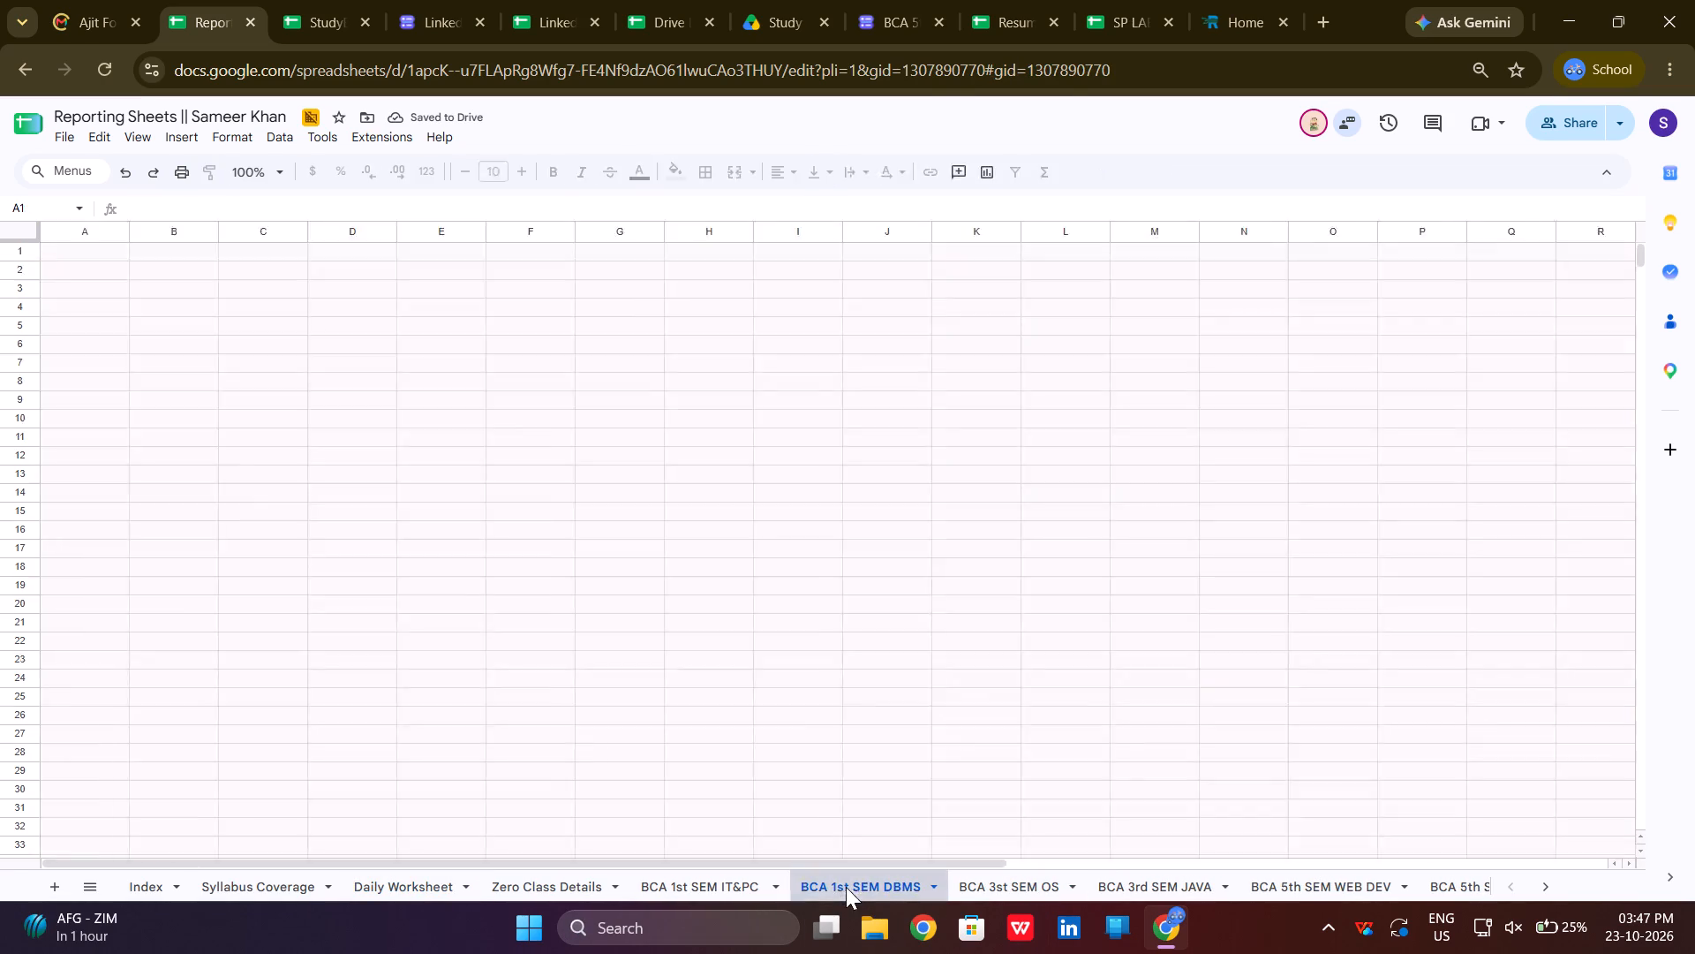
{"action": "scroll", "coordinate": [245, 742], "scroll_direction": "down", "scroll_amount": 3}
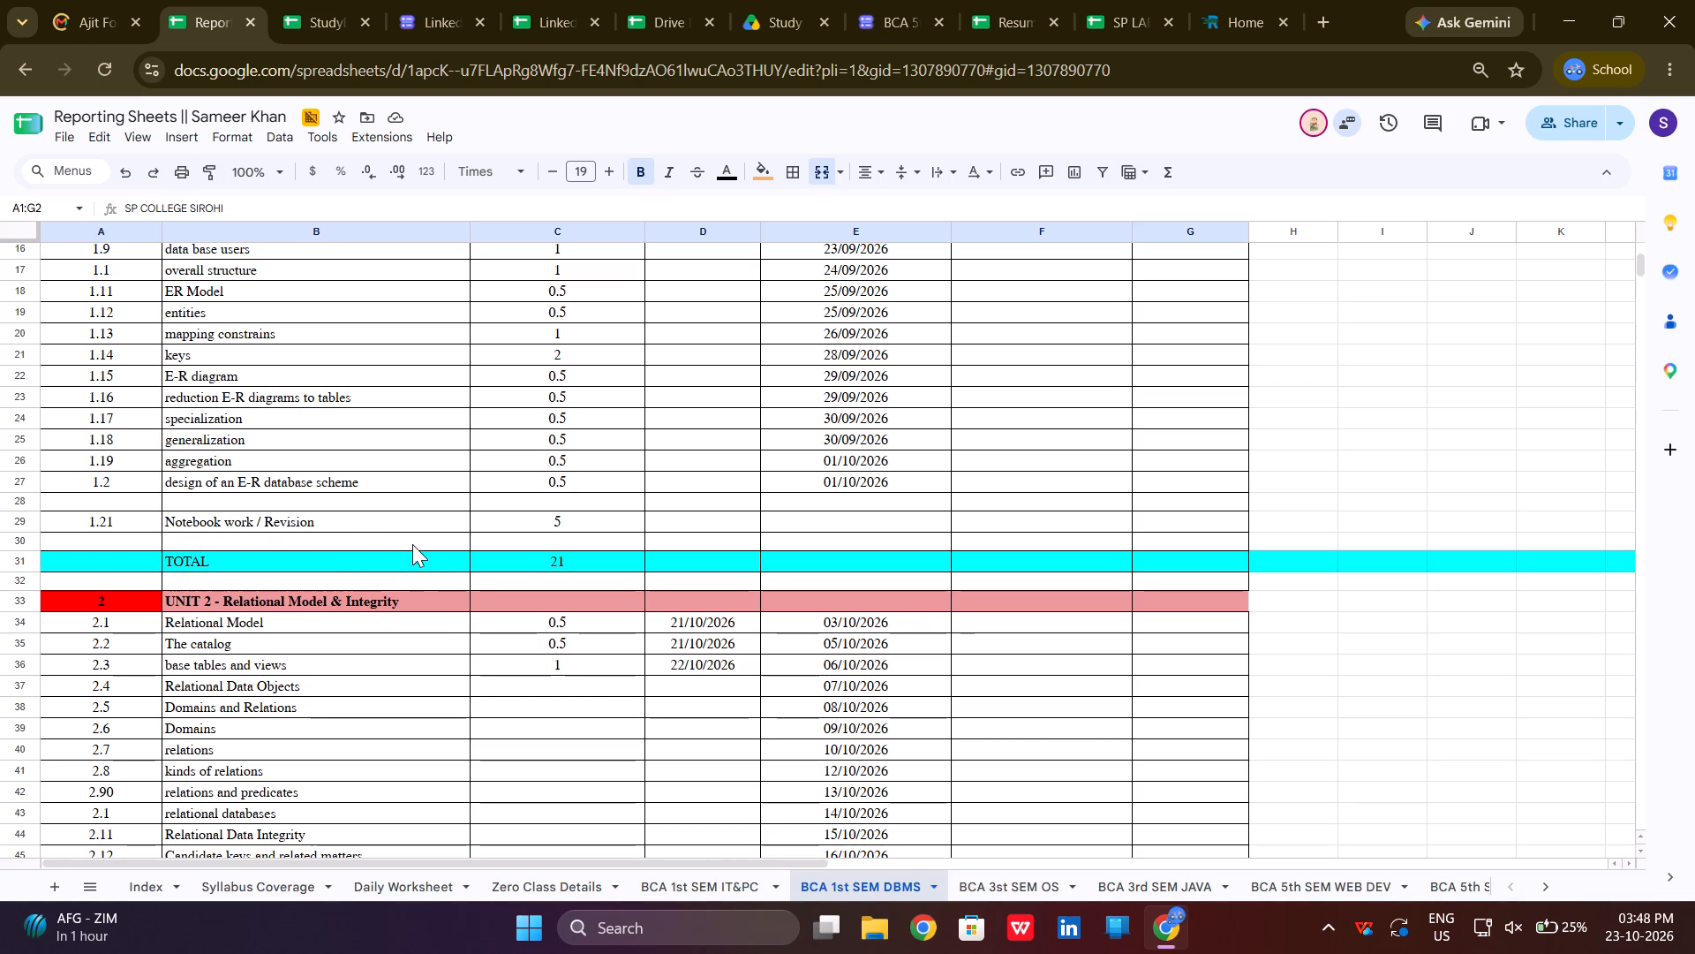
{"action": "double_click", "coordinate": [335, 524]}
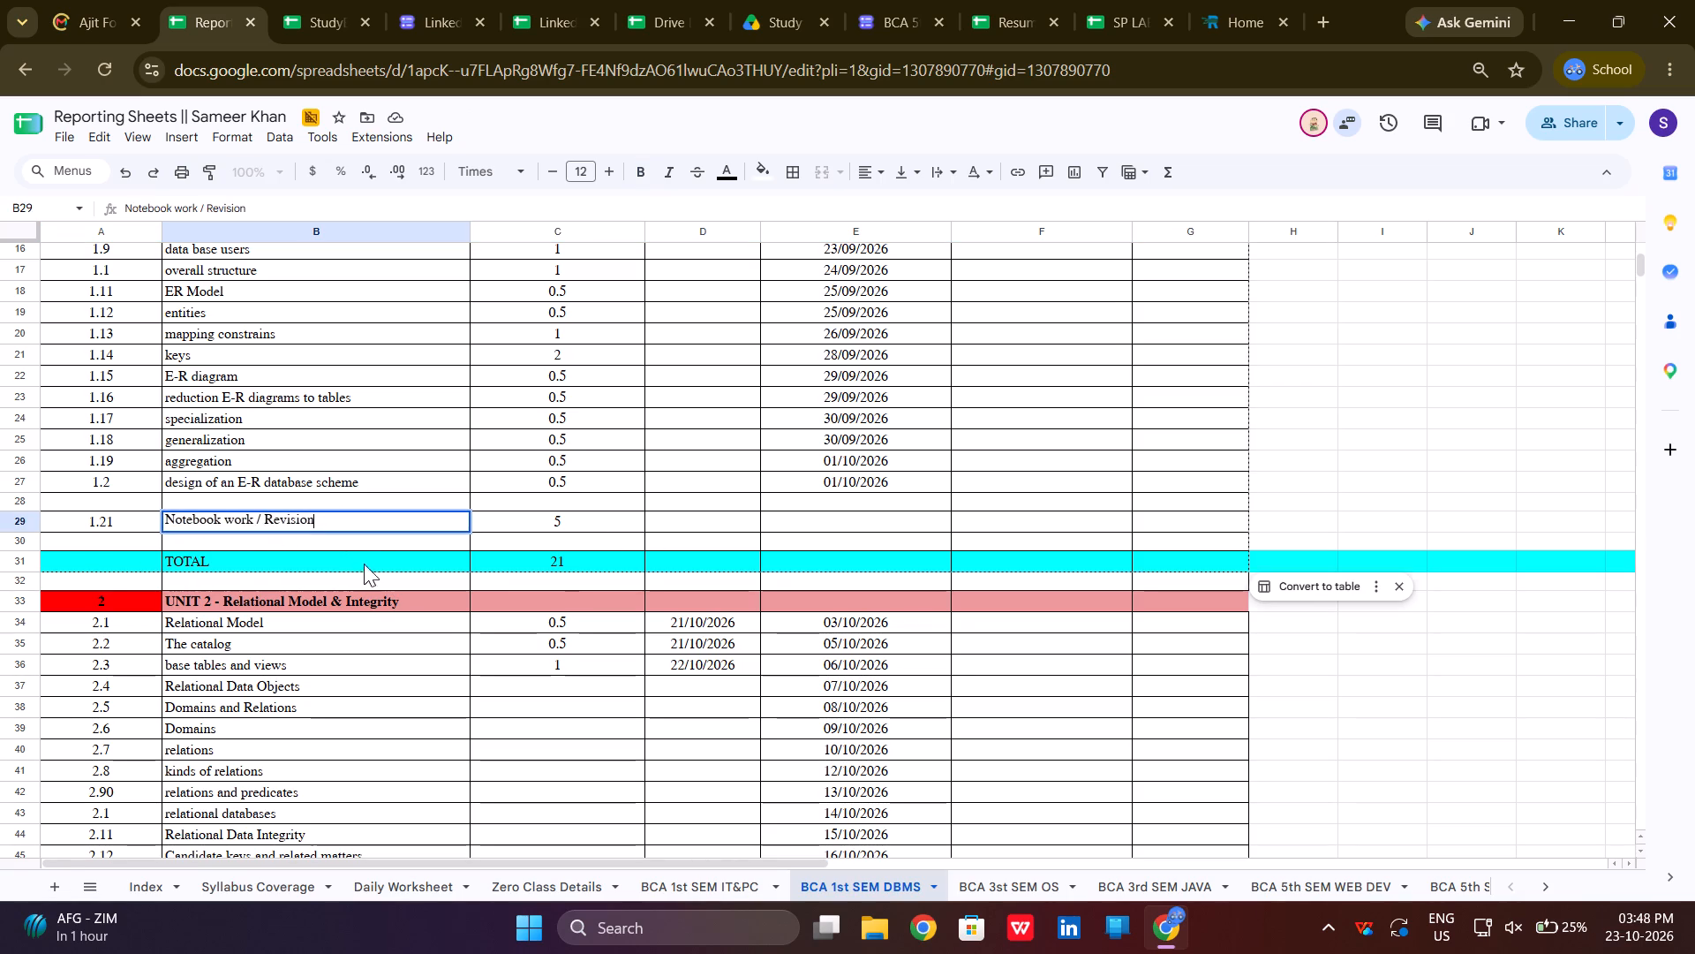
{"action": "key", "text": "space"}
{"action": "type", "text": "/"}
{"action": "key", "text": "space"}
{"action": "type", "text": "EX"}
{"action": "key", "text": "BackSpace"}
{"action": "key", "text": "BackSpace"}
{"action": "key", "text": "BackSpace"}
{"action": "key", "text": "space"}
{"action": "type", "text": "tE"}
{"action": "key", "text": "BackSpace"}
{"action": "key", "text": "BackSpace"}
{"action": "key", "text": "t"}
{"action": "type", "text": "est"}
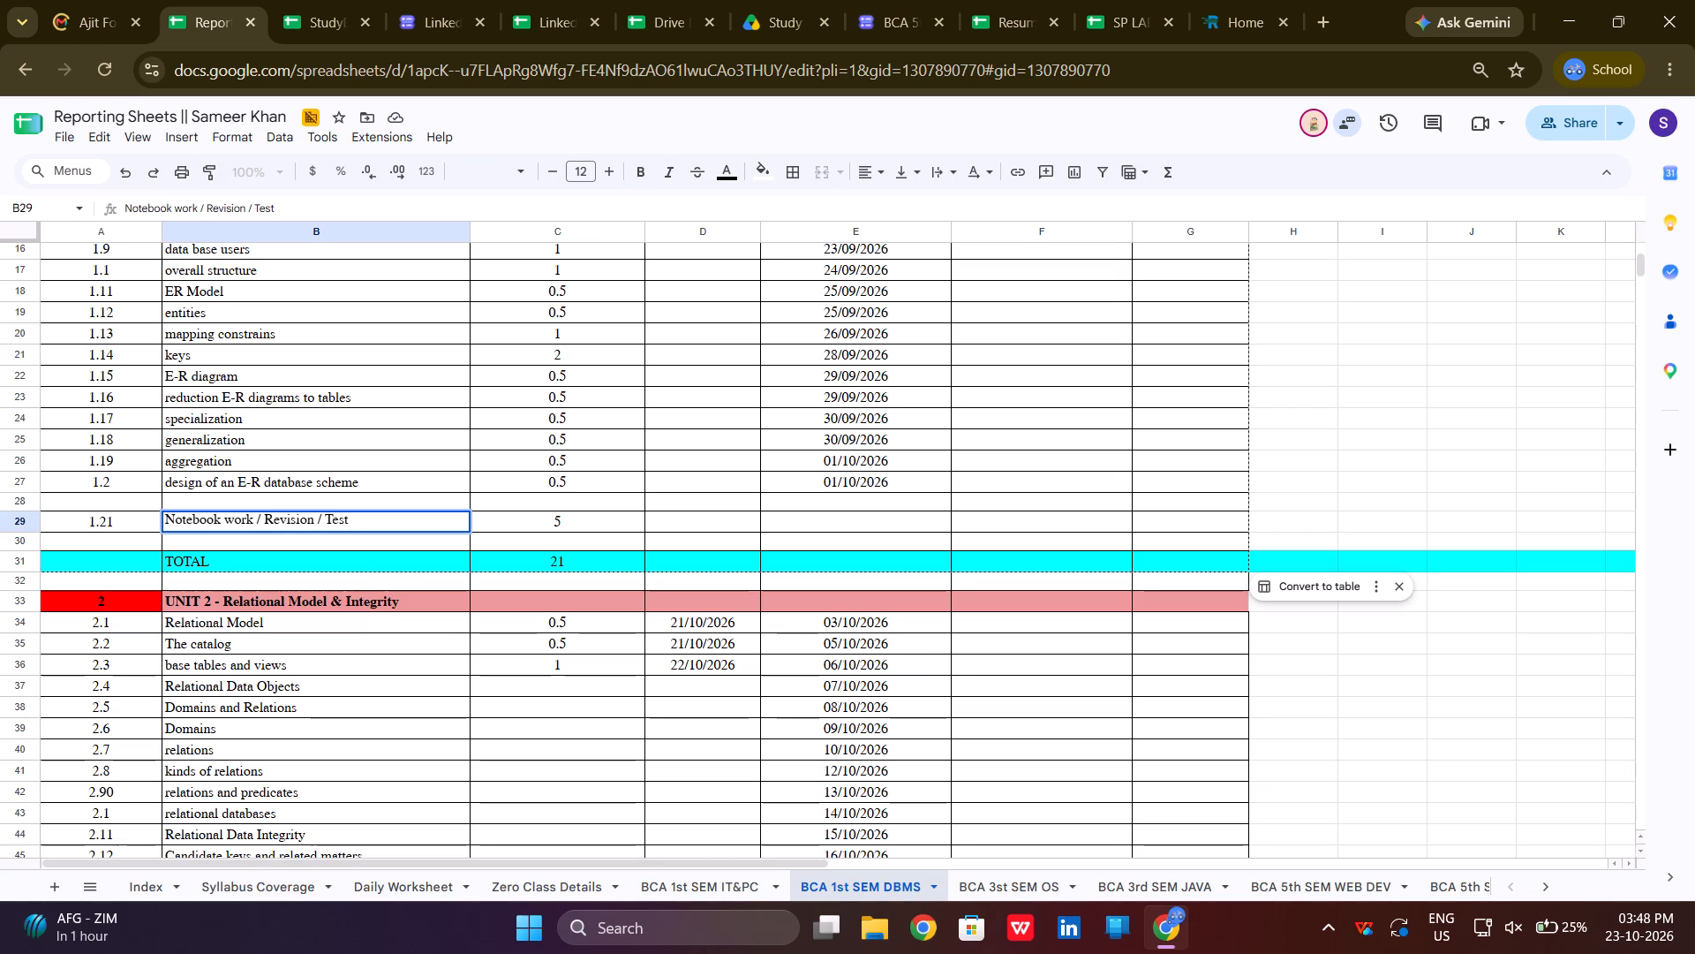
{"action": "key", "text": "Return"}
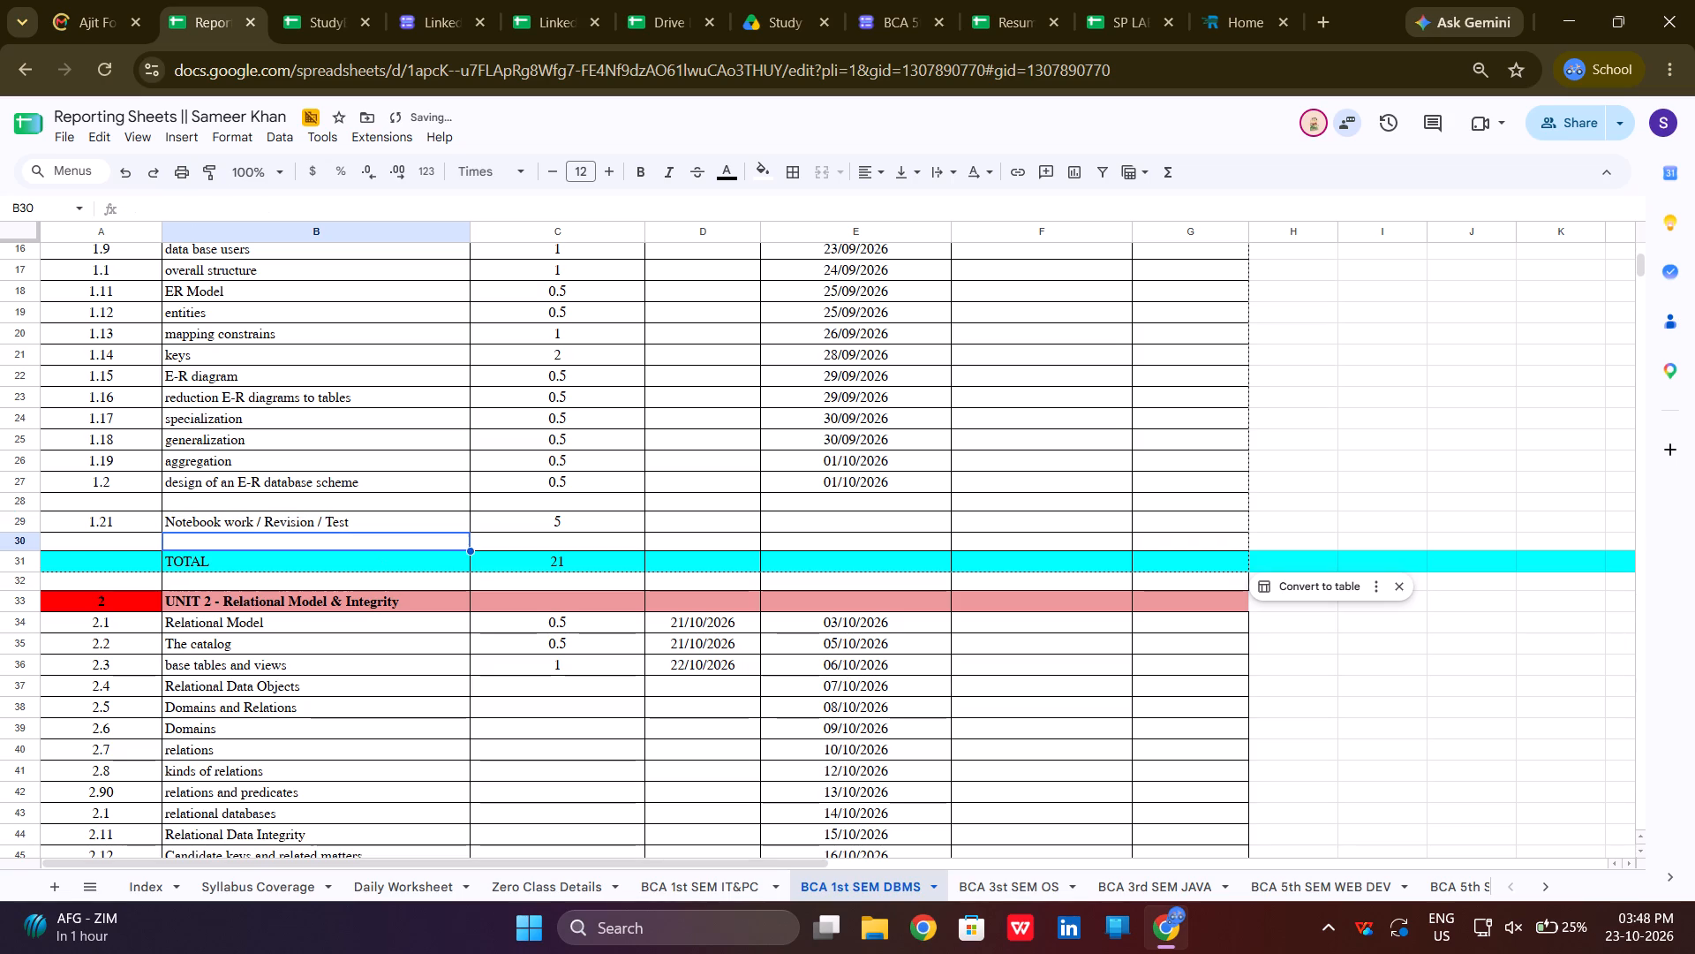
Examine the BCA 1st SEM DBMS syllabus units, checking lecture counts, start dates and planned completion dates.
{"action": "scroll", "coordinate": [320, 416], "scroll_direction": "up", "scroll_amount": 4}
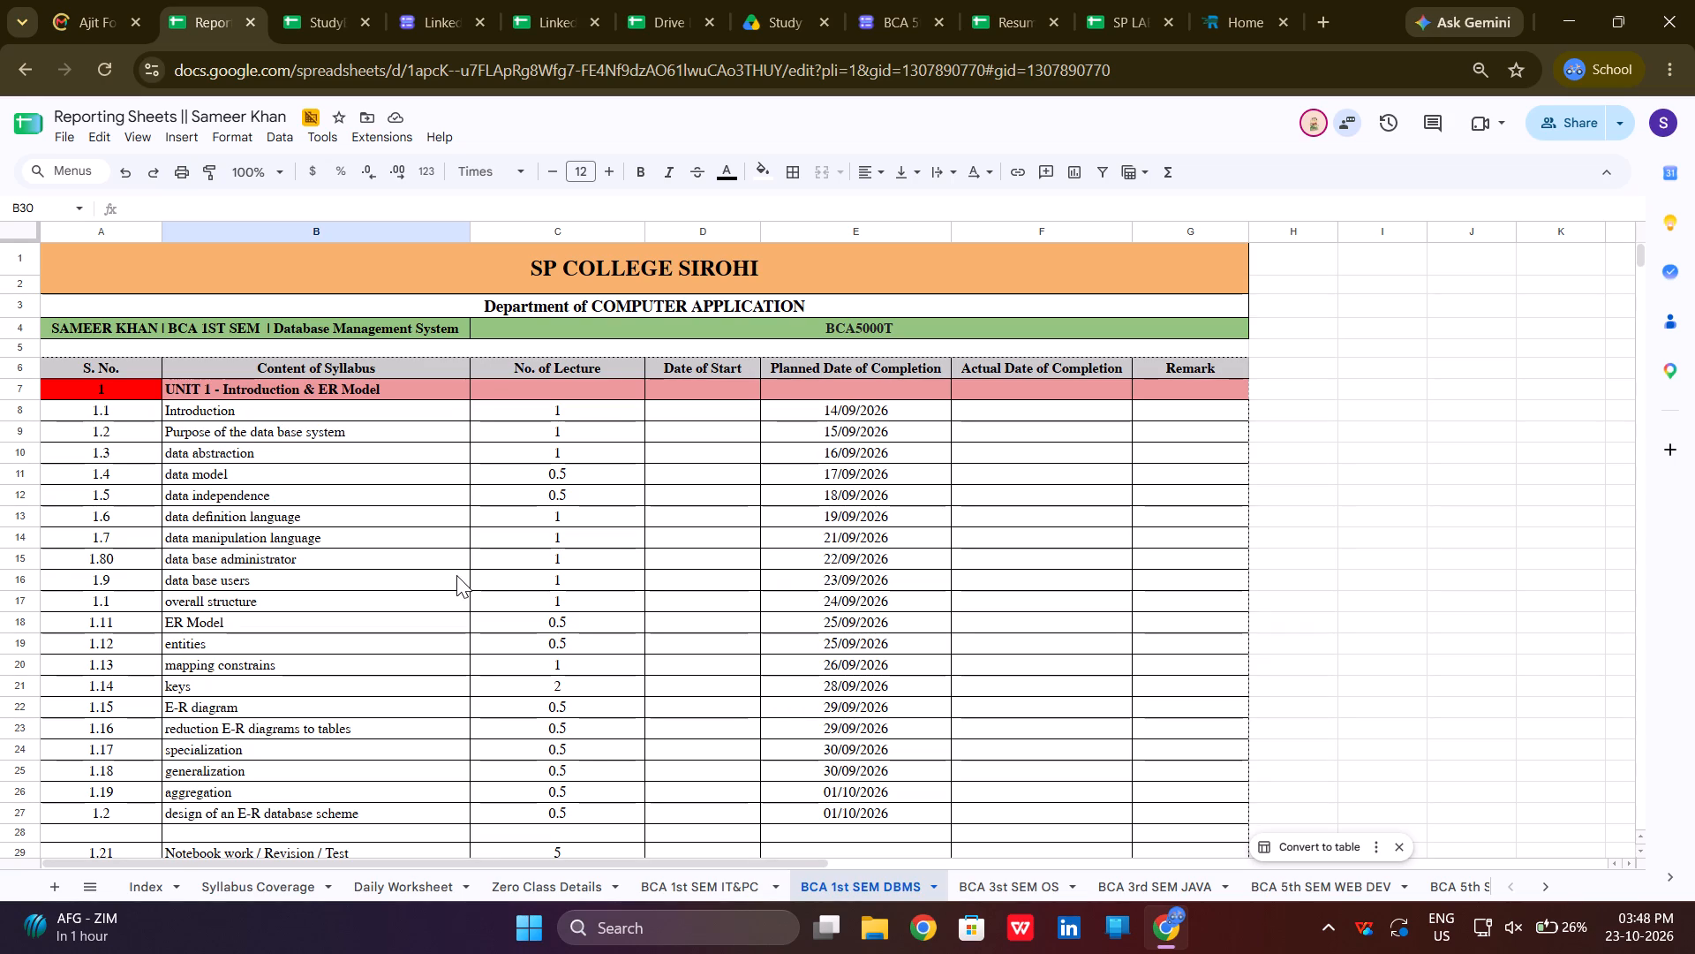
{"action": "scroll", "coordinate": [432, 625], "scroll_direction": "down", "scroll_amount": 3}
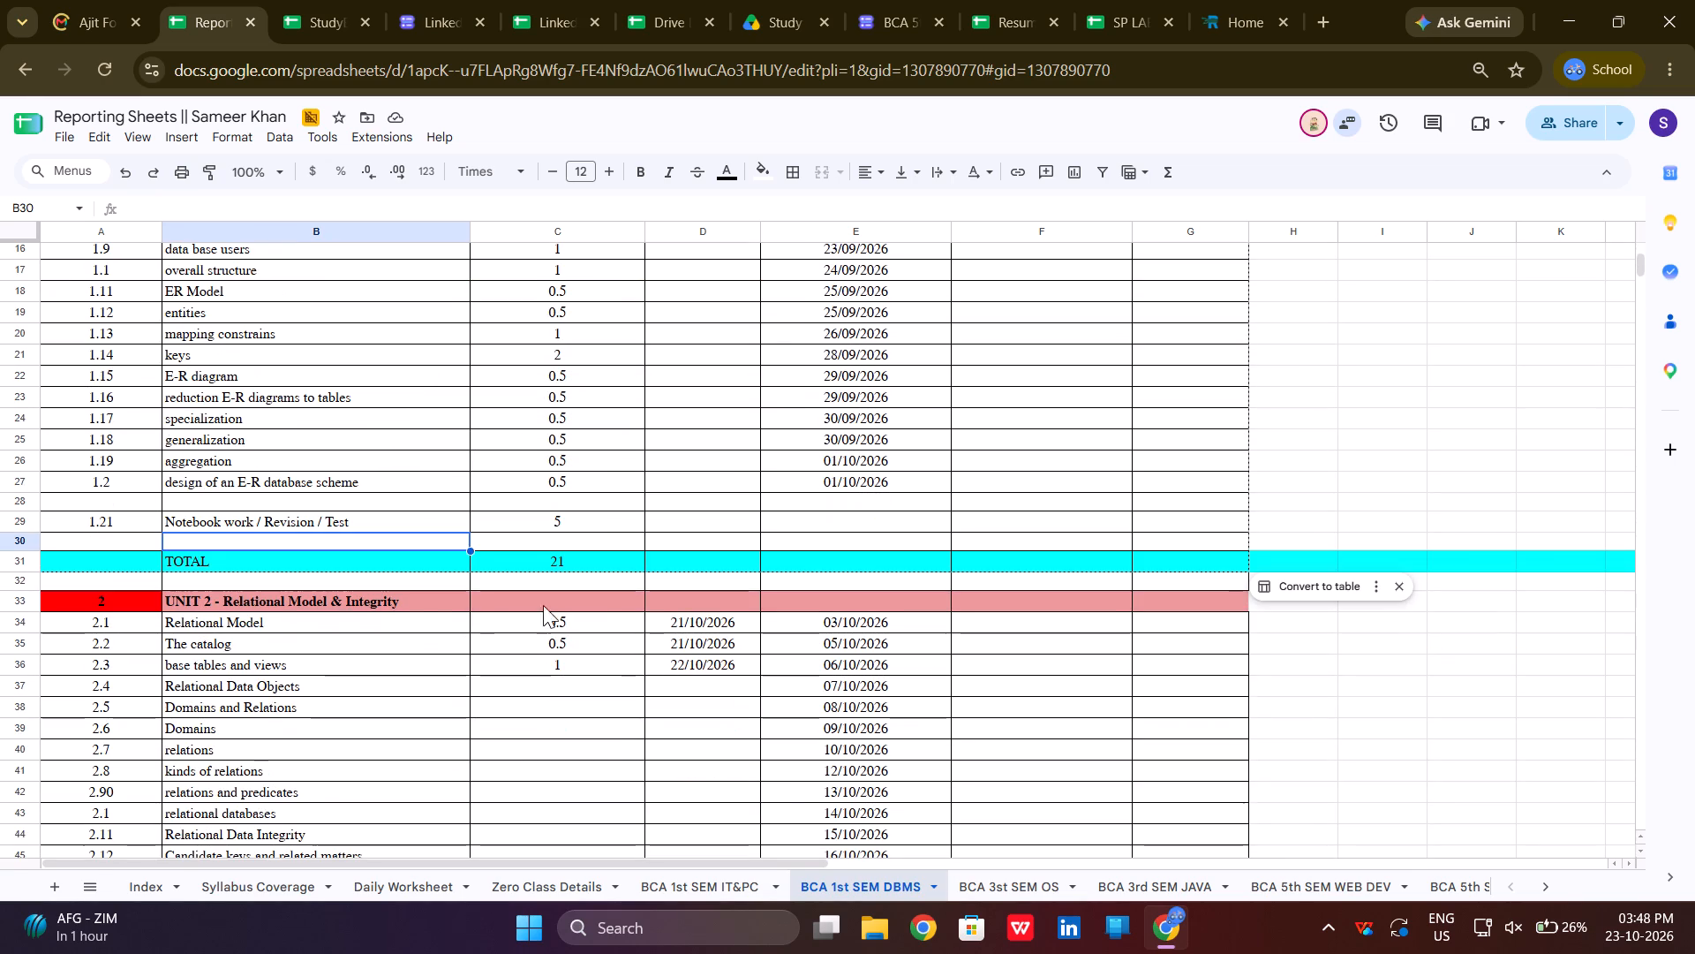
{"action": "scroll", "coordinate": [660, 602], "scroll_direction": "up", "scroll_amount": 3}
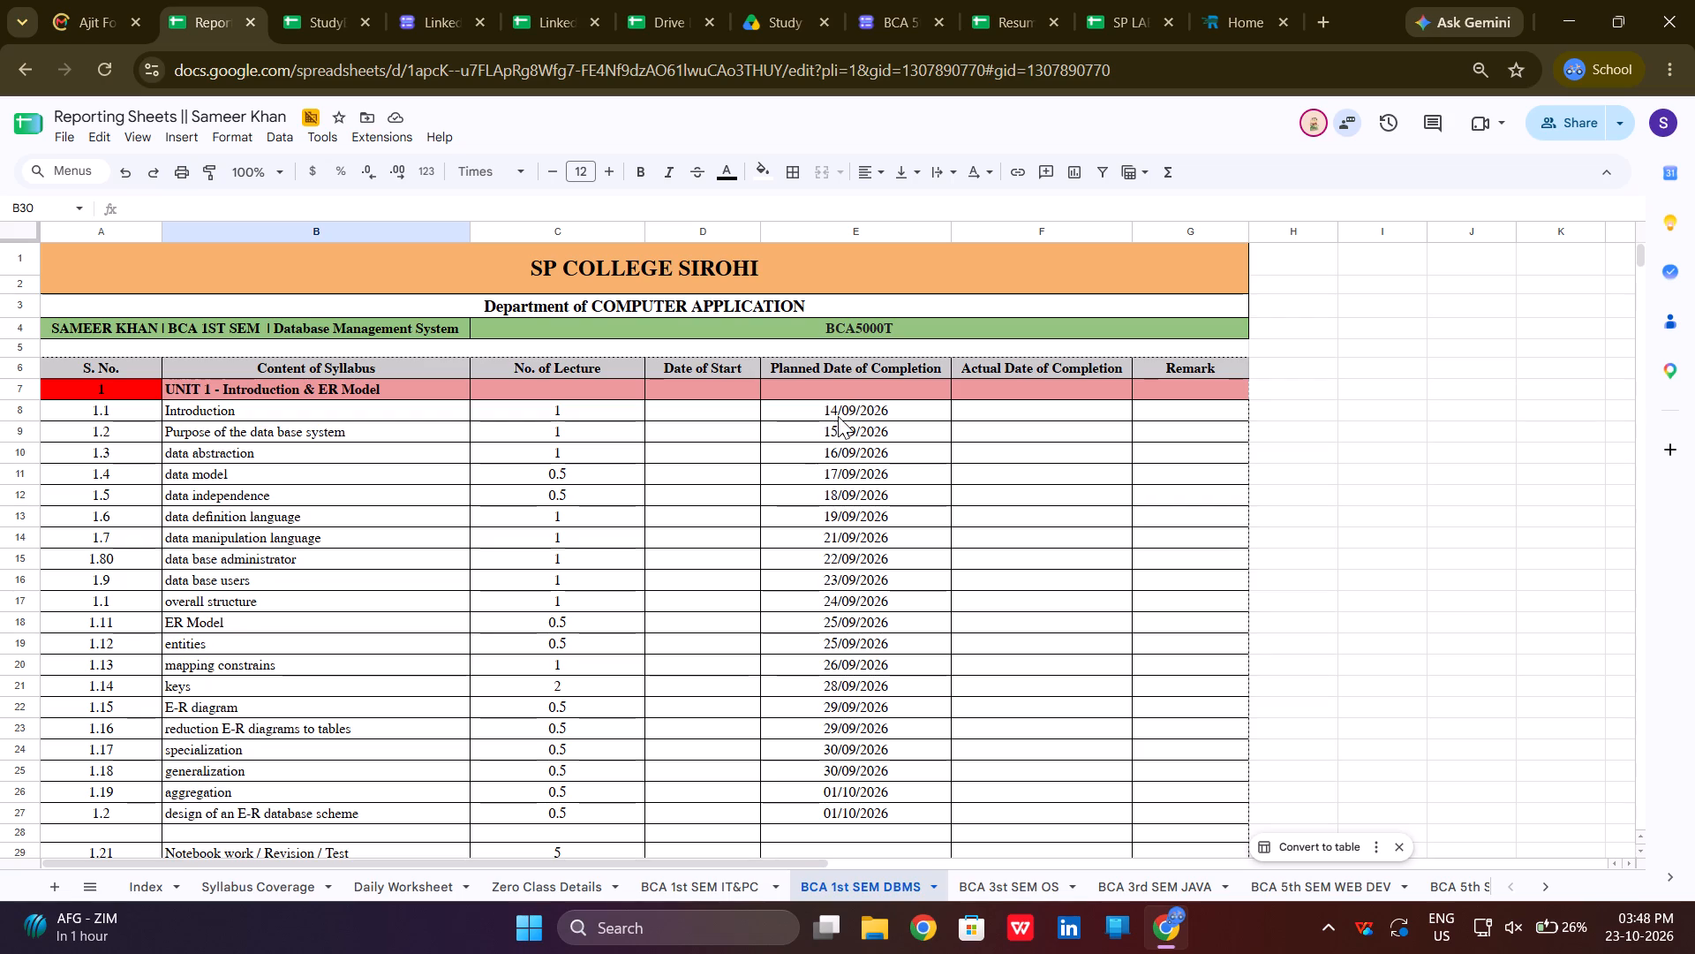
{"action": "scroll", "coordinate": [844, 623], "scroll_direction": "down", "scroll_amount": 2}
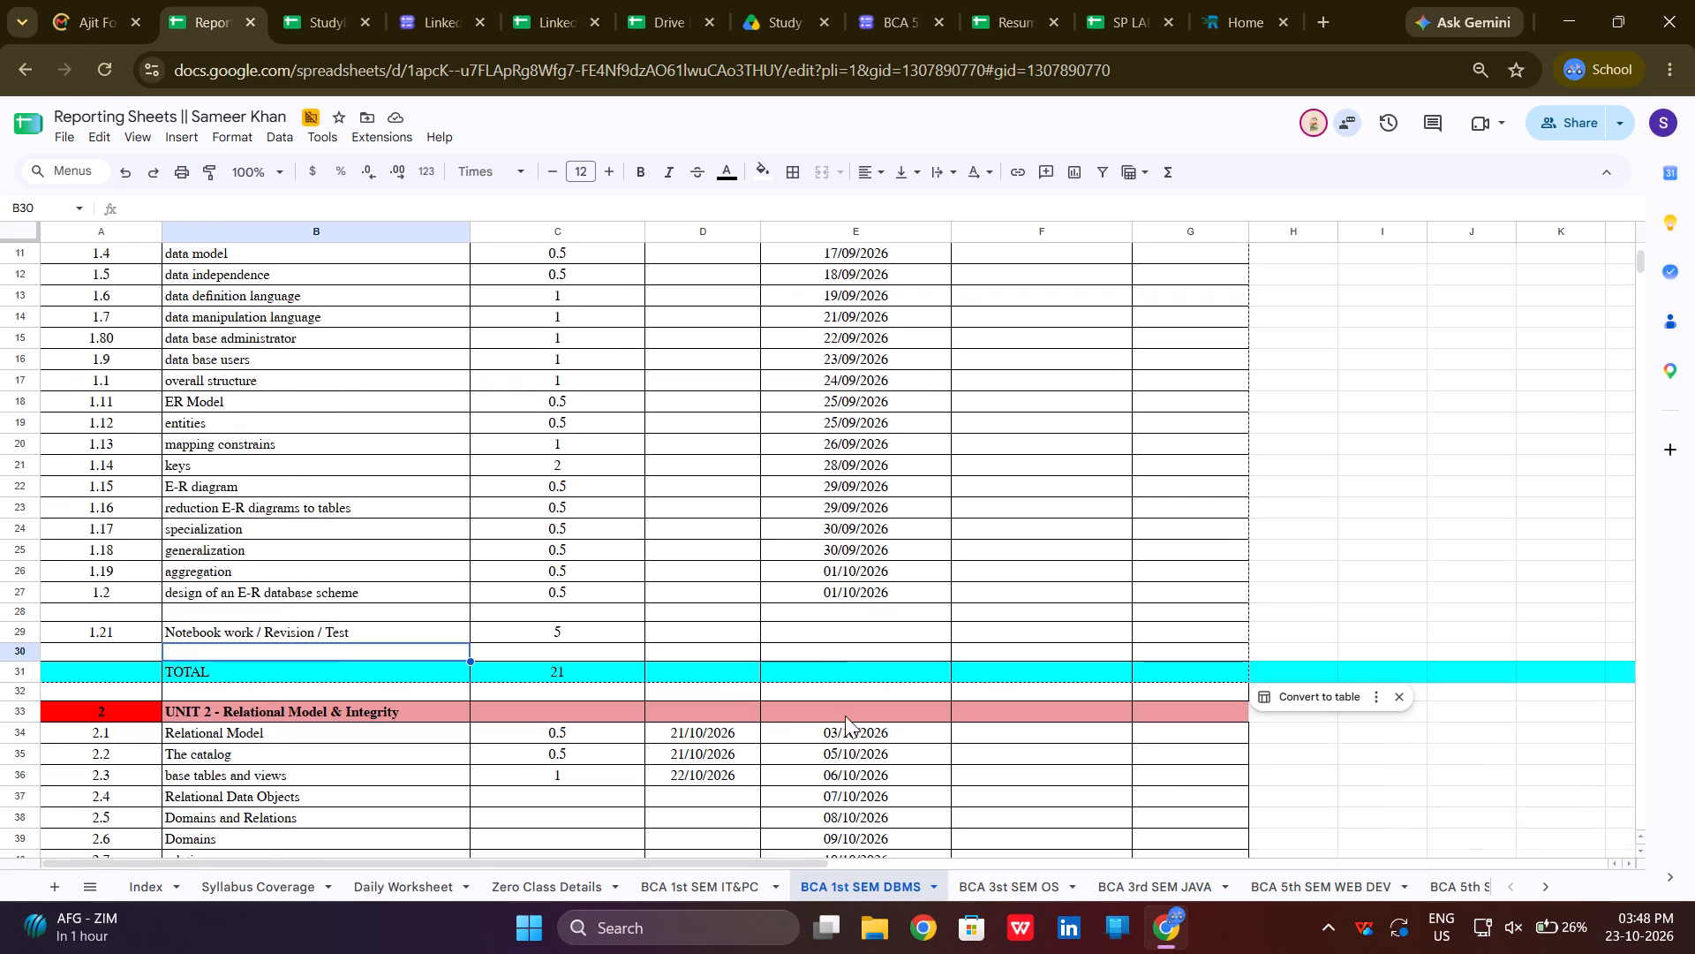
{"action": "scroll", "coordinate": [845, 716], "scroll_direction": "down", "scroll_amount": 1}
{"action": "scroll", "coordinate": [794, 519], "scroll_direction": "up", "scroll_amount": 4}
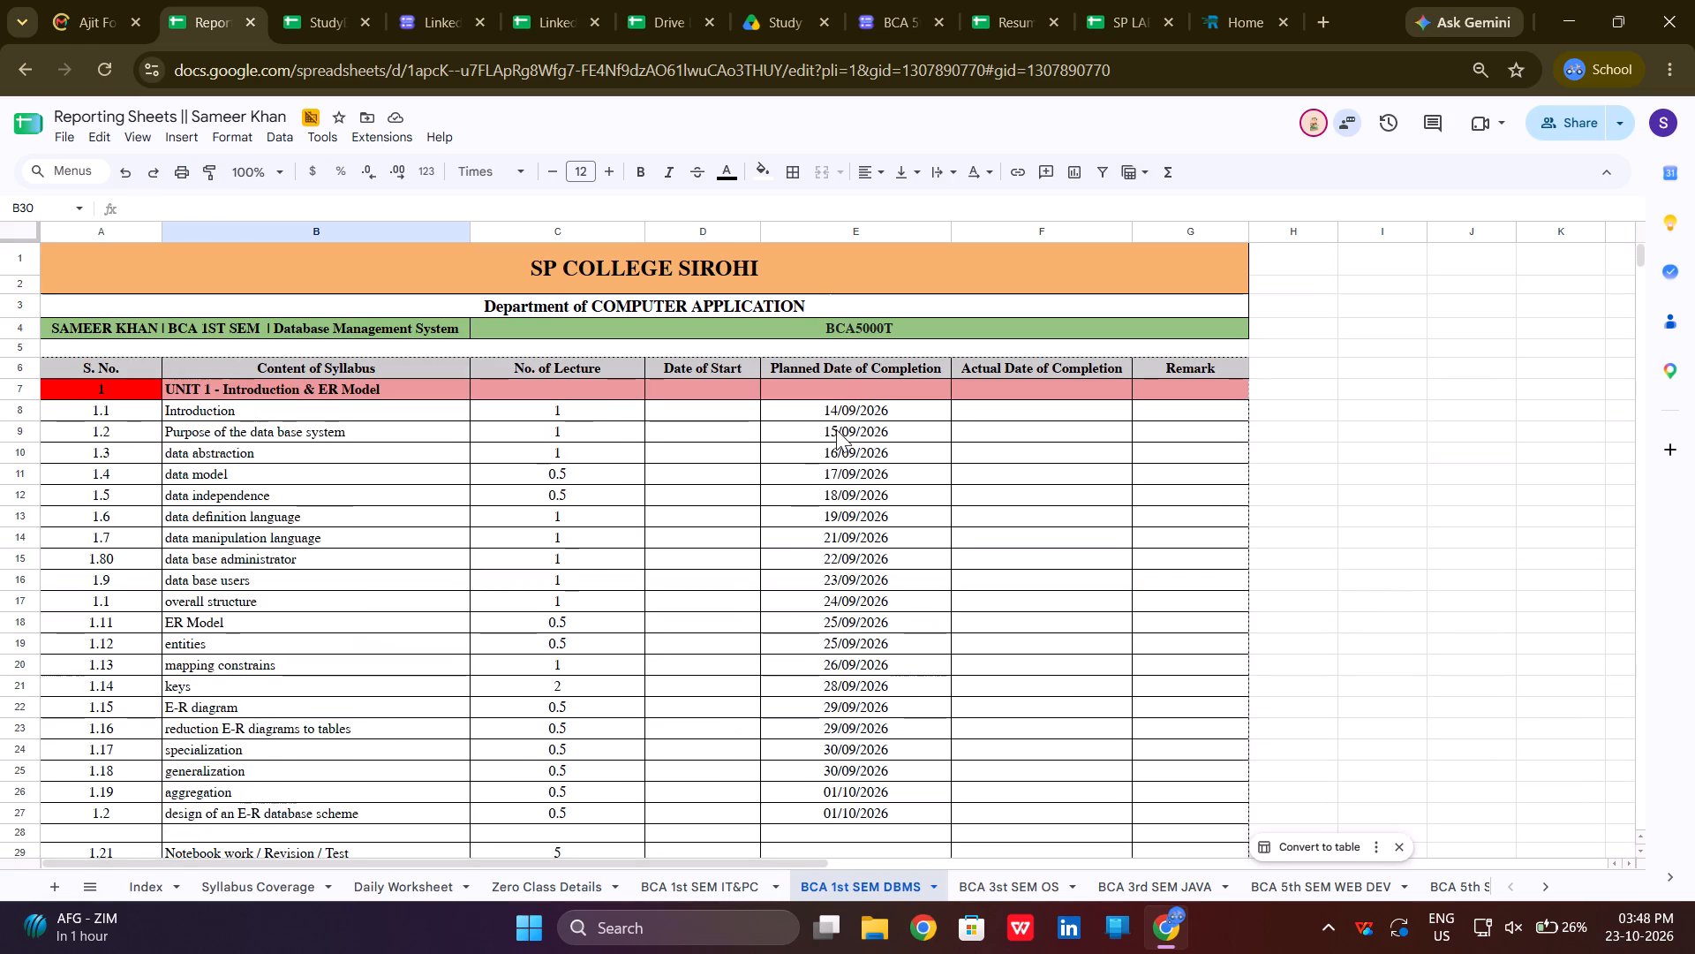
{"action": "scroll", "coordinate": [832, 420], "scroll_direction": "down", "scroll_amount": 3}
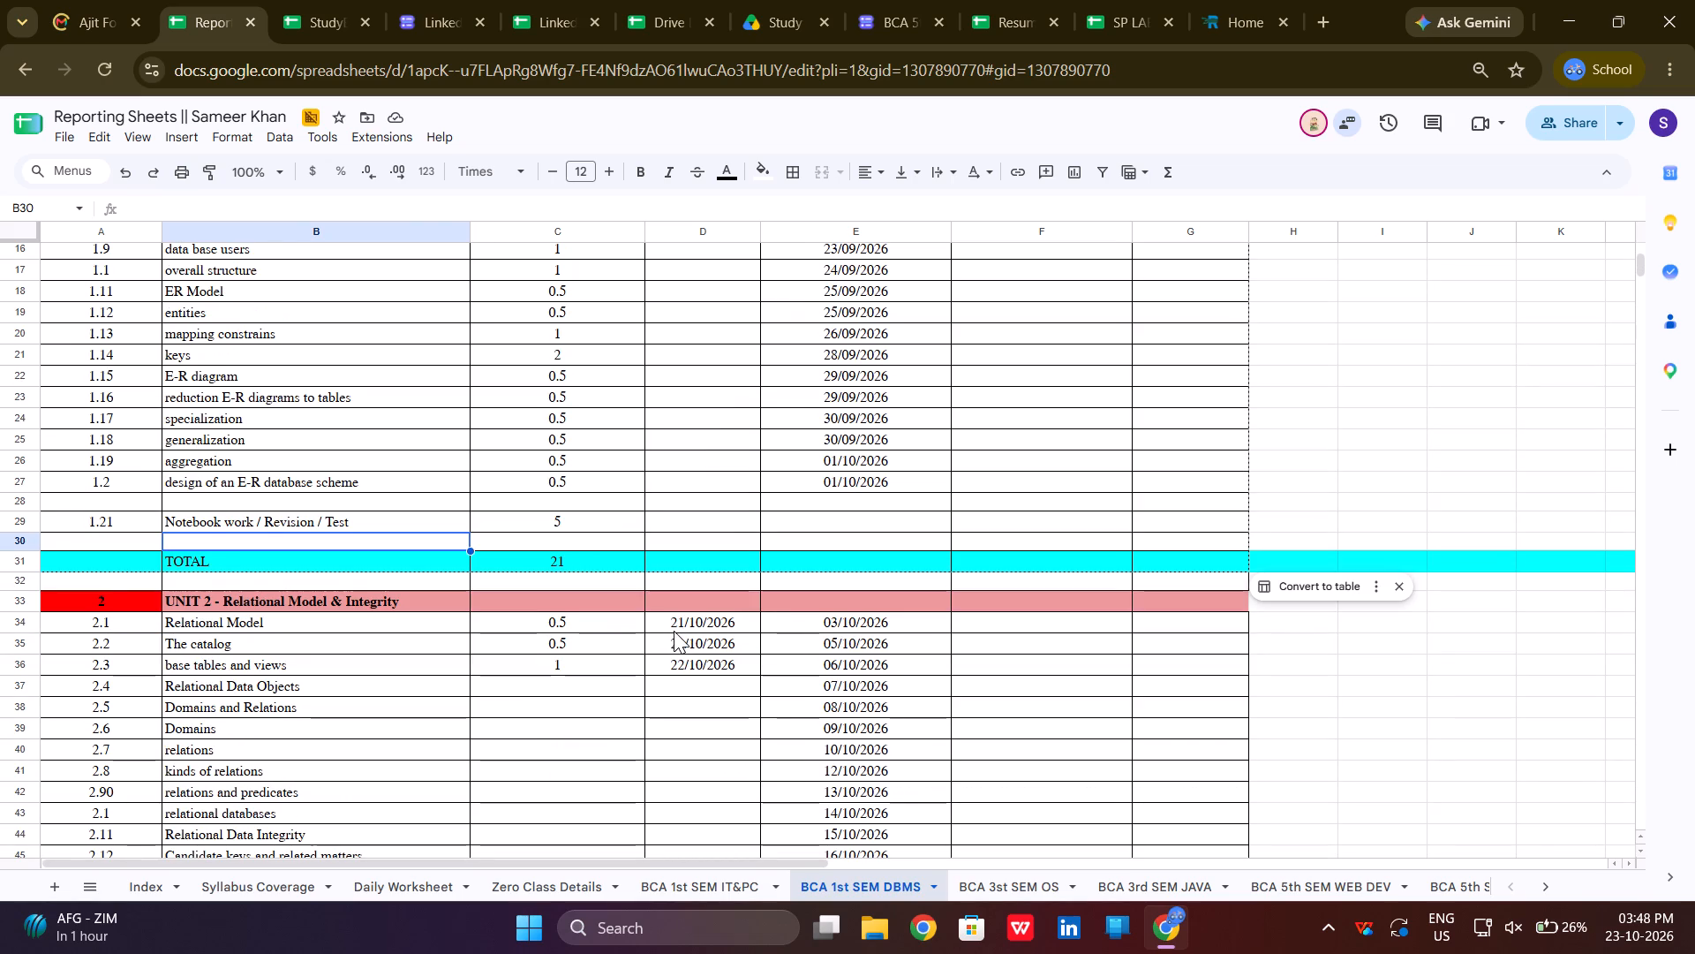
{"action": "scroll", "coordinate": [674, 631], "scroll_direction": "up", "scroll_amount": 1}
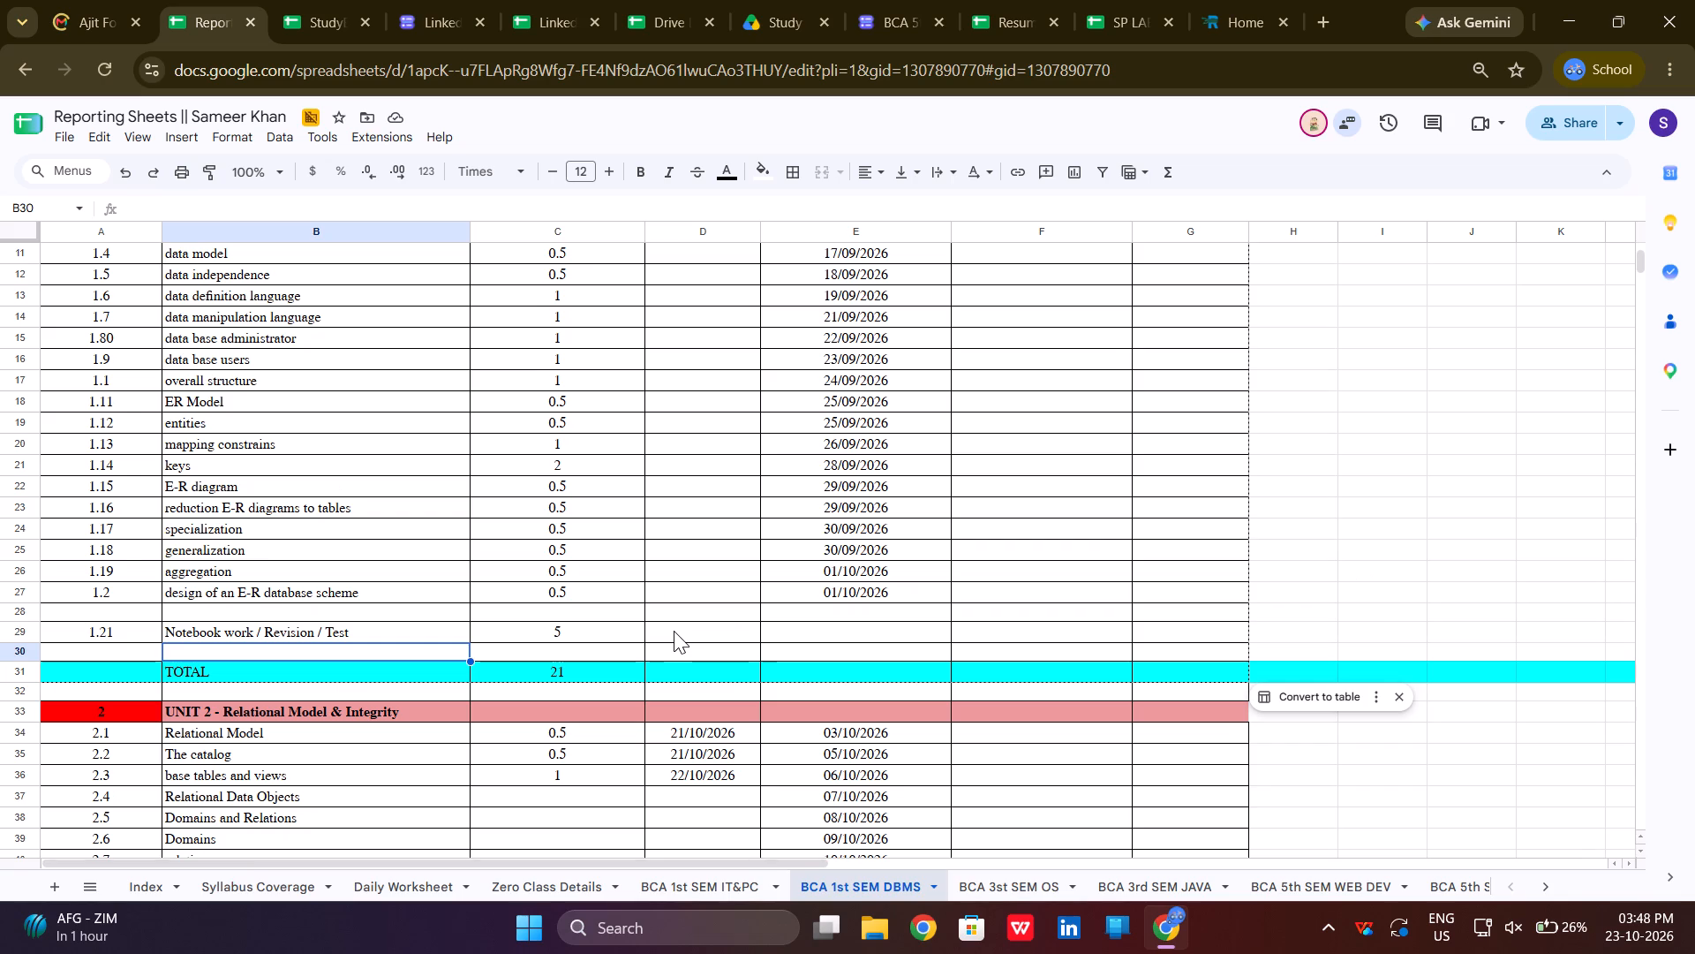
{"action": "scroll", "coordinate": [858, 733], "scroll_direction": "down", "scroll_amount": 3}
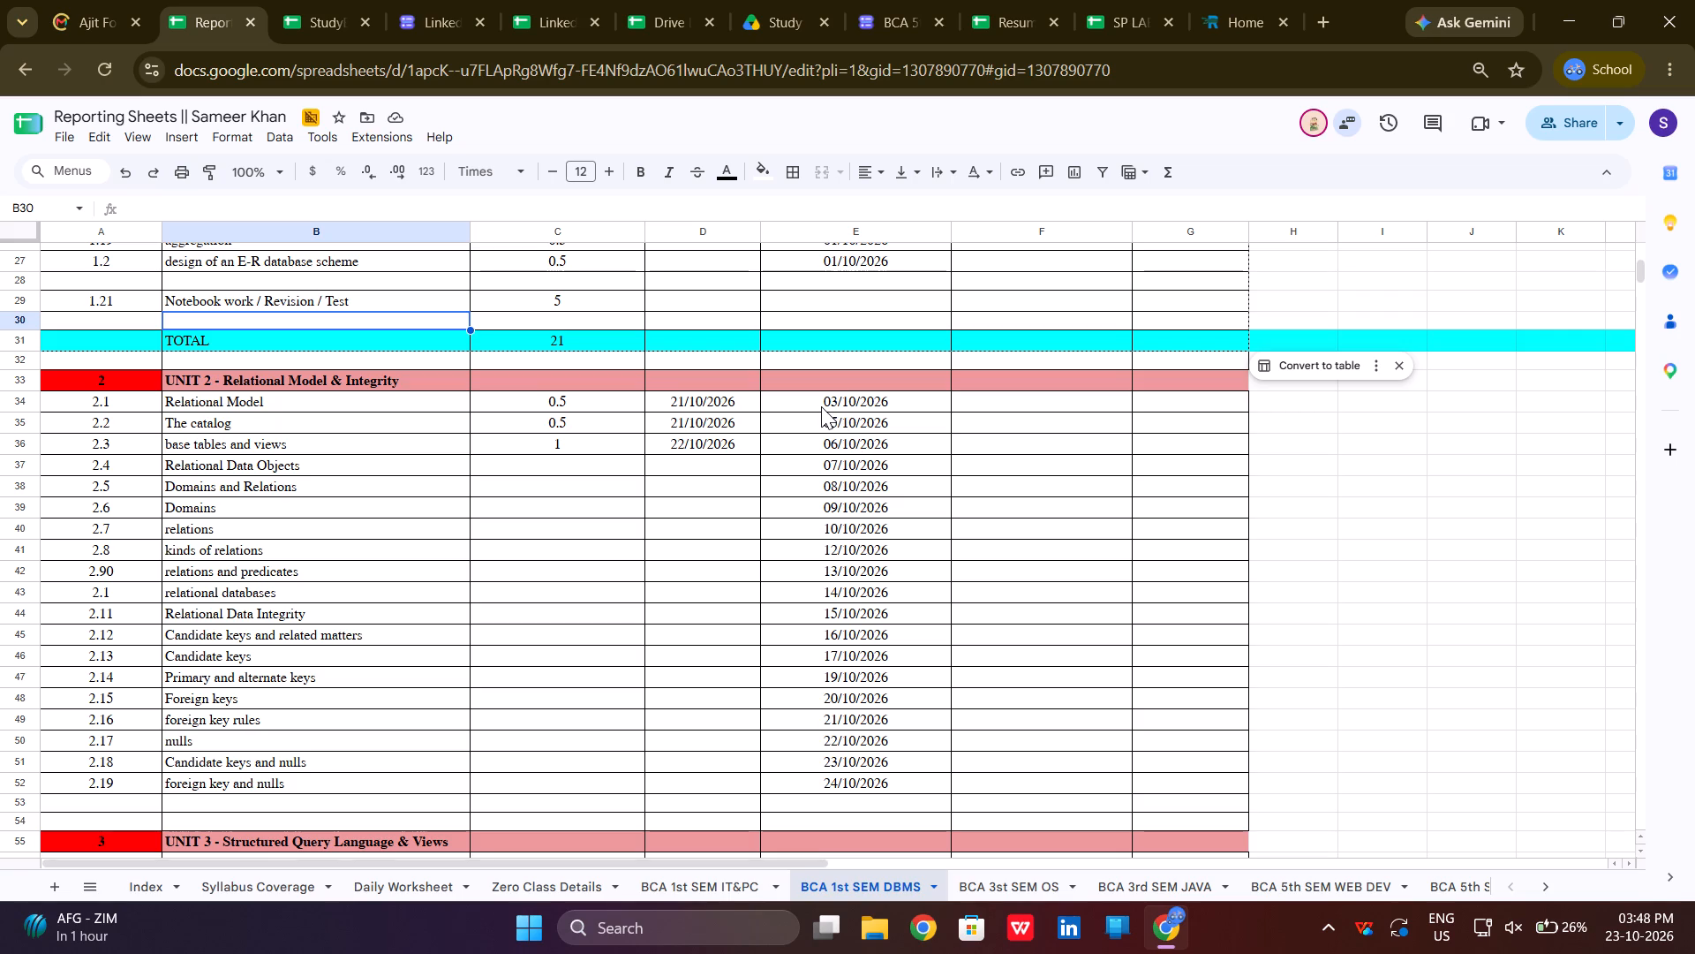
{"action": "scroll", "coordinate": [816, 453], "scroll_direction": "down", "scroll_amount": 16}
{"action": "scroll", "coordinate": [816, 458], "scroll_direction": "up", "scroll_amount": 4}
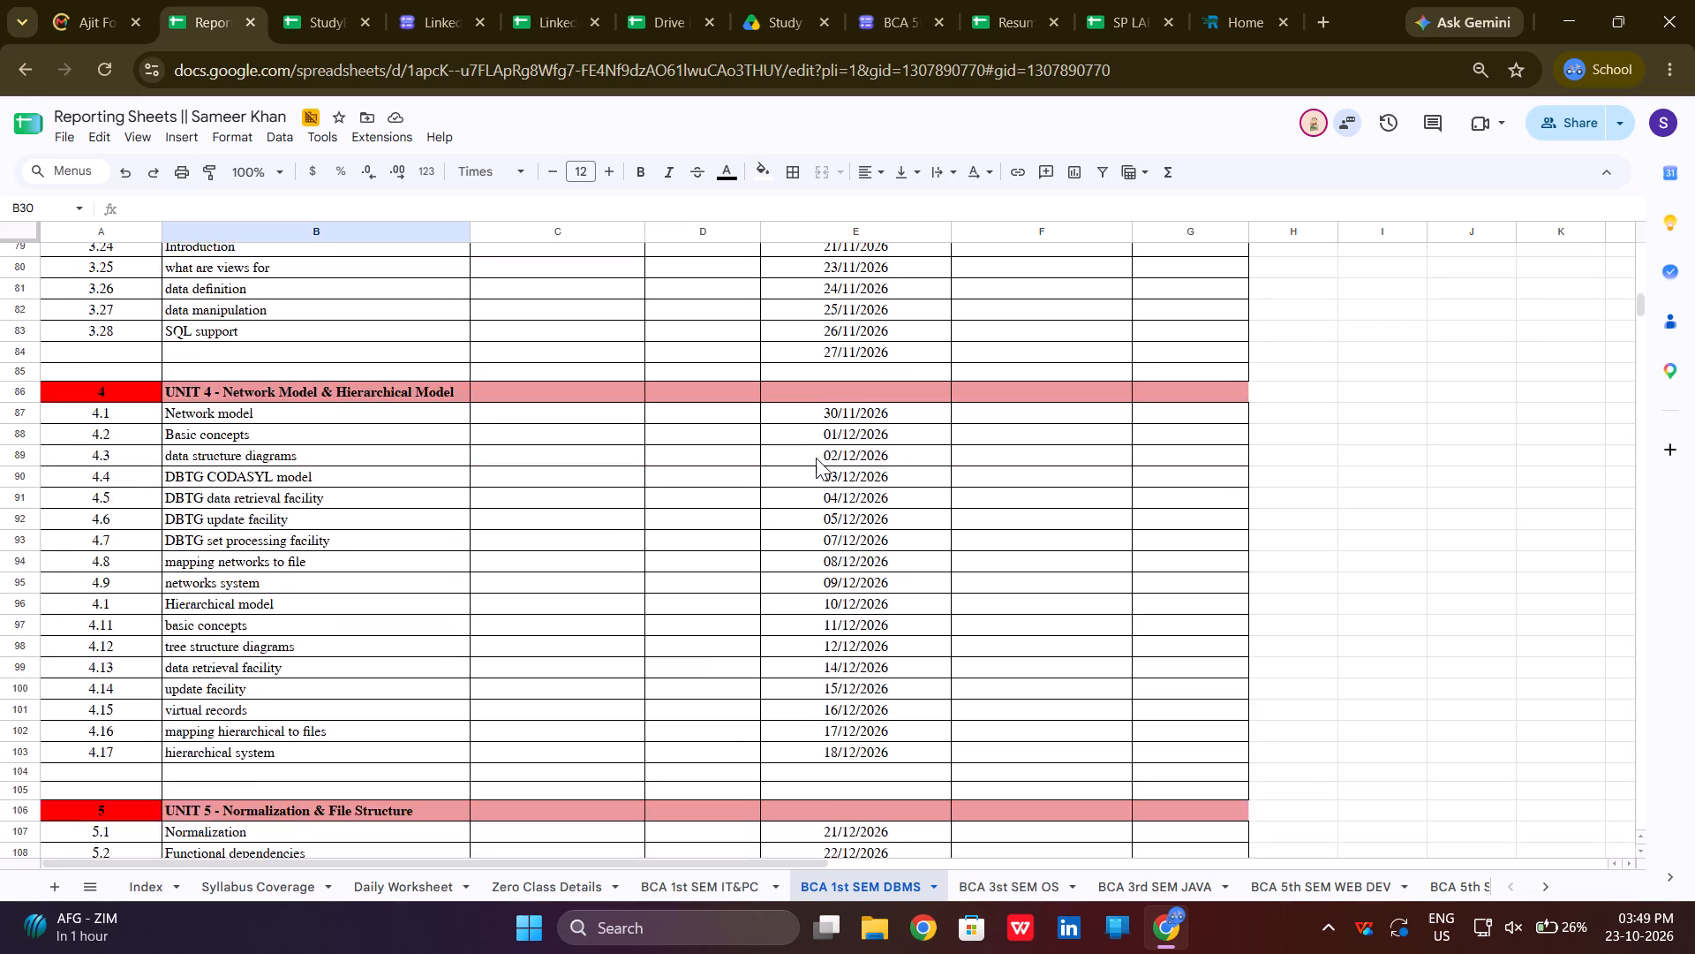
{"action": "scroll", "coordinate": [816, 458], "scroll_direction": "up", "scroll_amount": 16}
{"action": "scroll", "coordinate": [816, 458], "scroll_direction": "down", "scroll_amount": 2}
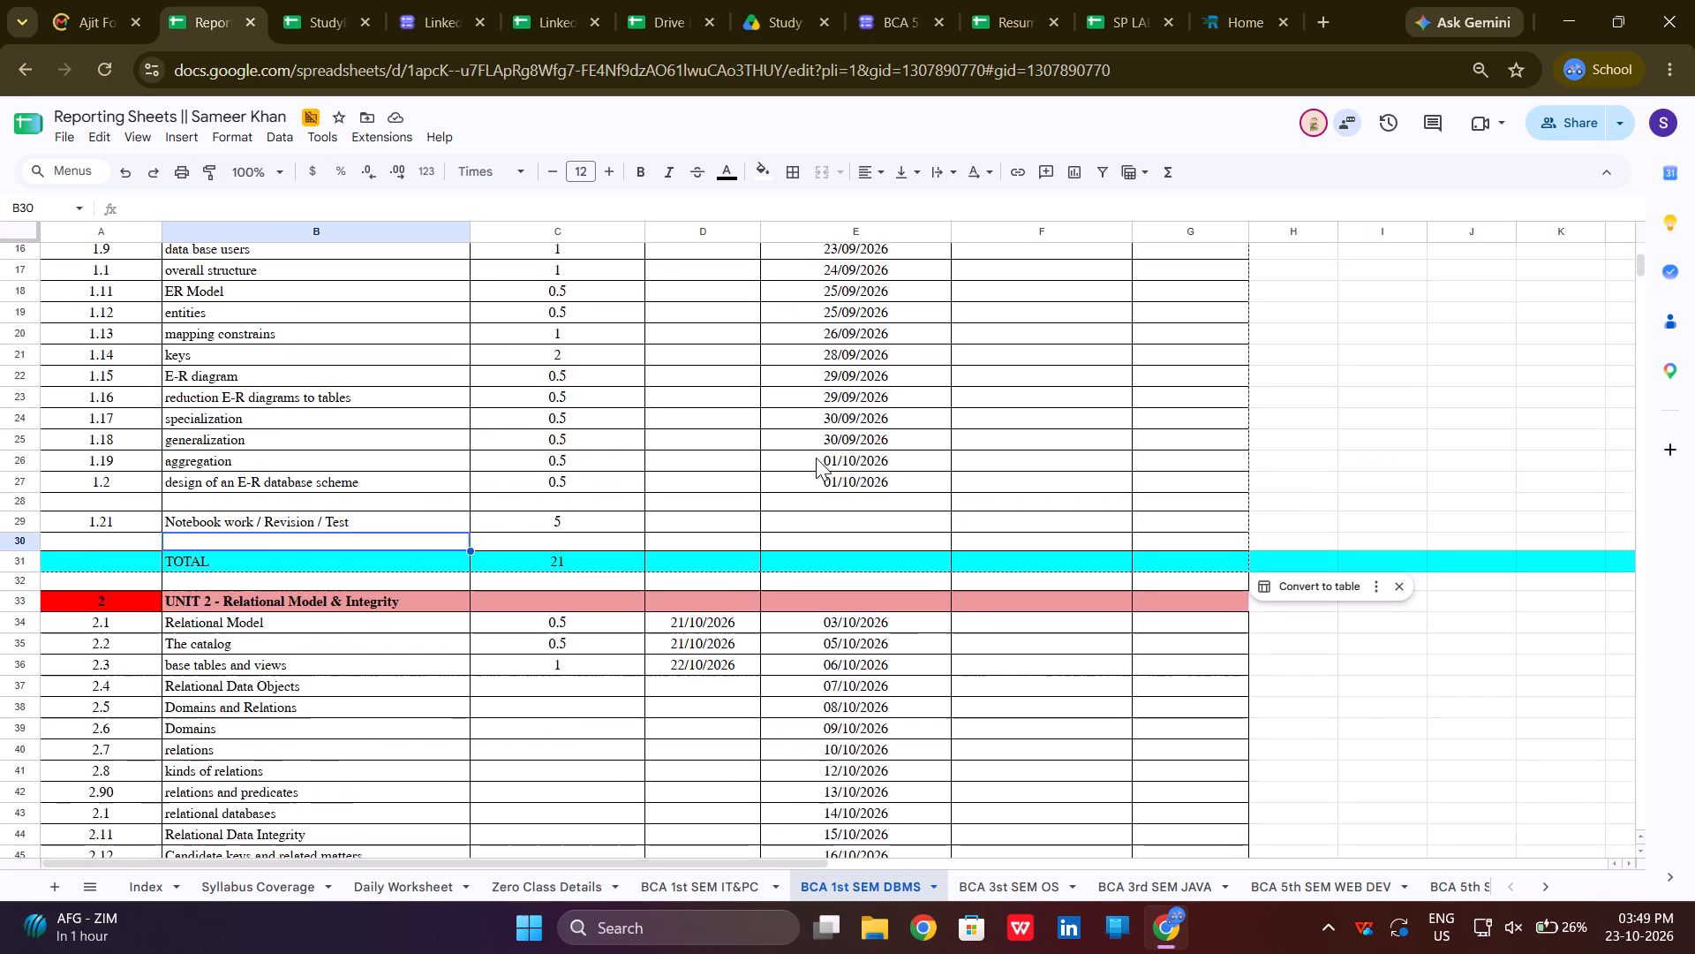
Review the BCA 1st SEM DBMS syllabus from Unit 1 to Unit 5, comparing lecture counts with the start and planned completion dates.
{"action": "scroll", "coordinate": [816, 458], "scroll_direction": "down", "scroll_amount": 1}
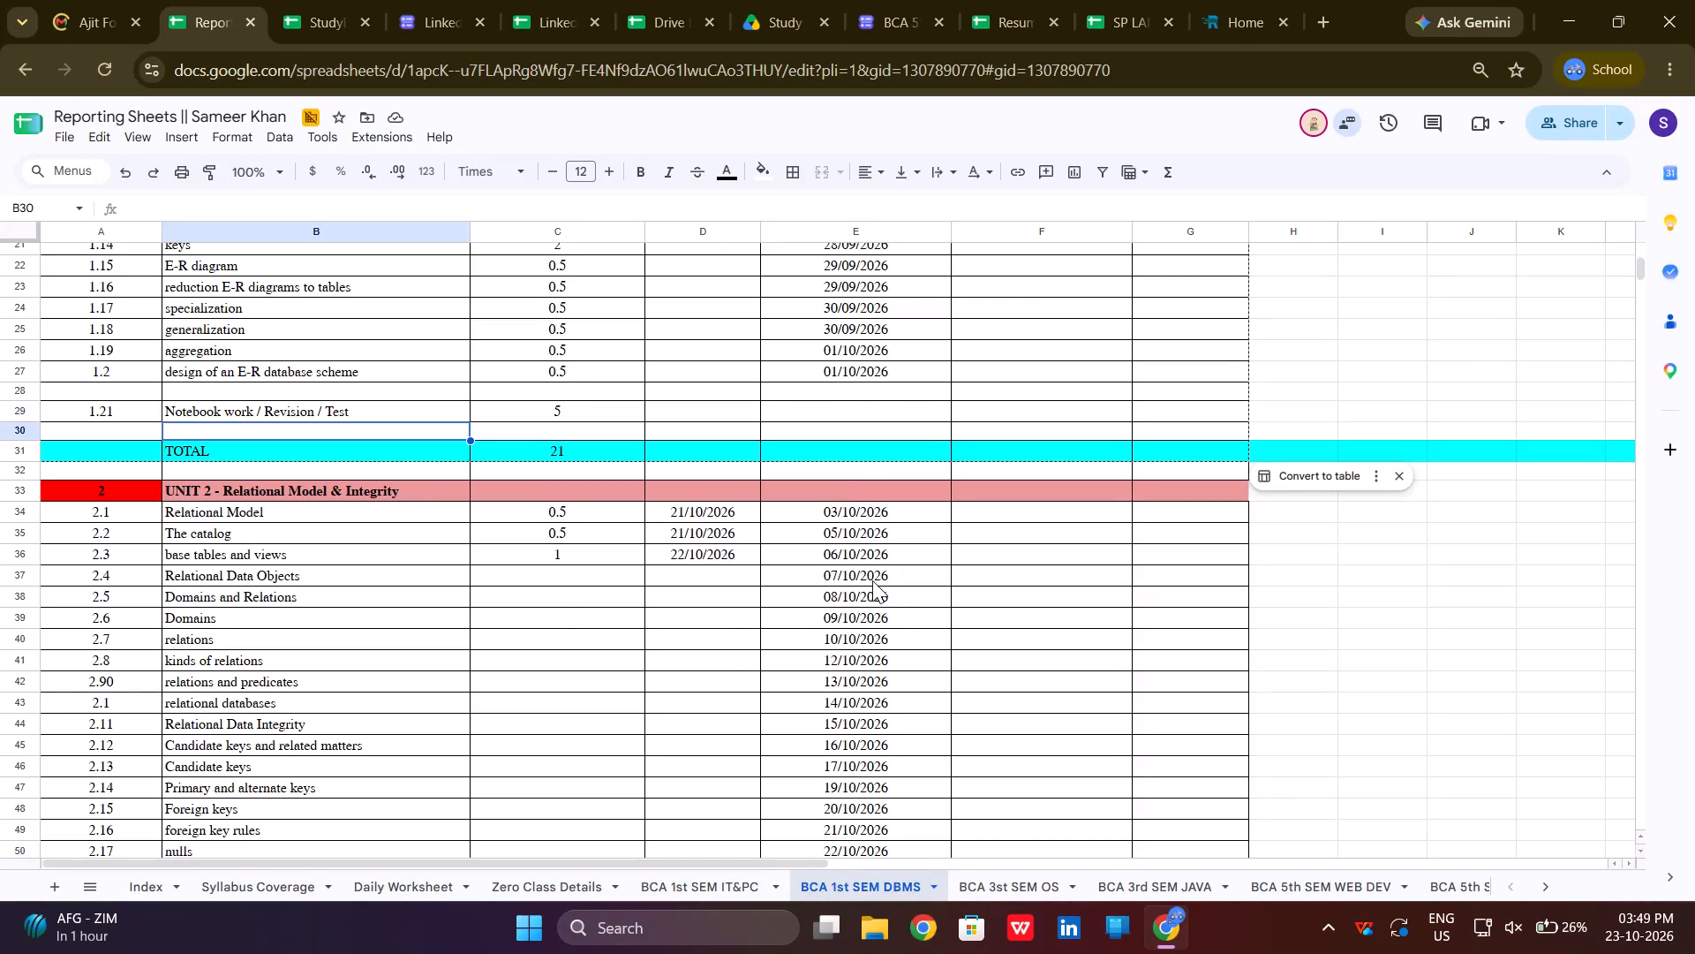
{"action": "scroll", "coordinate": [872, 580], "scroll_direction": "up", "scroll_amount": 4}
{"action": "scroll", "coordinate": [872, 580], "scroll_direction": "down", "scroll_amount": 16}
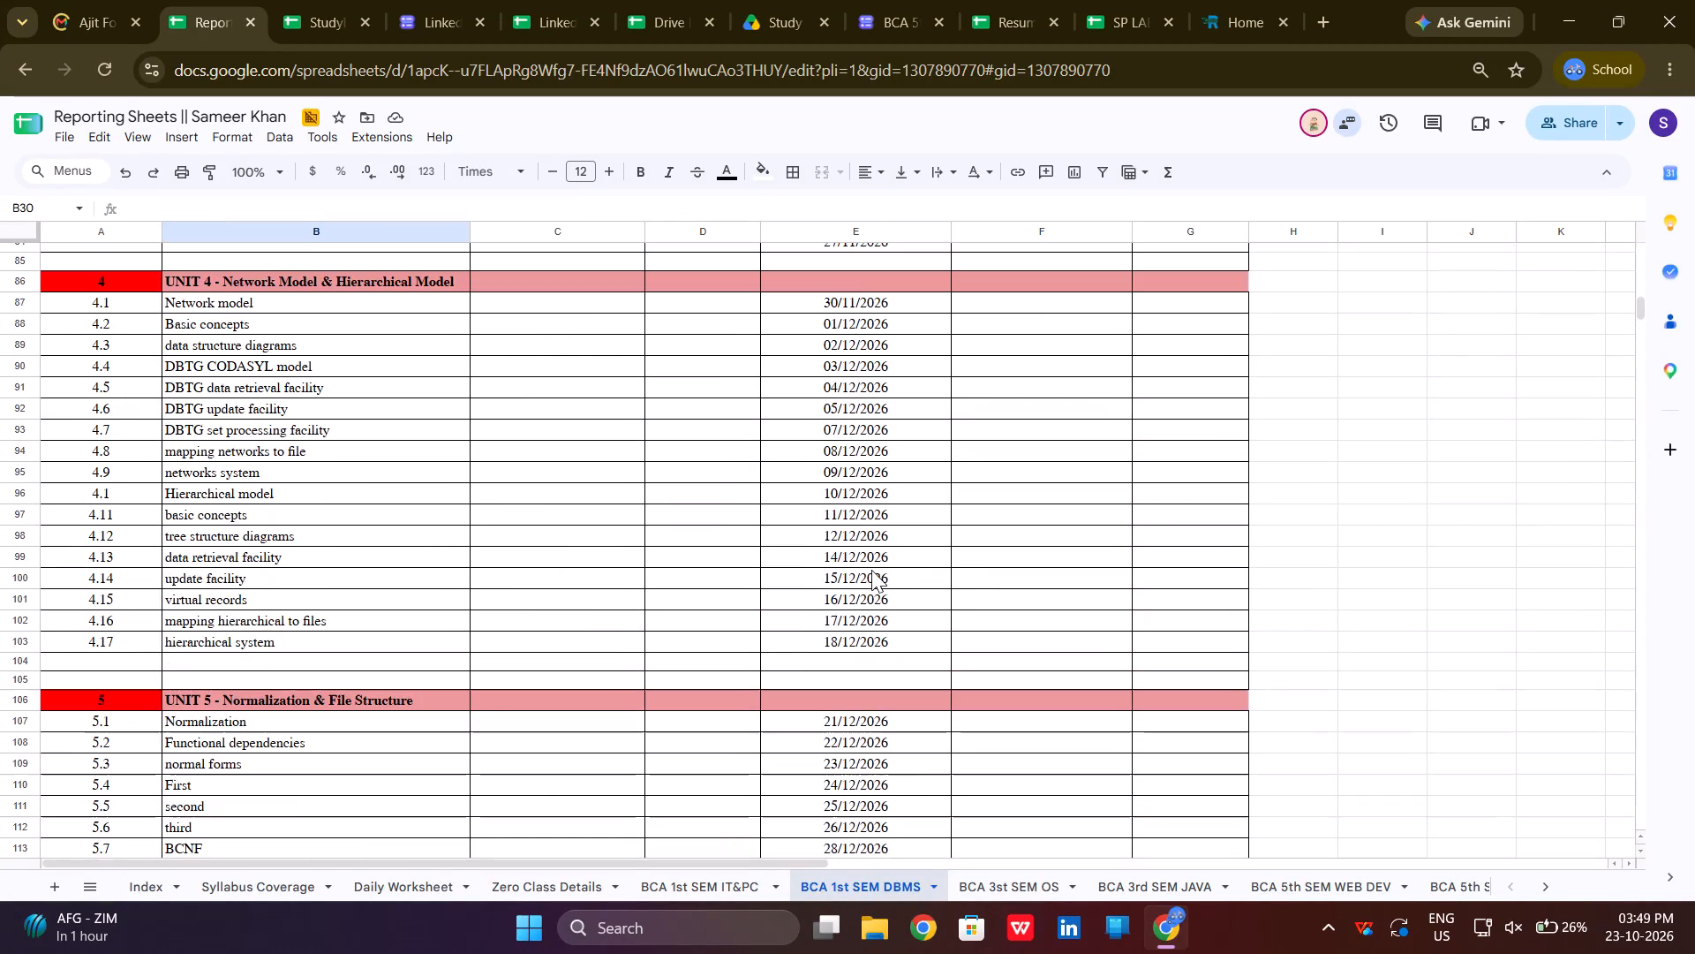
{"action": "scroll", "coordinate": [871, 570], "scroll_direction": "down", "scroll_amount": 4}
{"action": "scroll", "coordinate": [871, 570], "scroll_direction": "up", "scroll_amount": 15}
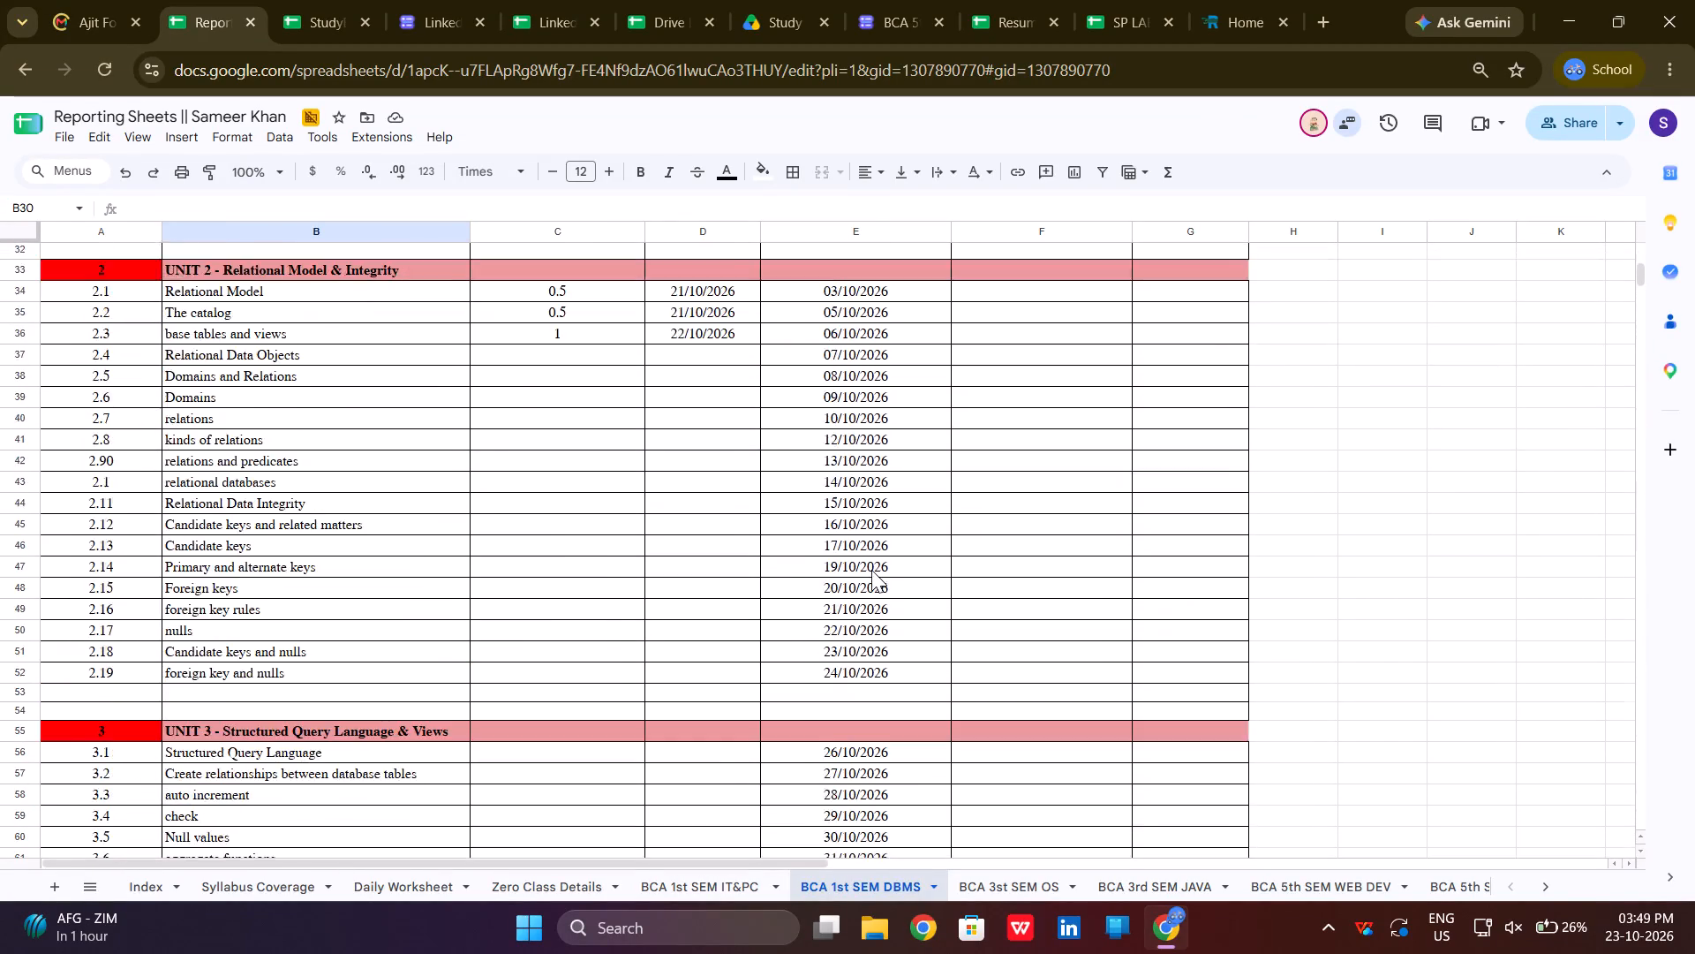
{"action": "scroll", "coordinate": [871, 570], "scroll_direction": "up", "scroll_amount": 7}
{"action": "scroll", "coordinate": [871, 570], "scroll_direction": "down", "scroll_amount": 4}
{"action": "scroll", "coordinate": [871, 570], "scroll_direction": "up", "scroll_amount": 3}
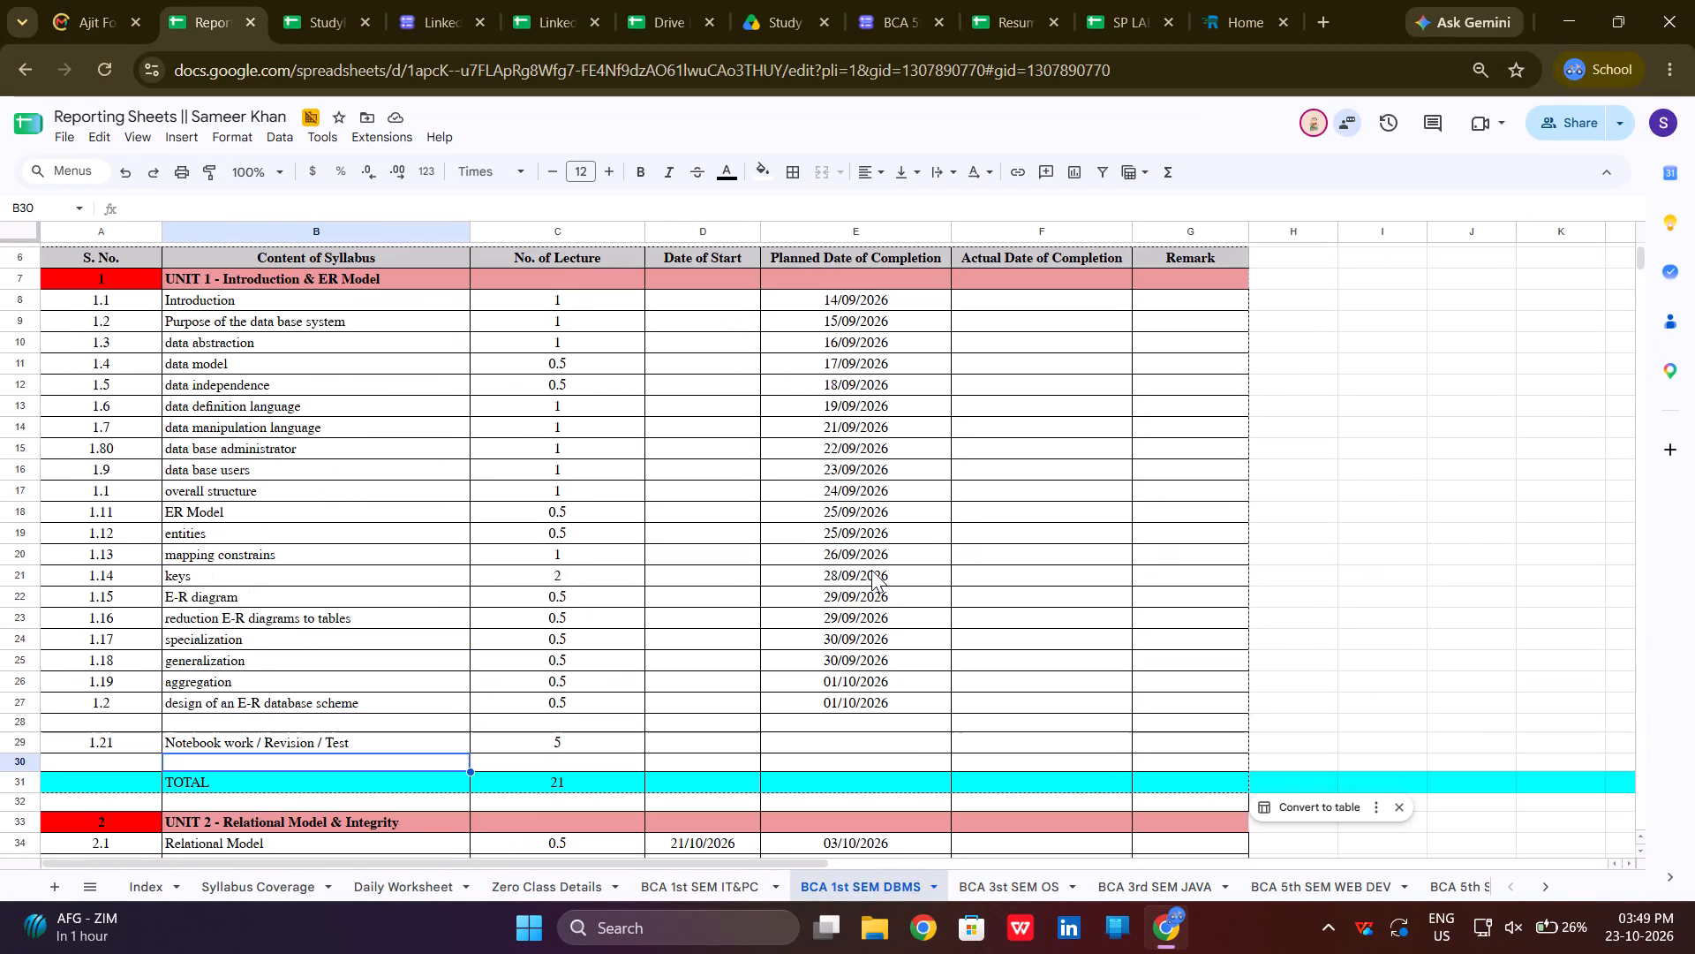
{"action": "scroll", "coordinate": [776, 439], "scroll_direction": "down", "scroll_amount": 2}
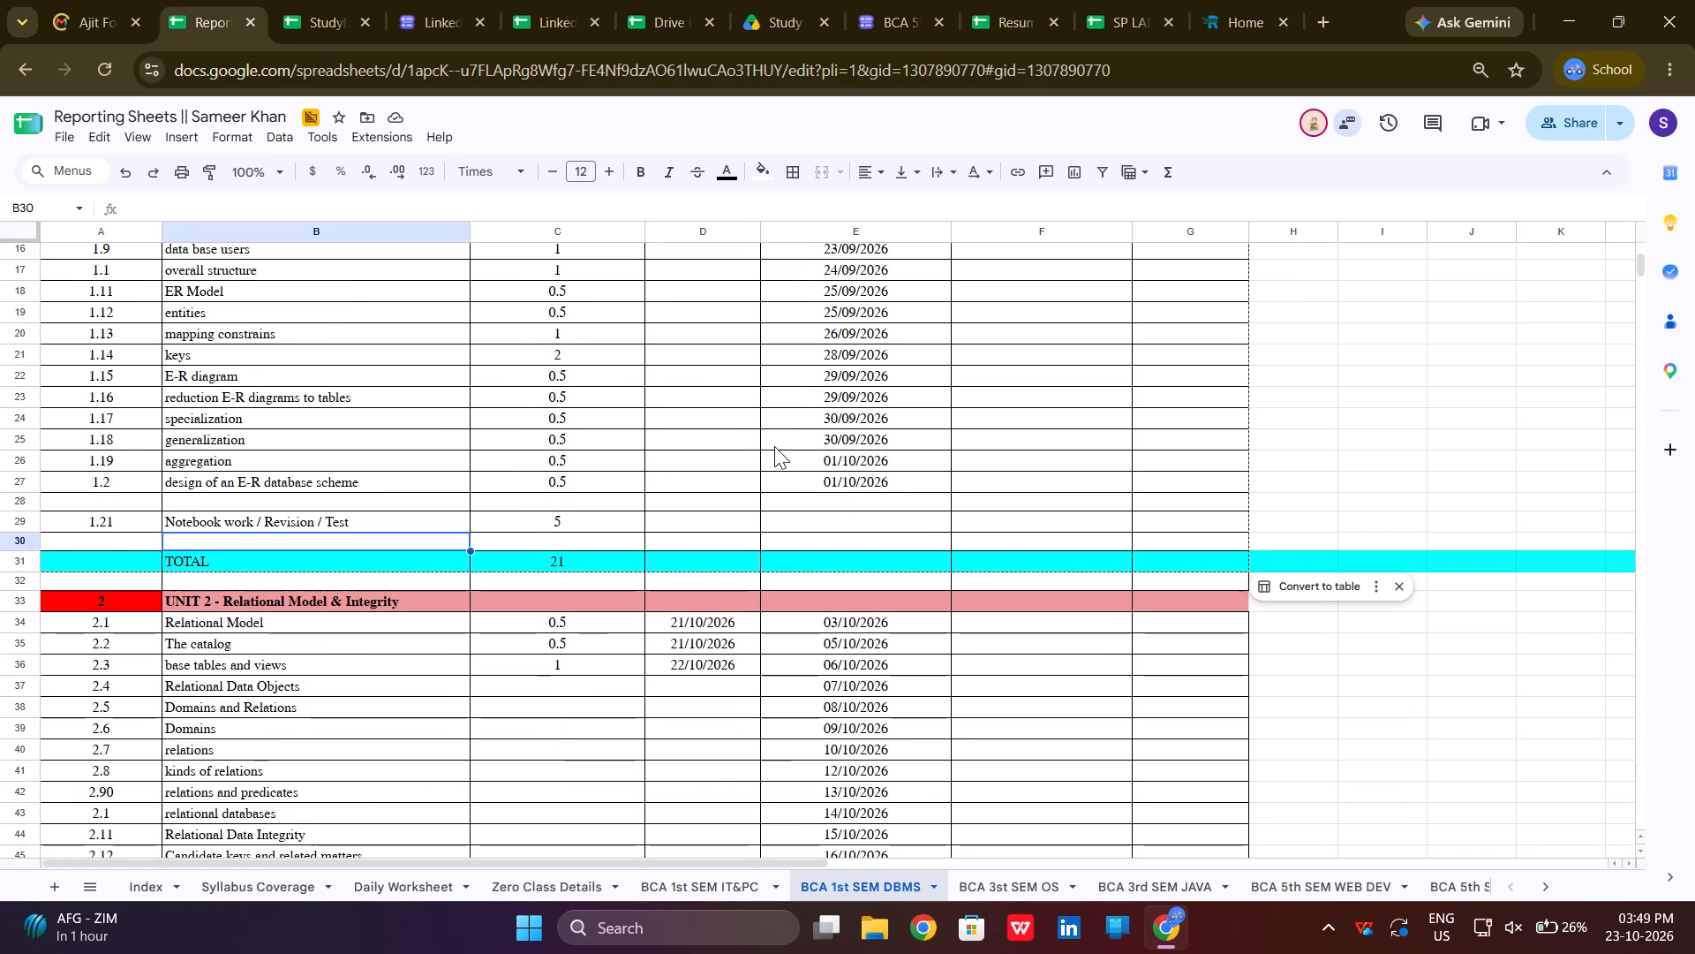
{"action": "scroll", "coordinate": [774, 446], "scroll_direction": "up", "scroll_amount": 4}
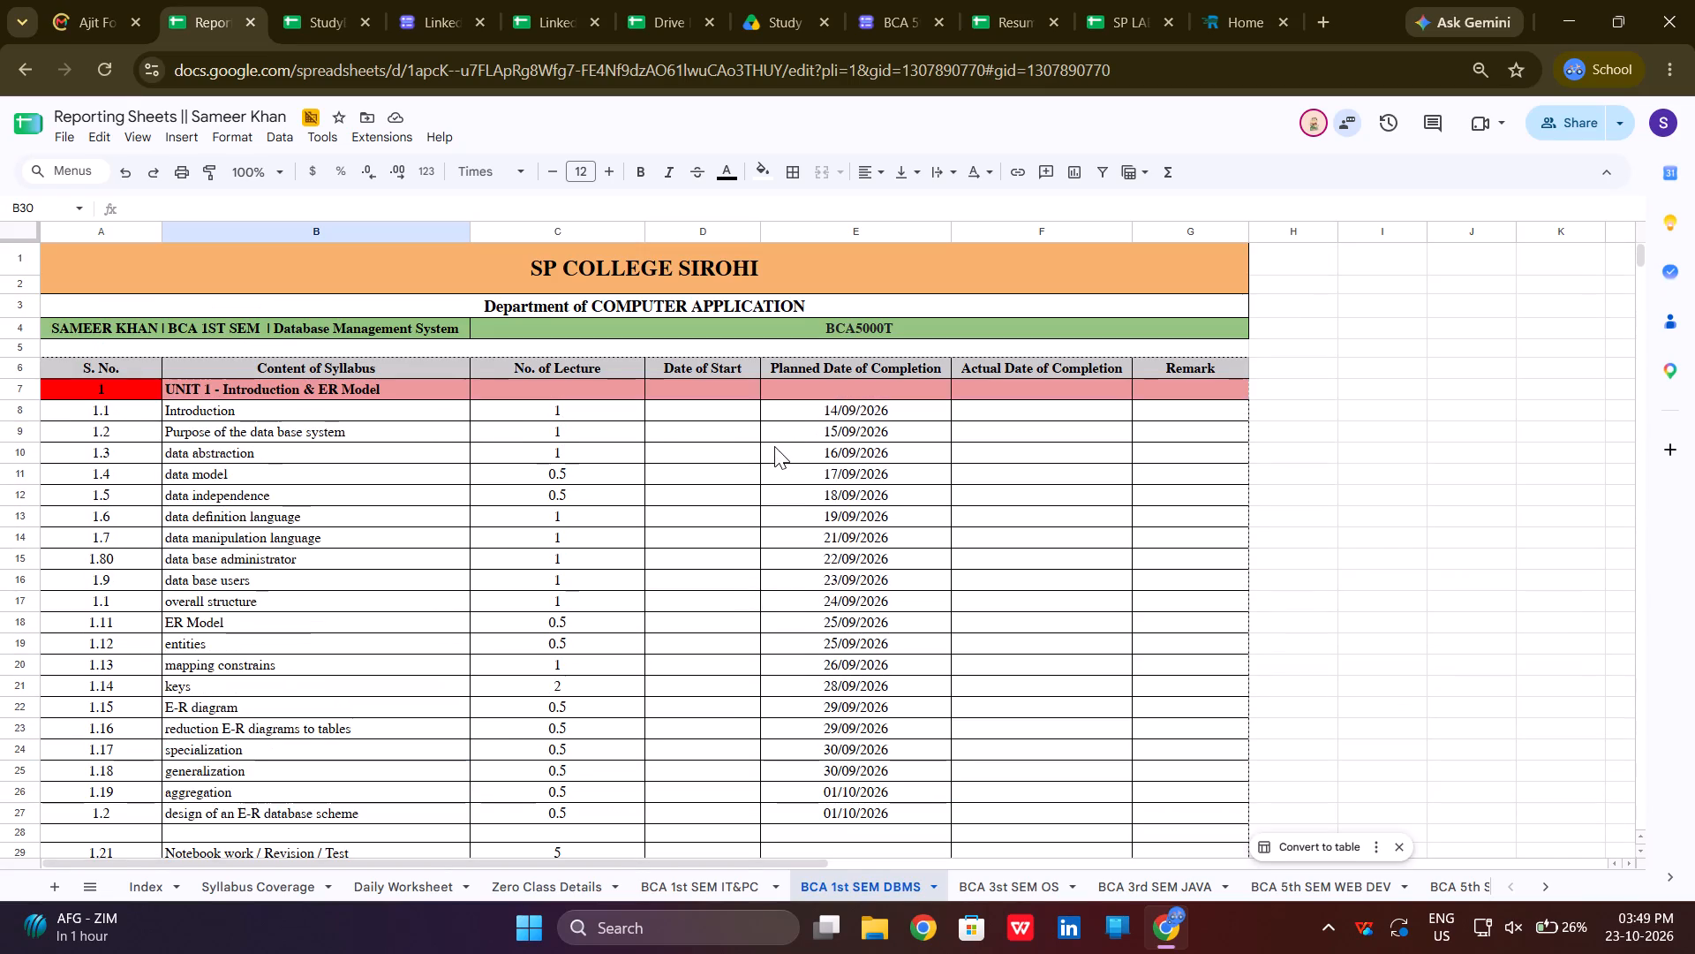
{"action": "scroll", "coordinate": [774, 446], "scroll_direction": "down", "scroll_amount": 3}
{"action": "scroll", "coordinate": [774, 446], "scroll_direction": "up", "scroll_amount": 3}
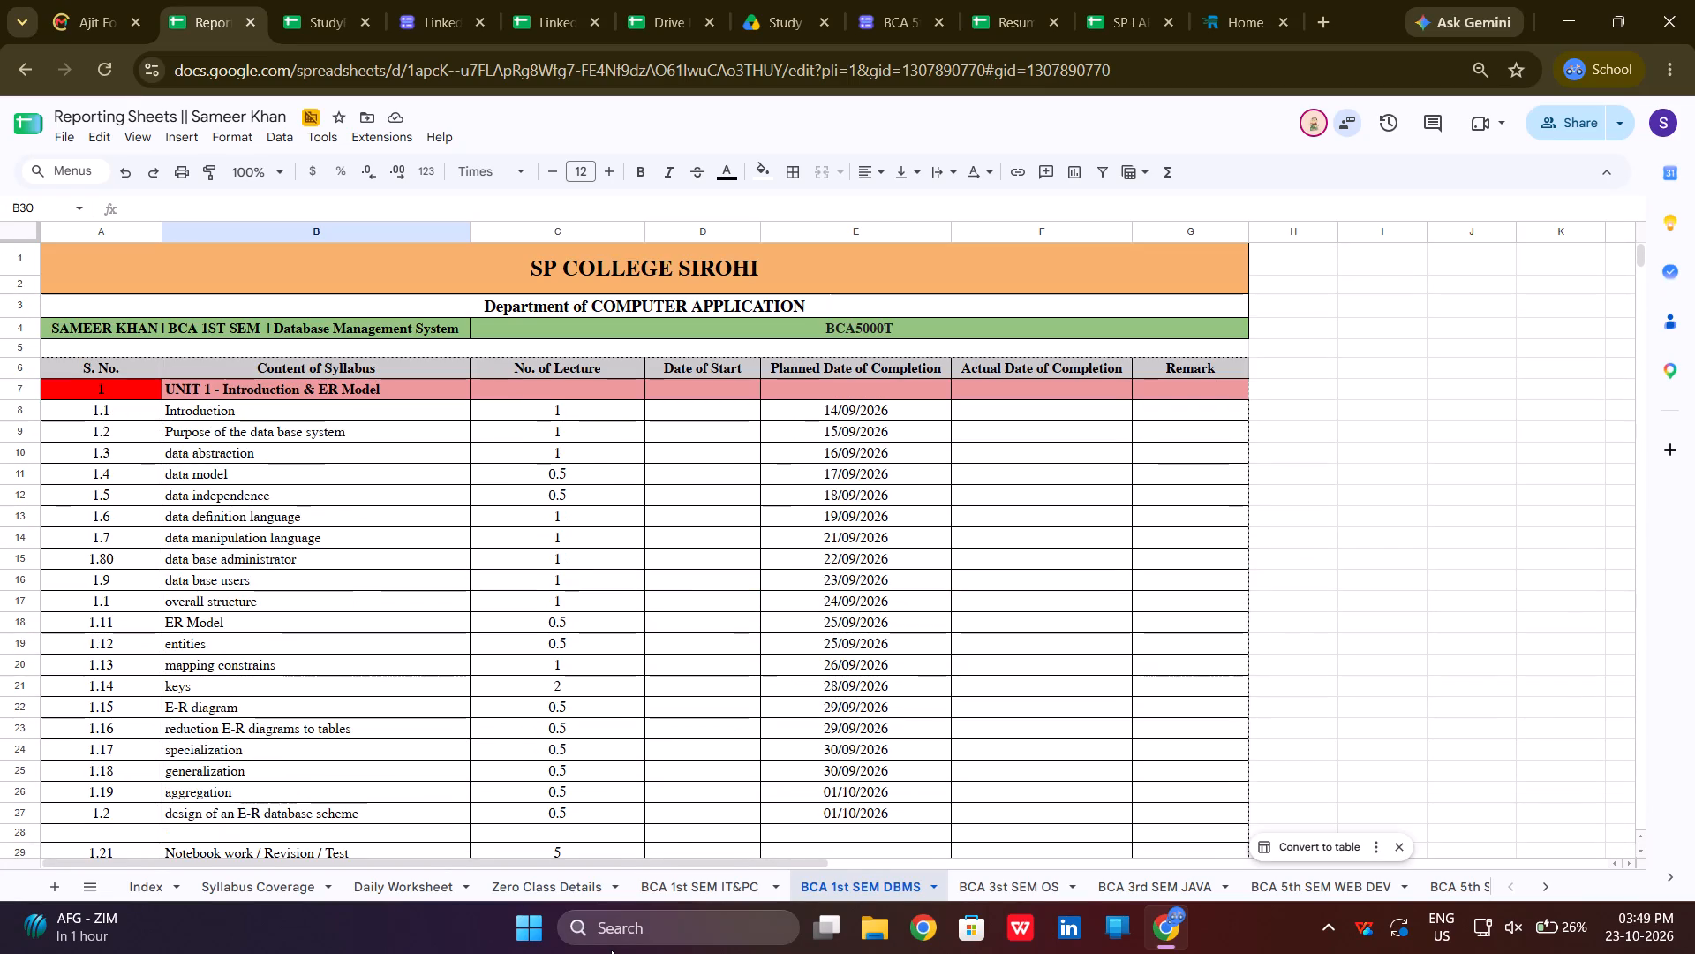
Move the Daily Worksheet sheet to the first position, ahead of the Index sheet.
{"action": "left_click", "coordinate": [401, 896]}
{"action": "left_click_drag", "start_coordinate": [401, 889], "coordinate": [26, 874]}
Delete the Index sheet from the workbook.
{"action": "left_click", "coordinate": [290, 877]}
{"action": "right_click", "coordinate": [293, 876]}
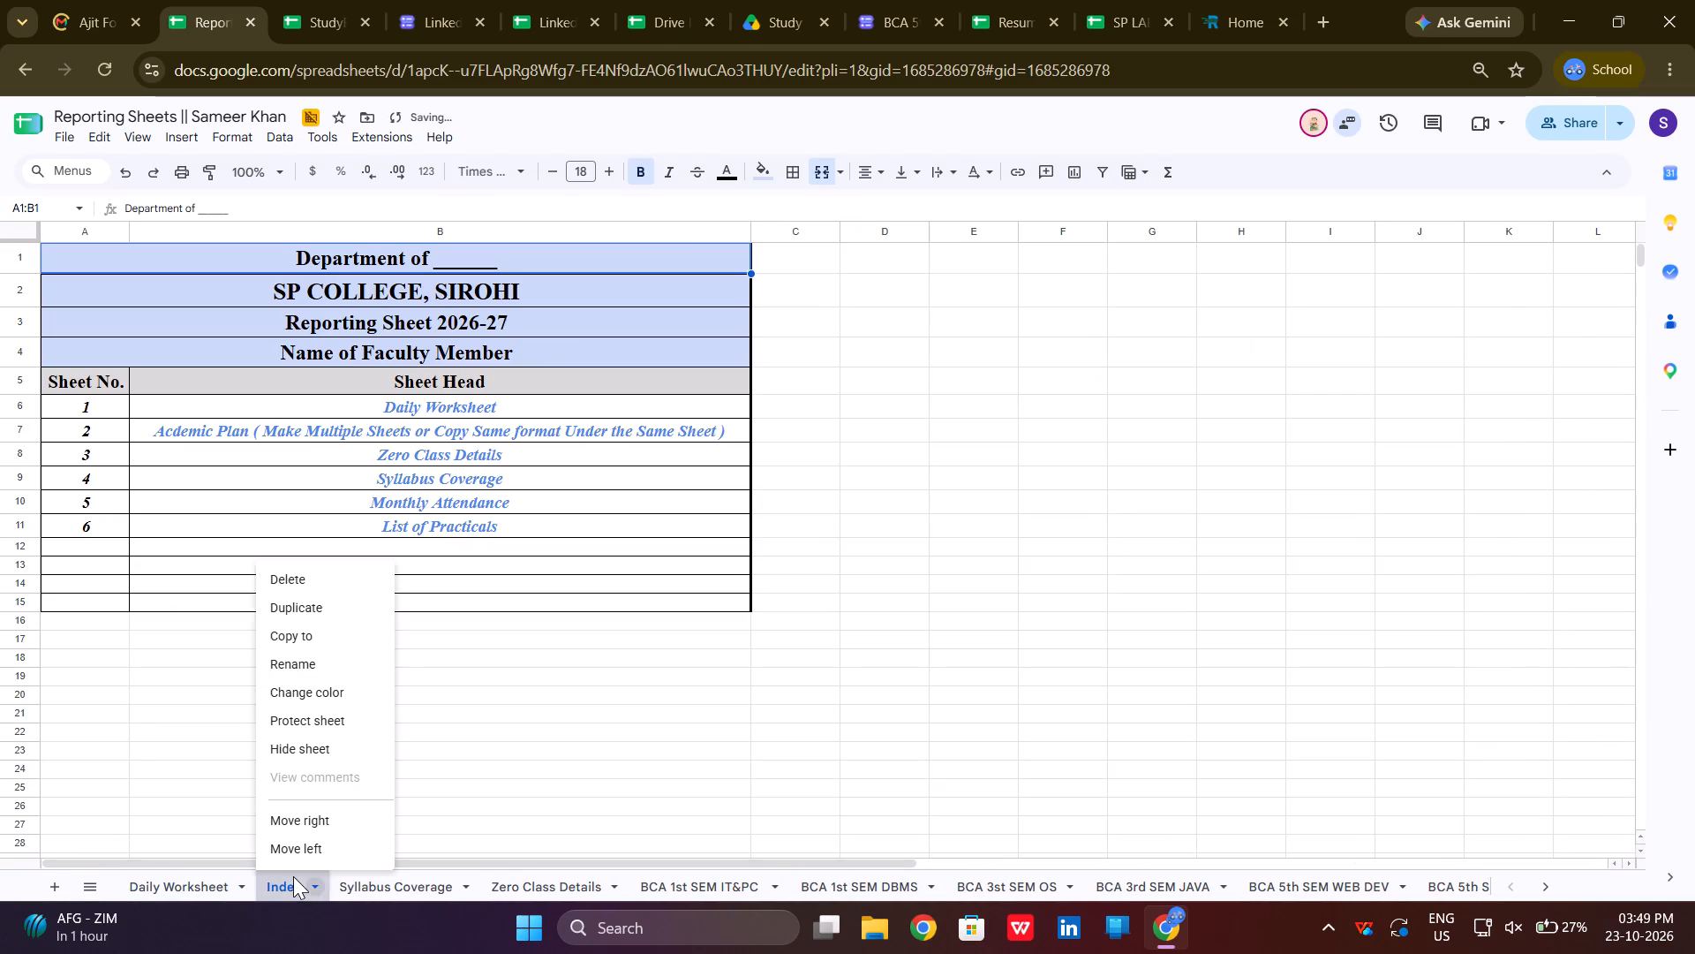
{"action": "left_click", "coordinate": [328, 587]}
{"action": "left_click", "coordinate": [1054, 549]}
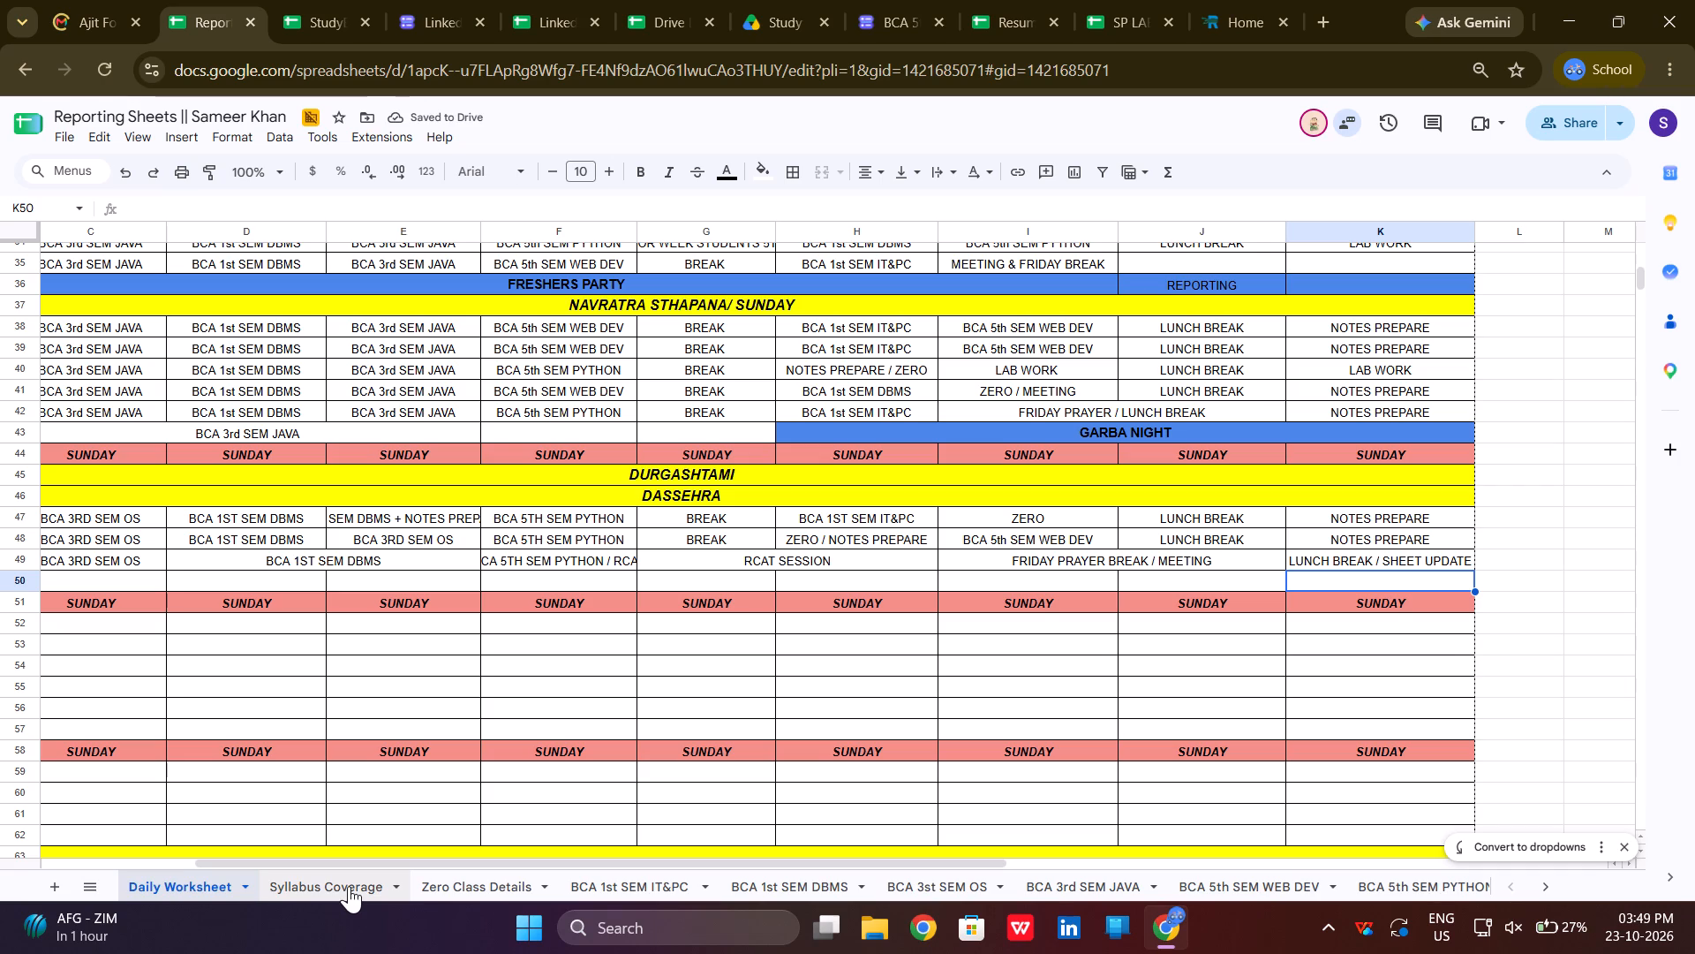
In the Syllabus Coverage sheet, set the completed units for Advanced Web Development in D9 to 1.
{"action": "left_click", "coordinate": [349, 886]}
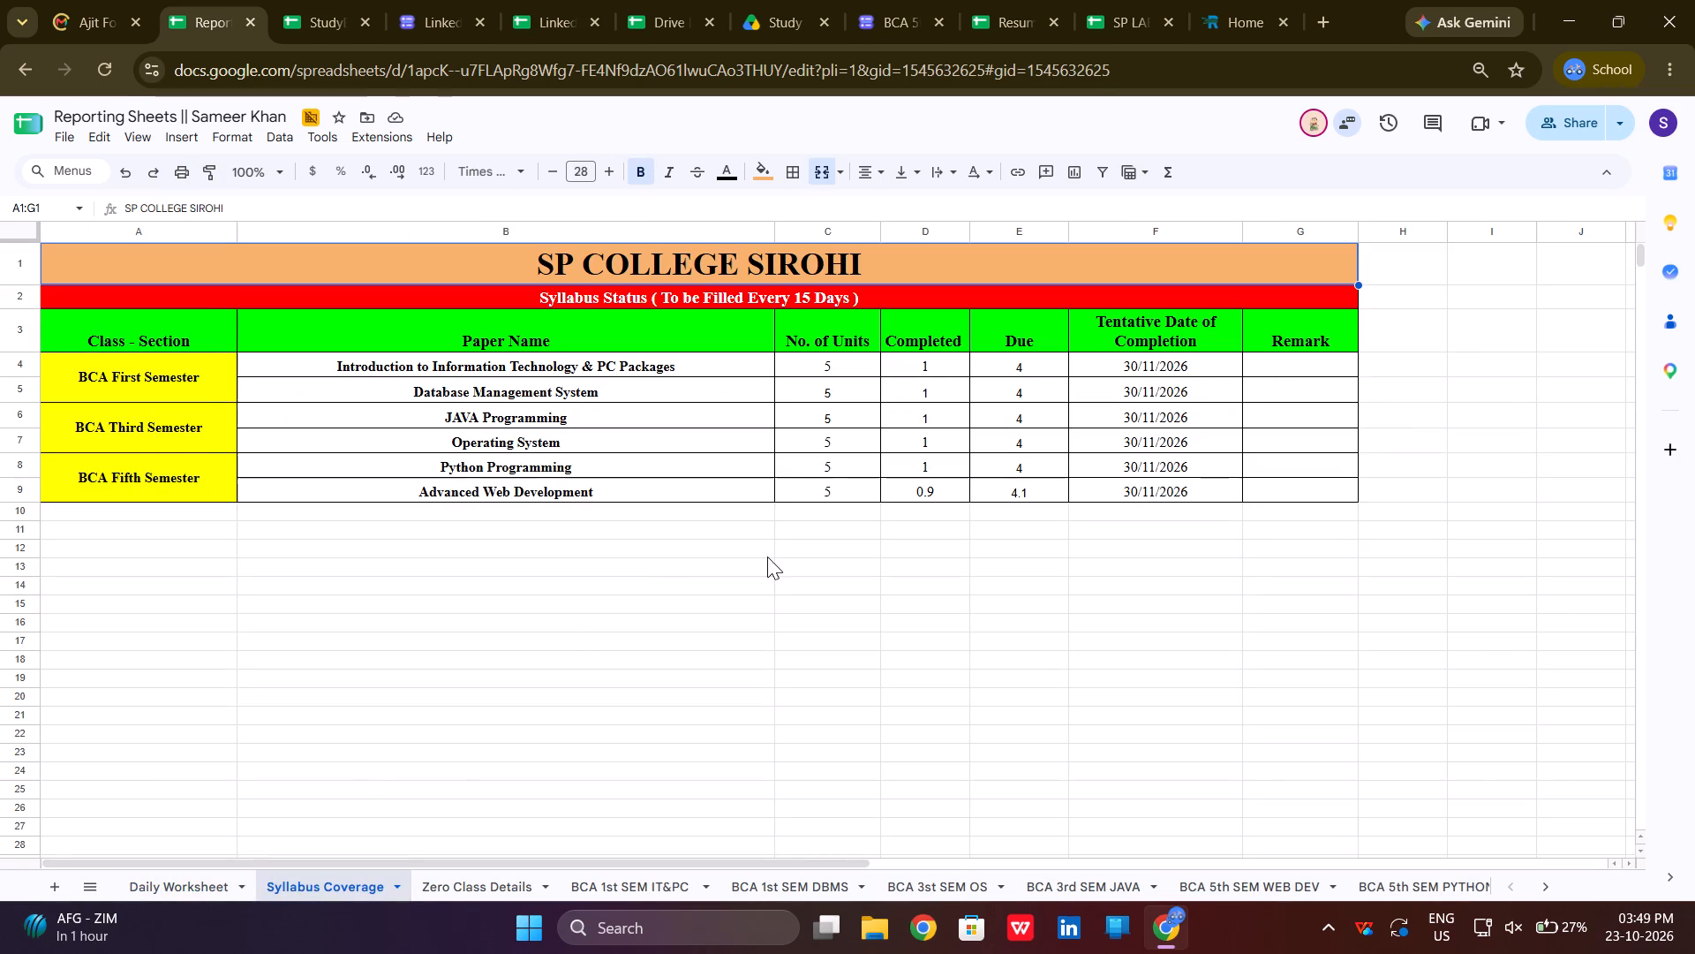
{"action": "left_click", "coordinate": [917, 495]}
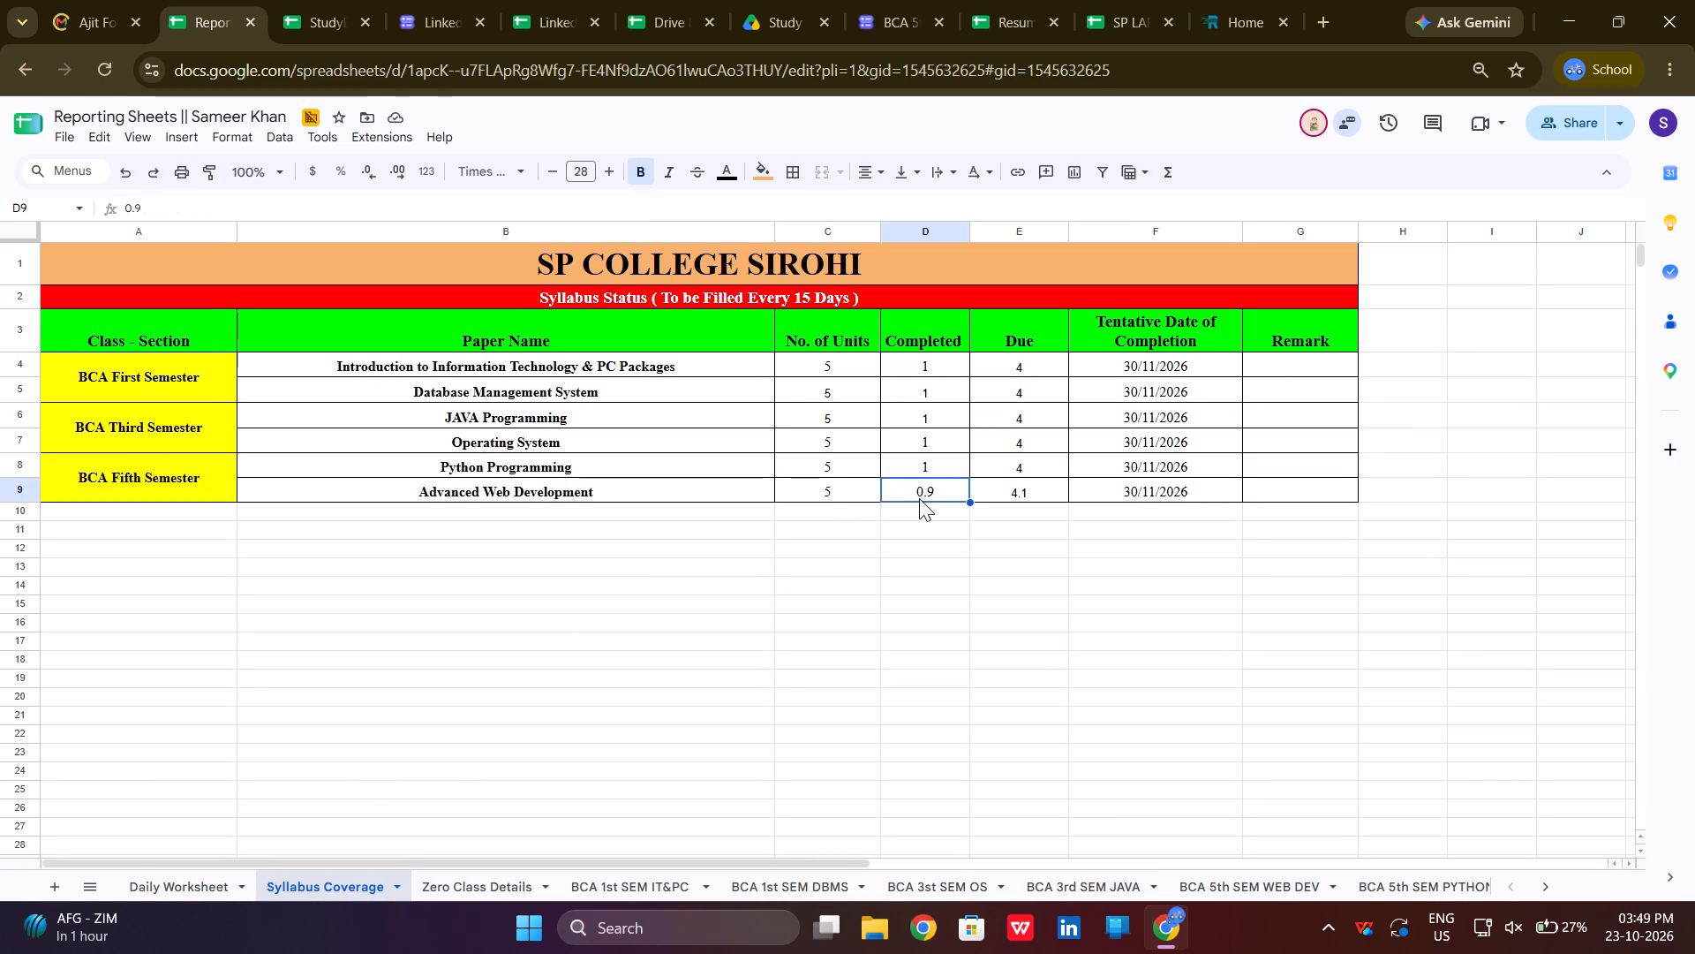
{"action": "key", "text": "1"}
{"action": "key", "text": "Return"}
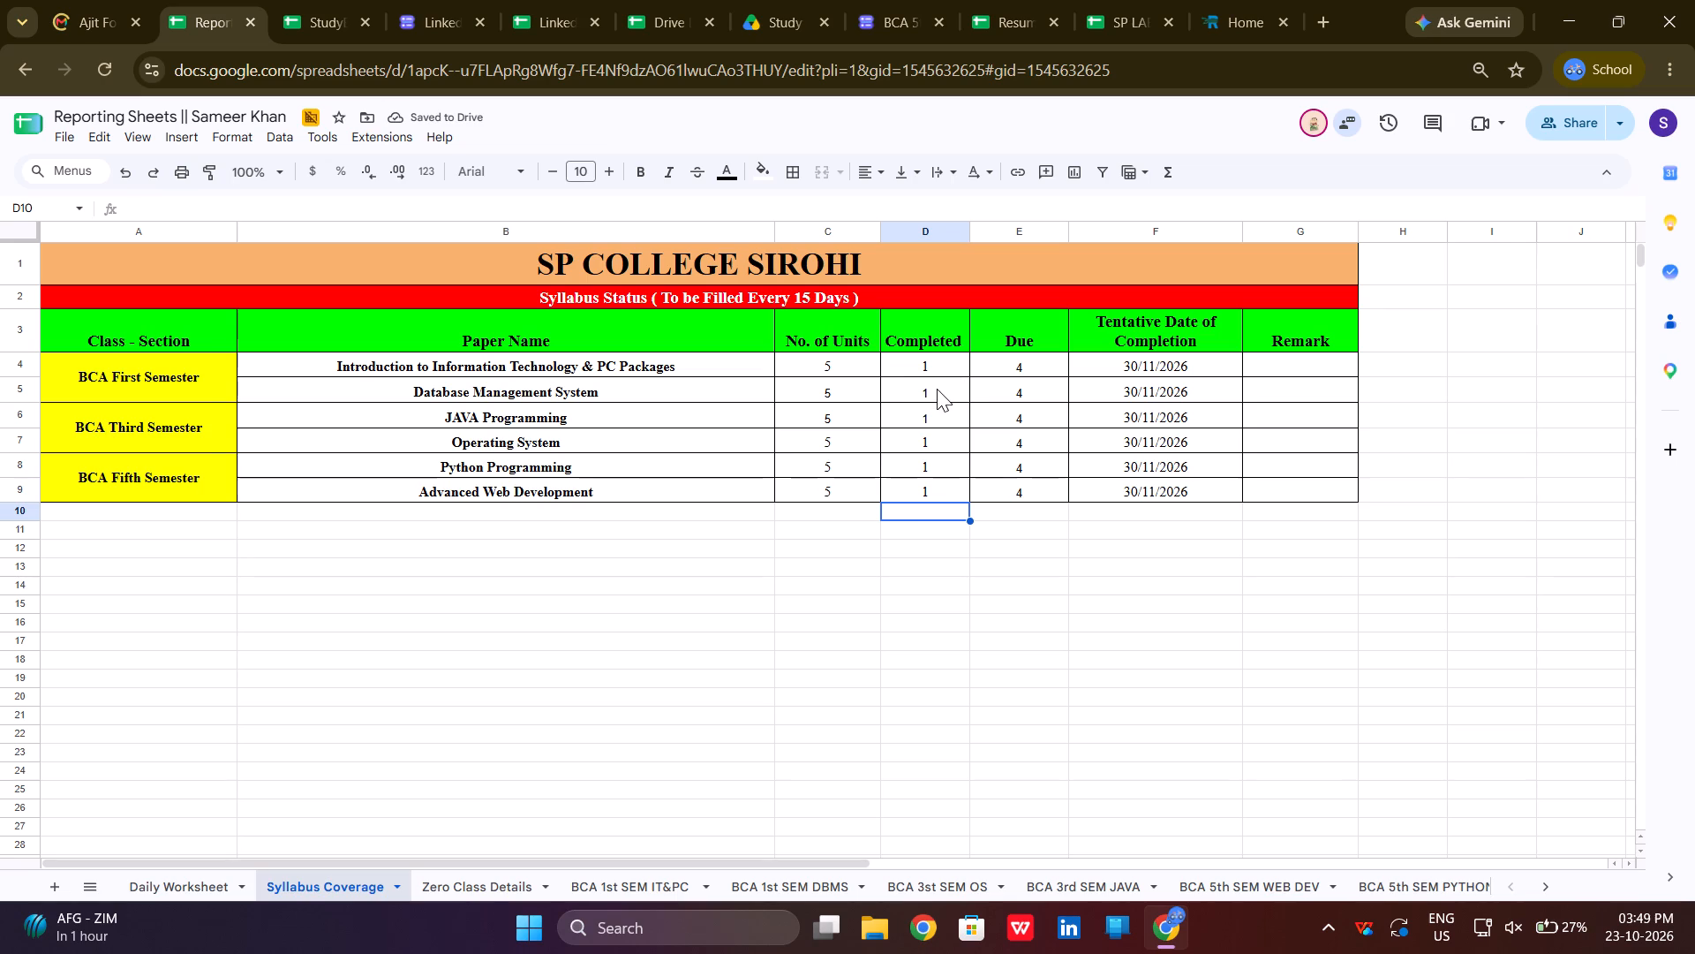
Set the completed units for Database Management System in D5 to 1.1.
{"action": "double_click", "coordinate": [937, 389]}
{"action": "type", "text": ".2"}
{"action": "key", "text": "Return"}
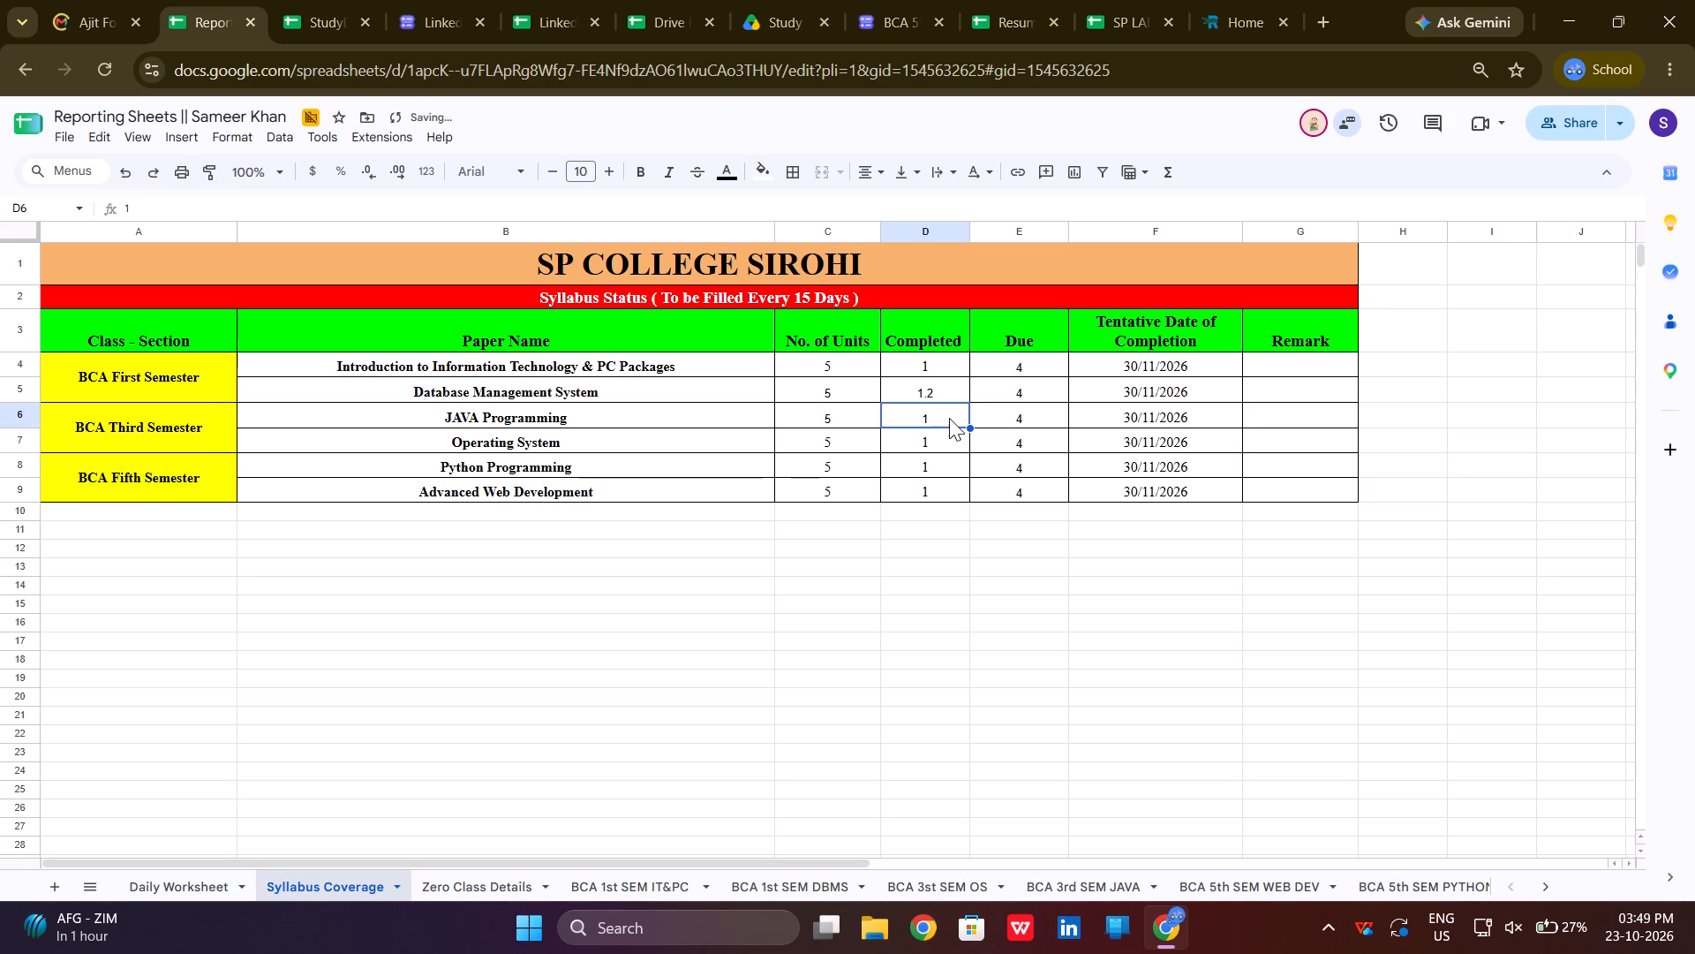
{"action": "double_click", "coordinate": [939, 392]}
{"action": "key", "text": "BackSpace"}
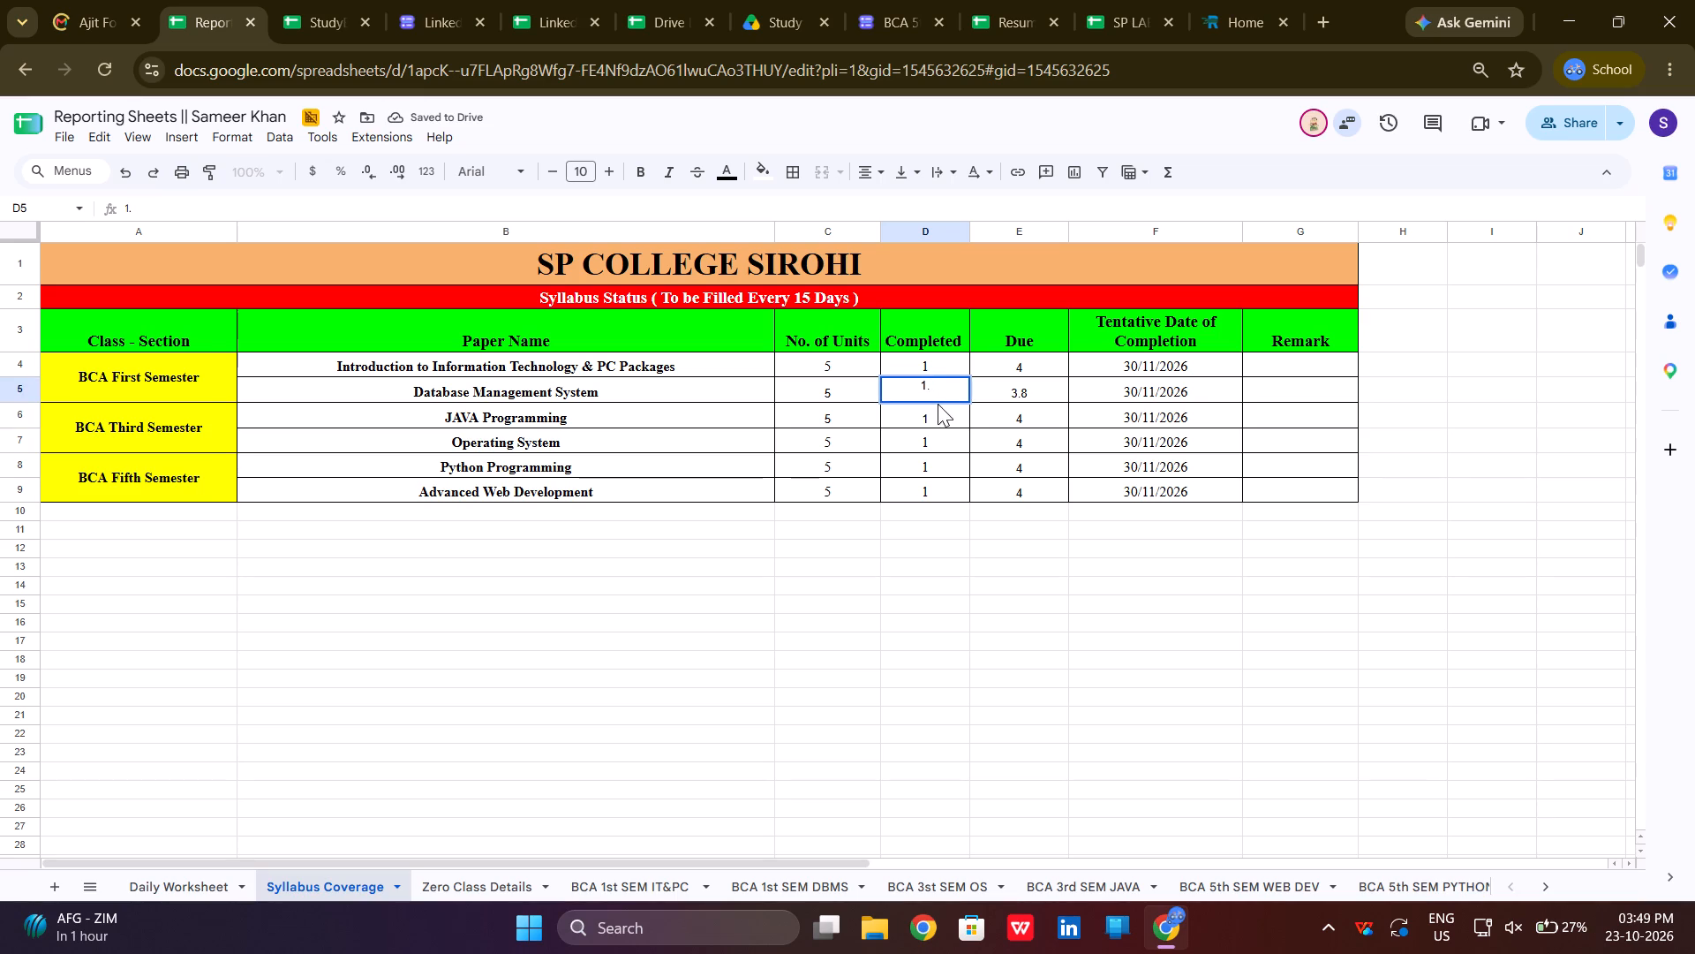
{"action": "key", "text": "1"}
{"action": "key", "text": "Return"}
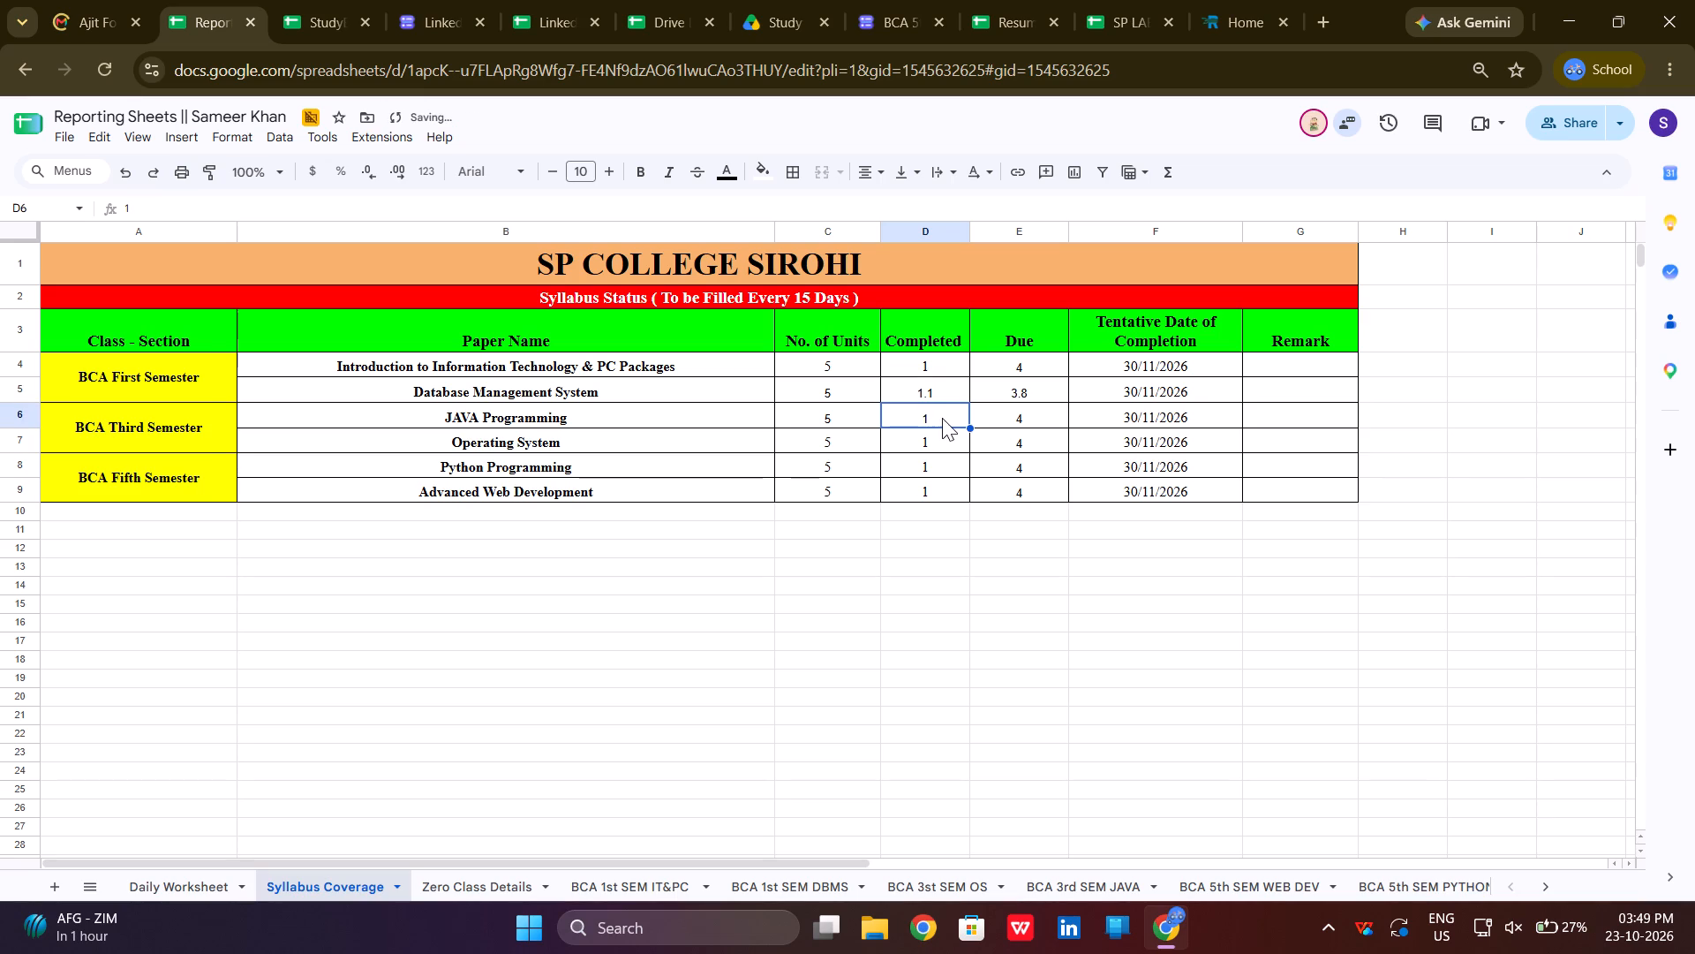
Set the completed units to 1.2 for Operating System in D7 and 1.1 for Python Programming in D8.
{"action": "double_click", "coordinate": [930, 450]}
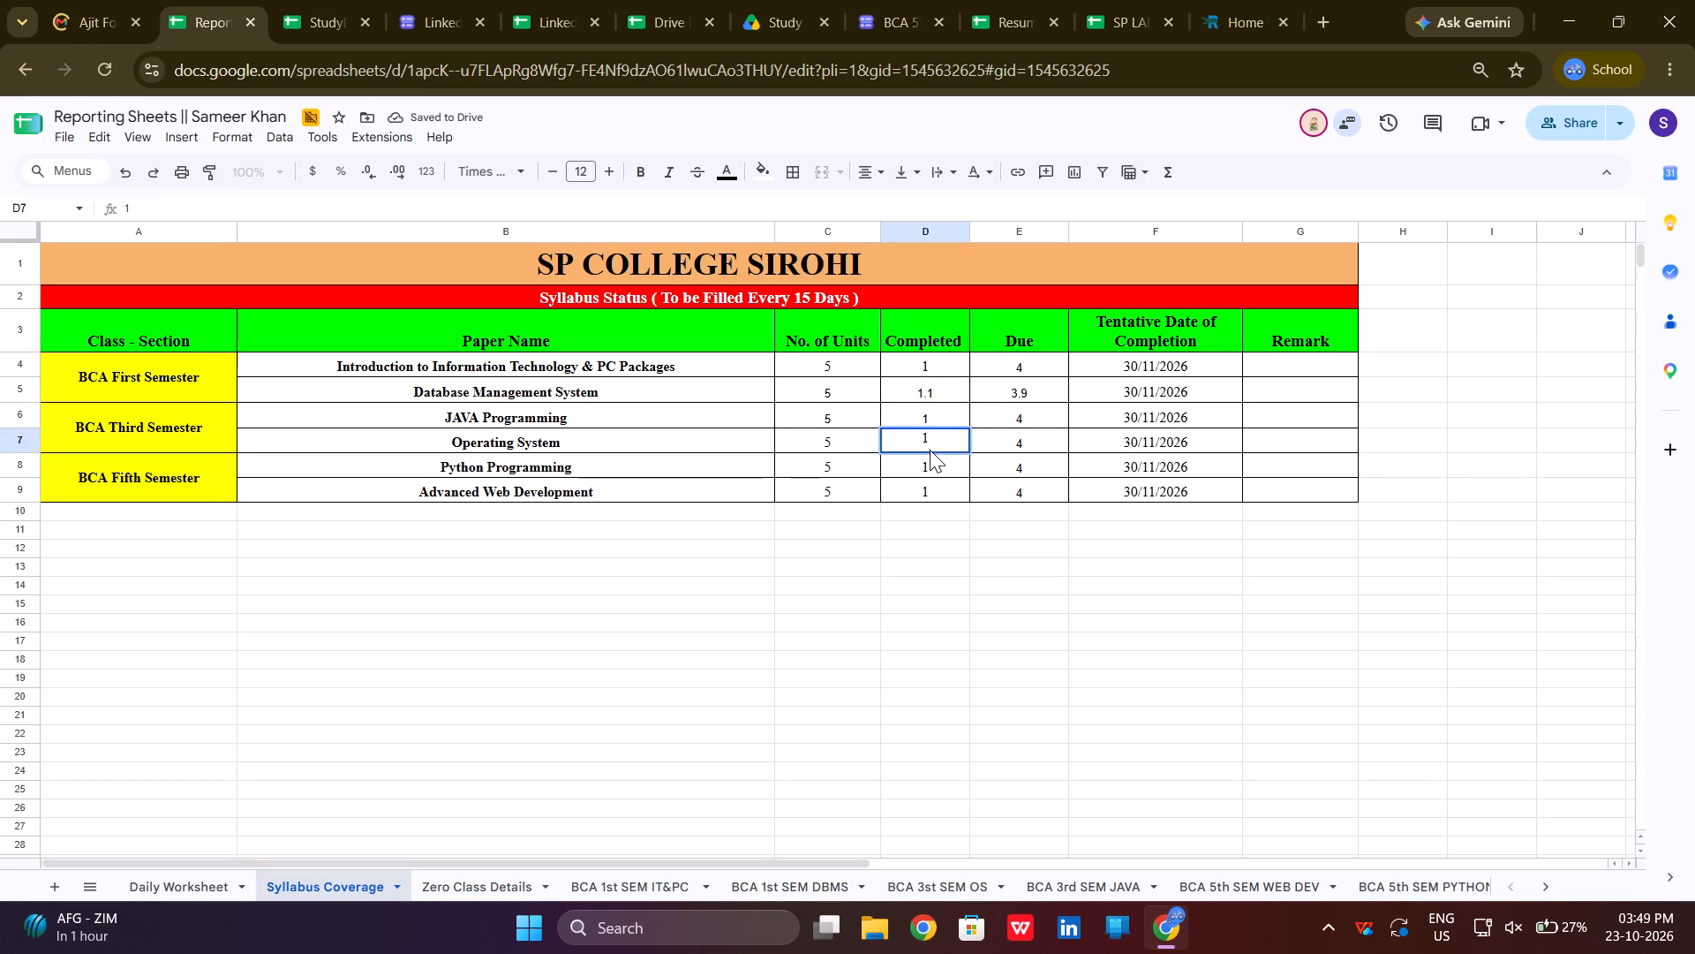
{"action": "type", "text": ".2"}
{"action": "key", "text": "Return"}
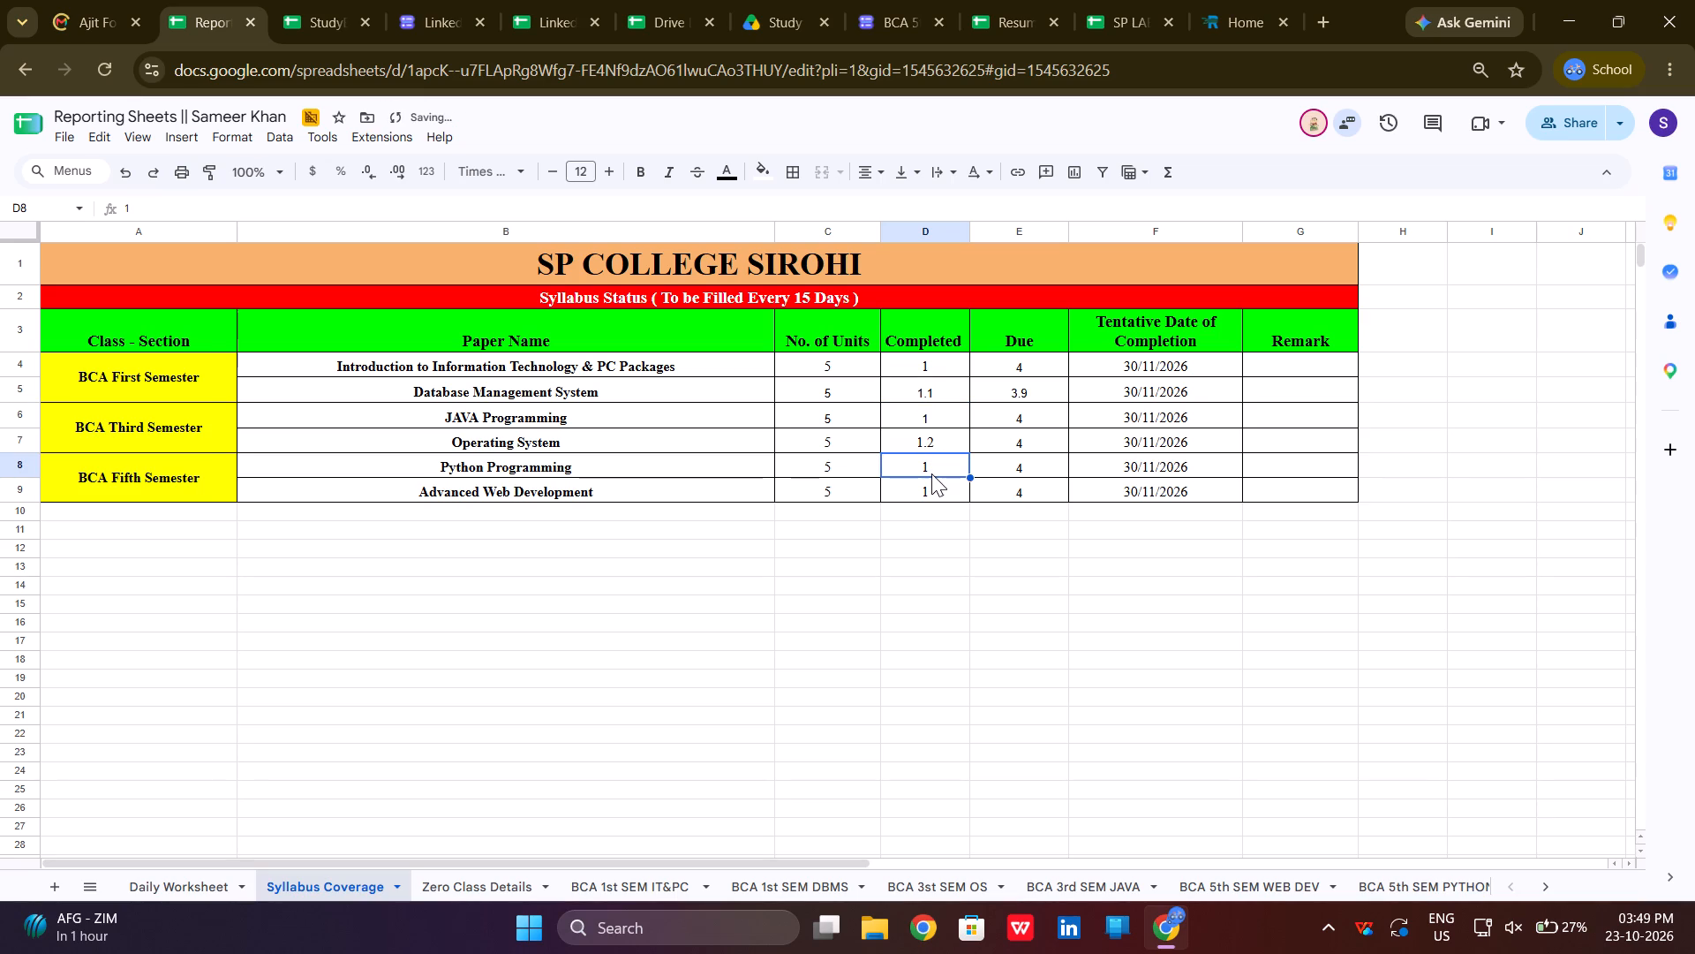
{"action": "double_click", "coordinate": [932, 468]}
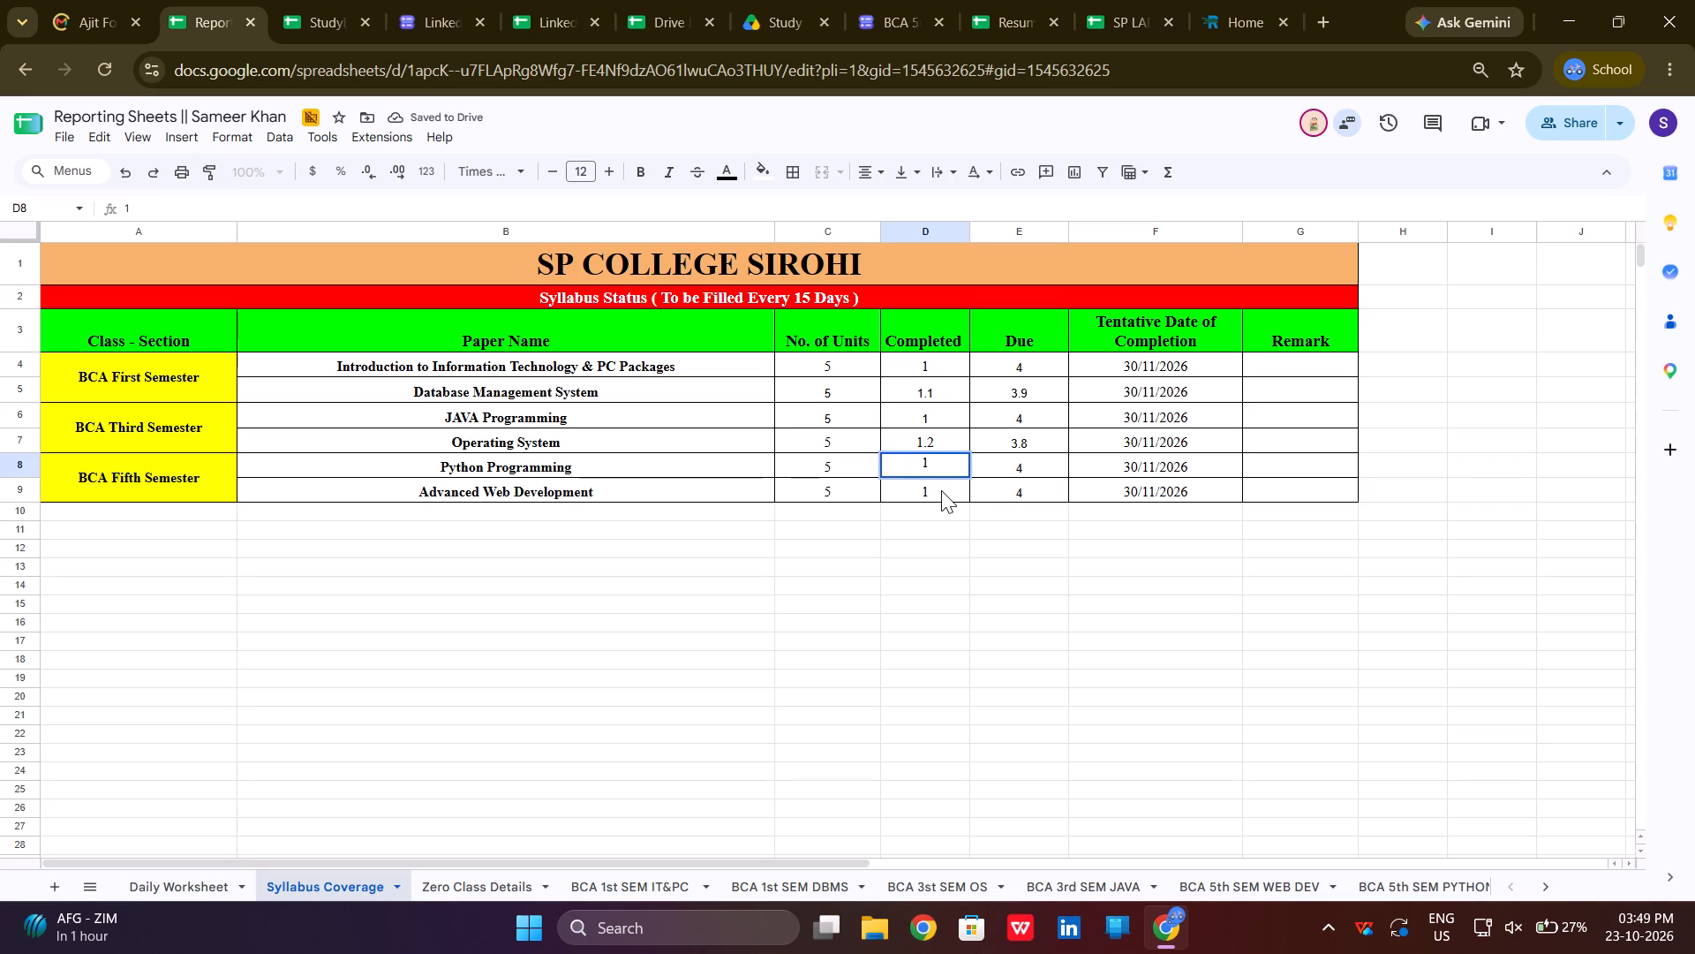
{"action": "type", "text": ".1"}
{"action": "key", "text": "Return"}
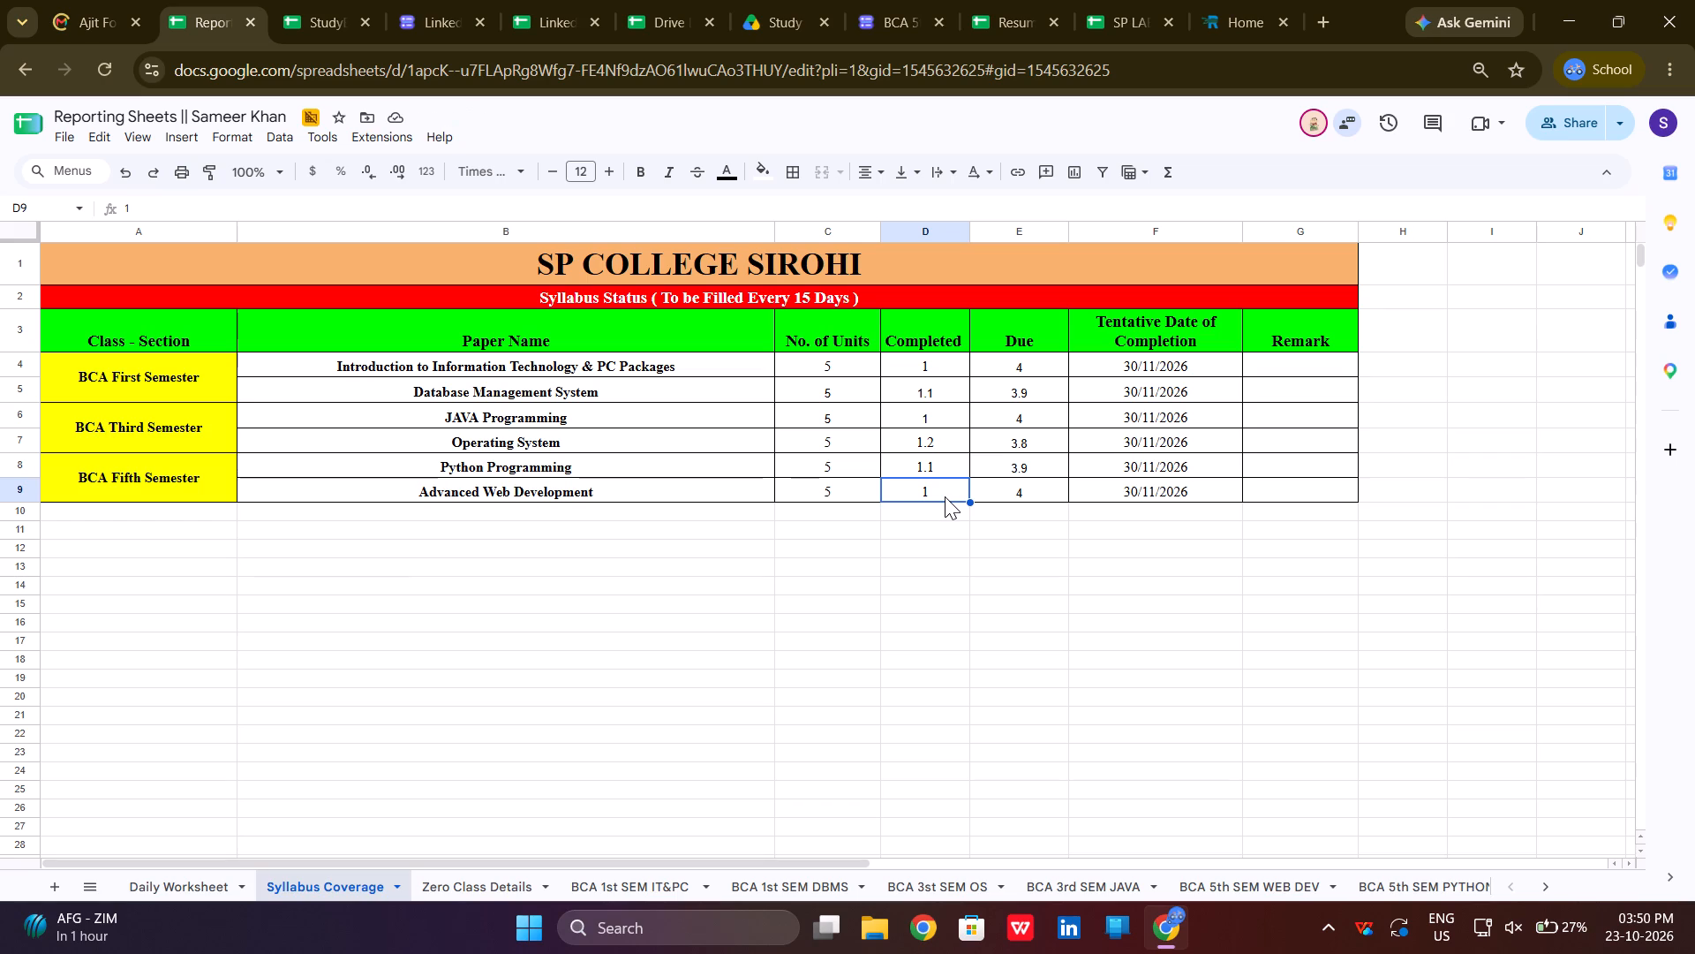
Examine the BCA 3RD SEM JAVA LAB sheet, checking its list of practicals and their planned and actual dates.
{"action": "left_click", "coordinate": [147, 890]}
{"action": "scroll", "coordinate": [305, 743], "scroll_direction": "up", "scroll_amount": 6}
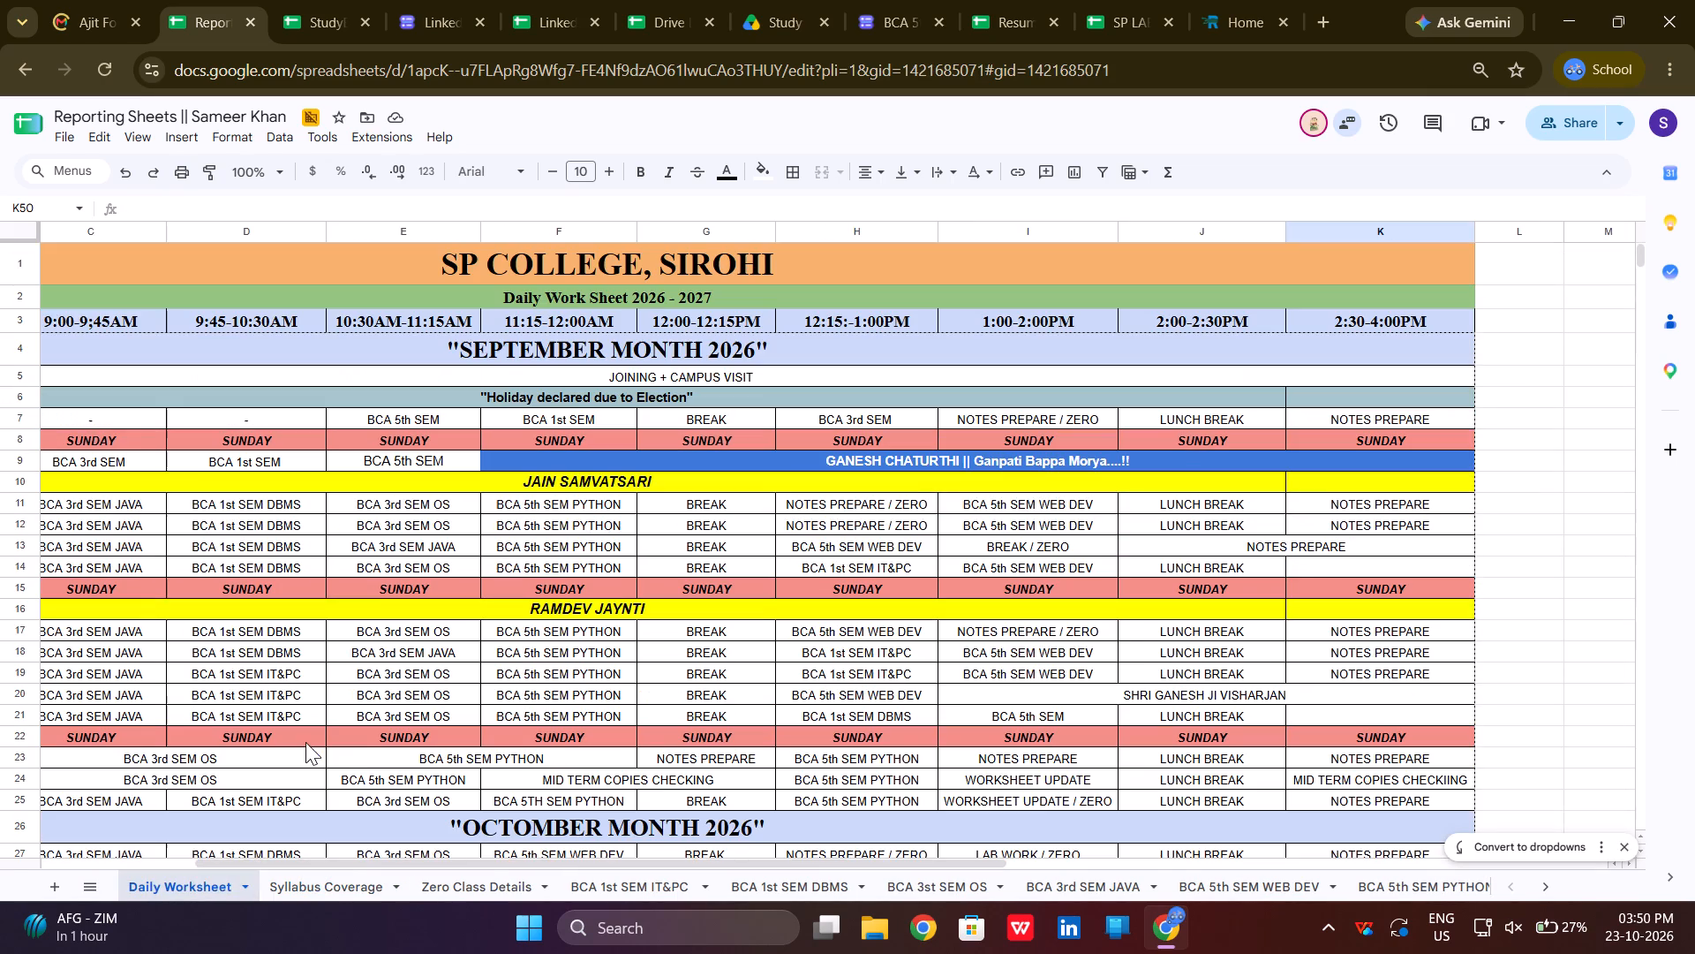
{"action": "scroll", "coordinate": [305, 742], "scroll_direction": "up", "scroll_amount": 5}
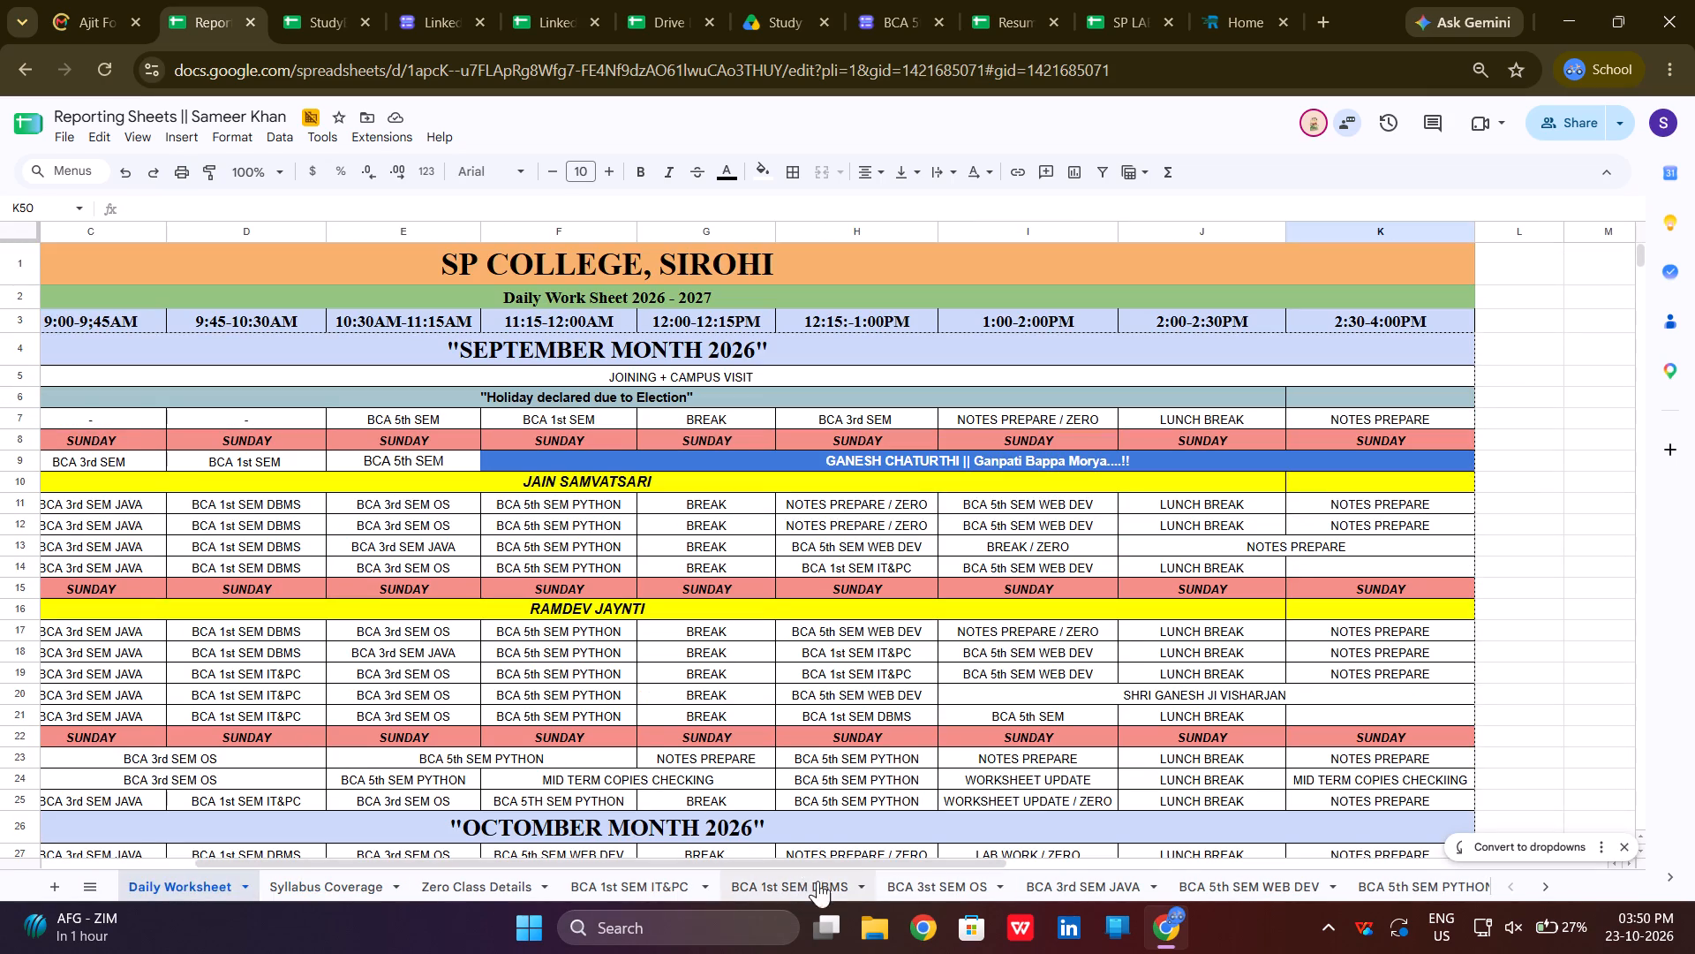
{"action": "scroll", "coordinate": [1286, 895], "scroll_direction": "up", "scroll_amount": 3}
{"action": "scroll", "coordinate": [1286, 894], "scroll_direction": "down", "scroll_amount": 3}
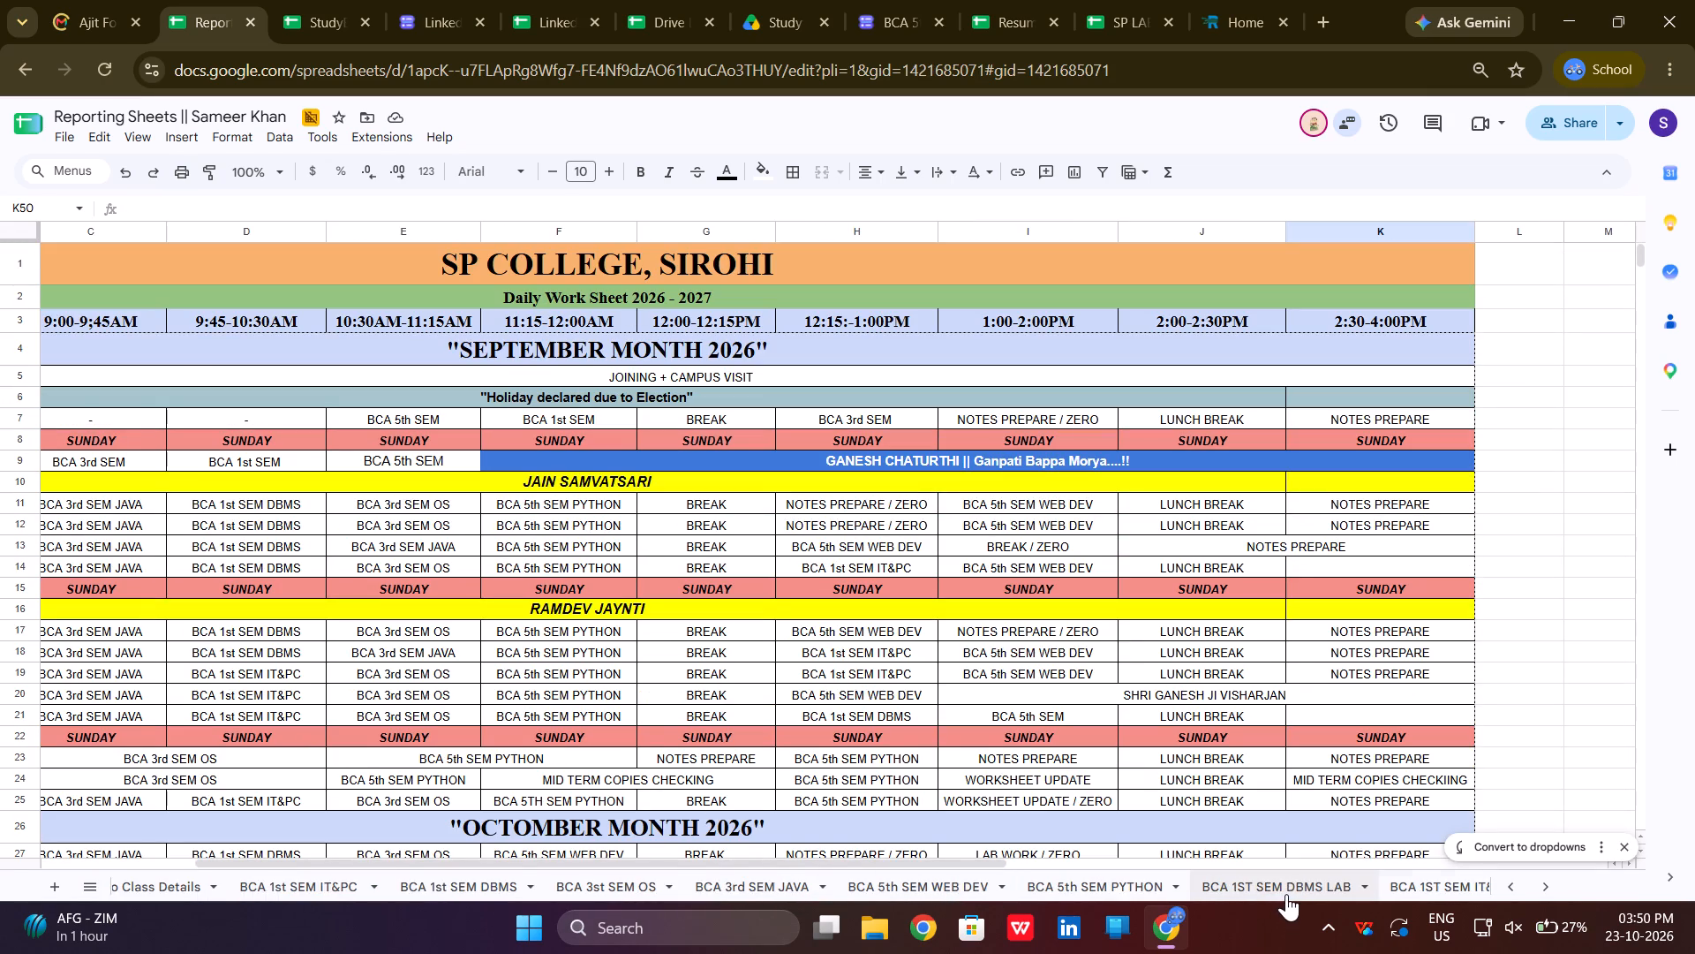
{"action": "scroll", "coordinate": [1286, 894], "scroll_direction": "down", "scroll_amount": 3}
{"action": "left_click", "coordinate": [1308, 883]}
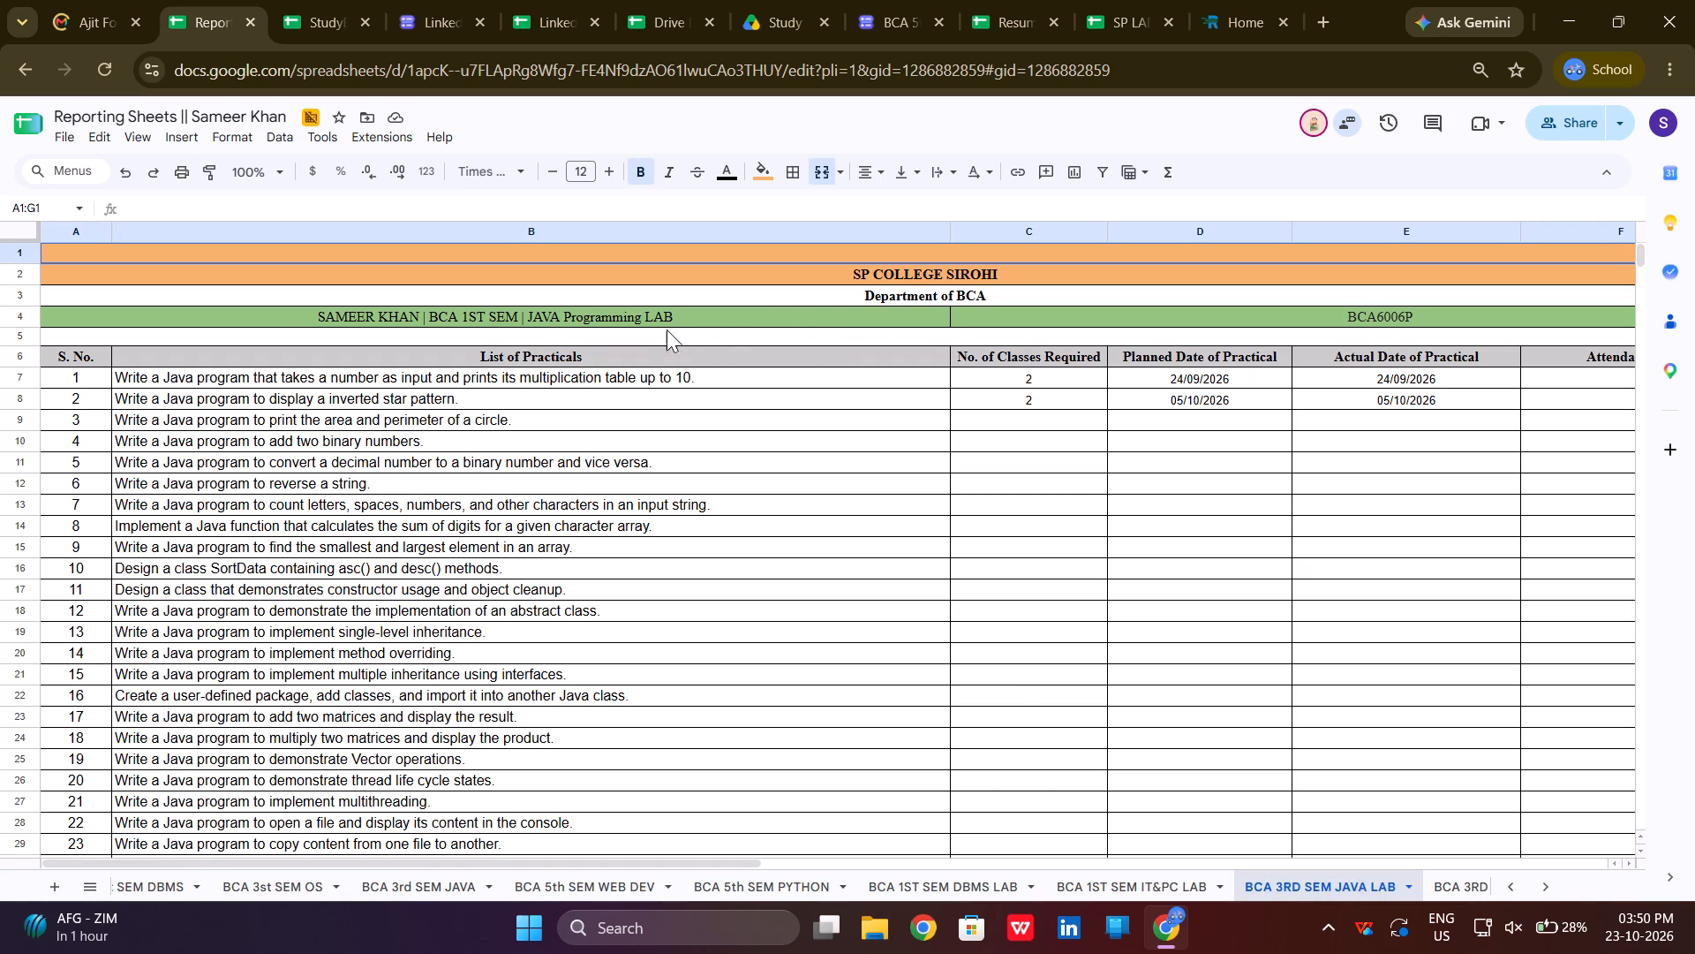
{"action": "scroll", "coordinate": [472, 630], "scroll_direction": "down", "scroll_amount": 2}
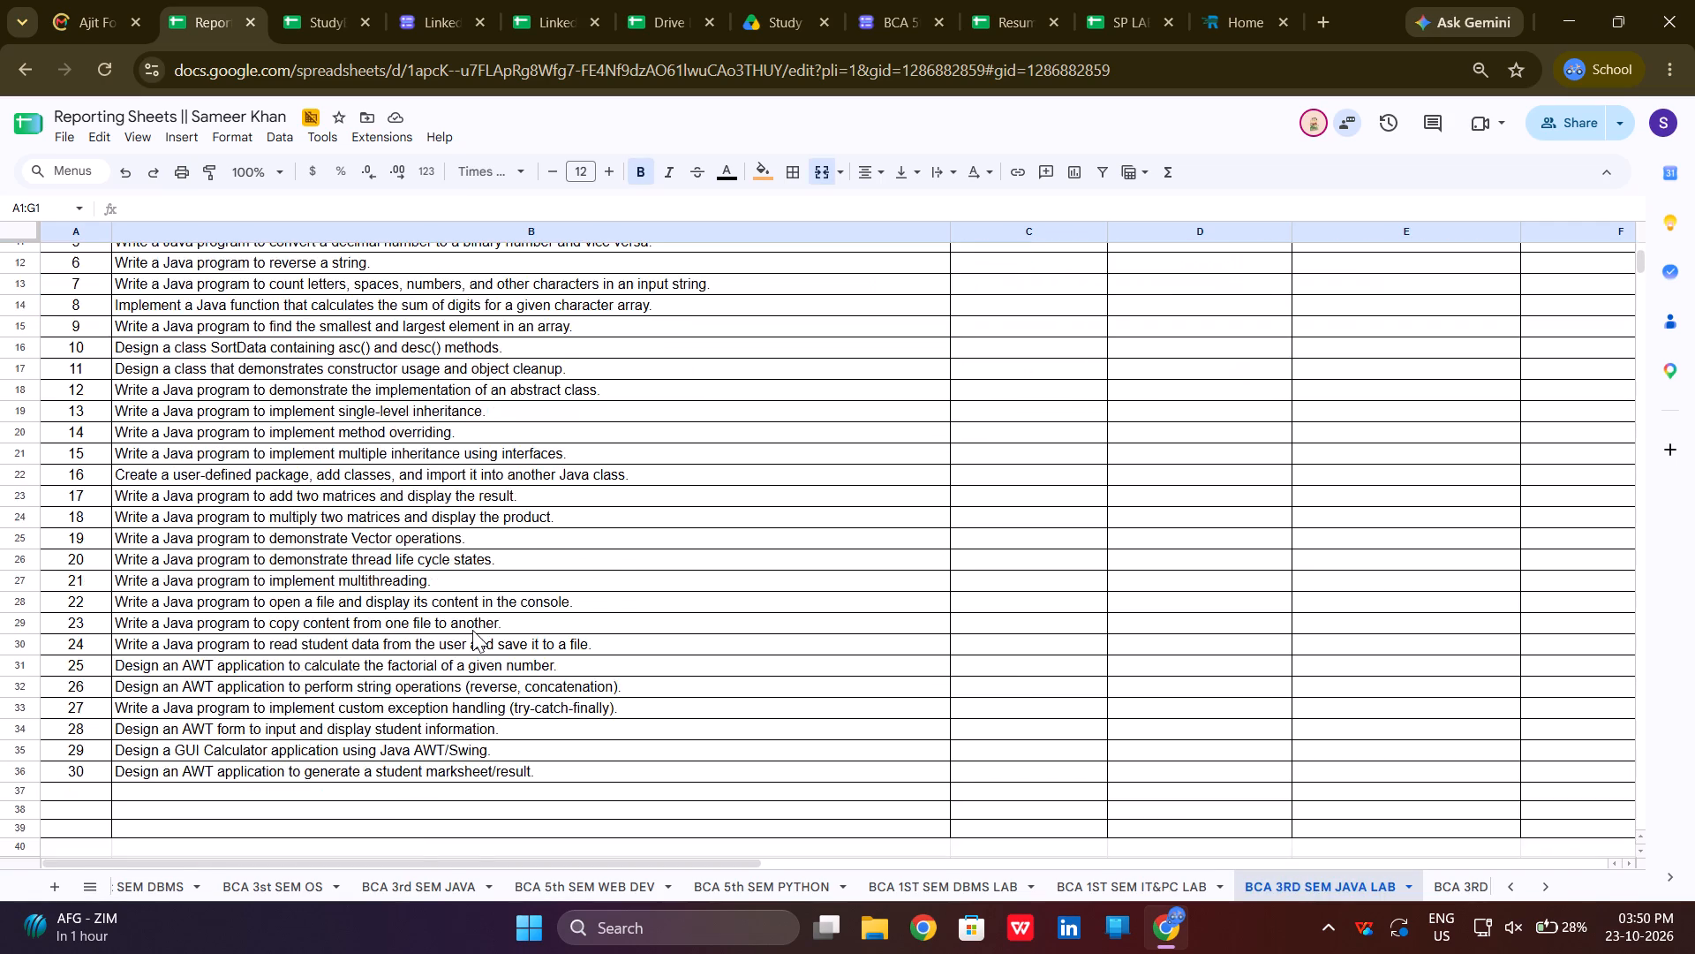
{"action": "scroll", "coordinate": [472, 630], "scroll_direction": "up", "scroll_amount": 3}
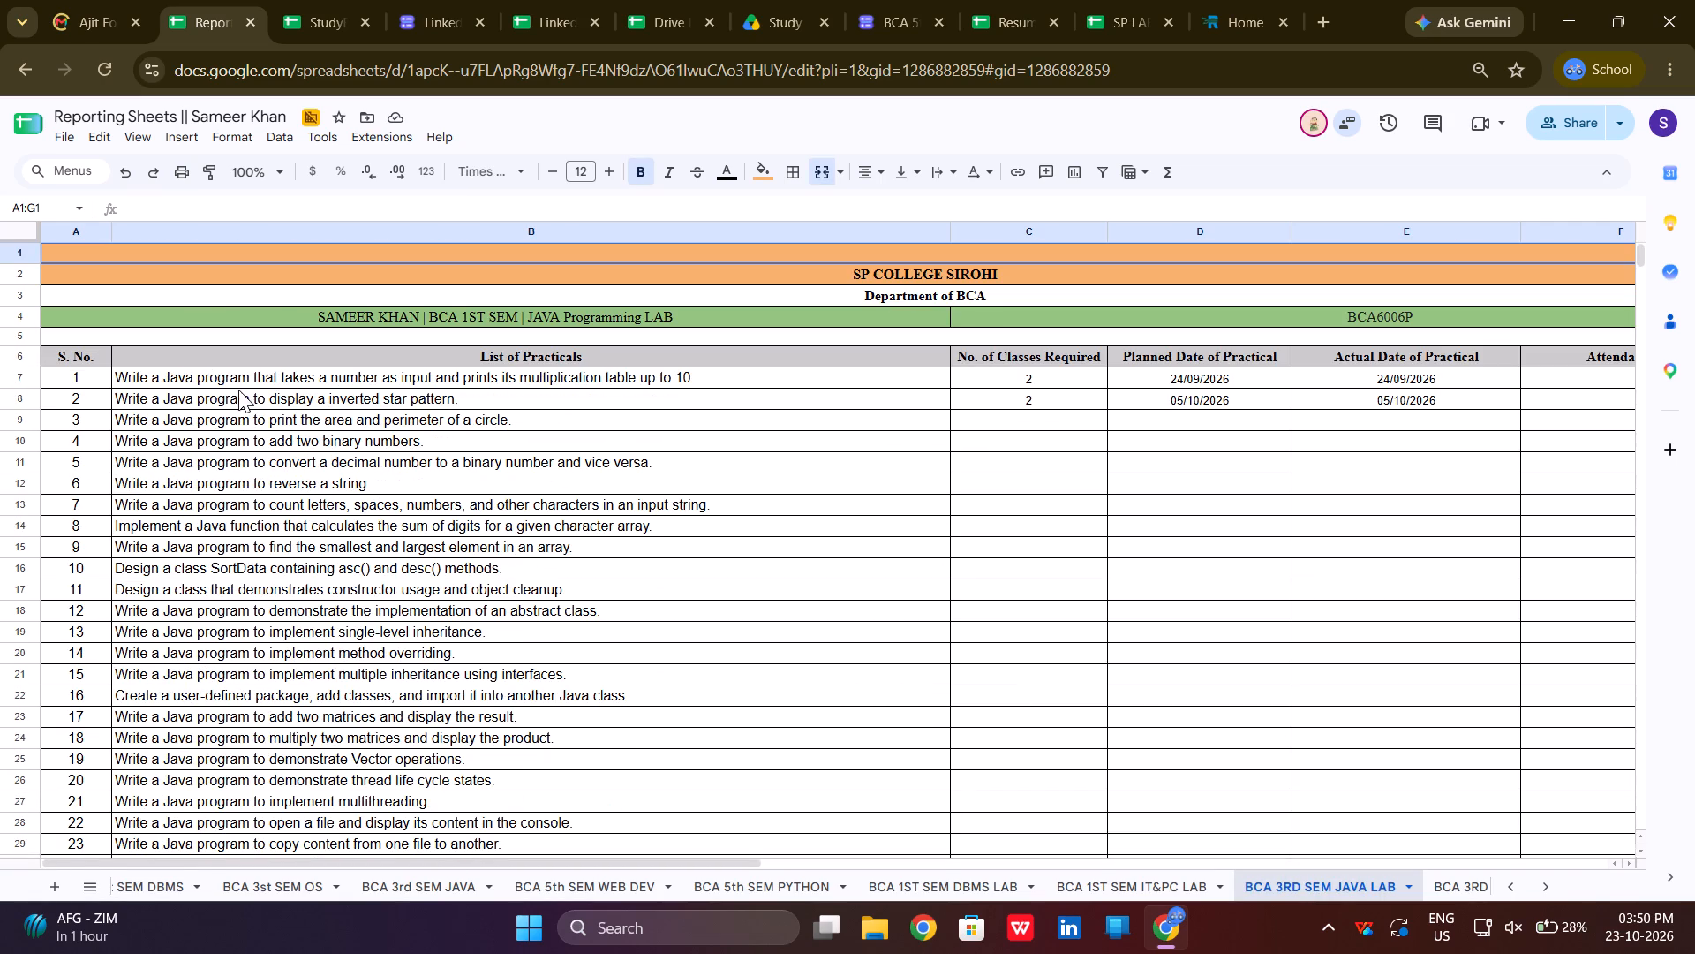
{"action": "scroll", "coordinate": [278, 736], "scroll_direction": "down", "scroll_amount": 2}
{"action": "scroll", "coordinate": [463, 641], "scroll_direction": "up", "scroll_amount": 2}
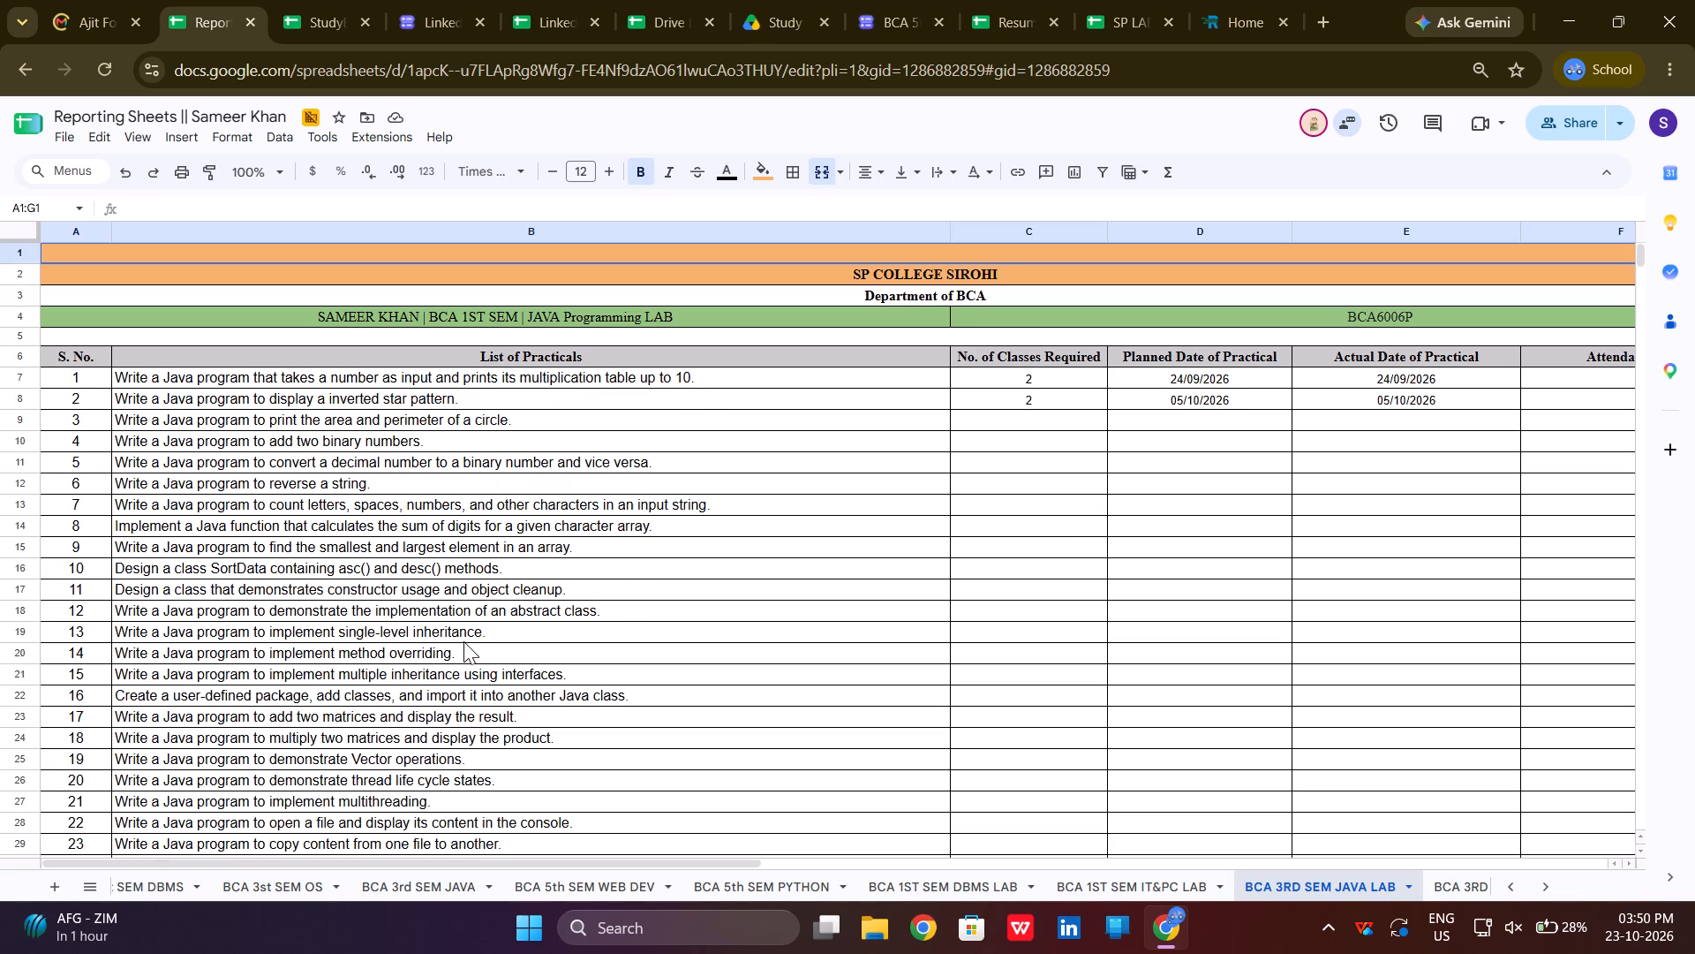
{"action": "scroll", "coordinate": [463, 641], "scroll_direction": "up", "scroll_amount": 1}
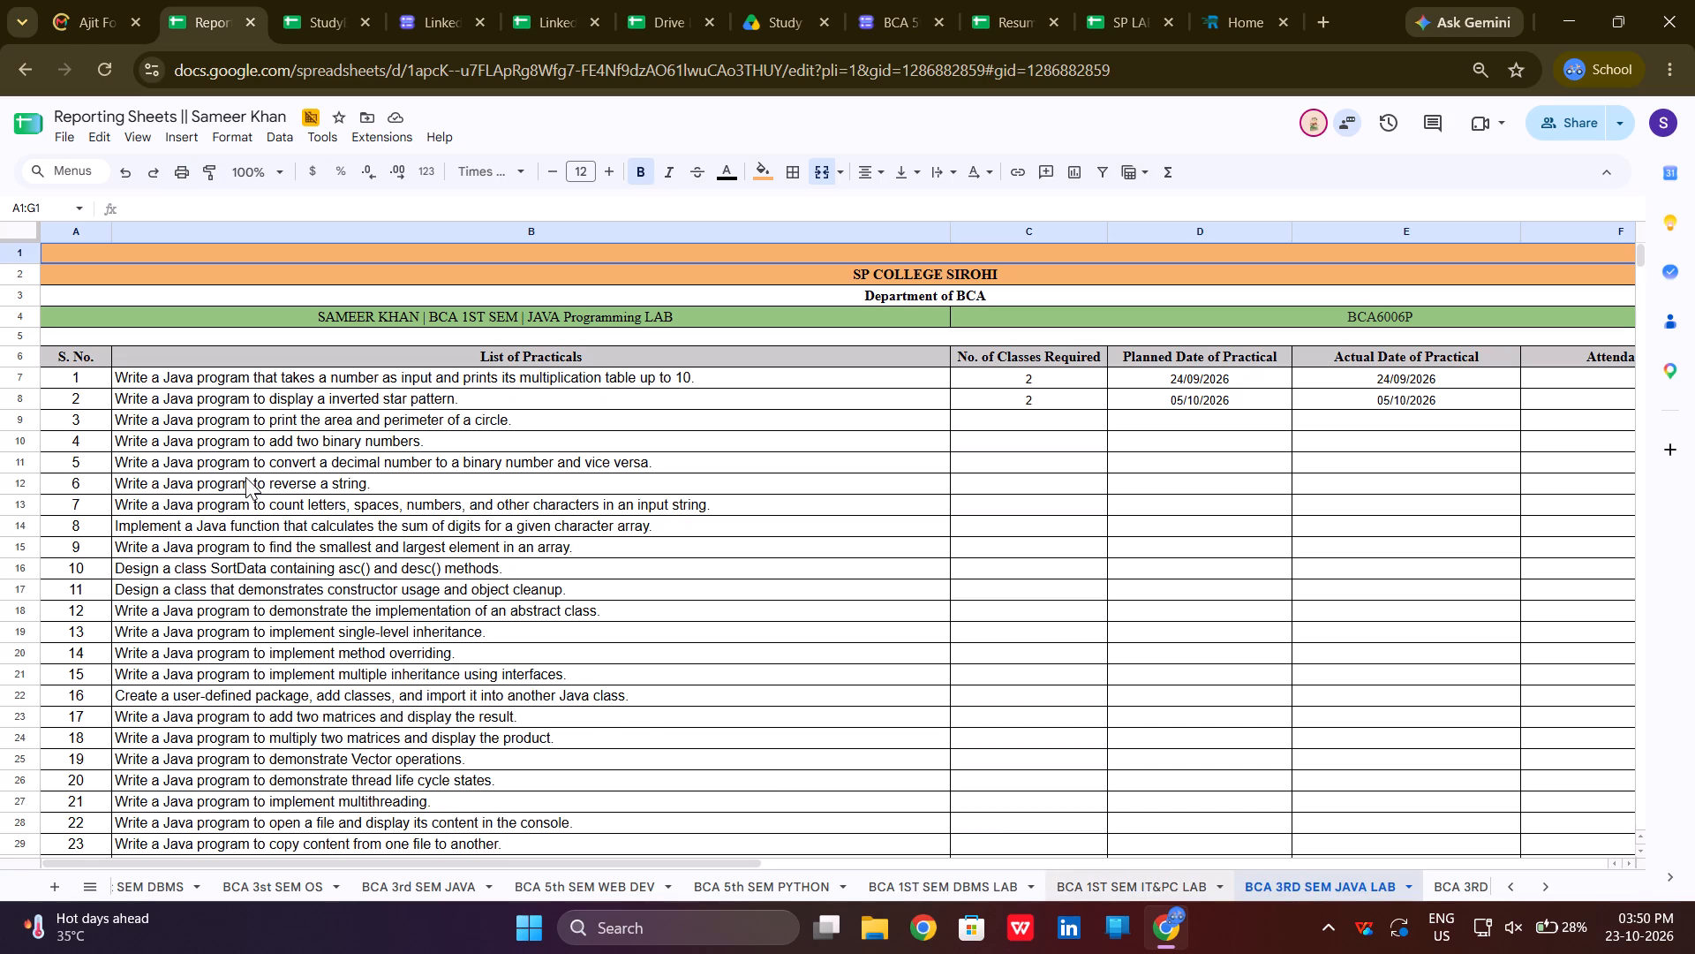
{"action": "scroll", "coordinate": [305, 745], "scroll_direction": "down", "scroll_amount": 1}
{"action": "scroll", "coordinate": [300, 751], "scroll_direction": "up", "scroll_amount": 2}
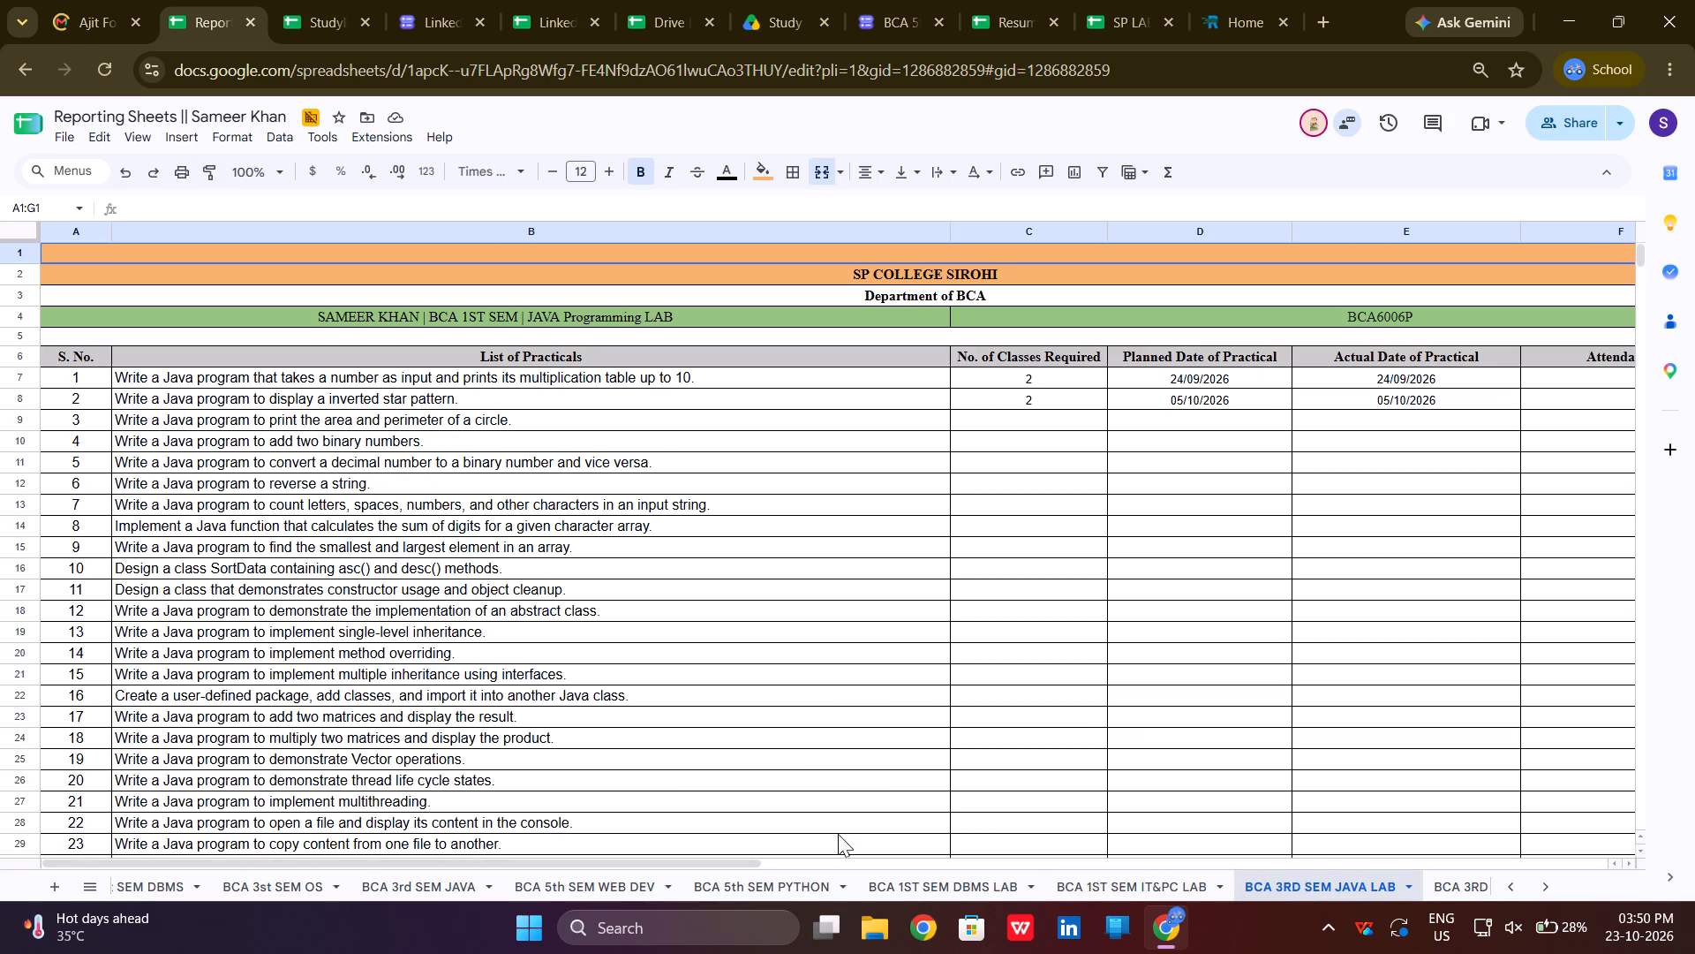
{"action": "scroll", "coordinate": [200, 902], "scroll_direction": "up", "scroll_amount": 3}
Look along the workbook's lab and attendance sheet names, and return to the Daily Worksheet sheet.
{"action": "scroll", "coordinate": [212, 891], "scroll_direction": "up", "scroll_amount": 1}
{"action": "scroll", "coordinate": [218, 883], "scroll_direction": "down", "scroll_amount": 3}
{"action": "scroll", "coordinate": [218, 883], "scroll_direction": "up", "scroll_amount": 8}
{"action": "scroll", "coordinate": [218, 883], "scroll_direction": "down", "scroll_amount": 18}
{"action": "scroll", "coordinate": [218, 883], "scroll_direction": "down", "scroll_amount": 4}
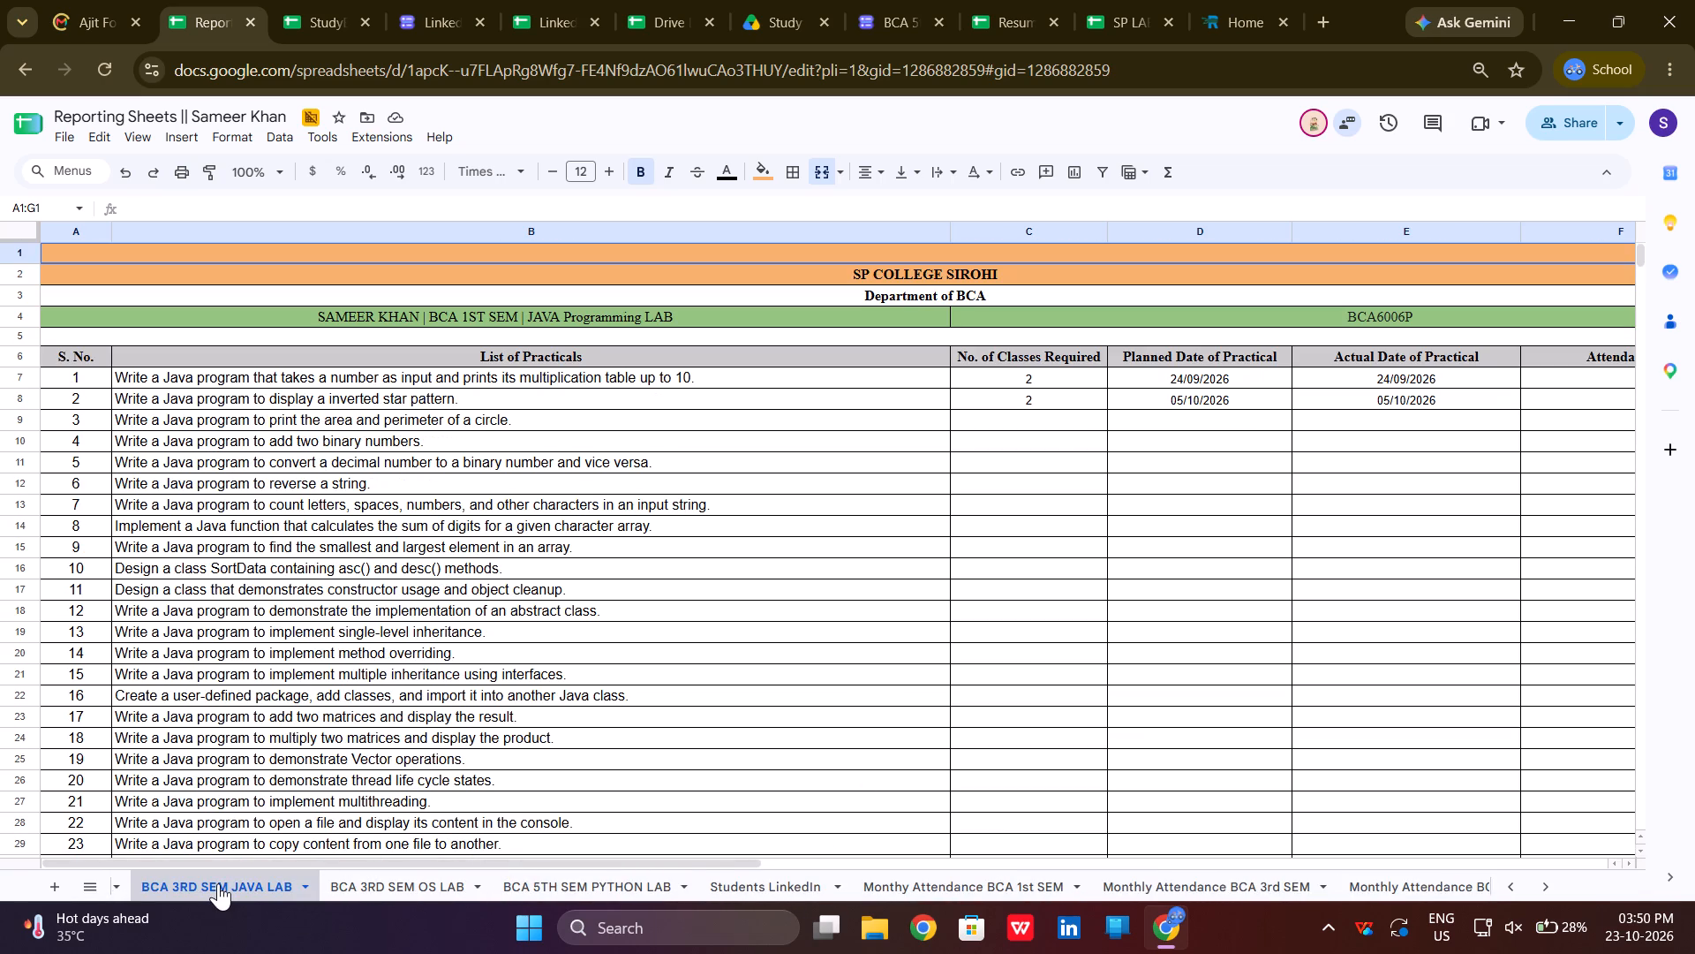
{"action": "scroll", "coordinate": [218, 883], "scroll_direction": "down", "scroll_amount": 6}
{"action": "scroll", "coordinate": [218, 883], "scroll_direction": "up", "scroll_amount": 20}
{"action": "scroll", "coordinate": [218, 883], "scroll_direction": "up", "scroll_amount": 7}
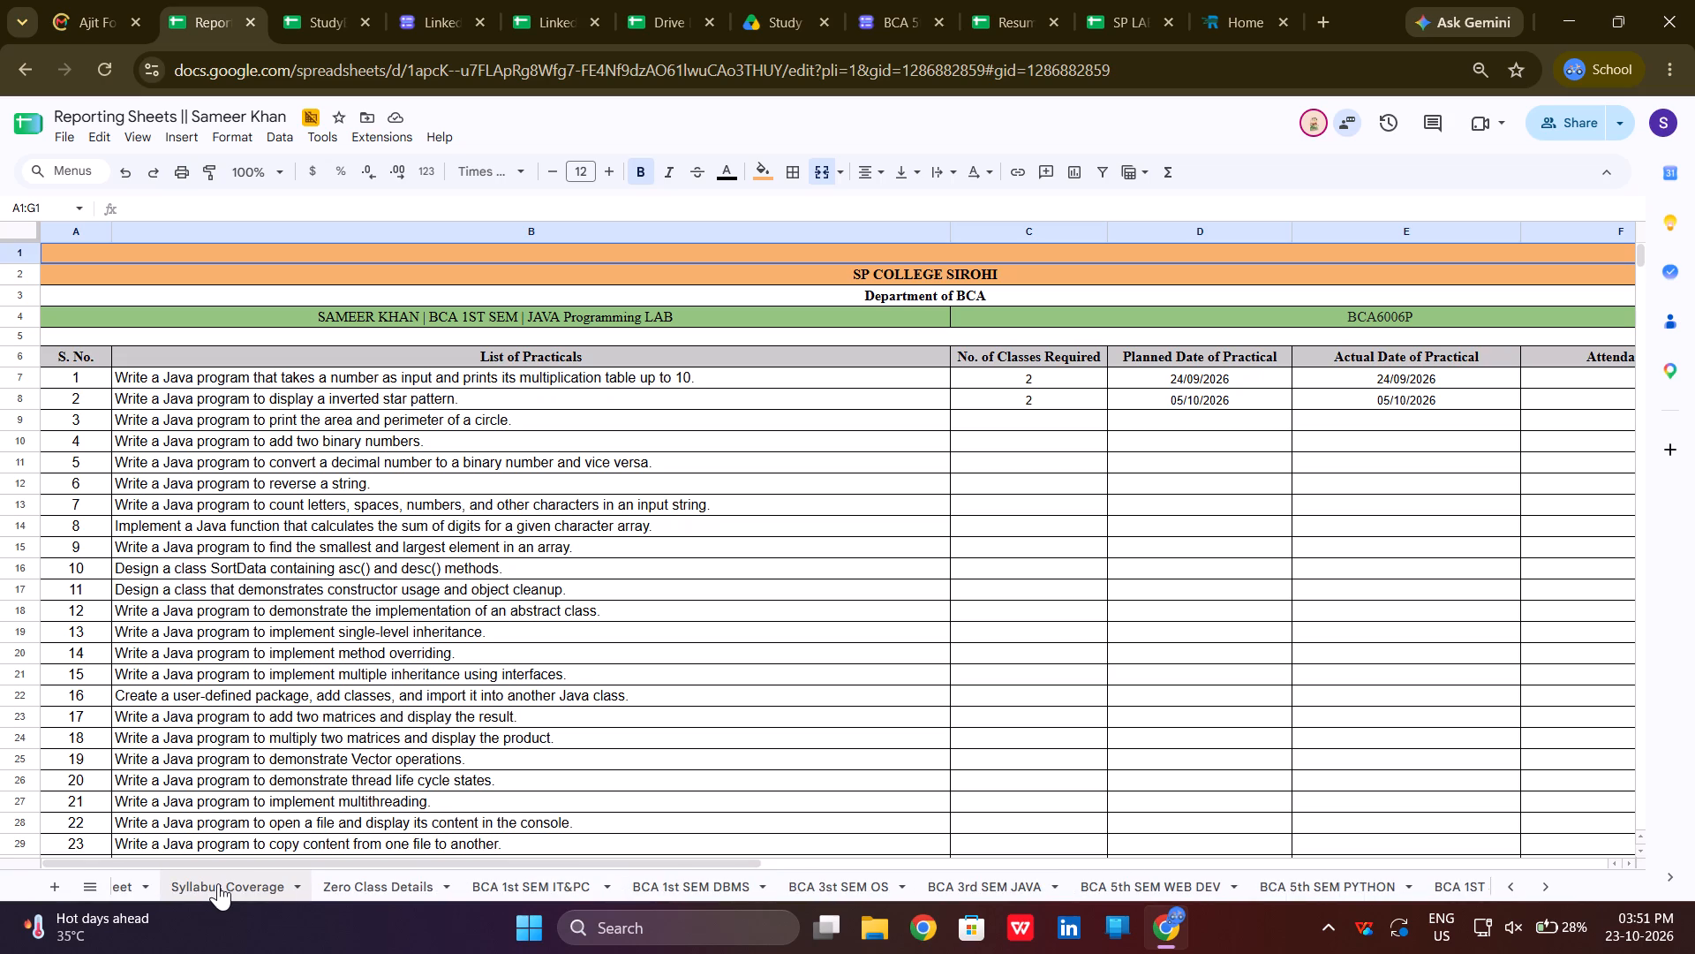
{"action": "left_click", "coordinate": [200, 889]}
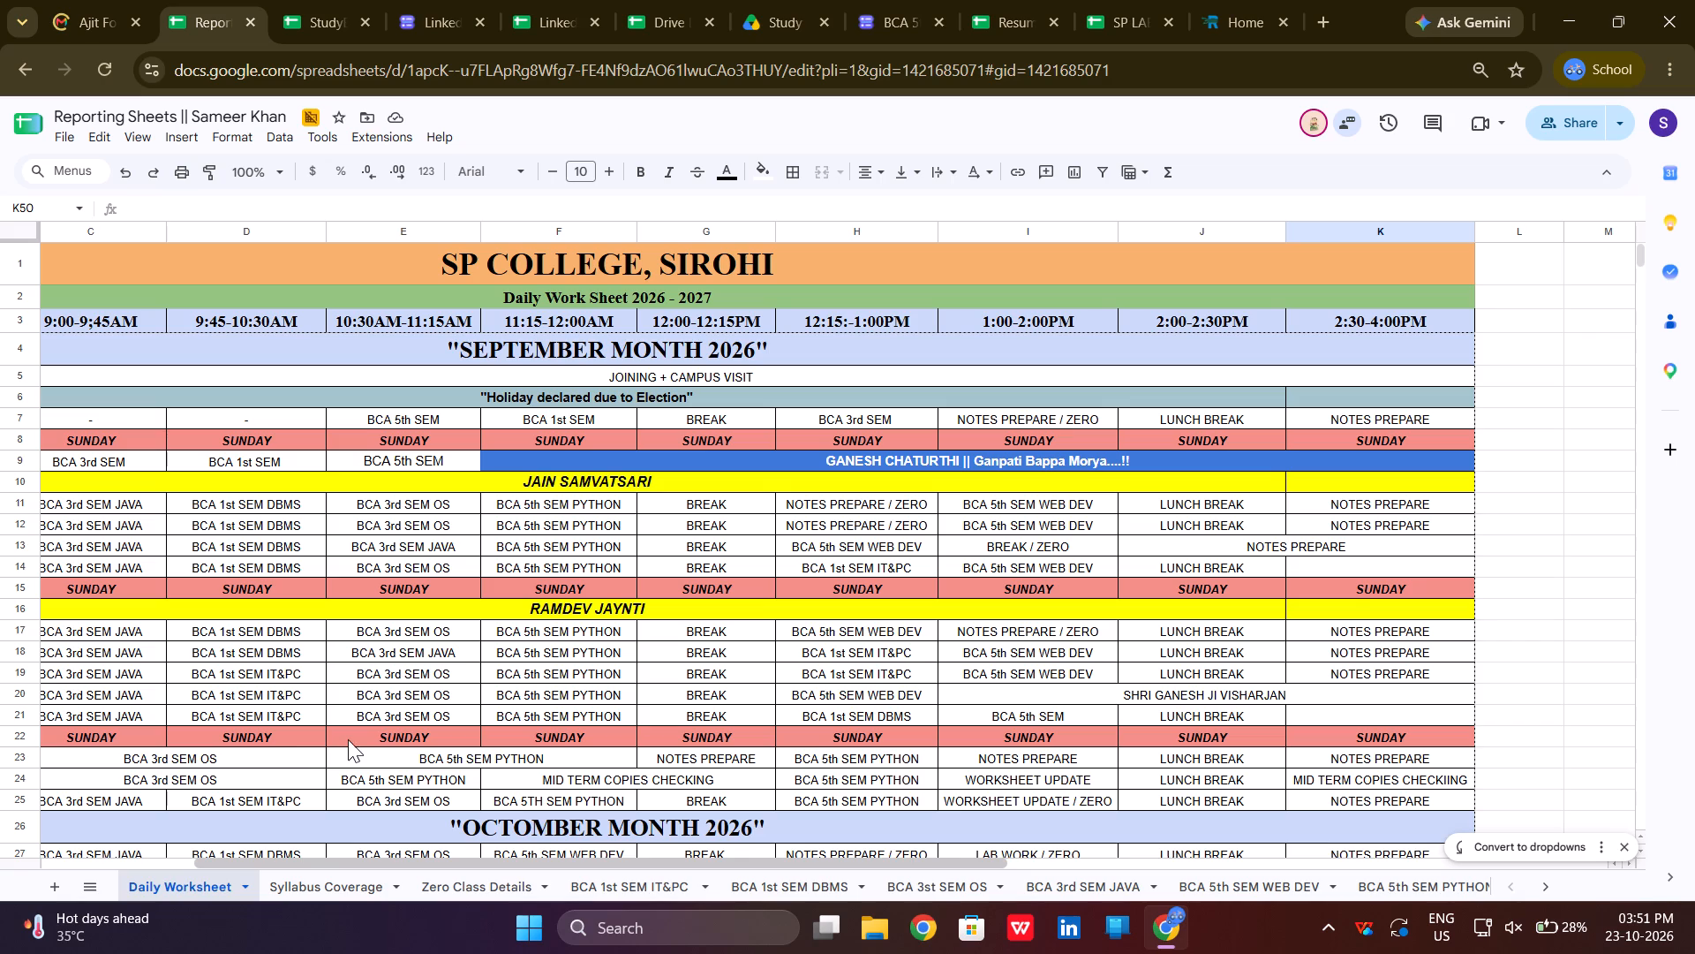
Look along the workbook's sheet names, from the Daily Worksheet through the lab sheets to the monthly attendance sheets.
{"action": "scroll", "coordinate": [1425, 899], "scroll_direction": "down", "scroll_amount": 2}
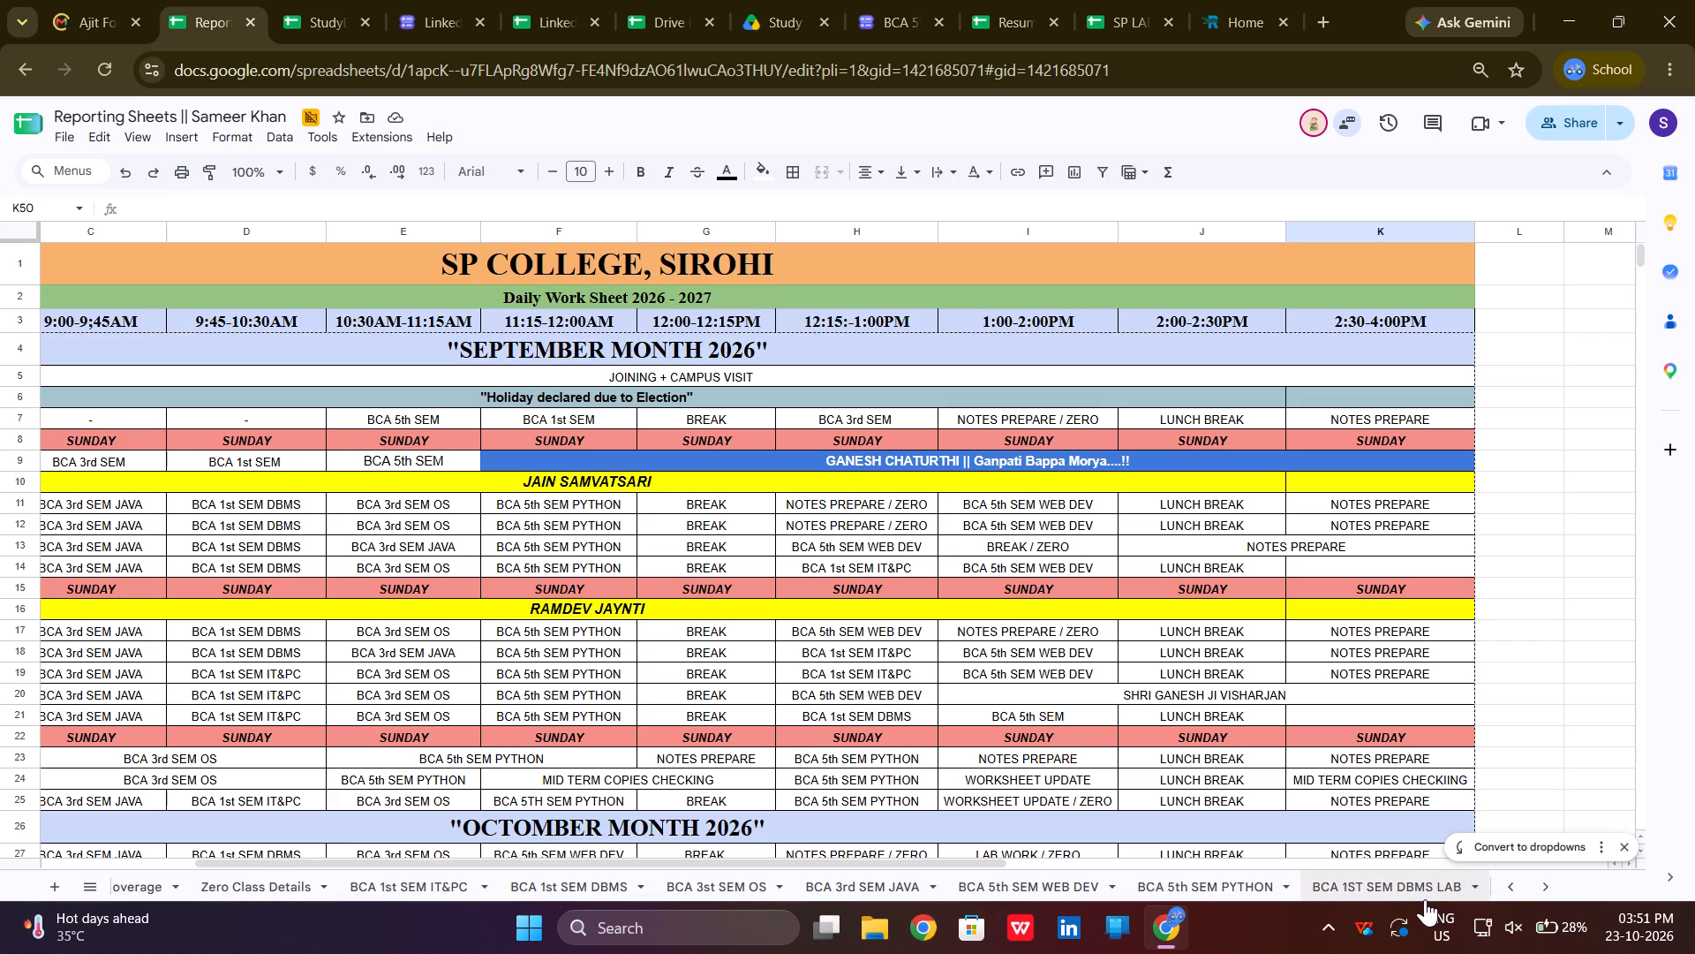
{"action": "scroll", "coordinate": [1212, 886], "scroll_direction": "down", "scroll_amount": 3}
{"action": "scroll", "coordinate": [1211, 886], "scroll_direction": "up", "scroll_amount": 2}
{"action": "scroll", "coordinate": [1211, 886], "scroll_direction": "down", "scroll_amount": 14}
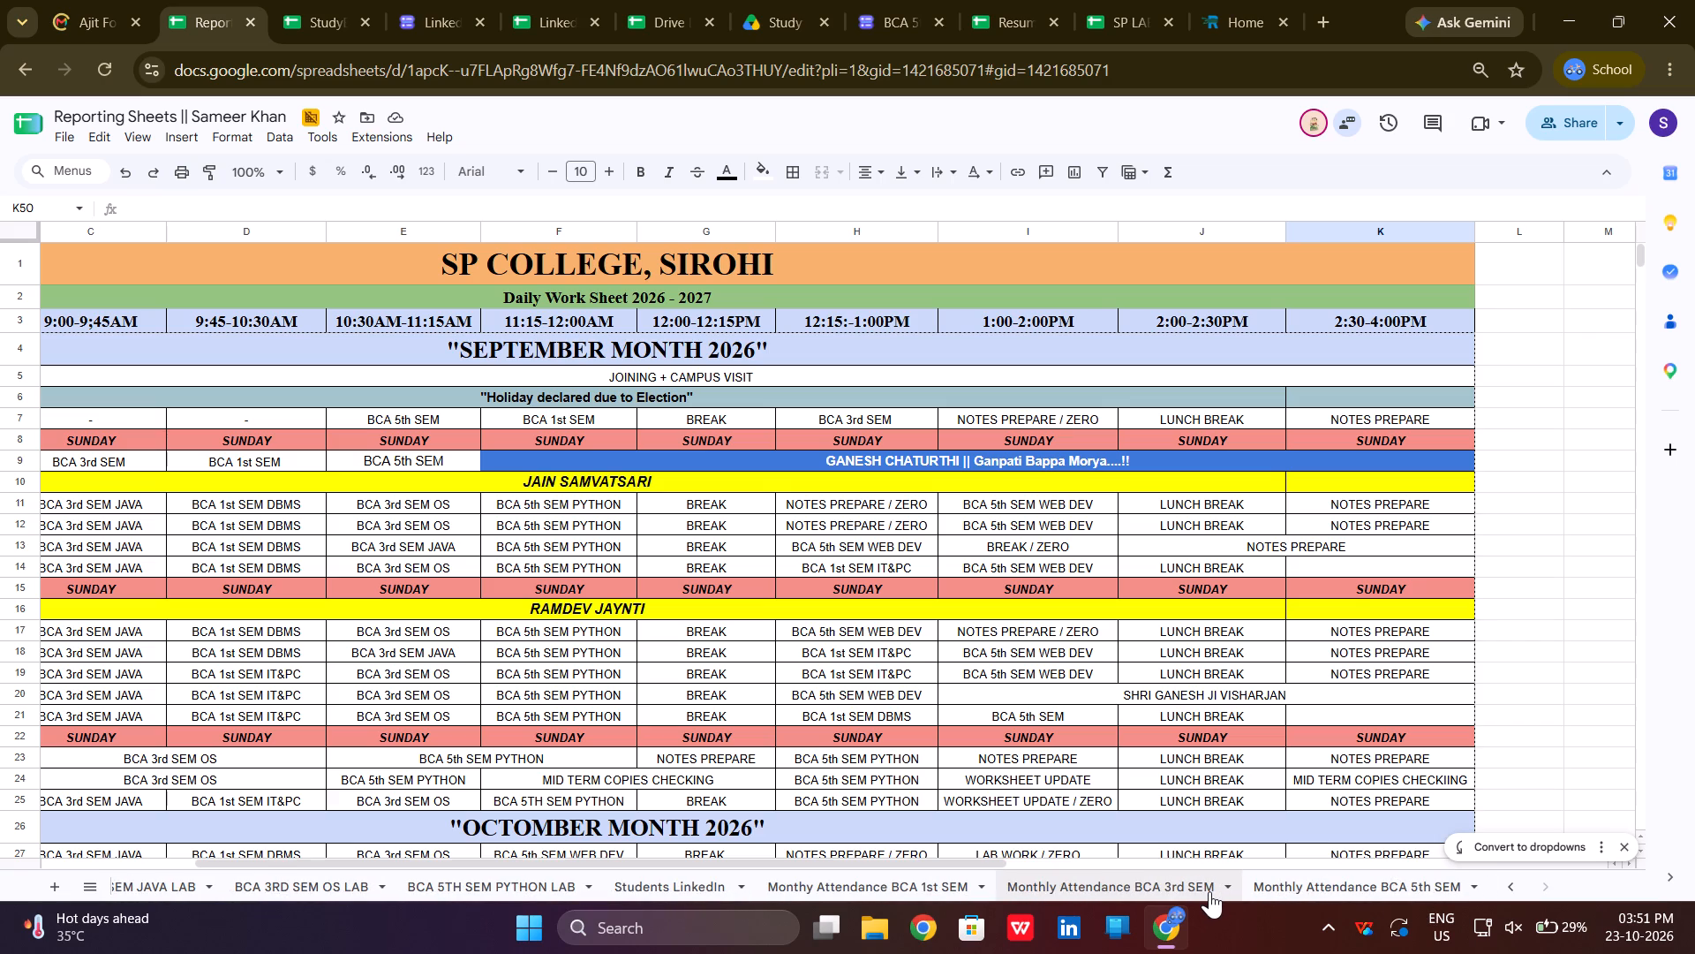
{"action": "scroll", "coordinate": [1179, 897], "scroll_direction": "down", "scroll_amount": 6}
{"action": "scroll", "coordinate": [1174, 873], "scroll_direction": "up", "scroll_amount": 12}
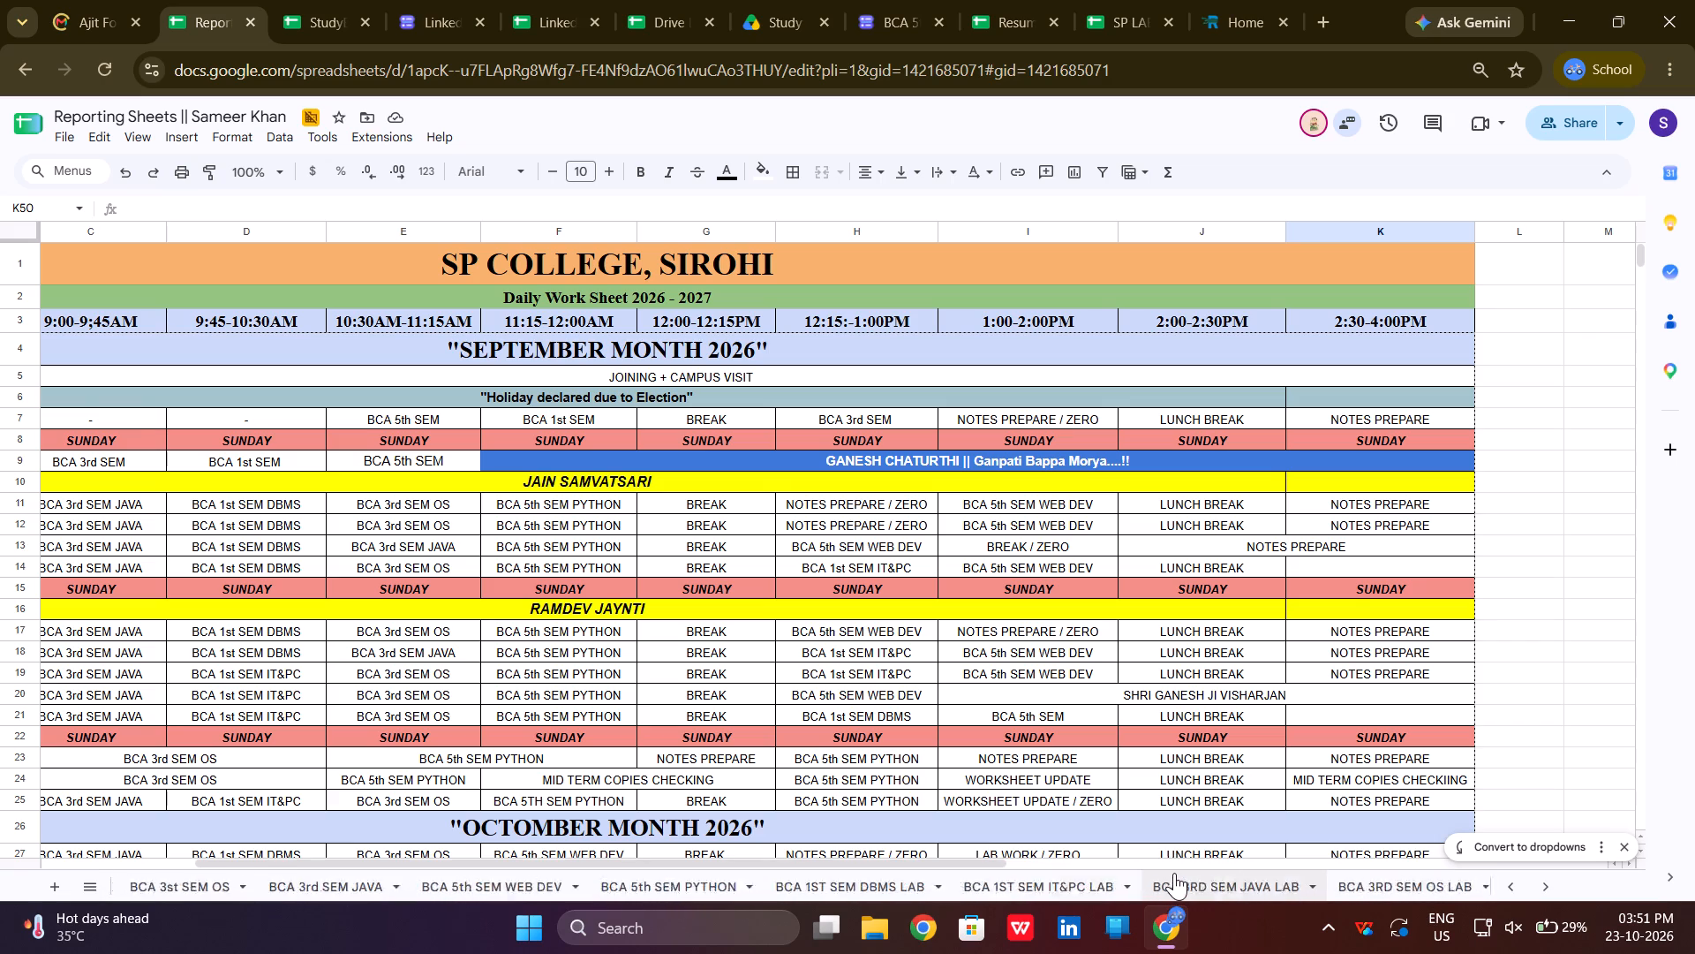
{"action": "scroll", "coordinate": [1174, 873], "scroll_direction": "up", "scroll_amount": 16}
{"action": "scroll", "coordinate": [1272, 891], "scroll_direction": "up", "scroll_amount": 2}
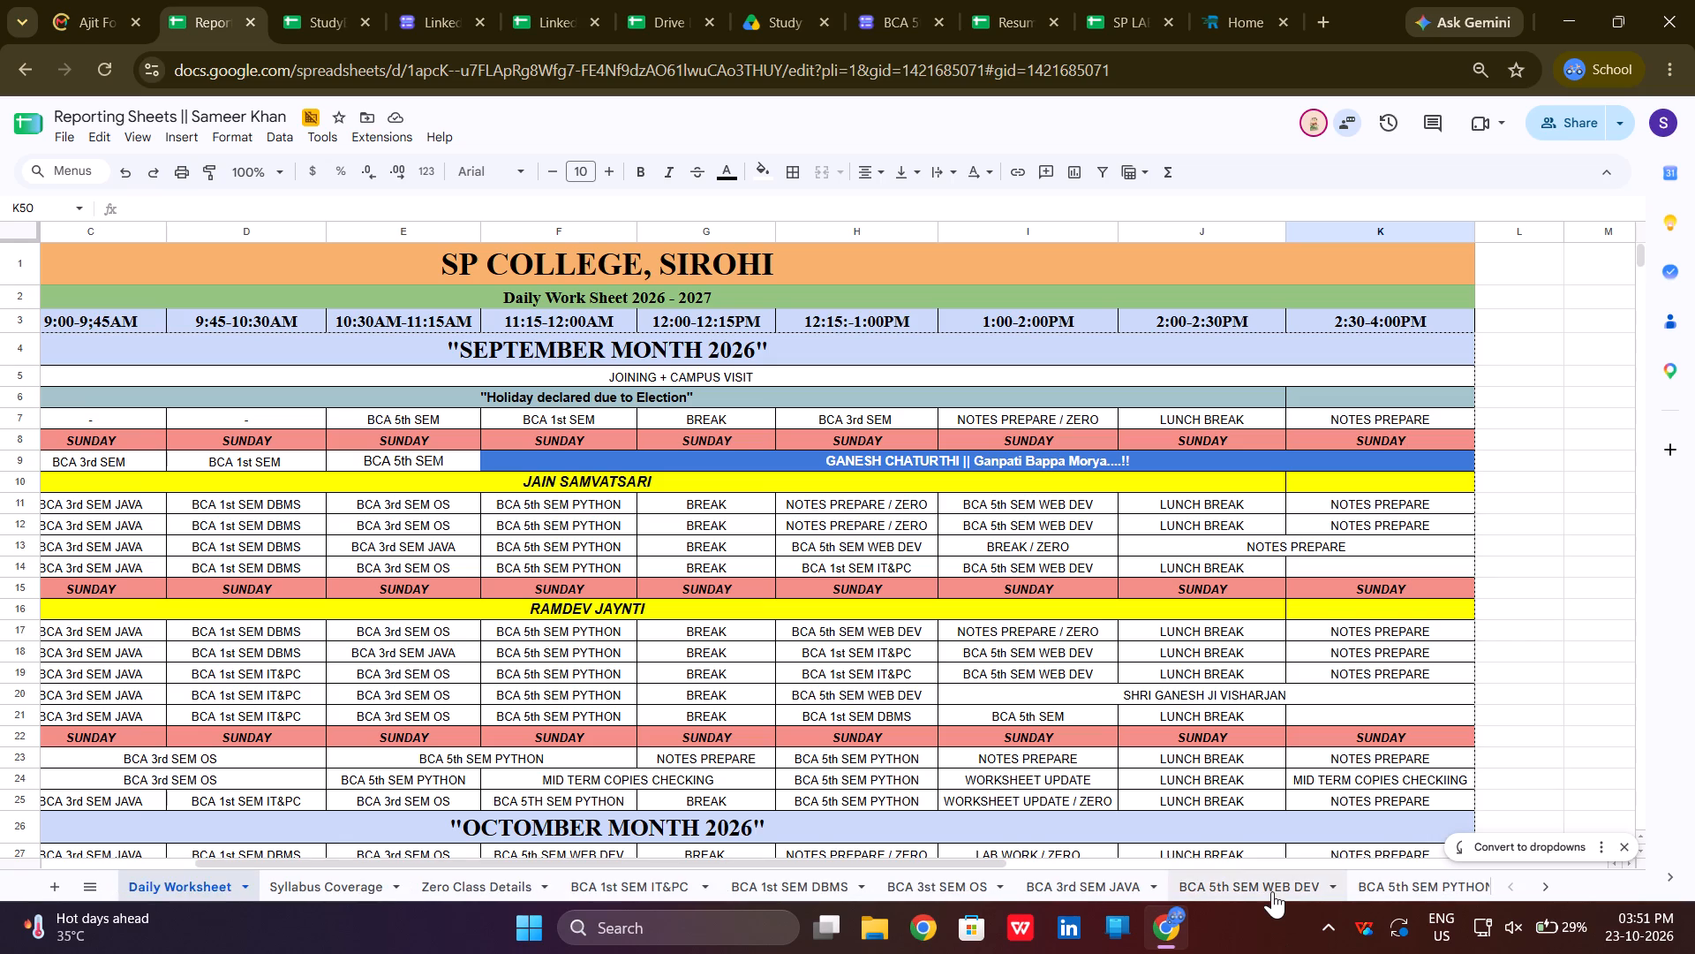
{"action": "scroll", "coordinate": [1272, 891], "scroll_direction": "up", "scroll_amount": 8}
{"action": "scroll", "coordinate": [1272, 891], "scroll_direction": "down", "scroll_amount": 20}
{"action": "scroll", "coordinate": [1272, 891], "scroll_direction": "down", "scroll_amount": 4}
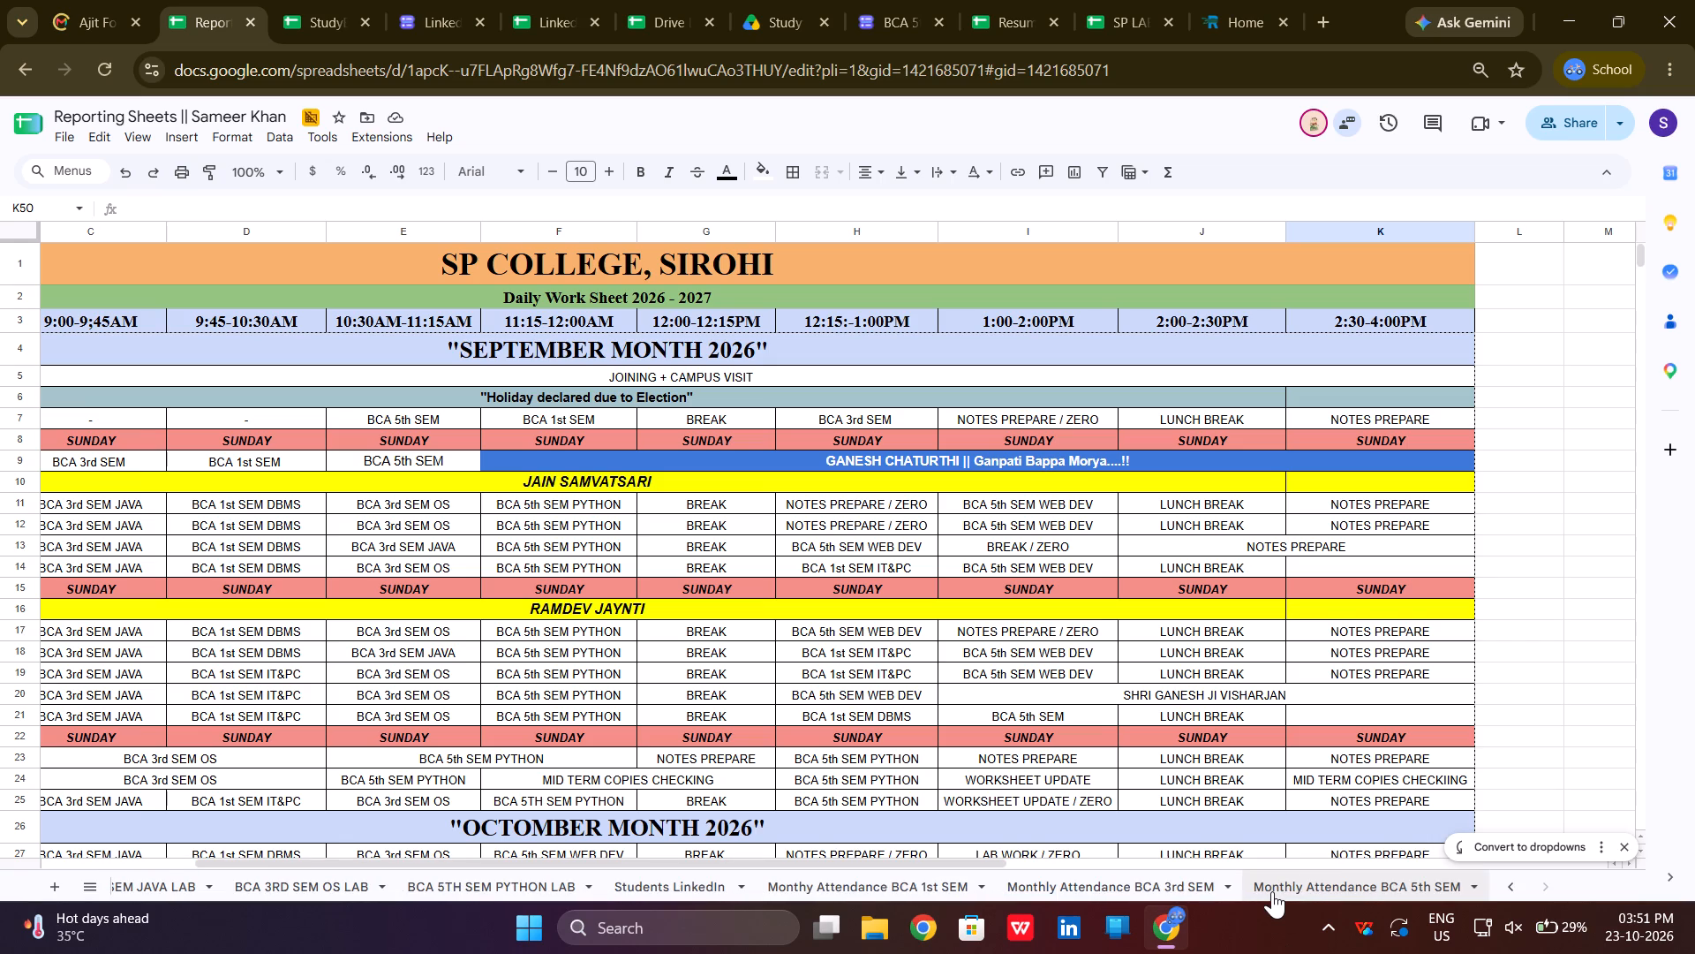
{"action": "scroll", "coordinate": [1272, 891], "scroll_direction": "down", "scroll_amount": 10}
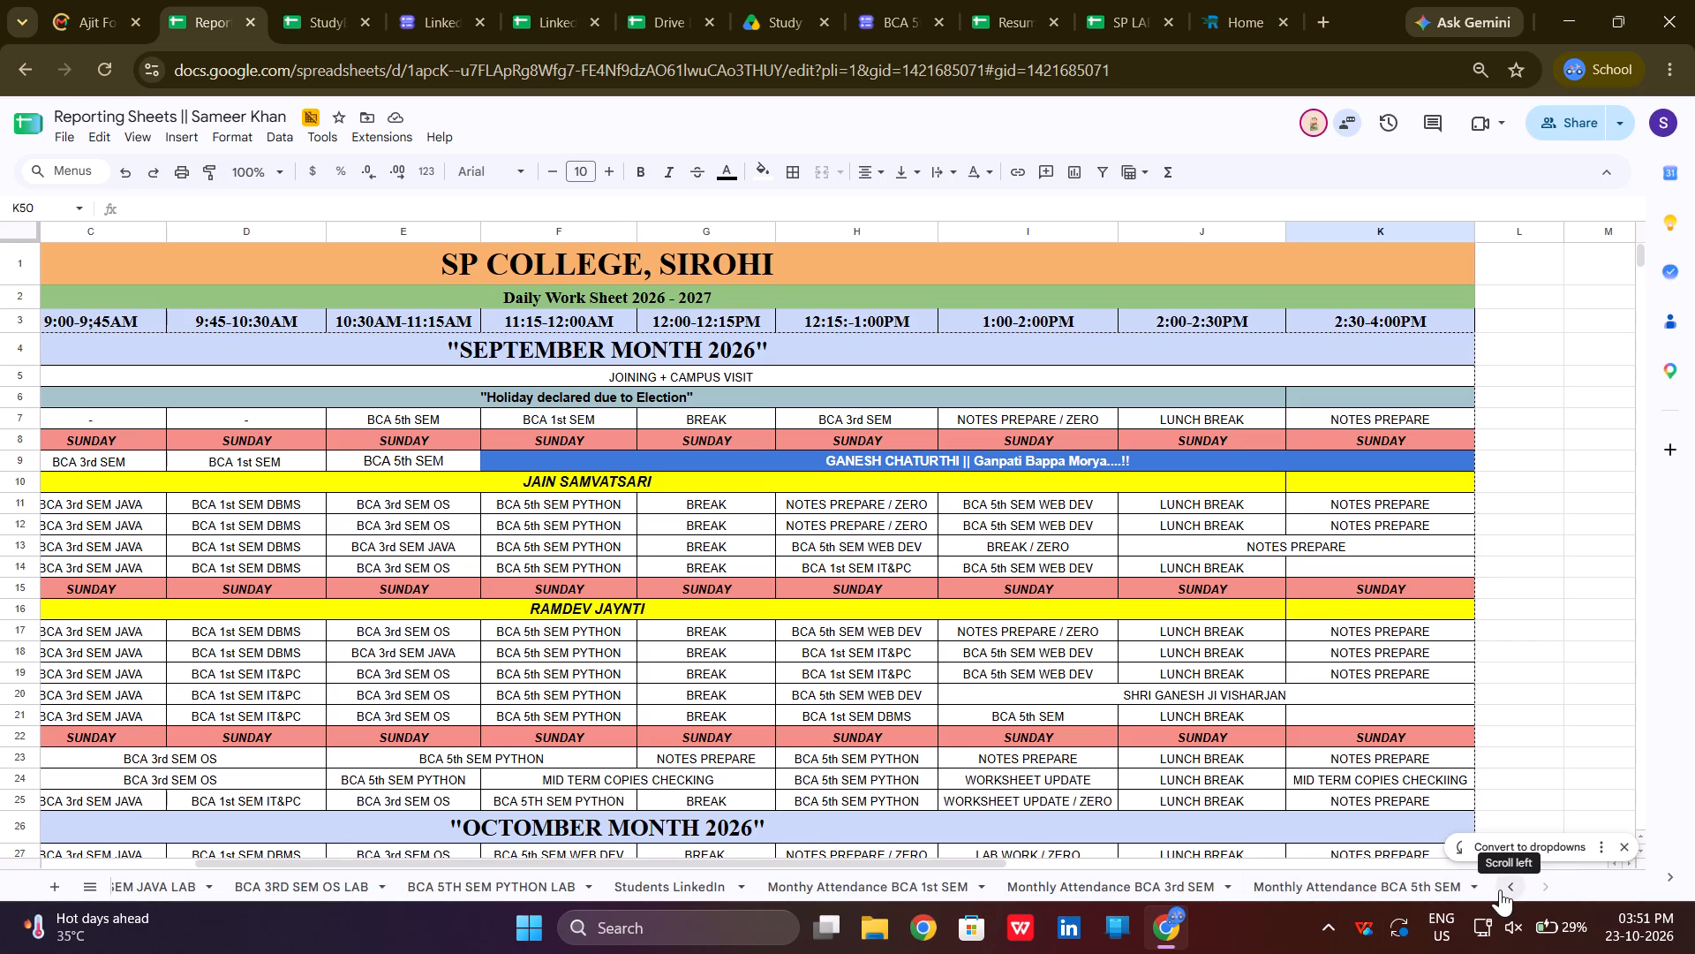
{"action": "scroll", "coordinate": [270, 892], "scroll_direction": "up", "scroll_amount": 4}
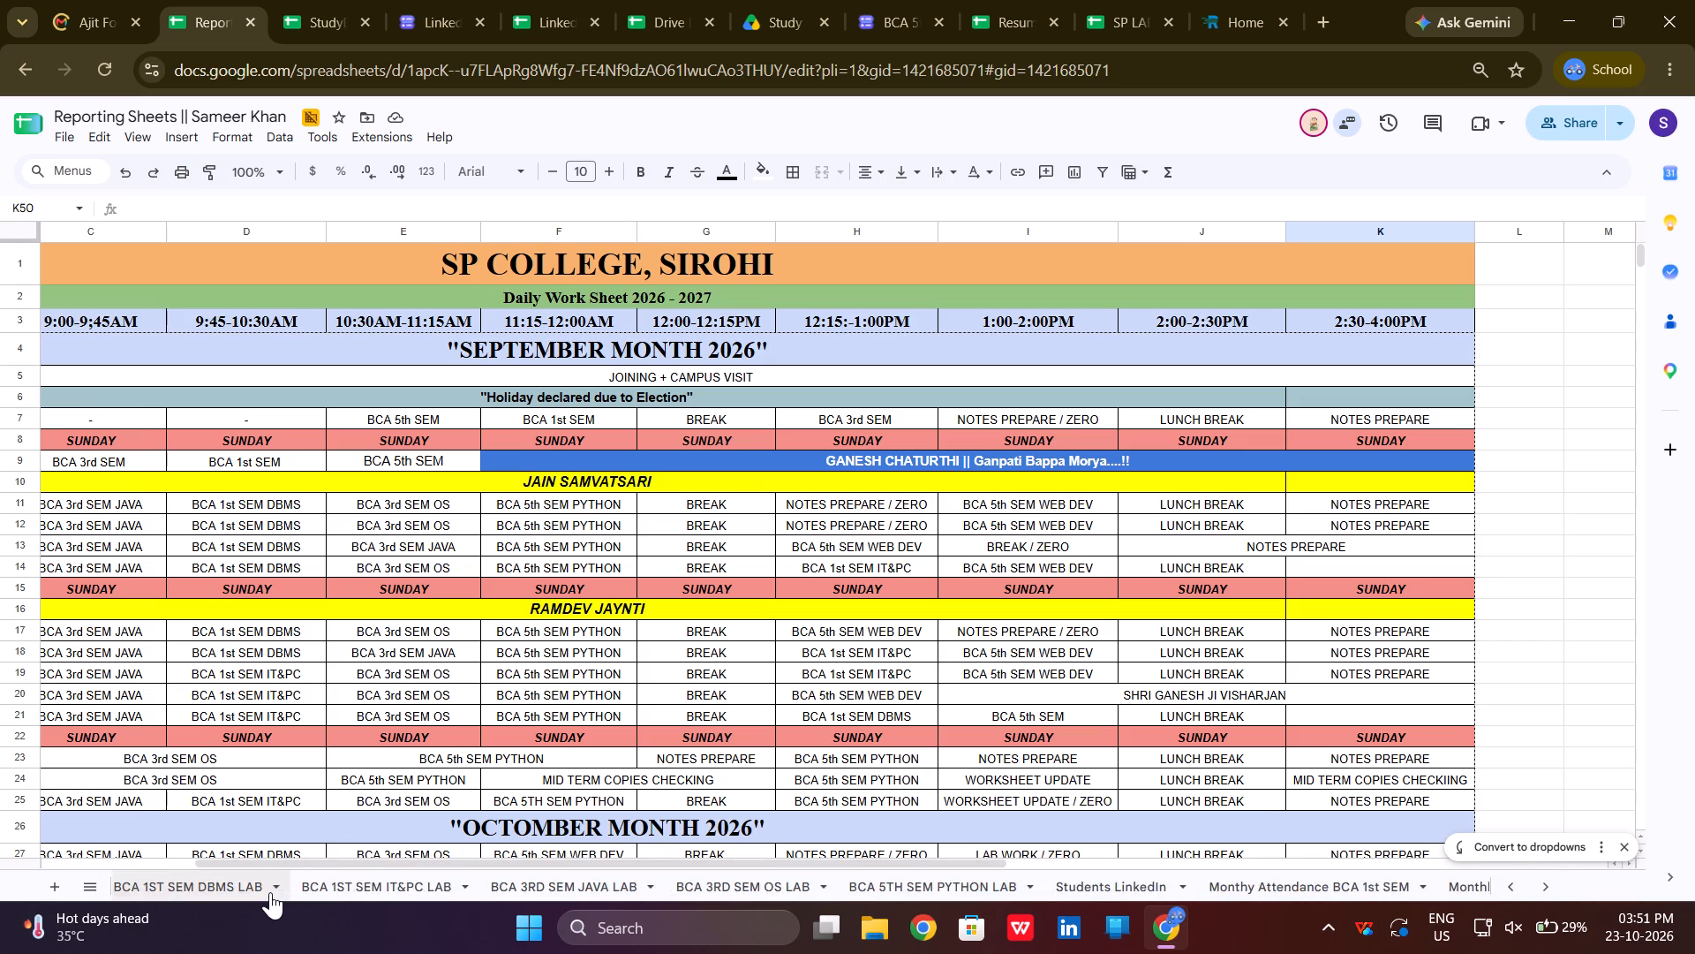
{"action": "scroll", "coordinate": [270, 892], "scroll_direction": "up", "scroll_amount": 20}
{"action": "scroll", "coordinate": [270, 892], "scroll_direction": "up", "scroll_amount": 5}
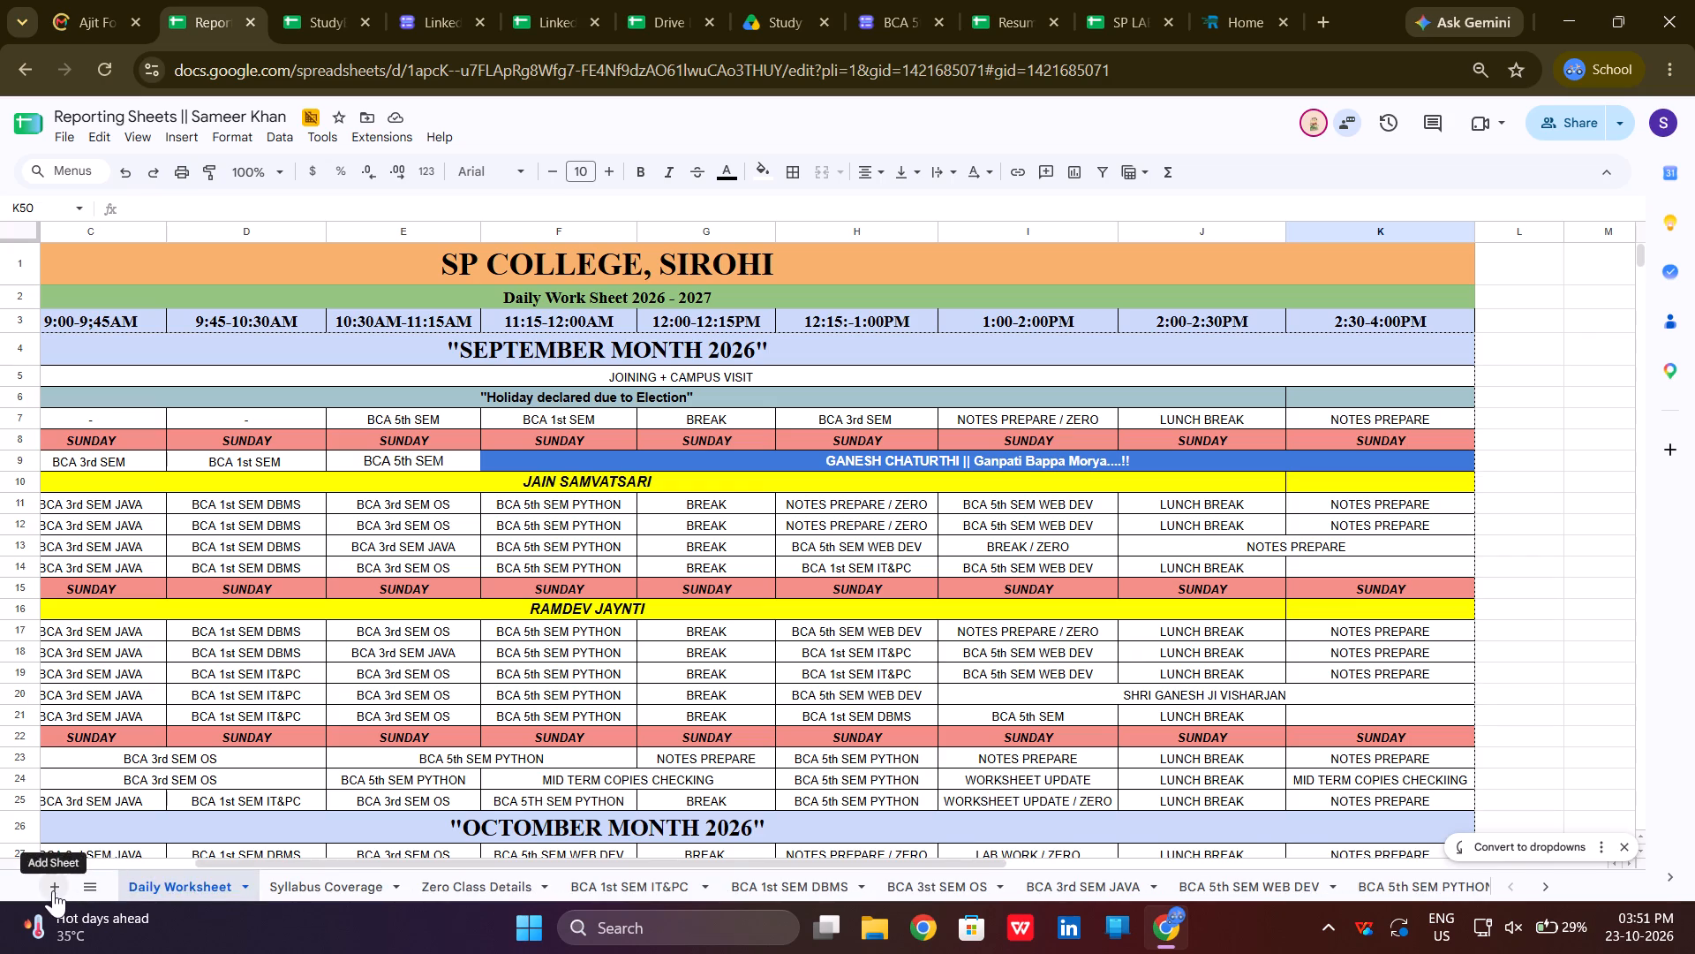
Add a new sheet after the Daily Worksheet and merge its cells A1:O2 into one heading cell.
{"action": "left_click", "coordinate": [53, 890]}
{"action": "scroll", "coordinate": [229, 584], "scroll_direction": "up", "scroll_amount": 5}
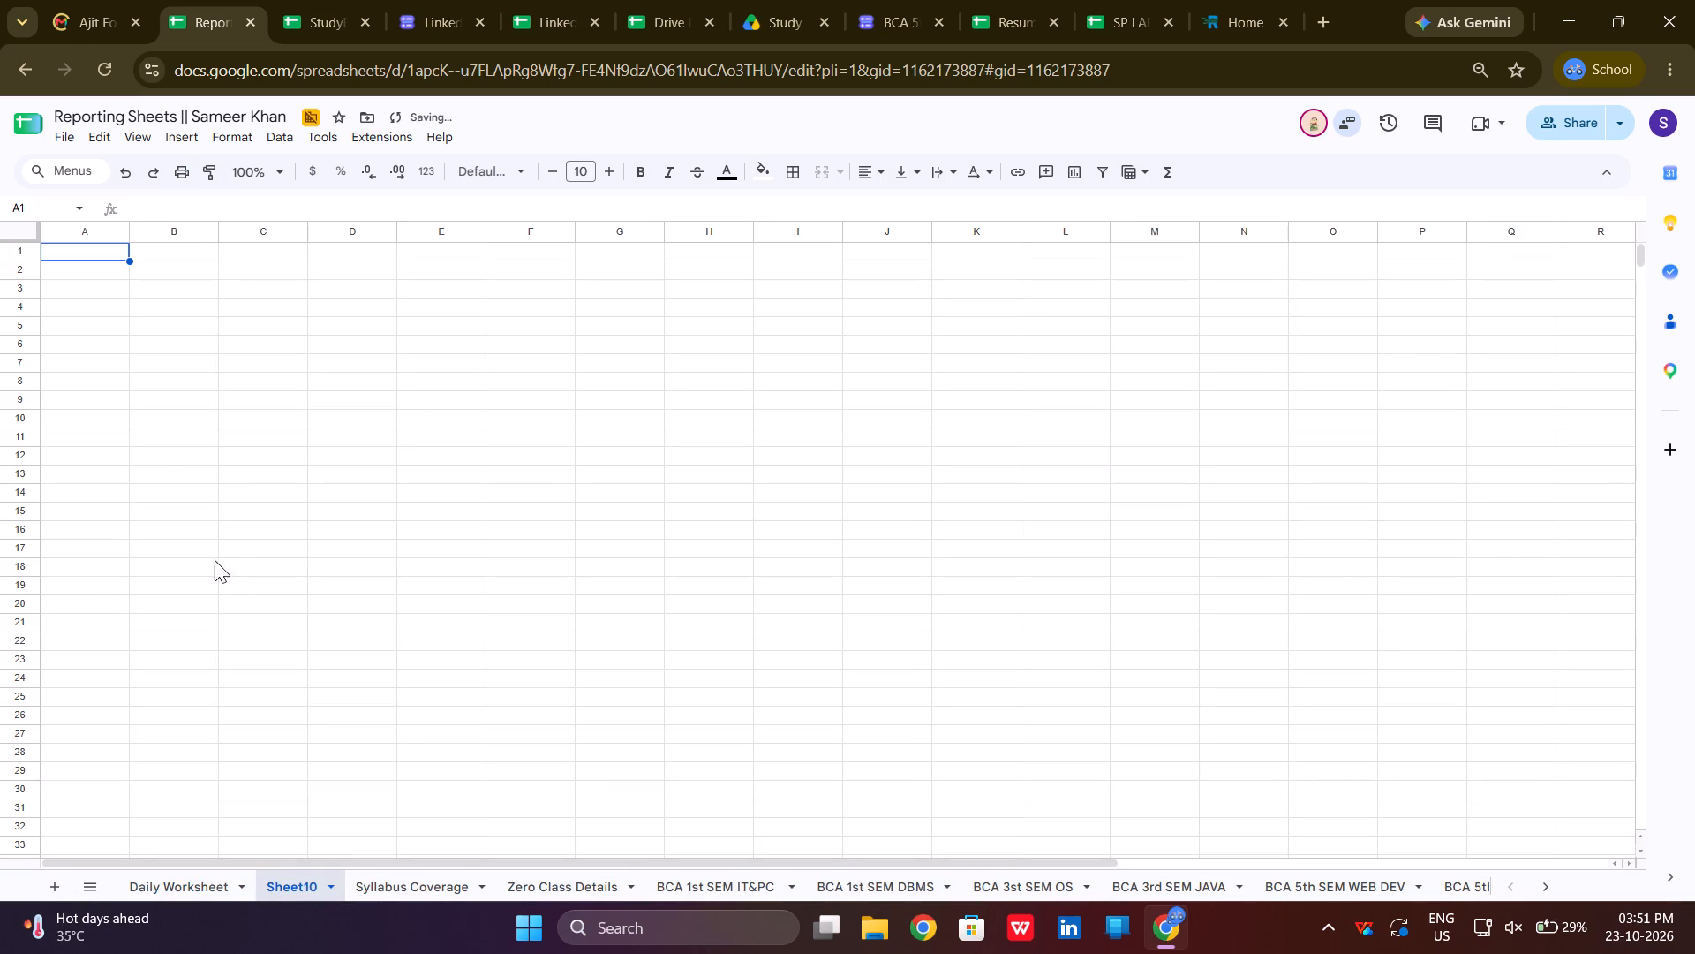
{"action": "left_click_drag", "start_coordinate": [87, 254], "coordinate": [1256, 254]}
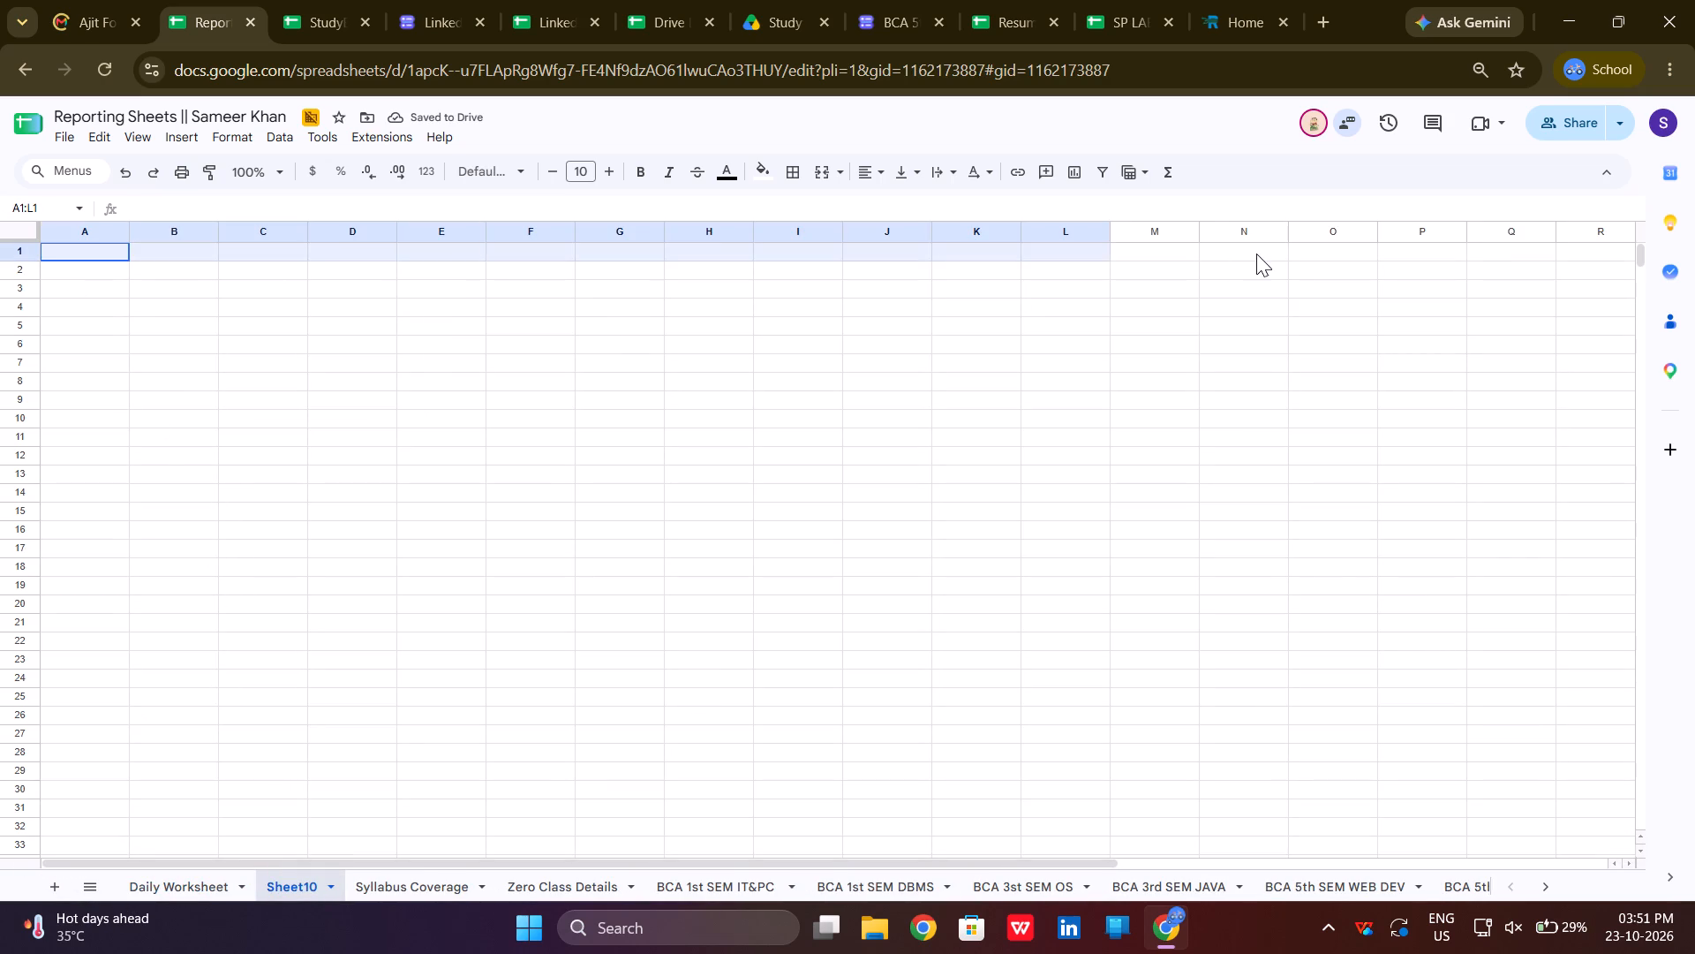
{"action": "left_click_drag", "start_coordinate": [1256, 254], "coordinate": [1355, 266]}
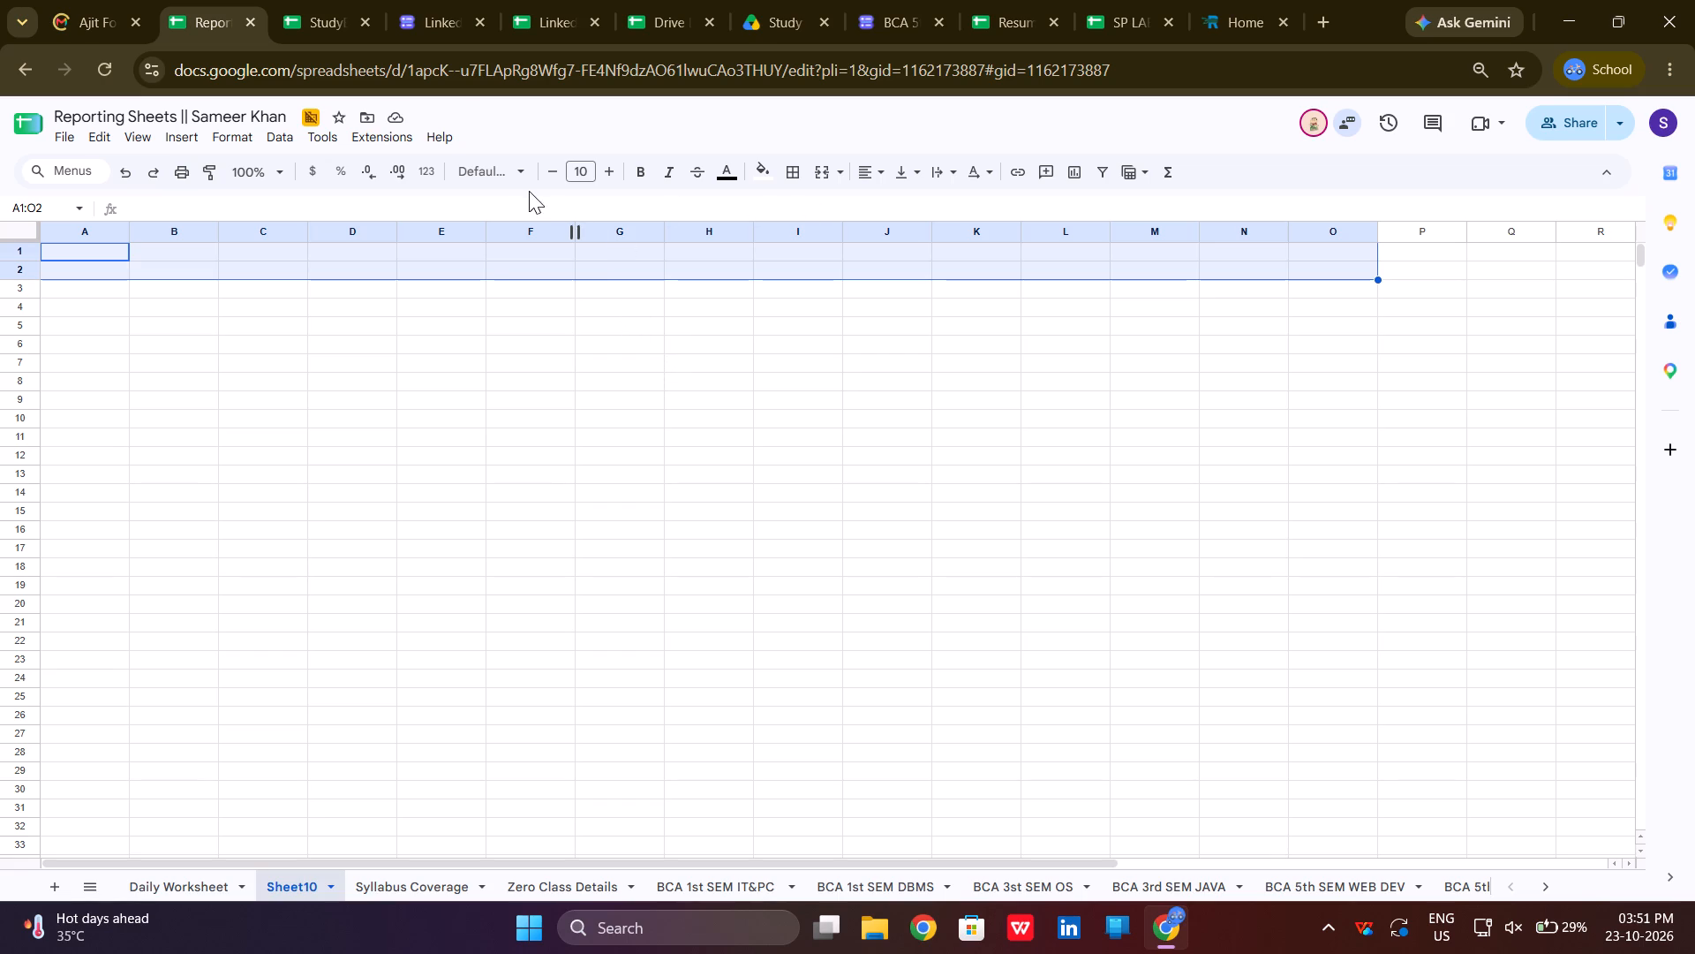
{"action": "left_click", "coordinate": [828, 178]}
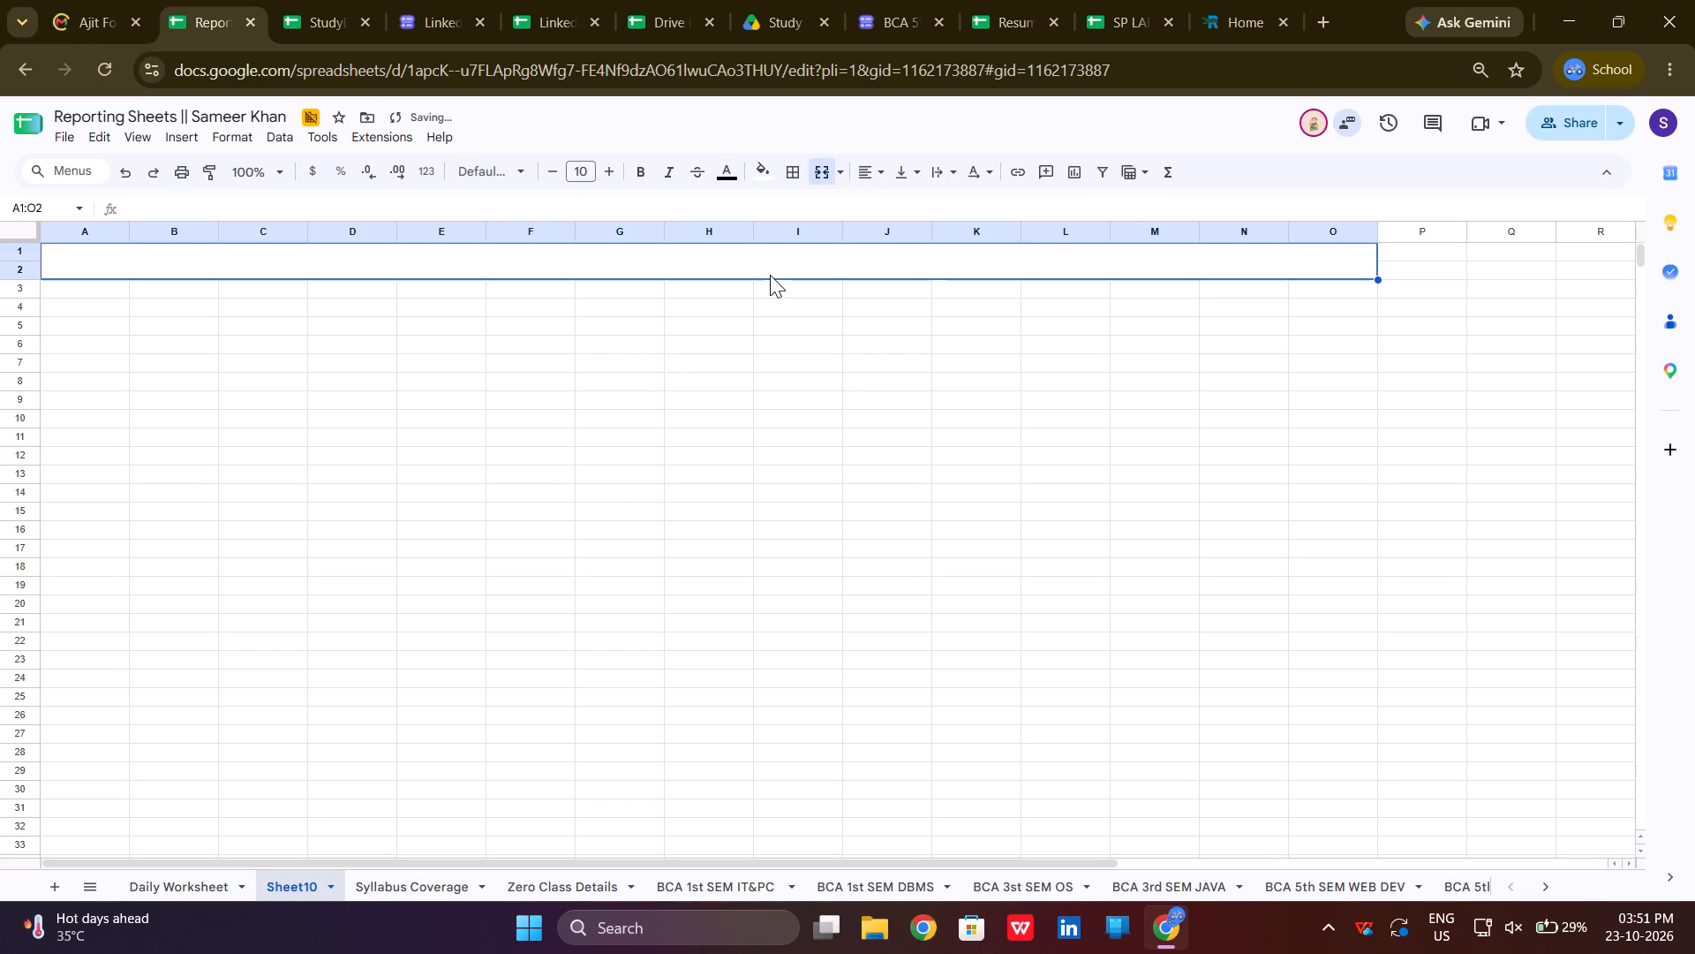
Enter CONTACT in the merged heading cell.
{"action": "type", "text": "COn"}
{"action": "key", "text": "BackSpace"}
{"action": "key", "text": "BackSpace"}
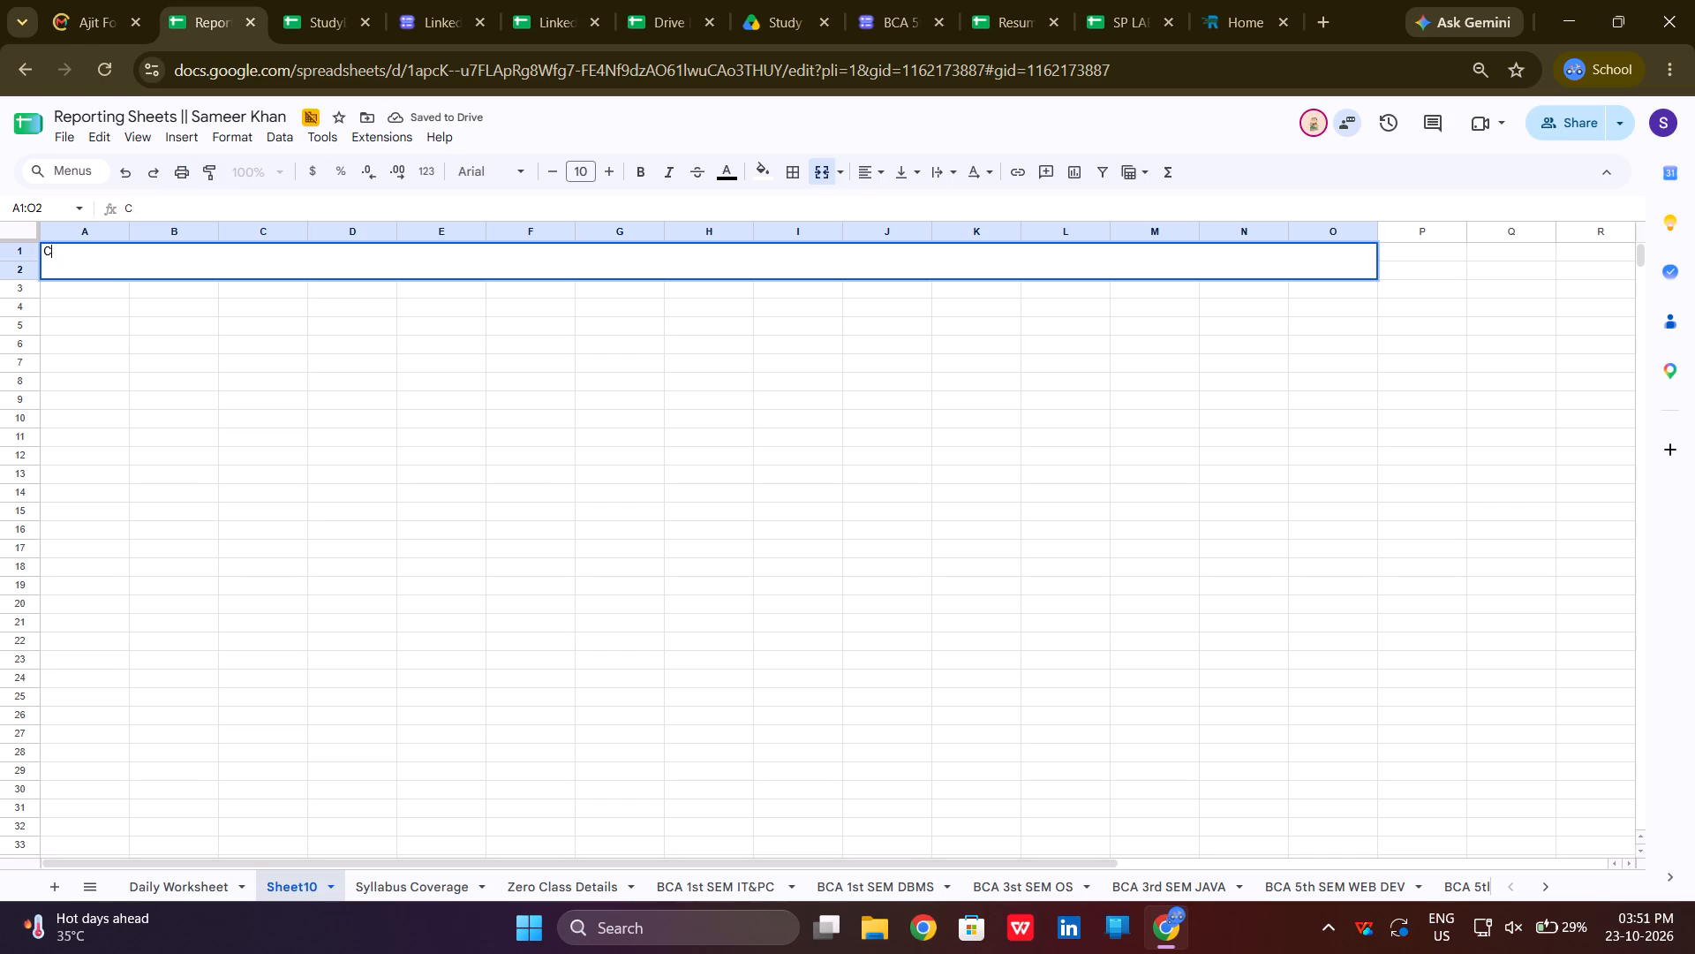
{"action": "key", "text": "o"}
{"action": "type", "text": "ONTACT"}
{"action": "key", "text": "space"}
{"action": "key", "text": "ctrl+Left"}
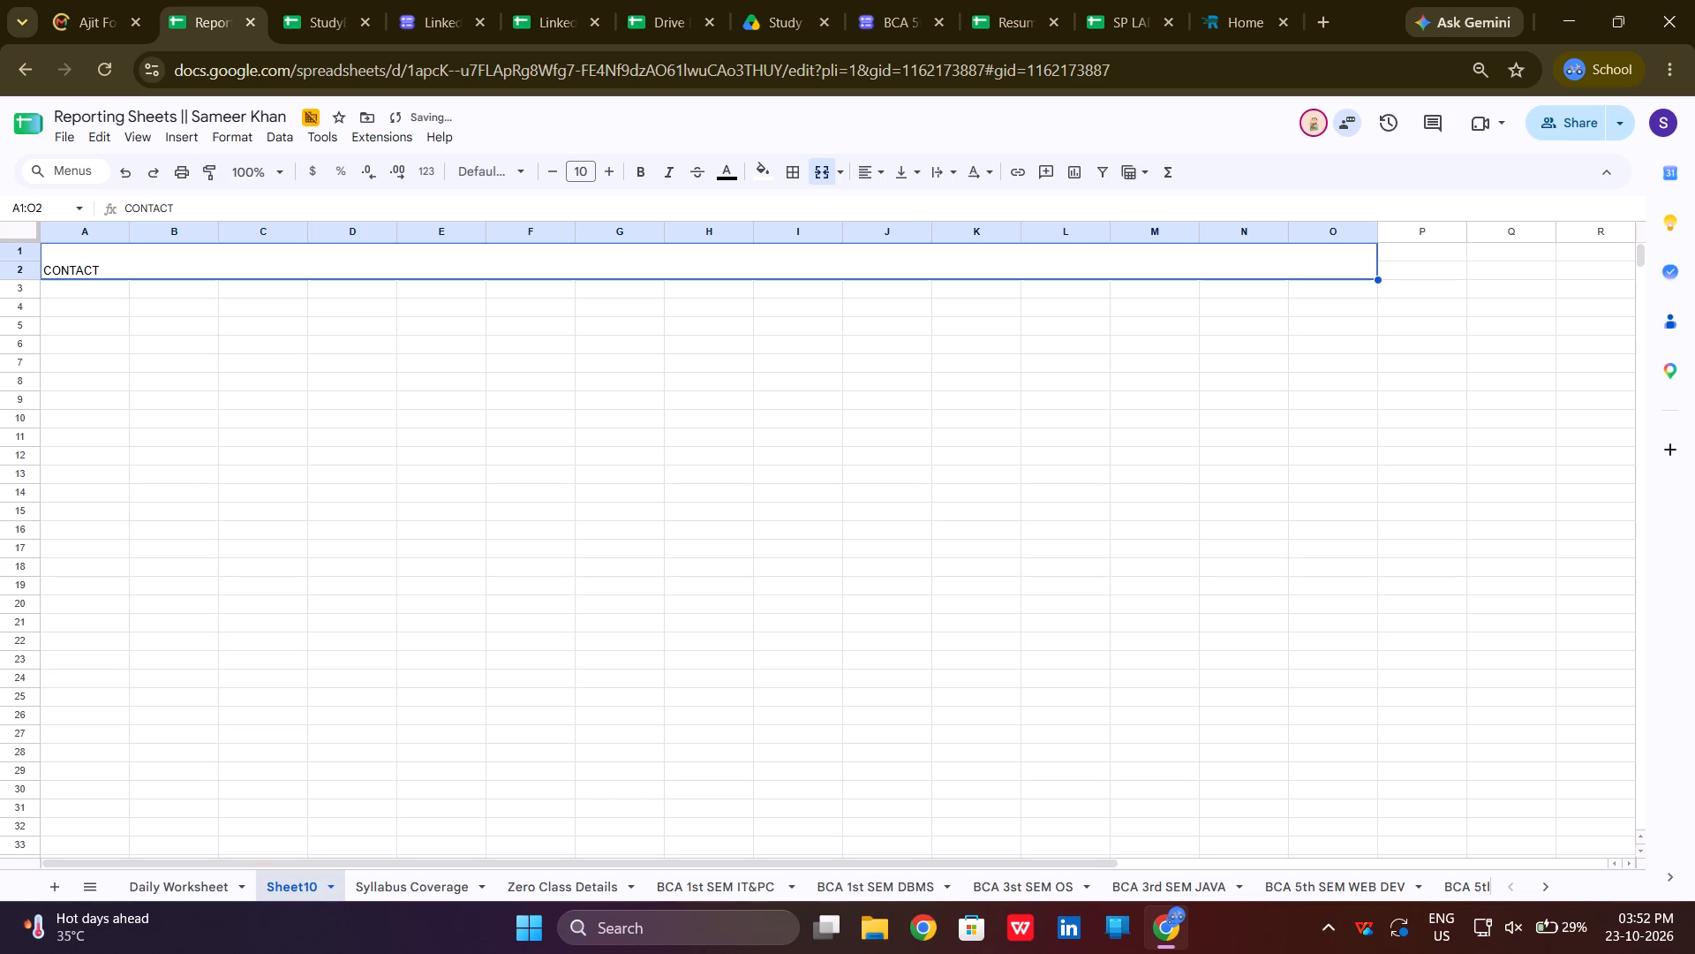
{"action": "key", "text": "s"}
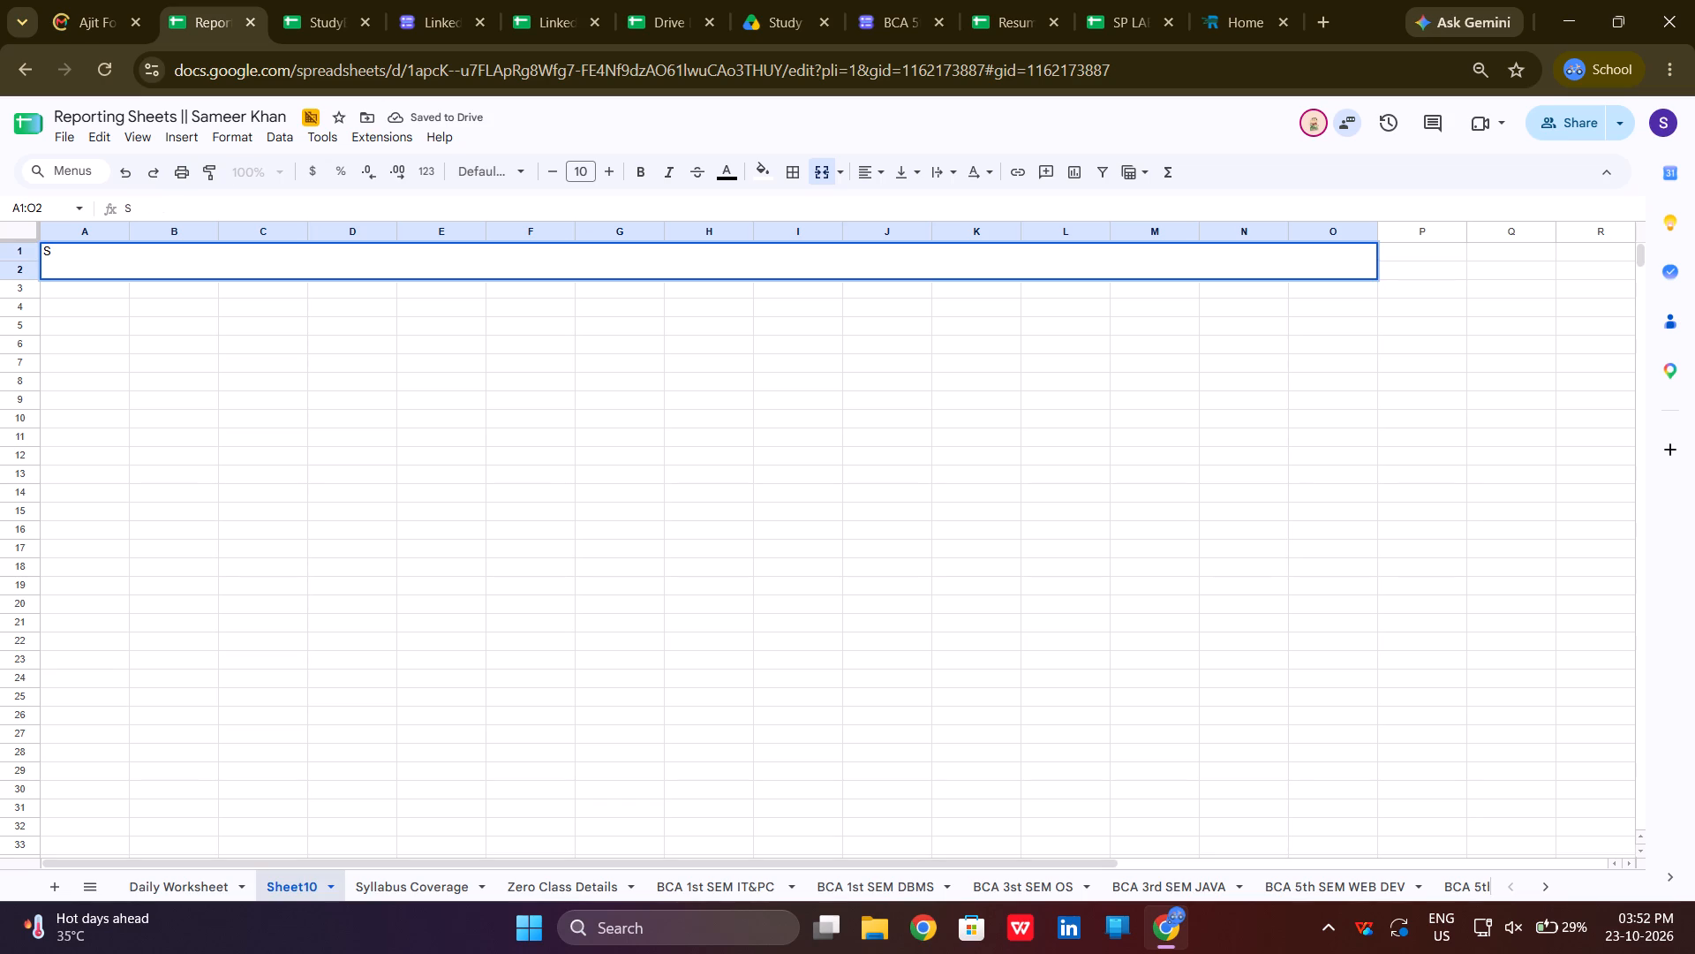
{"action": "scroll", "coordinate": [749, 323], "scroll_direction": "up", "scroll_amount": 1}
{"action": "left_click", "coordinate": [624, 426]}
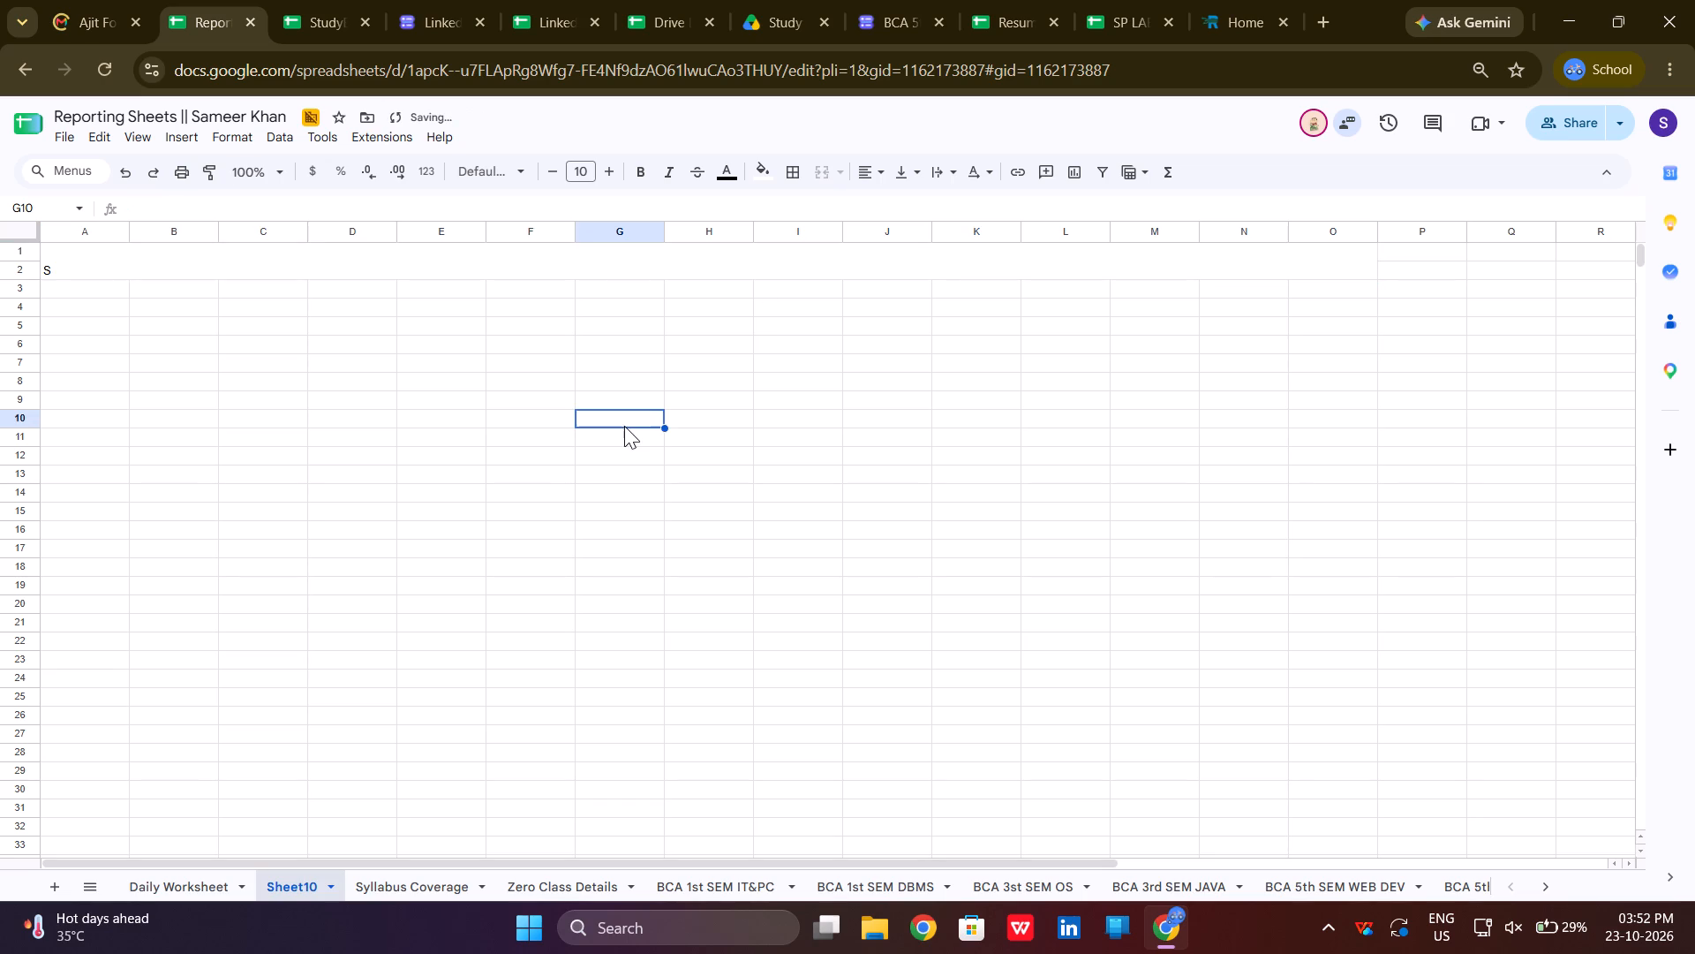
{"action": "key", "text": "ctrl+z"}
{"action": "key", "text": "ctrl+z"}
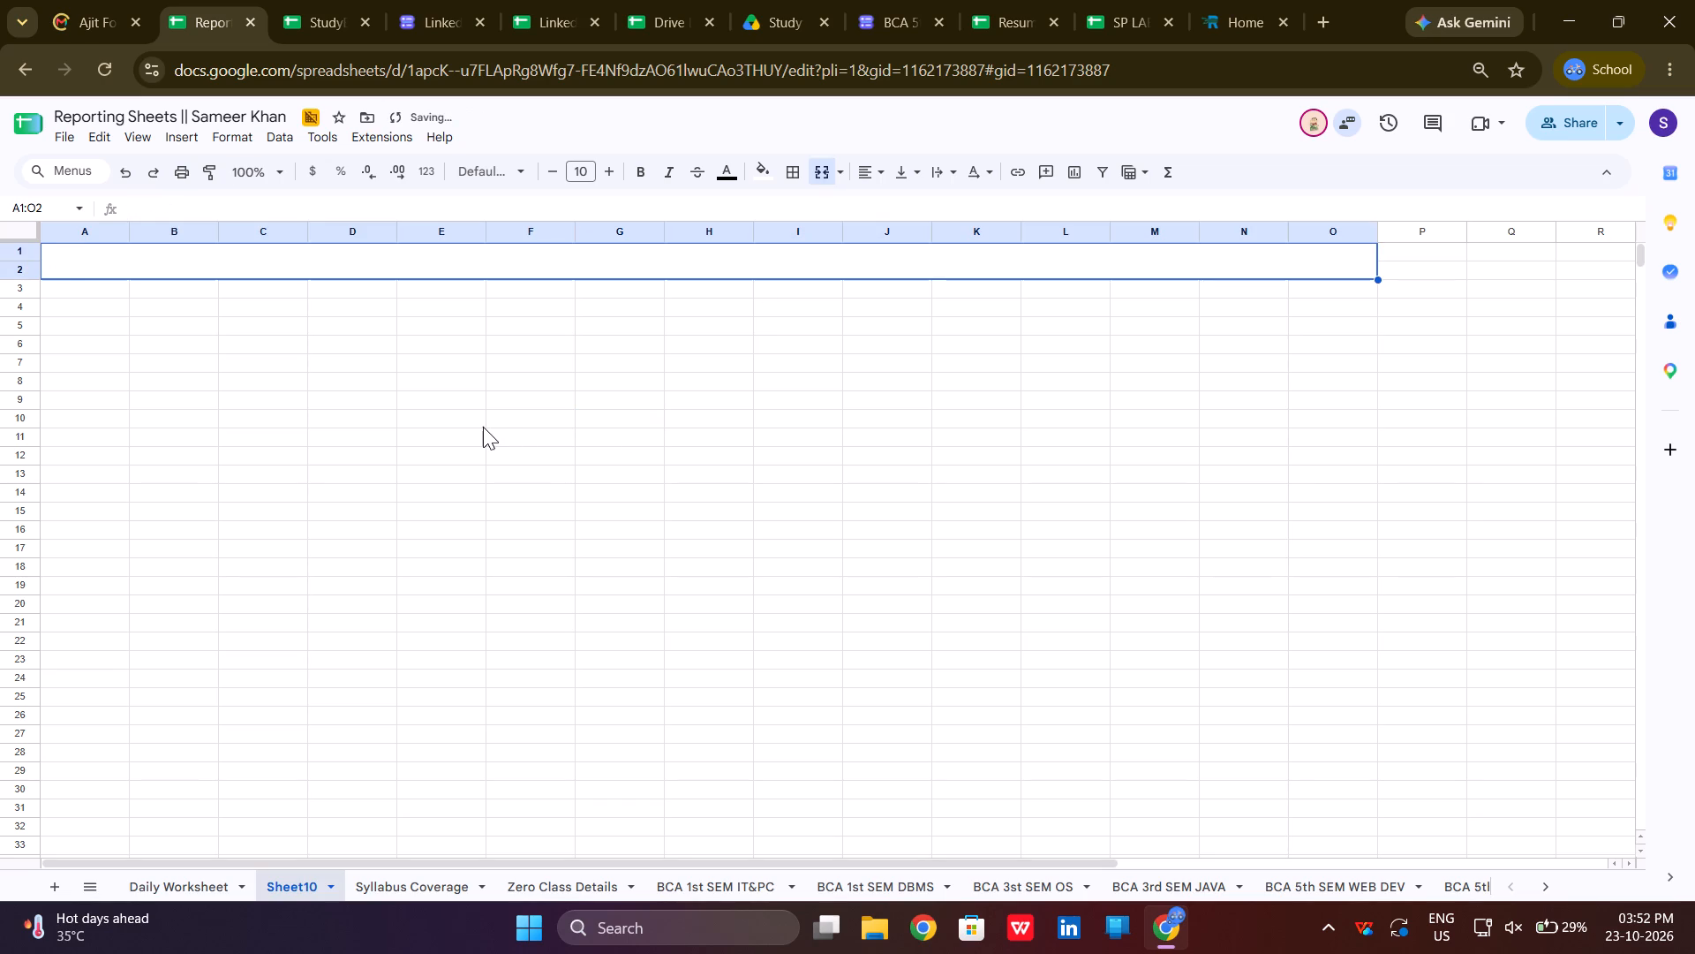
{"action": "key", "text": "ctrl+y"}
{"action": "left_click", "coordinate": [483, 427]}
Add the word STUDENT in front of CONTACT in the heading so it reads STUDENT CONTACT.
{"action": "double_click", "coordinate": [166, 252]}
{"action": "key", "text": "ctrl+Left"}
{"action": "type", "text": "STUDENT"}
{"action": "key", "text": "space"}
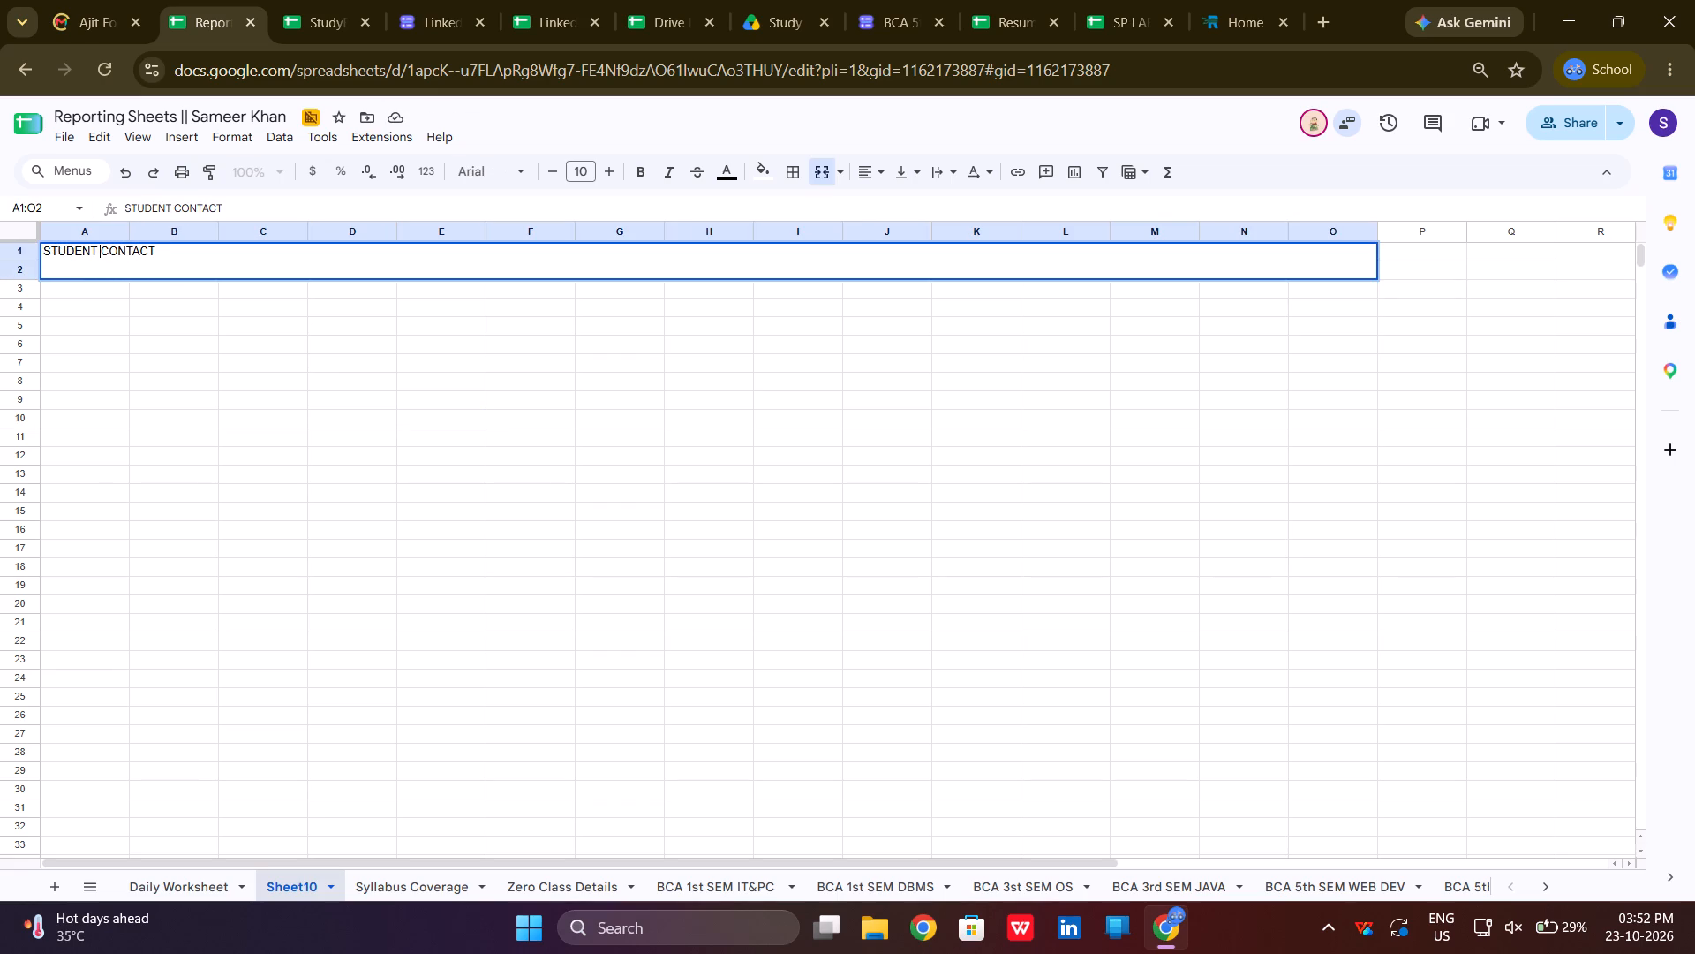
{"action": "key", "text": "ctrl+Right"}
Format the STUDENT CONTACT heading as centred horizontally and vertically, bold, size 14, with an orange fill.
{"action": "left_click", "coordinate": [871, 170]}
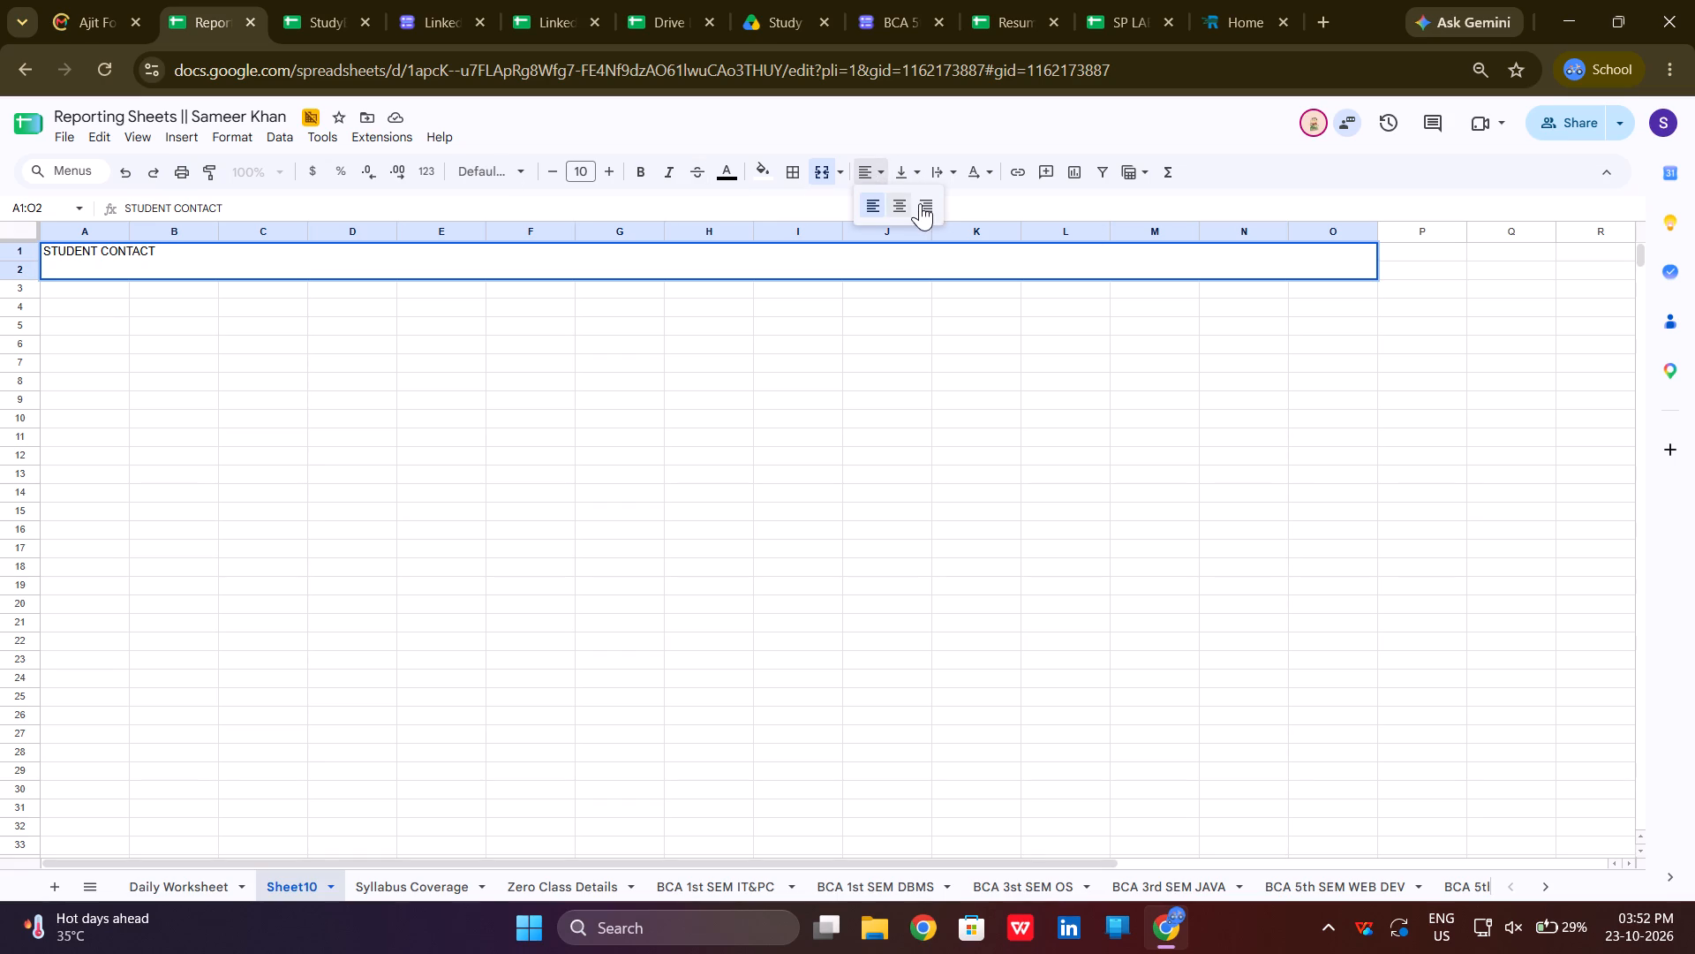
{"action": "left_click", "coordinate": [895, 201]}
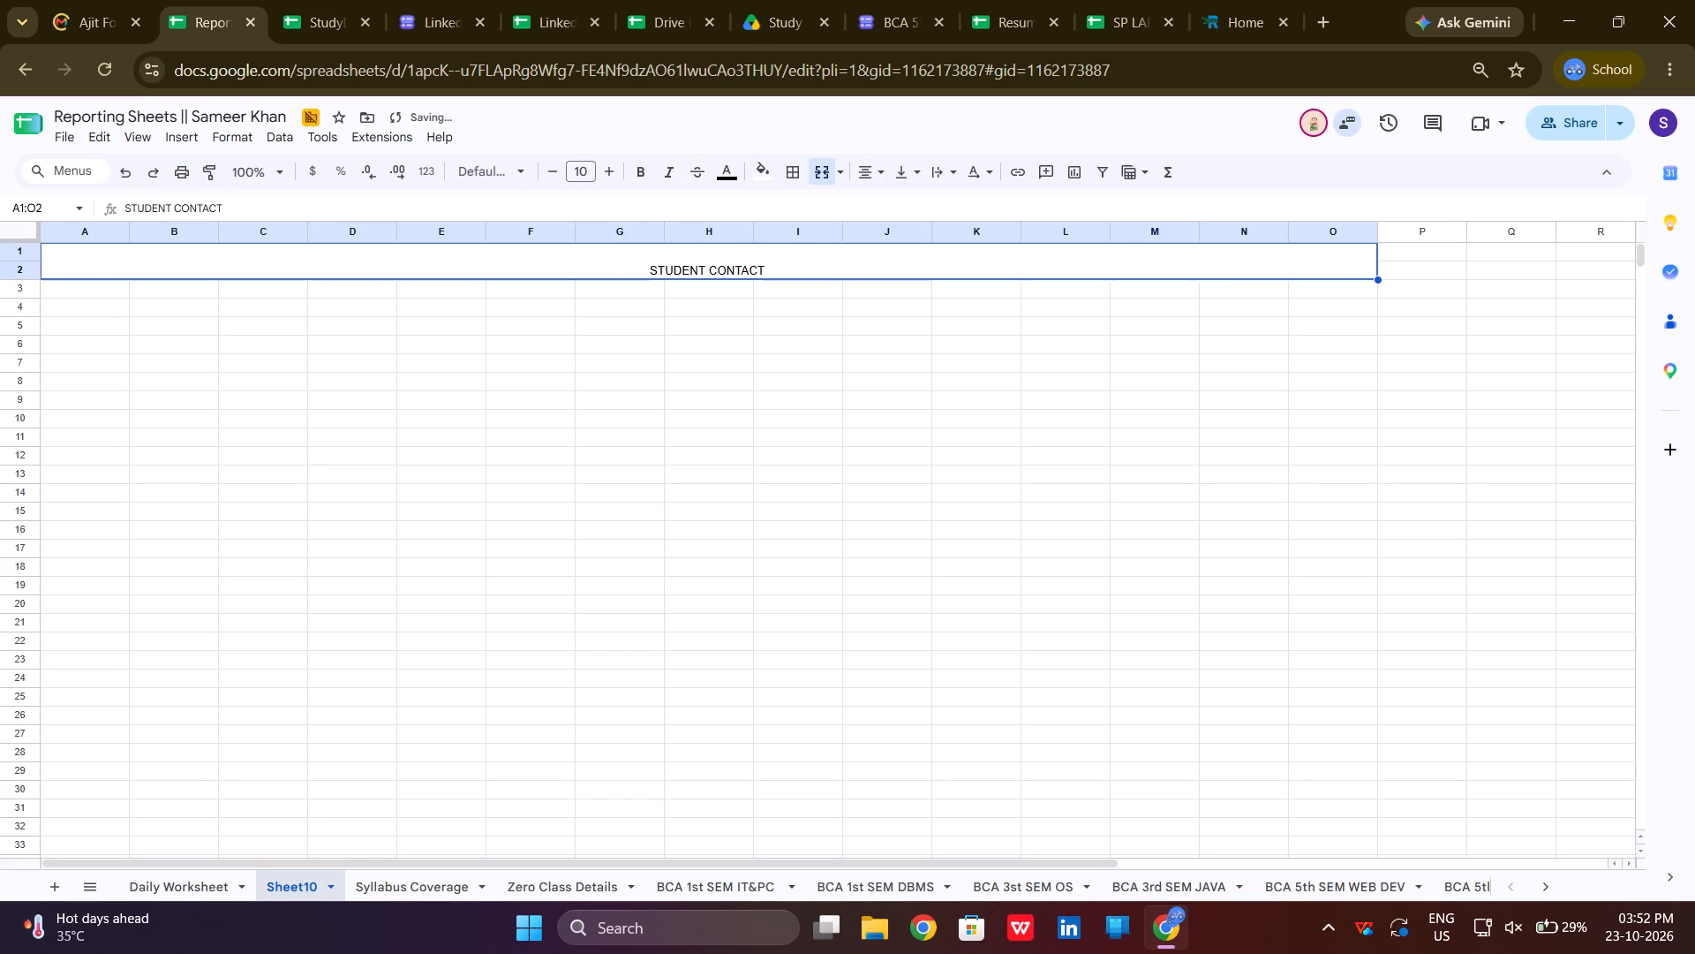
{"action": "left_click", "coordinate": [910, 175]}
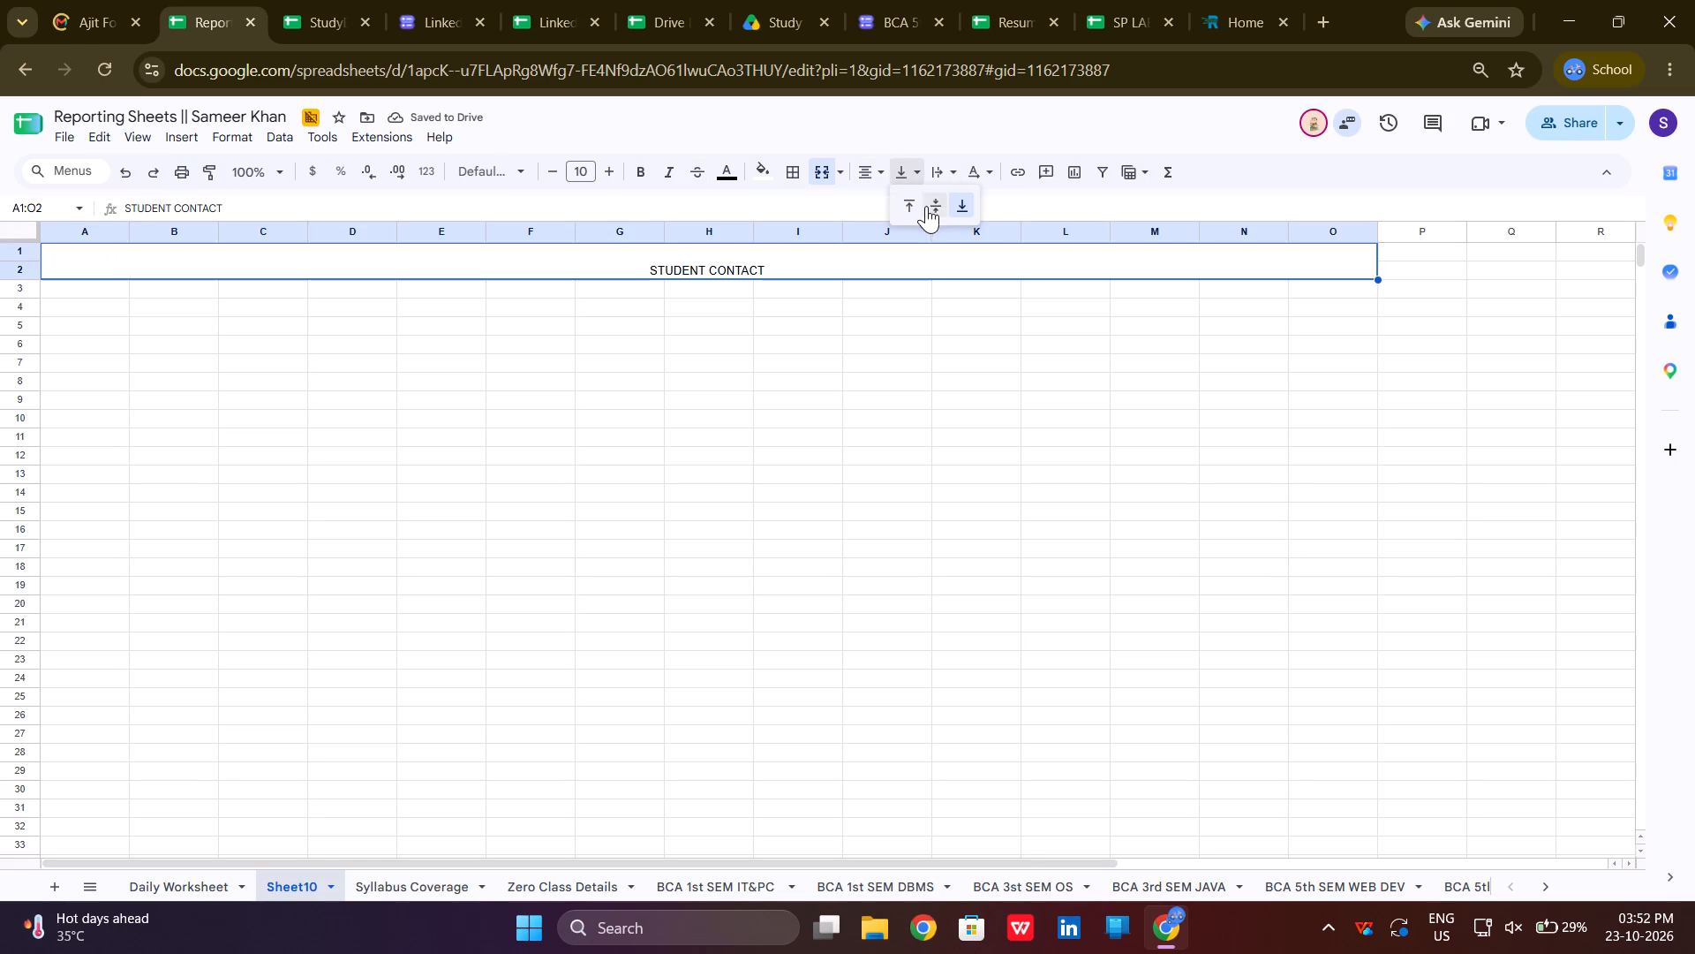
{"action": "left_click", "coordinate": [936, 206]}
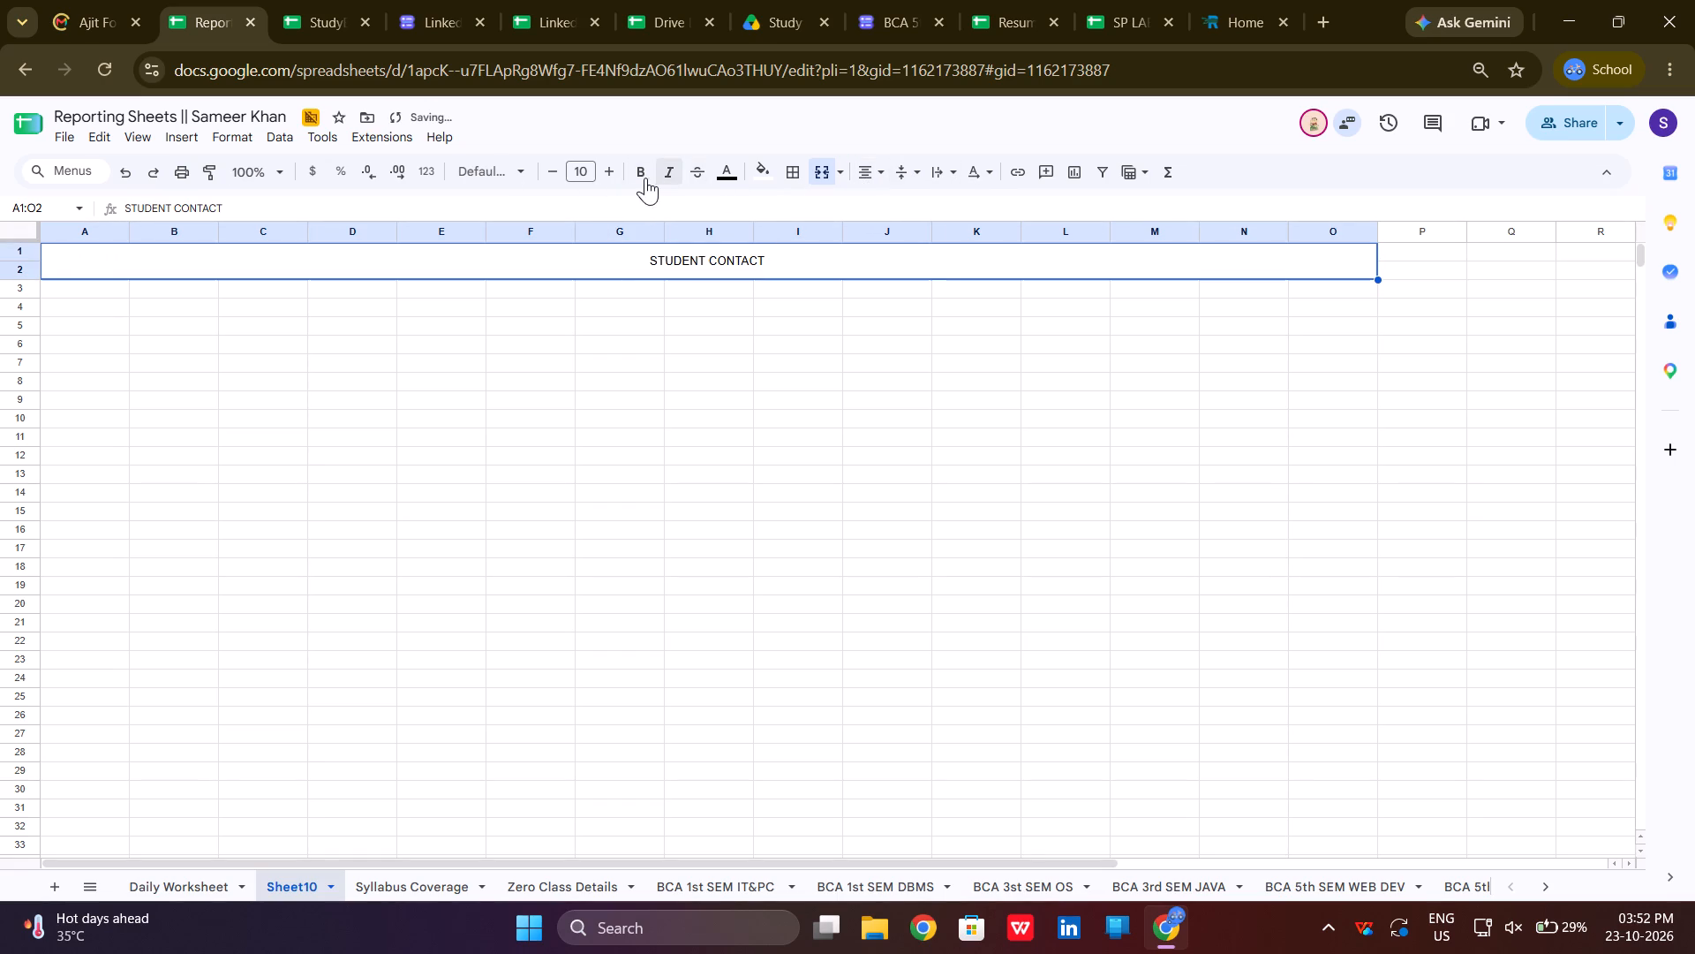
{"action": "triple_click", "coordinate": [609, 172]}
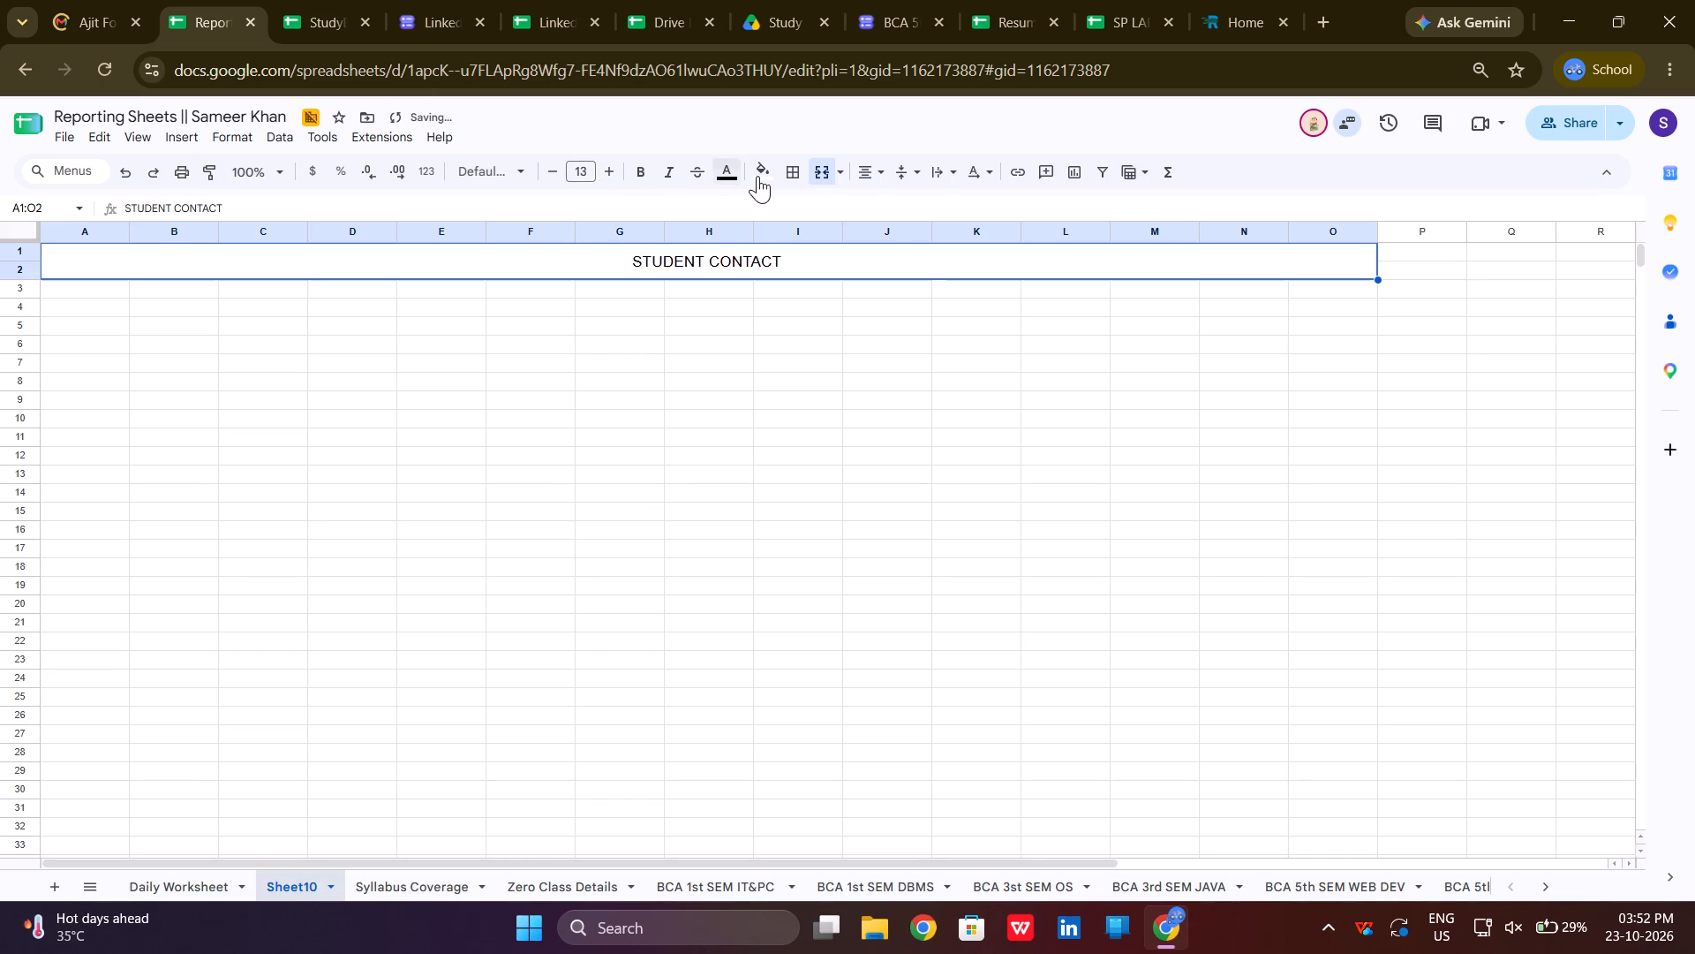
{"action": "left_click", "coordinate": [642, 170]}
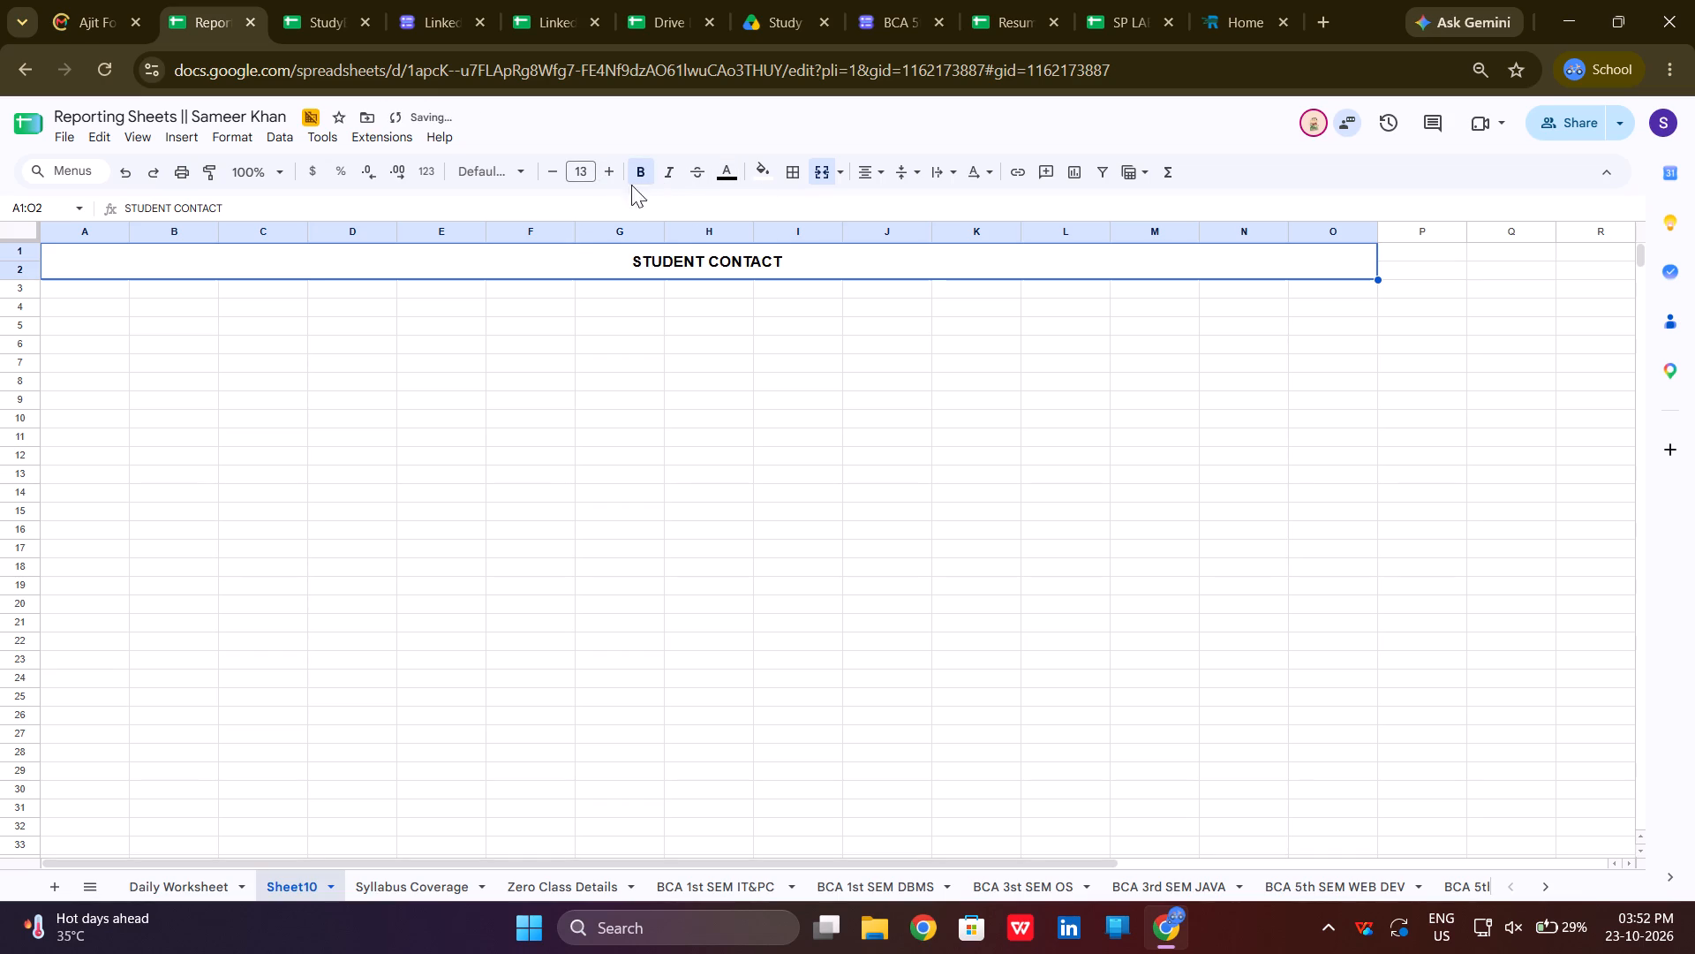
{"action": "left_click", "coordinate": [605, 172]}
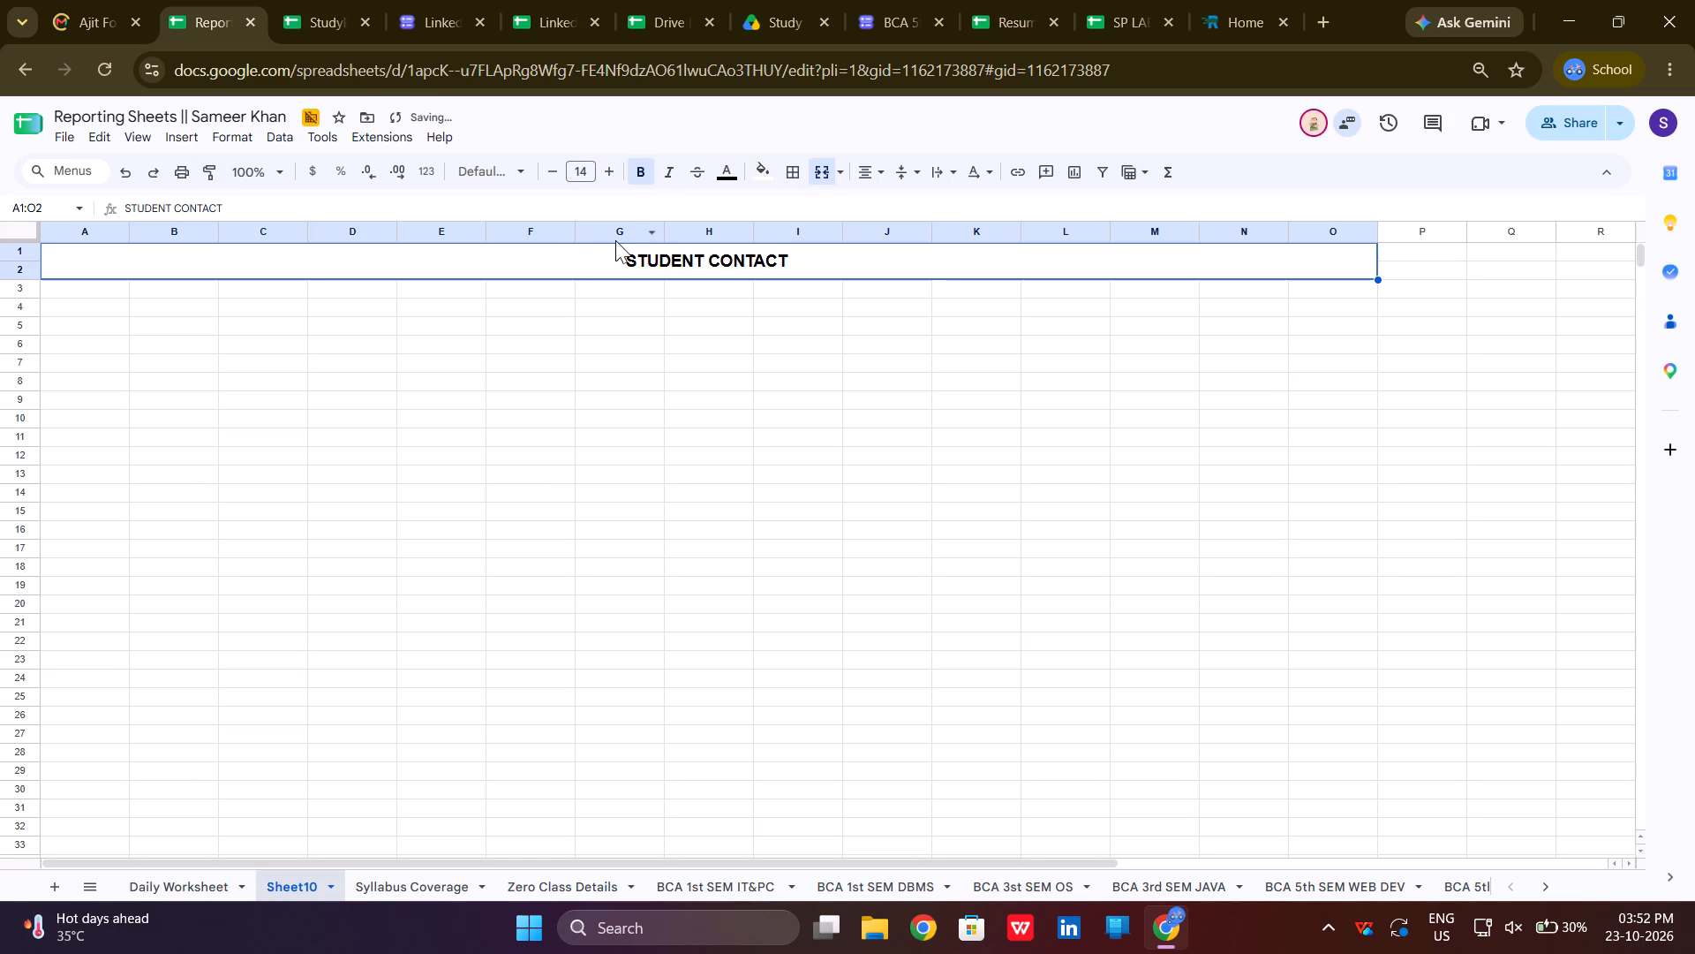
{"action": "left_click", "coordinate": [774, 175]}
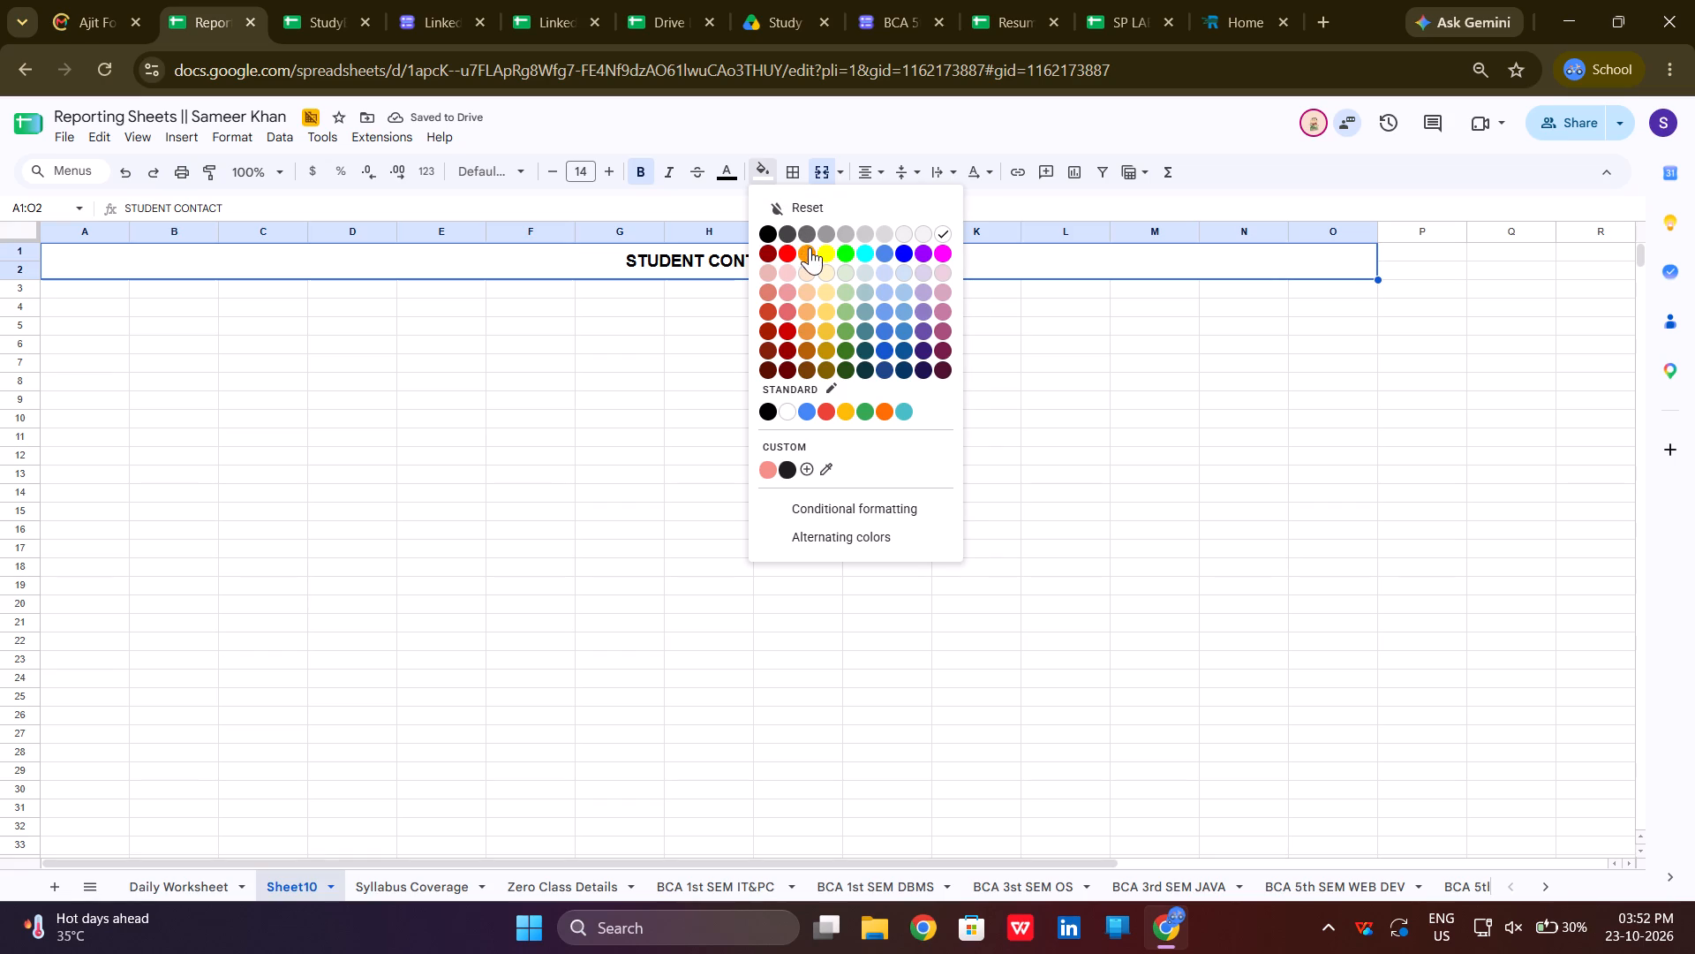
{"action": "left_click", "coordinate": [810, 247]}
{"action": "left_click", "coordinate": [682, 312]}
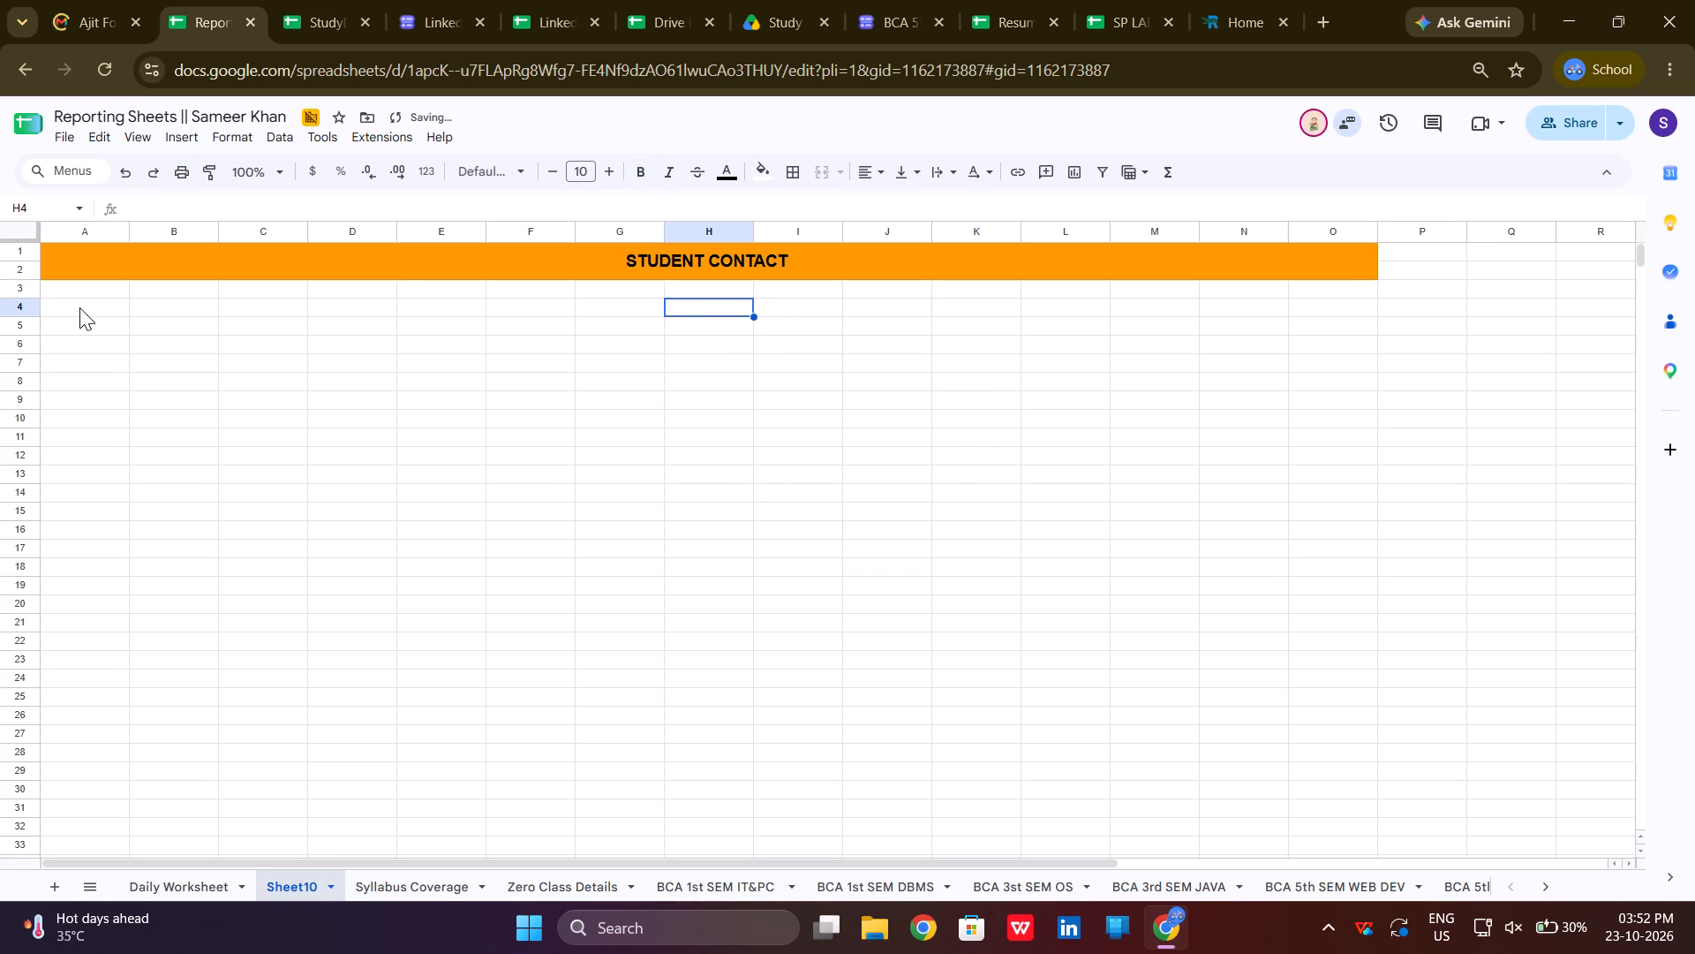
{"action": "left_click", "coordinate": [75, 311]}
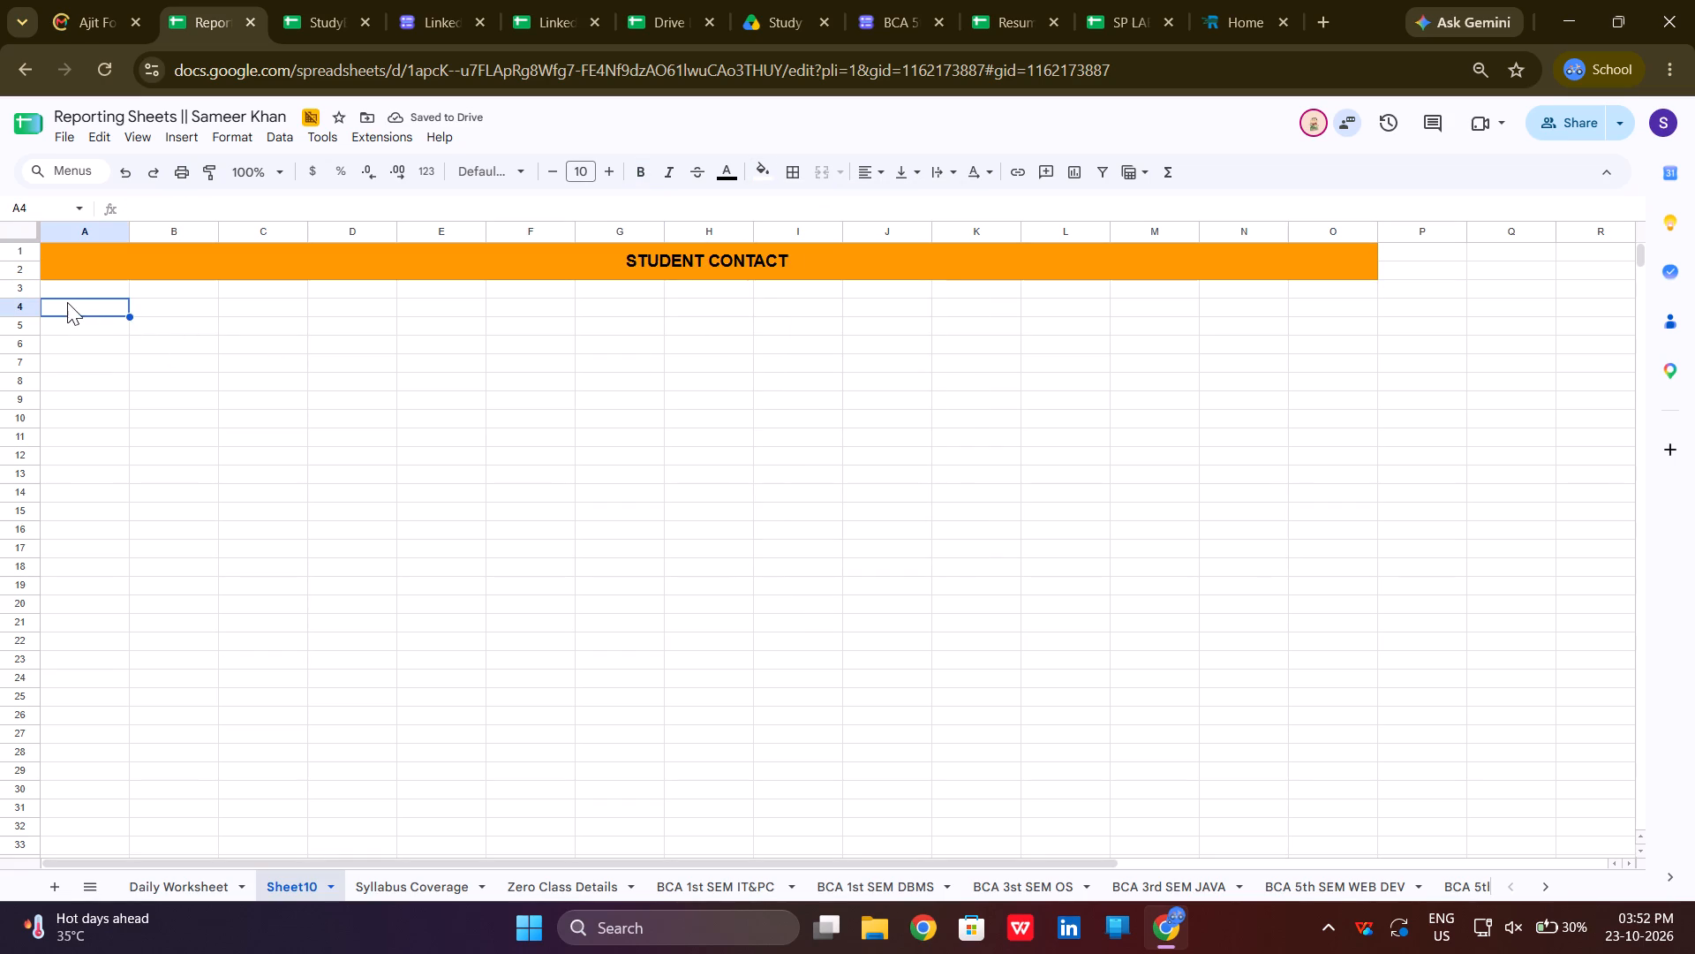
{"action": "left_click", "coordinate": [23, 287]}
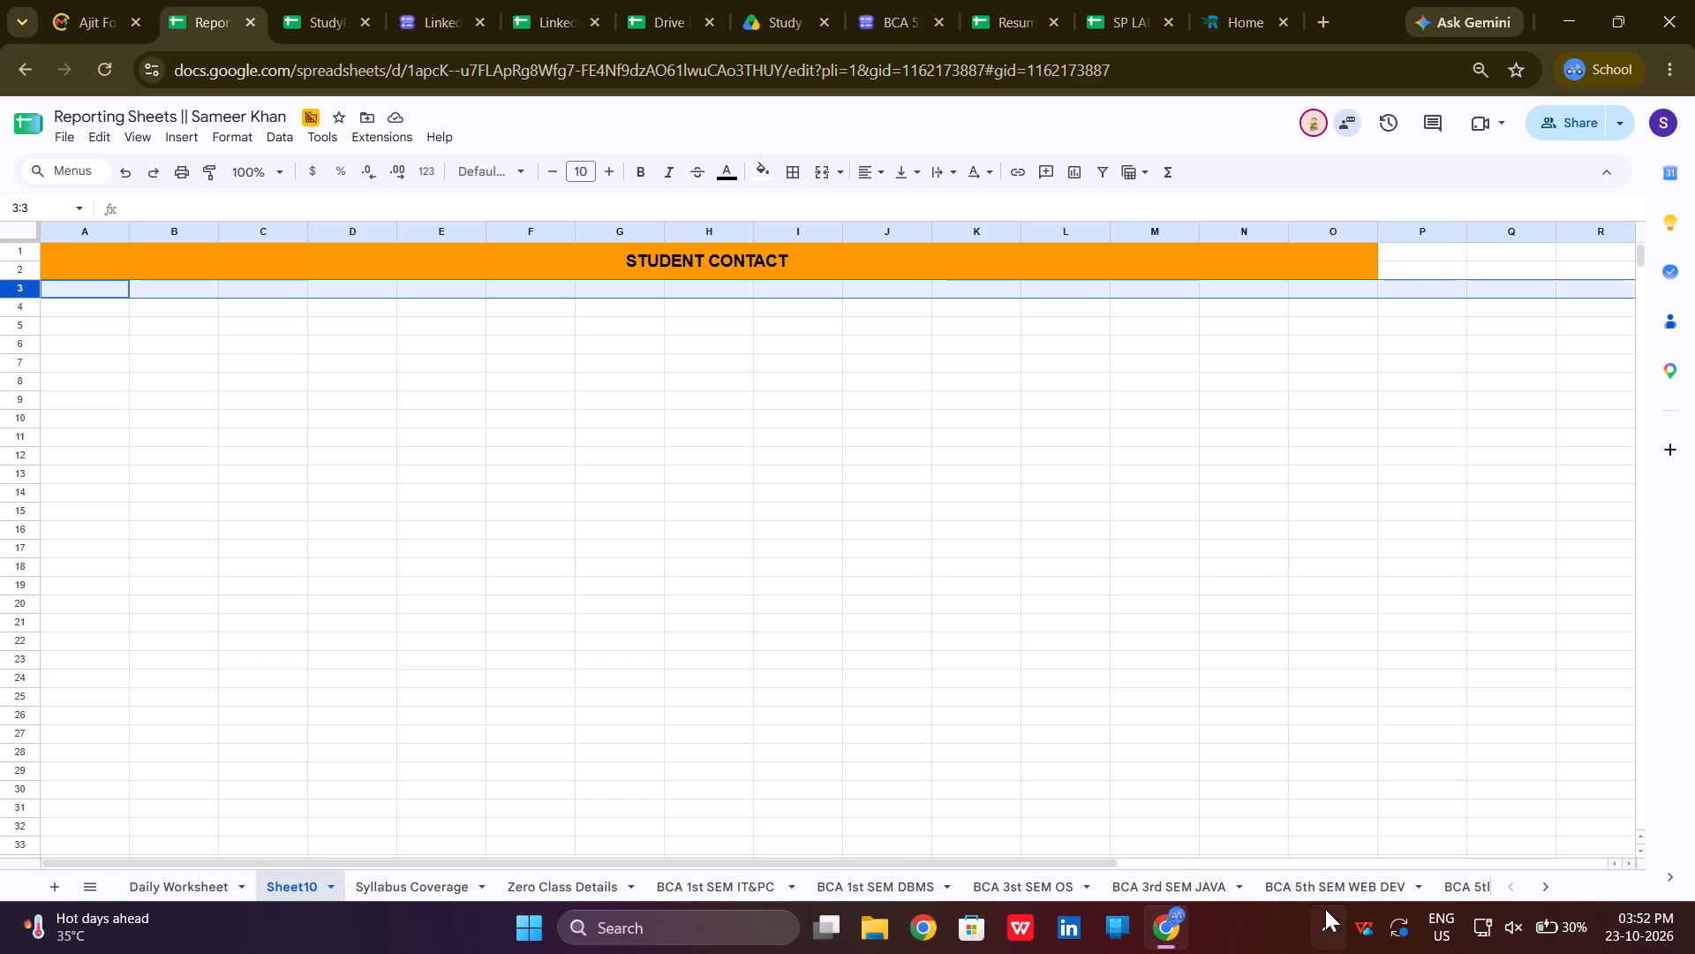
Open the Monthly Attendance BCA 1st SEM sheet and examine its student name list and the IT&PC and DBMS attendance tables.
{"action": "scroll", "coordinate": [1303, 890], "scroll_direction": "up", "scroll_amount": 3}
{"action": "scroll", "coordinate": [1303, 890], "scroll_direction": "down", "scroll_amount": 20}
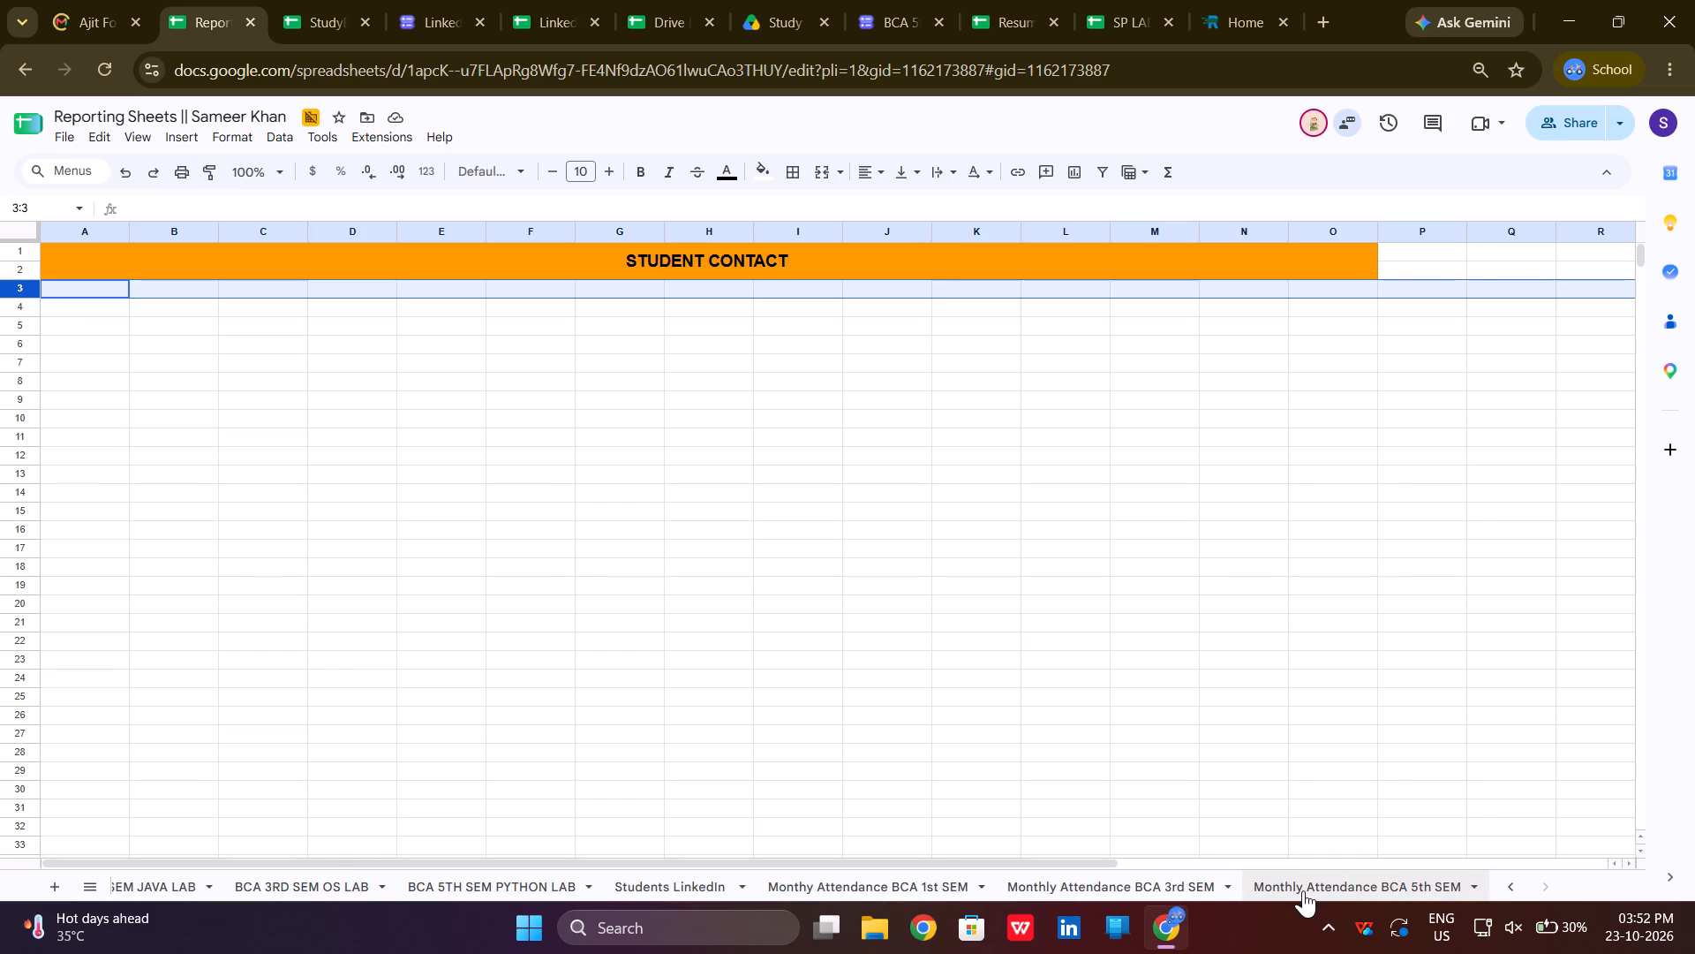
{"action": "scroll", "coordinate": [1303, 890], "scroll_direction": "down", "scroll_amount": 9}
{"action": "left_click", "coordinate": [882, 881]}
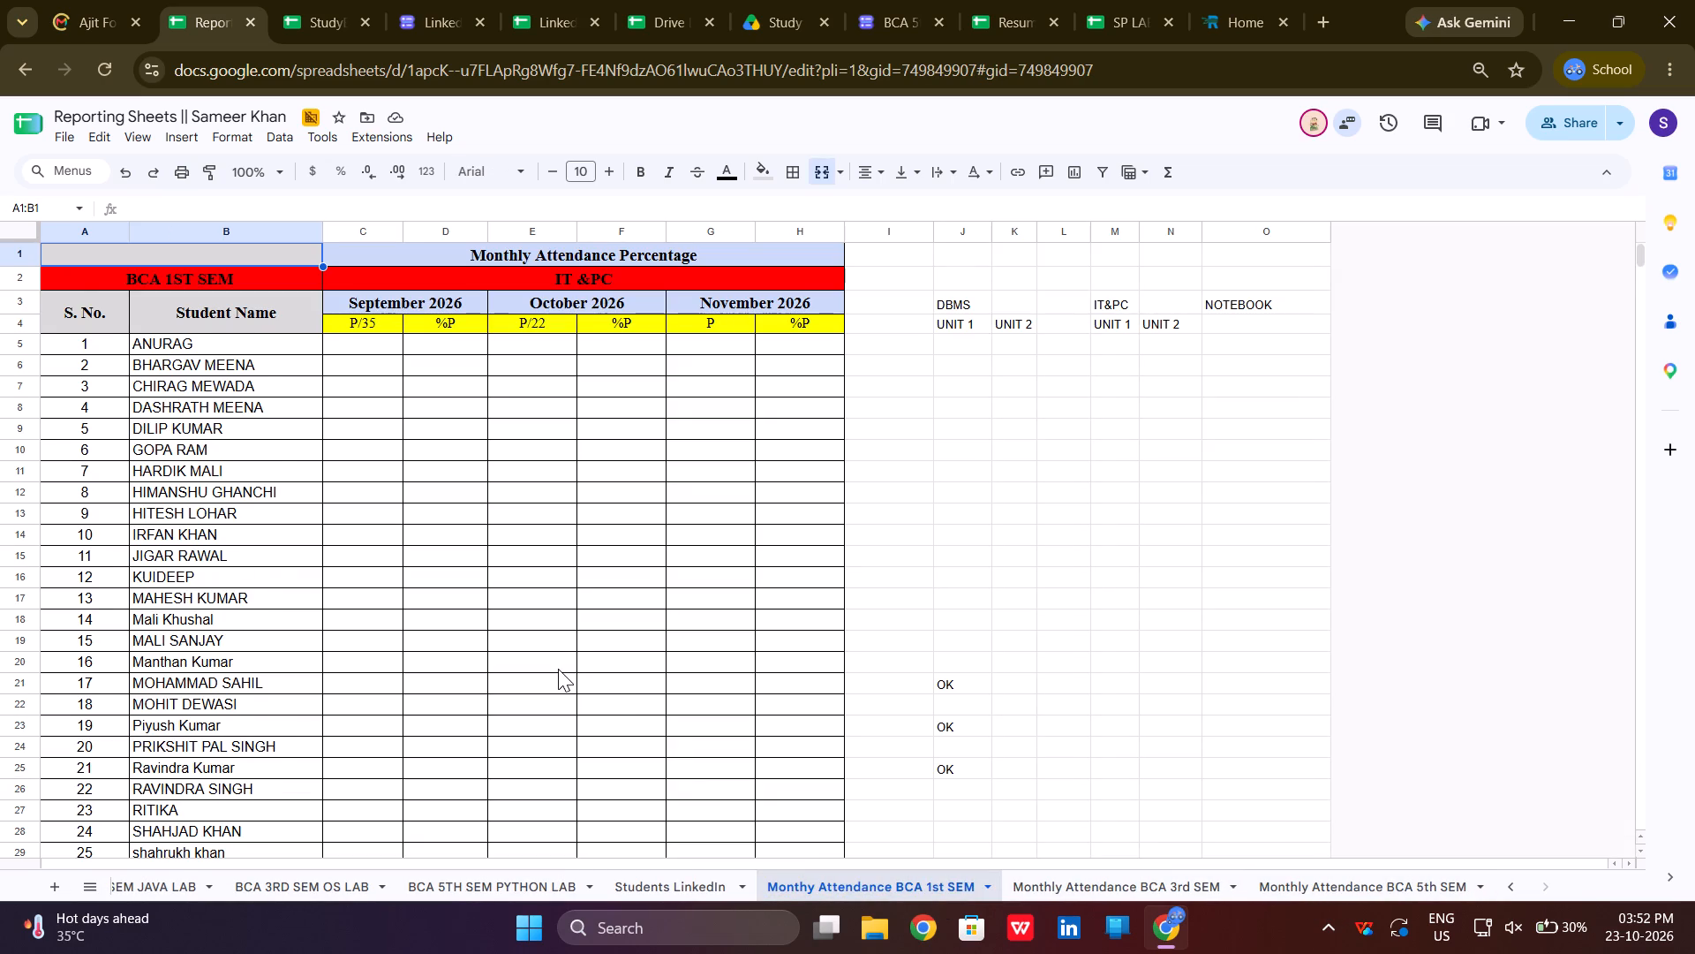
{"action": "scroll", "coordinate": [558, 669], "scroll_direction": "down", "scroll_amount": 2}
{"action": "scroll", "coordinate": [559, 678], "scroll_direction": "up", "scroll_amount": 5}
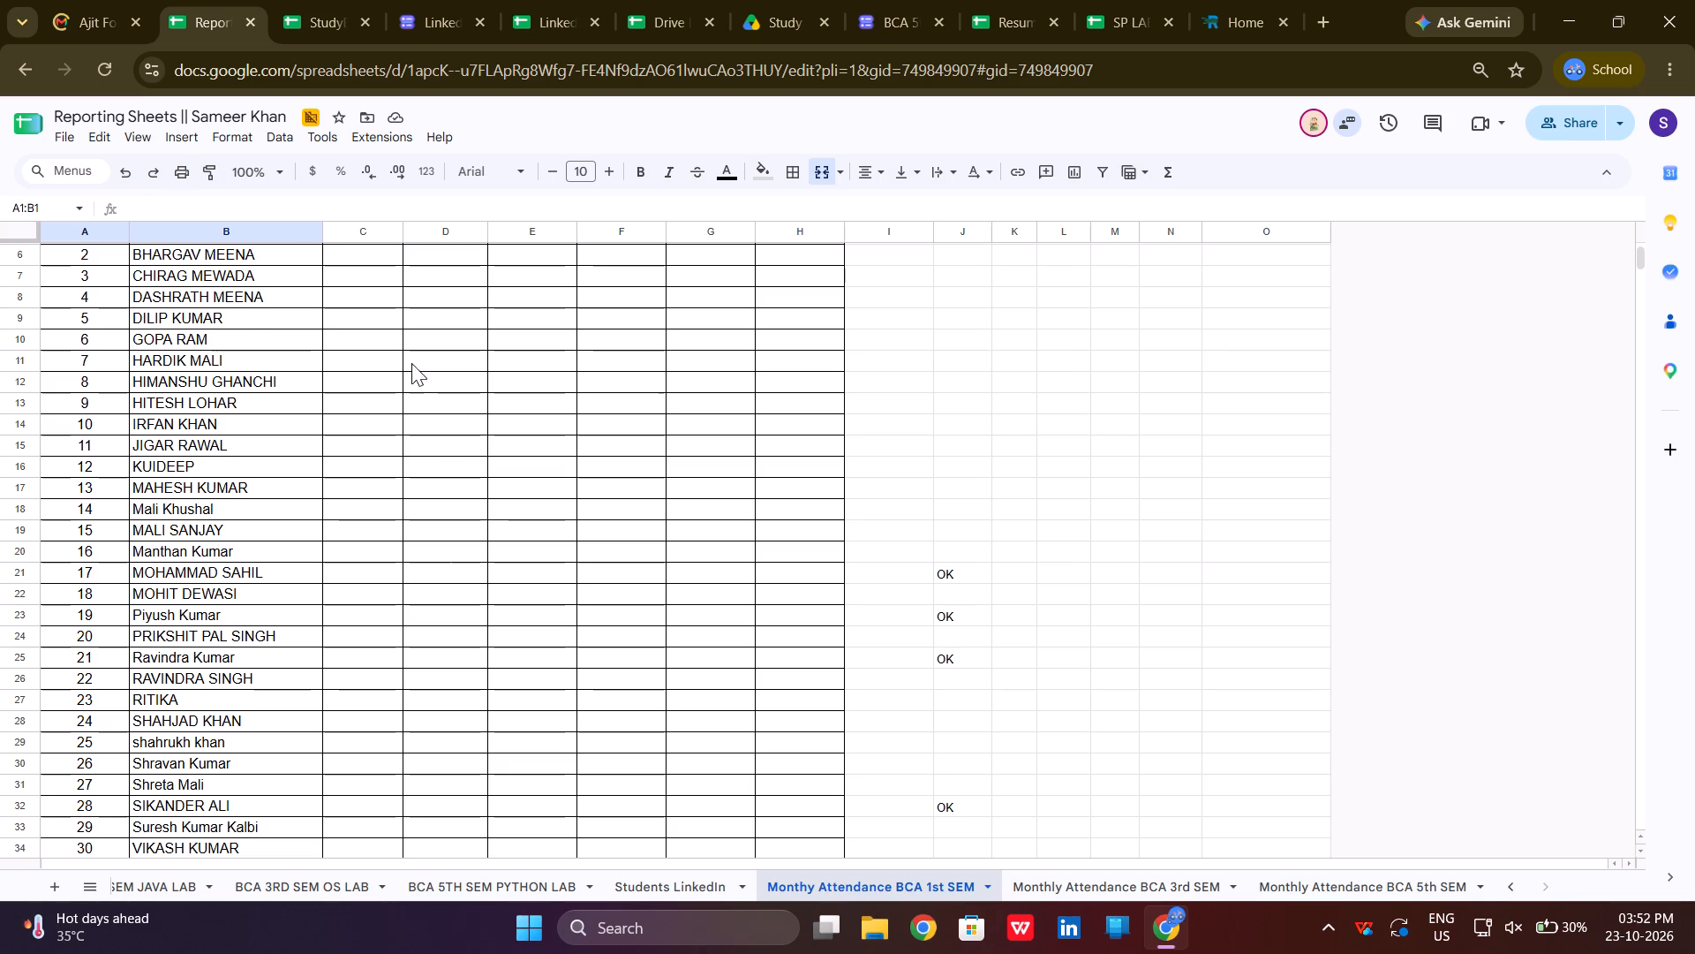
{"action": "scroll", "coordinate": [477, 502], "scroll_direction": "down", "scroll_amount": 10}
{"action": "scroll", "coordinate": [477, 518], "scroll_direction": "up", "scroll_amount": 6}
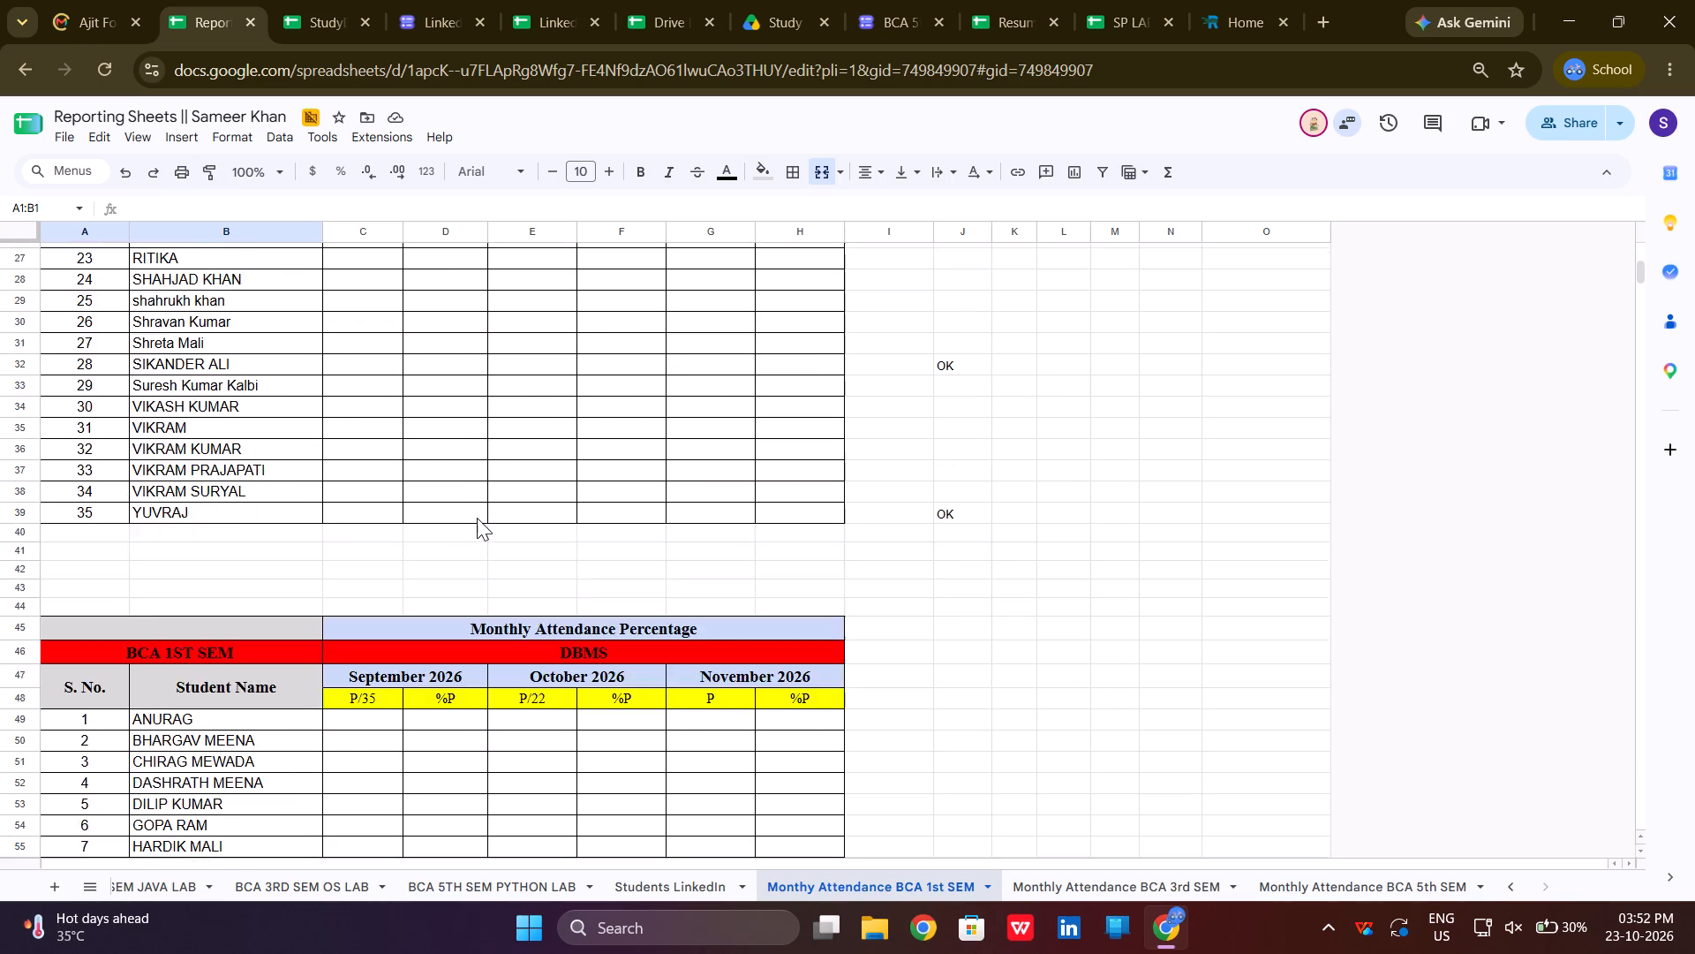
{"action": "scroll", "coordinate": [477, 518], "scroll_direction": "up", "scroll_amount": 9}
{"action": "scroll", "coordinate": [965, 549], "scroll_direction": "down", "scroll_amount": 3}
{"action": "scroll", "coordinate": [968, 565], "scroll_direction": "up", "scroll_amount": 2}
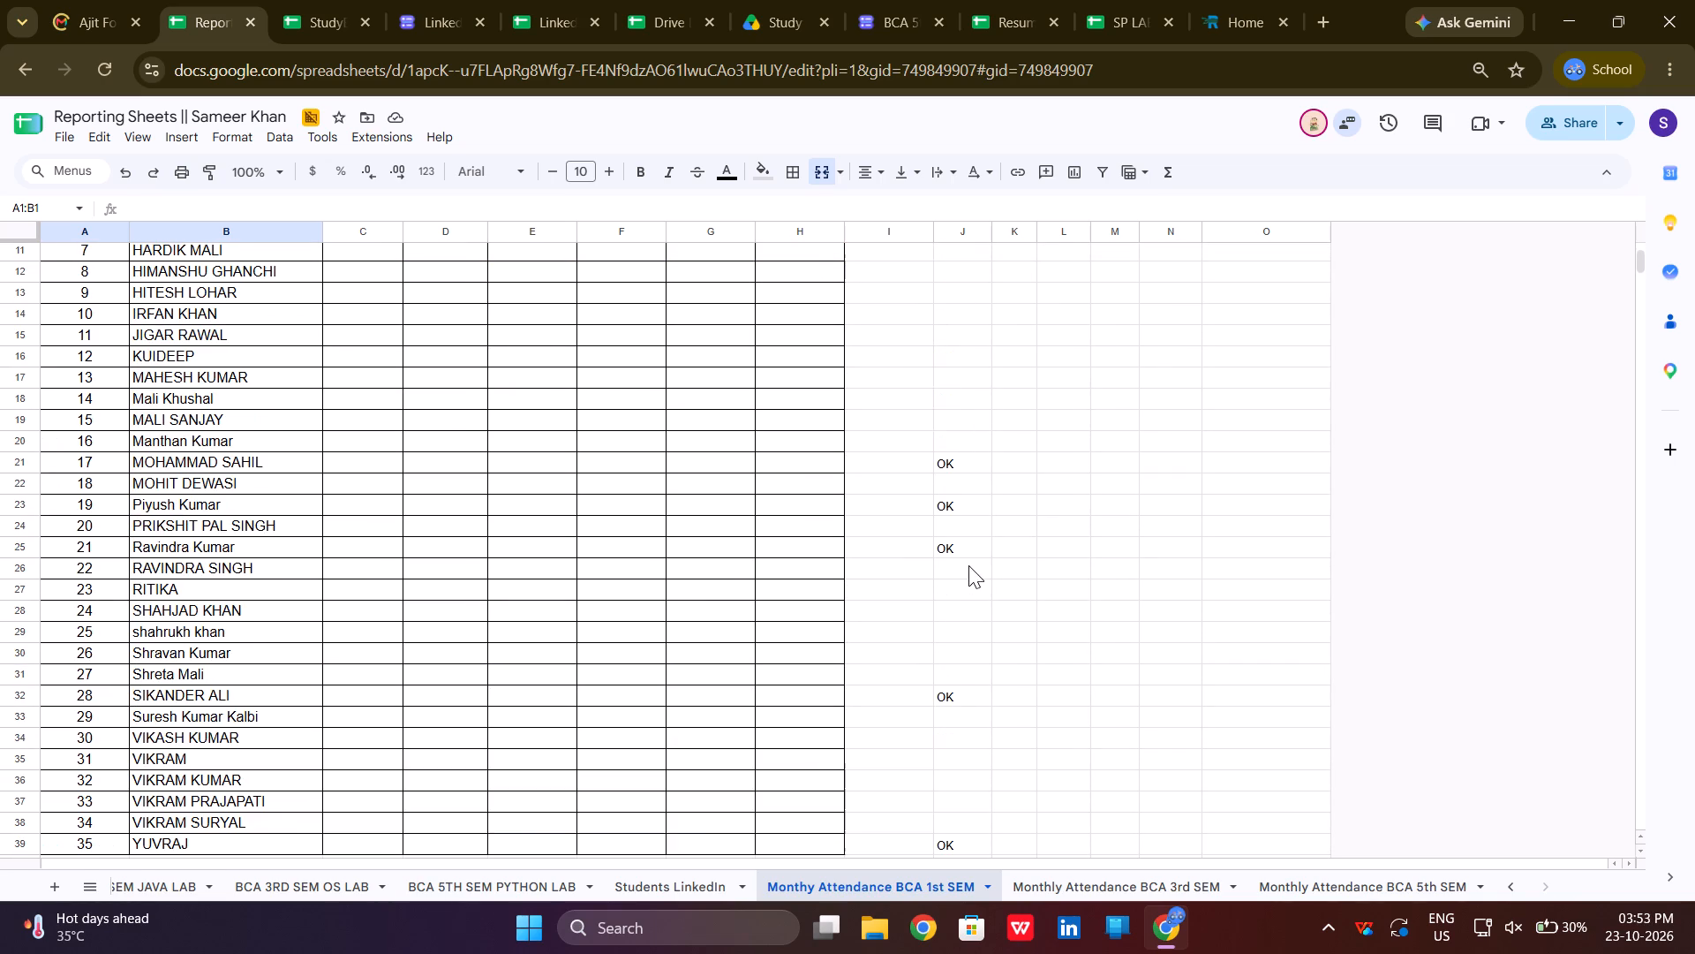
{"action": "scroll", "coordinate": [968, 565], "scroll_direction": "up", "scroll_amount": 2}
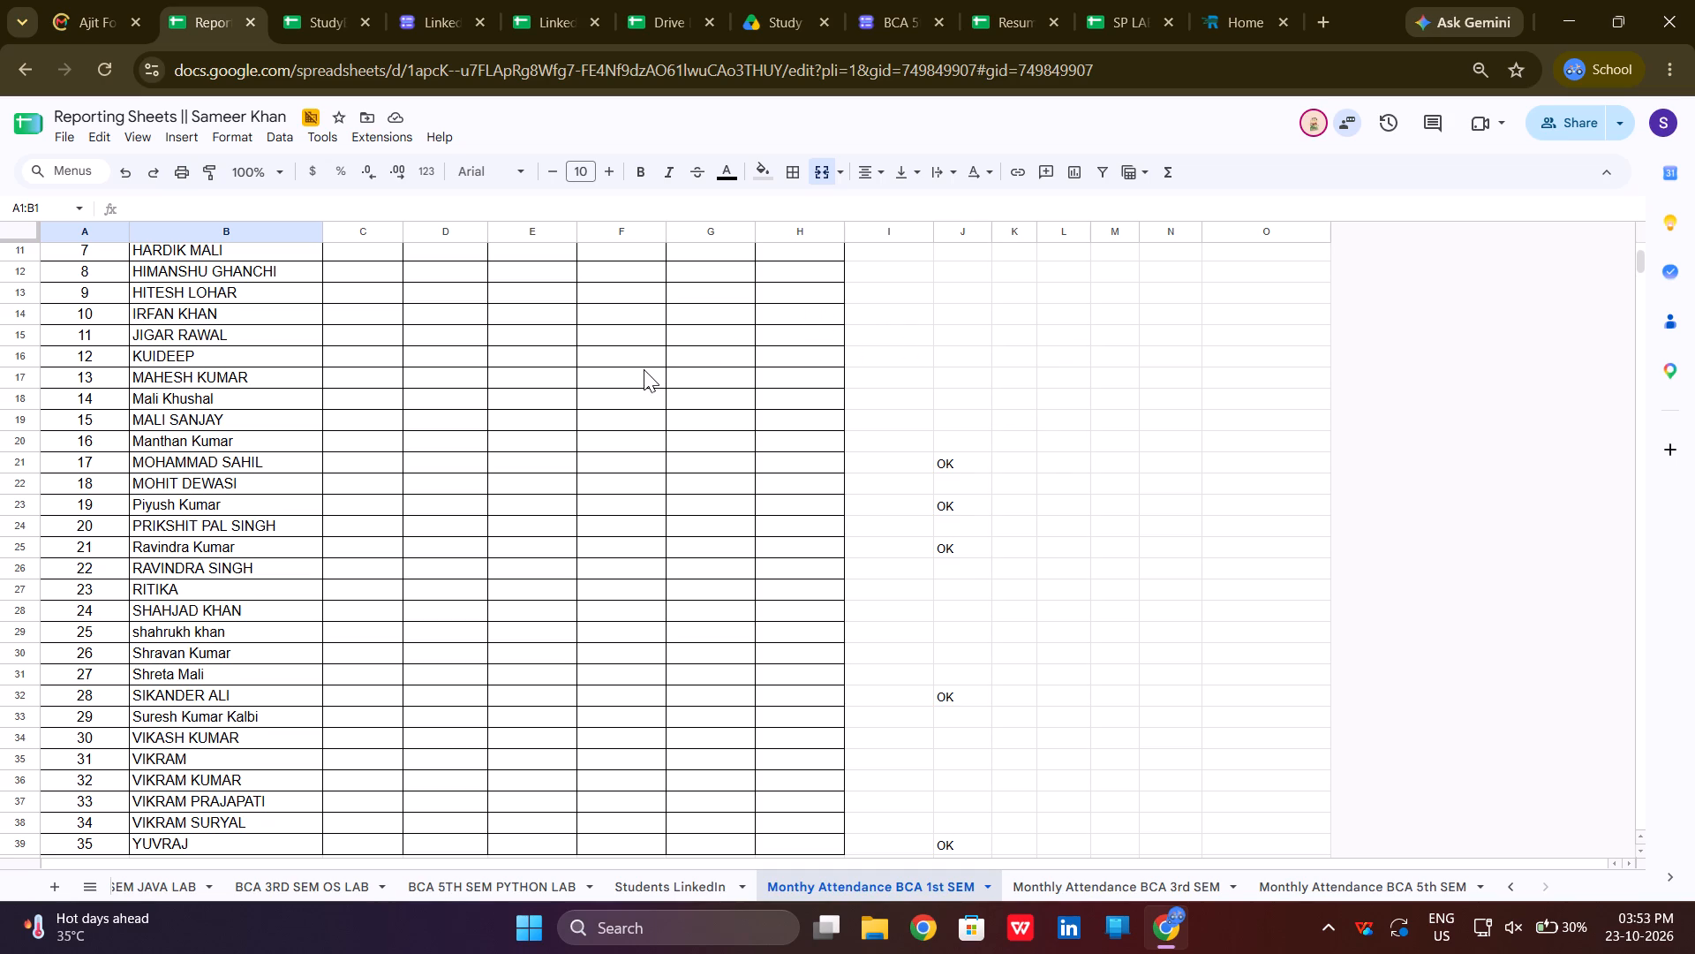
{"action": "scroll", "coordinate": [834, 538], "scroll_direction": "down", "scroll_amount": 4}
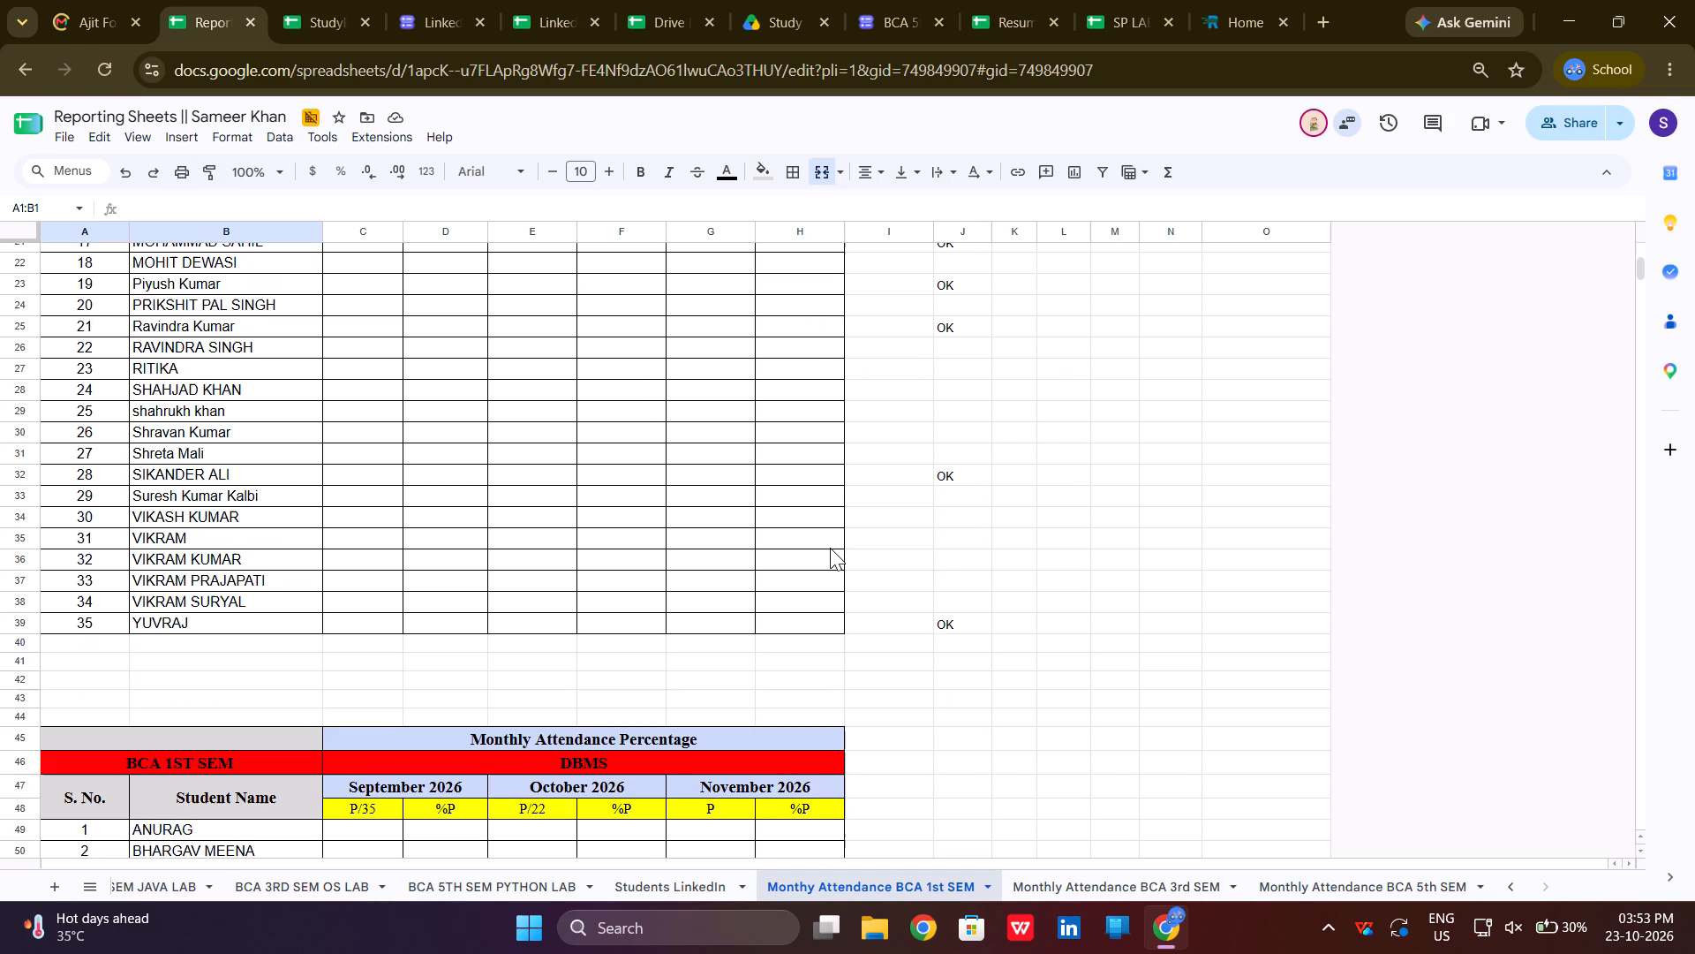
{"action": "scroll", "coordinate": [830, 548], "scroll_direction": "up", "scroll_amount": 7}
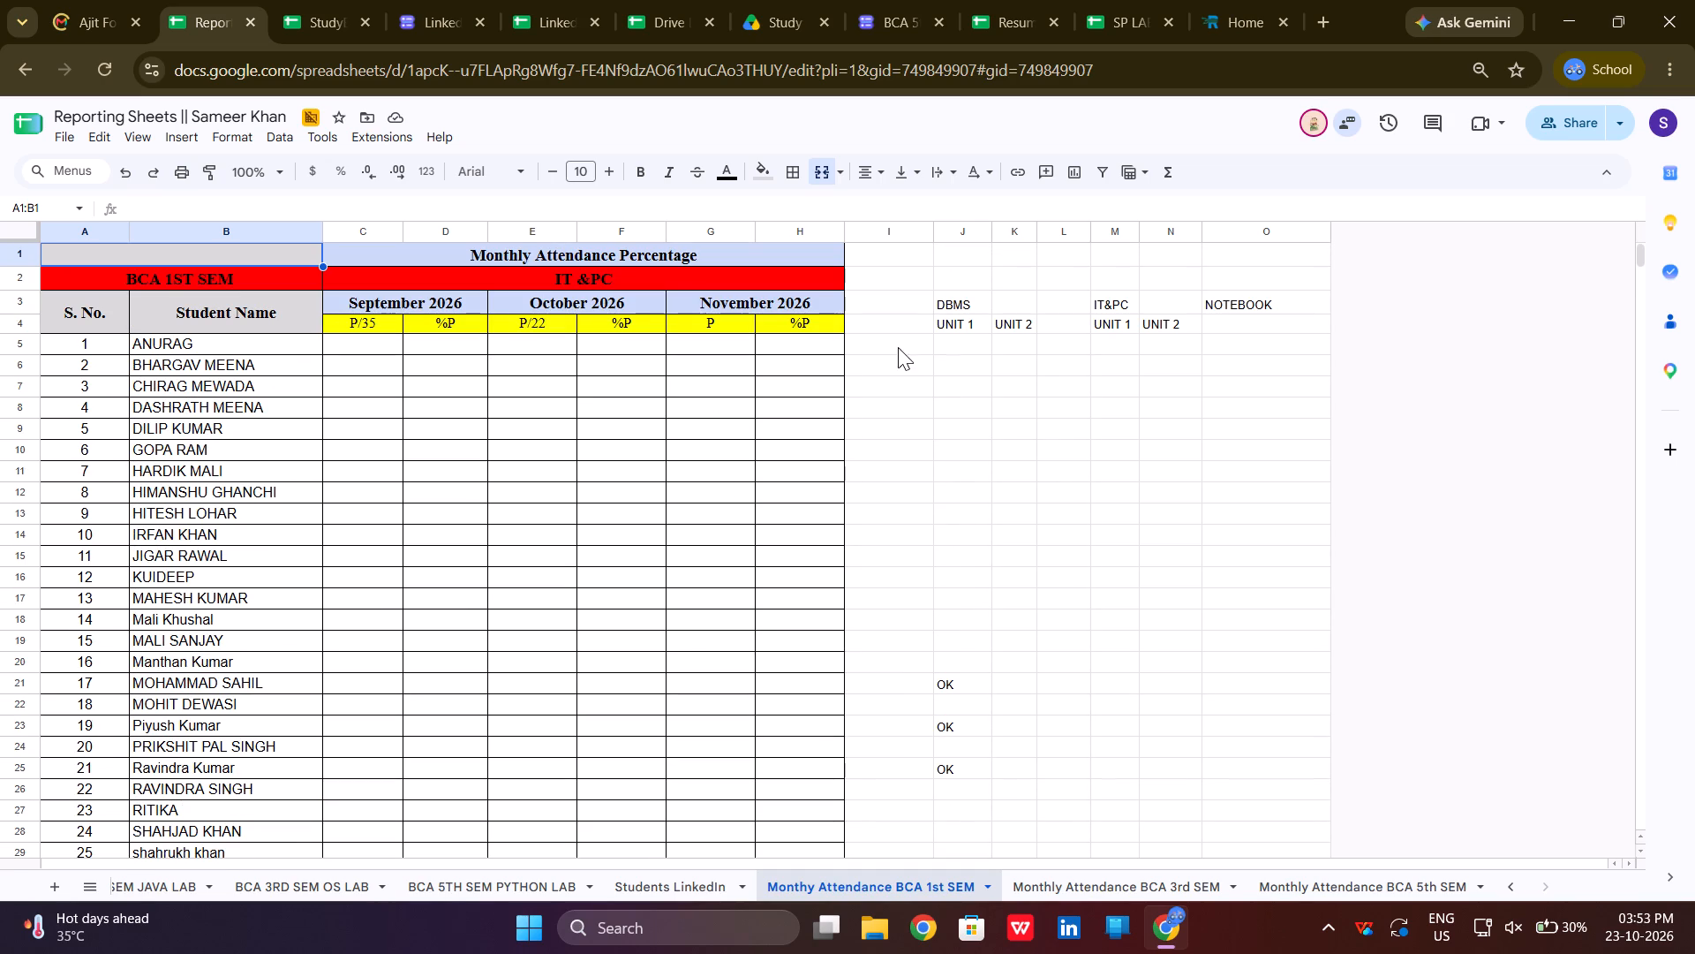
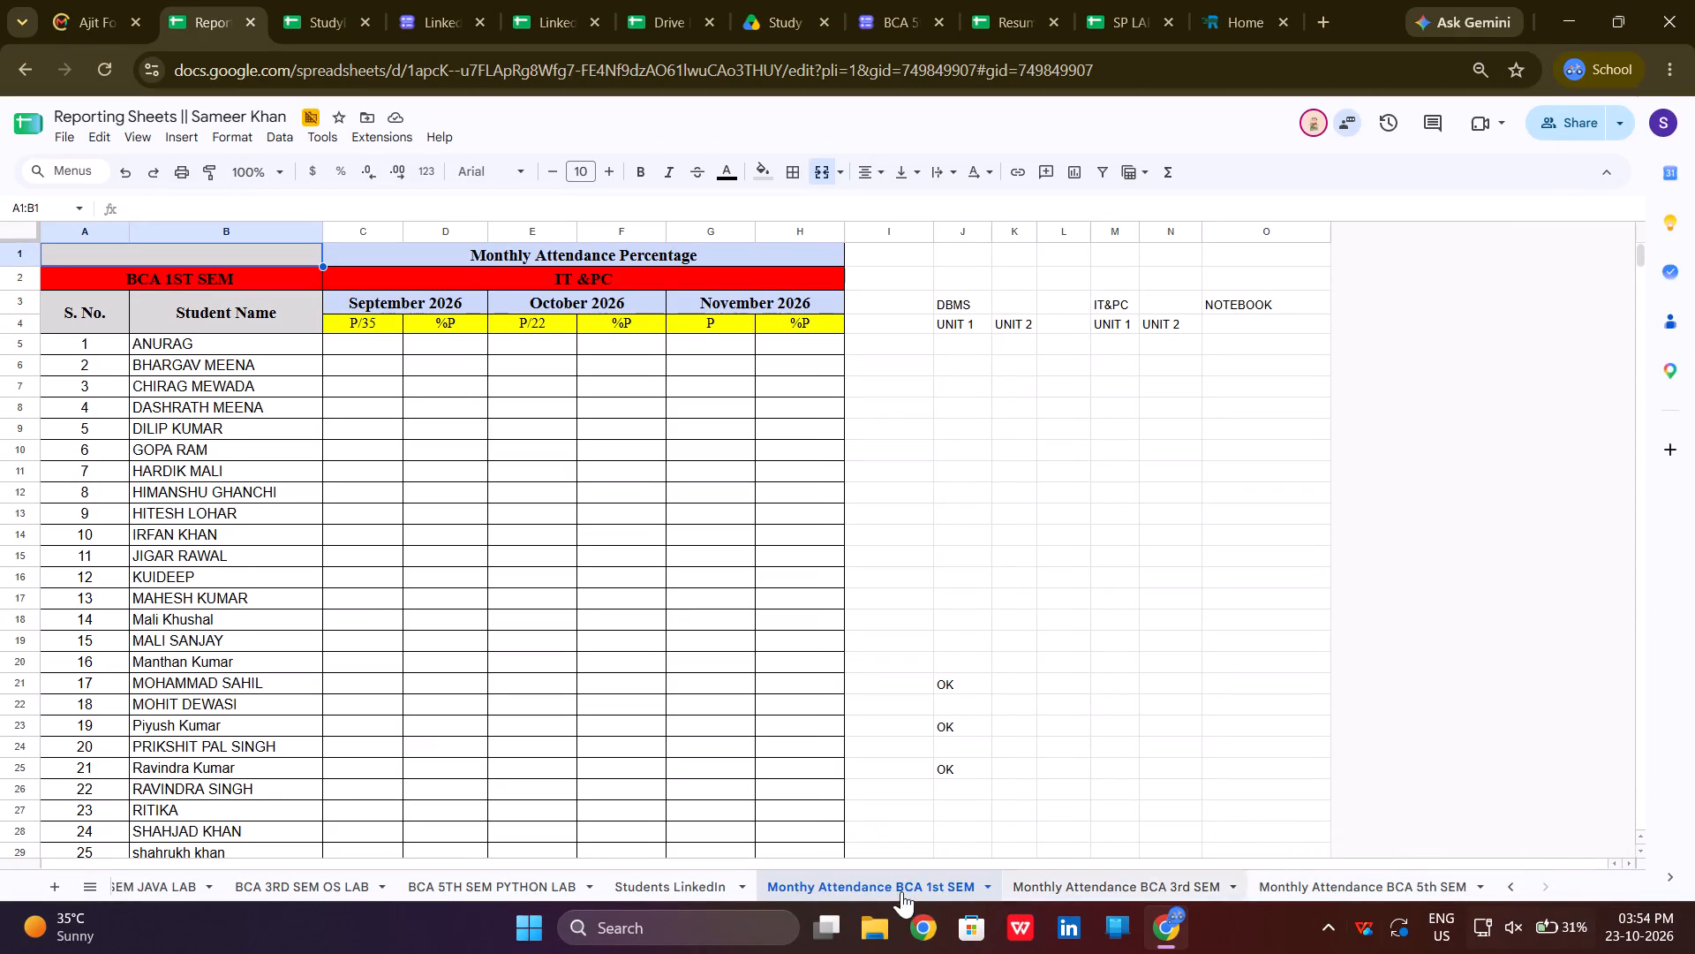
Return from the Monthly Attendance BCA 1st SEM sheet to Sheet10.
{"action": "scroll", "coordinate": [226, 870], "scroll_direction": "up", "scroll_amount": 5}
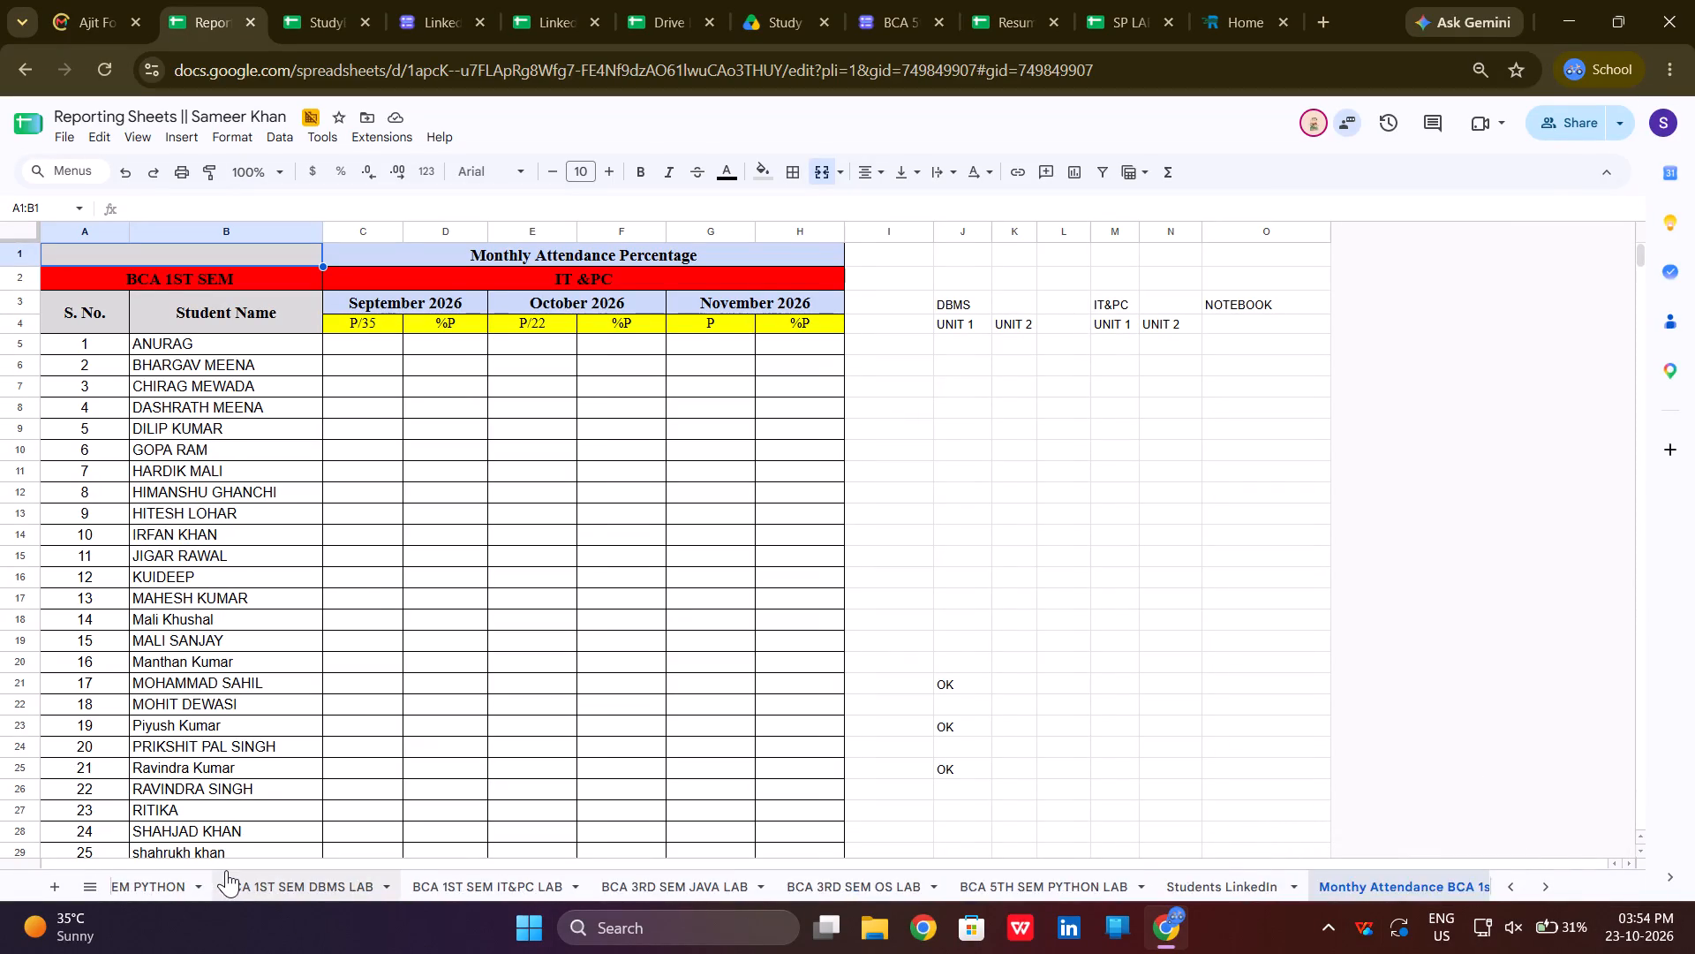
{"action": "scroll", "coordinate": [226, 870], "scroll_direction": "up", "scroll_amount": 18}
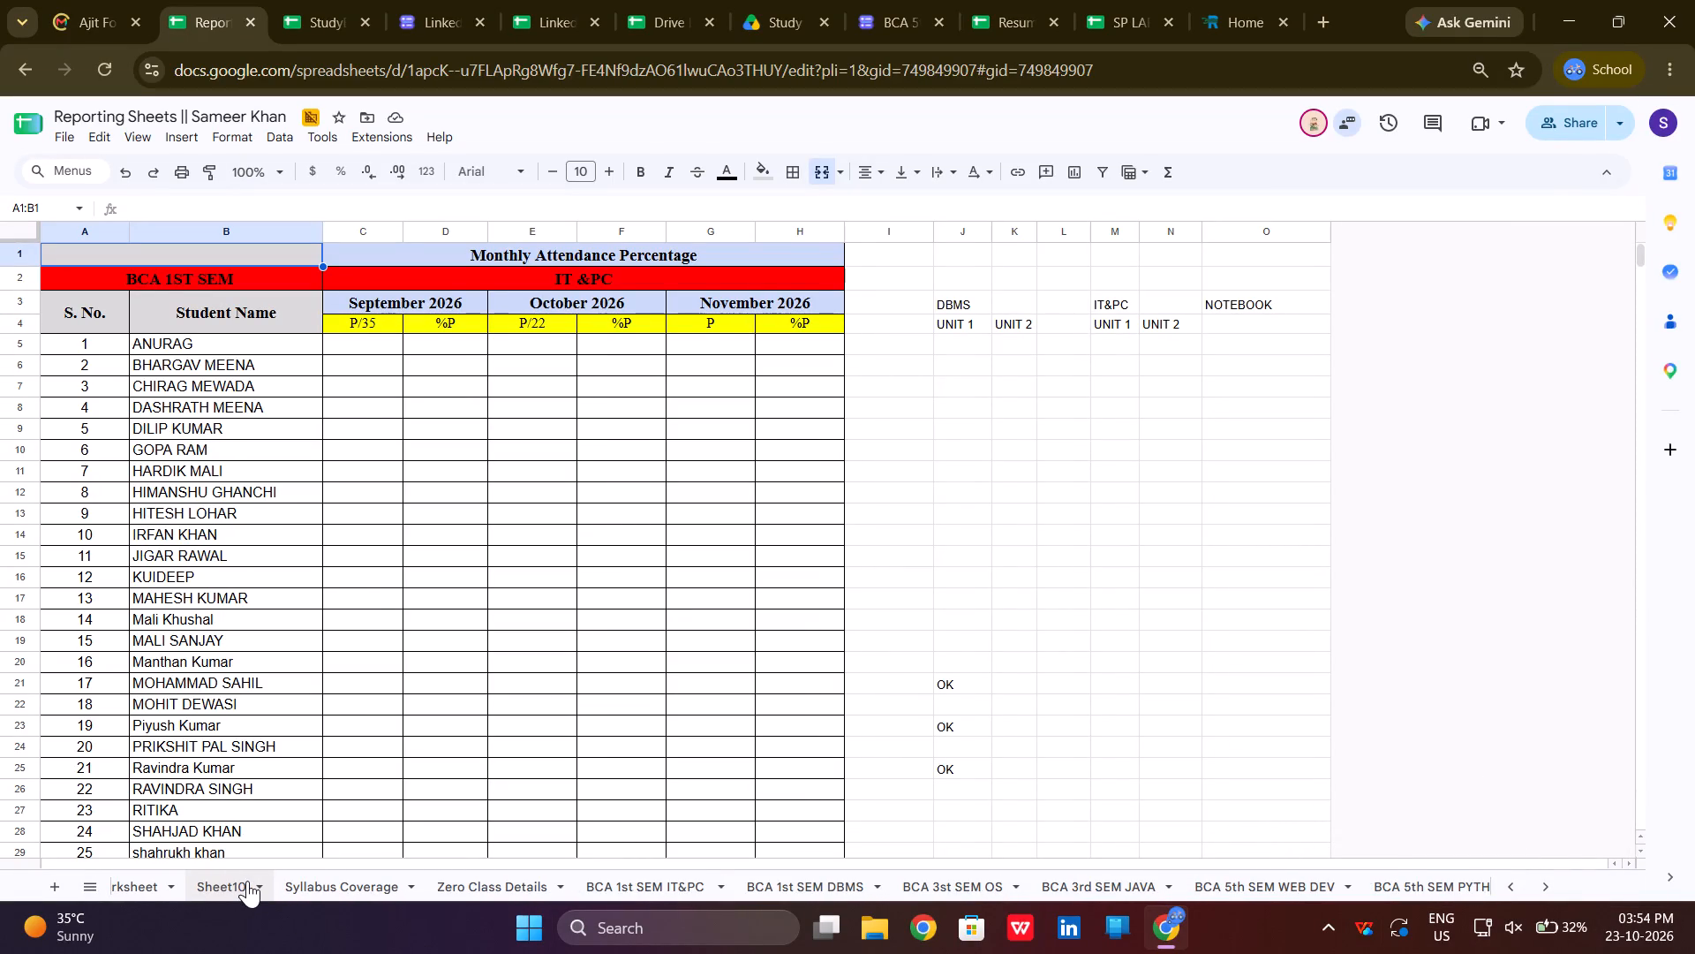
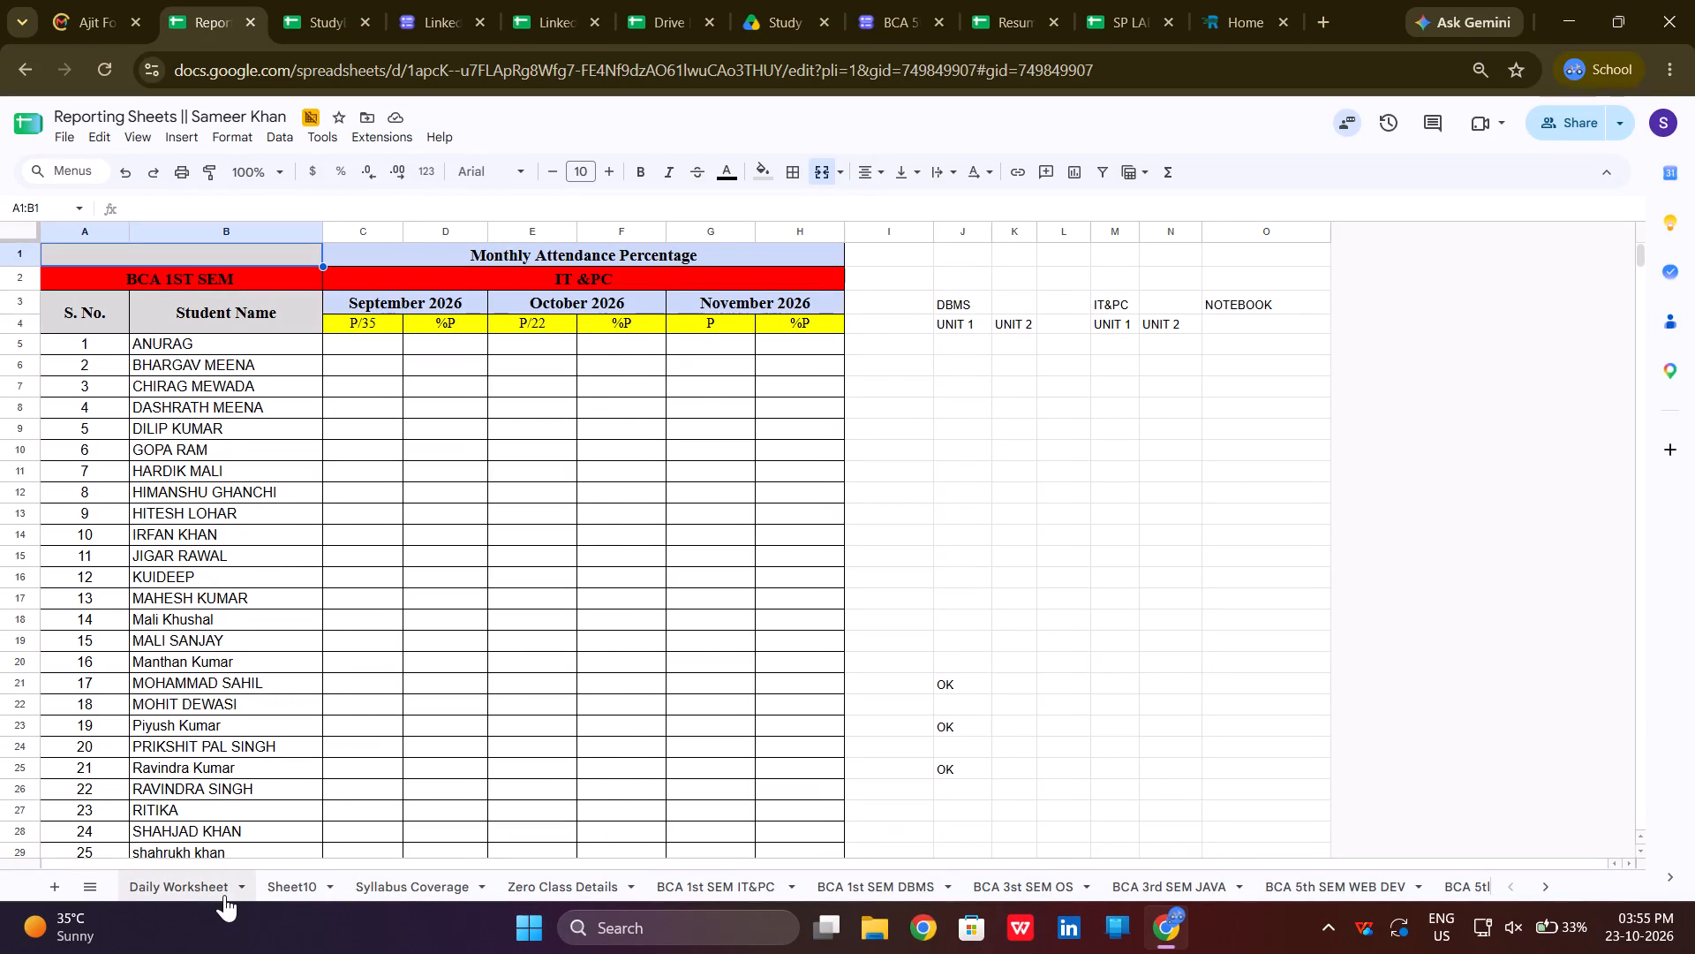
Open the Daily Worksheet sheet and review its September and October 2026 schedule entries across all time slots.
{"action": "left_click", "coordinate": [202, 894]}
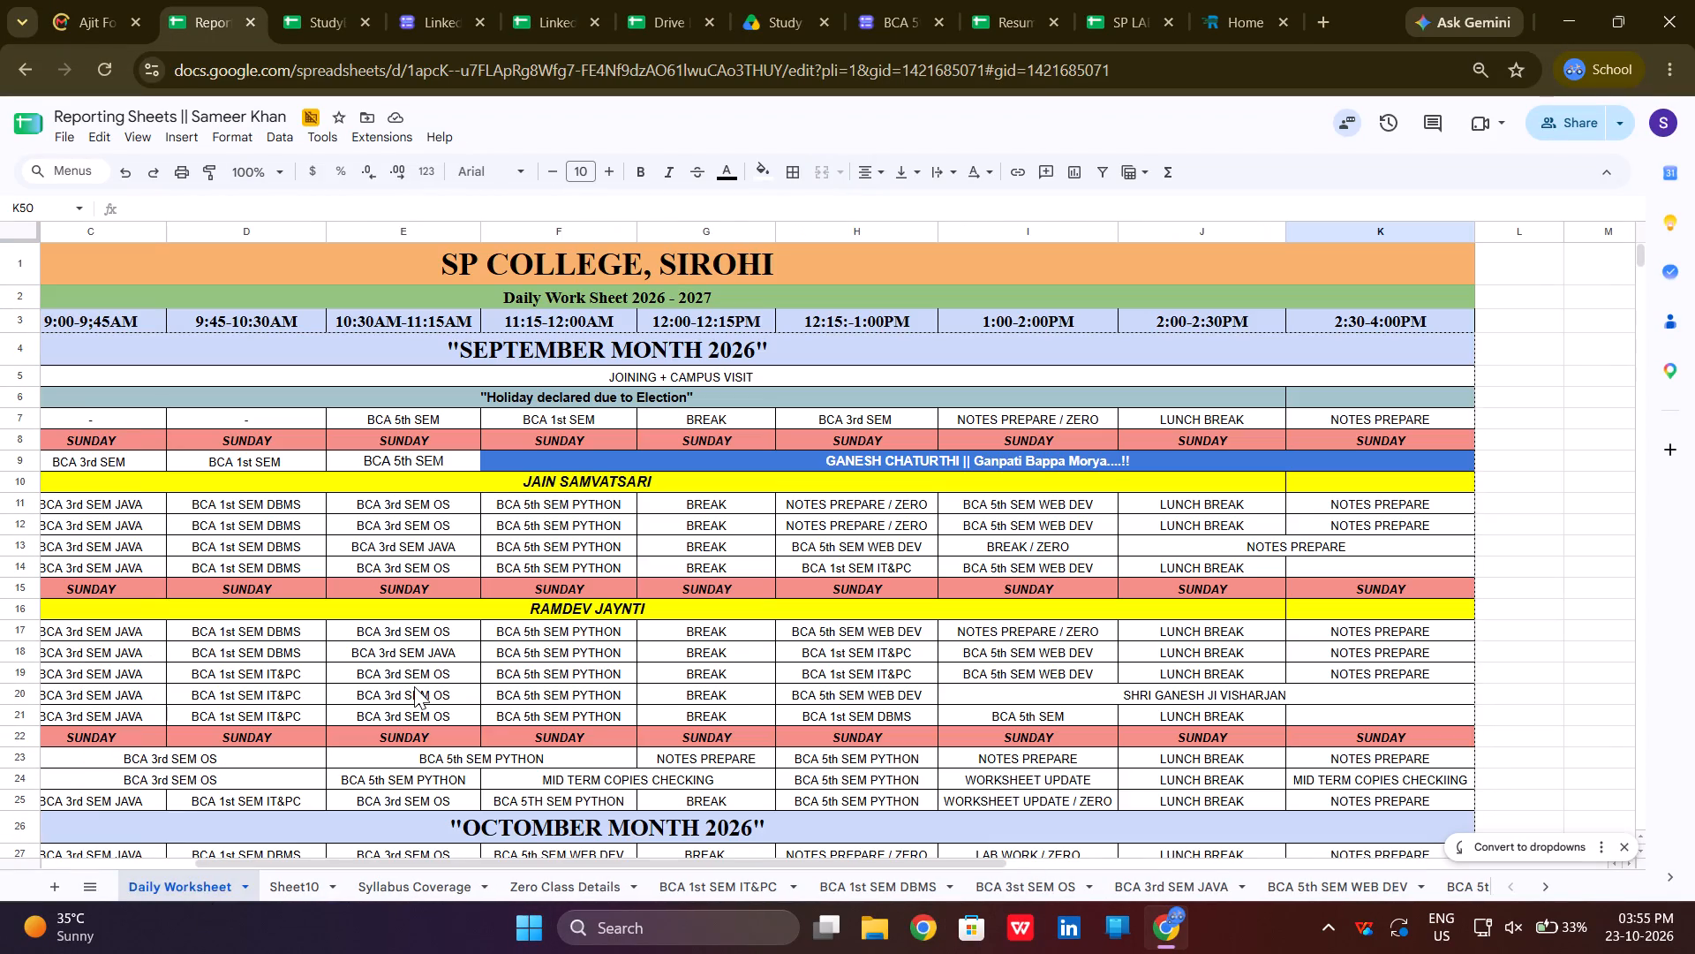
{"action": "scroll", "coordinate": [414, 686], "scroll_direction": "up", "scroll_amount": 3}
{"action": "scroll", "coordinate": [414, 686], "scroll_direction": "down", "scroll_amount": 3, "text": "shift"}
{"action": "scroll", "coordinate": [414, 686], "scroll_direction": "up", "scroll_amount": 4, "text": "shift"}
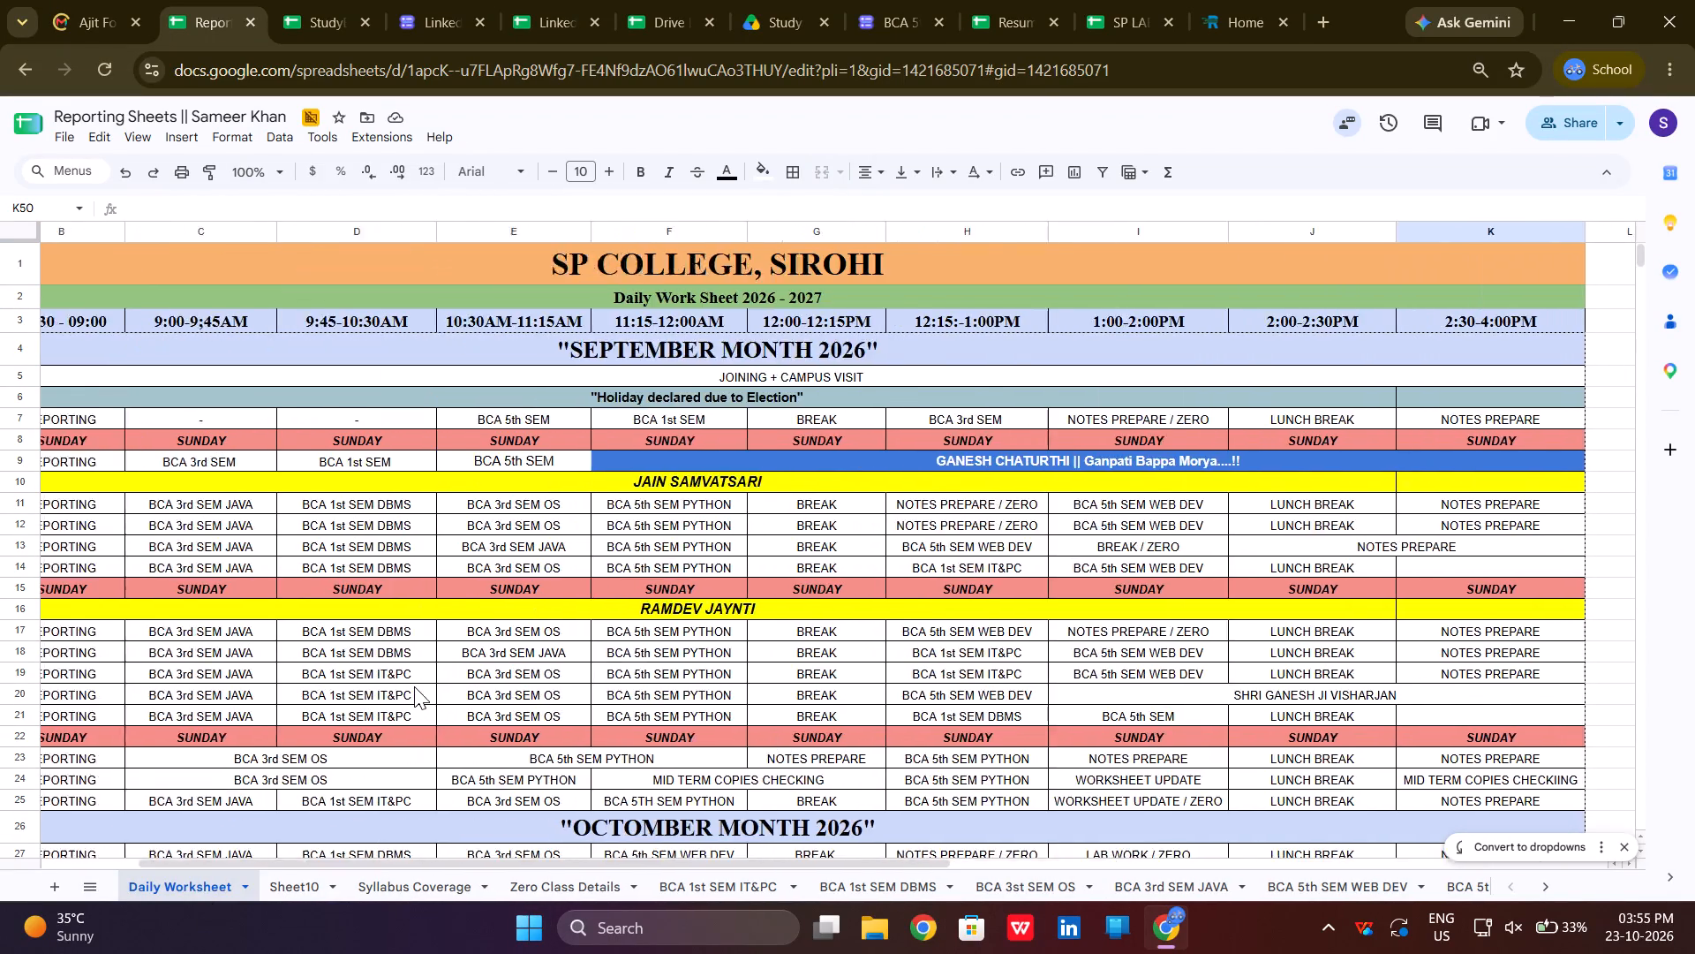
{"action": "scroll", "coordinate": [414, 686], "scroll_direction": "up", "scroll_amount": 5, "text": "shift"}
{"action": "scroll", "coordinate": [414, 686], "scroll_direction": "down", "scroll_amount": 4, "text": "shift"}
{"action": "scroll", "coordinate": [414, 686], "scroll_direction": "down", "scroll_amount": 4}
{"action": "scroll", "coordinate": [414, 686], "scroll_direction": "up", "scroll_amount": 3}
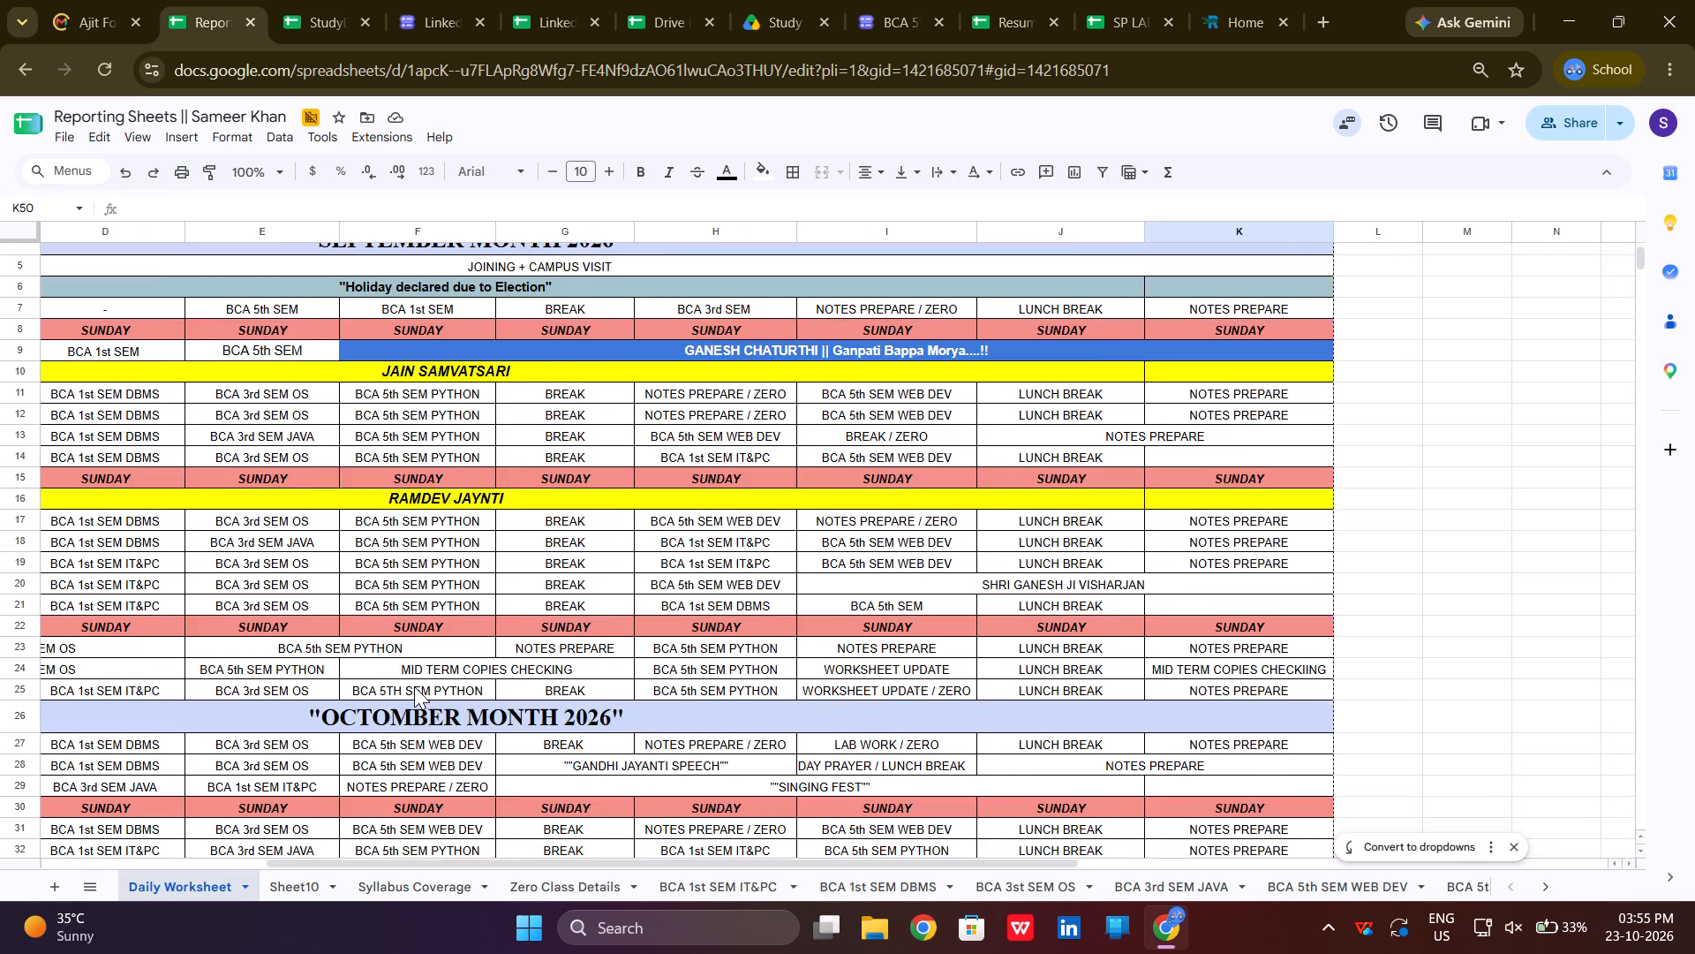
{"action": "scroll", "coordinate": [414, 686], "scroll_direction": "up", "scroll_amount": 9, "text": "shift"}
{"action": "scroll", "coordinate": [696, 670], "scroll_direction": "down", "scroll_amount": 2}
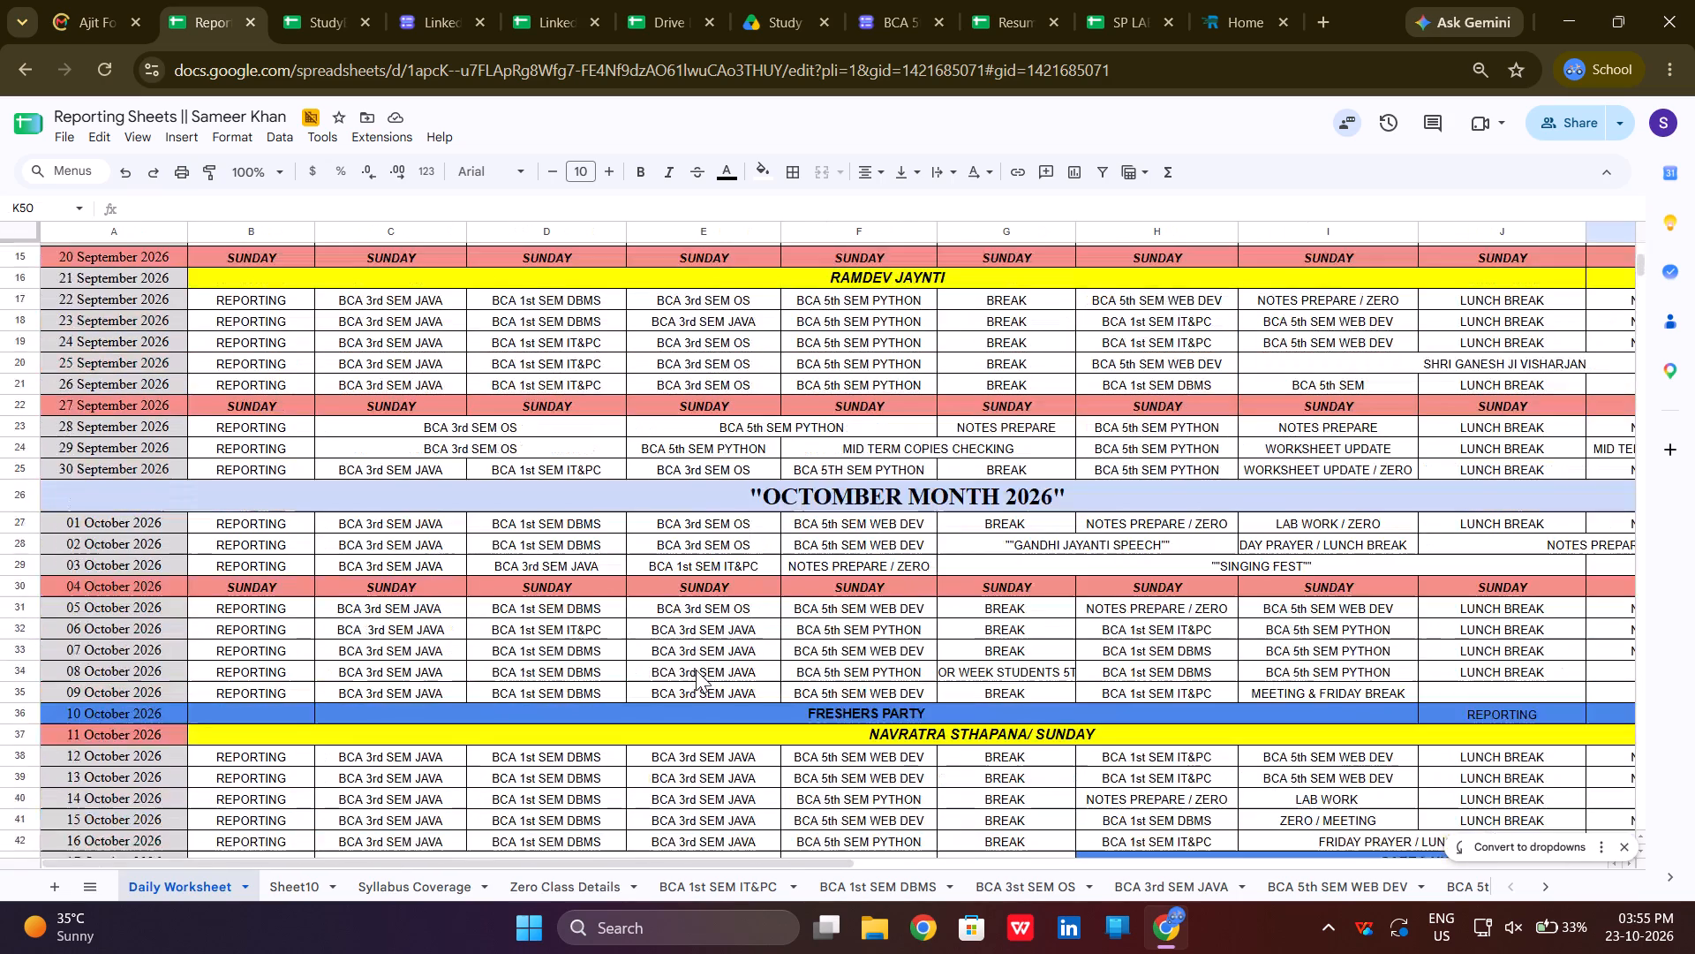
{"action": "scroll", "coordinate": [696, 670], "scroll_direction": "up", "scroll_amount": 3, "text": "shift"}
{"action": "scroll", "coordinate": [696, 670], "scroll_direction": "down", "scroll_amount": 2, "text": "shift"}
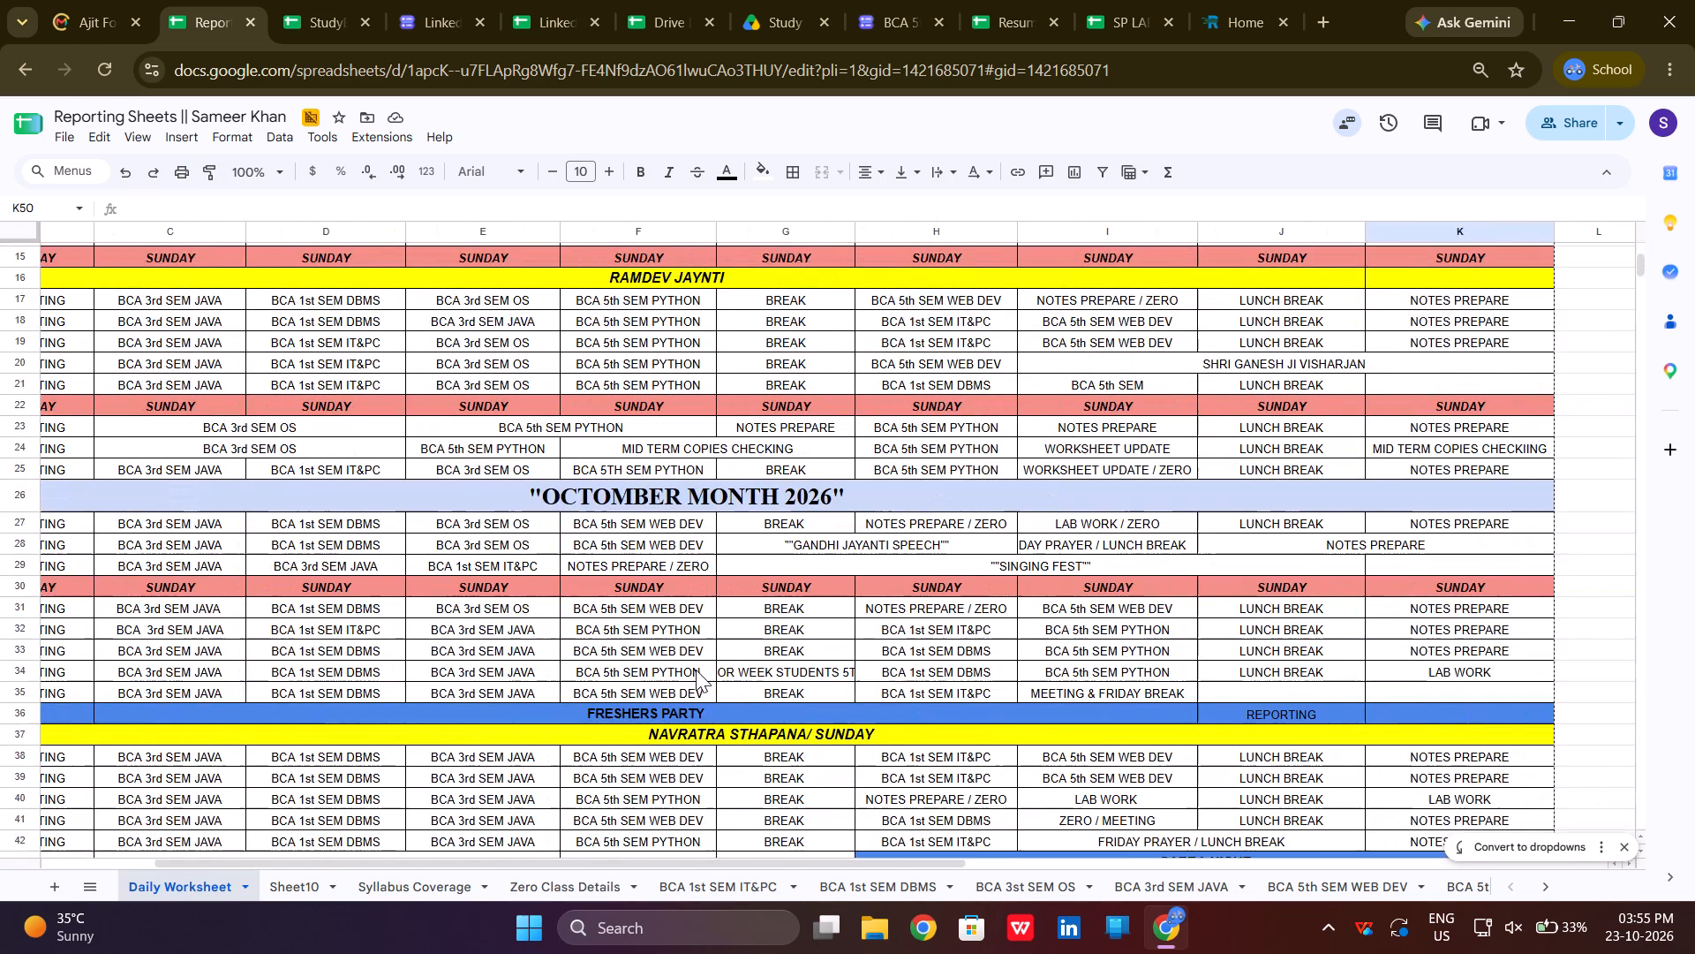
{"action": "scroll", "coordinate": [696, 670], "scroll_direction": "up", "scroll_amount": 1, "text": "shift"}
{"action": "scroll", "coordinate": [696, 670], "scroll_direction": "down", "scroll_amount": 3}
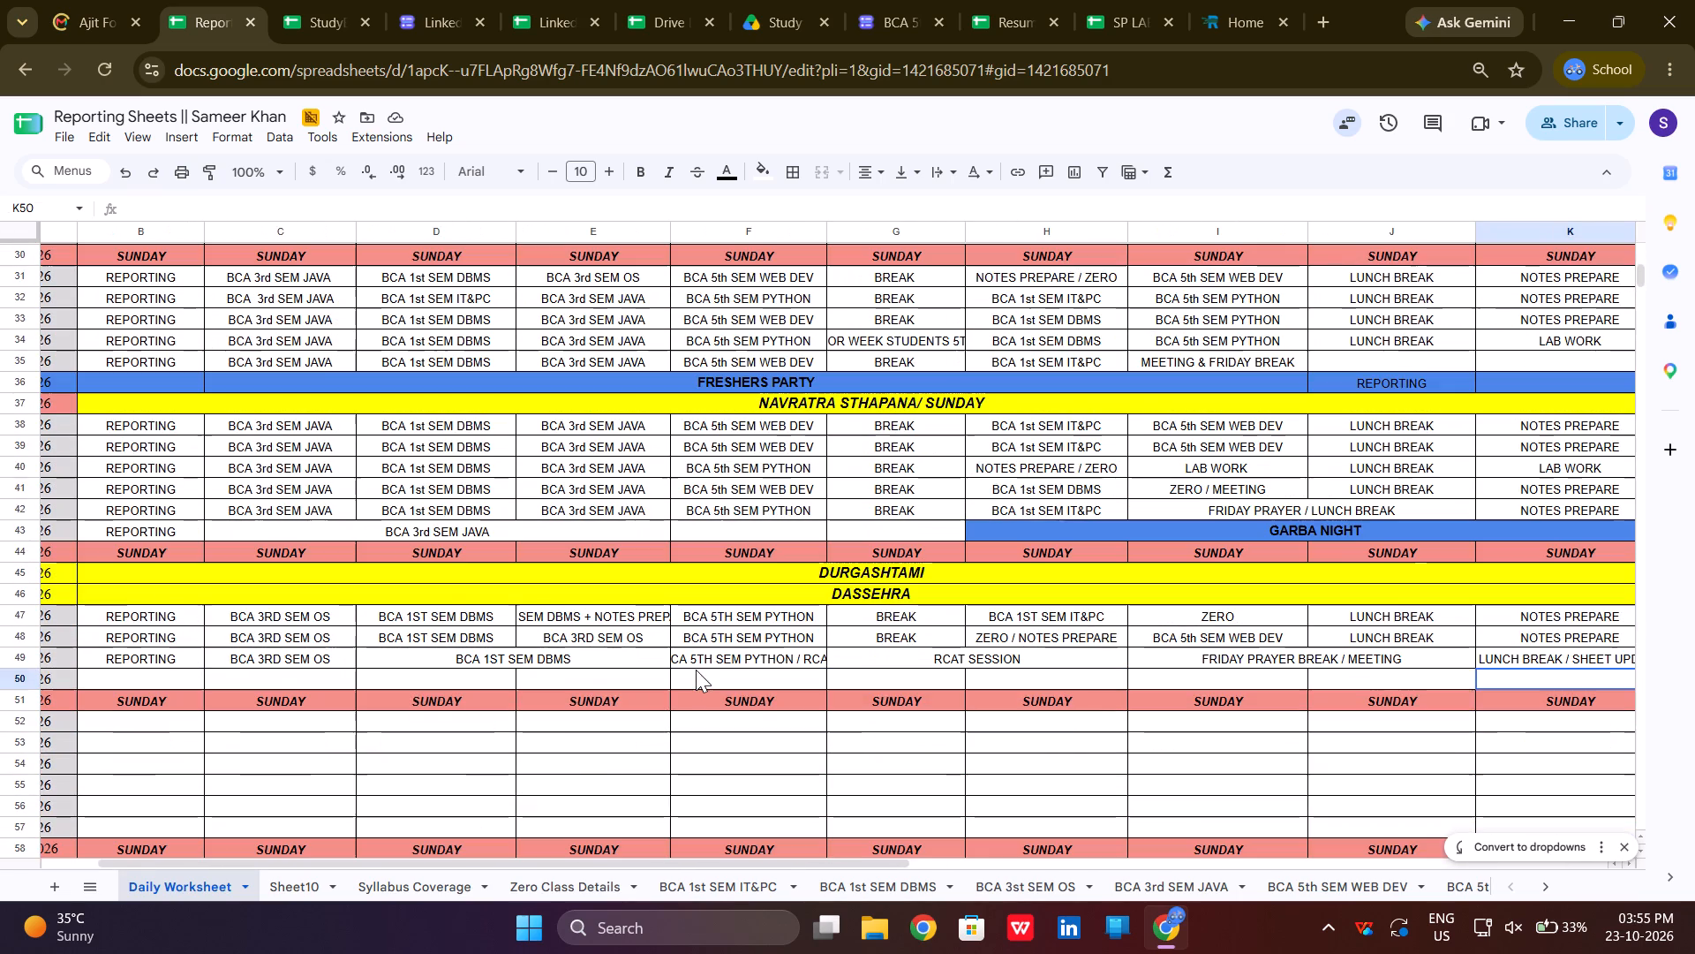
{"action": "scroll", "coordinate": [696, 670], "scroll_direction": "up", "scroll_amount": 6}
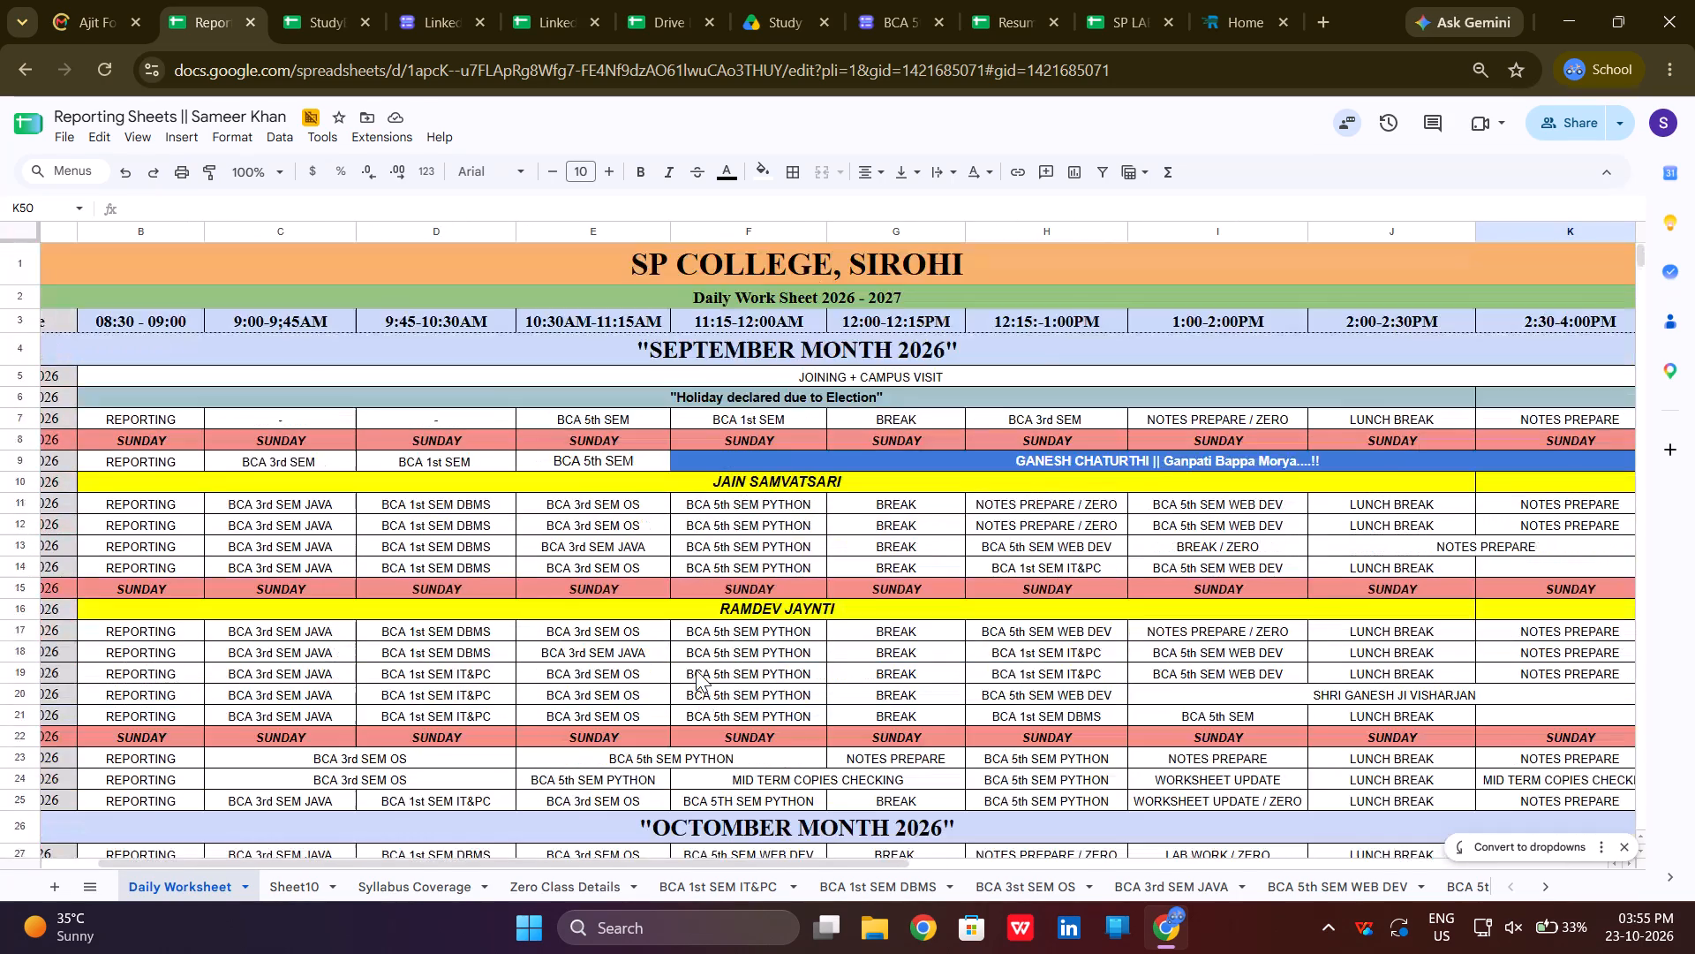
{"action": "scroll", "coordinate": [696, 670], "scroll_direction": "up", "scroll_amount": 3}
{"action": "scroll", "coordinate": [696, 670], "scroll_direction": "down", "scroll_amount": 3}
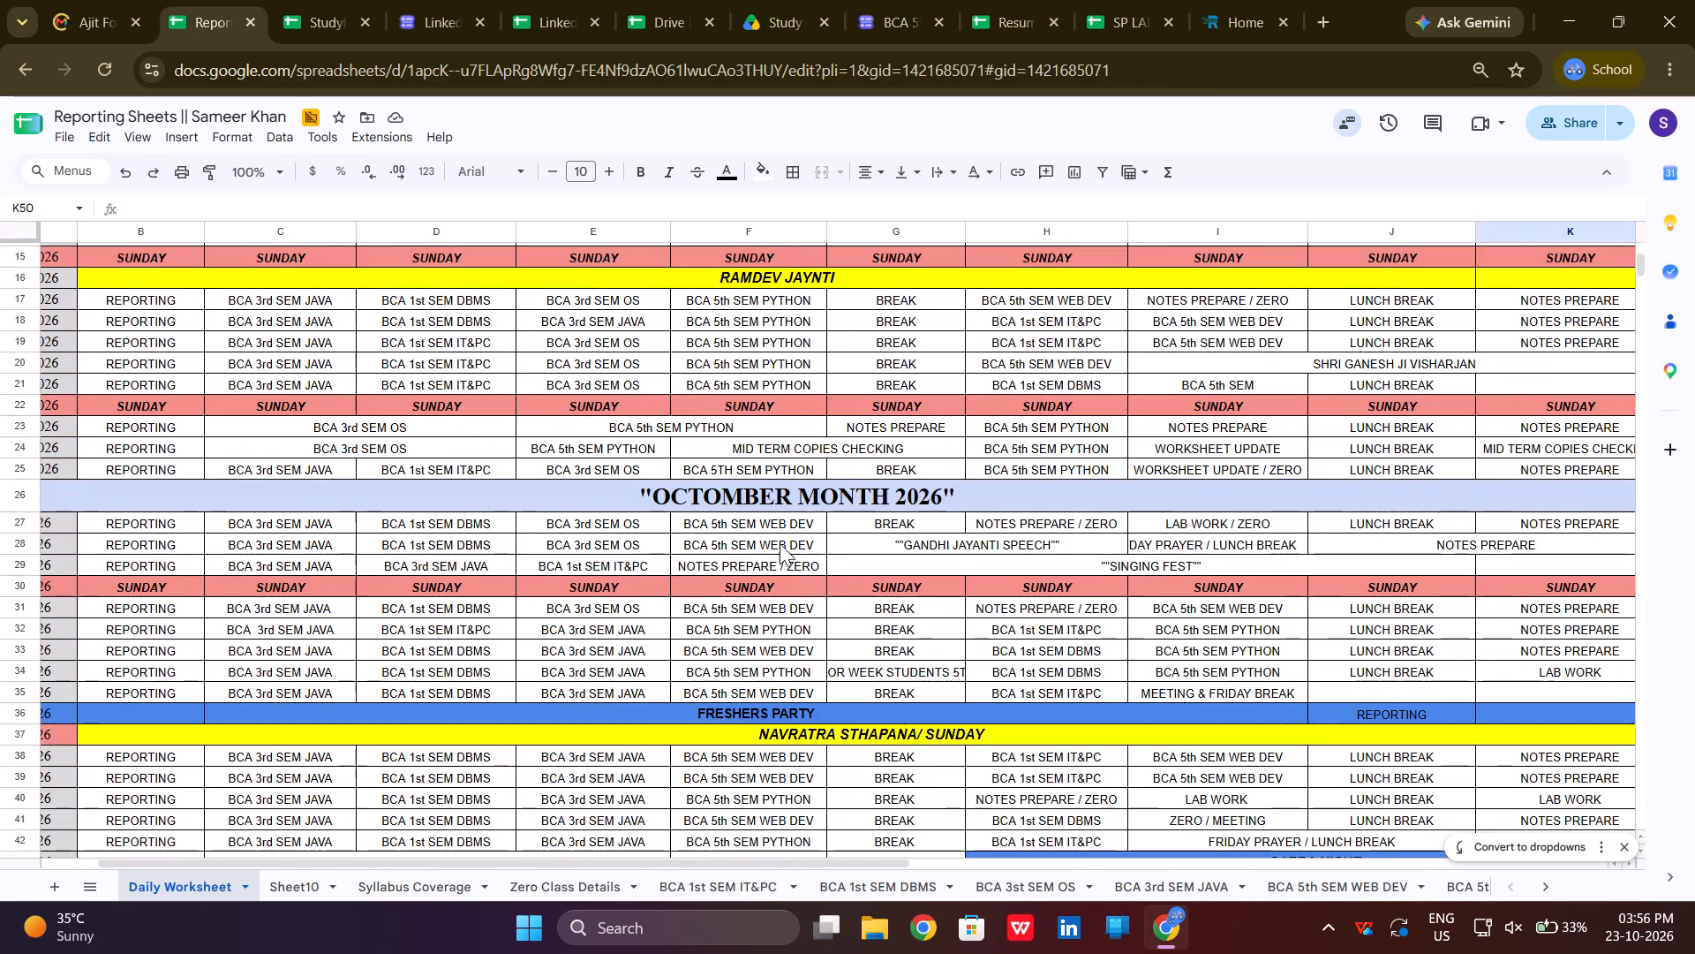
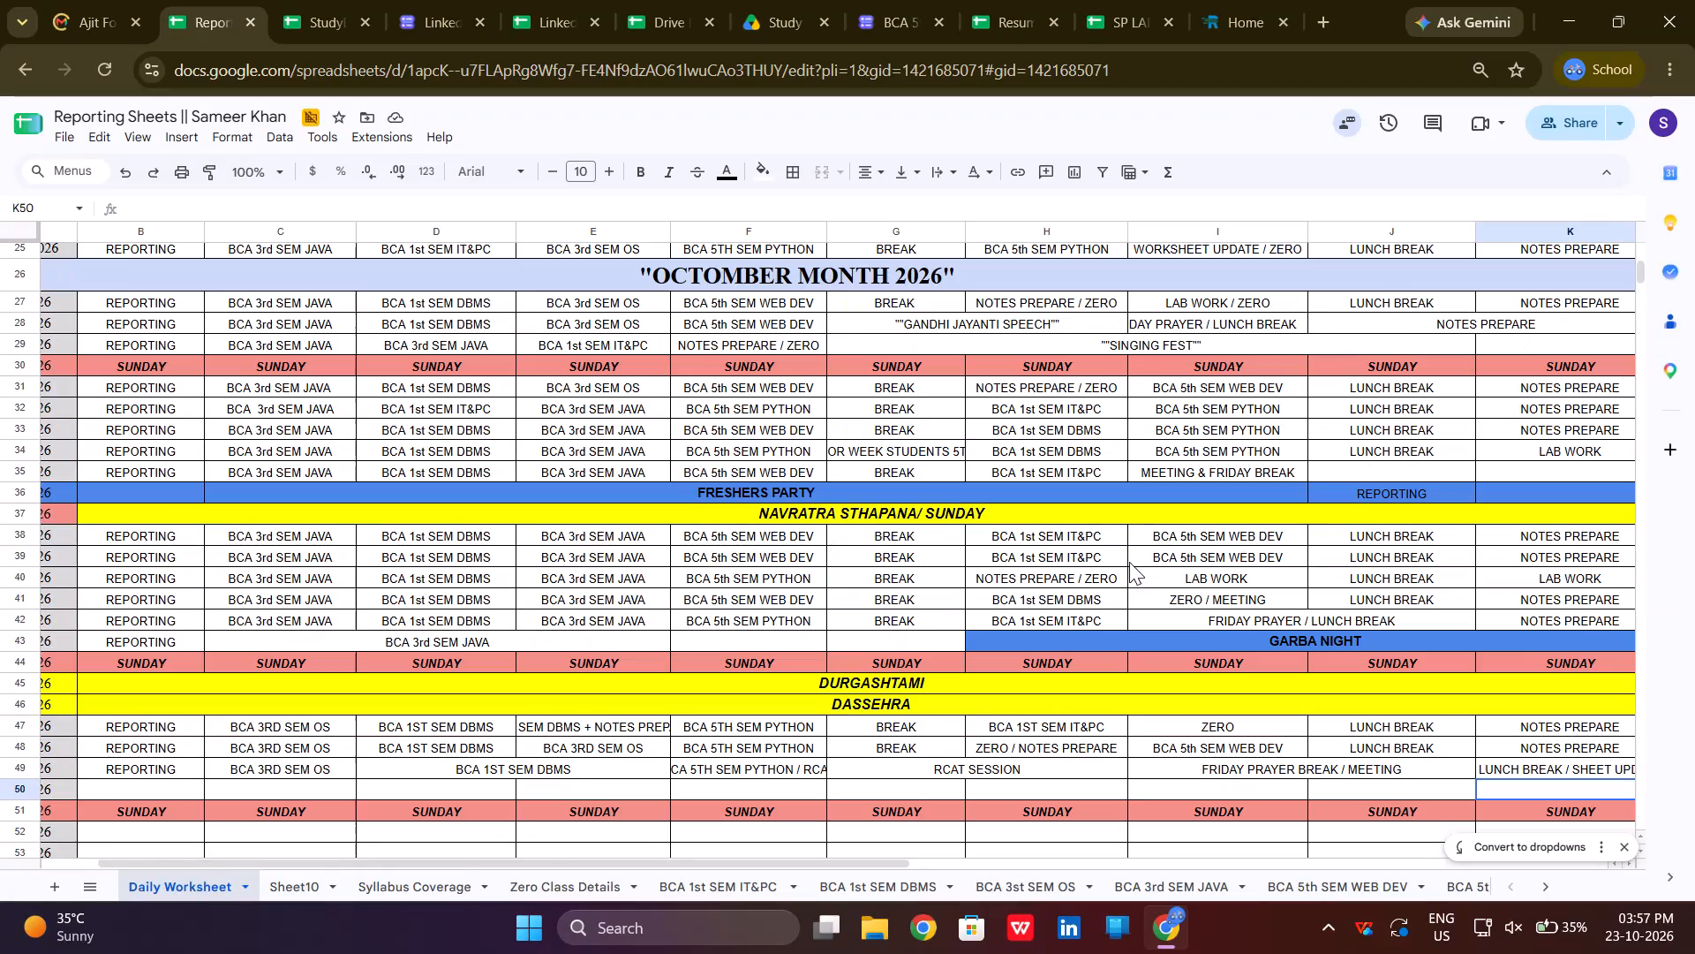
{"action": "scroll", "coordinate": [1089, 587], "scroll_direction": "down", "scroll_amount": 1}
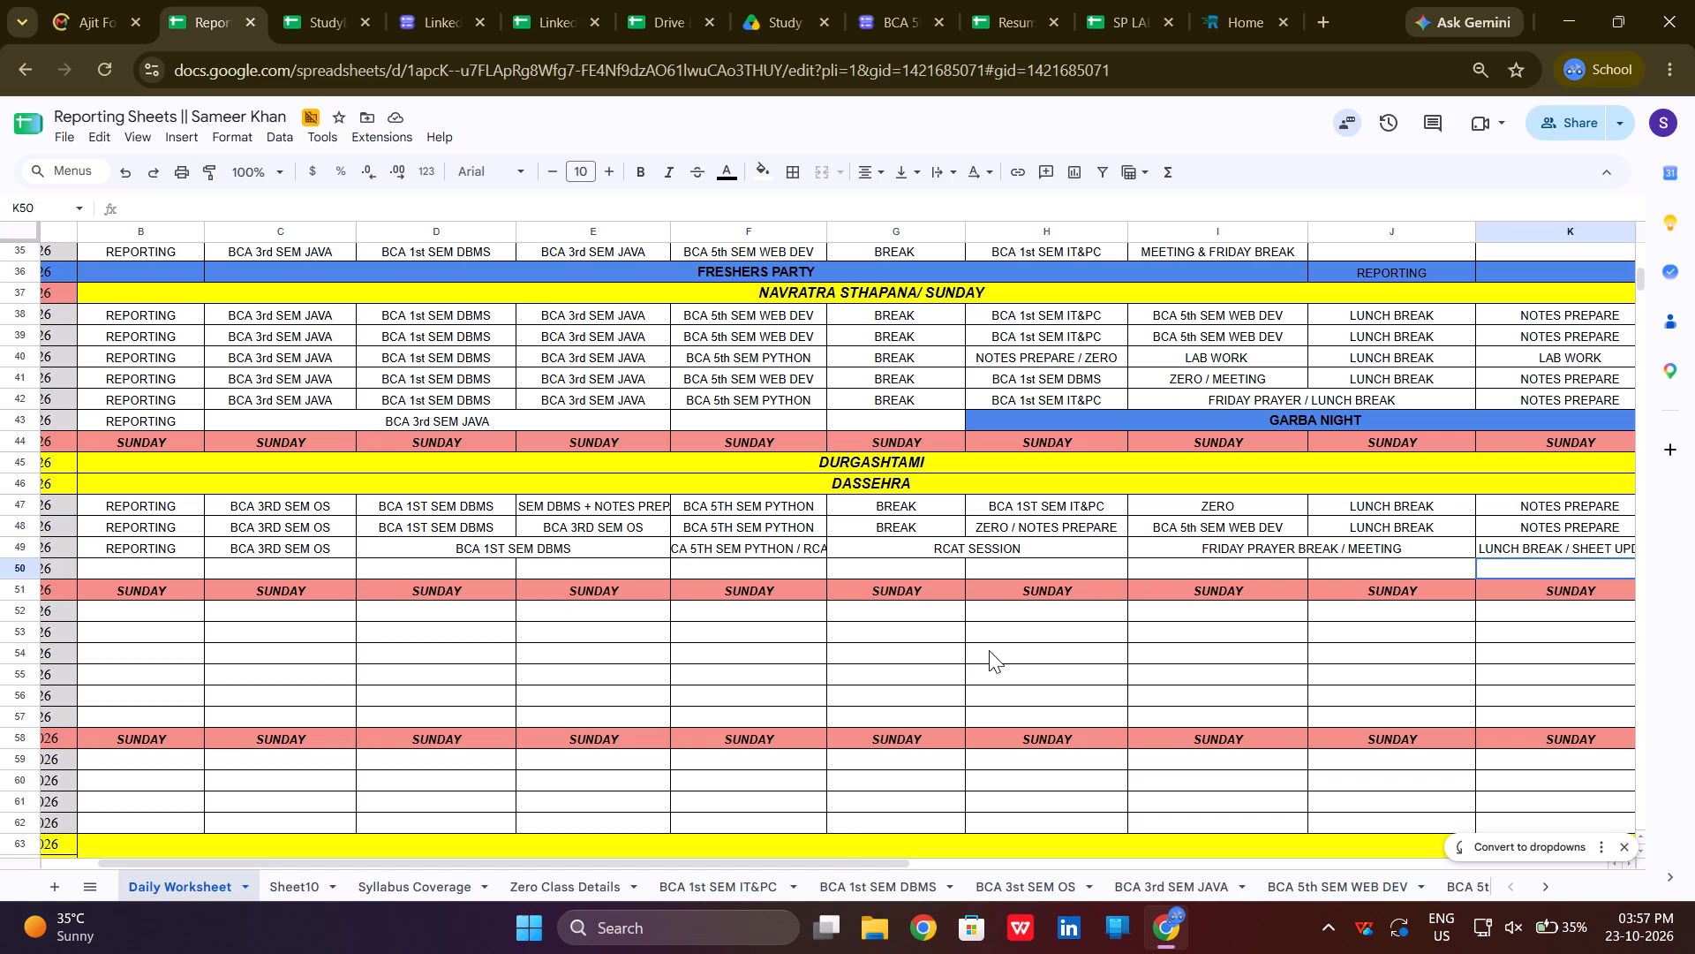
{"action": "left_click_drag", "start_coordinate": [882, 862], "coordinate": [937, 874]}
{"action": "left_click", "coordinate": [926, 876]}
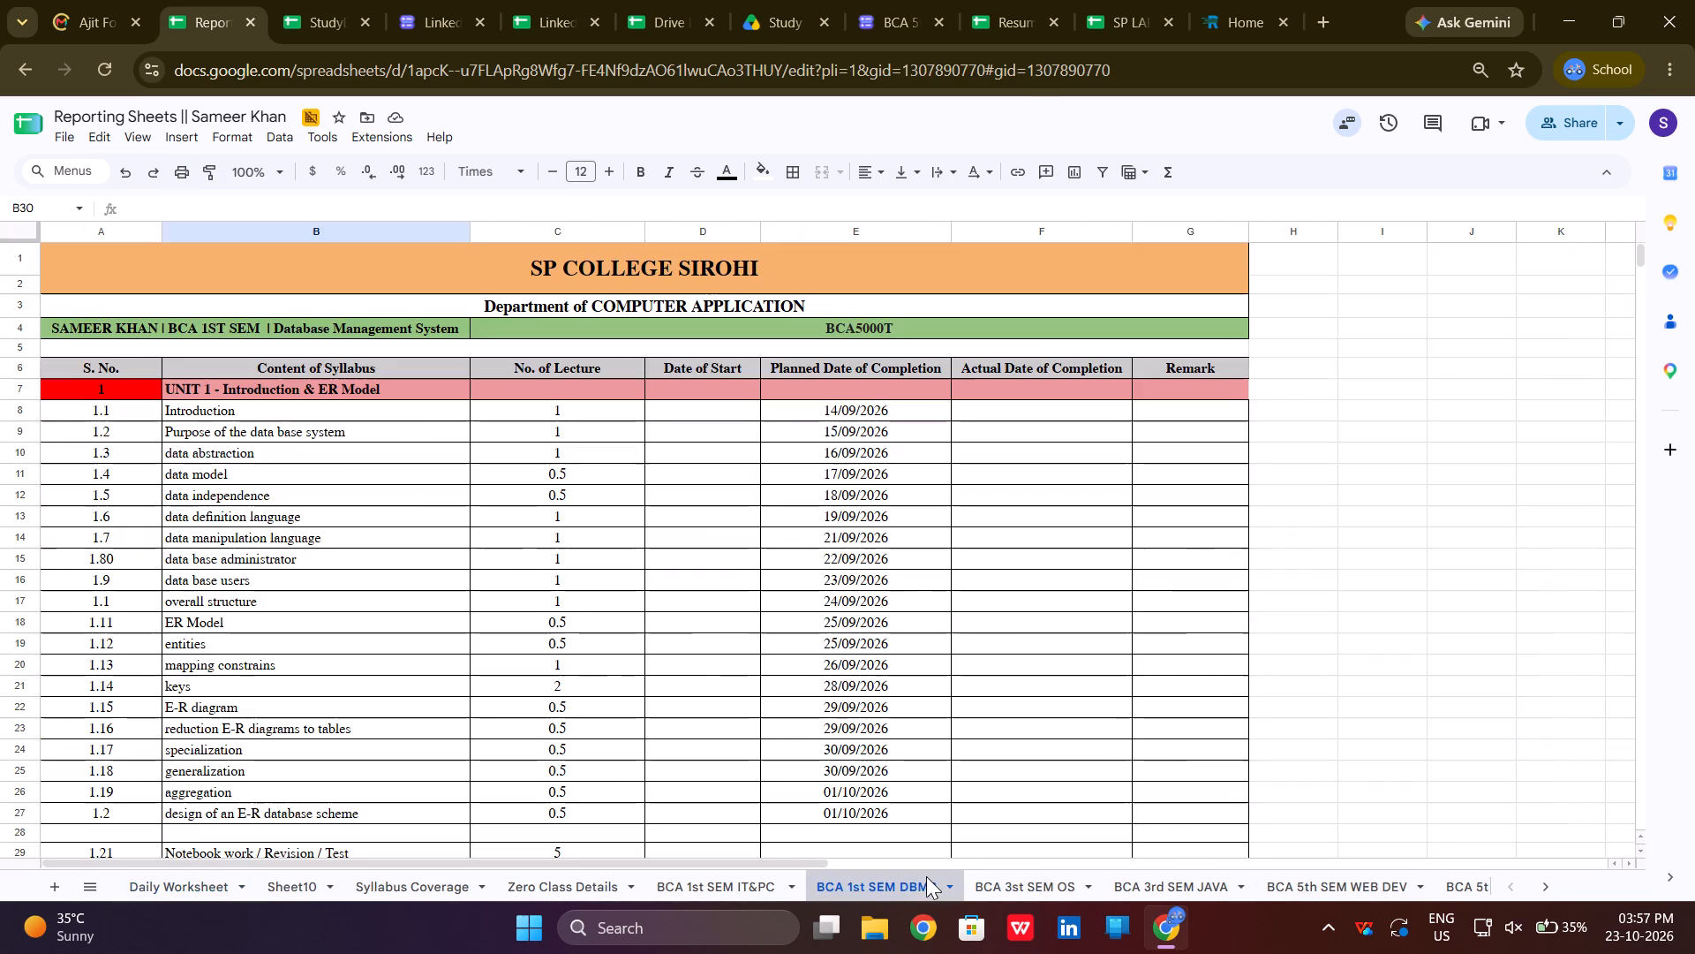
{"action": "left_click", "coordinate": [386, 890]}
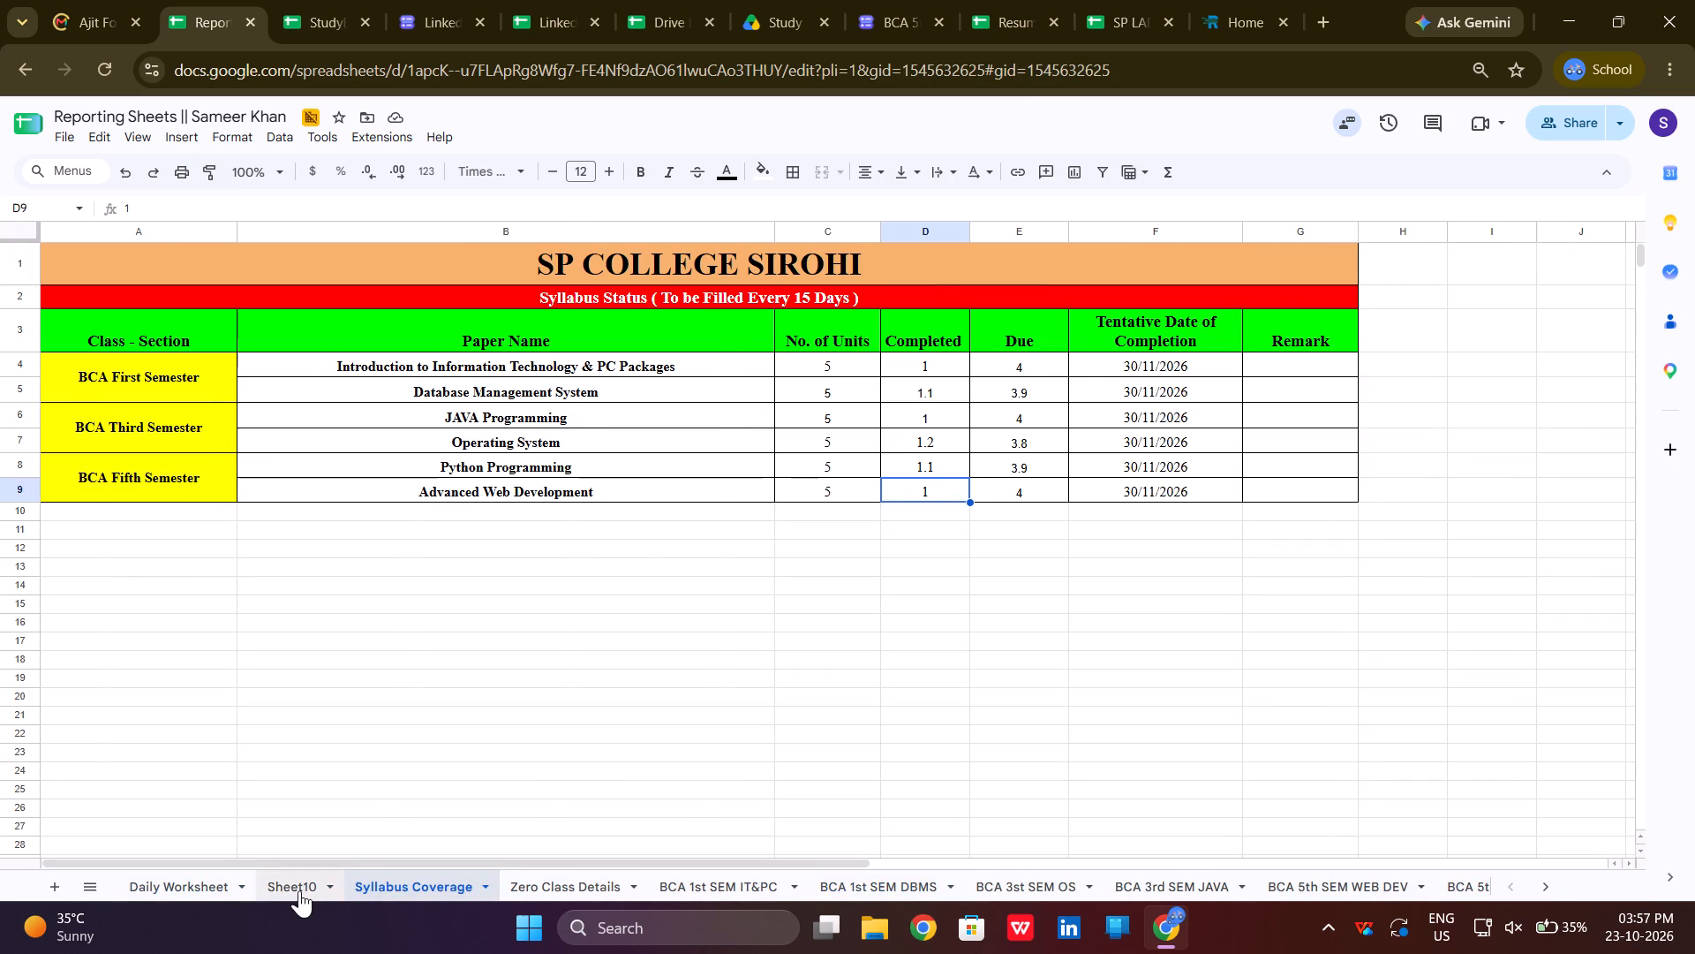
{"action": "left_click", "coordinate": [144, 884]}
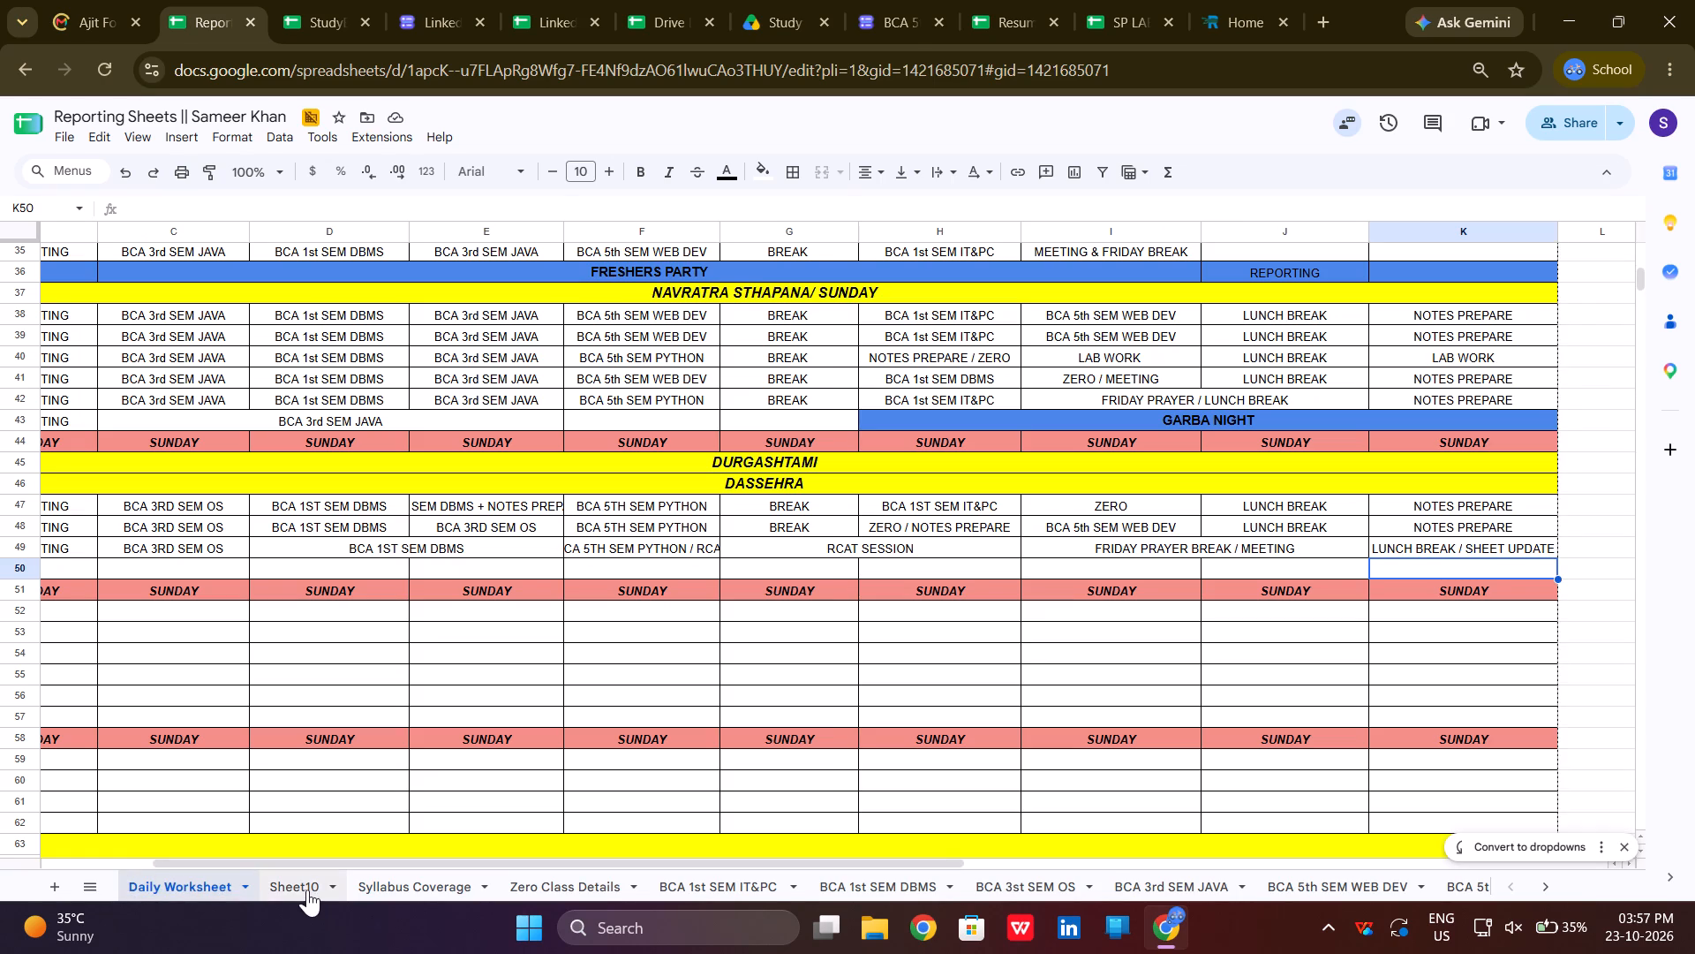
Delete the Sheet10 sheet containing the STUDENT CONTACT heading from the workbook.
{"action": "left_click", "coordinate": [294, 890]}
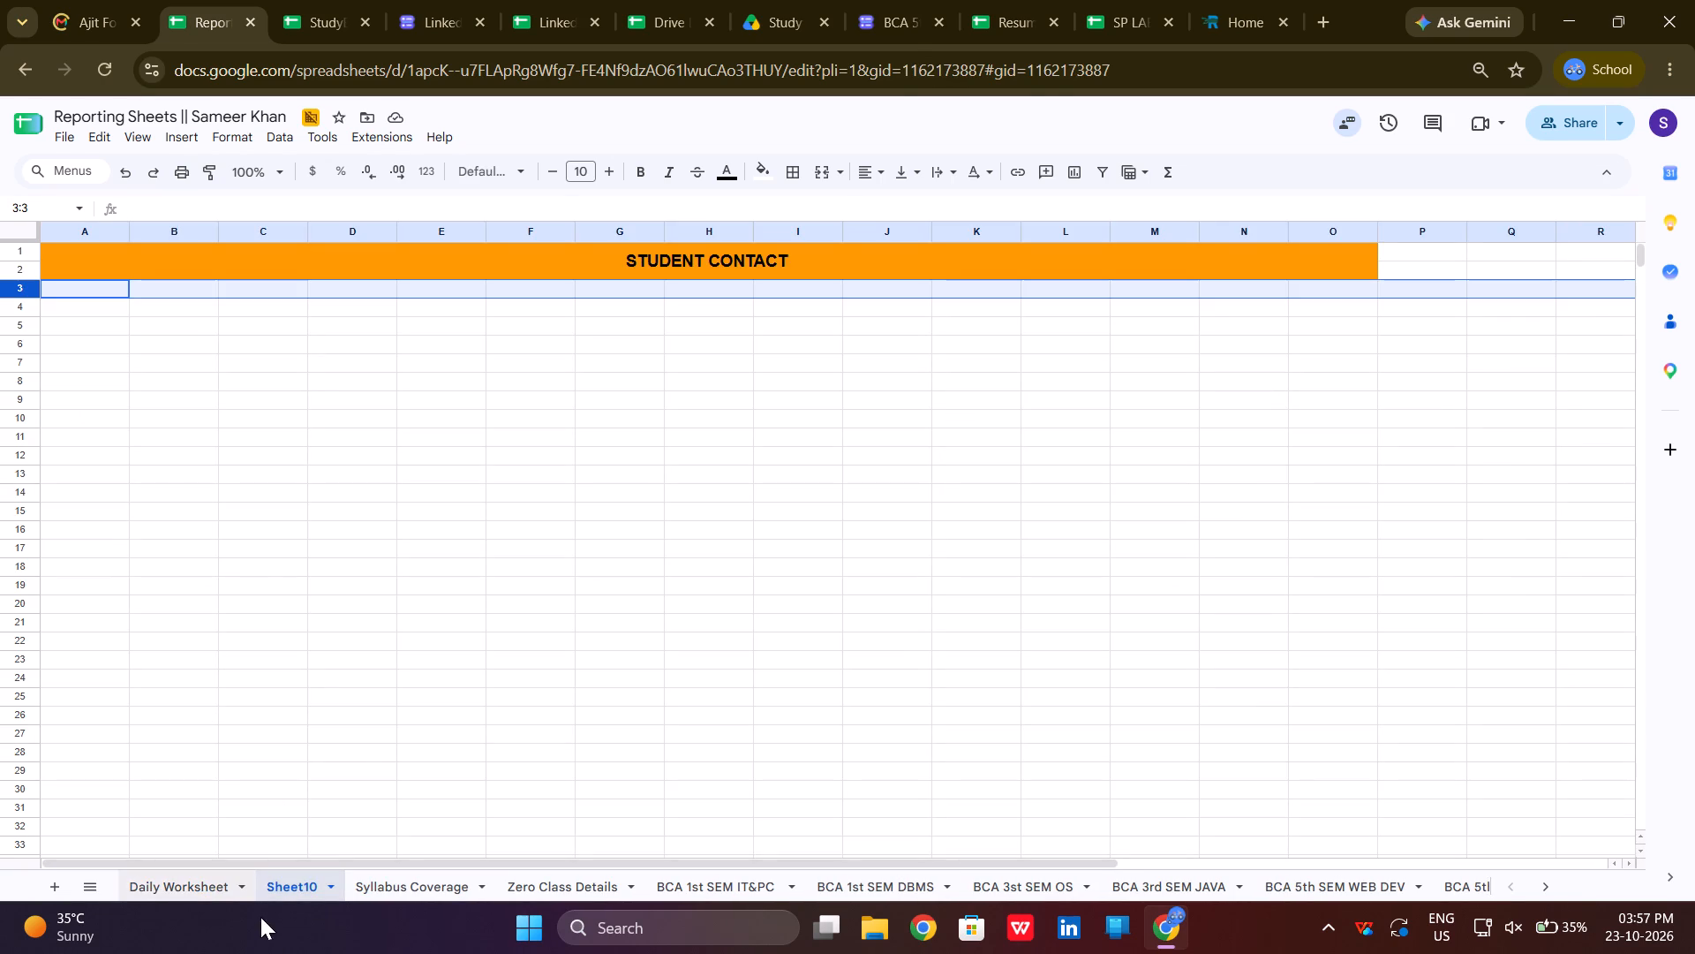
{"action": "right_click", "coordinate": [272, 898]}
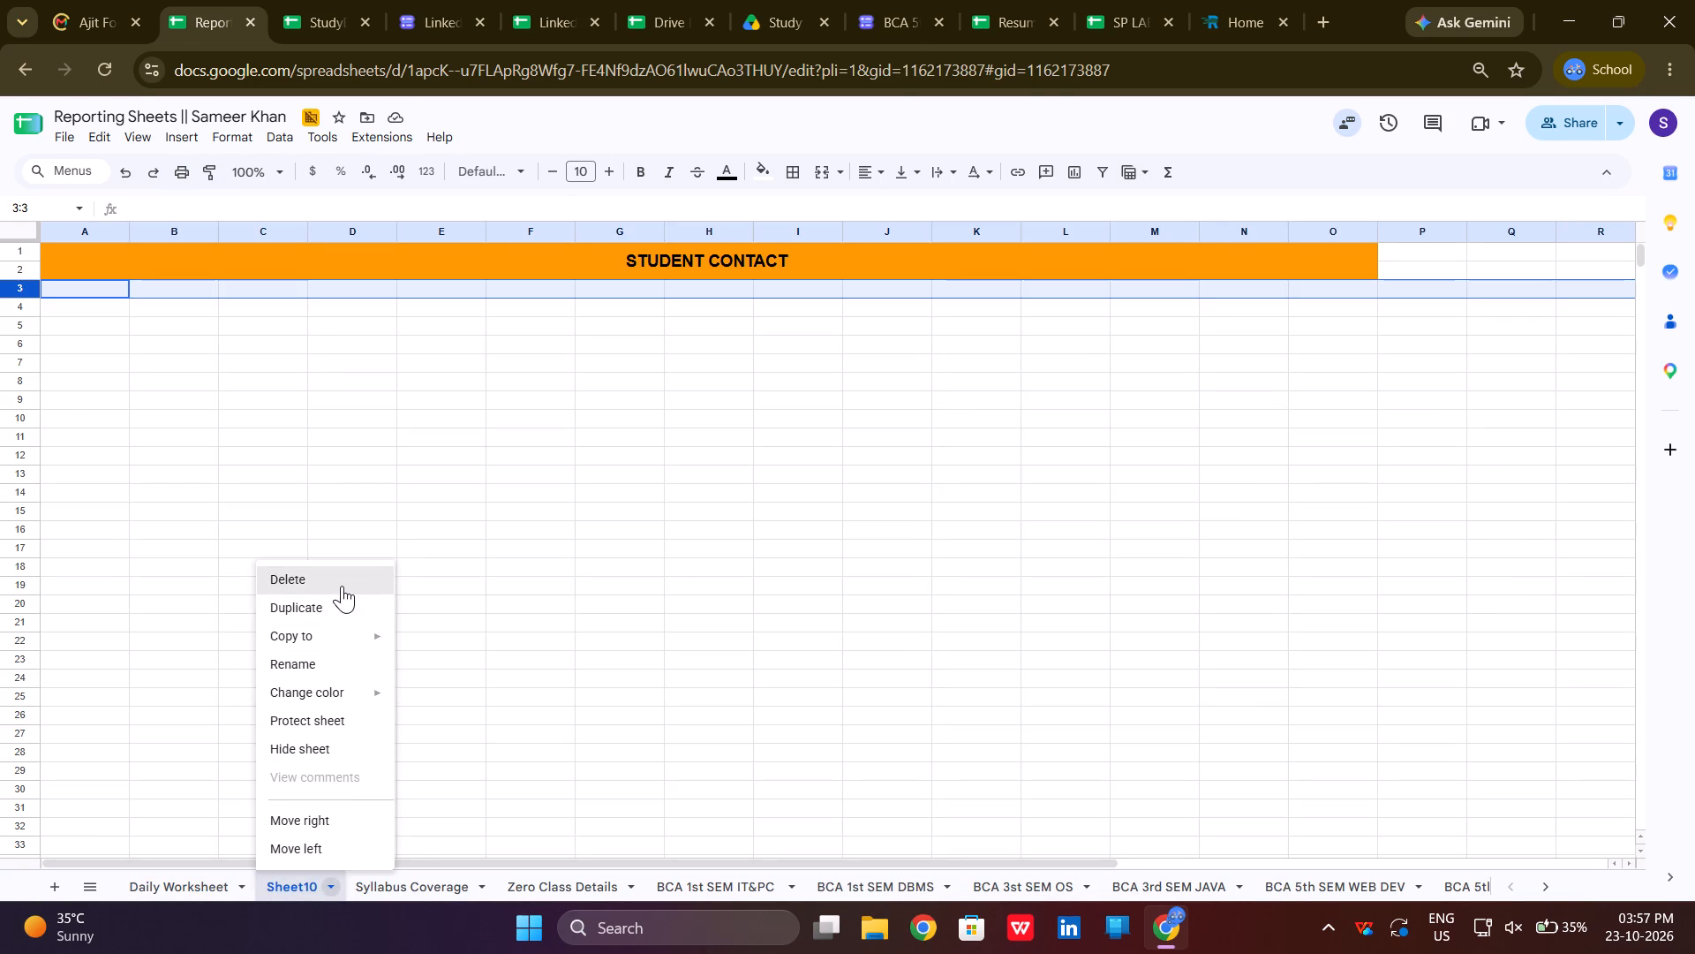
{"action": "left_click", "coordinate": [342, 586]}
{"action": "left_click", "coordinate": [1061, 541]}
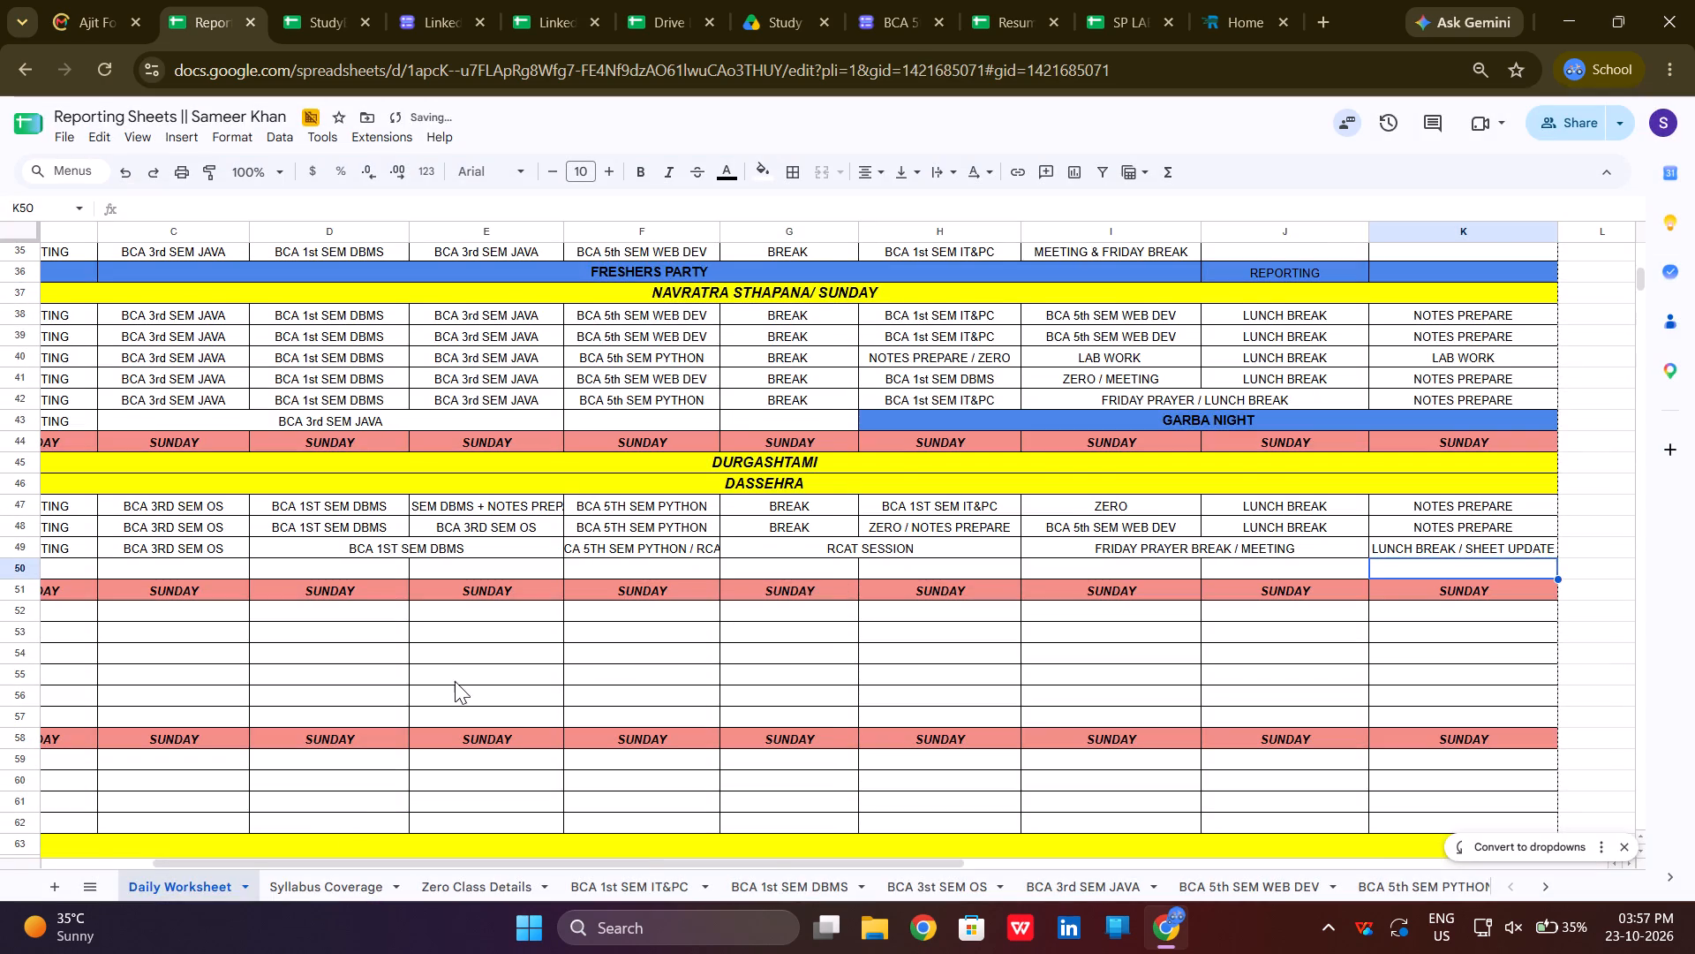
In the BCA 3st SEM OS sheet, enter 0.5 lectures each for Process Control Block (PCB) Scheduling and Types of Schedulers.
{"action": "scroll", "coordinate": [455, 681], "scroll_direction": "down", "scroll_amount": 1}
{"action": "scroll", "coordinate": [455, 681], "scroll_direction": "up", "scroll_amount": 2}
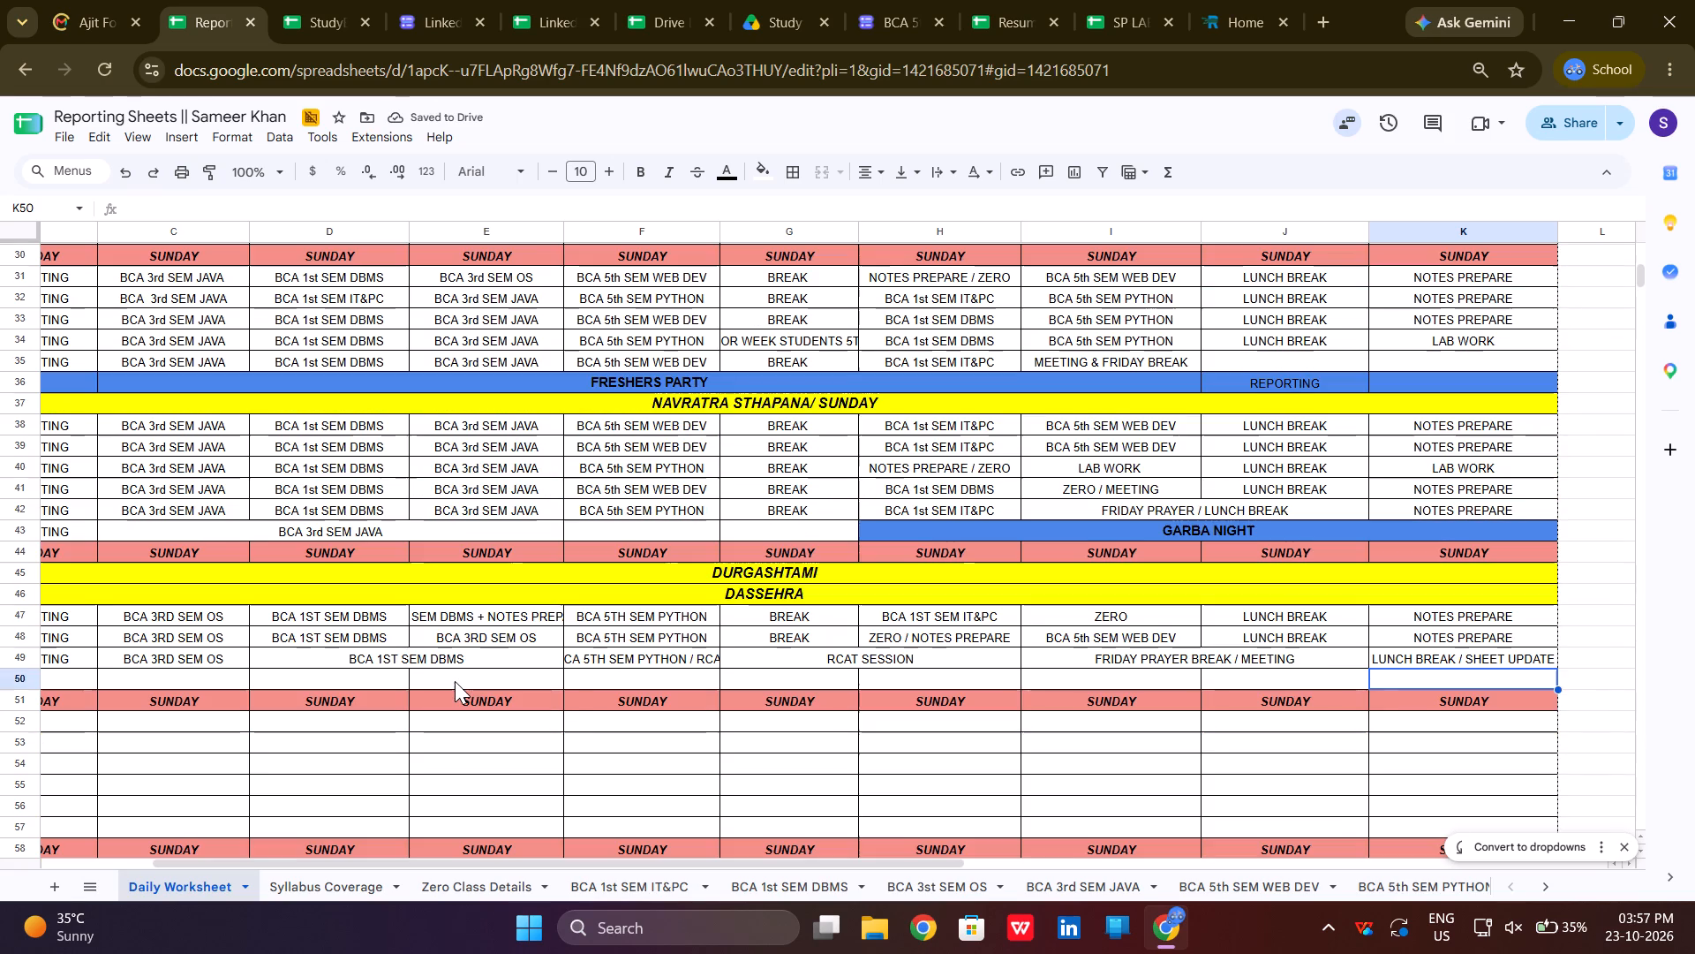
{"action": "scroll", "coordinate": [239, 670], "scroll_direction": "up", "scroll_amount": 1, "text": "shift"}
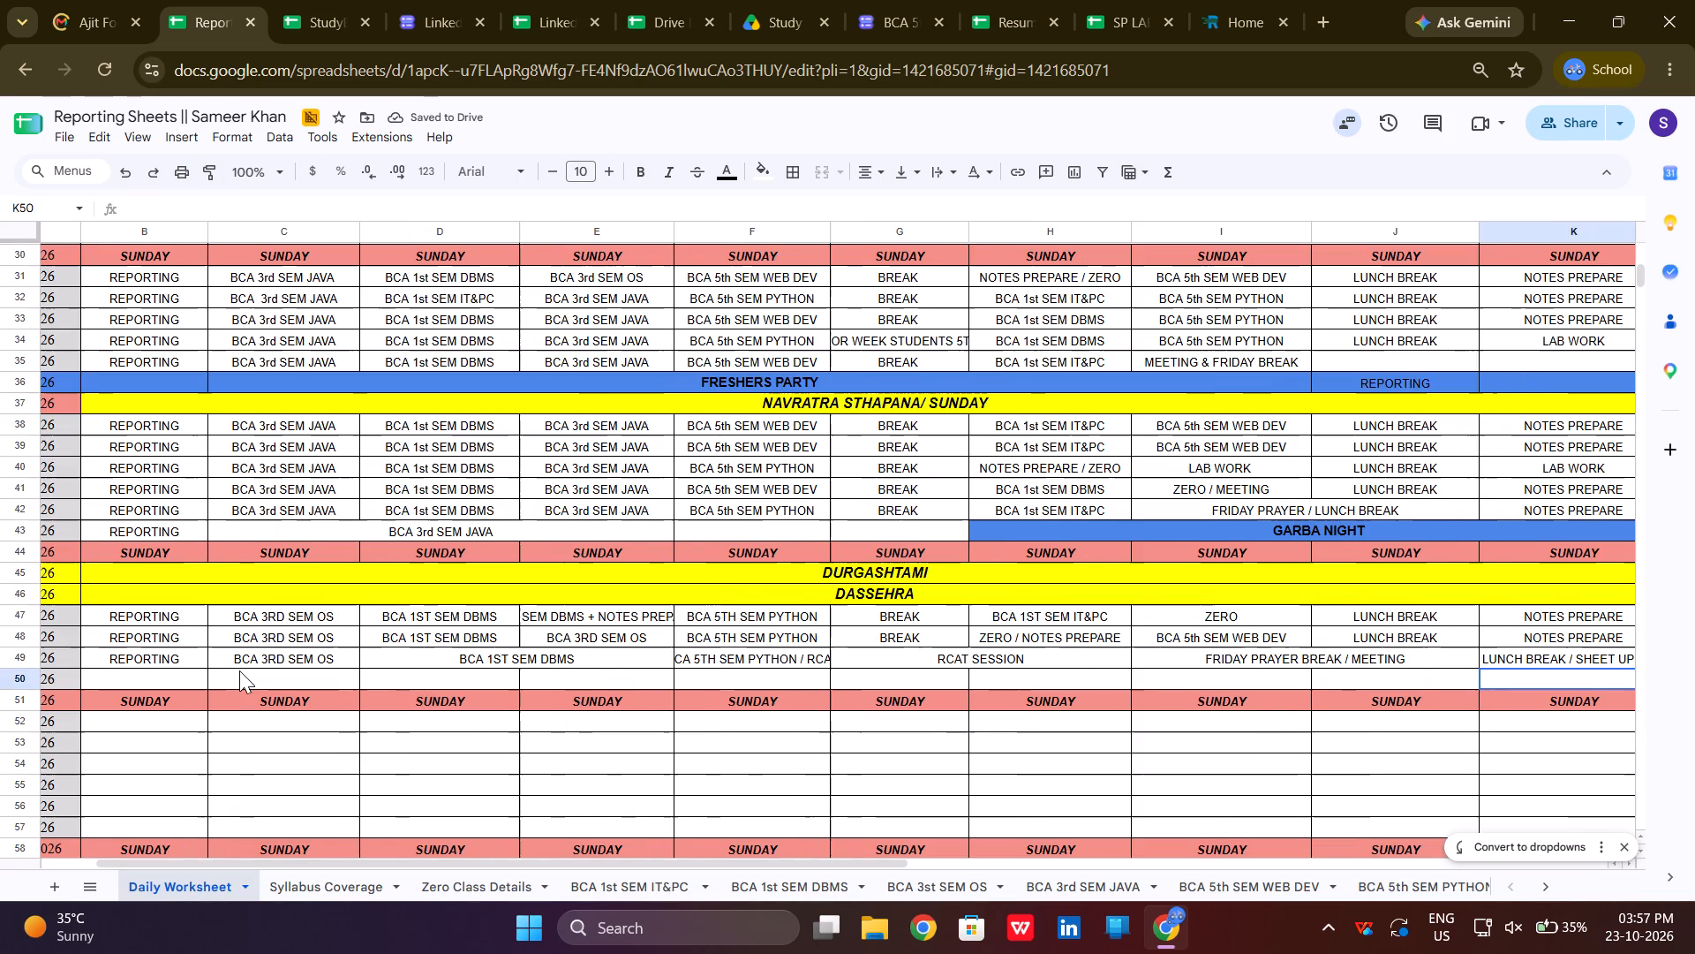
{"action": "scroll", "coordinate": [260, 670], "scroll_direction": "up", "scroll_amount": 3, "text": "shift"}
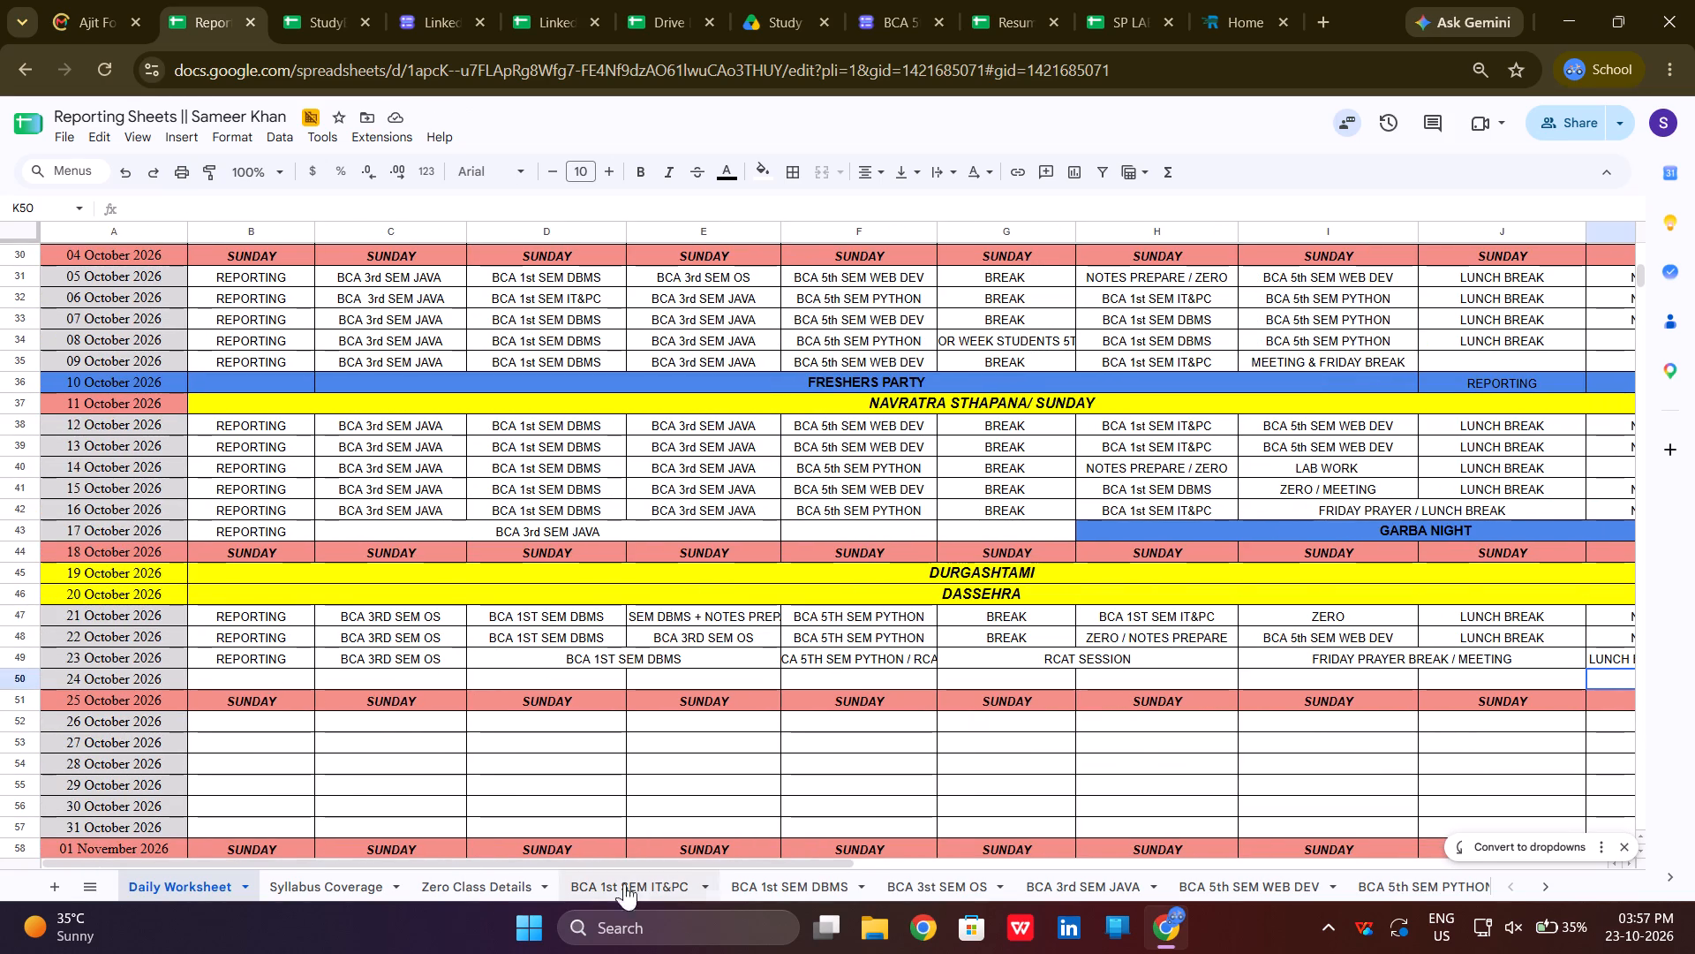
{"action": "left_click", "coordinate": [915, 891]}
{"action": "scroll", "coordinate": [695, 767], "scroll_direction": "down", "scroll_amount": 1}
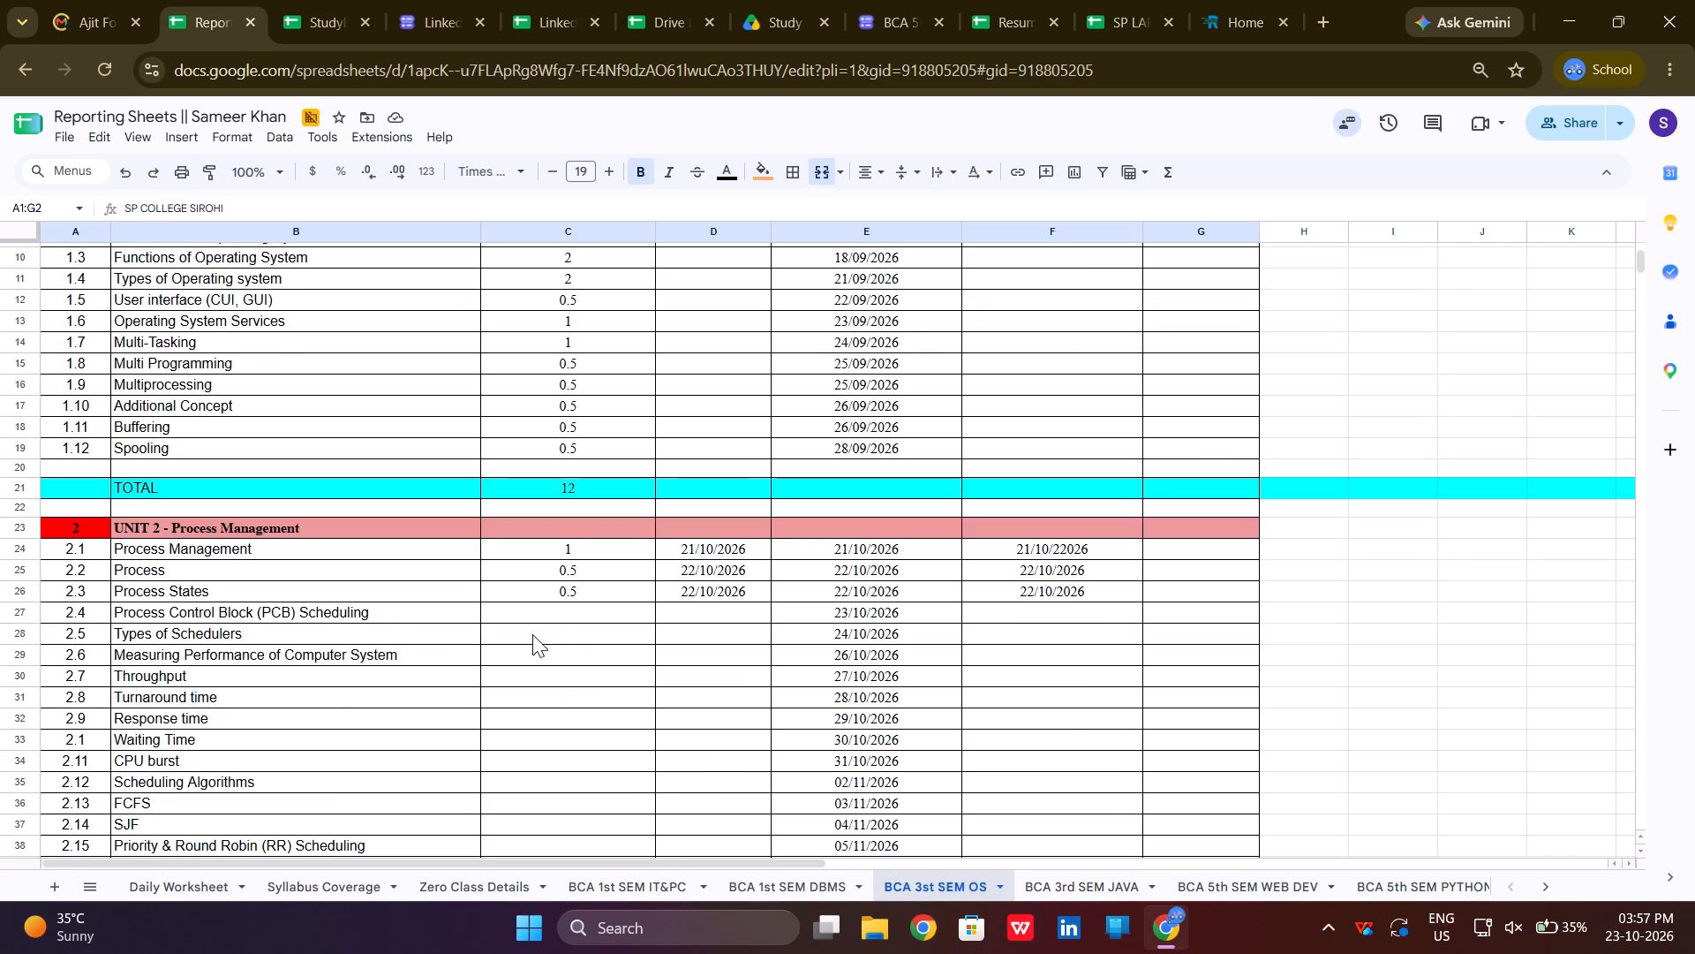
{"action": "left_click", "coordinate": [571, 616]}
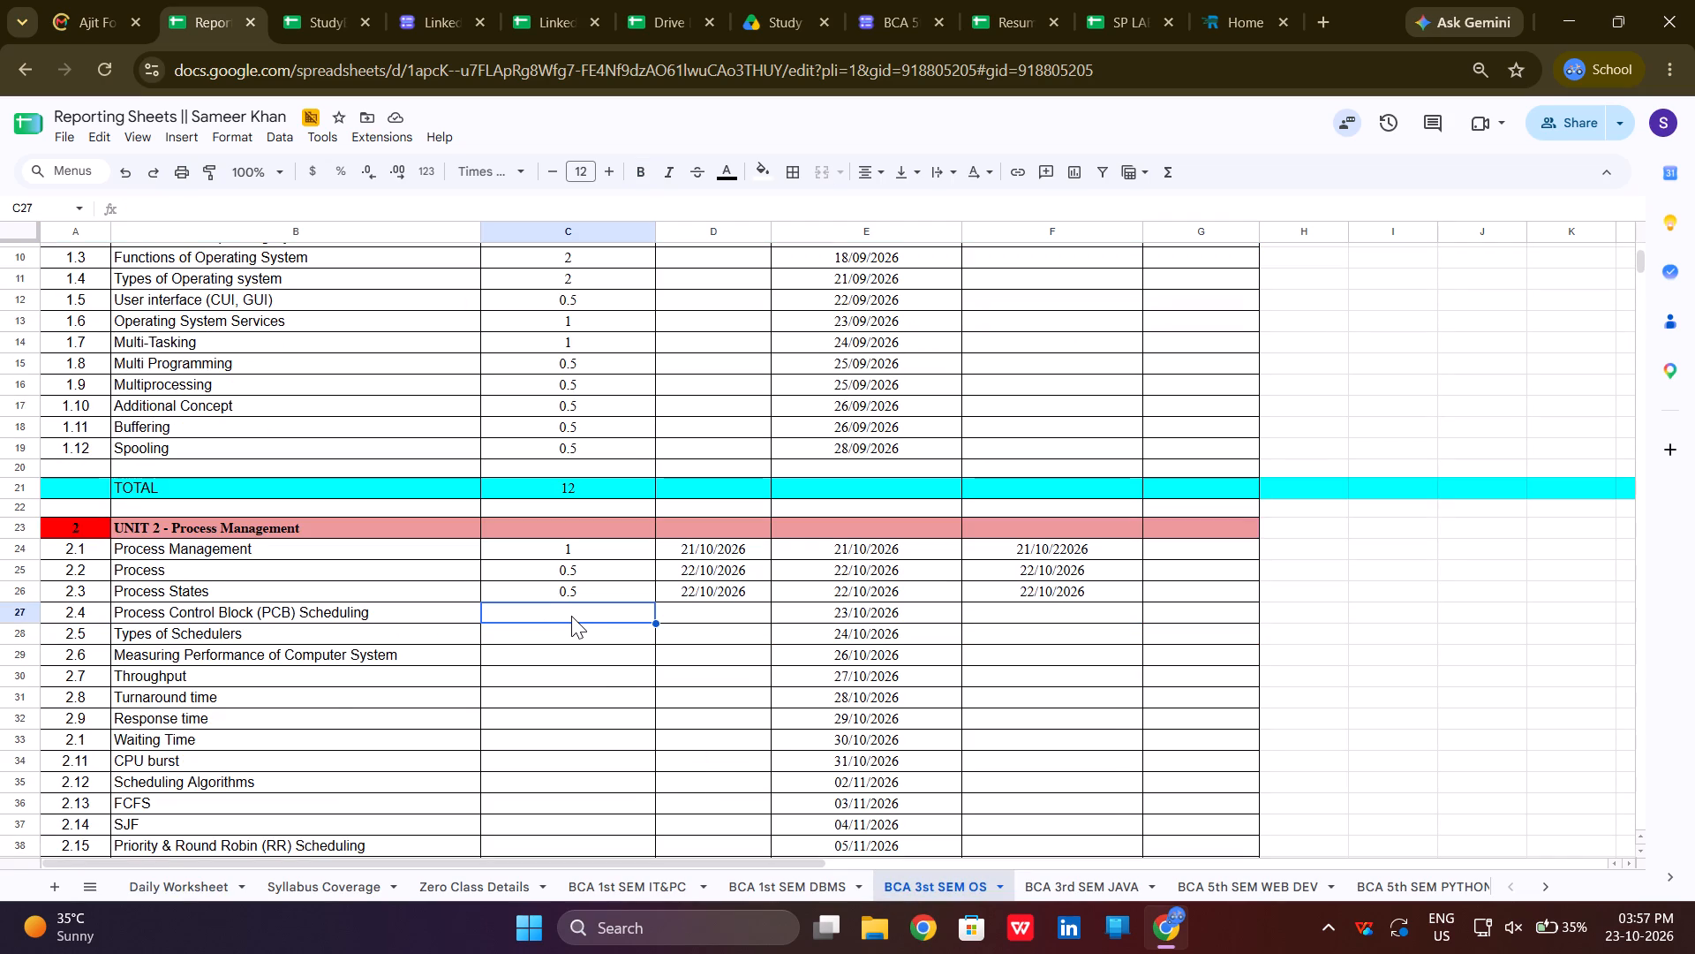
{"action": "left_click", "coordinate": [571, 635]}
{"action": "left_click", "coordinate": [570, 609]}
{"action": "type", "text": "0.5"}
{"action": "key", "text": "Return"}
{"action": "type", "text": "0.5"}
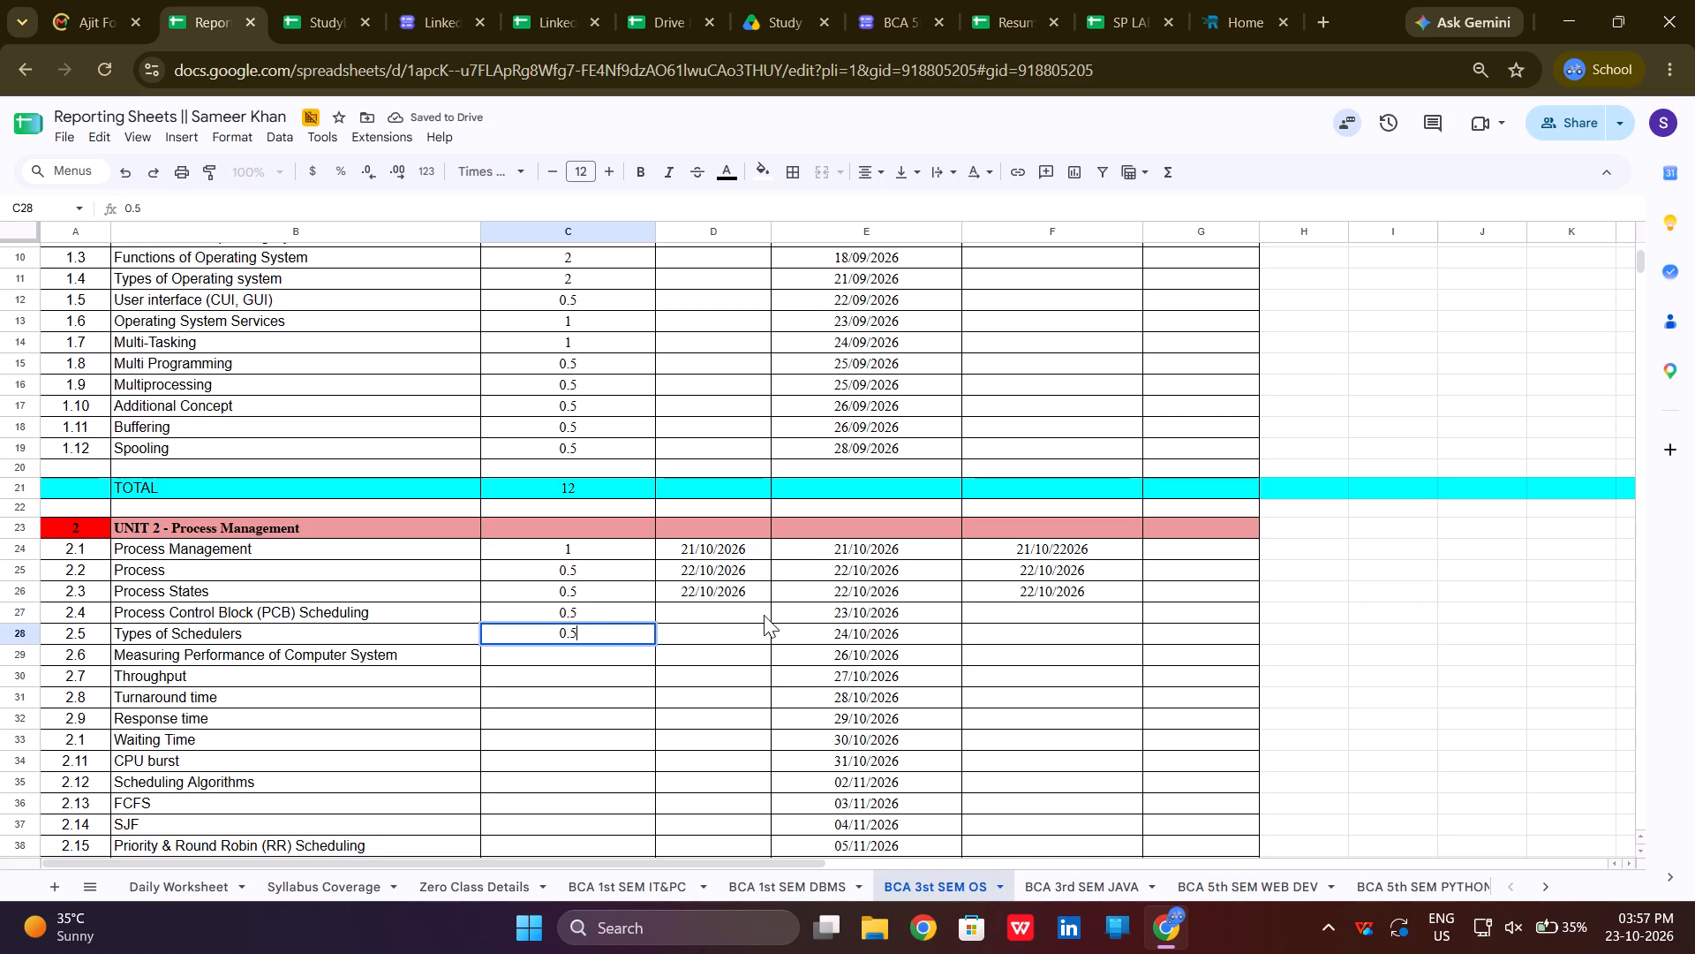
Enter 23/10/2026 as the date of start for Process Control Block (PCB) Scheduling, reusing the date from Process States.
{"action": "left_click", "coordinate": [711, 608]}
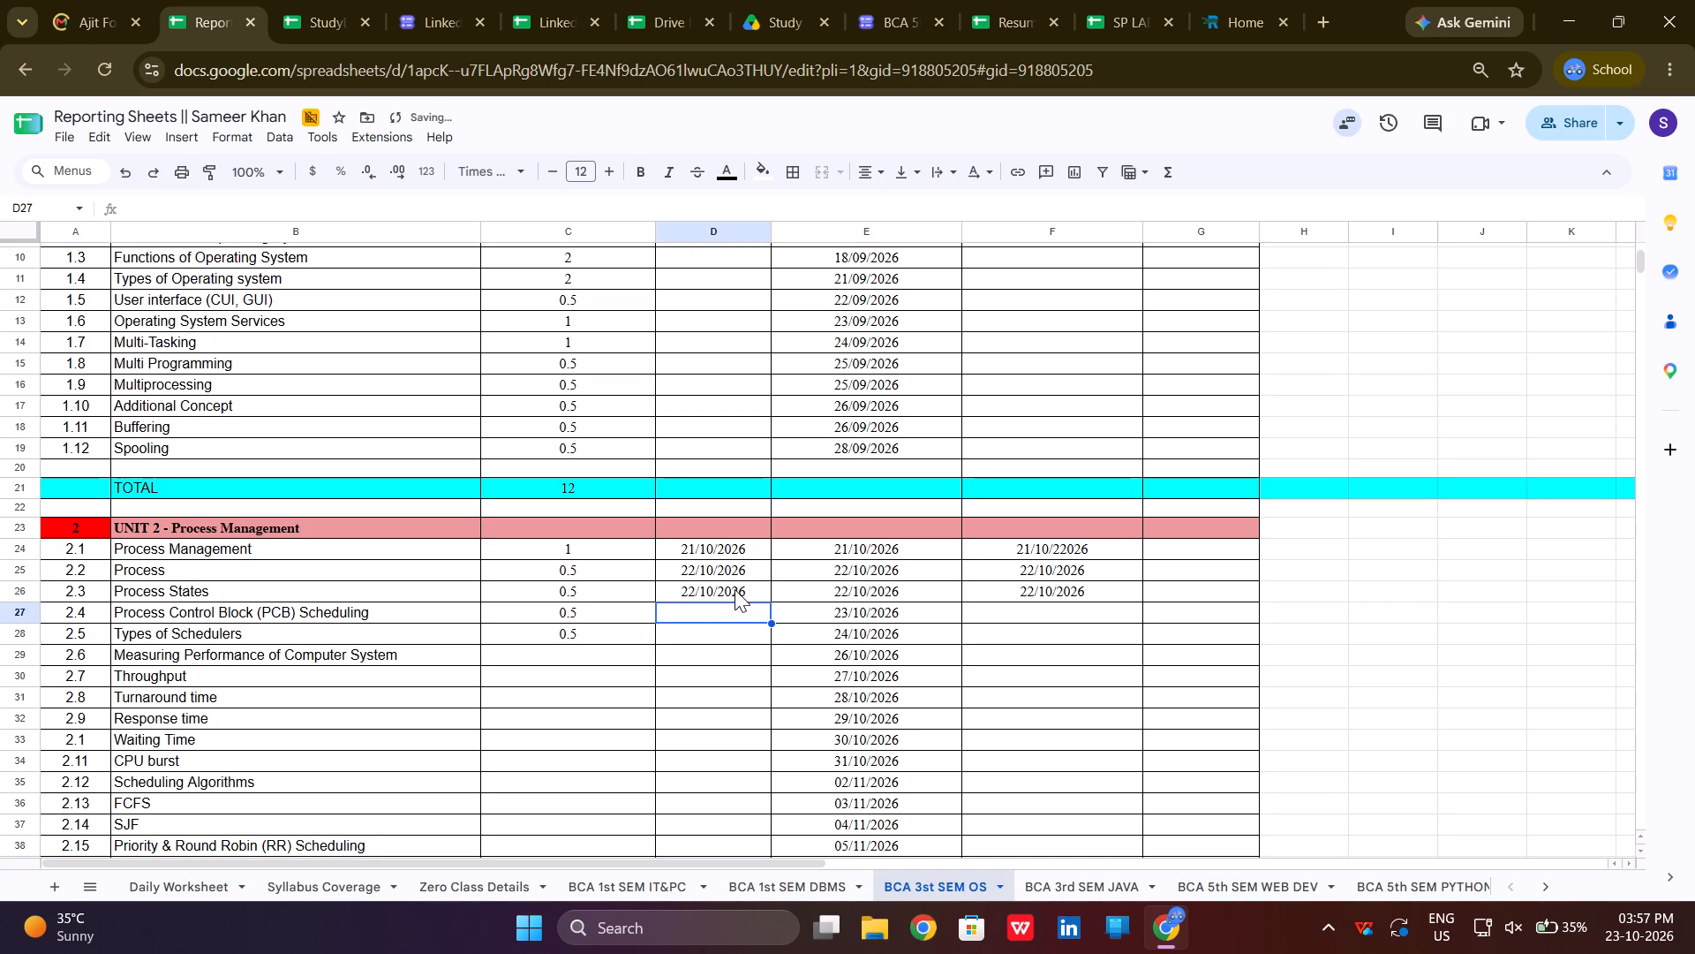
{"action": "left_click", "coordinate": [734, 589]}
{"action": "key", "text": "ctrl+c"}
{"action": "left_click", "coordinate": [729, 611]}
{"action": "key", "text": "ctrl+v"}
{"action": "double_click", "coordinate": [691, 613]}
{"action": "left_click", "coordinate": [693, 613]}
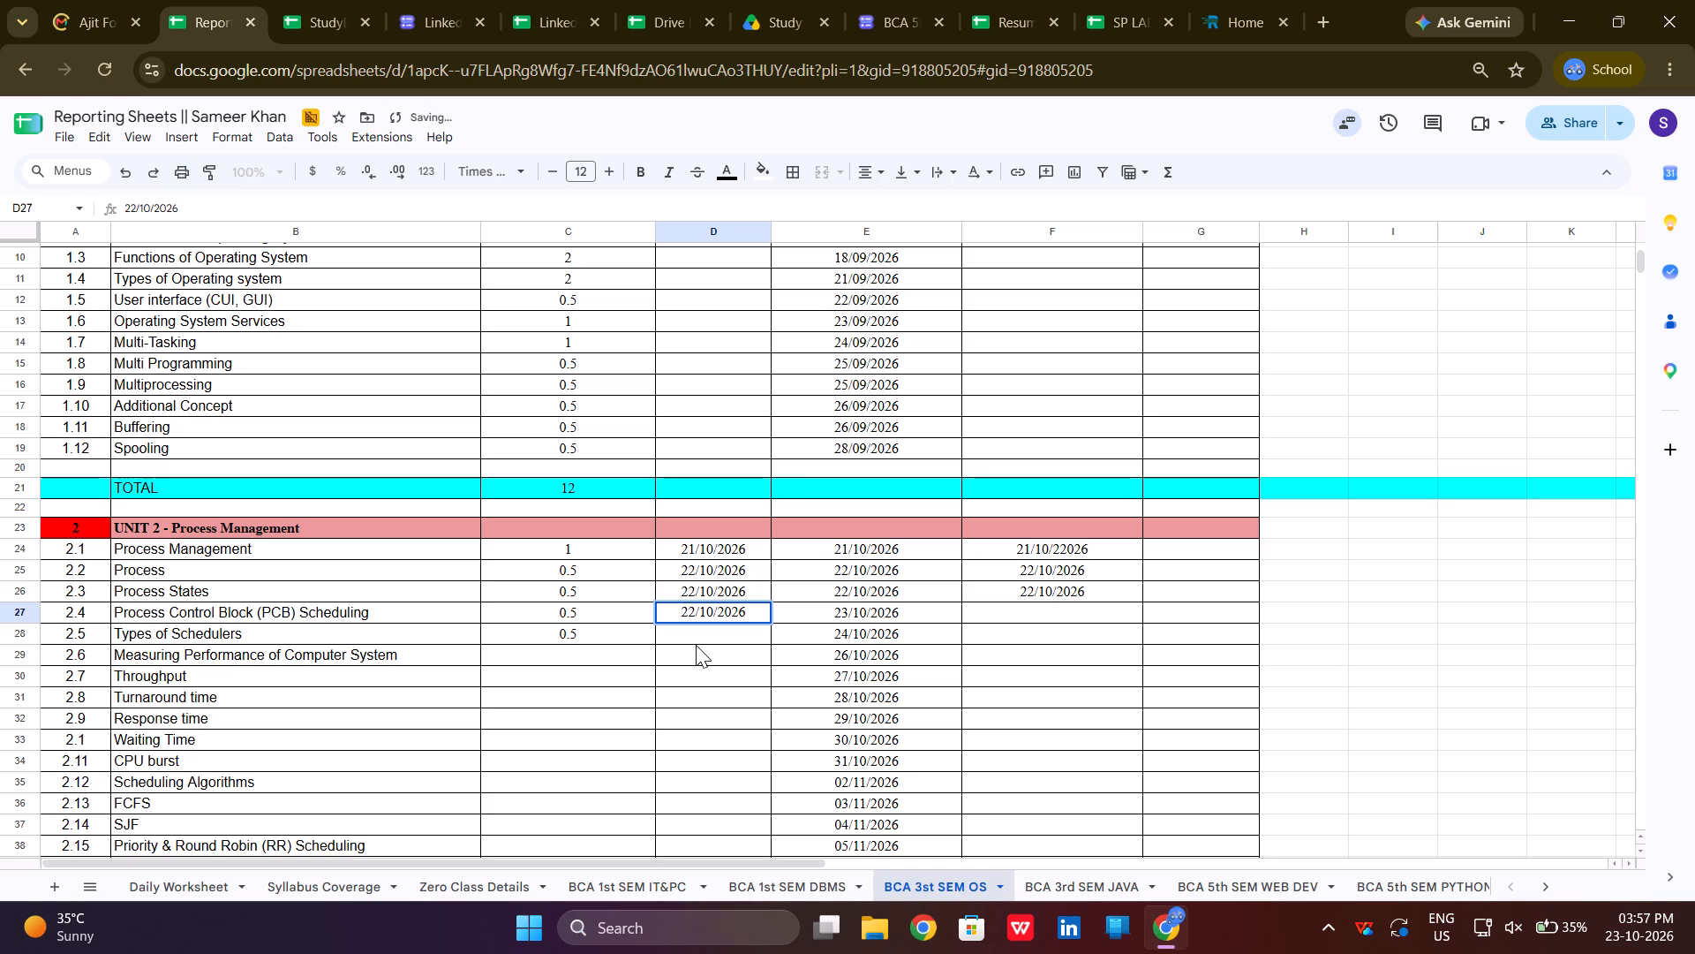
{"action": "key", "text": "BackSpace"}
{"action": "key", "text": "3"}
{"action": "left_click", "coordinate": [1075, 611]}
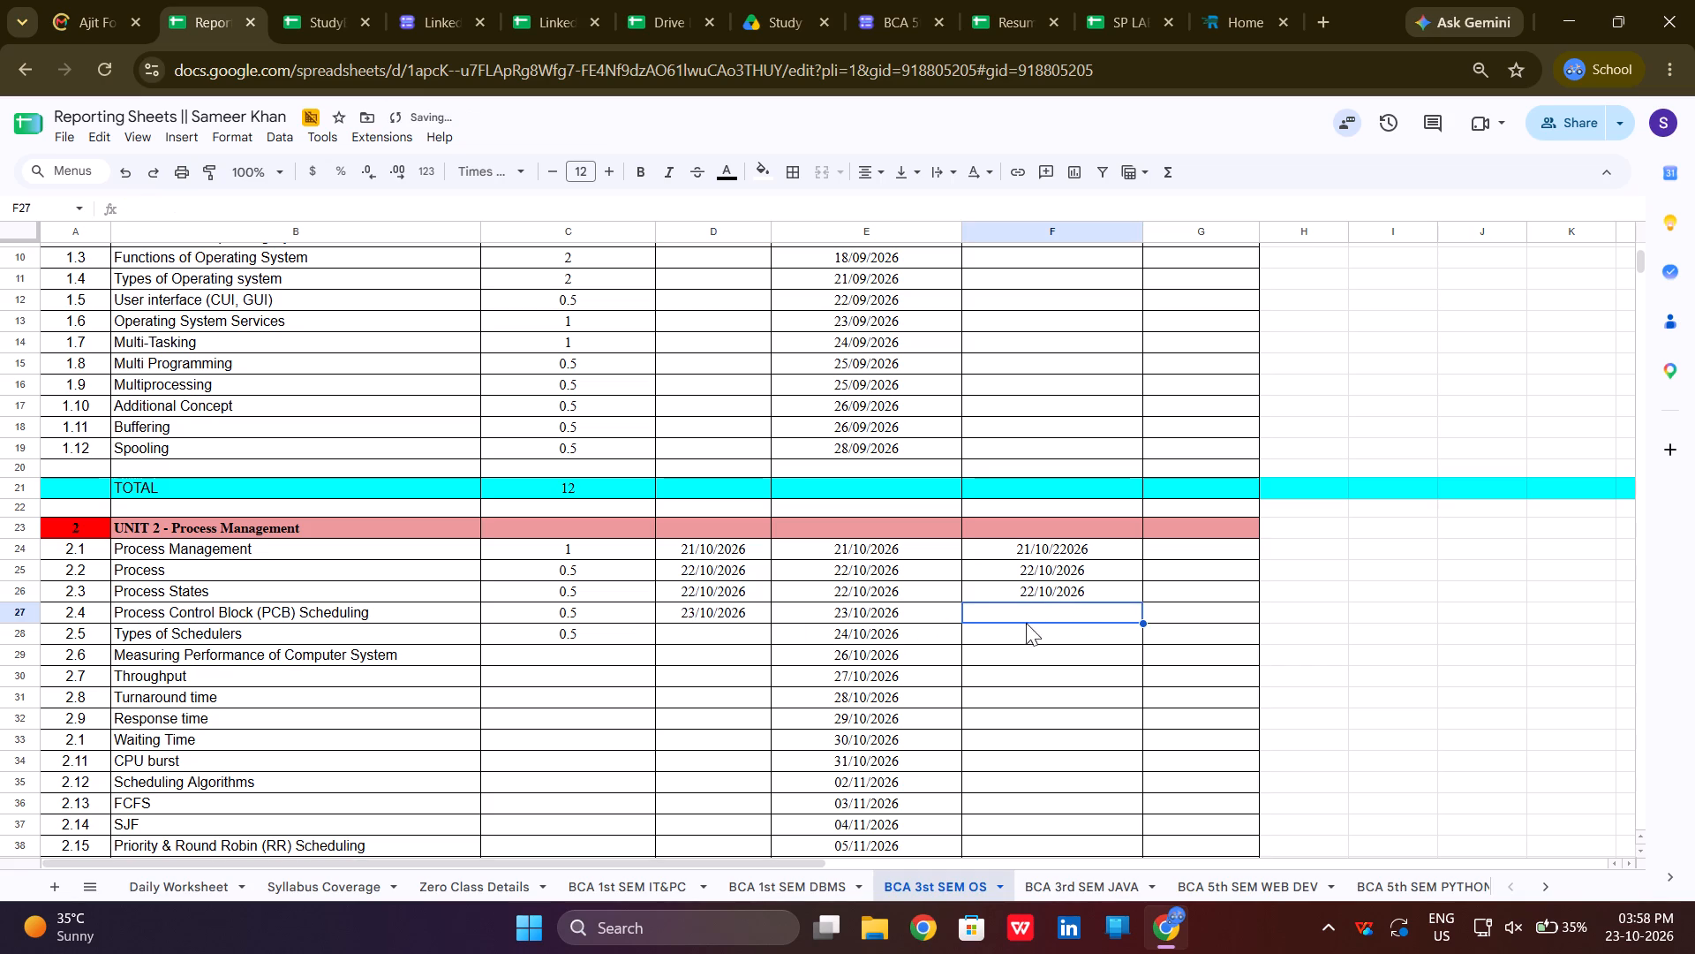
Enter 23/10/2026 as the date of start for Types of Schedulers.
{"action": "left_click", "coordinate": [707, 633]}
{"action": "key", "text": "ctrl+v"}
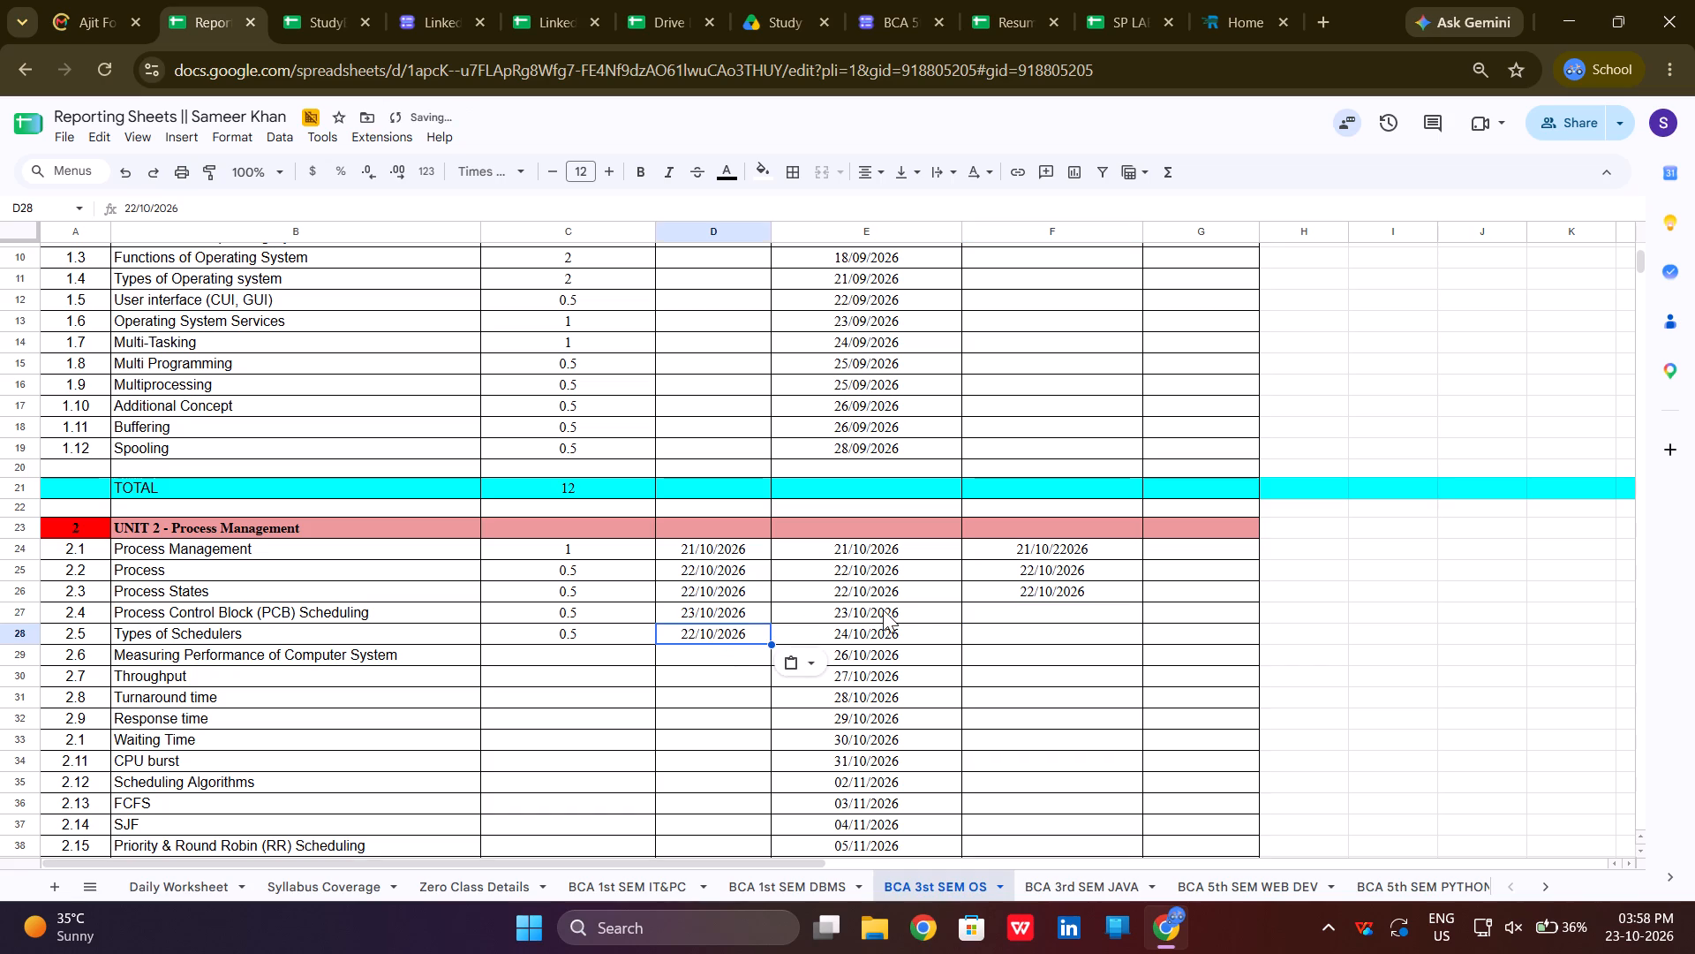
{"action": "double_click", "coordinate": [692, 636]}
{"action": "left_click", "coordinate": [693, 637]}
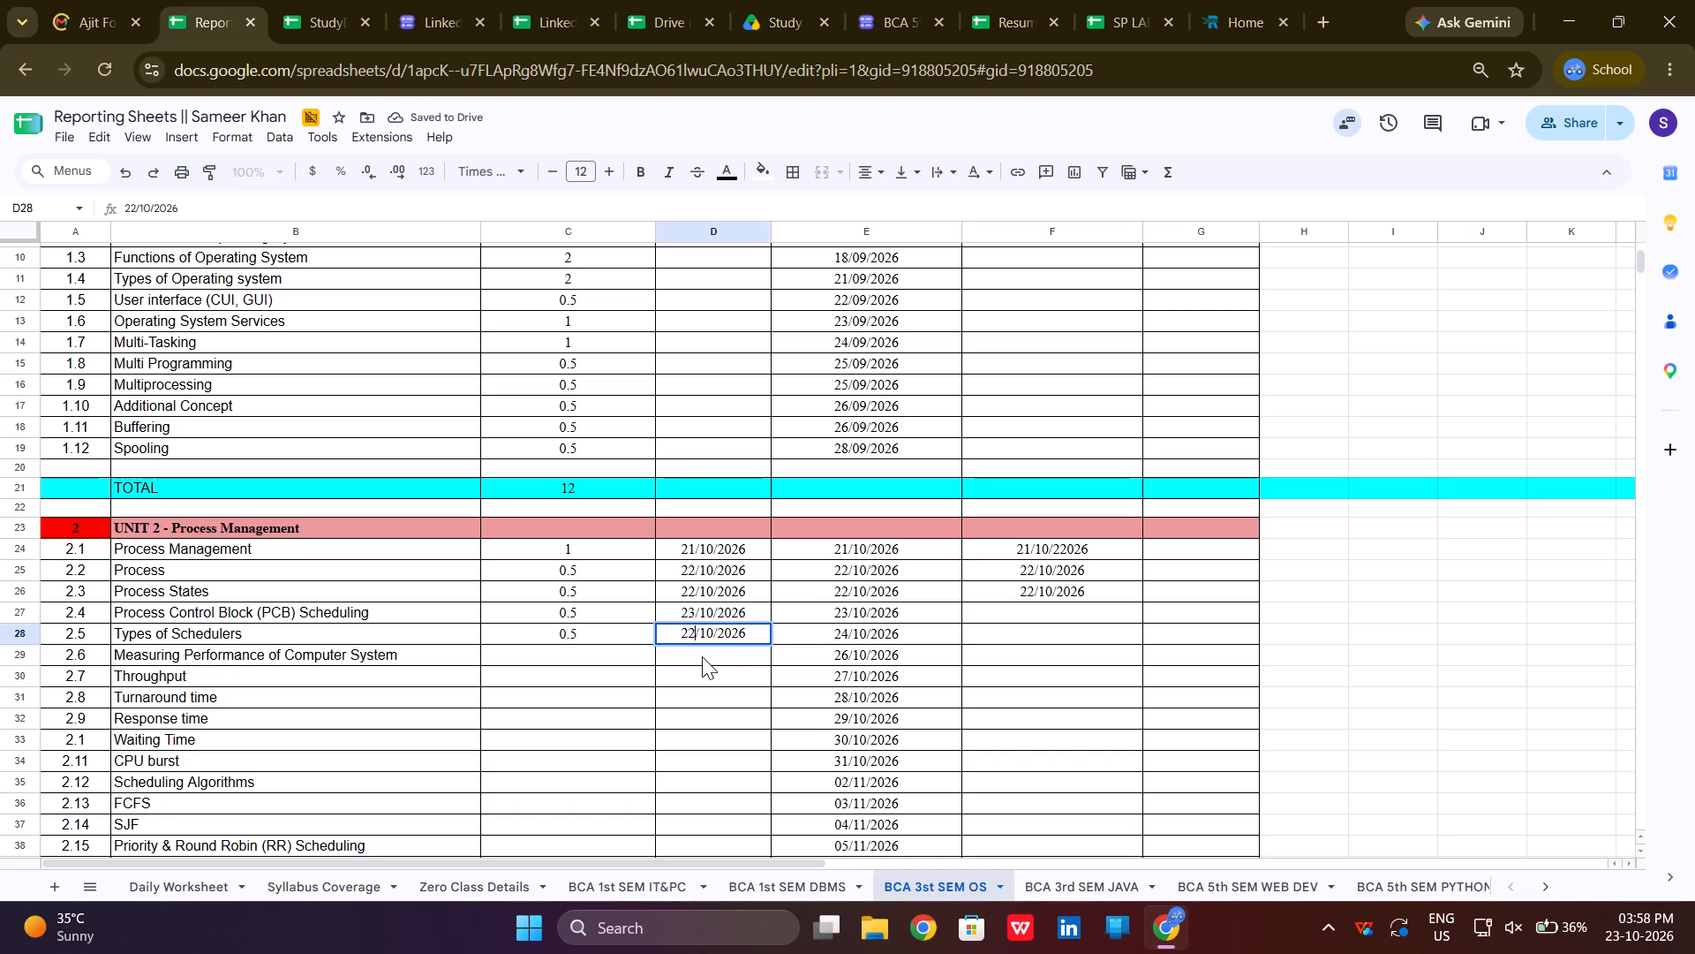
{"action": "key", "text": "BackSpace"}
{"action": "key", "text": "3"}
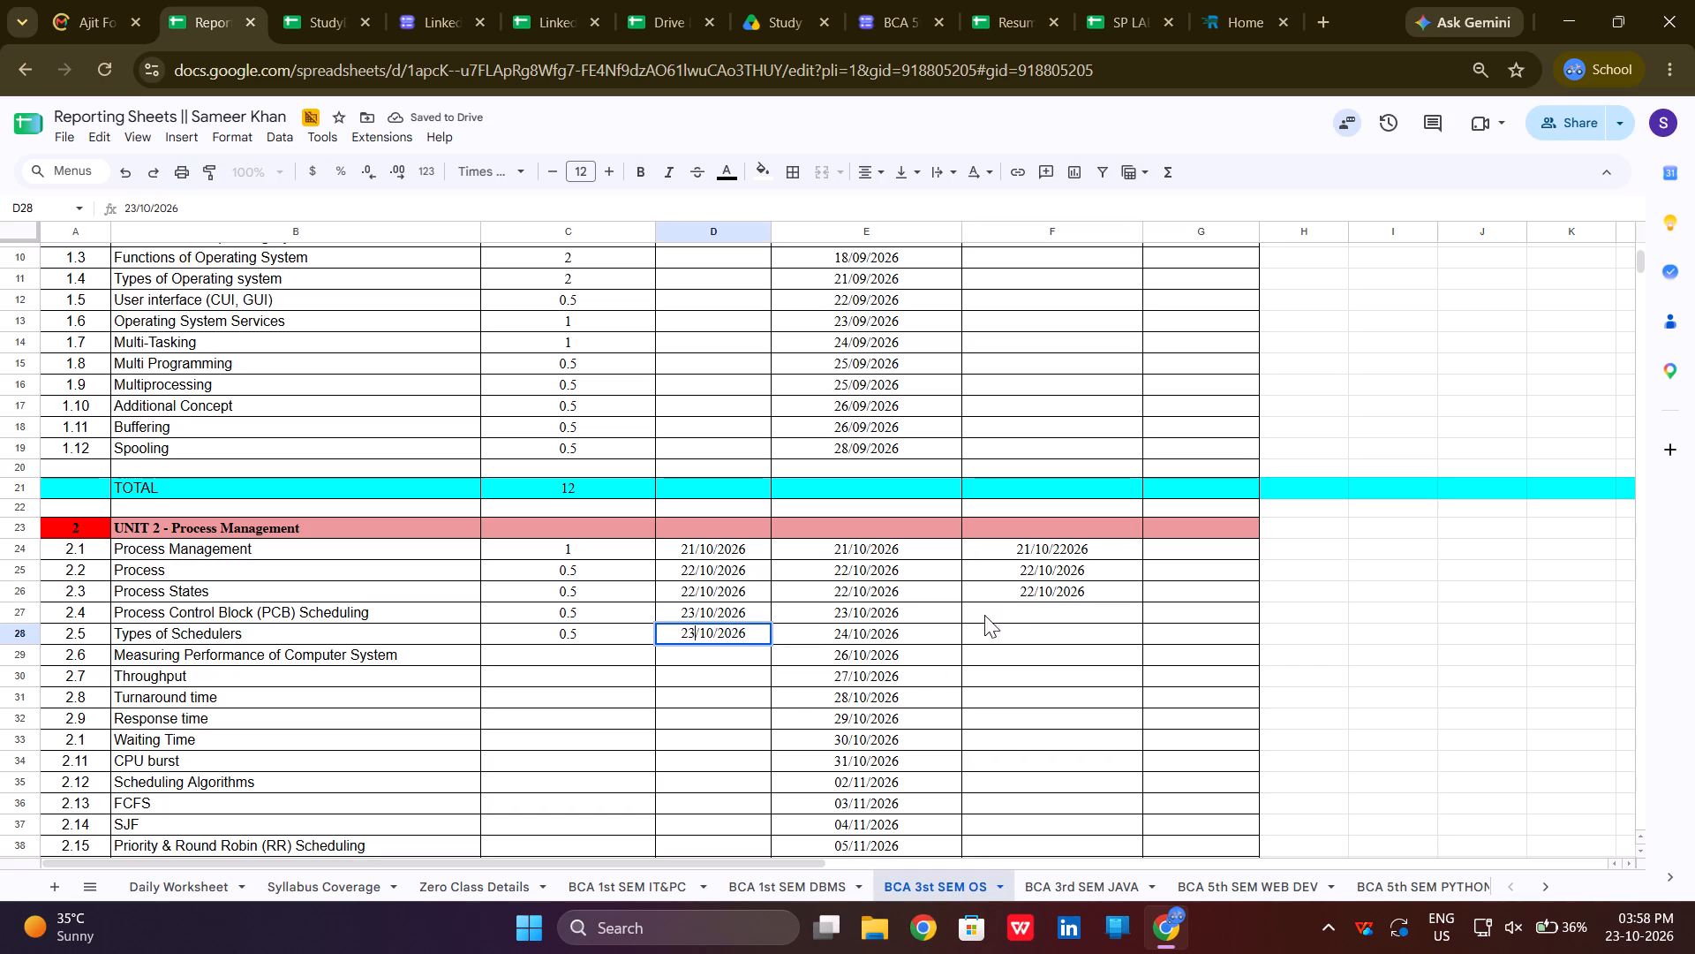
{"action": "left_click", "coordinate": [1006, 603]}
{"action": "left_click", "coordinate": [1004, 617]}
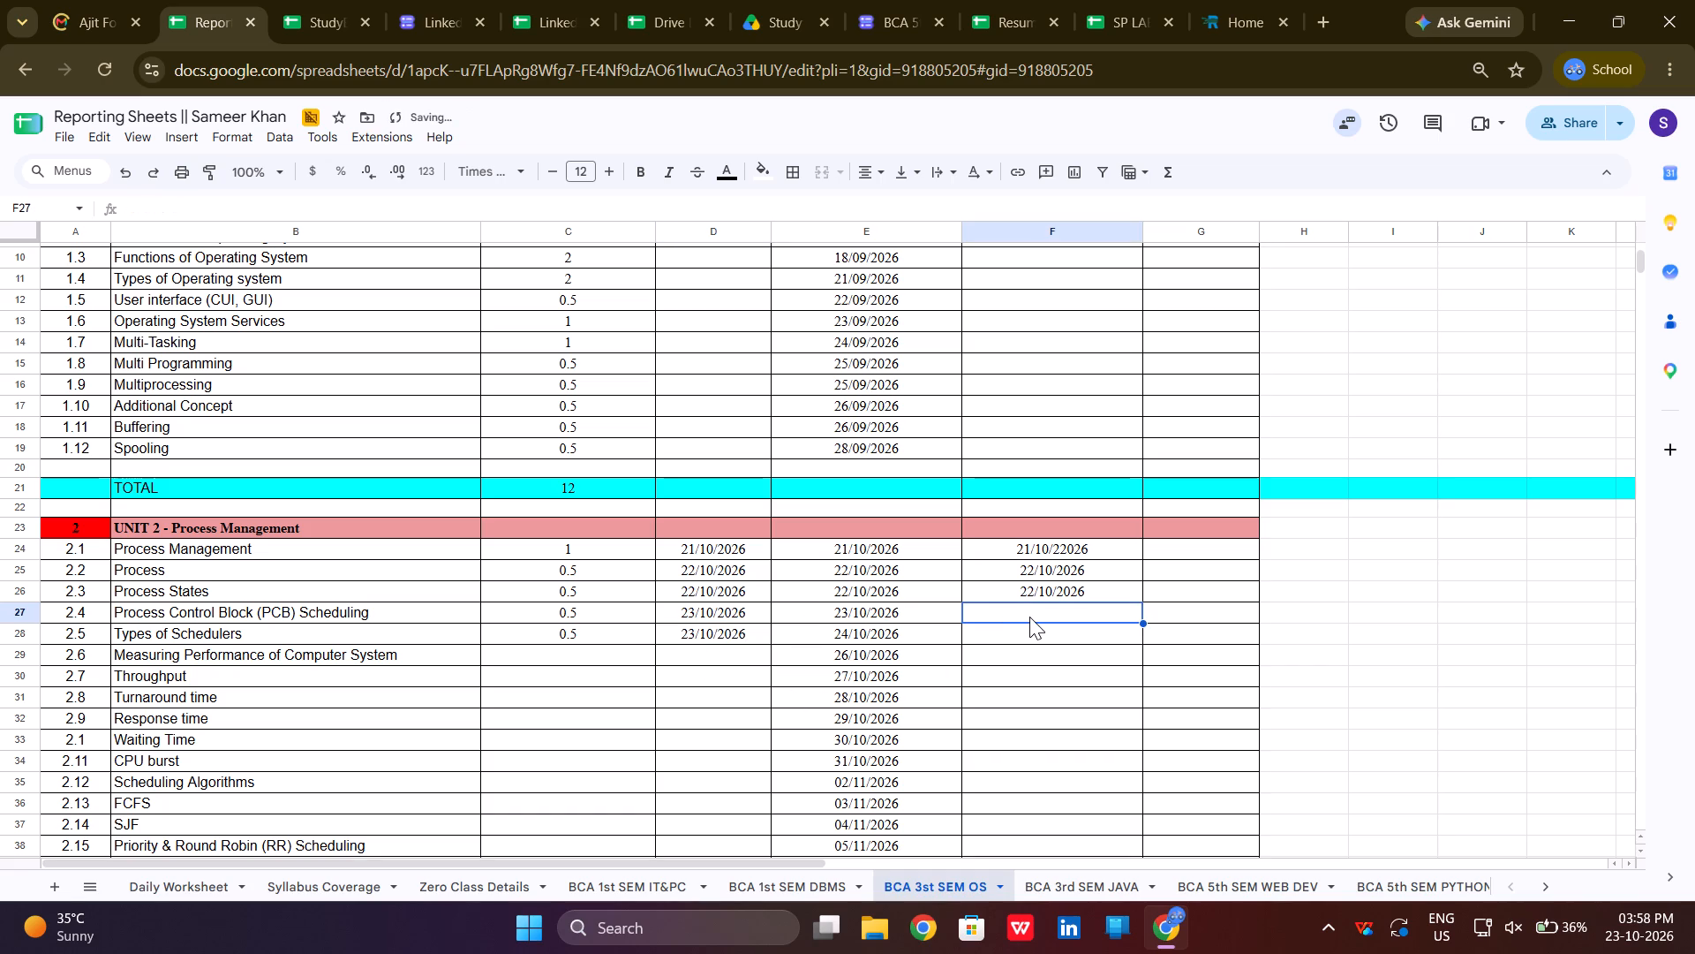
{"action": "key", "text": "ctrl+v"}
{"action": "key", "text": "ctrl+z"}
Copy the 23/10/2026 start date into the actual date of completion for both PCB Scheduling and Types of Schedulers.
{"action": "left_click", "coordinate": [698, 626]}
{"action": "key", "text": "ctrl+c"}
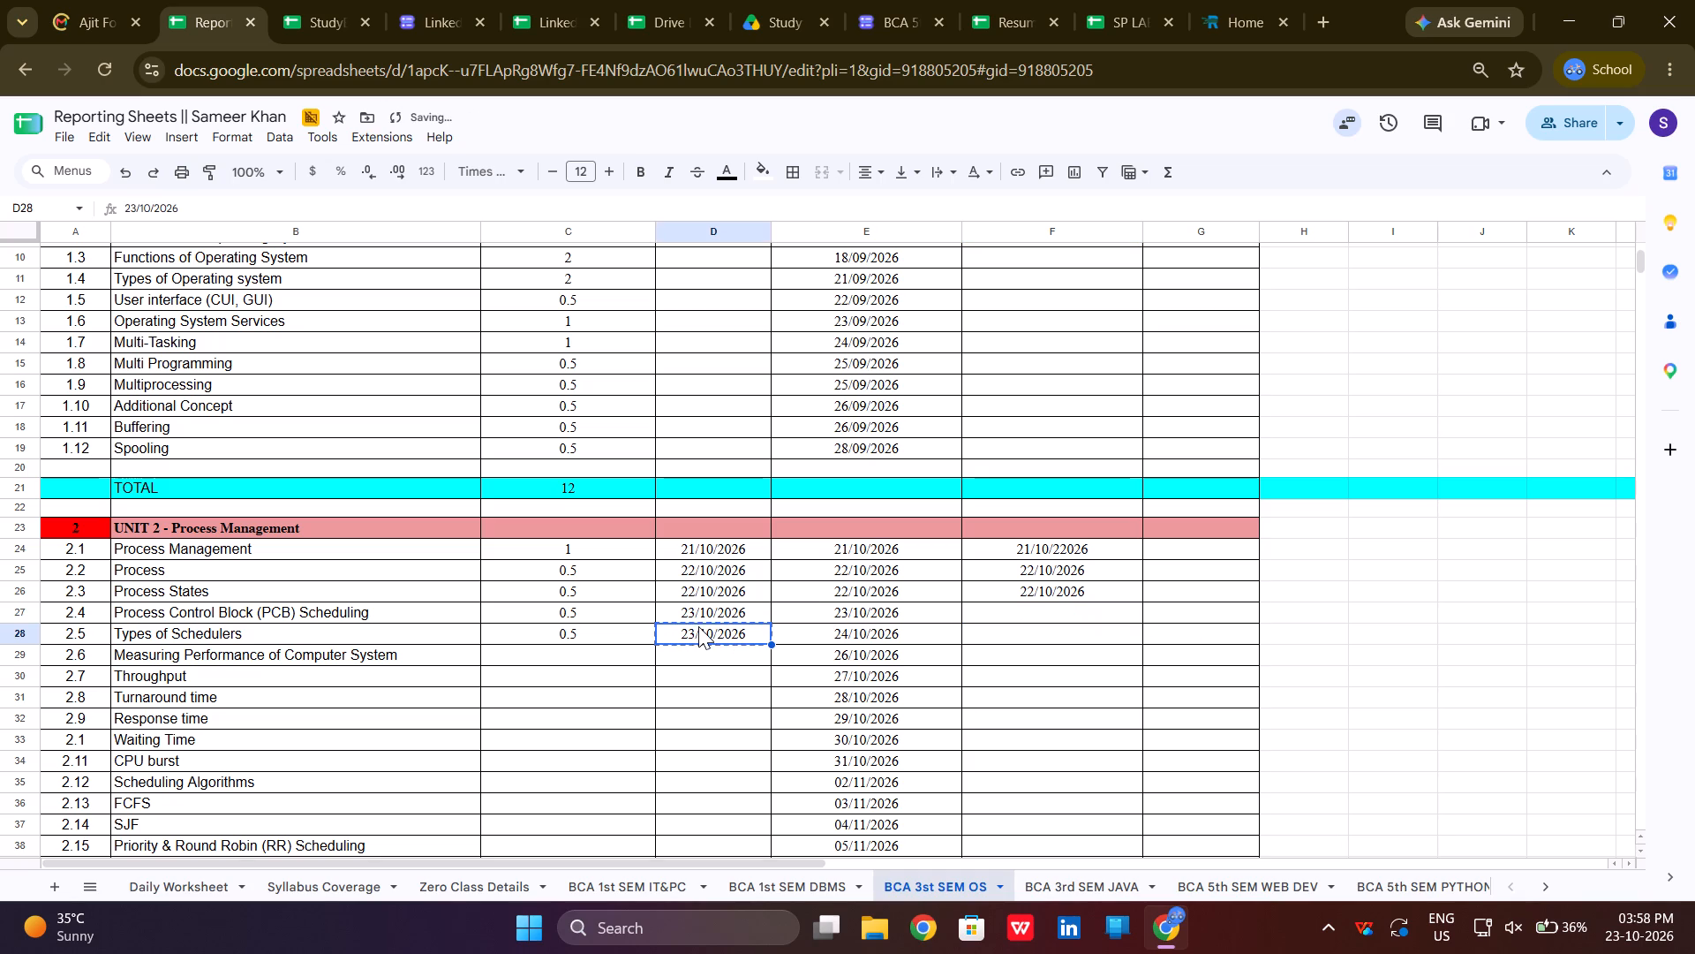
{"action": "left_click", "coordinate": [1045, 615]}
{"action": "key", "text": "ctrl+v"}
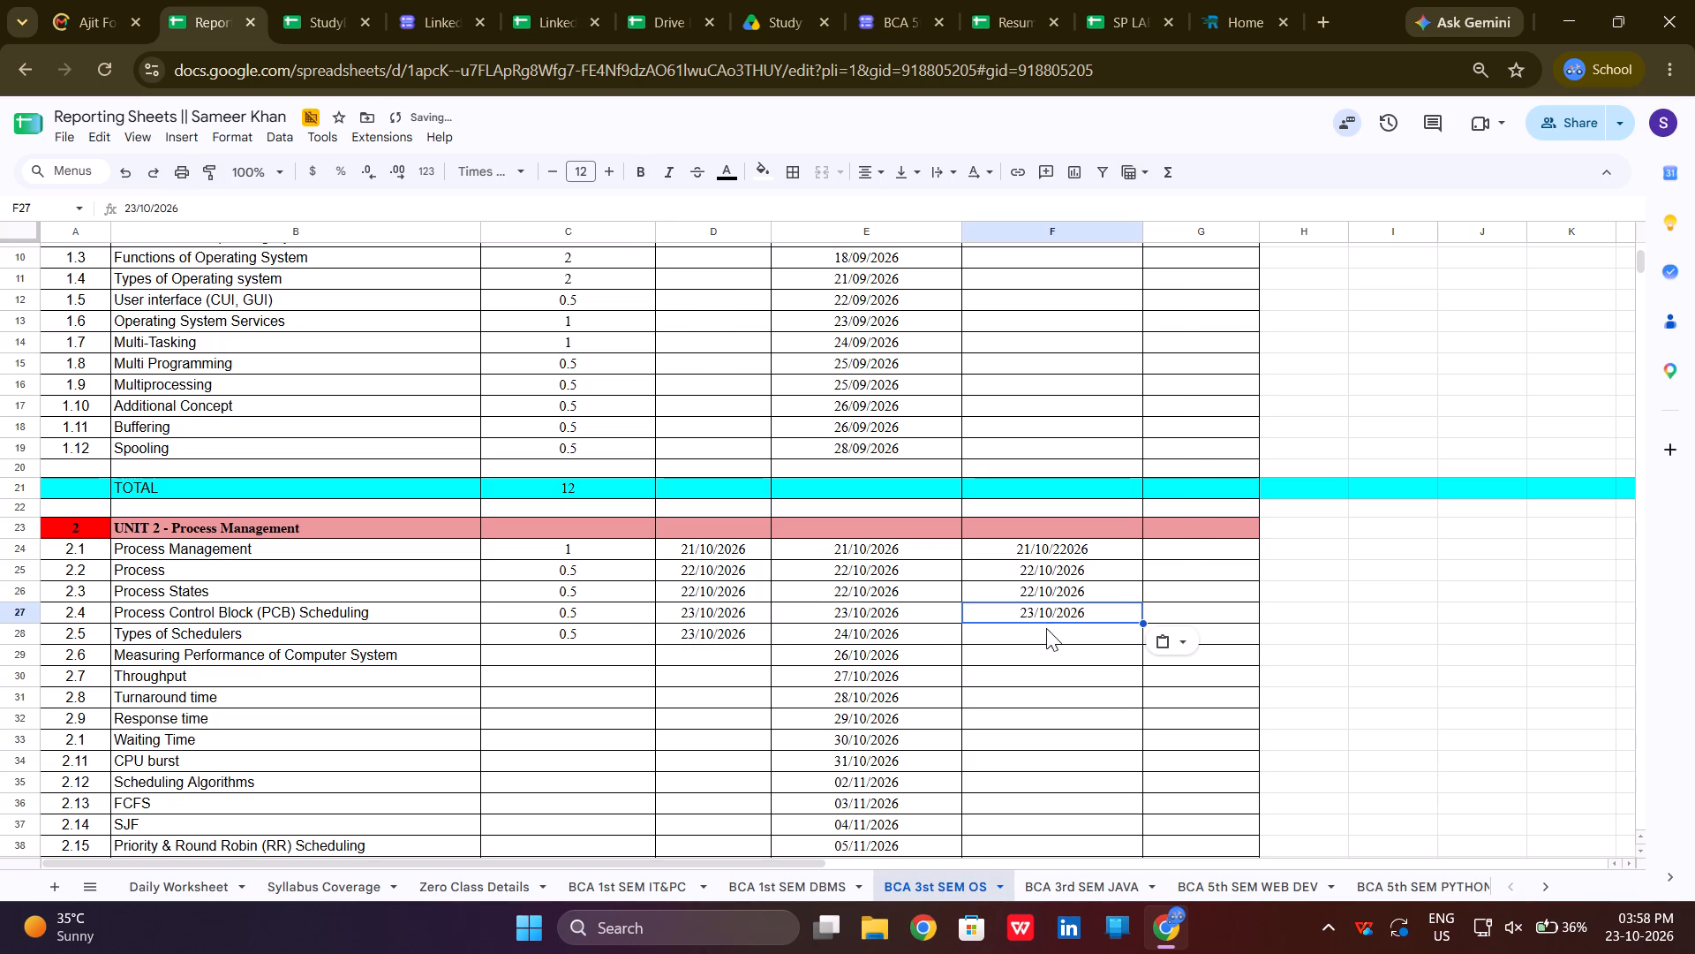
{"action": "left_click", "coordinate": [1048, 637]}
{"action": "key", "text": "ctrl+v"}
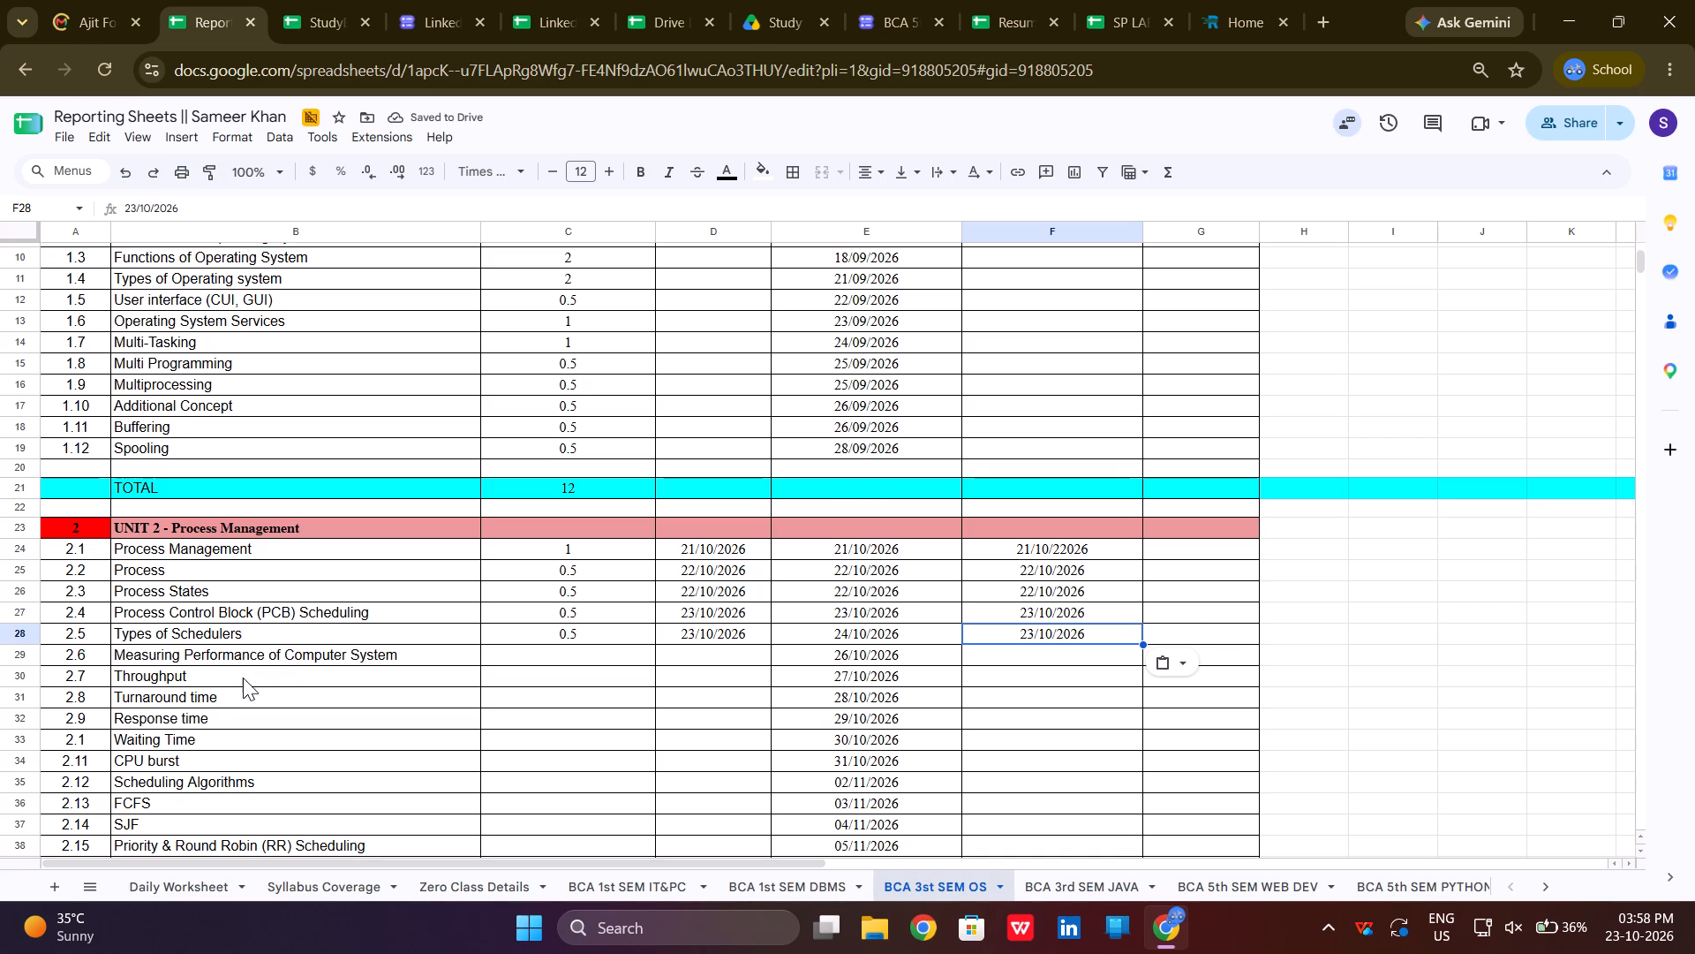
Review the Operating System syllabus topics, lecture counts and planned completion dates from Unit 1 through Unit 4.
{"action": "scroll", "coordinate": [248, 693], "scroll_direction": "down", "scroll_amount": 1}
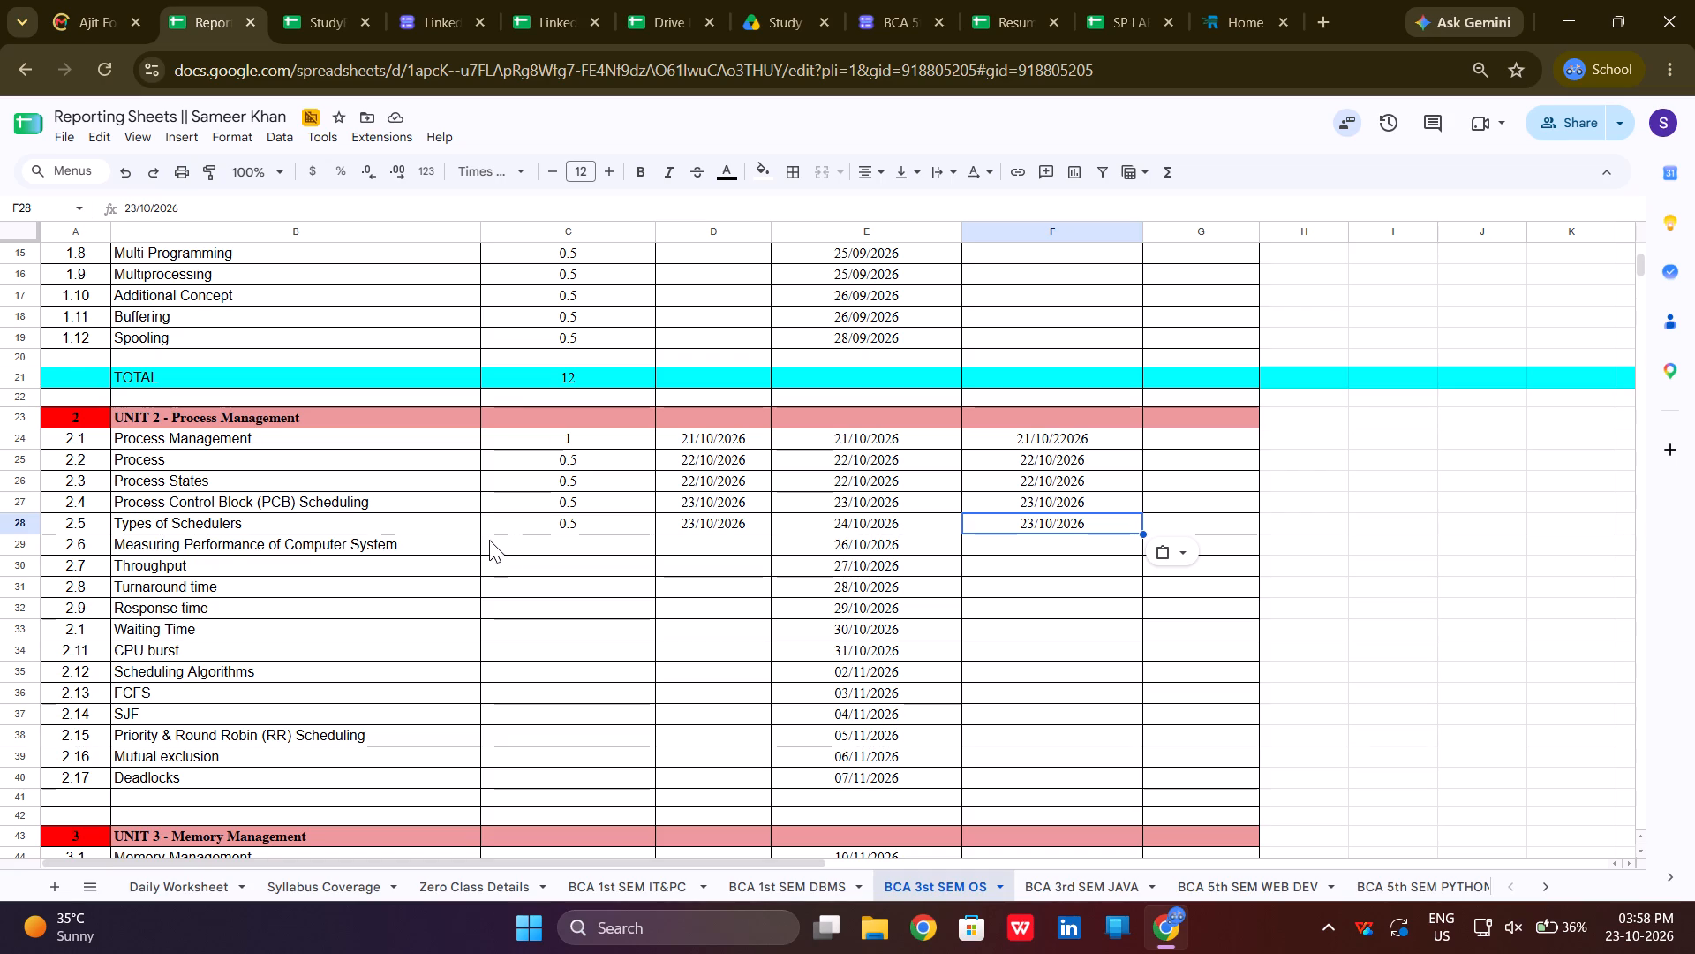
{"action": "scroll", "coordinate": [467, 629], "scroll_direction": "down", "scroll_amount": 3}
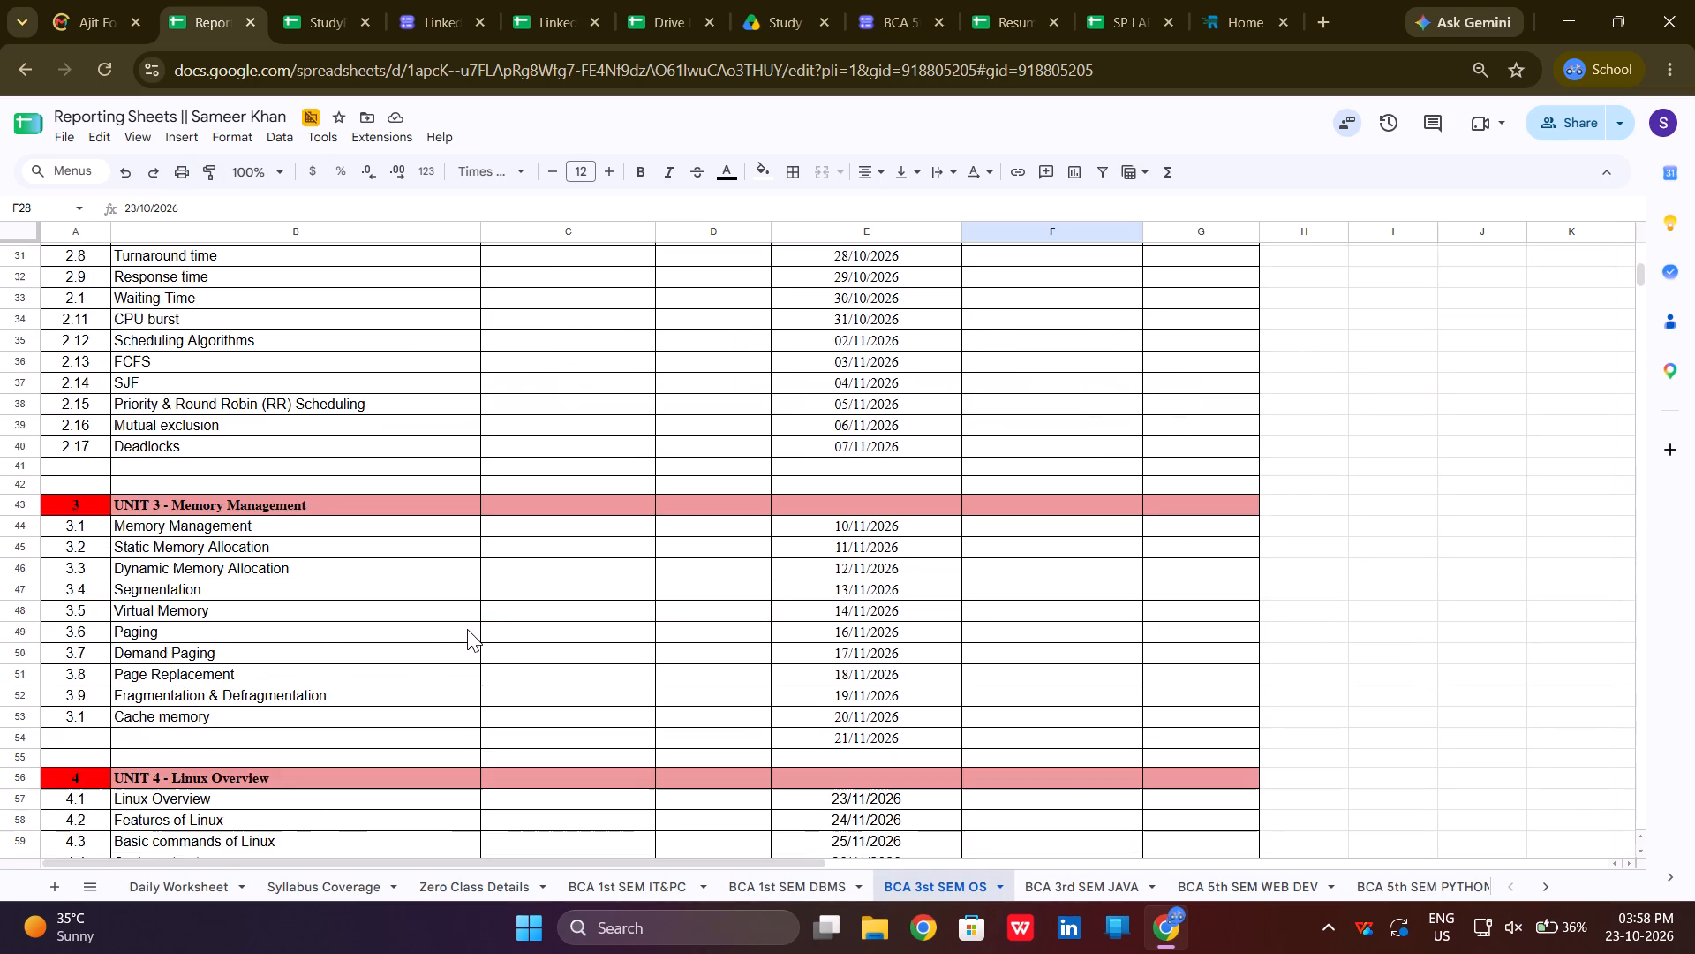
{"action": "scroll", "coordinate": [467, 629], "scroll_direction": "up", "scroll_amount": 3}
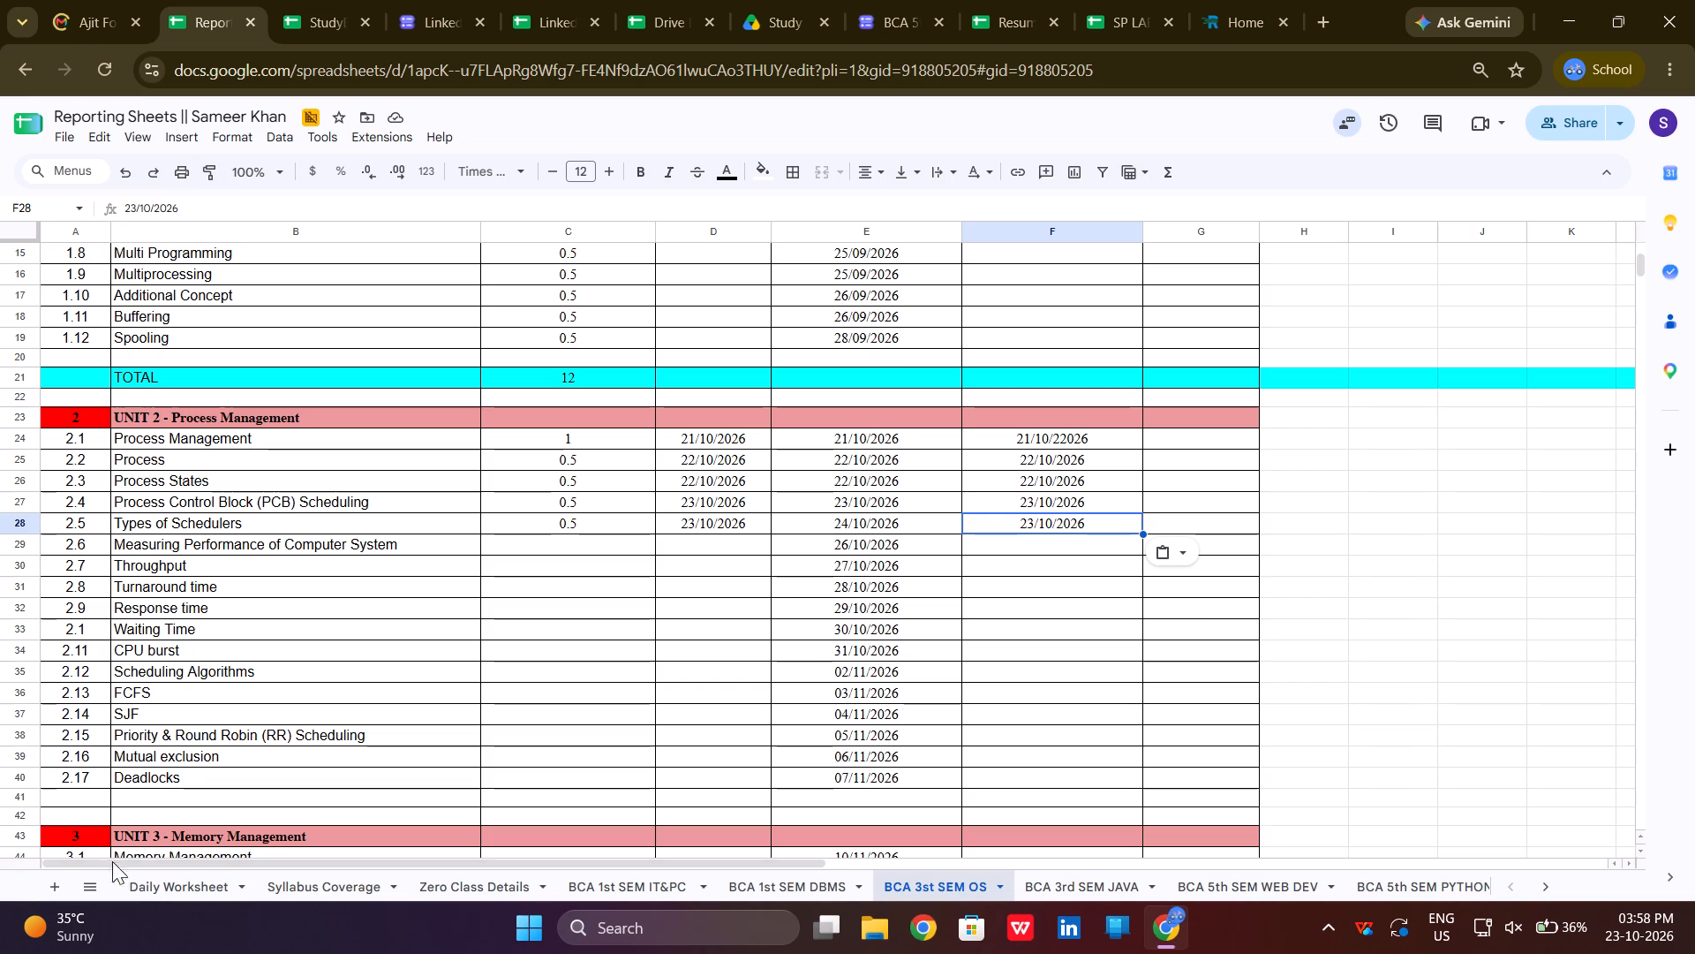
{"action": "scroll", "coordinate": [319, 561], "scroll_direction": "up", "scroll_amount": 2}
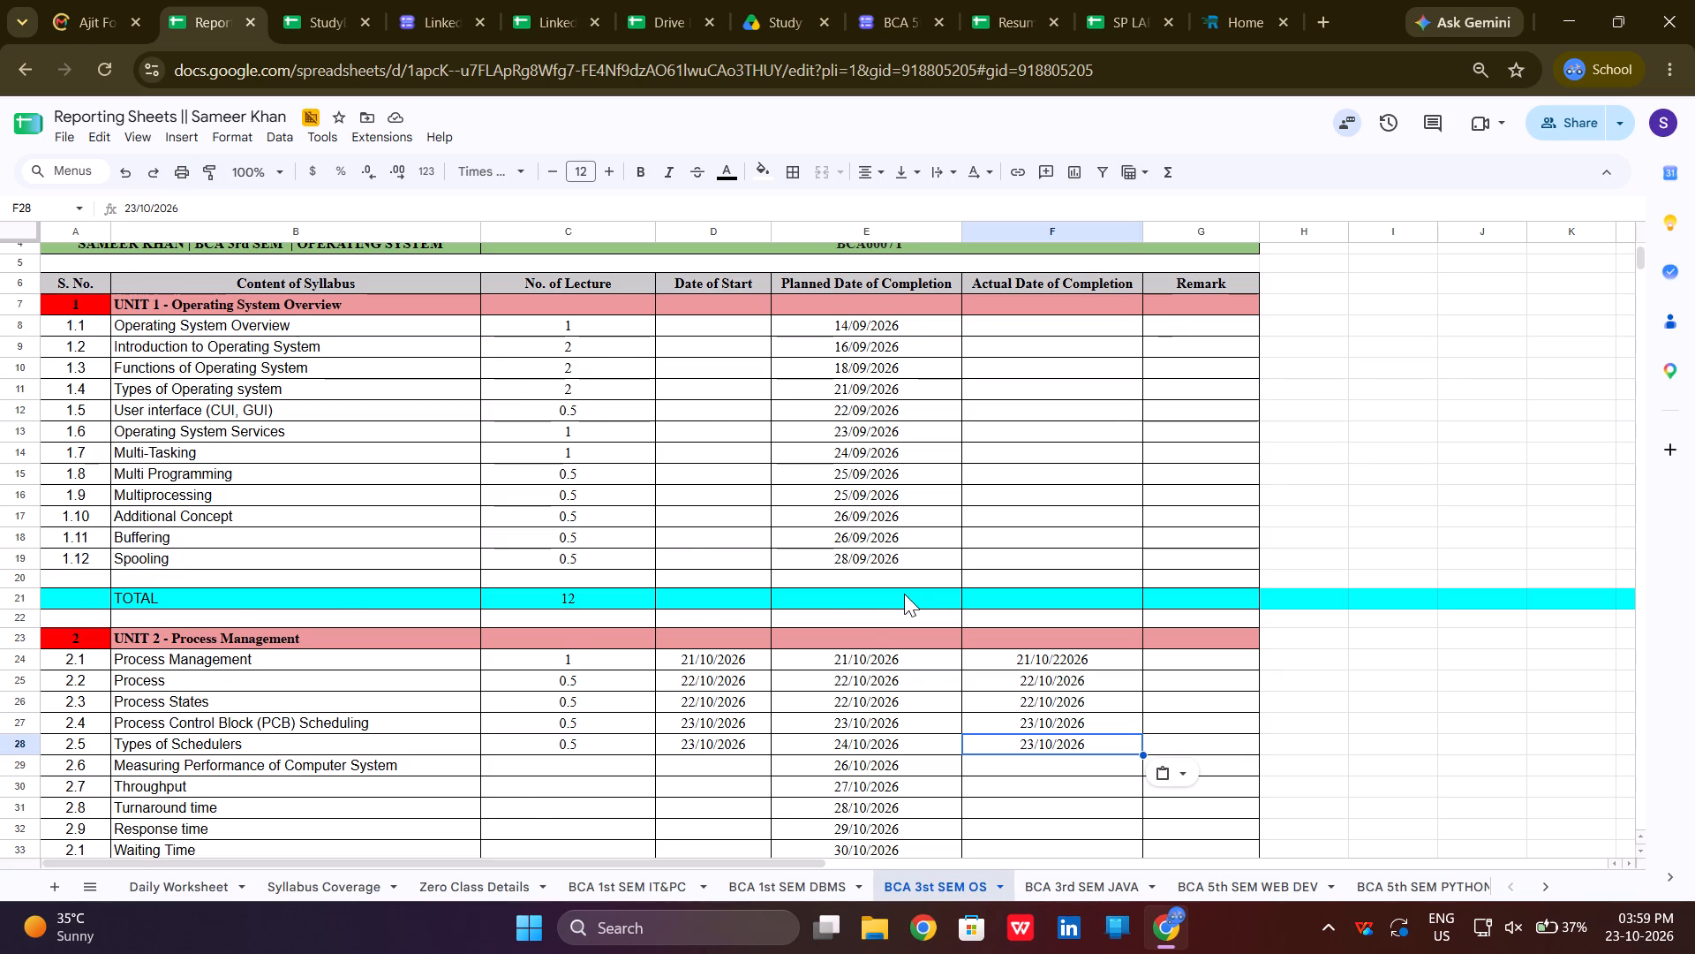
{"action": "scroll", "coordinate": [893, 594], "scroll_direction": "down", "scroll_amount": 1}
{"action": "scroll", "coordinate": [547, 723], "scroll_direction": "down", "scroll_amount": 1}
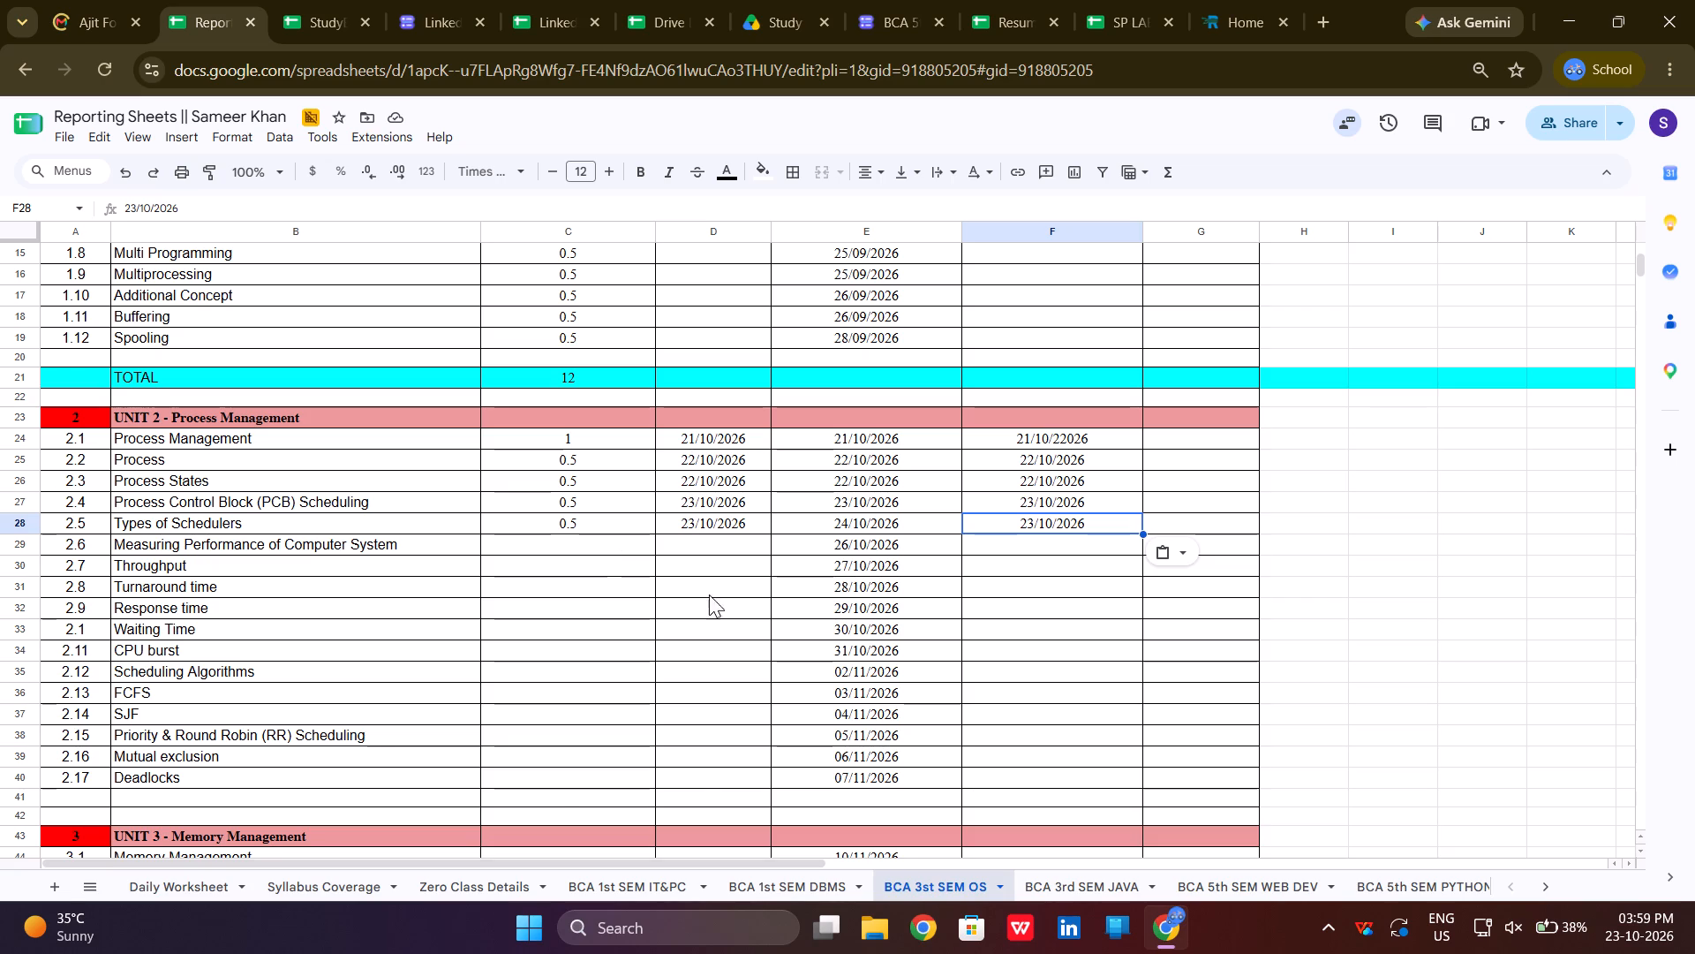
On the BCA 1st SEM DBMS sheet, enter 0.5 lectures for the Unit 2 topics Domains and Relational Data Objects.
{"action": "left_click", "coordinate": [203, 891]}
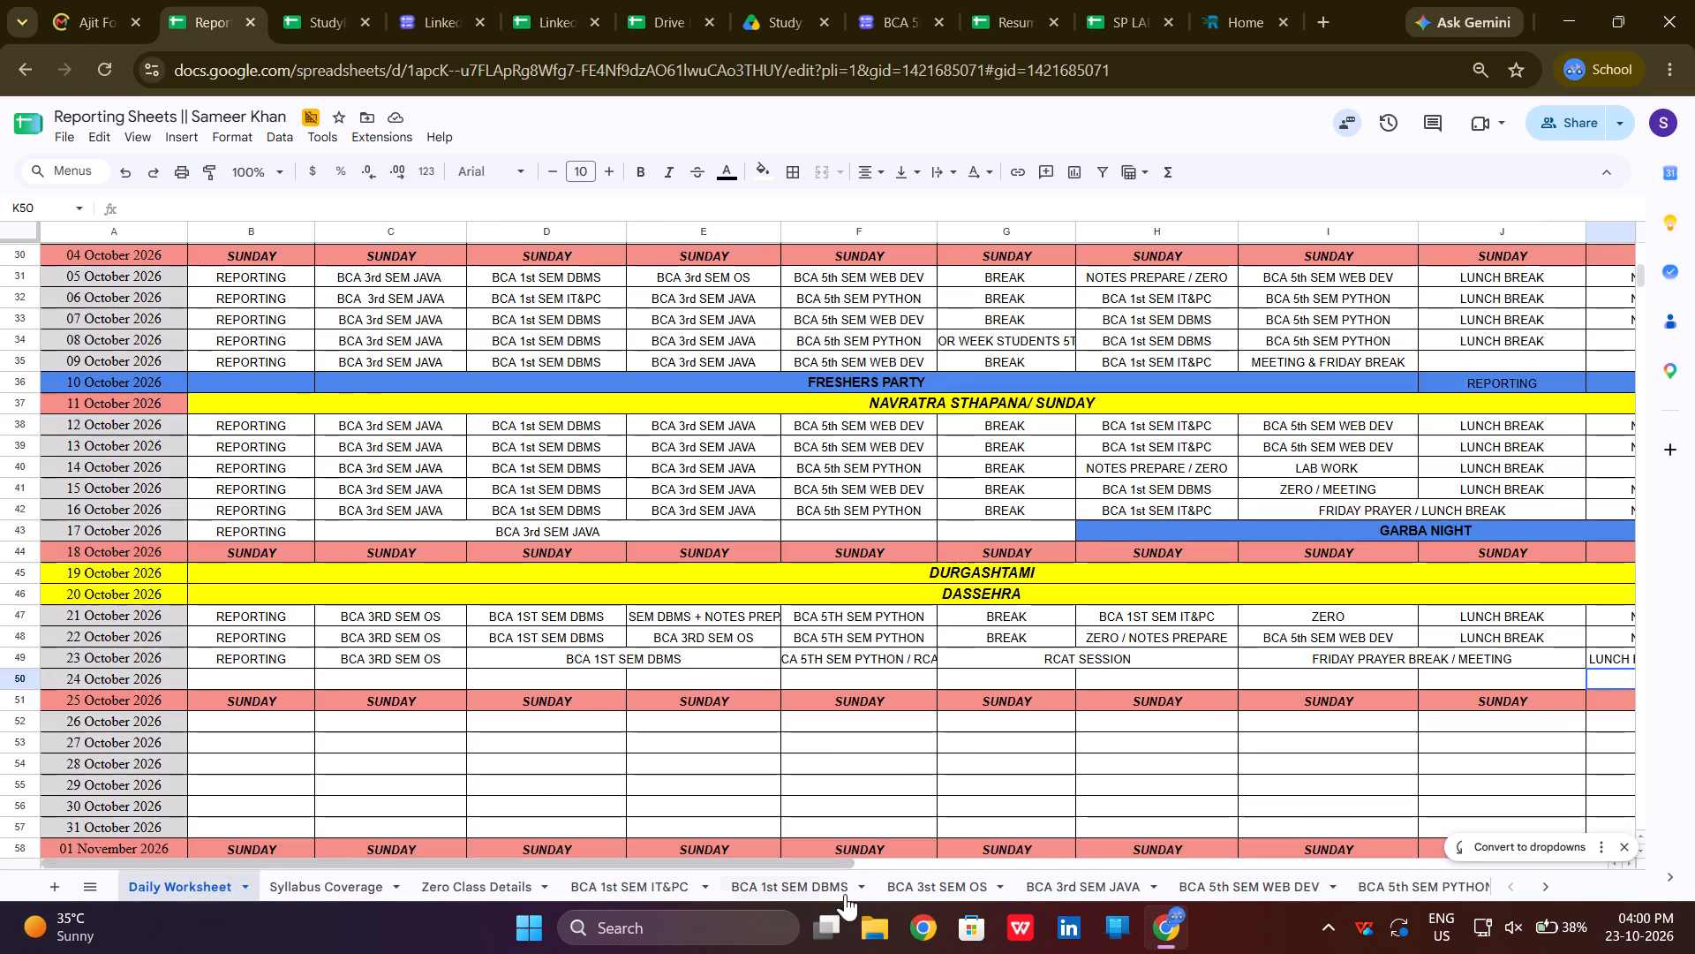
{"action": "left_click", "coordinate": [746, 886]}
{"action": "scroll", "coordinate": [653, 779], "scroll_direction": "down", "scroll_amount": 5}
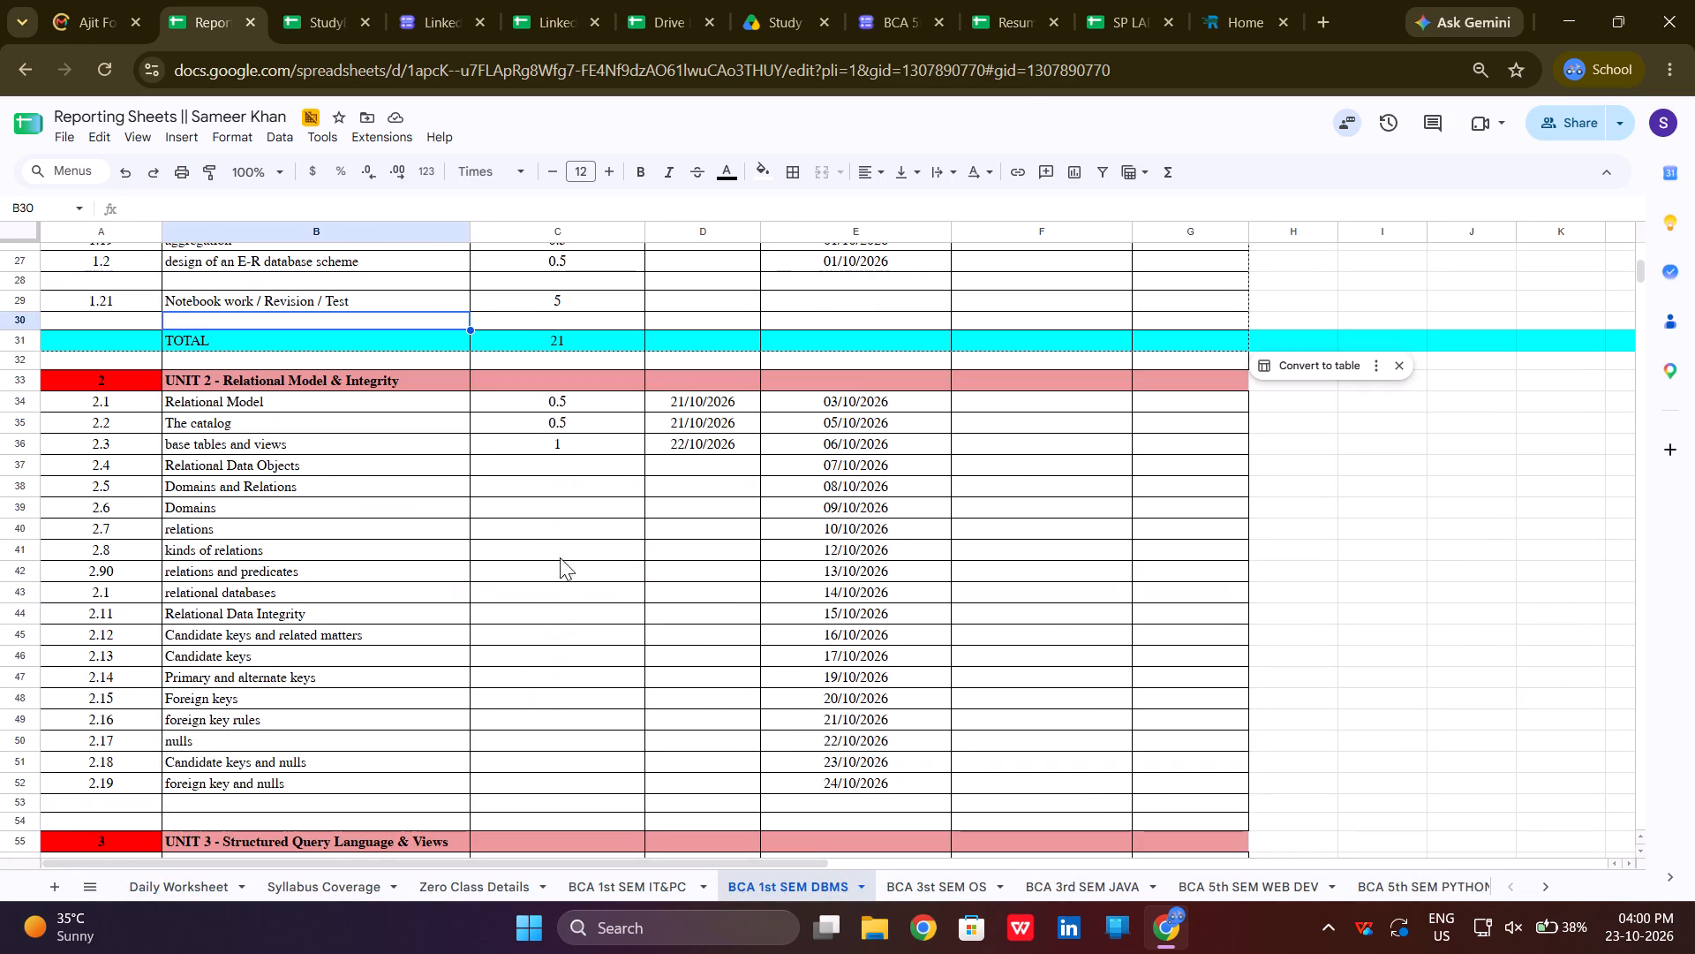
{"action": "left_click", "coordinate": [569, 469]}
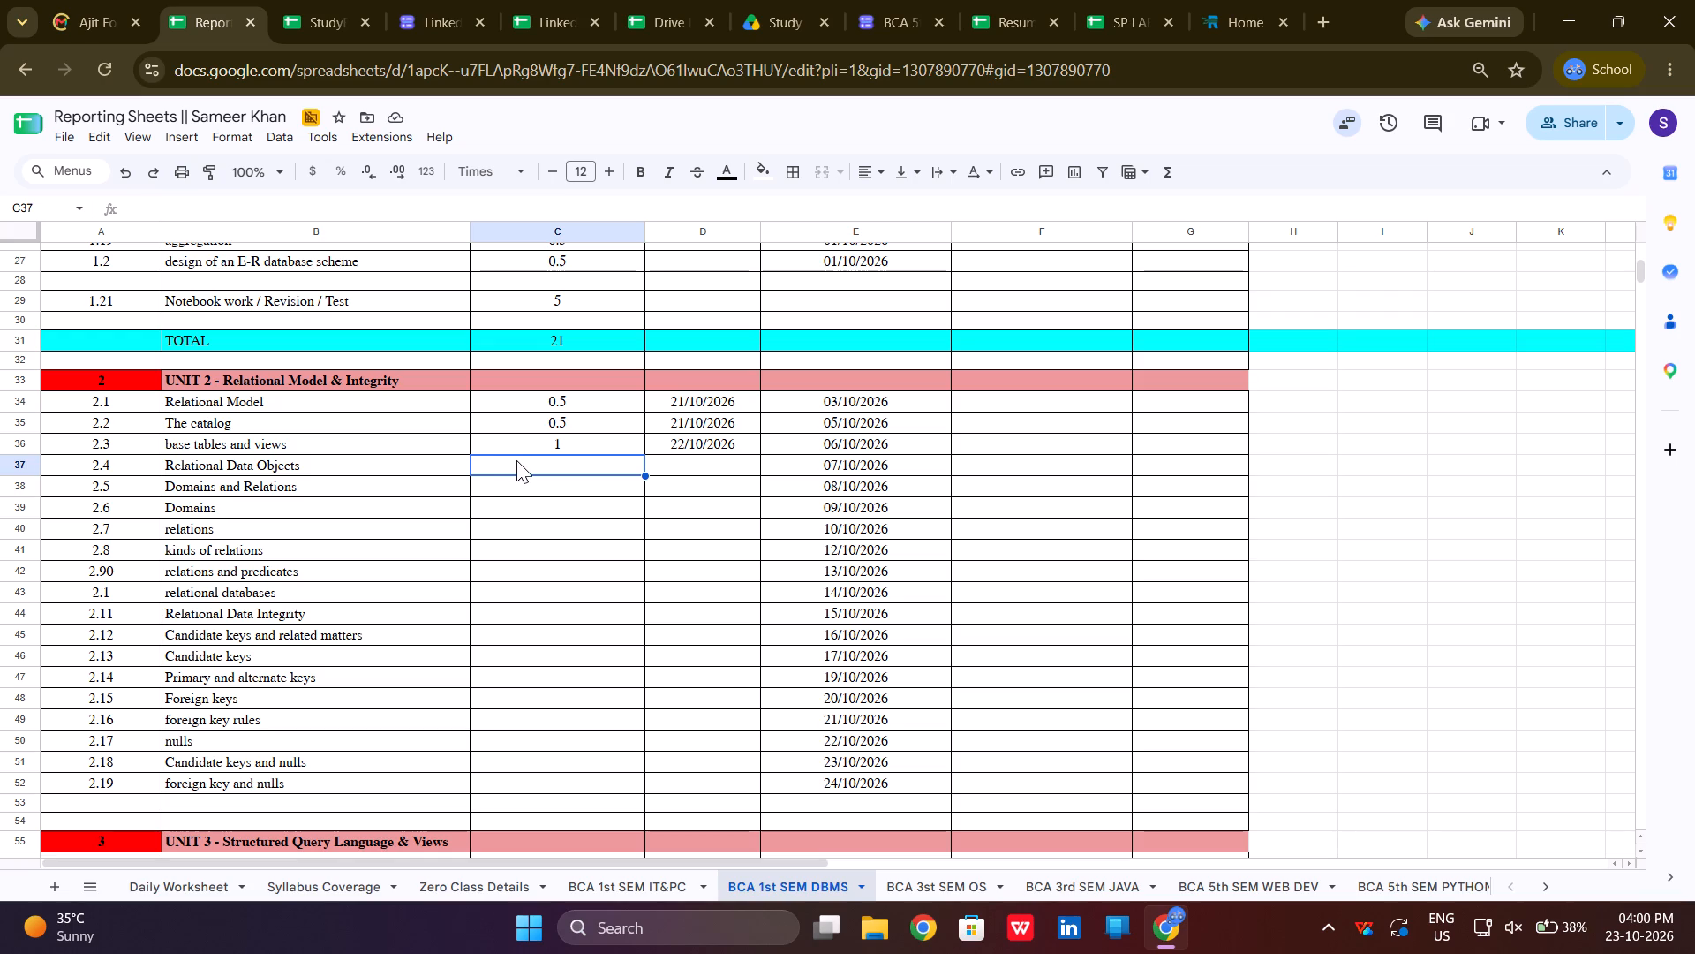
{"action": "left_click_drag", "start_coordinate": [516, 460], "coordinate": [543, 511]}
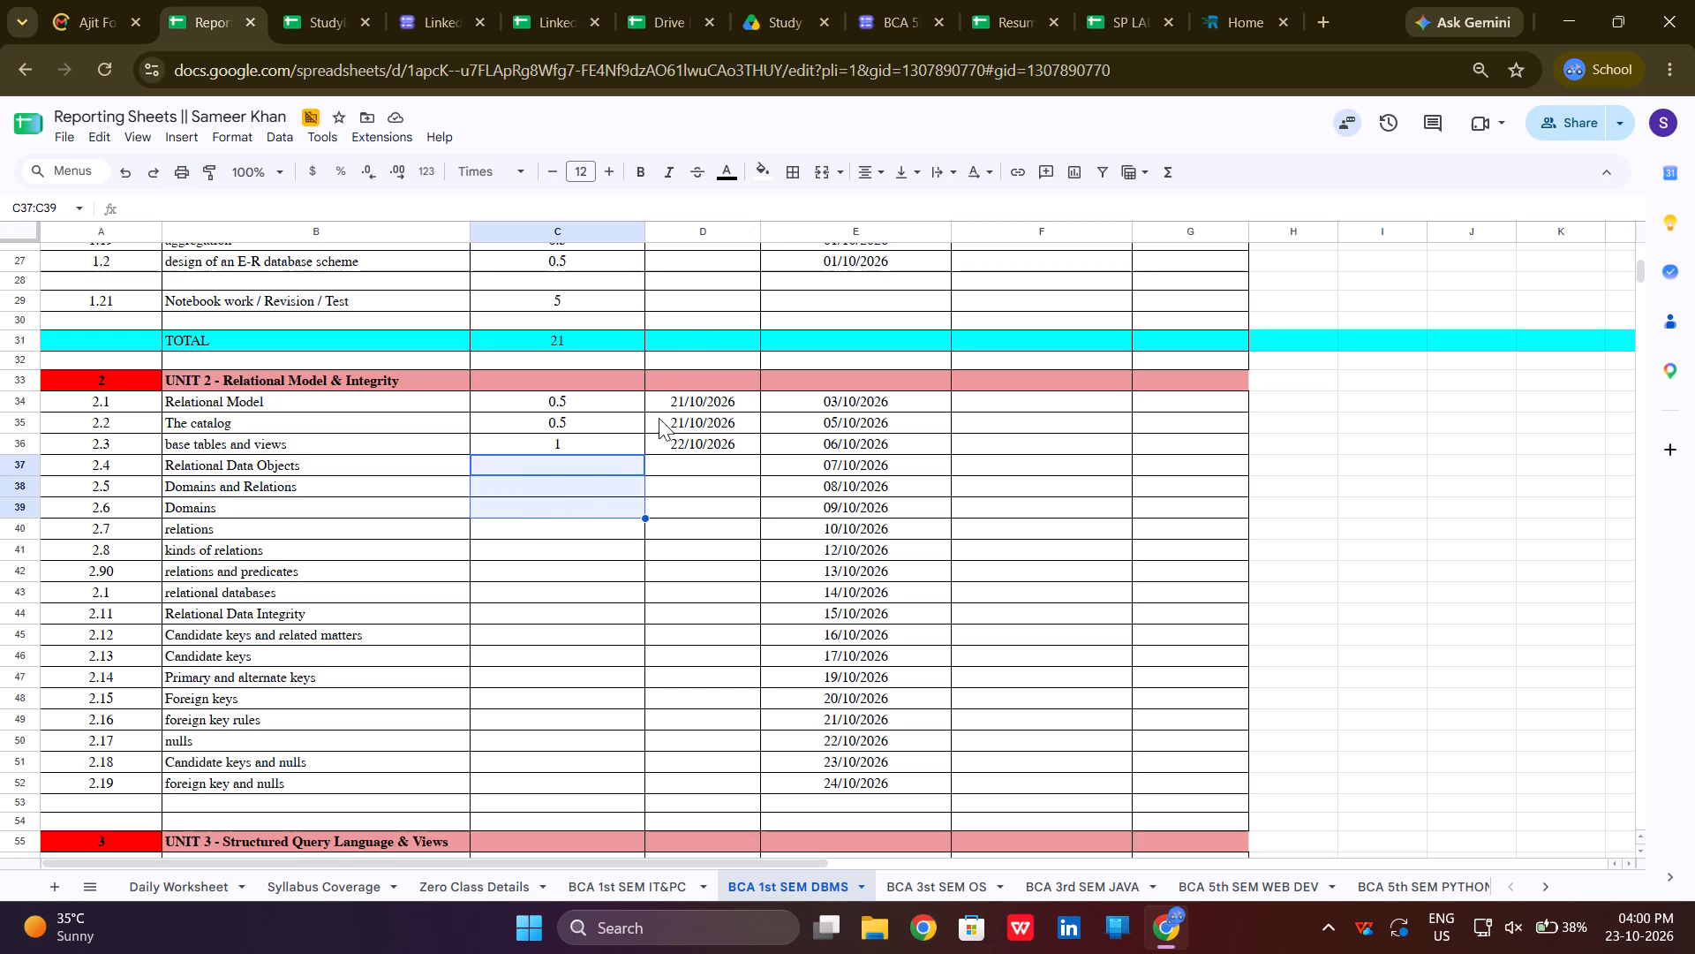
{"action": "left_click", "coordinate": [529, 511]}
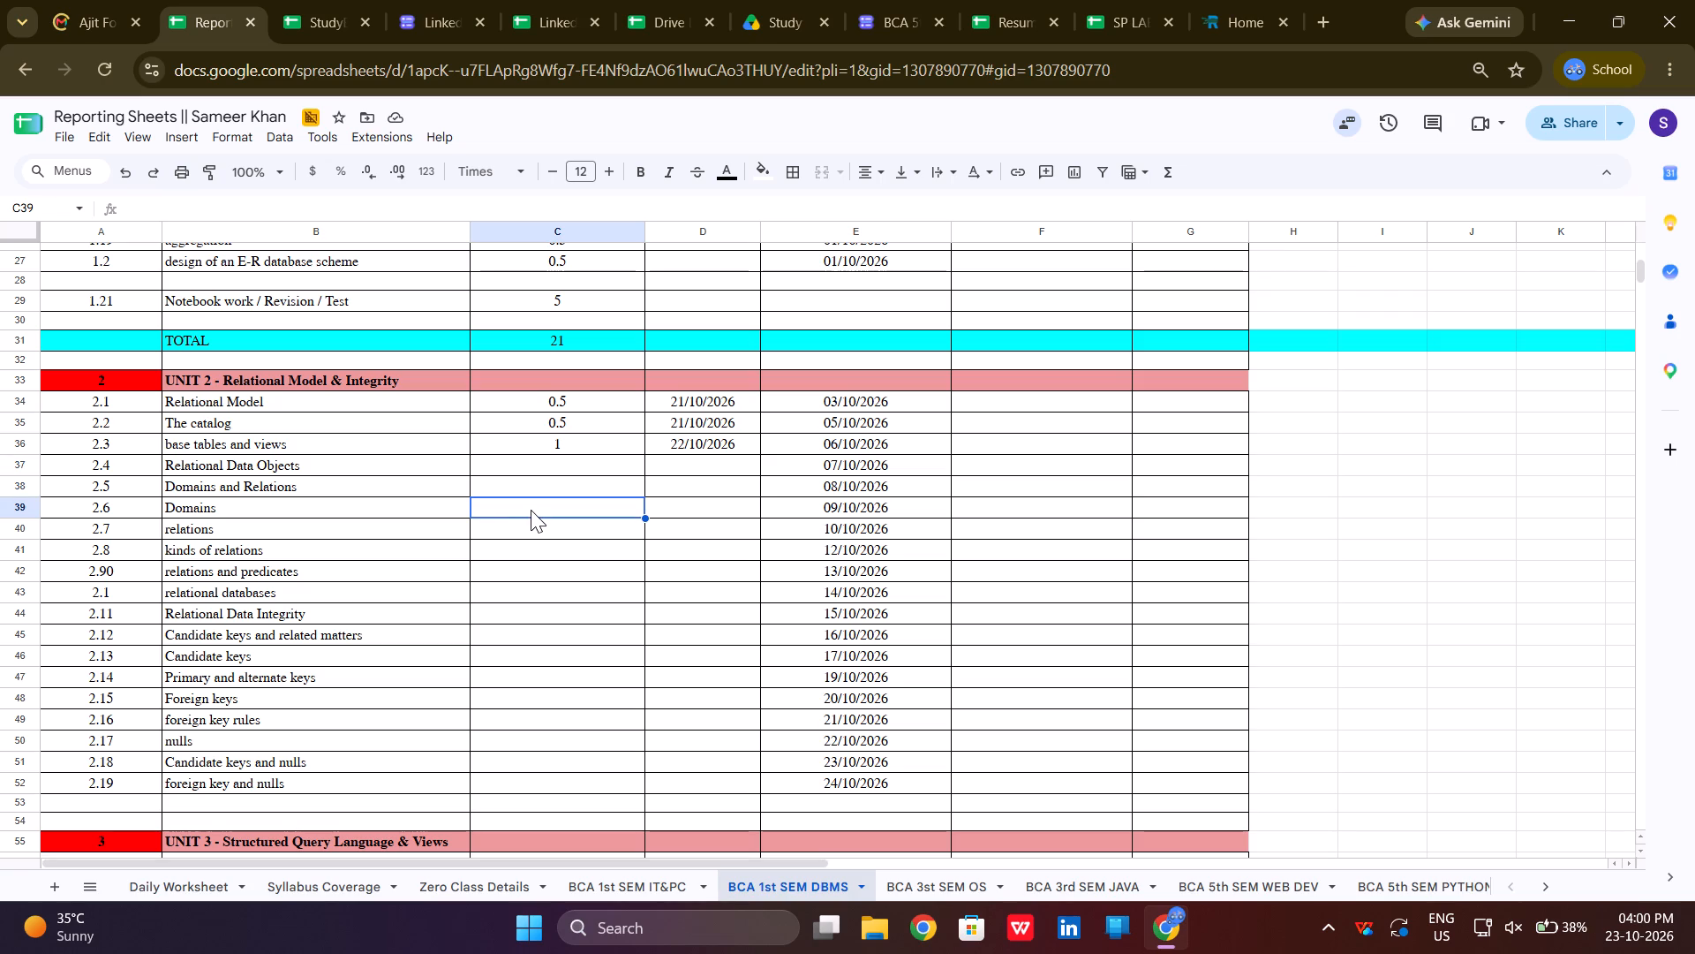
{"action": "type", "text": "0.5"}
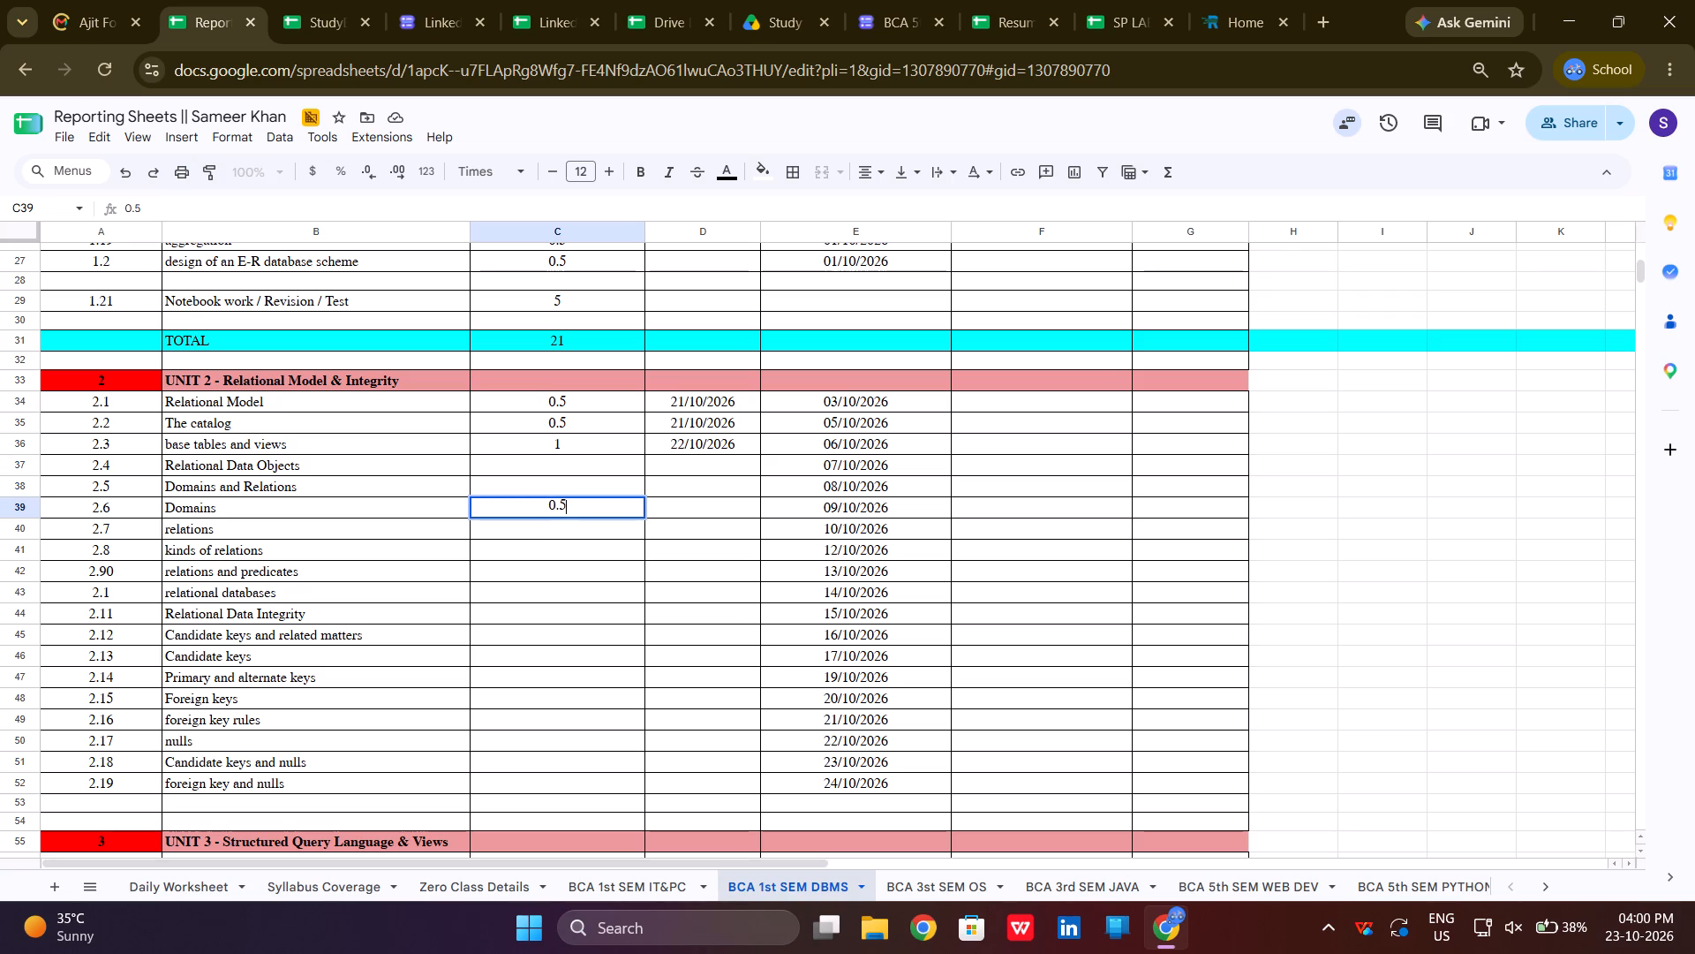
{"action": "left_click", "coordinate": [620, 465]}
{"action": "type", "text": "0.5"}
{"action": "key", "text": "Return"}
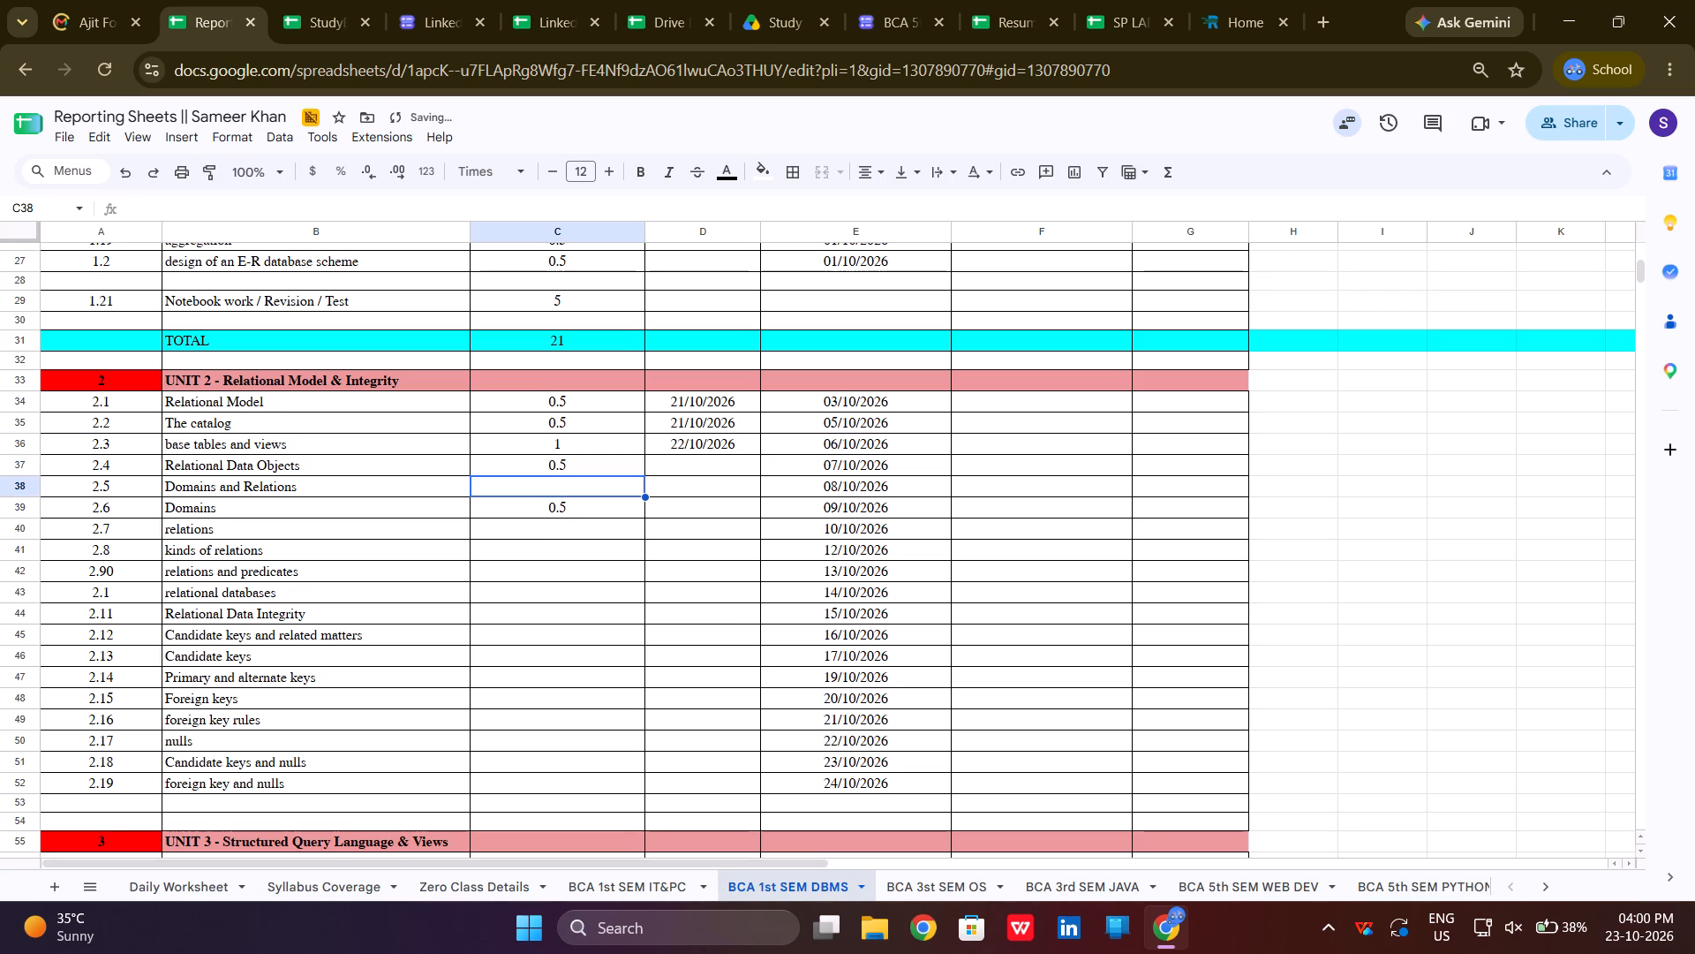
Move the words "and Relations" from topic 2.5 to topic 2.6, making them "Domains" and "Domains and Relations".
{"action": "left_click", "coordinate": [320, 492]}
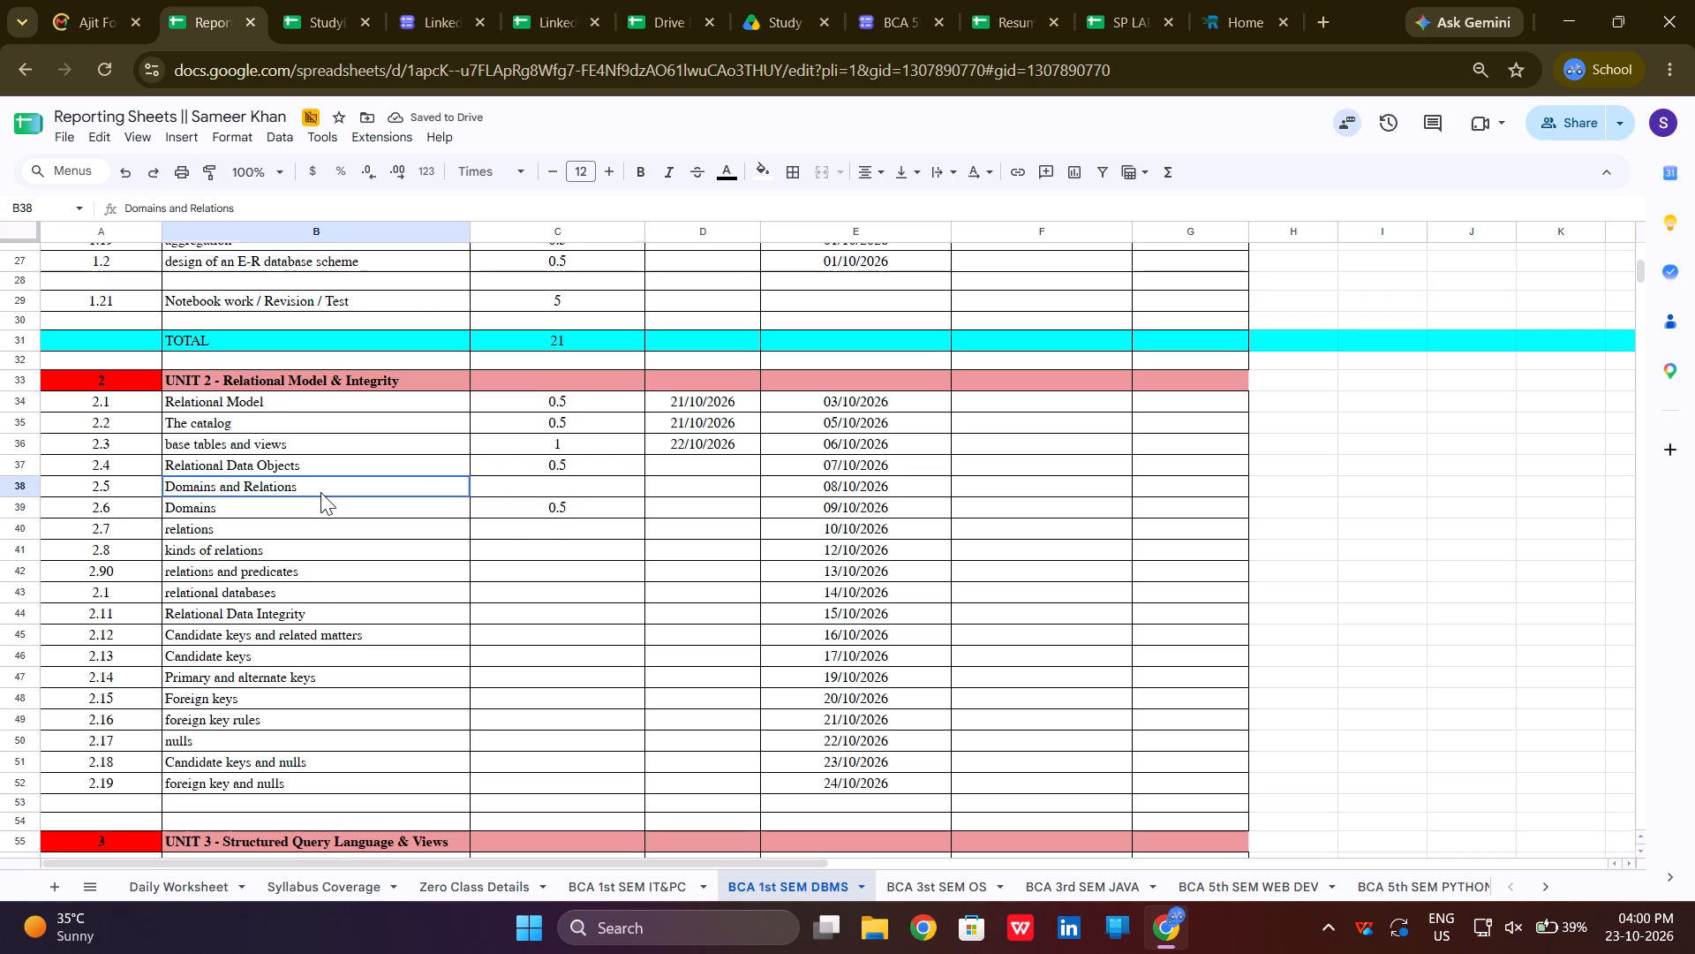
{"action": "double_click", "coordinate": [299, 487]}
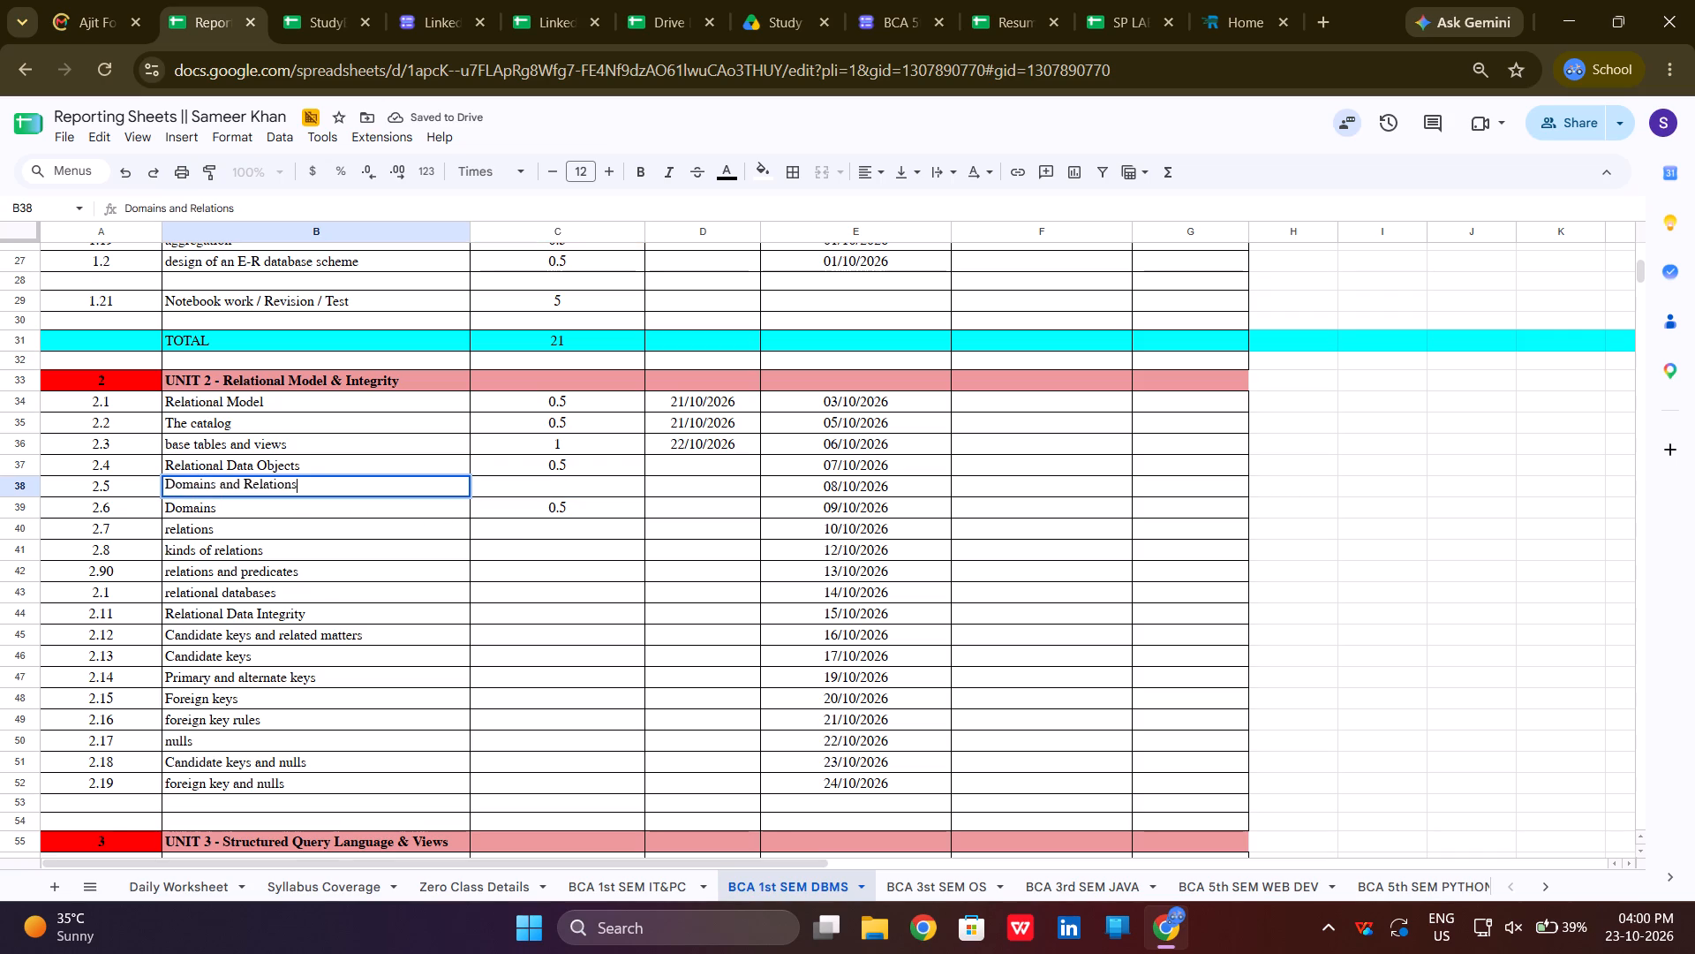
{"action": "left_click_drag", "start_coordinate": [305, 487], "coordinate": [222, 488]}
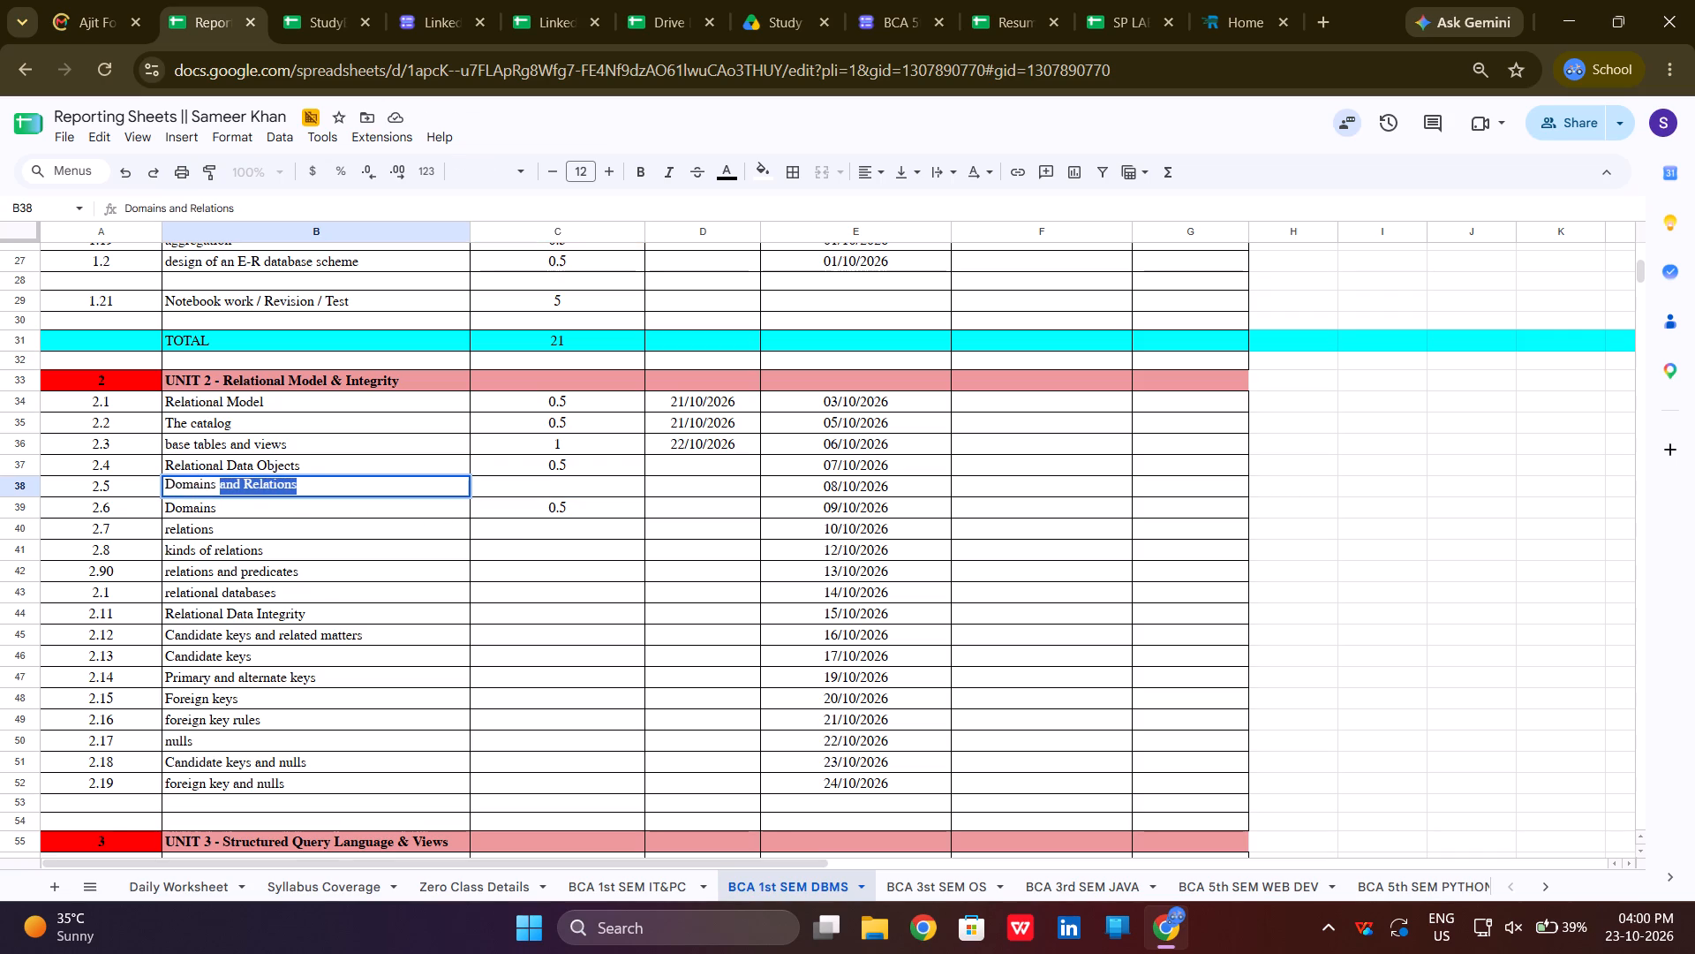
{"action": "key", "text": "ctrl+x"}
{"action": "left_click", "coordinate": [261, 511]}
{"action": "double_click", "coordinate": [261, 511]}
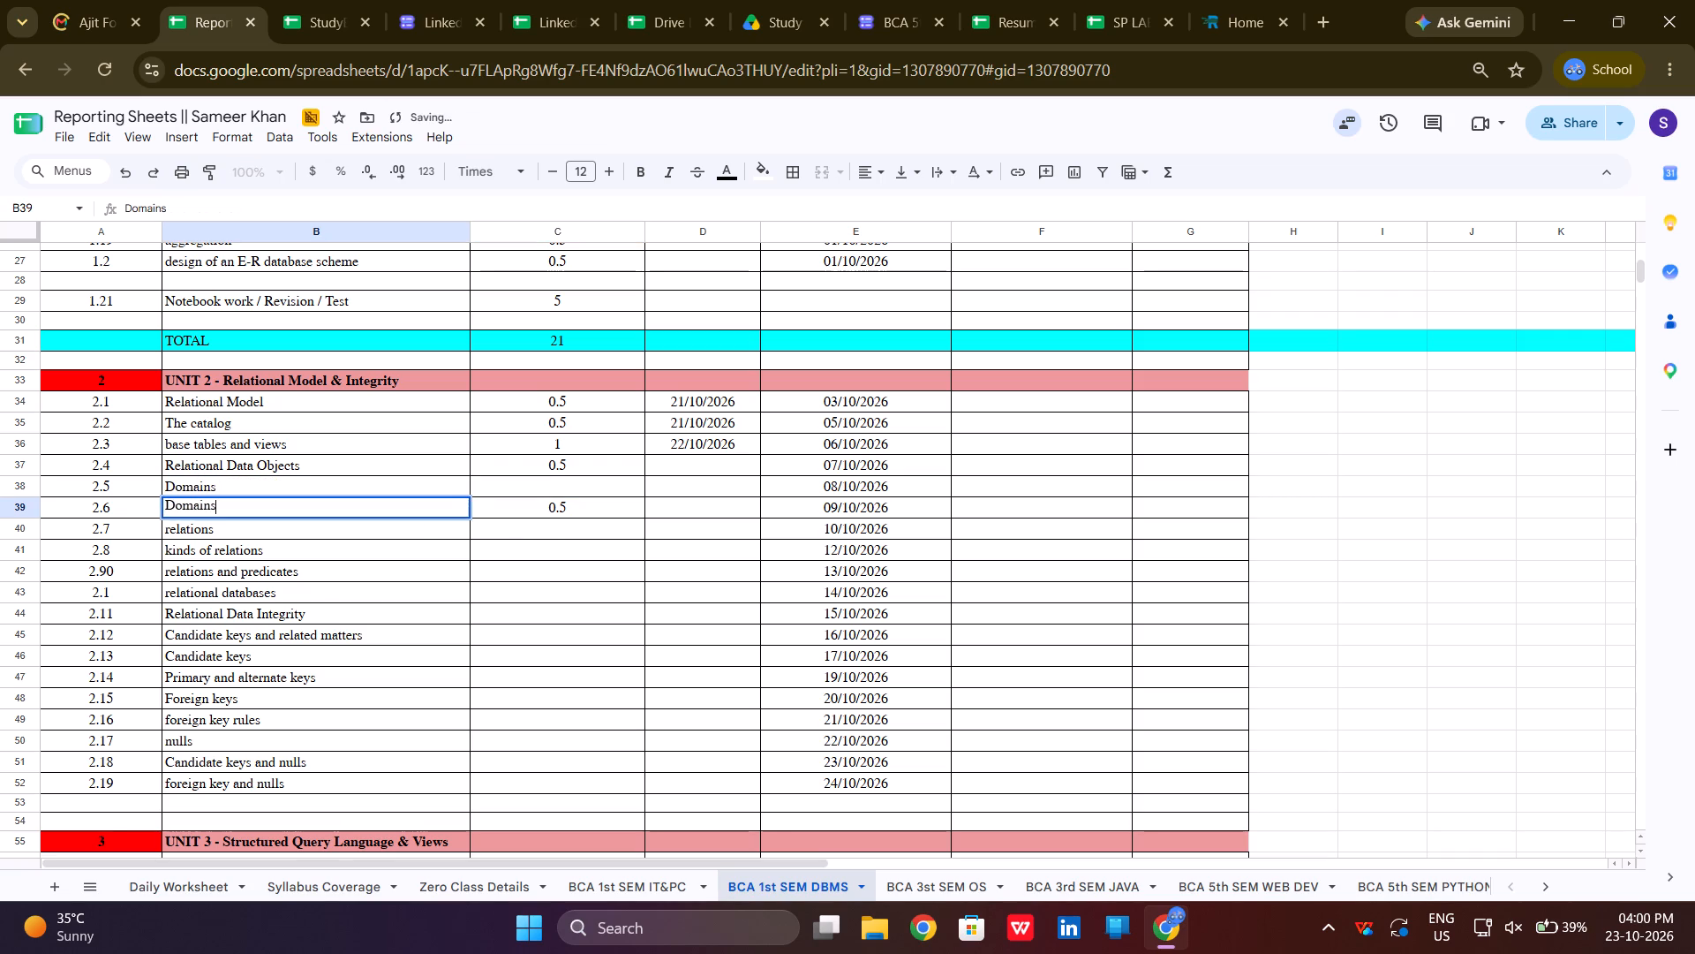
{"action": "key", "text": "space"}
{"action": "key", "text": "ctrl+v"}
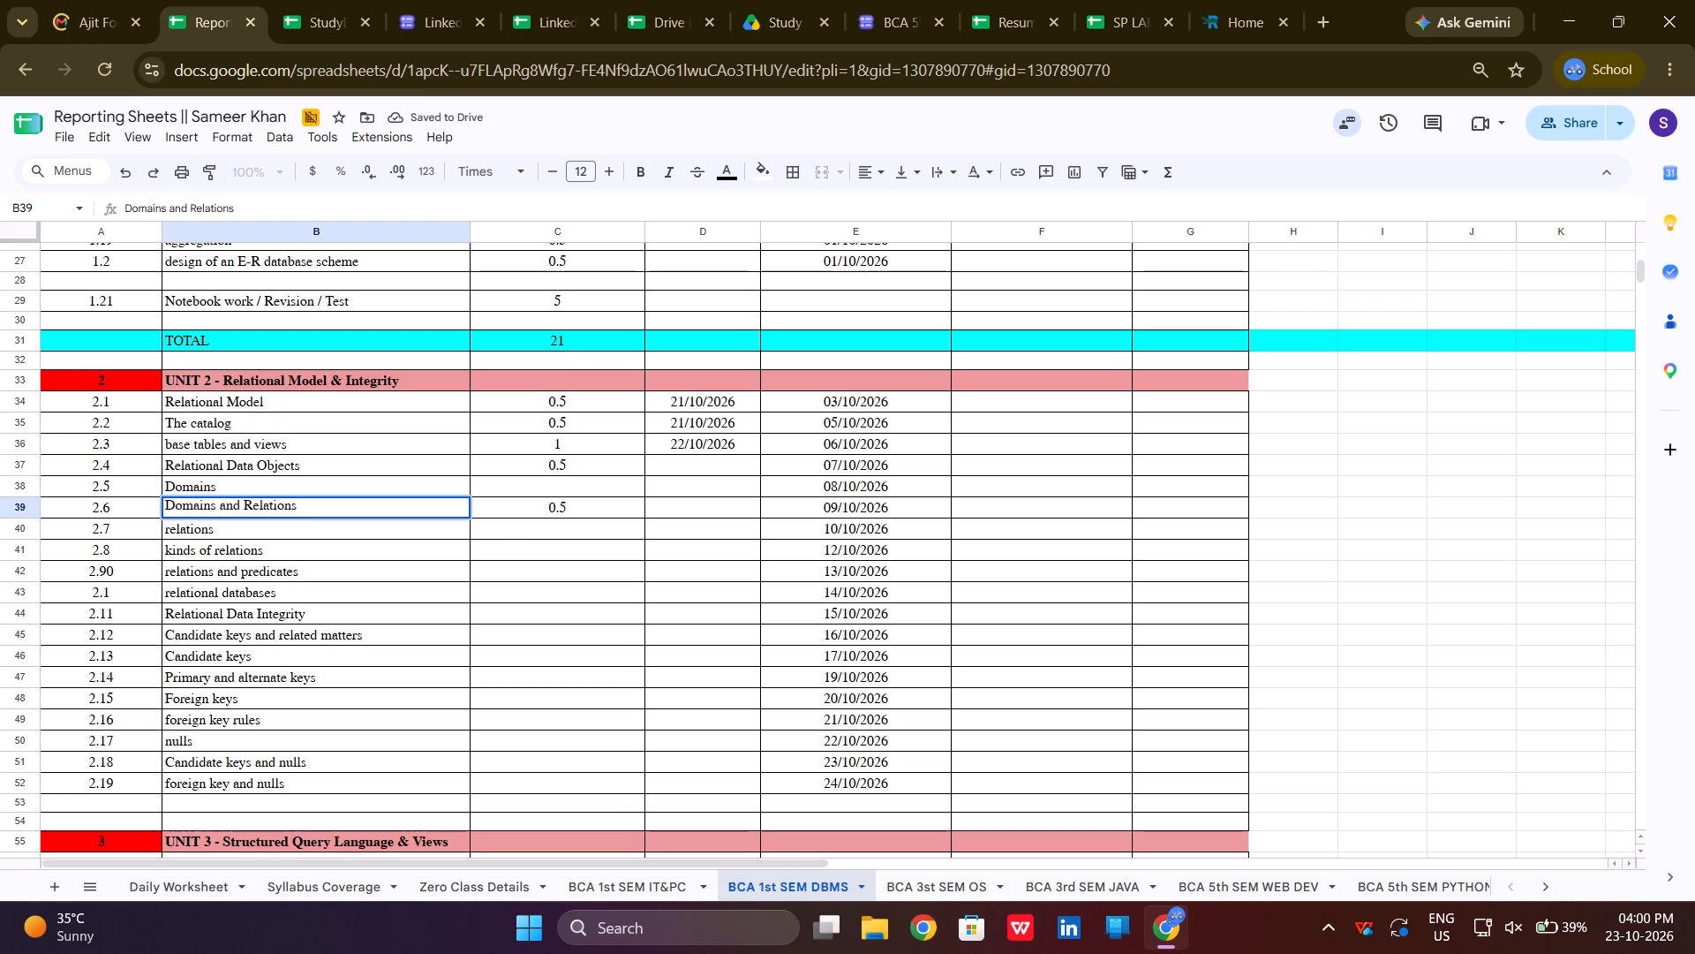
Move the 0.5 lecture count from Domains and Relations (2.6) up to Domains (2.5).
{"action": "left_click", "coordinate": [539, 512]}
{"action": "key", "text": "ctrl+x"}
{"action": "left_click", "coordinate": [539, 486]}
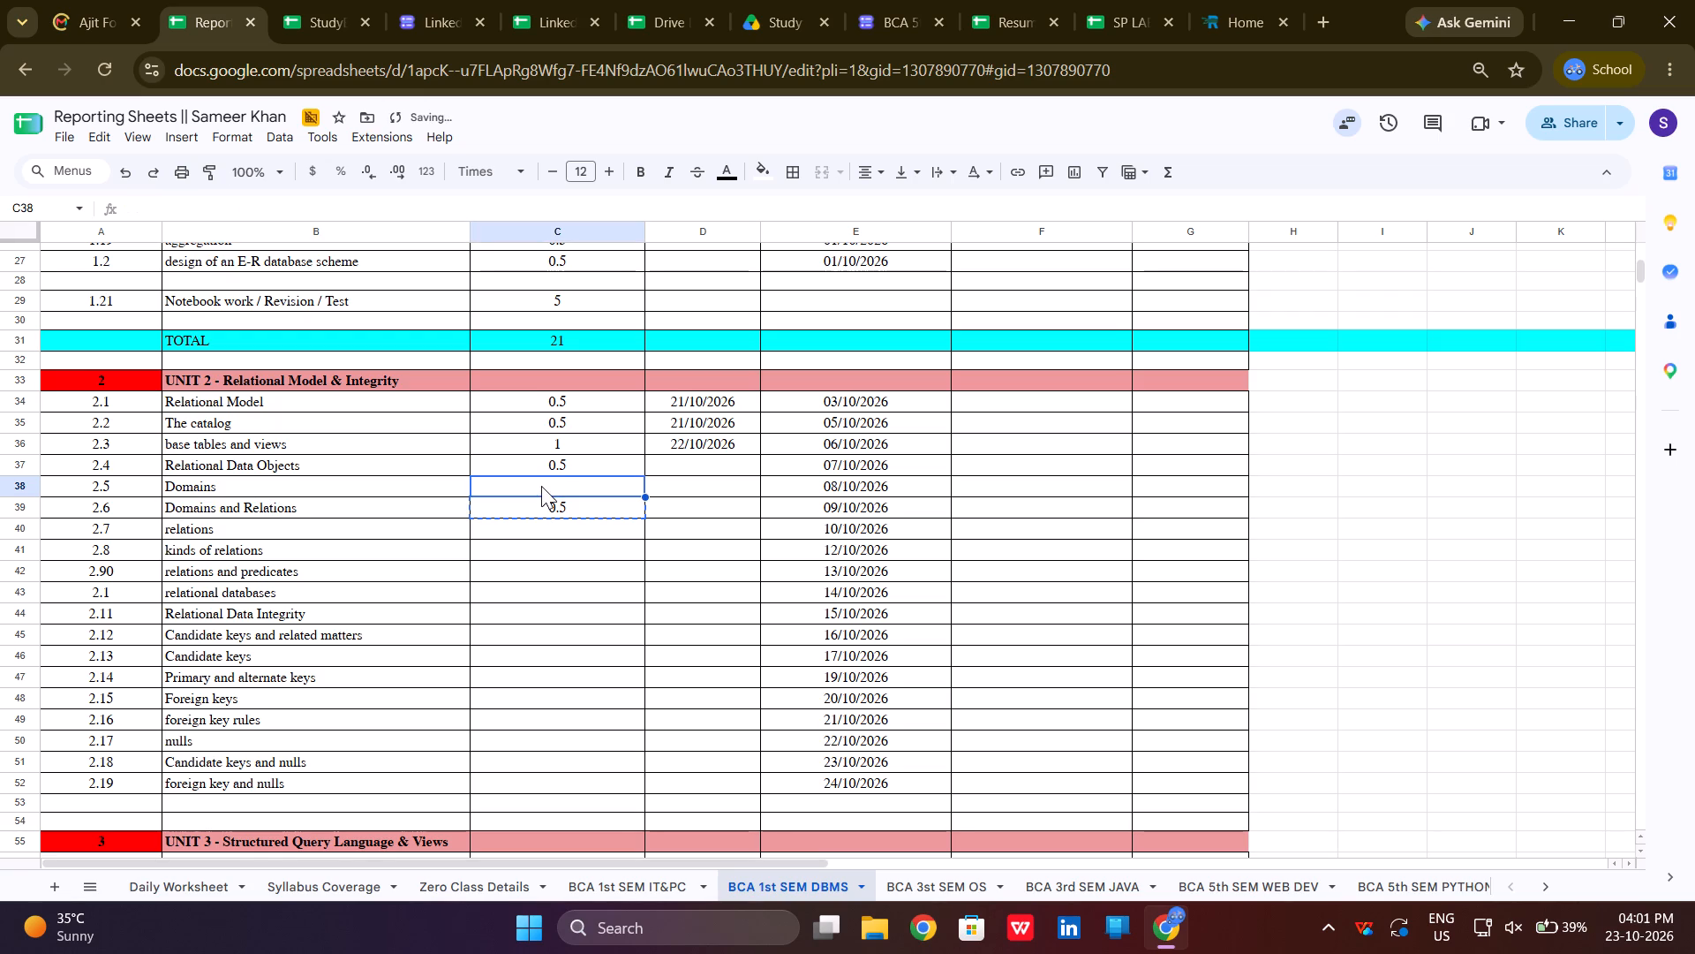
{"action": "key", "text": "ctrl+v"}
{"action": "left_click", "coordinate": [574, 520]}
{"action": "scroll", "coordinate": [621, 602], "scroll_direction": "down", "scroll_amount": 2}
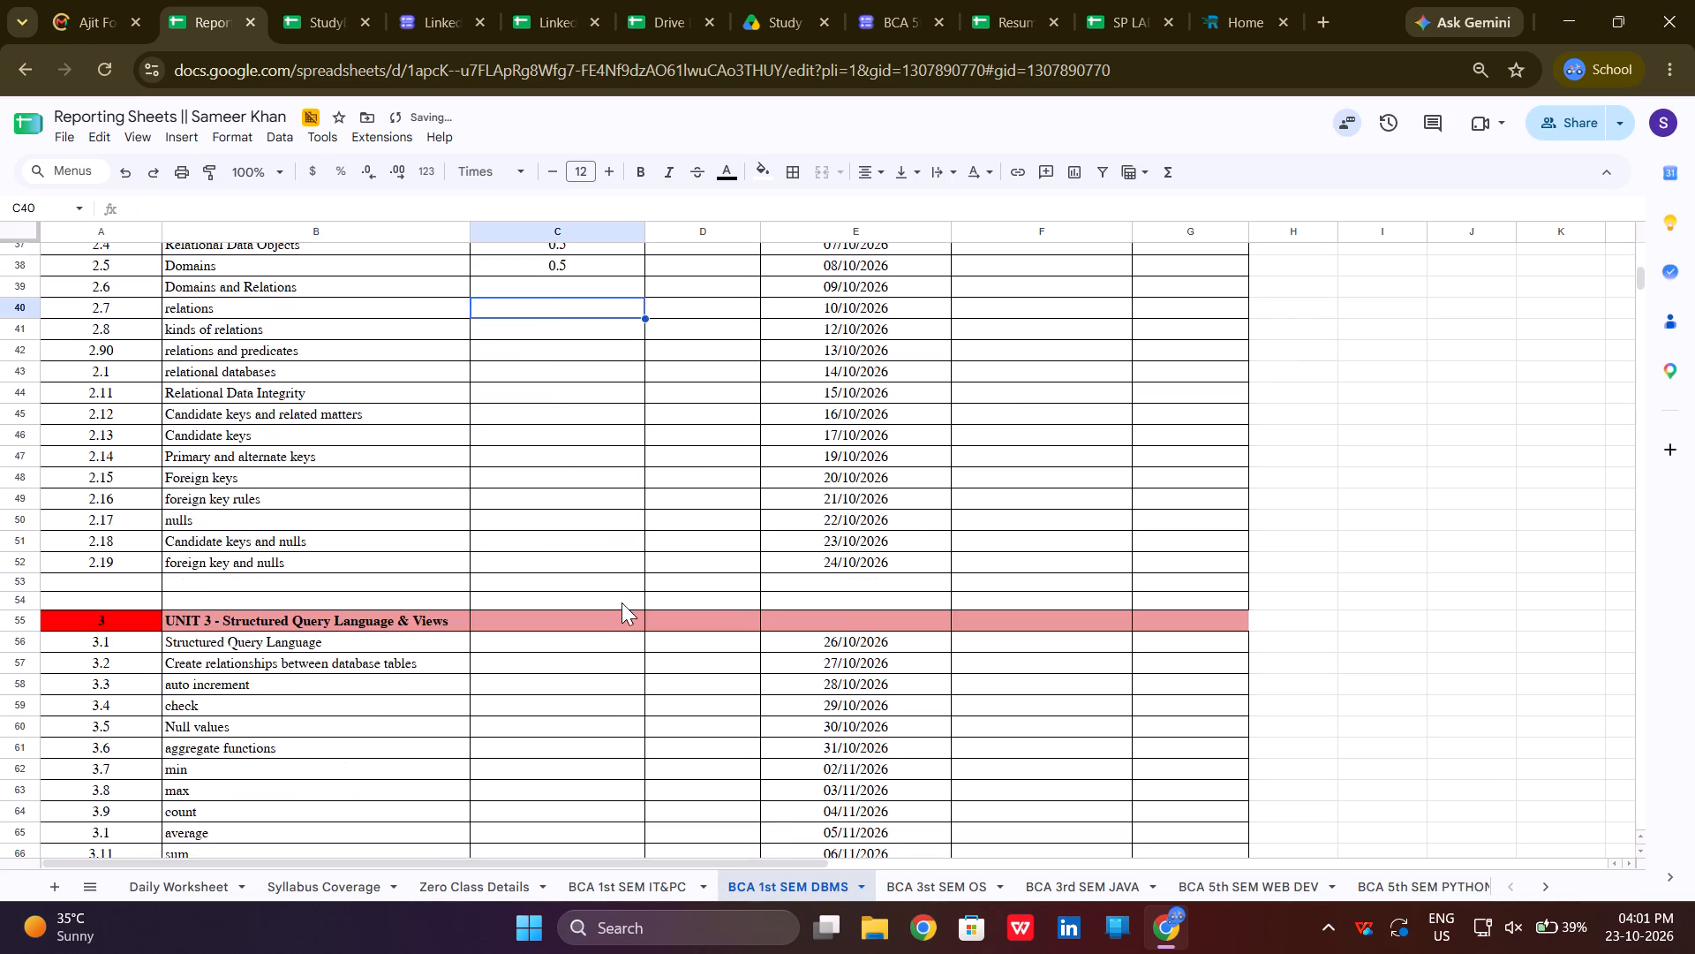
{"action": "scroll", "coordinate": [618, 601], "scroll_direction": "up", "scroll_amount": 2}
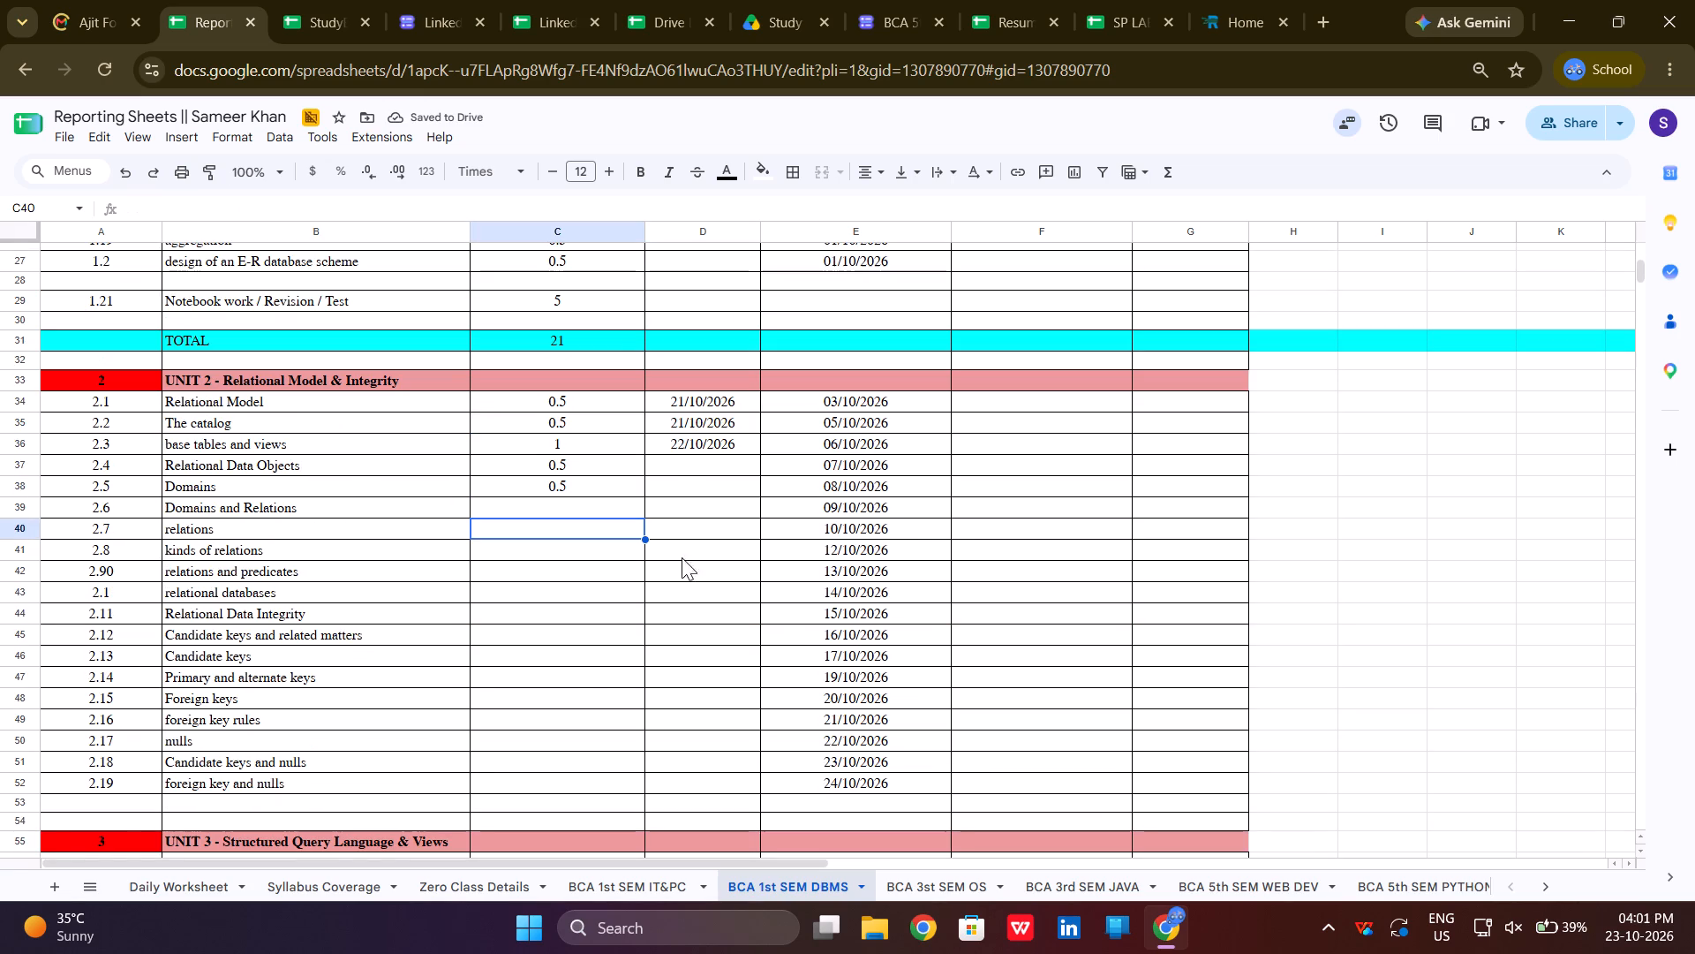
Copy the 23/10/2026 start date from the BCA 3rd SEM OS sheet into the DBMS start dates of Relational Data Objects and Domains.
{"action": "left_click", "coordinate": [699, 470]}
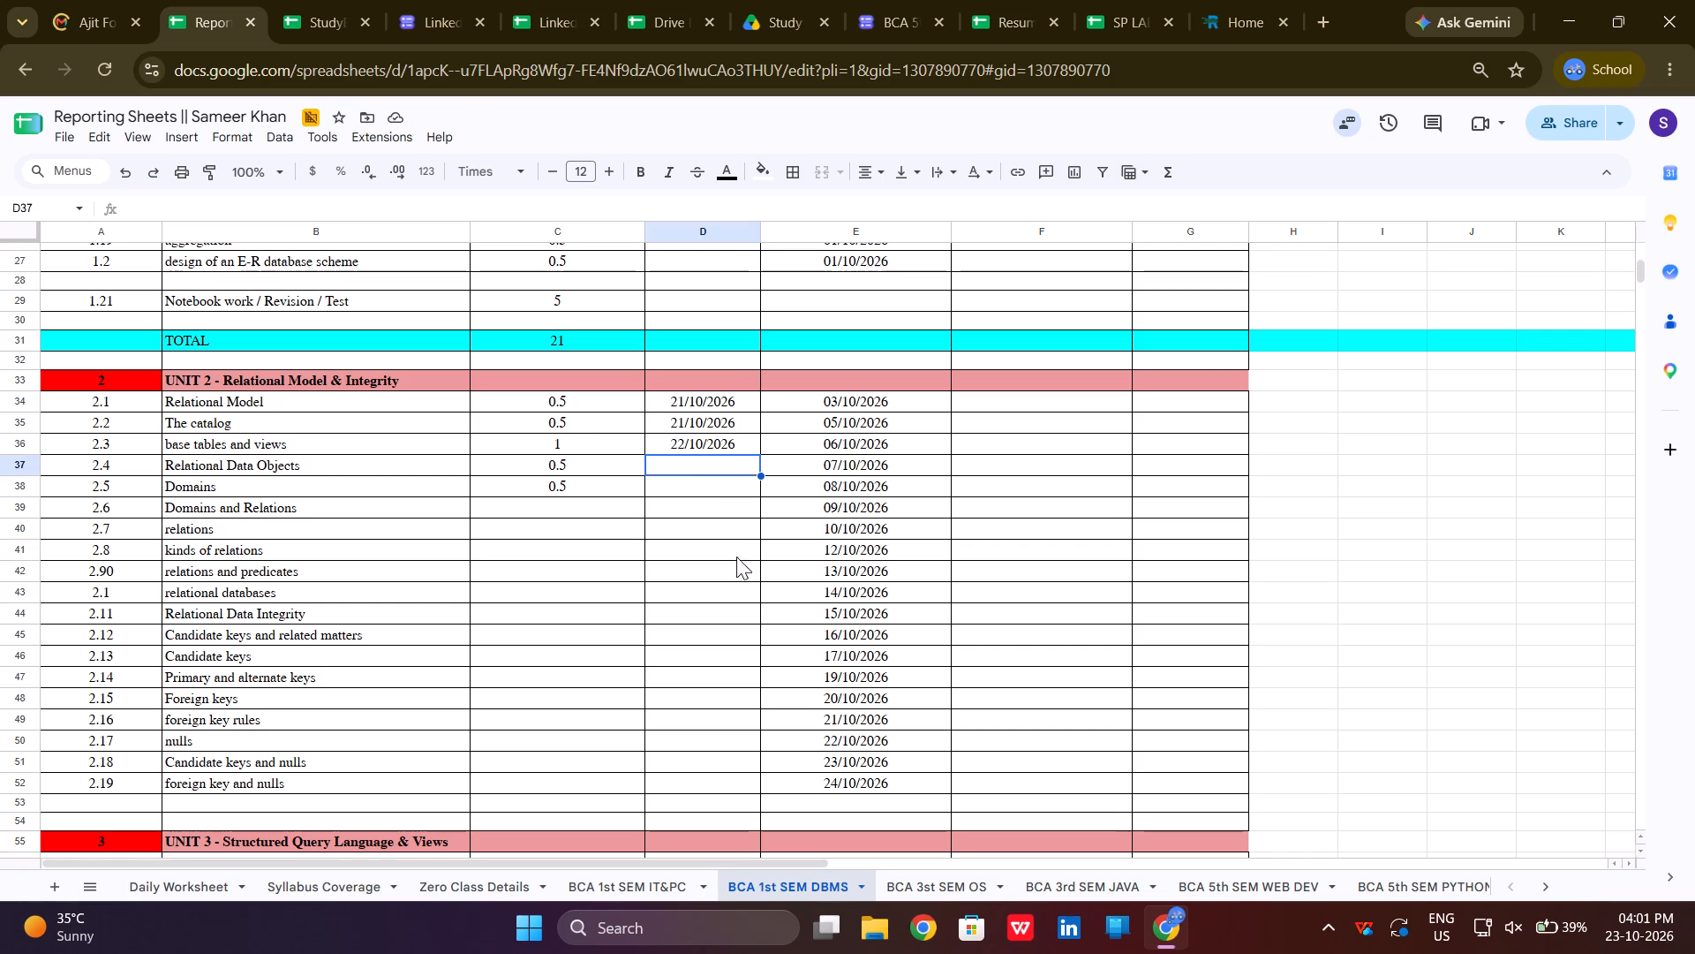
{"action": "left_click", "coordinate": [915, 888]}
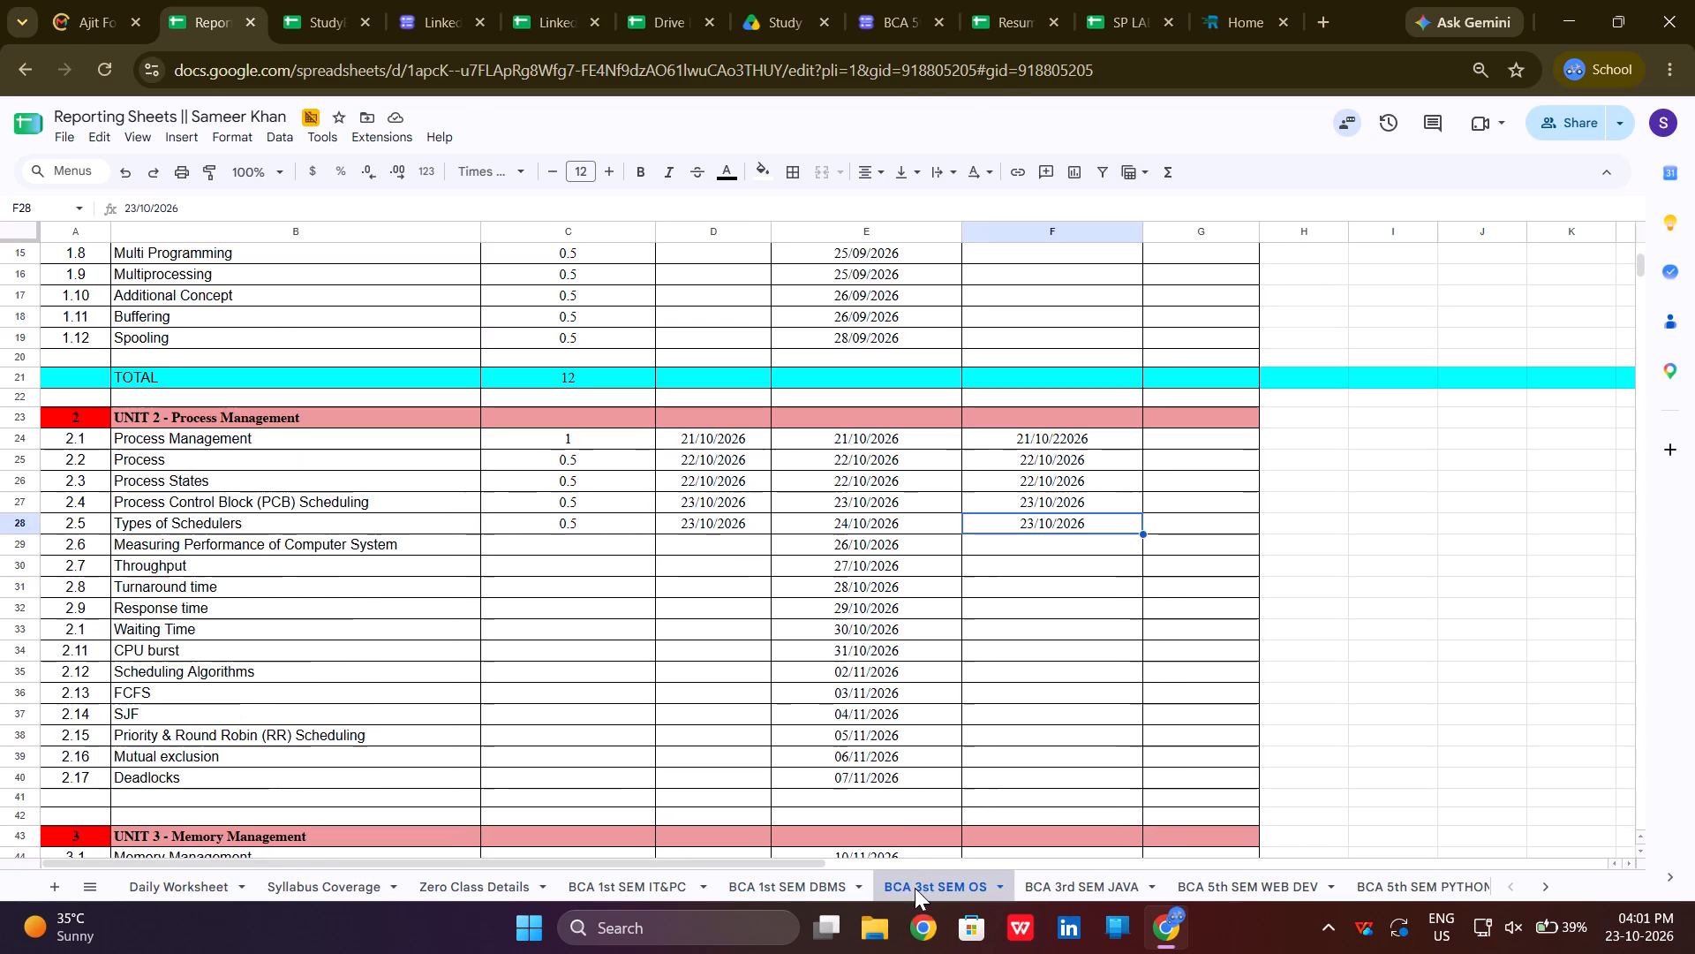
{"action": "left_click", "coordinate": [711, 530]}
{"action": "key", "text": "ctrl+c"}
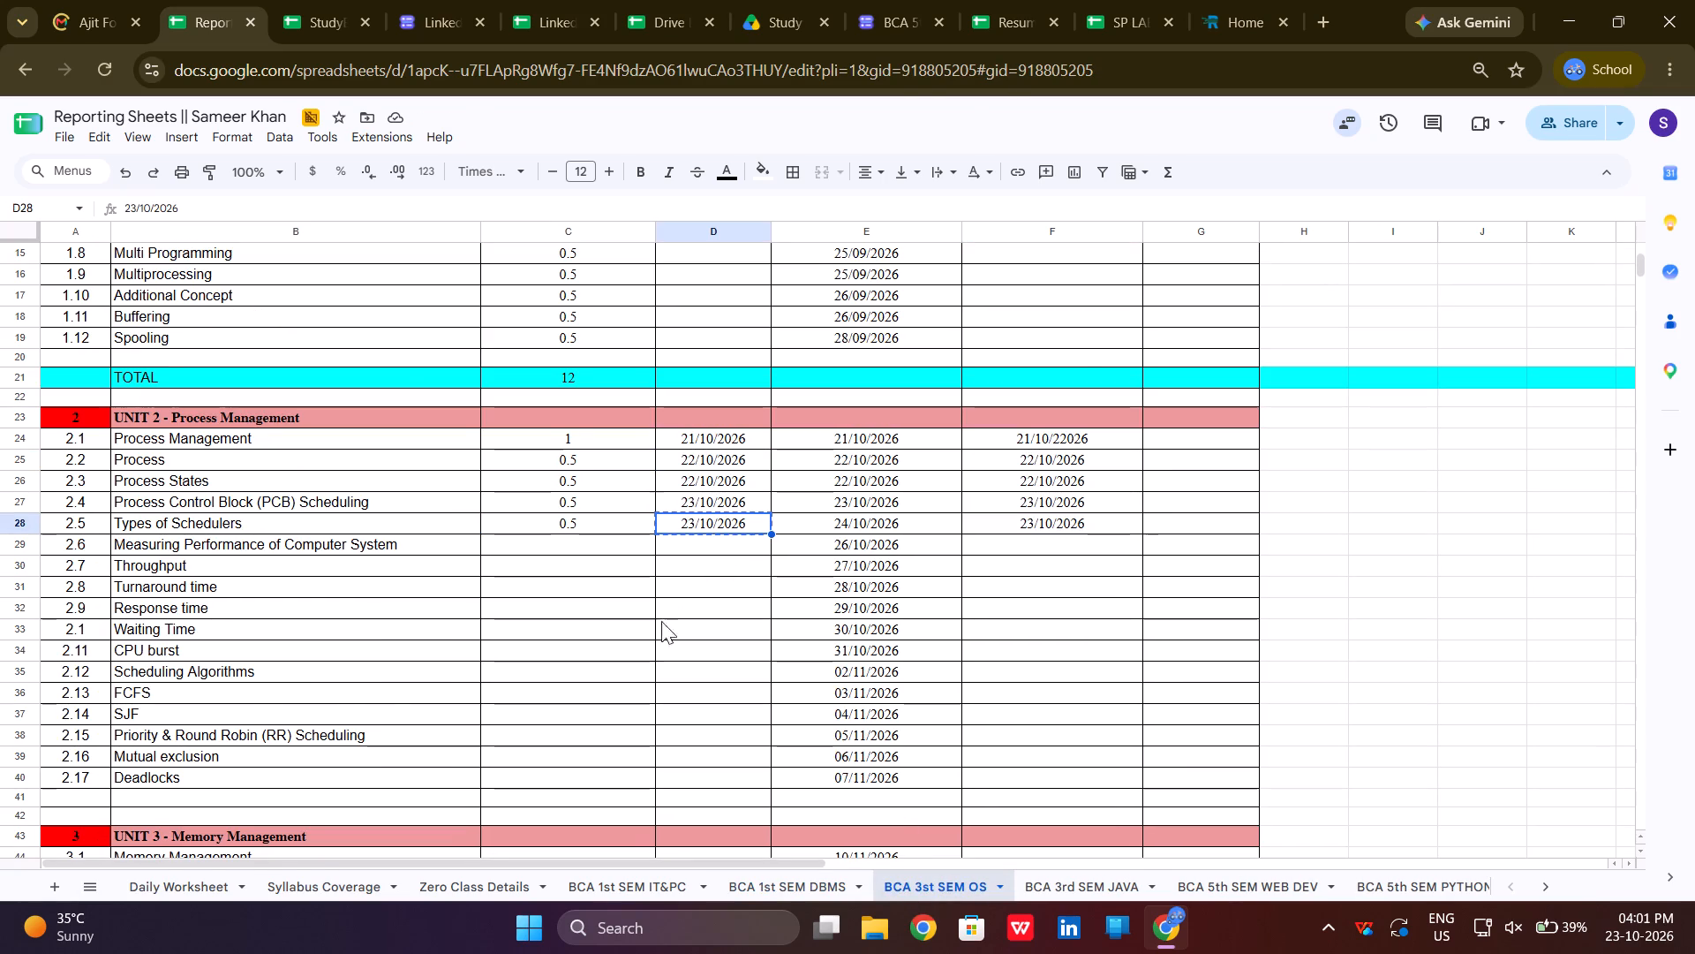
{"action": "left_click", "coordinate": [779, 878]}
{"action": "key", "text": "ctrl+v"}
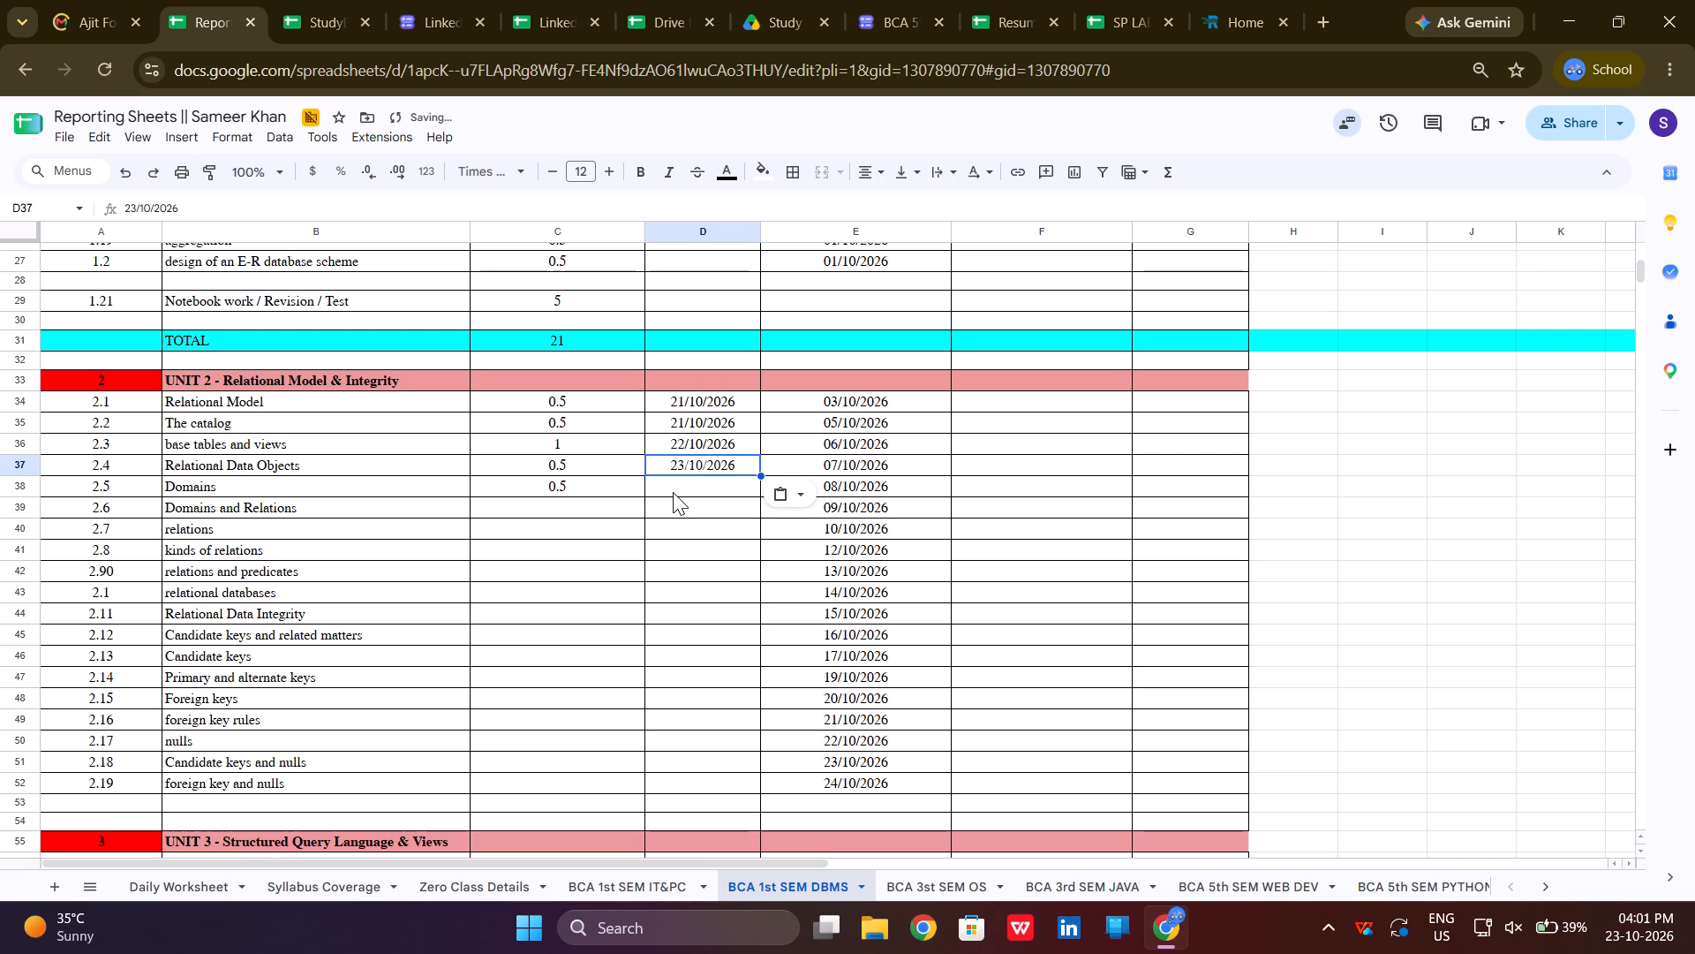
{"action": "left_click", "coordinate": [699, 491]}
{"action": "key", "text": "ctrl+v"}
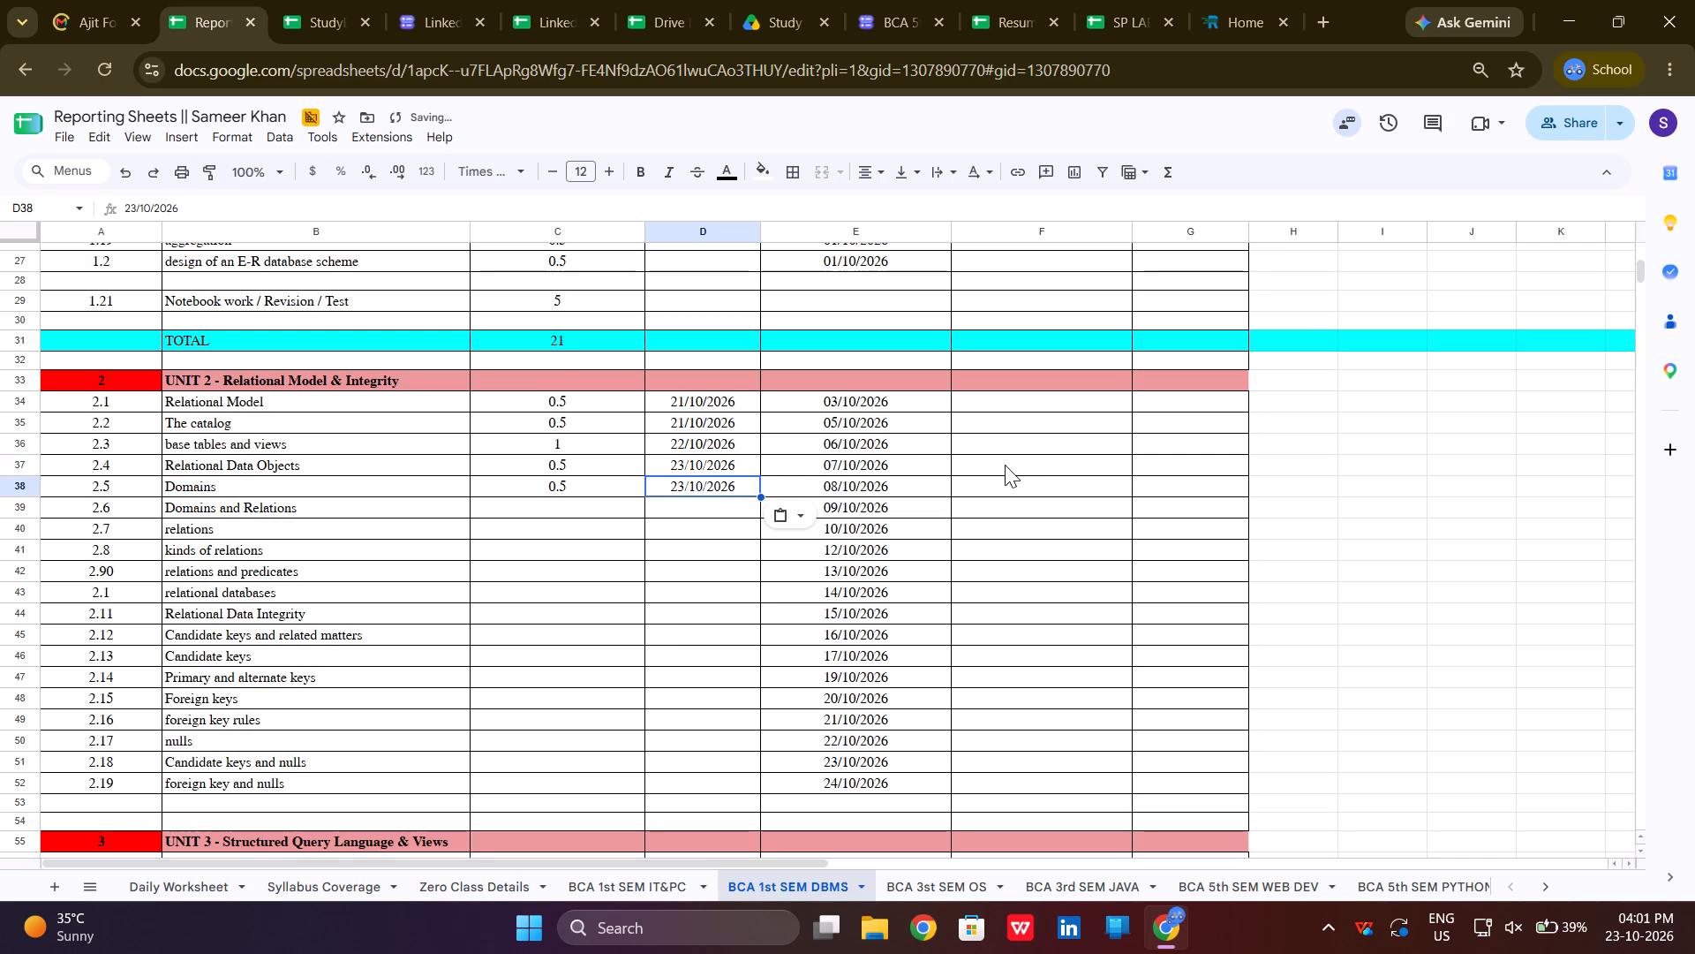
Enter 23/10/2026 as the actual date of completion for both Relational Data Objects and Domains.
{"action": "left_click", "coordinate": [1005, 465]}
{"action": "key", "text": "ctrl+v"}
{"action": "left_click", "coordinate": [1005, 487]}
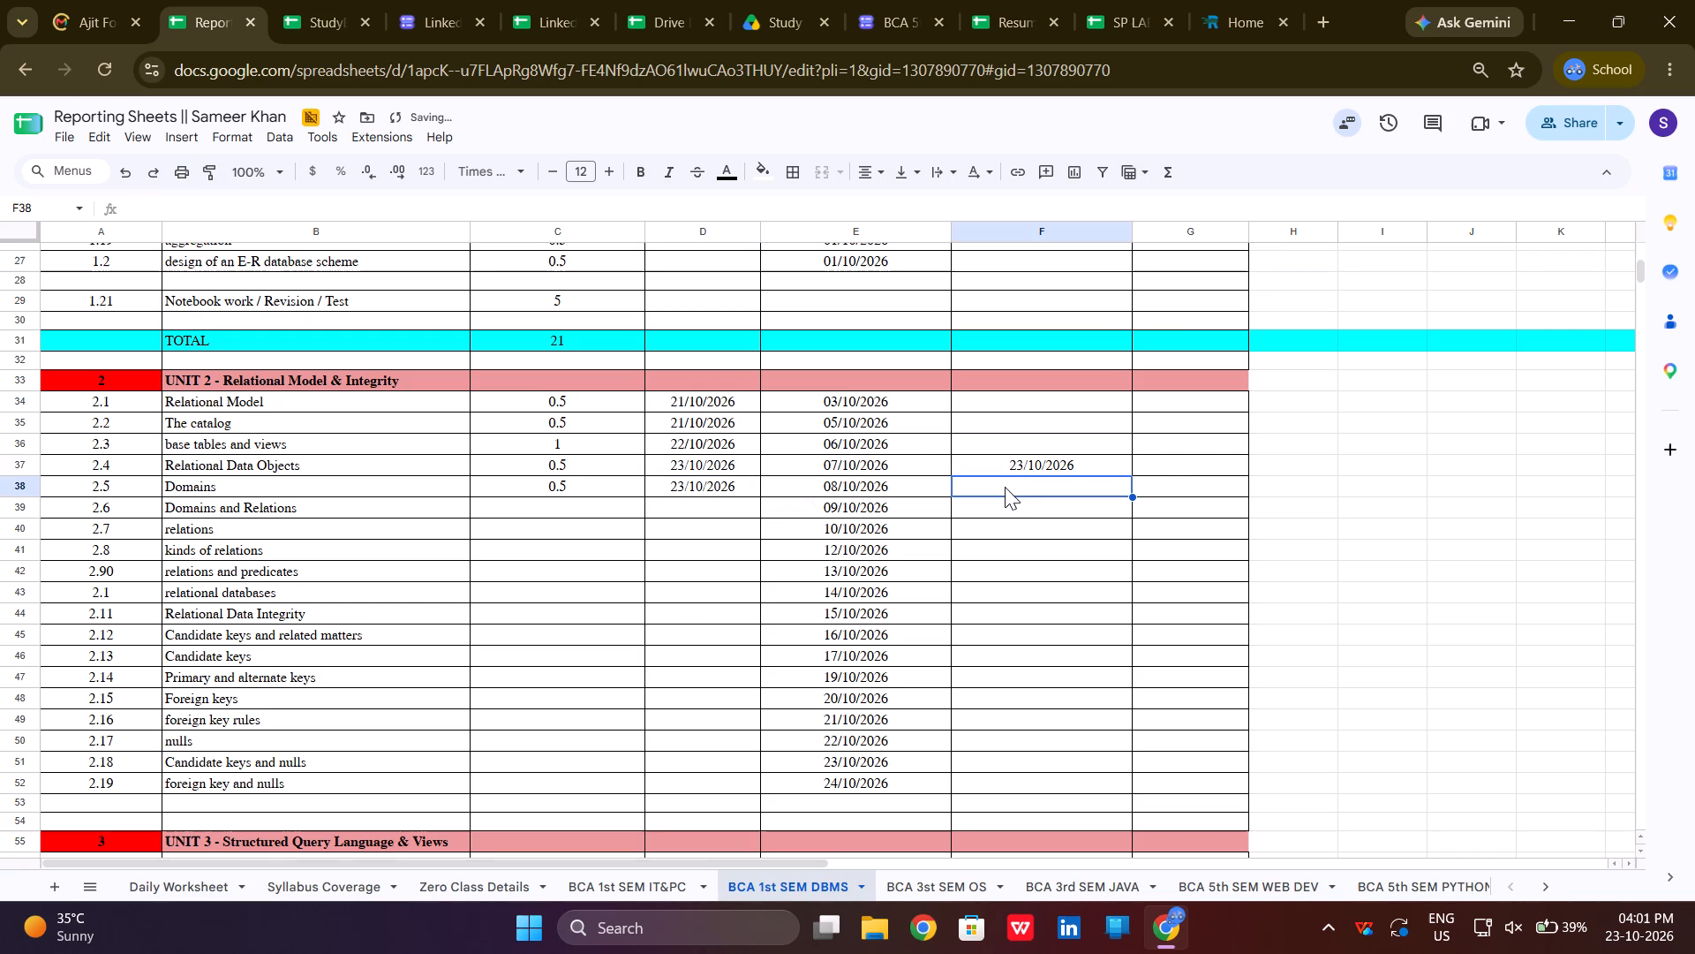
{"action": "key", "text": "ctrl+v"}
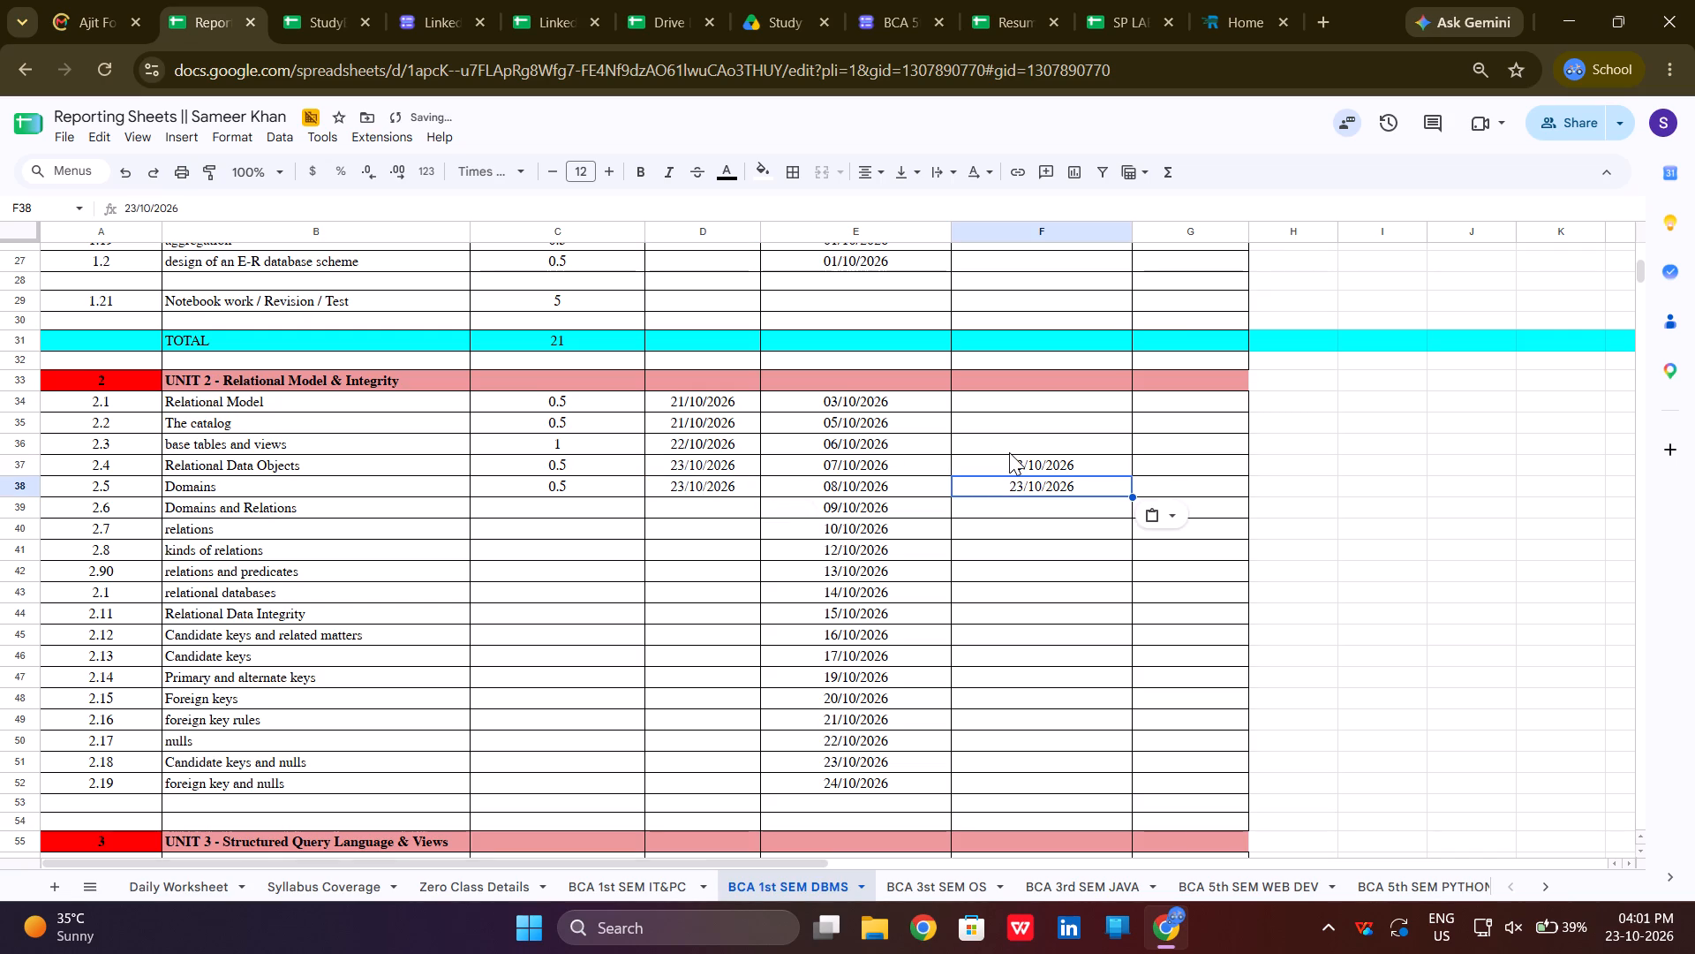
{"action": "left_click", "coordinate": [1005, 488]}
{"action": "left_click", "coordinate": [586, 507]}
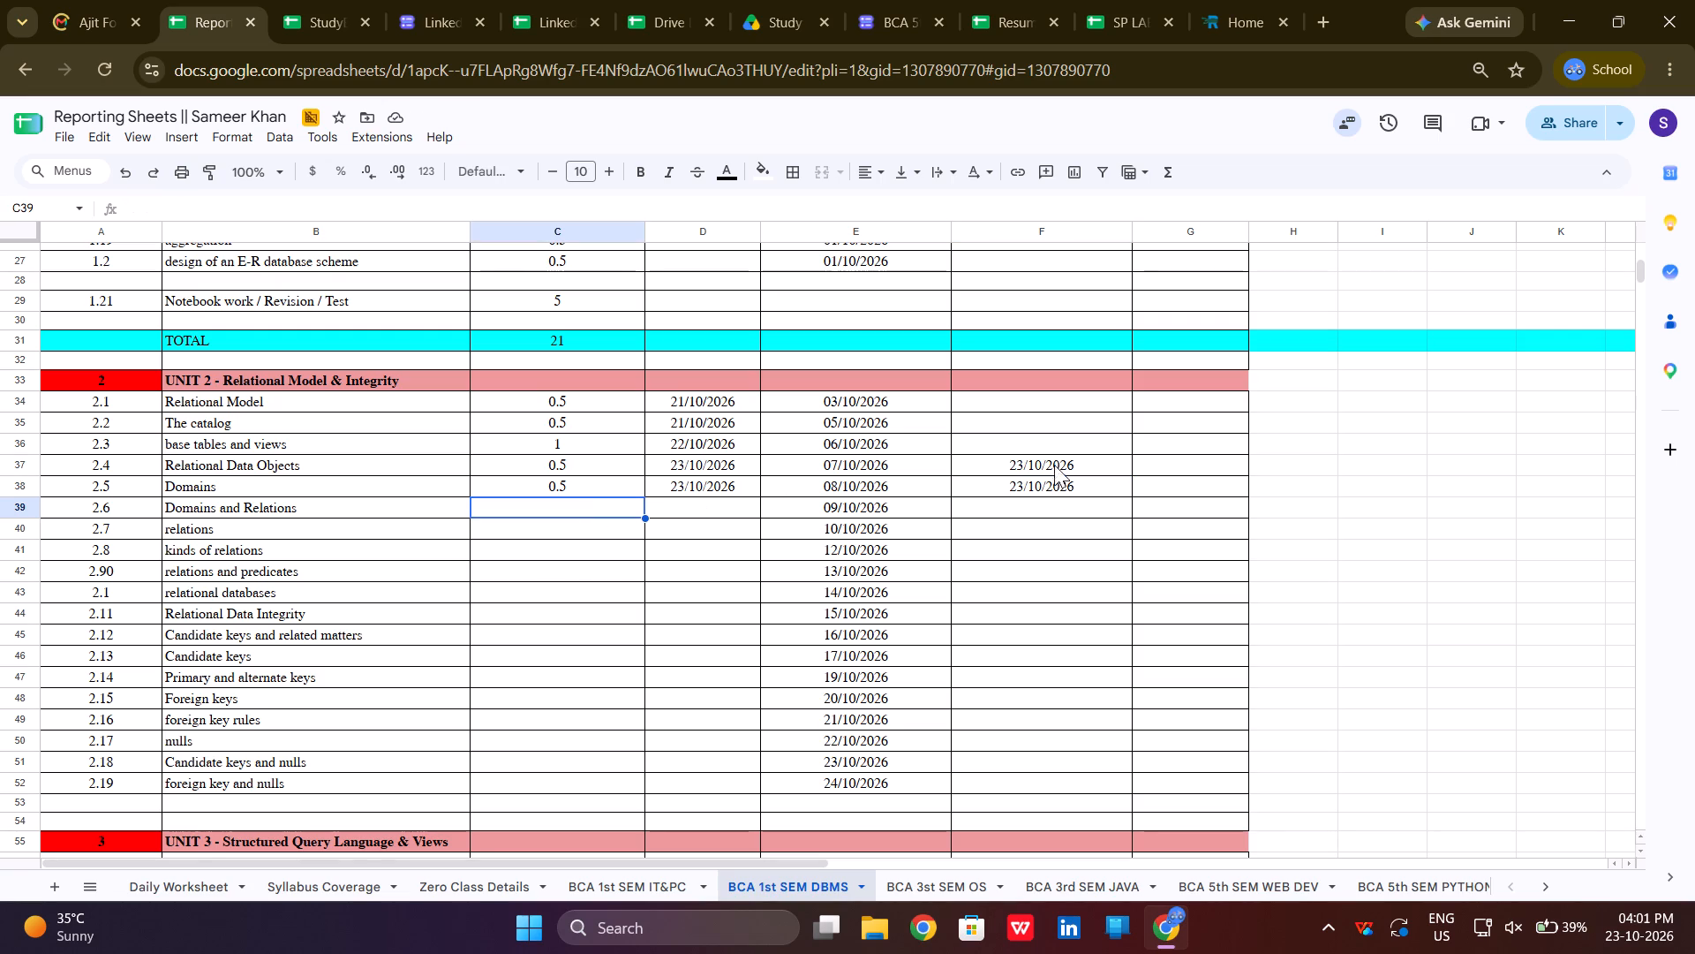
Copy the 22/10/2026 start date of base tables and views into its actual date of completion.
{"action": "left_click", "coordinate": [1052, 446]}
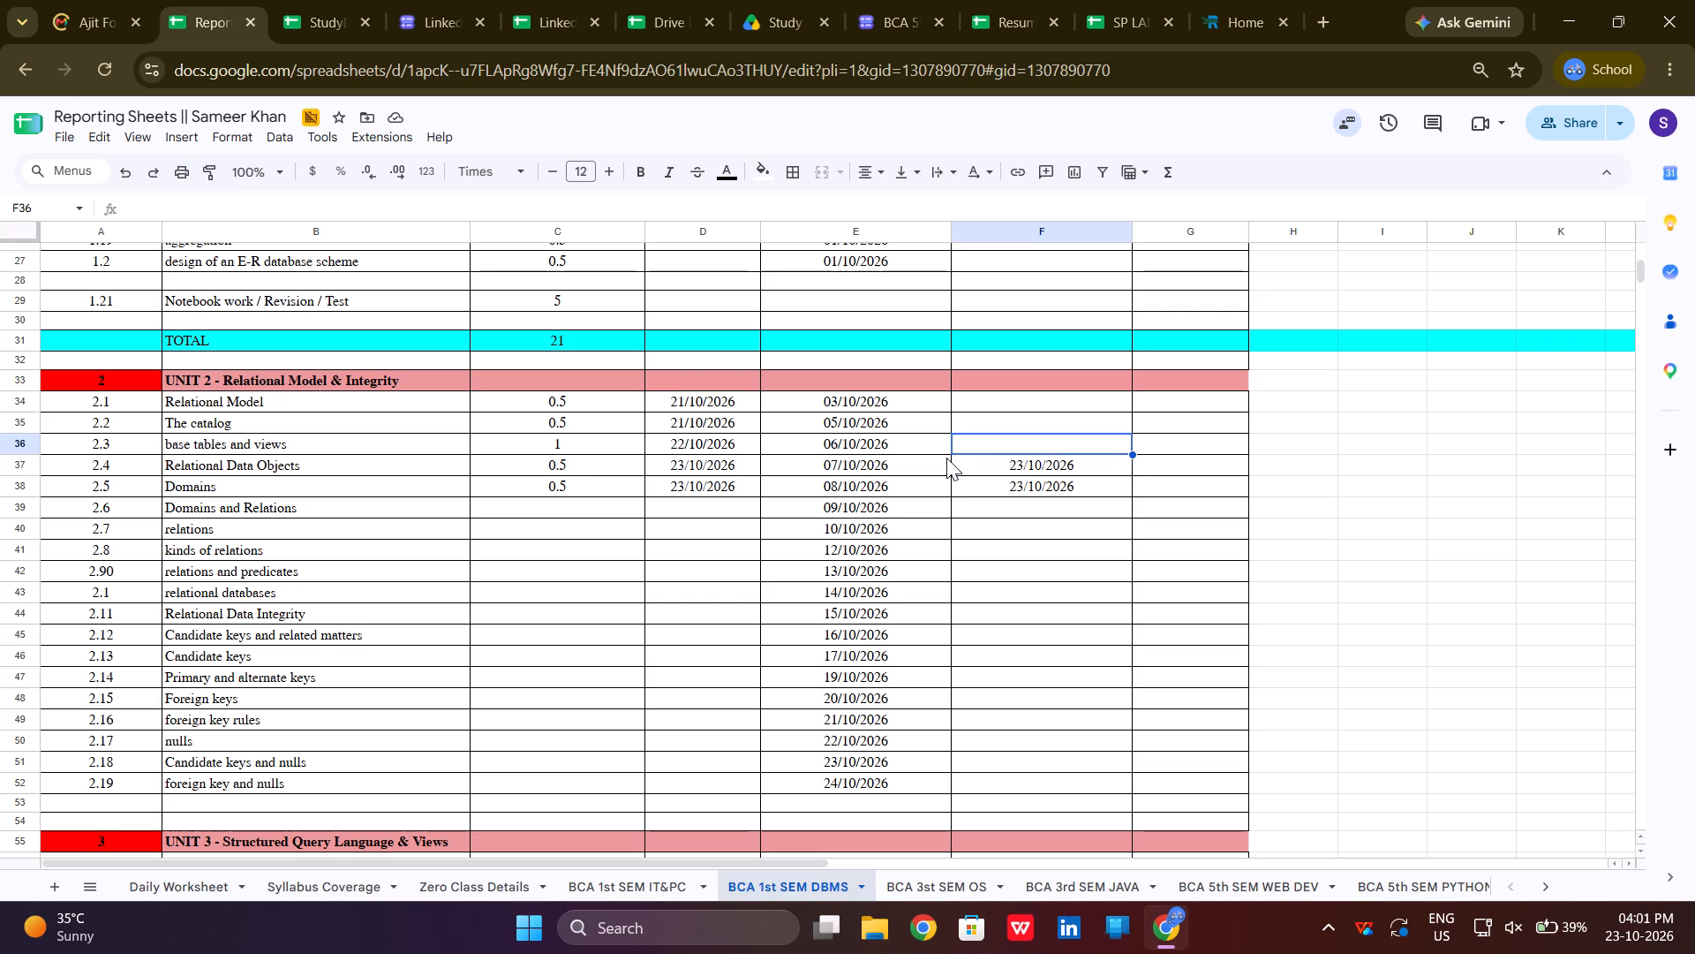
{"action": "left_click", "coordinate": [663, 442]}
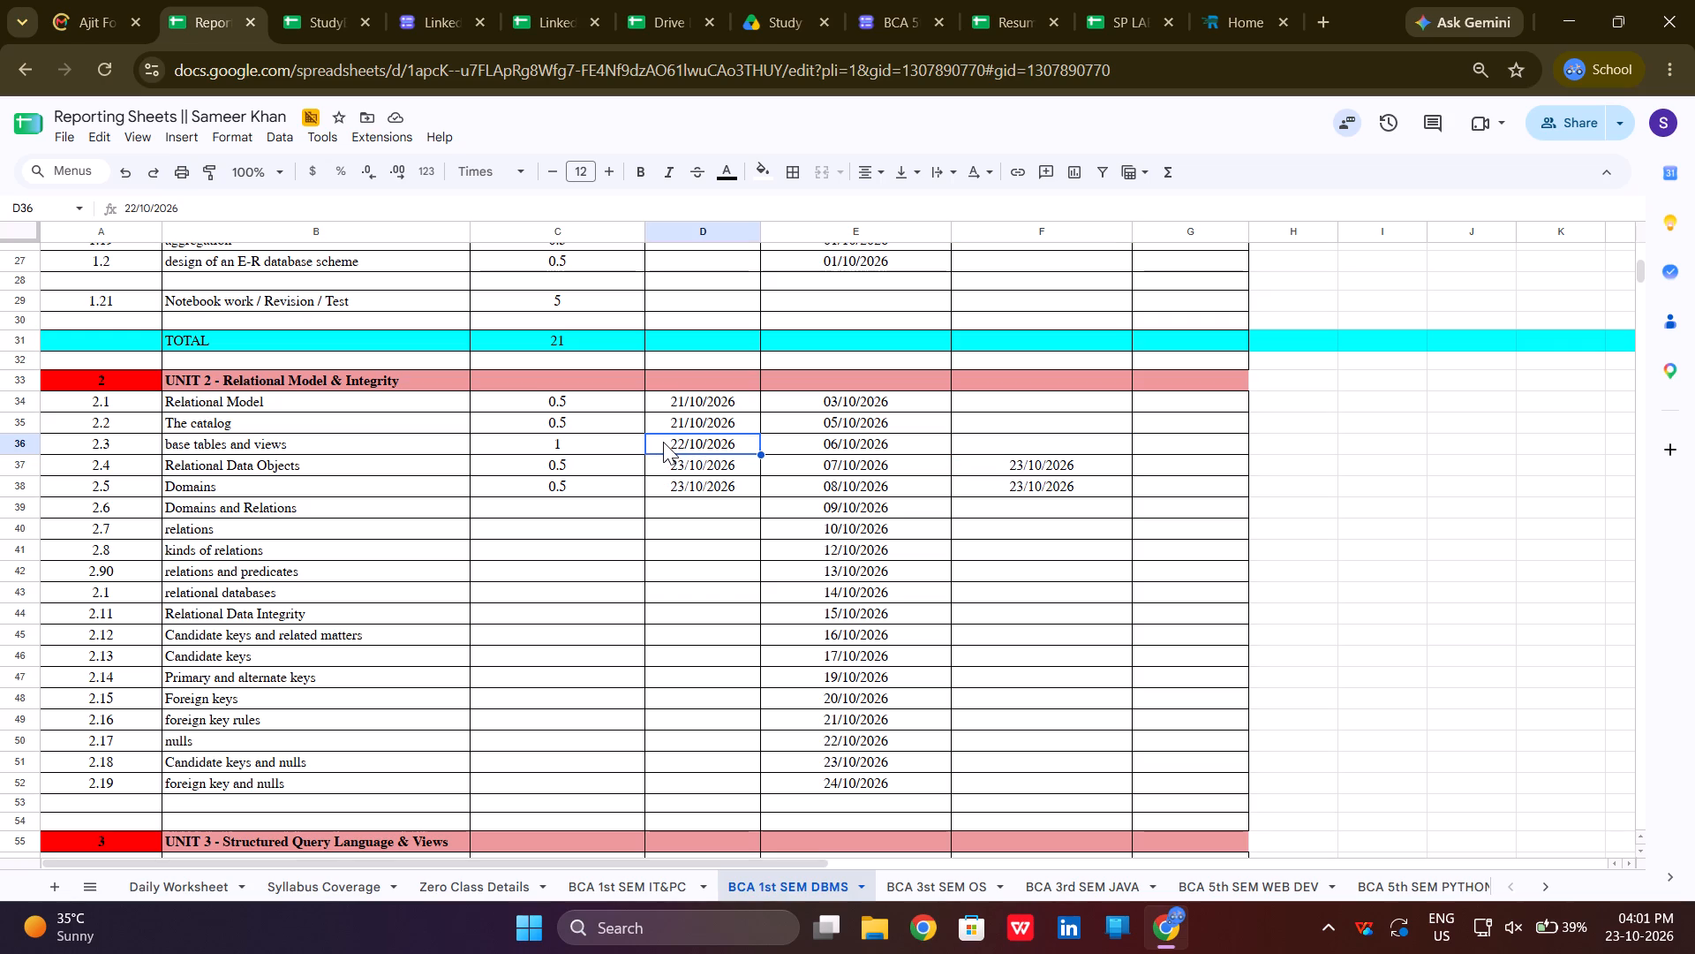
{"action": "key", "text": "ctrl+c"}
{"action": "left_click", "coordinate": [1002, 449]}
{"action": "key", "text": "ctrl+v"}
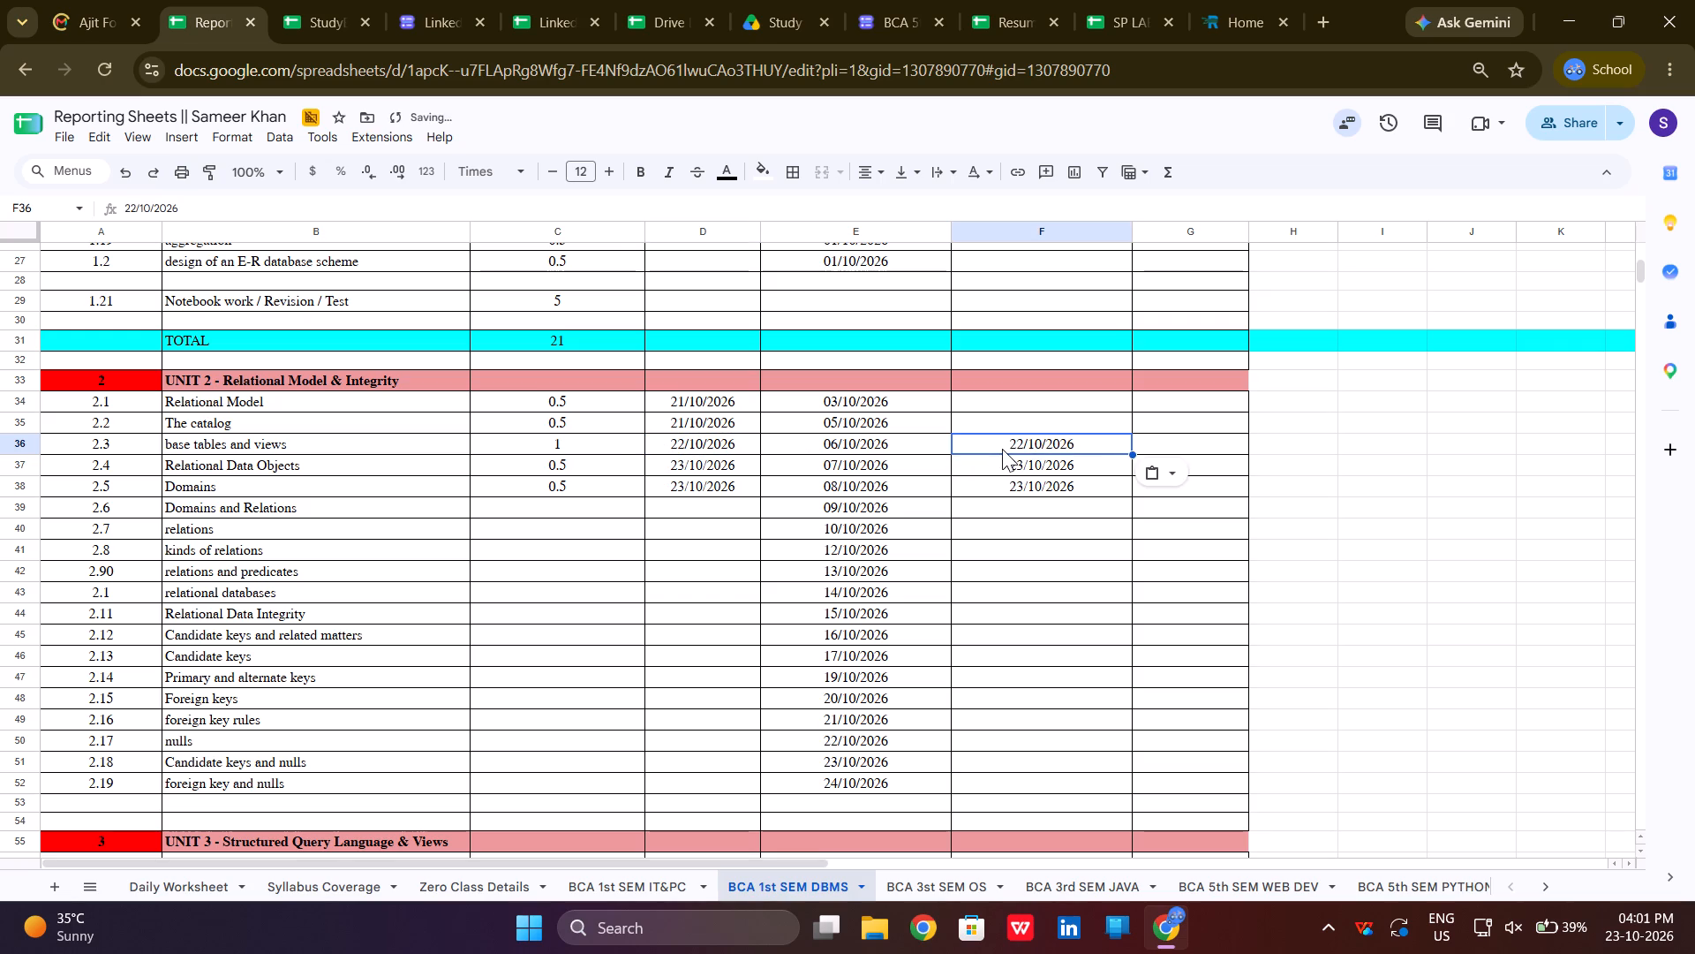
Copy the 21/10/2026 start date of Relational Model into the actual date of completion for The catalog and Relational Model.
{"action": "left_click", "coordinate": [725, 403]}
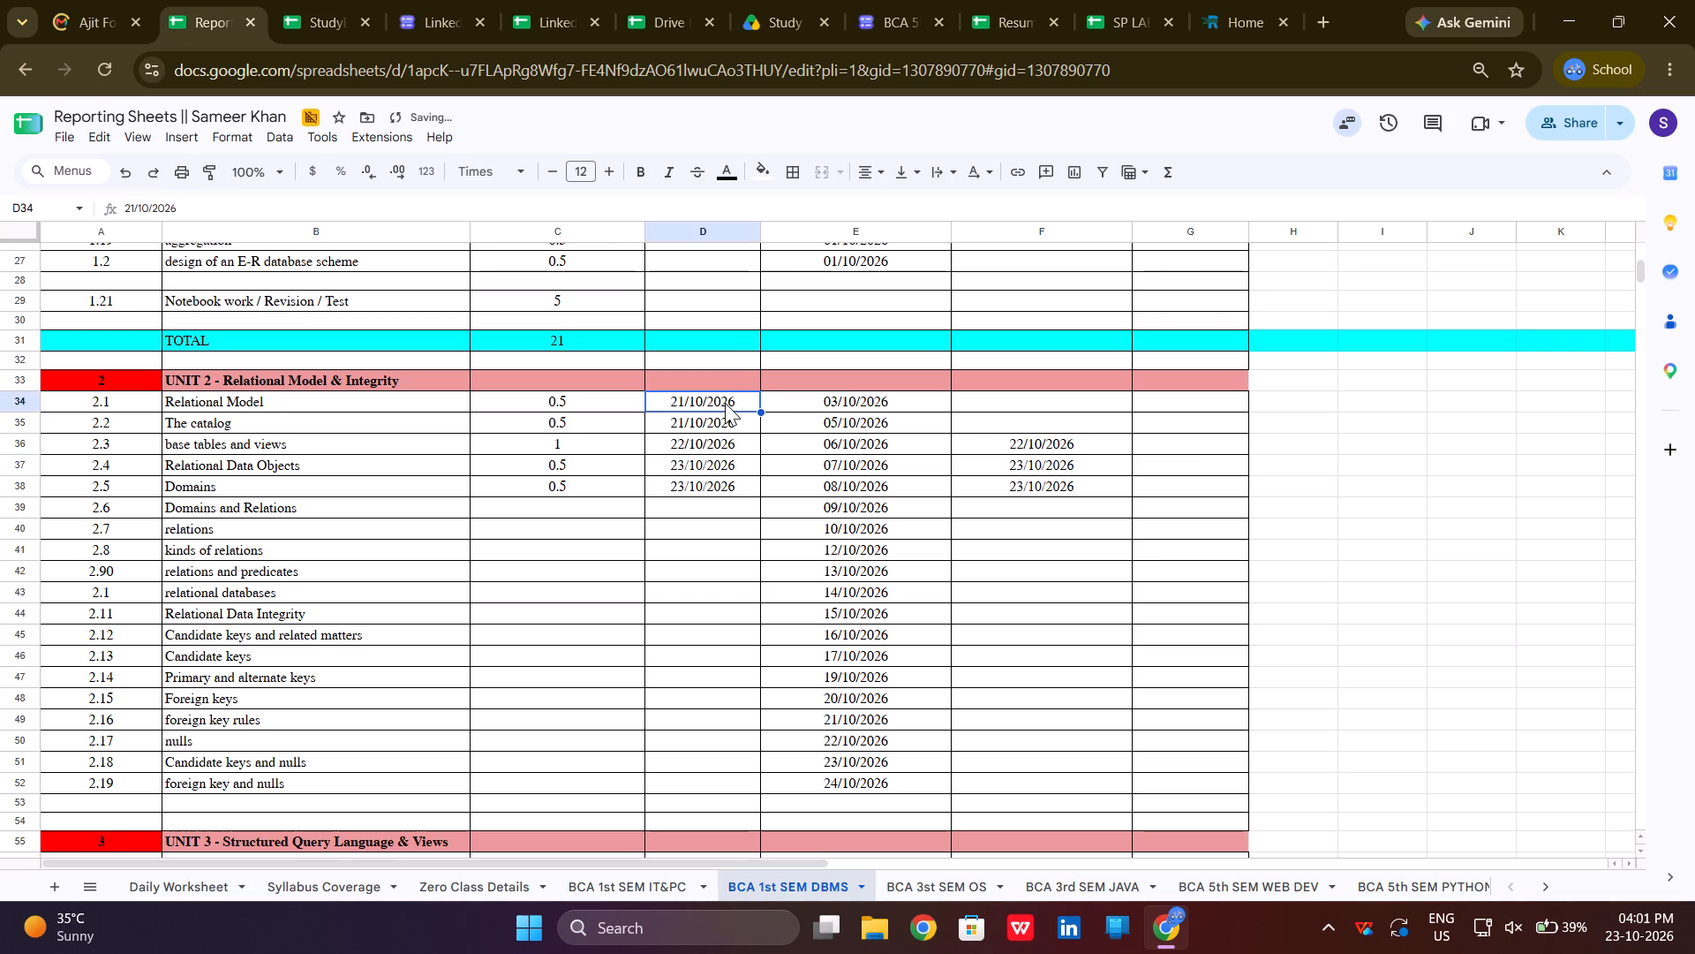
{"action": "key", "text": "ctrl+c"}
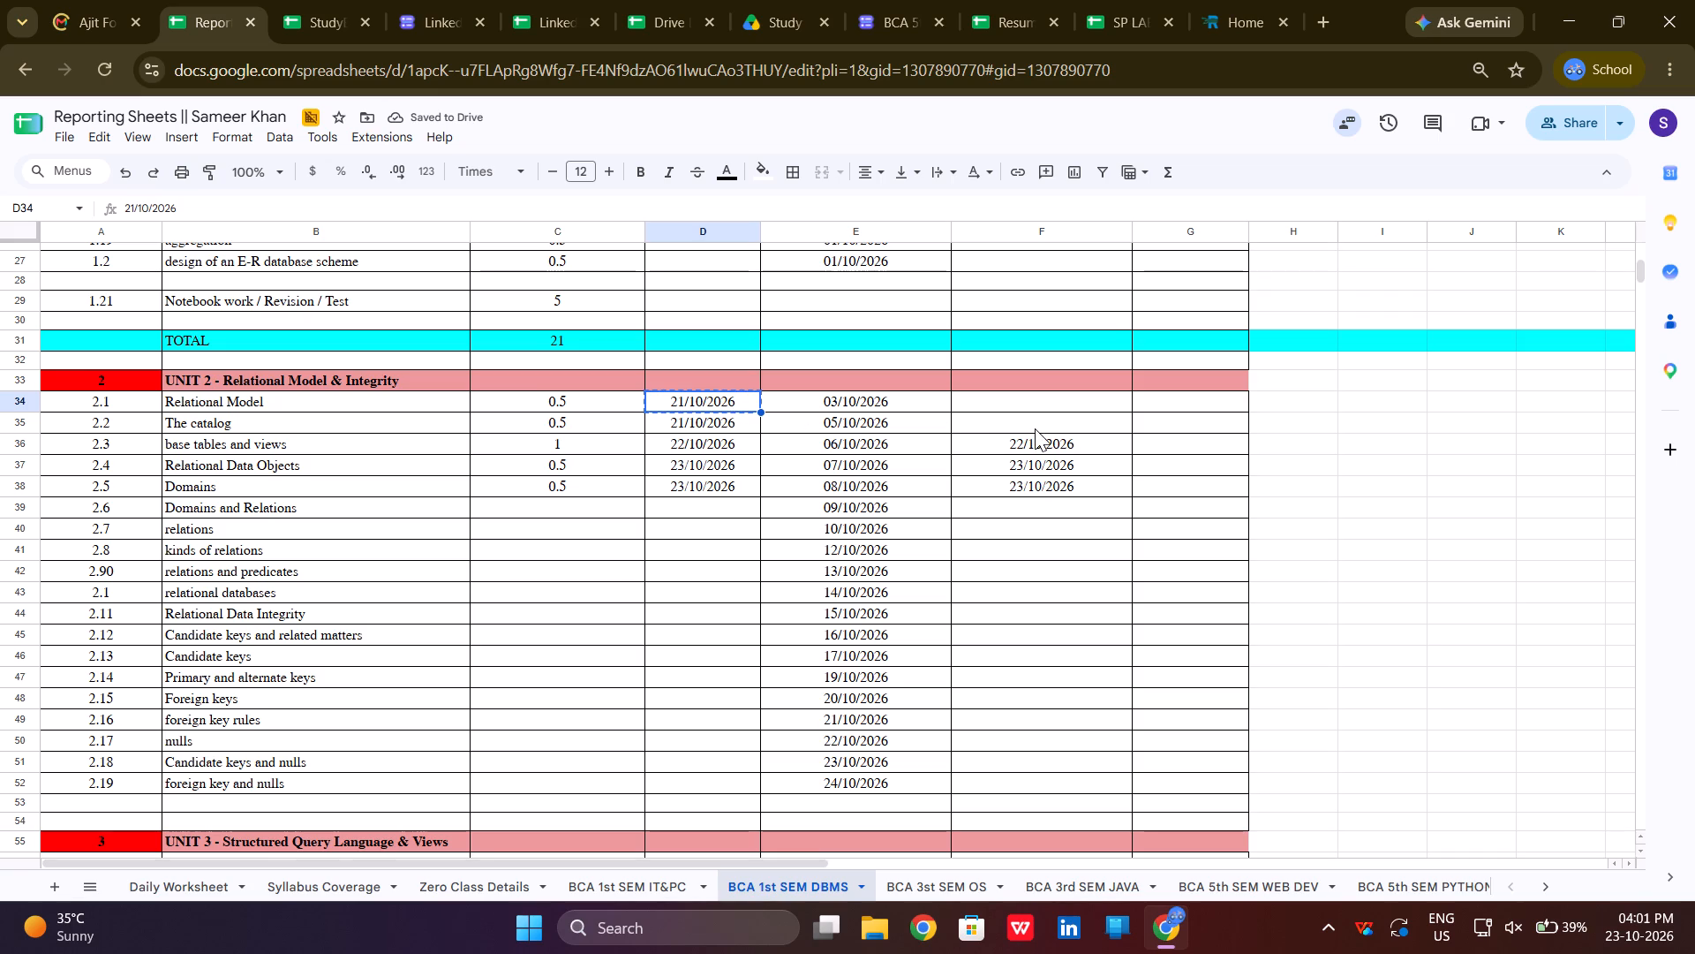
{"action": "left_click", "coordinate": [1035, 428]}
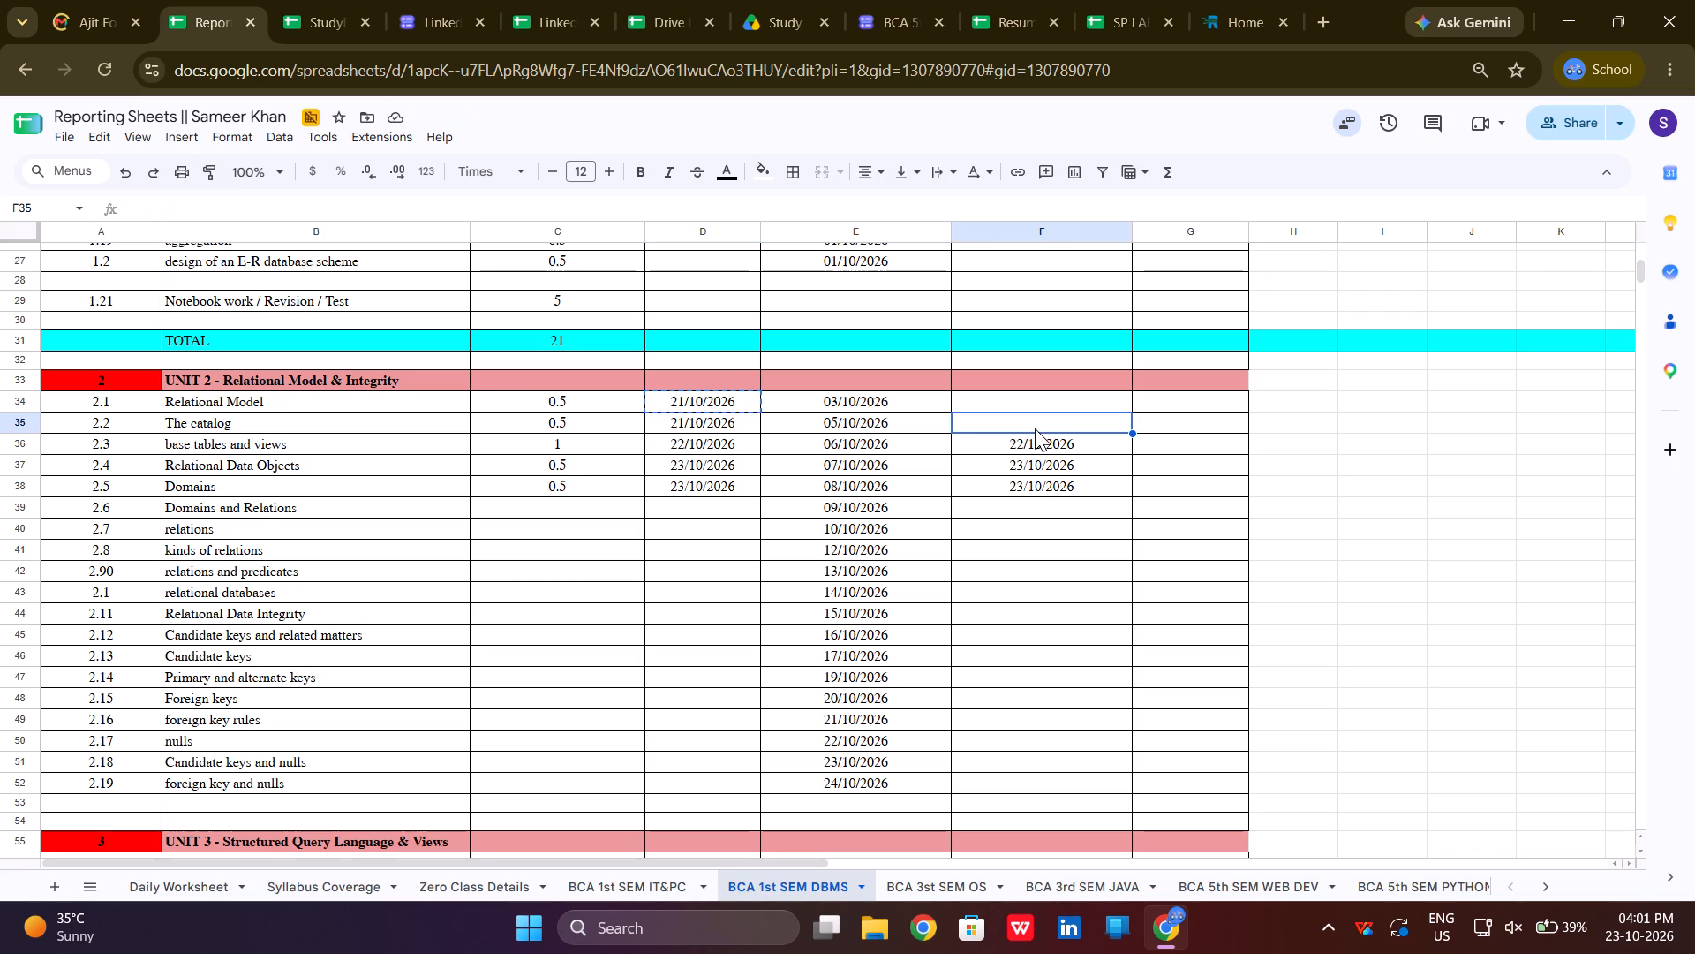
{"action": "key", "text": "ctrl+v"}
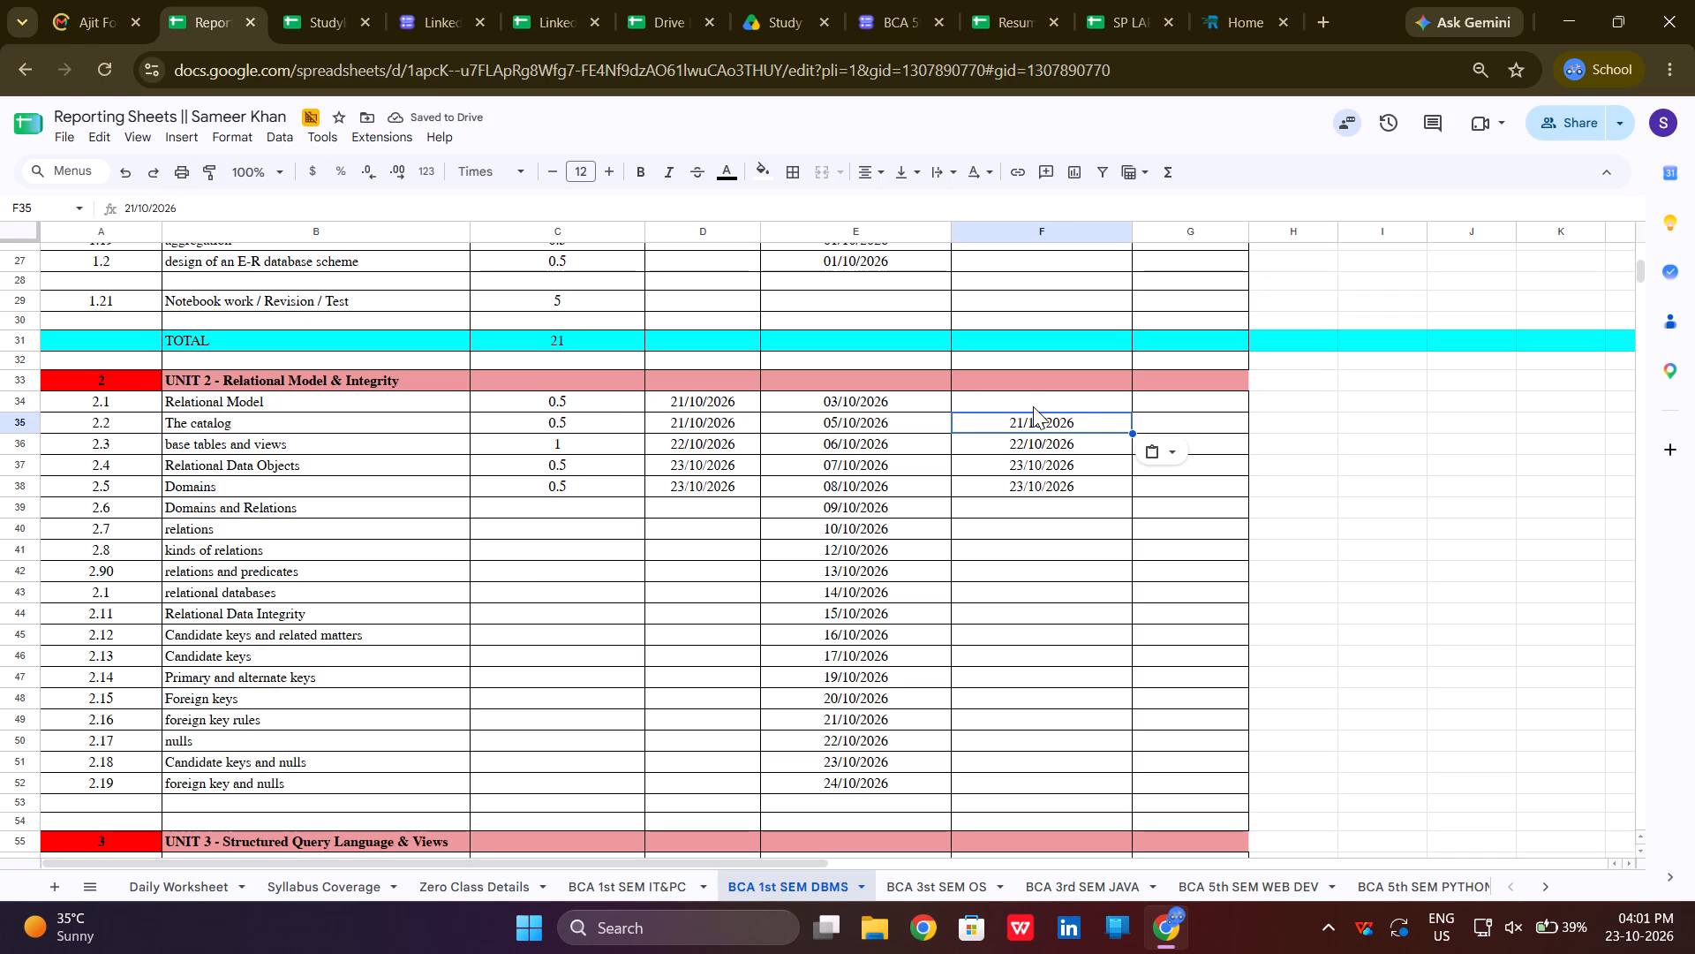
{"action": "left_click", "coordinate": [1033, 406]}
{"action": "key", "text": "ctrl+v"}
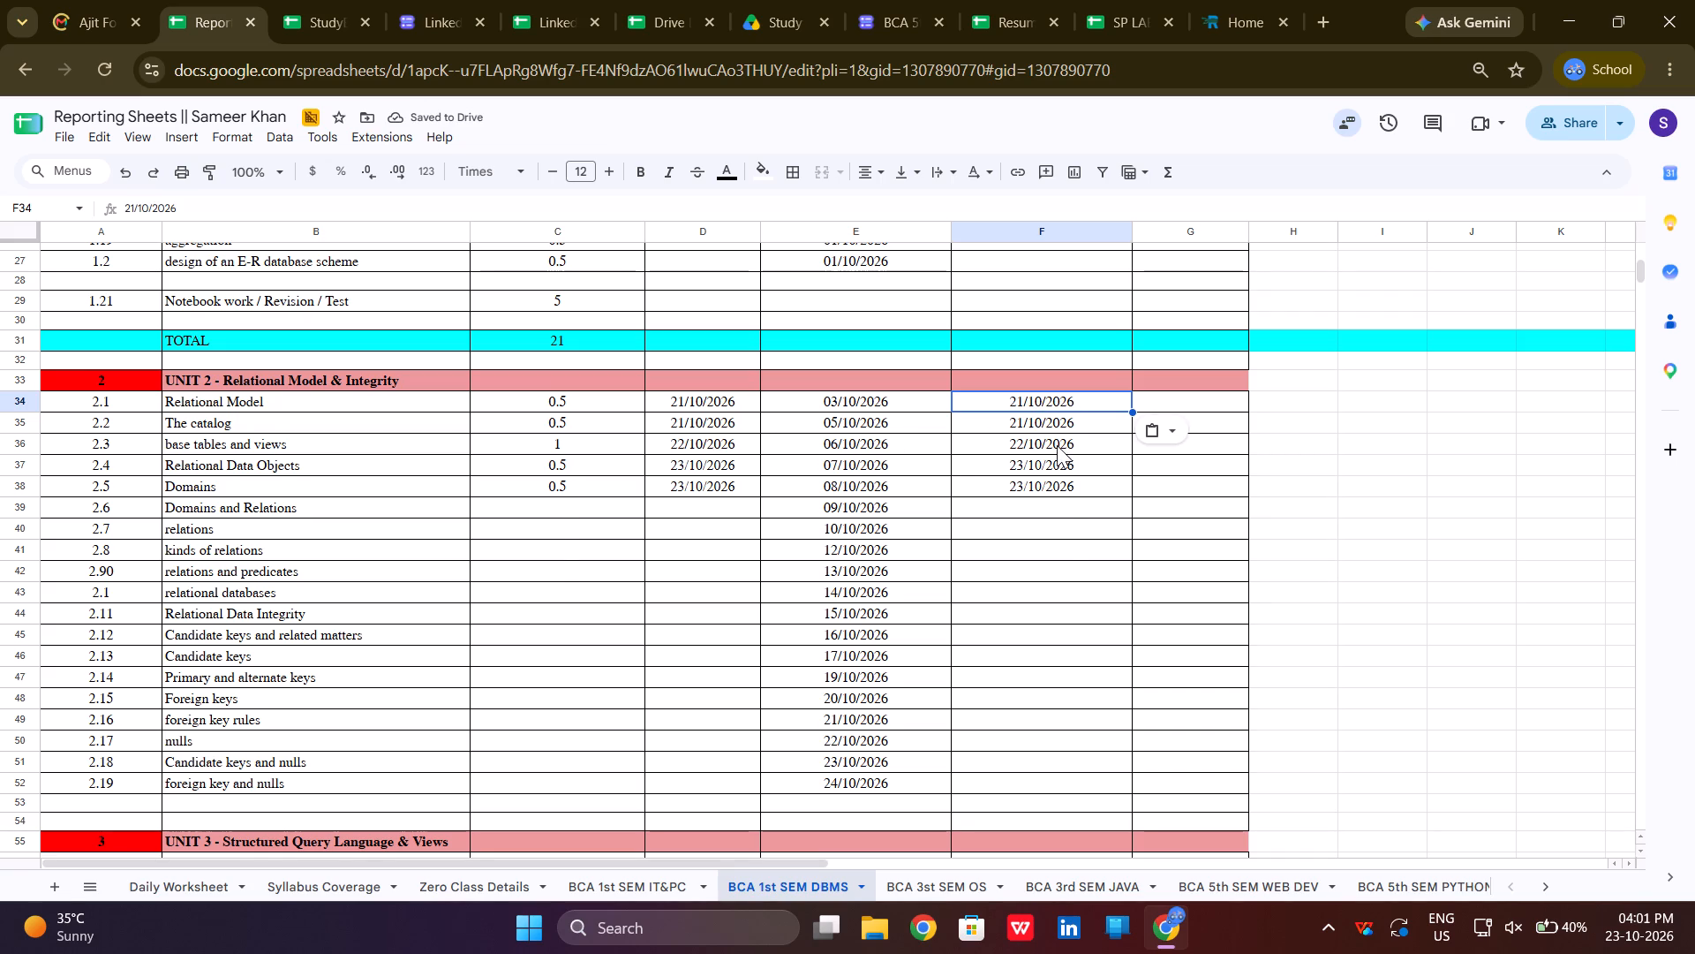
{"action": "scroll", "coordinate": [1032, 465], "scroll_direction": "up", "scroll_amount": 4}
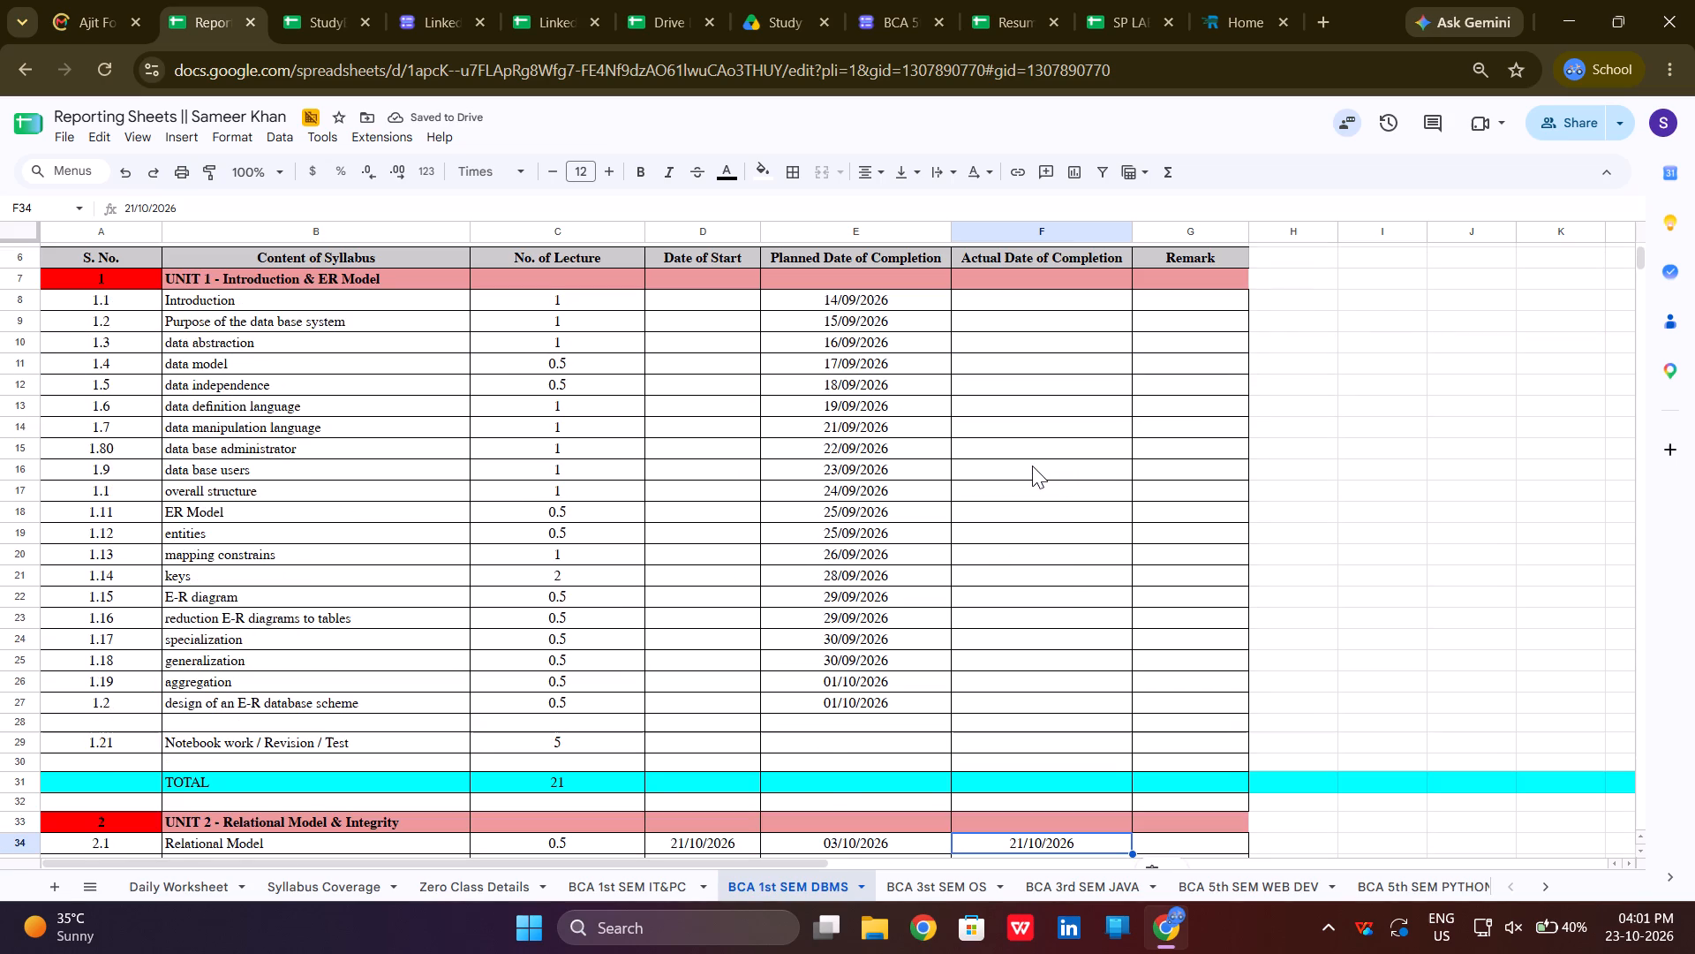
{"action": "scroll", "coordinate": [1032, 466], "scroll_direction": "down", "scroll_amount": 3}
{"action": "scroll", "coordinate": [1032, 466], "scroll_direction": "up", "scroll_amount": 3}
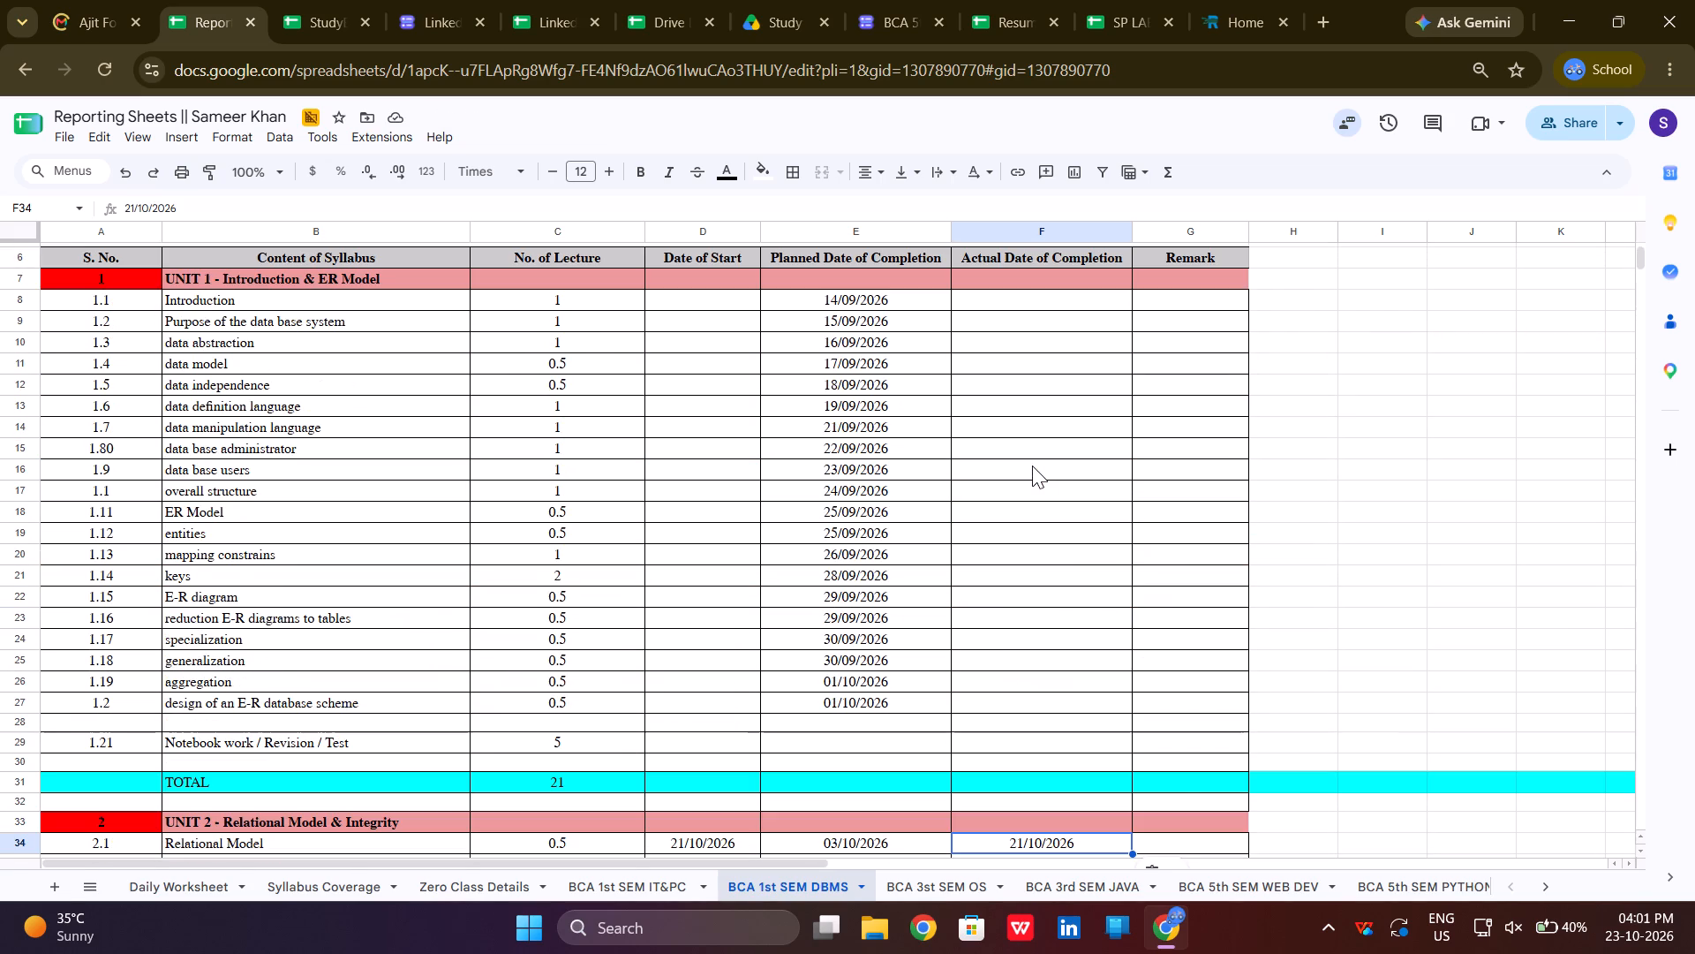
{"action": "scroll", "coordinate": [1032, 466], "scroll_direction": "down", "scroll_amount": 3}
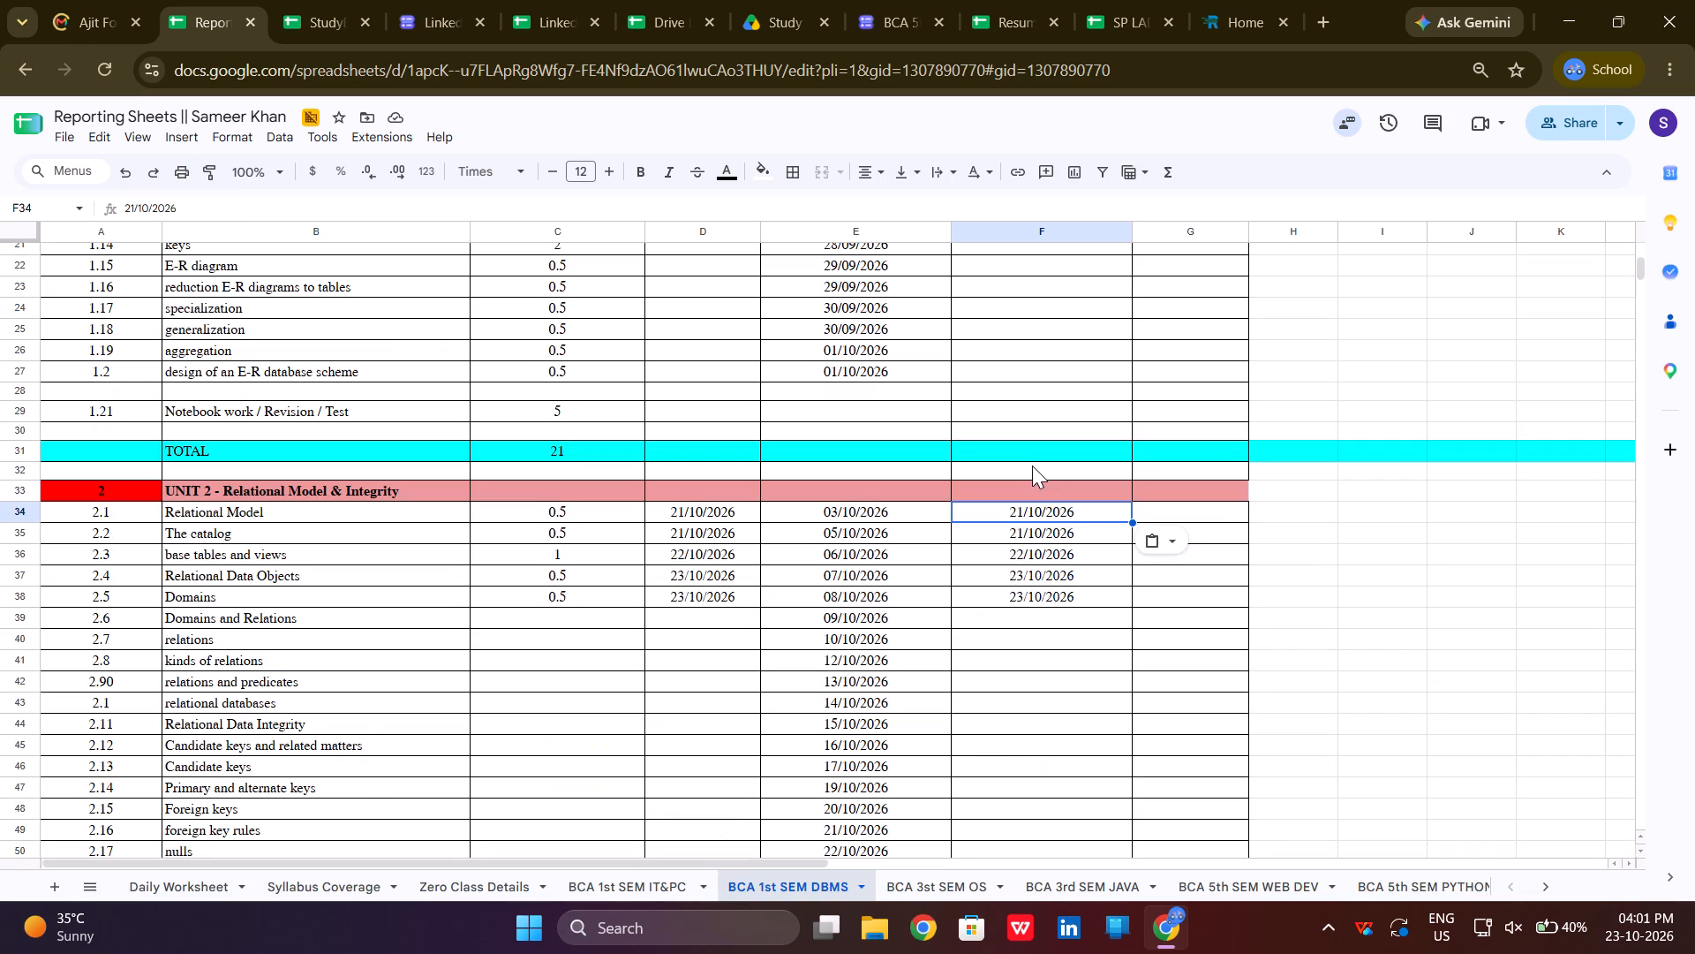
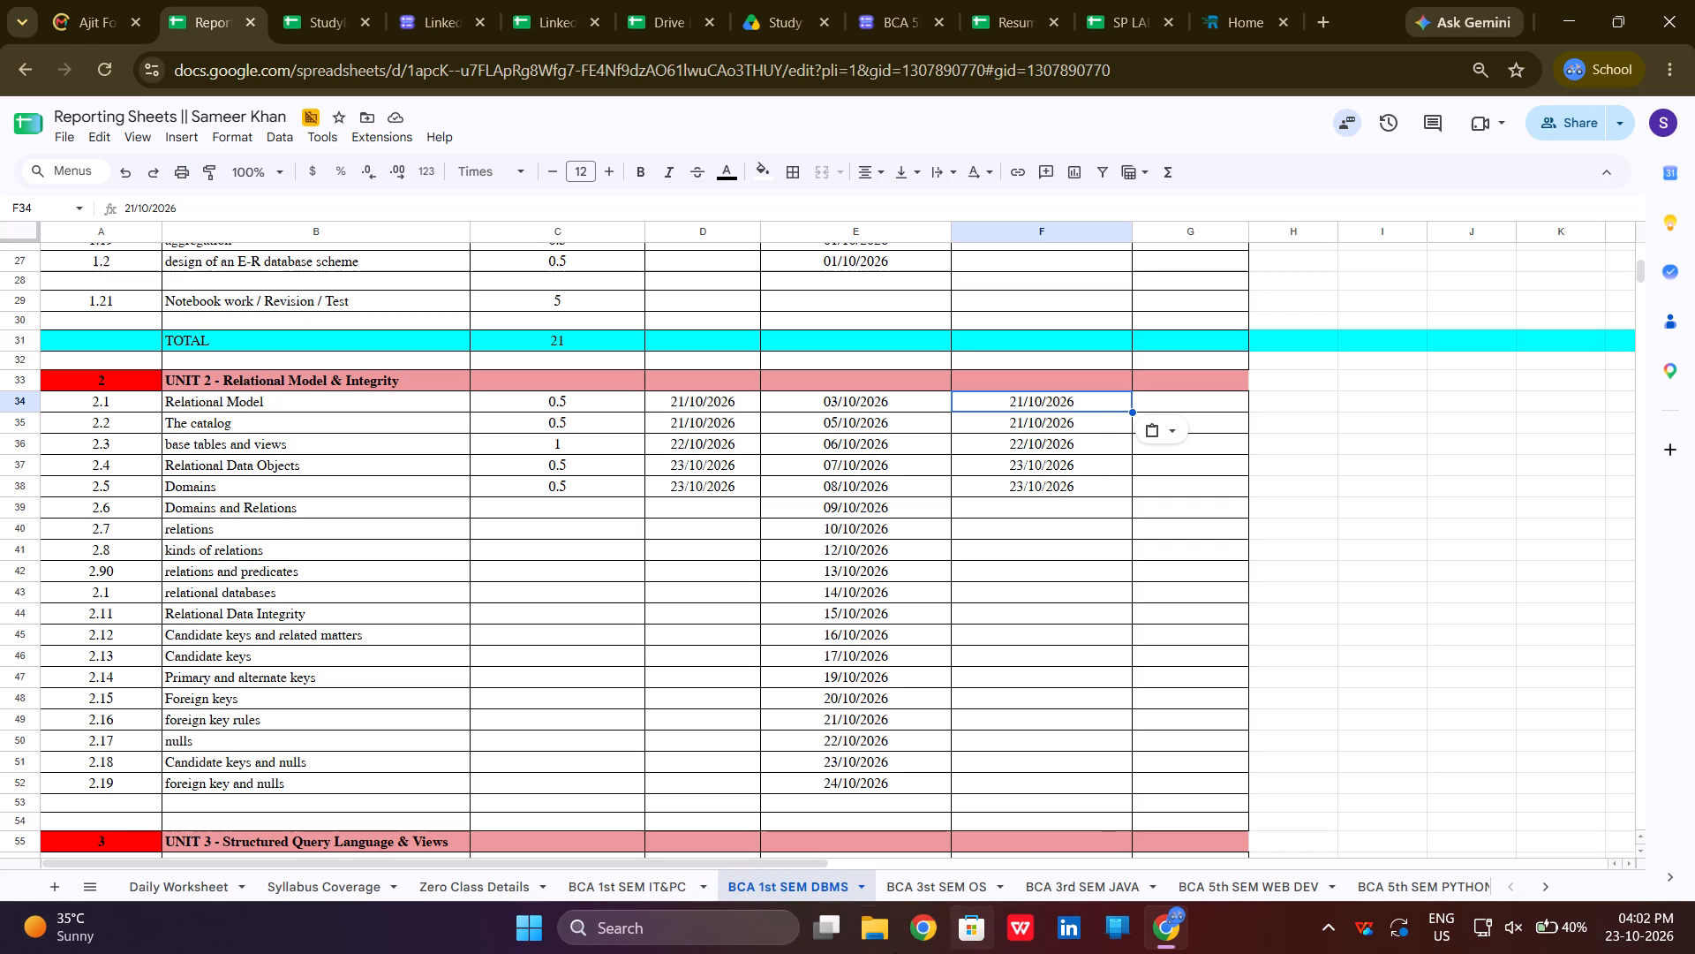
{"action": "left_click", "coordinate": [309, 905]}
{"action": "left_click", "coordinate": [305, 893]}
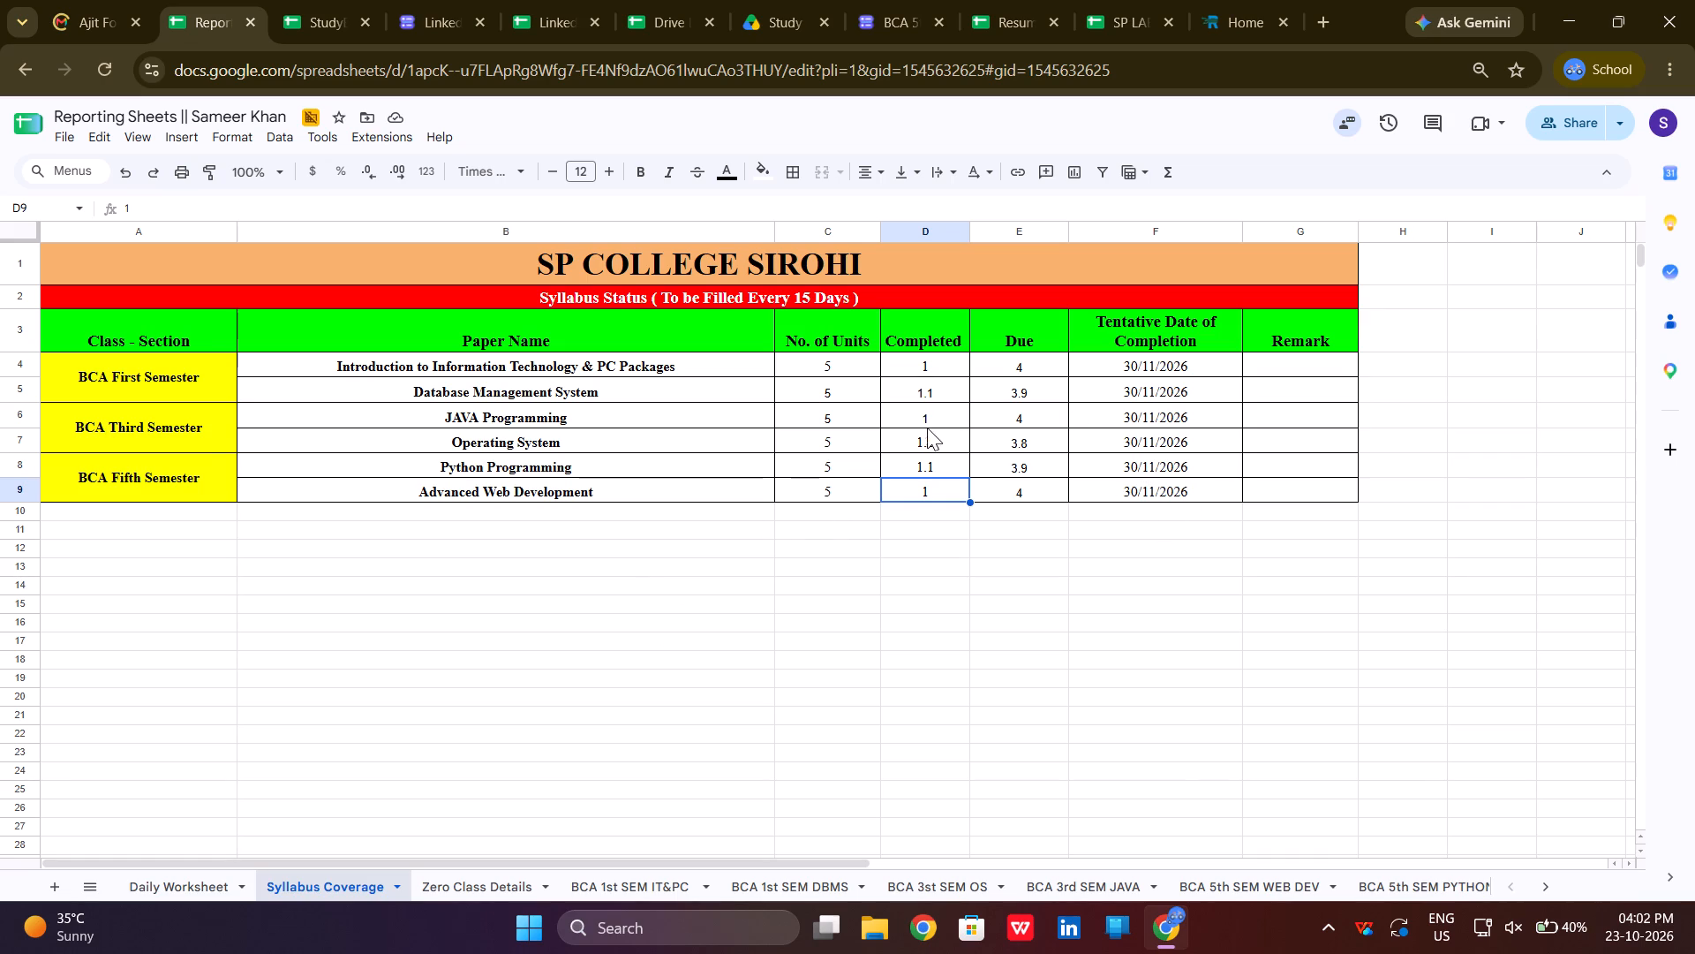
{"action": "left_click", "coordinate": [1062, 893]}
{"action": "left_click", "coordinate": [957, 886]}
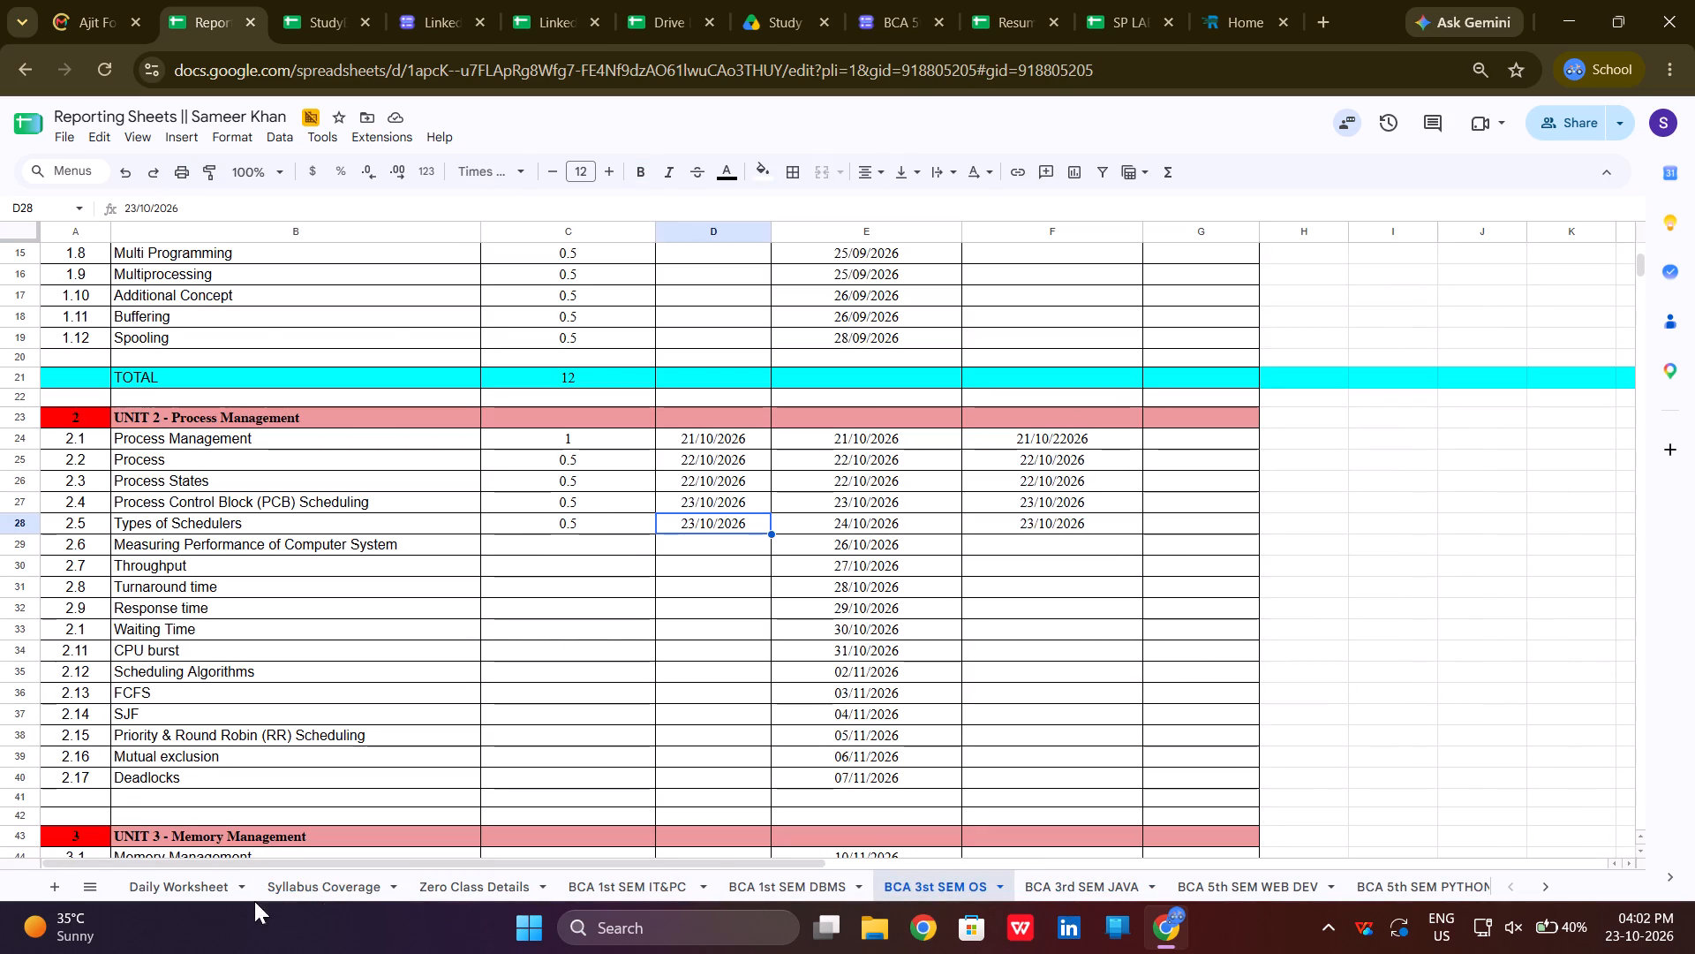
Check the Daily Worksheet and set the number of lectures for Formatting to 2 in the BCA 5th SEM PYTHON sheet.
{"action": "left_click", "coordinate": [175, 889]}
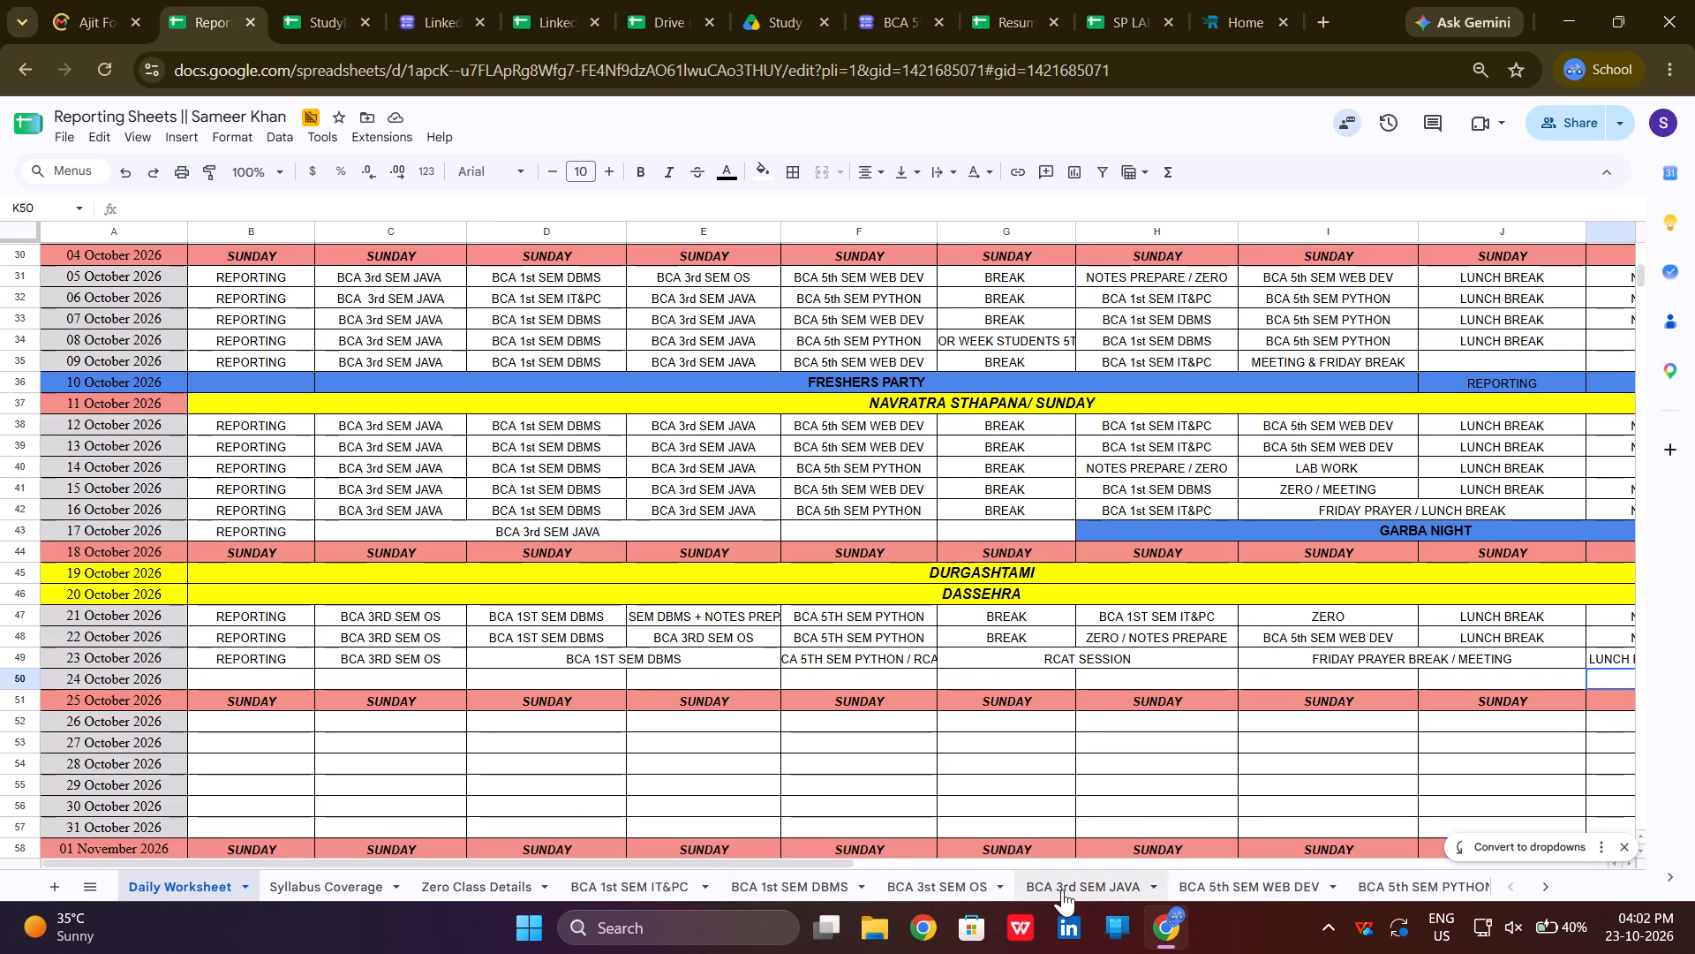
{"action": "left_click", "coordinate": [1394, 887]}
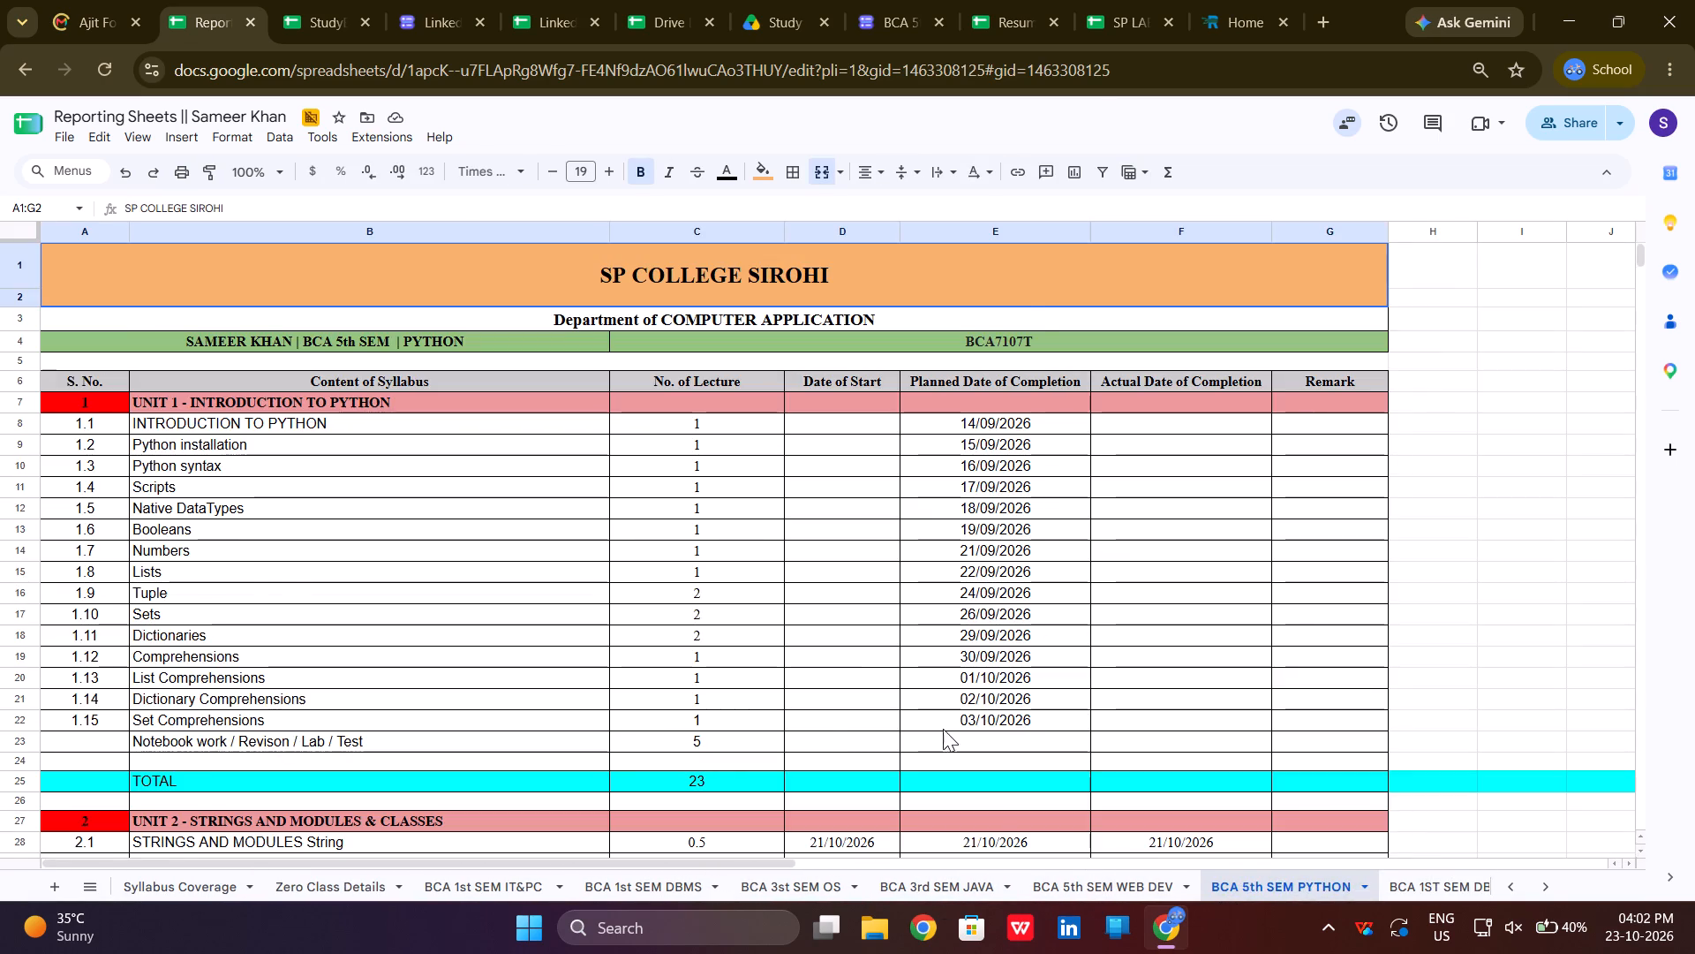
{"action": "scroll", "coordinate": [943, 729], "scroll_direction": "down", "scroll_amount": 3}
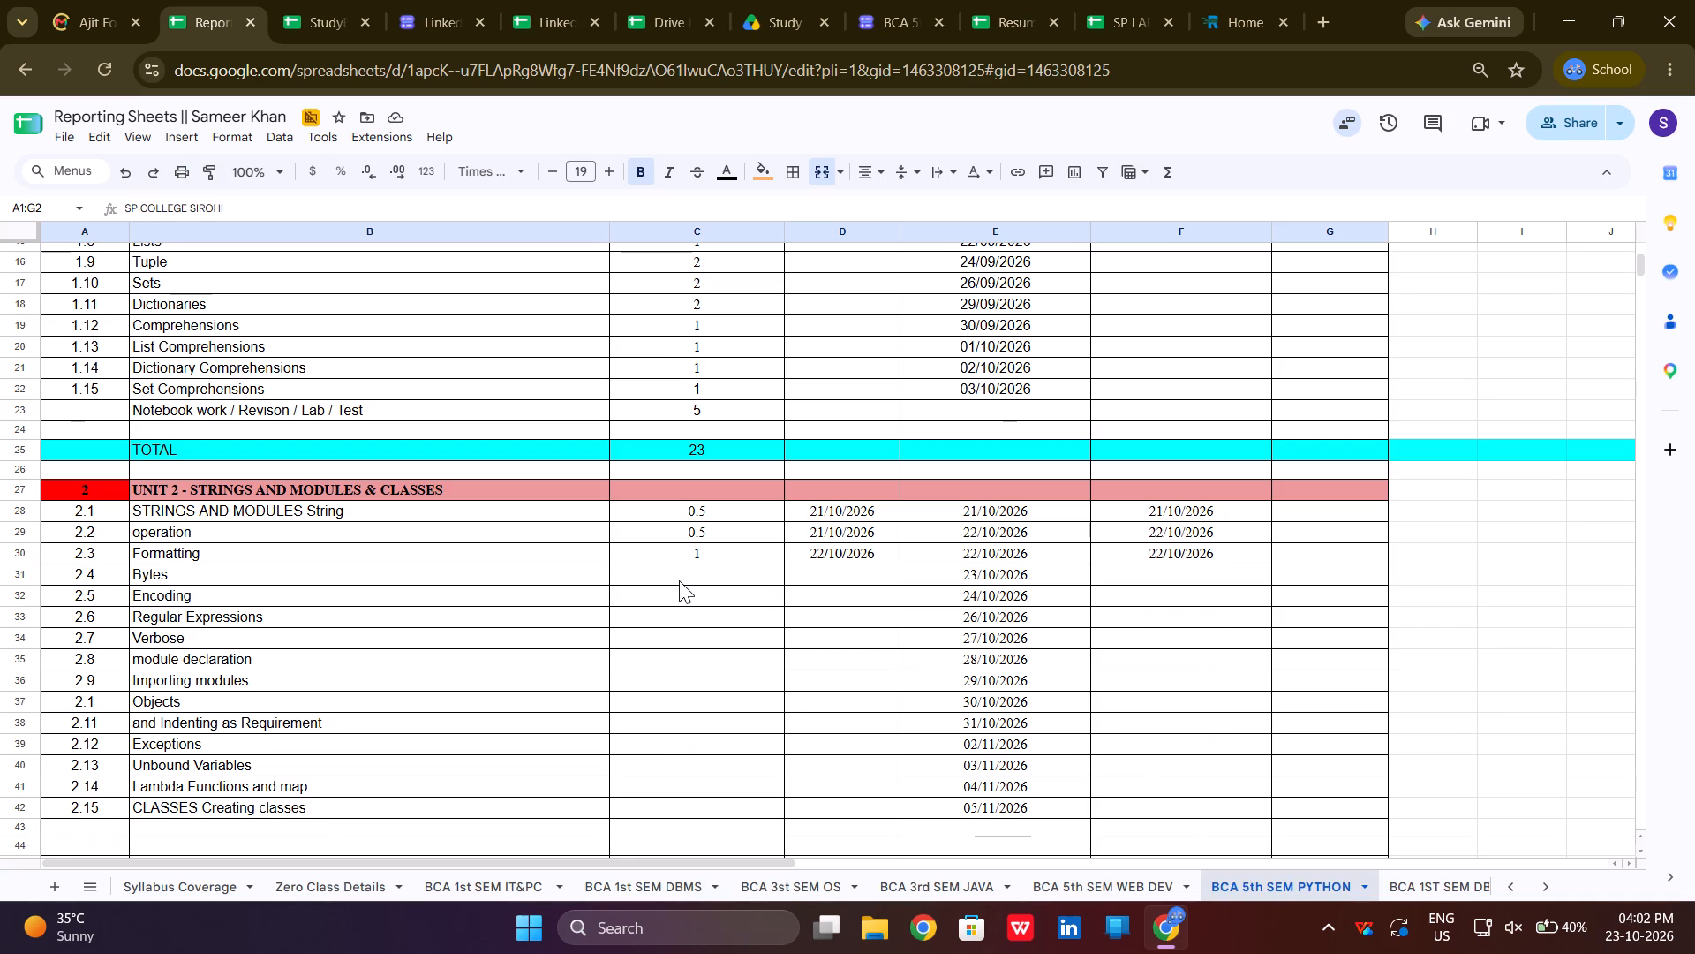
{"action": "left_click", "coordinate": [735, 561]}
{"action": "key", "text": "2"}
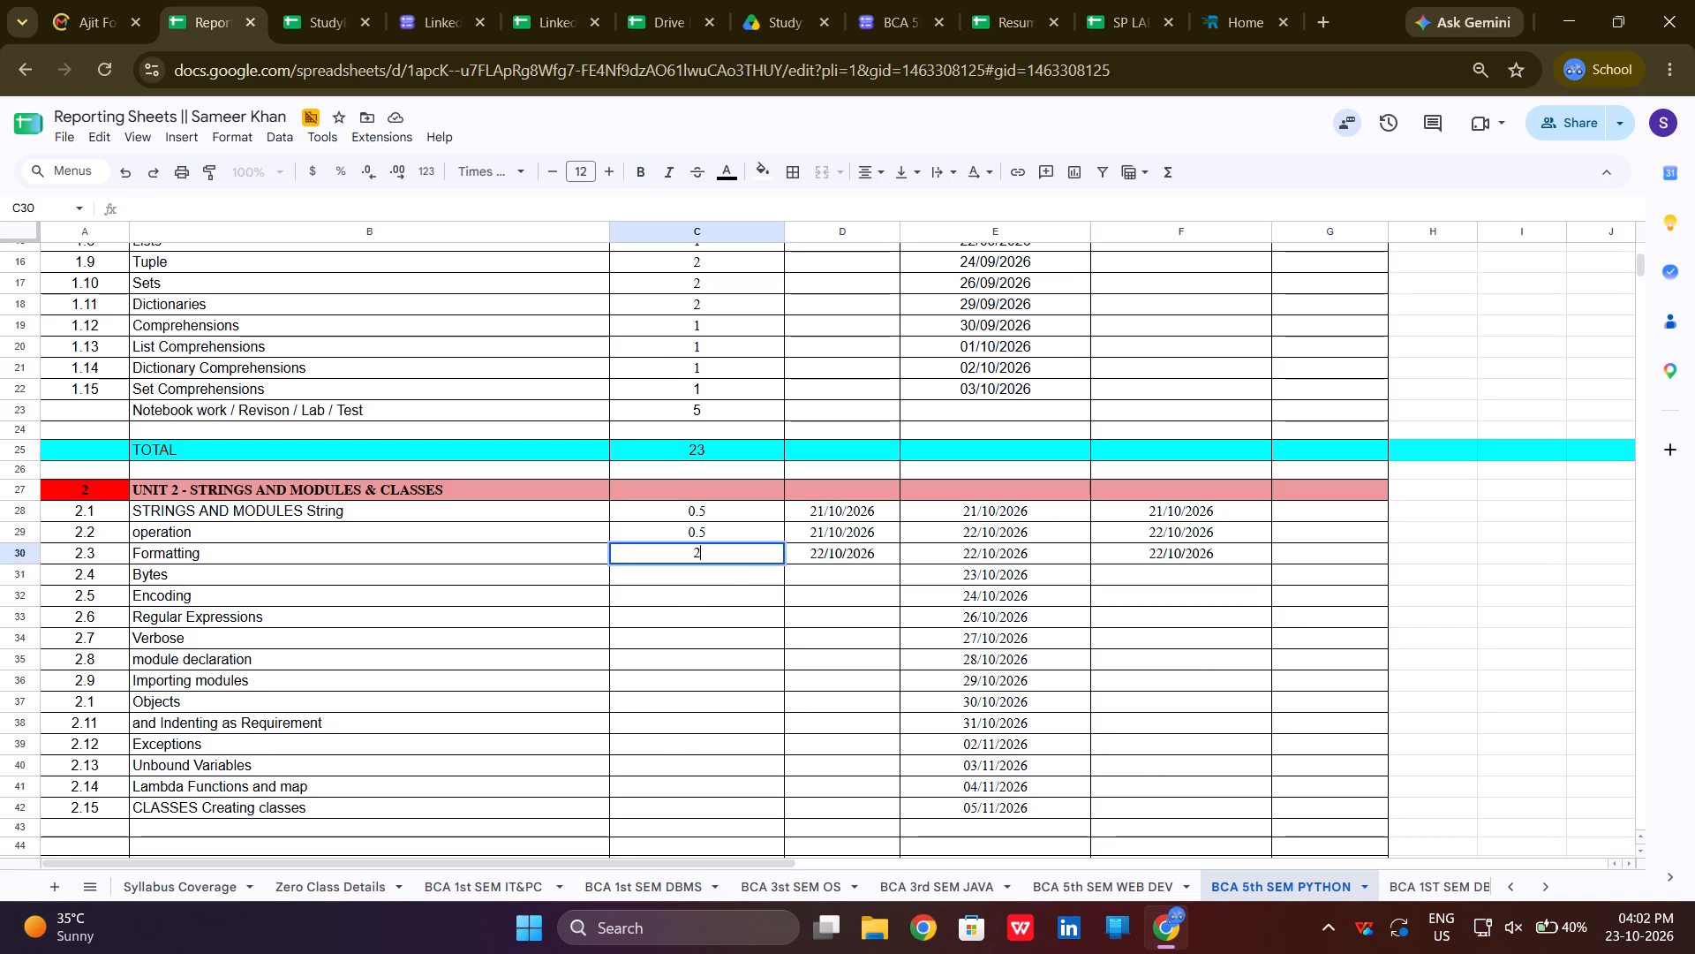
Replace the actual date of completion for Formatting in Unit 2 with 23/10/2026.
{"action": "left_click", "coordinate": [1167, 556]}
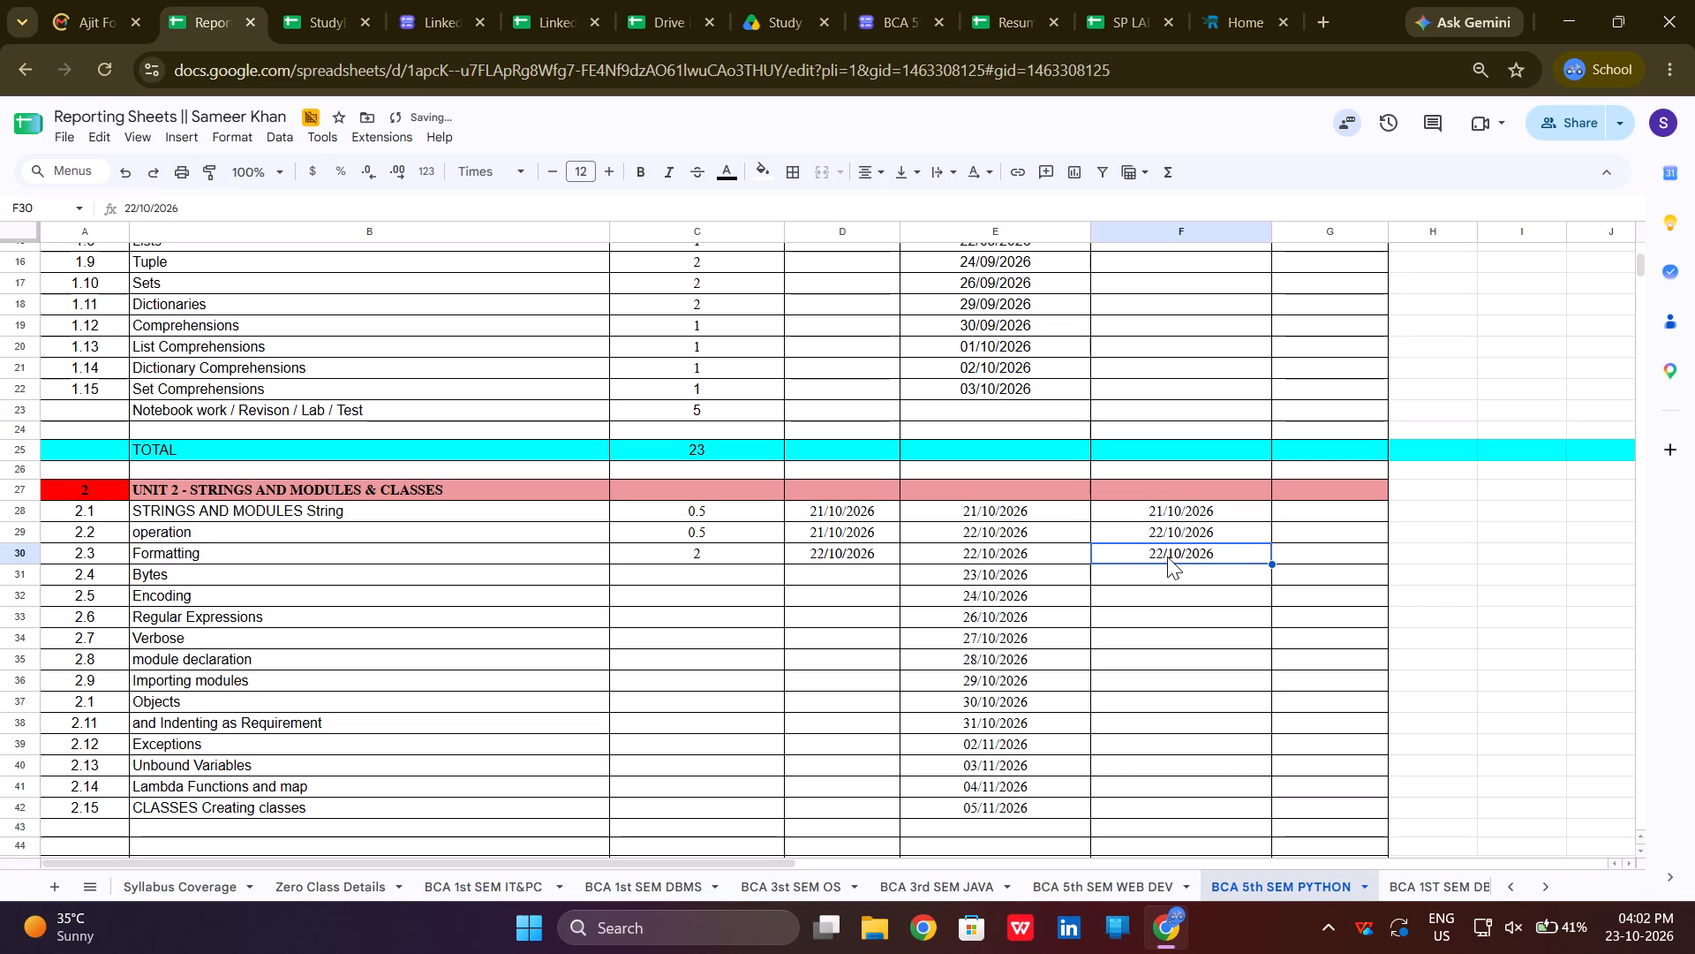
{"action": "key", "text": "BackSpace"}
{"action": "left_click", "coordinate": [1189, 592]}
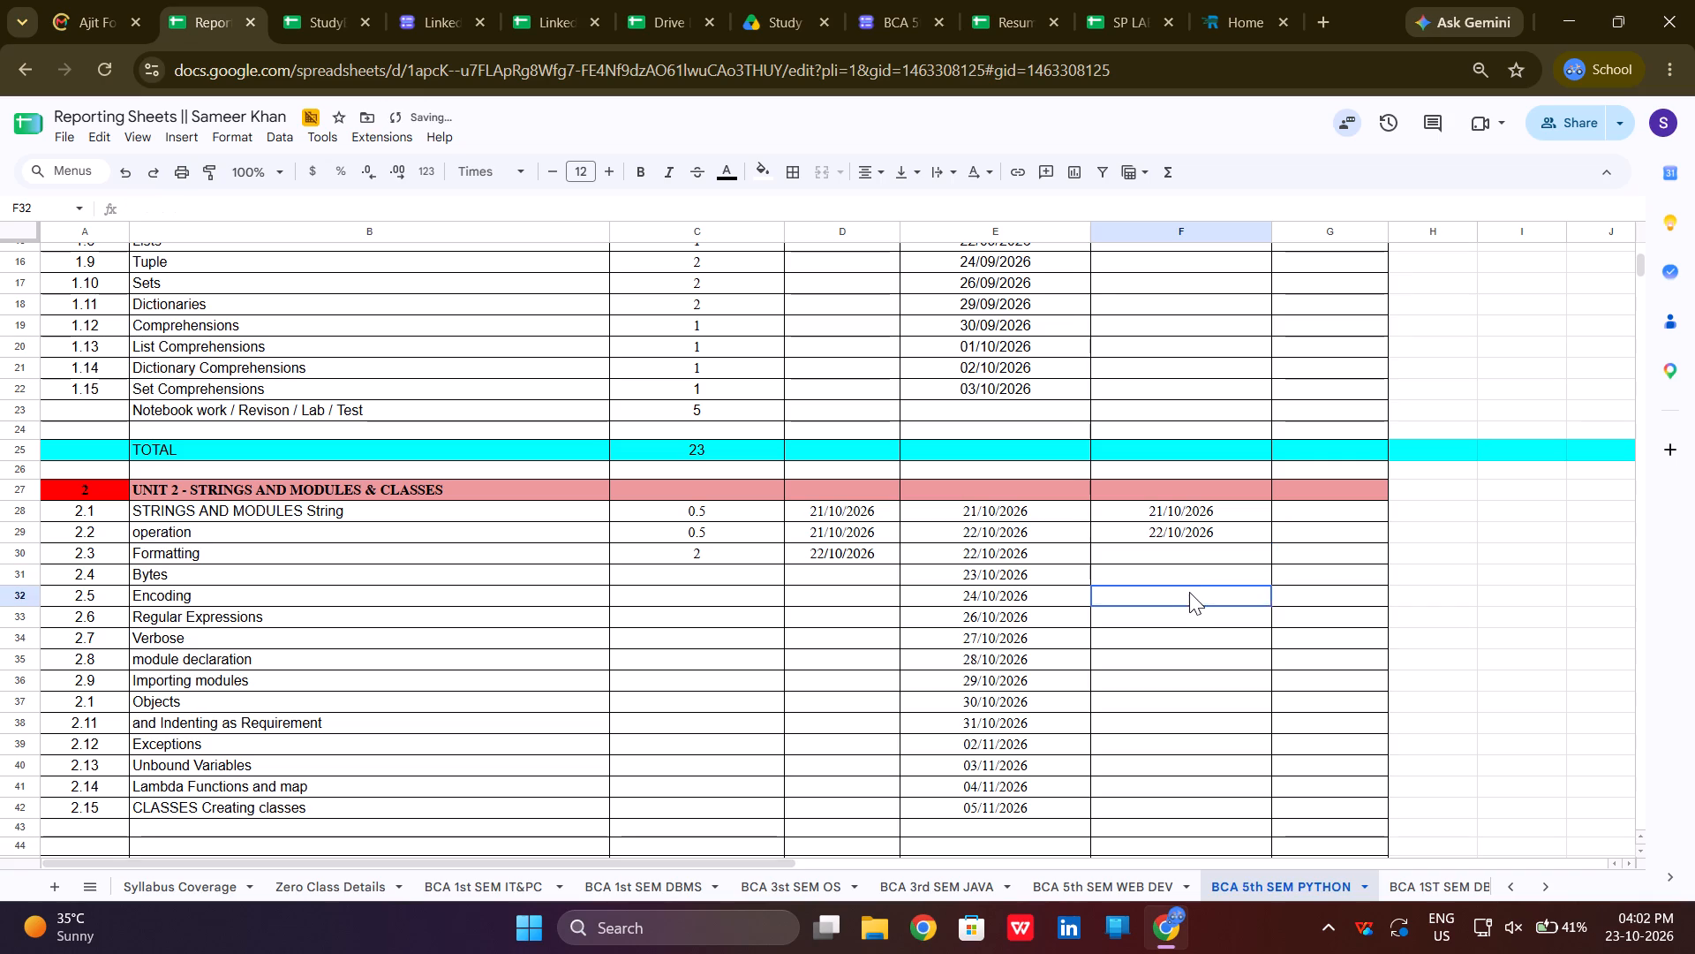
{"action": "left_click", "coordinate": [1179, 556]}
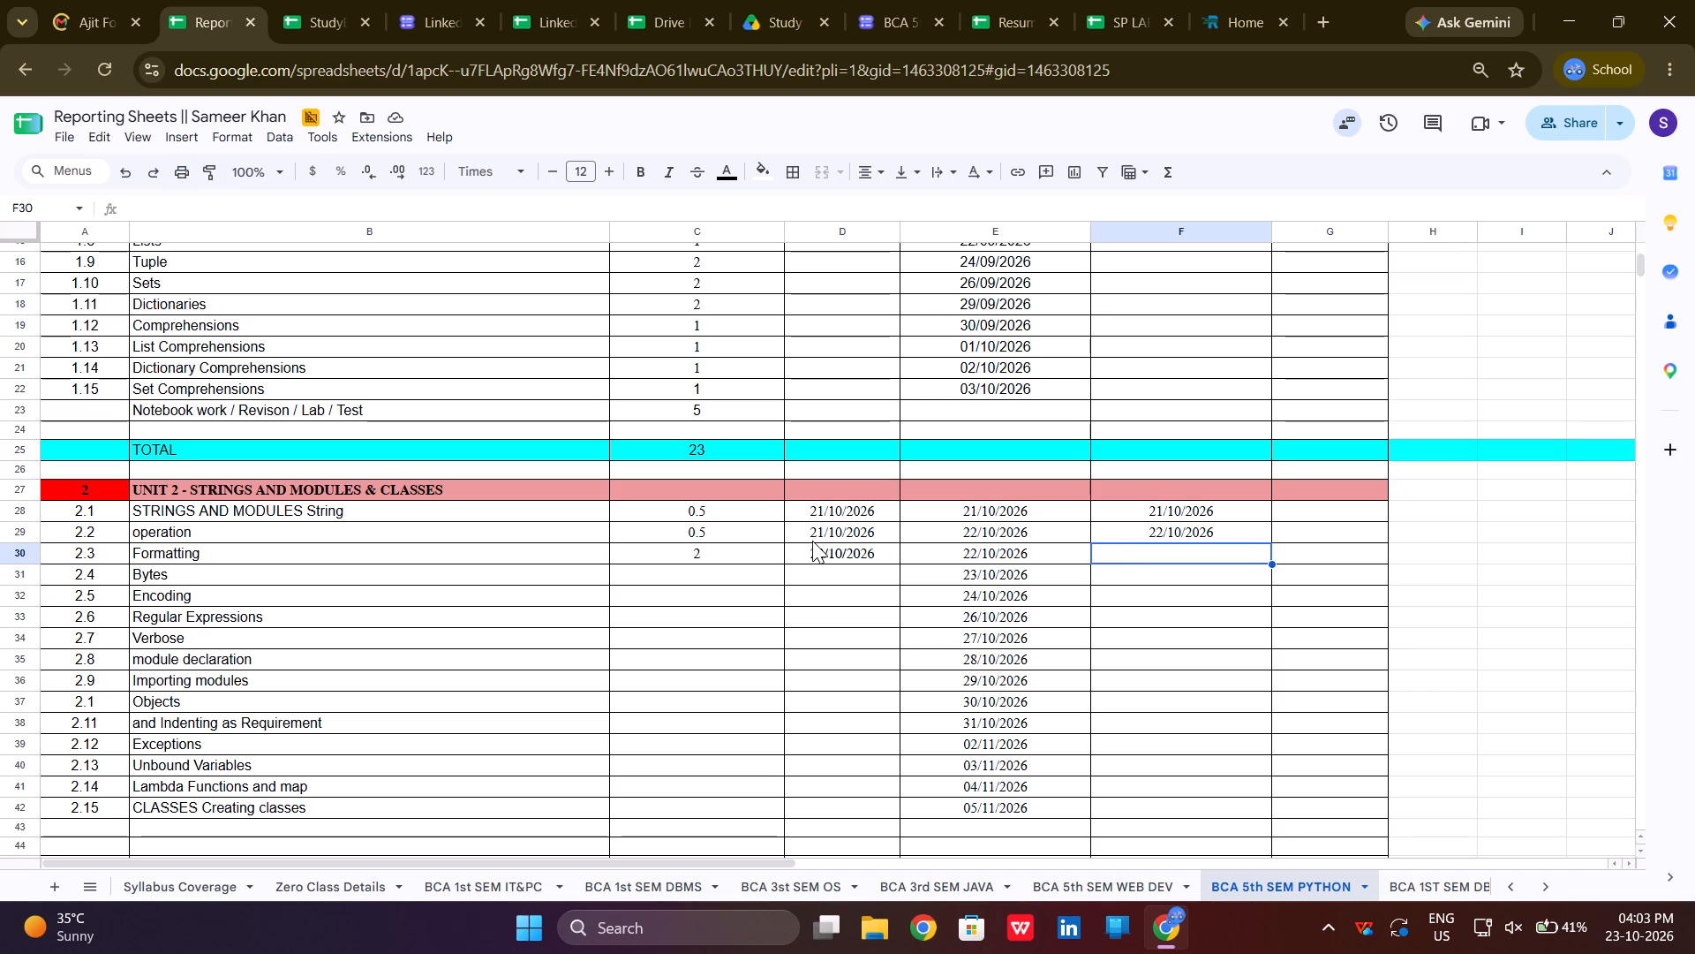
{"action": "double_click", "coordinate": [1201, 557]}
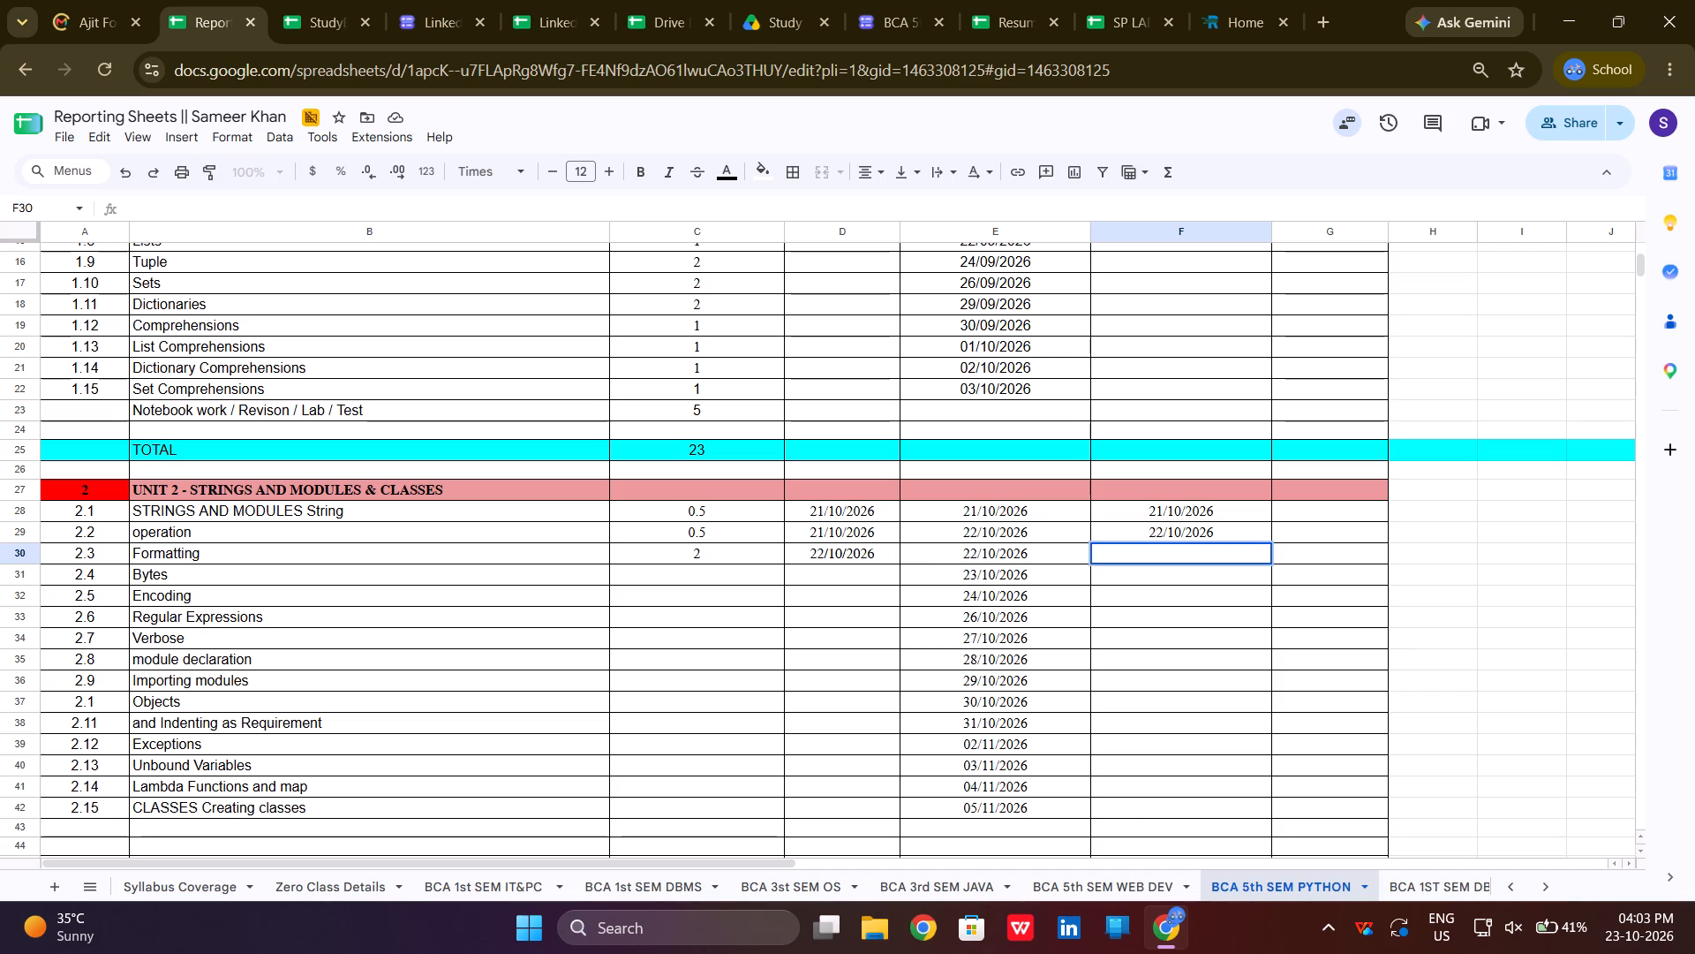
{"action": "key", "text": "2"}
{"action": "key", "text": "3"}
{"action": "key", "text": "slash"}
{"action": "type", "text": "10"}
{"action": "key", "text": "slash"}
{"action": "type", "text": "2026"}
{"action": "key", "text": "Return"}
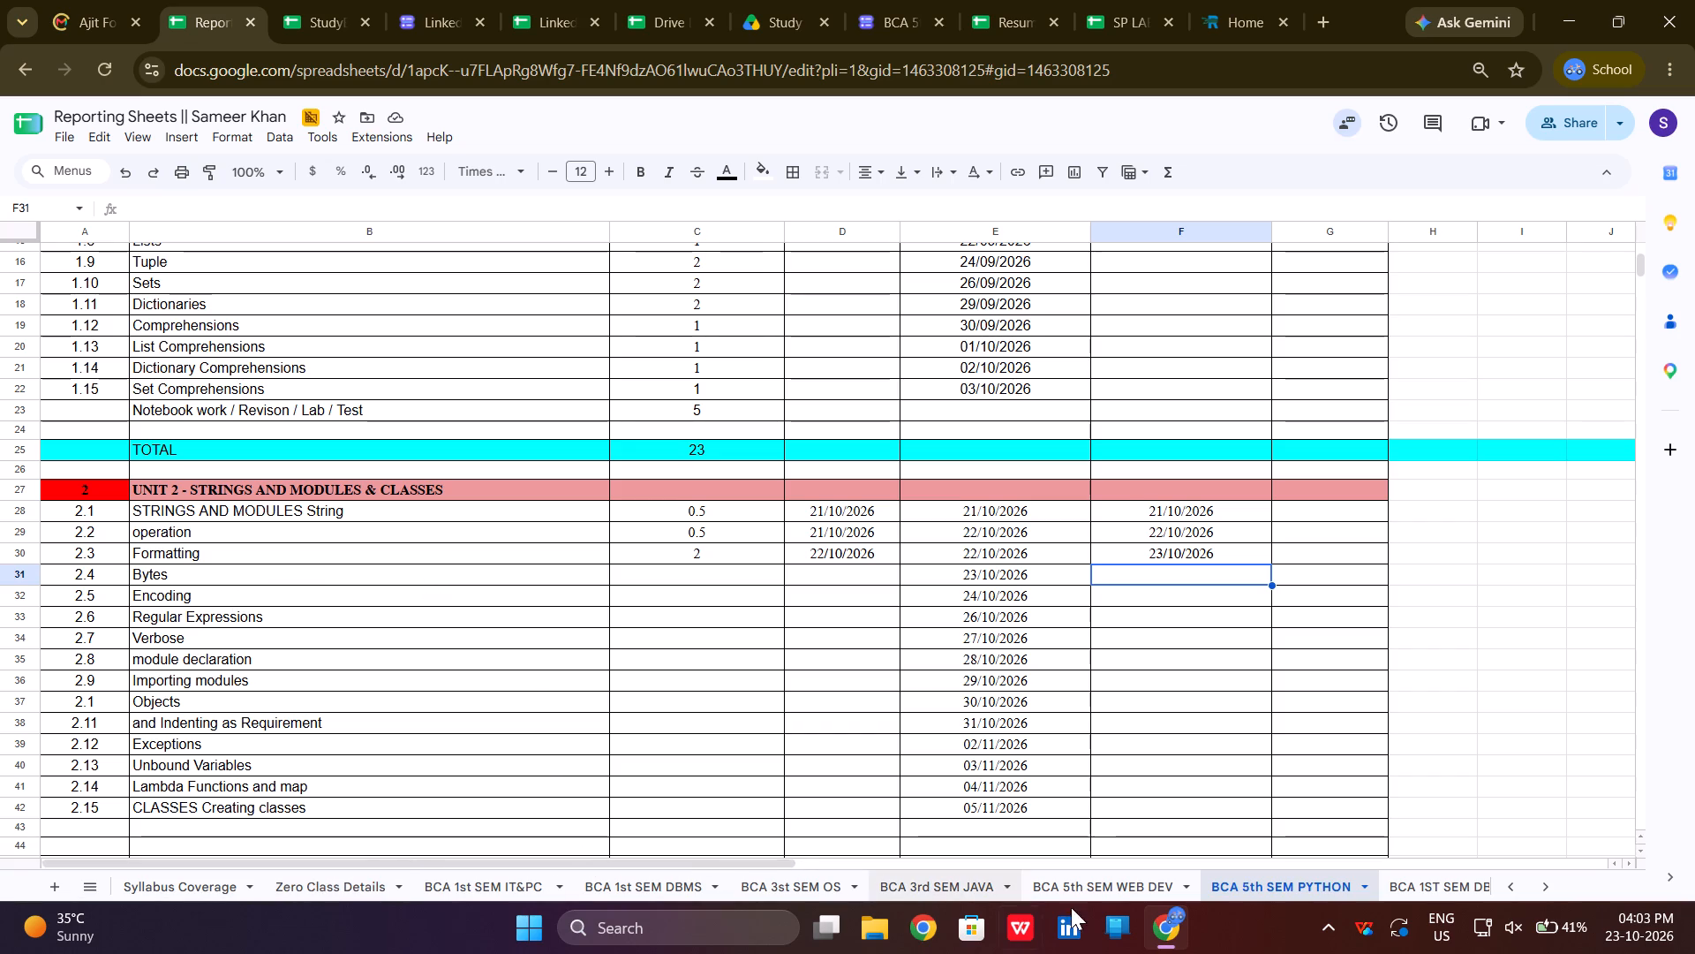
Switch to File Explorer and open the BCA NEP SYLLABUS_21.04.2026 (1) PDF from the BCA folder, maximised with the tools pane closed.
{"action": "left_click", "coordinate": [867, 928]}
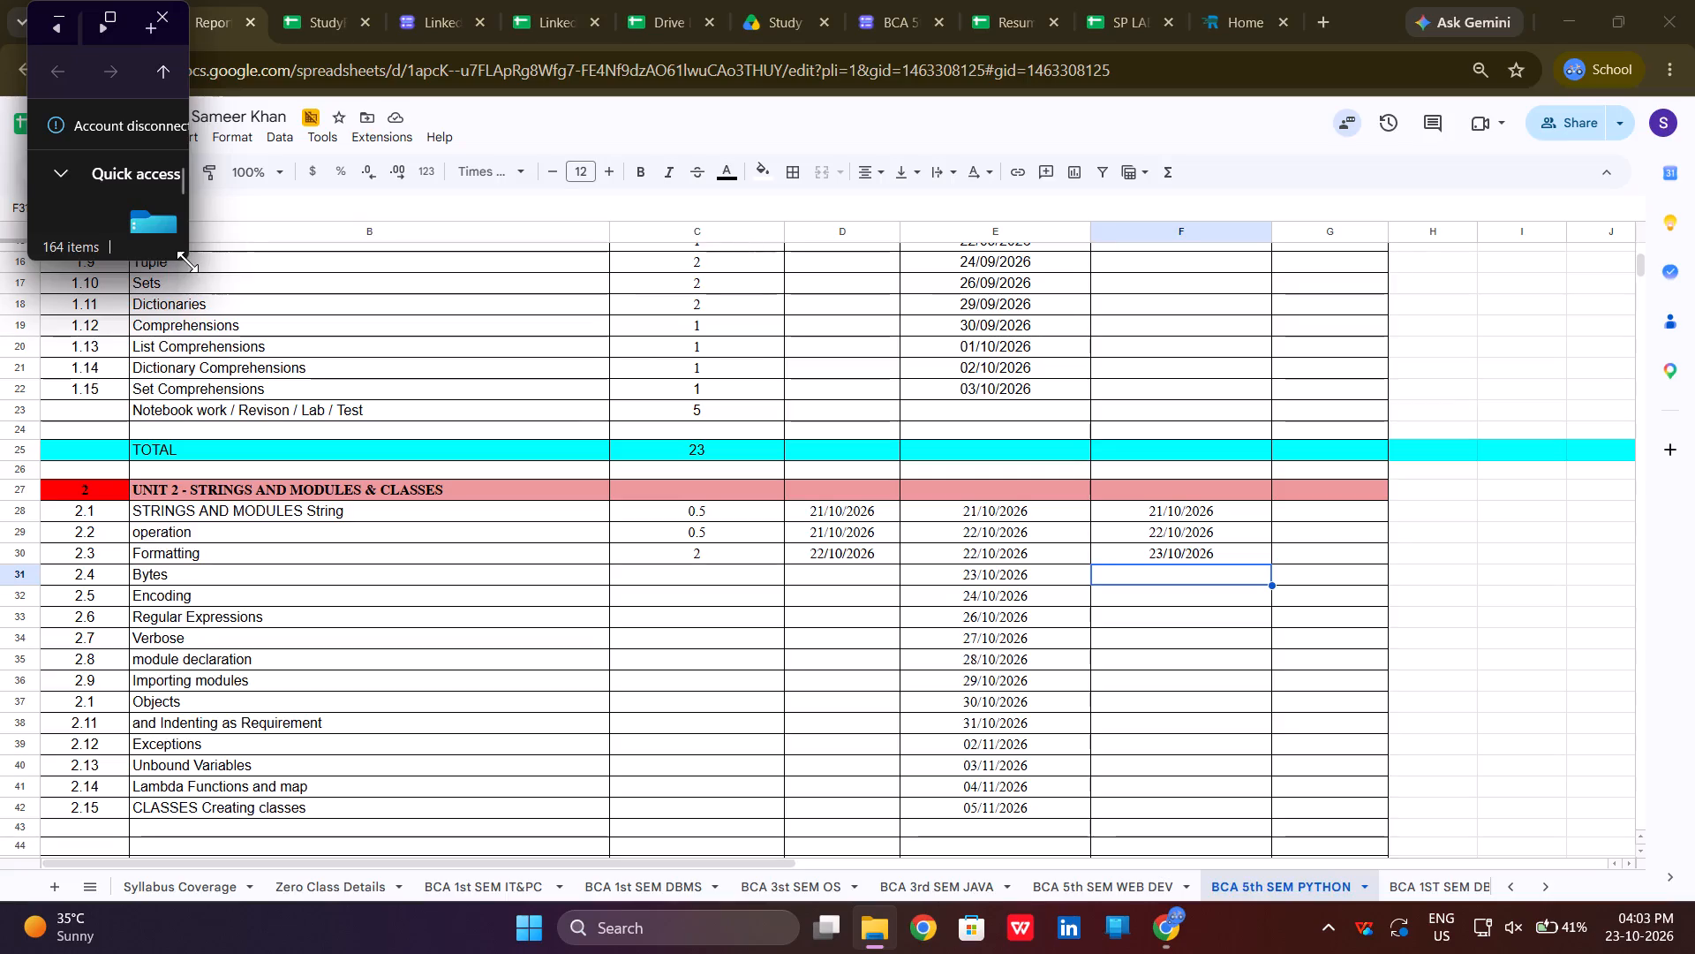
{"action": "left_click_drag", "start_coordinate": [187, 261], "coordinate": [1559, 883]}
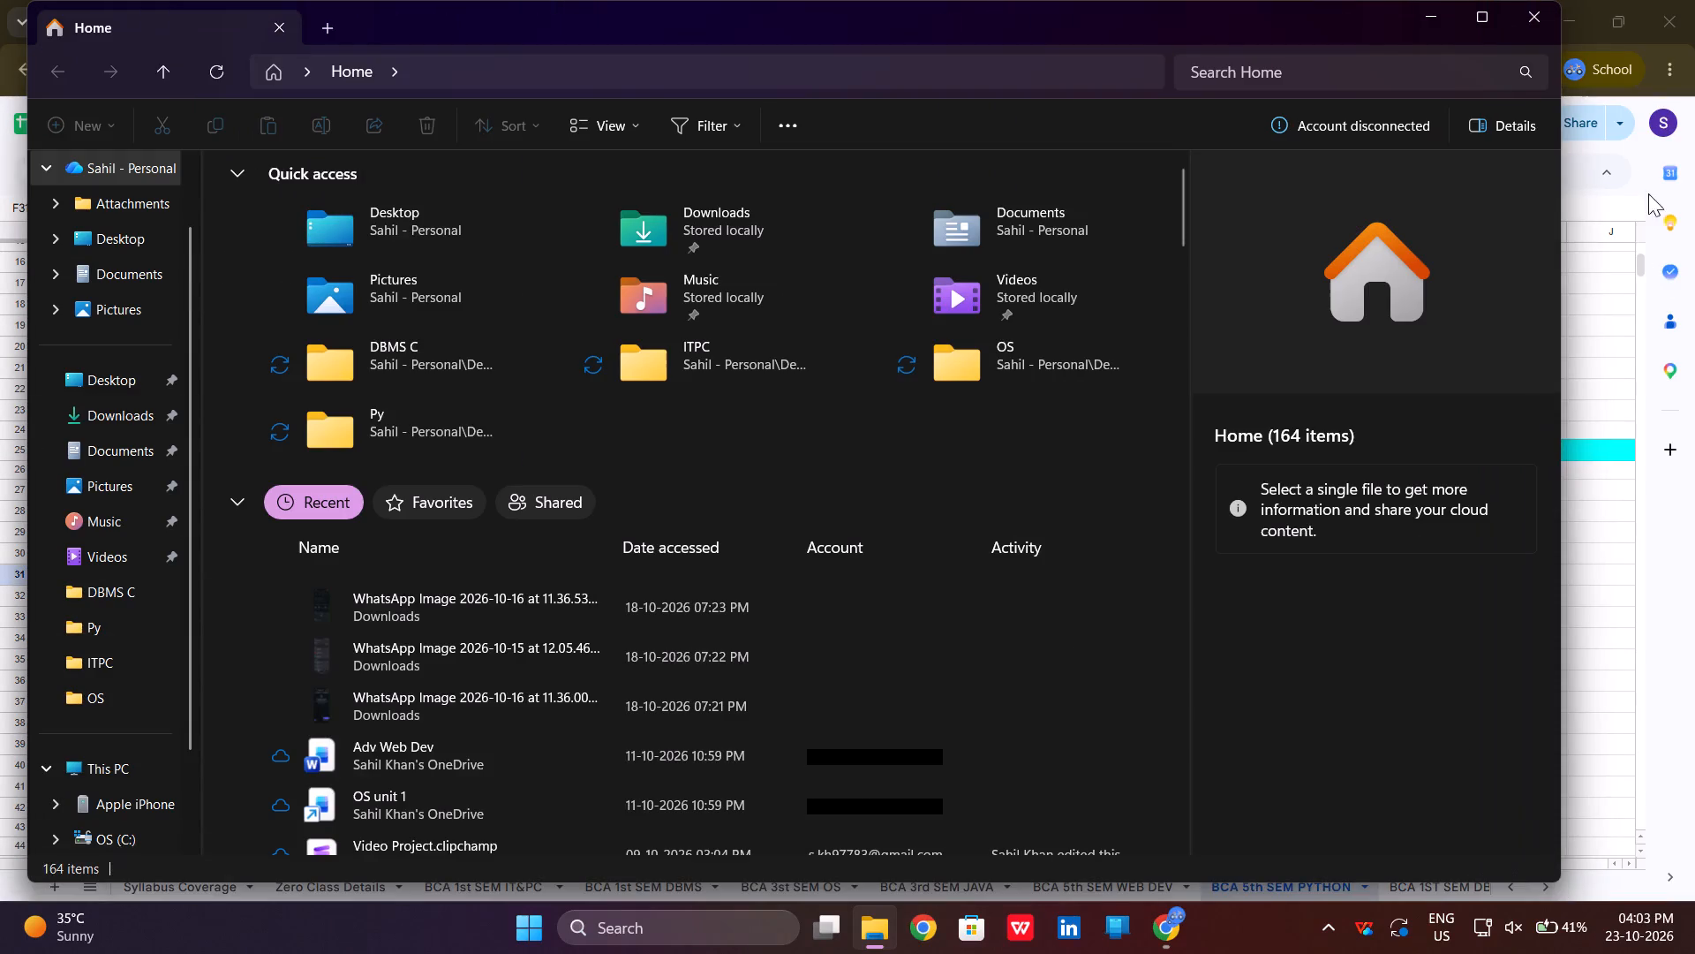
{"action": "left_click", "coordinate": [1476, 24]}
{"action": "left_click", "coordinate": [1694, 0]}
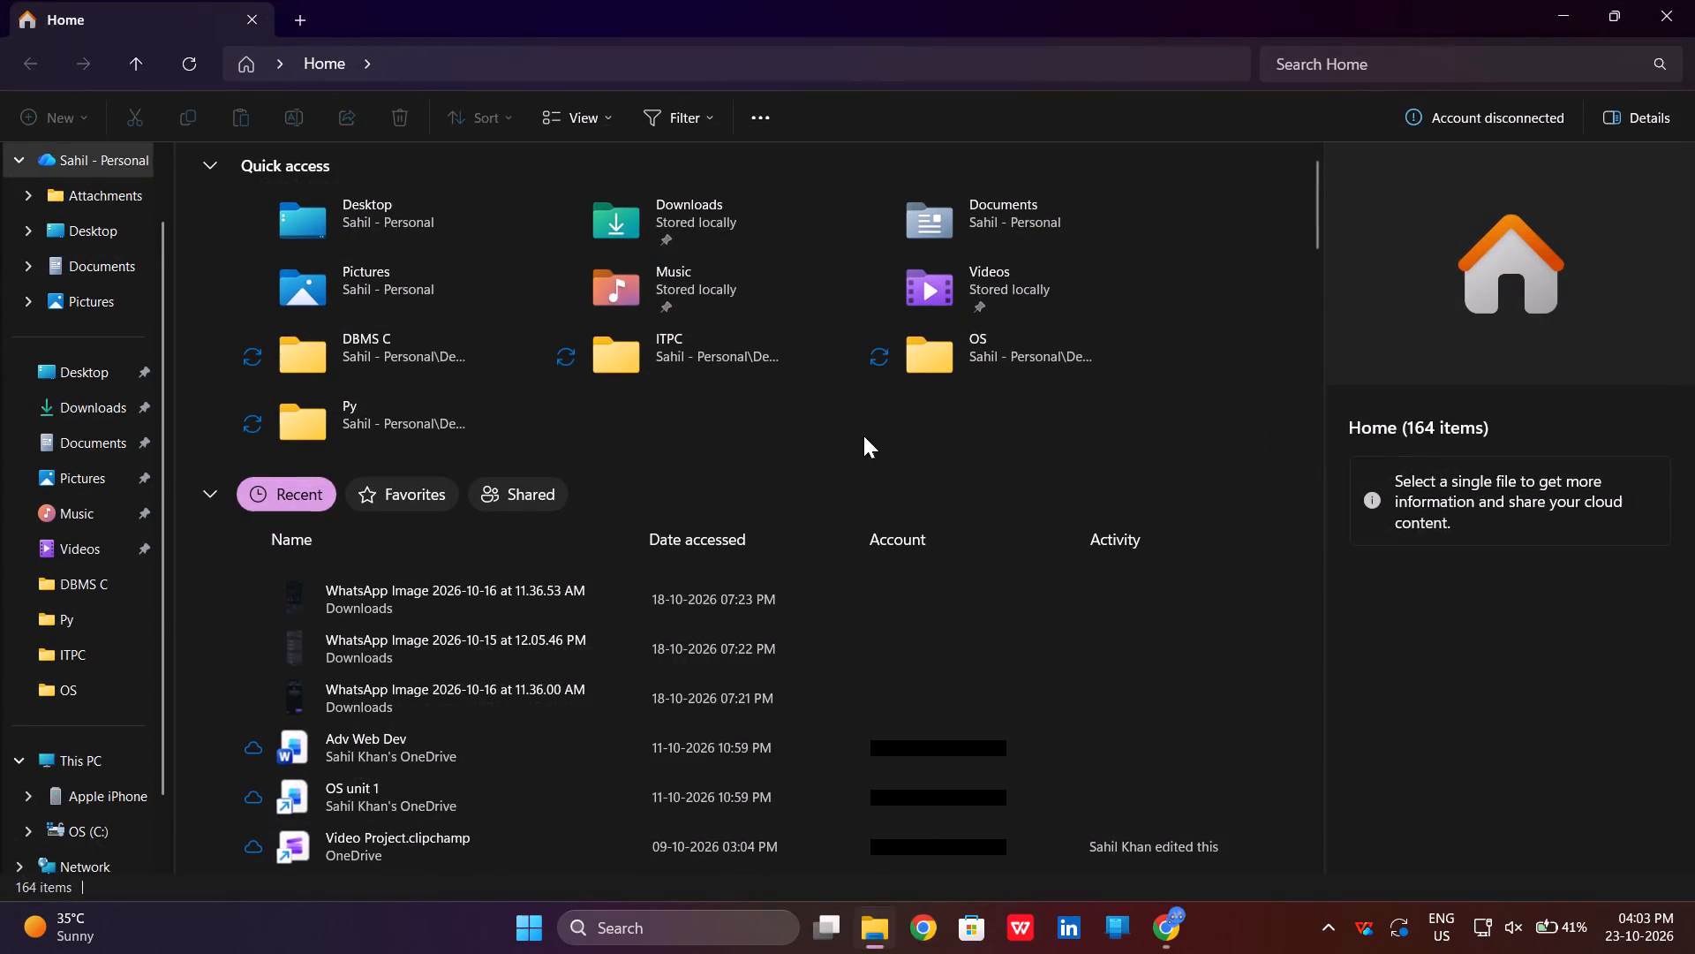
{"action": "left_click", "coordinate": [890, 925]}
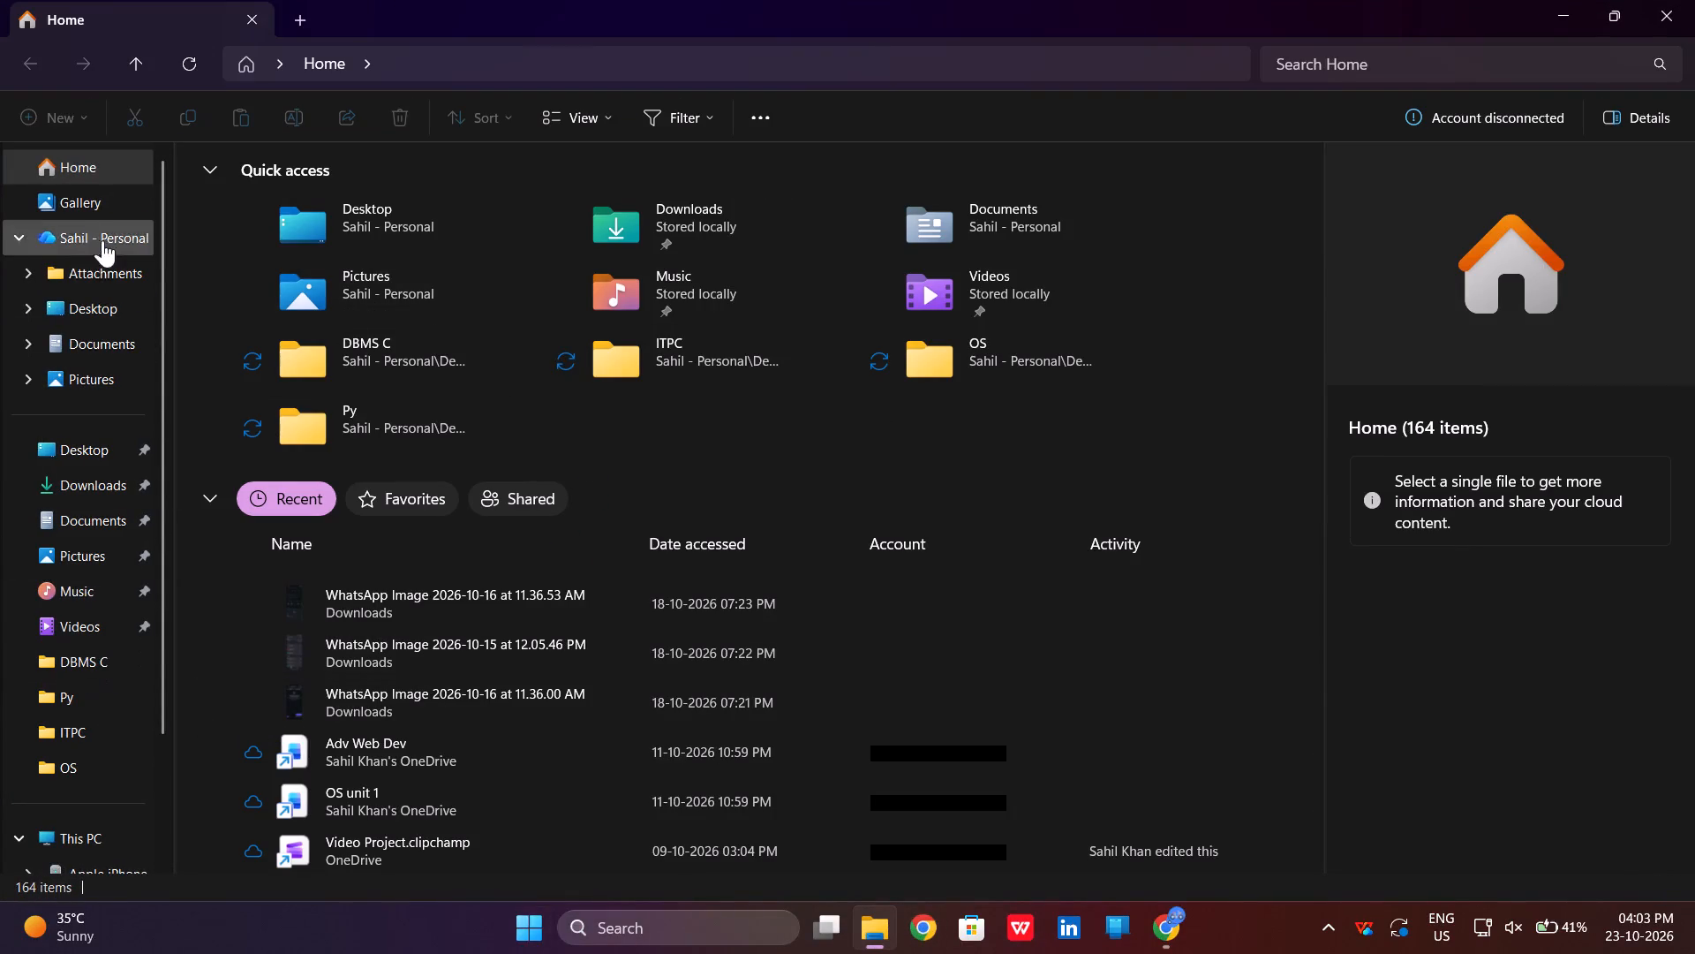
{"action": "left_click", "coordinate": [74, 724]}
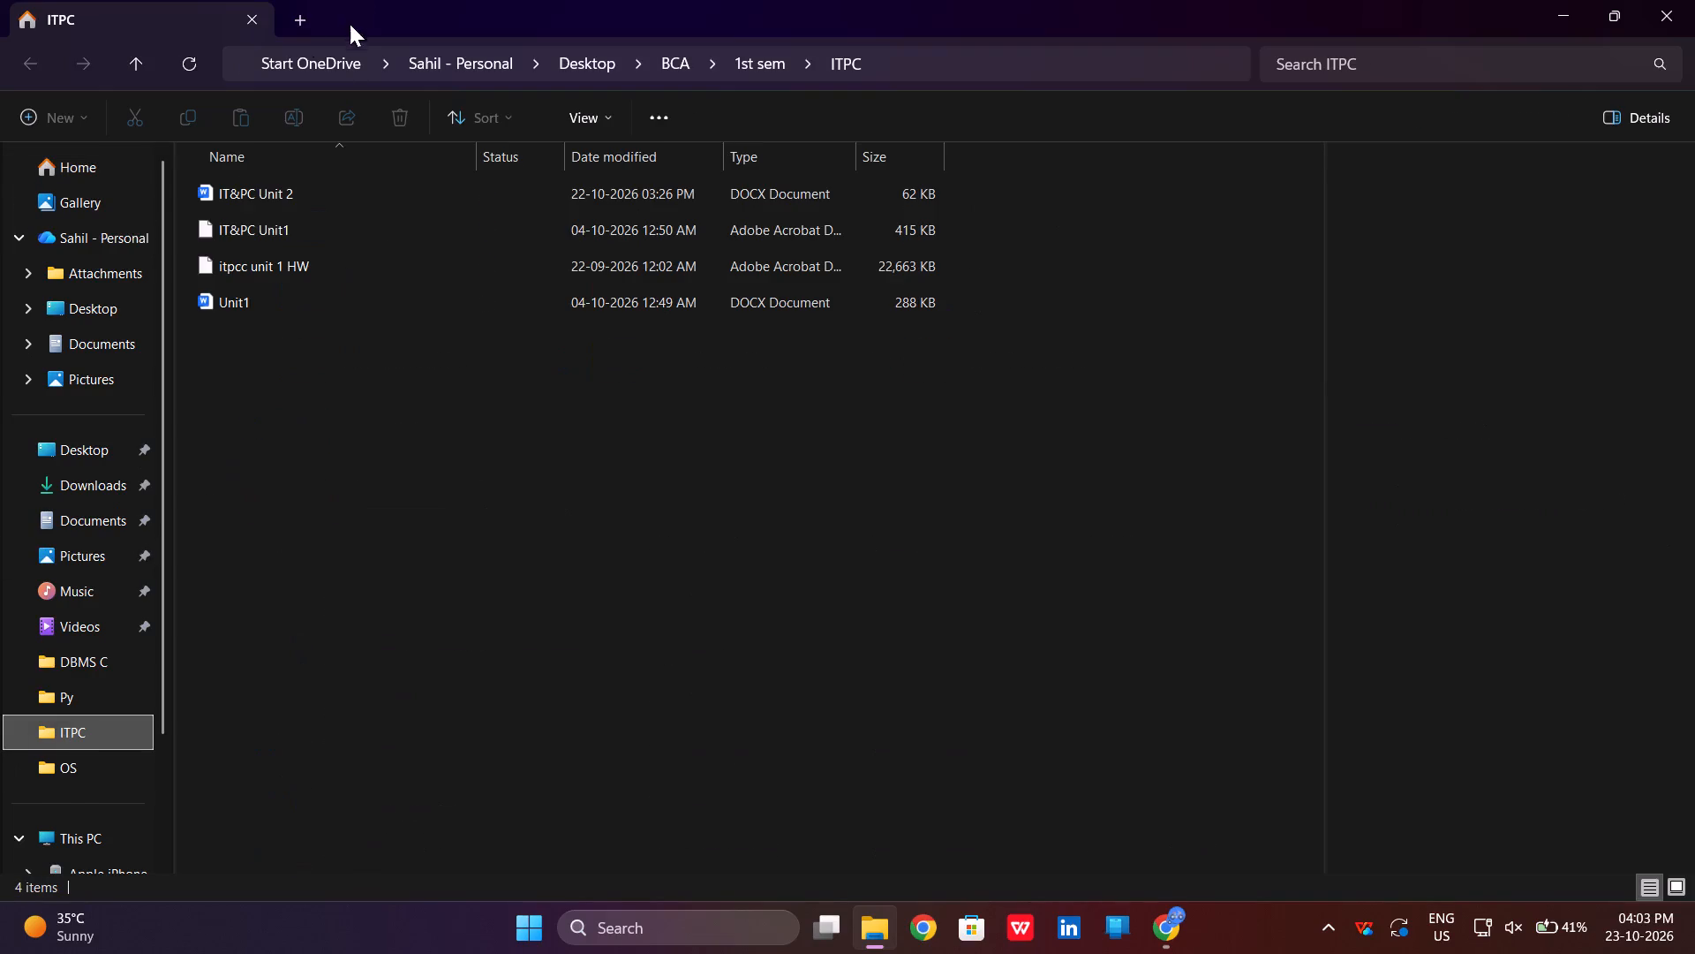
{"action": "left_click", "coordinate": [136, 68]}
{"action": "left_click", "coordinate": [136, 68]}
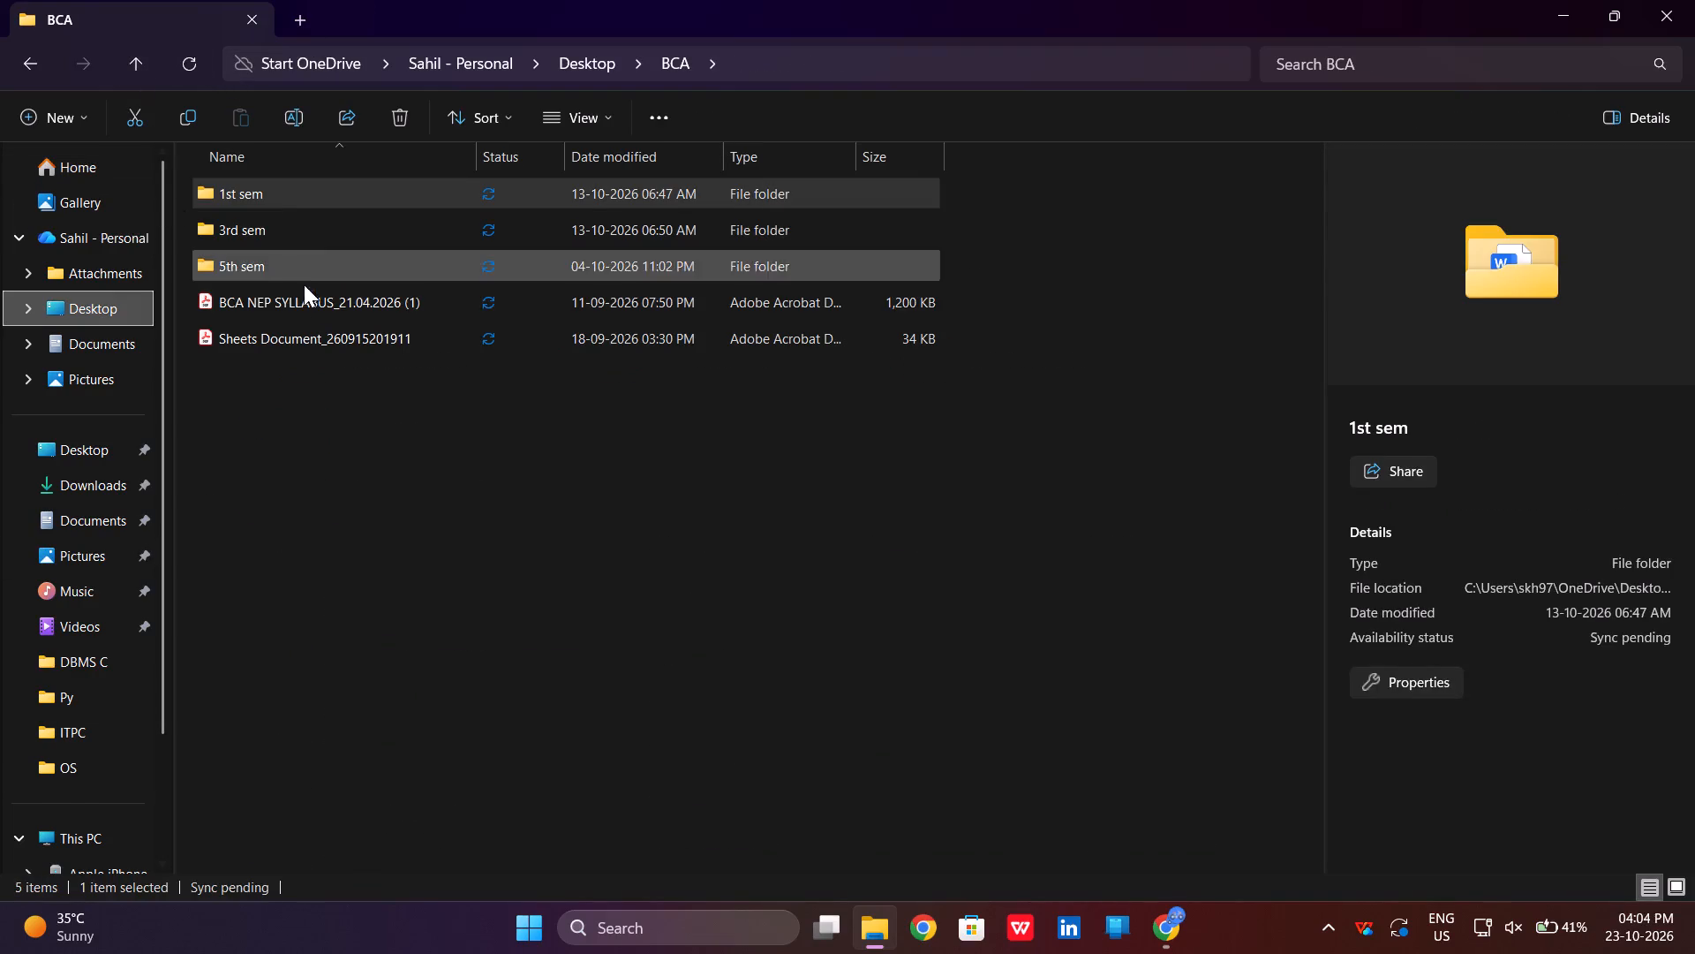
{"action": "double_click", "coordinate": [320, 304]}
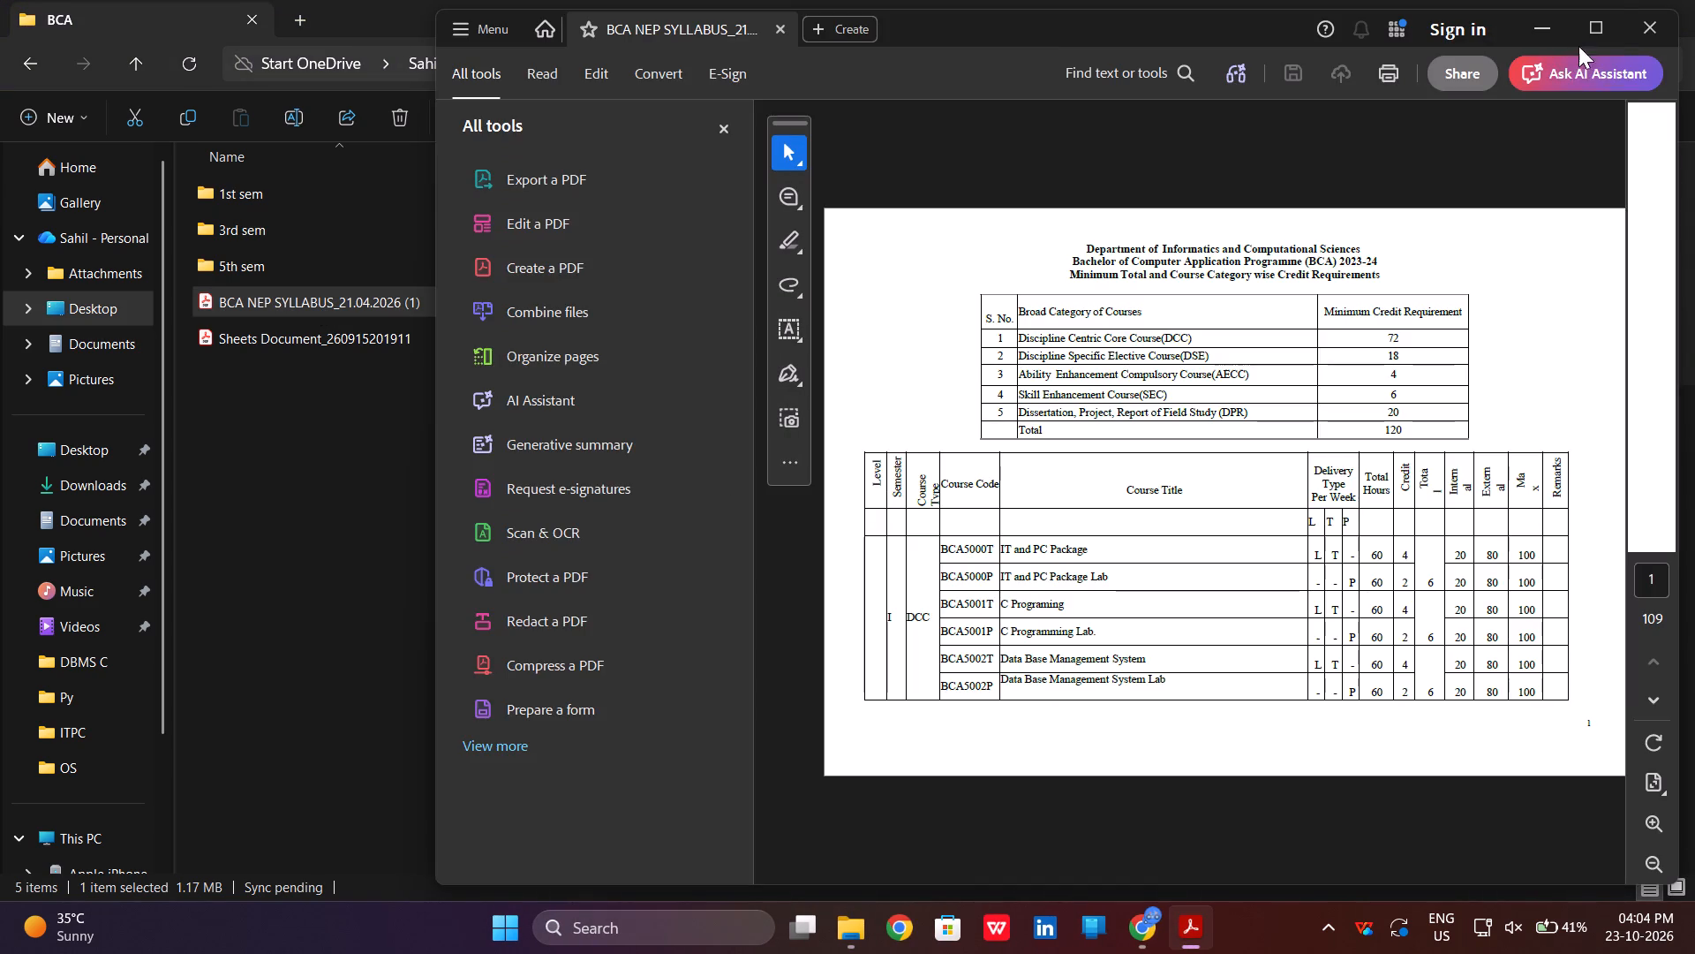
{"action": "left_click", "coordinate": [1602, 35]}
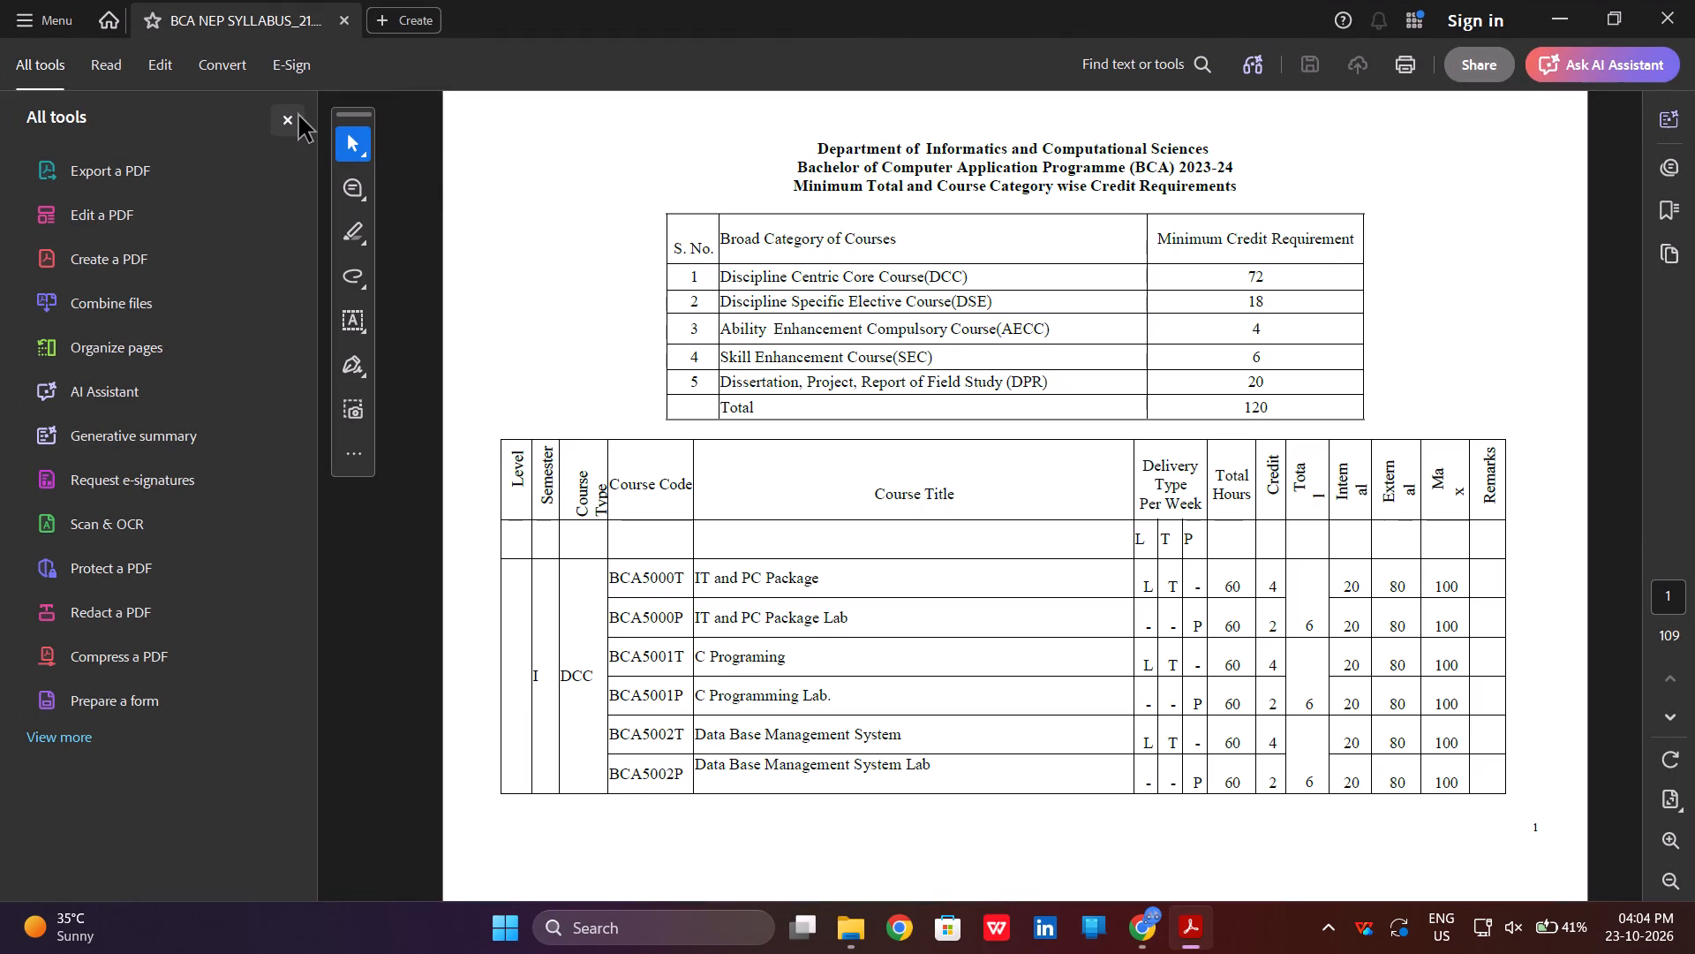
{"action": "left_click", "coordinate": [281, 134]}
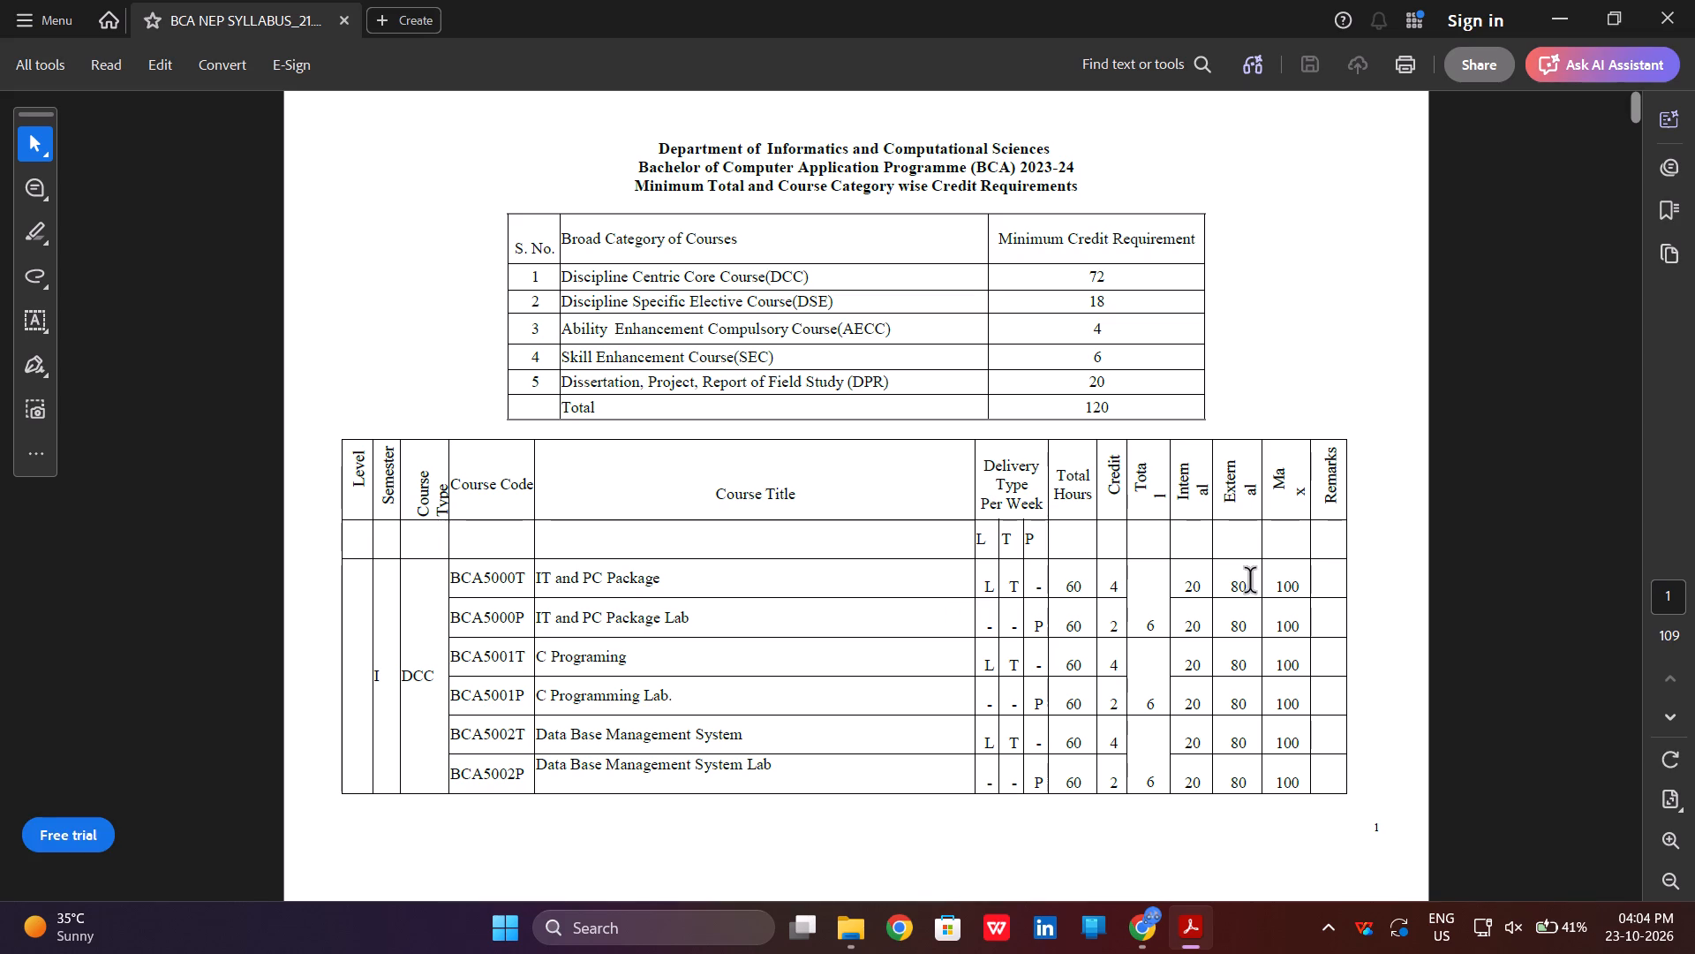
Copy the Unit I to Unit IV syllabus text of Introduction to Information Technology & PC Packages from page 6.
{"action": "scroll", "coordinate": [915, 614], "scroll_direction": "down", "scroll_amount": 1}
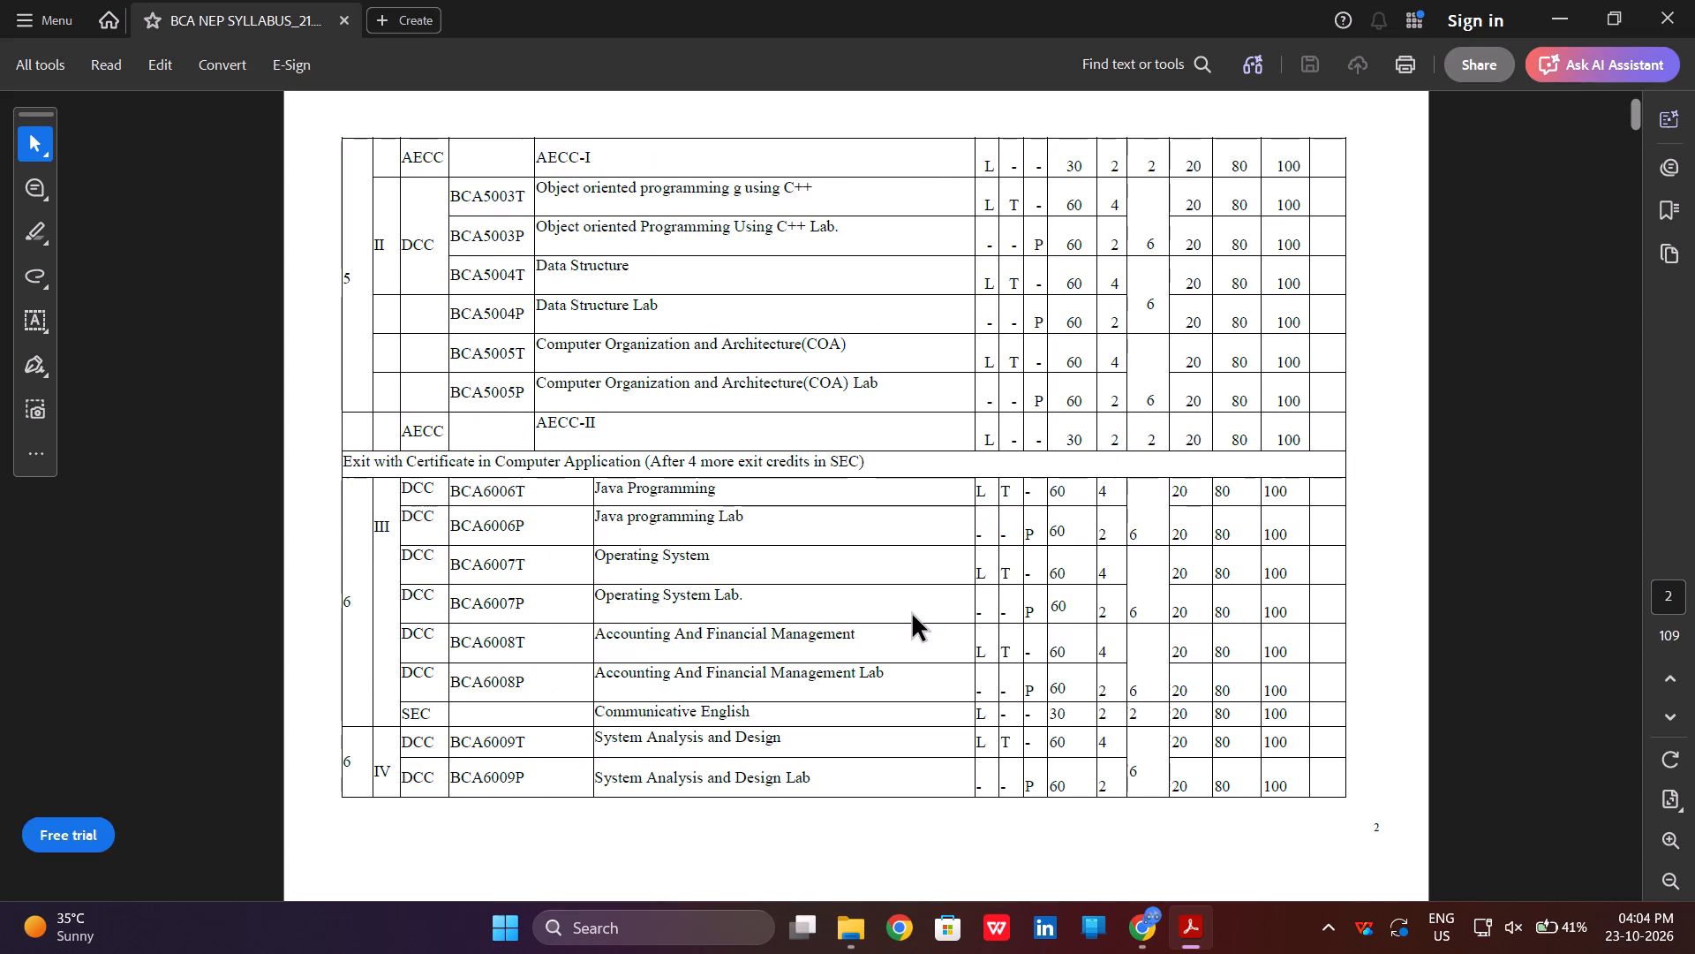
{"action": "scroll", "coordinate": [913, 616], "scroll_direction": "up", "scroll_amount": 1}
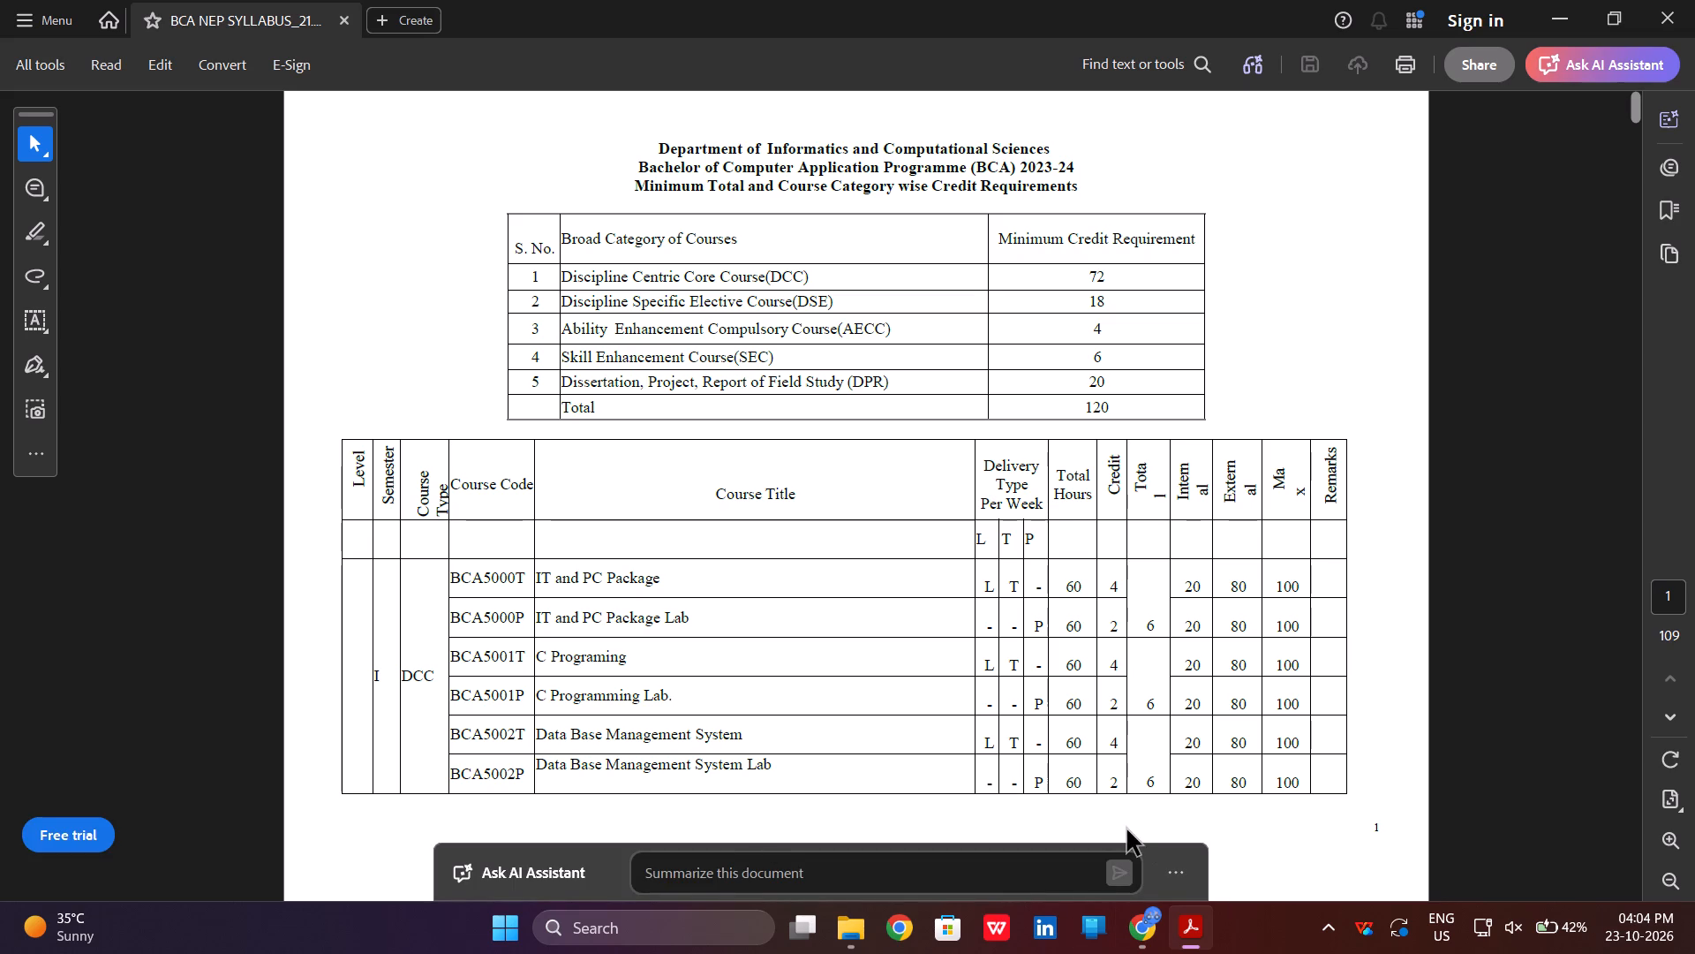
{"action": "scroll", "coordinate": [862, 742], "scroll_direction": "down", "scroll_amount": 2}
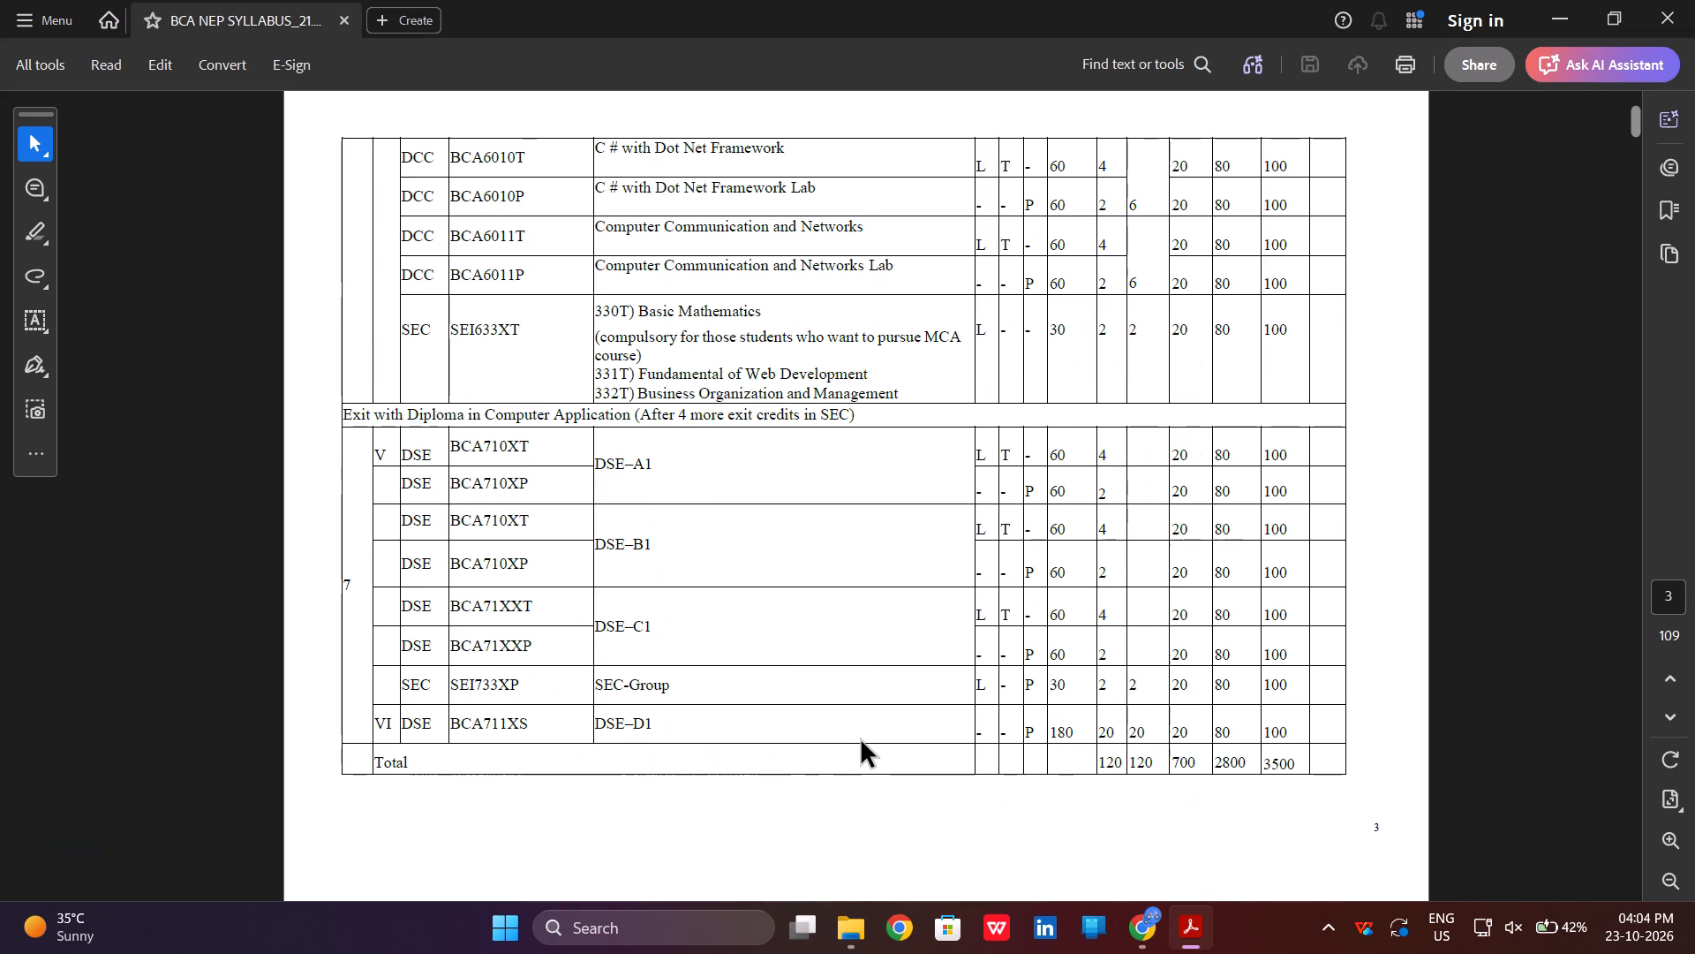
{"action": "scroll", "coordinate": [862, 742], "scroll_direction": "down", "scroll_amount": 3}
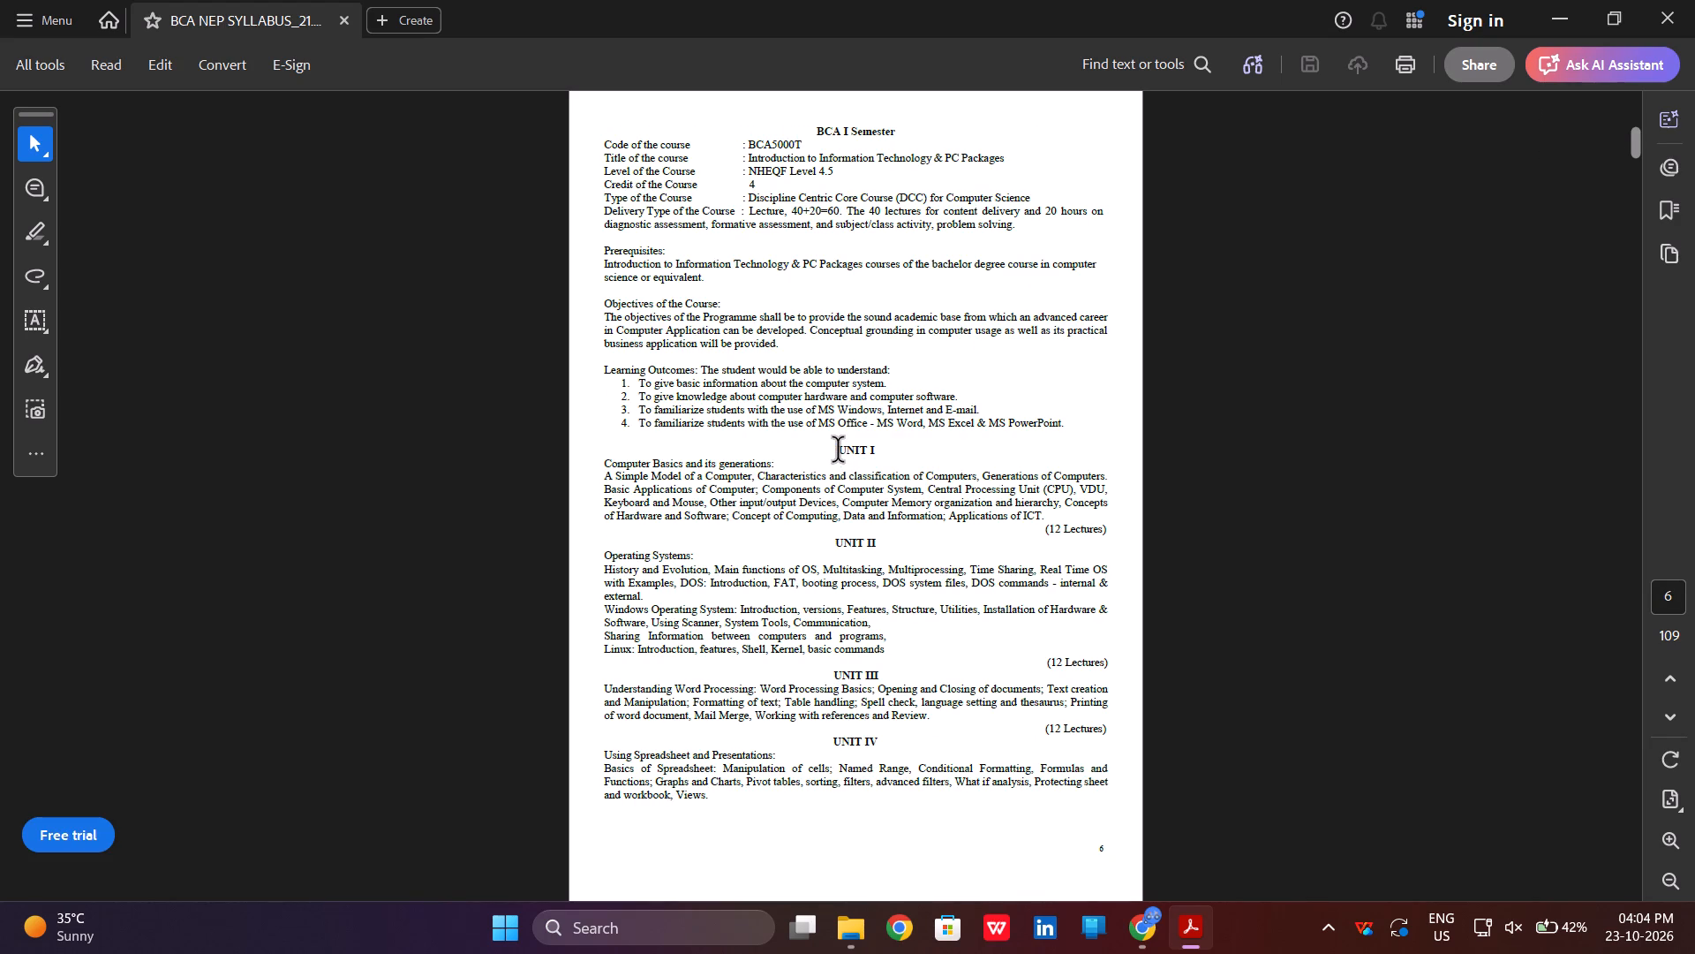
{"action": "left_click_drag", "start_coordinate": [839, 451], "coordinate": [929, 640]}
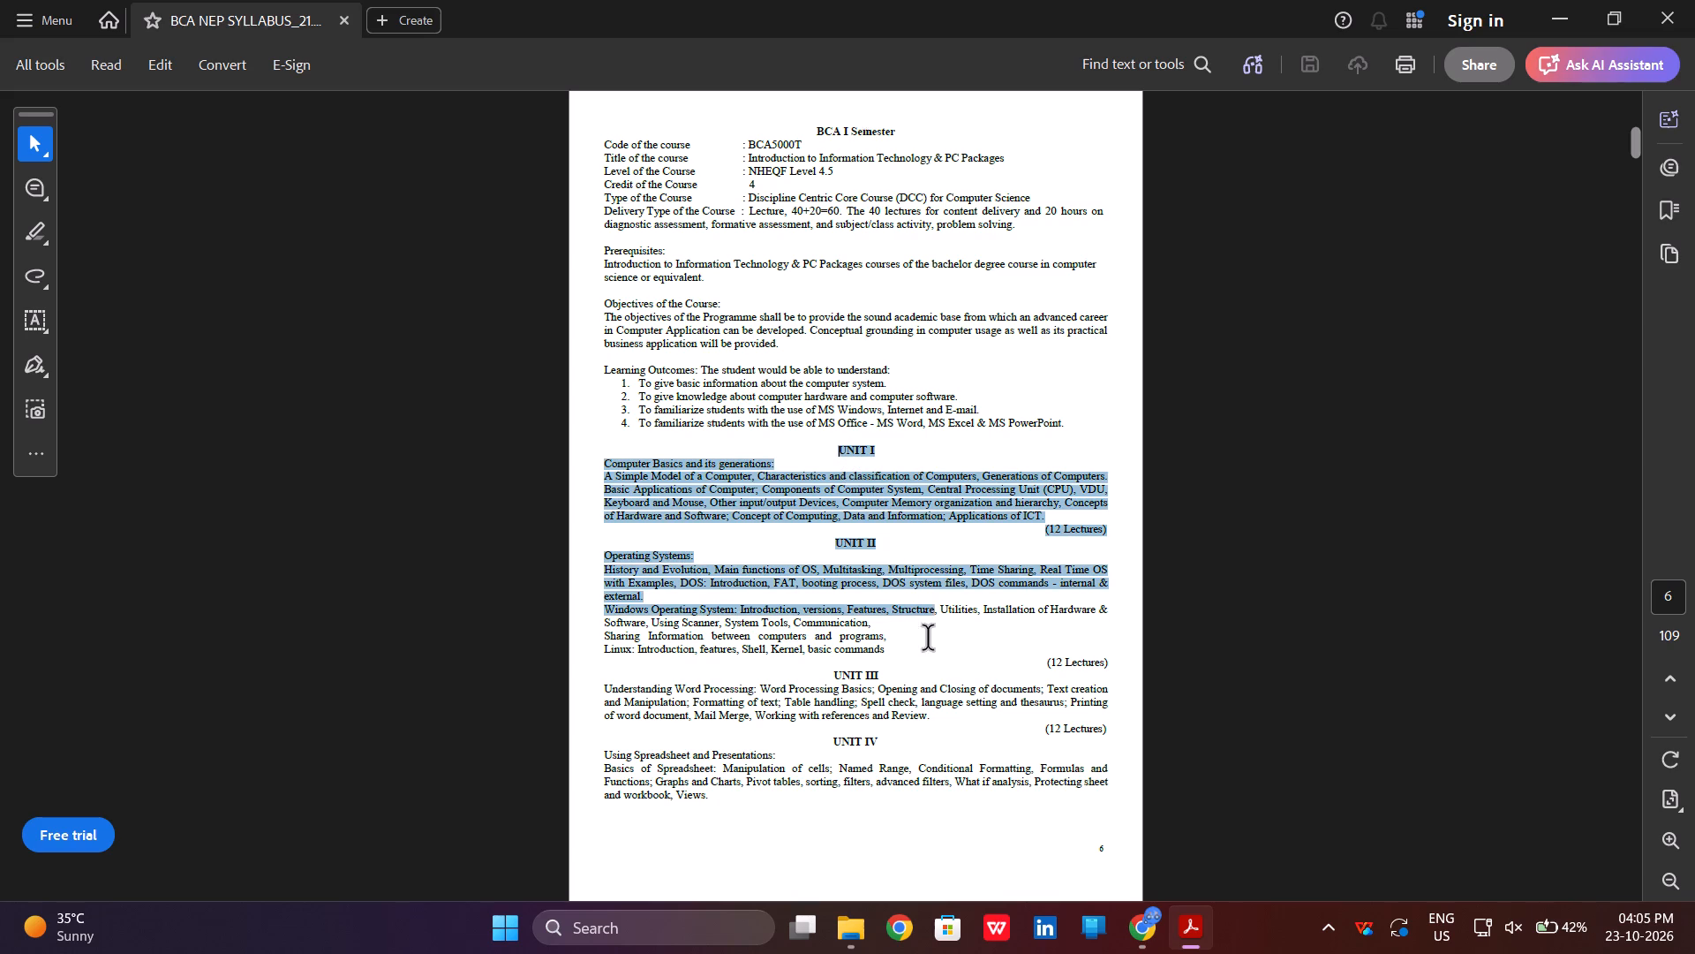
{"action": "left_click_drag", "start_coordinate": [929, 640], "coordinate": [744, 819]}
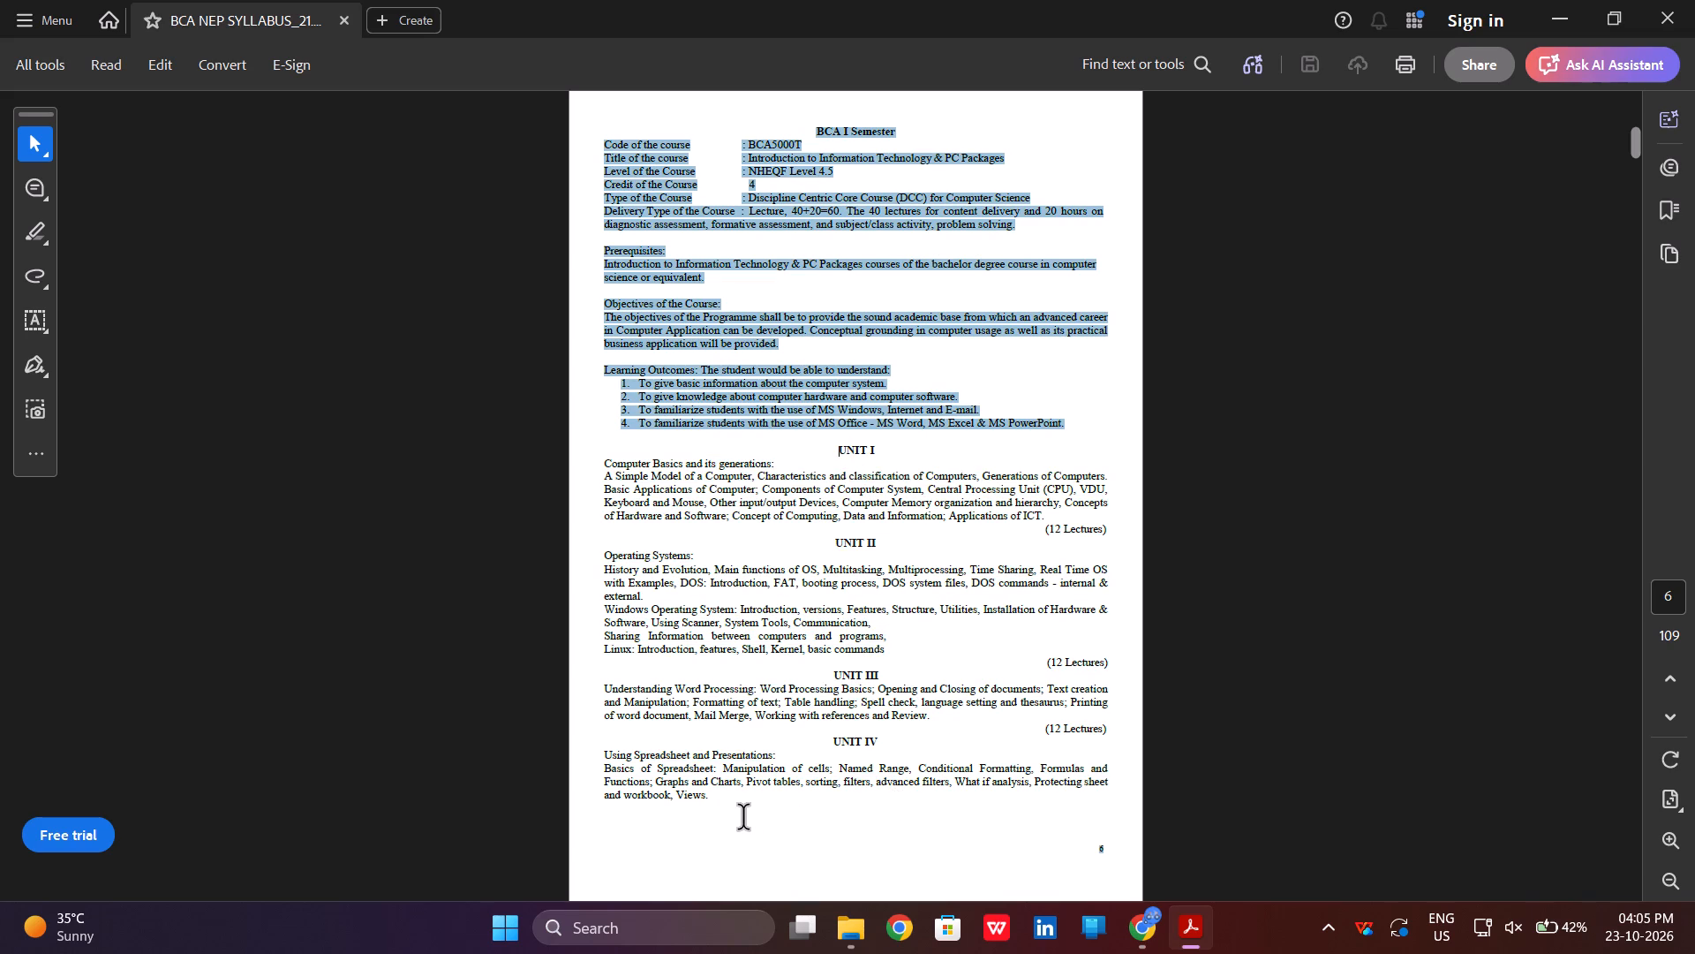
{"action": "left_click_drag", "start_coordinate": [744, 819], "coordinate": [722, 807]}
{"action": "key", "text": "ctrl+v"}
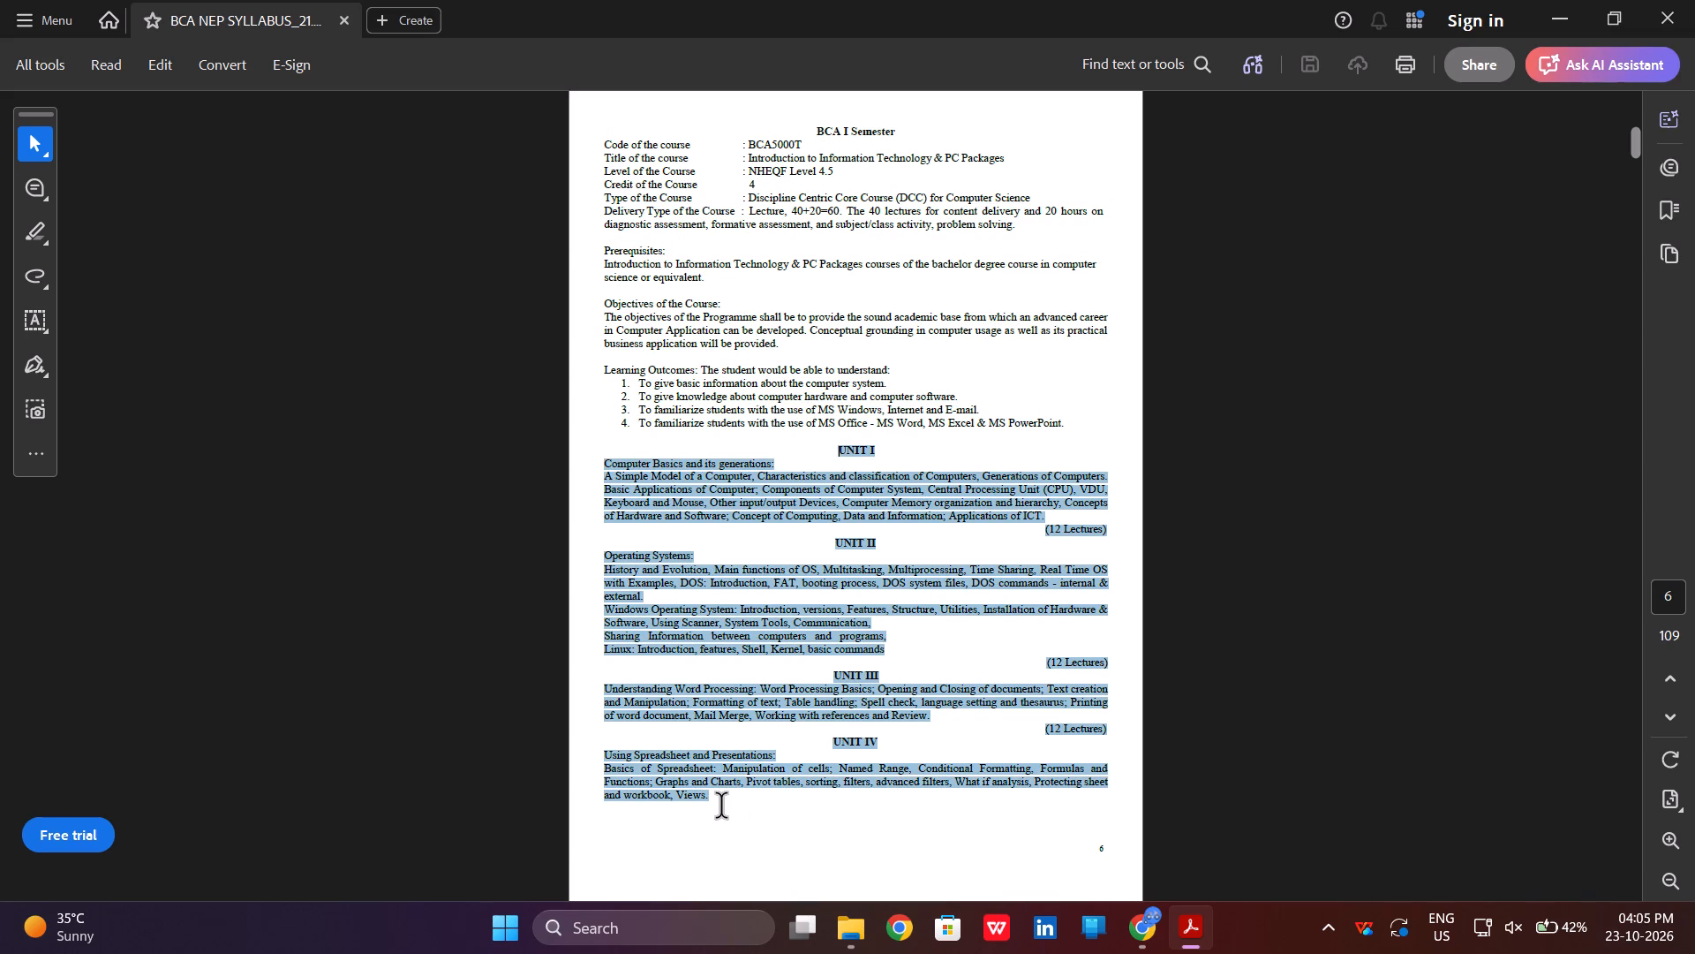
{"action": "key", "text": "ctrl+c"}
{"action": "key", "text": "ctrl+c"}
{"action": "key", "text": "ctrl+c"}
{"action": "key", "text": "ctrl+c"}
{"action": "key", "text": "ctrl+c"}
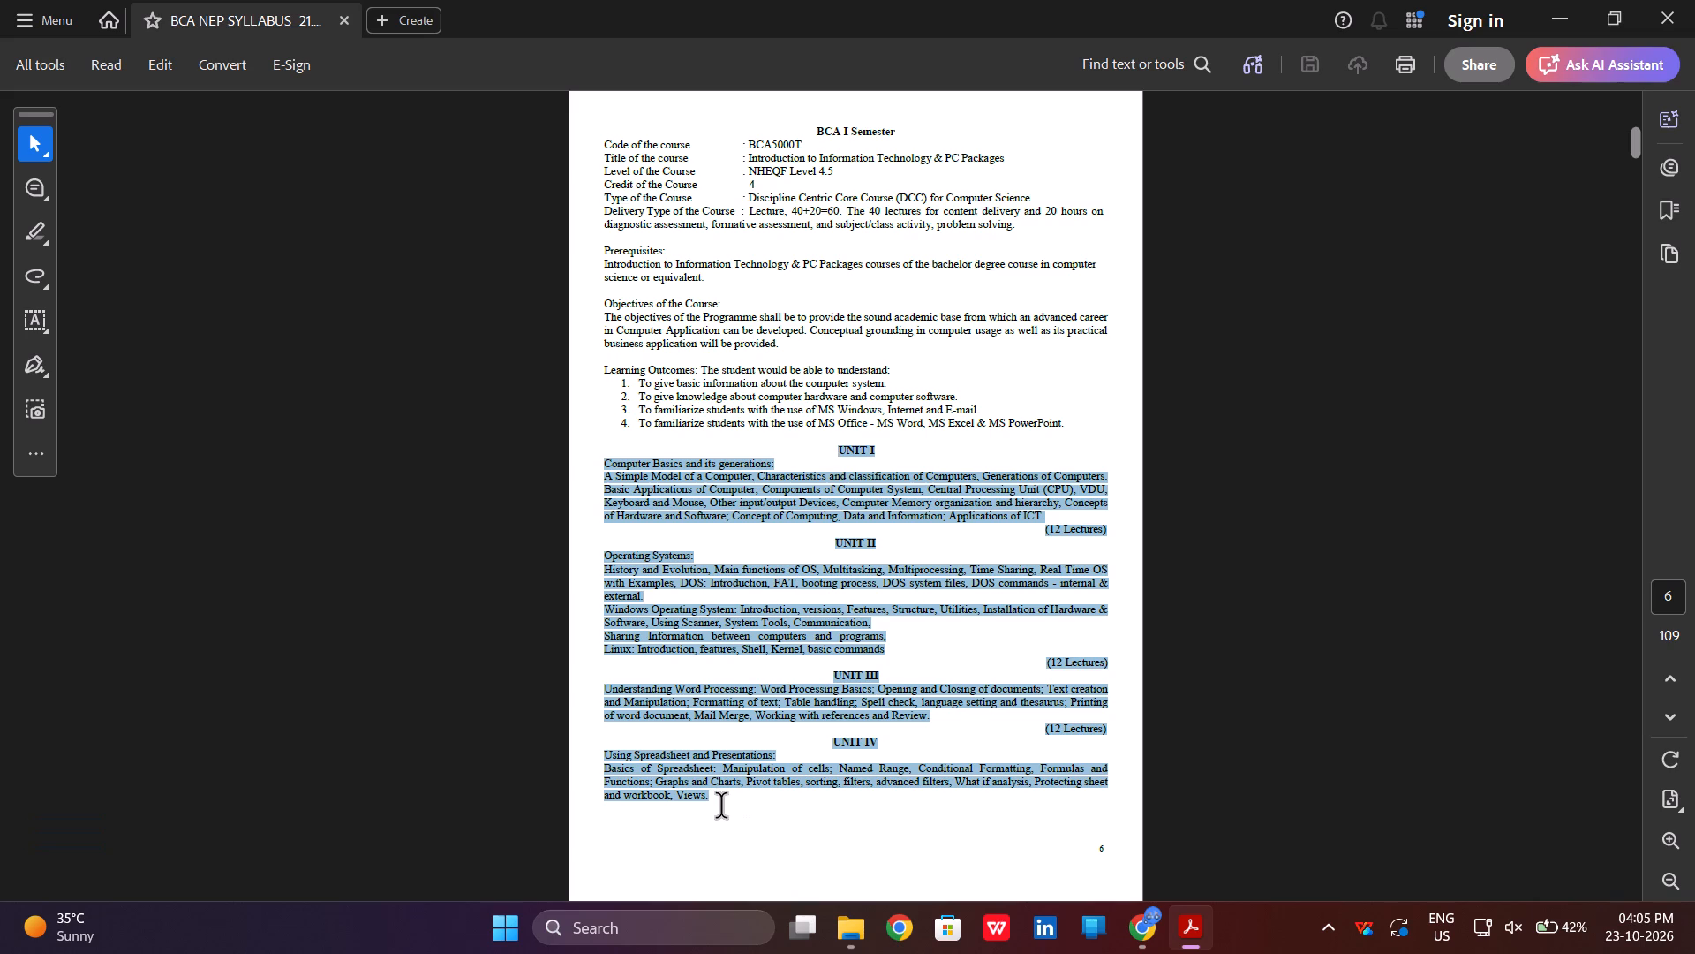
Switch back to the reporting workbook and enter the label 1ST SEM IT&PC in cell A14 of the Syllabus Coverage sheet.
{"action": "key", "text": "alt+Tab"}
{"action": "key", "text": "alt+Tab"}
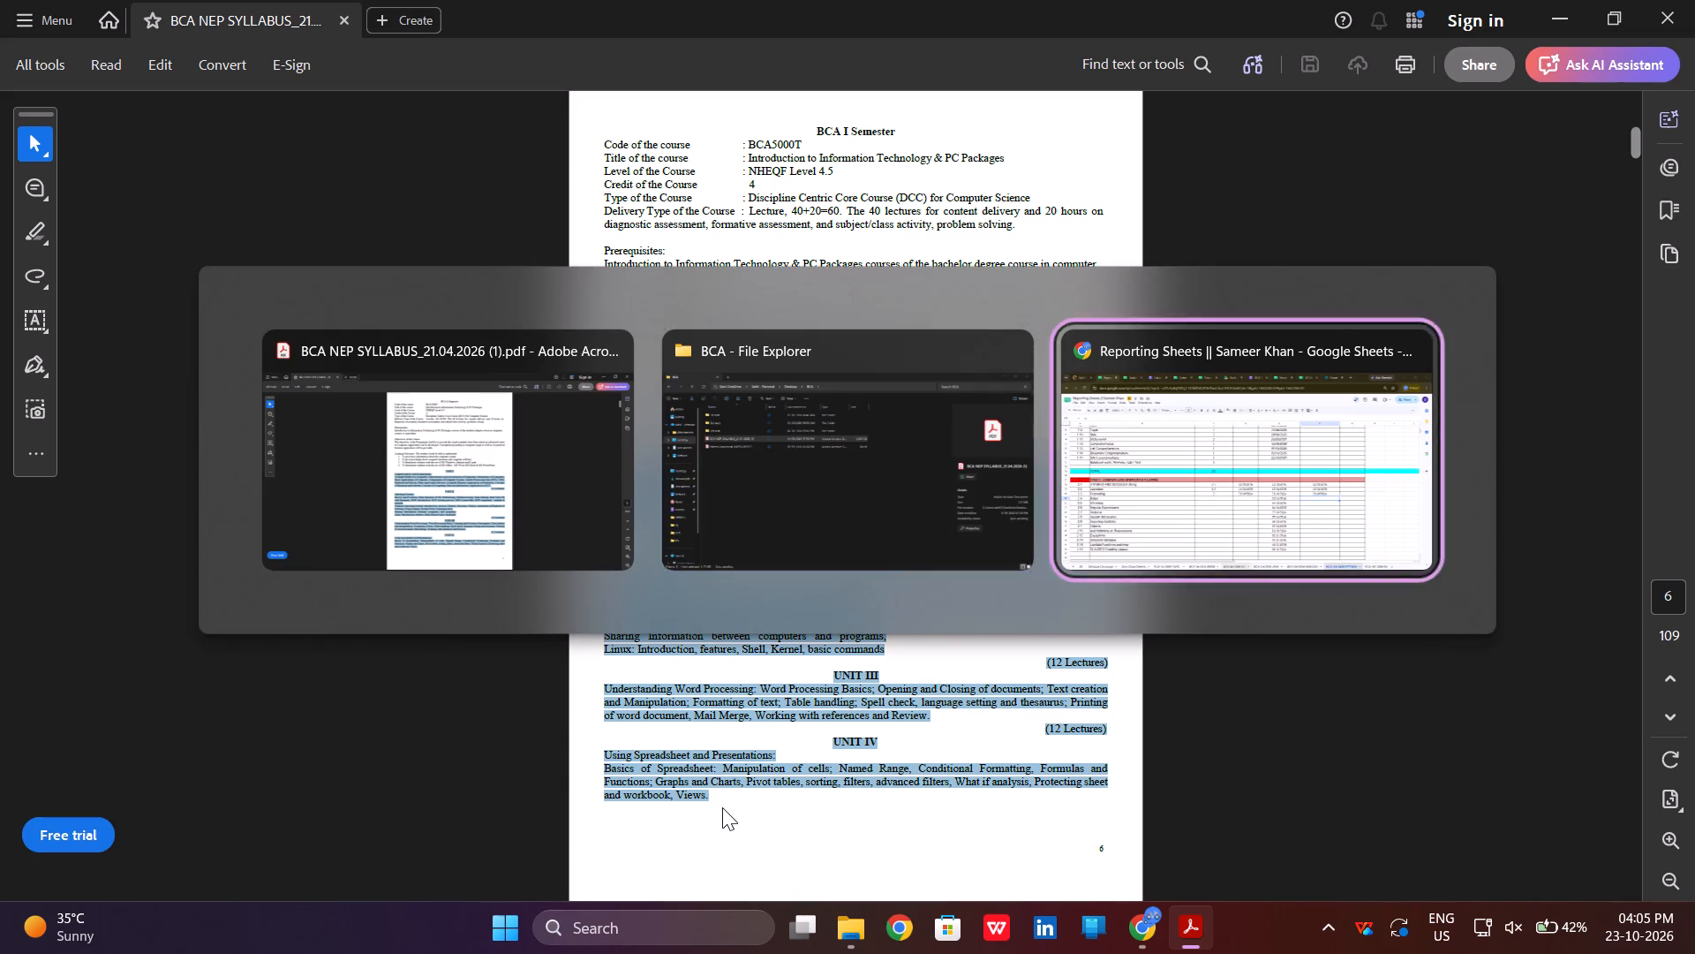
{"action": "scroll", "coordinate": [186, 890], "scroll_direction": "up", "scroll_amount": 2}
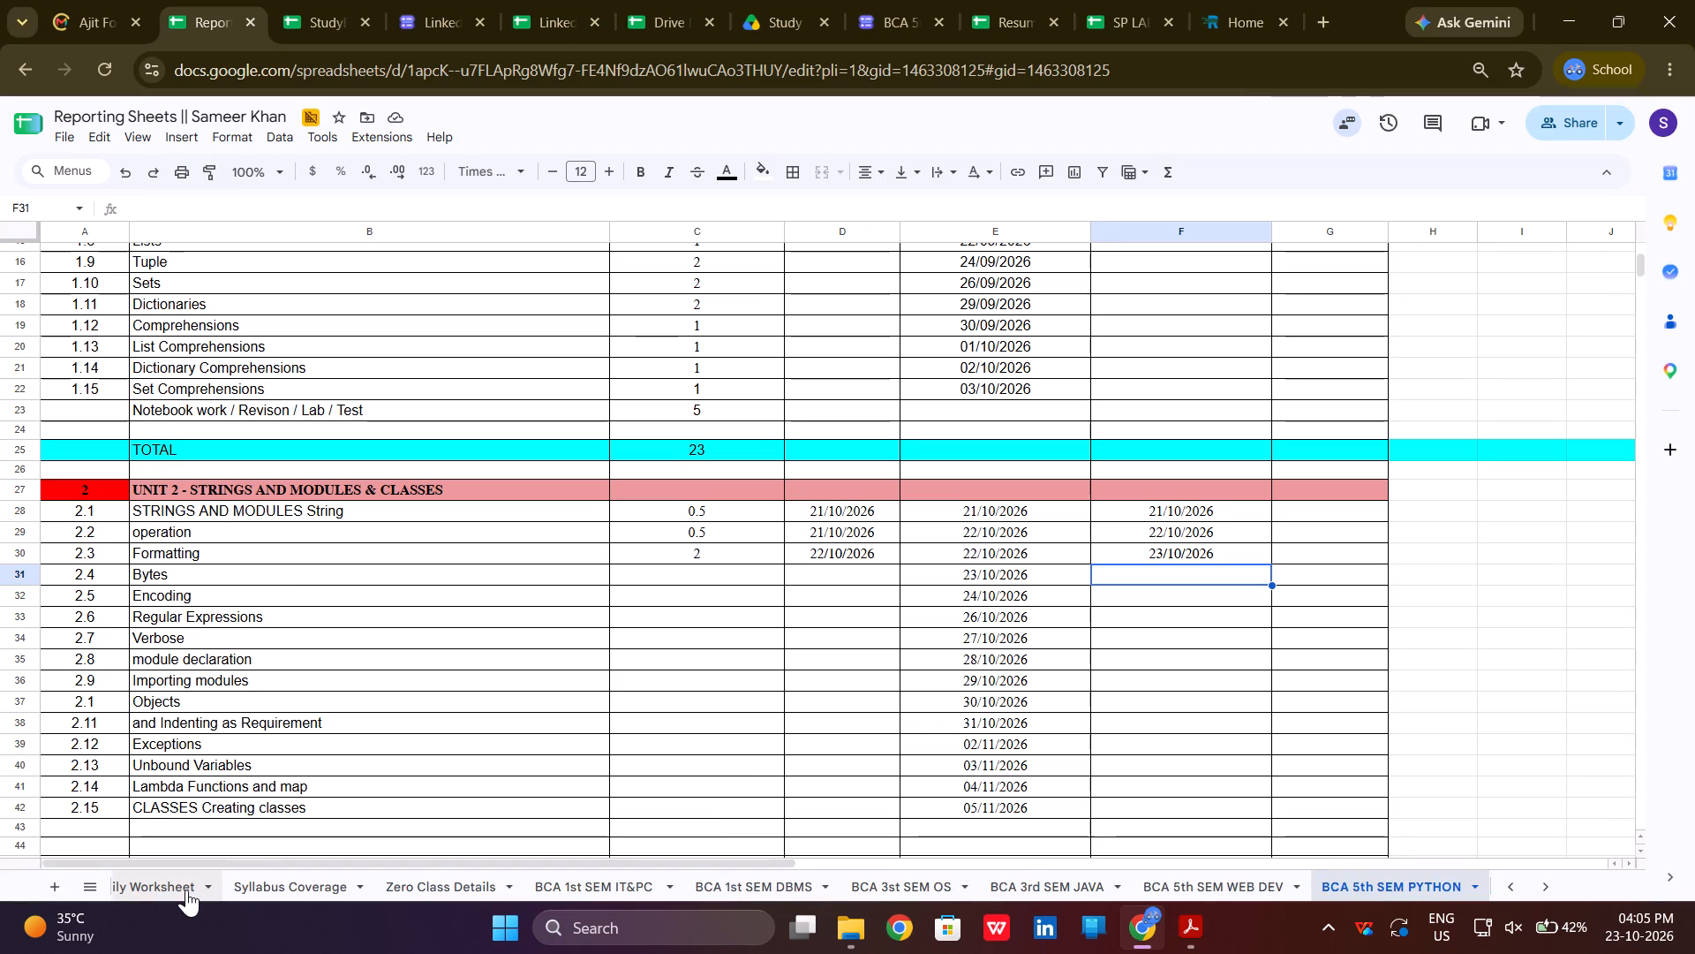
{"action": "scroll", "coordinate": [186, 890], "scroll_direction": "up", "scroll_amount": 4}
{"action": "left_click", "coordinate": [282, 896]}
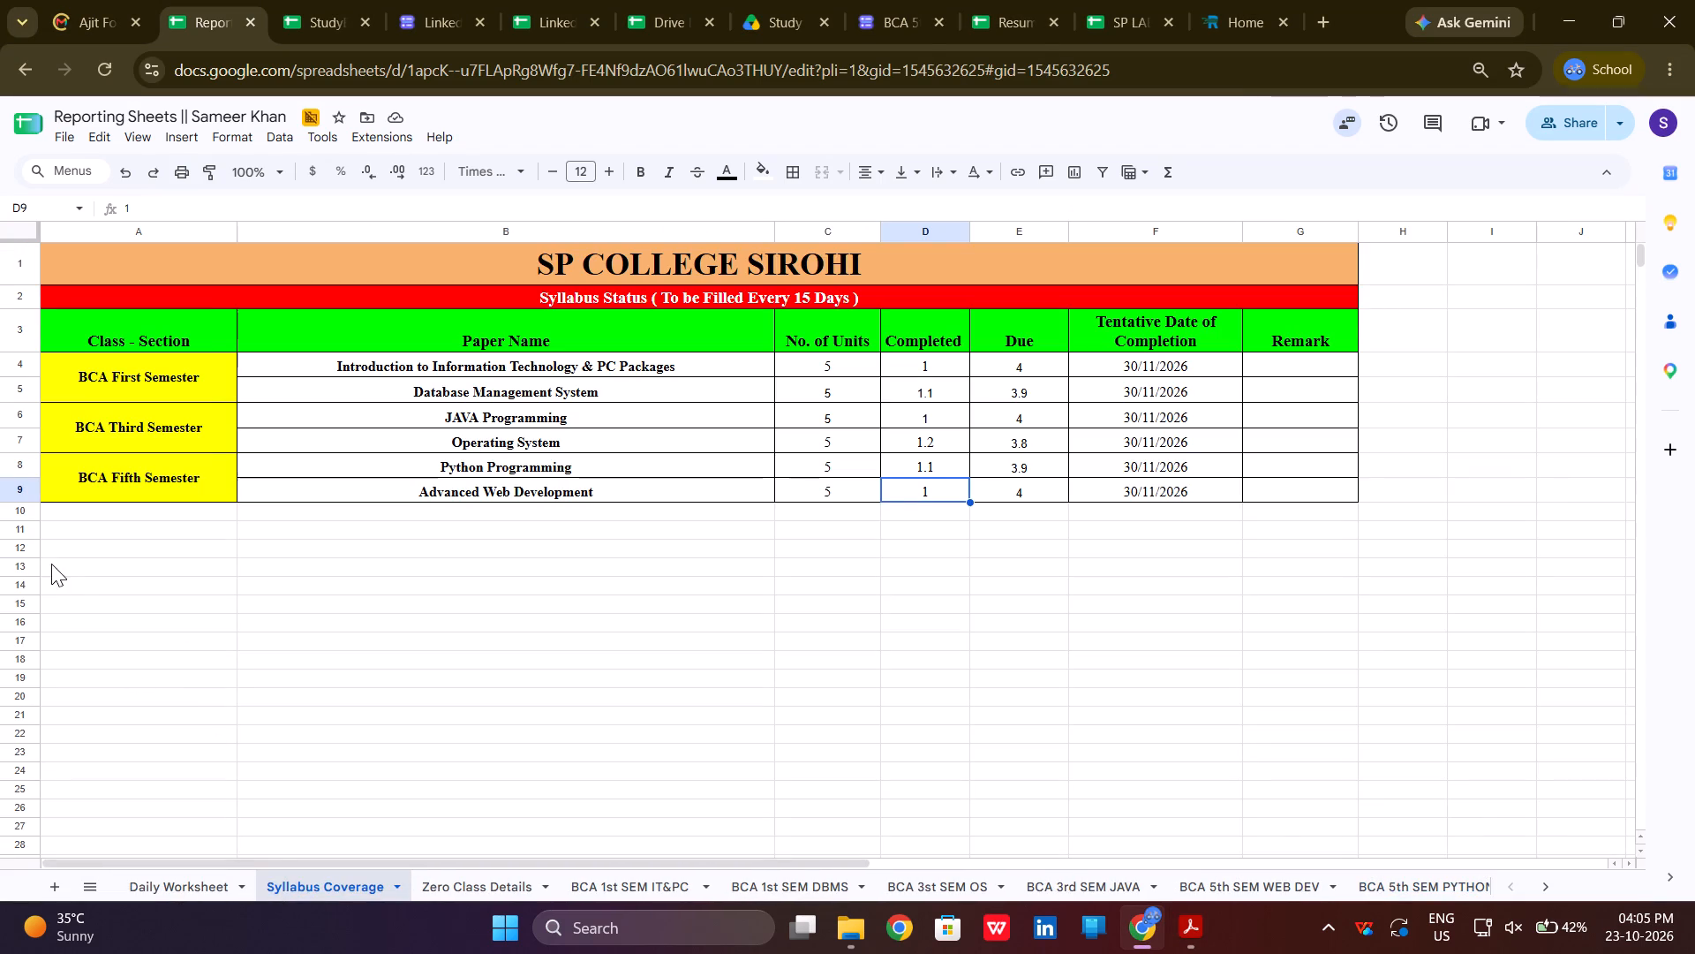
{"action": "left_click", "coordinate": [55, 555]}
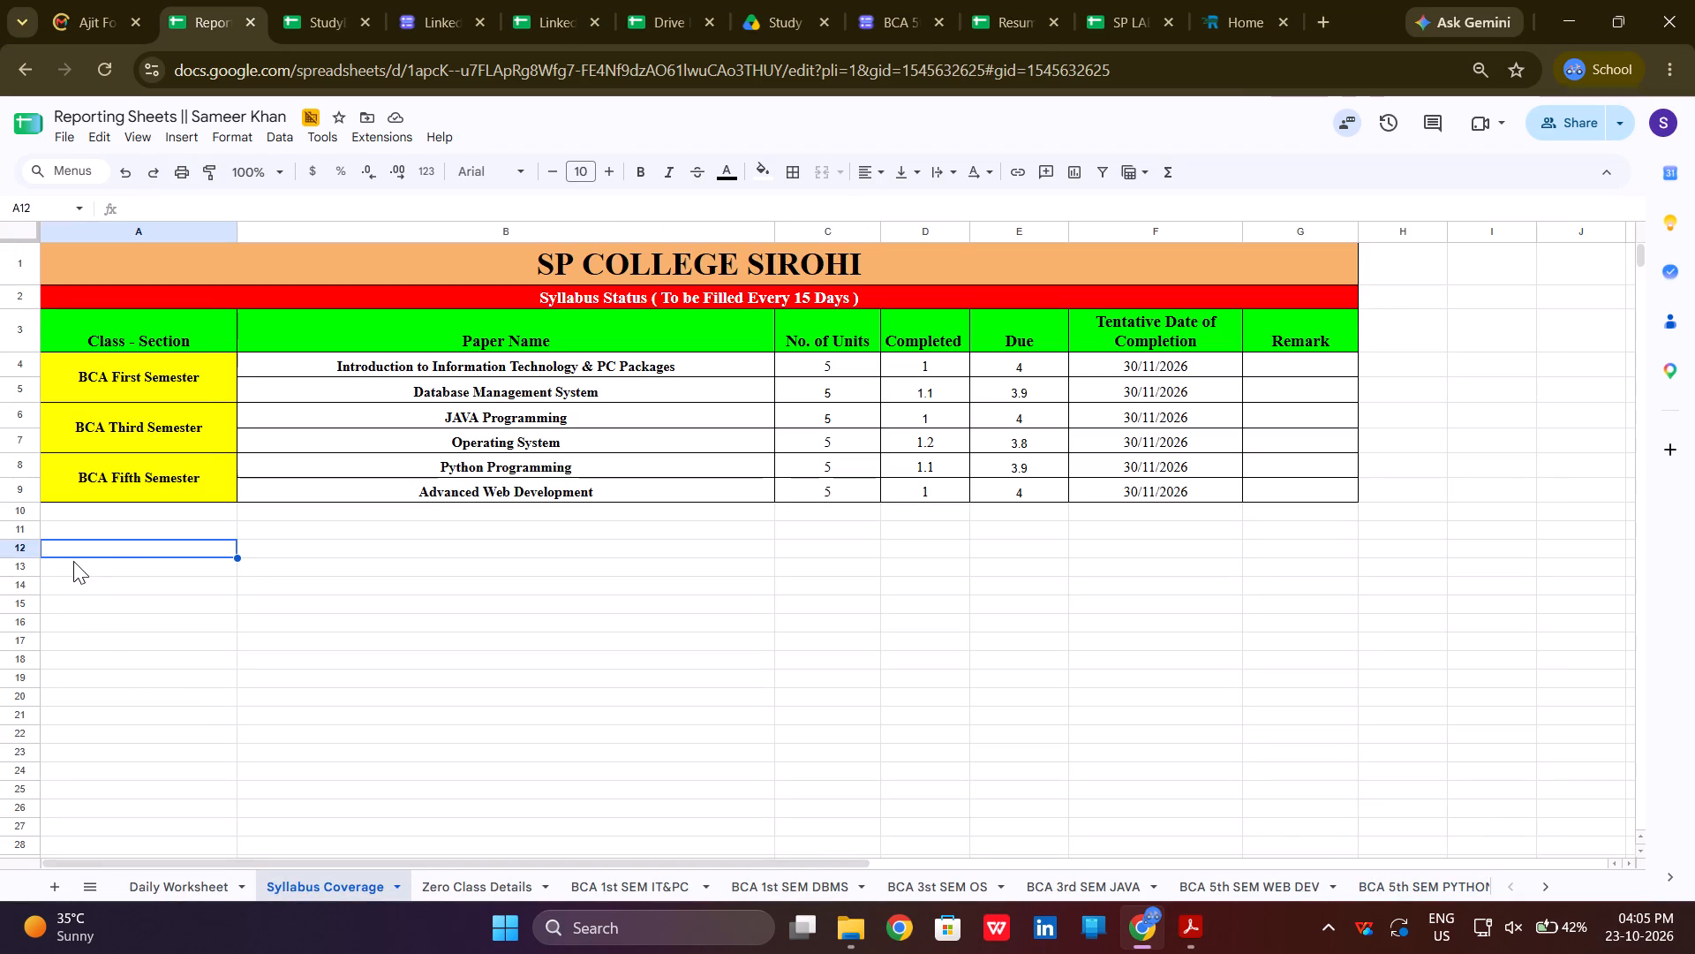
{"action": "left_click", "coordinate": [72, 583]}
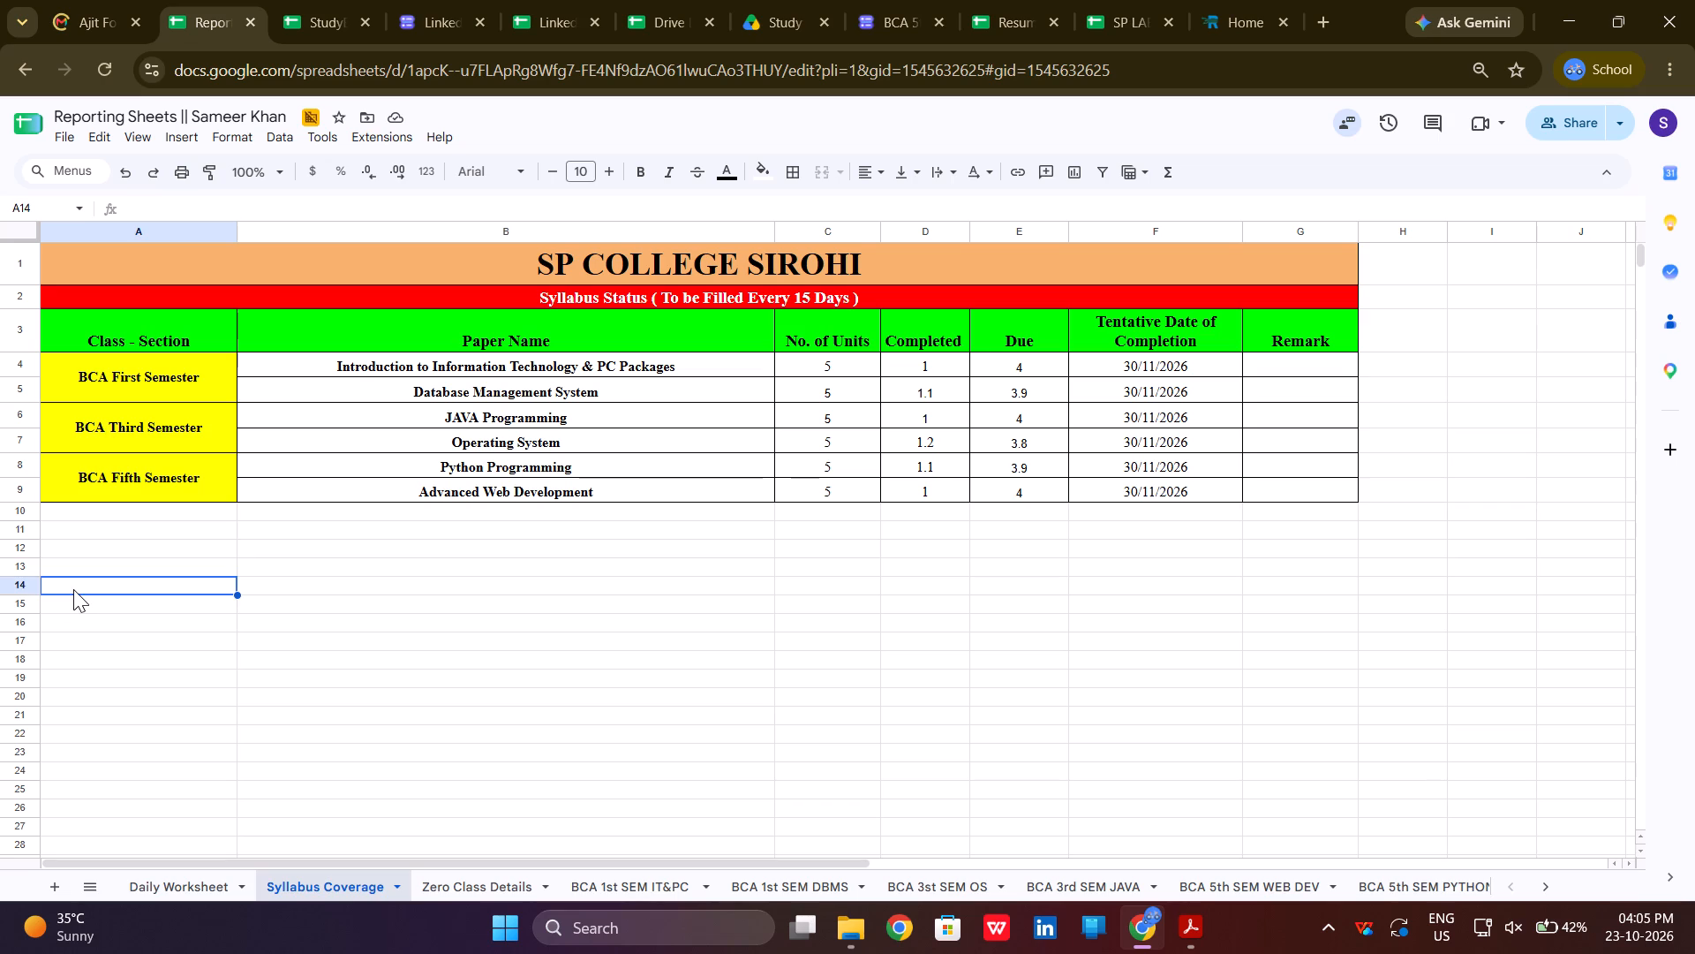
{"action": "type", "text": "1SR"}
{"action": "key", "text": "BackSpace"}
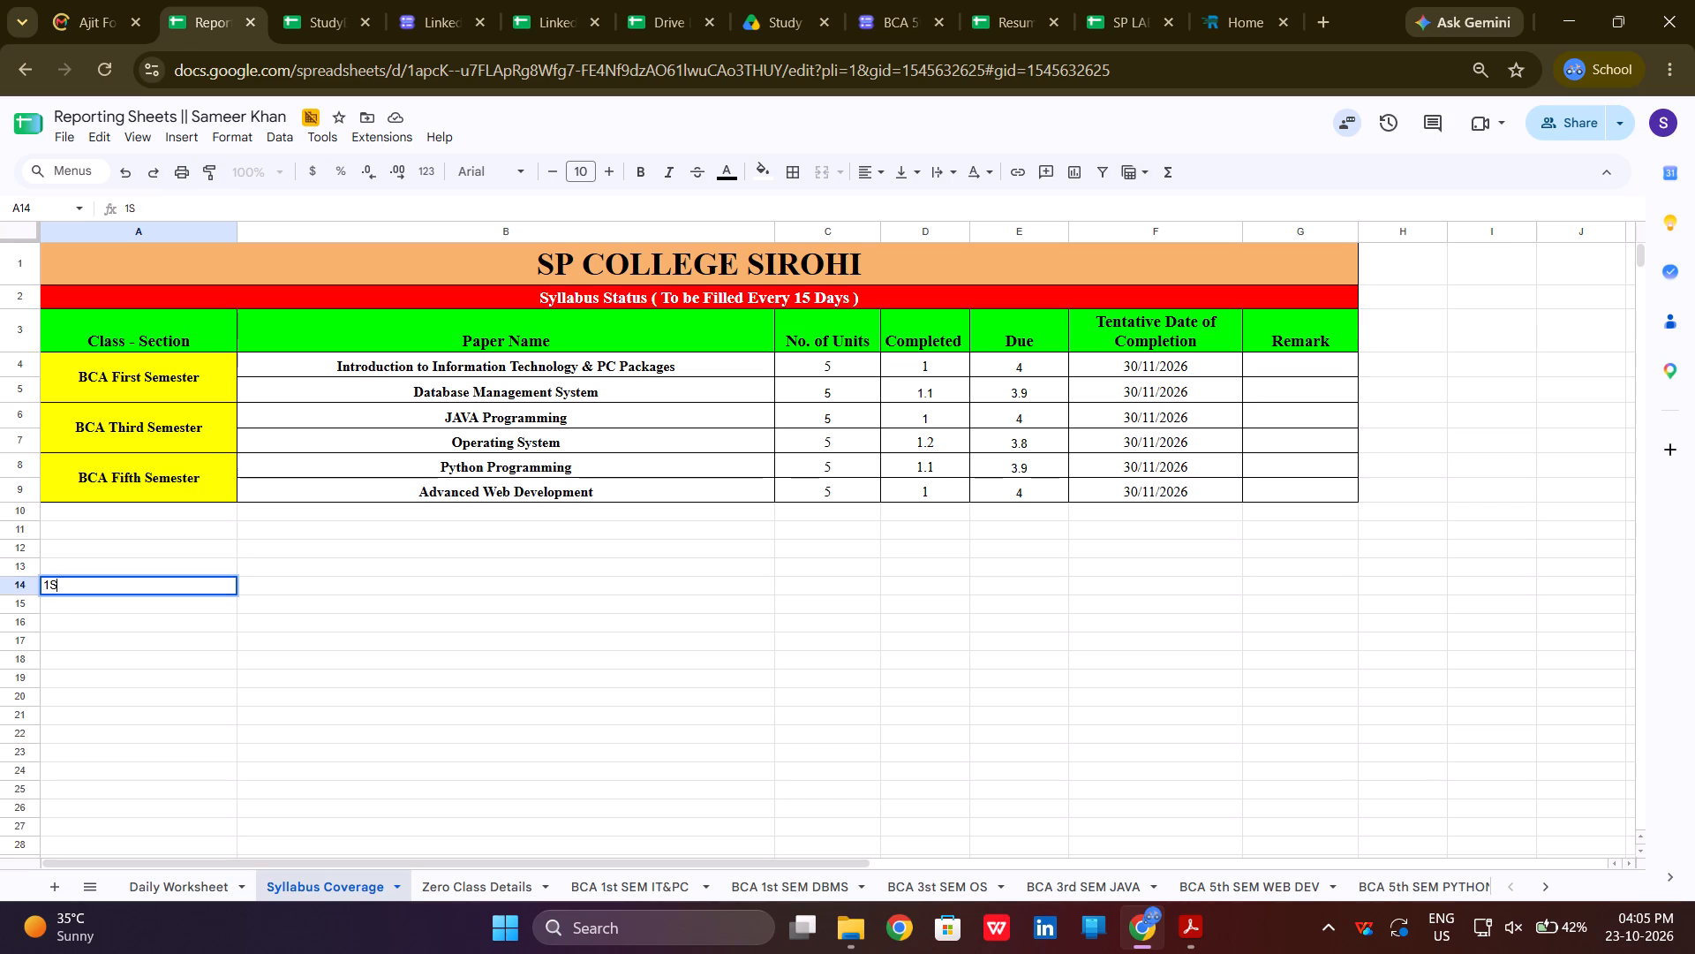
{"action": "type", "text": "T s"}
{"action": "key", "text": "BackSpace"}
{"action": "type", "text": "SEM ITP"}
{"action": "key", "text": "BackSpace"}
{"action": "key", "text": "shift+ampersand"}
{"action": "type", "text": "PC"}
{"action": "left_click", "coordinate": [26, 589]}
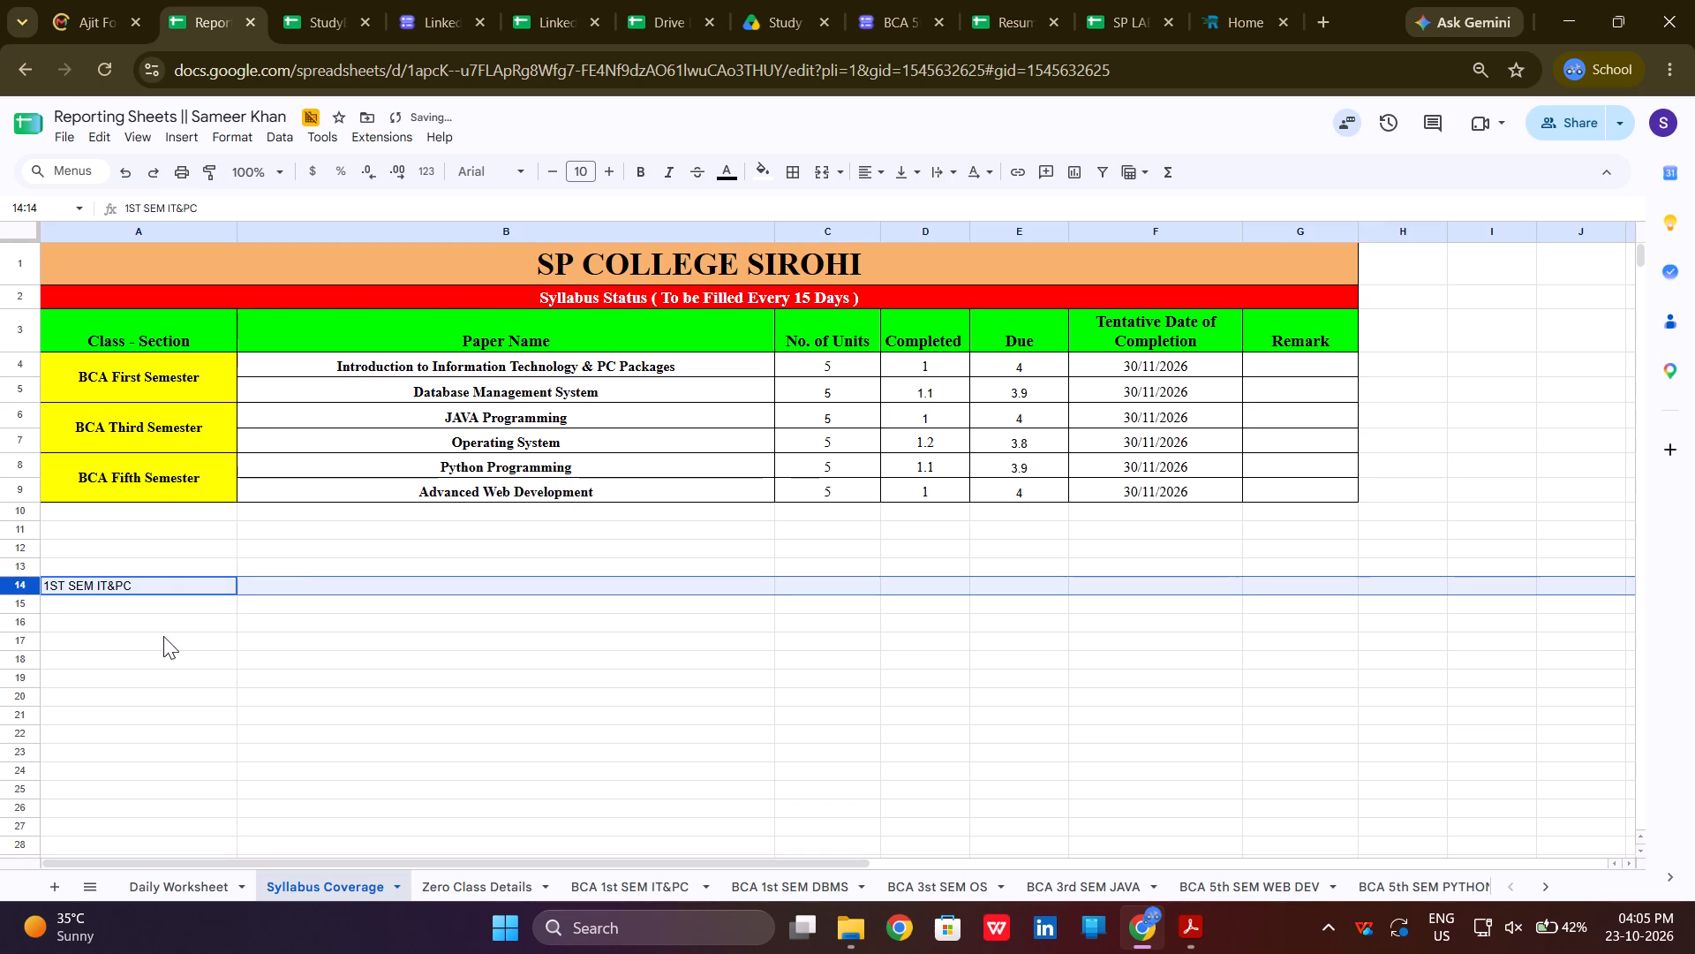
Apply the formatting of the BCA First Semester cell to the 1ST SEM IT&PC label in A14.
{"action": "left_click", "coordinate": [146, 392]}
{"action": "key", "text": "ctrl+c"}
{"action": "left_click", "coordinate": [126, 586]}
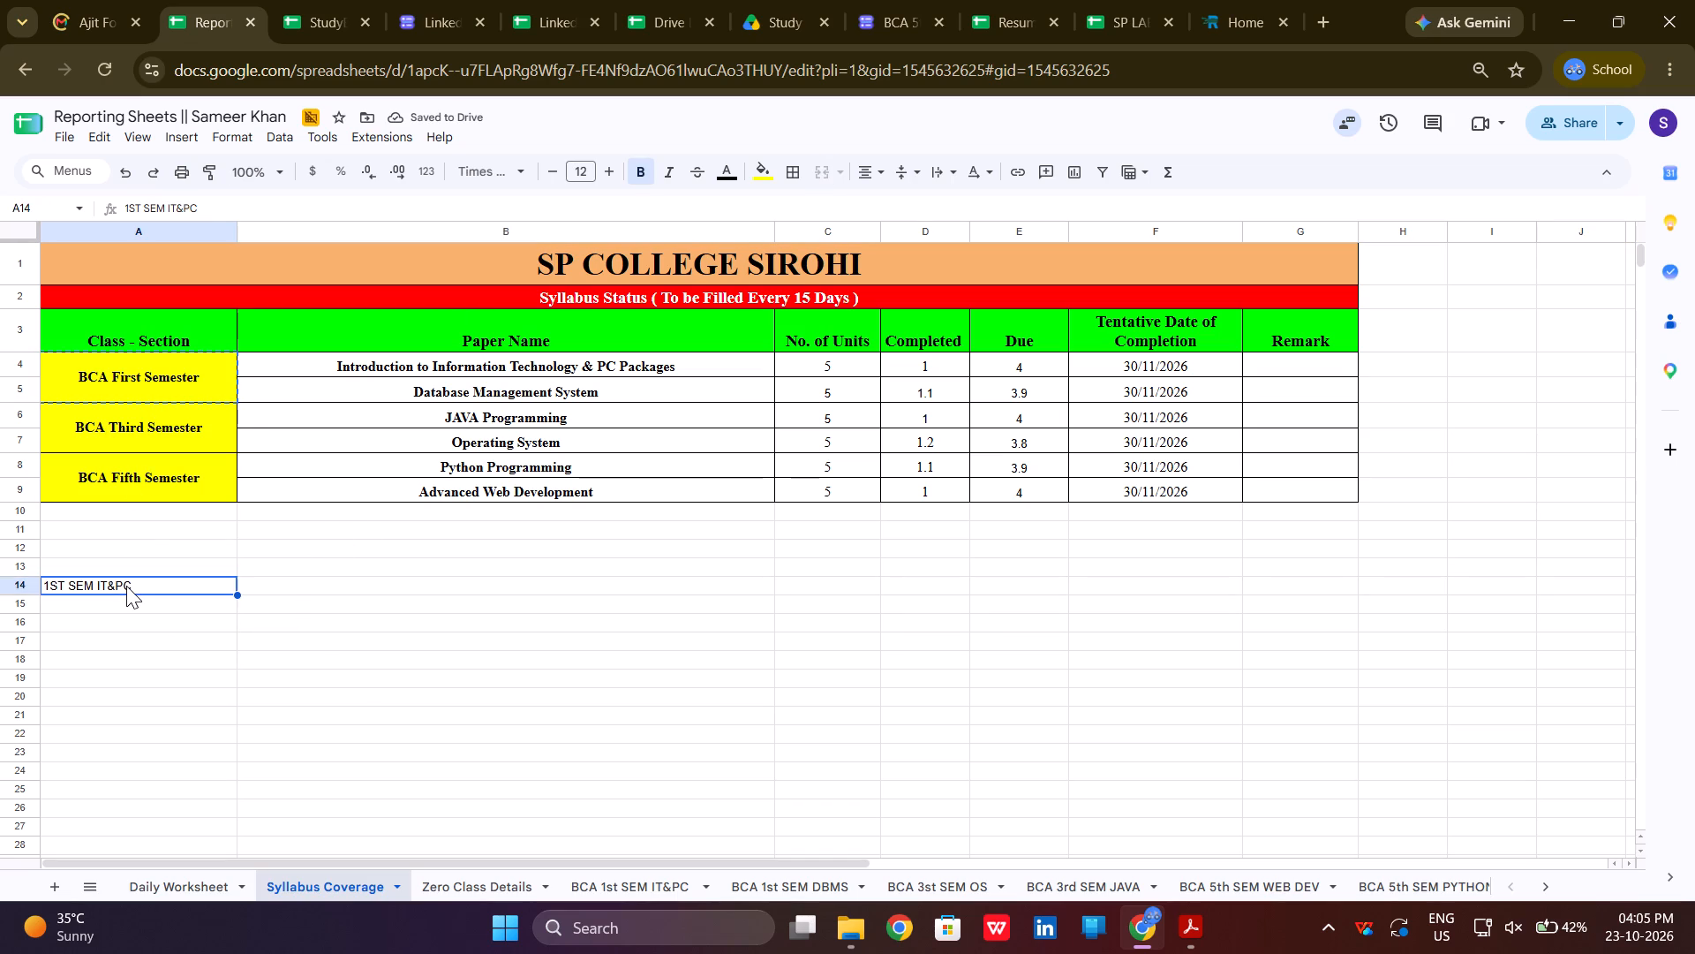
{"action": "key", "text": "ctrl+alt+v"}
{"action": "key", "text": "ctrl+alt+v"}
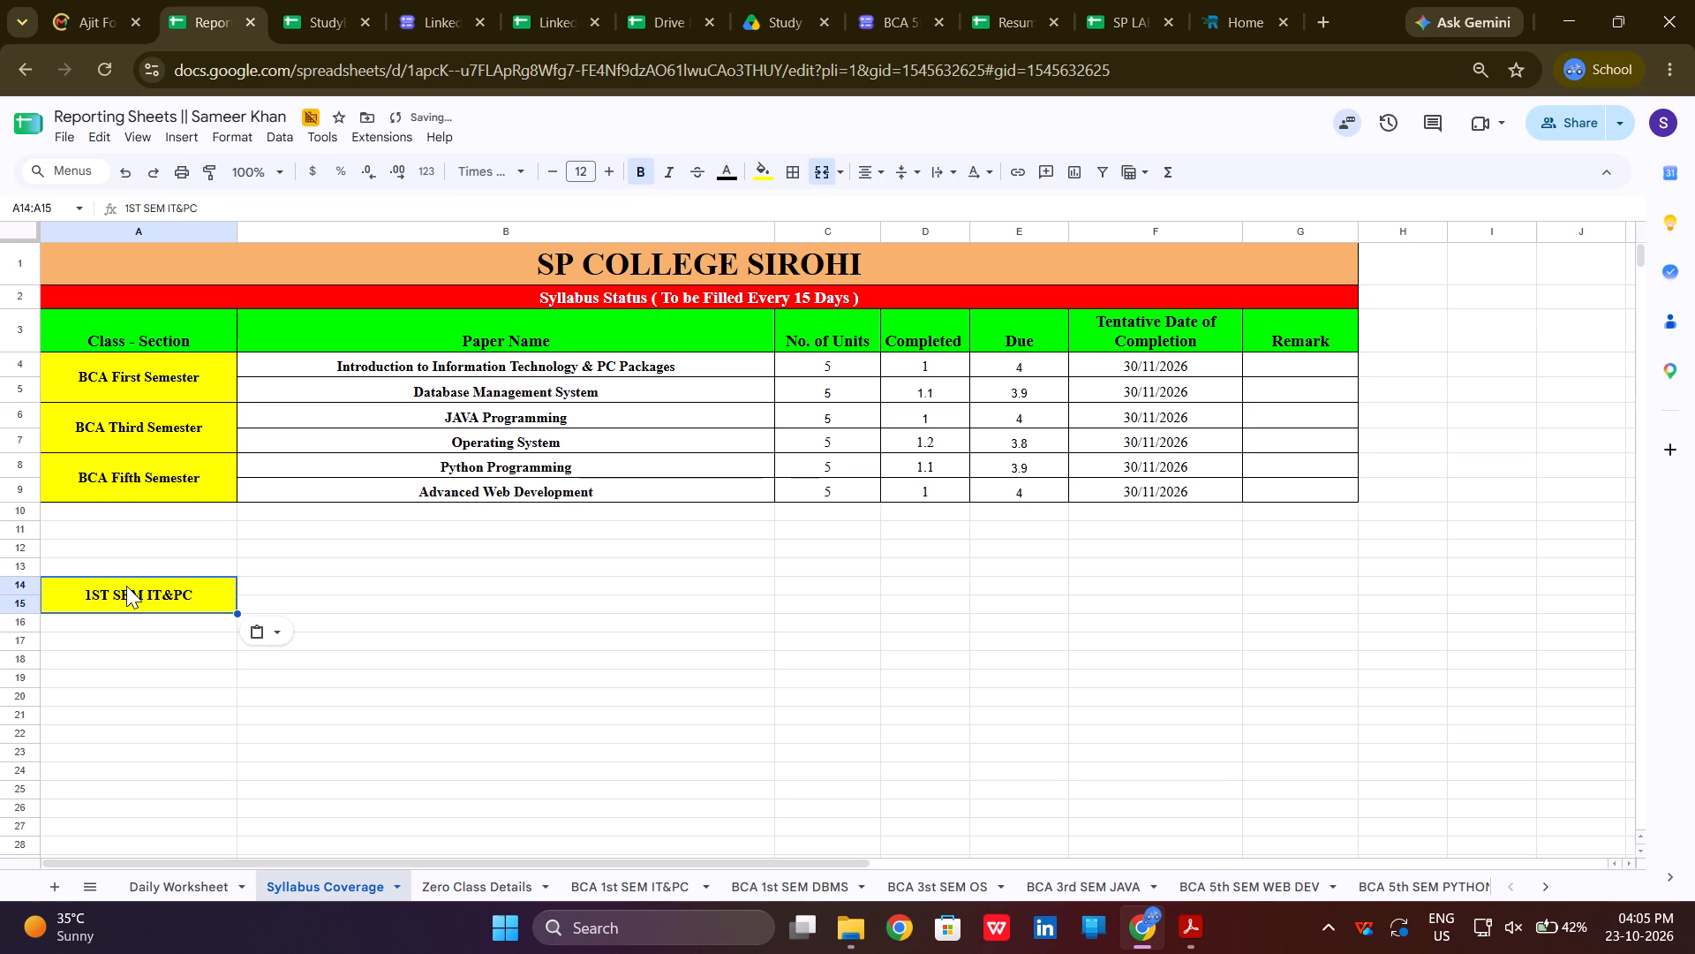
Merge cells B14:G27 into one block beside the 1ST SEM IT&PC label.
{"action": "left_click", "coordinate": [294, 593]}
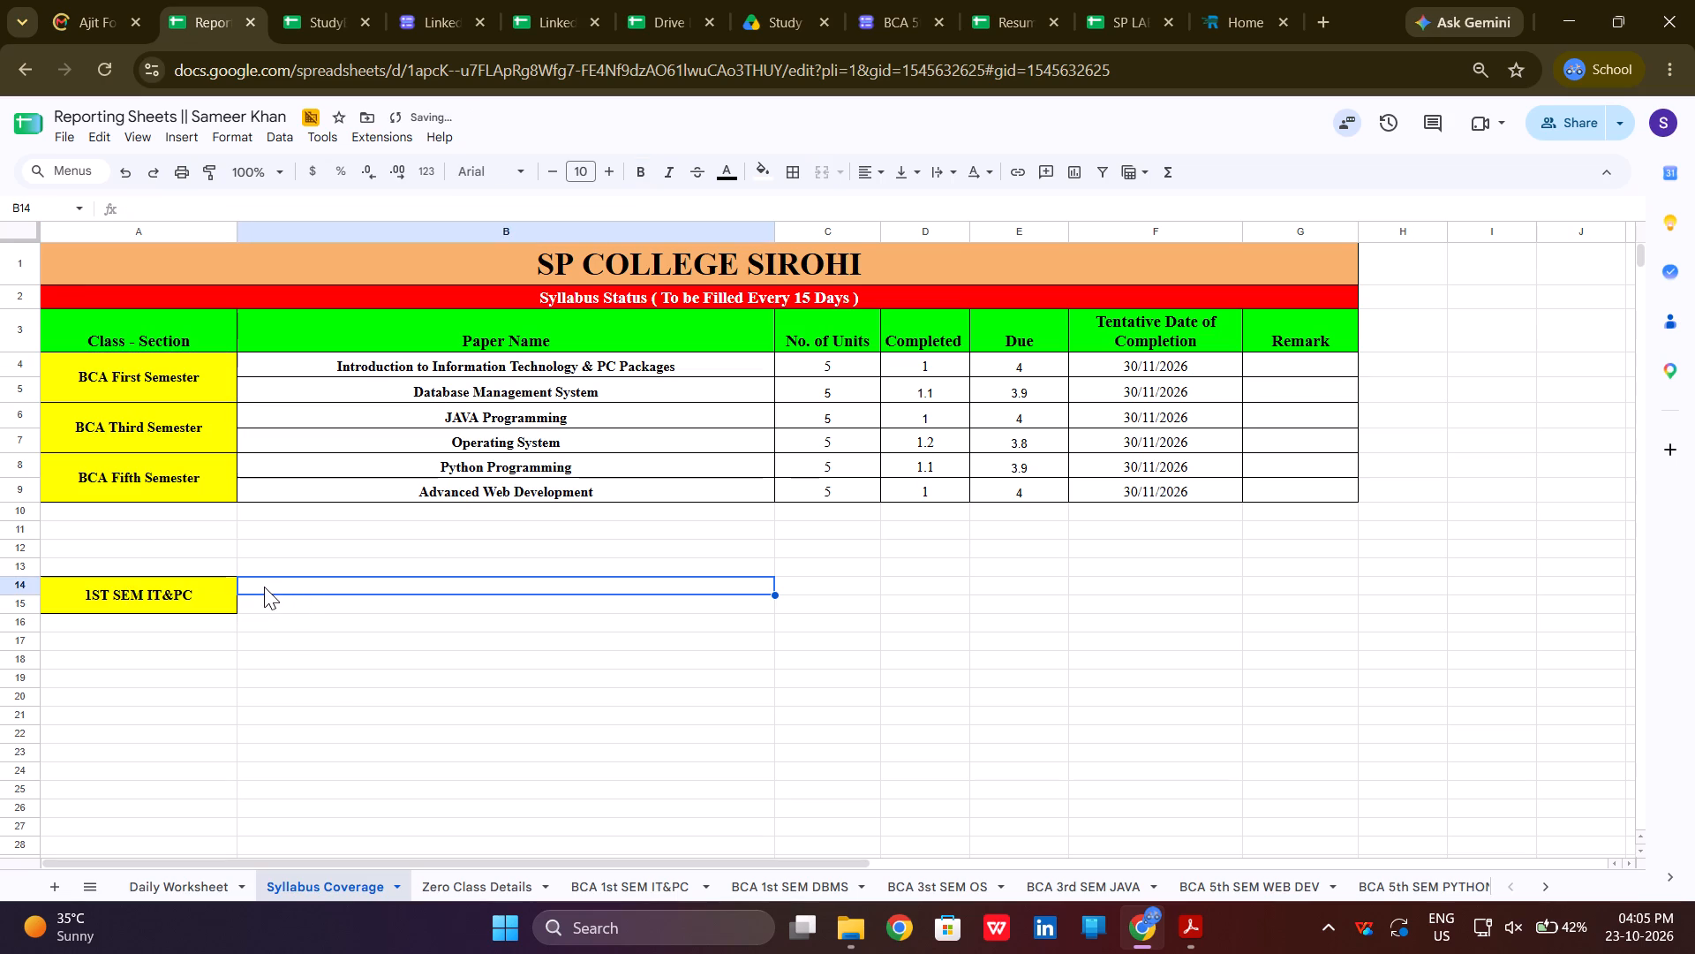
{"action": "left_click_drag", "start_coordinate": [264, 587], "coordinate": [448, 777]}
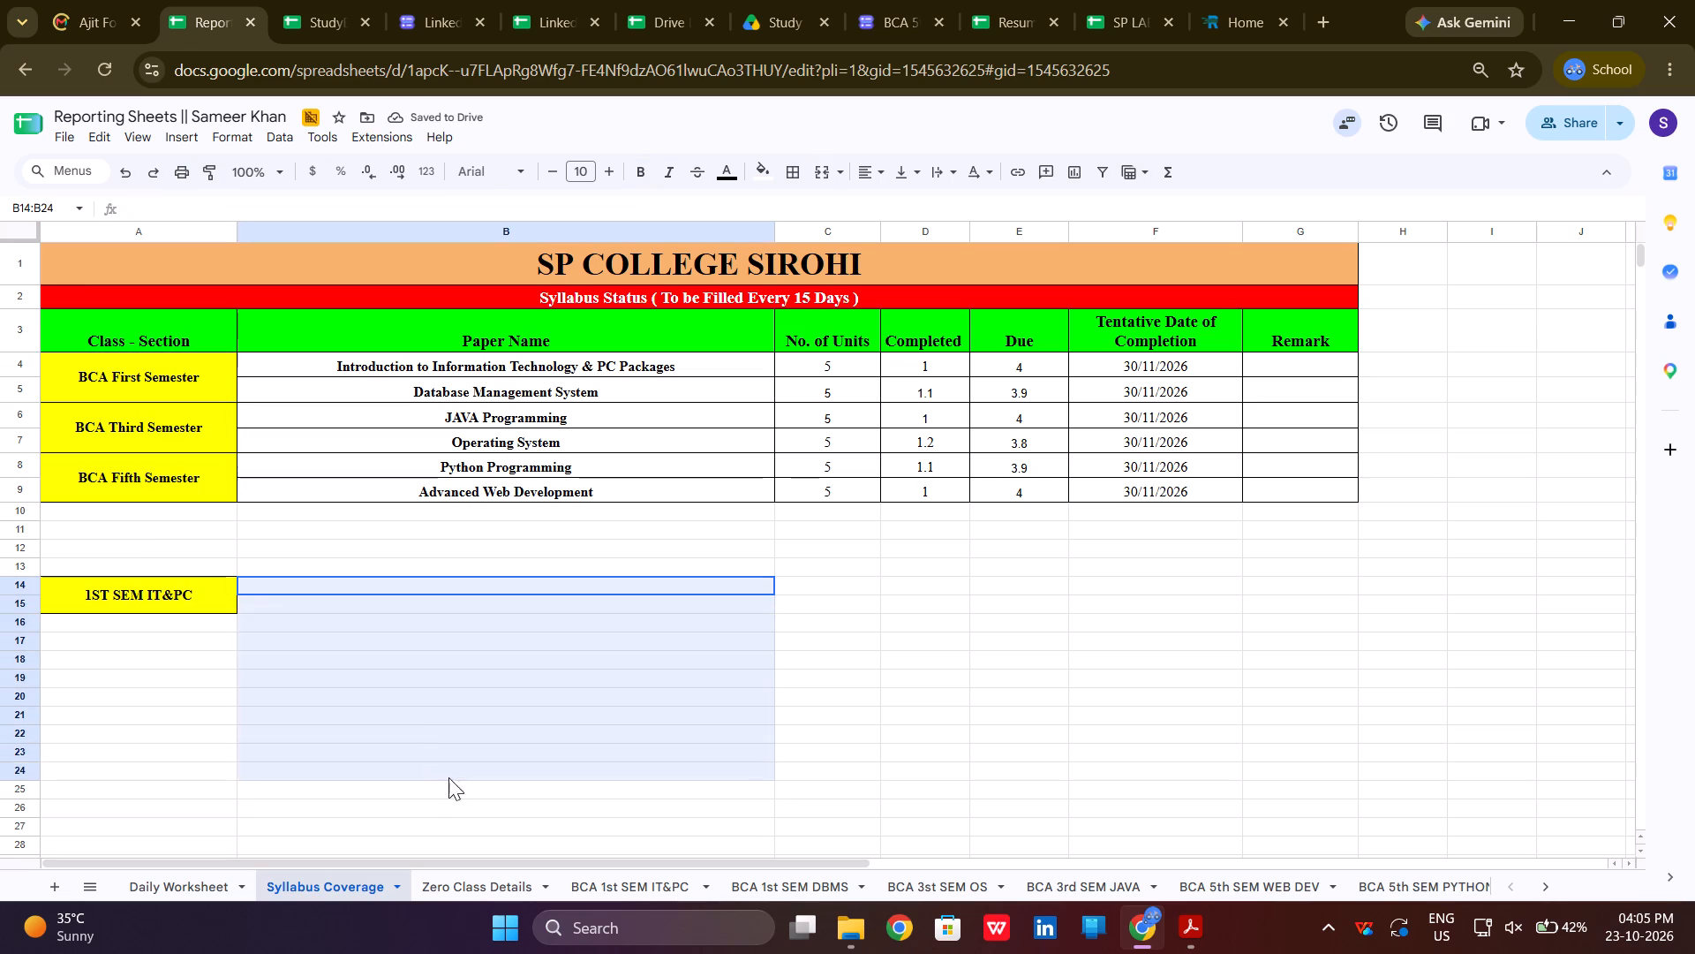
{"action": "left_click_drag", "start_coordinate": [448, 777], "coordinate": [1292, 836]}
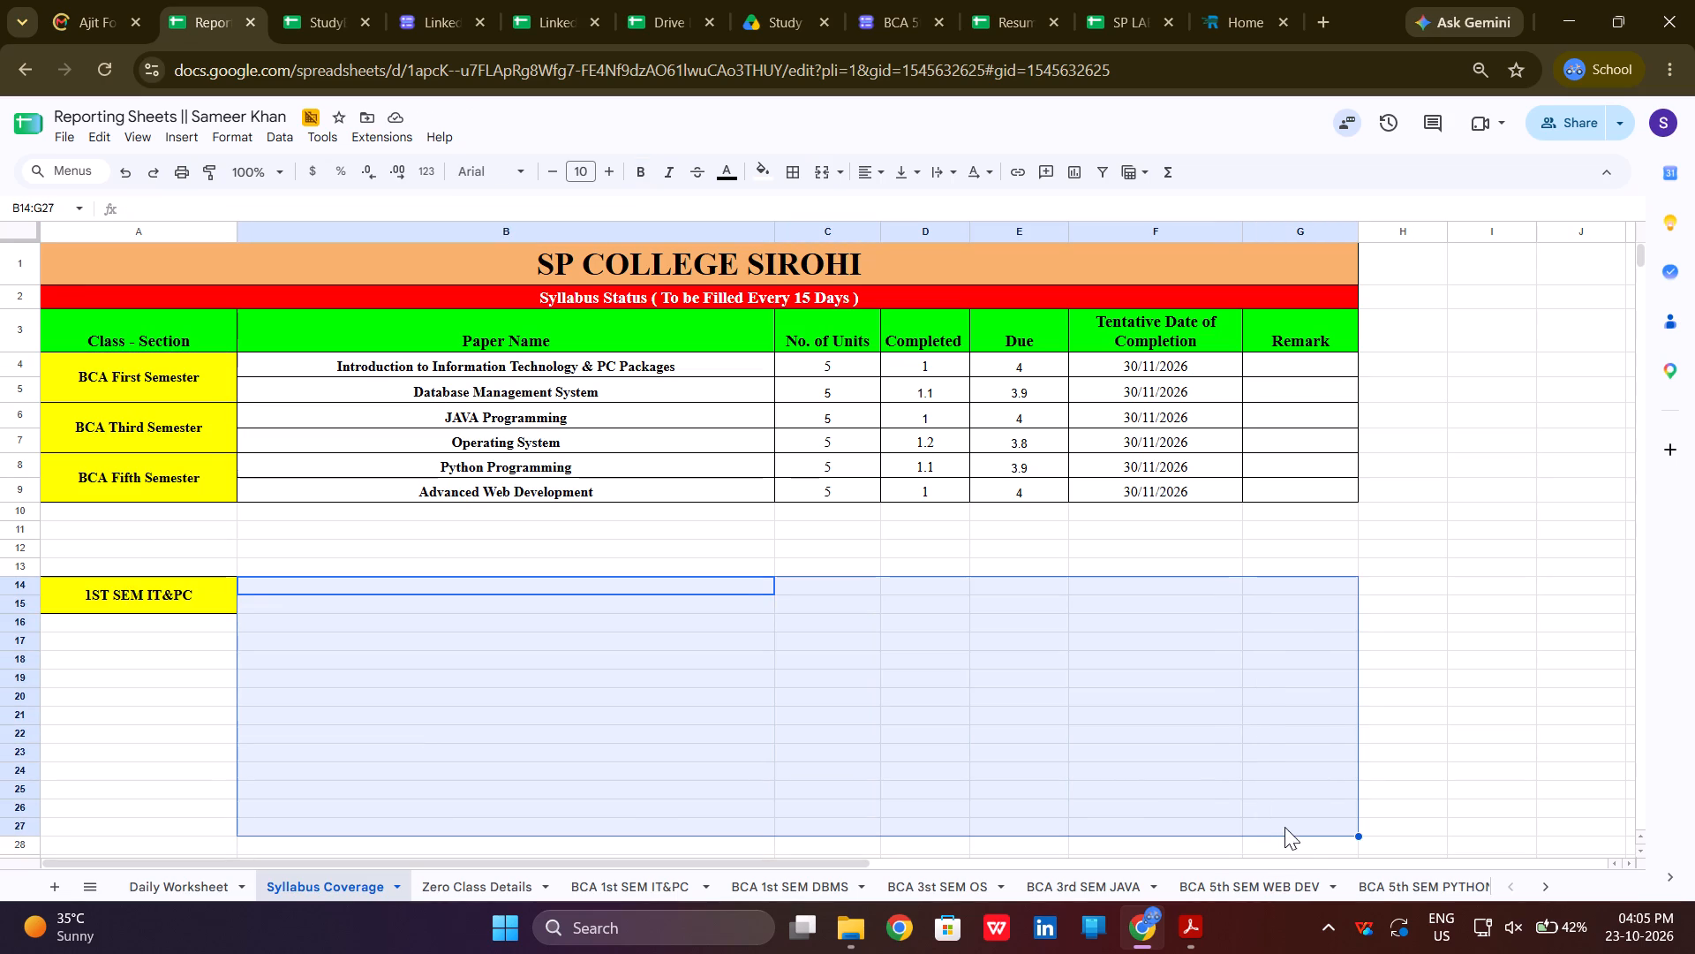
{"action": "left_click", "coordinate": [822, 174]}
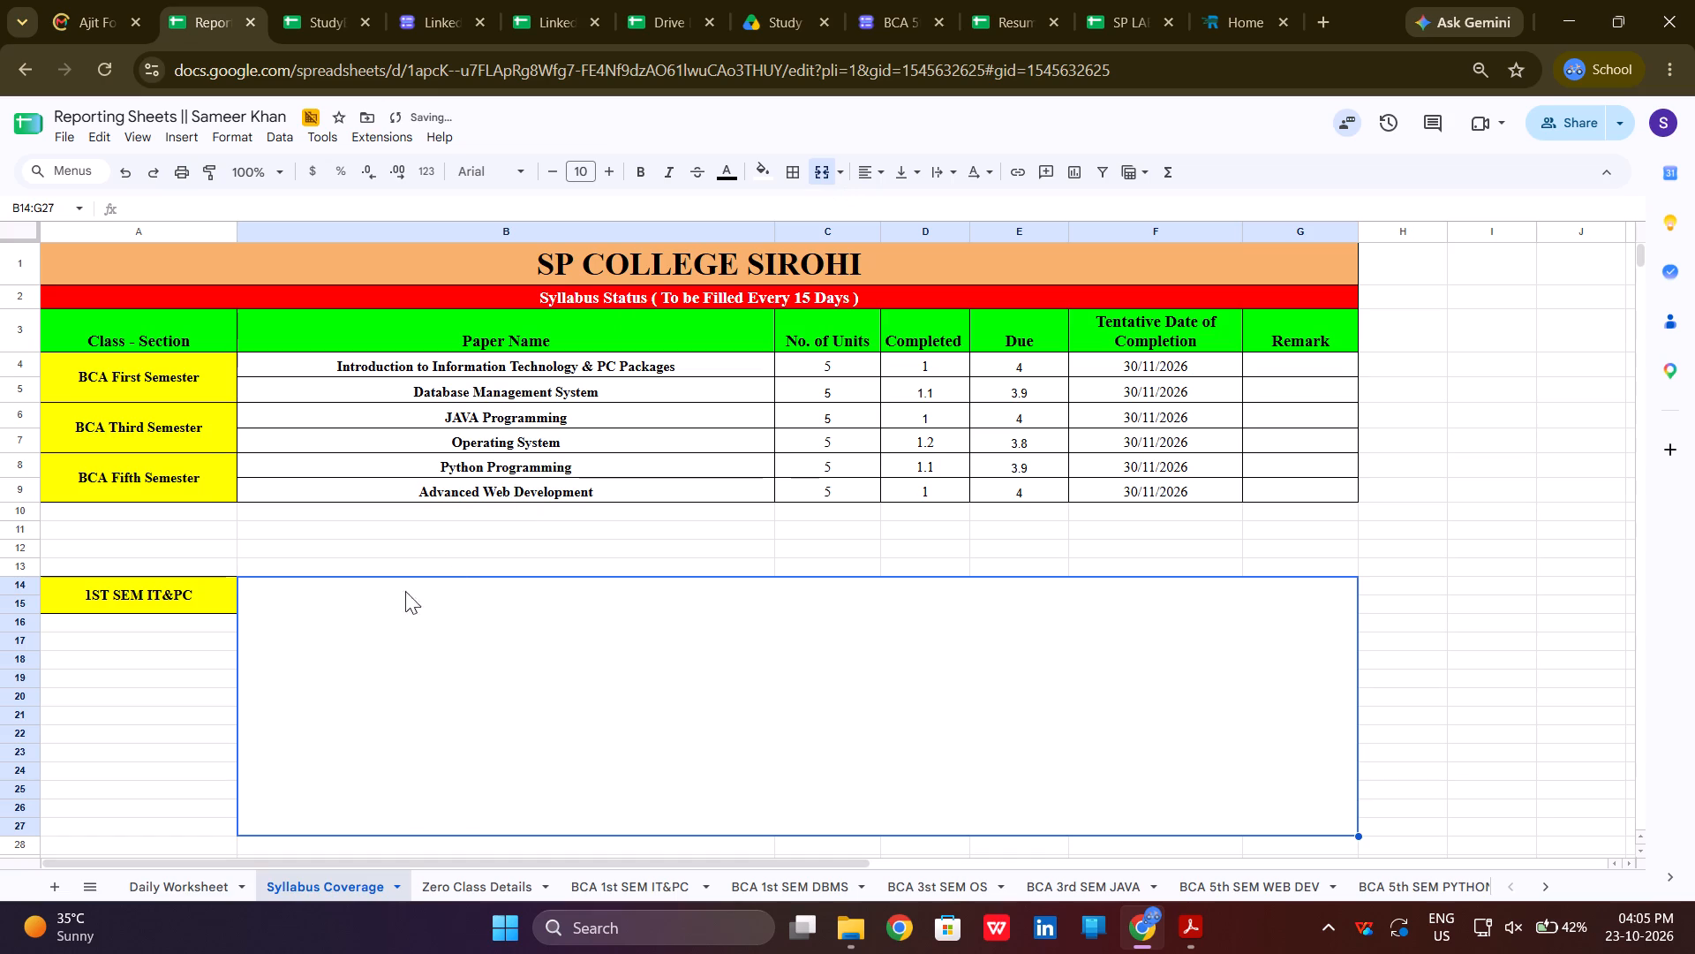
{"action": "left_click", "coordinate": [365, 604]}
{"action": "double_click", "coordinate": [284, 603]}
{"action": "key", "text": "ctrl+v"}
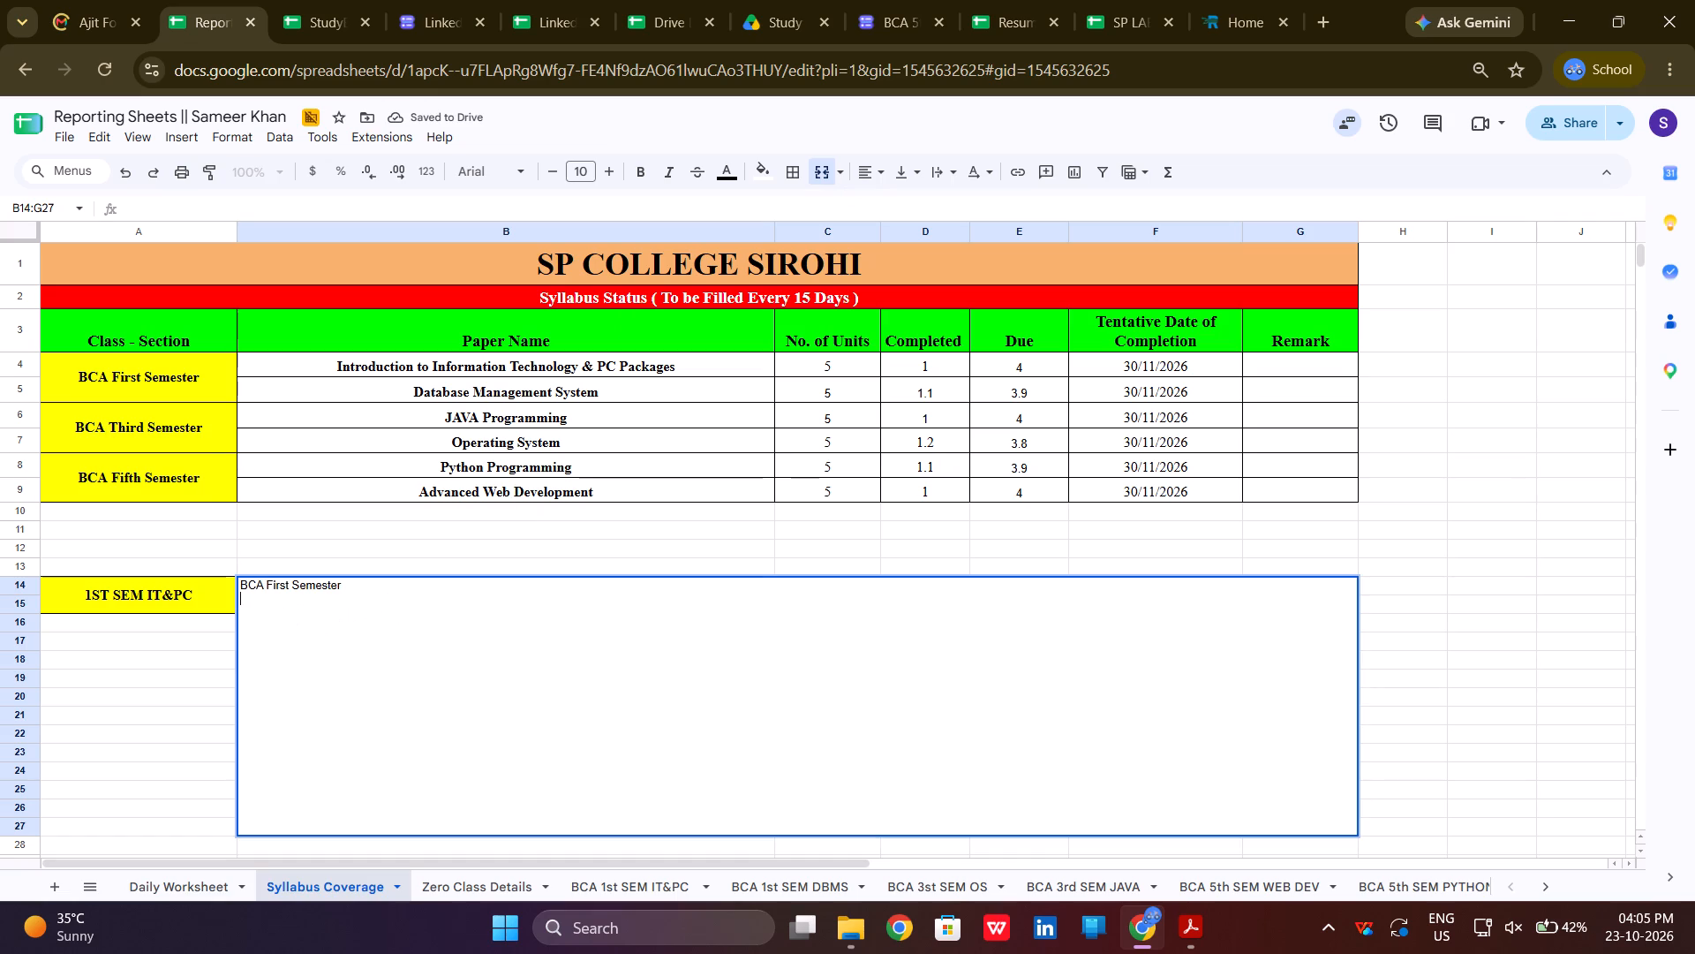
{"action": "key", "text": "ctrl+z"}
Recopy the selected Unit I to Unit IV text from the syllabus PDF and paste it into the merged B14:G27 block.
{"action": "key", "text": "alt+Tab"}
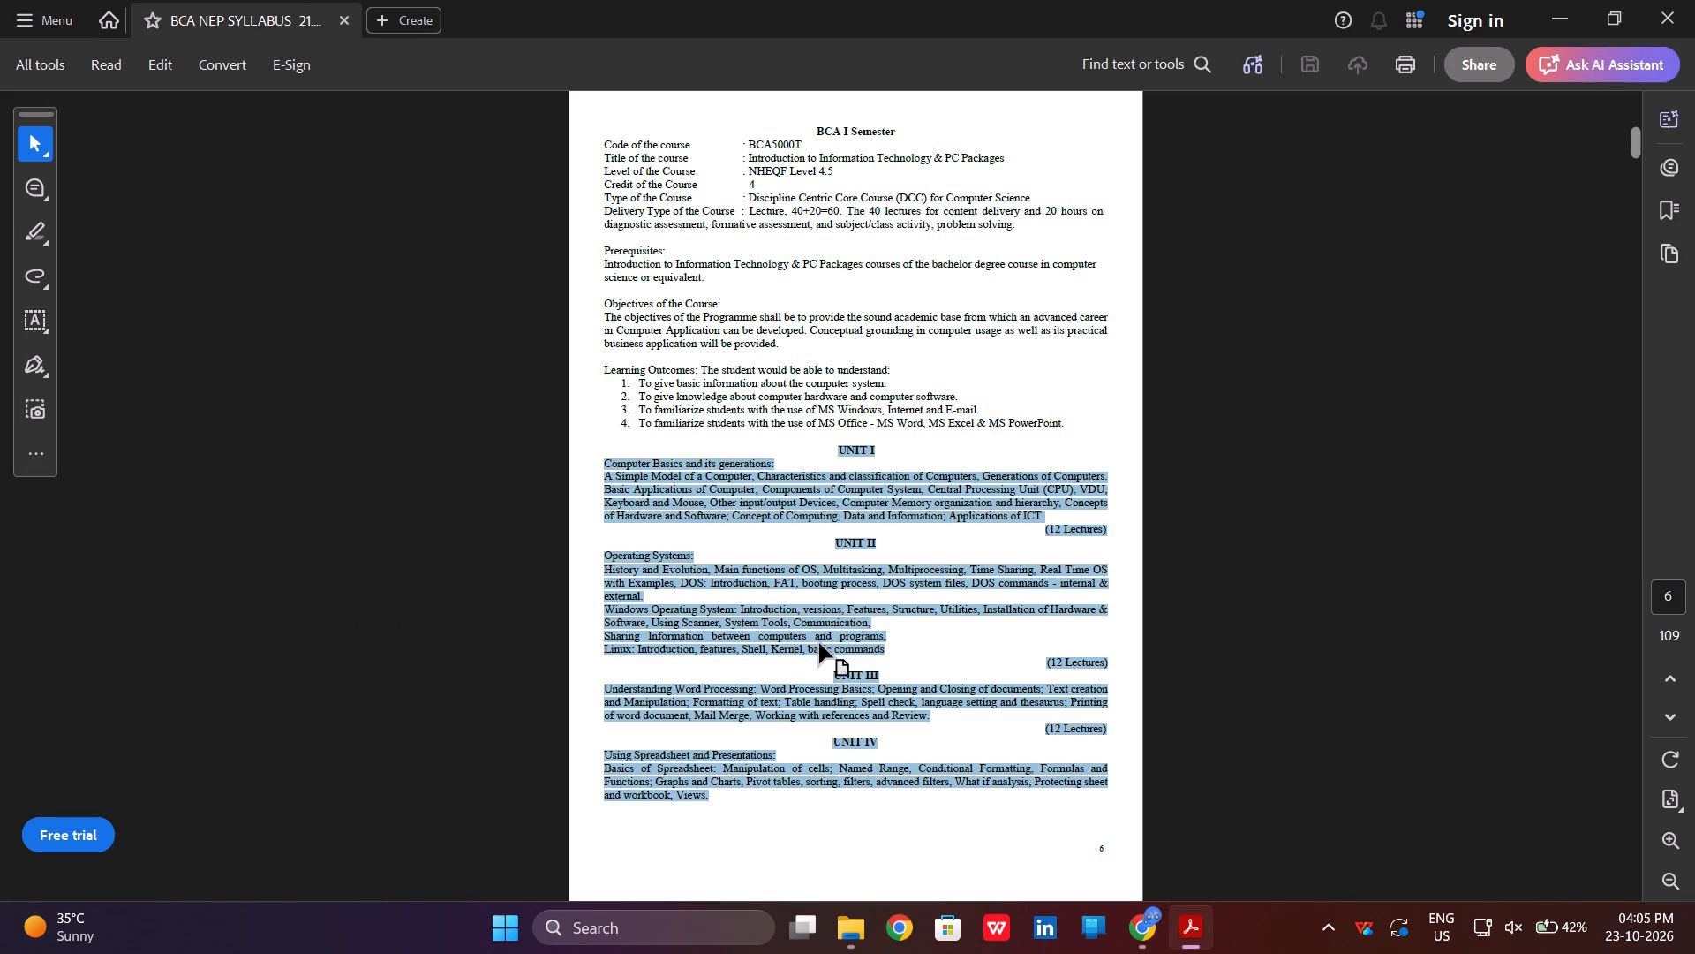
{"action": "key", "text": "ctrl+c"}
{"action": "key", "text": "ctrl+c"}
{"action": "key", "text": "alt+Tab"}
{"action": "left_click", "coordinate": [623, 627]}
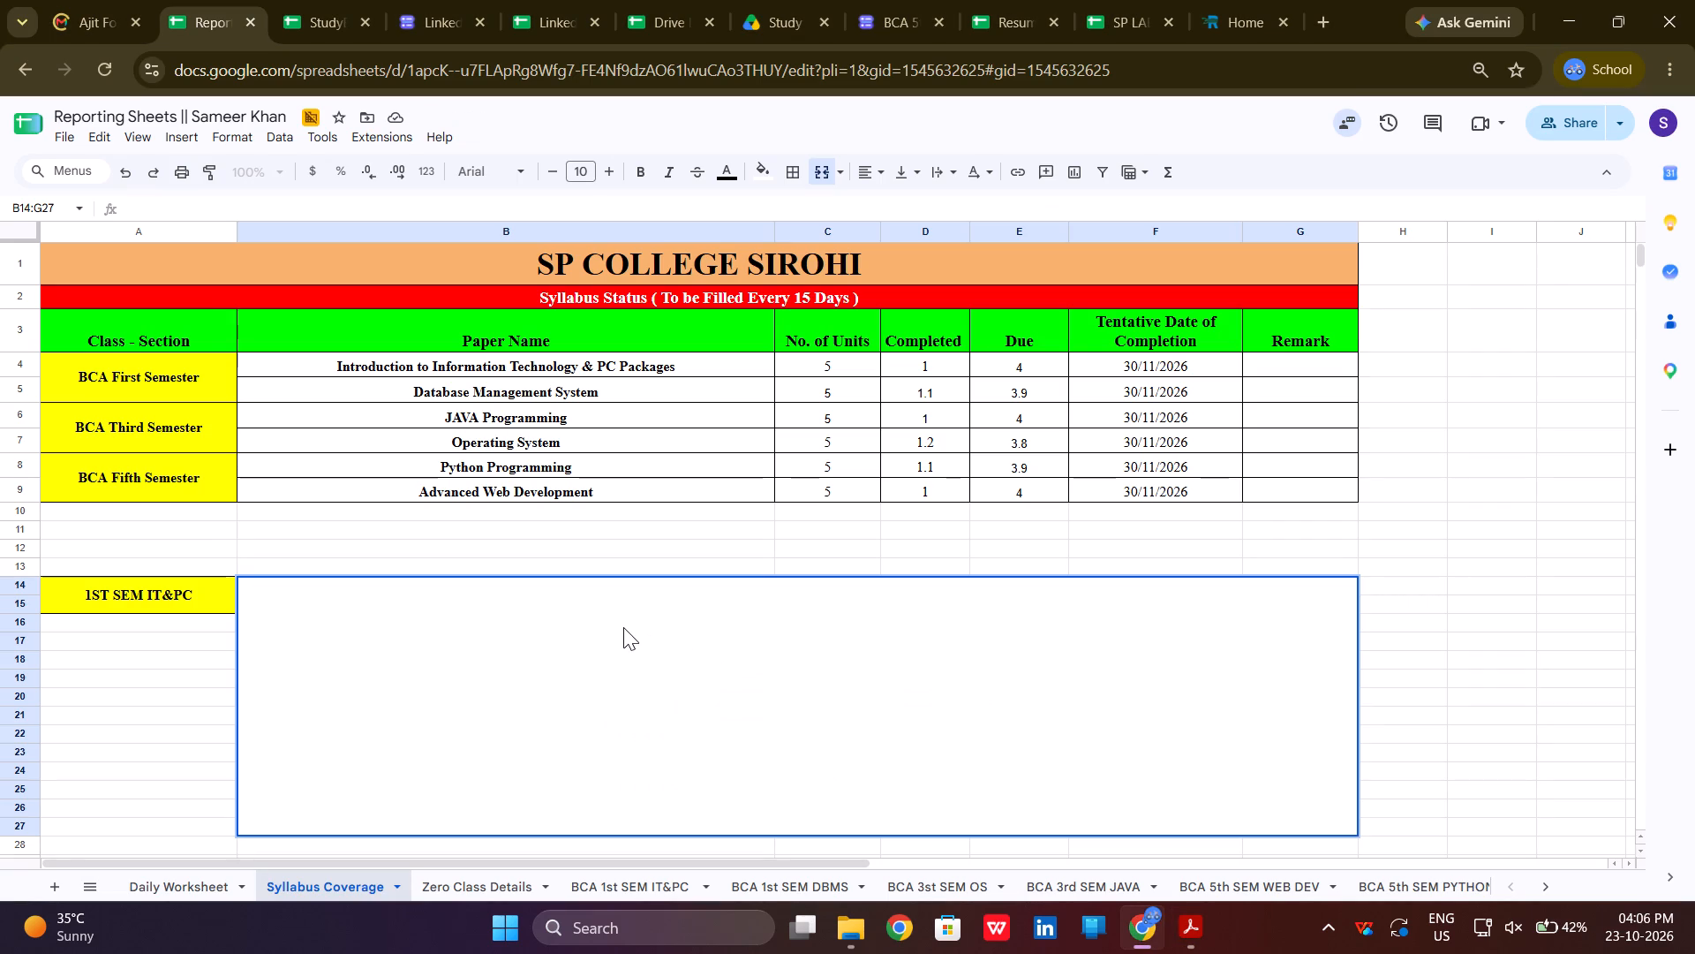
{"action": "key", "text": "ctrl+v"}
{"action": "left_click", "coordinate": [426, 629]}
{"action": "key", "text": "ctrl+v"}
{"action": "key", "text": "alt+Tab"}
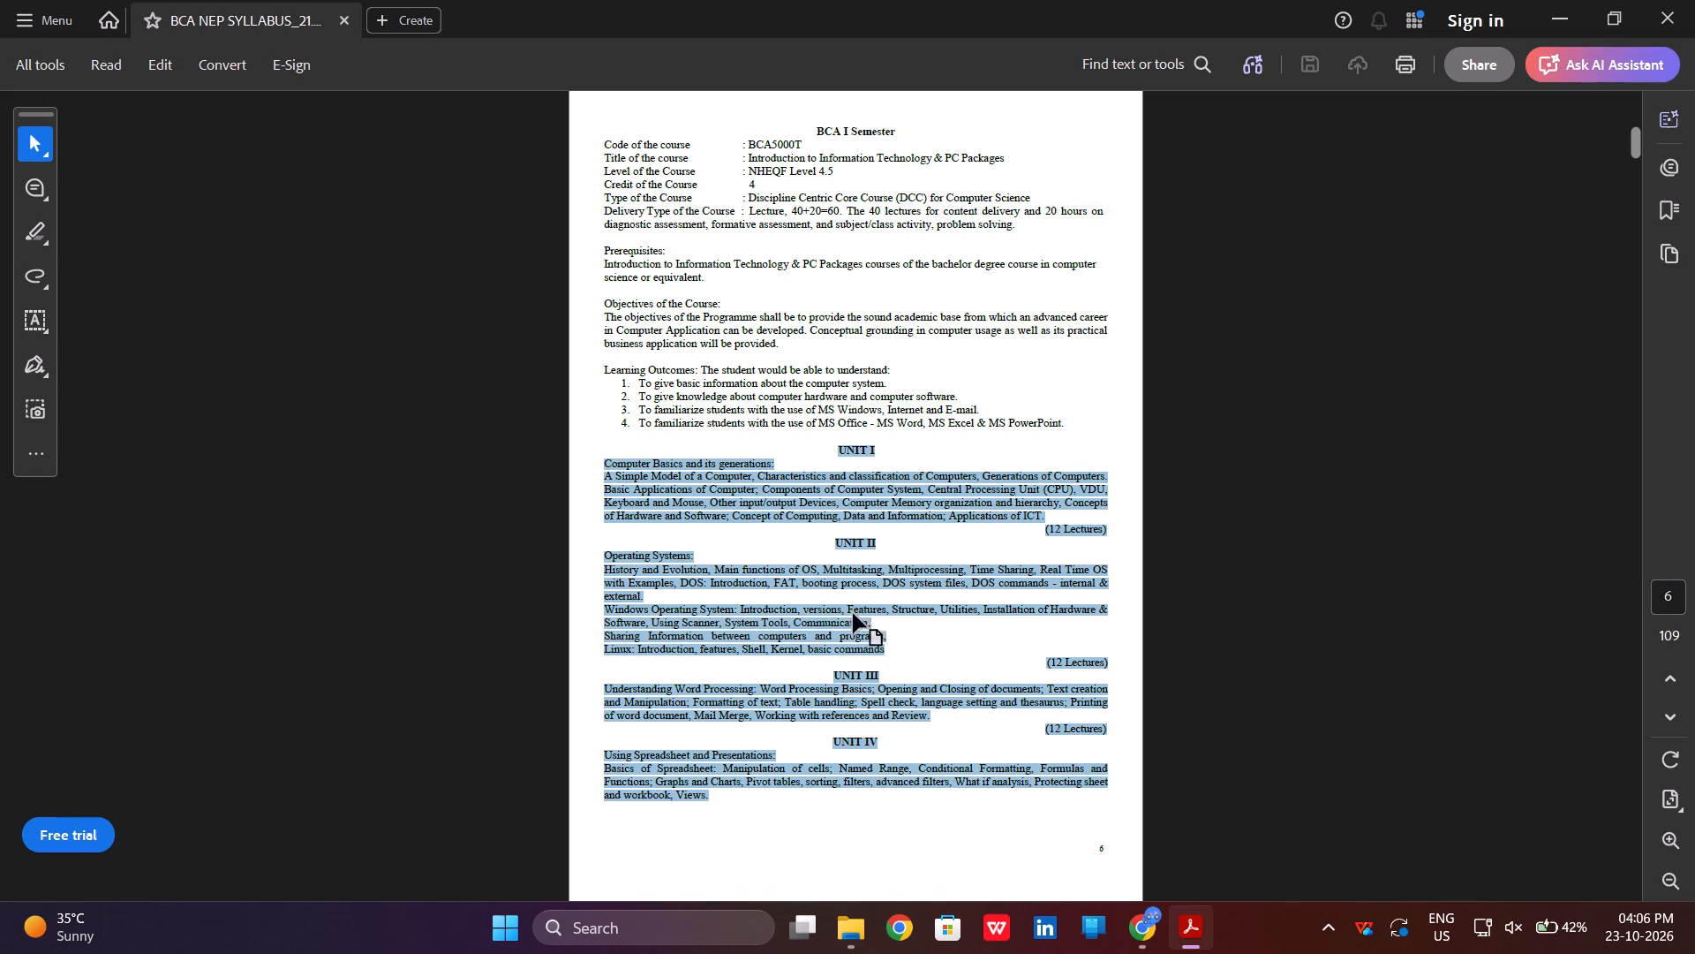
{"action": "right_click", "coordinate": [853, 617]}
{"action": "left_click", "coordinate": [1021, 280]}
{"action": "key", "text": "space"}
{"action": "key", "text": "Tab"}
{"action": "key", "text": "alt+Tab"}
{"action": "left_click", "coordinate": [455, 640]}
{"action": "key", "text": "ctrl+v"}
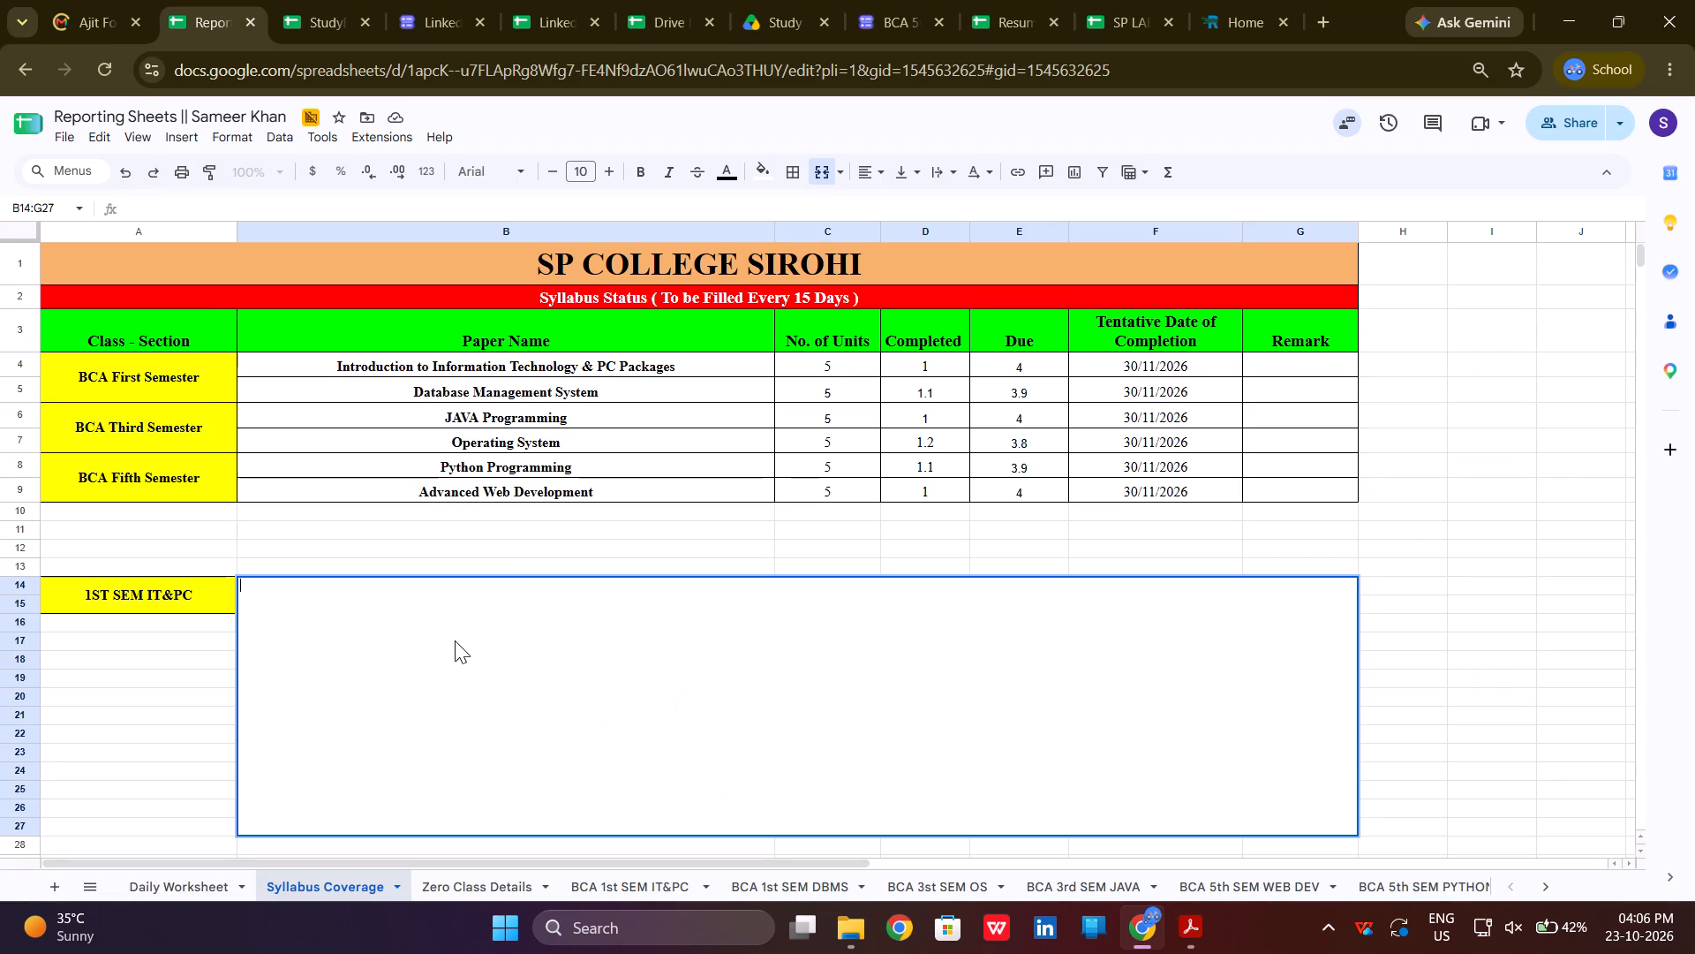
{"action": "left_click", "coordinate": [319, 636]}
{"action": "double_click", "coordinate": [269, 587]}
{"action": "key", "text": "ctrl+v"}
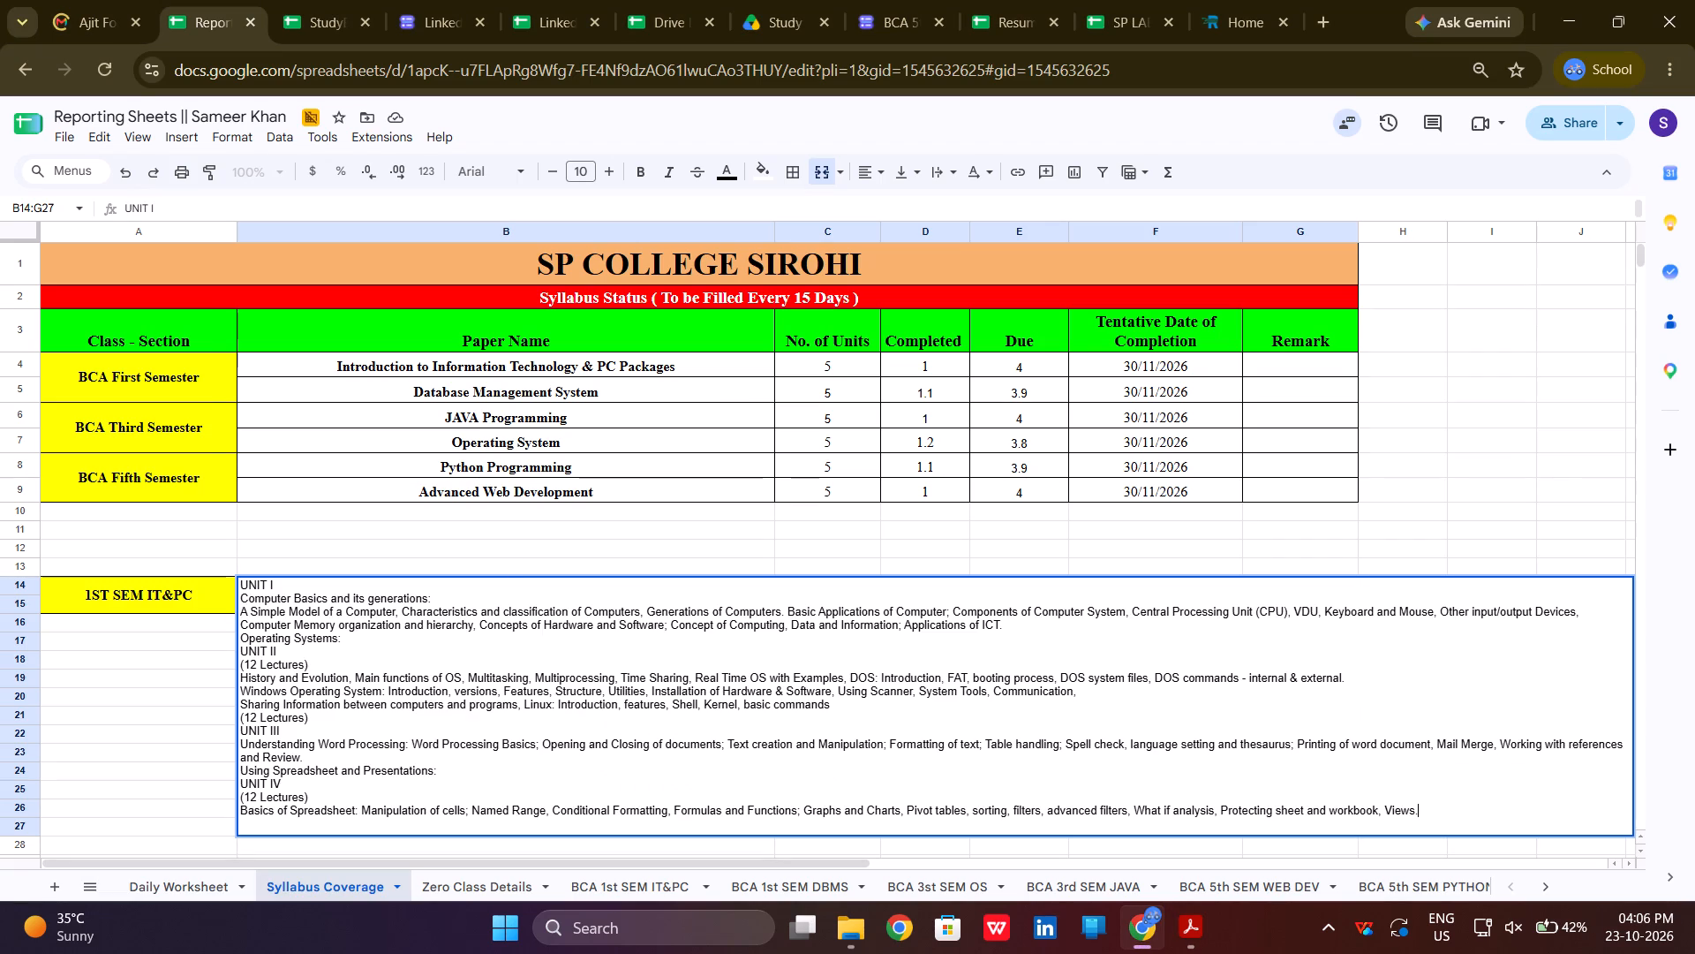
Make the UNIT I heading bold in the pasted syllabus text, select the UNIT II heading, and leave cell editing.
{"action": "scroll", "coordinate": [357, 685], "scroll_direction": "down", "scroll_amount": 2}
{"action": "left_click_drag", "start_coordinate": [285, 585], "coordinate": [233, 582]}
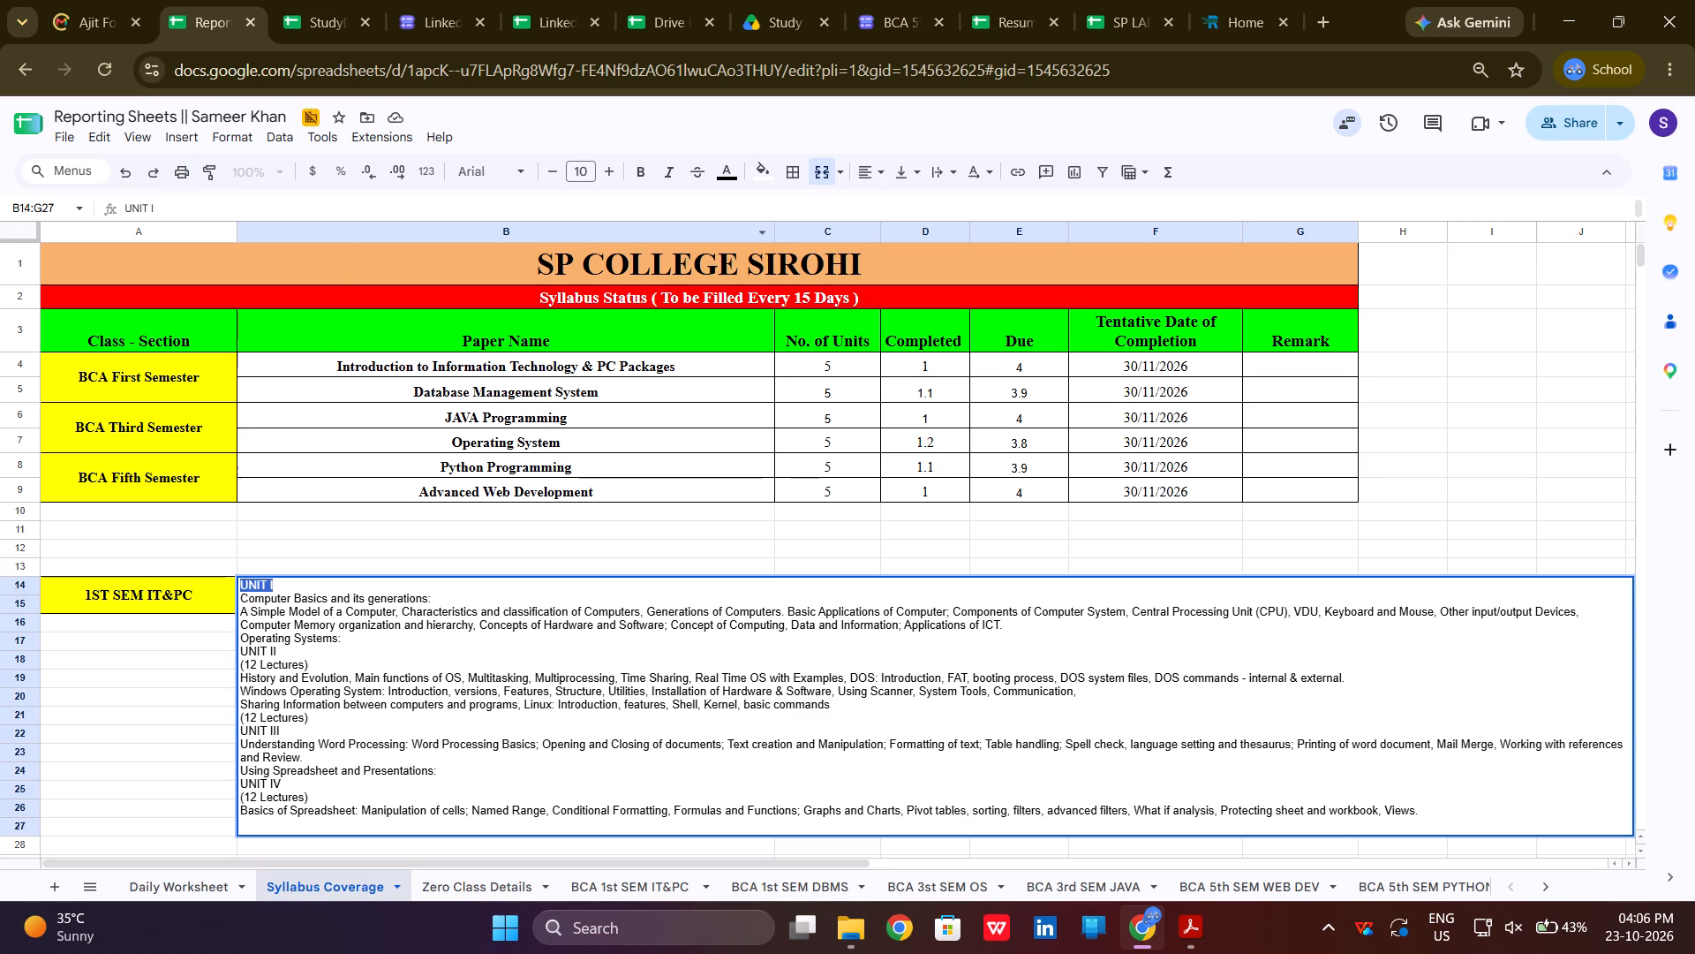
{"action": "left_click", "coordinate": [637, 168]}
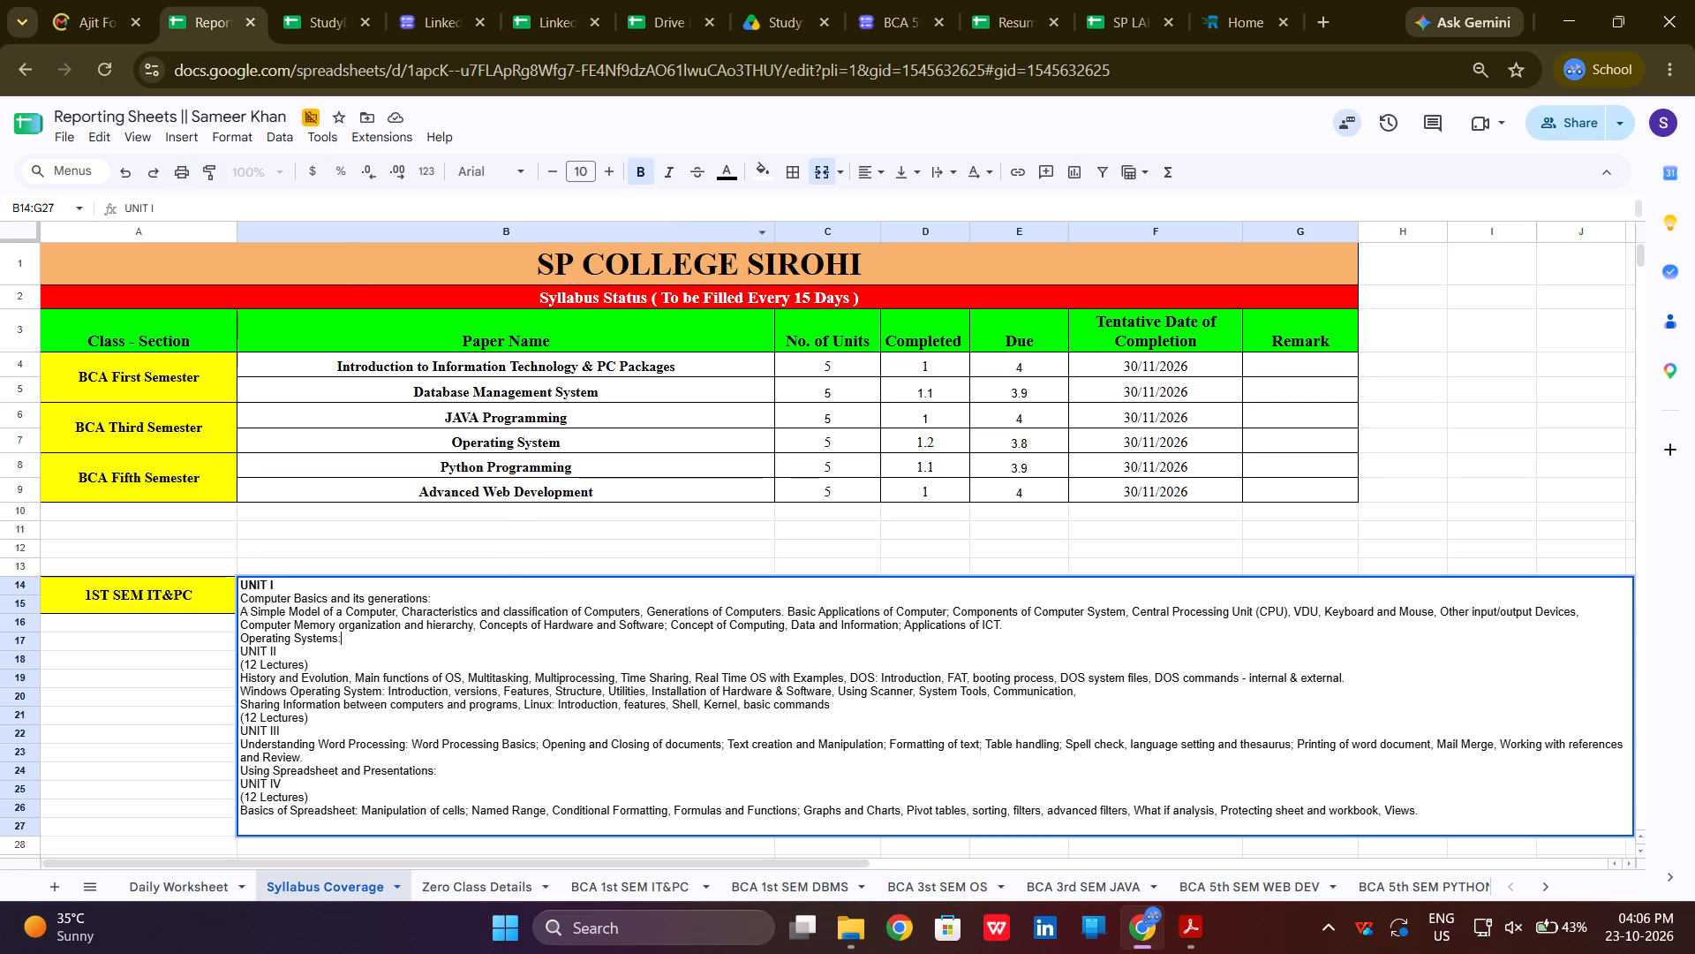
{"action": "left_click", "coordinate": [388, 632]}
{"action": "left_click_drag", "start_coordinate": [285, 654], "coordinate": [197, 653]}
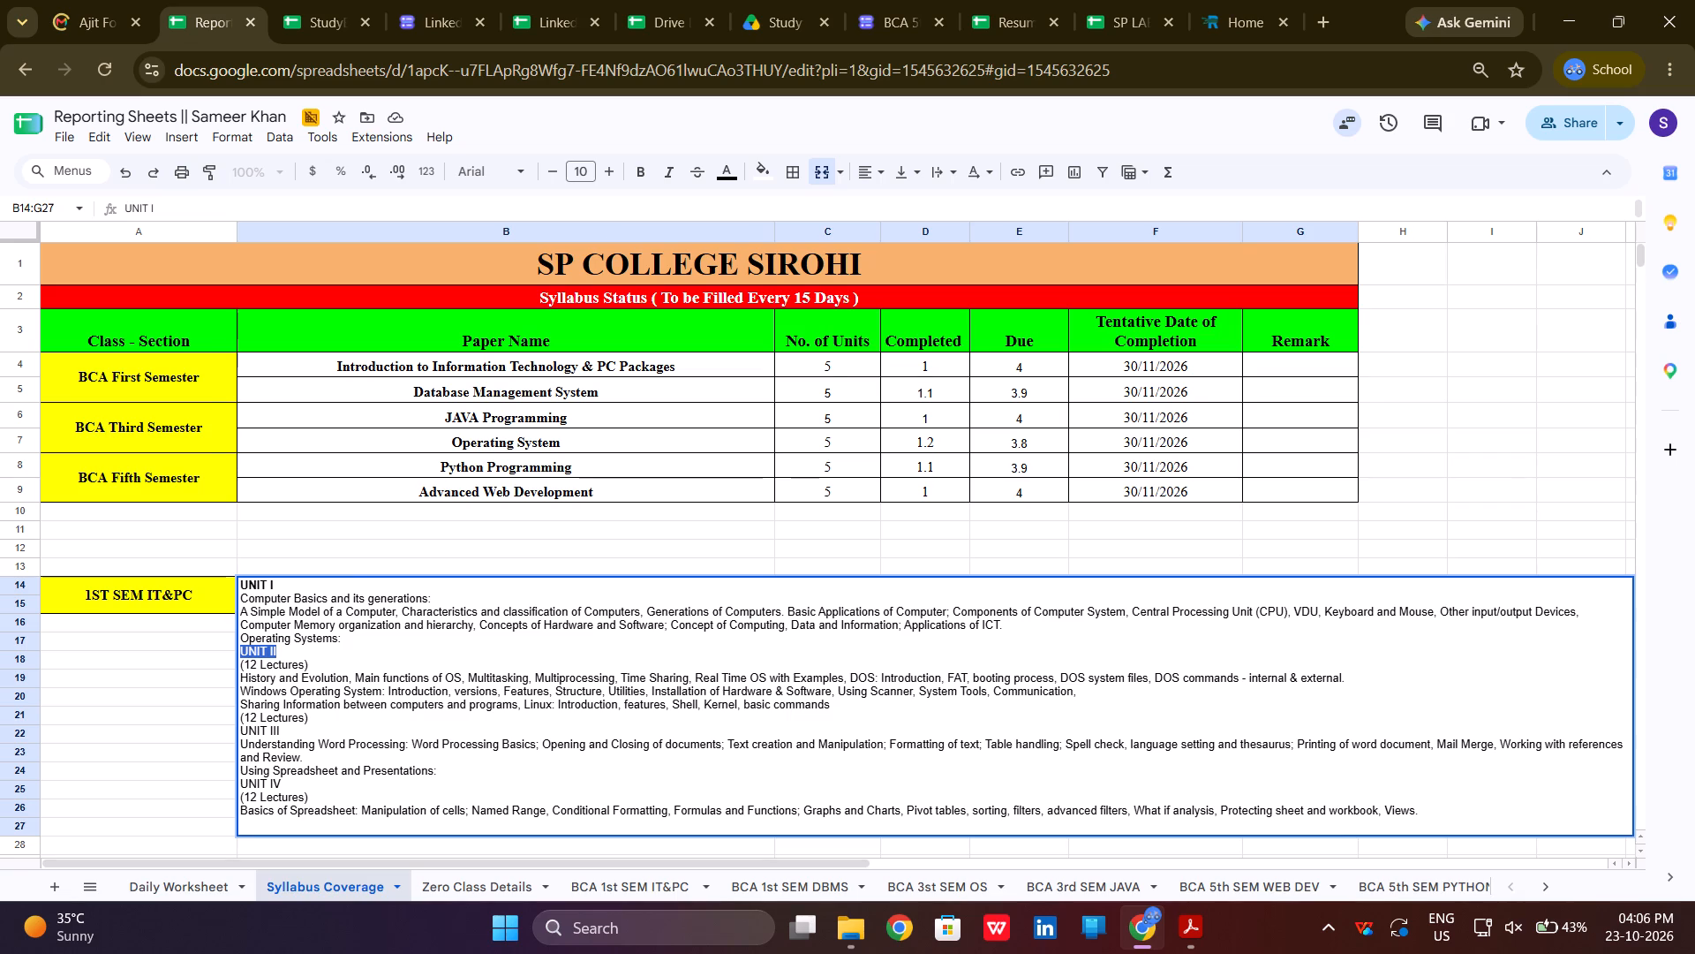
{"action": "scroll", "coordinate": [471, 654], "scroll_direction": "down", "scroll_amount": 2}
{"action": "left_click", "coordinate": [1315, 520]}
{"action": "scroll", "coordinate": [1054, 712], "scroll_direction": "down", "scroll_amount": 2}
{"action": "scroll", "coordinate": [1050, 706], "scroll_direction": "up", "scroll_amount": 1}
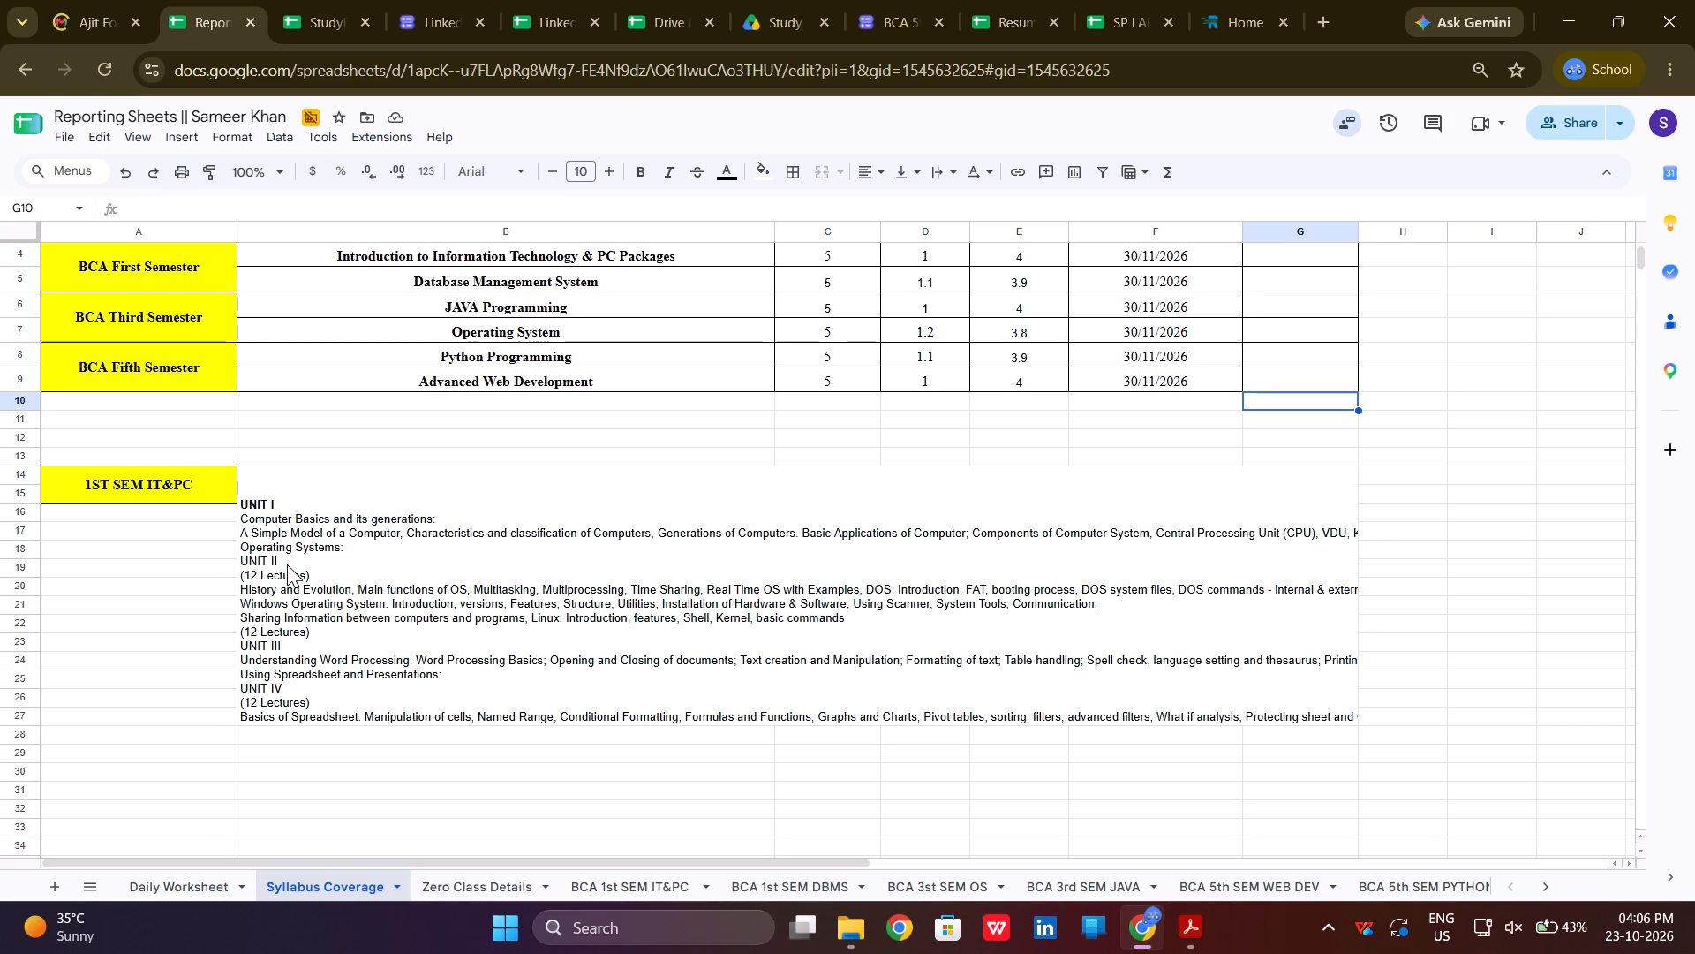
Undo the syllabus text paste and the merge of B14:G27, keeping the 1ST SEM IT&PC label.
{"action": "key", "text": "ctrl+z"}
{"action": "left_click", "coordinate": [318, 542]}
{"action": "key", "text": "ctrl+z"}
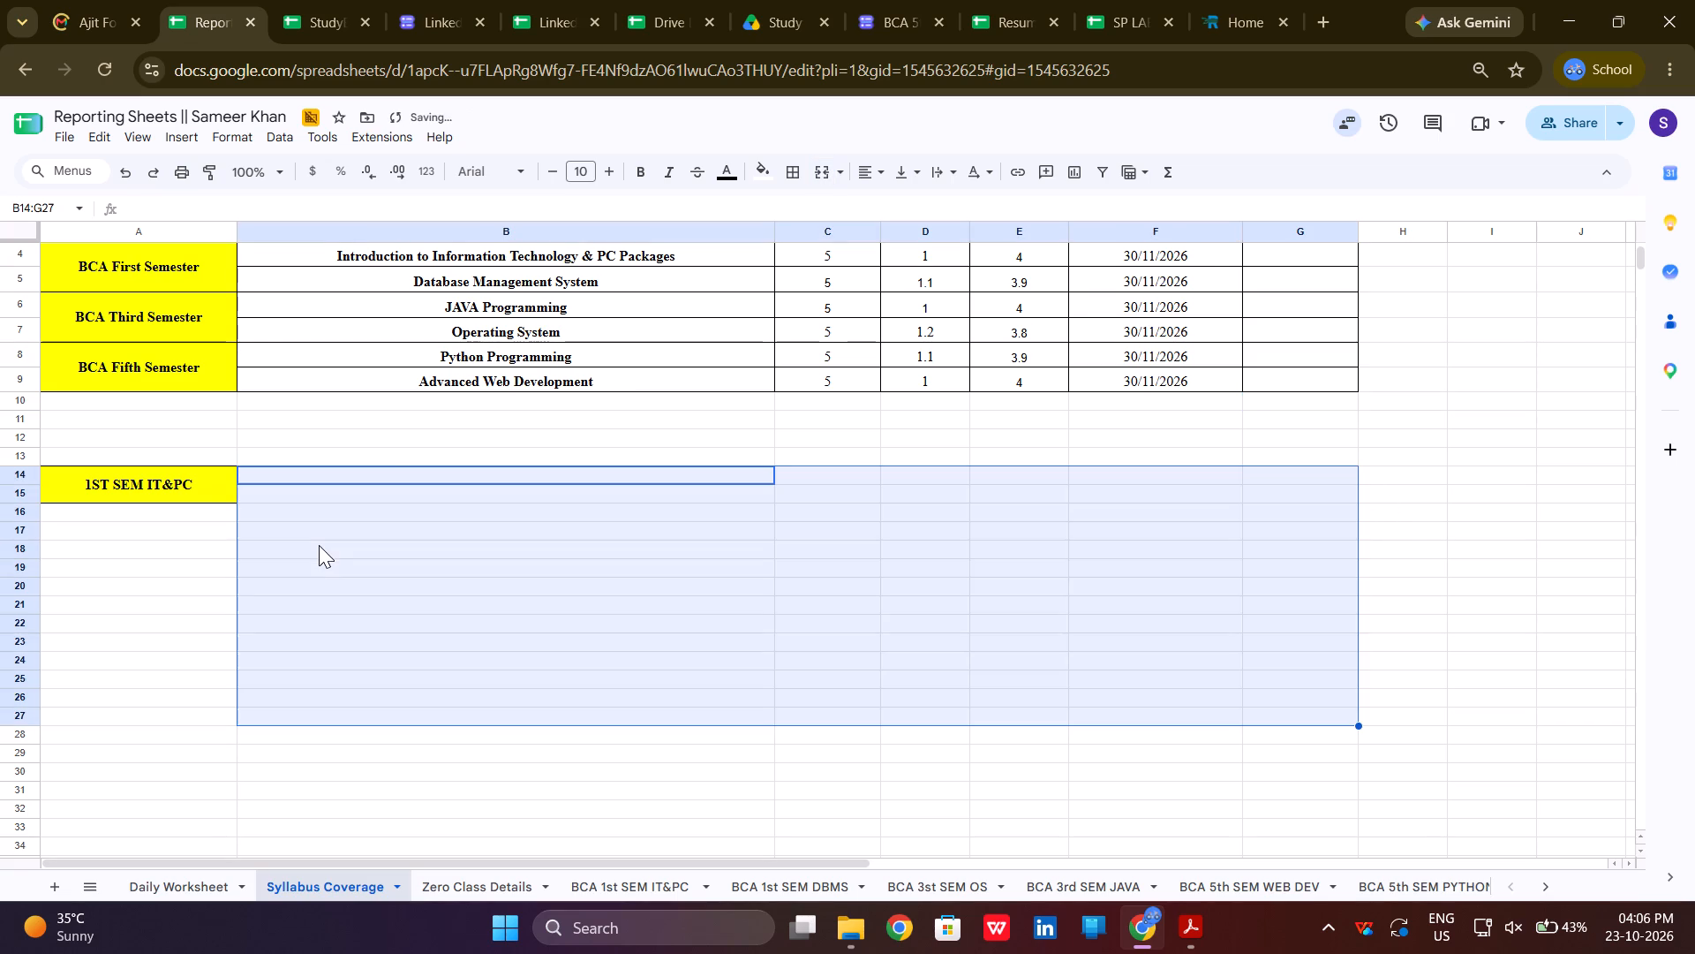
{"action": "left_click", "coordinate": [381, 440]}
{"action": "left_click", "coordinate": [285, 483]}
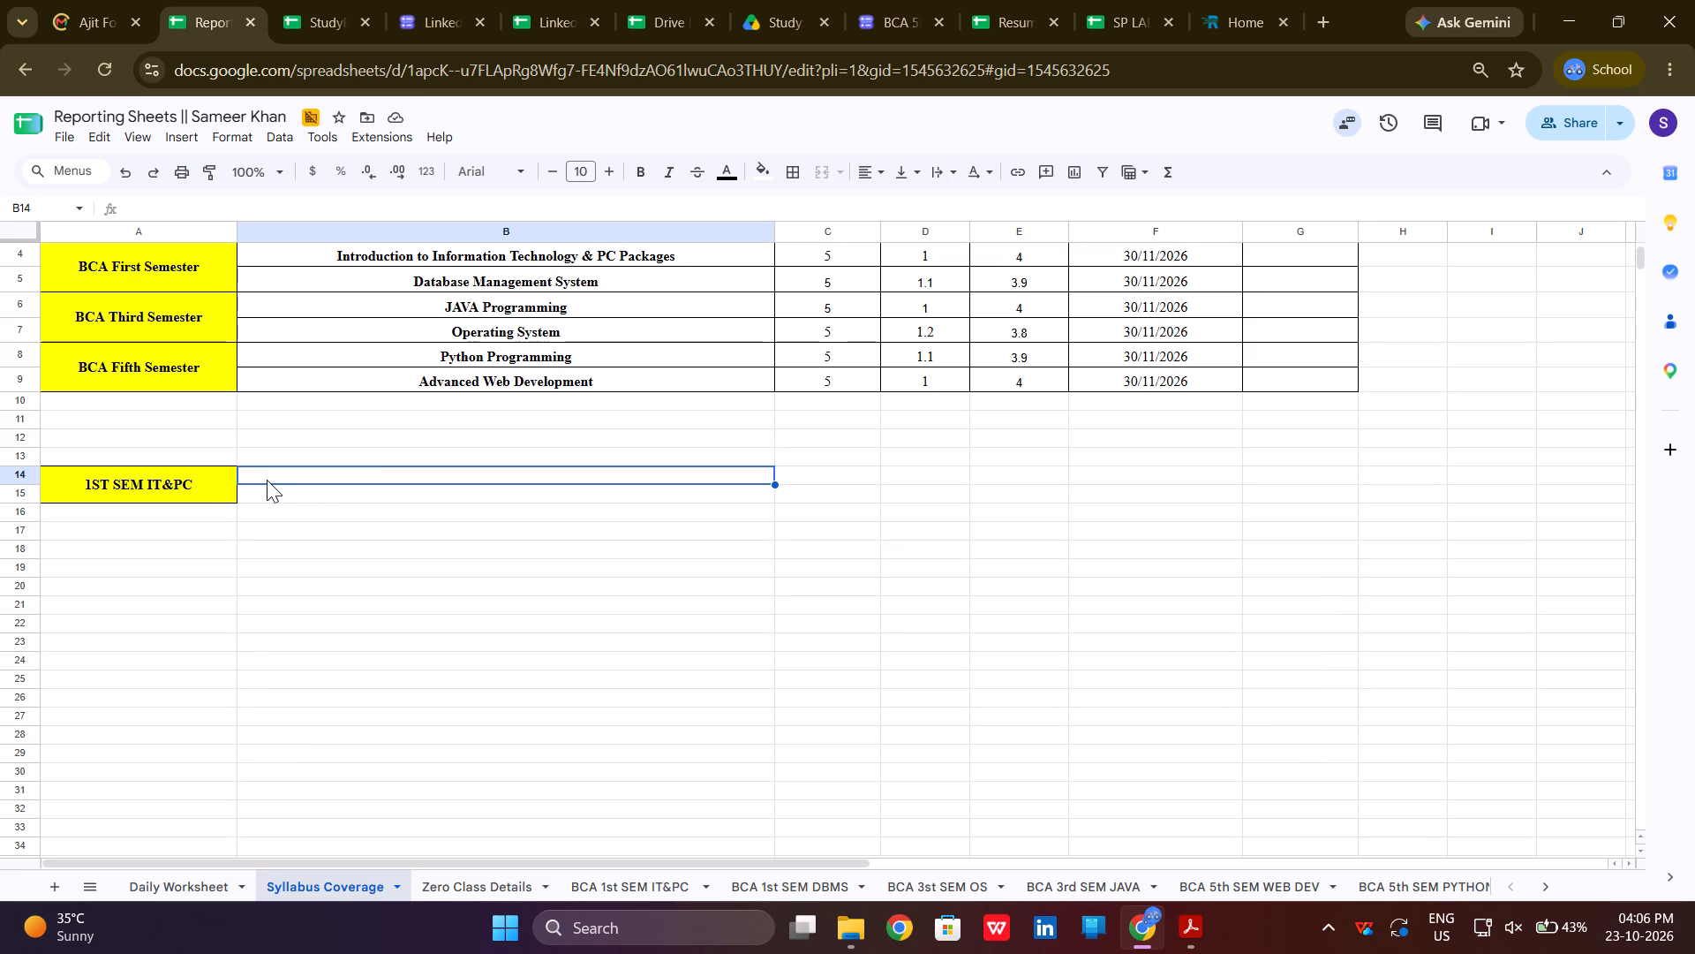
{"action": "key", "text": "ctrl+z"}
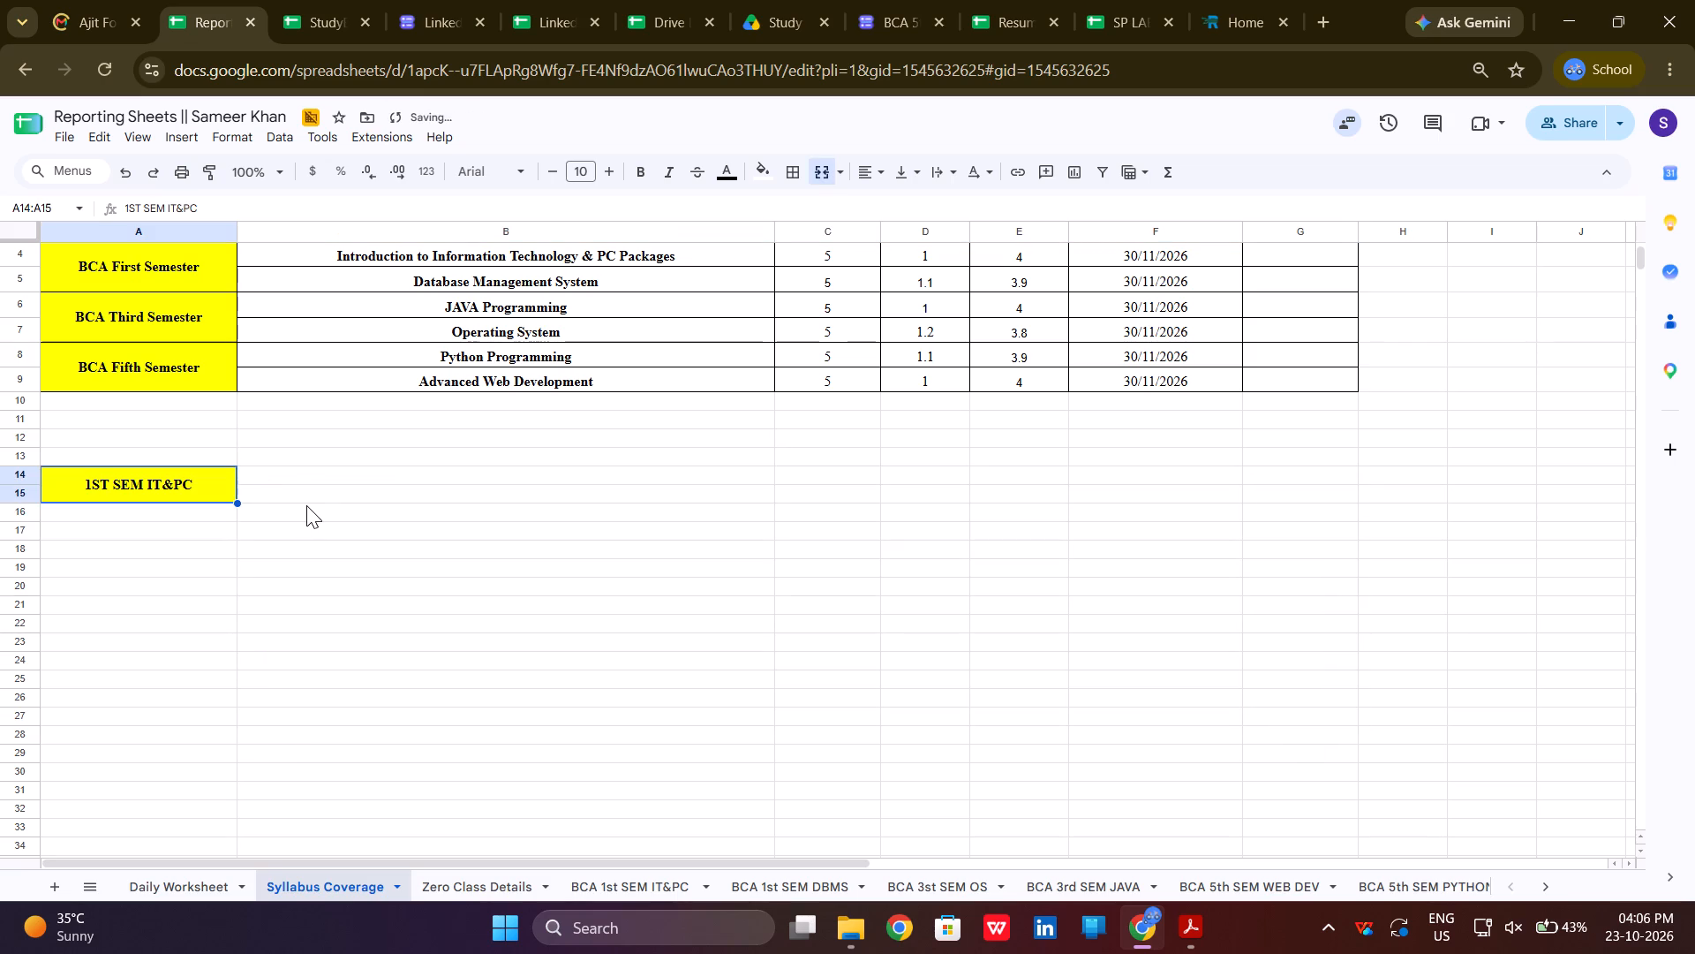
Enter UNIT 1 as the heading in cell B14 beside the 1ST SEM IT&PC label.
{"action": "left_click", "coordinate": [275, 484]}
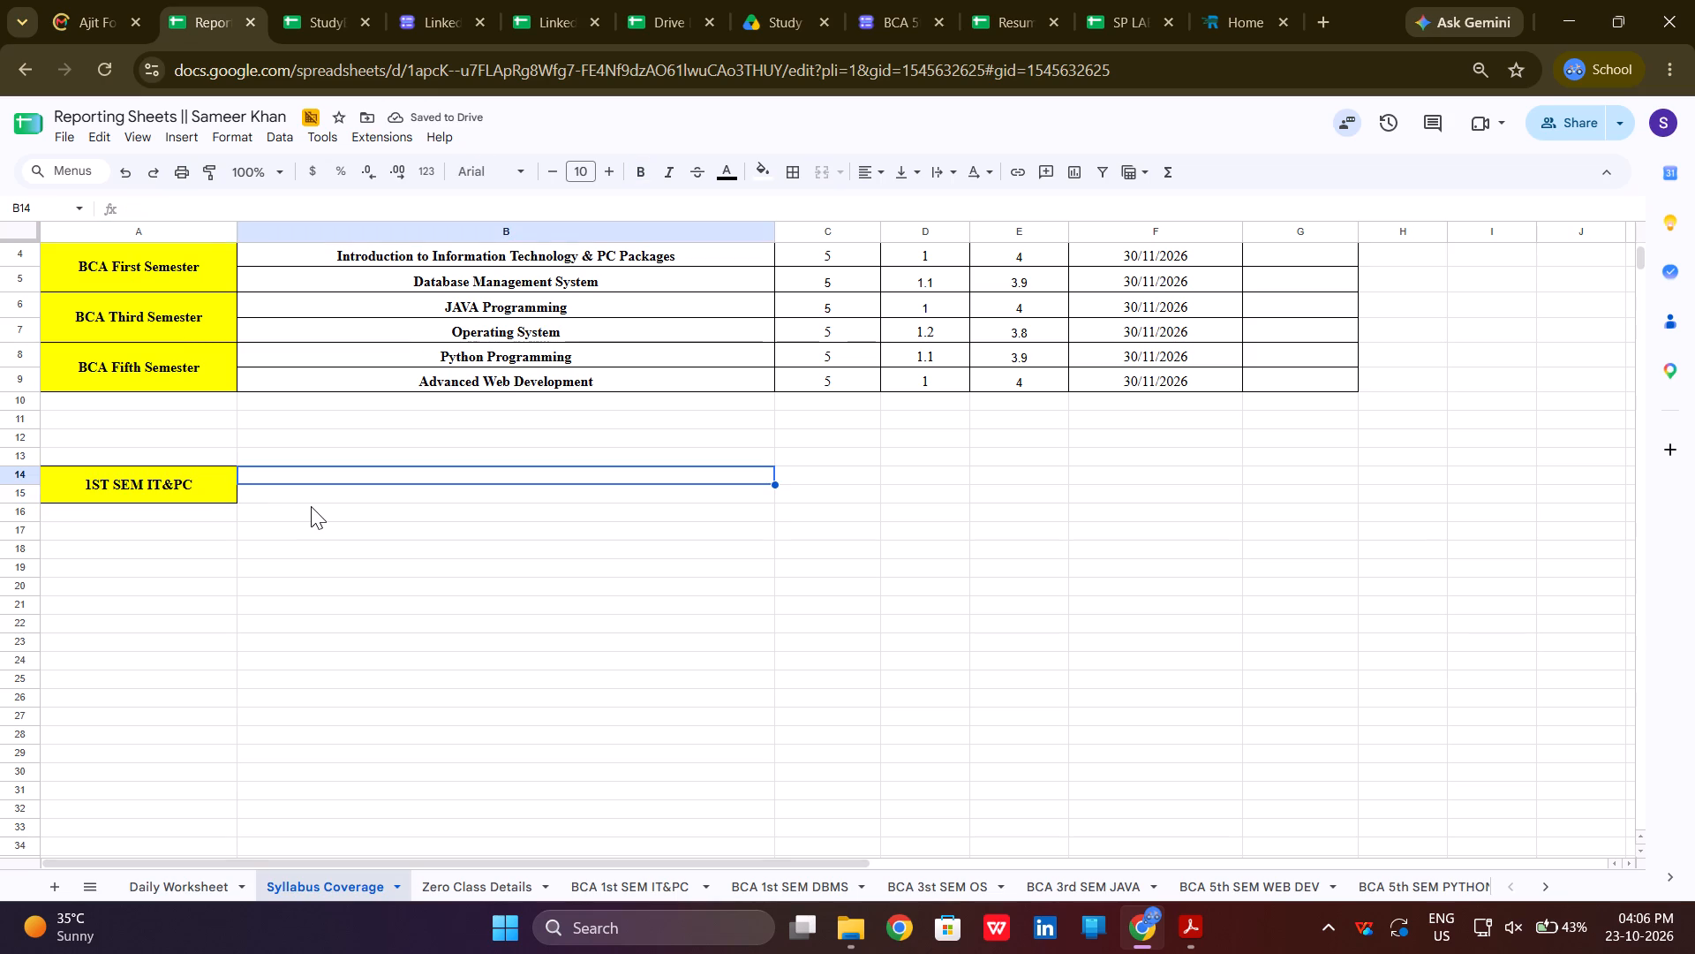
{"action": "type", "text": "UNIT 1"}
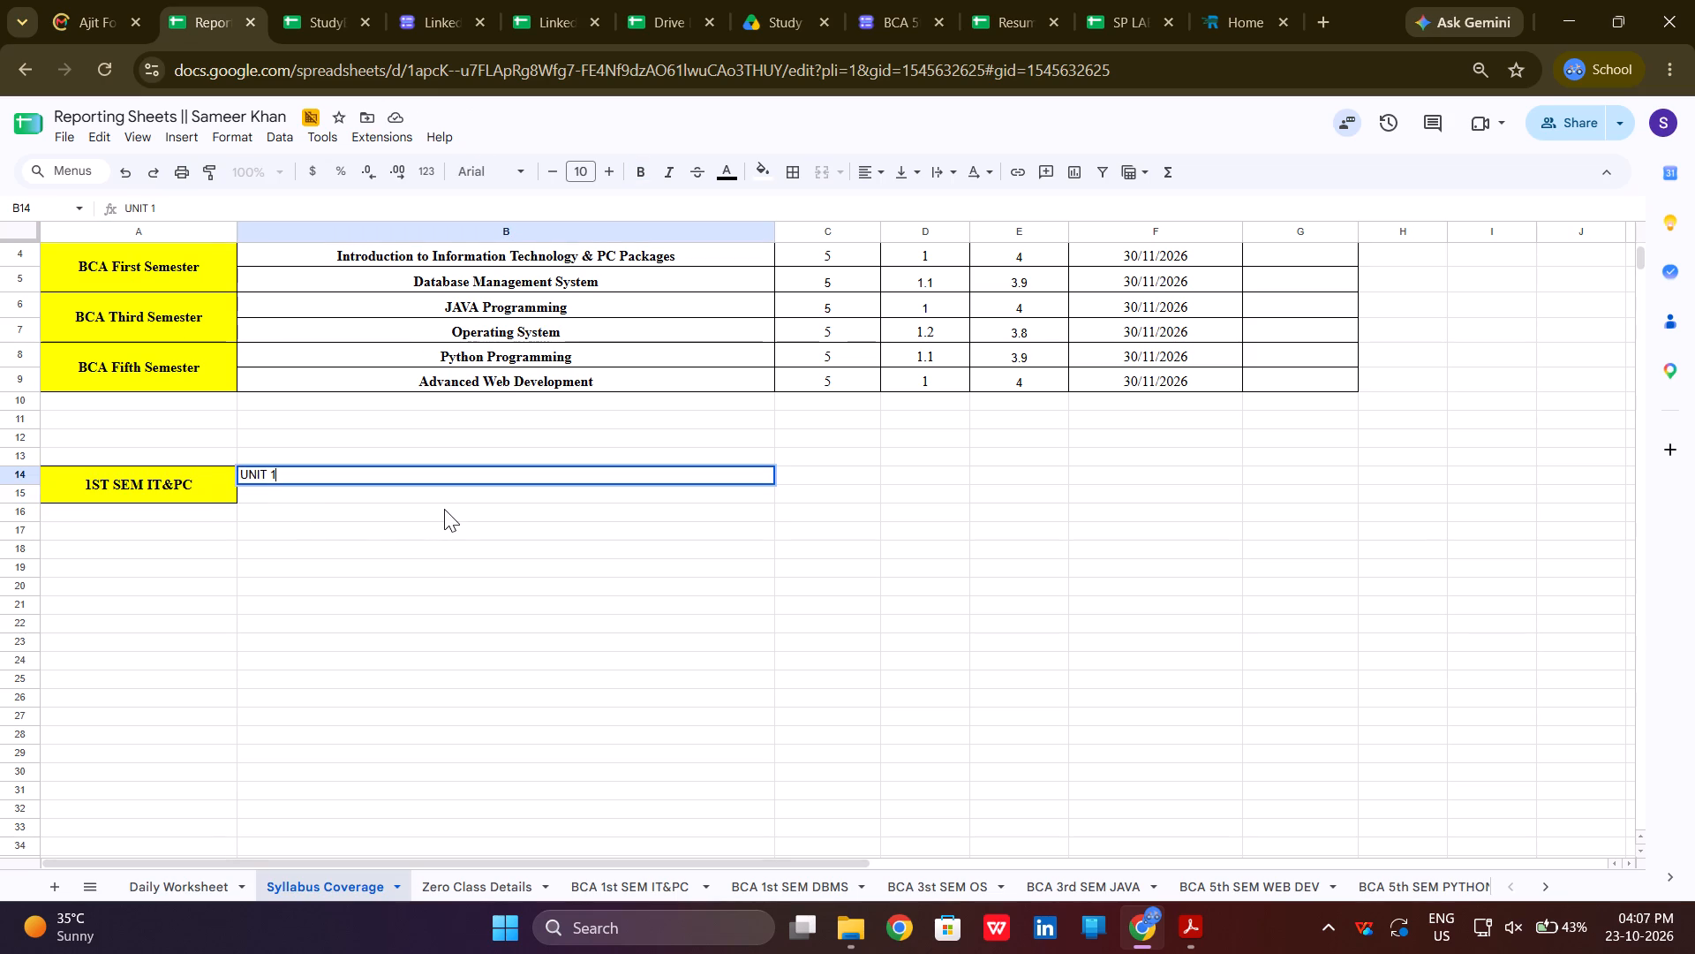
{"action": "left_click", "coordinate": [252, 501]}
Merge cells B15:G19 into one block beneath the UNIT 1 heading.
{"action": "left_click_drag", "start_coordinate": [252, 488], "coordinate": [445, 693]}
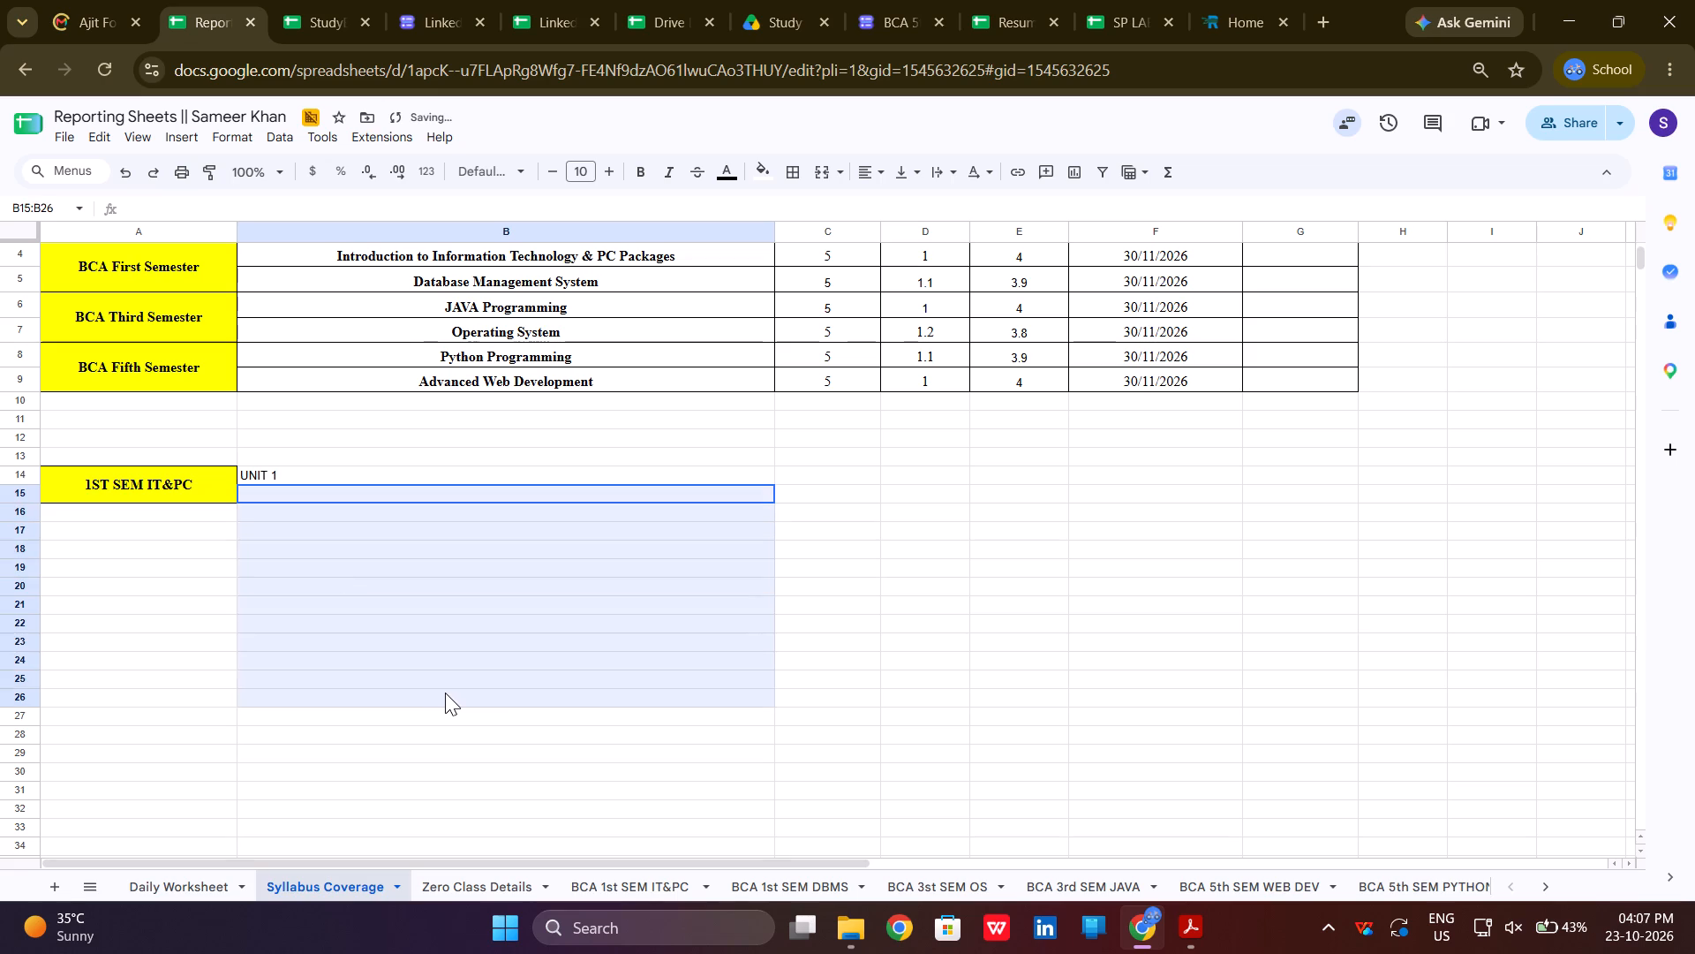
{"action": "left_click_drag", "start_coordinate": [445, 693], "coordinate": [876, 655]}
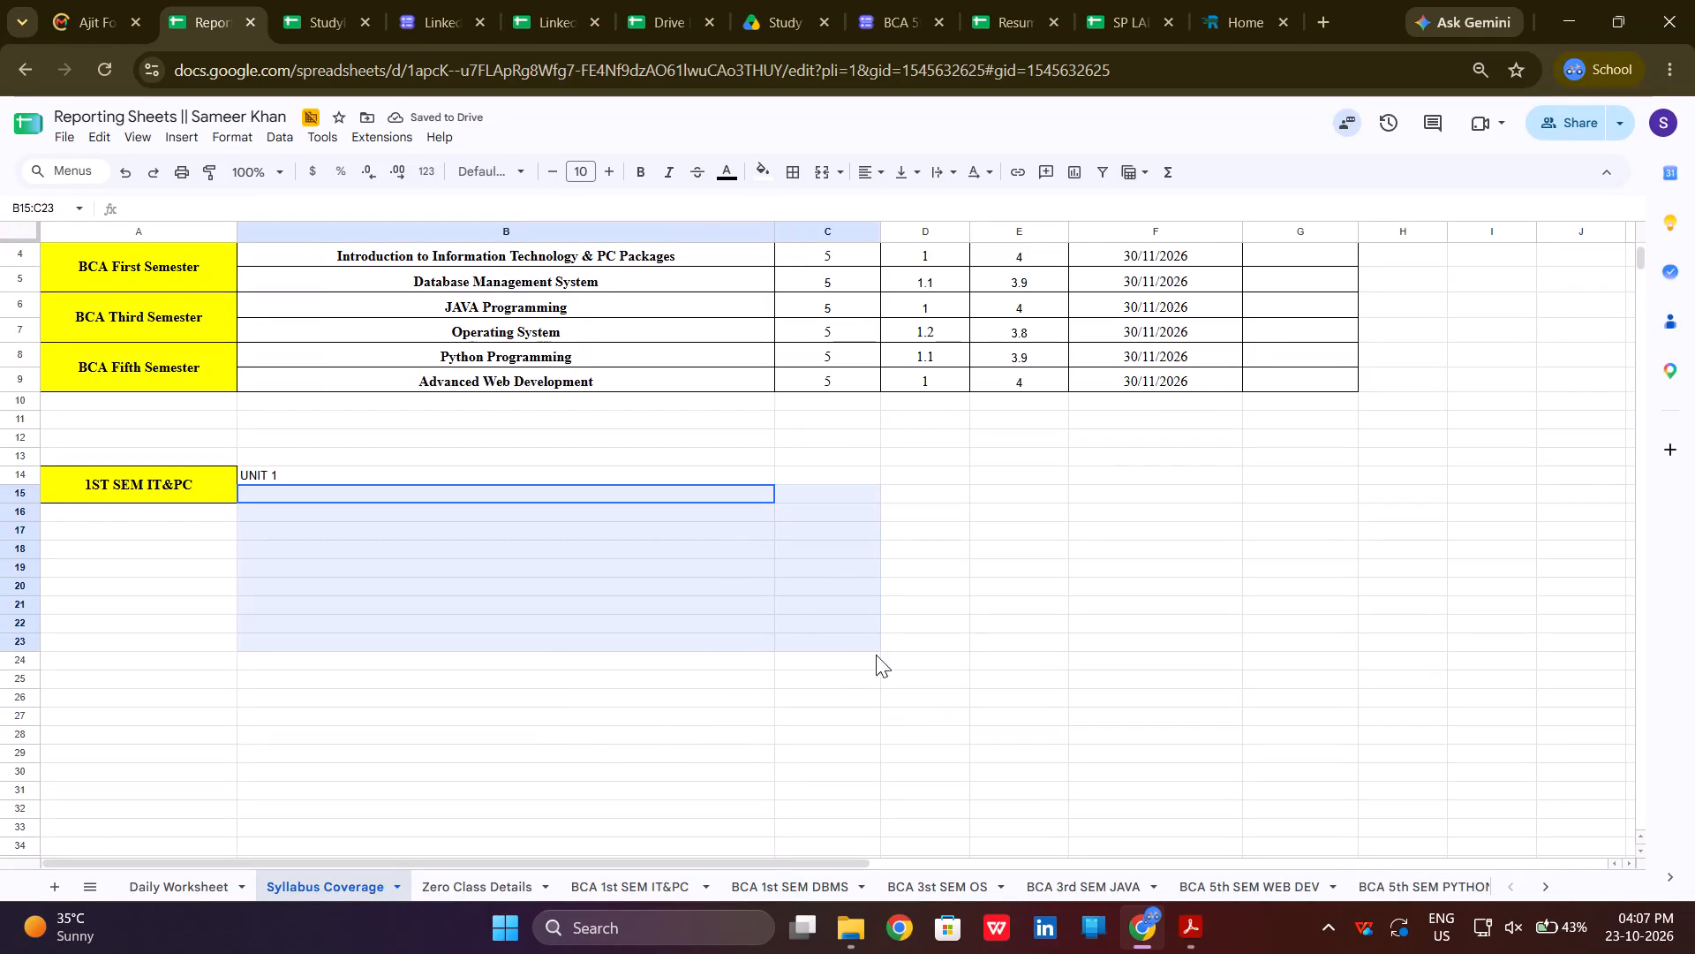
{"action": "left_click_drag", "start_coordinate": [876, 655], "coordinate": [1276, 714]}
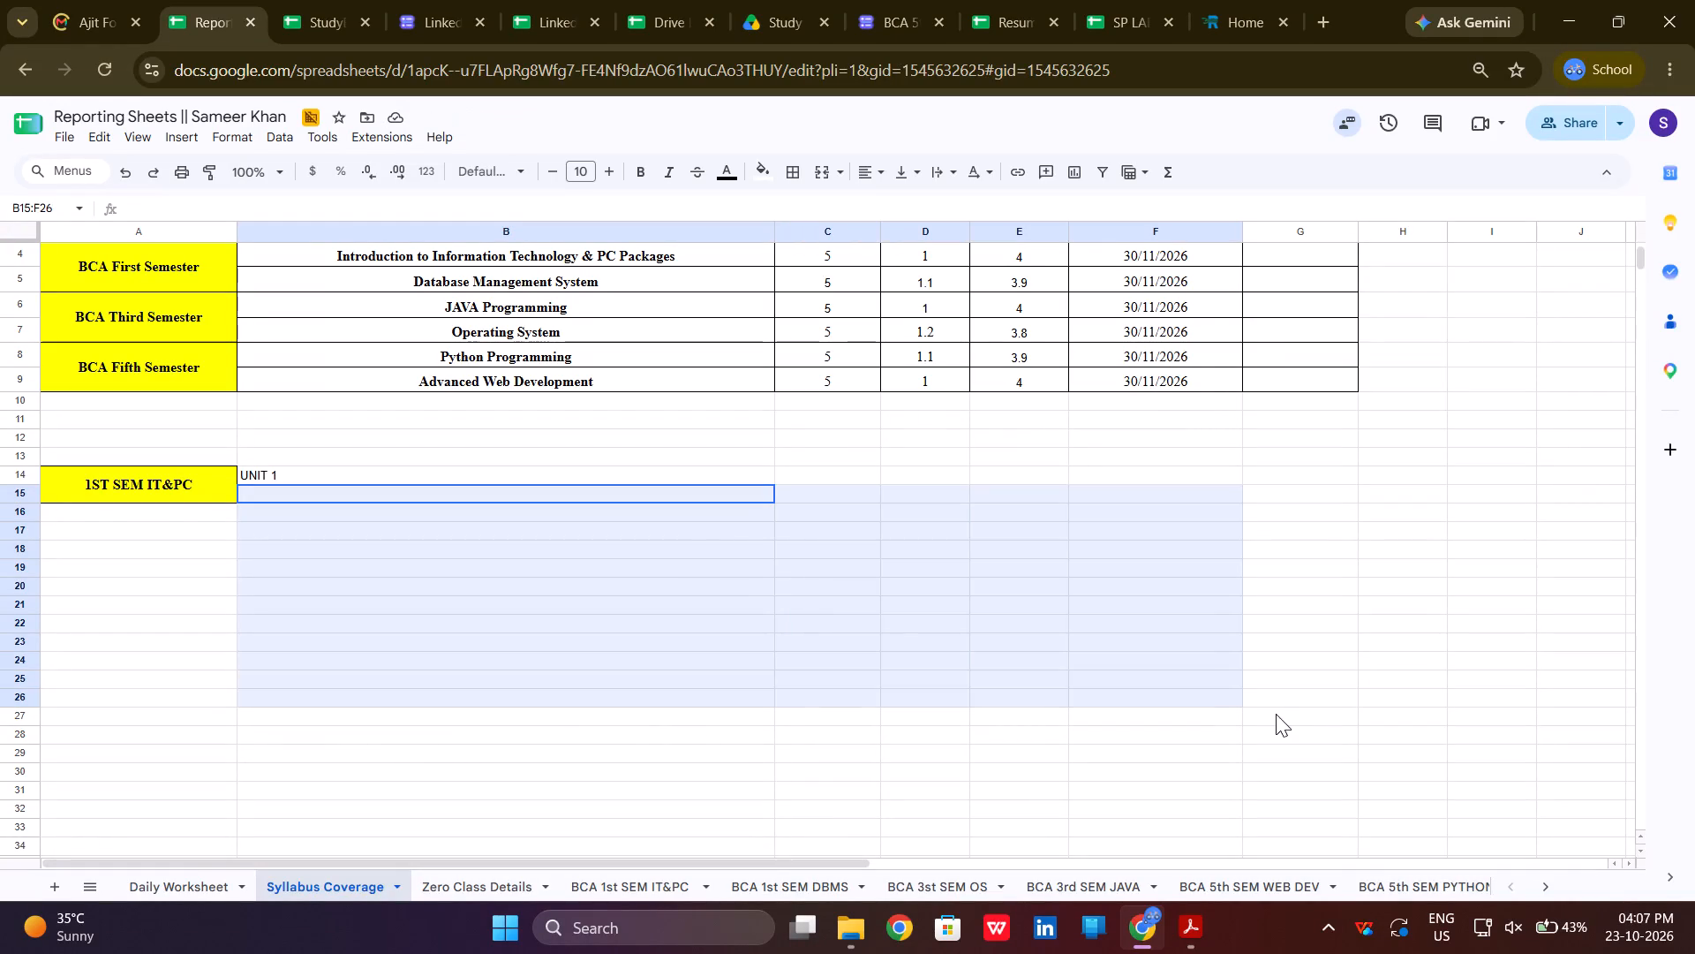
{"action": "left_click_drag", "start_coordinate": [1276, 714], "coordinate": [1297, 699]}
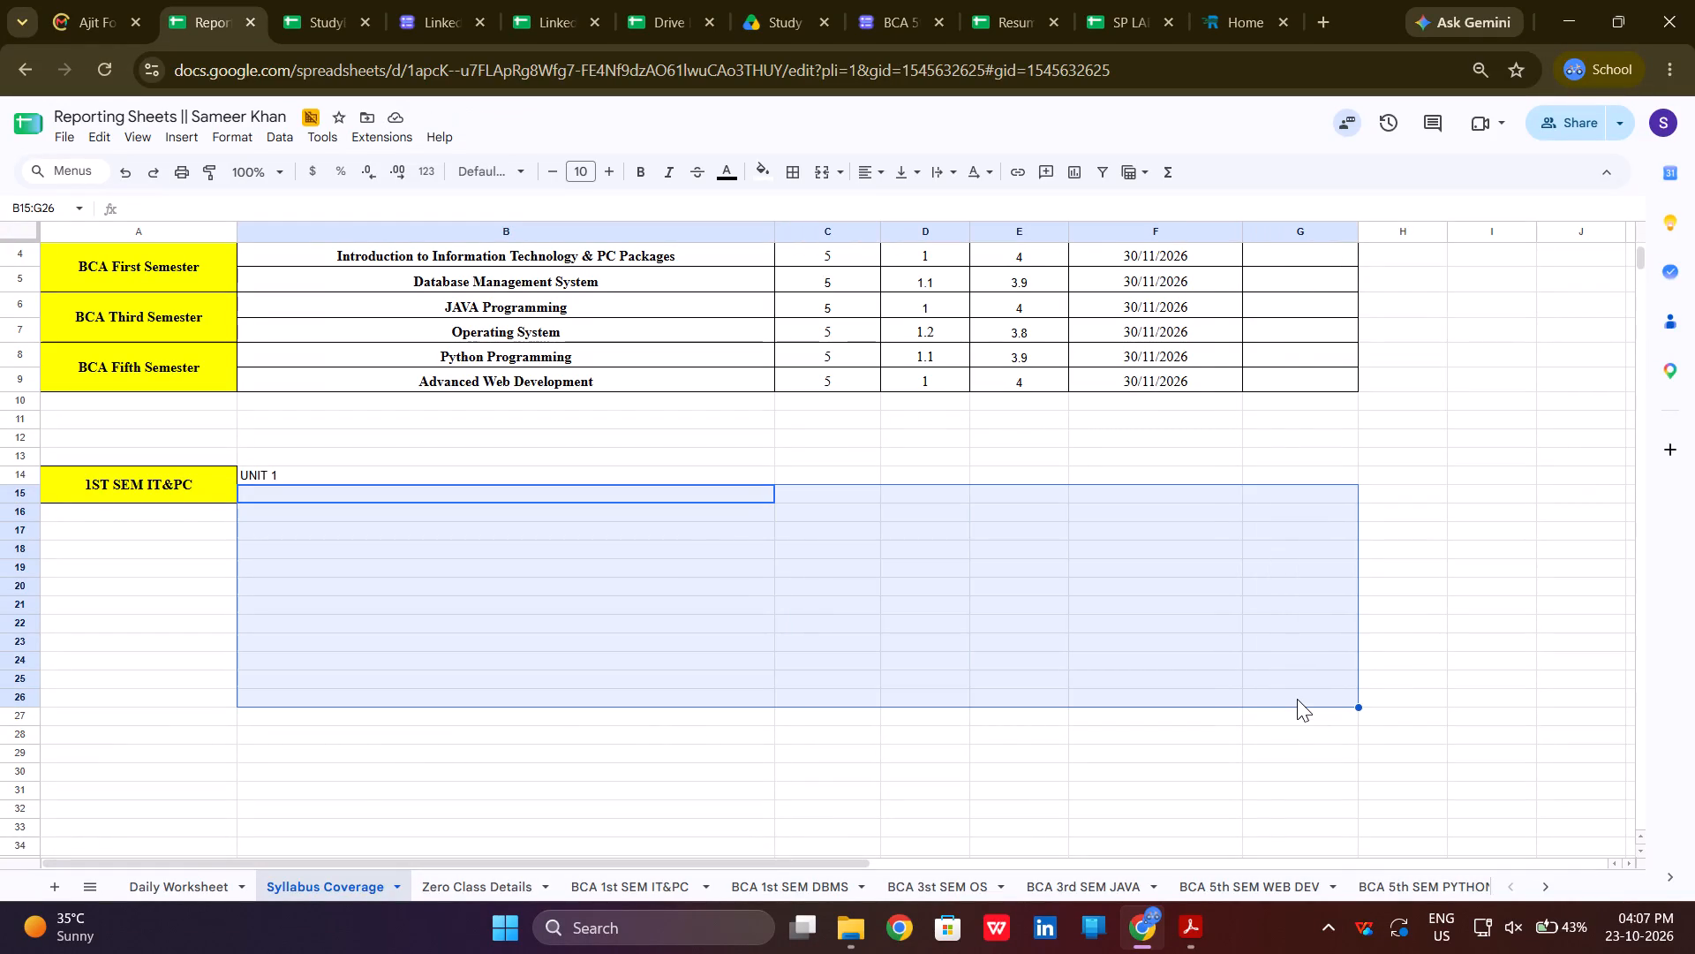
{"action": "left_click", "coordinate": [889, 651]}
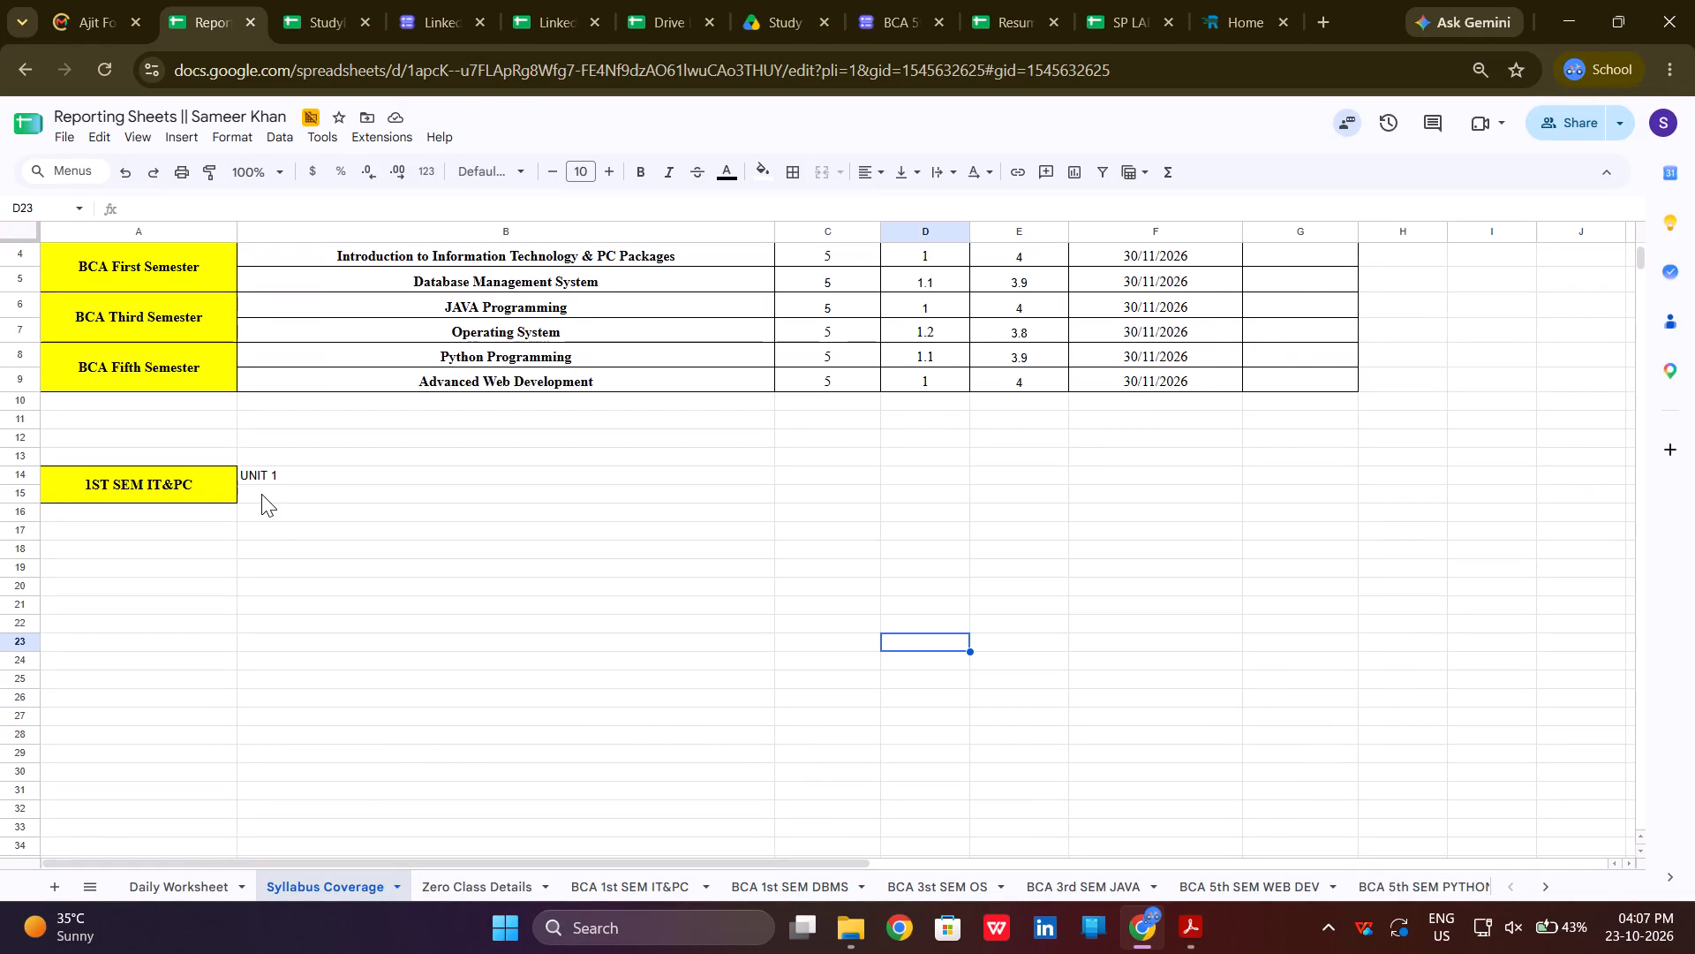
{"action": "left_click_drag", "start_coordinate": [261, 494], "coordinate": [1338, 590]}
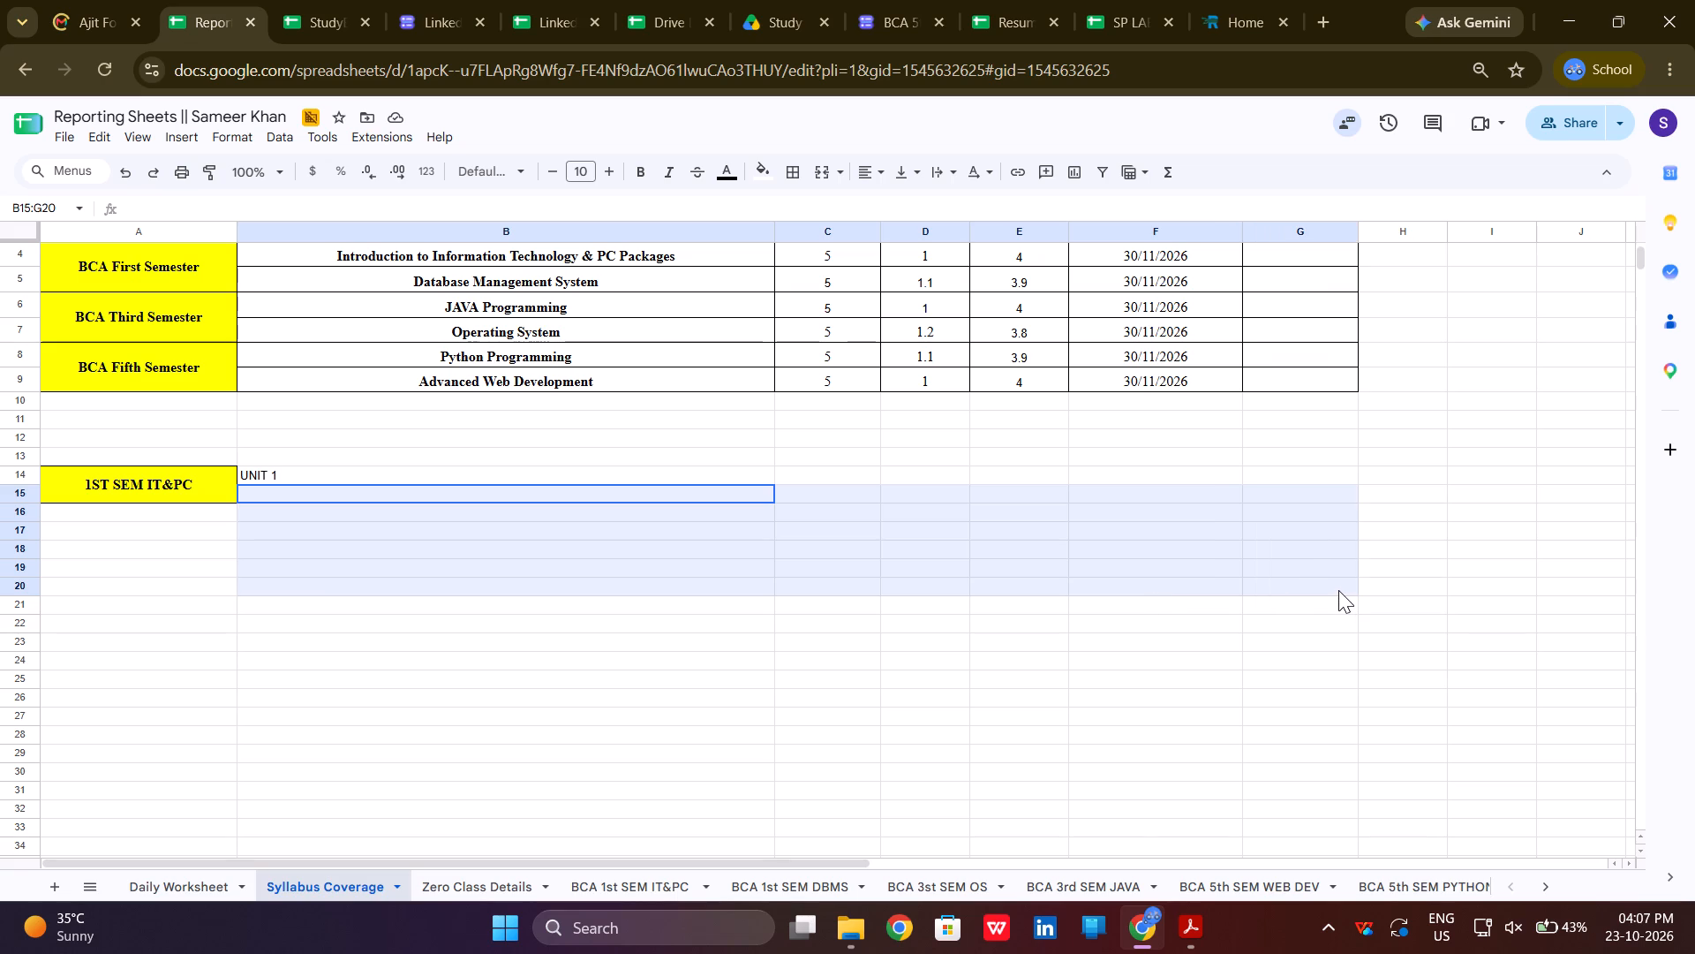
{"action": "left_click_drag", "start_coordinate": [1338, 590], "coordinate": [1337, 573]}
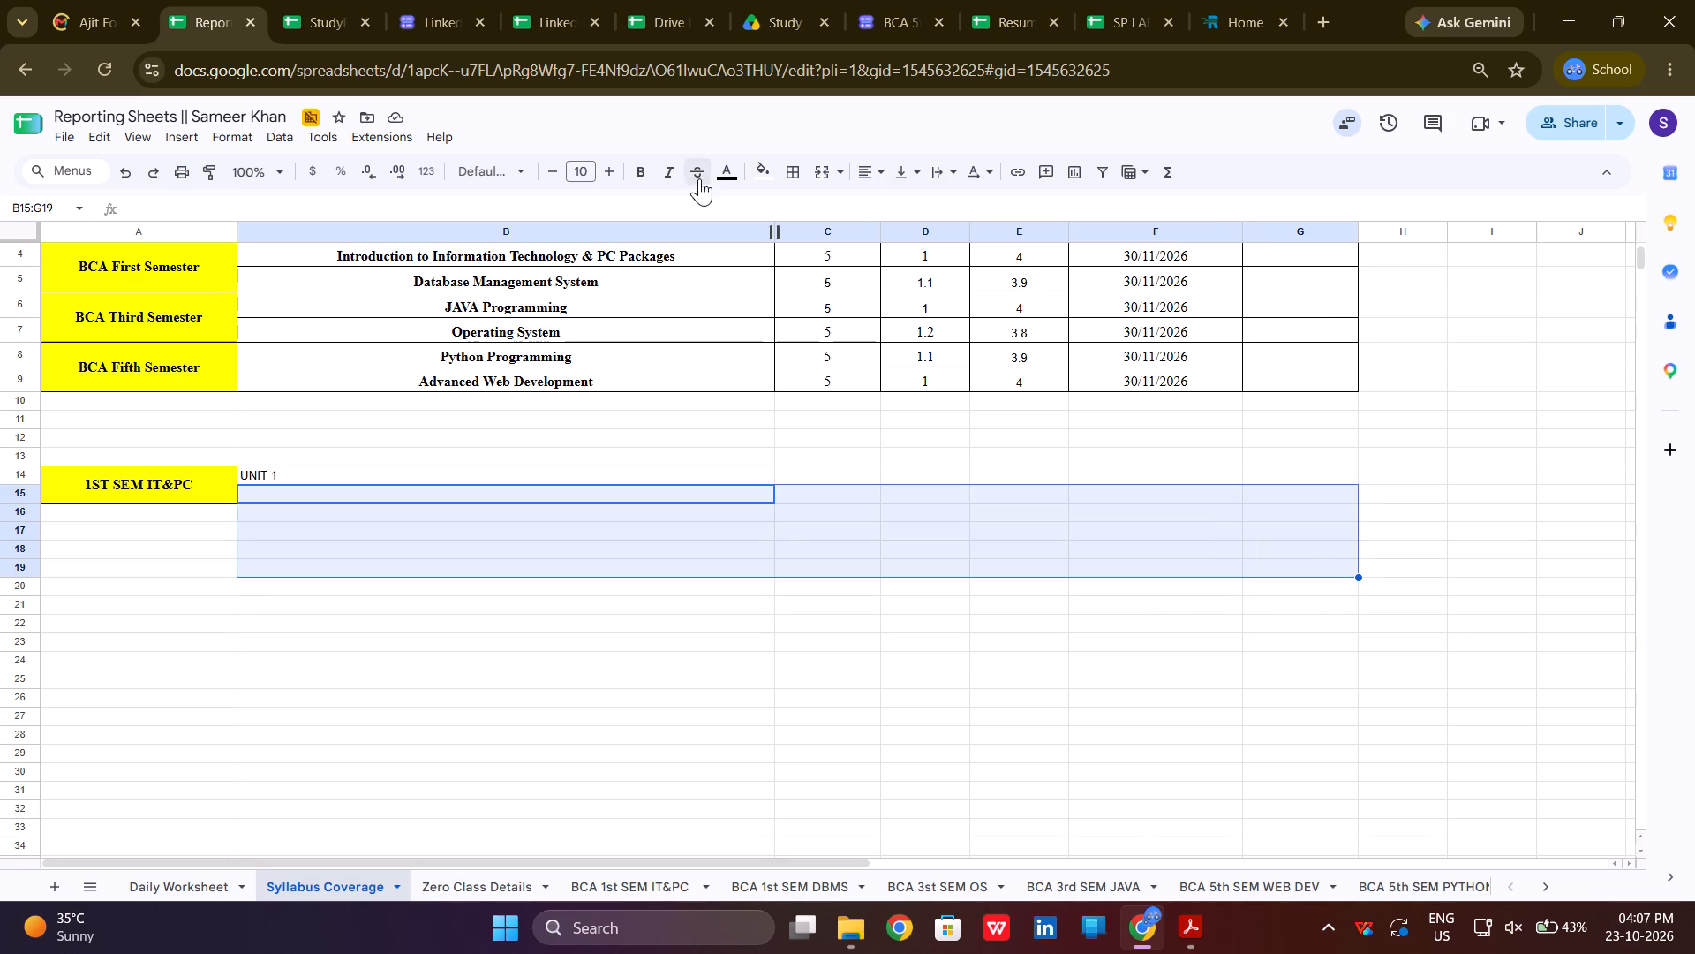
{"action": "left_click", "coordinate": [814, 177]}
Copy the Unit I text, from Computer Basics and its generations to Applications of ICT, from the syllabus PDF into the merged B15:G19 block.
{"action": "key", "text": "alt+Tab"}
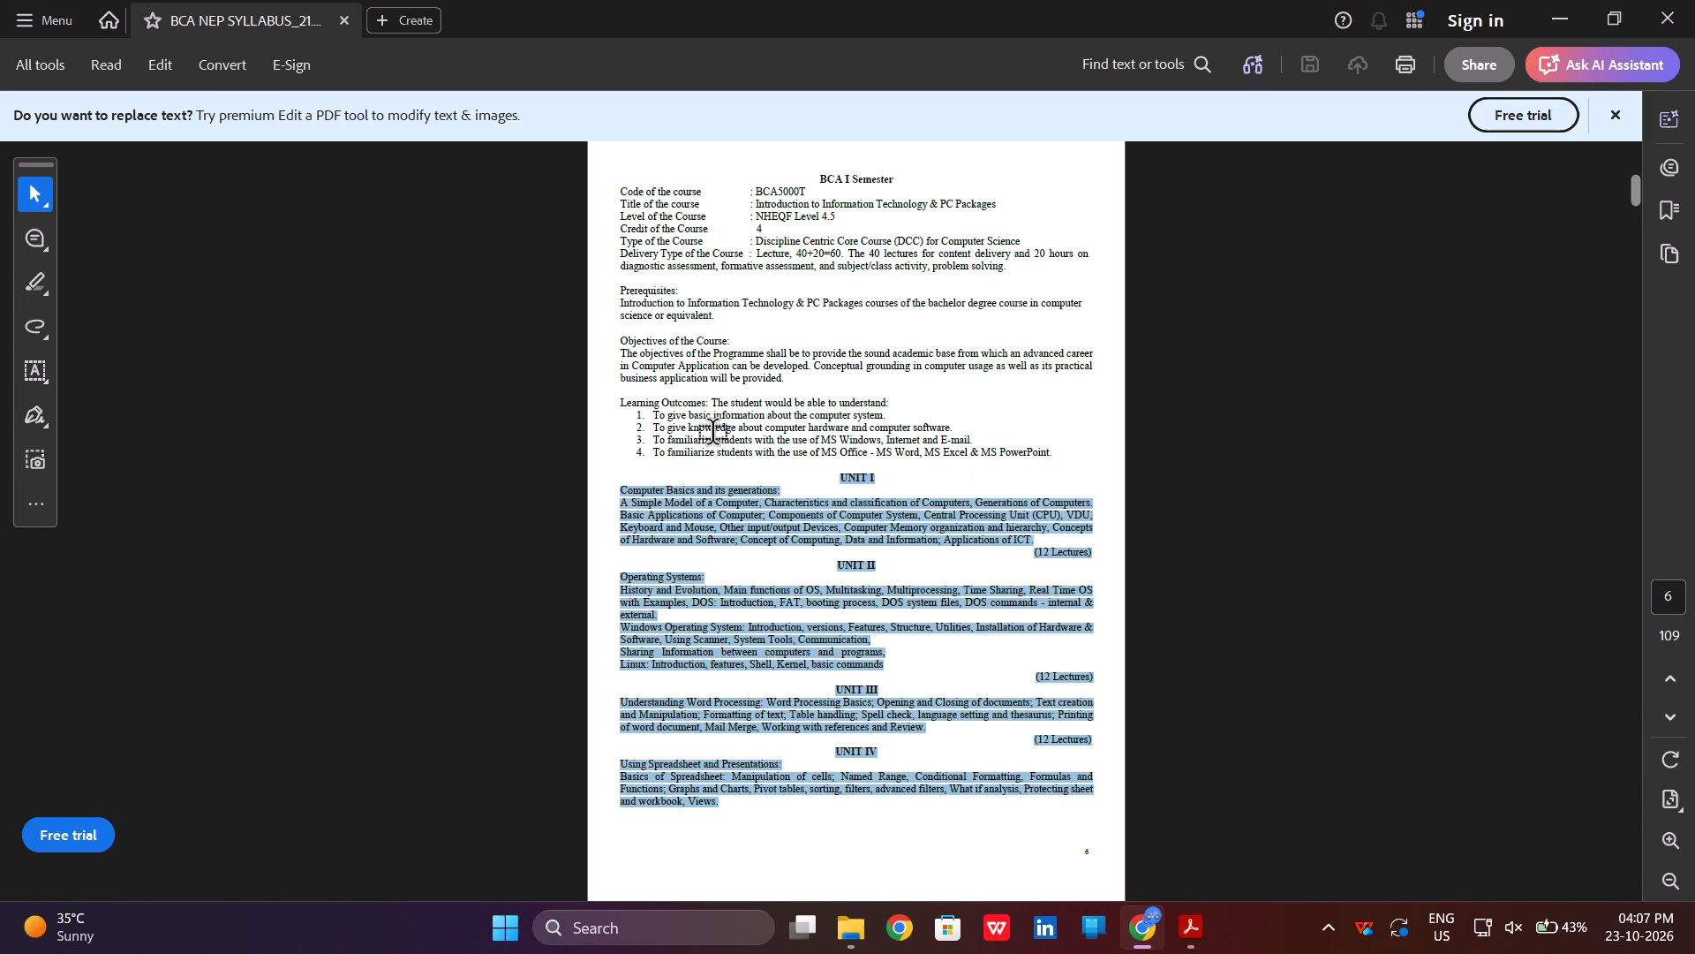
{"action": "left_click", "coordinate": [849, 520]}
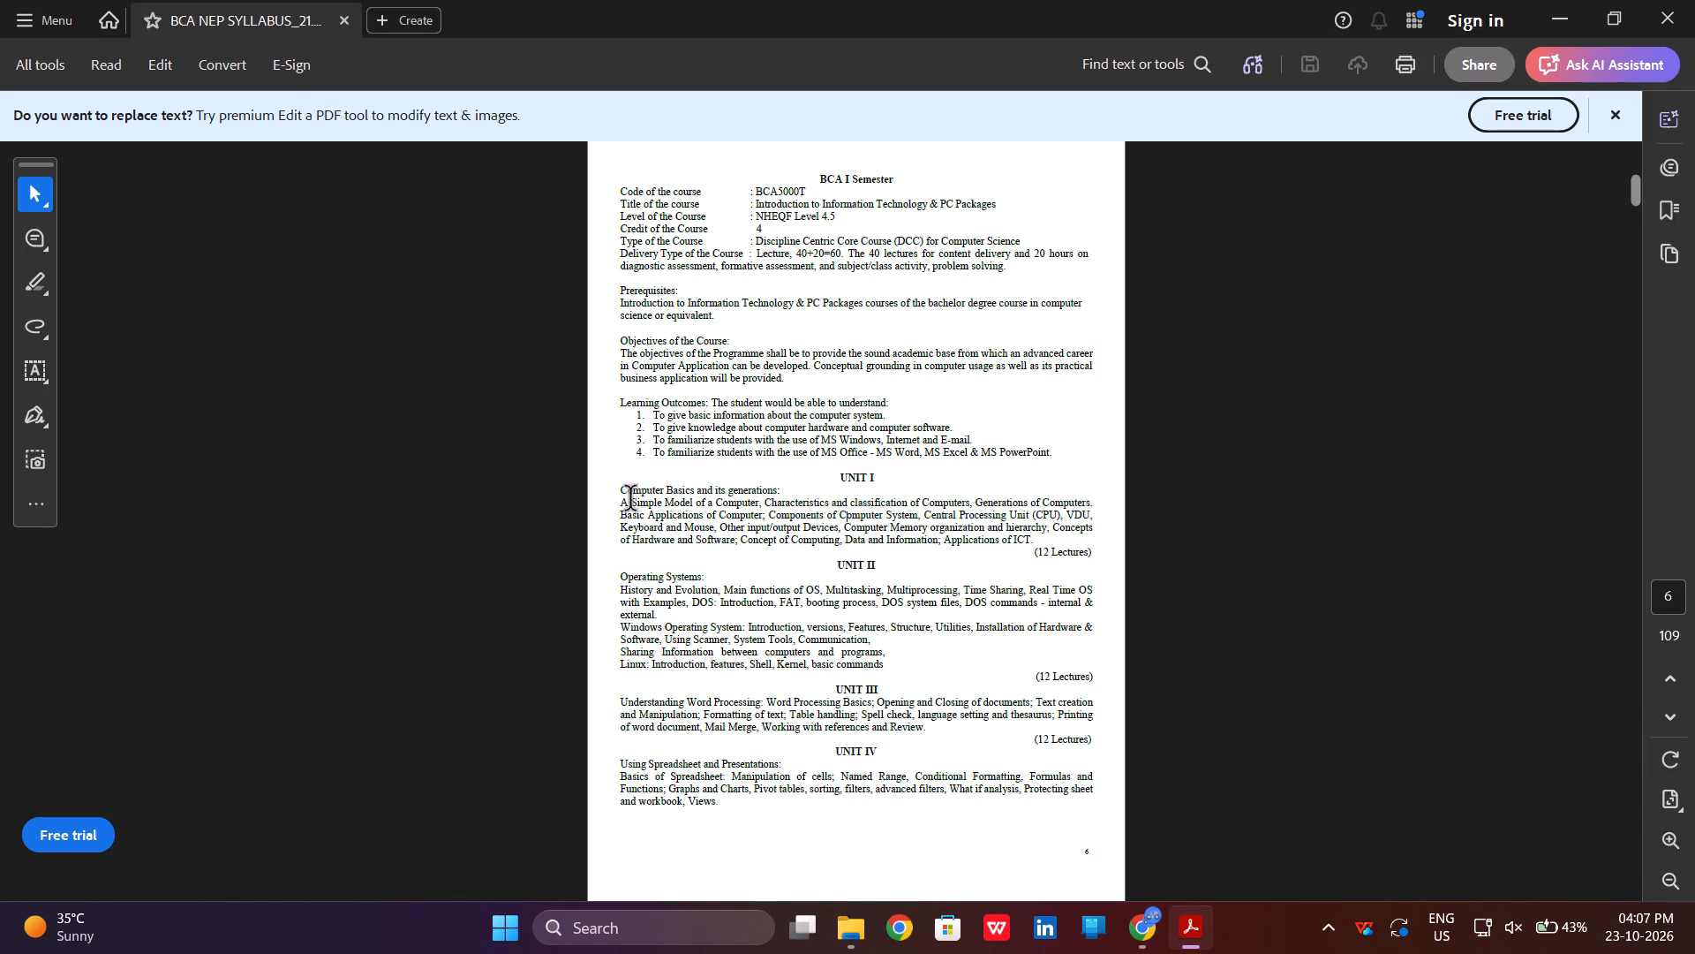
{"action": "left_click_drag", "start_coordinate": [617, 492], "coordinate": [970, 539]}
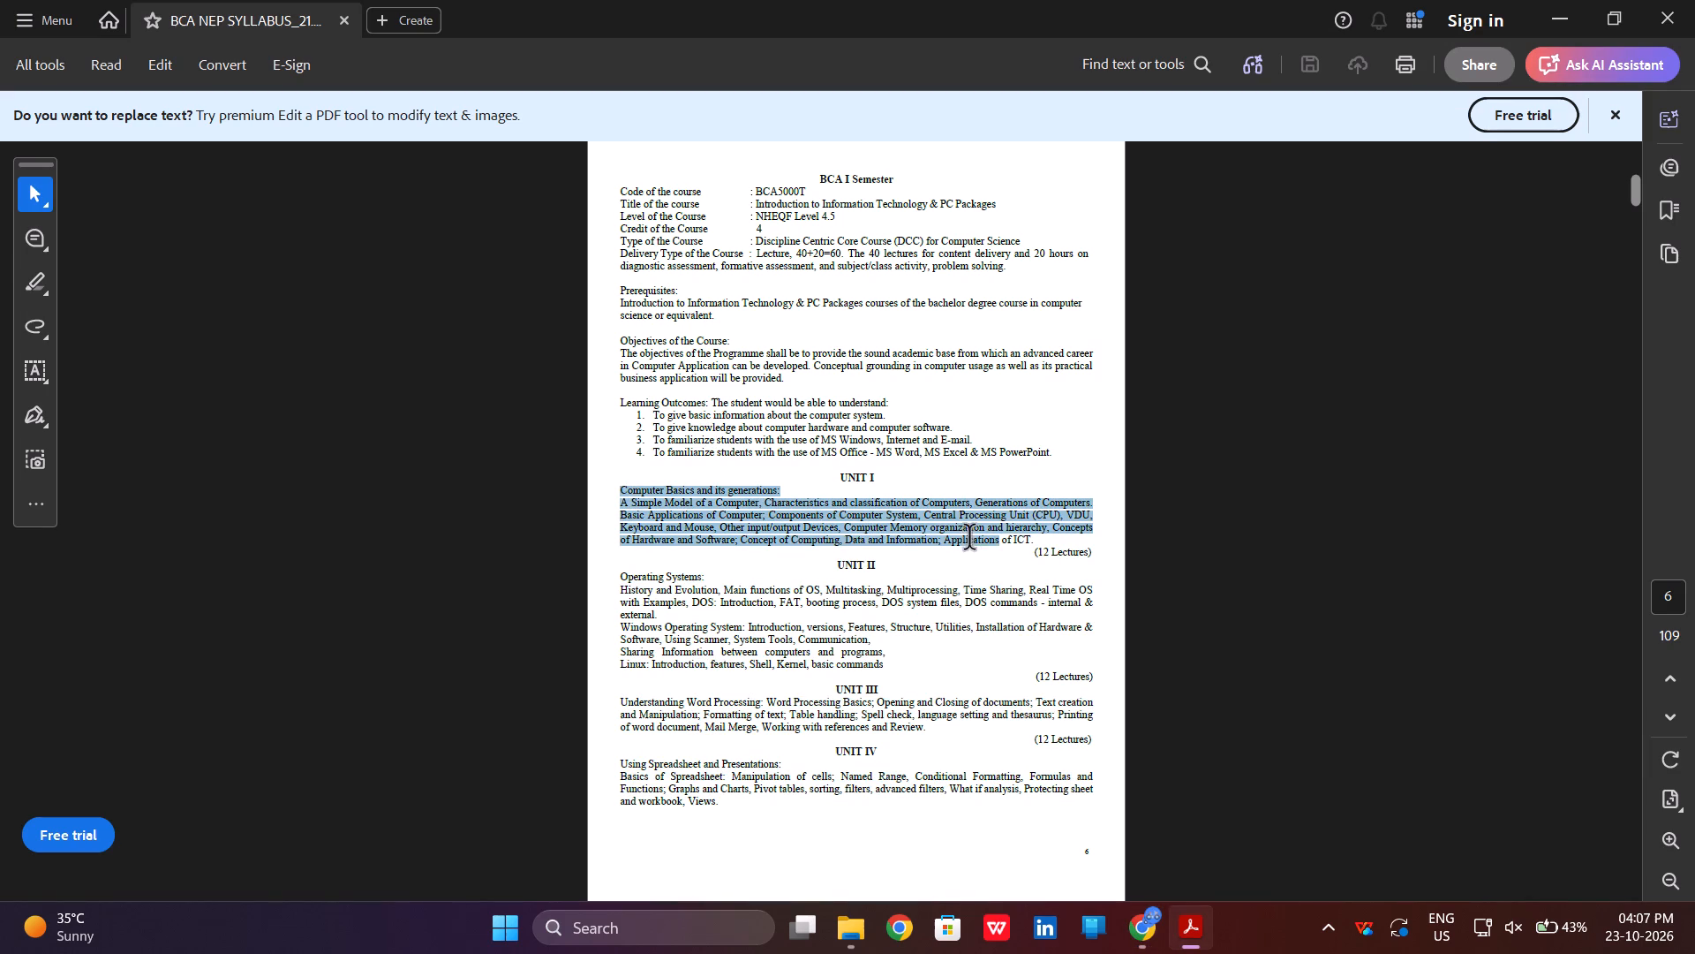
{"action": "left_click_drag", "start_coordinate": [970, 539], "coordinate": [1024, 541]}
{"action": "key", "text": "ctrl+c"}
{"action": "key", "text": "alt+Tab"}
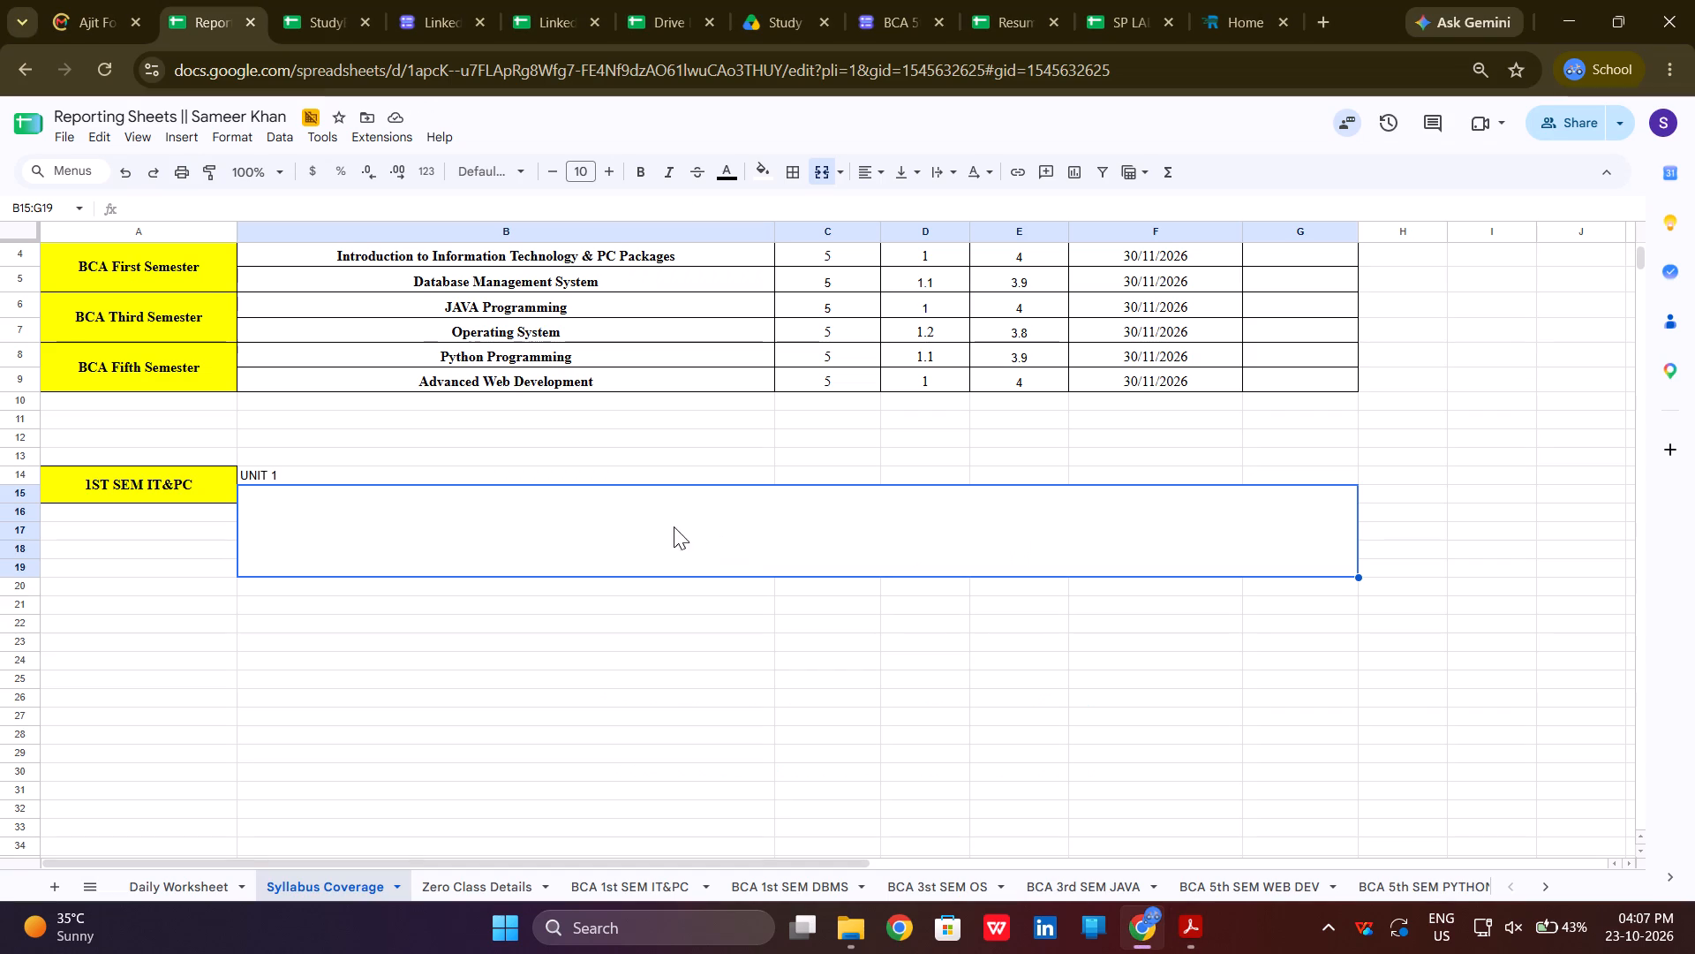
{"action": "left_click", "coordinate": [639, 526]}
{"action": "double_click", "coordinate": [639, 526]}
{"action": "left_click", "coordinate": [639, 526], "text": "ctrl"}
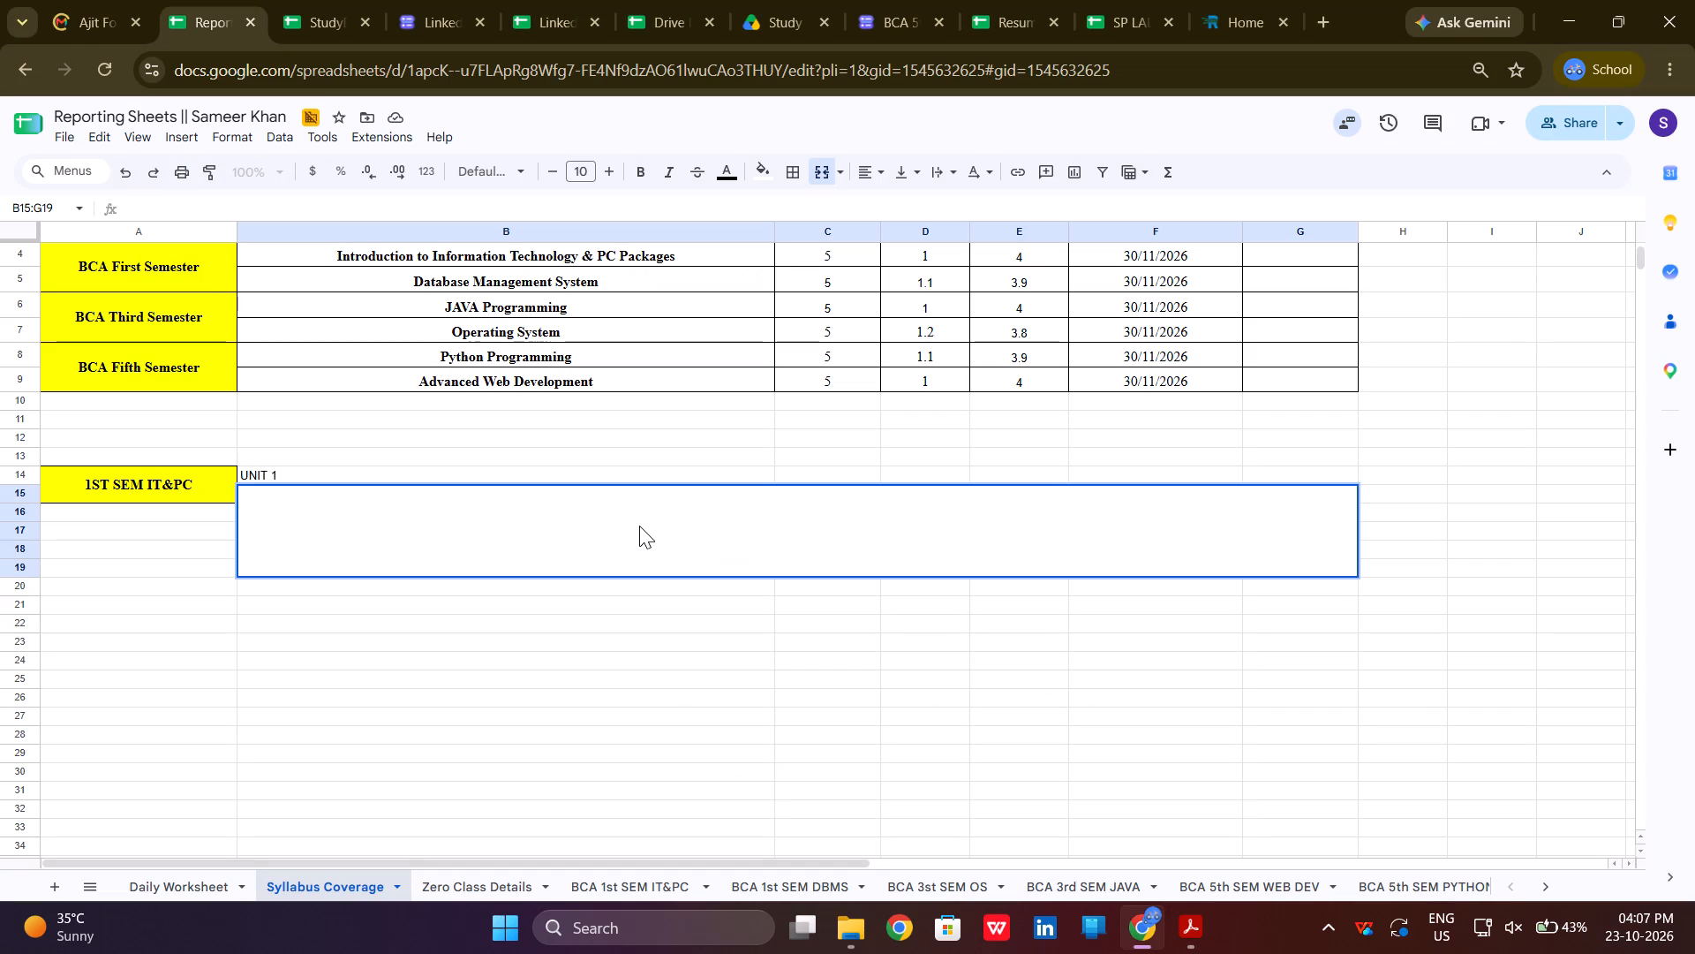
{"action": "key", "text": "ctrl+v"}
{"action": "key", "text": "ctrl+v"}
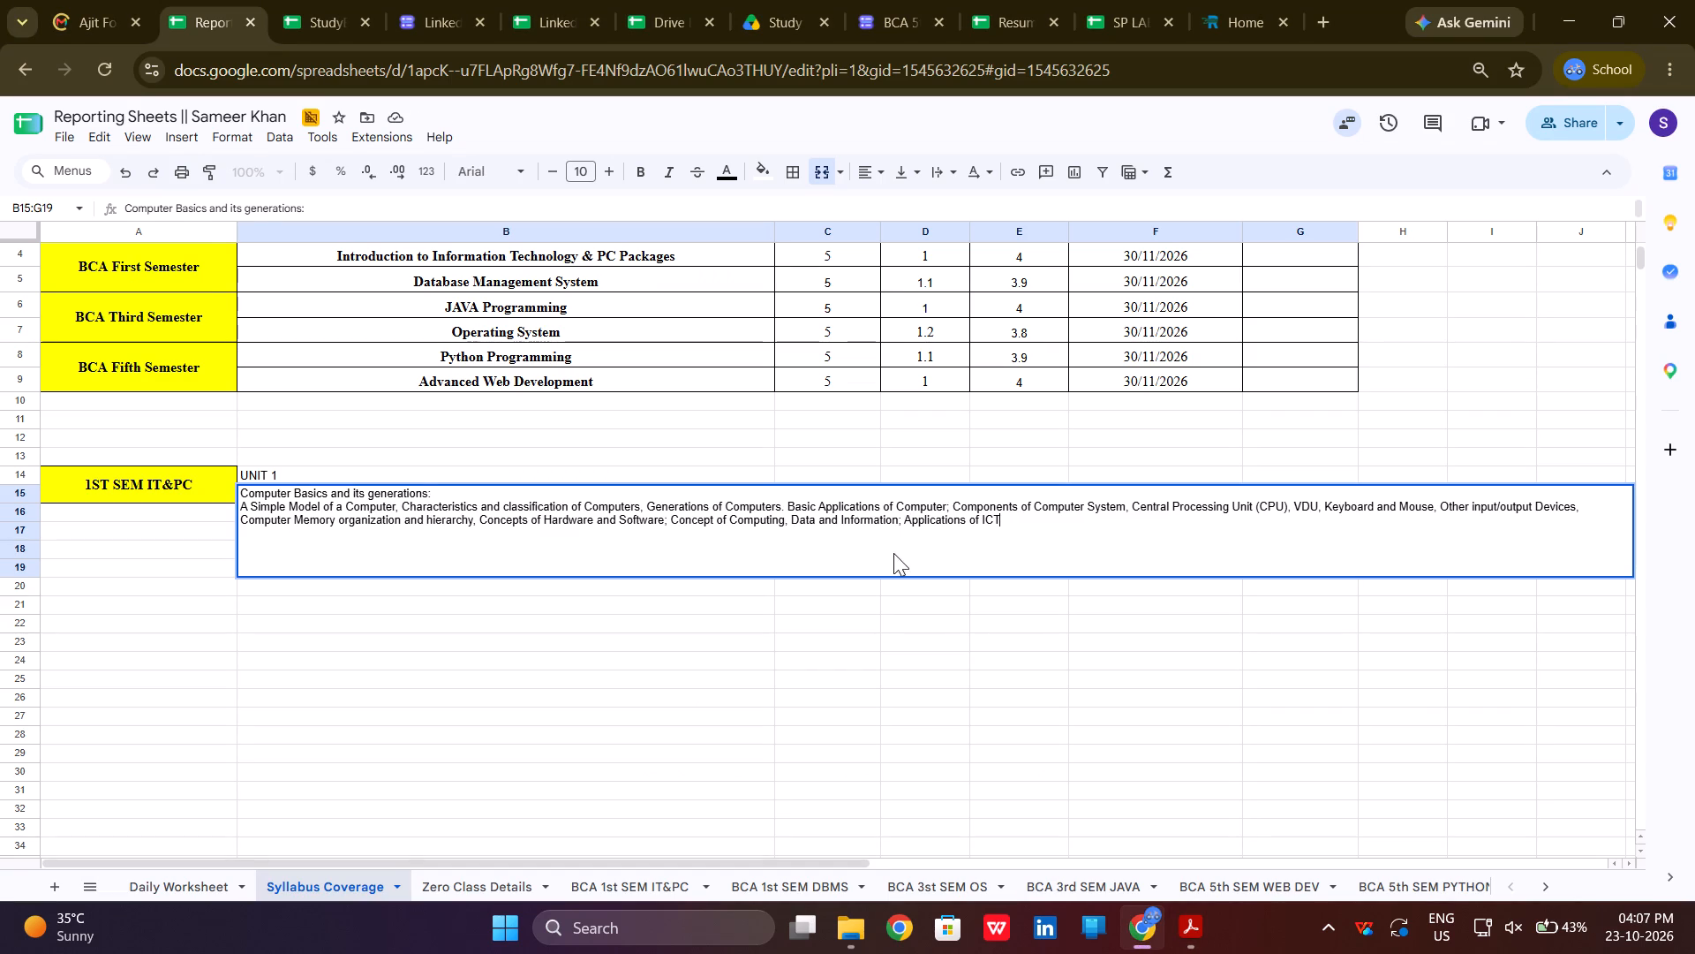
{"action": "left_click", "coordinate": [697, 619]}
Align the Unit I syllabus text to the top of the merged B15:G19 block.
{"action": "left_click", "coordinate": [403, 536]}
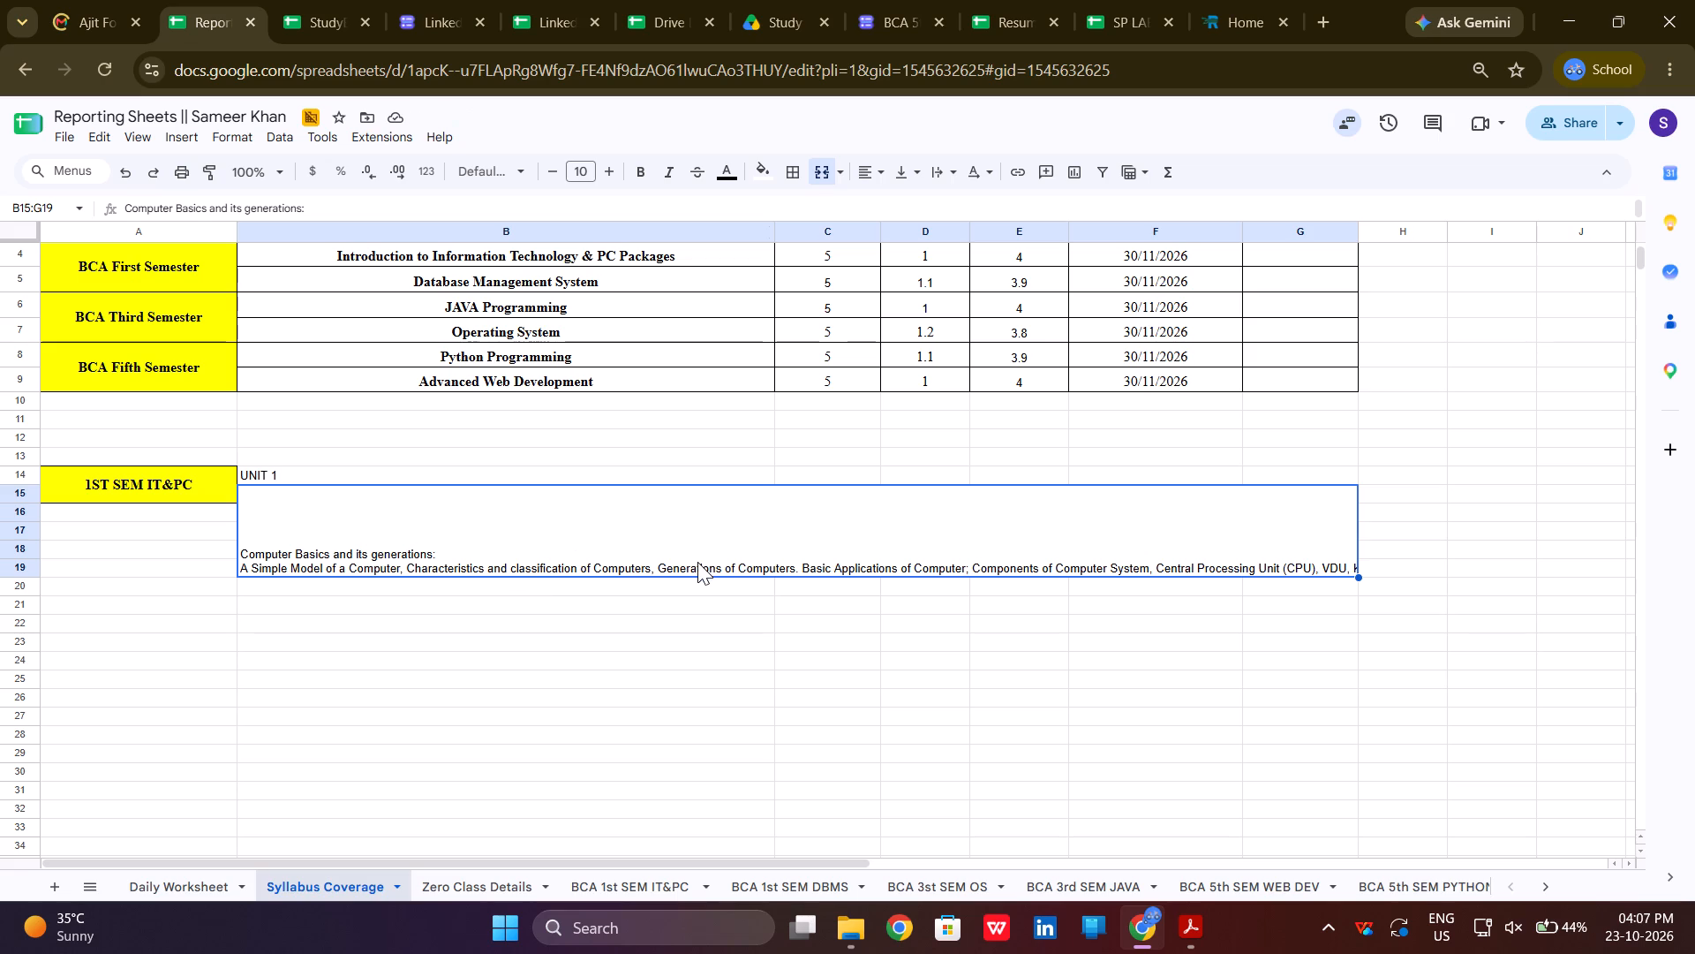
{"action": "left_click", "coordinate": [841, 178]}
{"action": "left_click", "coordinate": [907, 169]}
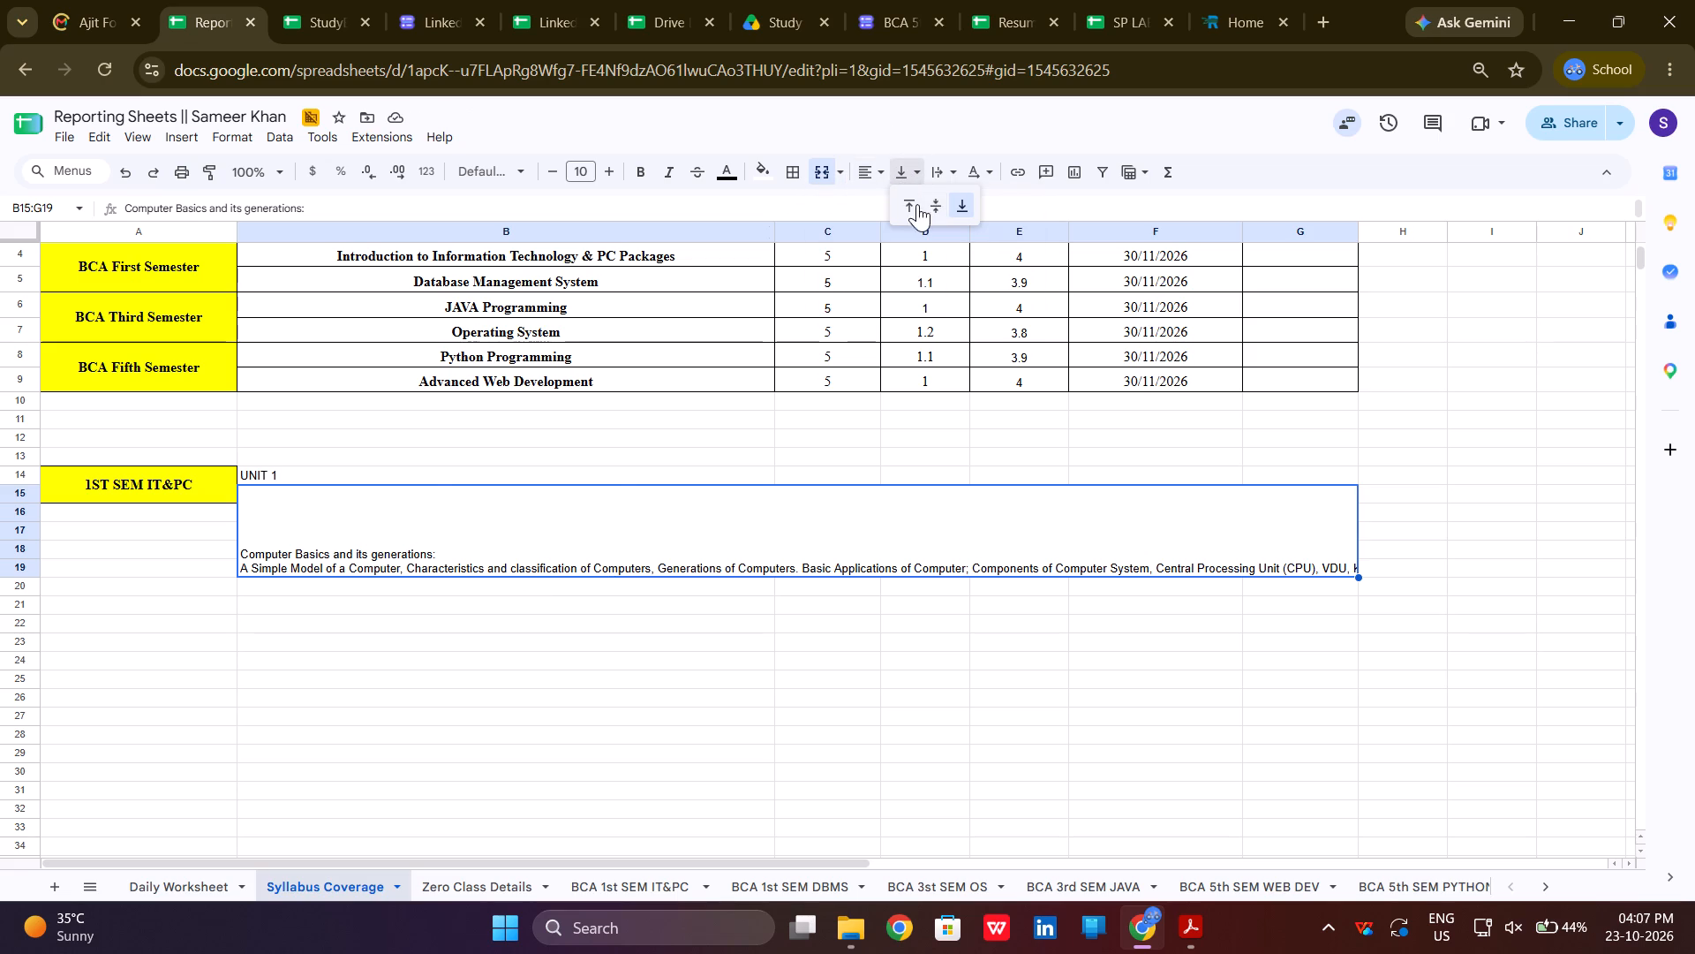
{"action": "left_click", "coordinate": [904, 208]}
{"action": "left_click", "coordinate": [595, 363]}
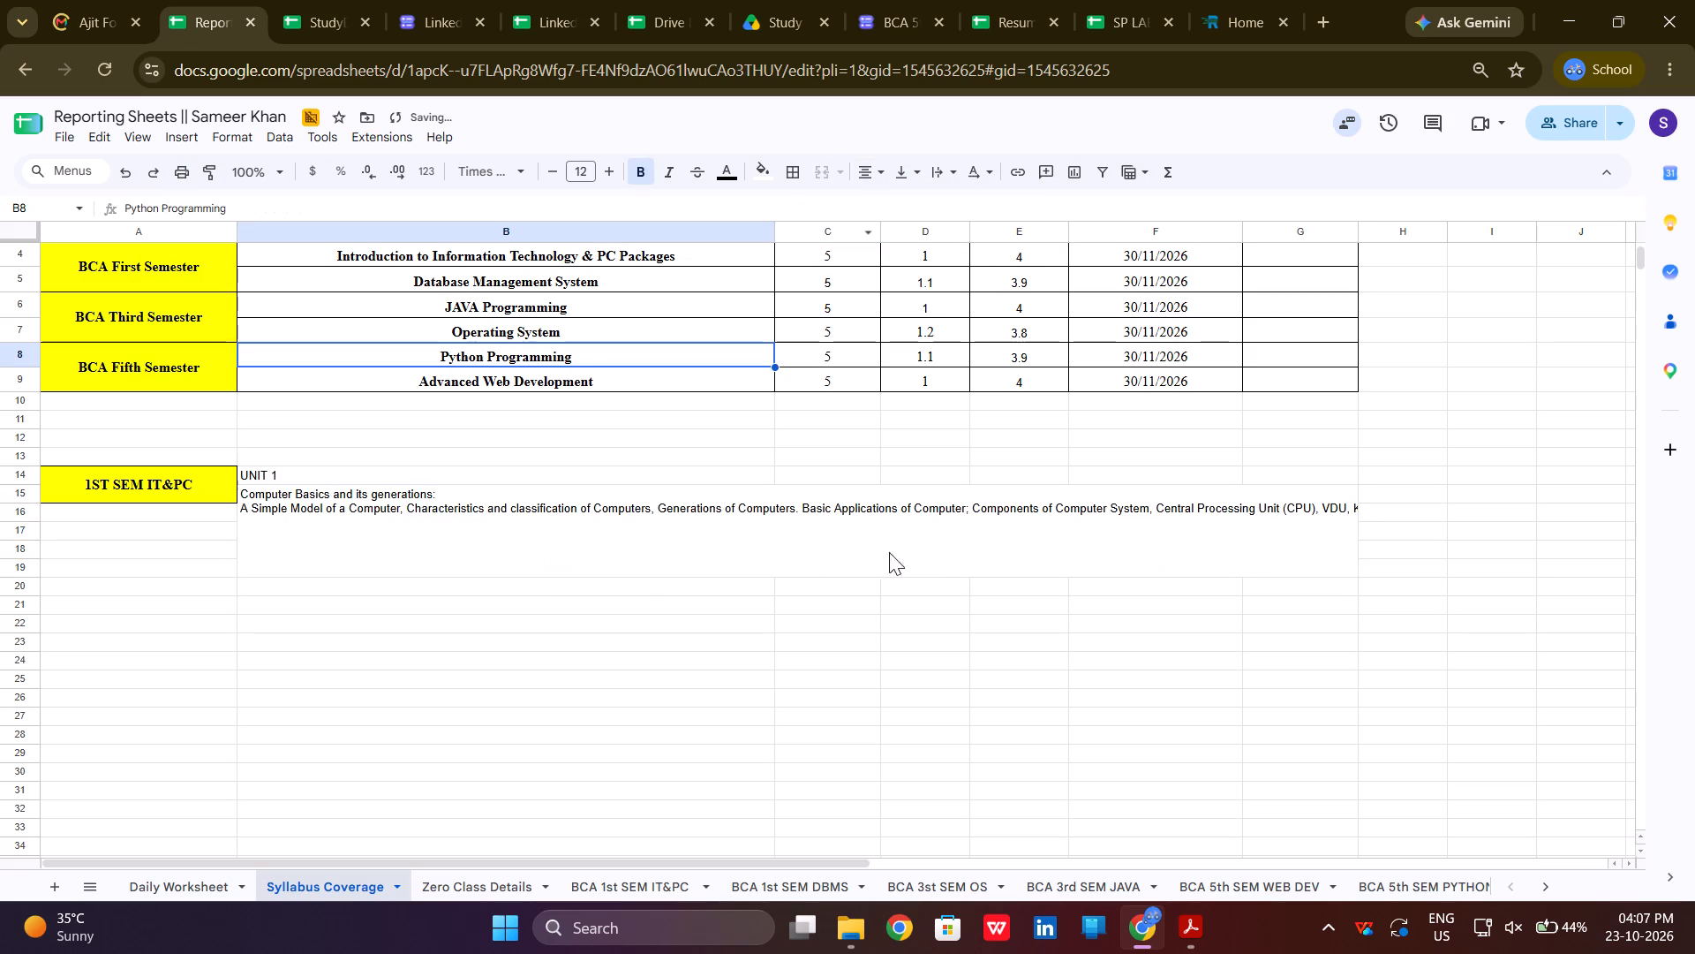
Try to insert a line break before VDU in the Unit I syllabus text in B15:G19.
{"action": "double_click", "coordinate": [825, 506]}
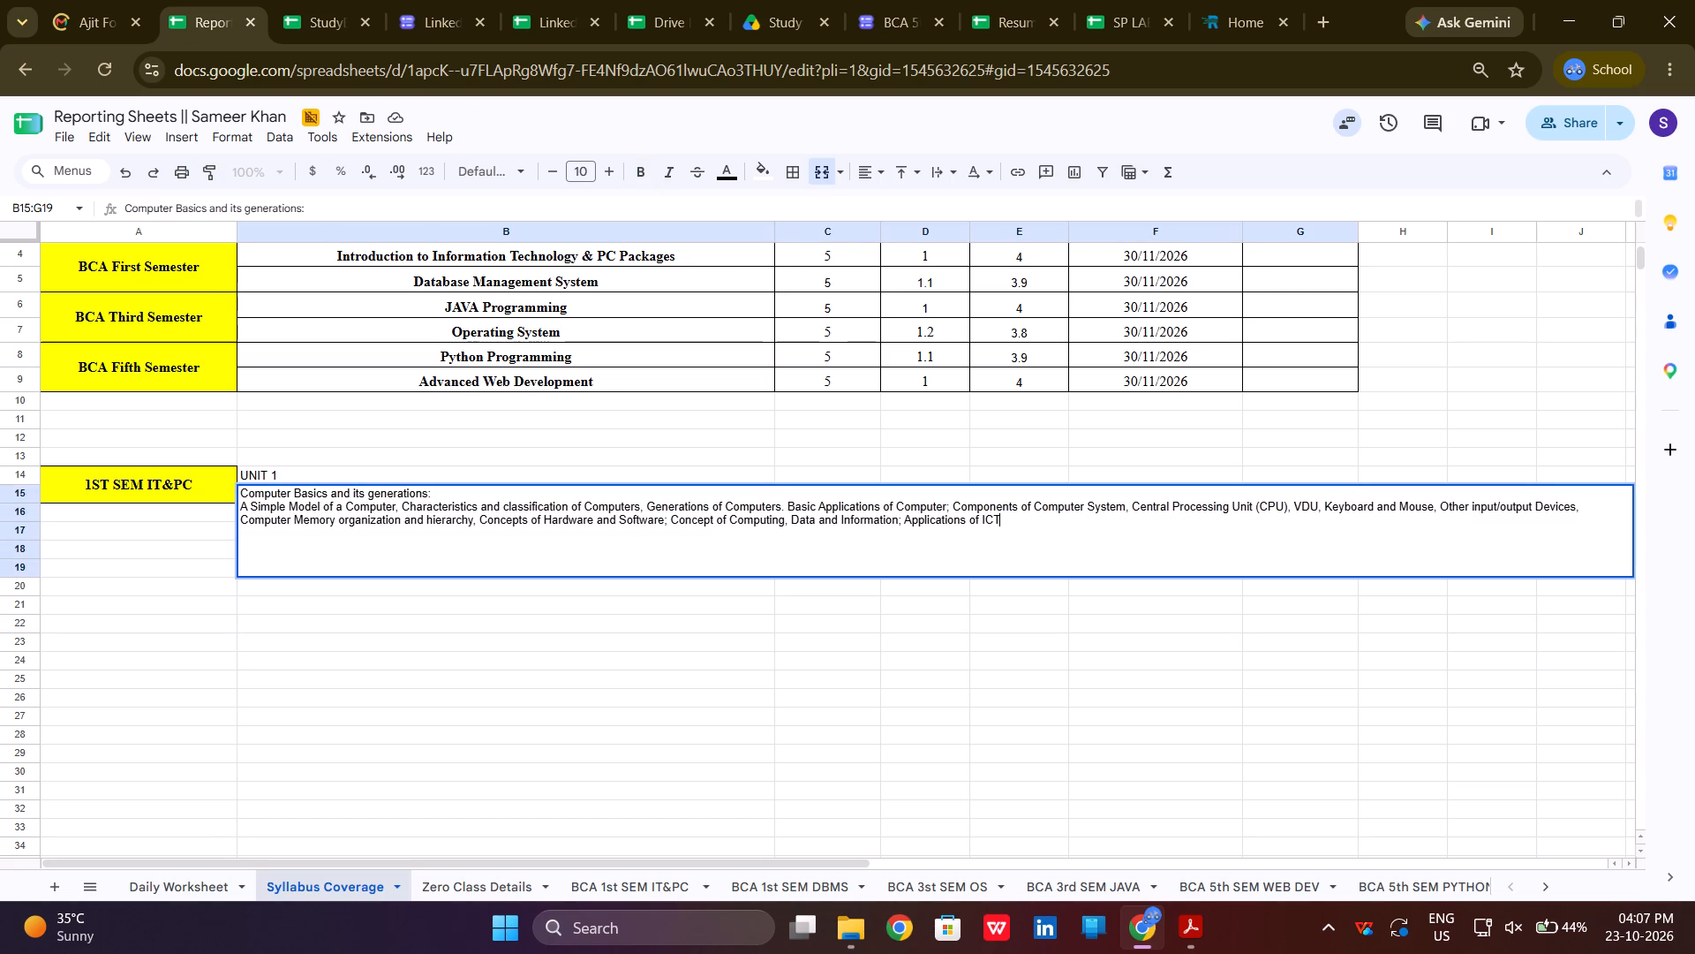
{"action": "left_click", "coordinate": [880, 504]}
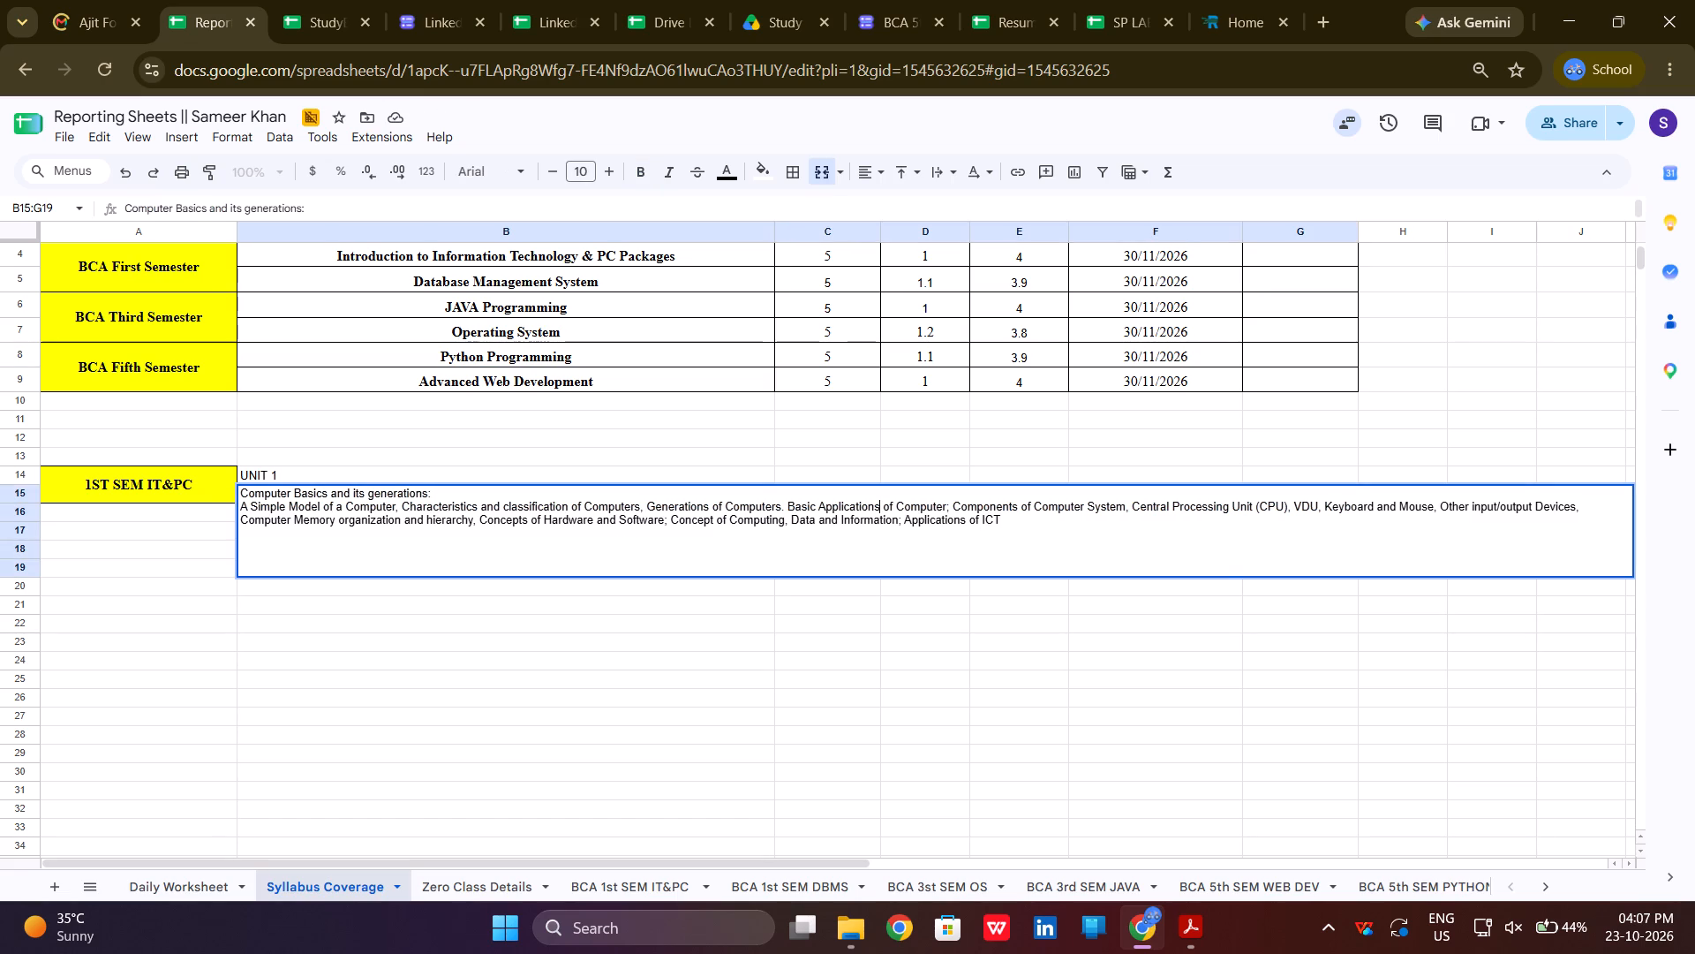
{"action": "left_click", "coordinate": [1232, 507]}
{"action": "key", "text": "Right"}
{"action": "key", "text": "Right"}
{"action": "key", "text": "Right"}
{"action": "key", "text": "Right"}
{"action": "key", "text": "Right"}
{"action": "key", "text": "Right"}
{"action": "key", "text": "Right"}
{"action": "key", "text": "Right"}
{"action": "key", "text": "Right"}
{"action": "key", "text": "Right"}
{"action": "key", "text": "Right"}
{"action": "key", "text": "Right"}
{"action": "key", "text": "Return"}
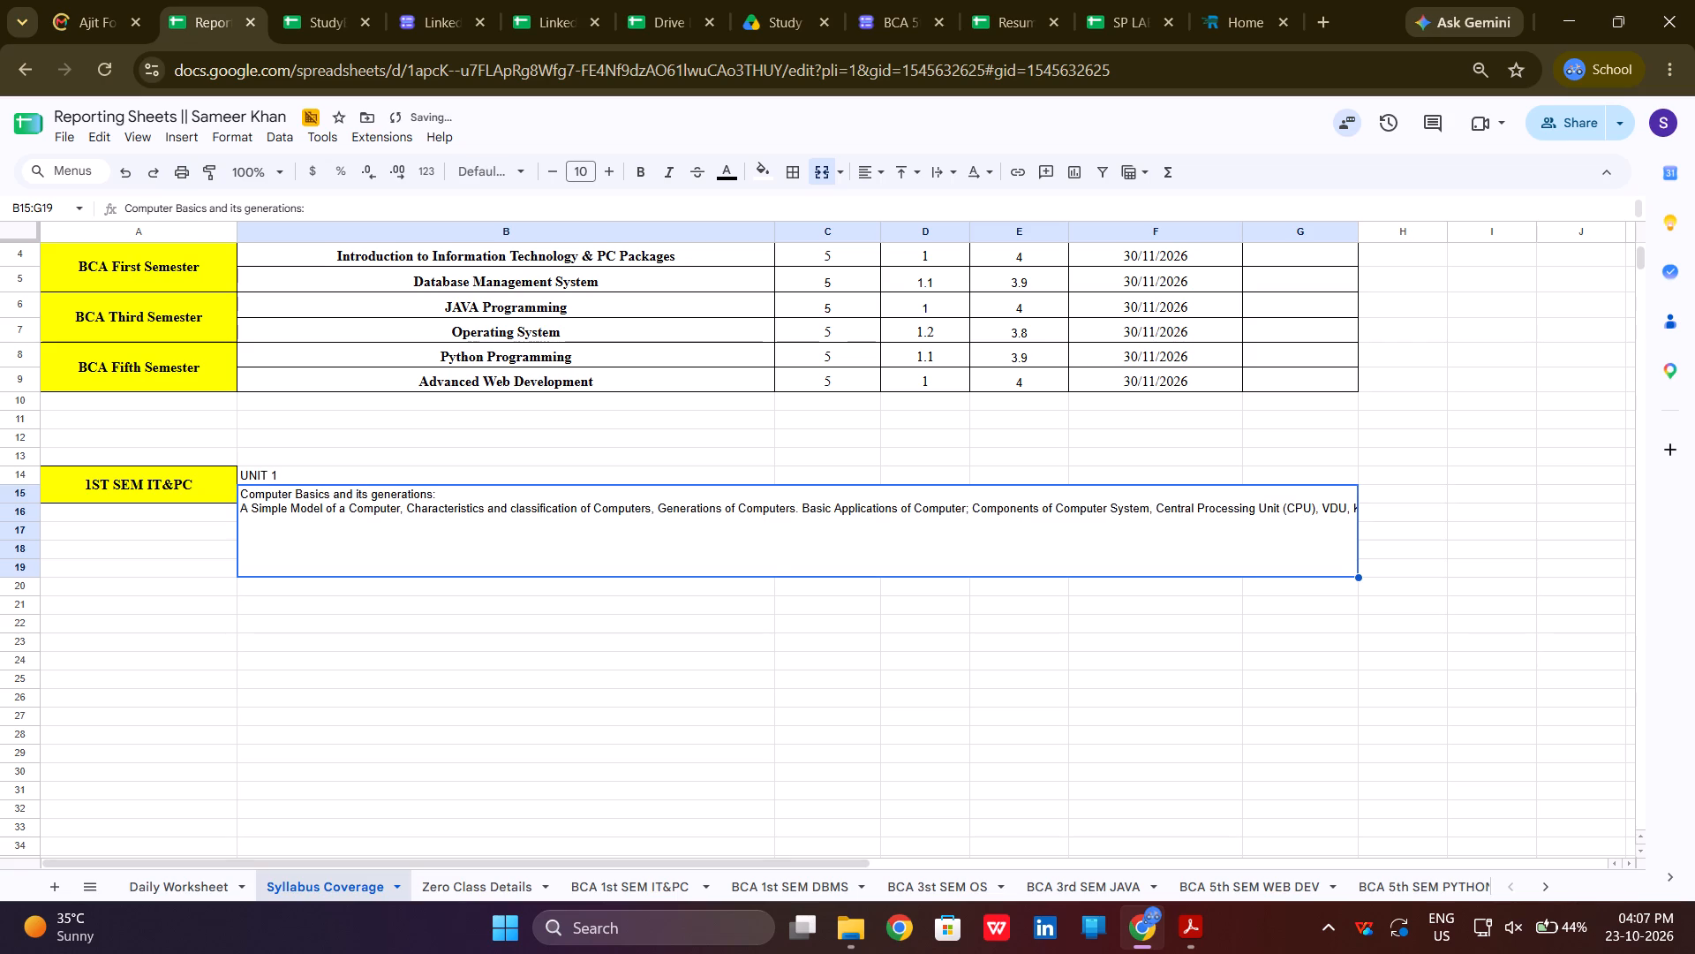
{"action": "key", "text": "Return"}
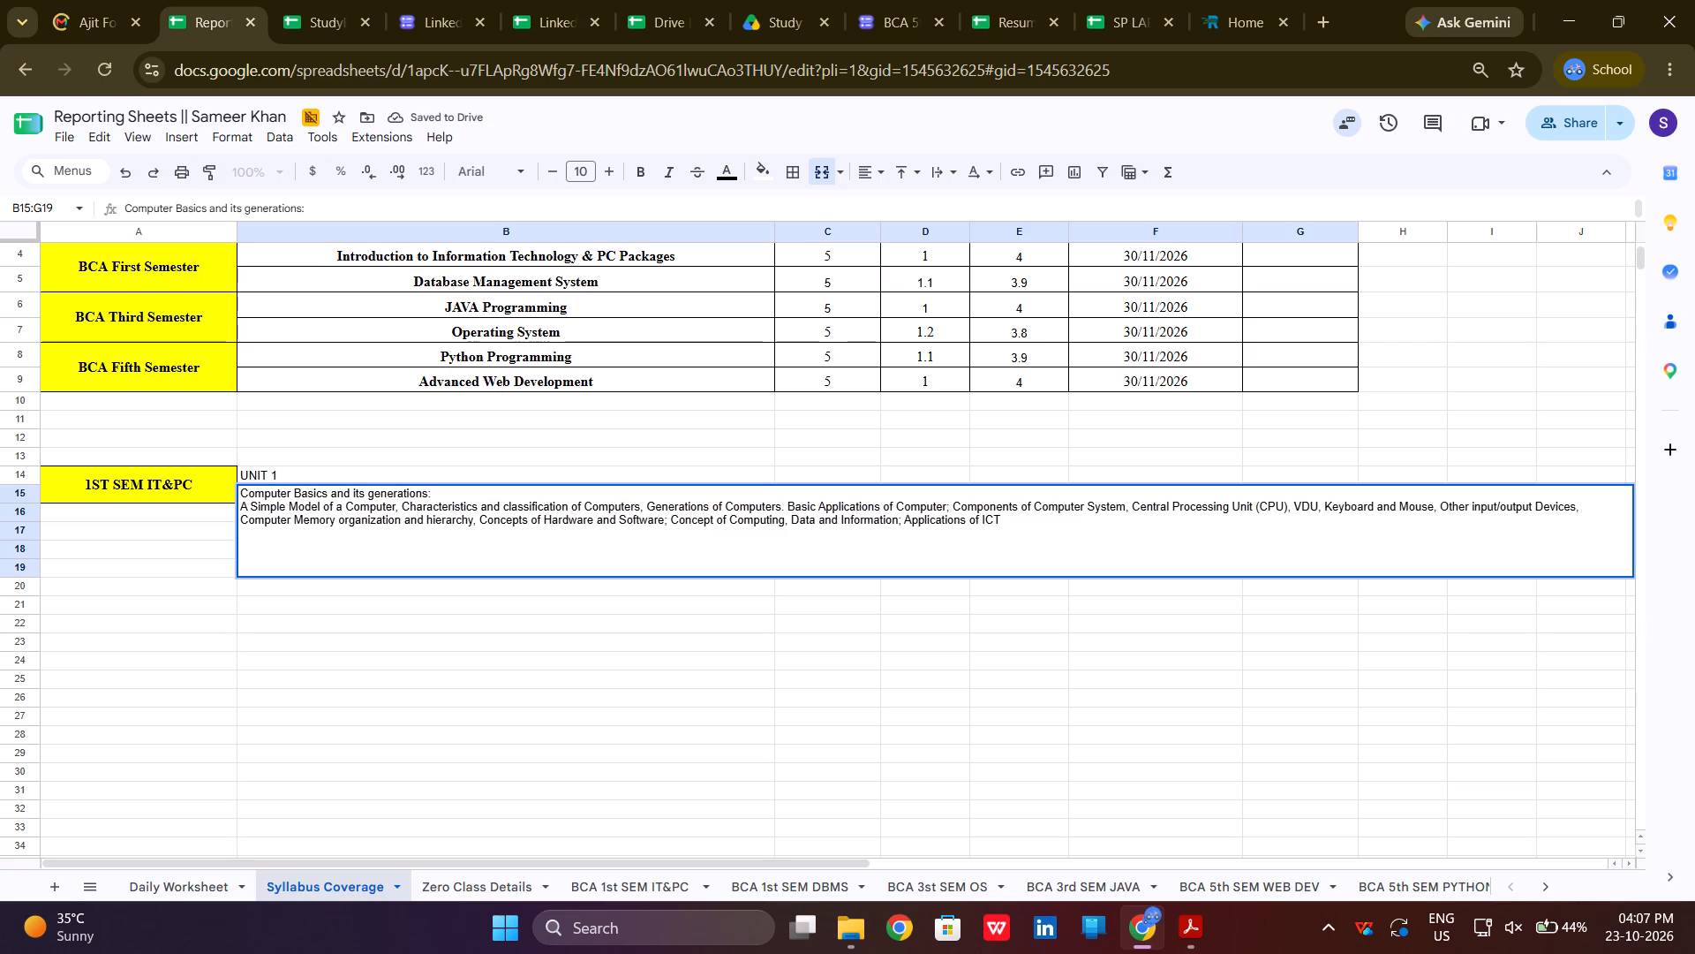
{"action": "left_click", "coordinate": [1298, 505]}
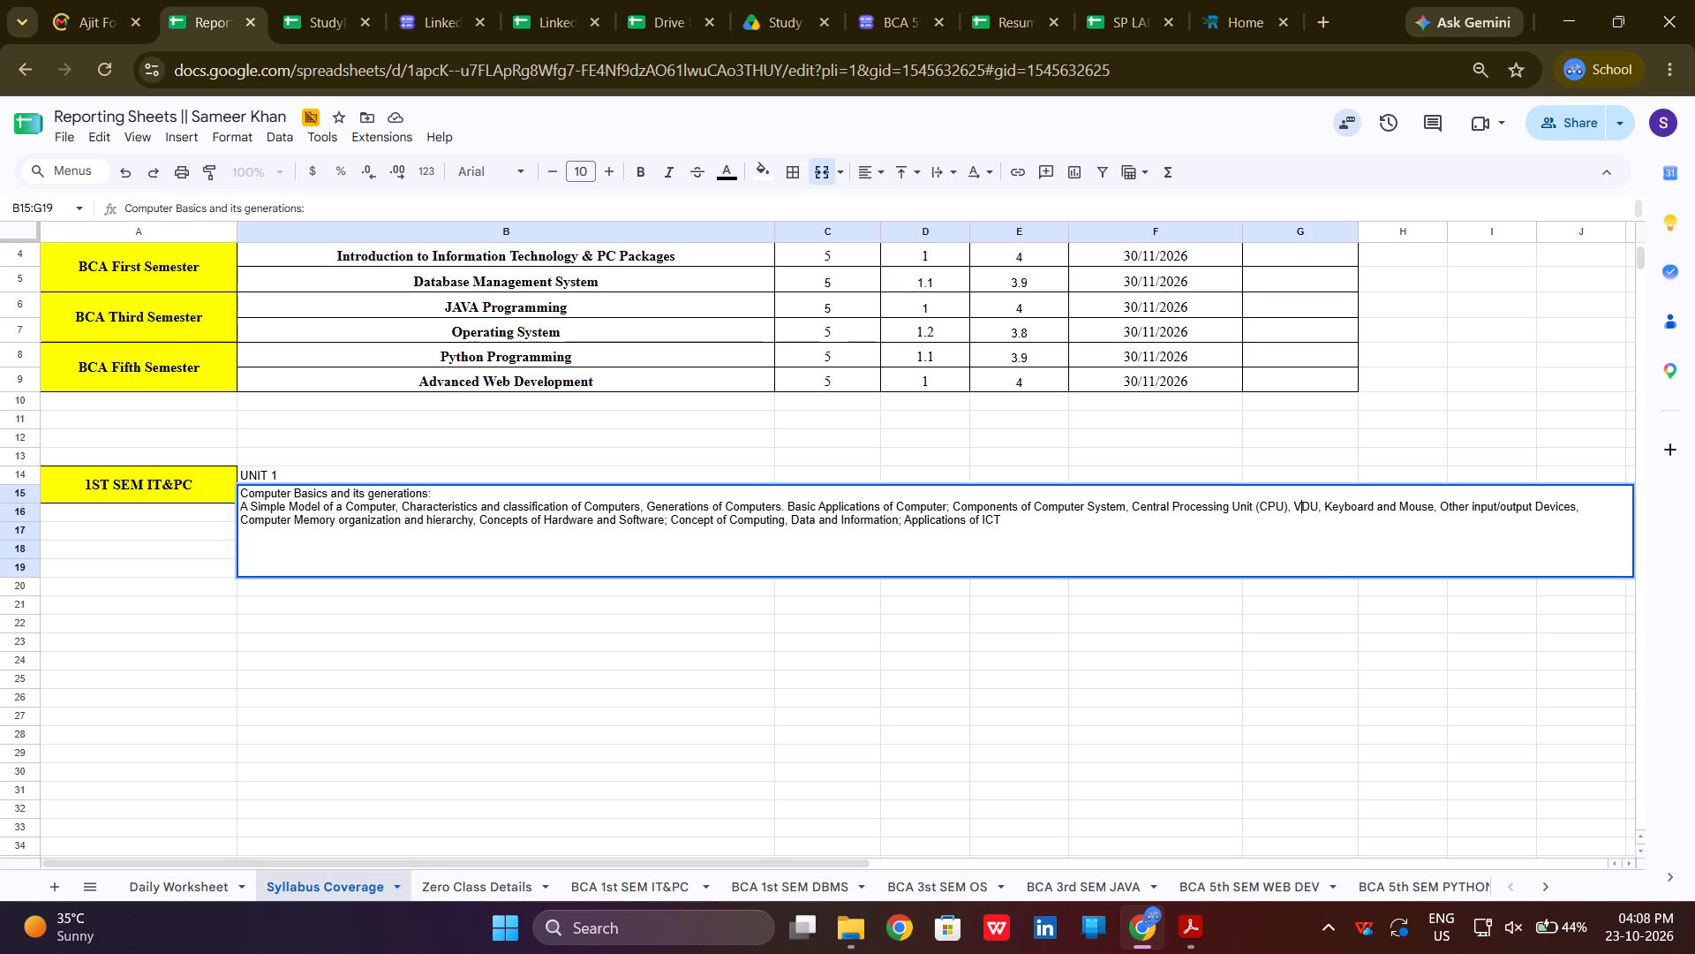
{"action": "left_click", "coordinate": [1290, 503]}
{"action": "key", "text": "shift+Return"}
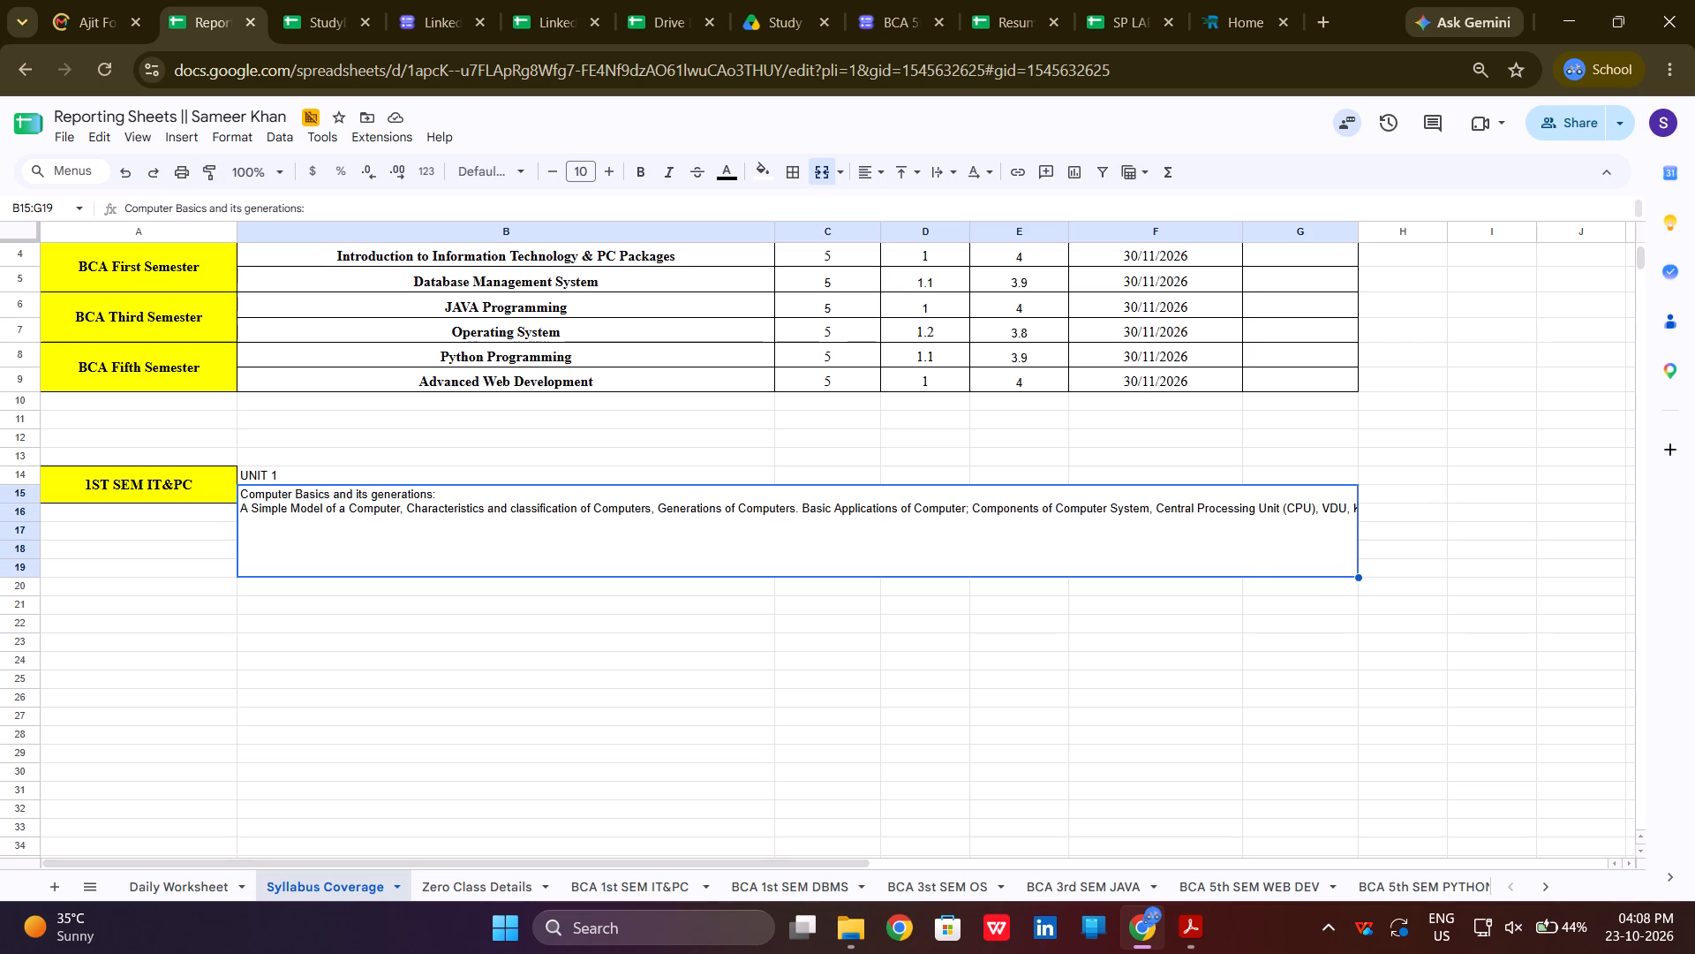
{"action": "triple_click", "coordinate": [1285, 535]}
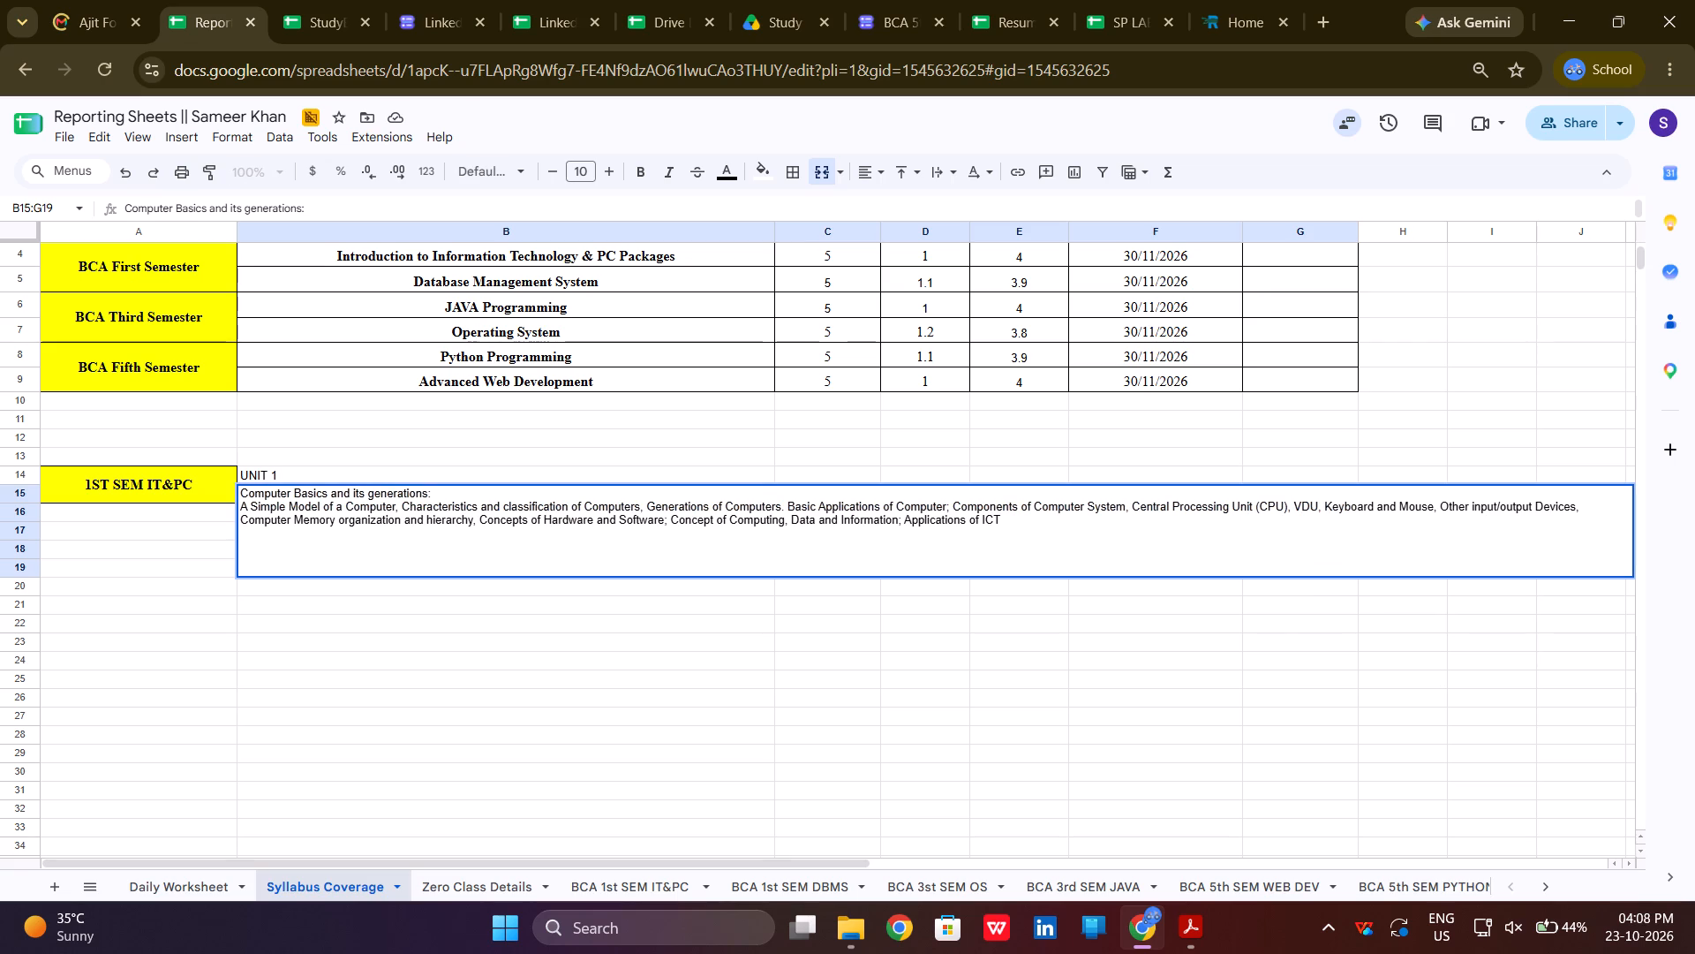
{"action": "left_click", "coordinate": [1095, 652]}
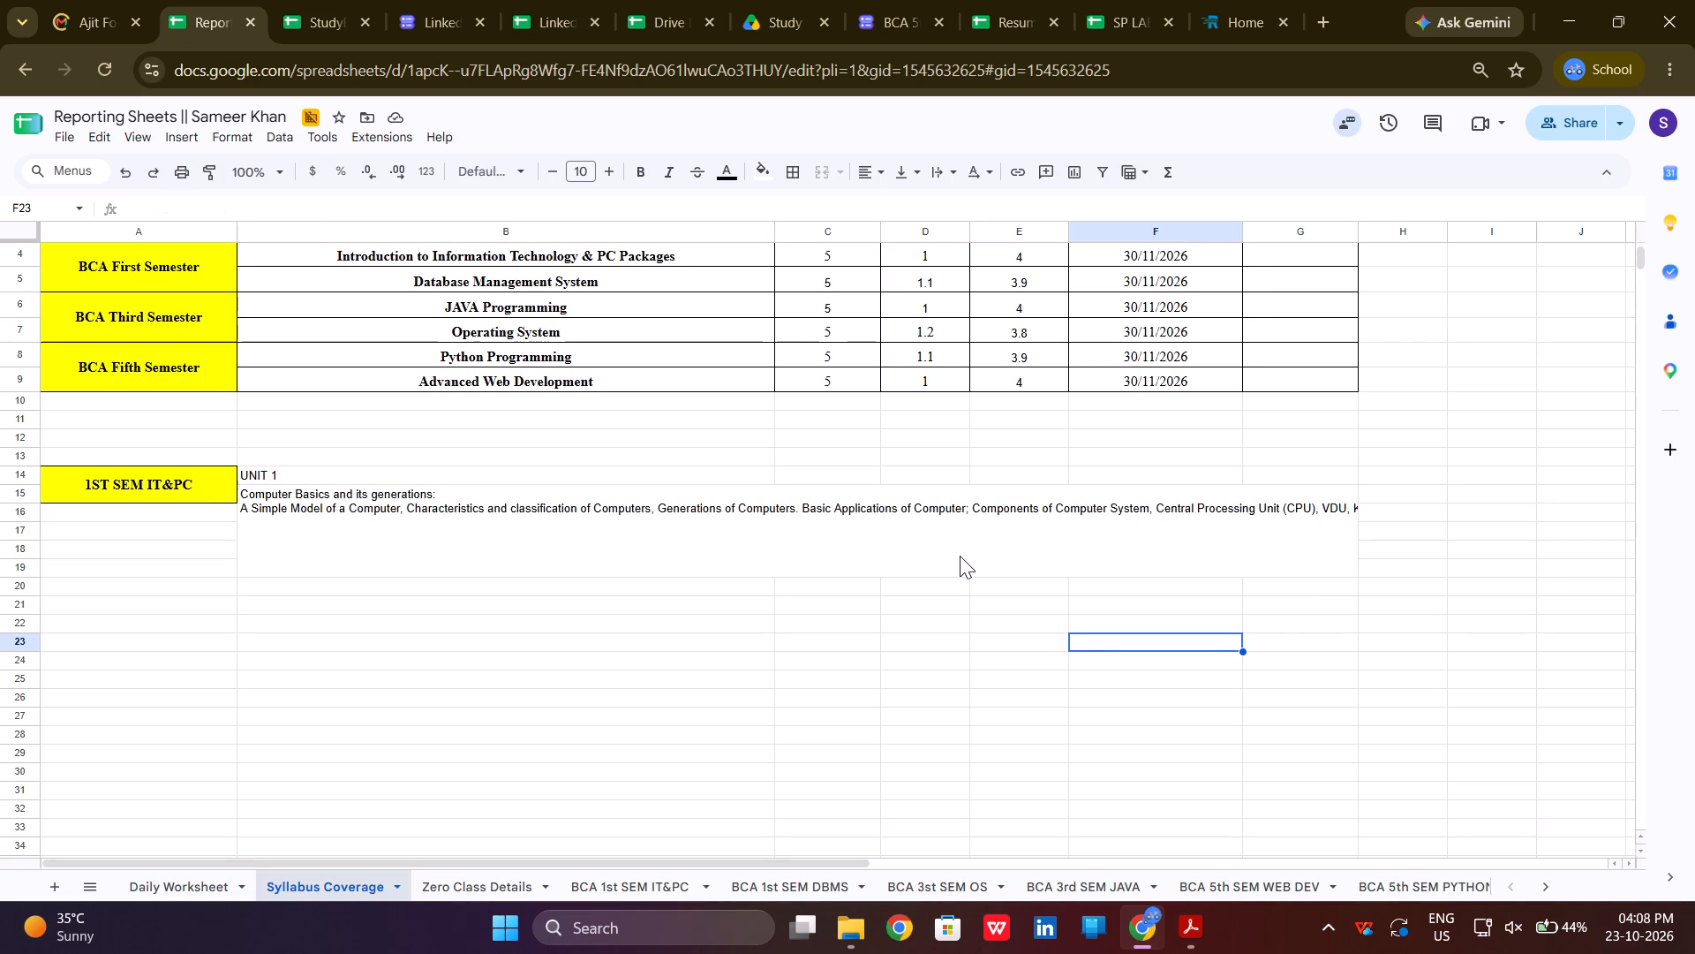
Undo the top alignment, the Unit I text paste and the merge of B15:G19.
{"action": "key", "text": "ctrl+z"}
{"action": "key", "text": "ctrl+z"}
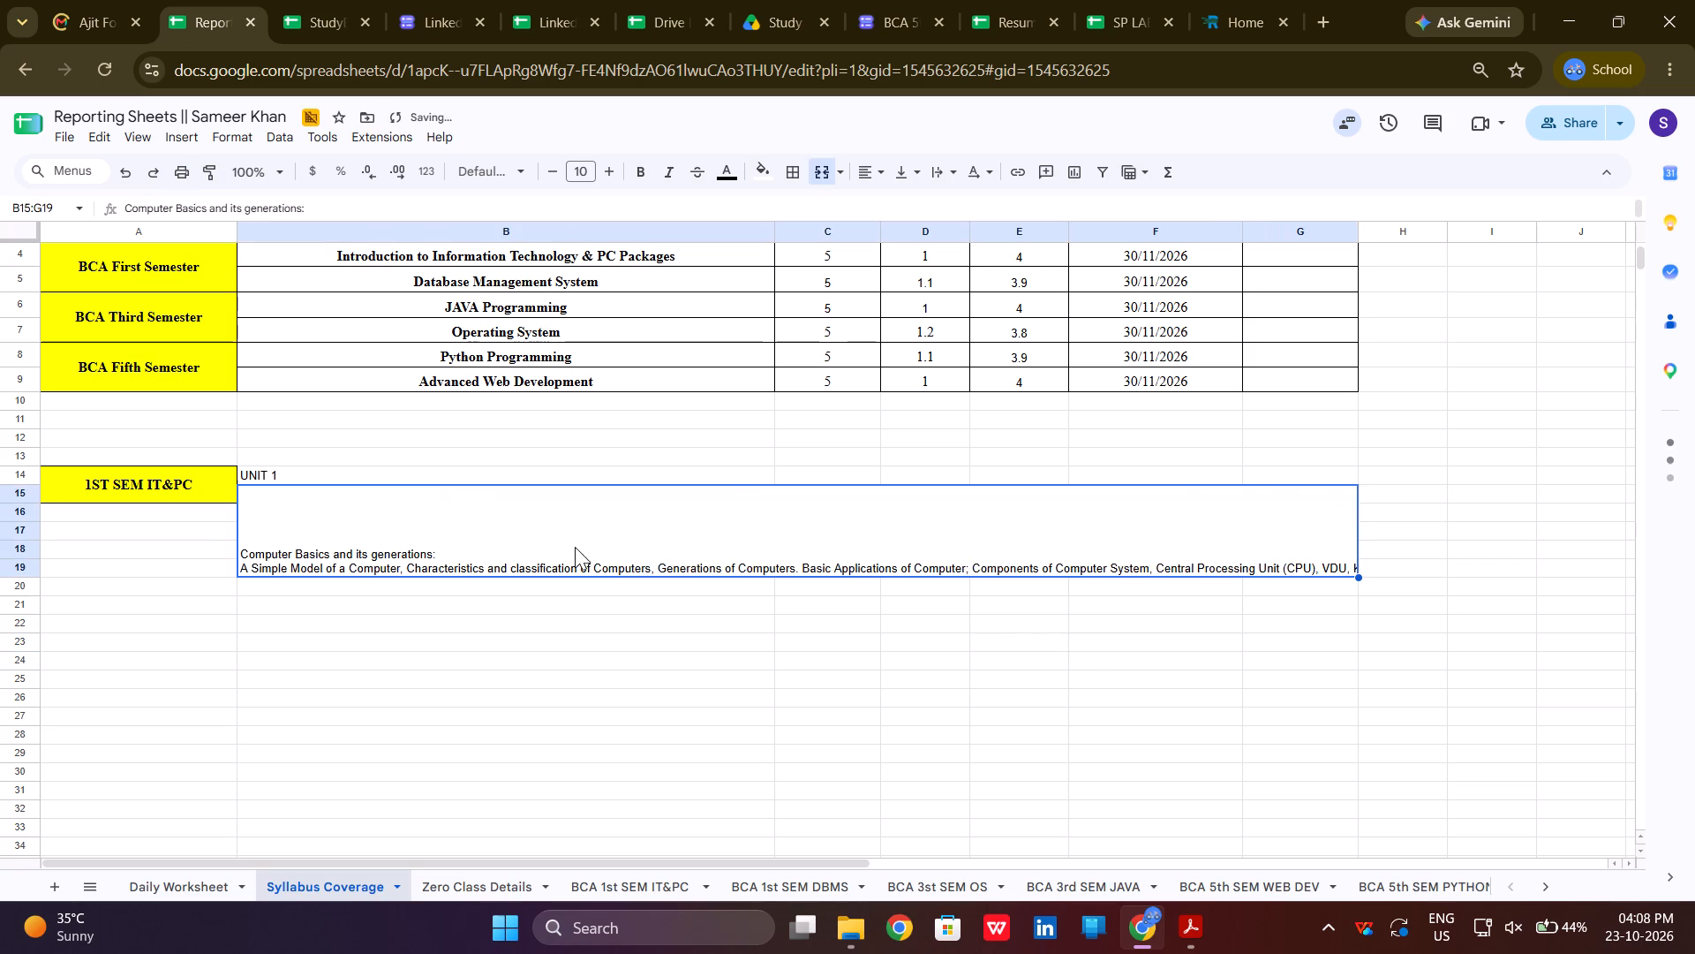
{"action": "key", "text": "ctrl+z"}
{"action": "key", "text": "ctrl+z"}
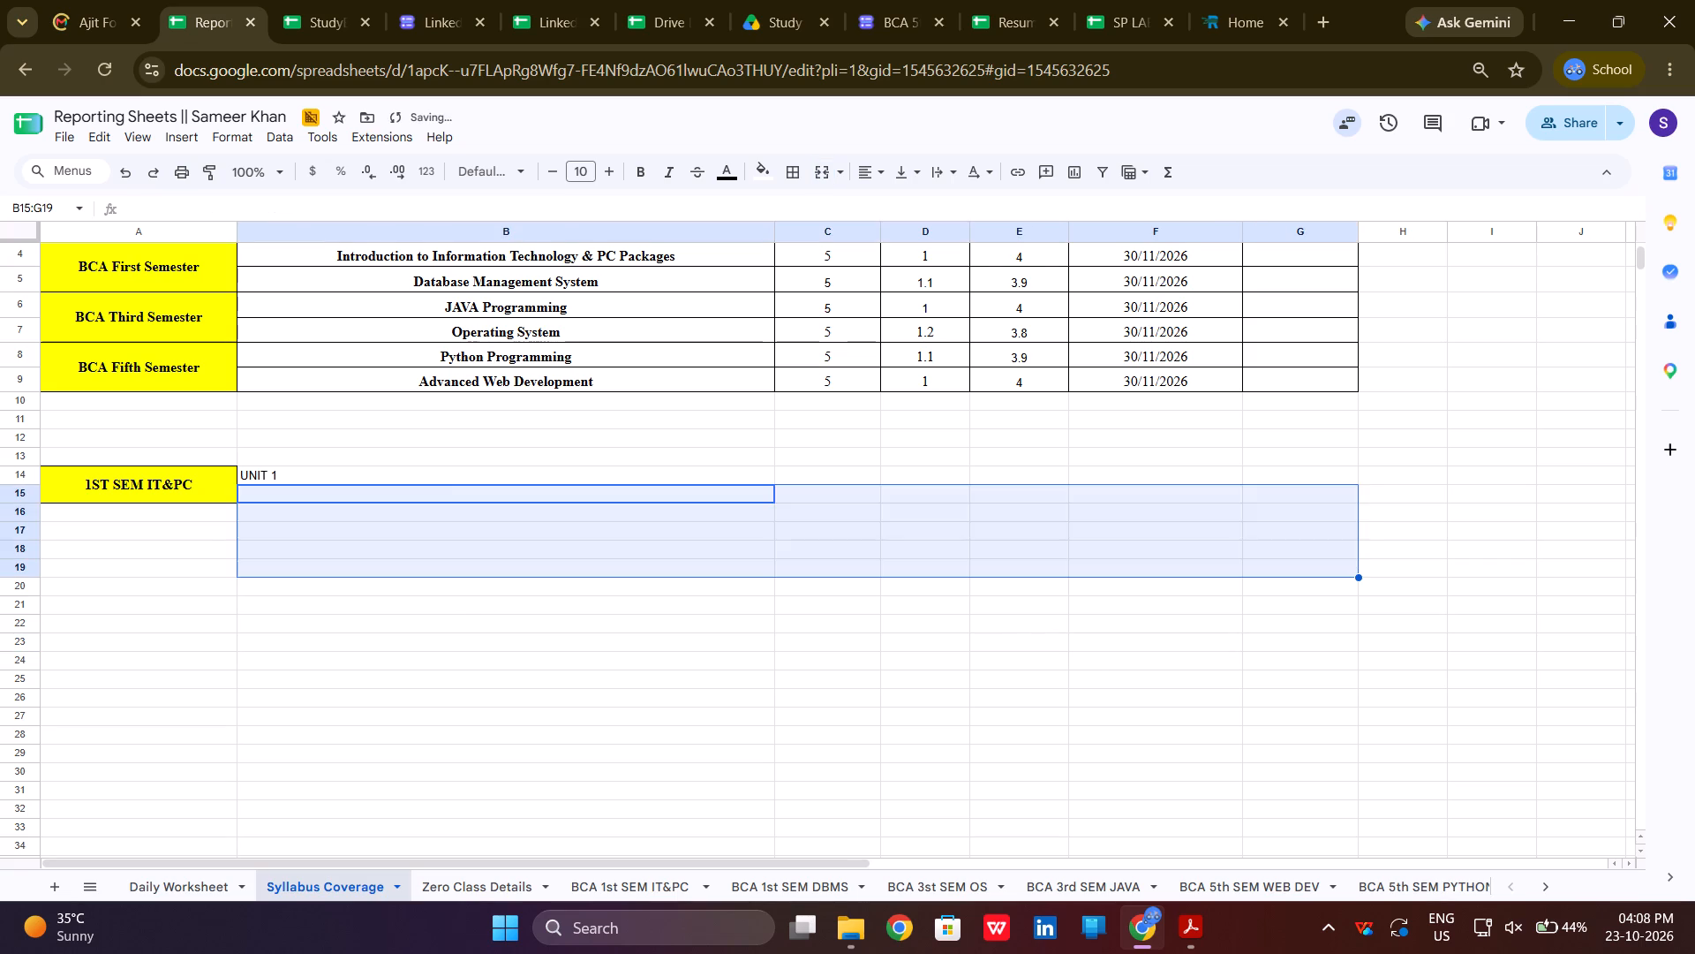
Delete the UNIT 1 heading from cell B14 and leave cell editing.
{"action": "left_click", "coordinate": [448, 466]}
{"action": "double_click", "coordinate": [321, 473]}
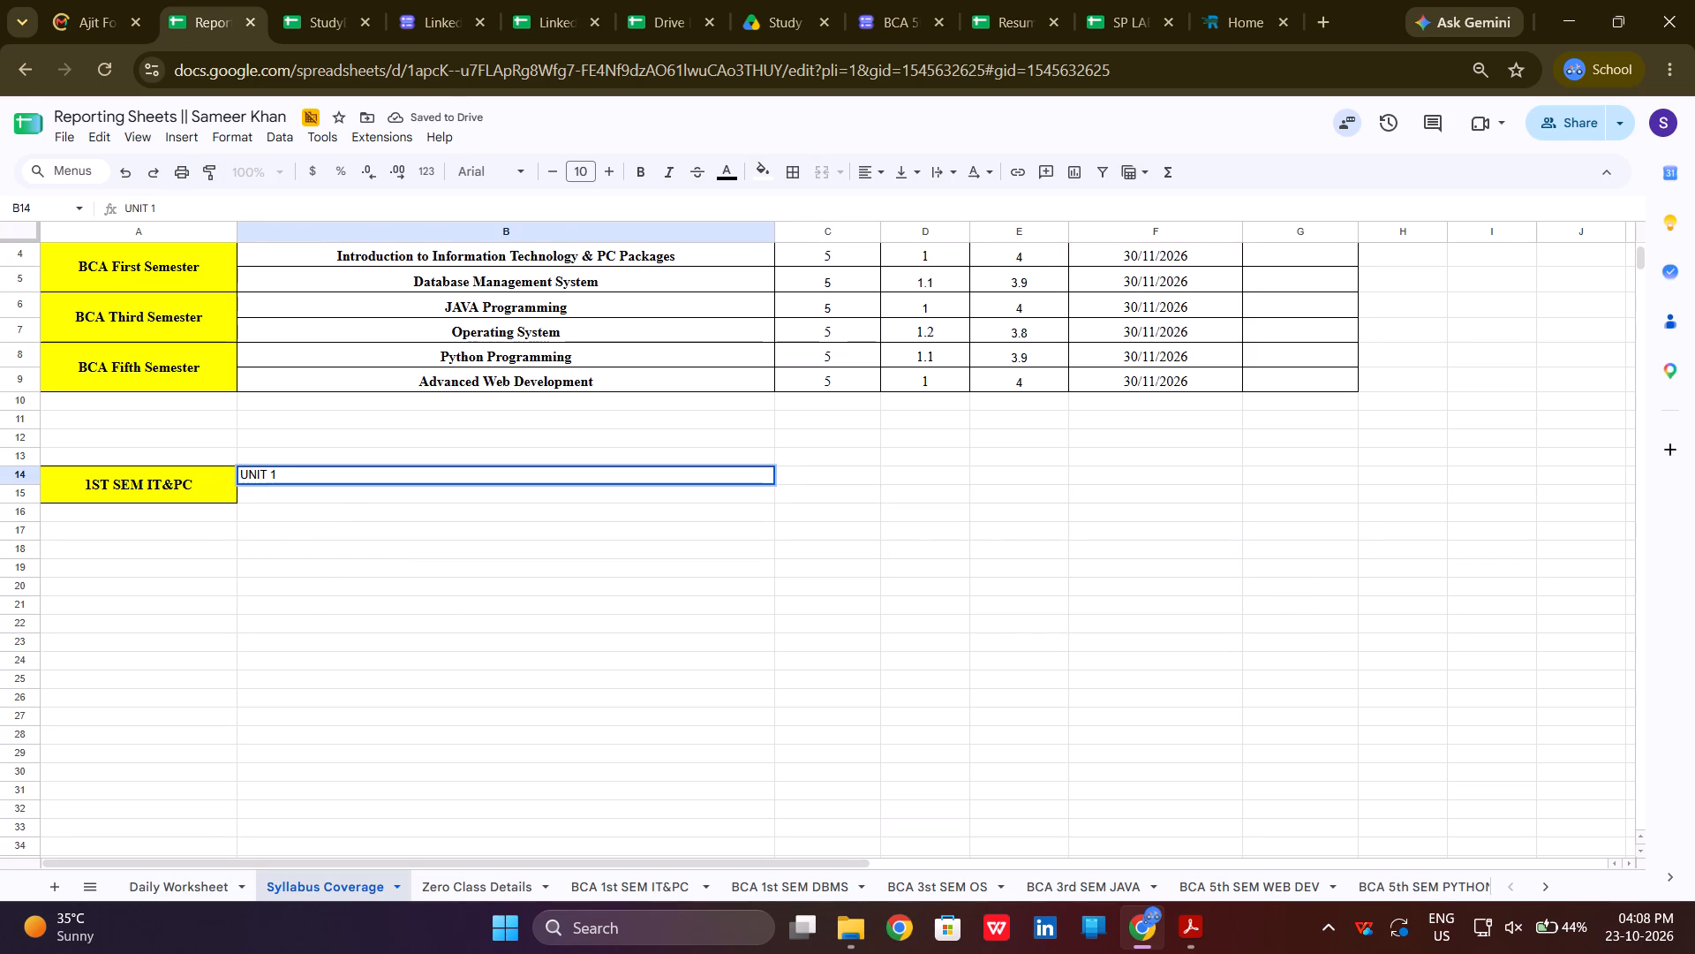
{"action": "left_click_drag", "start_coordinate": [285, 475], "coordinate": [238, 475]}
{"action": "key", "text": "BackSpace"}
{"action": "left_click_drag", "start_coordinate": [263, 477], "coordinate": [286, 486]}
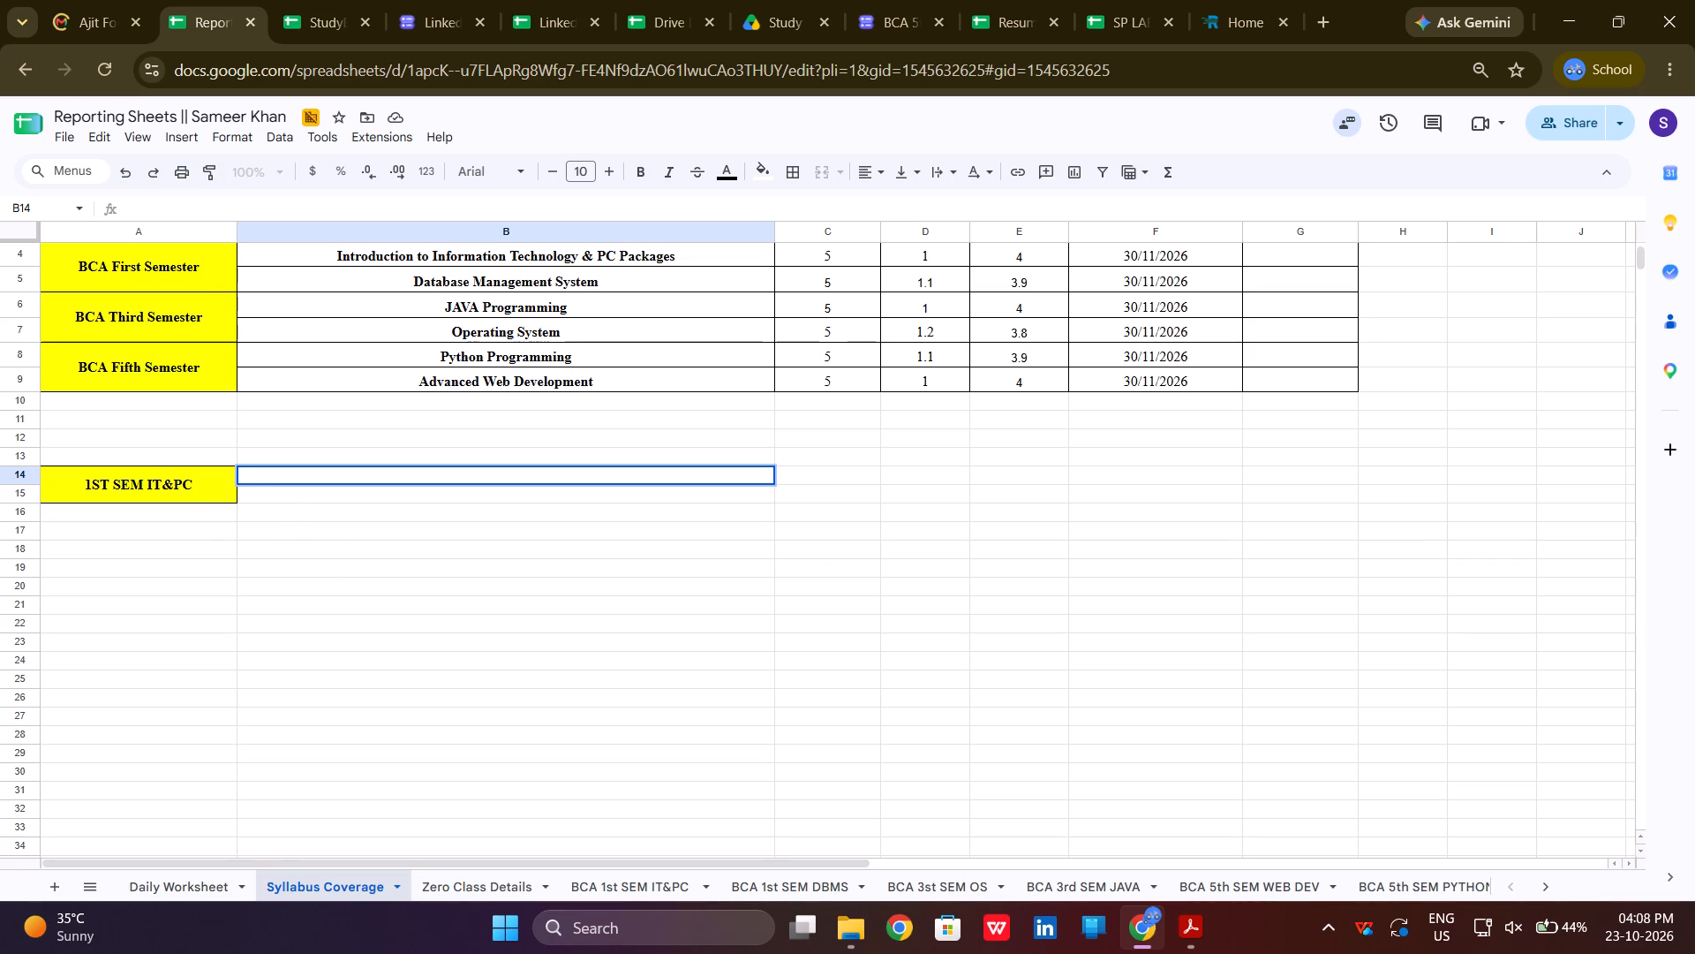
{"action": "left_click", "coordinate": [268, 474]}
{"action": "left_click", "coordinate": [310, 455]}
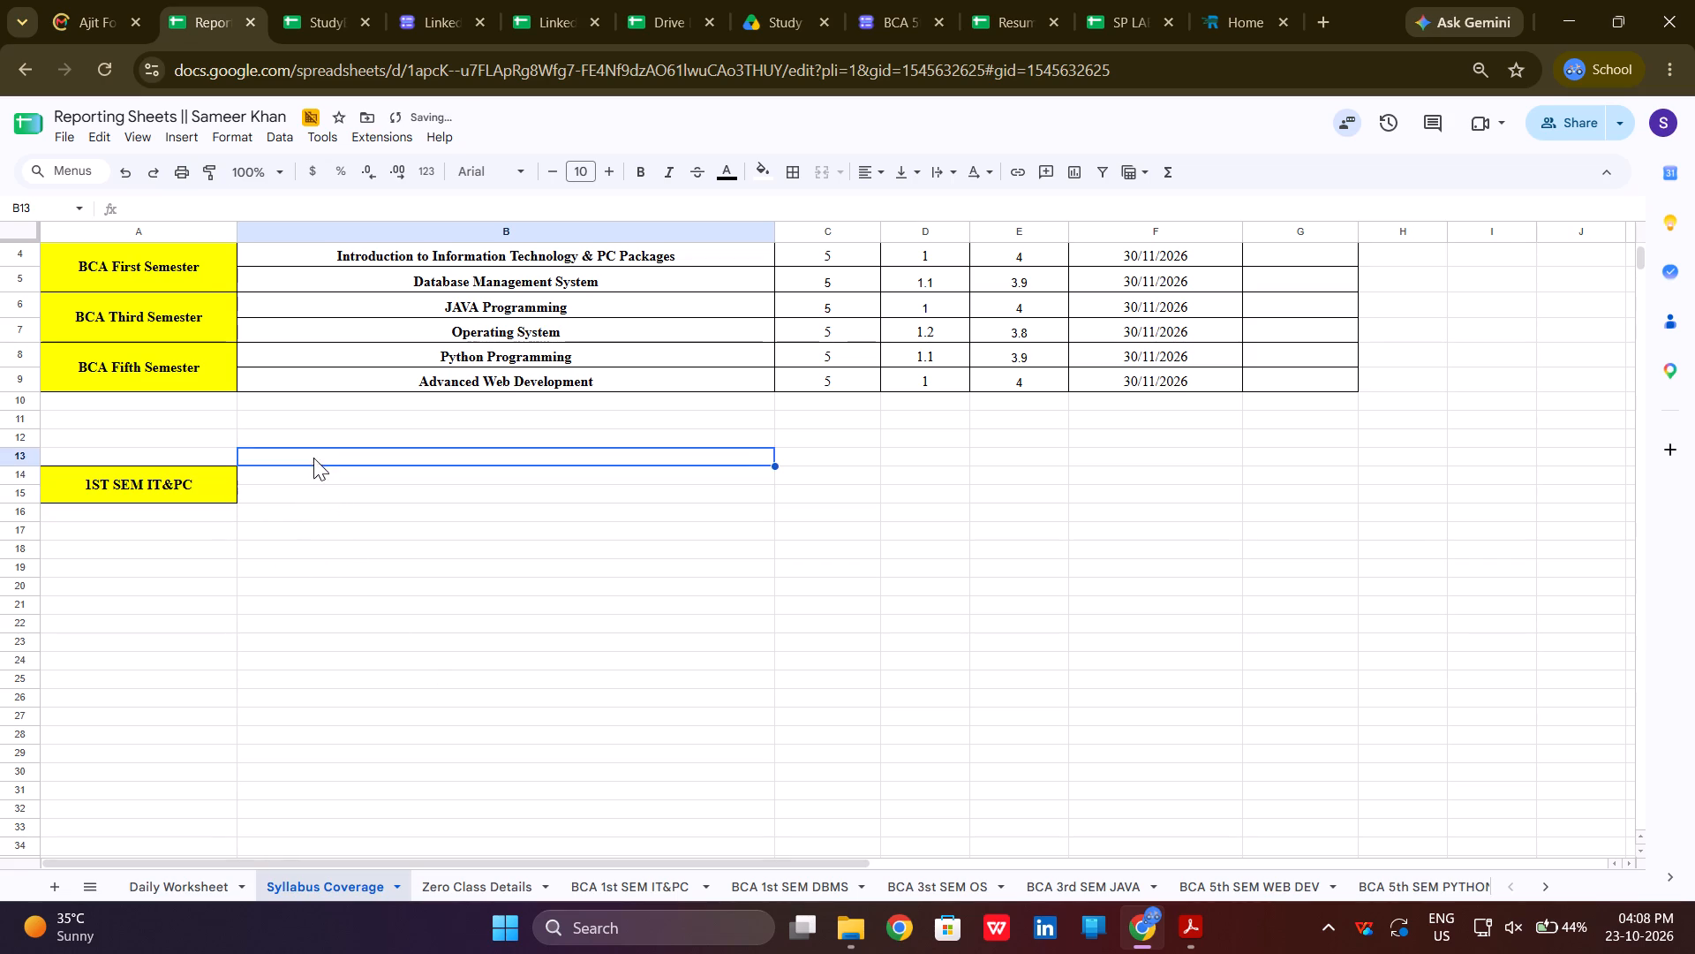
Merge cells B14:B15 beside the 1ST SEM IT&PC label.
{"action": "left_click_drag", "start_coordinate": [293, 473], "coordinate": [328, 499]}
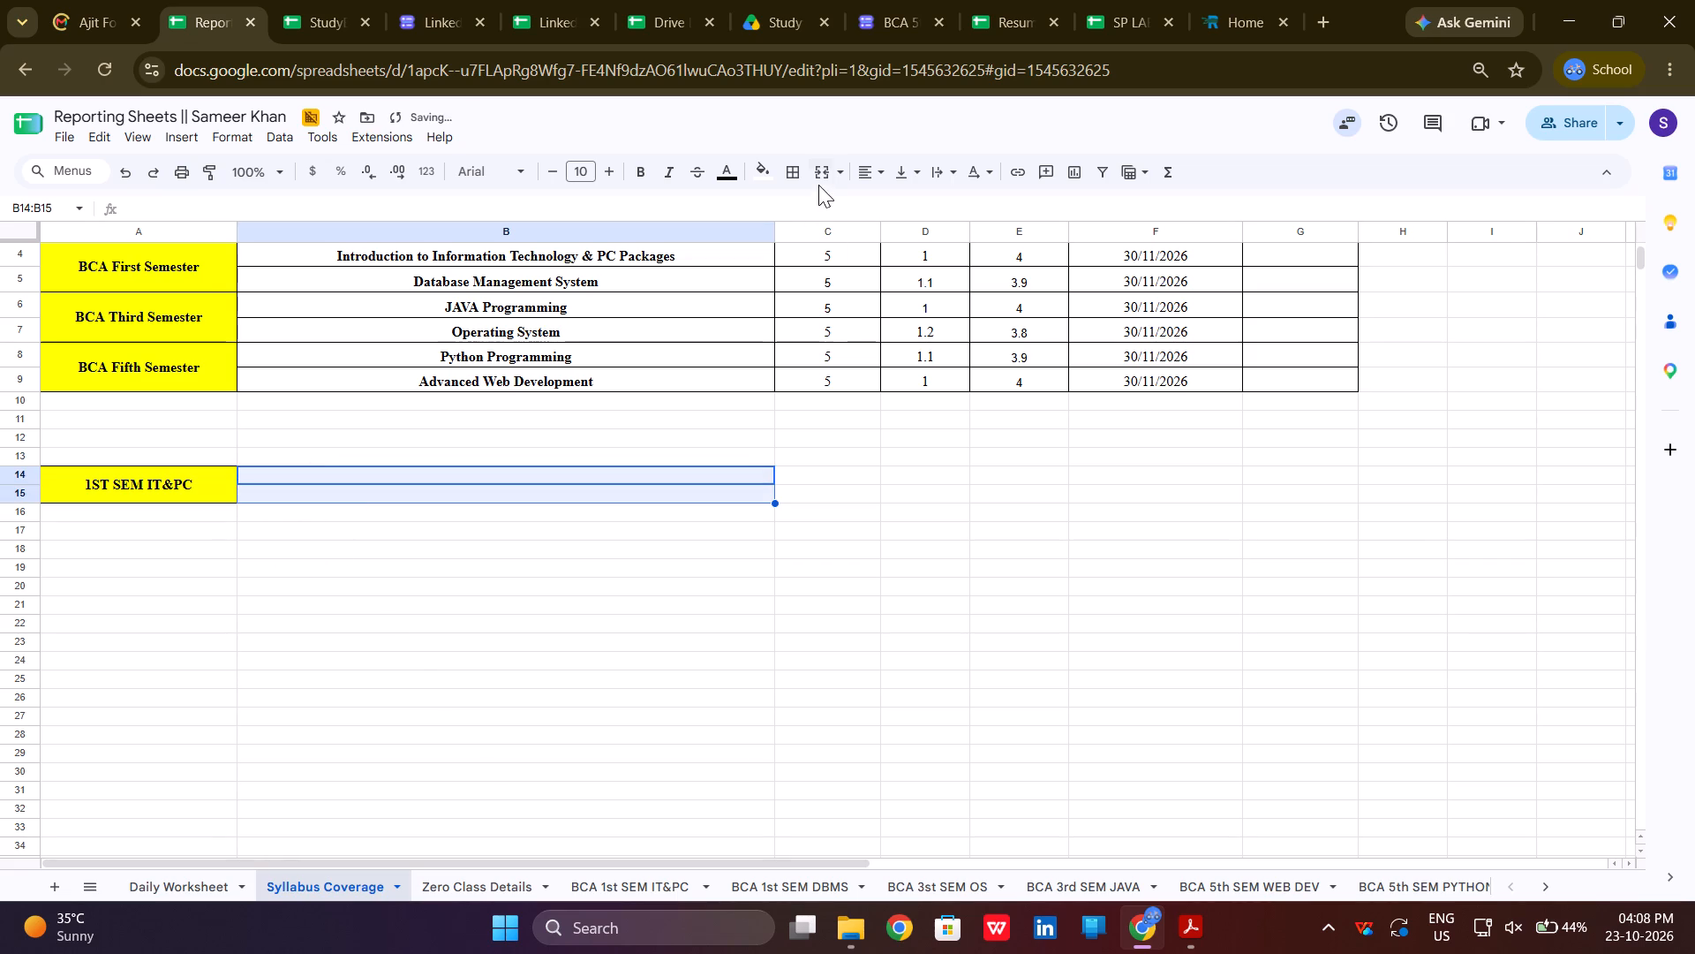
{"action": "left_click", "coordinate": [818, 174]}
Copy the Unit I to Unit IV syllabus text from page 6 of the syllabus PDF into merged cell B14:B15.
{"action": "key", "text": "alt+Tab"}
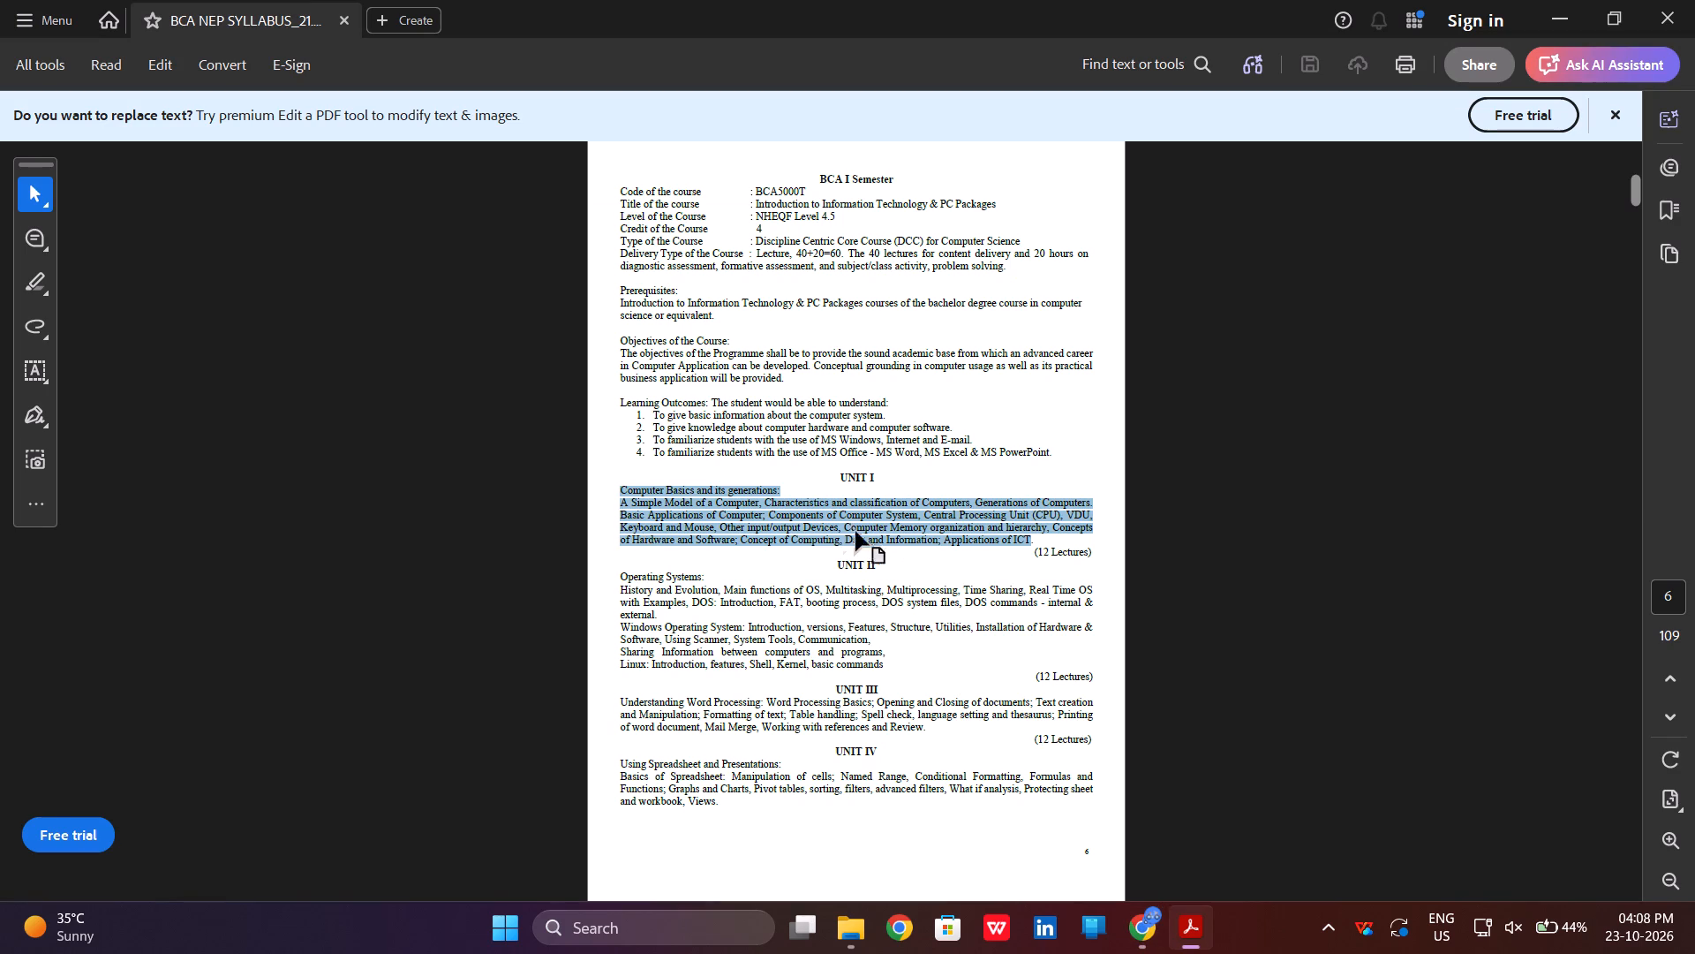
{"action": "left_click", "coordinate": [847, 531]}
{"action": "left_click_drag", "start_coordinate": [840, 481], "coordinate": [889, 806]}
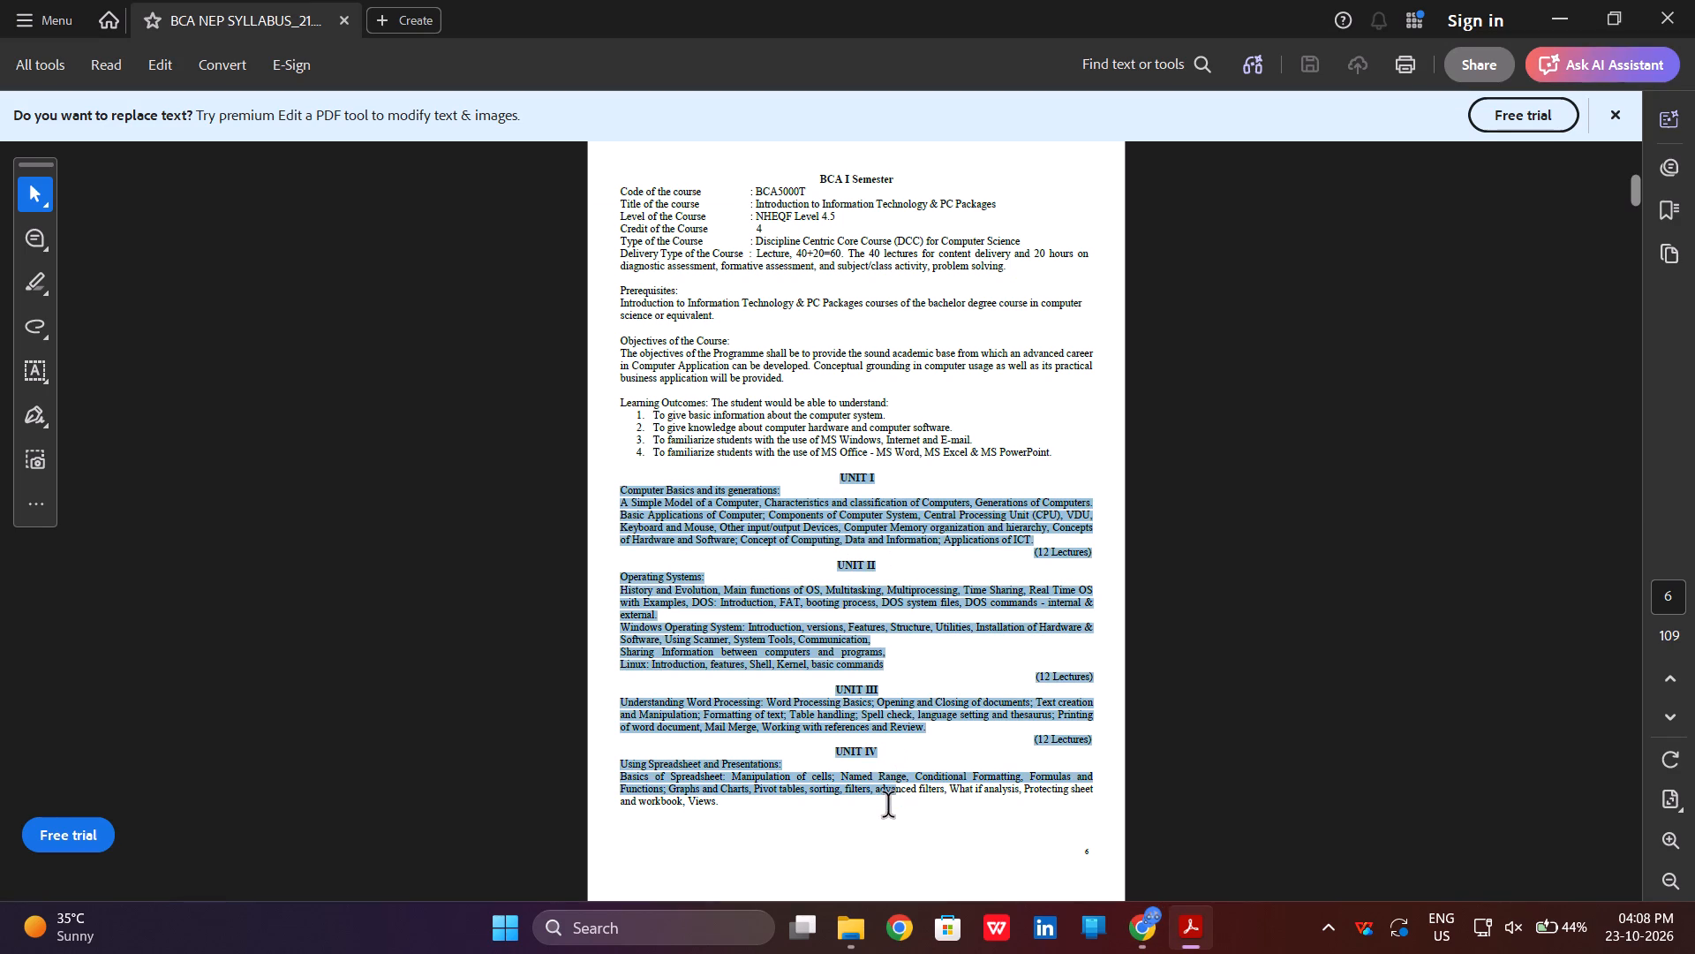
{"action": "left_click_drag", "start_coordinate": [889, 806], "coordinate": [733, 830]}
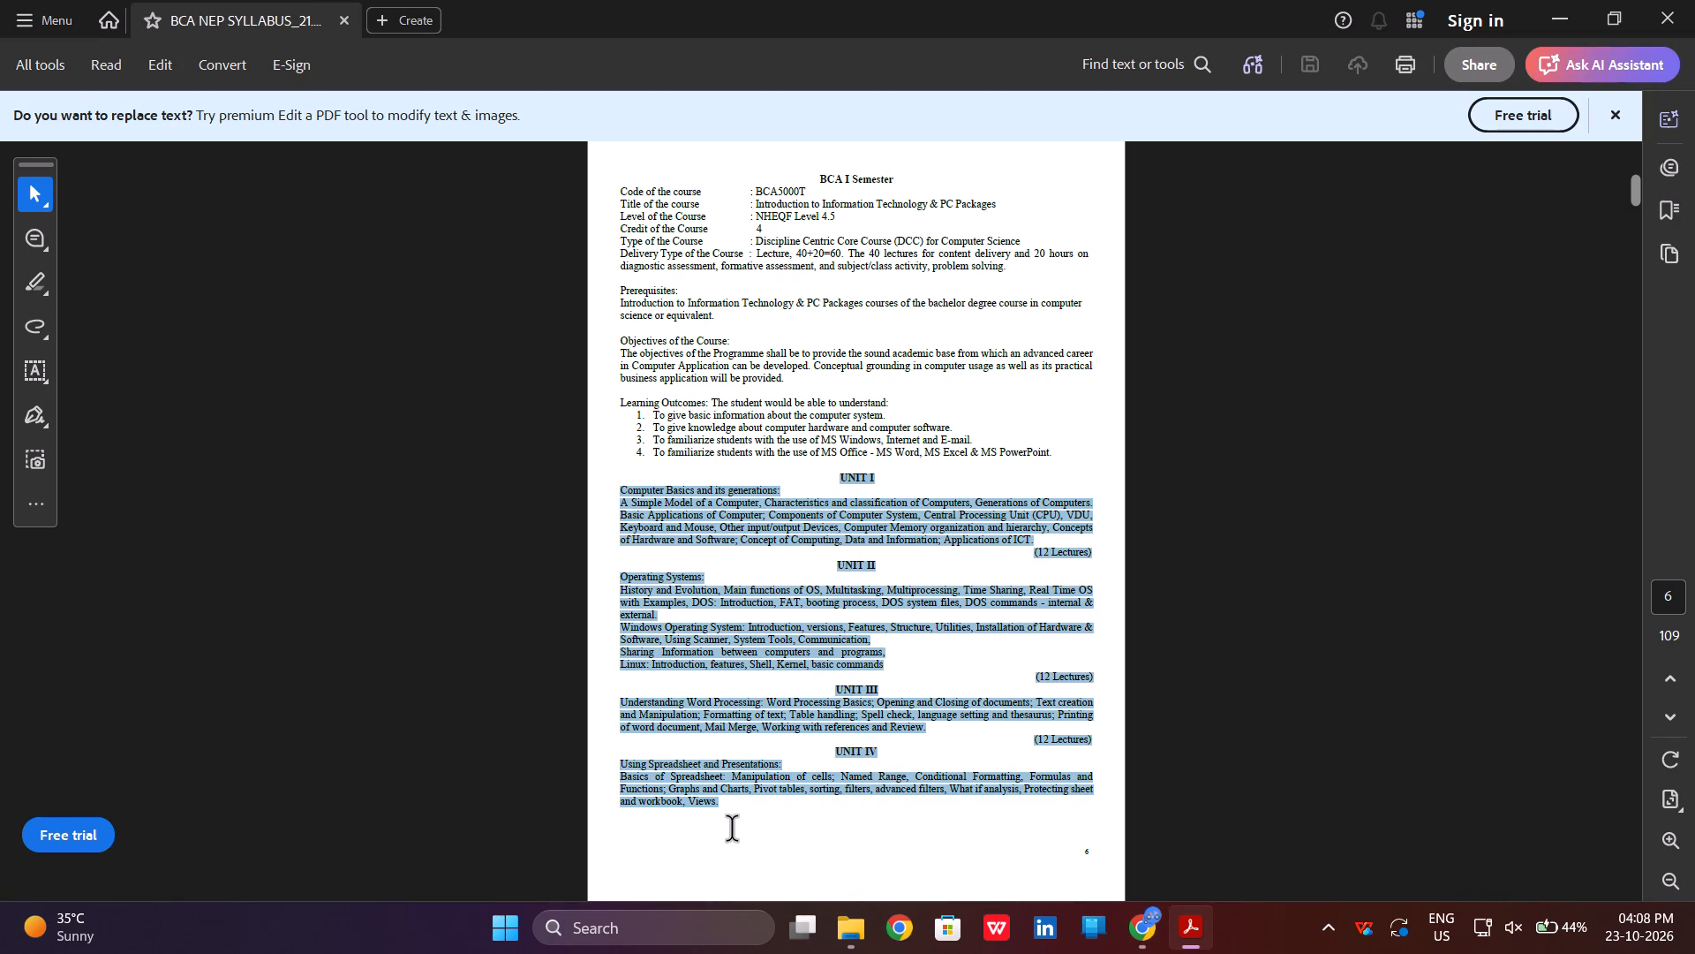
{"action": "key", "text": "ctrl+c"}
{"action": "key", "text": "alt+Tab"}
{"action": "double_click", "coordinate": [459, 480]}
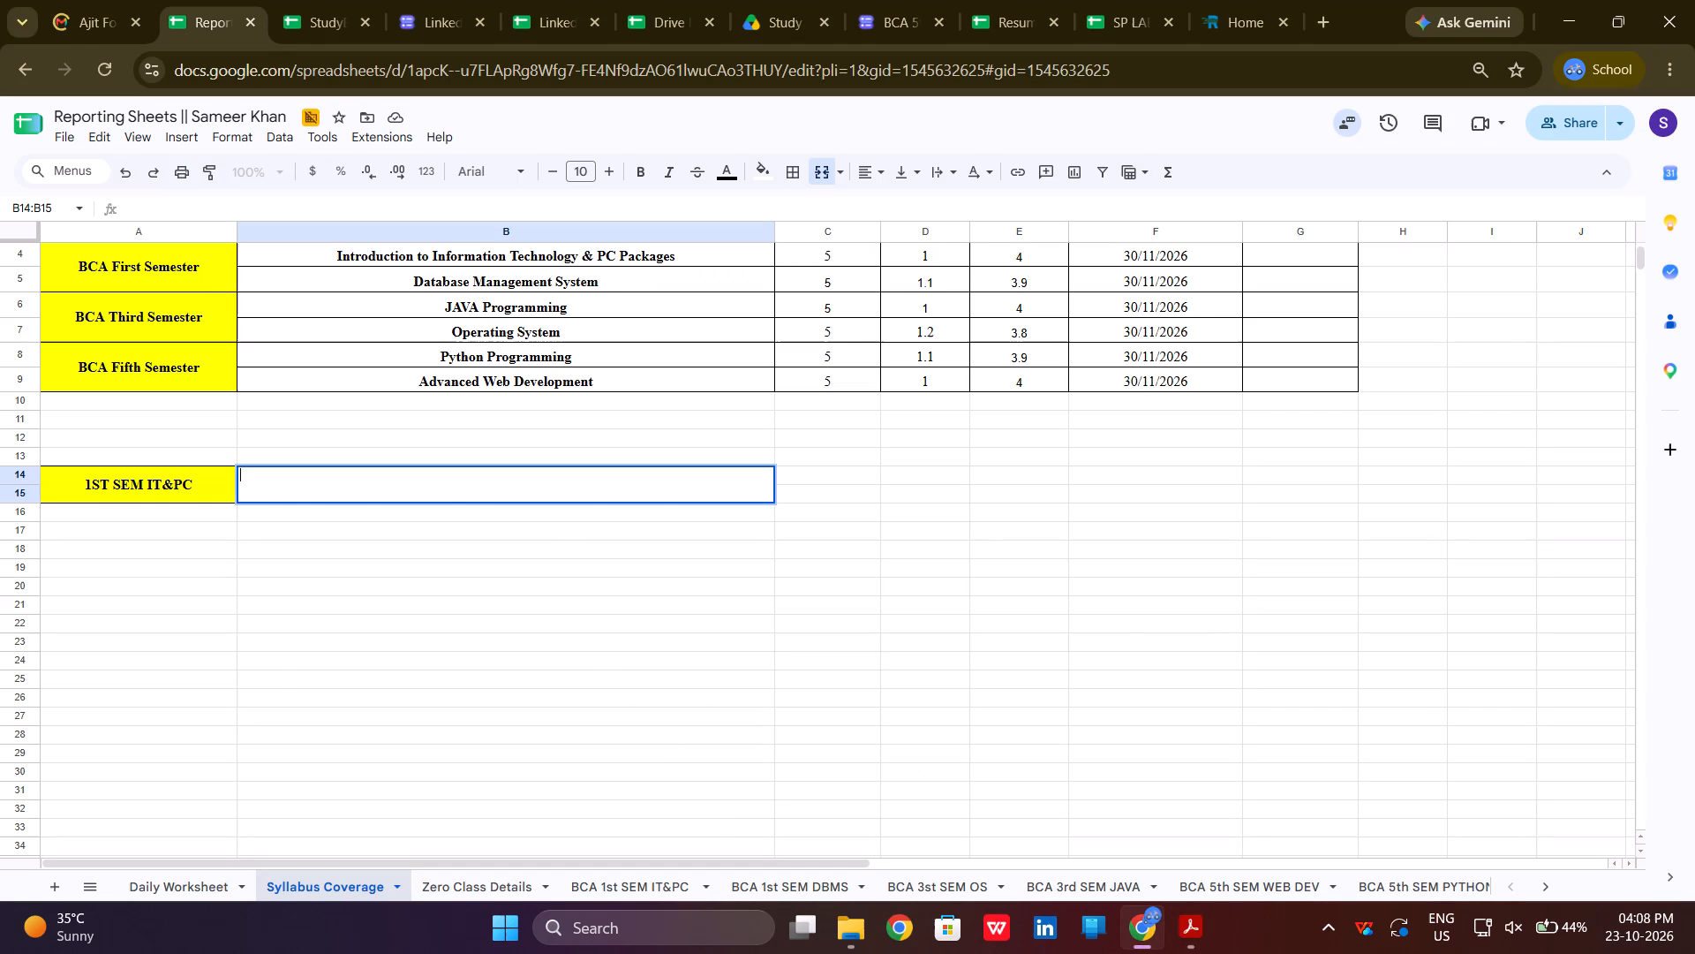
{"action": "key", "text": "ctrl+v"}
Append the PDF's page 7 syllabus text, from Making Small Presentation to Netiquettes in Unit V, to the B14:B15 text.
{"action": "key", "text": "alt+Tab"}
{"action": "scroll", "coordinate": [1119, 627], "scroll_direction": "down", "scroll_amount": 1}
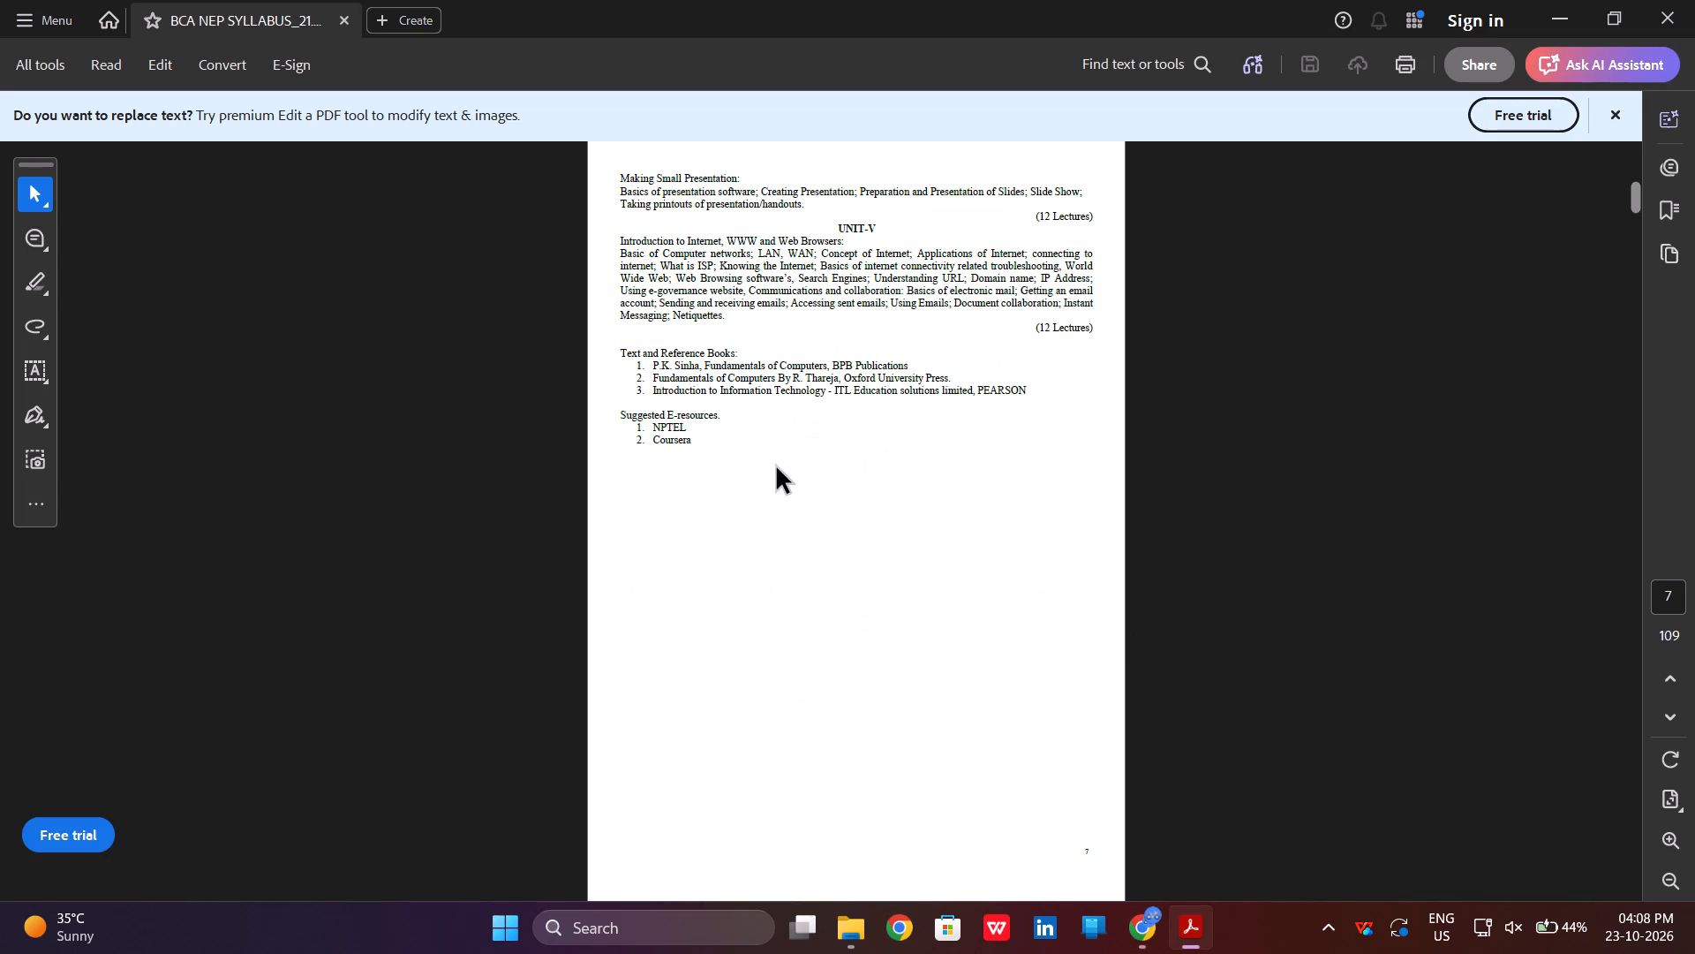
{"action": "left_click", "coordinate": [777, 468]}
{"action": "left_click_drag", "start_coordinate": [608, 180], "coordinate": [730, 215]}
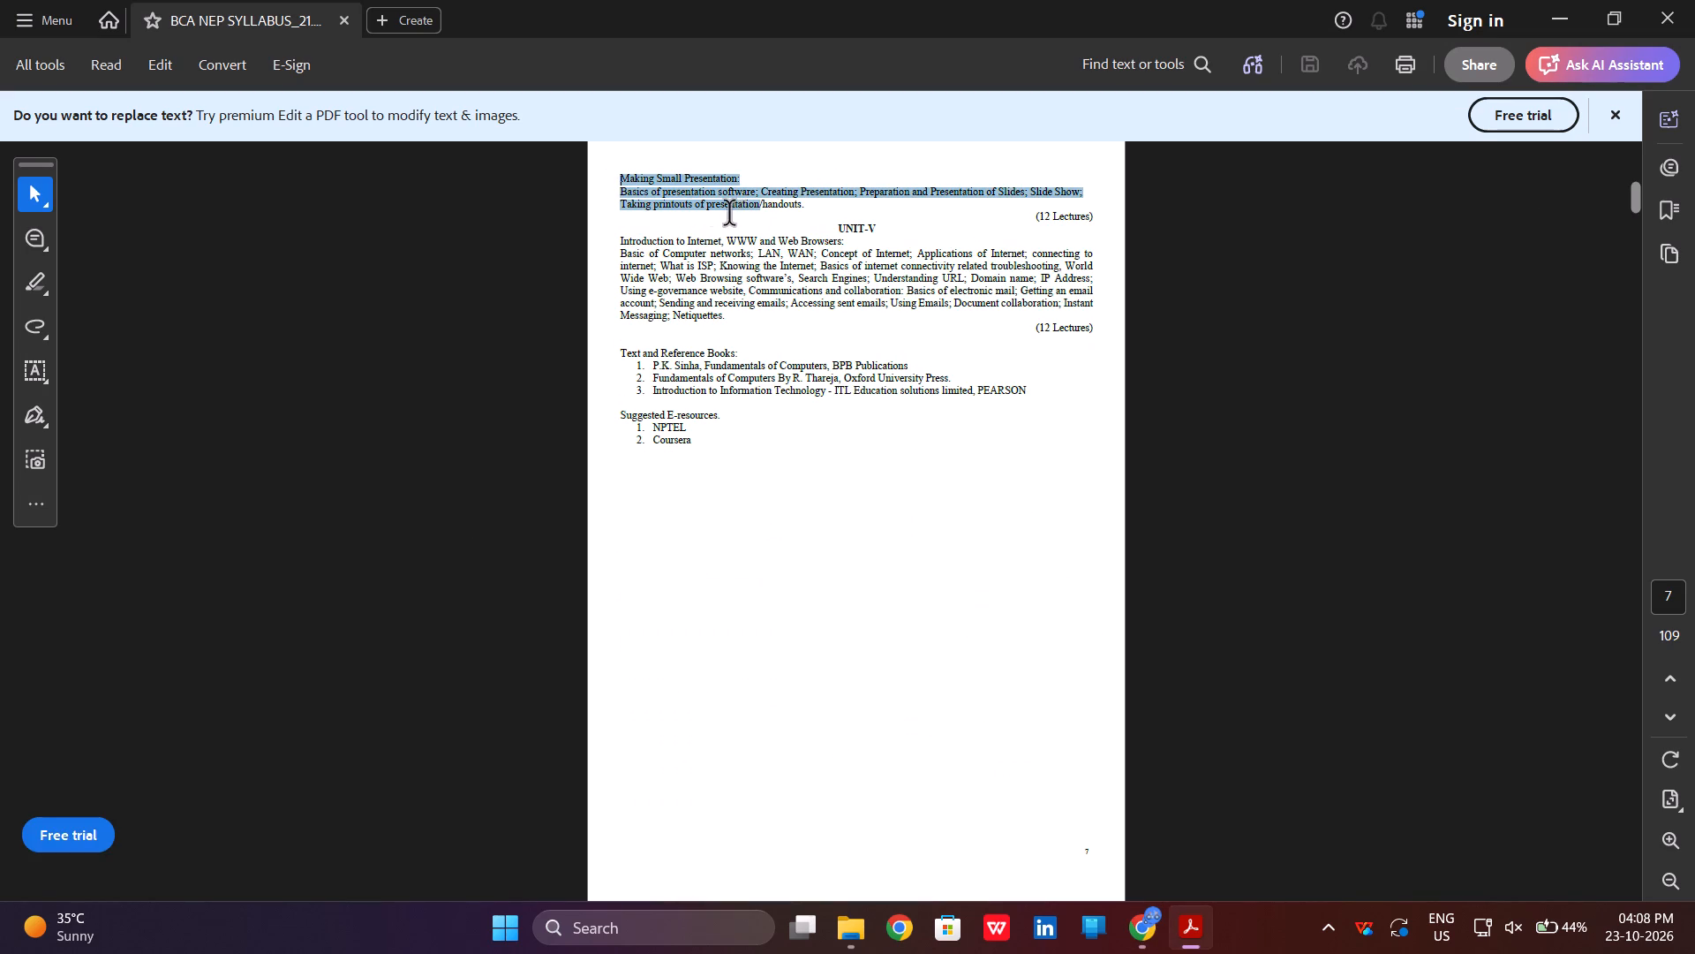
{"action": "left_click_drag", "start_coordinate": [730, 215], "coordinate": [773, 347]}
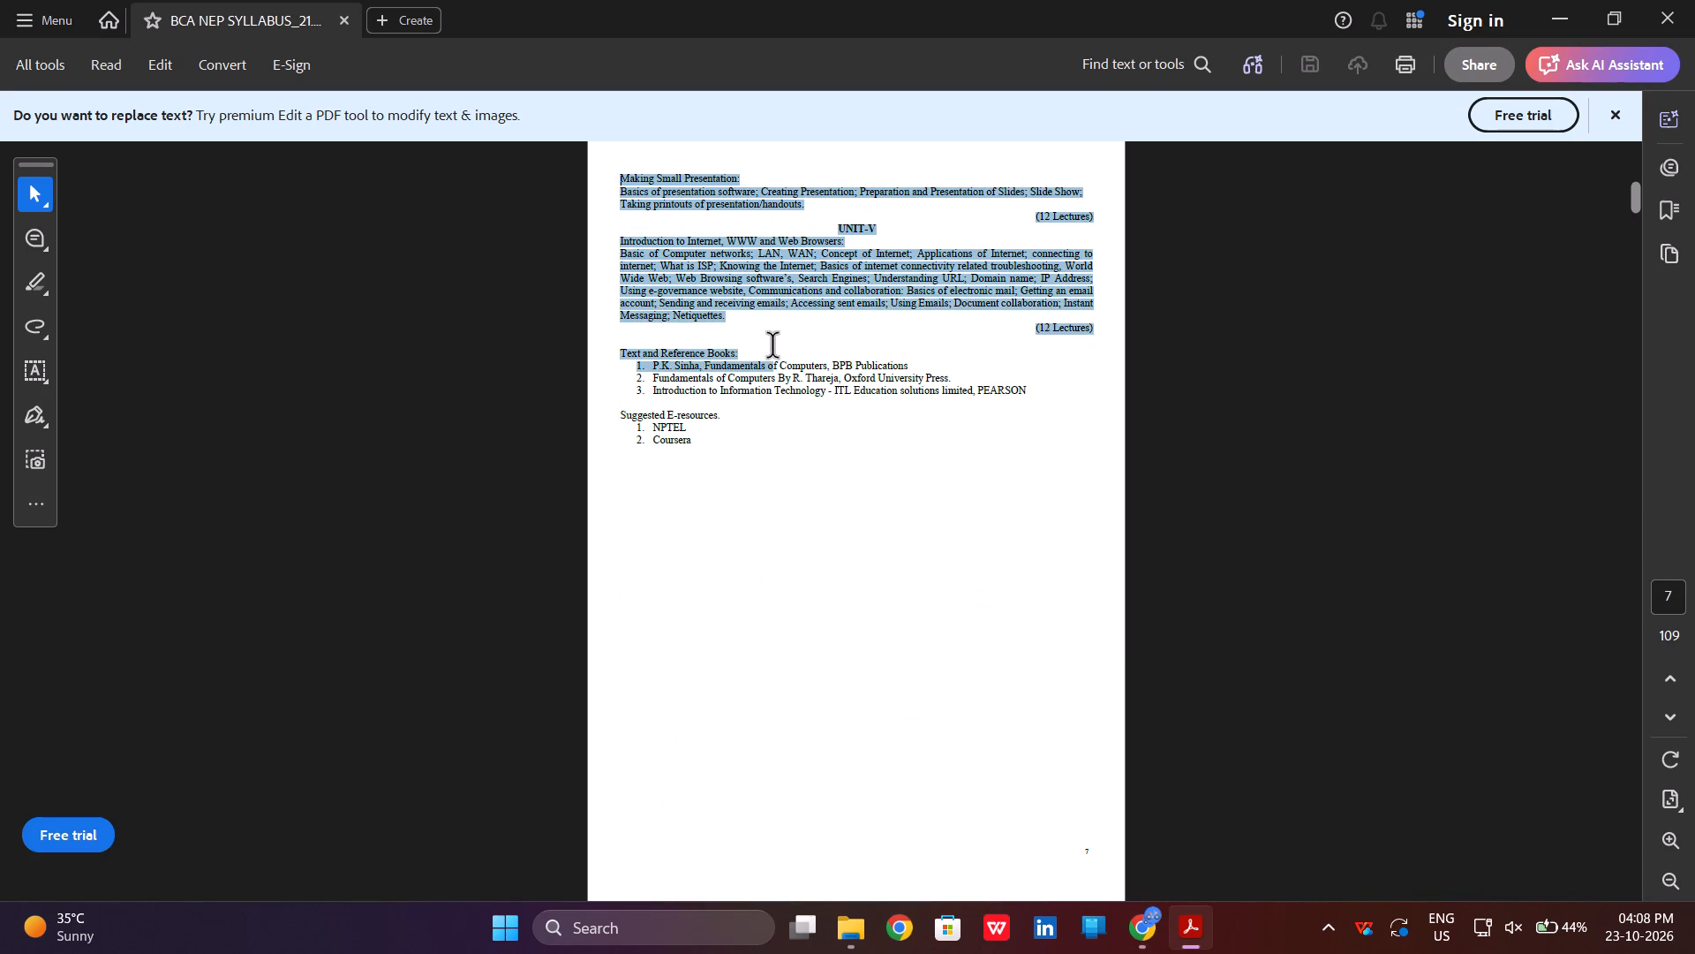
{"action": "left_click_drag", "start_coordinate": [773, 347], "coordinate": [732, 329]}
{"action": "key", "text": "ctrl+c"}
{"action": "key", "text": "alt+Tab"}
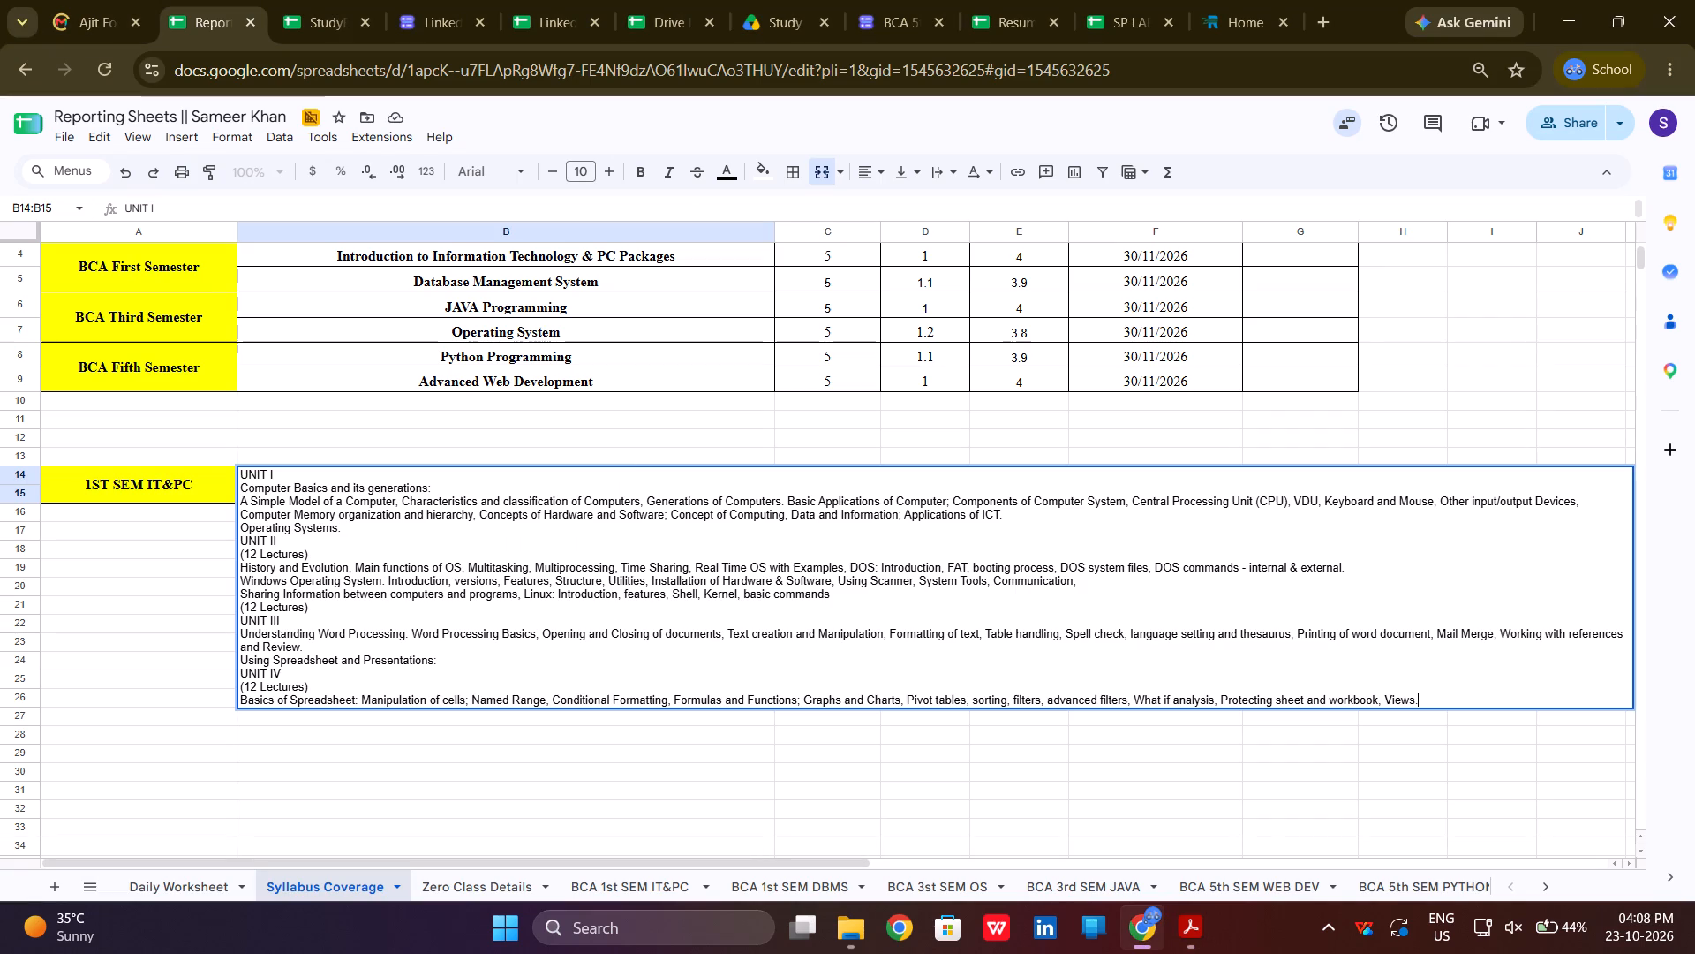
{"action": "key", "text": "ctrl+v"}
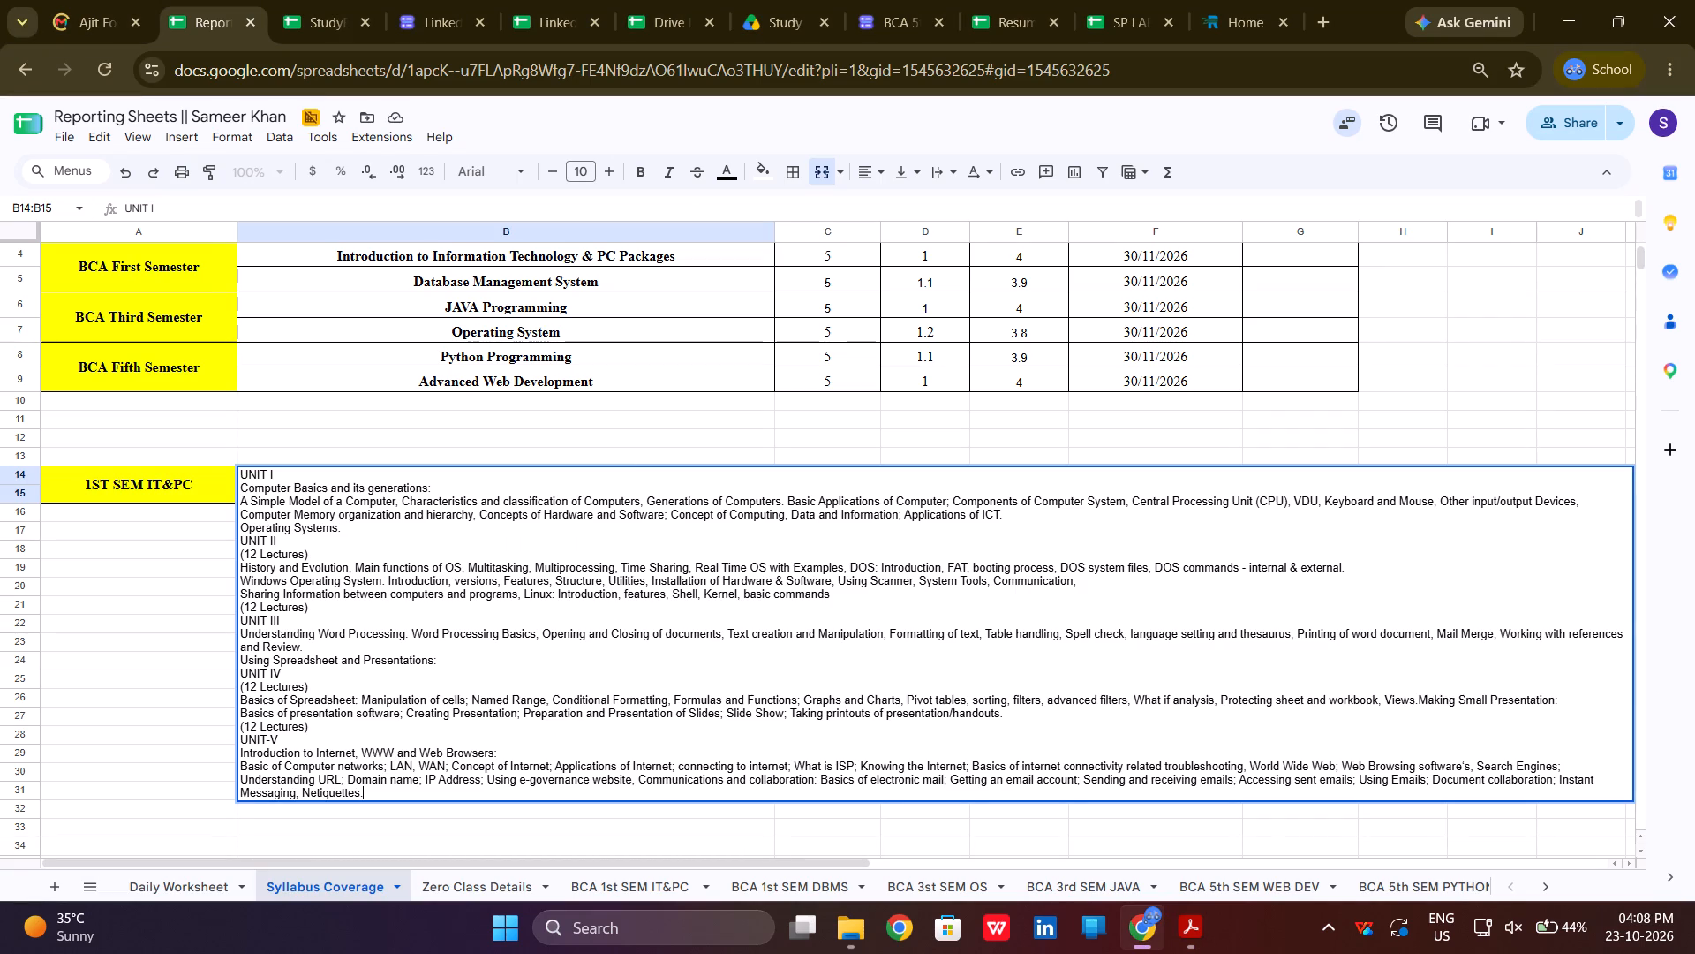
Delete the "(12 Lectures)" text below the UNIT II heading in B14:B15.
{"action": "left_click", "coordinate": [321, 554]}
{"action": "left_click_drag", "start_coordinate": [321, 554], "coordinate": [261, 559]}
{"action": "left_click_drag", "start_coordinate": [261, 559], "coordinate": [217, 556]}
{"action": "key", "text": "BackSpace"}
Check the PDF's Unit II layout and move "Operating Systems:" to the empty line below the UNIT II heading.
{"action": "left_click", "coordinate": [357, 526]}
{"action": "left_click", "coordinate": [347, 525]}
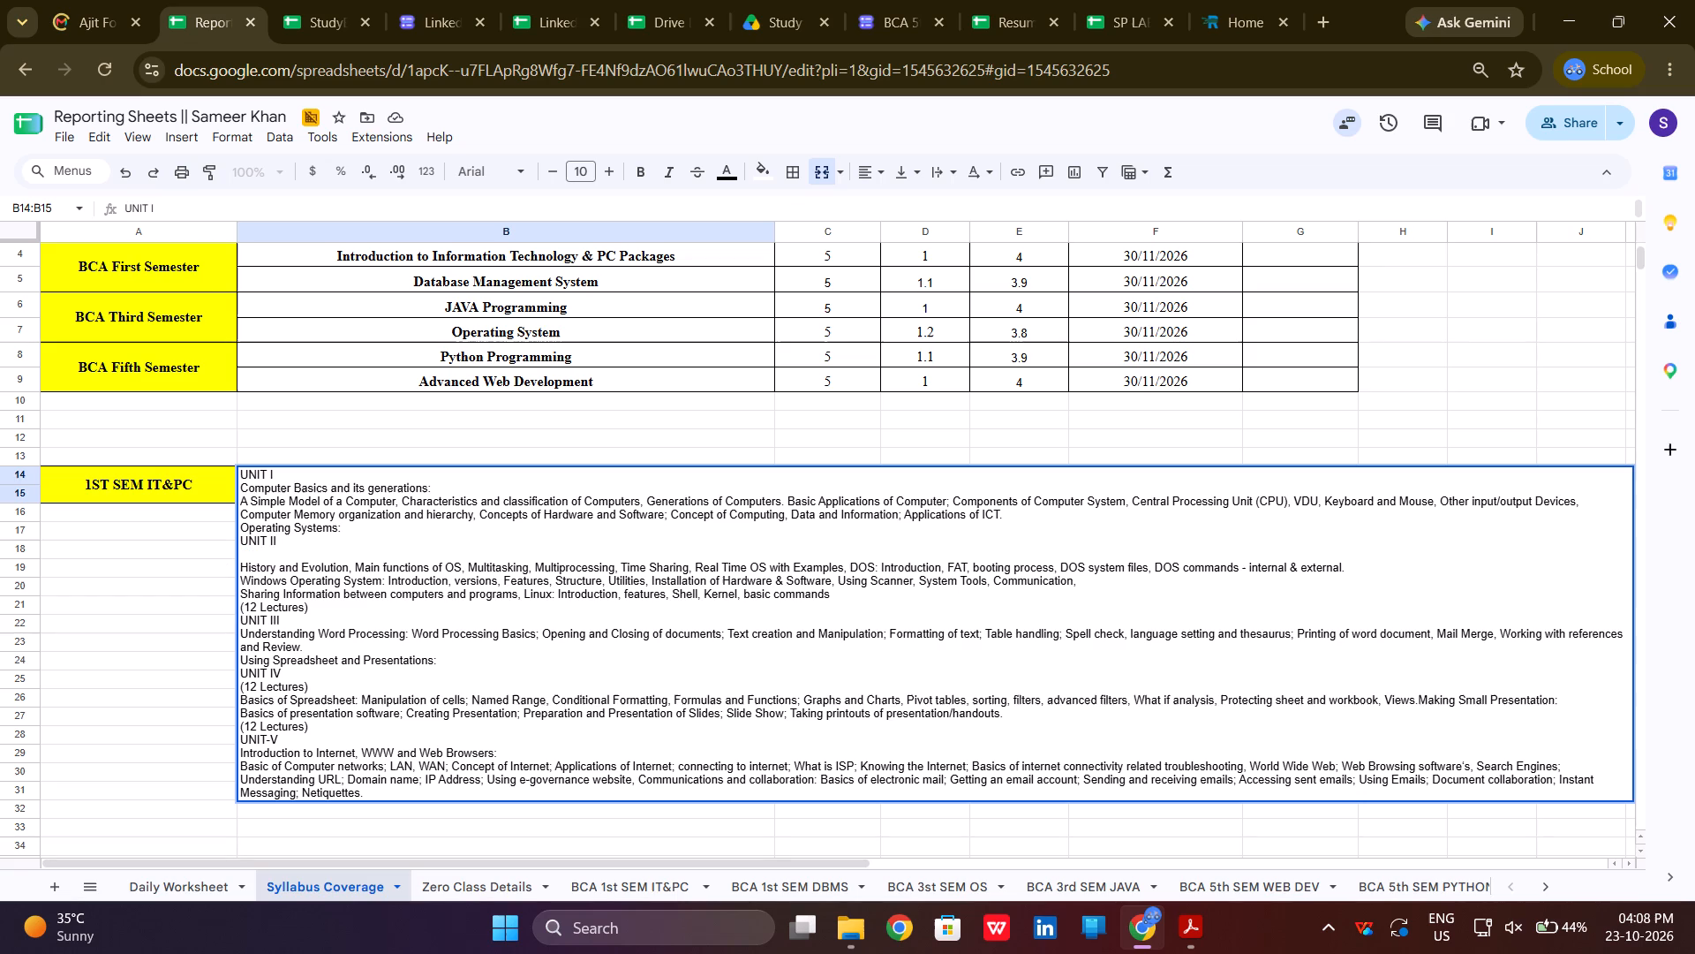
{"action": "key", "text": "alt+Tab"}
{"action": "scroll", "coordinate": [568, 510], "scroll_direction": "up", "scroll_amount": 1}
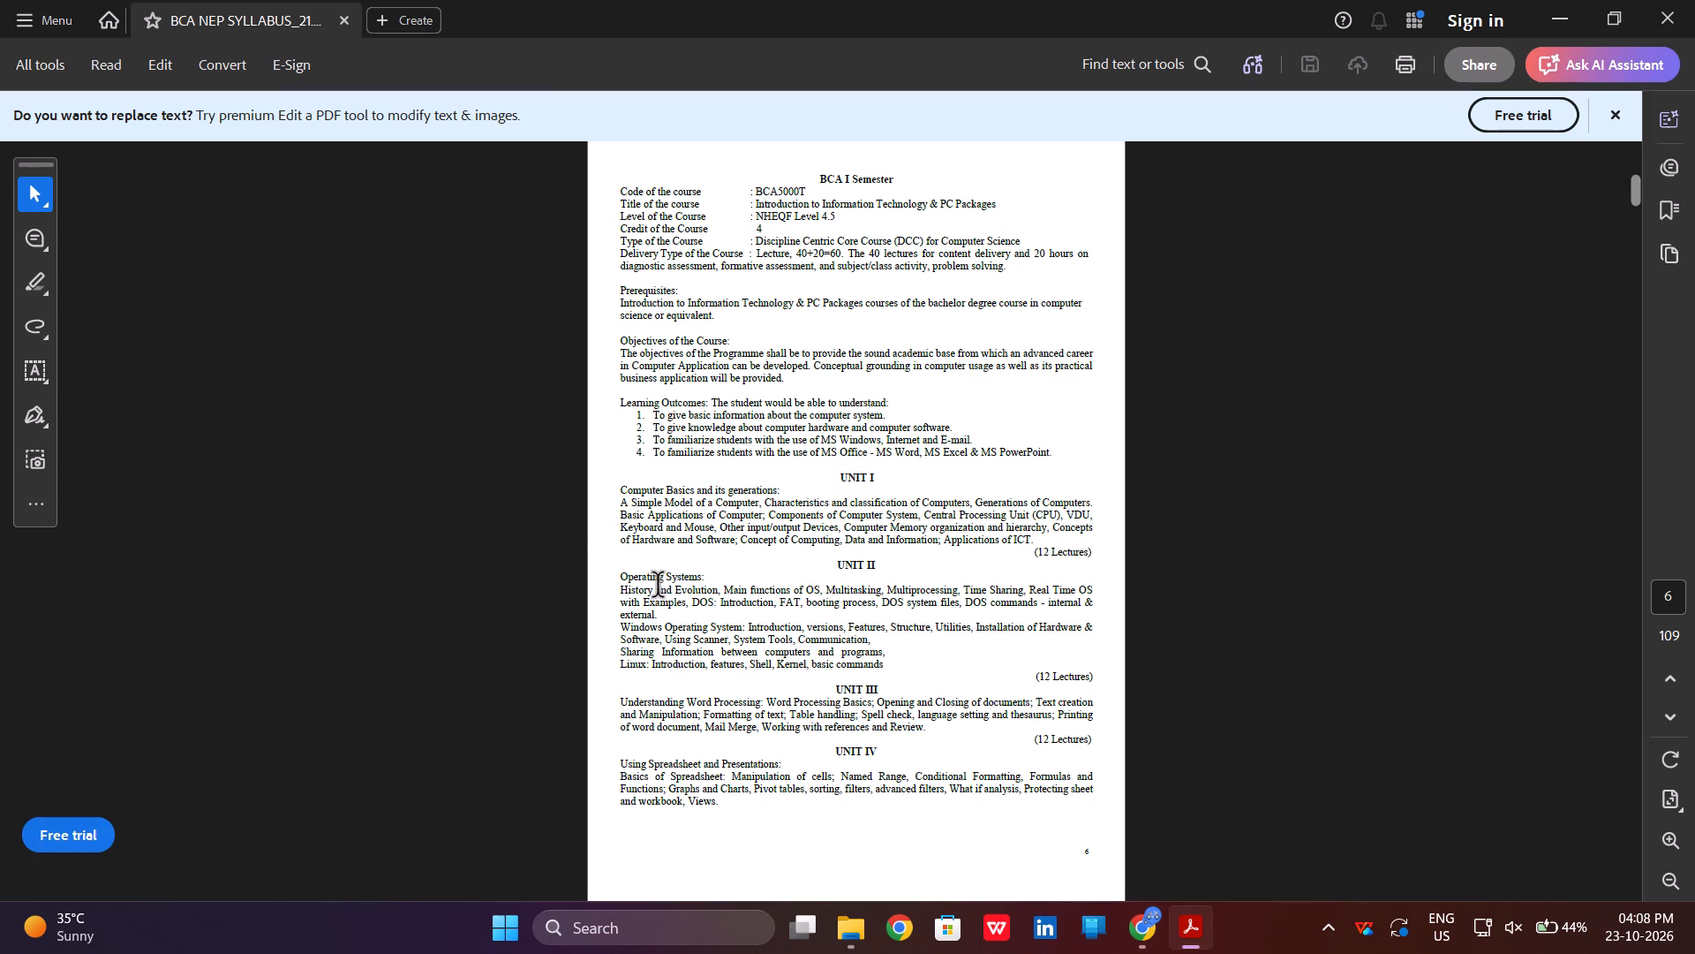
{"action": "left_click", "coordinate": [659, 587]}
{"action": "key", "text": "alt+Tab"}
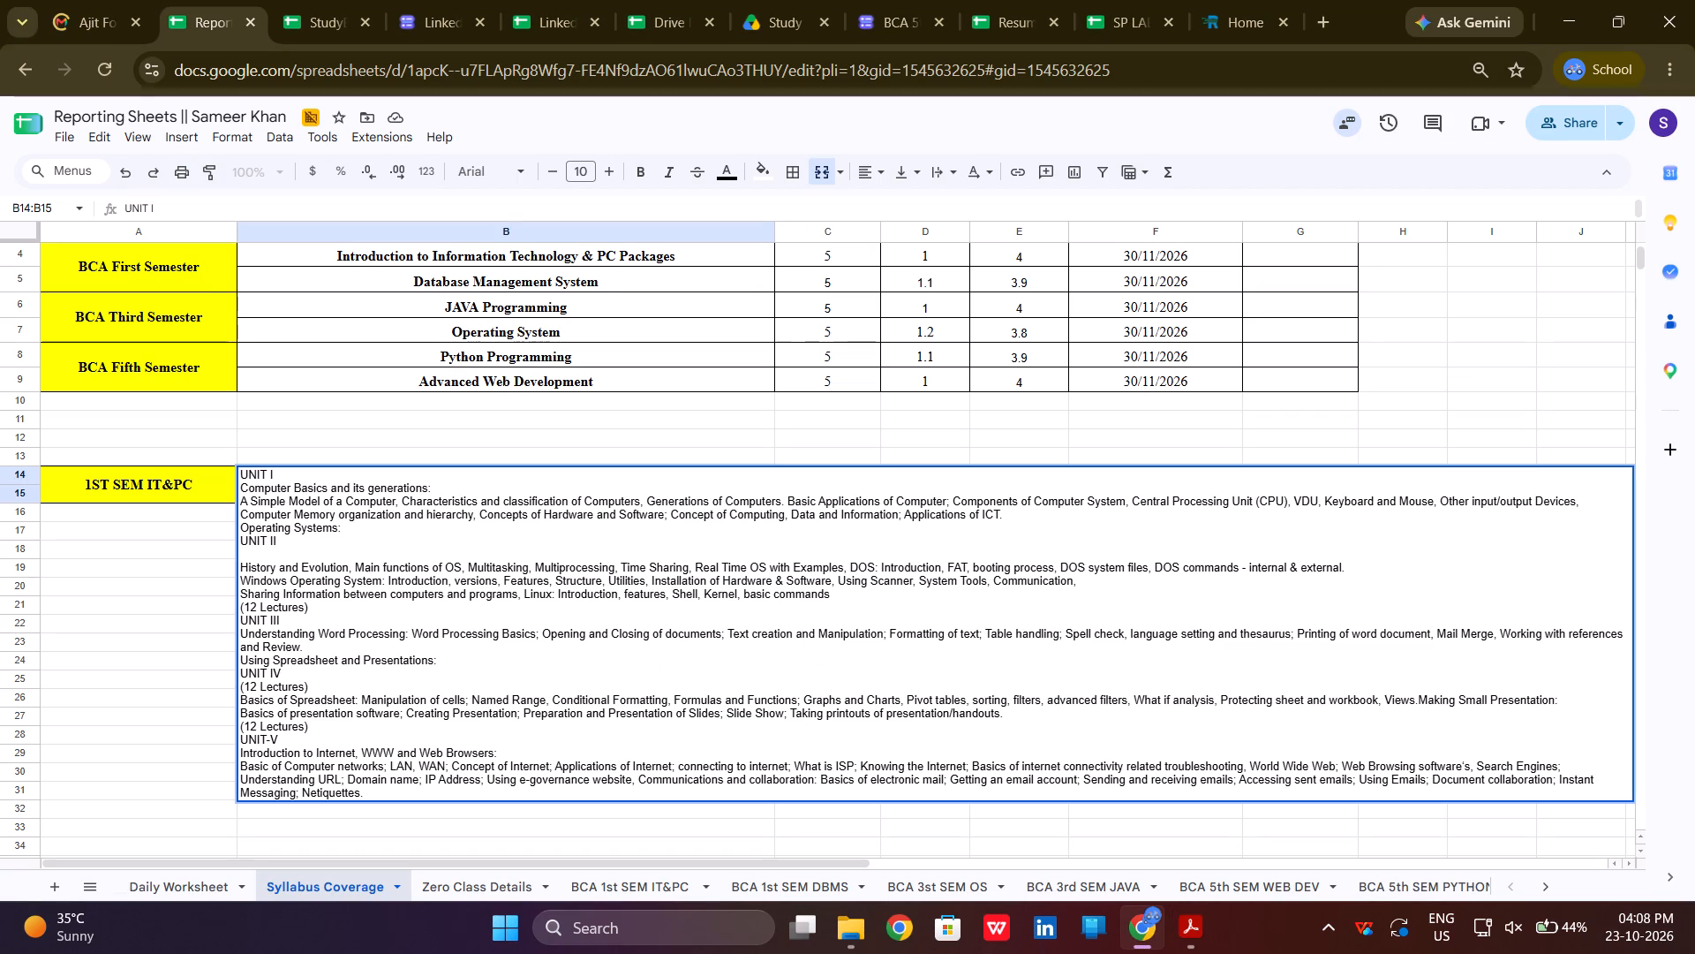
{"action": "left_click_drag", "start_coordinate": [350, 526], "coordinate": [244, 525]}
{"action": "left_click_drag", "start_coordinate": [244, 525], "coordinate": [242, 525]}
{"action": "key", "text": "ctrl+x"}
{"action": "left_click", "coordinate": [260, 549]}
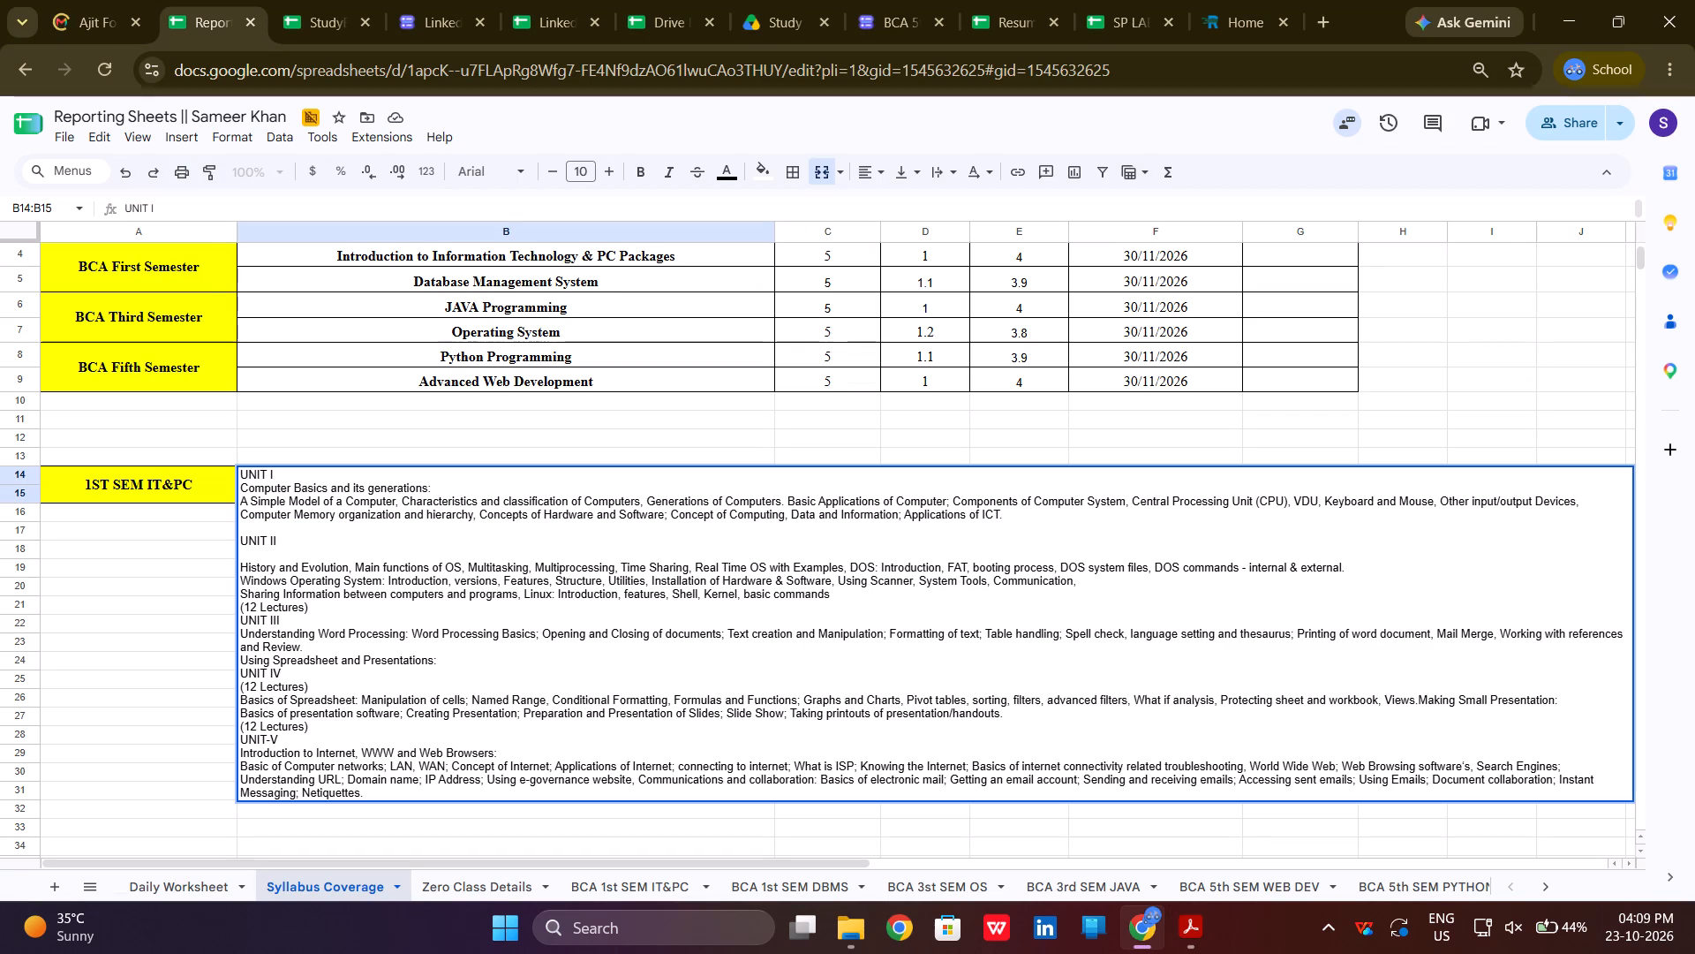
{"action": "left_click", "coordinate": [302, 534]}
{"action": "left_click", "coordinate": [286, 545]}
{"action": "left_click", "coordinate": [260, 555]}
{"action": "left_click", "coordinate": [258, 550]}
{"action": "key", "text": "Up"}
{"action": "key", "text": "Up"}
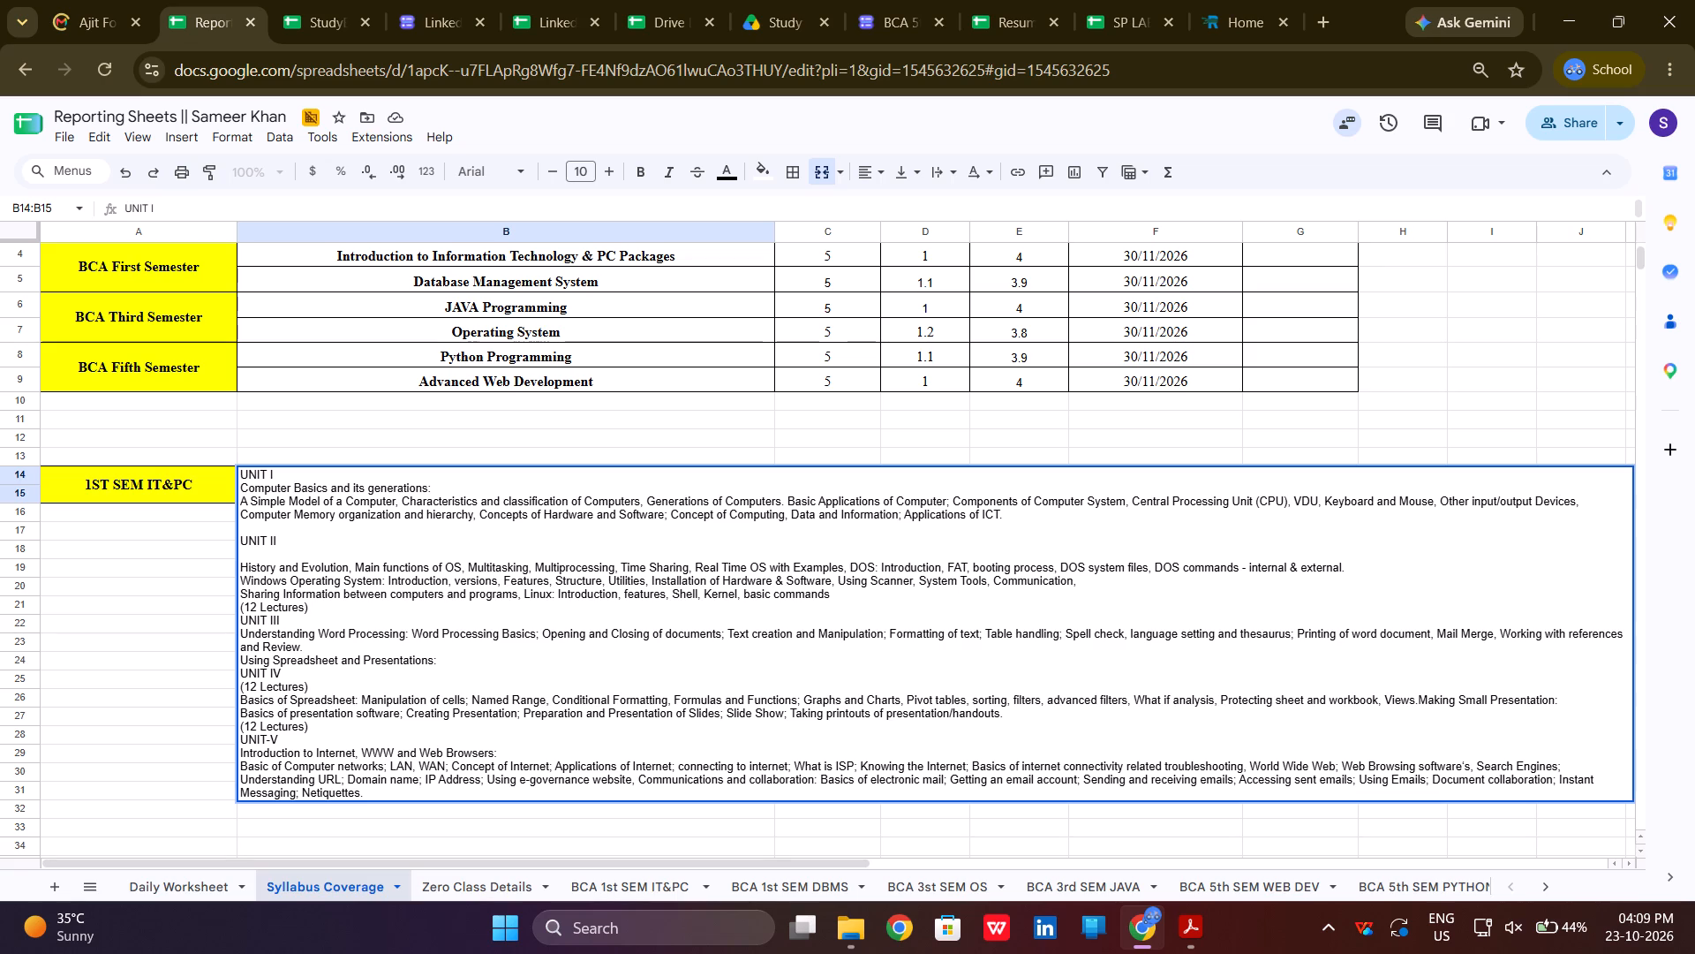
{"action": "key", "text": "Left"}
{"action": "key", "text": "ctrl+v"}
Make the UNIT I heading in the B14:B15 text bold.
{"action": "left_click_drag", "start_coordinate": [277, 479], "coordinate": [225, 471]}
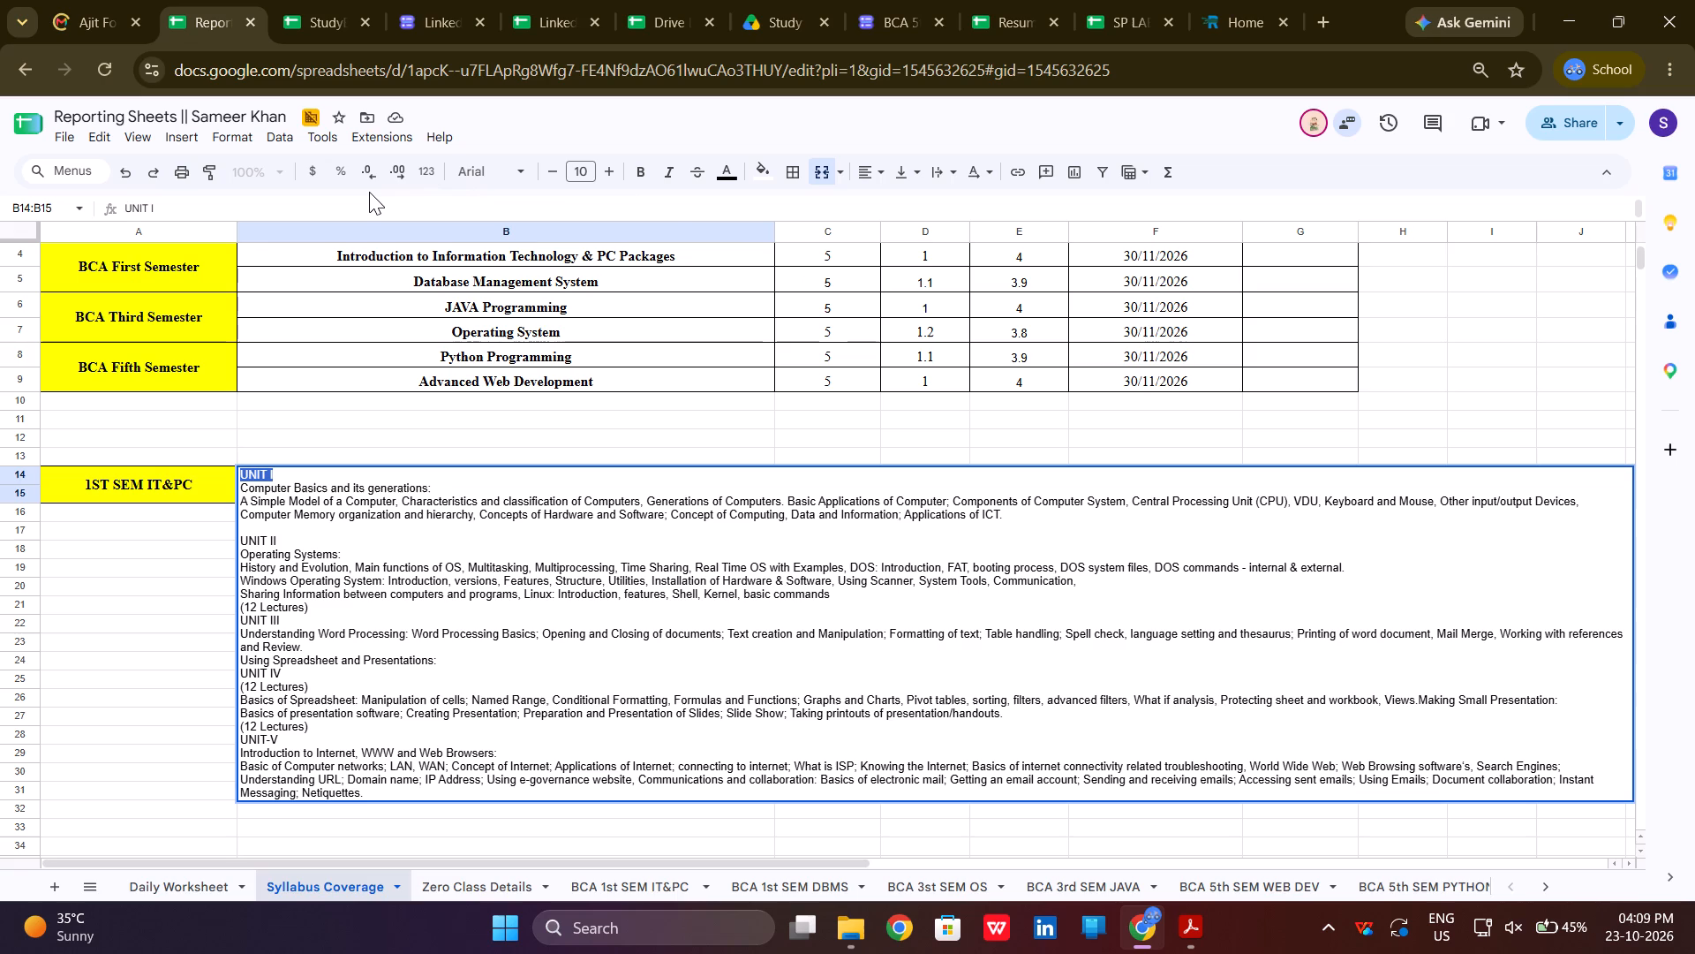
{"action": "left_click", "coordinate": [635, 181]}
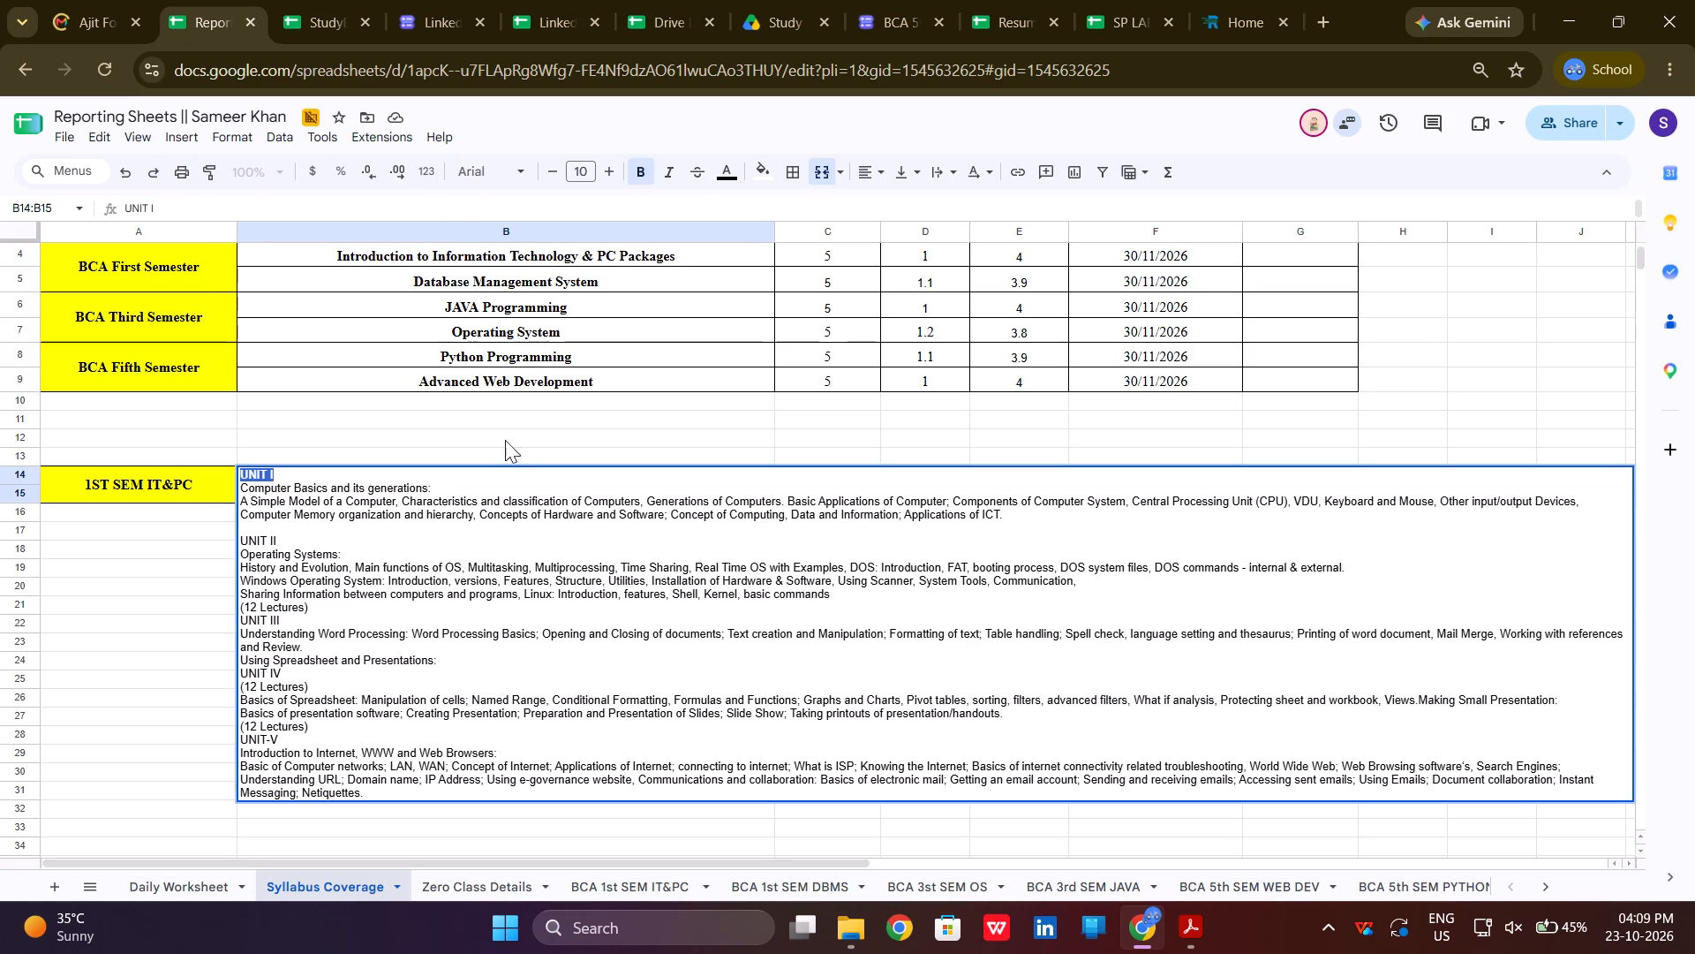
{"action": "left_click", "coordinate": [470, 515]}
Make the UNIT II heading bold, adding a space before "Operating Systems:" on the line below it.
{"action": "left_click_drag", "start_coordinate": [271, 542], "coordinate": [287, 548]}
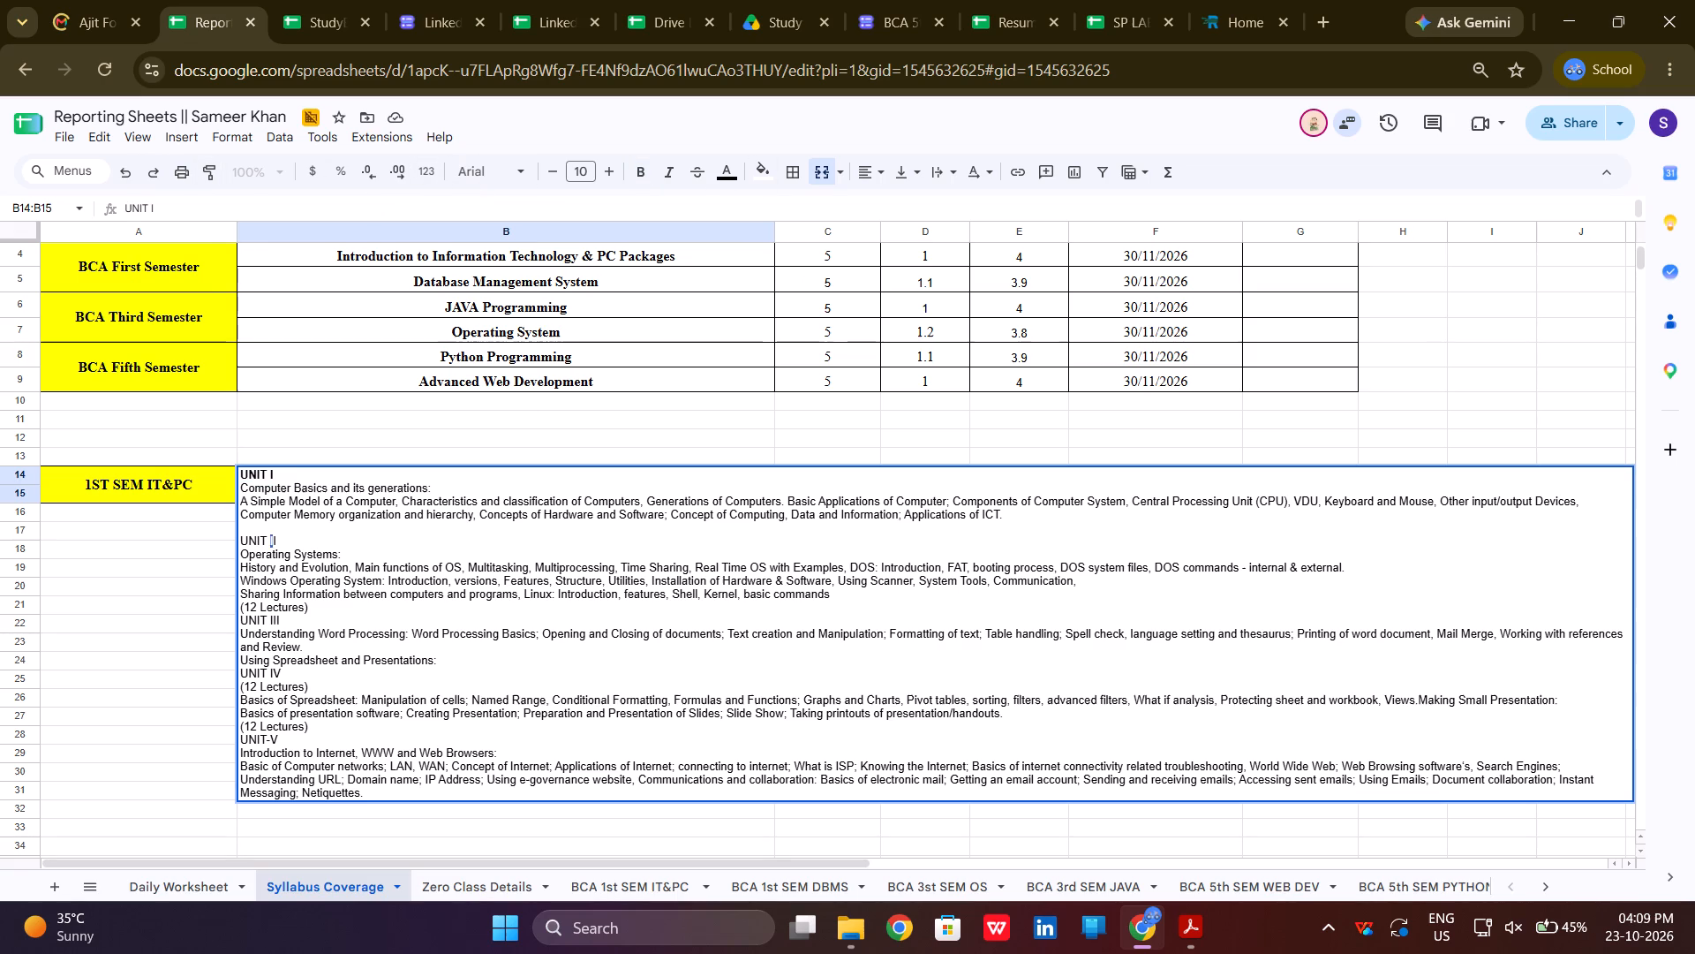
{"action": "left_click_drag", "start_coordinate": [287, 548], "coordinate": [289, 549]}
{"action": "triple_click", "coordinate": [272, 539]}
{"action": "left_click", "coordinate": [300, 529]}
{"action": "double_click", "coordinate": [288, 537]}
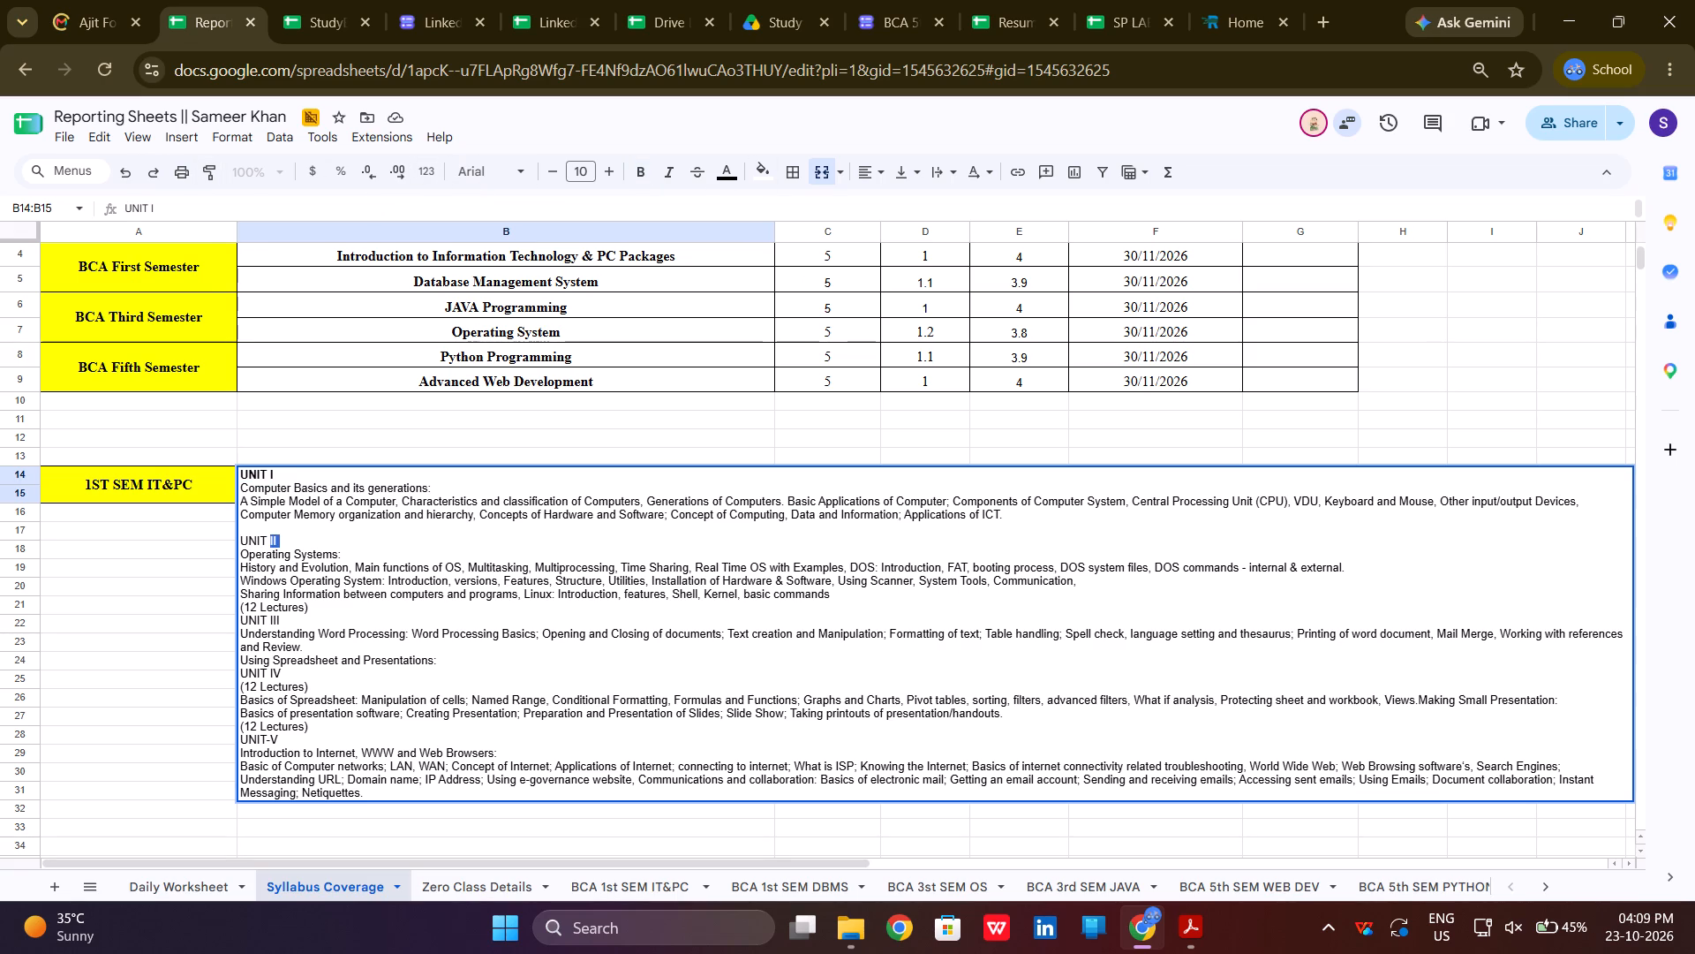
{"action": "double_click", "coordinate": [288, 537]}
{"action": "left_click", "coordinate": [288, 536]}
{"action": "left_click", "coordinate": [252, 552]}
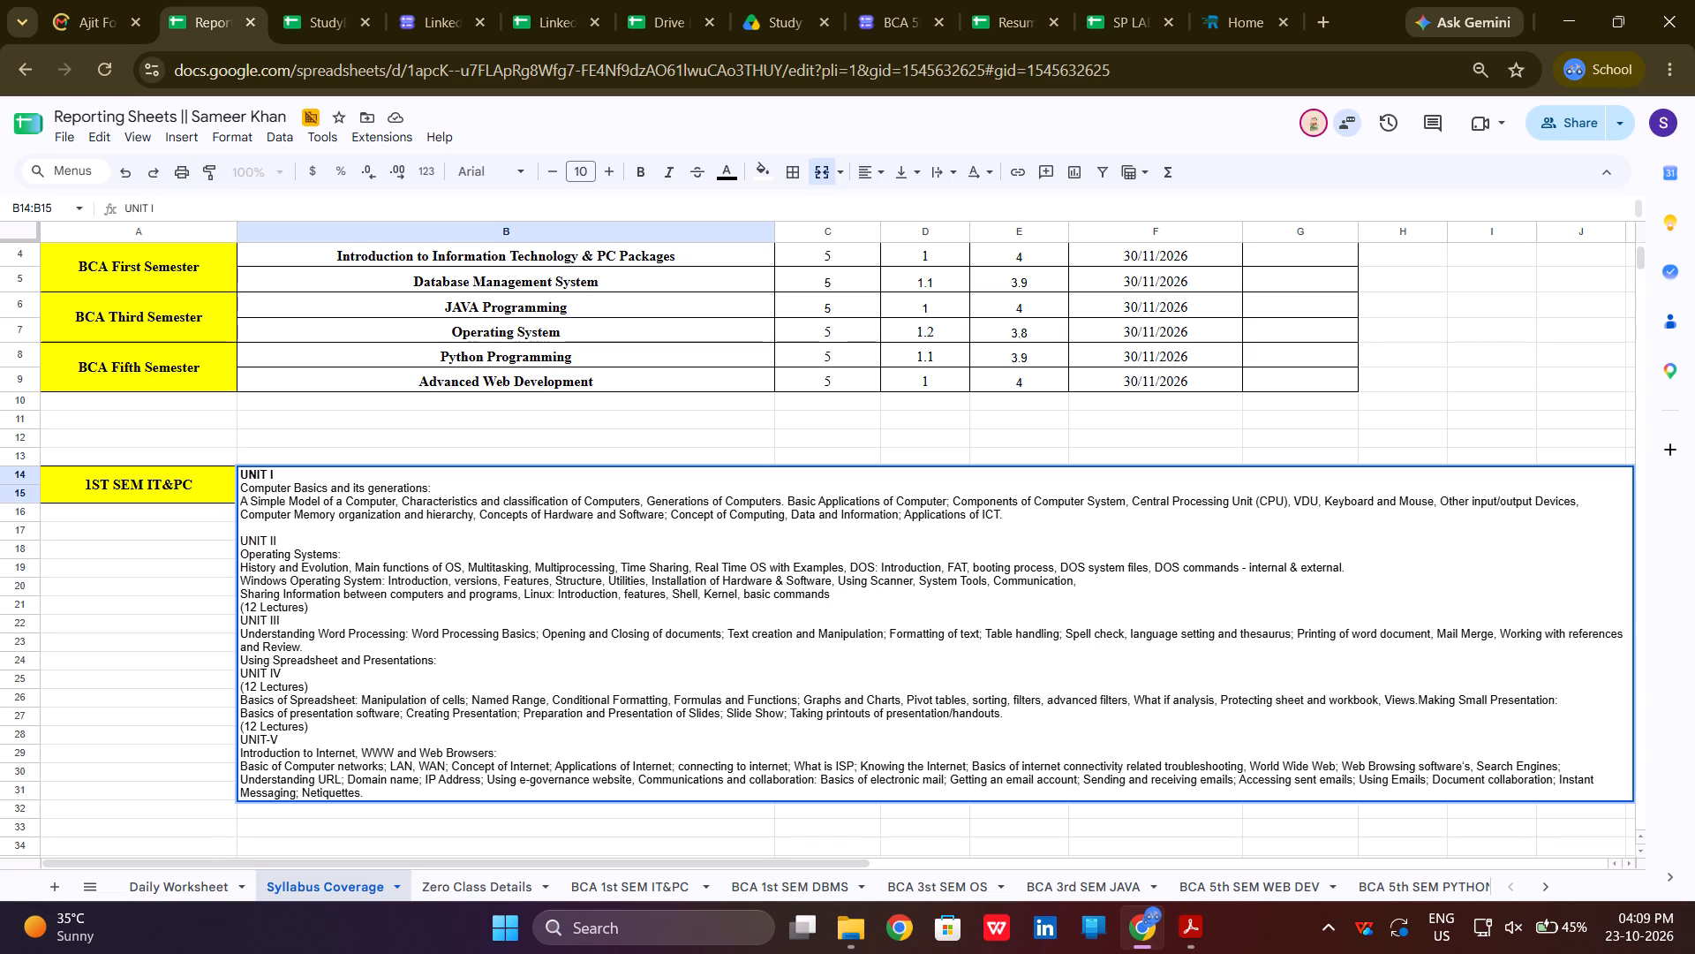
{"action": "left_click", "coordinate": [244, 552]}
{"action": "key", "text": "space"}
{"action": "triple_click", "coordinate": [279, 542]}
{"action": "left_click", "coordinate": [644, 175]}
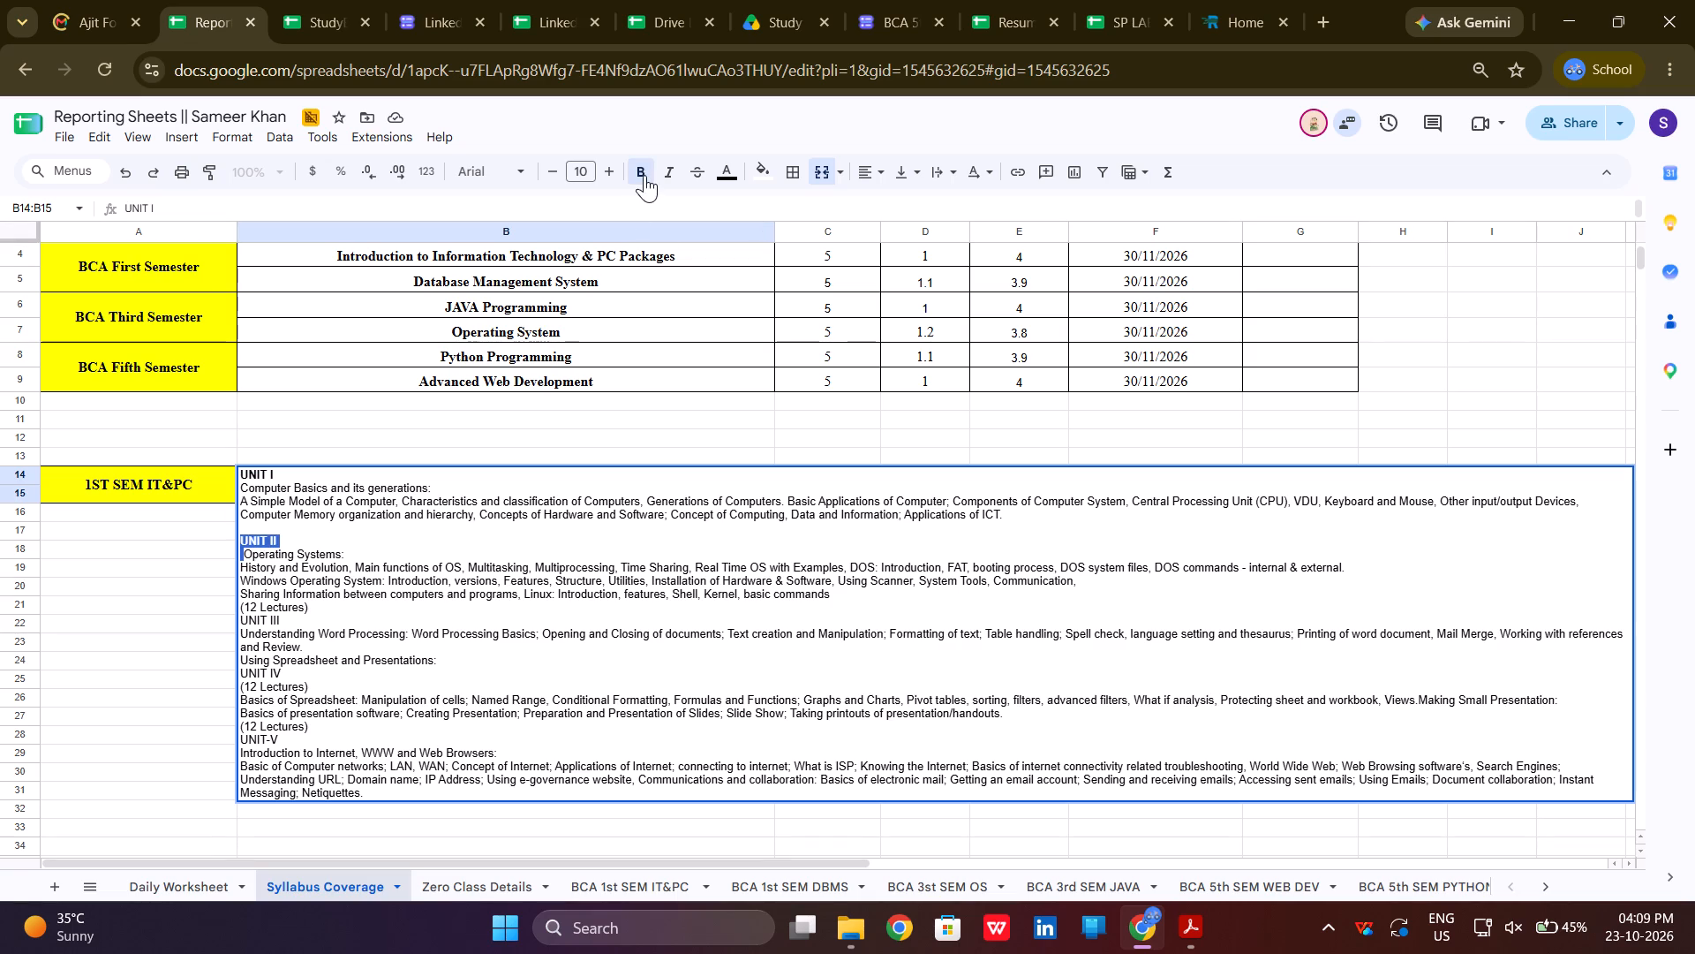
{"action": "left_click", "coordinate": [489, 600]}
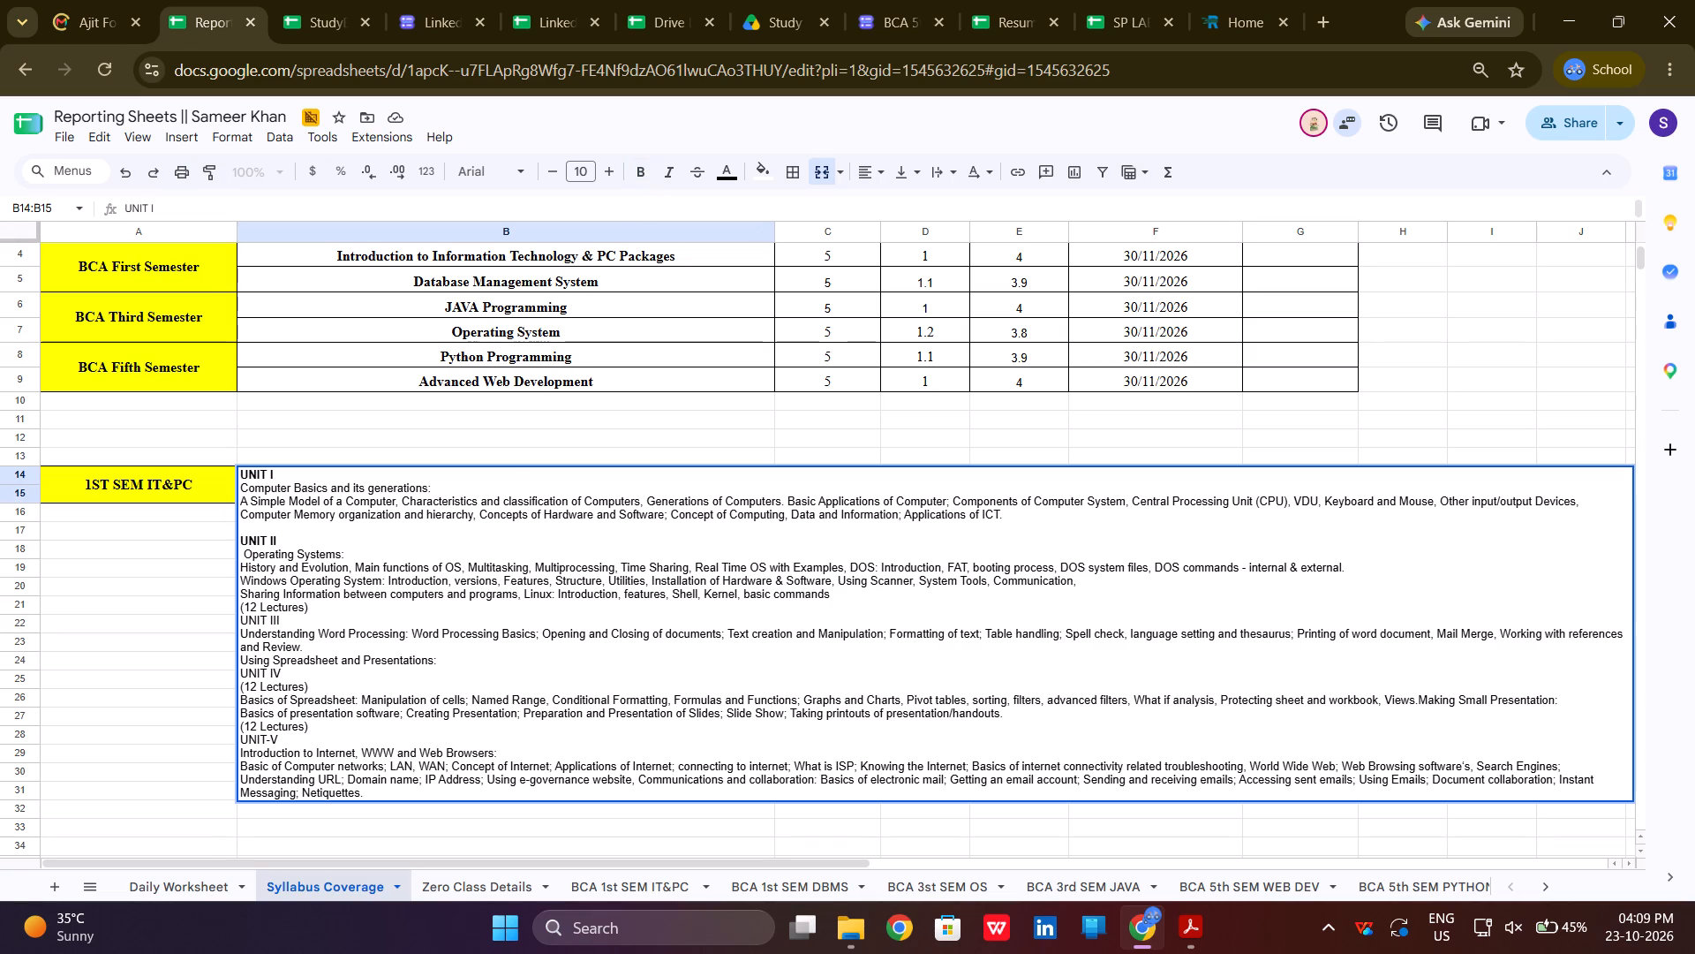
Delete the "(12 Lectures)" text above the UNIT III heading.
{"action": "scroll", "coordinate": [315, 678], "scroll_direction": "down", "scroll_amount": 1}
{"action": "left_click_drag", "start_coordinate": [313, 608], "coordinate": [253, 609]}
{"action": "left_click_drag", "start_coordinate": [253, 609], "coordinate": [239, 609]}
{"action": "key", "text": "BackSpace"}
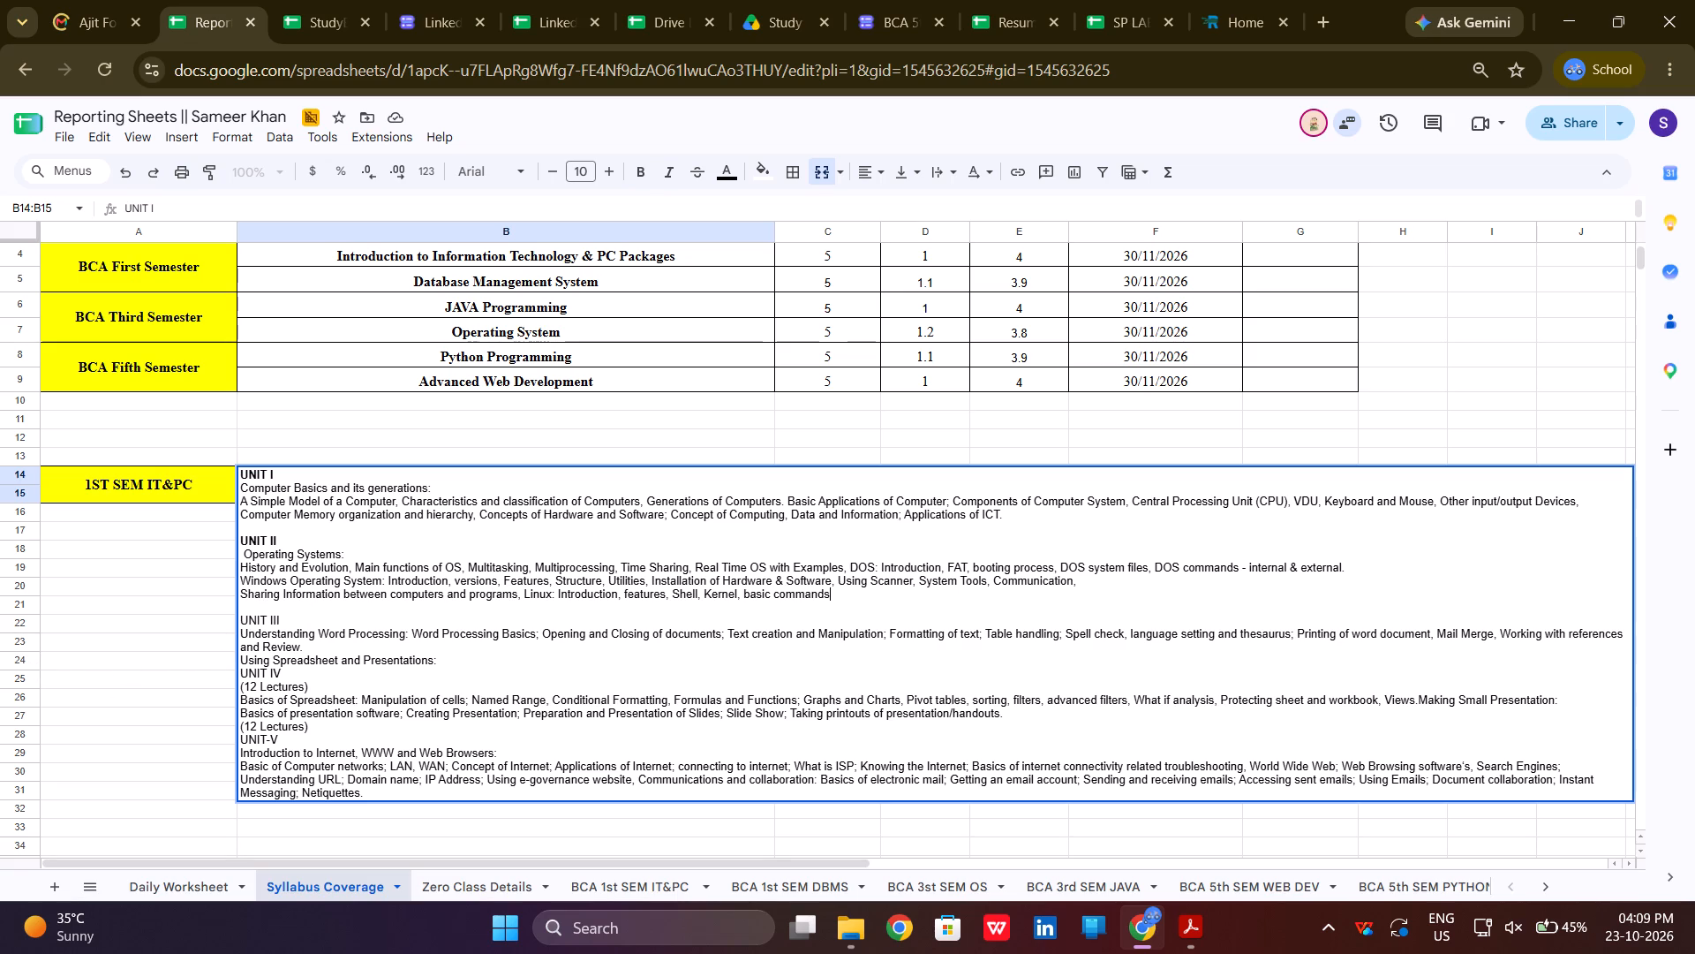
Make the UNIT III heading in the B14:B15 text bold.
{"action": "double_click", "coordinate": [258, 625]}
{"action": "triple_click", "coordinate": [258, 624]}
{"action": "left_click", "coordinate": [641, 170]}
{"action": "left_click", "coordinate": [362, 640]}
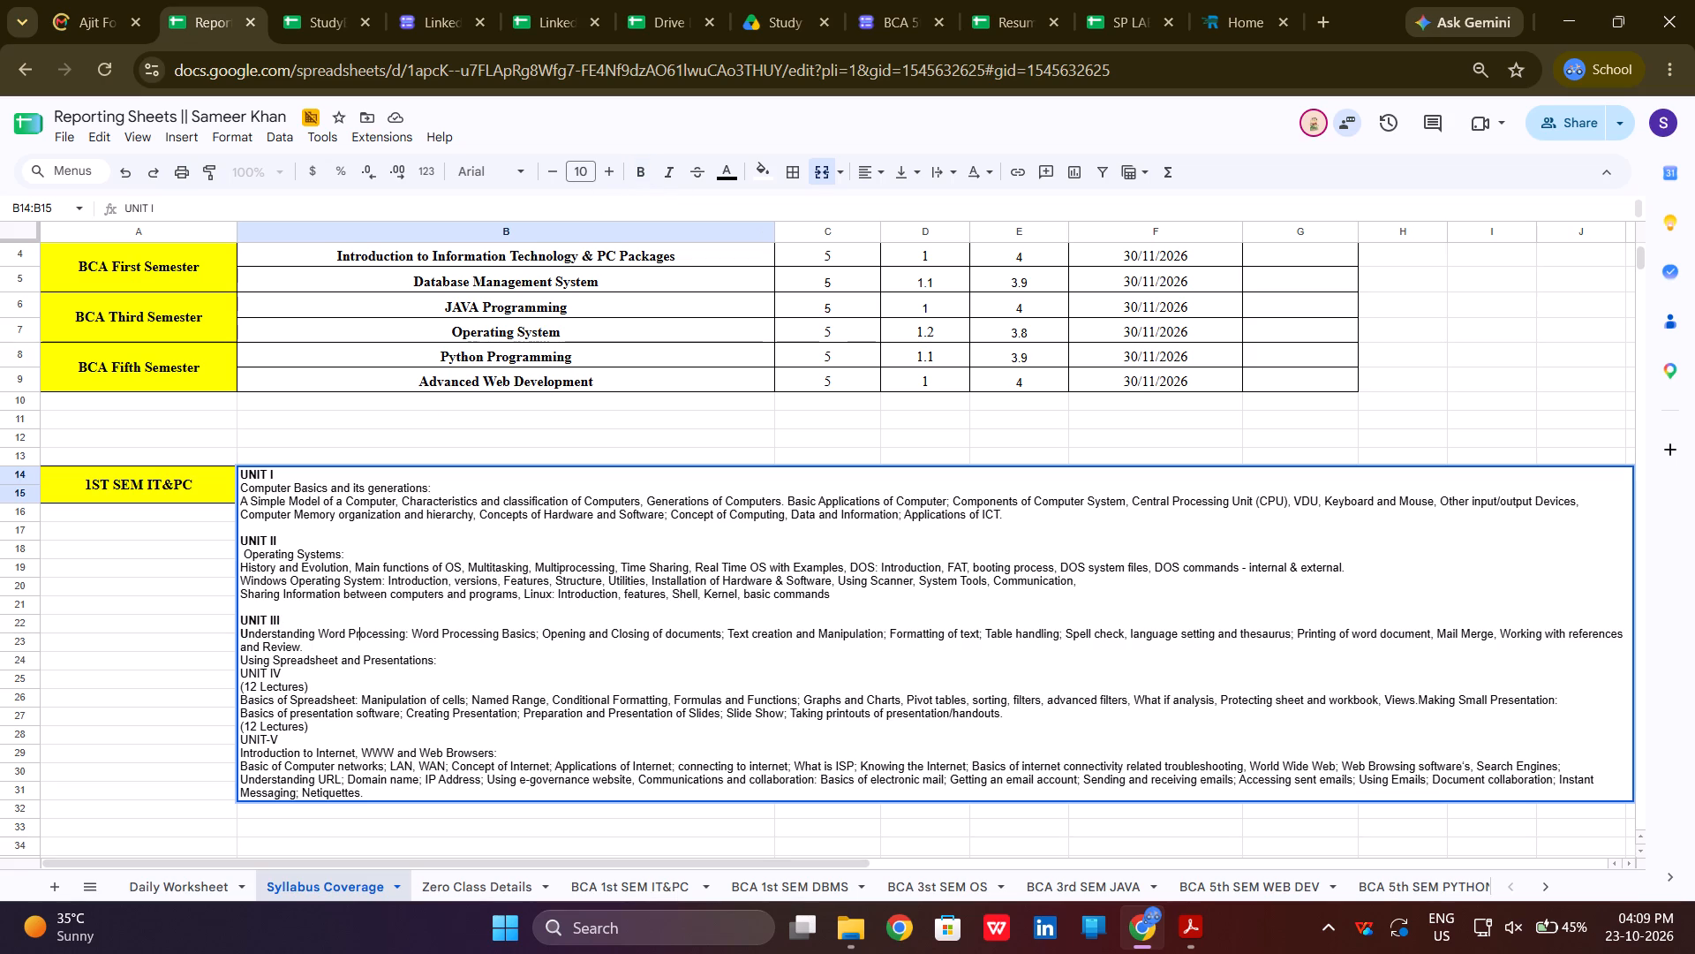
Delete the bold "U" of "Understanding" and the line break before it, joining that paragraph to the UNIT III heading.
{"action": "left_click", "coordinate": [245, 636]}
{"action": "key", "text": "BackSpace"}
{"action": "key", "text": "u"}
{"action": "key", "text": "BackSpace"}
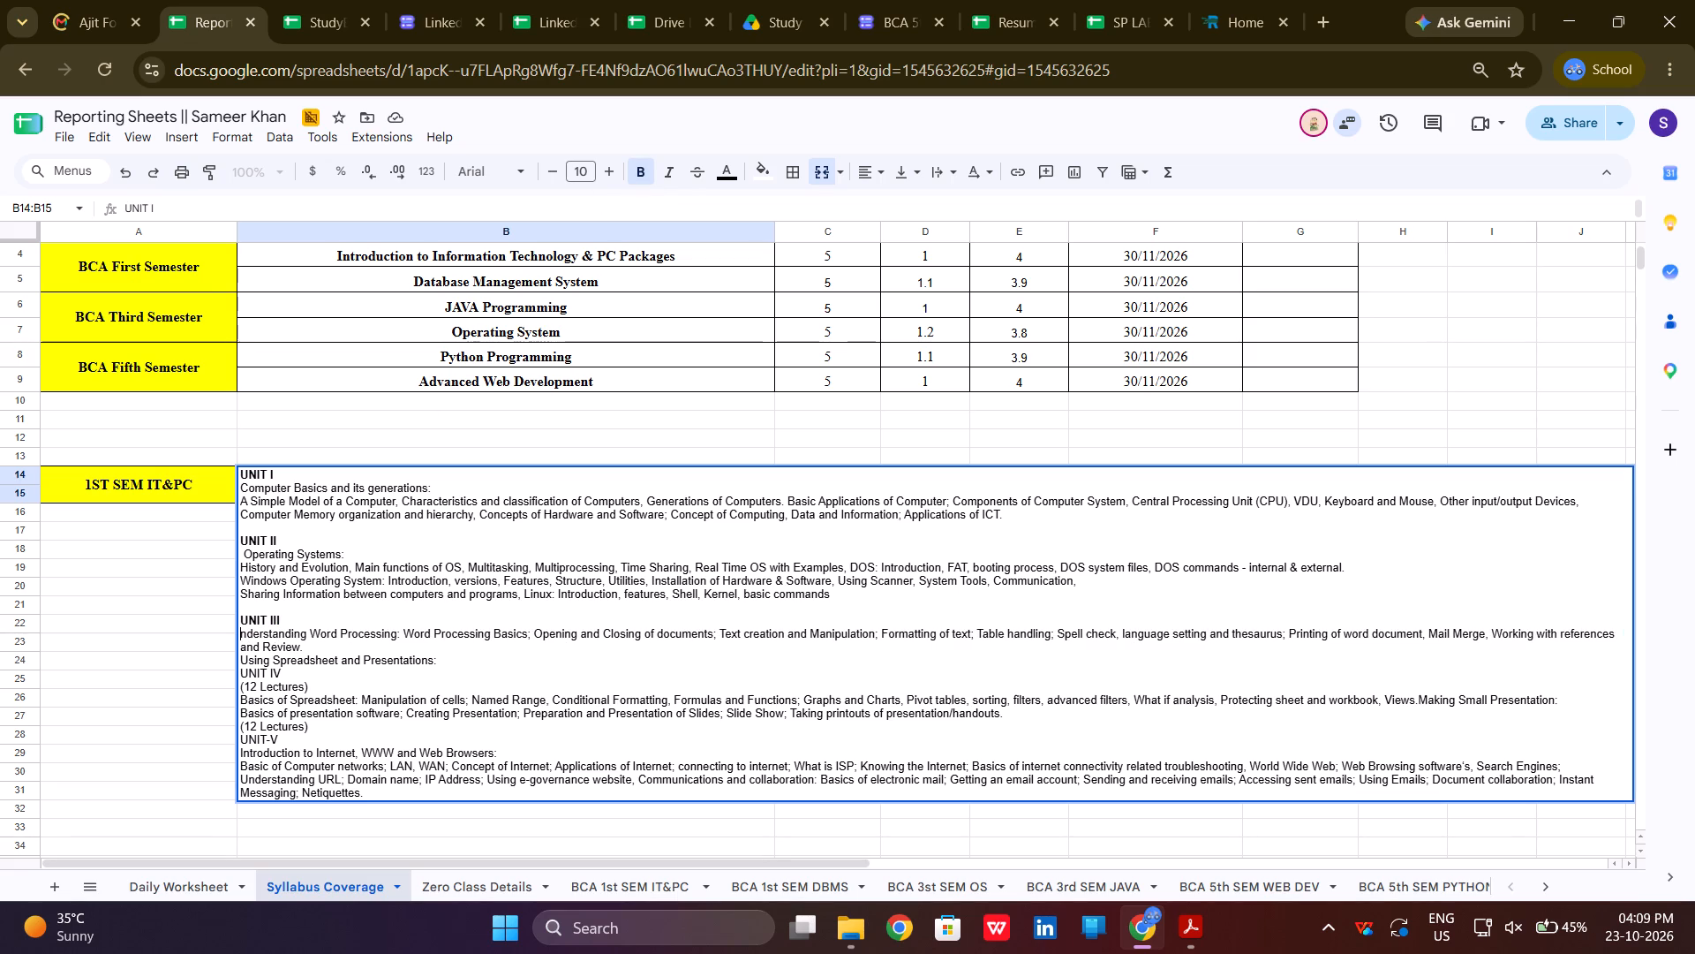
{"action": "key", "text": "BackSpace"}
{"action": "key", "text": "Return"}
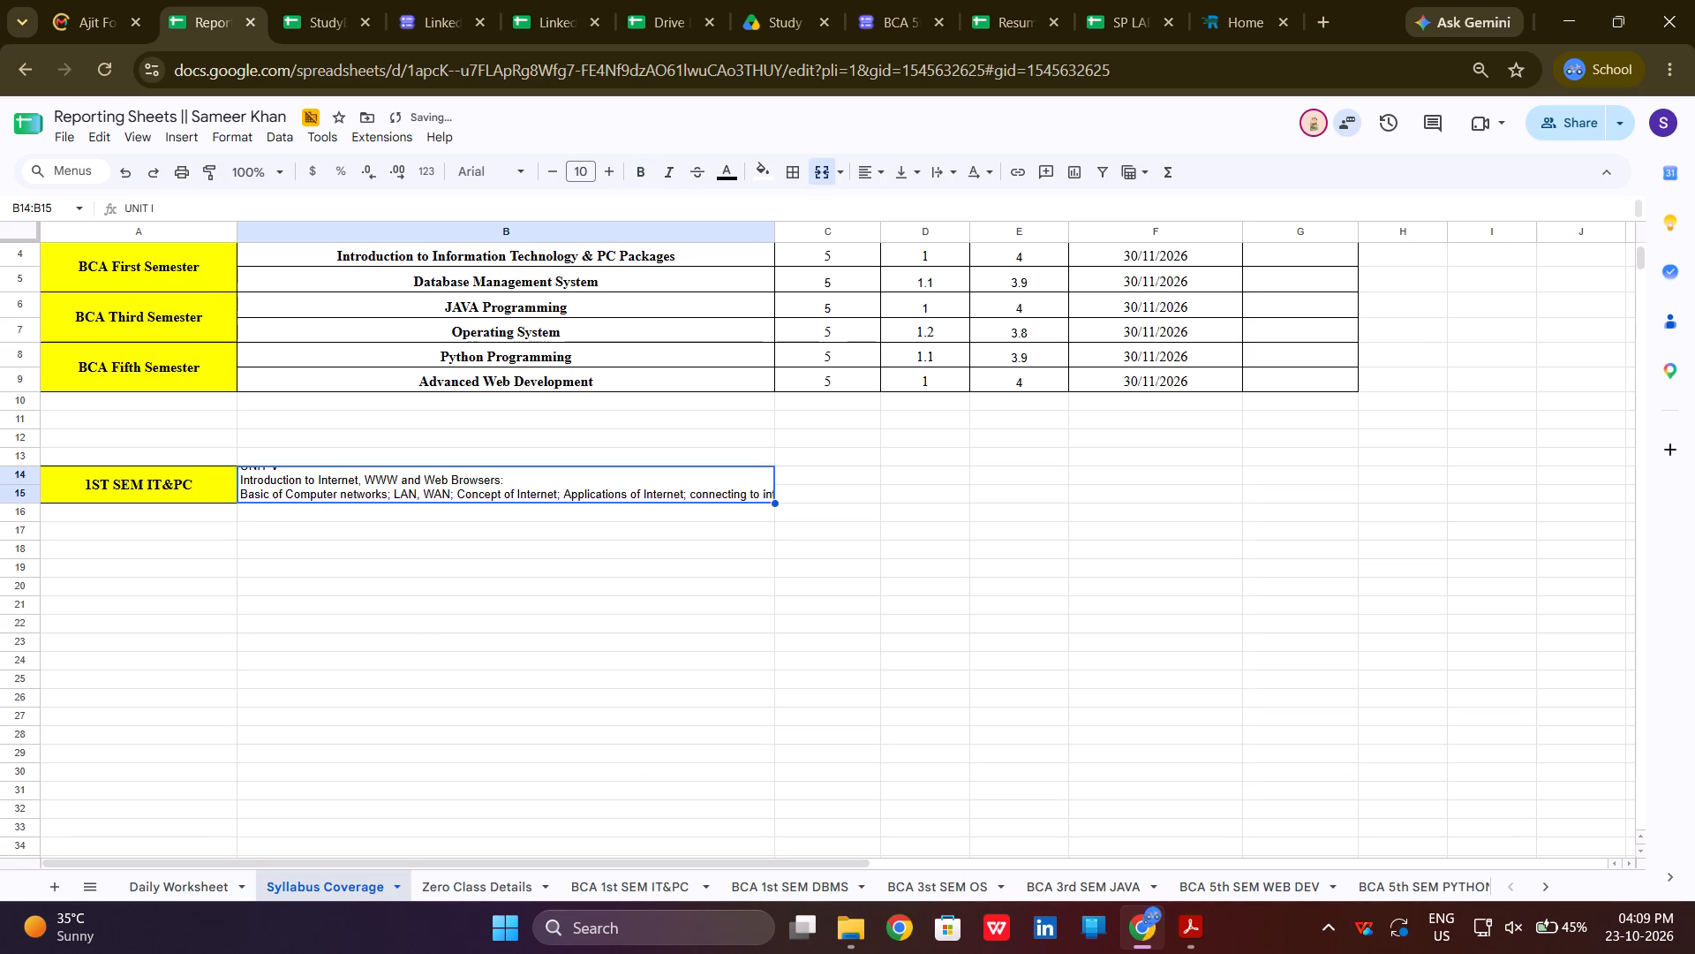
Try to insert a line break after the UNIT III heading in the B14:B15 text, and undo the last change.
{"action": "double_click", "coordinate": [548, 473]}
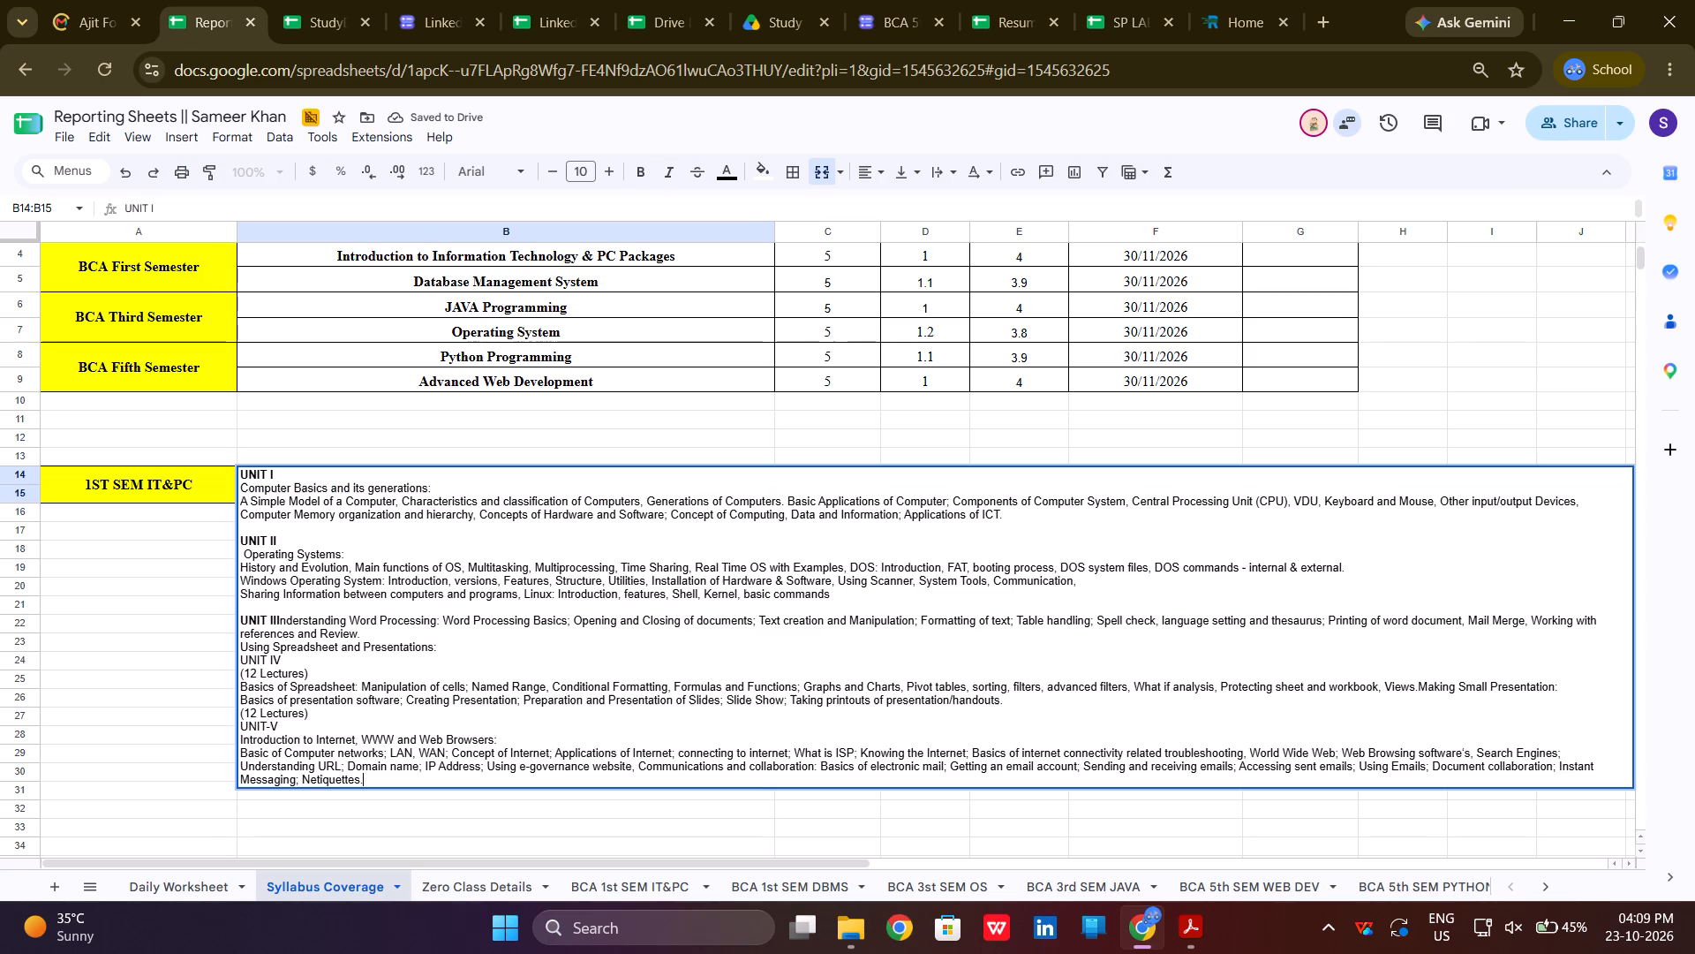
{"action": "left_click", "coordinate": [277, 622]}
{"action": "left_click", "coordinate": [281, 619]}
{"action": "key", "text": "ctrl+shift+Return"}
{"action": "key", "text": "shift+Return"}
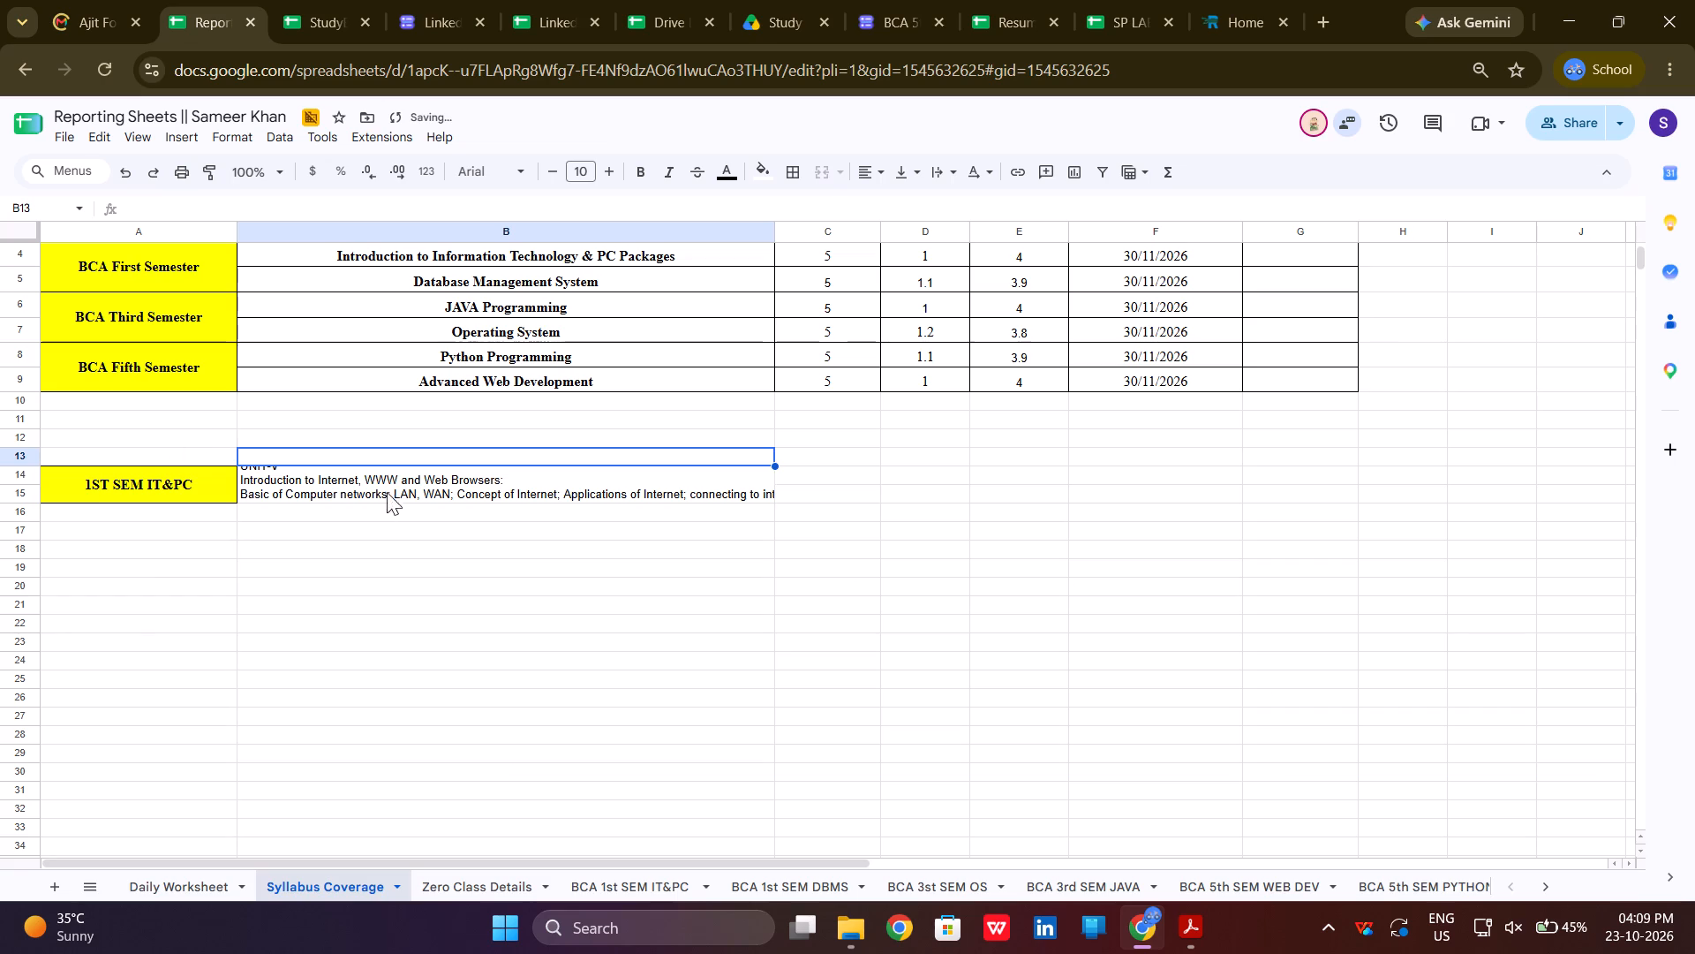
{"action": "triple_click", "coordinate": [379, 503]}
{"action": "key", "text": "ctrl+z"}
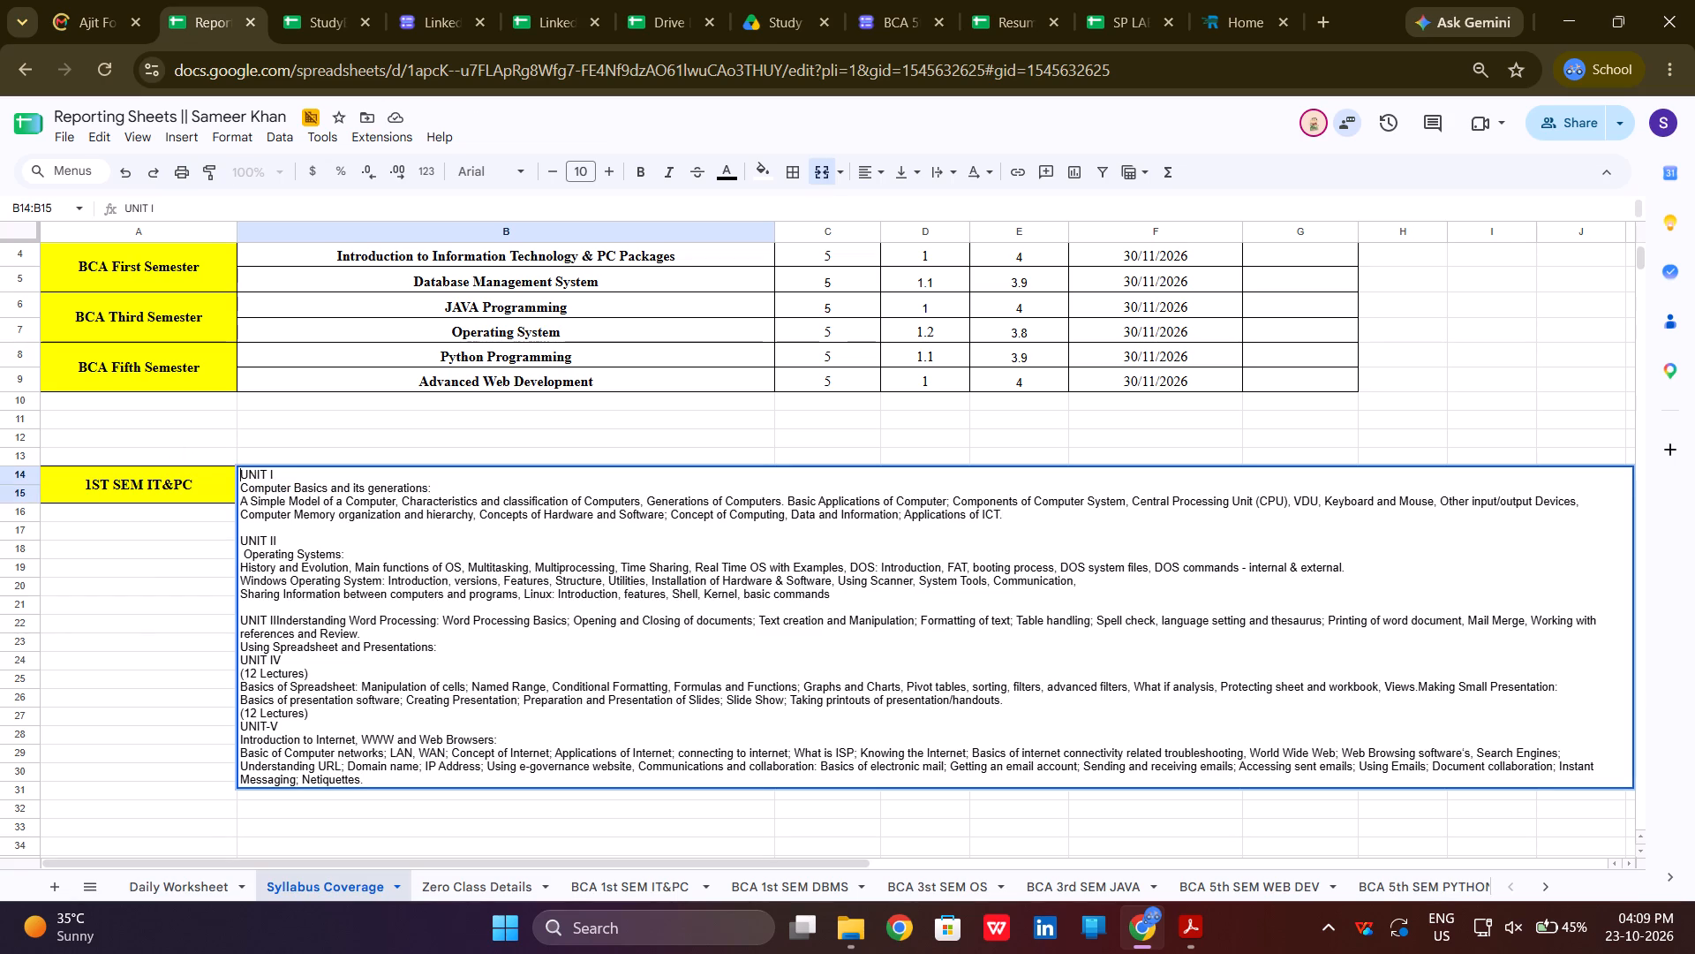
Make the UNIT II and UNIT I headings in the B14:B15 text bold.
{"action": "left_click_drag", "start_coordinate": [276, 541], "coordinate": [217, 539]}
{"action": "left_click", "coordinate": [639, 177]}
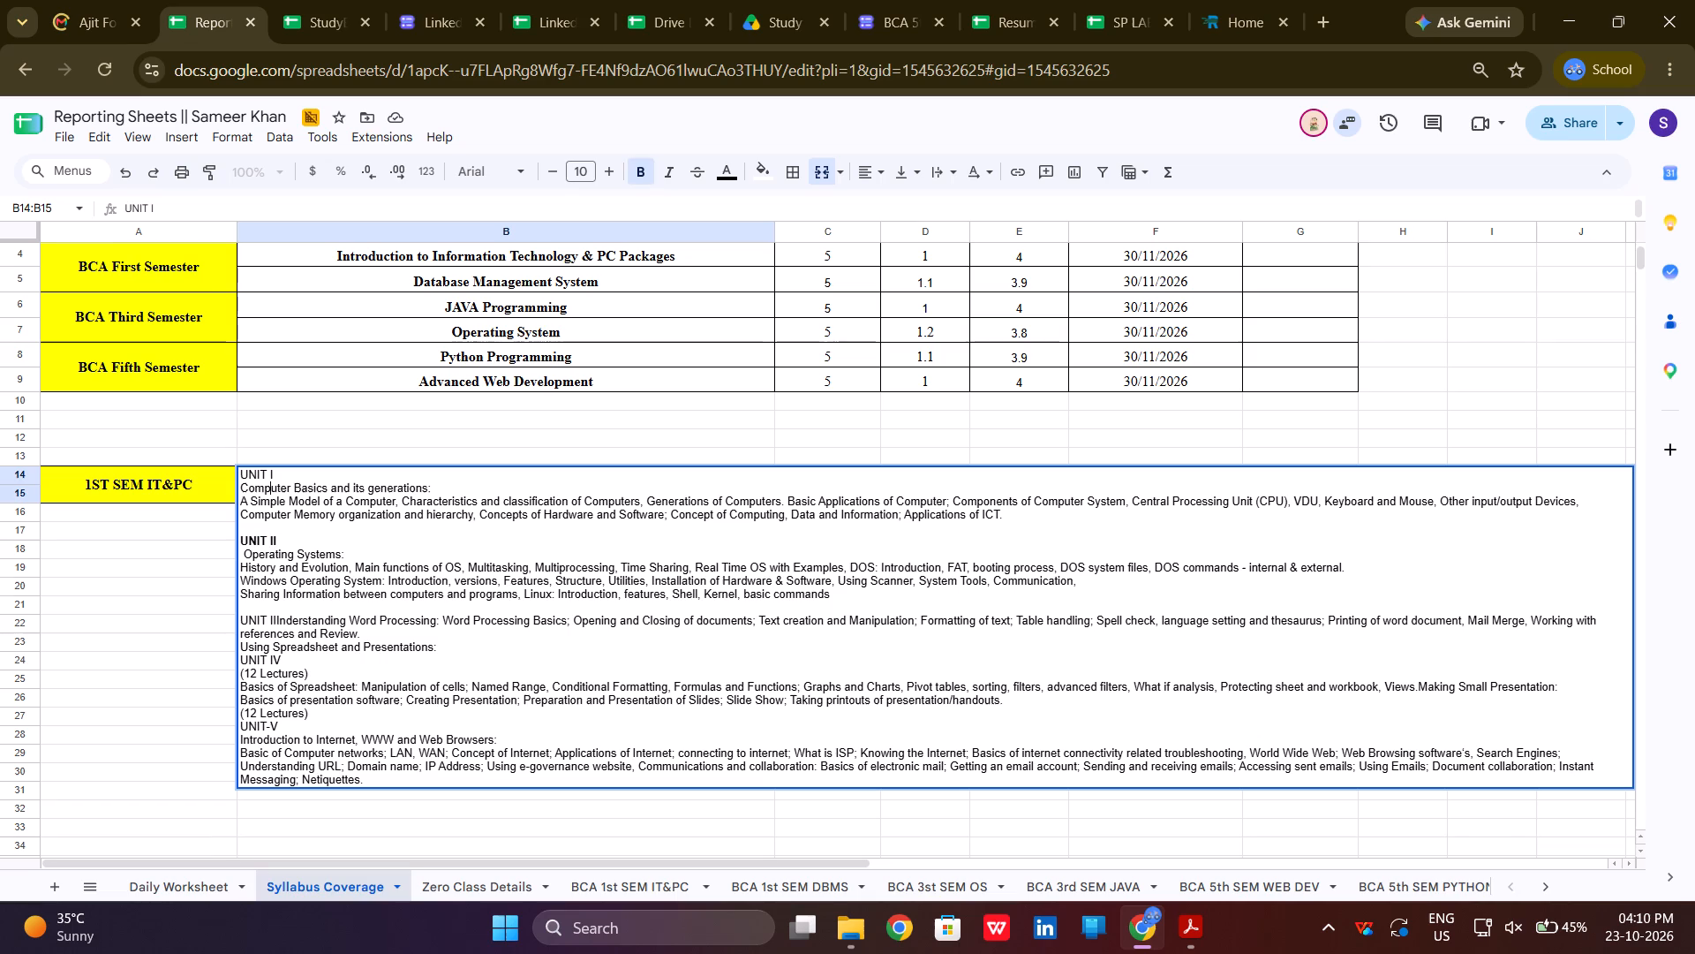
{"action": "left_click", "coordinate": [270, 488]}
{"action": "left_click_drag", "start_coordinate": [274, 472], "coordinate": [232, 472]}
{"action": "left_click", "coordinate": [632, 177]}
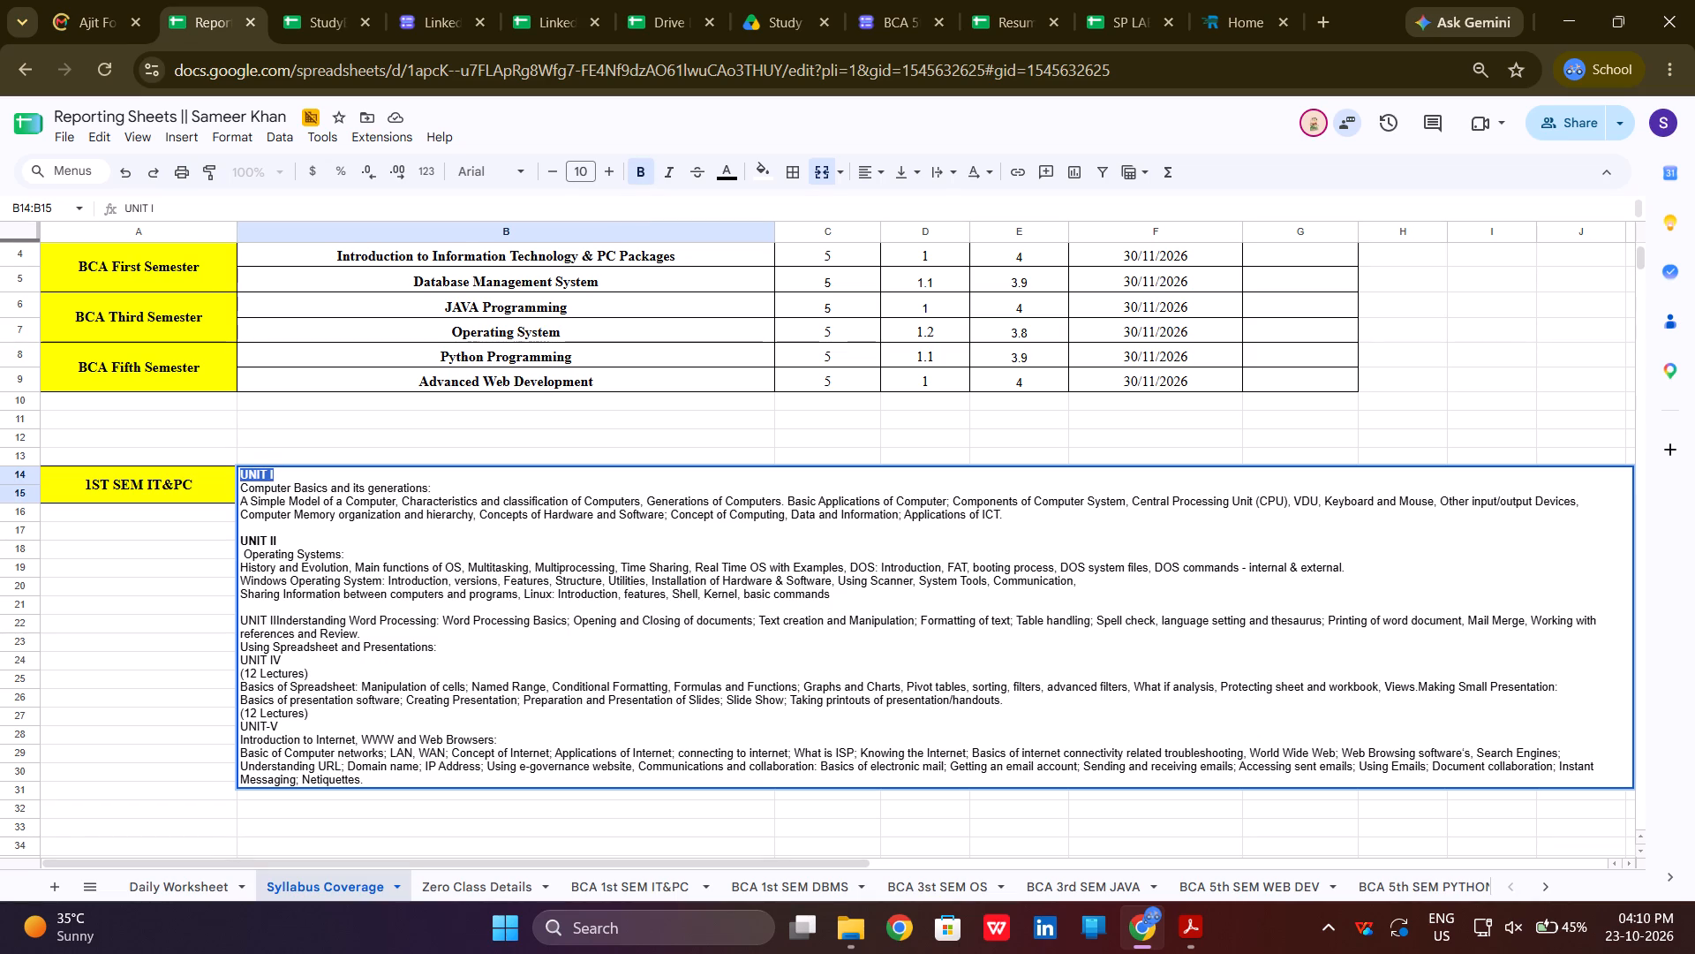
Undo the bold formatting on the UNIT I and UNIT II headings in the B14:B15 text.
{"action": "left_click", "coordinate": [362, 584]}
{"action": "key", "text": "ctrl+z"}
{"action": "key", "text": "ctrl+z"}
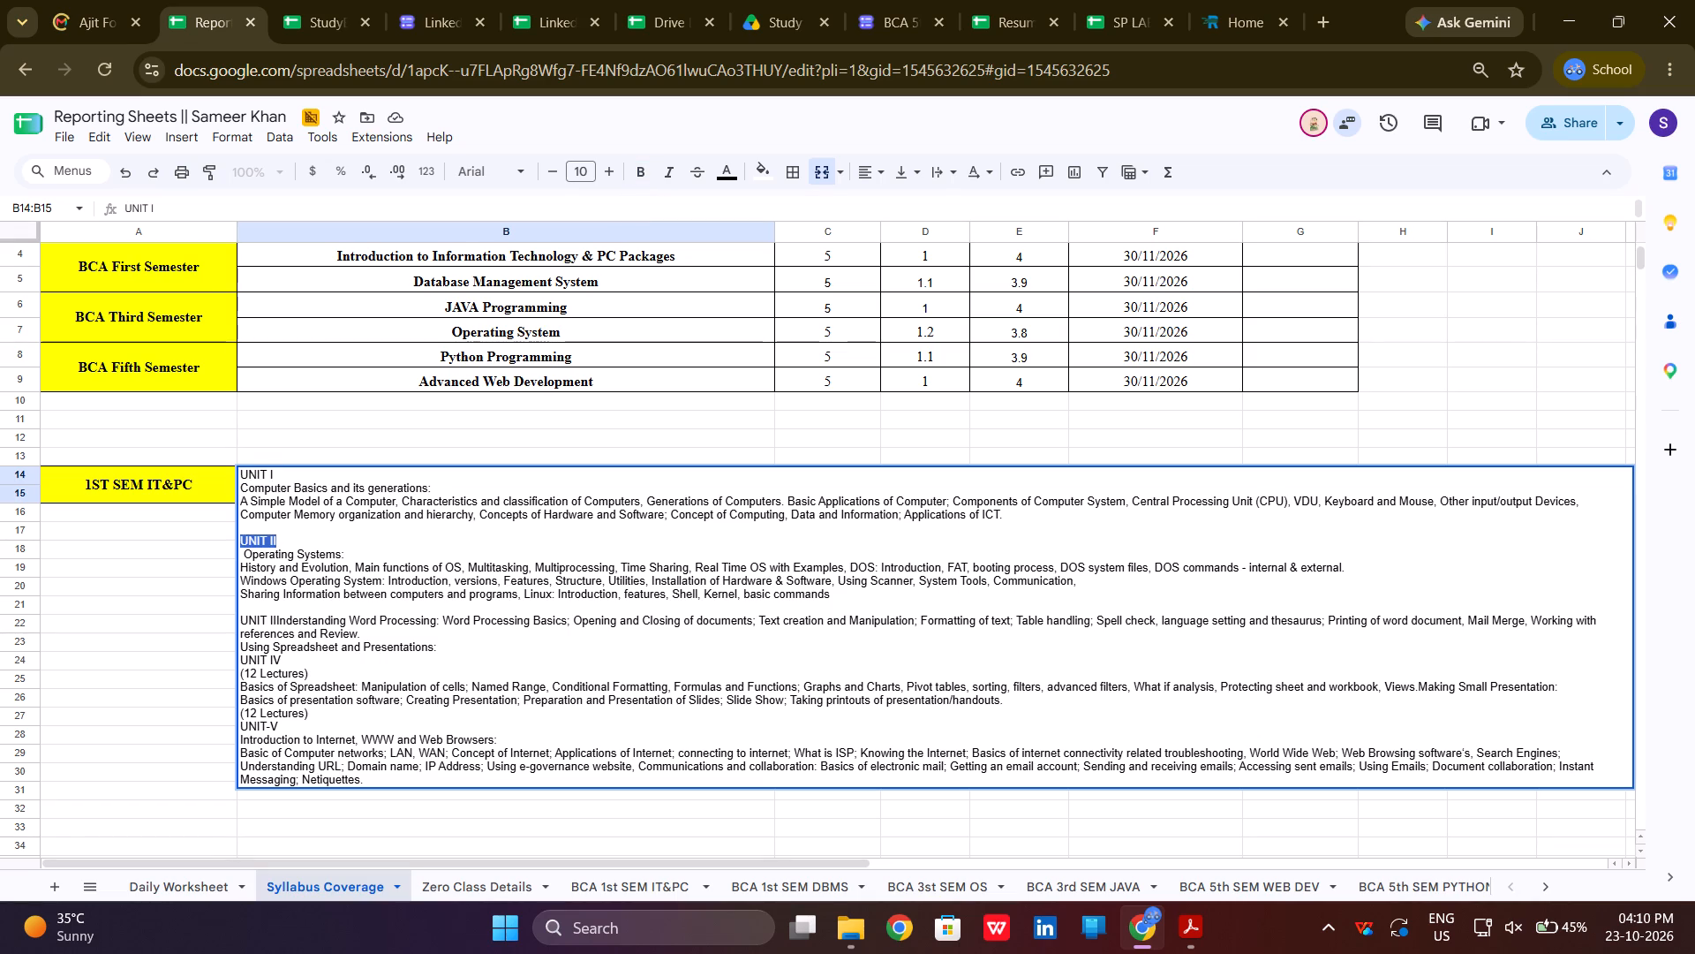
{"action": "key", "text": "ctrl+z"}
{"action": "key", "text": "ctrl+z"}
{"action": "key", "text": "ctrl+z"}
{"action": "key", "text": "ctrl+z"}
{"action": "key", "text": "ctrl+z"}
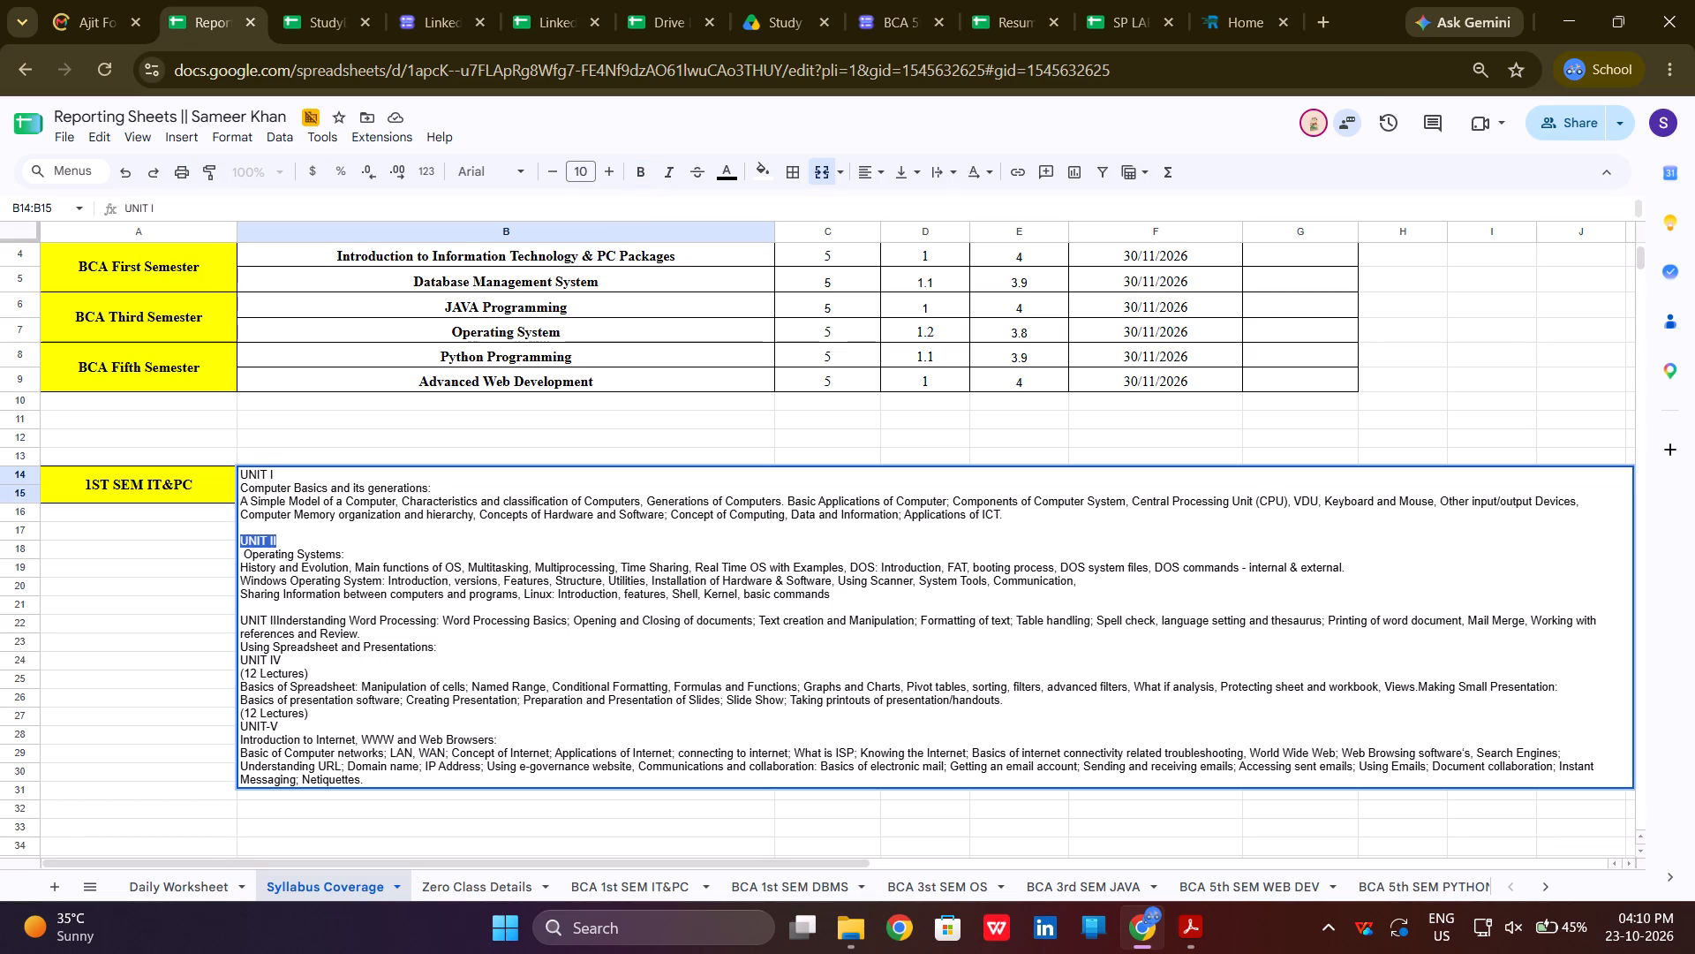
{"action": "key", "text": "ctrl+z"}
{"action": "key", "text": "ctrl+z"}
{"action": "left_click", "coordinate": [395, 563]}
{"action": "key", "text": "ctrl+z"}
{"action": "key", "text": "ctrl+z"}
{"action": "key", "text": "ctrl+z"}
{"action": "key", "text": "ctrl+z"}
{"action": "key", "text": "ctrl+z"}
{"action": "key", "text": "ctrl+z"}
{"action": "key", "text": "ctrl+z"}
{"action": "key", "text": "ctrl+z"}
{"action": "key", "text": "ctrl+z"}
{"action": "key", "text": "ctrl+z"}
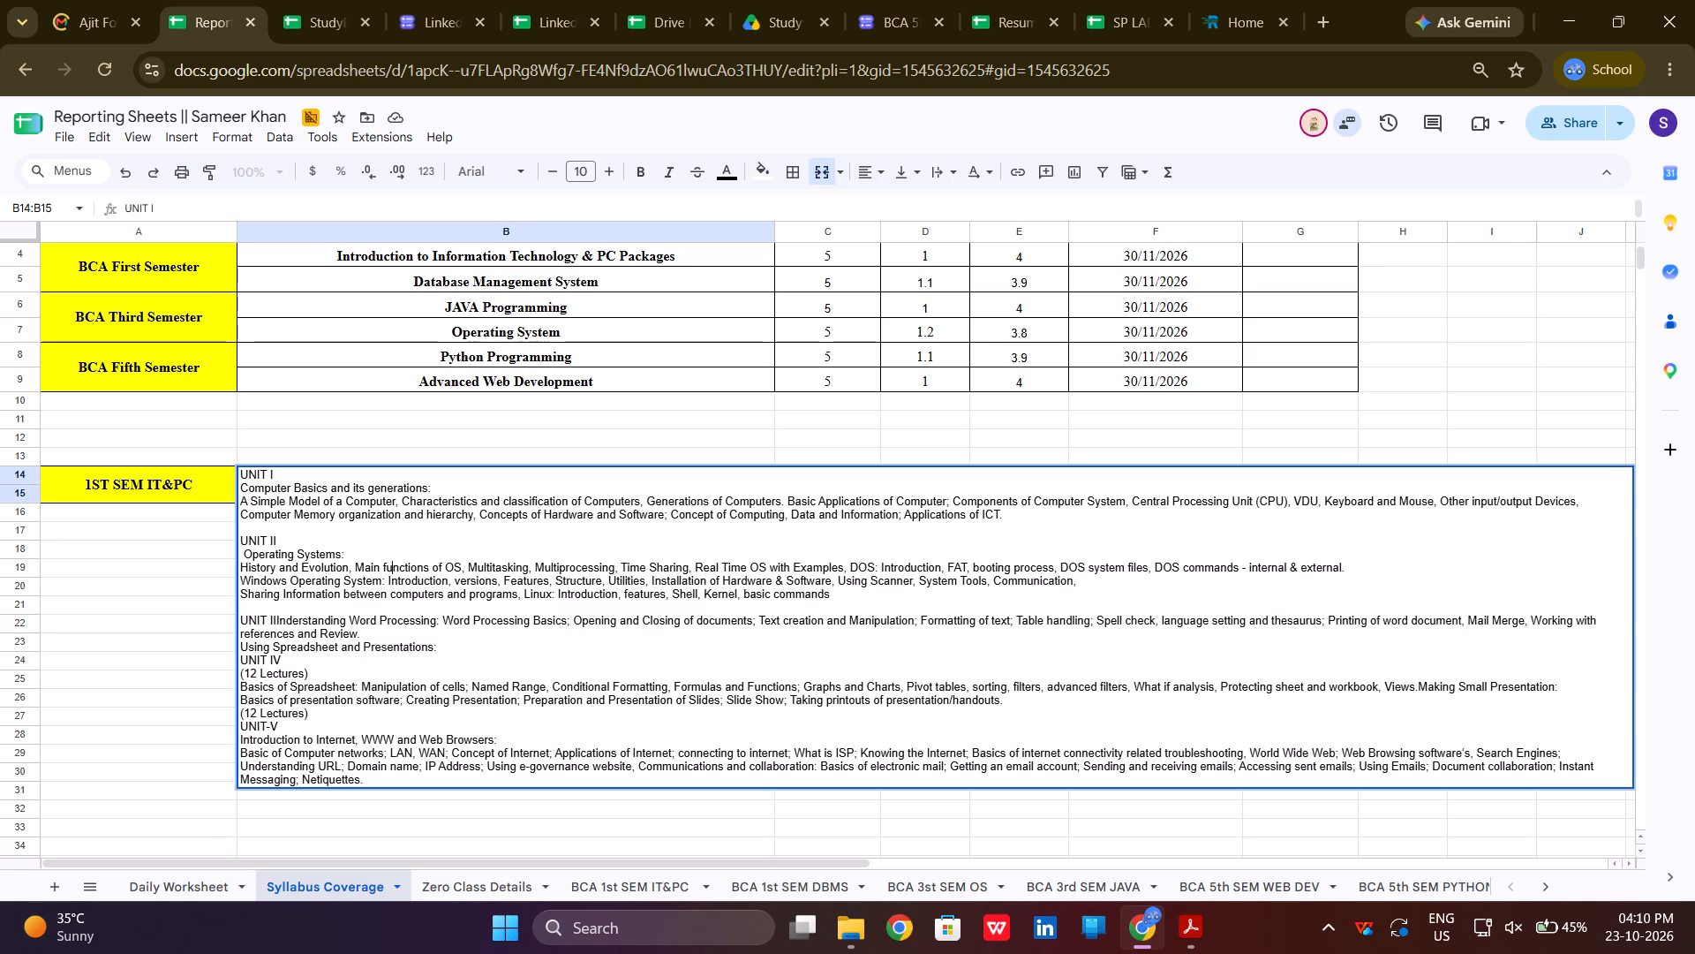
Insert three spaces after the UNIT III heading and add the missing "U" to restore the word "Understanding".
{"action": "left_click", "coordinate": [279, 618]}
{"action": "key", "text": "space"}
{"action": "key", "text": "space"}
{"action": "key", "text": "space"}
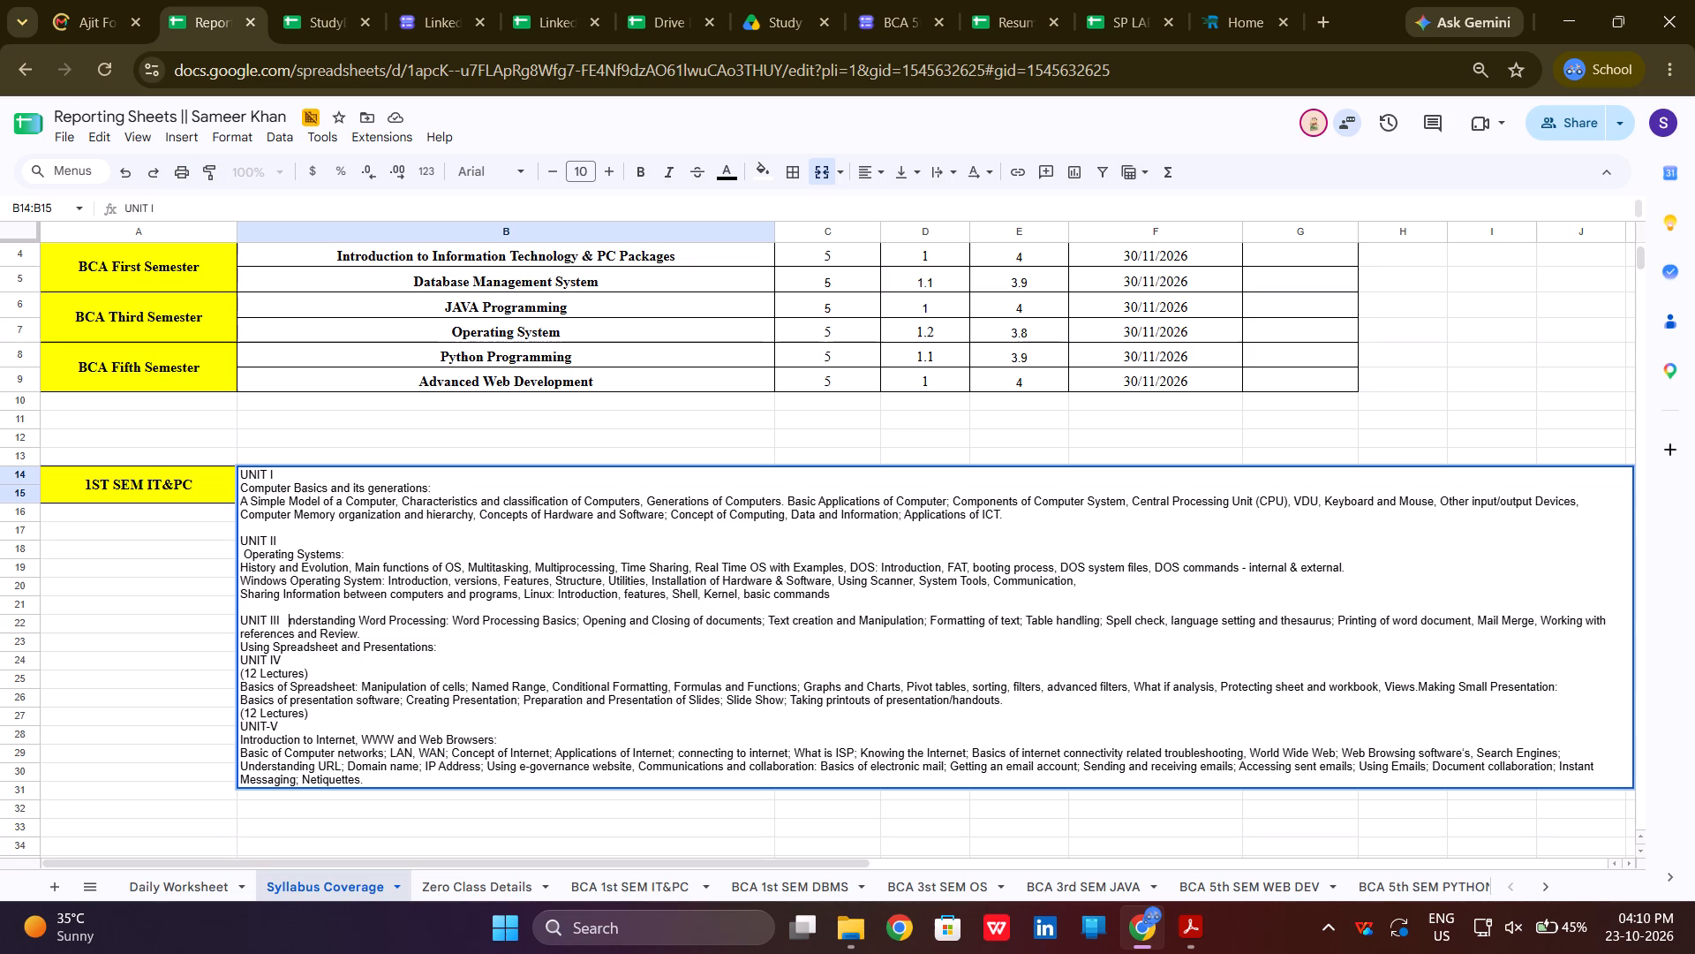
{"action": "key", "text": "ctrl+u"}
{"action": "key", "text": "ctrl+u"}
{"action": "type", "text": "UU"}
{"action": "key", "text": "BackSpace"}
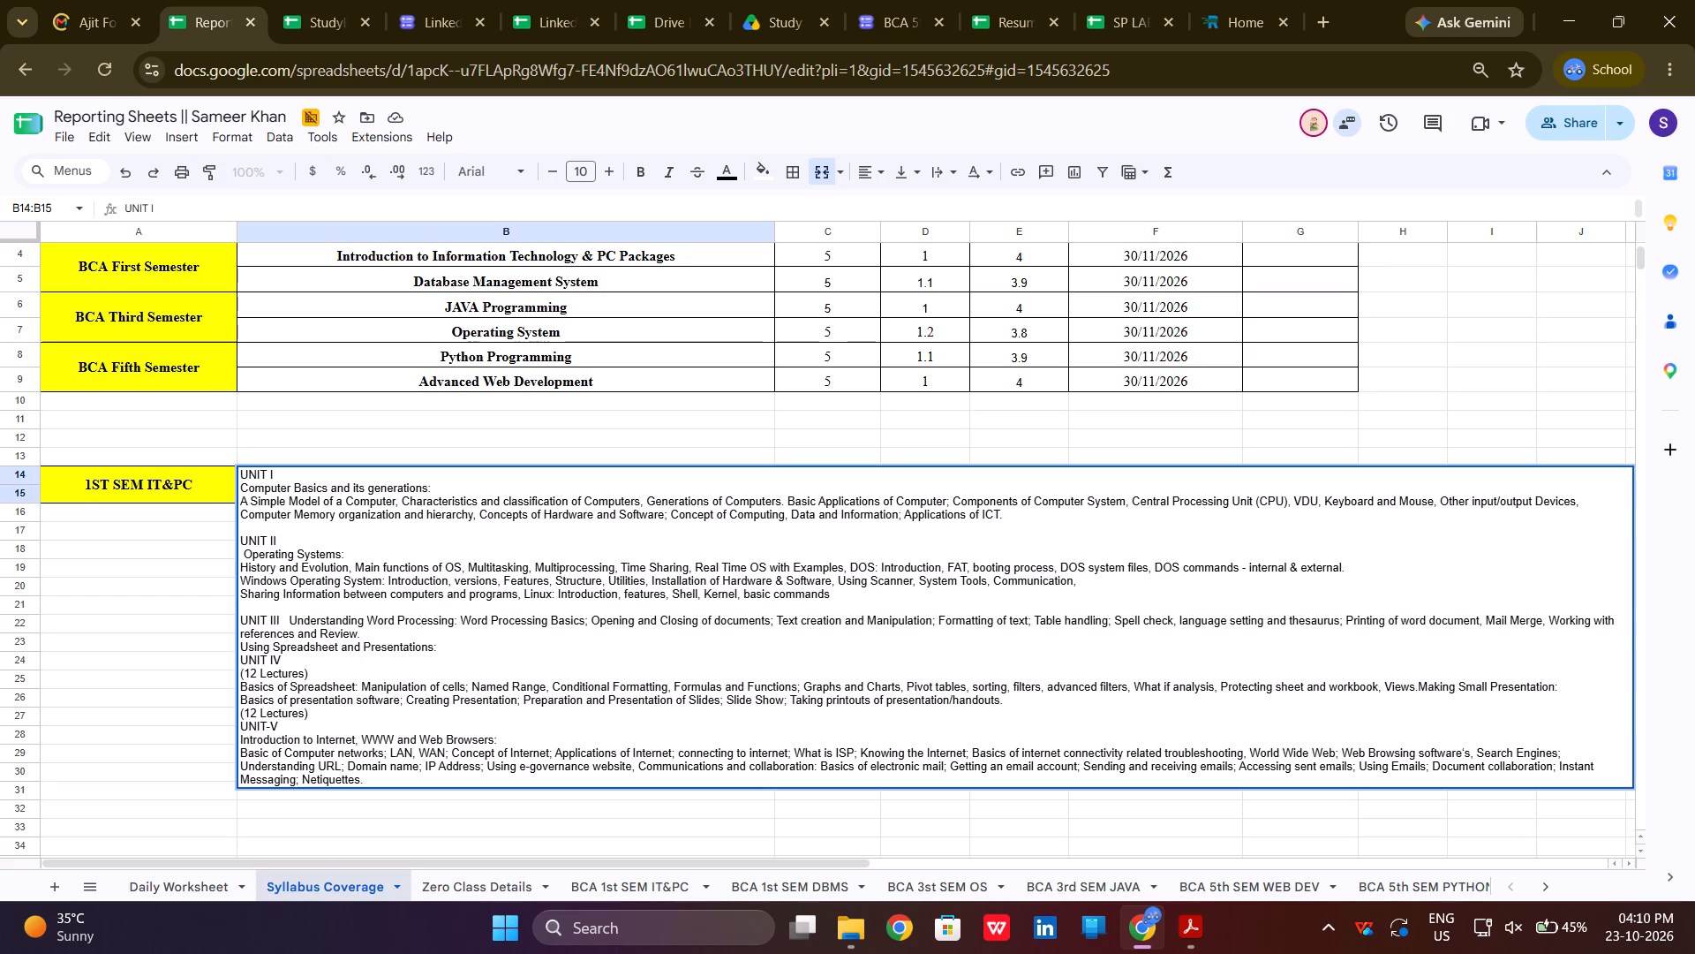
{"action": "key", "text": "Left"}
{"action": "key", "text": "Left"}
After checking the syllabus PDF, make the UNIT III, UNIT II and UNIT I headings in the B14:B15 text bold.
{"action": "key", "text": "alt+Tab"}
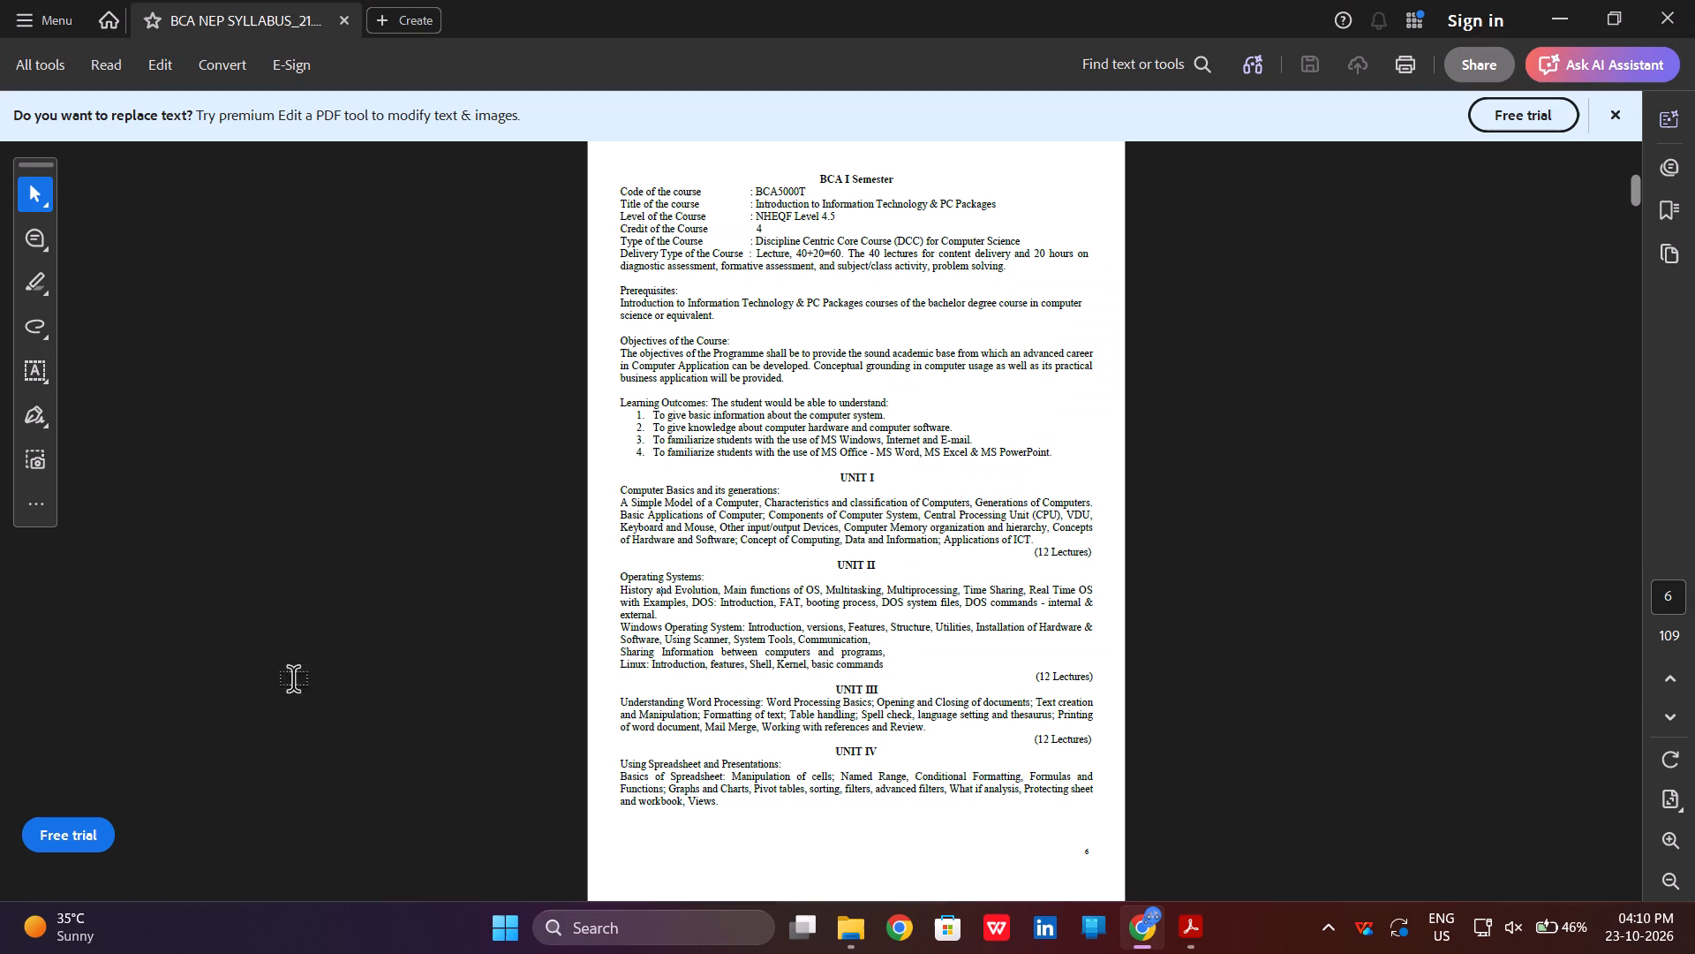
{"action": "key", "text": "alt+Tab"}
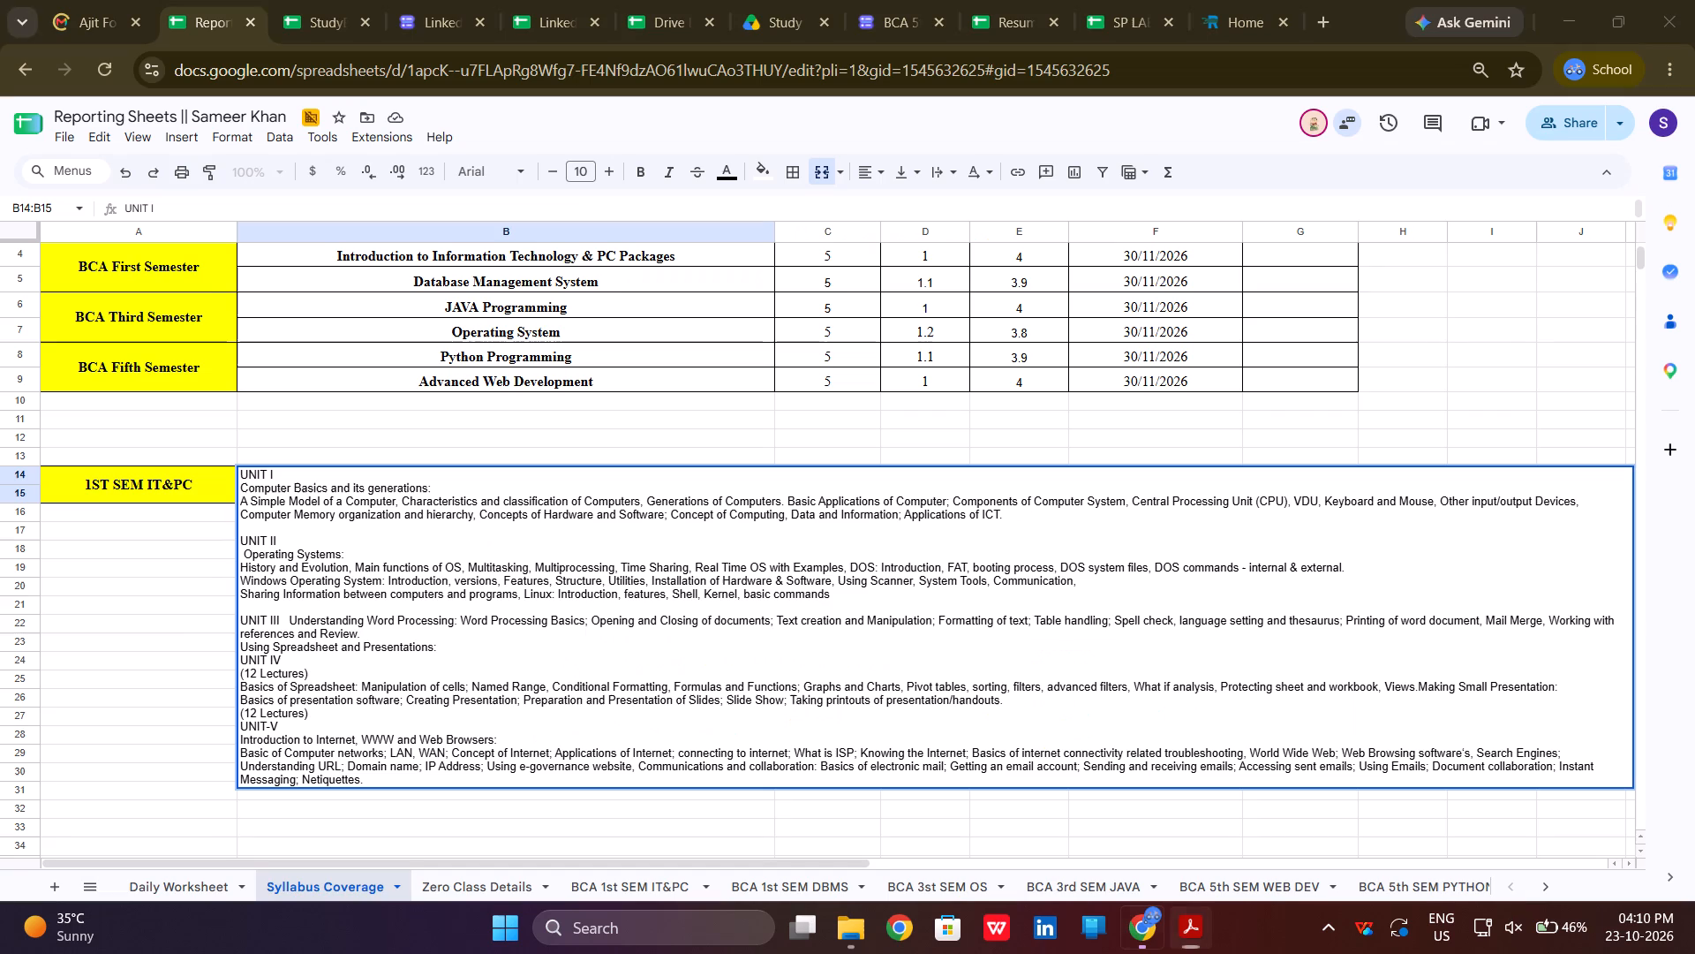
{"action": "left_click_drag", "start_coordinate": [282, 620], "coordinate": [266, 621]}
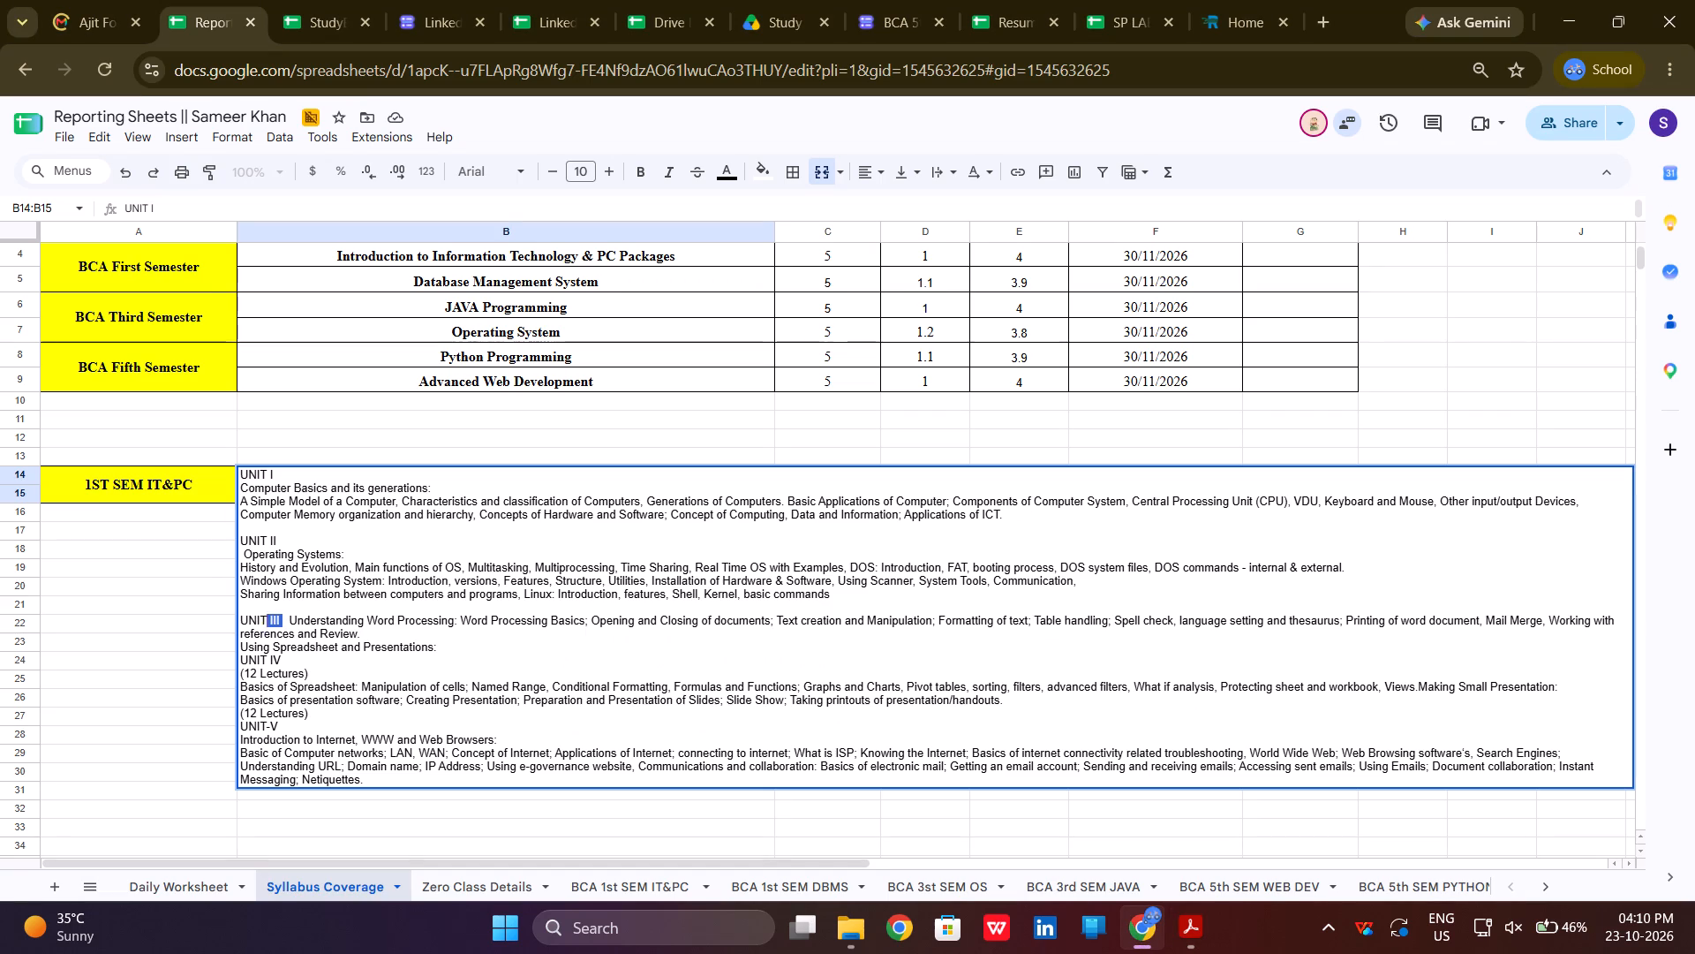
{"action": "left_click_drag", "start_coordinate": [266, 621], "coordinate": [238, 615]}
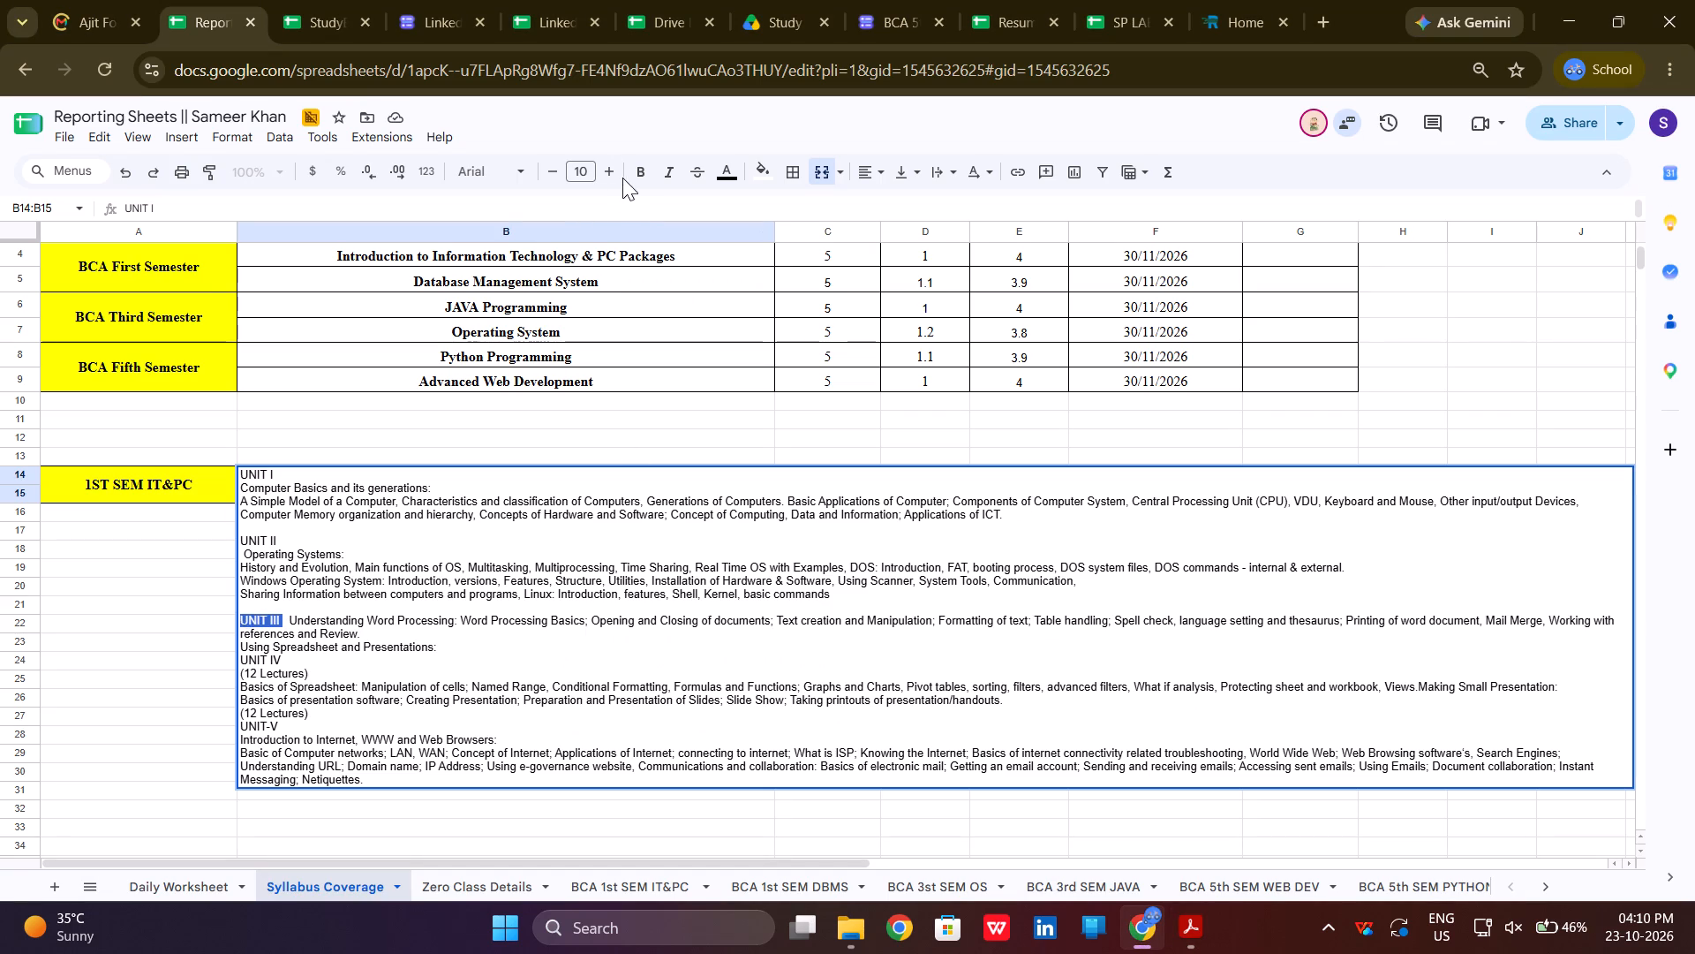
{"action": "left_click", "coordinate": [632, 175]}
{"action": "left_click_drag", "start_coordinate": [287, 541], "coordinate": [183, 543]}
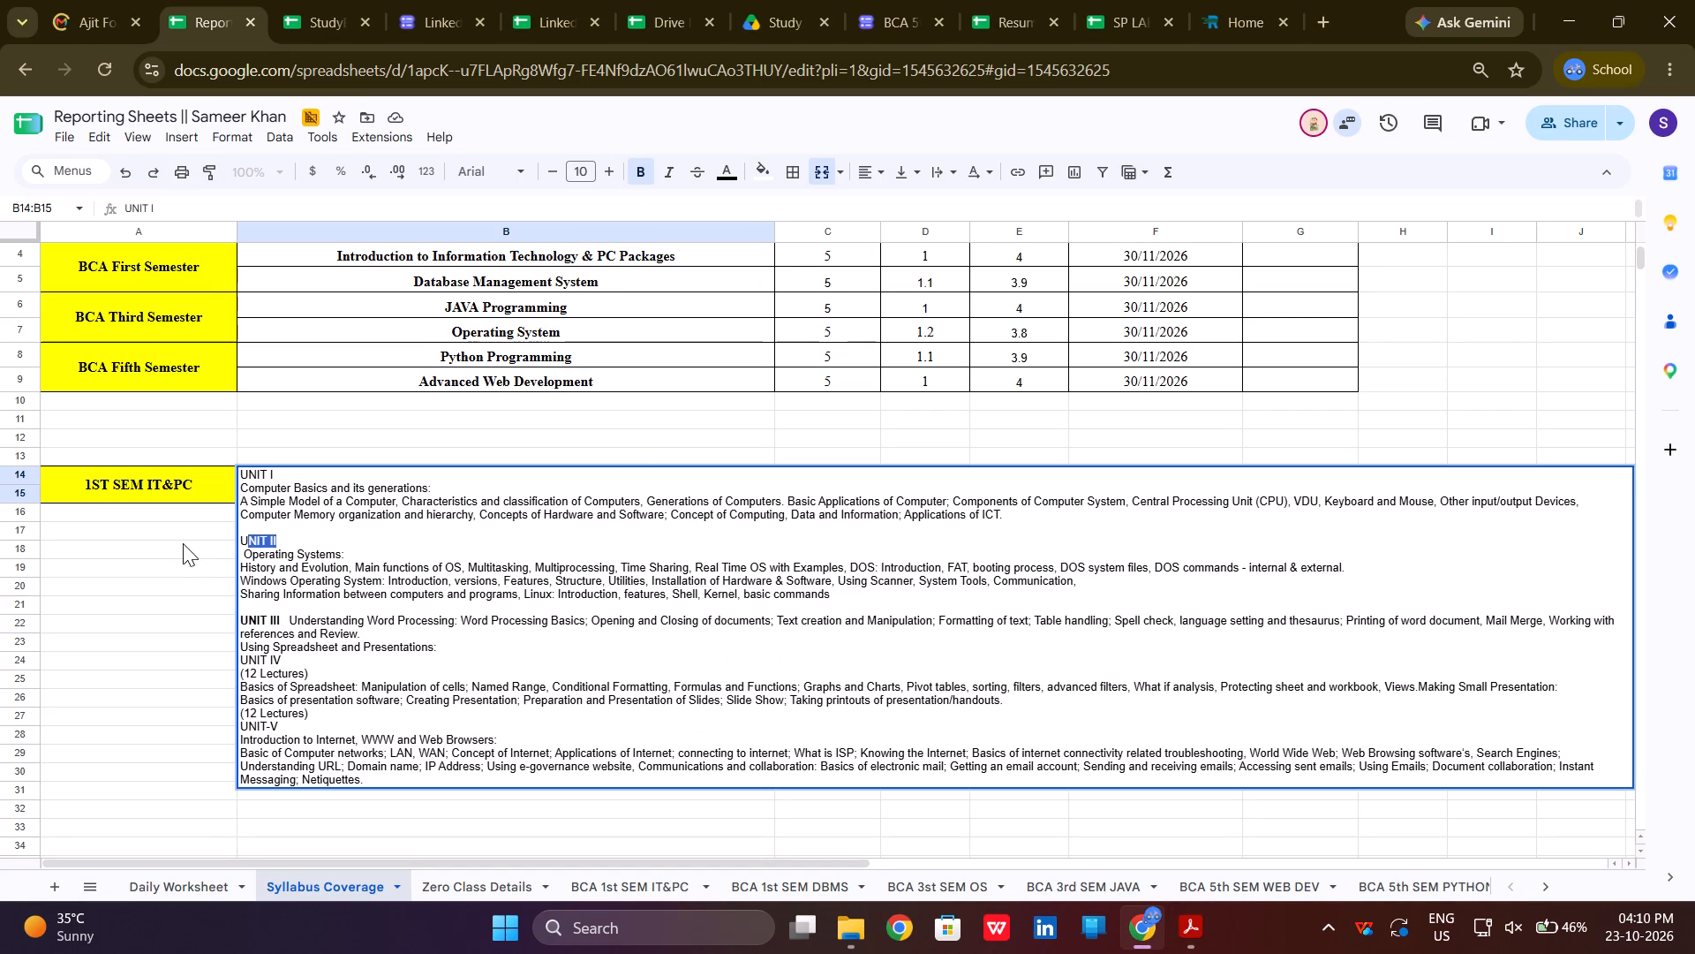
{"action": "left_click", "coordinate": [650, 168]}
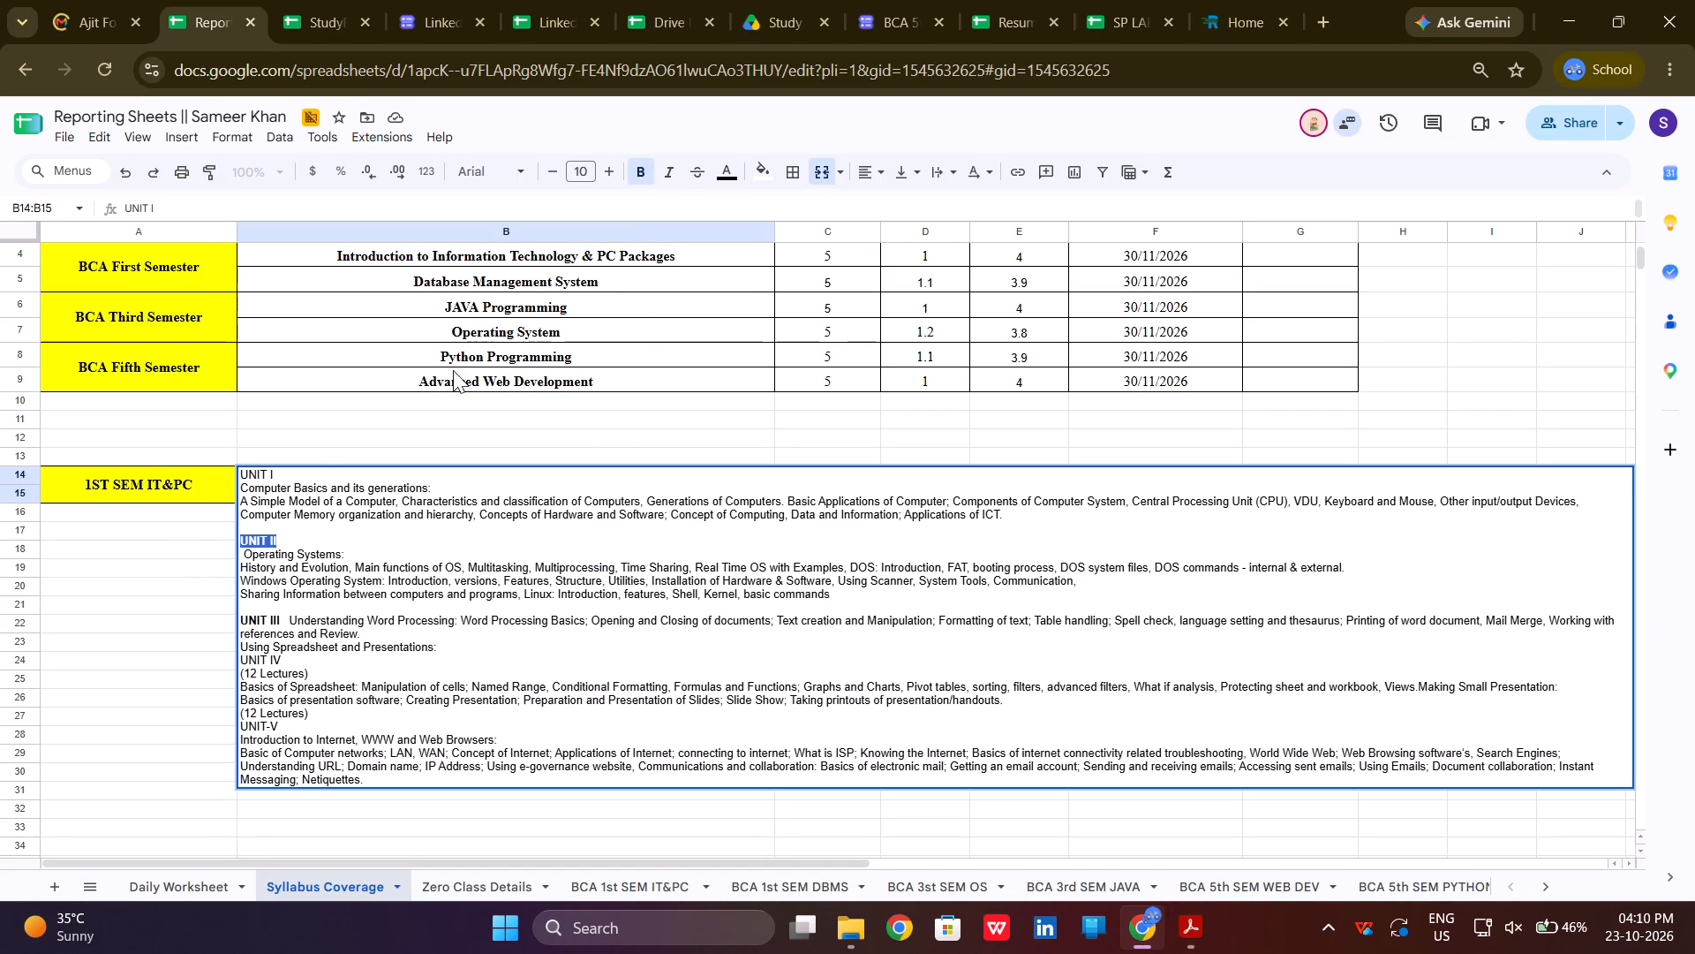
{"action": "left_click_drag", "start_coordinate": [280, 475], "coordinate": [225, 480]}
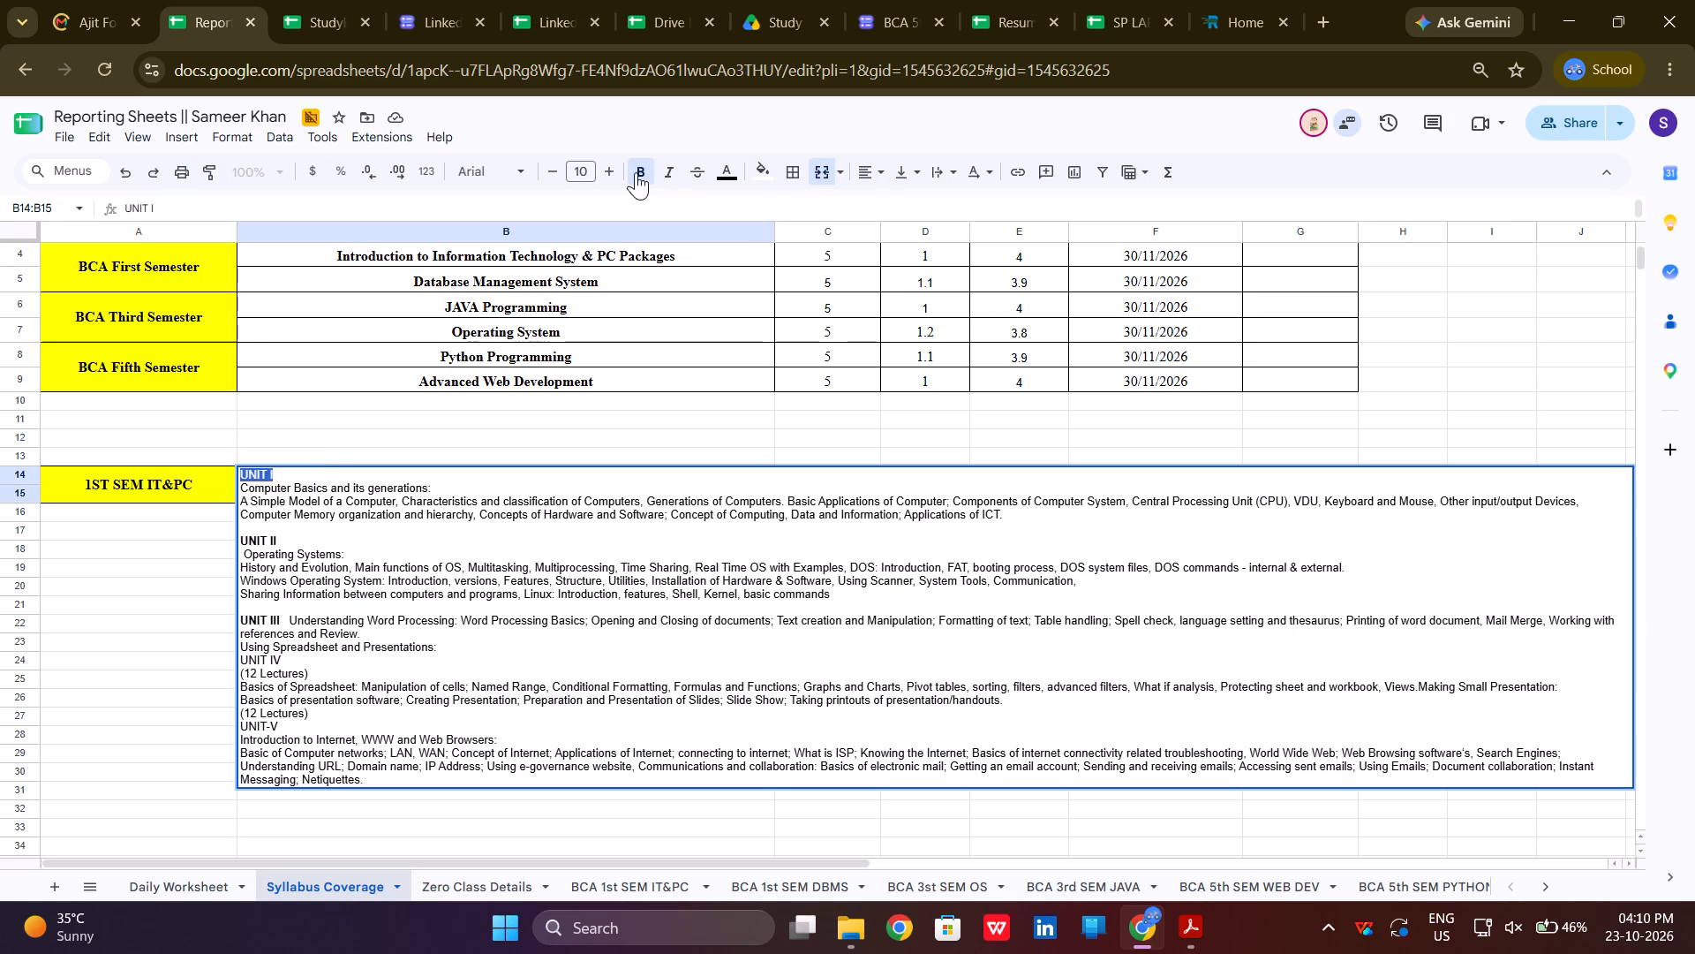
{"action": "left_click", "coordinate": [636, 172]}
Delete the space before "Operating Systems:" under the UNIT II heading.
{"action": "left_click", "coordinate": [245, 551]}
{"action": "key", "text": "BackSpace"}
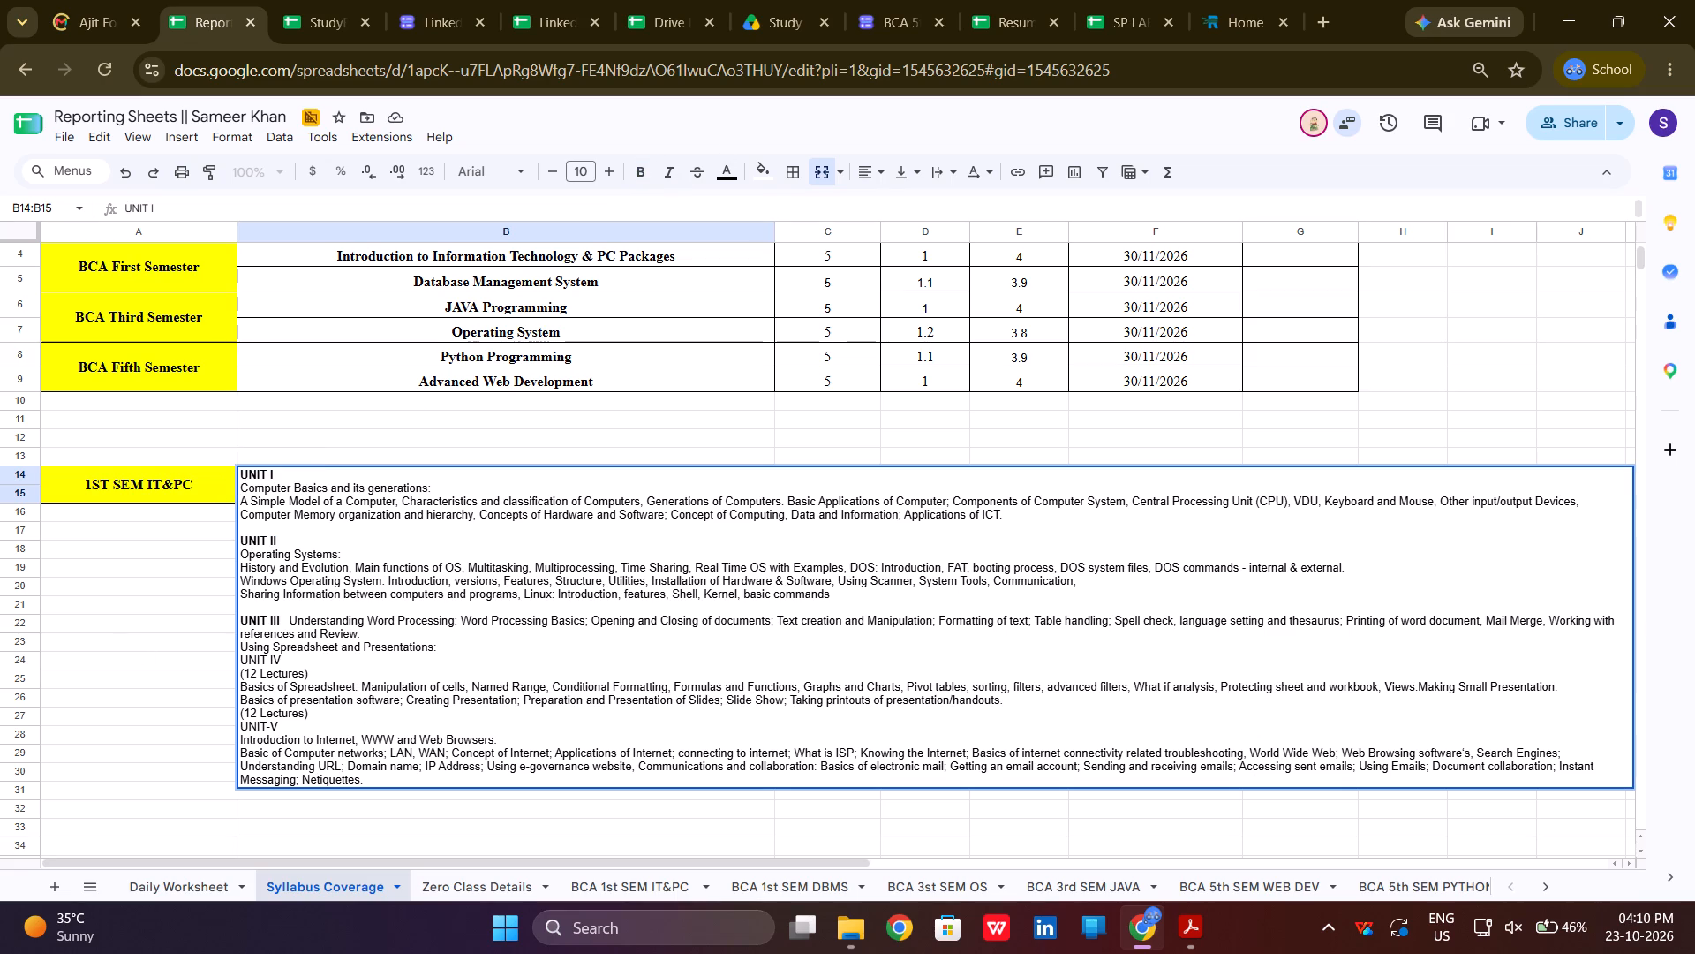
Compare with the syllabus PDF and cut the line "Using Spreadsheet and Presentations:" from above the UNIT IV heading.
{"action": "key", "text": "alt+Tab"}
{"action": "key", "text": "alt+Tab"}
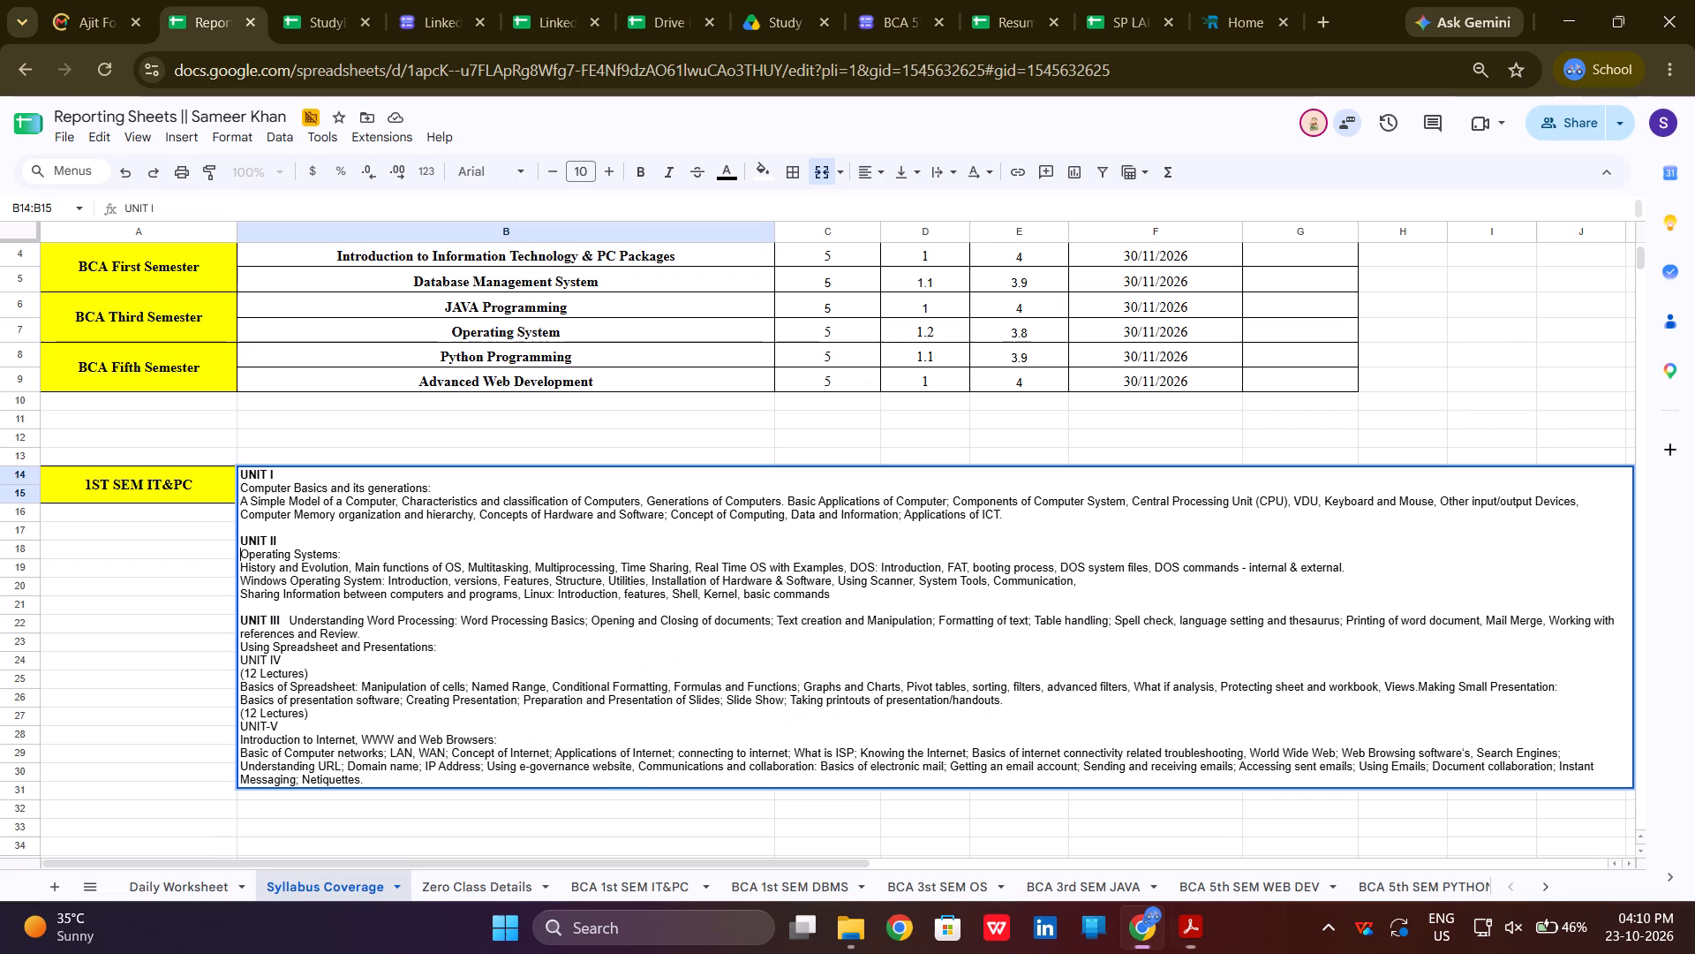
{"action": "key", "text": "alt+Tab"}
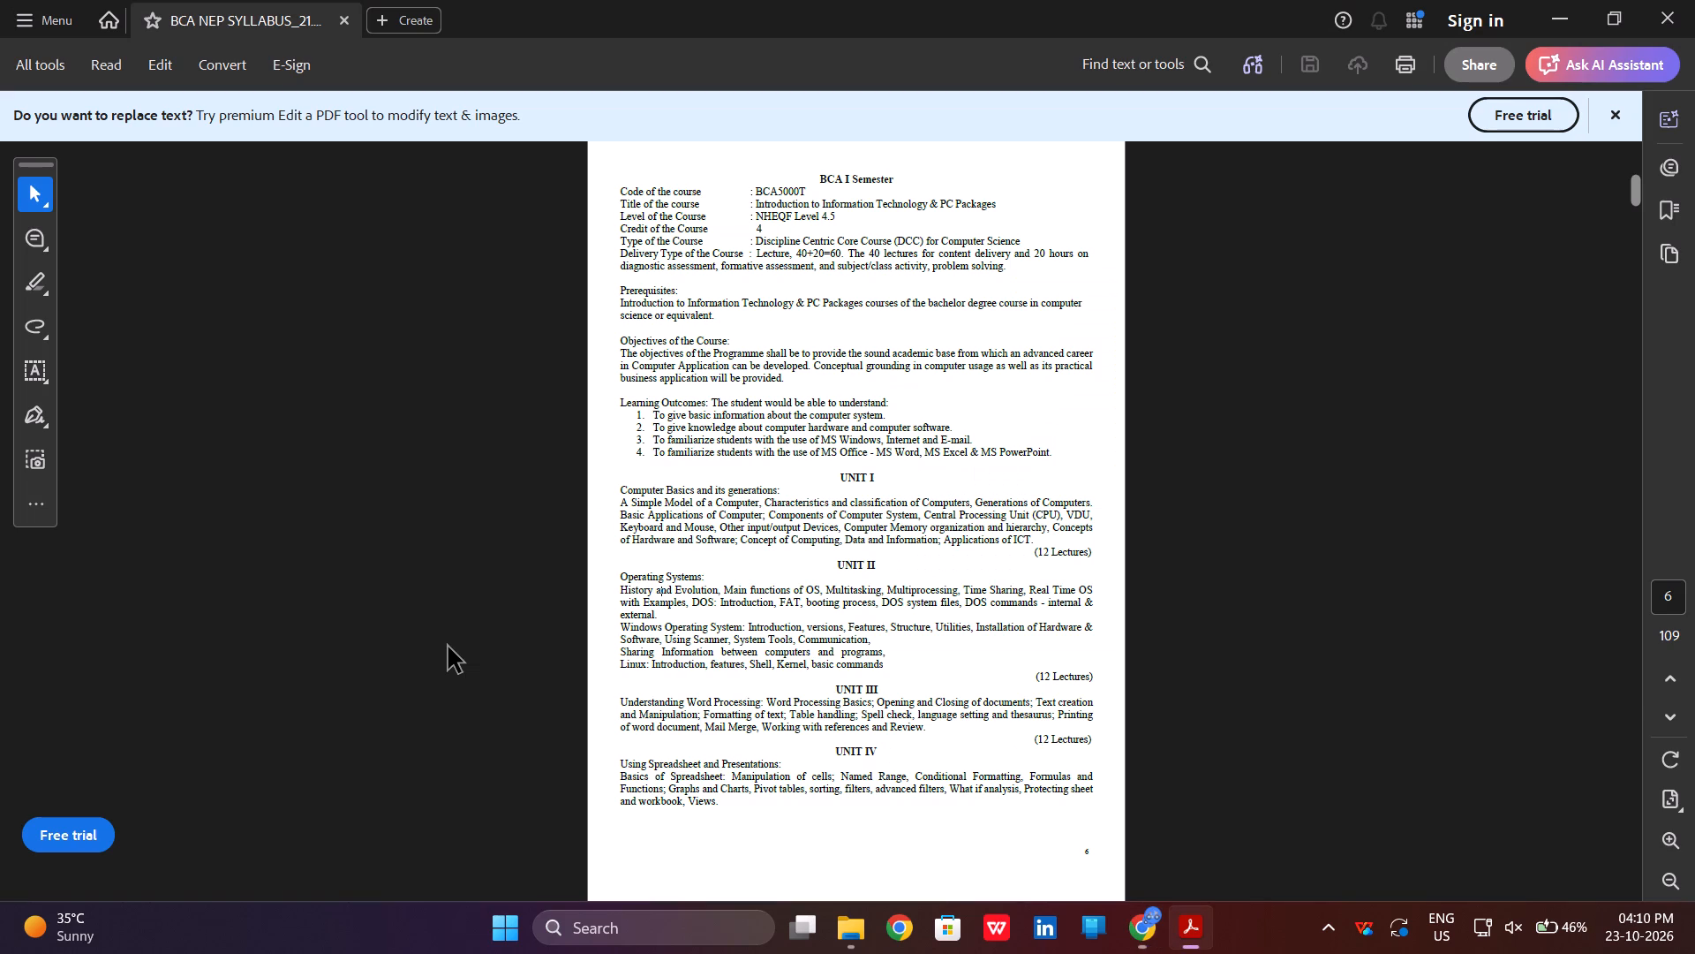
{"action": "key", "text": "alt+Tab"}
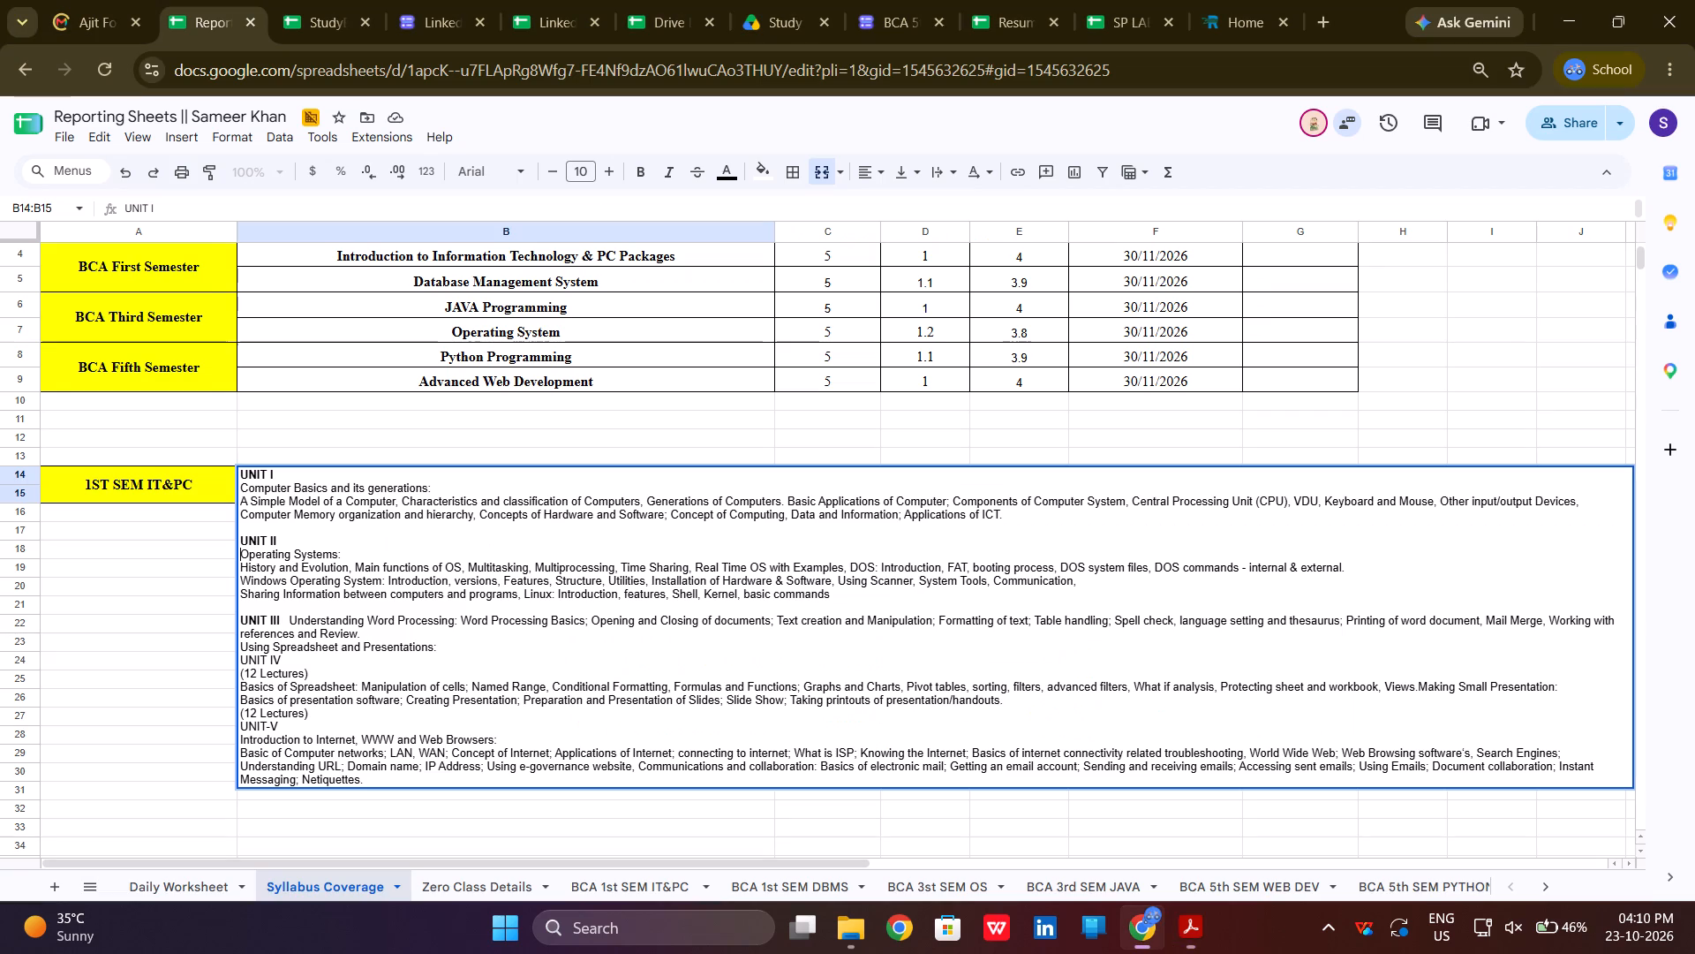
{"action": "left_click_drag", "start_coordinate": [448, 645], "coordinate": [251, 648]}
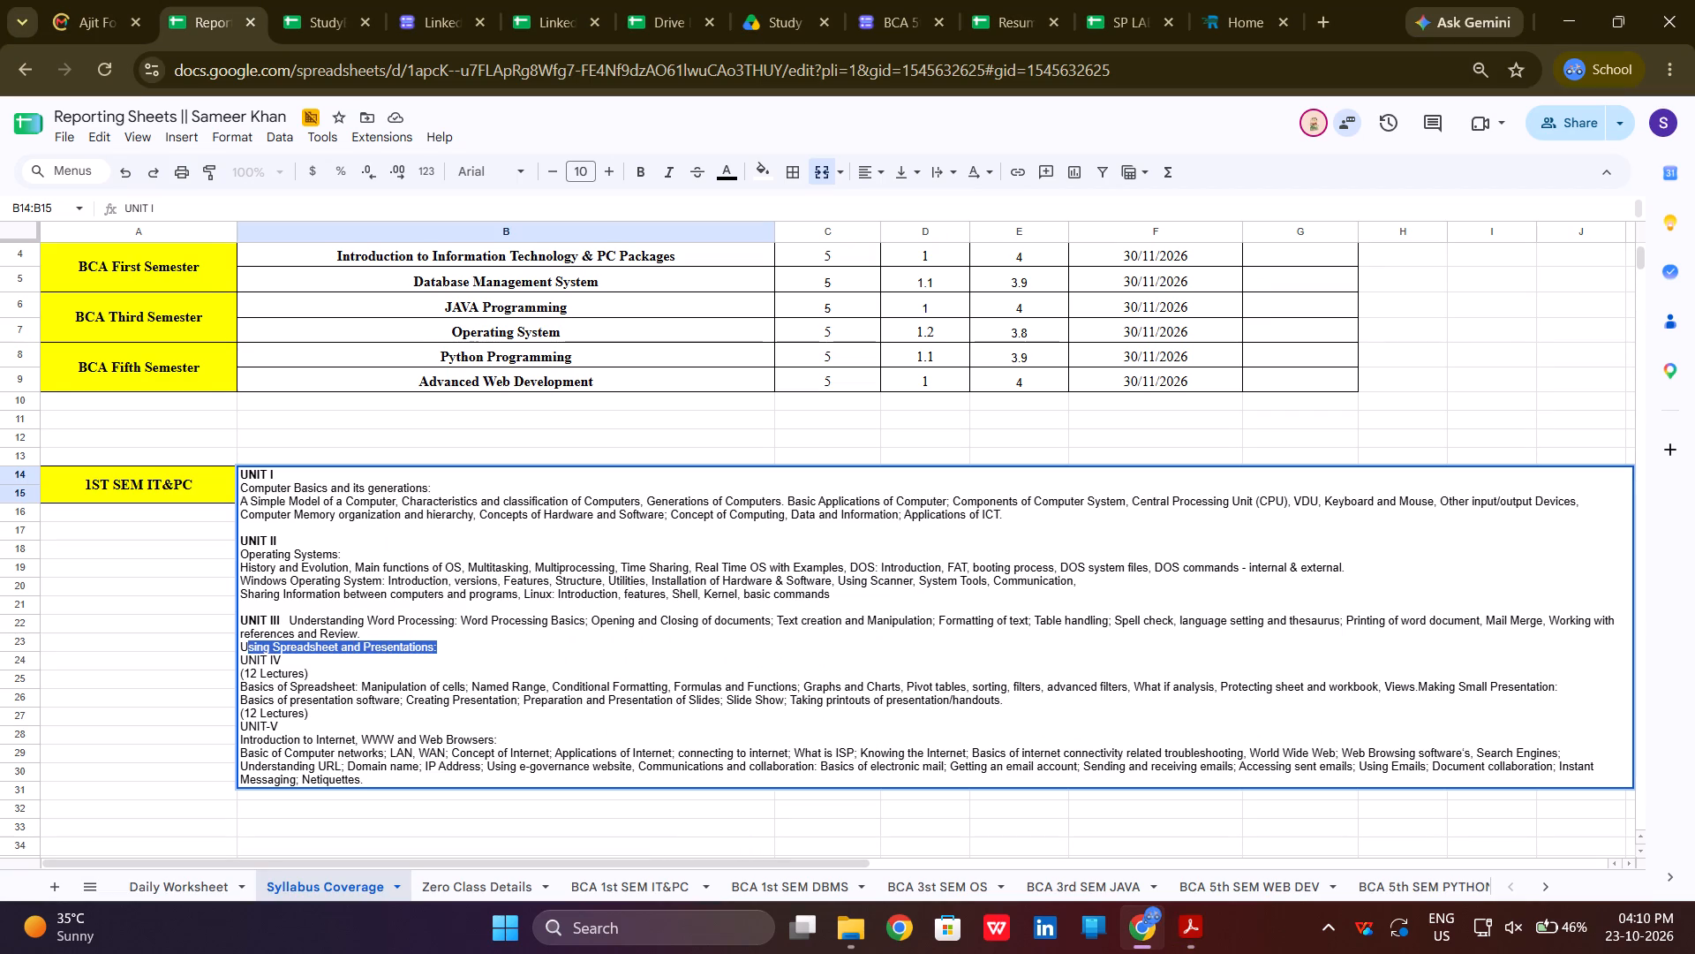
{"action": "left_click_drag", "start_coordinate": [251, 648], "coordinate": [241, 648]}
{"action": "key", "text": "ctrl+x"}
Replace the "(12 Lectures)" line under the UNIT IV heading with the cut line "Using Spreadsheet and Presentations:".
{"action": "left_click", "coordinate": [285, 663]}
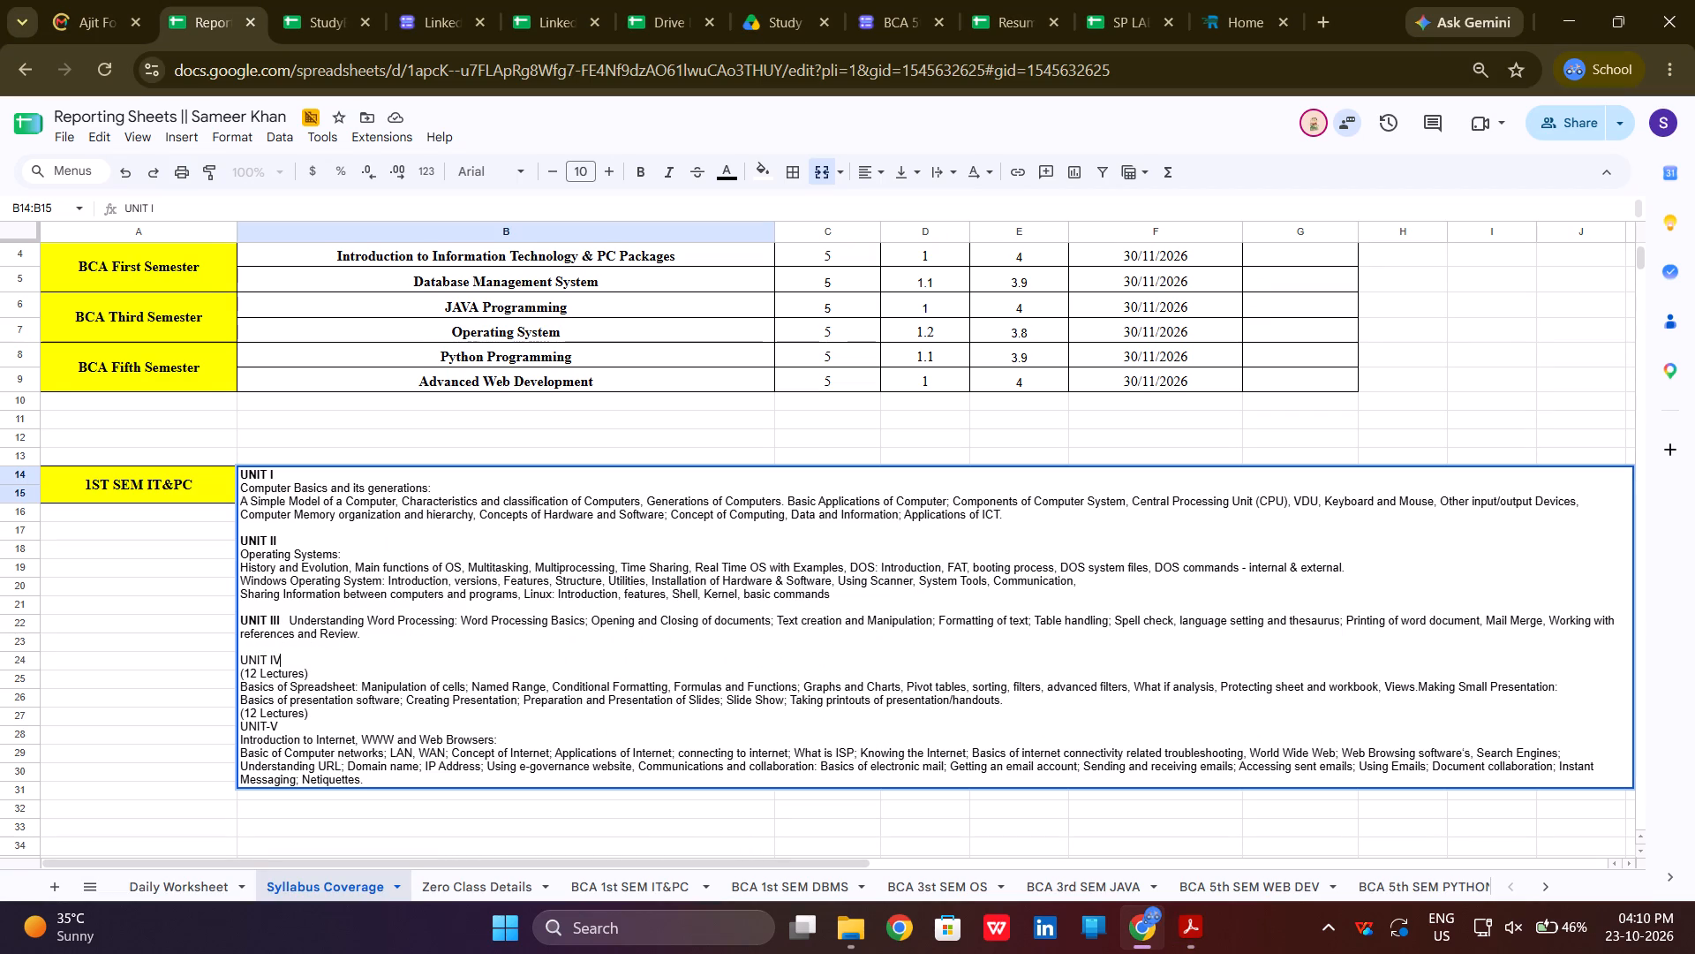
{"action": "left_click_drag", "start_coordinate": [309, 673], "coordinate": [242, 670]}
{"action": "left_click_drag", "start_coordinate": [242, 670], "coordinate": [241, 670]}
{"action": "key", "text": "ctrl+v"}
Make the UNIT IV and UNIT-V headings bold and clear the "(12 Lectures)" text above UNIT-V in the IT&PC syllabus.
{"action": "left_click_drag", "start_coordinate": [292, 657], "coordinate": [235, 658]}
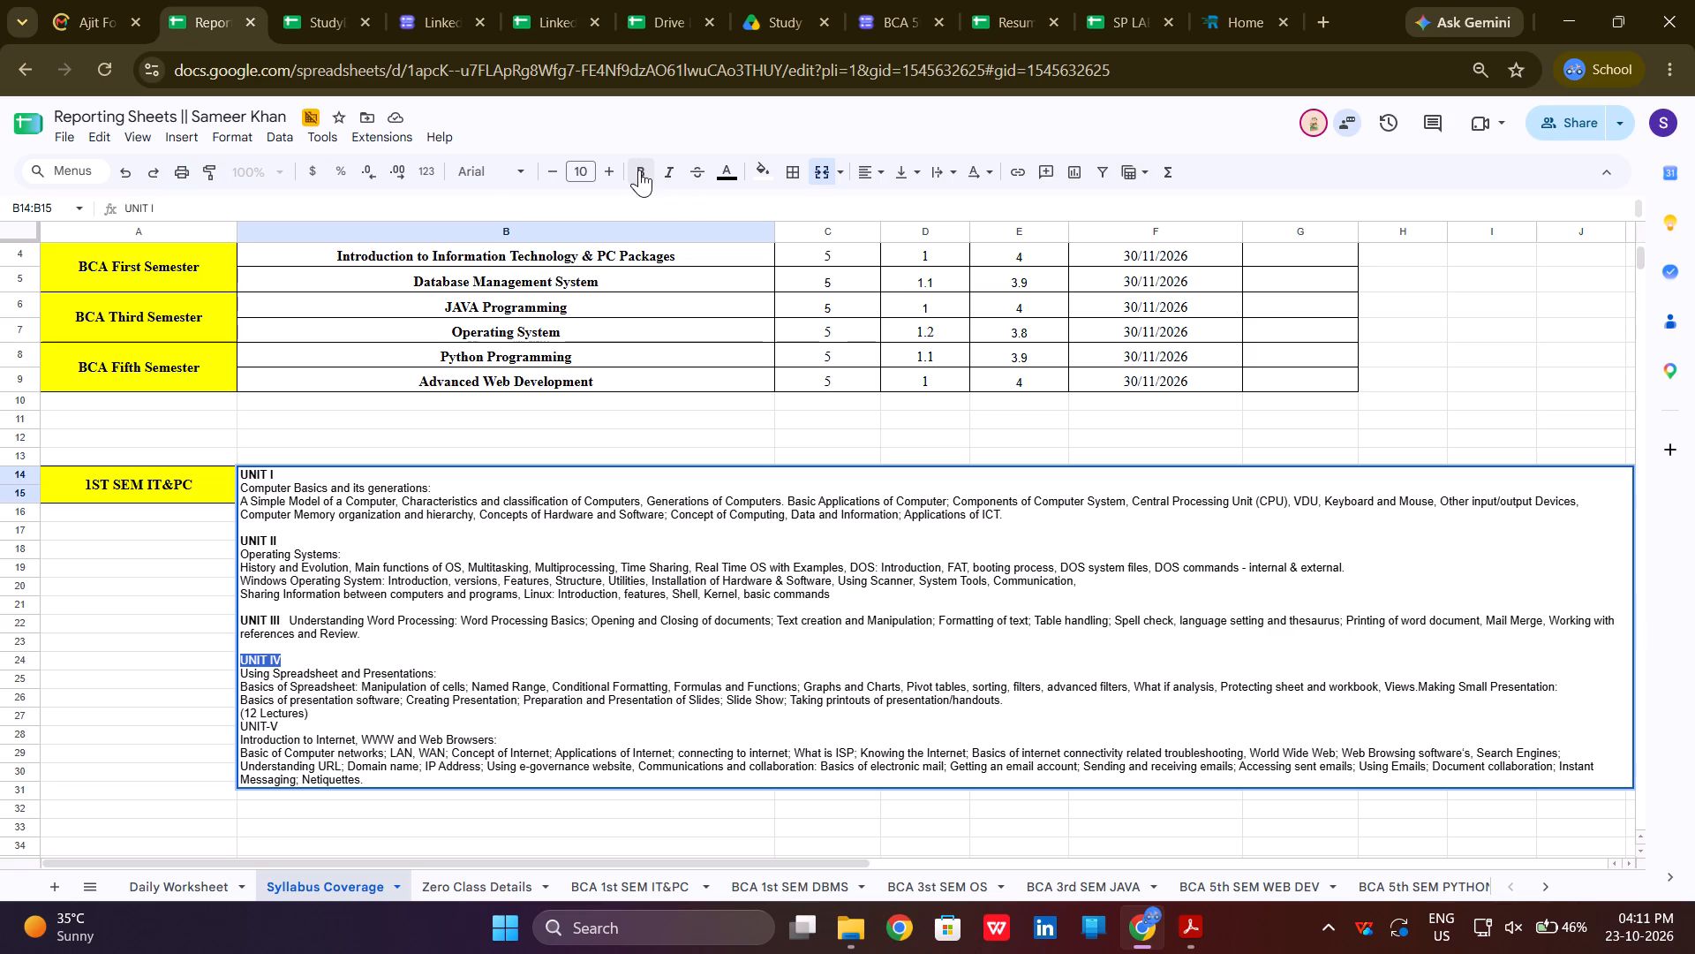
{"action": "left_click", "coordinate": [639, 170]}
{"action": "left_click_drag", "start_coordinate": [332, 718], "coordinate": [237, 712]}
{"action": "key", "text": "BackSpace"}
{"action": "left_click_drag", "start_coordinate": [290, 721], "coordinate": [230, 725]}
{"action": "left_click", "coordinate": [639, 171]}
{"action": "left_click", "coordinate": [343, 639]}
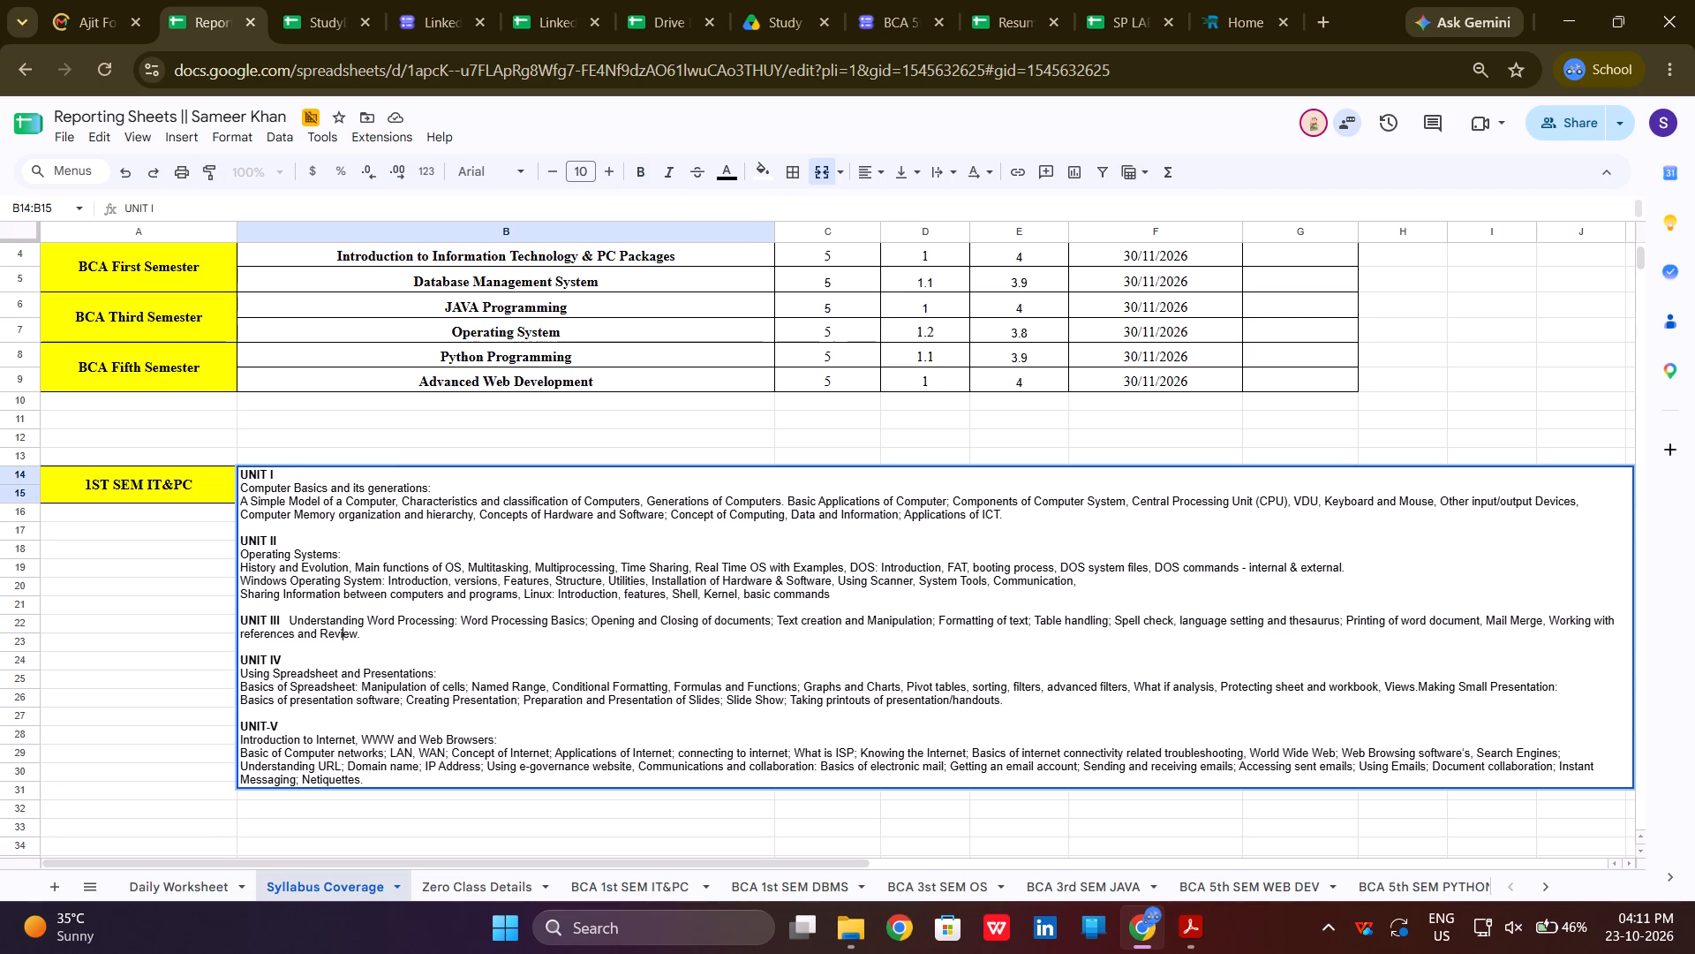
{"action": "left_click", "coordinate": [312, 427]}
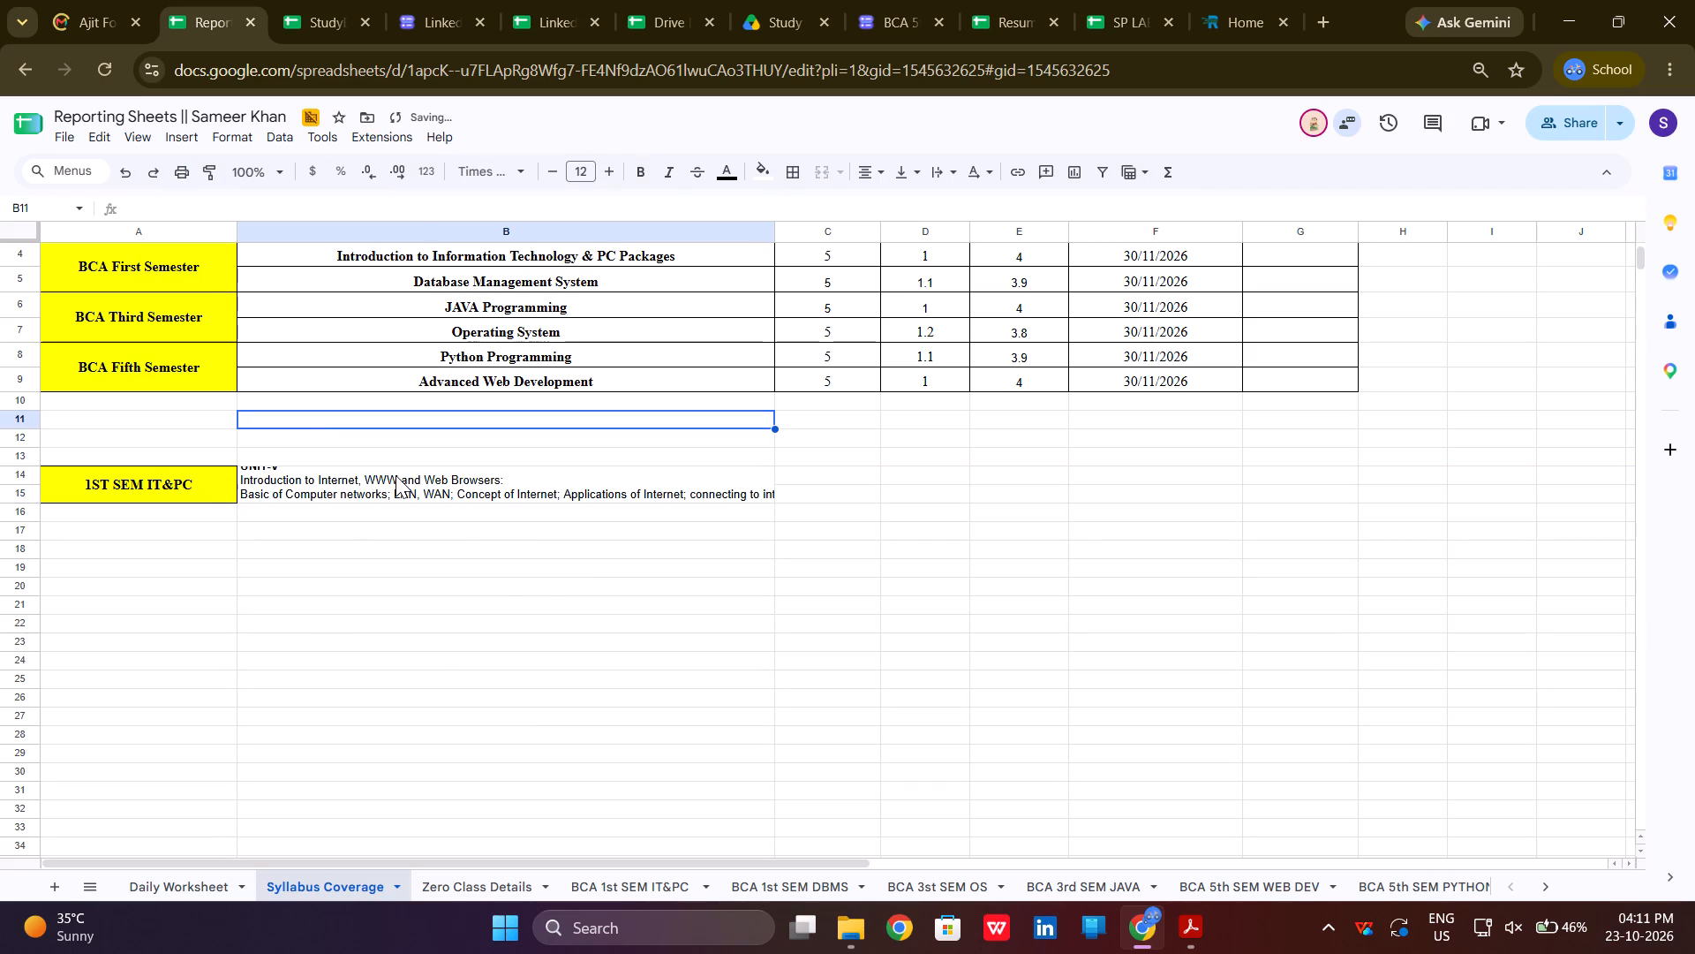
{"action": "double_click", "coordinate": [395, 475]}
{"action": "left_click", "coordinate": [371, 439]}
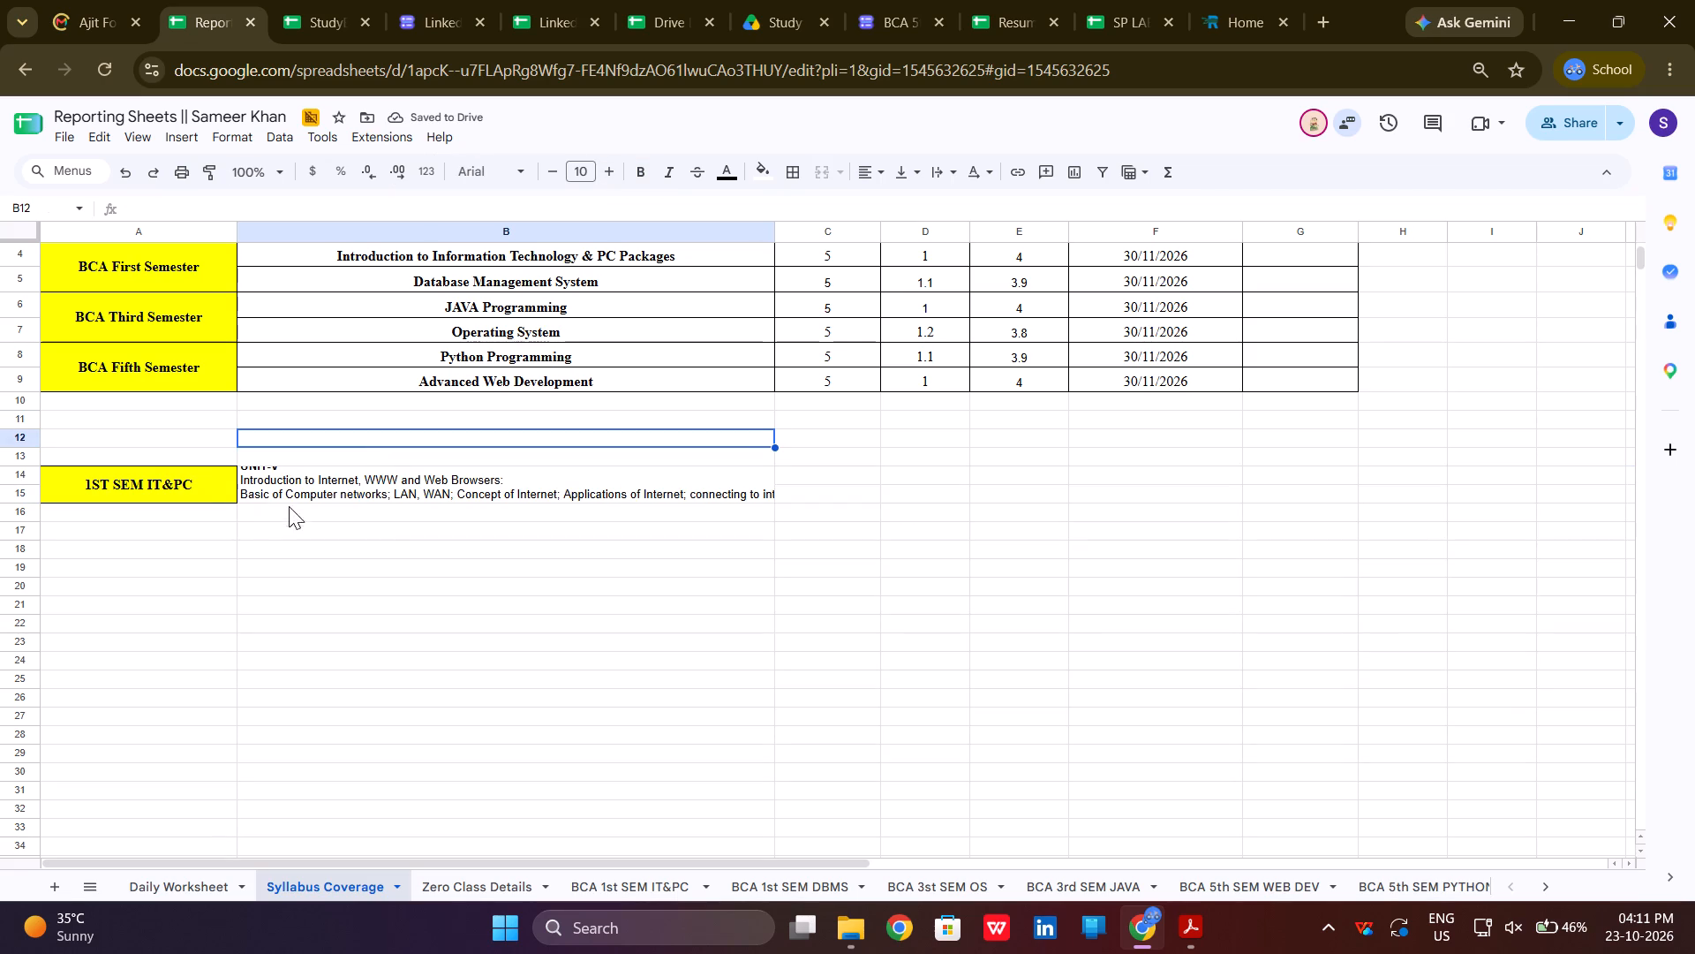
Extend the IT&PC syllabus cell by merging the range B14:G17.
{"action": "left_click", "coordinate": [766, 492]}
{"action": "left_click_drag", "start_coordinate": [739, 483], "coordinate": [876, 503]}
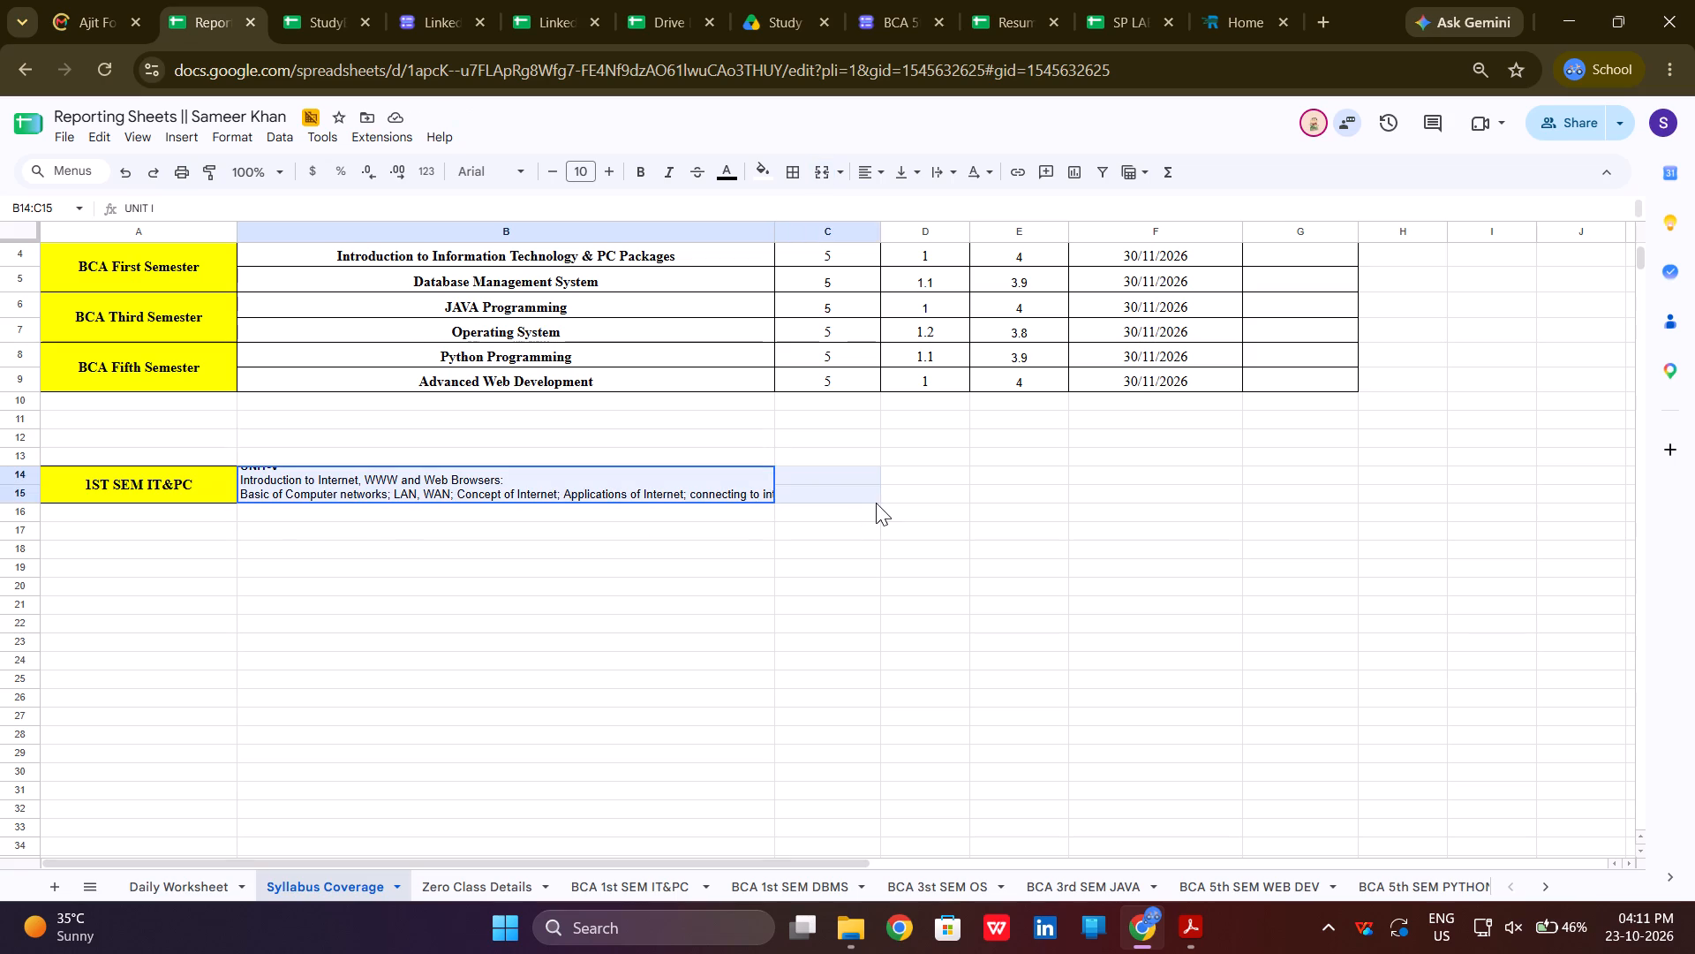
{"action": "left_click_drag", "start_coordinate": [876, 503], "coordinate": [1105, 541]}
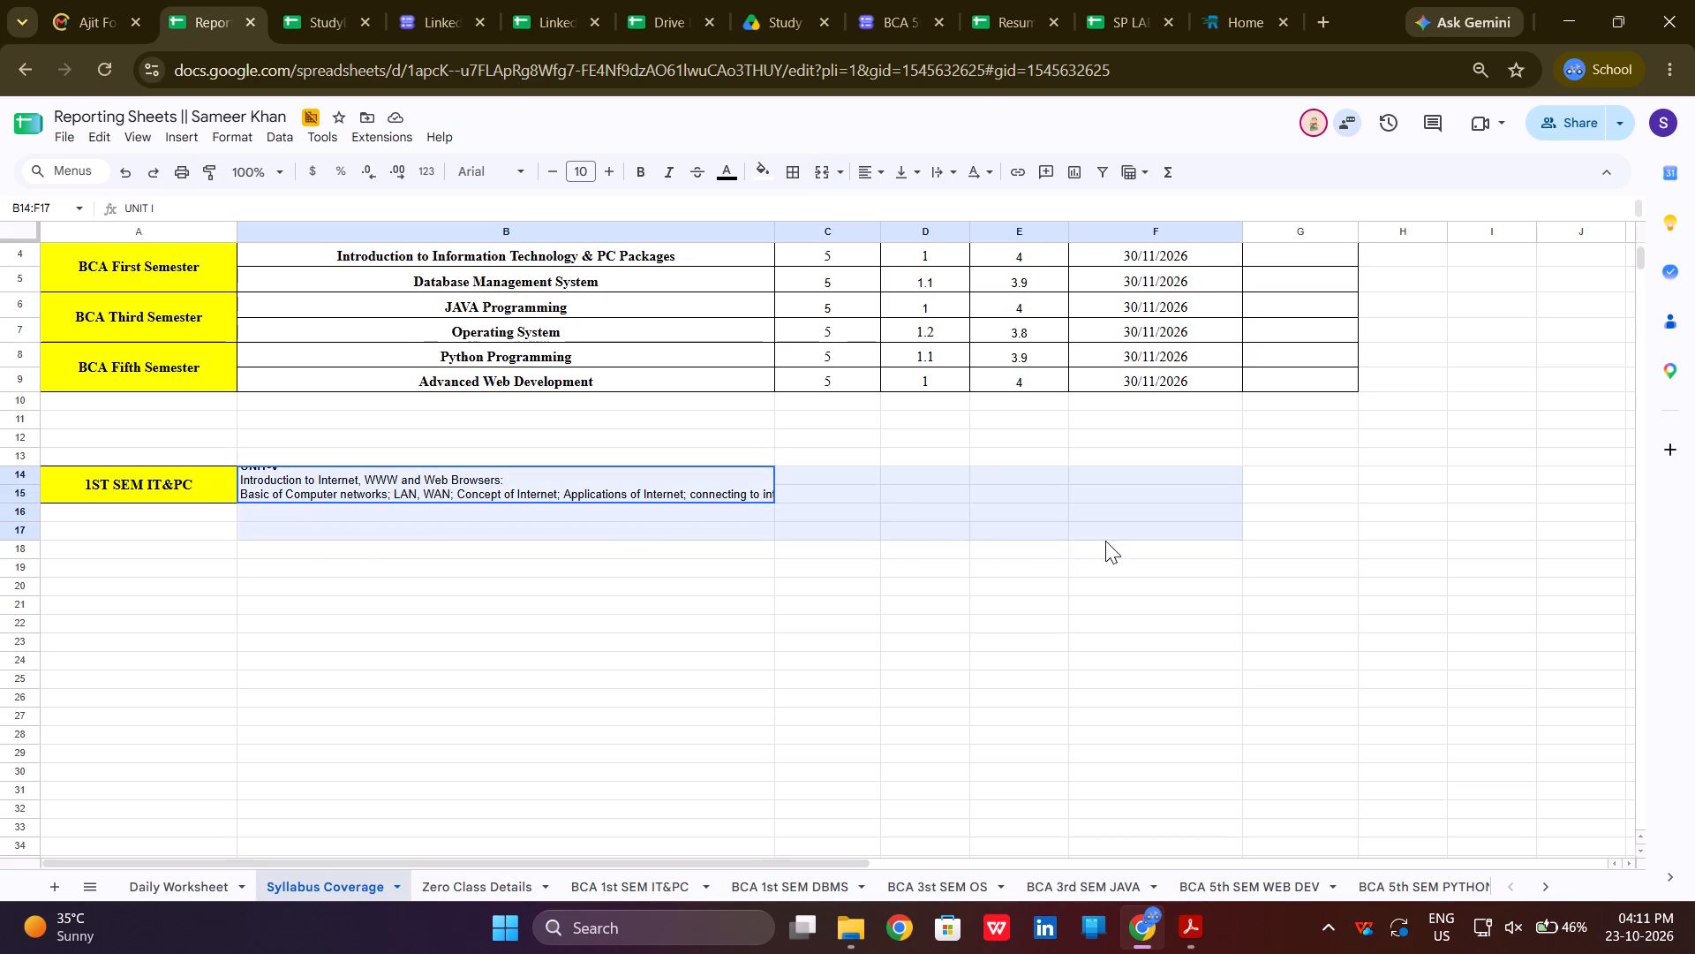
{"action": "left_click_drag", "start_coordinate": [1105, 541], "coordinate": [1315, 537]}
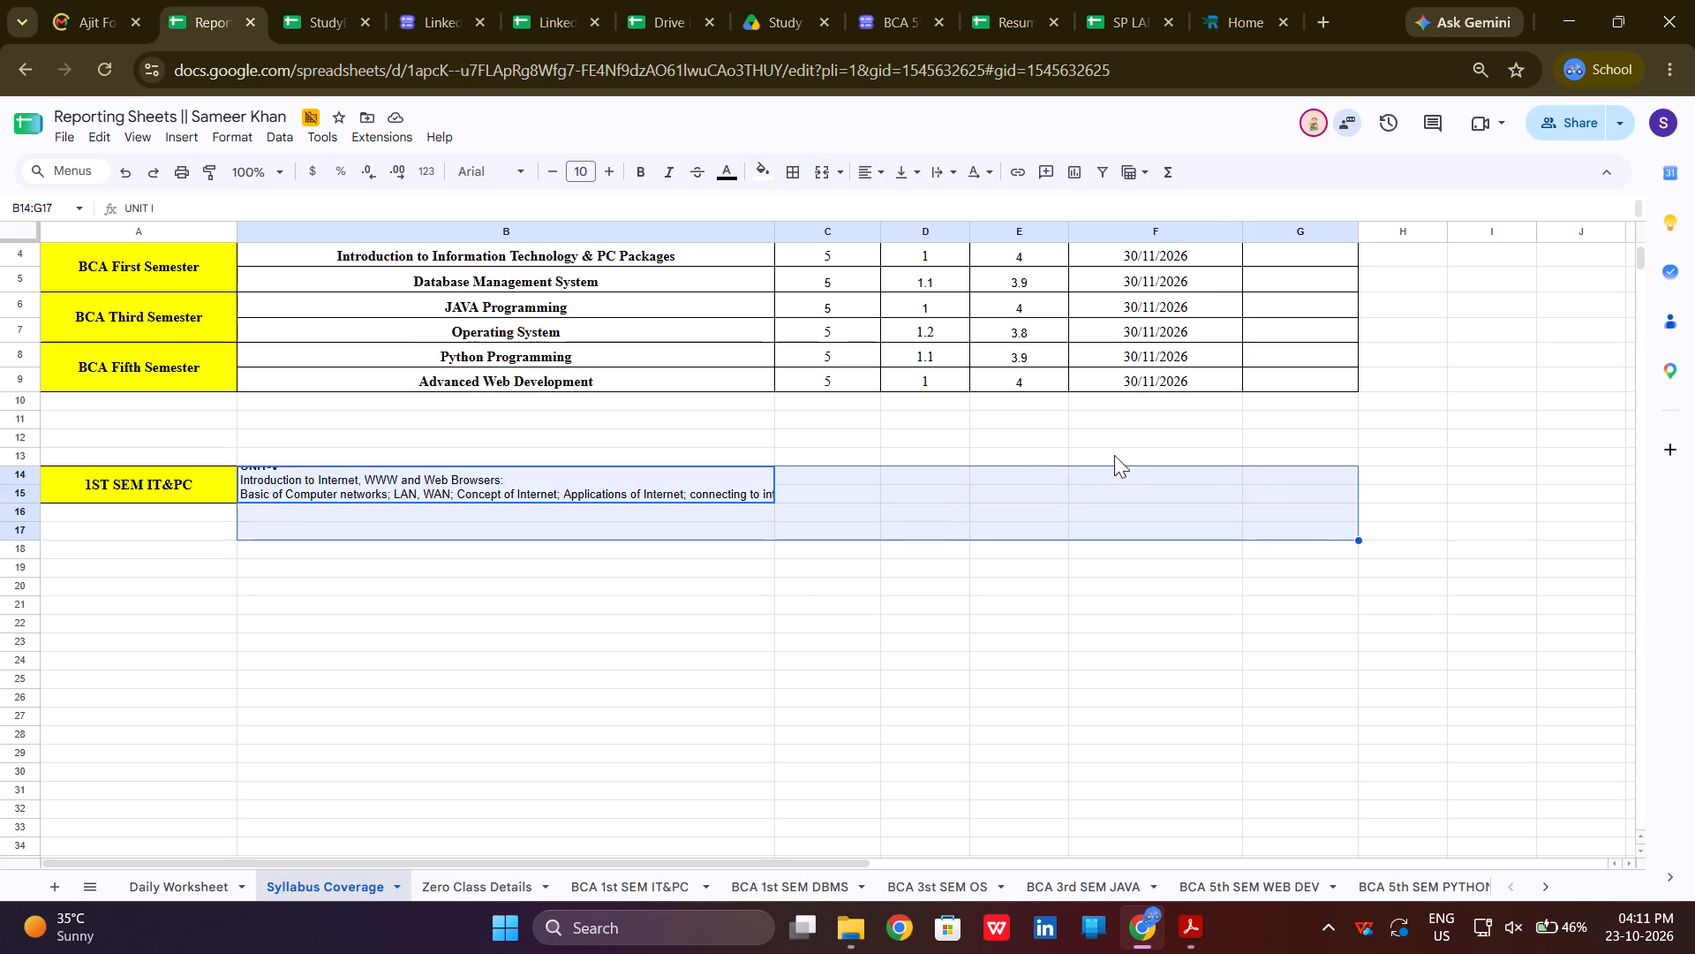
{"action": "left_click", "coordinate": [817, 170]}
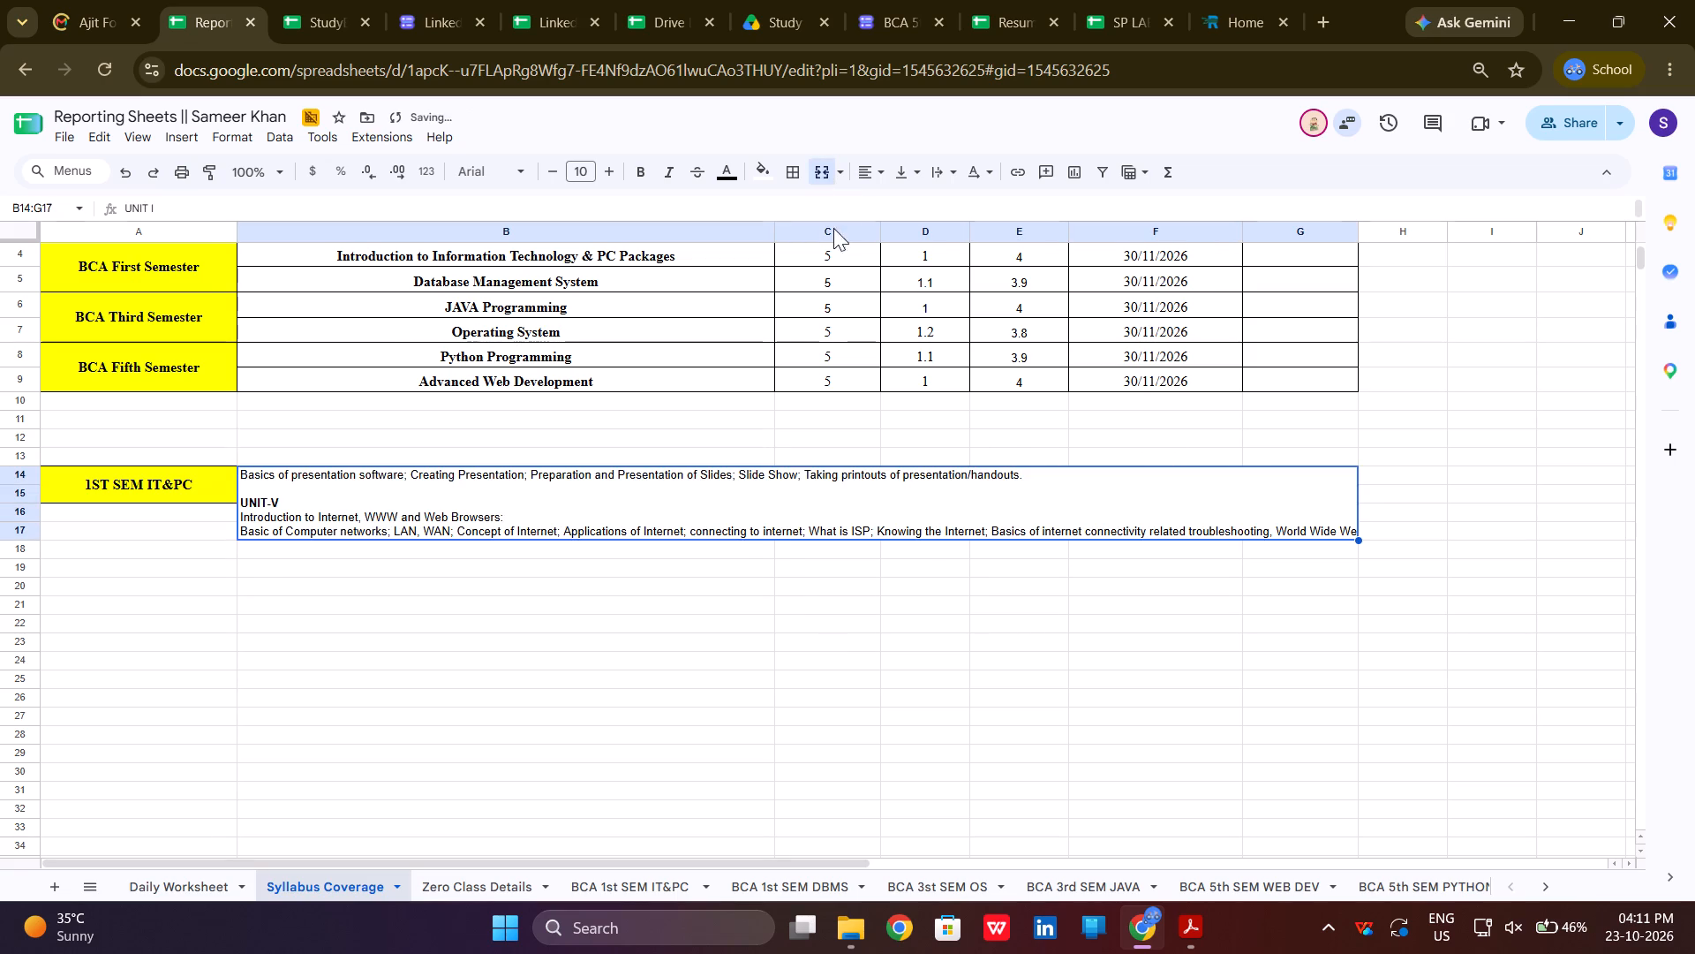
{"action": "left_click", "coordinate": [638, 577]}
Review the full IT&PC syllabus text in the merged B14:G17 cell and the layout around it.
{"action": "scroll", "coordinate": [455, 498], "scroll_direction": "up", "scroll_amount": 3}
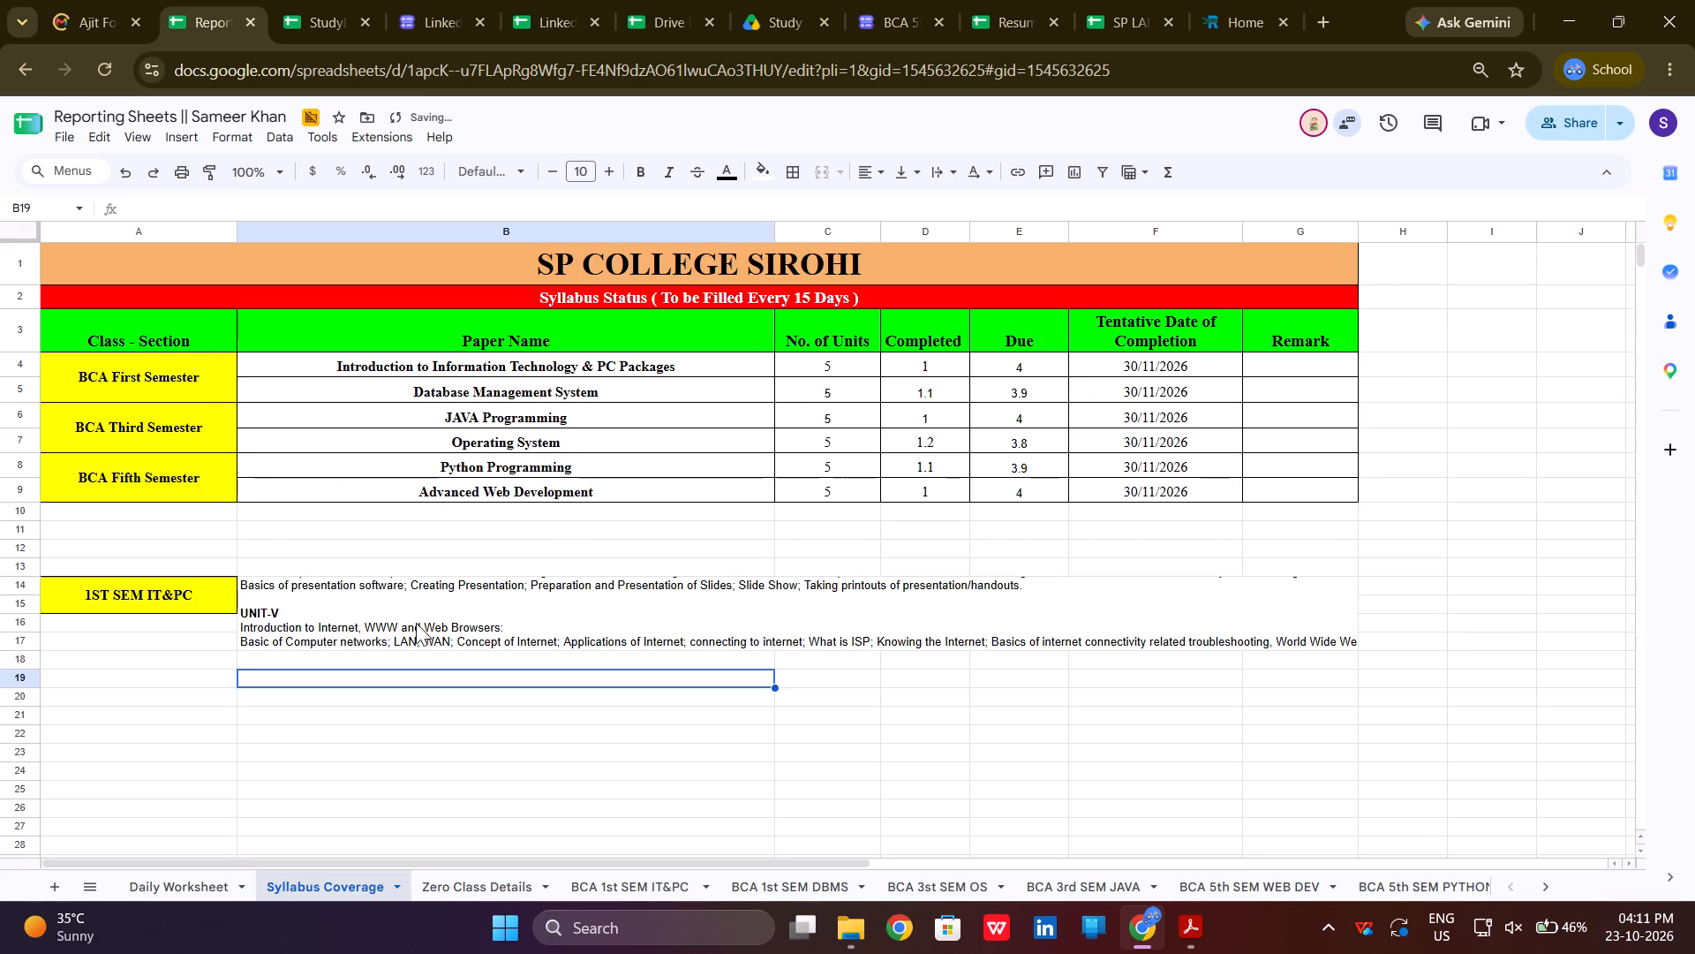
{"action": "left_click", "coordinate": [428, 580]}
{"action": "double_click", "coordinate": [394, 625]}
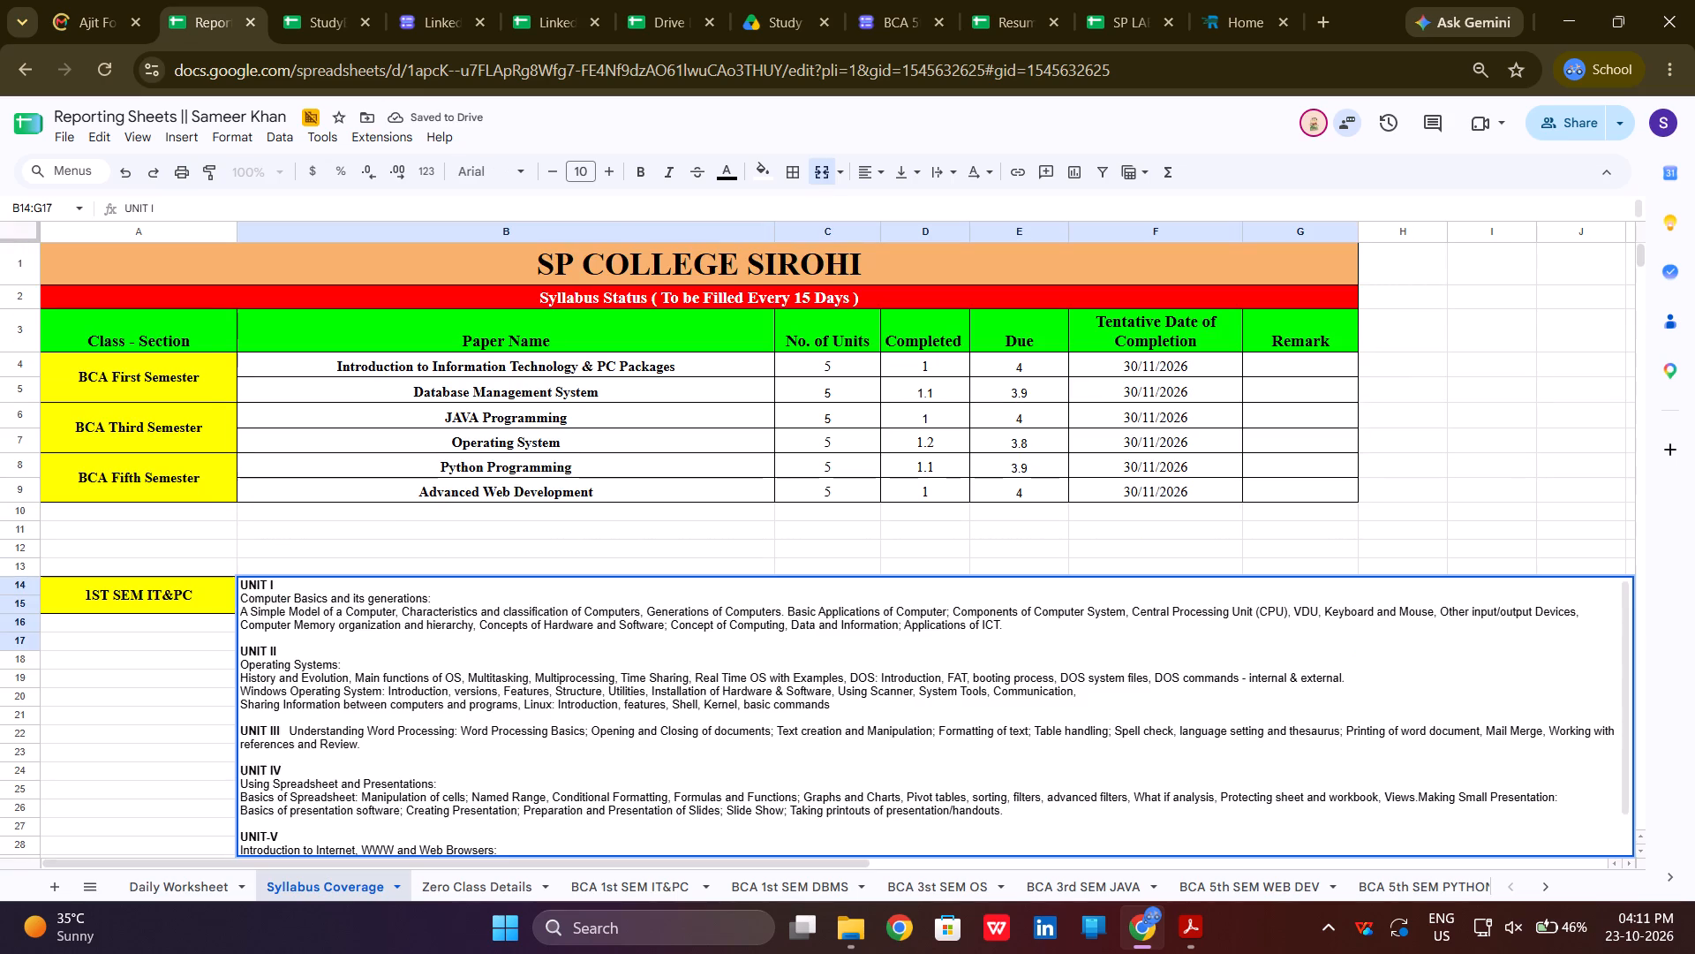
{"action": "scroll", "coordinate": [395, 688], "scroll_direction": "up", "scroll_amount": 3}
{"action": "left_click", "coordinate": [193, 700]}
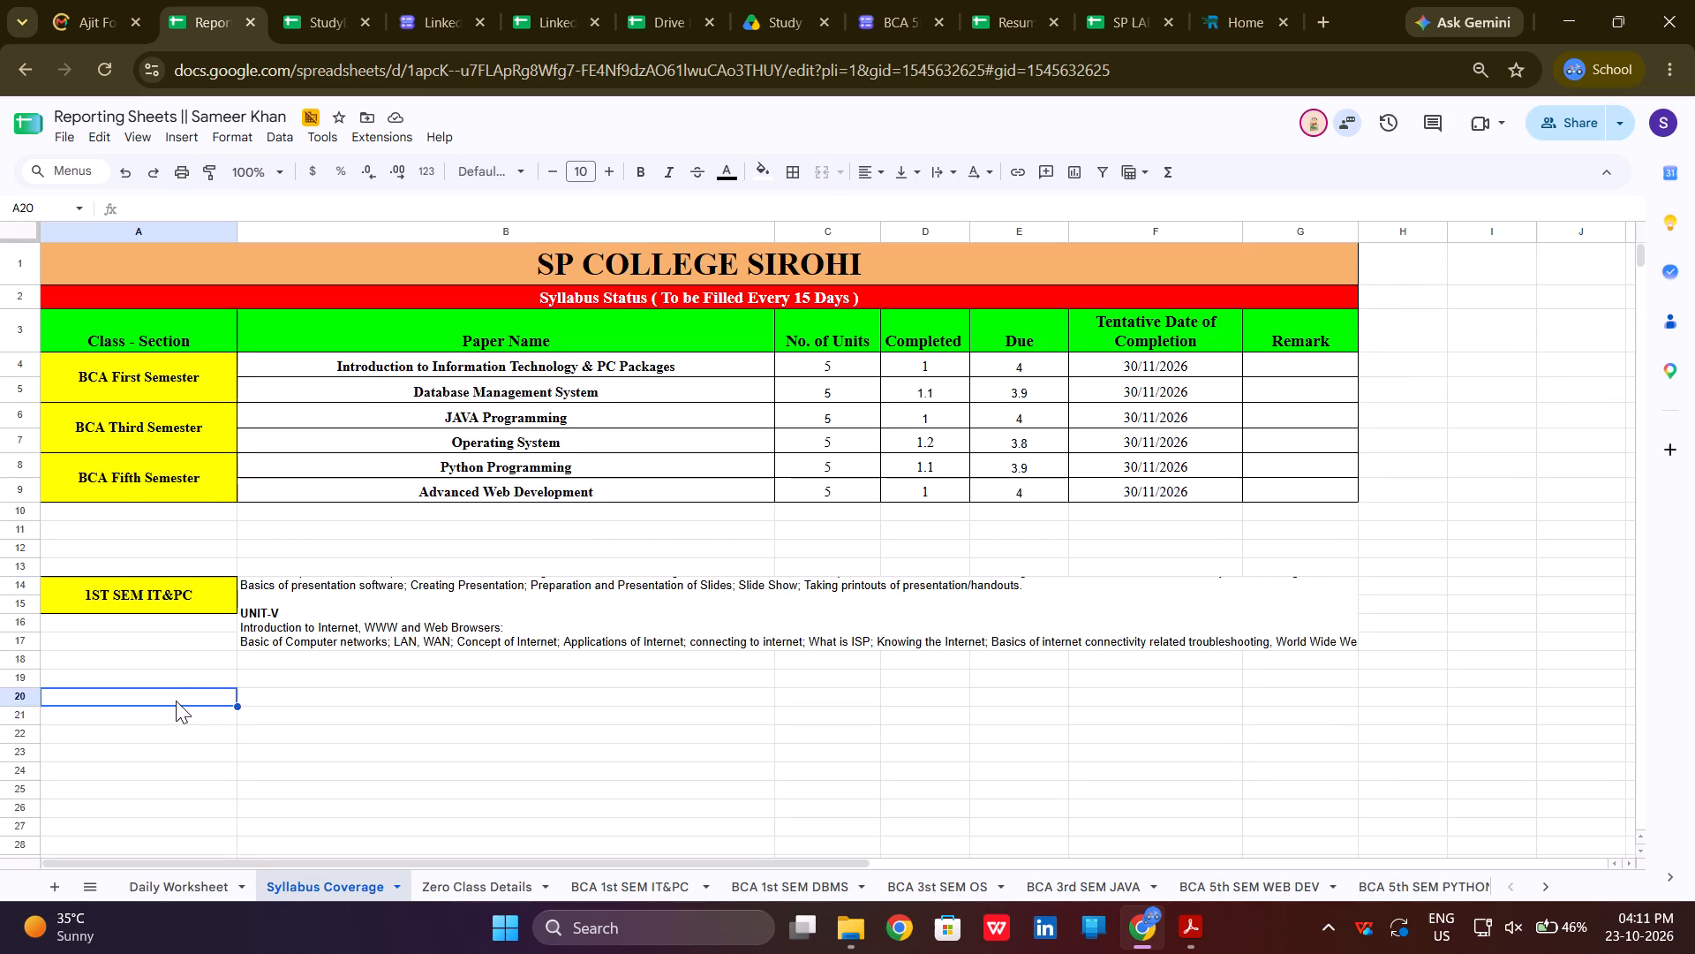
{"action": "scroll", "coordinate": [292, 630], "scroll_direction": "down", "scroll_amount": 2}
{"action": "scroll", "coordinate": [349, 554], "scroll_direction": "up", "scroll_amount": 1}
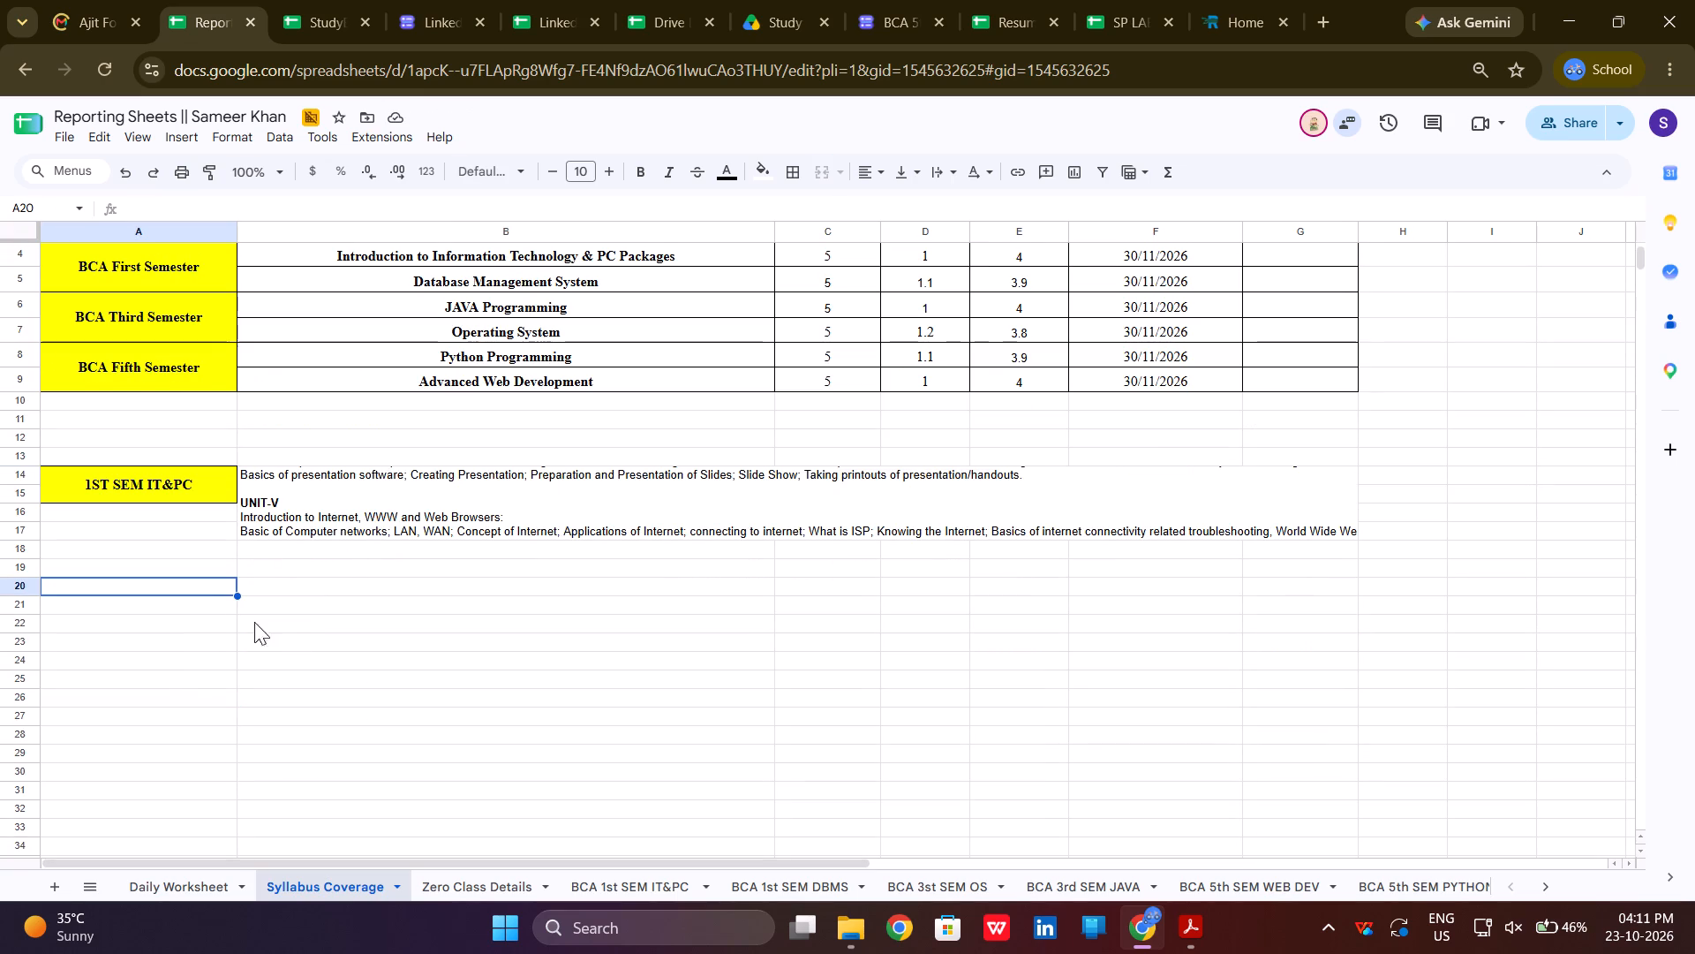
{"action": "left_click", "coordinate": [210, 643]}
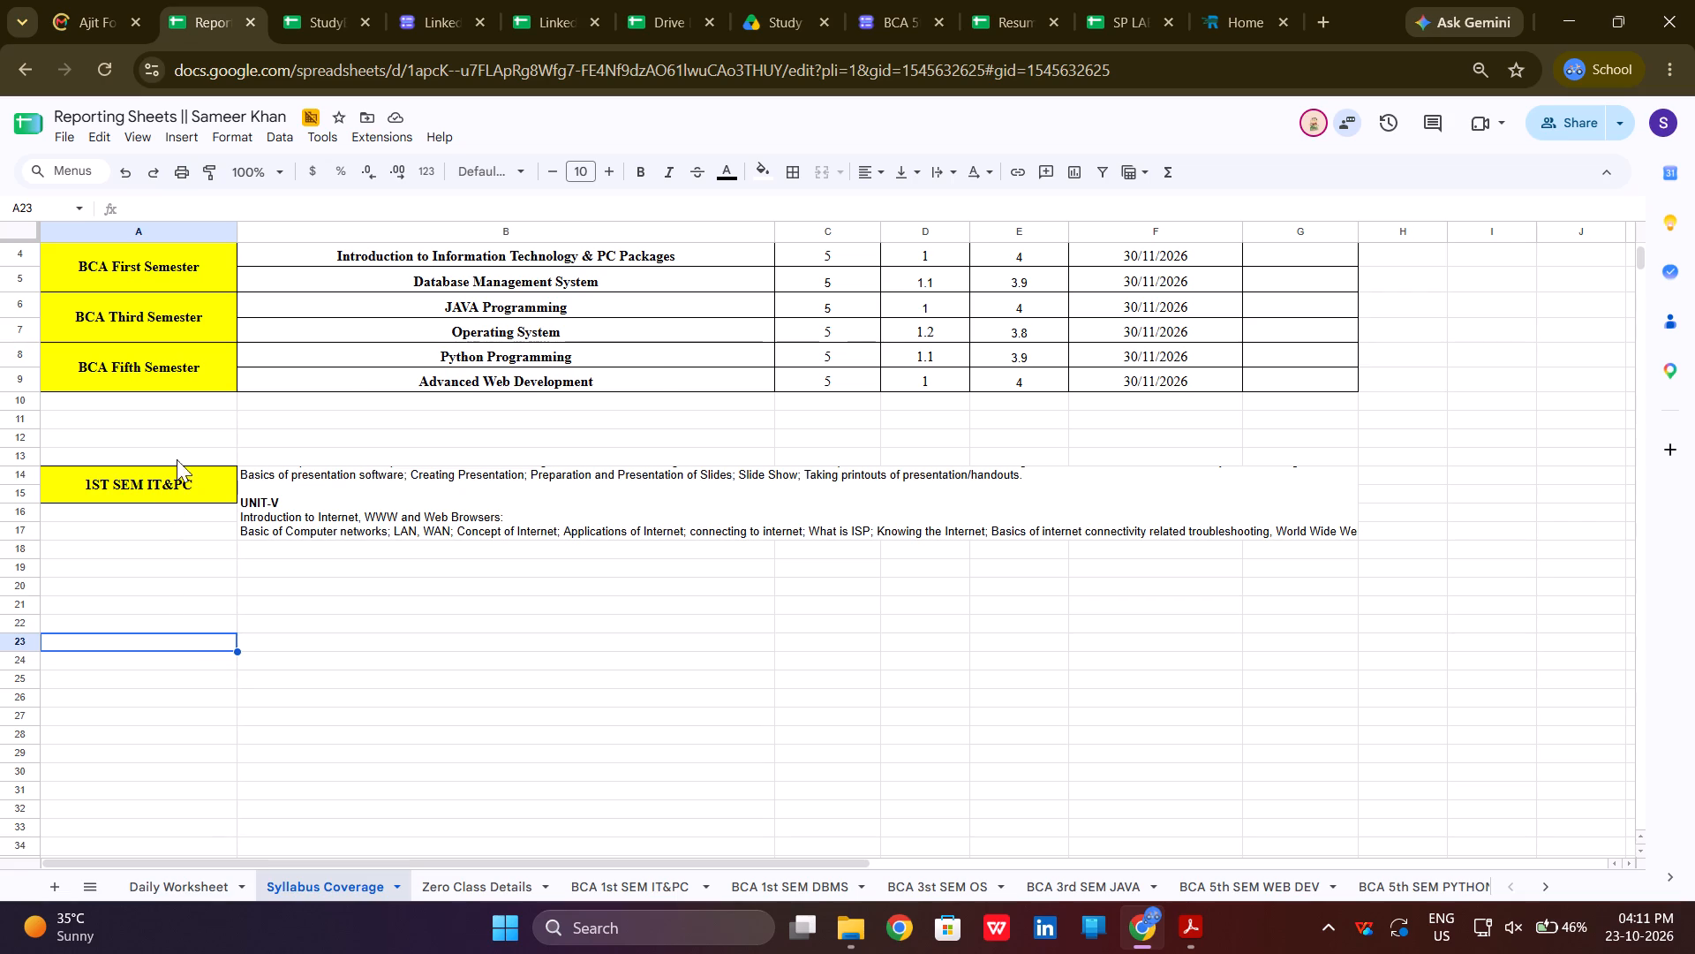
{"action": "scroll", "coordinate": [177, 454], "scroll_direction": "up", "scroll_amount": 2}
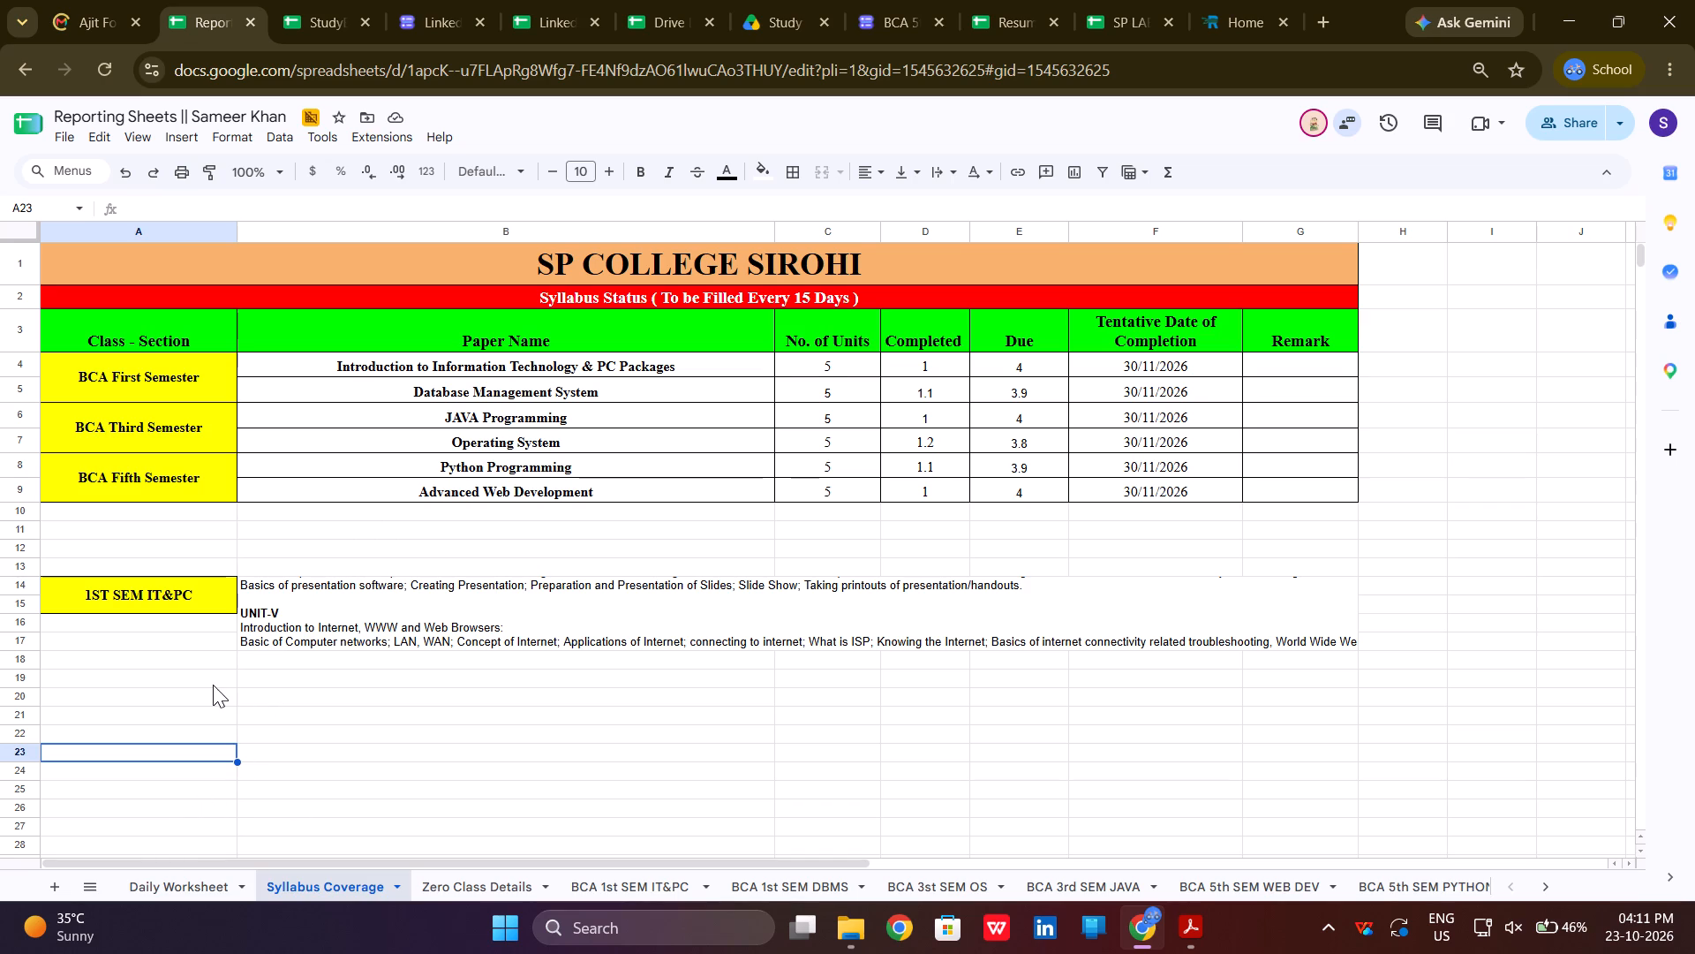
Enter the label "1ST SEM DBMS" in cell A19.
{"action": "left_click", "coordinate": [151, 678]}
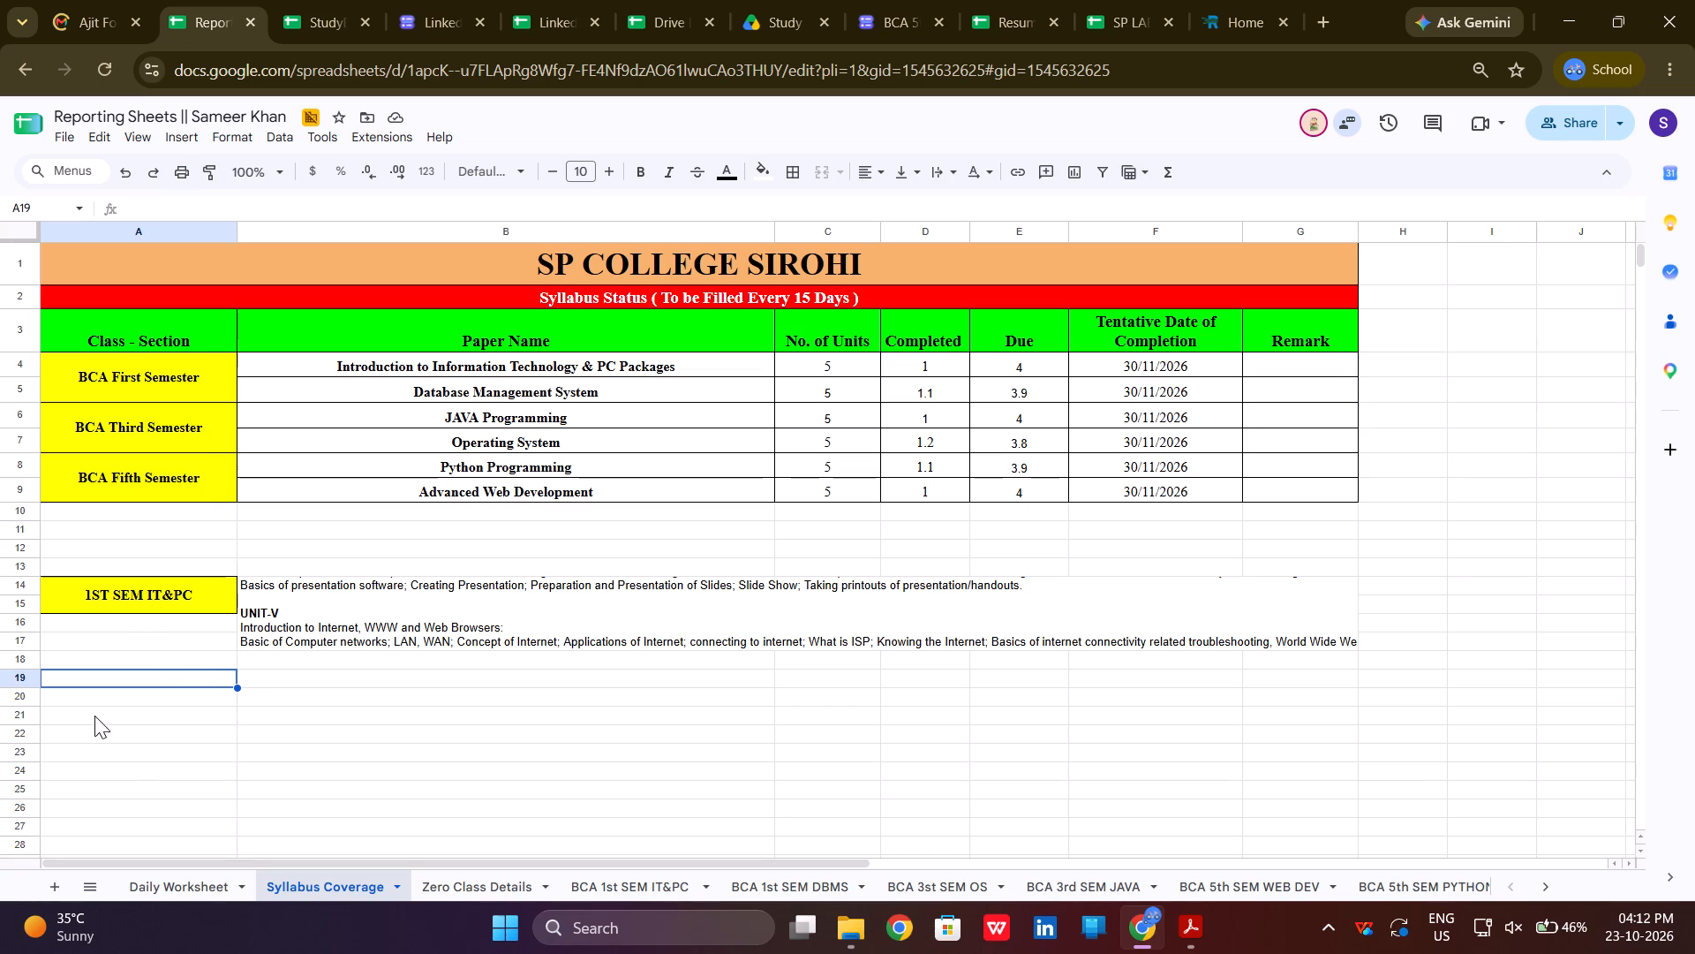
{"action": "key", "text": "1"}
{"action": "type", "text": "ST SEM DBMS"}
{"action": "key", "text": "Return"}
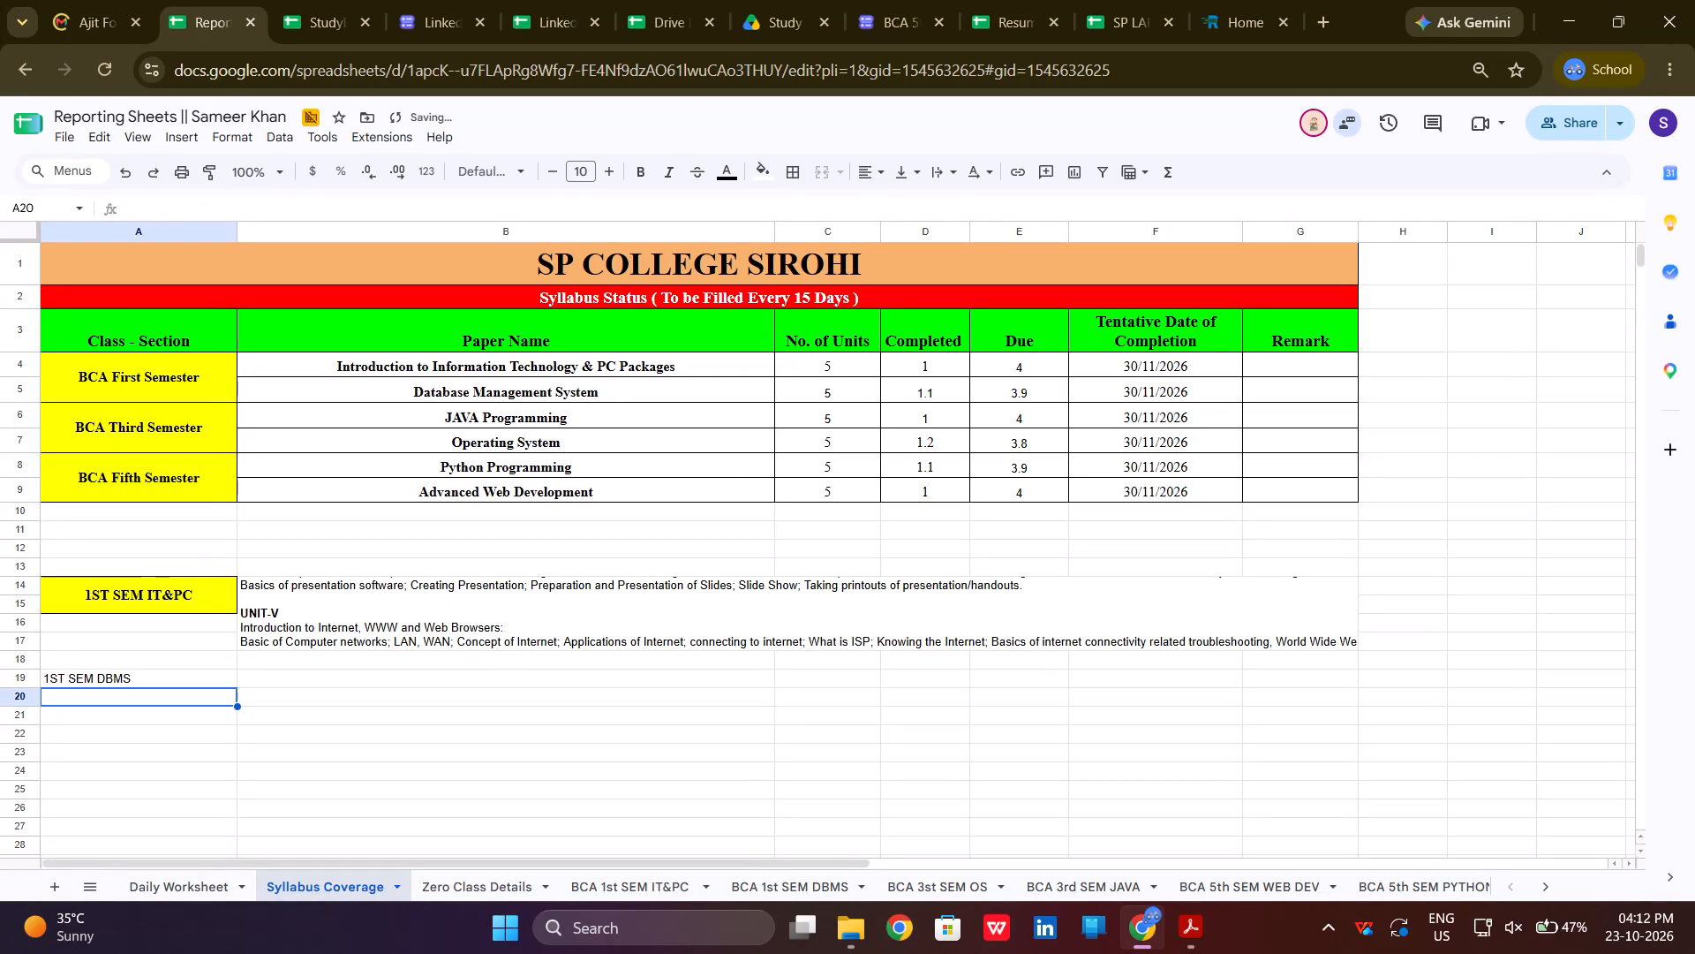
Copy only the formatting of the 1ST SEM IT&PC label onto the 1ST SEM DBMS label in A19.
{"action": "left_click", "coordinate": [220, 595]}
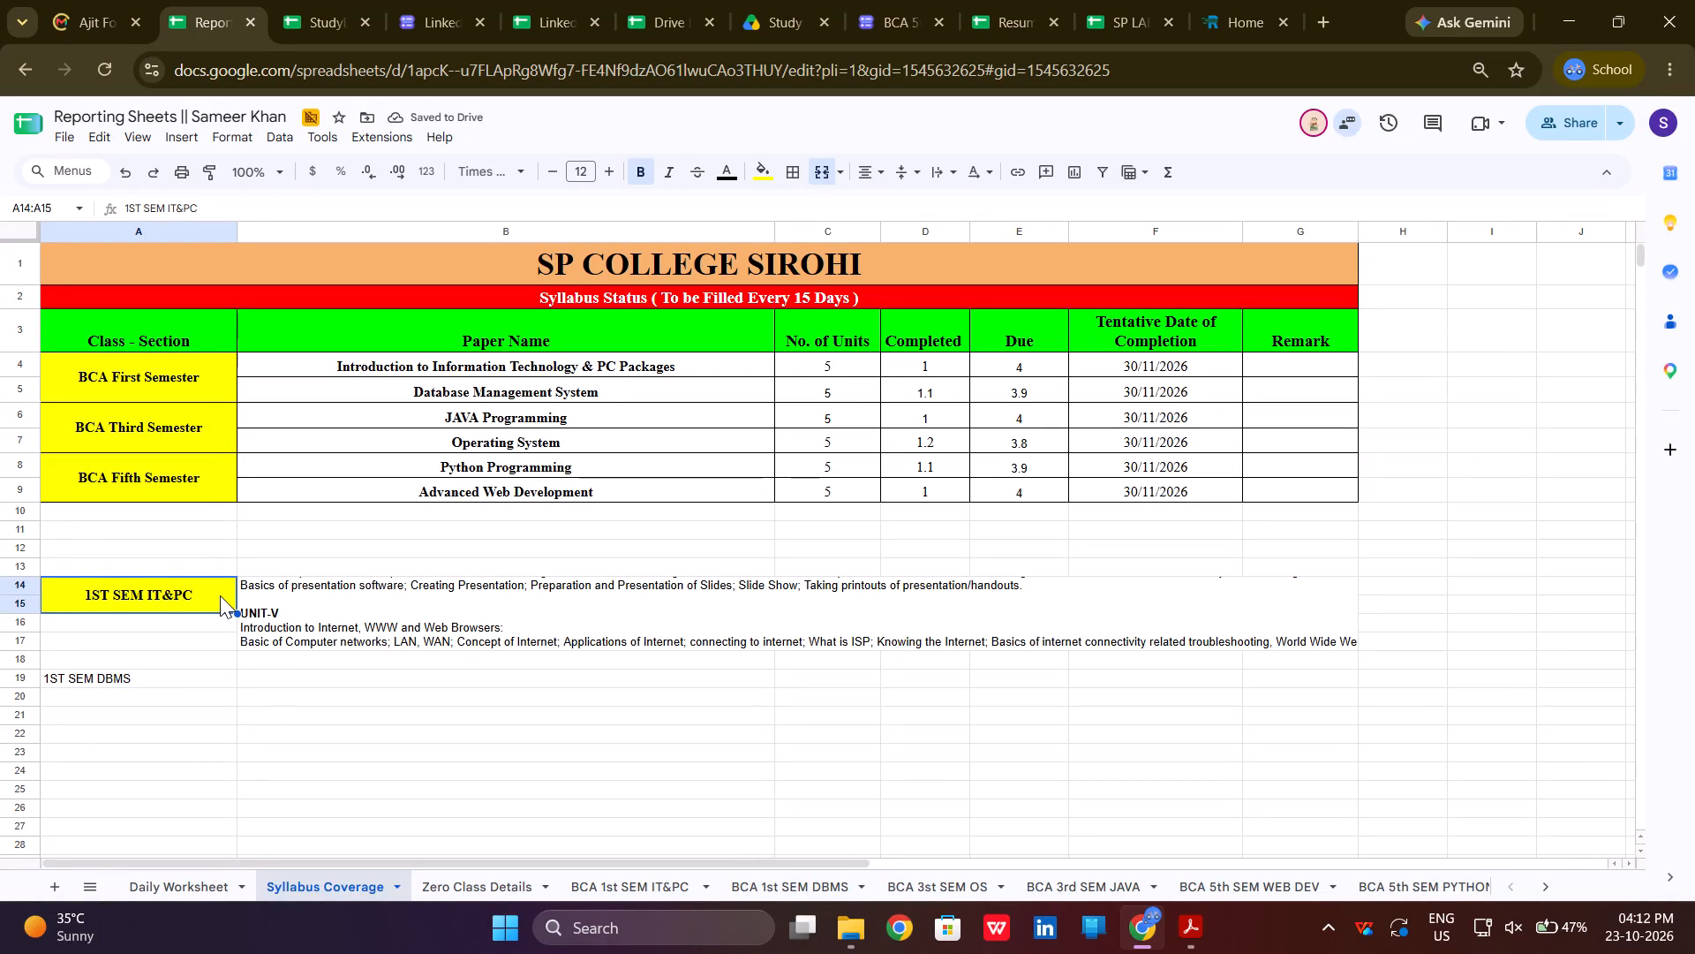
{"action": "key", "text": "ctrl+c"}
{"action": "left_click", "coordinate": [161, 680]}
{"action": "key", "text": "ctrl+alt+v"}
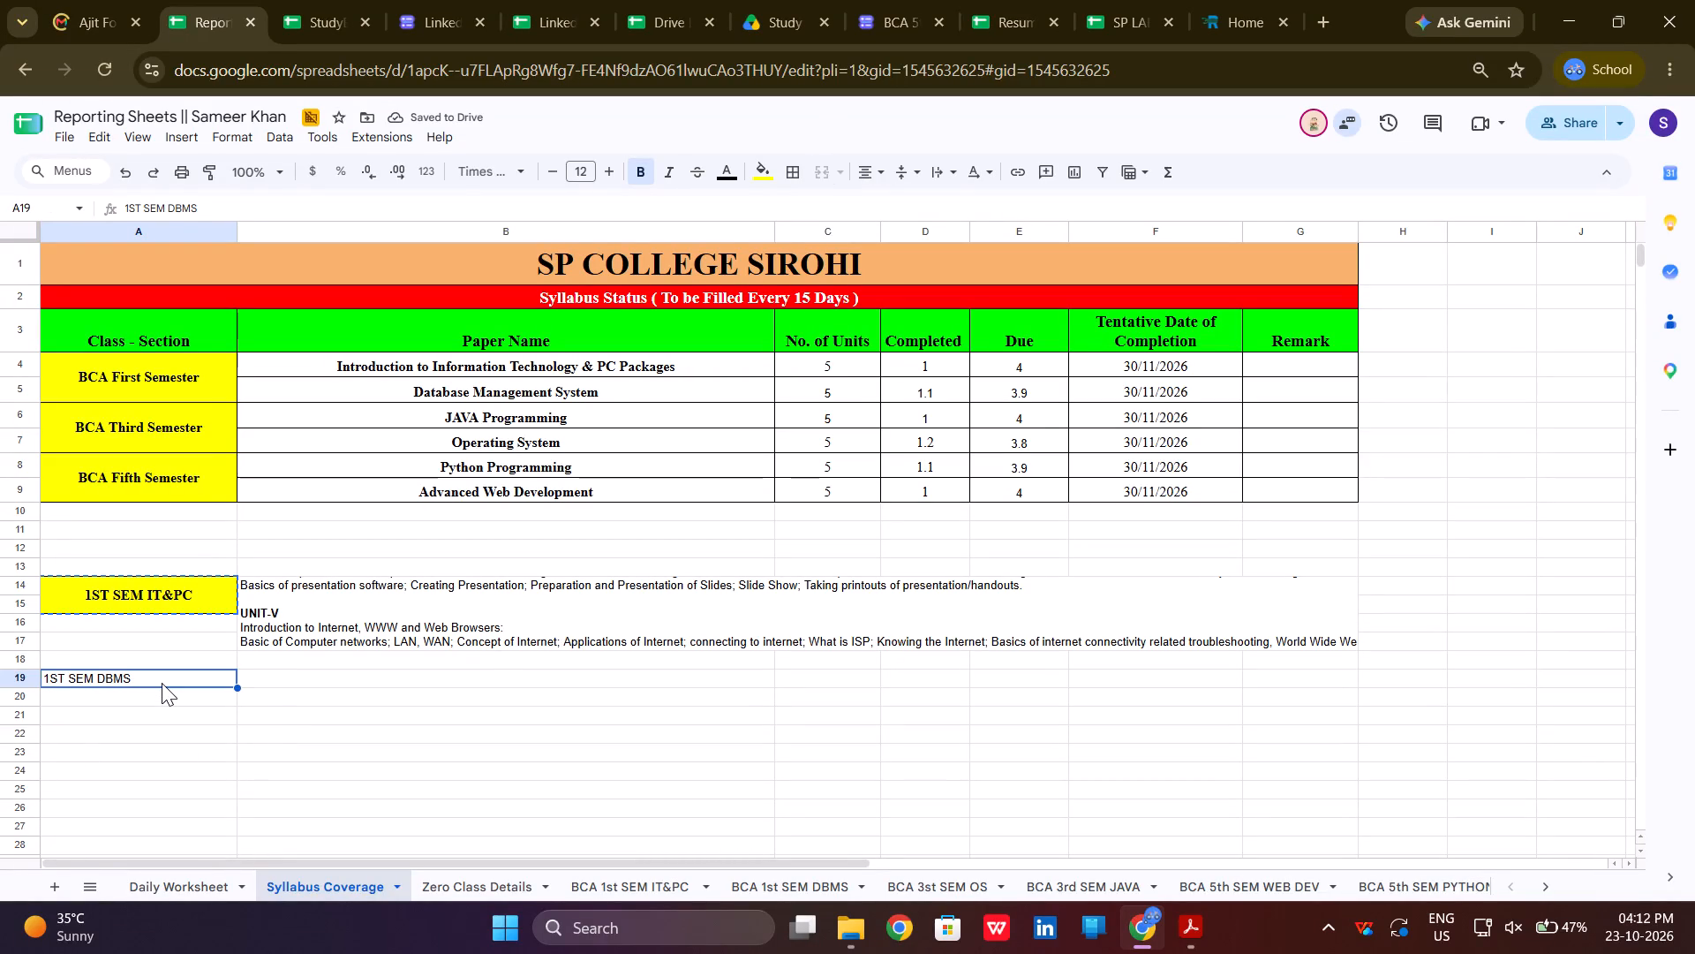
Merge the range B19:G22 beside the 1ST SEM DBMS label into one cell.
{"action": "left_click", "coordinate": [353, 694]}
{"action": "left_click_drag", "start_coordinate": [307, 674], "coordinate": [373, 682]}
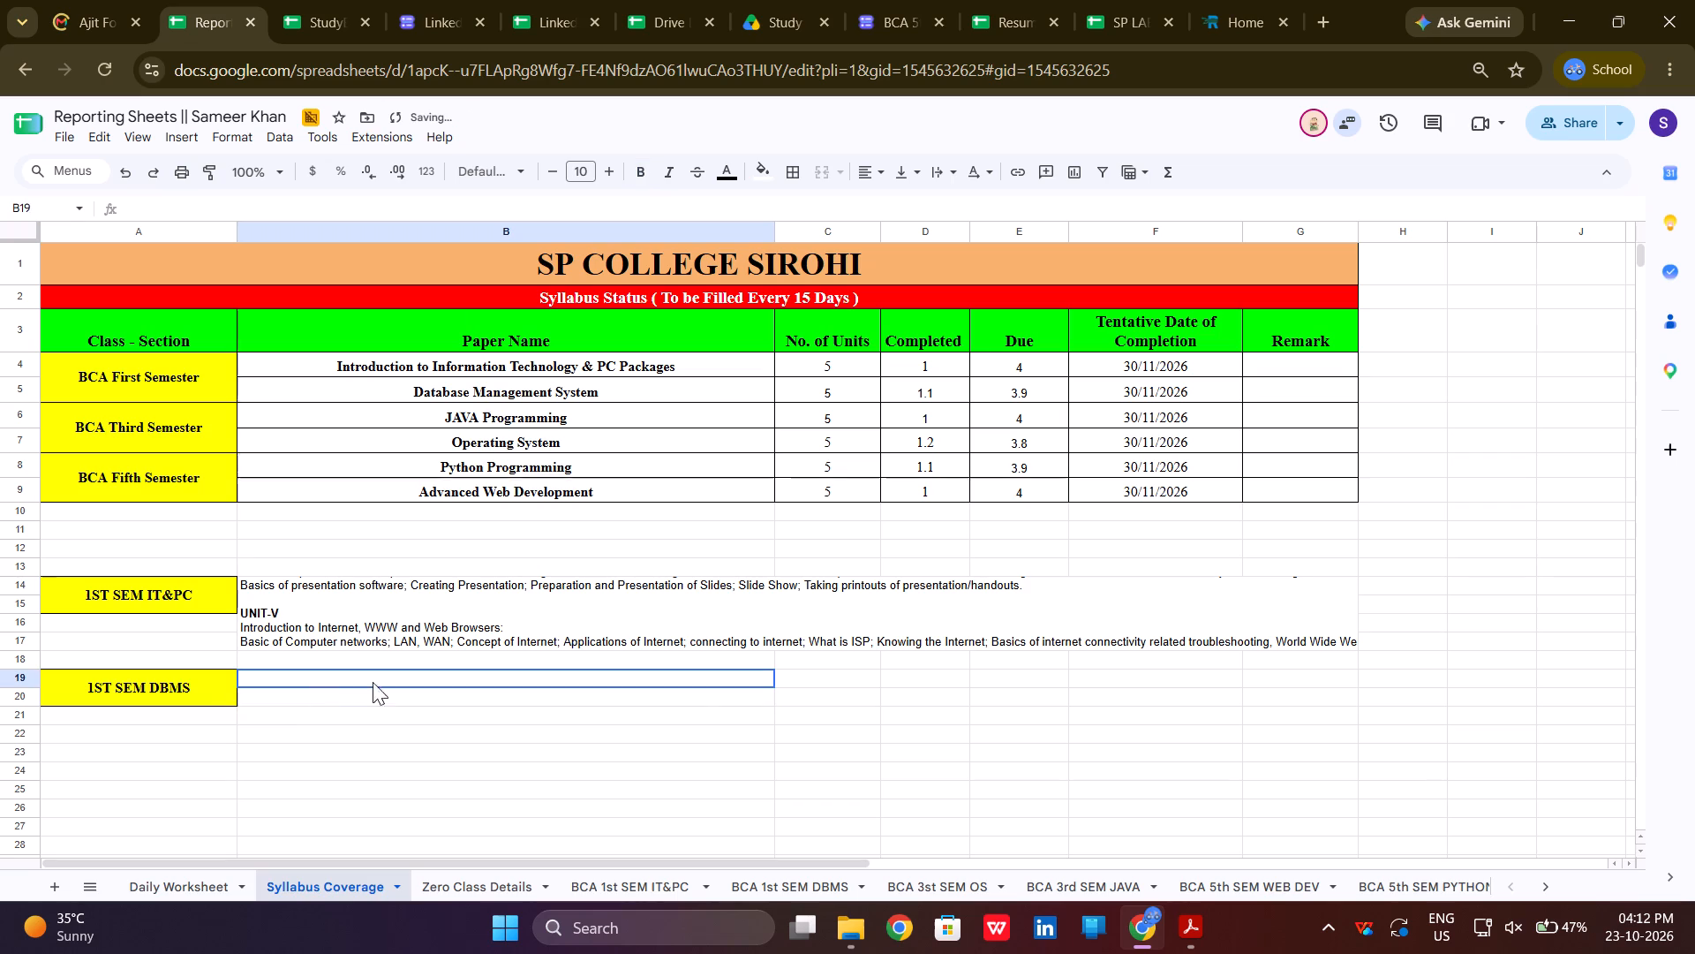
{"action": "left_click_drag", "start_coordinate": [373, 682], "coordinate": [1307, 704]}
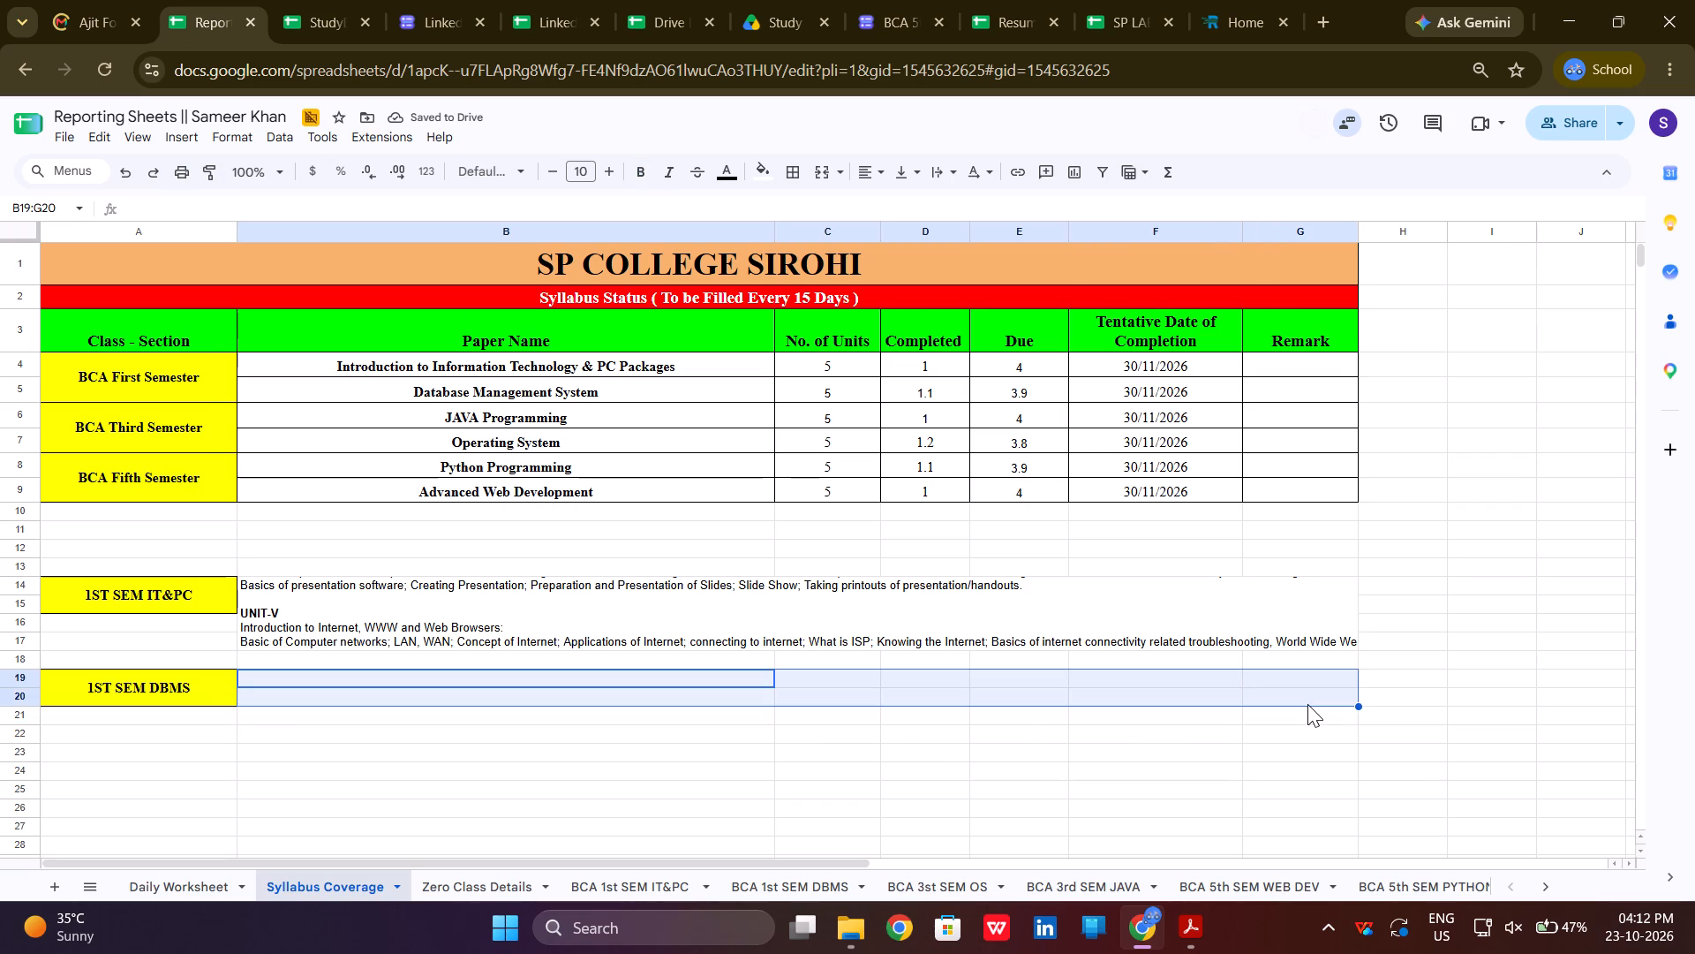
{"action": "left_click", "coordinate": [1288, 709]}
{"action": "left_click_drag", "start_coordinate": [265, 672], "coordinate": [282, 684]}
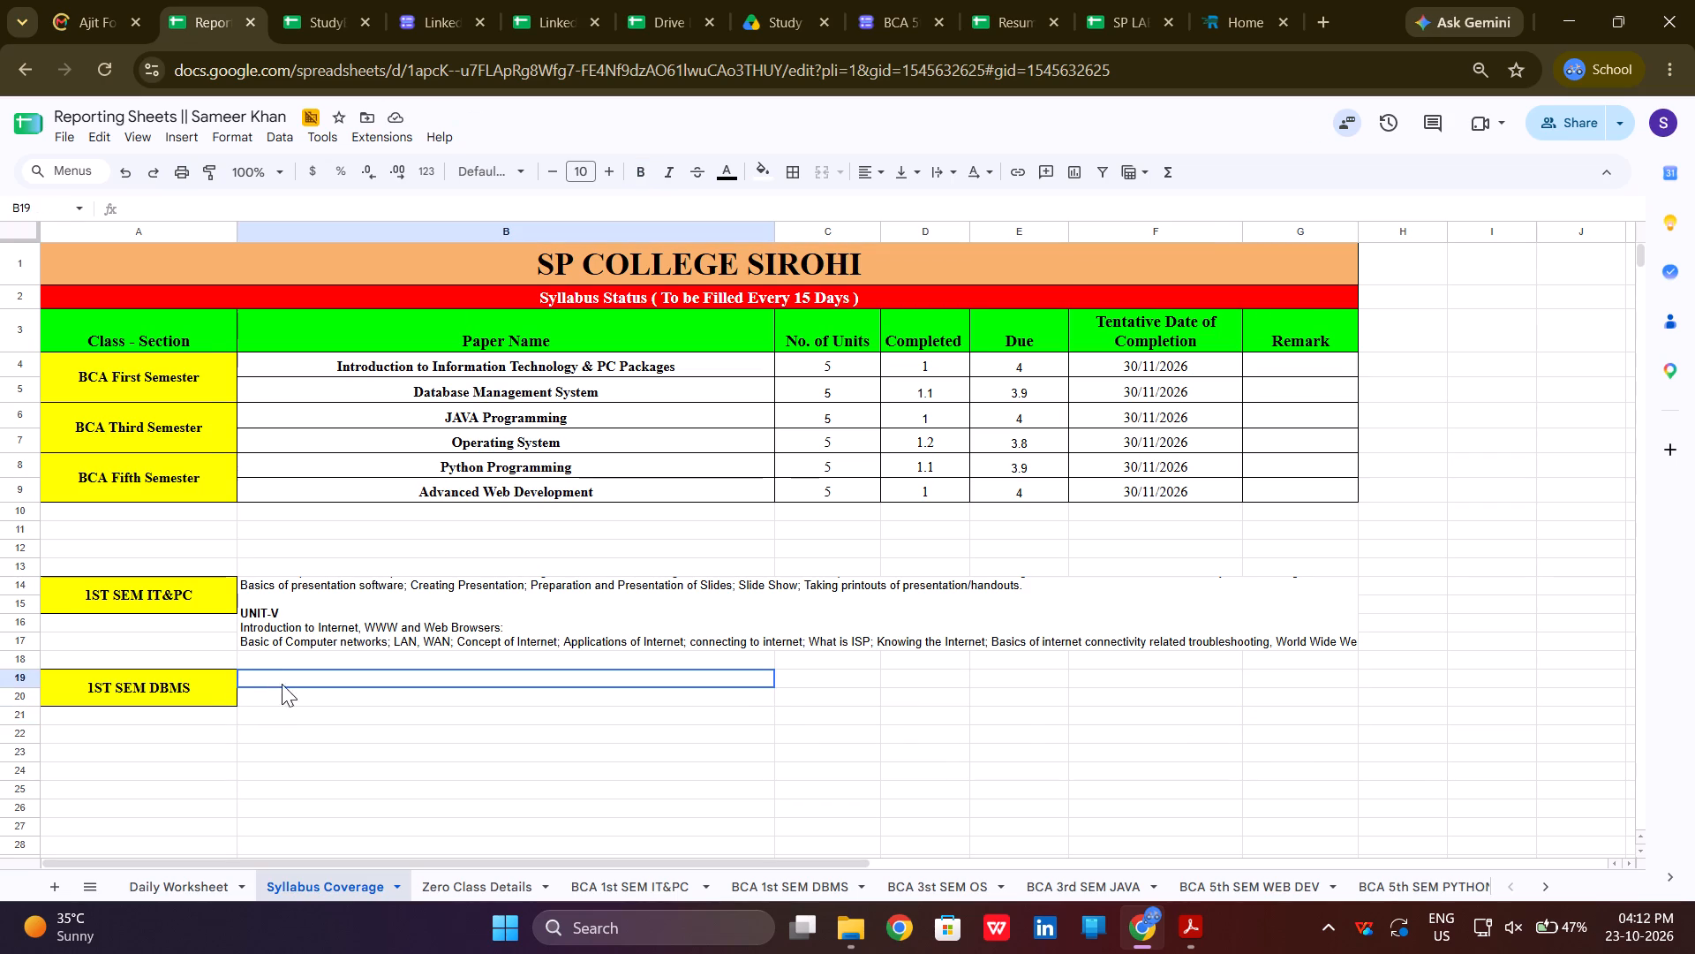
{"action": "left_click_drag", "start_coordinate": [282, 684], "coordinate": [1275, 726]}
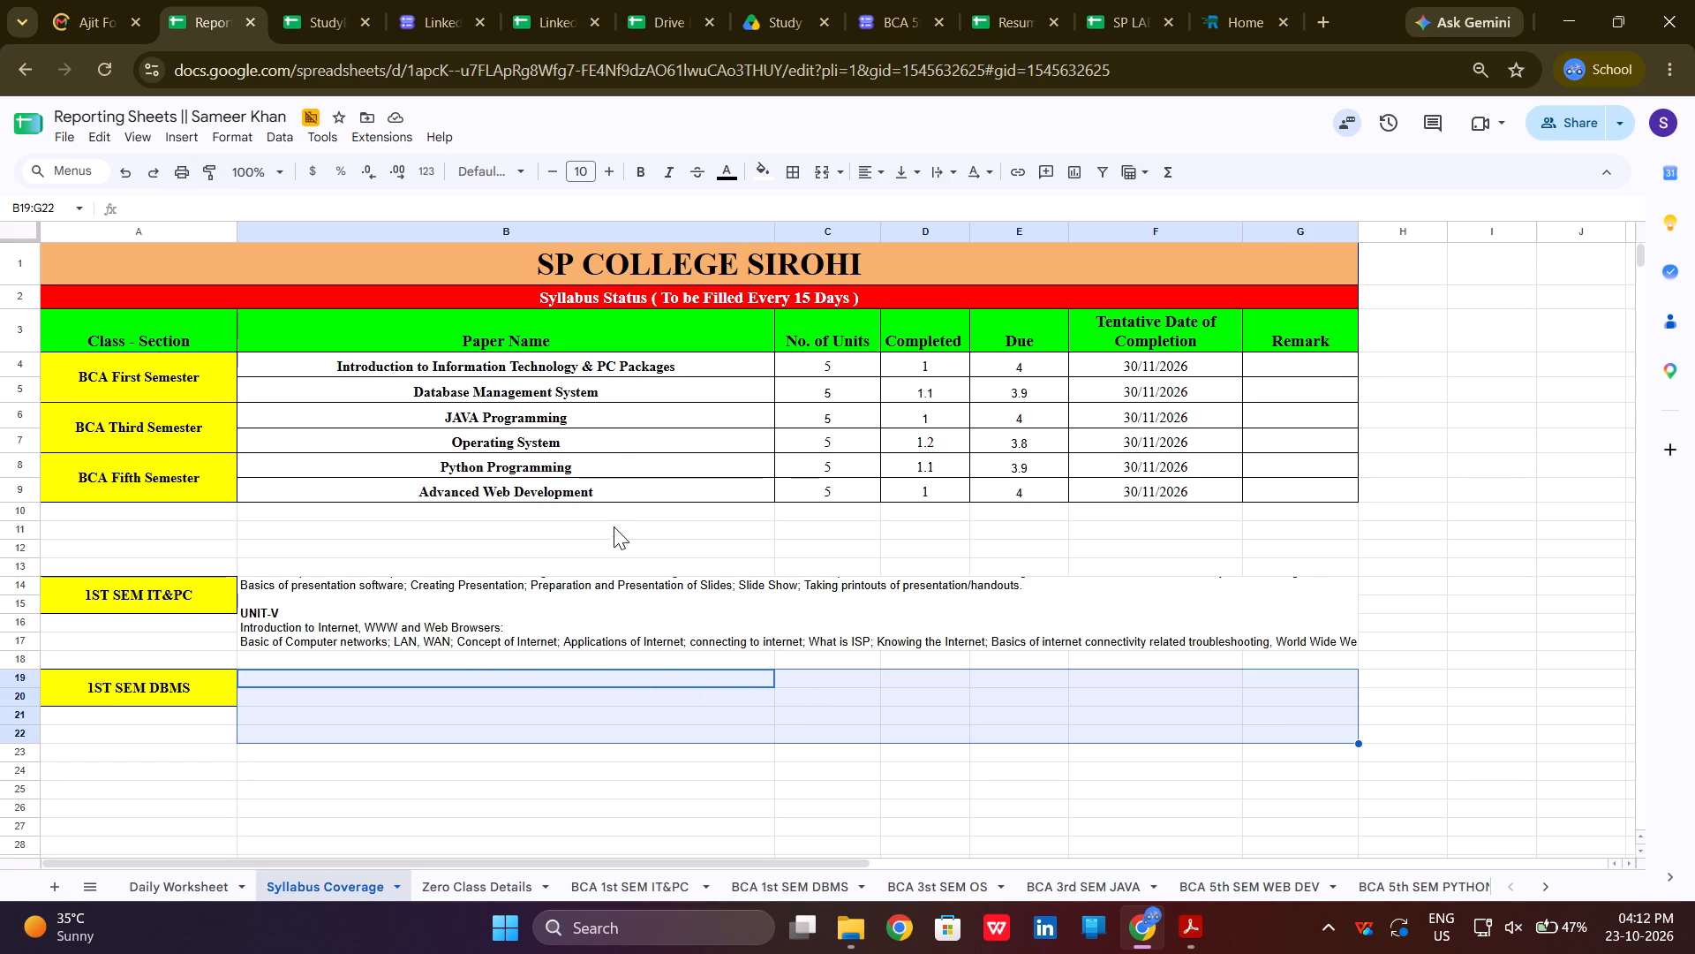
{"action": "left_click", "coordinate": [820, 182]}
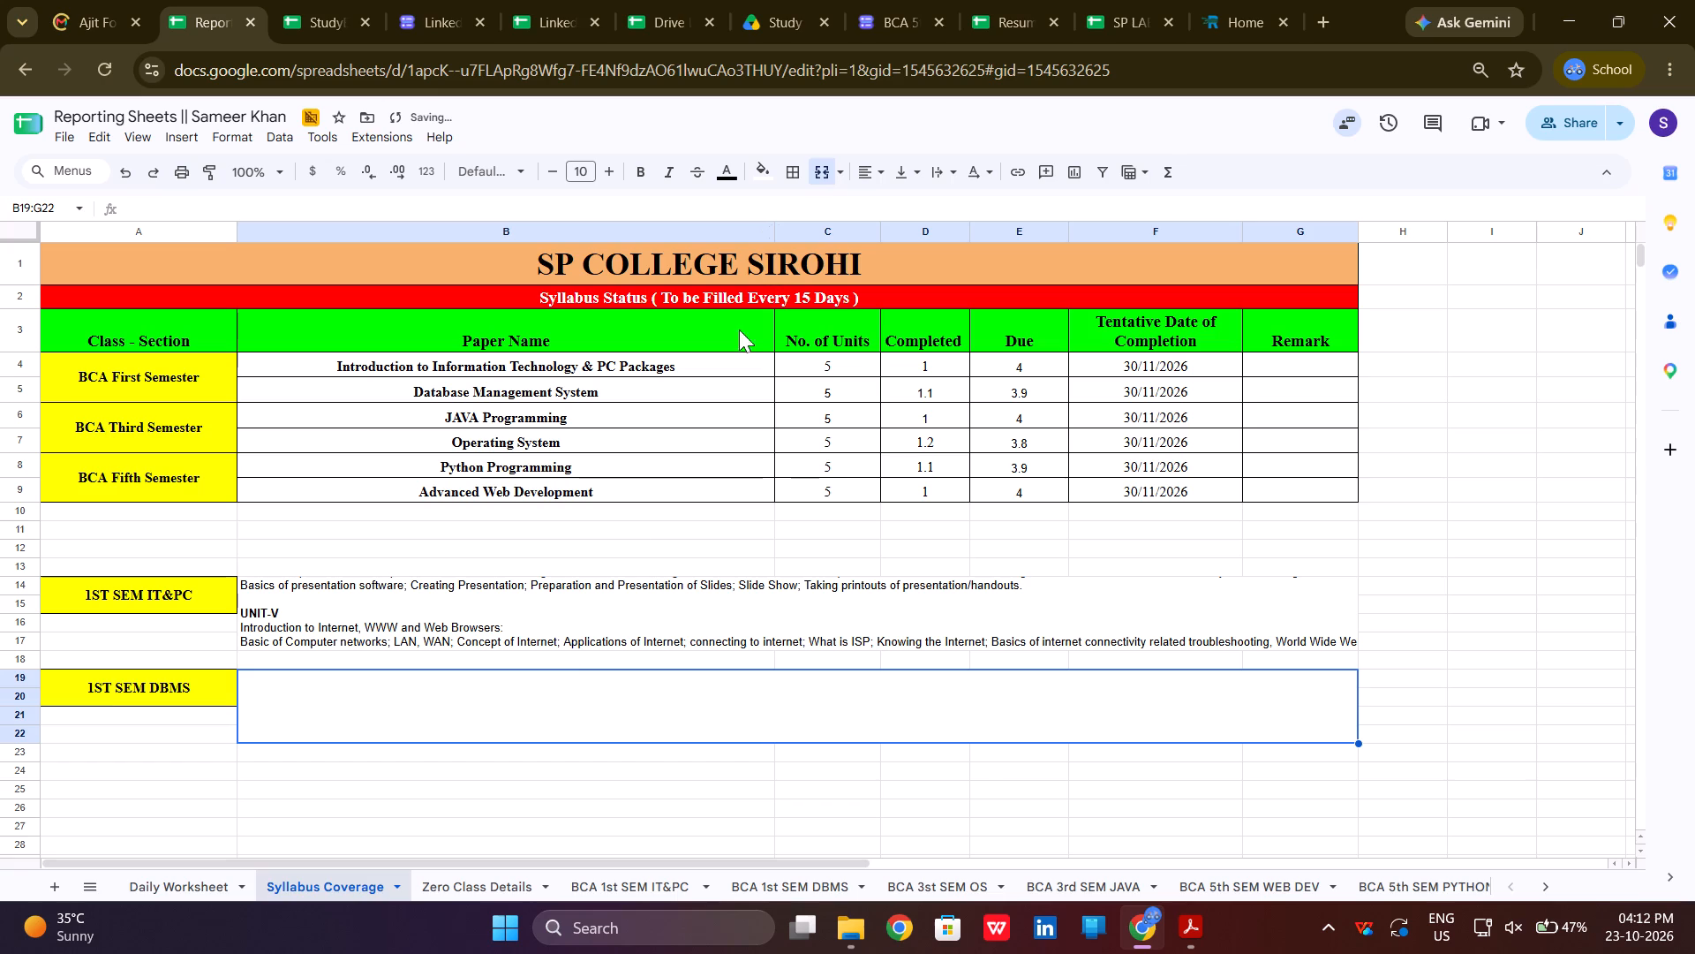
Switch to the BCA syllabus PDF and copy the database management syllabus on page 15, from UNIT-I through the end of UNIT-V's topics.
{"action": "key", "text": "alt+Tab"}
{"action": "scroll", "coordinate": [764, 652], "scroll_direction": "down", "scroll_amount": 1}
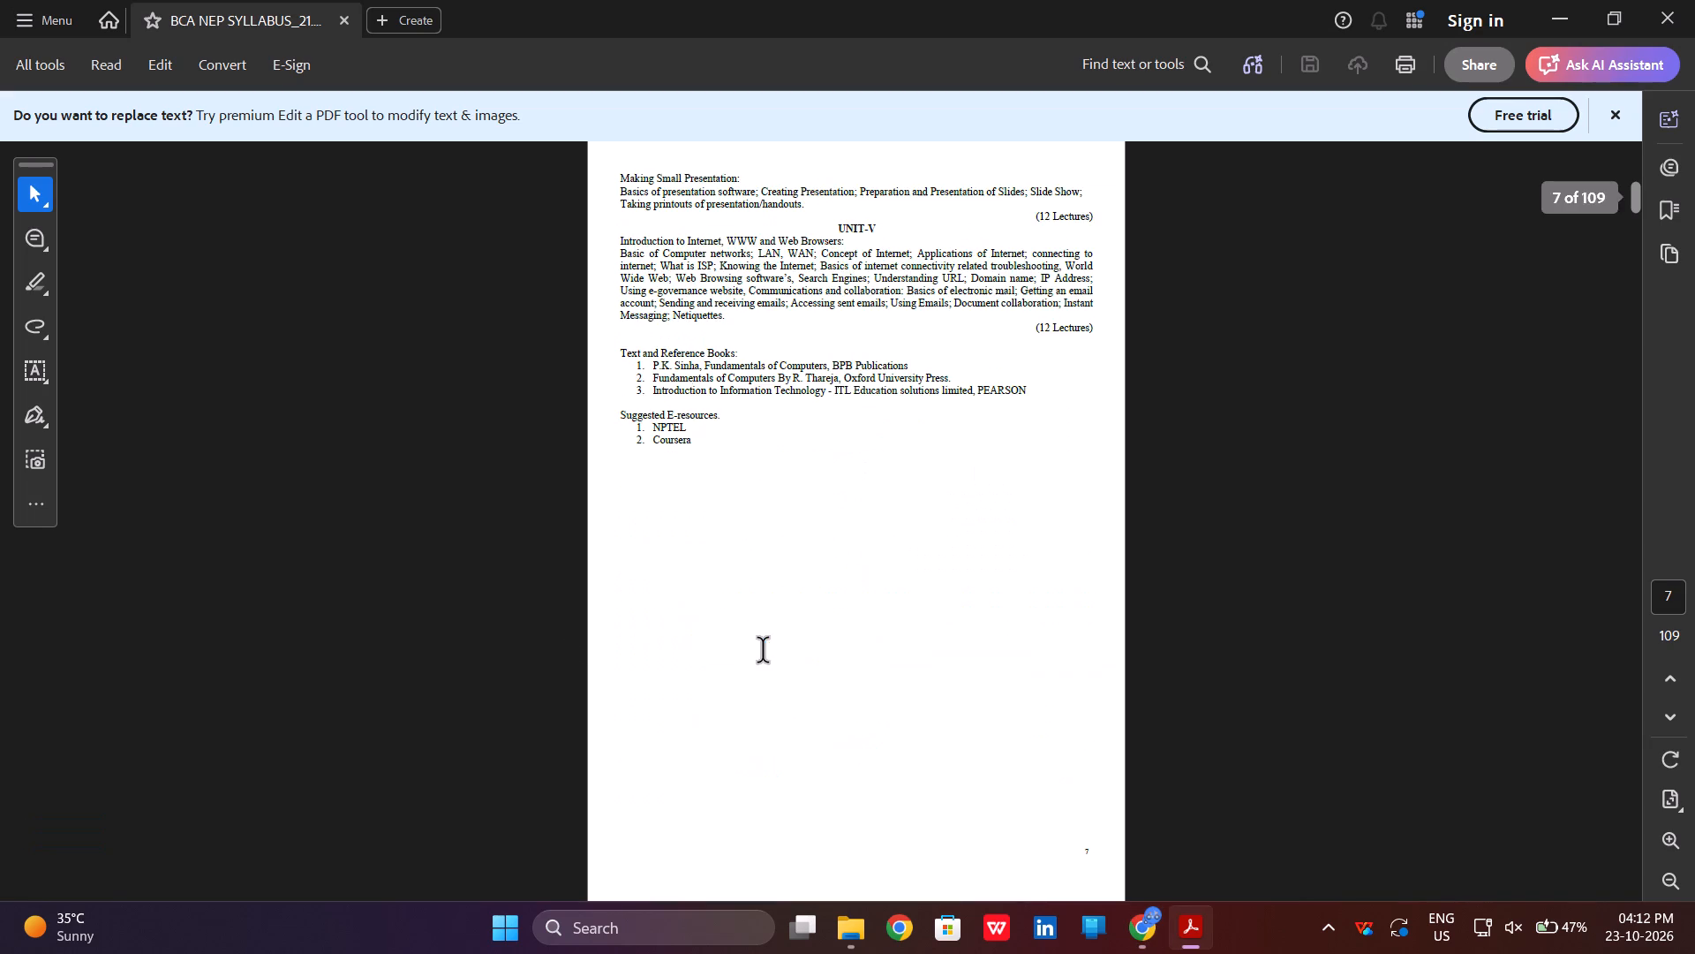
{"action": "scroll", "coordinate": [764, 652], "scroll_direction": "down", "scroll_amount": 4}
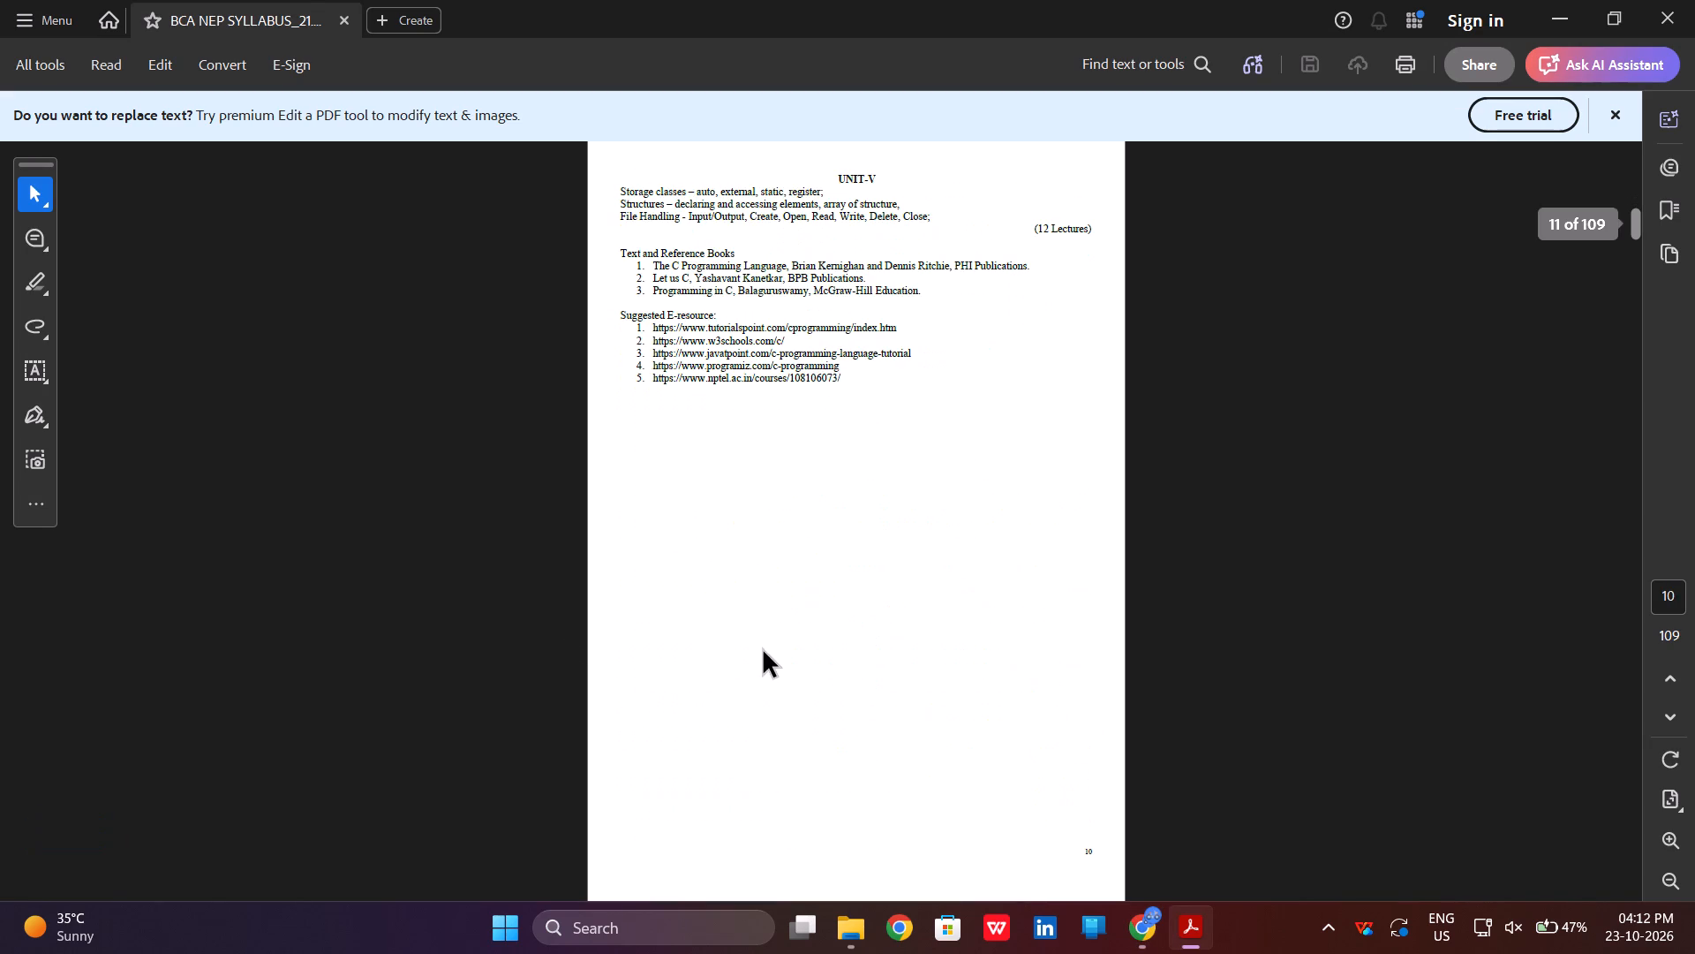
{"action": "scroll", "coordinate": [764, 652], "scroll_direction": "down", "scroll_amount": 4}
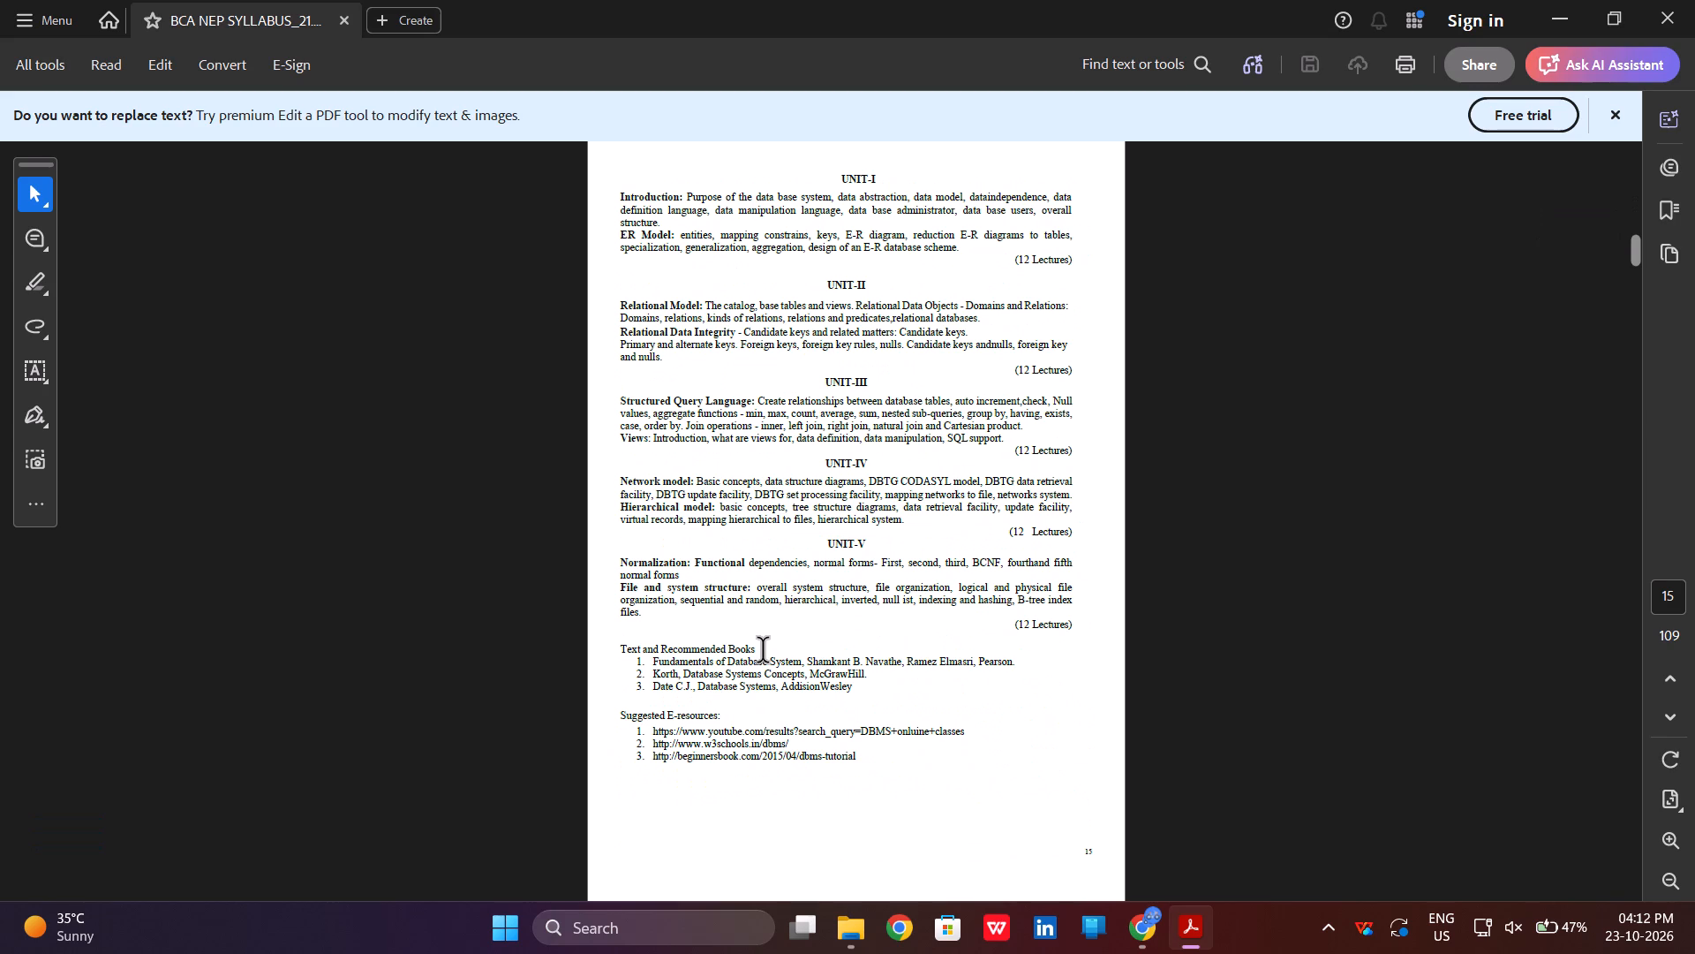
{"action": "left_click_drag", "start_coordinate": [842, 178], "coordinate": [806, 611]}
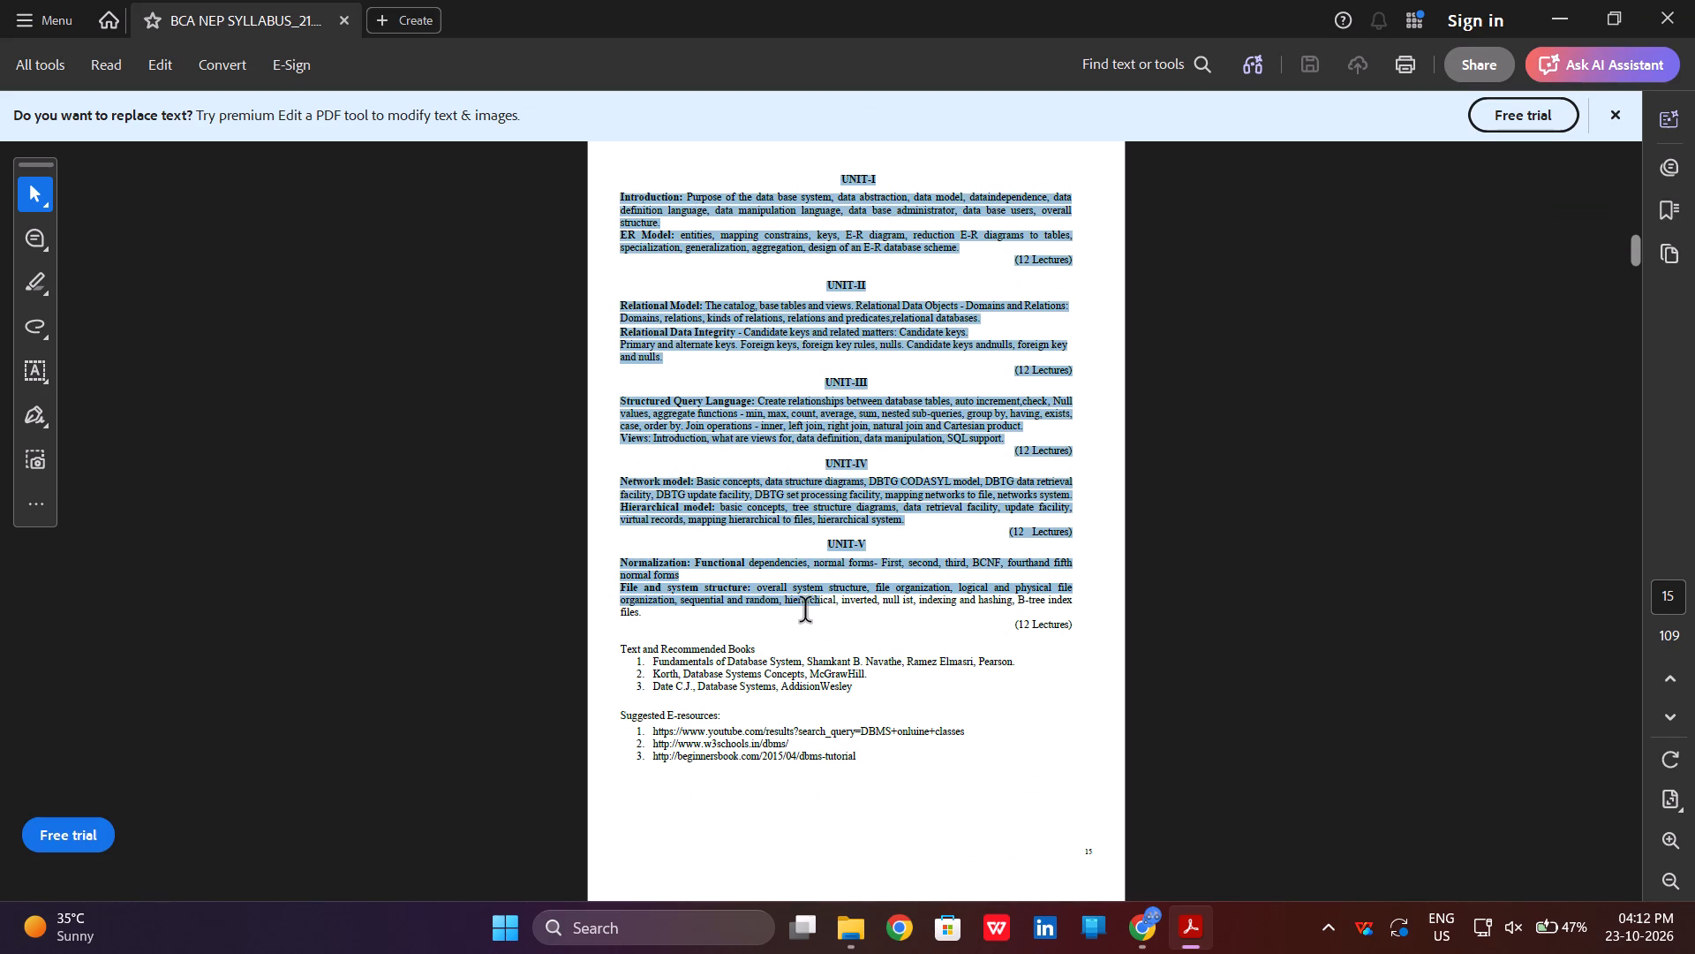
{"action": "left_click_drag", "start_coordinate": [806, 611], "coordinate": [654, 617]}
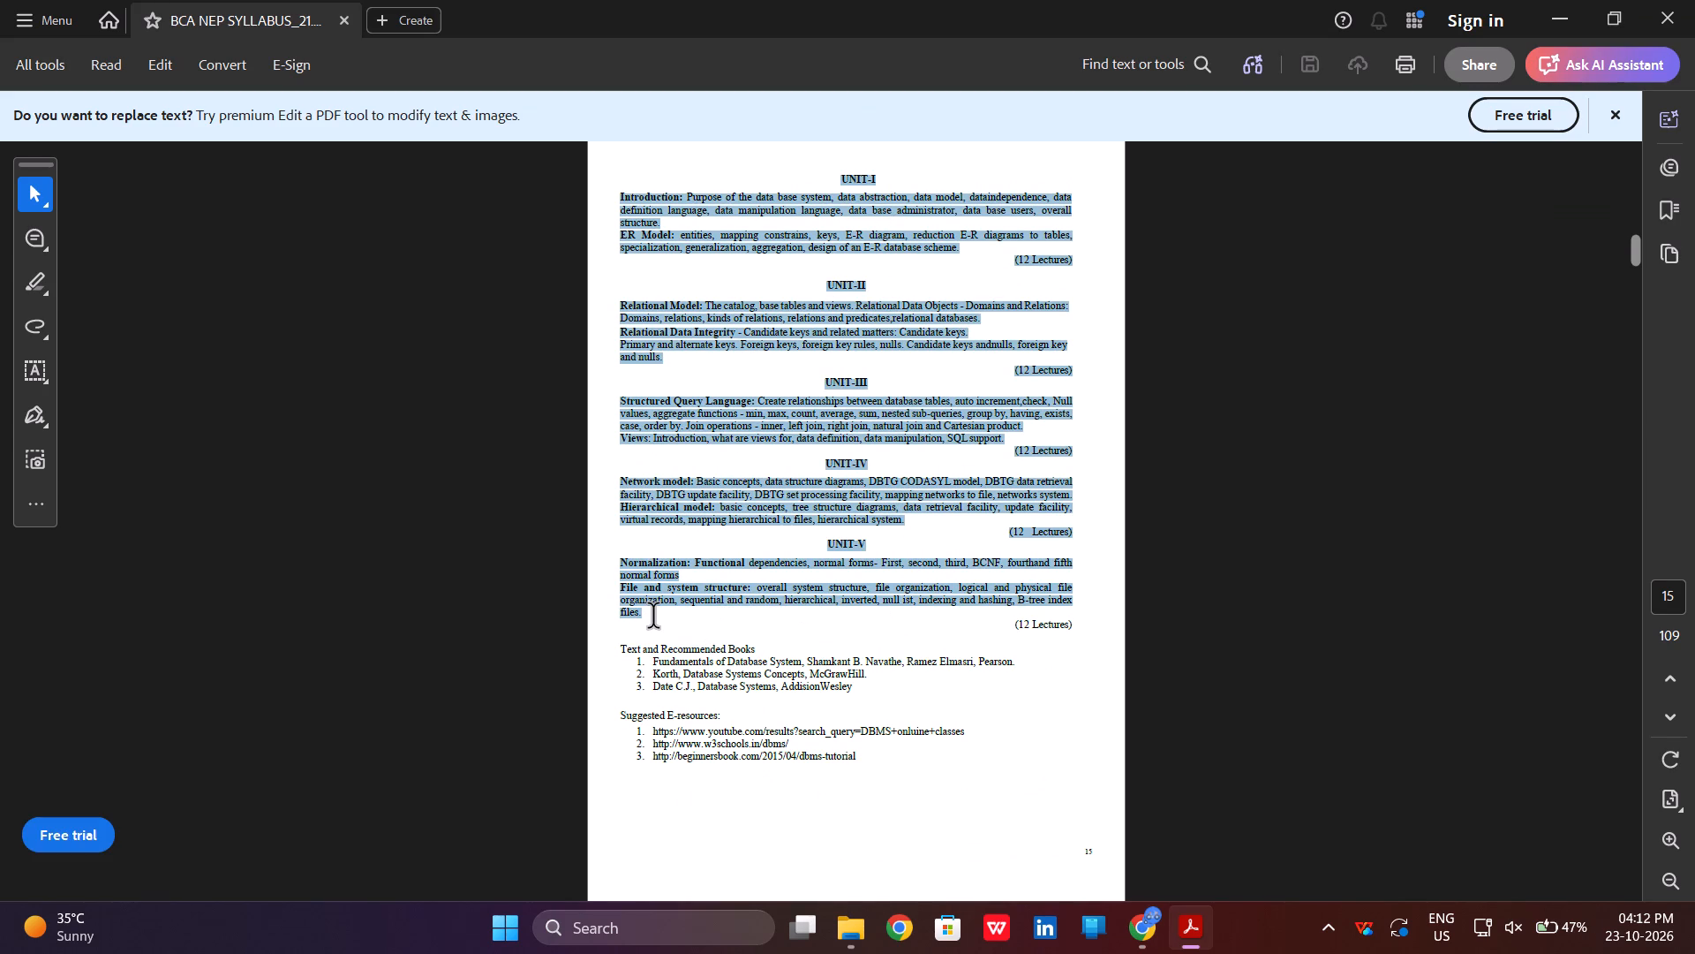
{"action": "key", "text": "ctrl+c"}
Return to the reporting workbook and paste the copied DBMS syllabus as text inside the merged B19:G22 cell.
{"action": "key", "text": "alt+Tab"}
{"action": "double_click", "coordinate": [439, 695]}
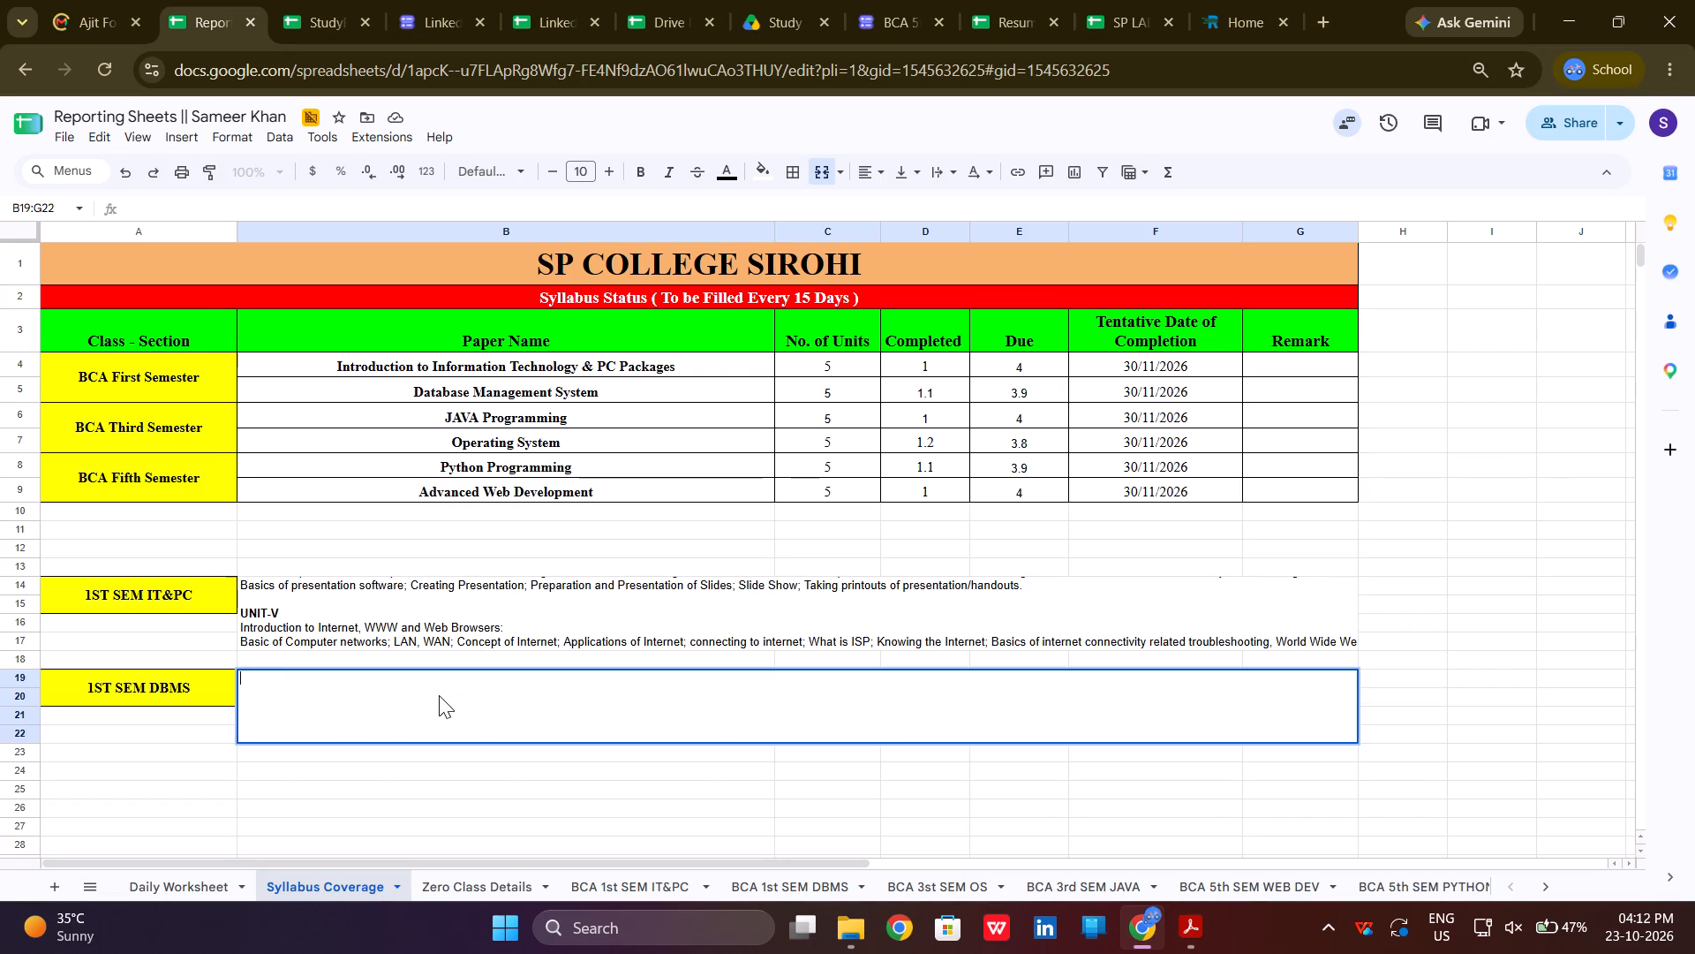
{"action": "key", "text": "ctrl+v"}
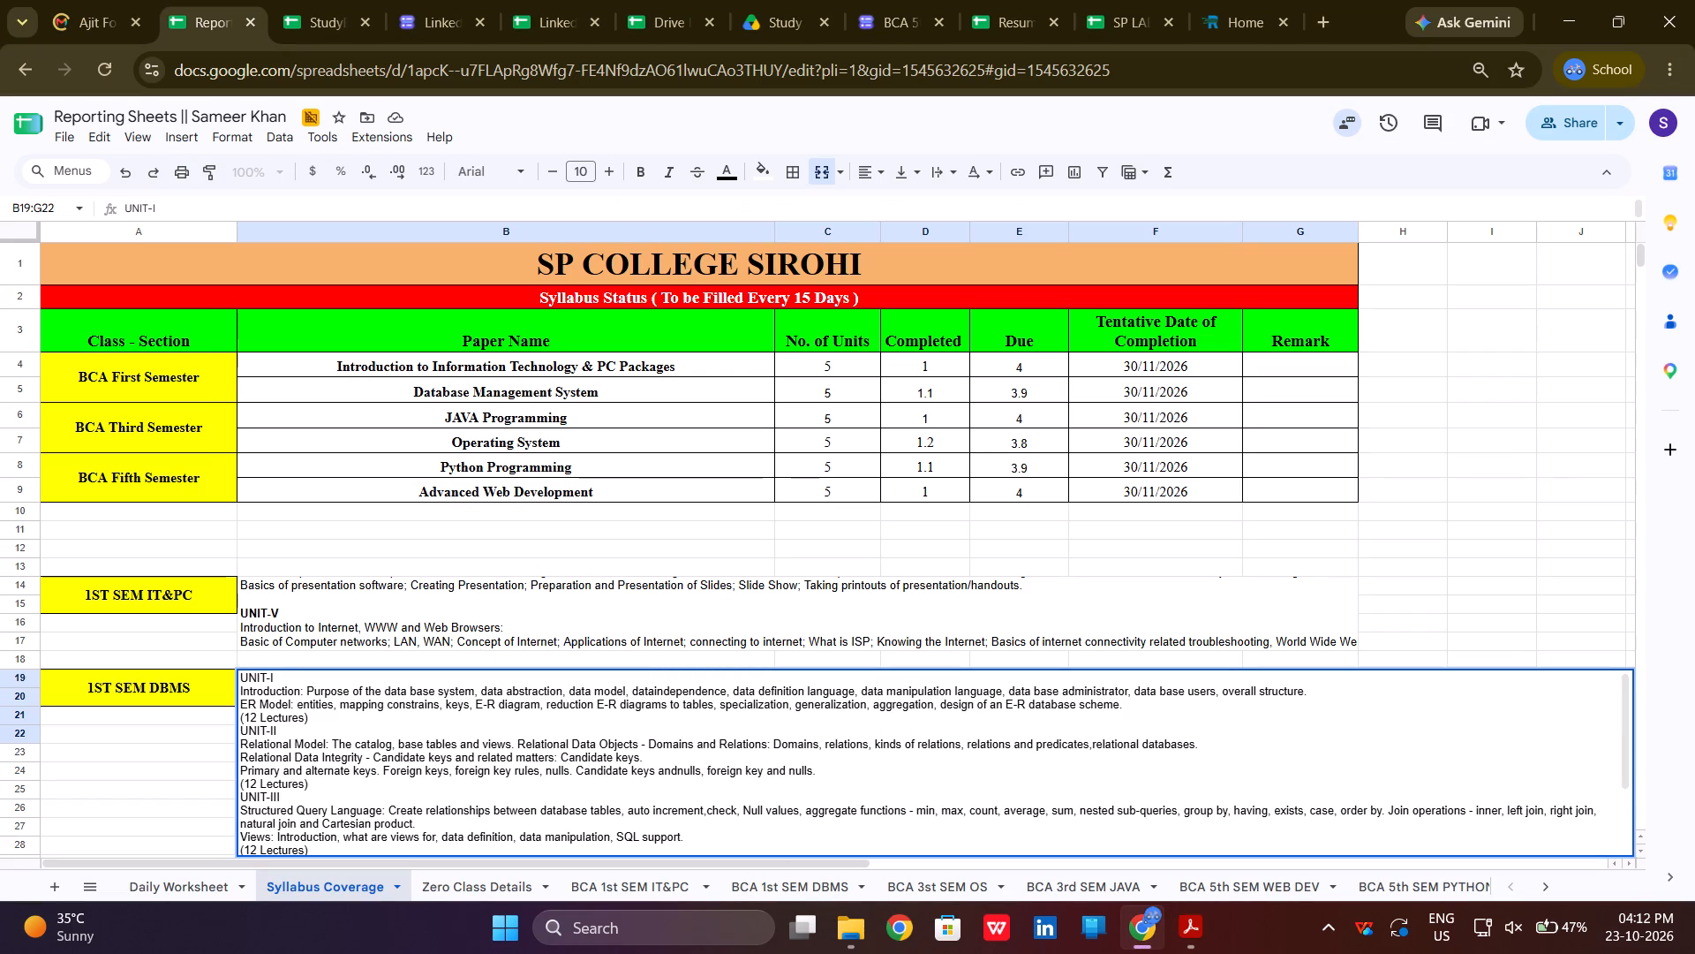
Make the UNIT-I heading bold in the DBMS syllabus text.
{"action": "left_click_drag", "start_coordinate": [274, 681], "coordinate": [230, 677]}
{"action": "left_click", "coordinate": [635, 182]}
{"action": "left_click", "coordinate": [307, 693]}
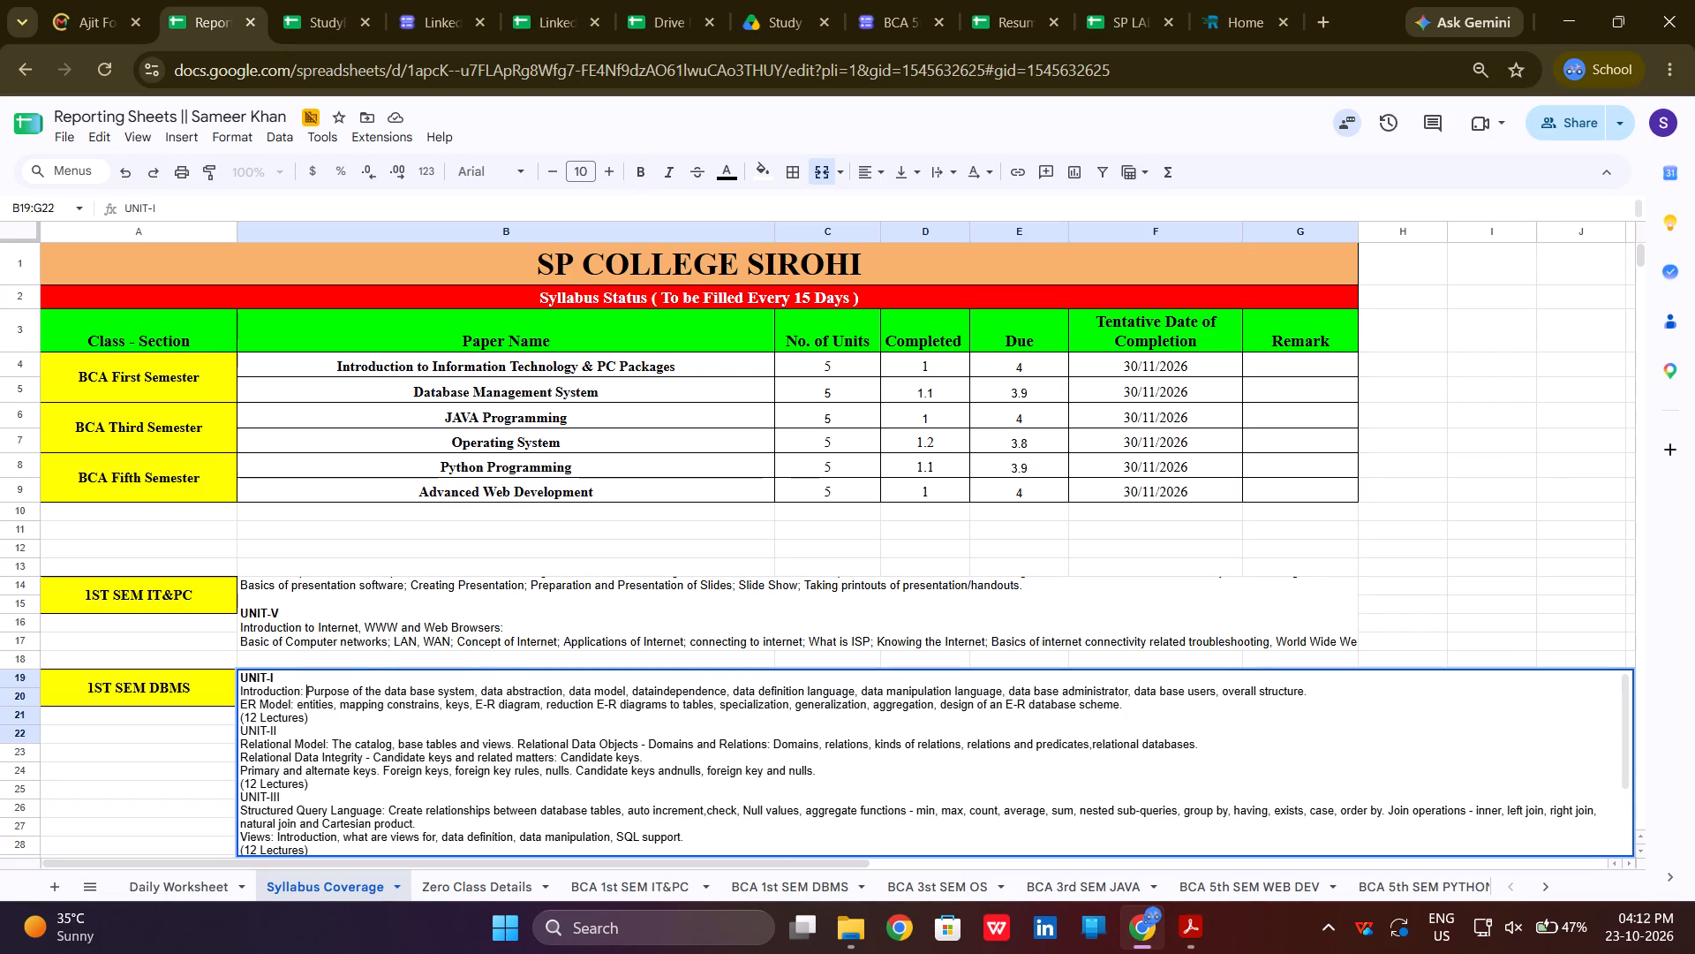
Delete the "(12 Lectures)" text closing UNIT-I and UNIT-II in the DBMS syllabus and make the UNIT-II heading bold.
{"action": "left_click_drag", "start_coordinate": [324, 721], "coordinate": [214, 717]}
{"action": "key", "text": "BackSpace"}
{"action": "left_click_drag", "start_coordinate": [282, 733], "coordinate": [237, 732]}
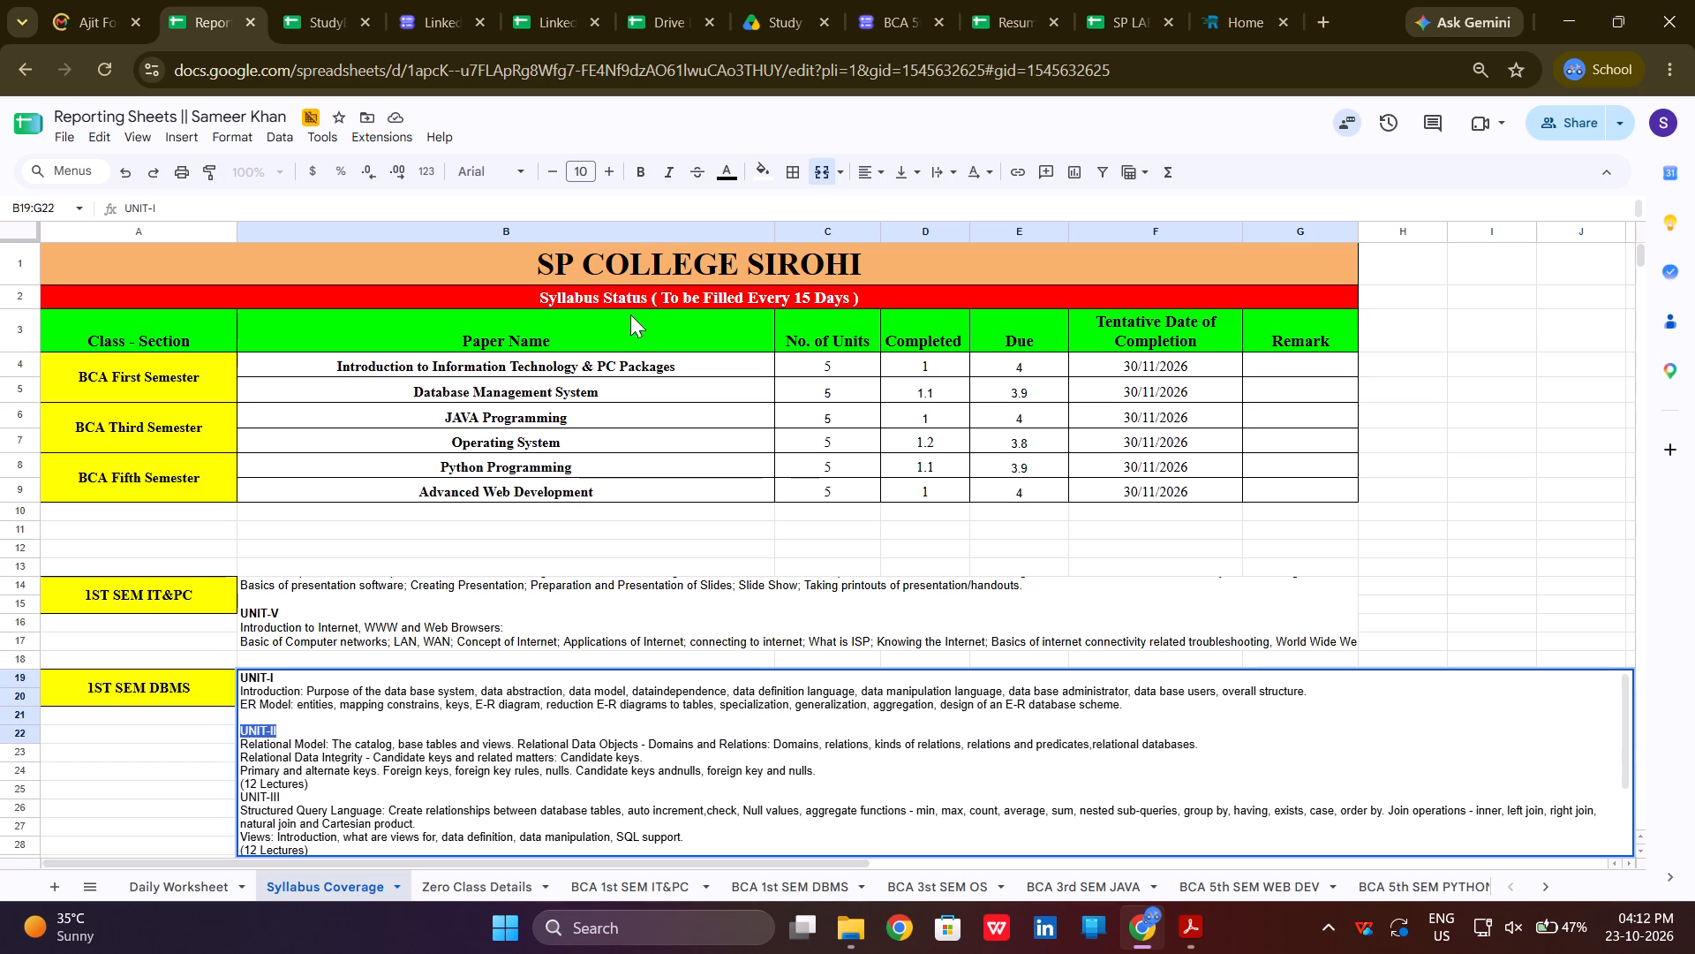
{"action": "left_click", "coordinate": [645, 170]}
{"action": "left_click_drag", "start_coordinate": [316, 783], "coordinate": [234, 778]}
{"action": "key", "text": "BackSpace"}
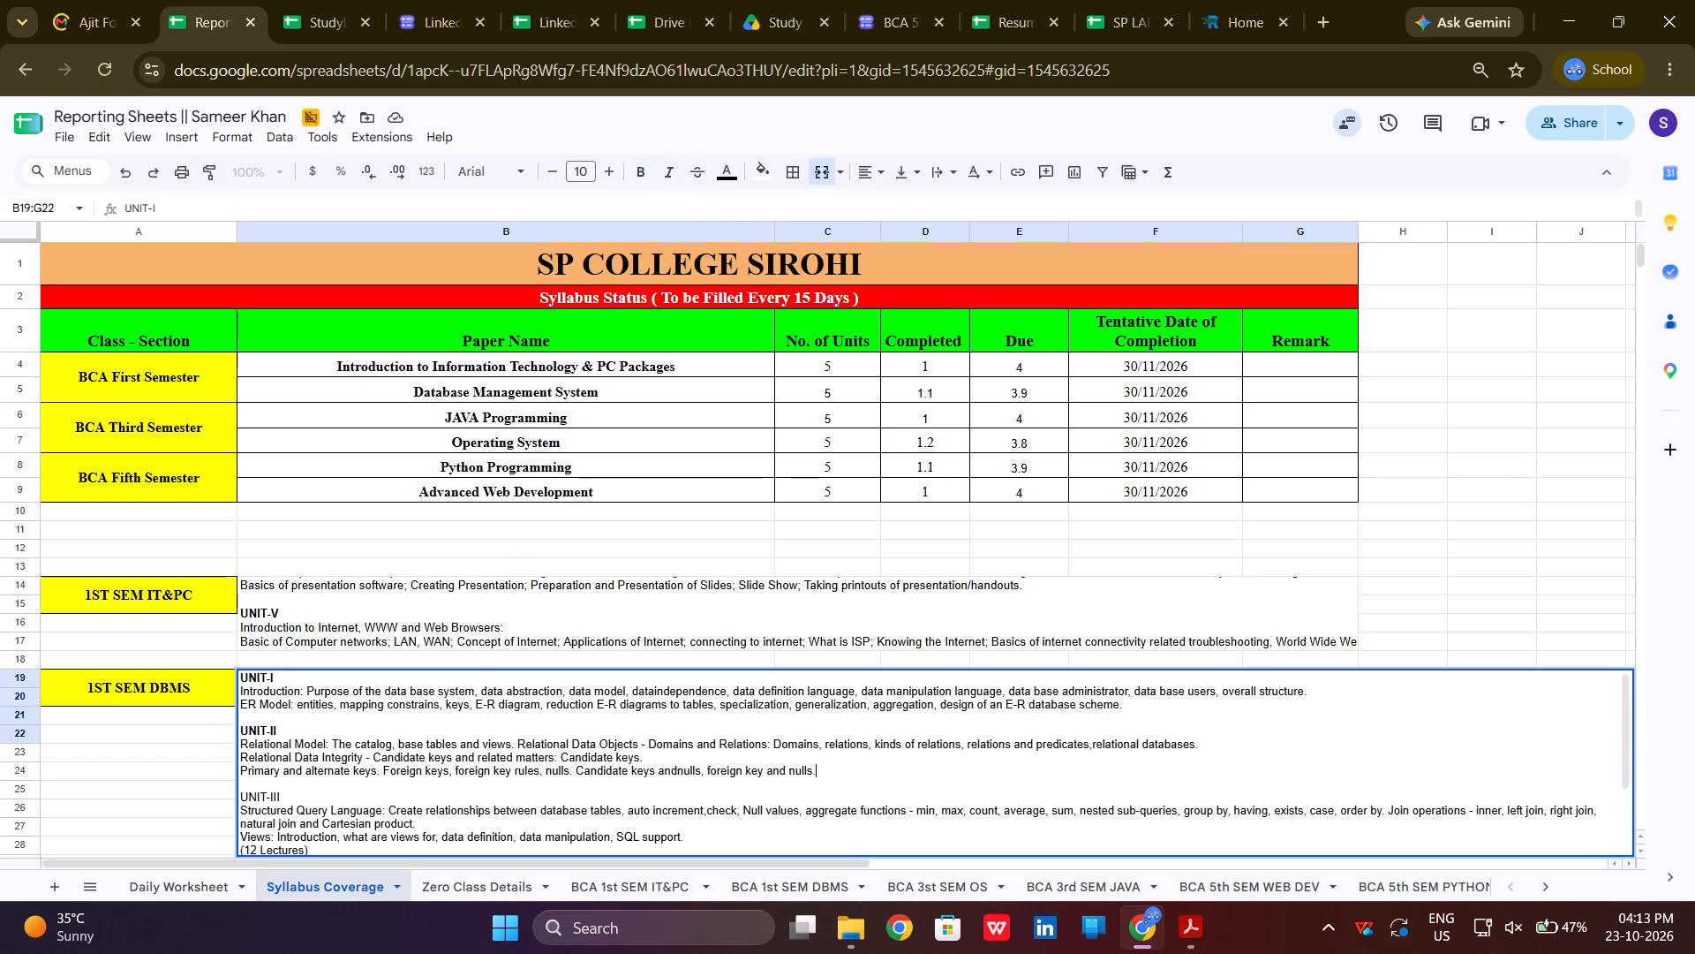
Delete the "(12 Lectures)" text closing UNIT-III in the DBMS syllabus and make the UNIT-III heading bold.
{"action": "left_click_drag", "start_coordinate": [290, 800], "coordinate": [221, 791]}
{"action": "left_click", "coordinate": [637, 158]}
{"action": "left_click", "coordinate": [637, 178]}
{"action": "left_click", "coordinate": [324, 844]}
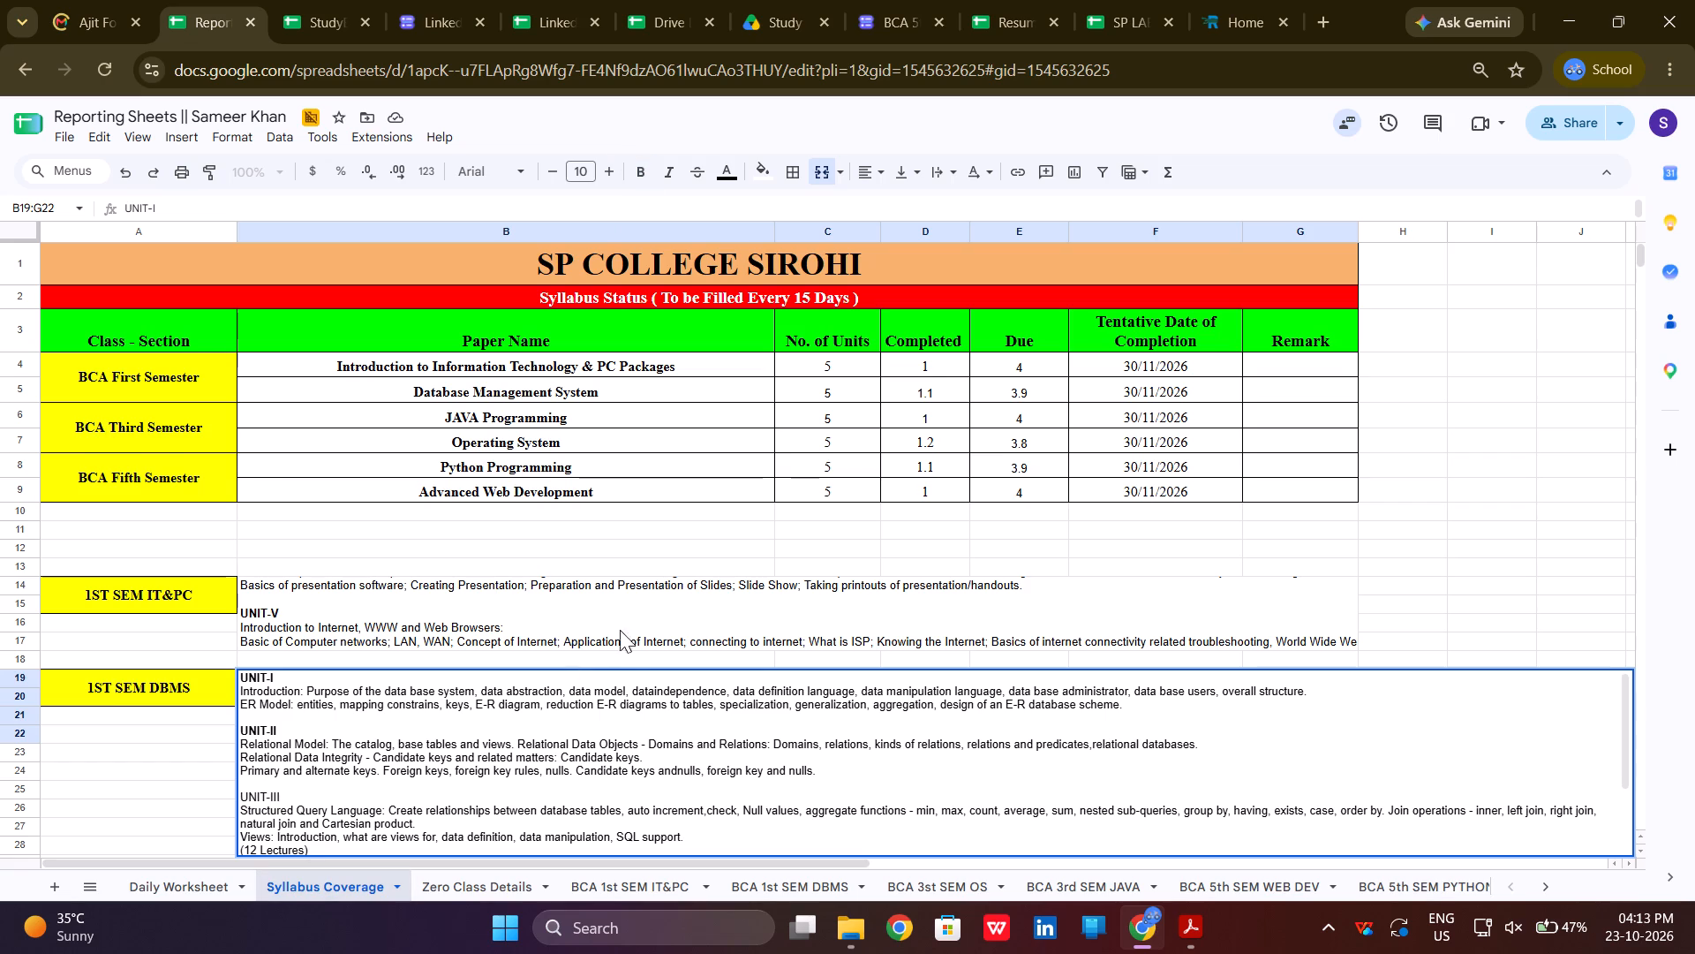
{"action": "scroll", "coordinate": [643, 606], "scroll_direction": "down", "scroll_amount": 2}
{"action": "scroll", "coordinate": [400, 829], "scroll_direction": "down", "scroll_amount": 1}
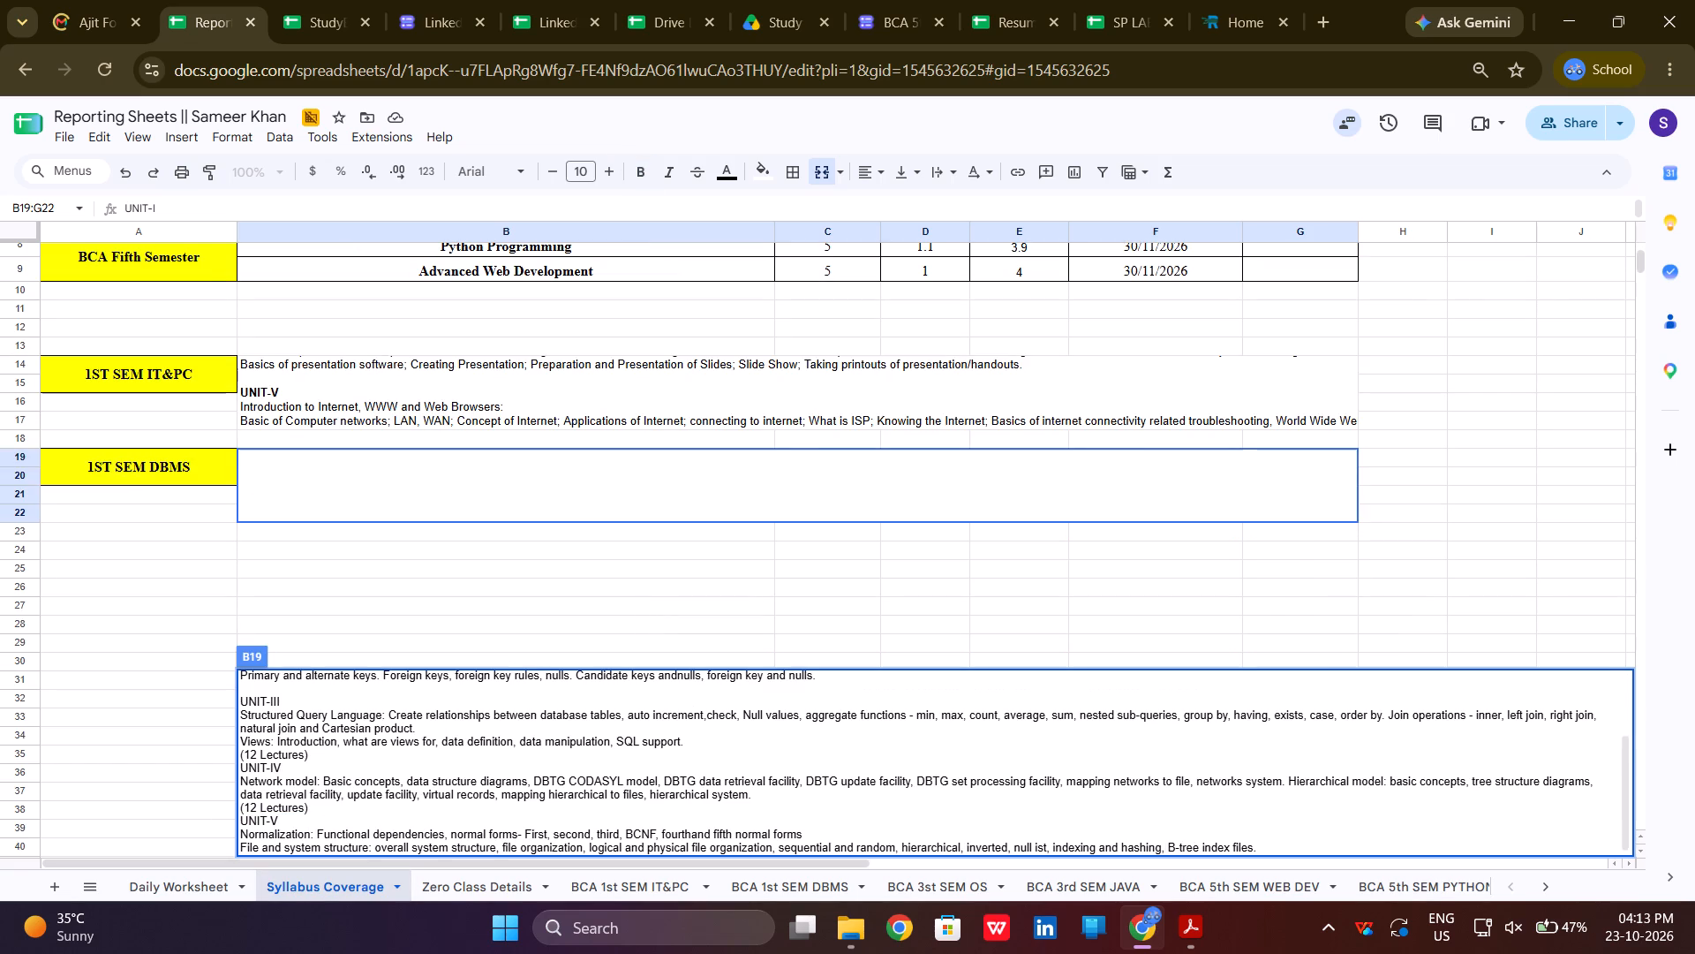
{"action": "left_click_drag", "start_coordinate": [320, 758], "coordinate": [238, 759]}
{"action": "key", "text": "BackSpace"}
{"action": "left_click_drag", "start_coordinate": [298, 701], "coordinate": [214, 692]}
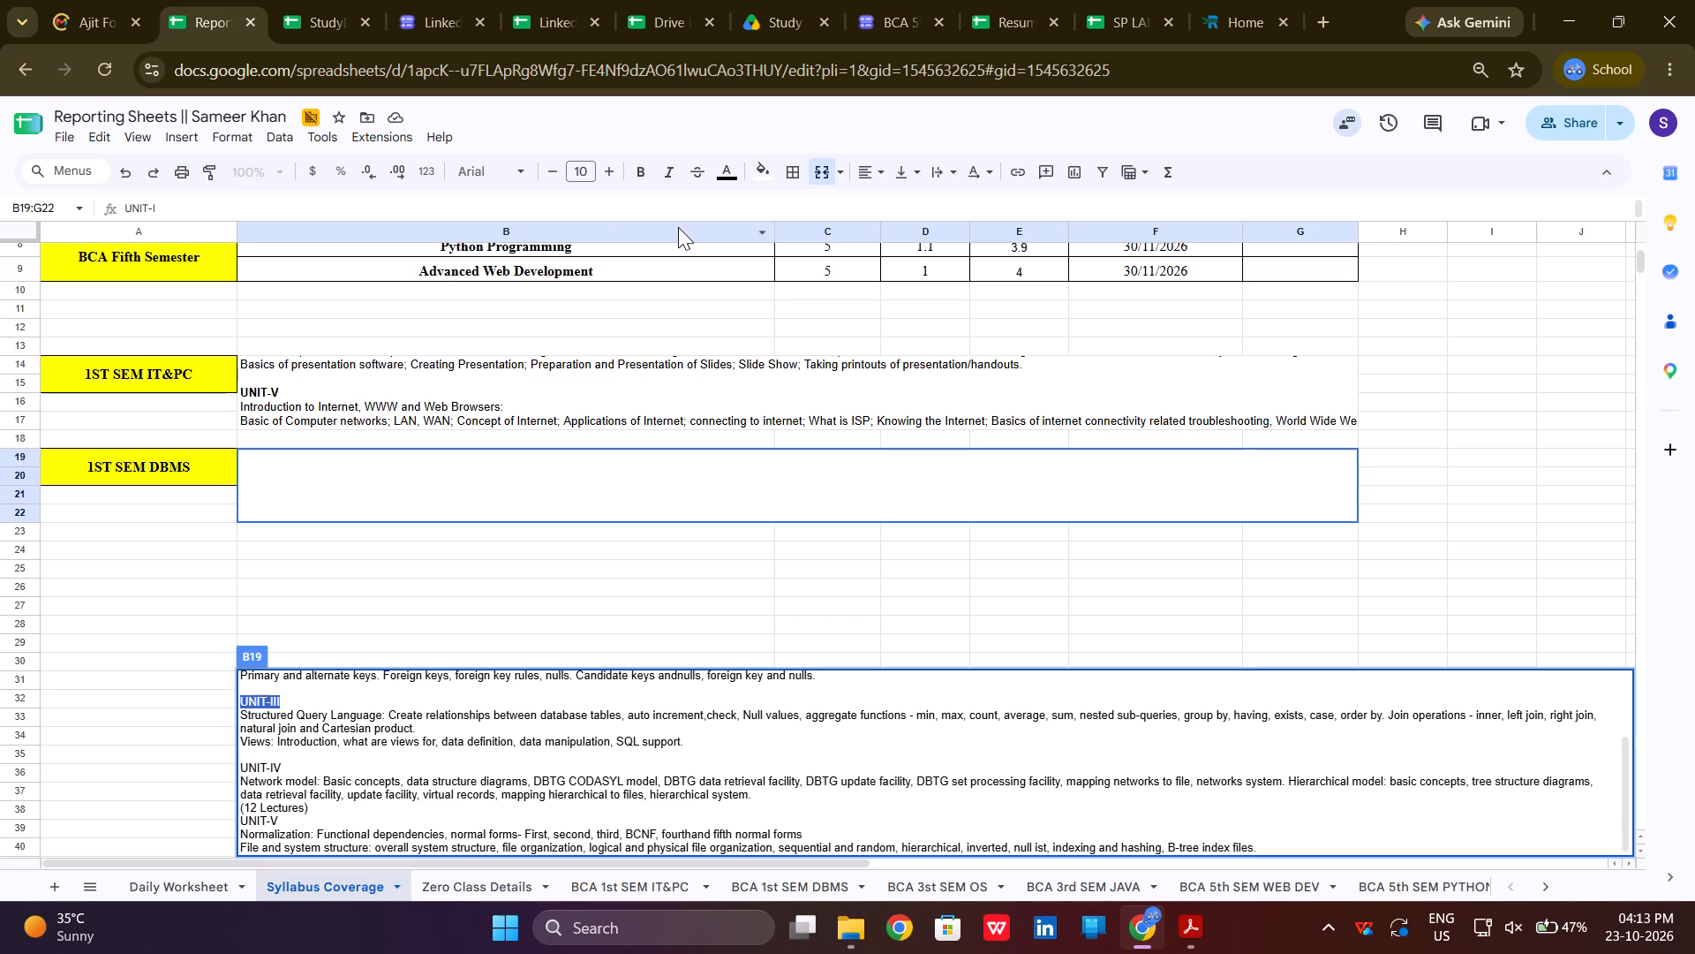
{"action": "left_click", "coordinate": [648, 174]}
Make the UNIT-IV and UNIT-V headings bold, delete the "(12 Lectures)" text closing UNIT-IV, and commit the DBMS cell.
{"action": "left_click_drag", "start_coordinate": [301, 766], "coordinate": [190, 763]}
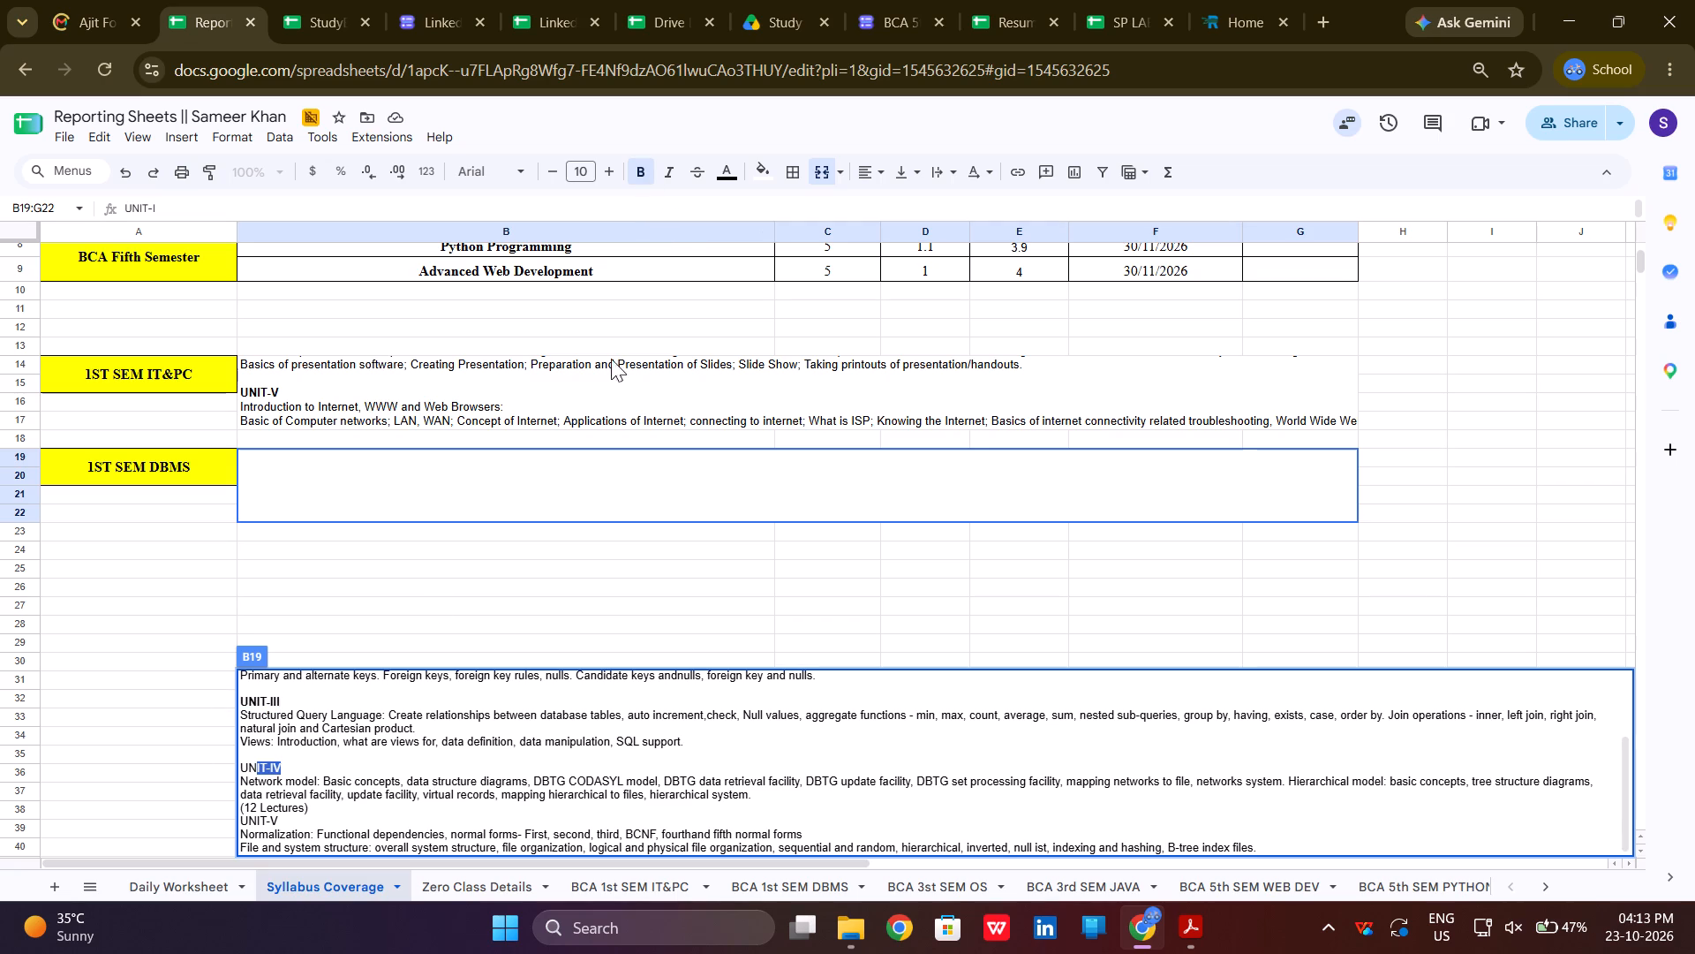
{"action": "left_click", "coordinate": [629, 176]}
{"action": "left_click_drag", "start_coordinate": [308, 807], "coordinate": [211, 803]}
{"action": "key", "text": "BackSpace"}
{"action": "left_click_drag", "start_coordinate": [296, 814], "coordinate": [239, 815]}
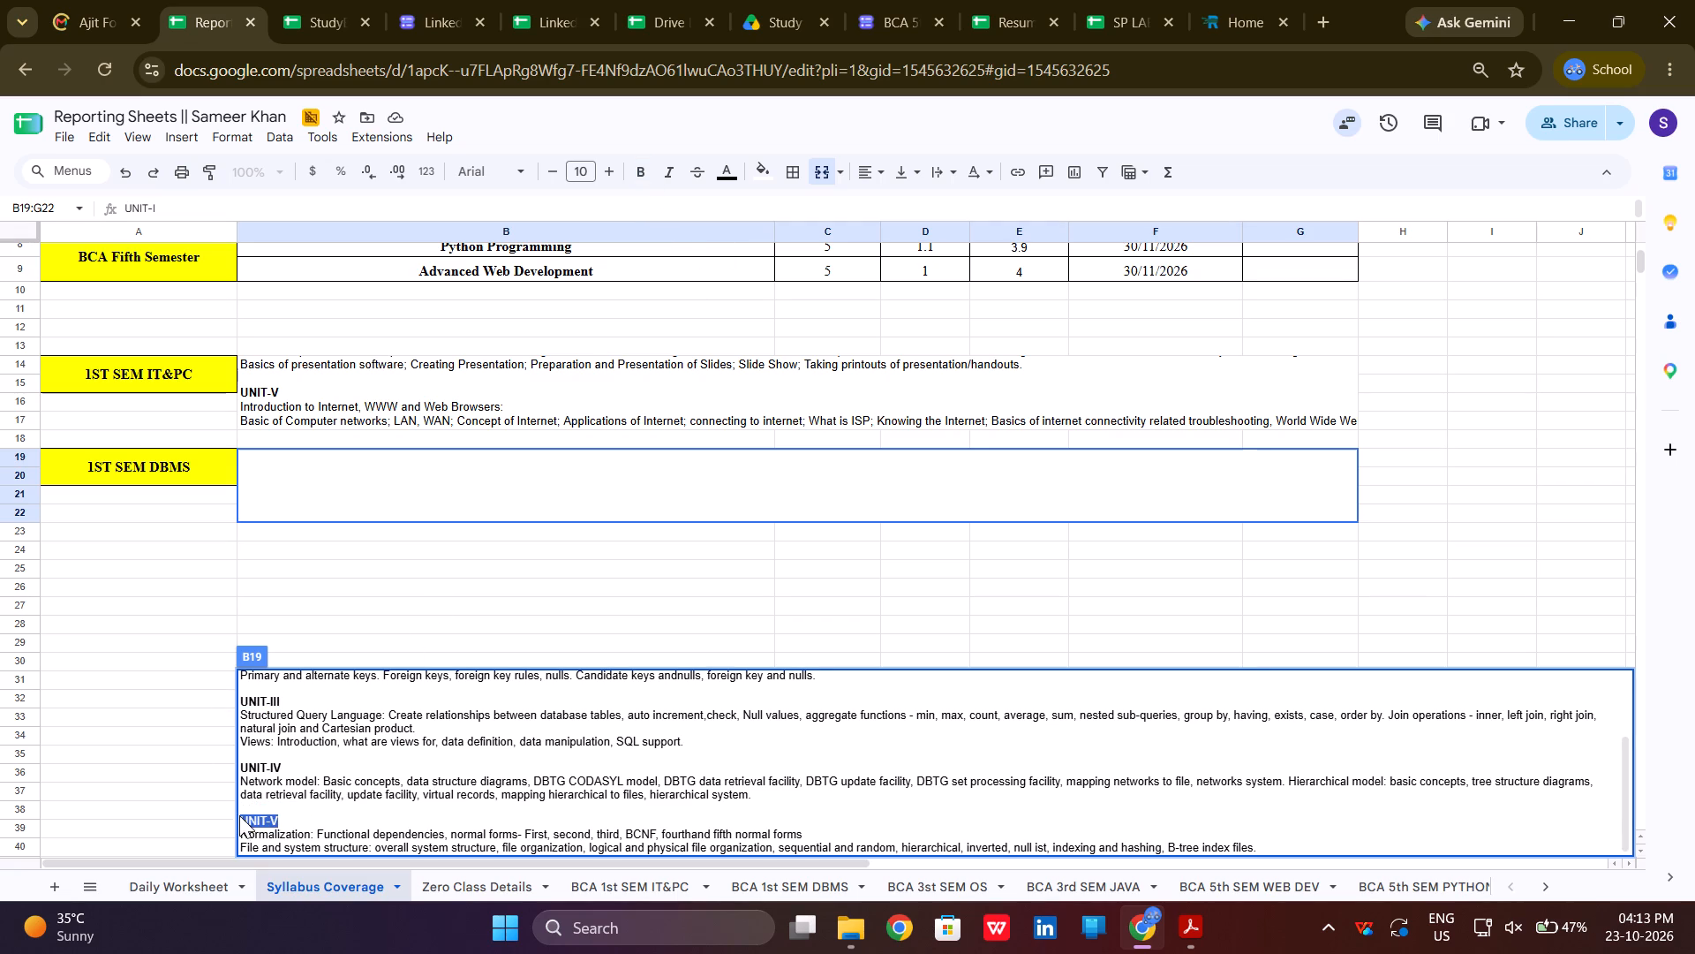
{"action": "left_click_drag", "start_coordinate": [239, 815], "coordinate": [227, 811]}
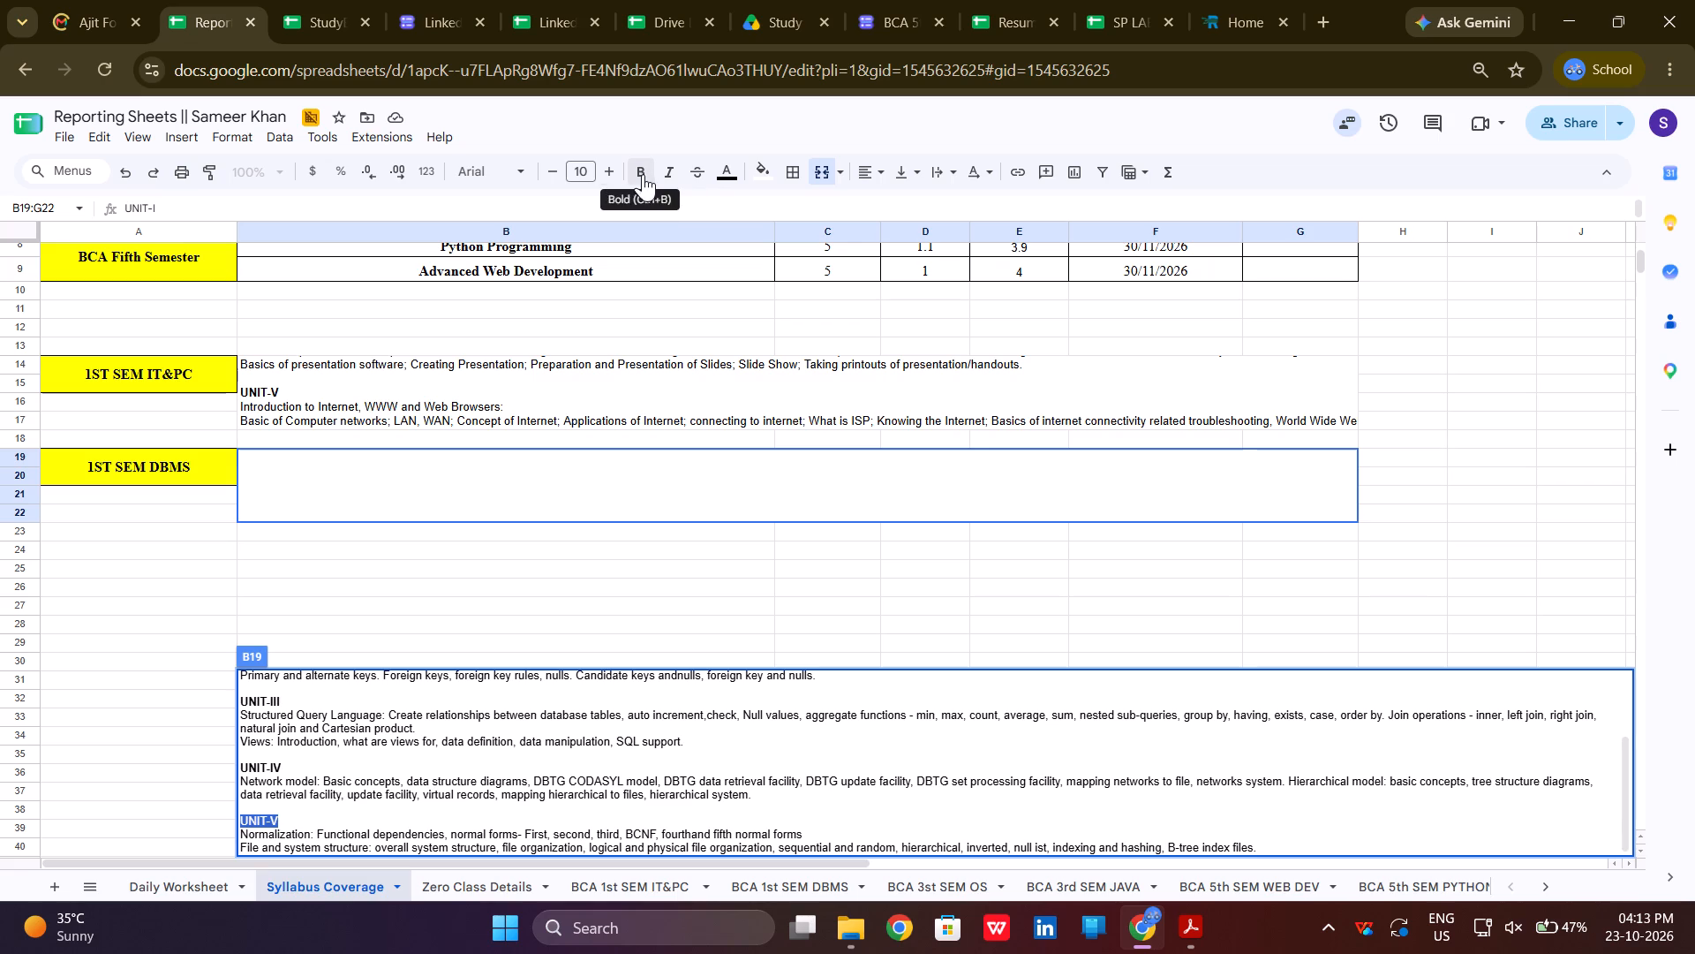
{"action": "left_click", "coordinate": [642, 173]}
{"action": "scroll", "coordinate": [473, 761], "scroll_direction": "down", "scroll_amount": 1}
{"action": "left_click", "coordinate": [476, 579]}
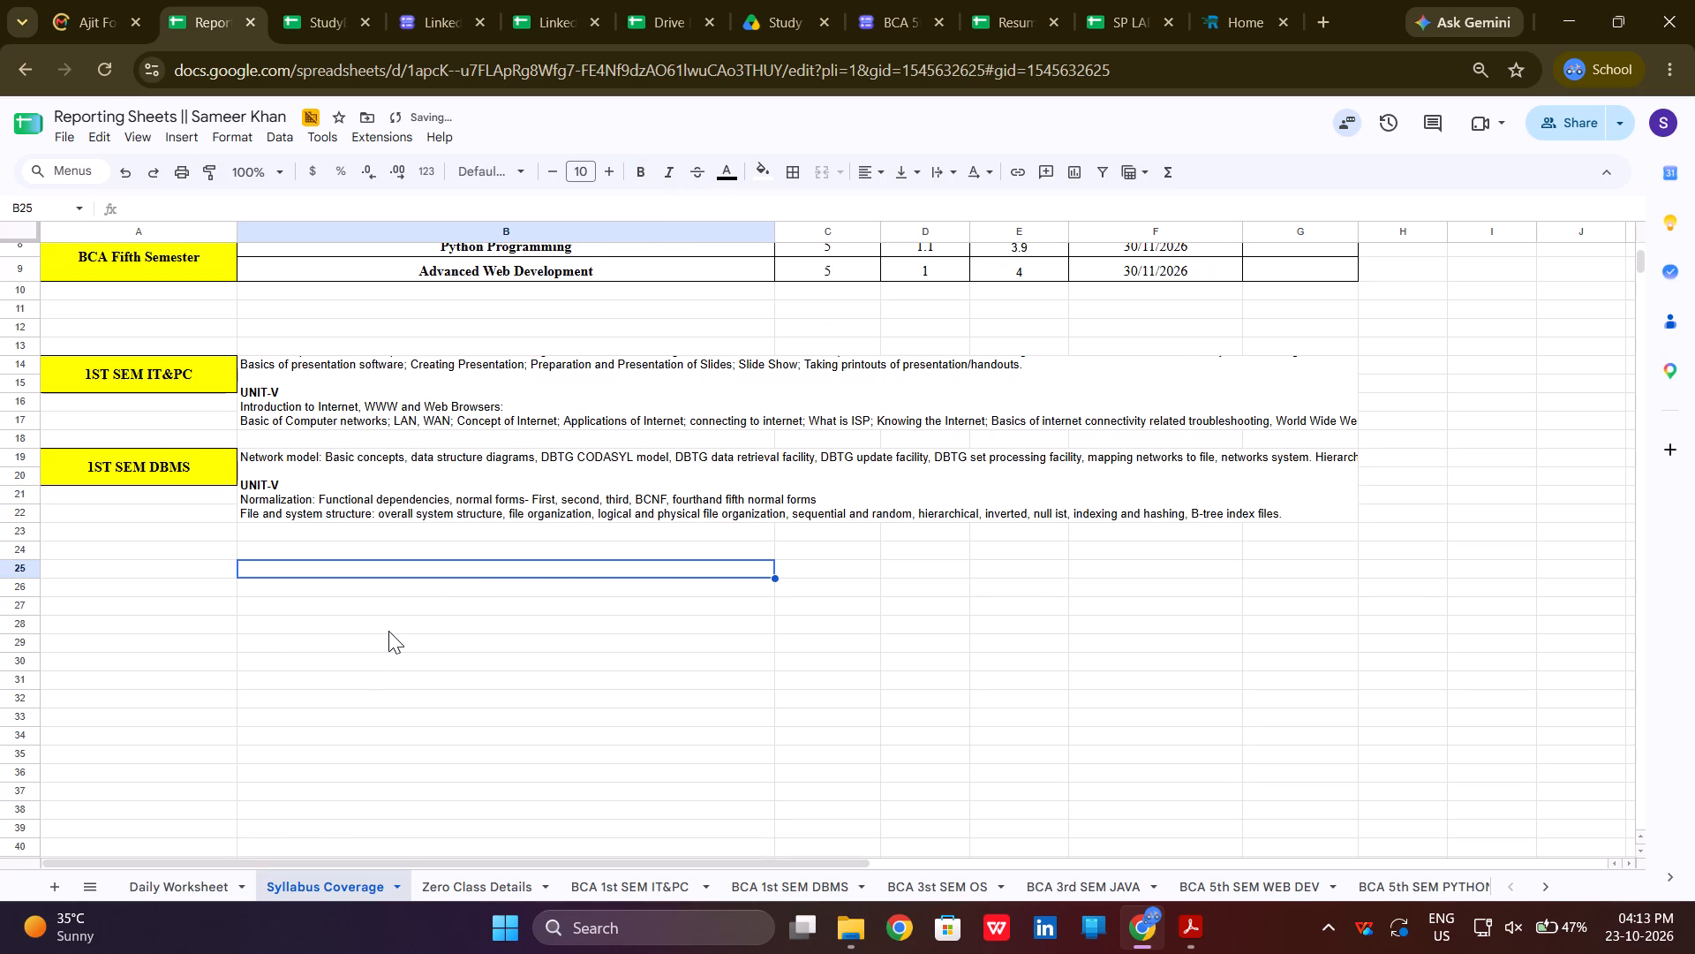
Insert one row above row 18 to widen the gap between the 1ST SEM IT&PC and 1ST SEM DBMS blocks.
{"action": "scroll", "coordinate": [389, 632], "scroll_direction": "up", "scroll_amount": 1}
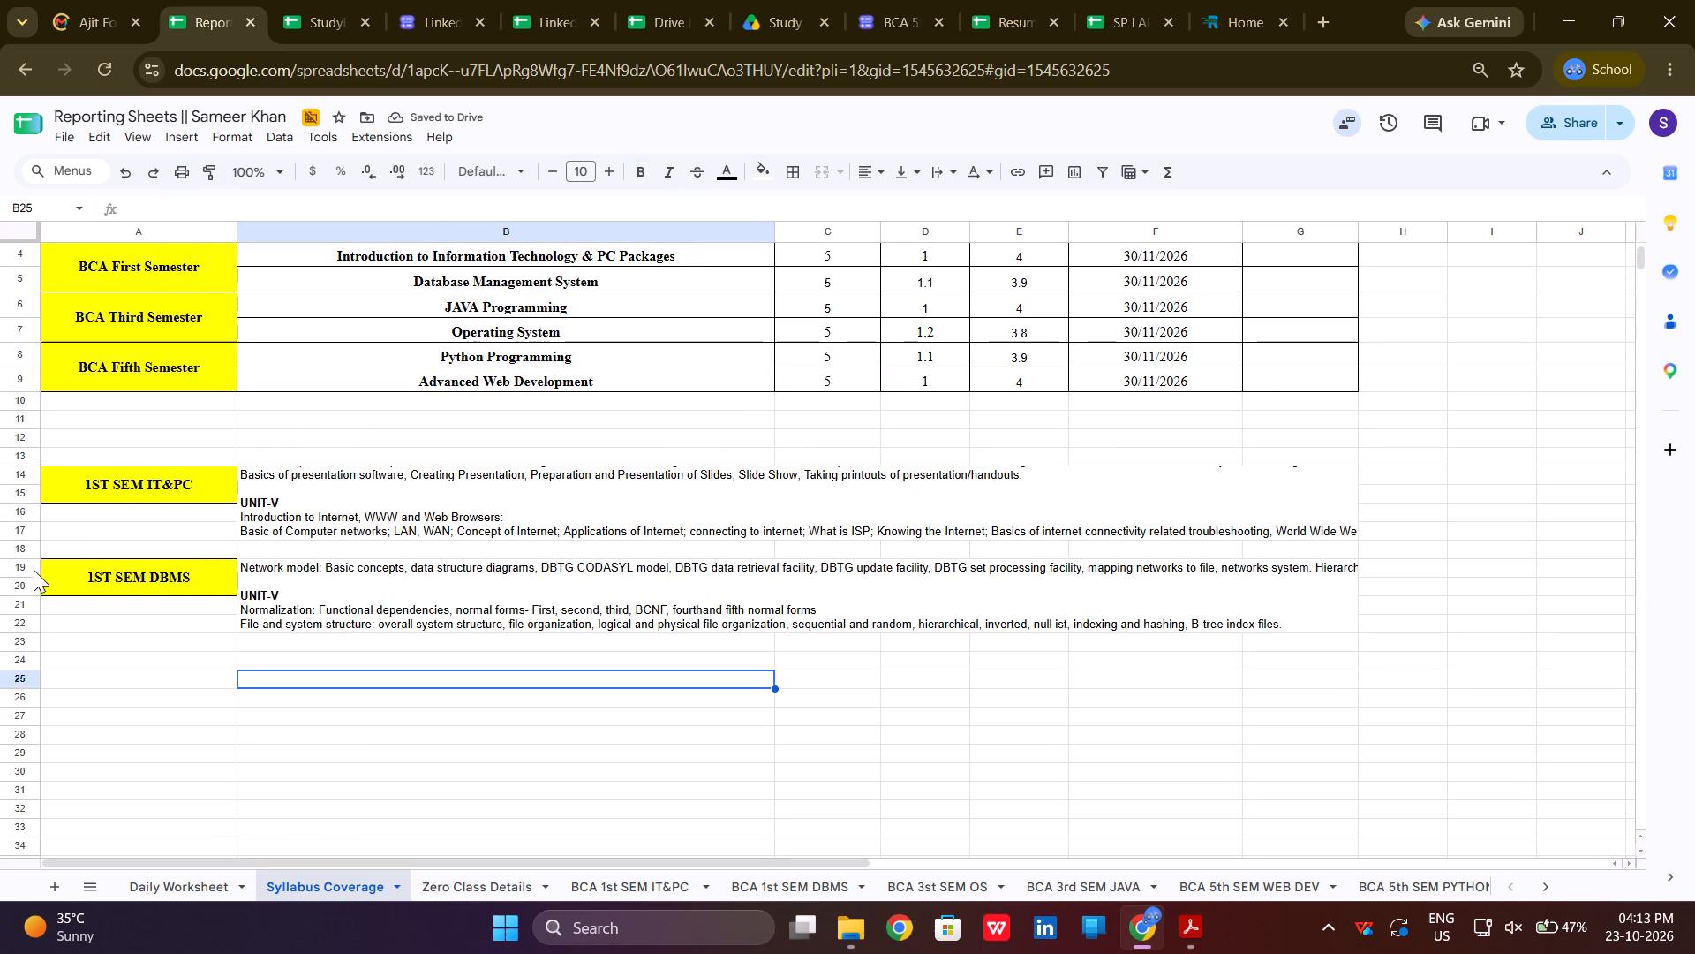
{"action": "left_click", "coordinate": [83, 548]}
{"action": "right_click", "coordinate": [83, 548]}
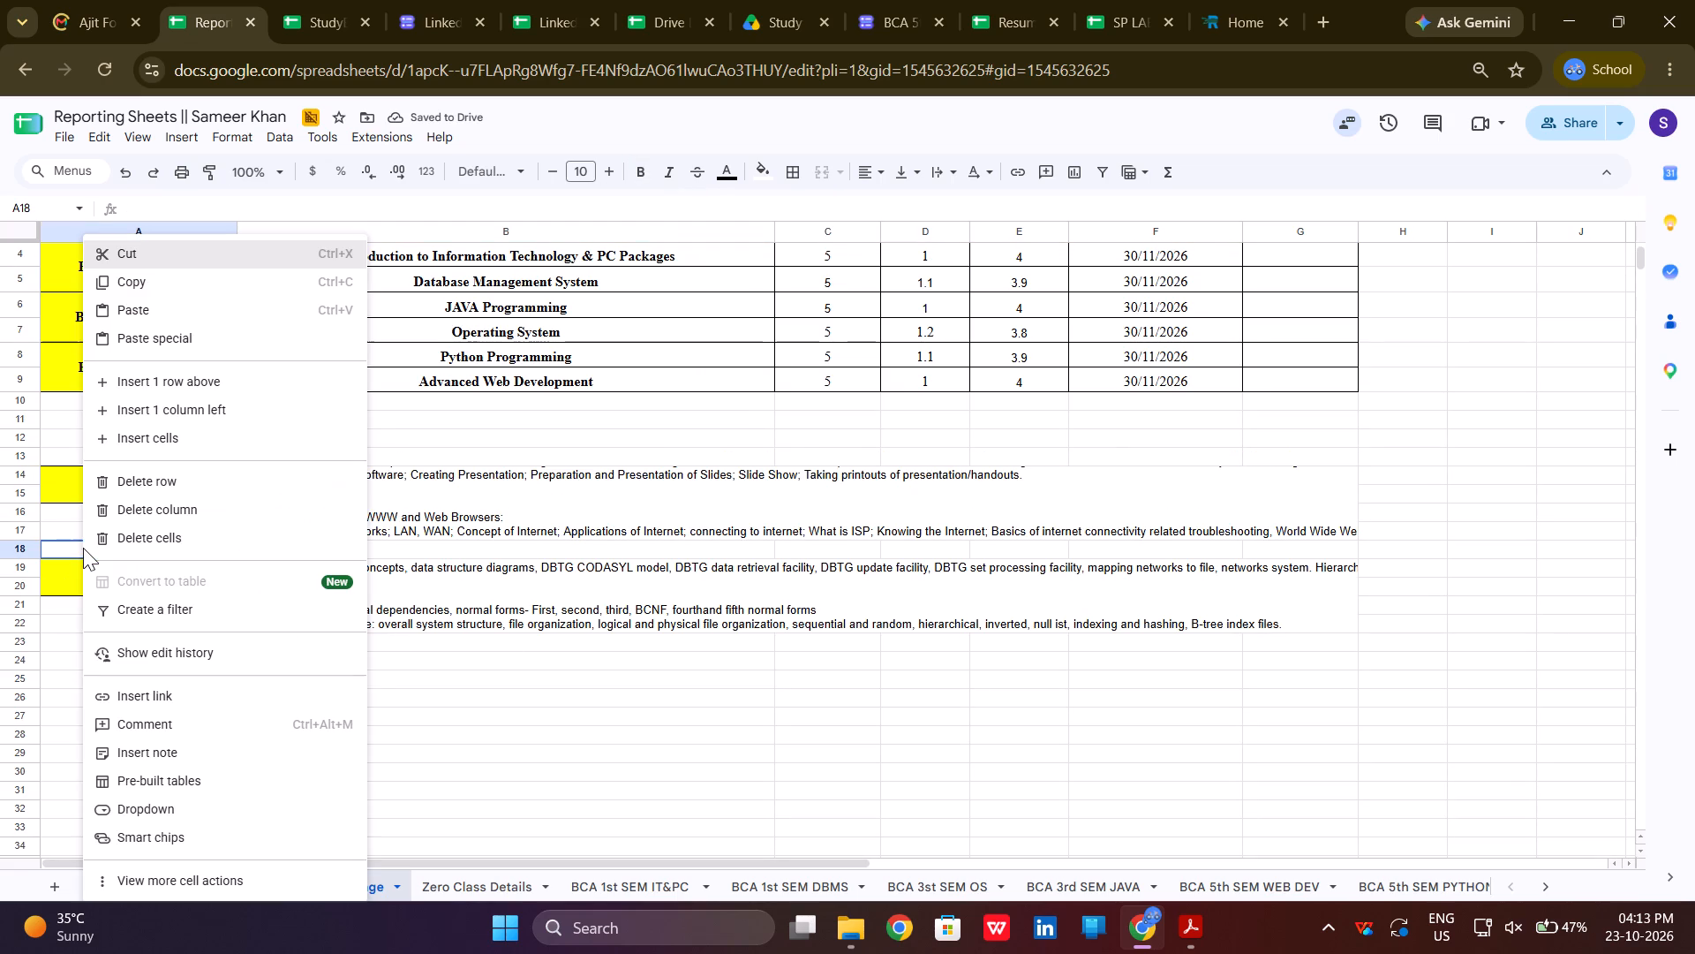
{"action": "left_click", "coordinate": [192, 387]}
{"action": "left_click", "coordinate": [458, 634]}
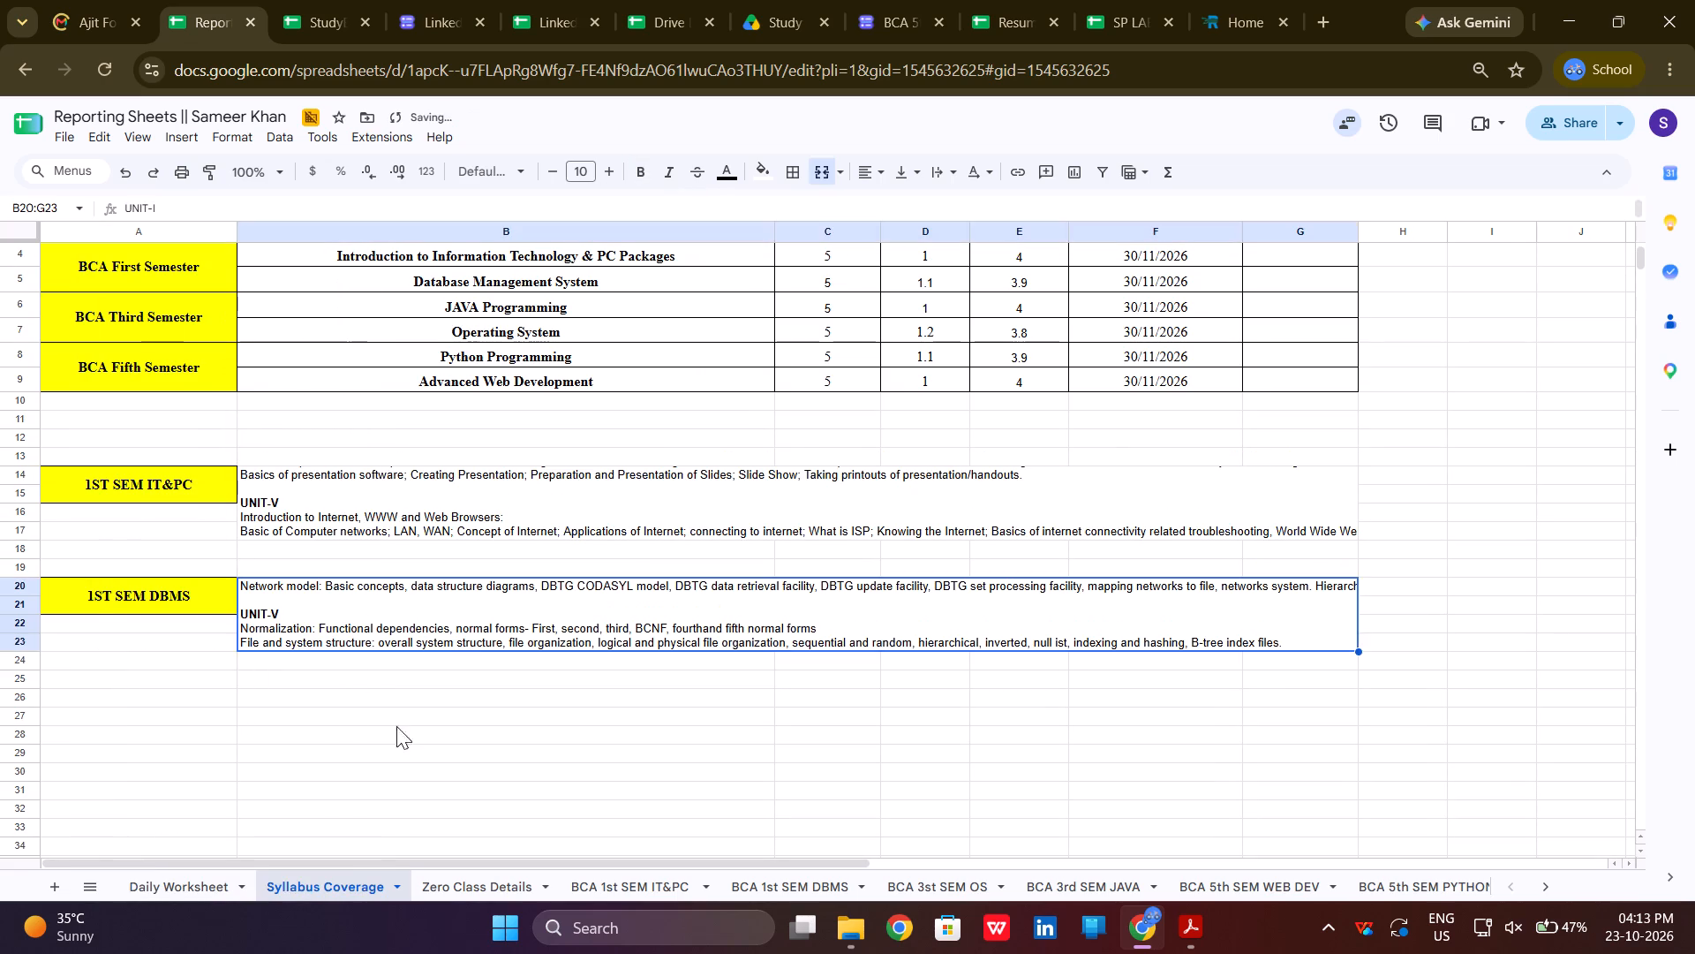
{"action": "left_click", "coordinate": [339, 776]}
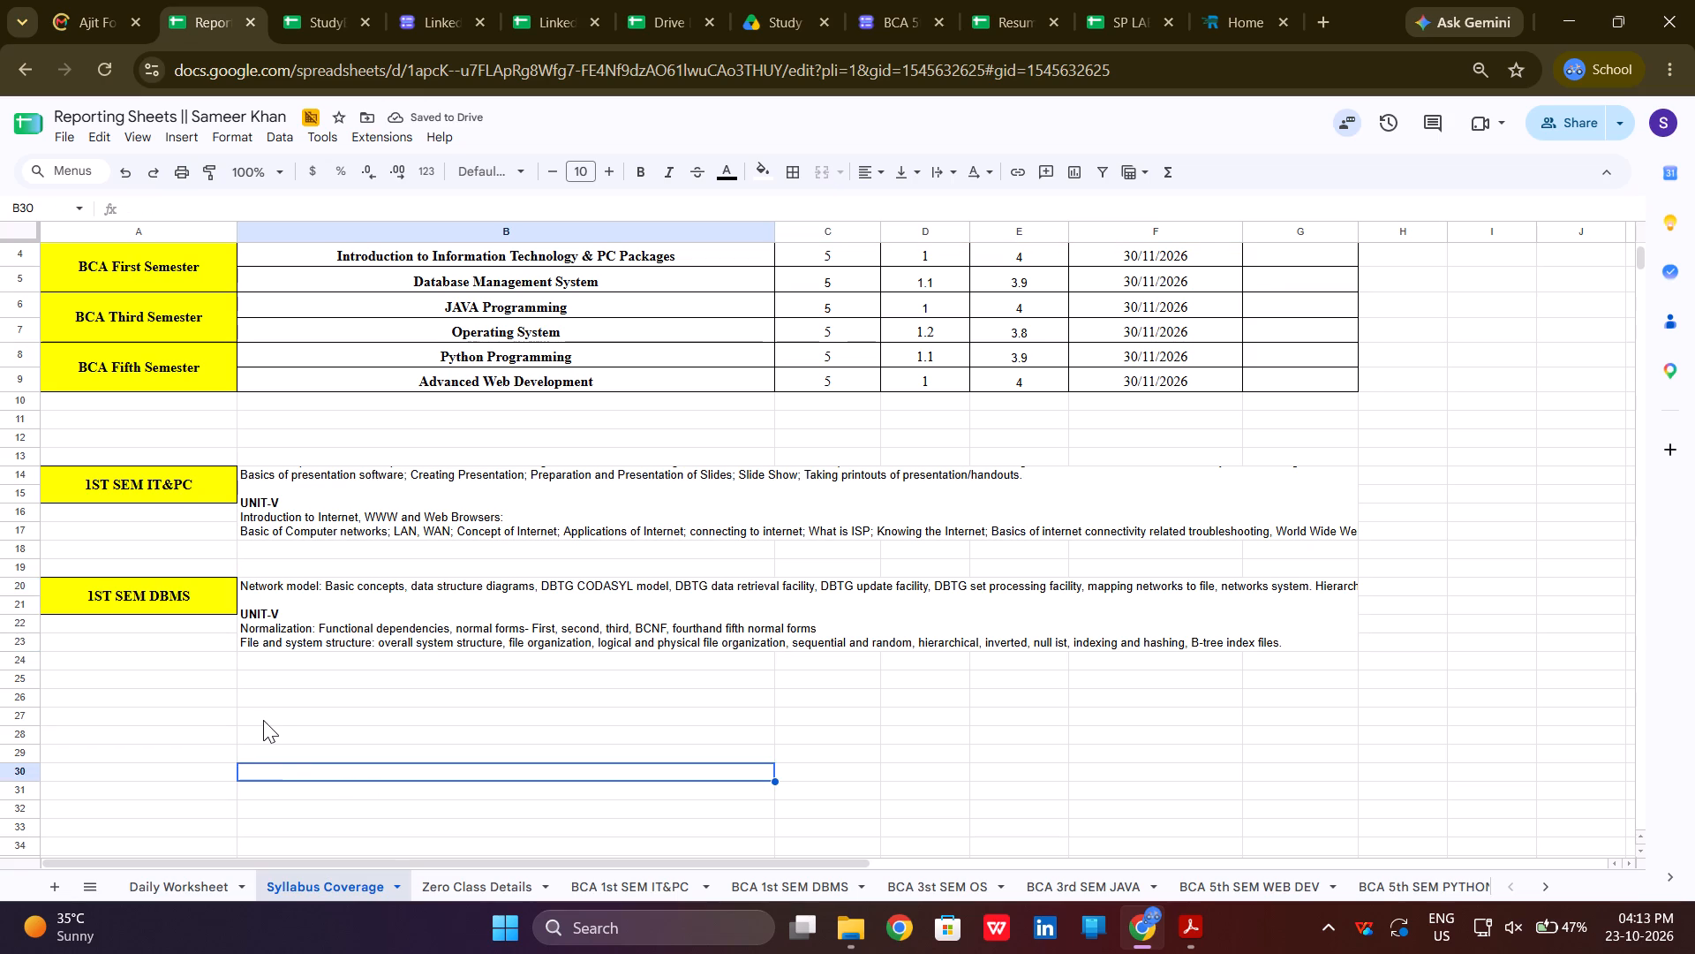
Enter the heading COMPLETE SYLLABUS in cell A12 above the 1ST SEM IT&PC block.
{"action": "scroll", "coordinate": [263, 720], "scroll_direction": "down", "scroll_amount": 1}
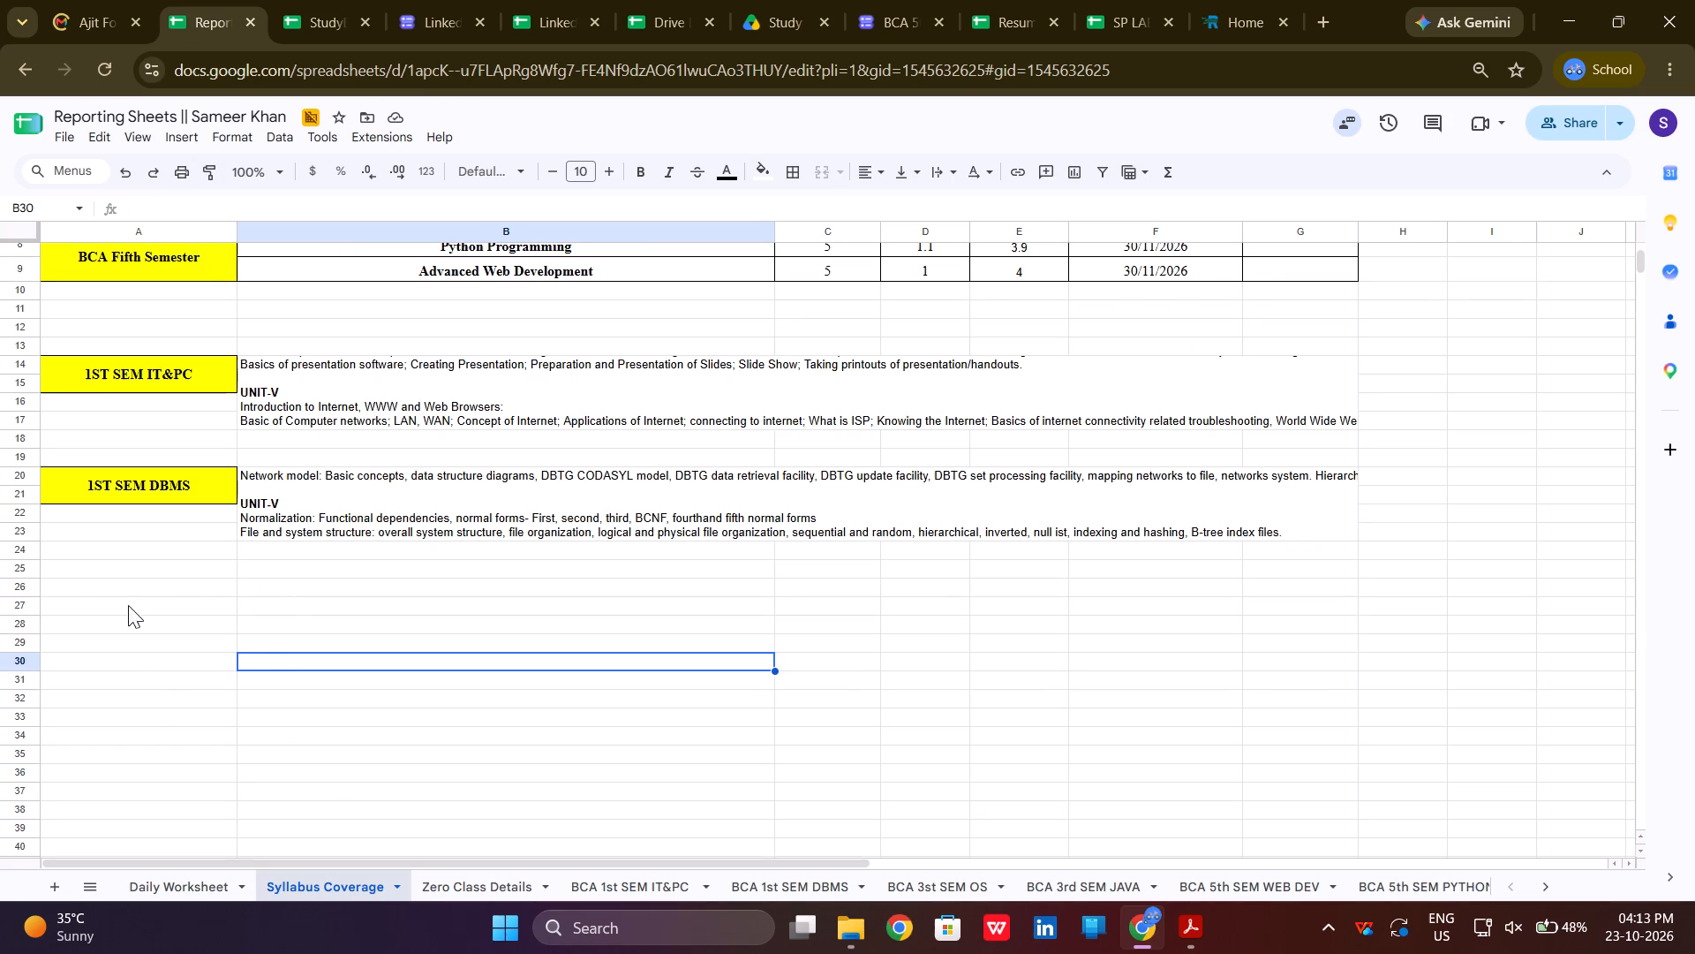
{"action": "left_click", "coordinate": [56, 585]}
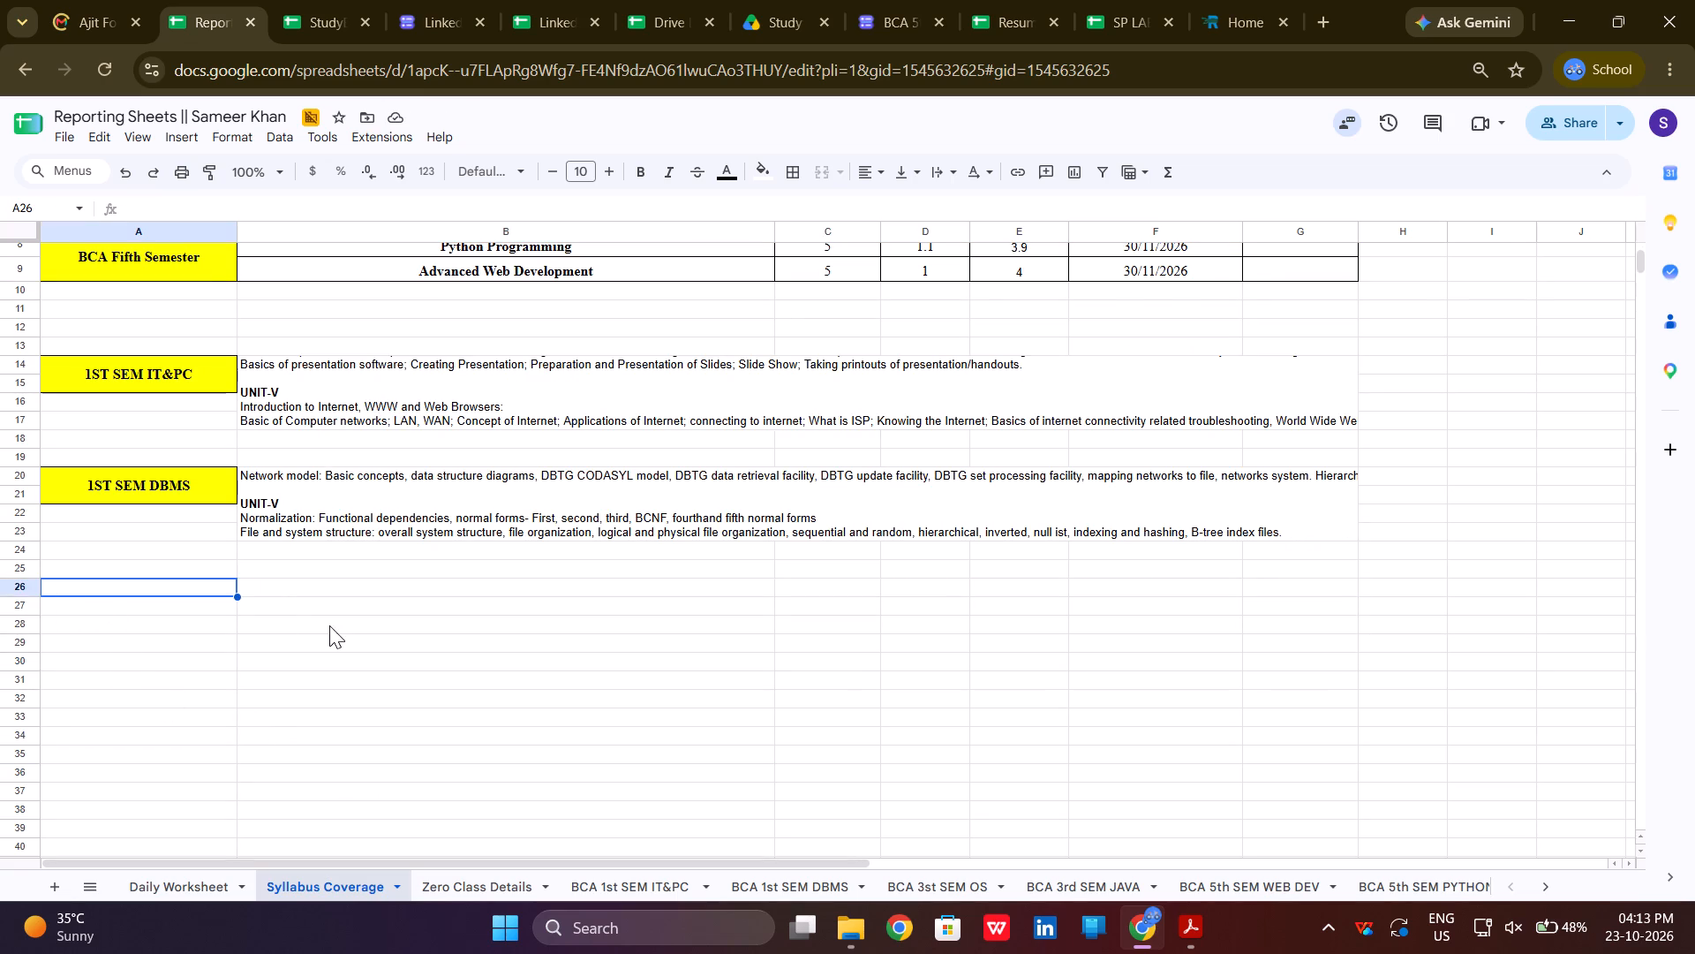
{"action": "scroll", "coordinate": [260, 629], "scroll_direction": "up", "scroll_amount": 3}
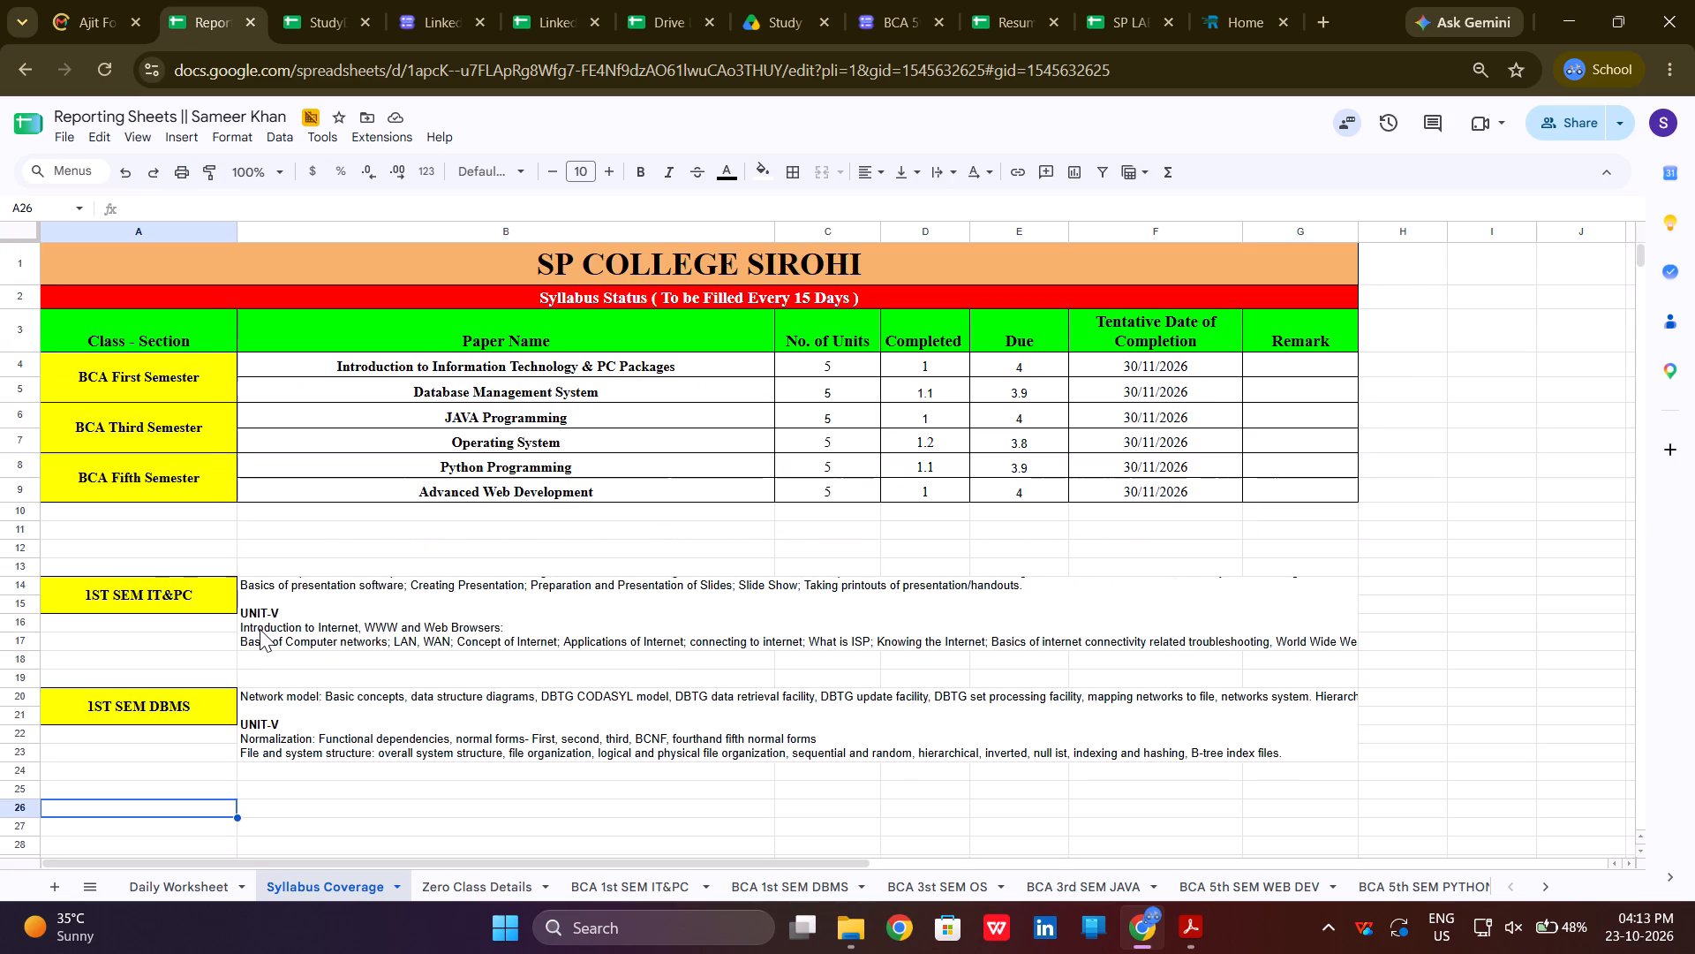
{"action": "left_click", "coordinate": [76, 556]}
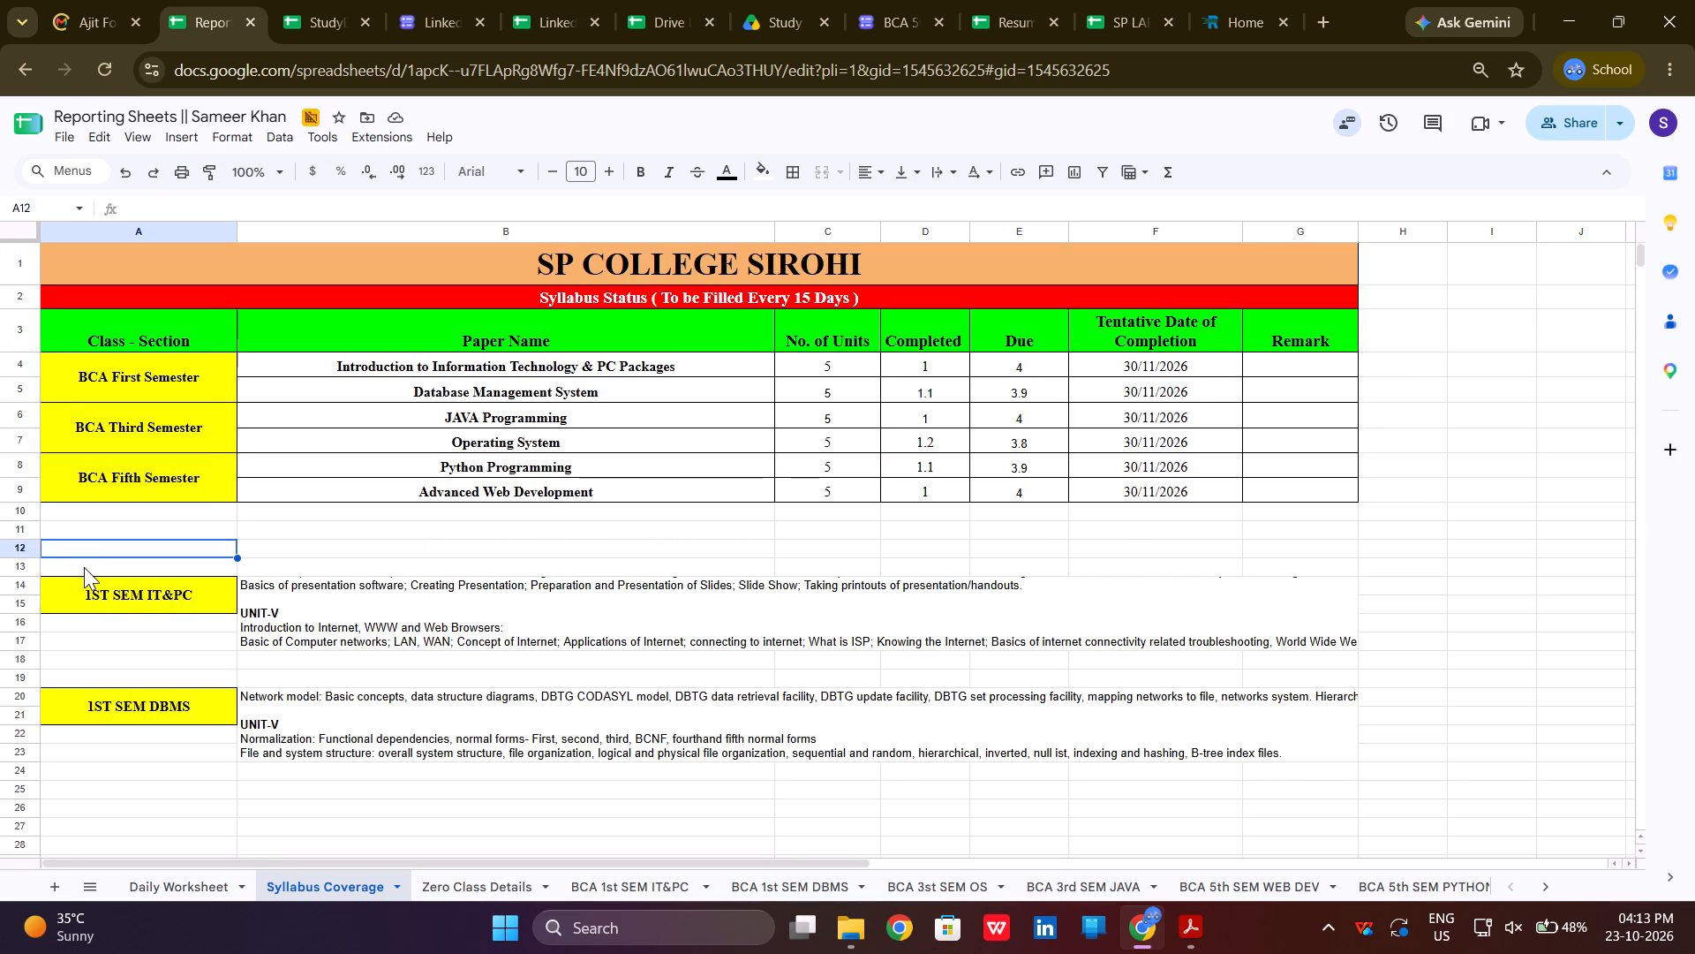
{"action": "type", "text": "c="}
{"action": "key", "text": "BackSpace"}
{"action": "key", "text": "BackSpace"}
{"action": "type", "text": "CP"}
{"action": "key", "text": "BackSpace"}
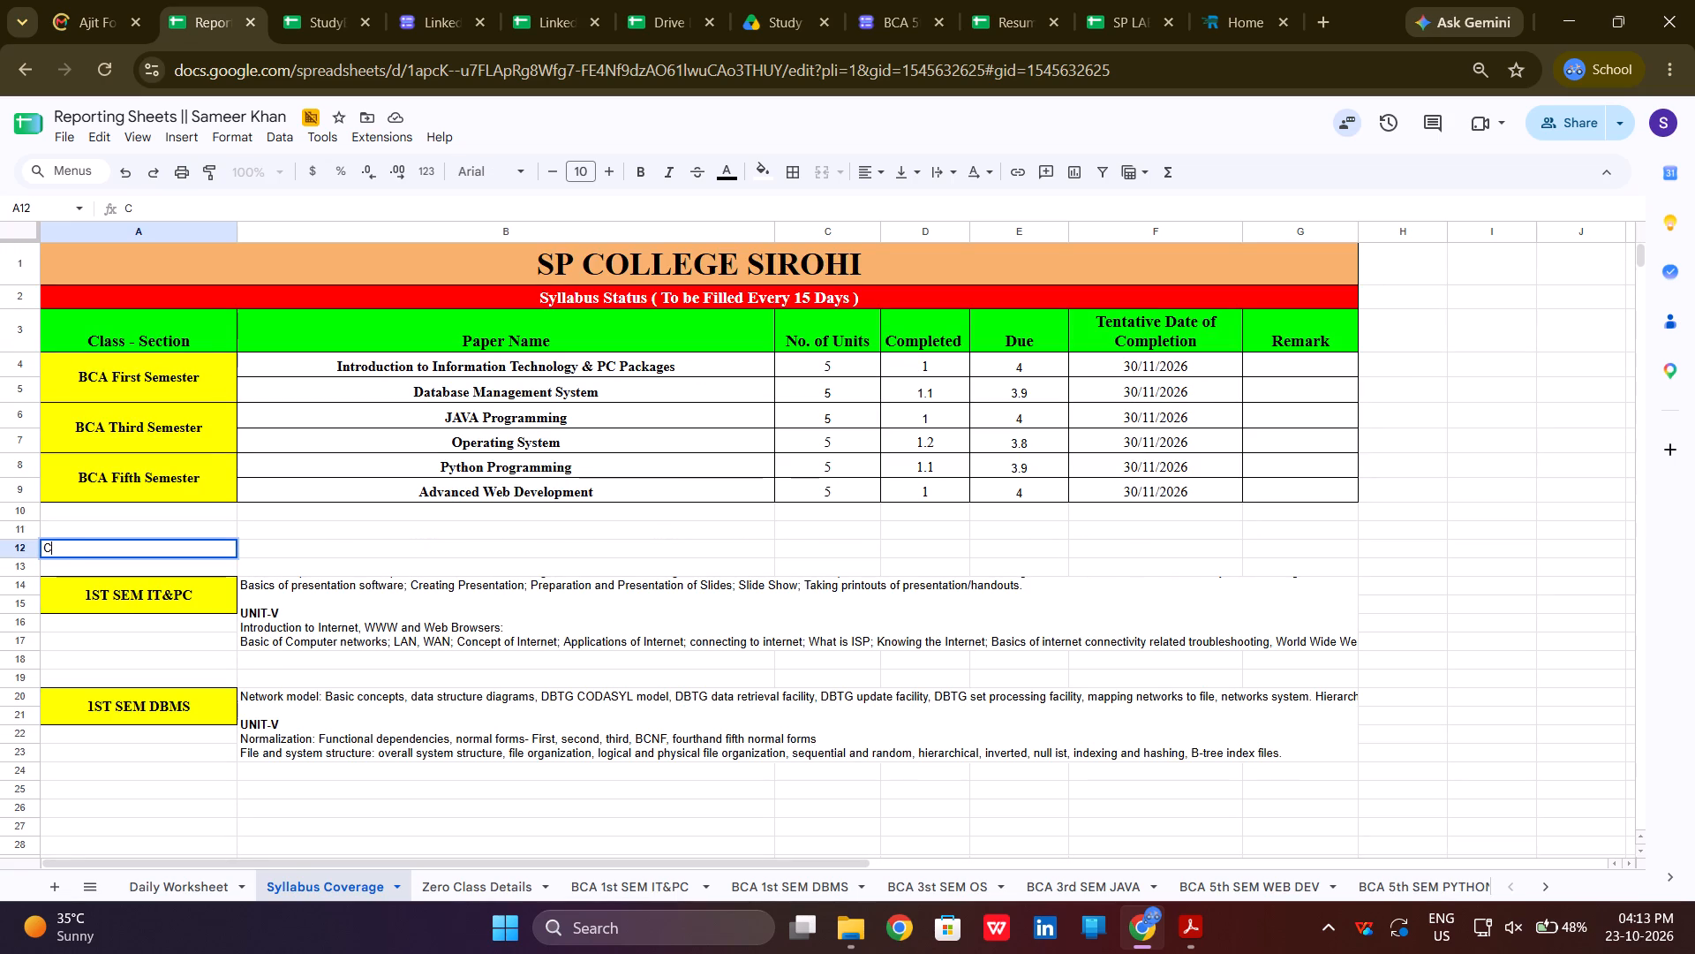
{"action": "type", "text": "OMPLETE SY"}
{"action": "type", "text": "LLA"}
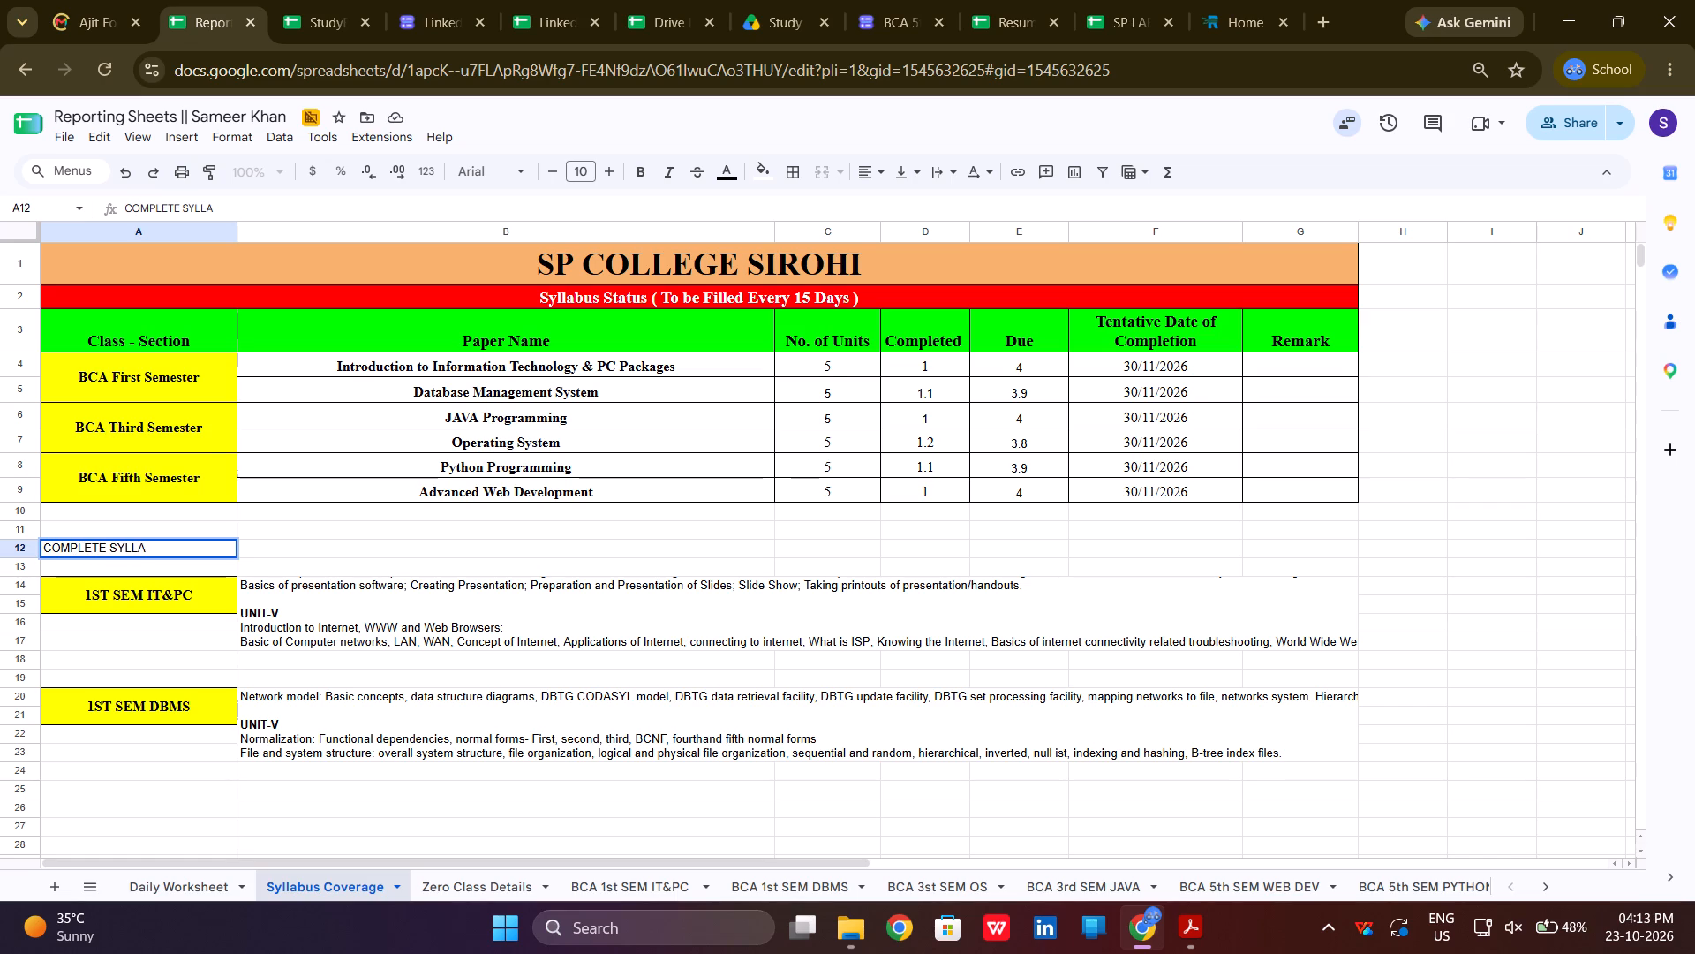
{"action": "type", "text": "BUS"}
{"action": "left_click_drag", "start_coordinate": [227, 551], "coordinate": [614, 564]}
Insert two blank rows between the COMPLETE SYLLABUS heading and the 1ST SEM IT&PC block.
{"action": "left_click", "coordinate": [126, 564]}
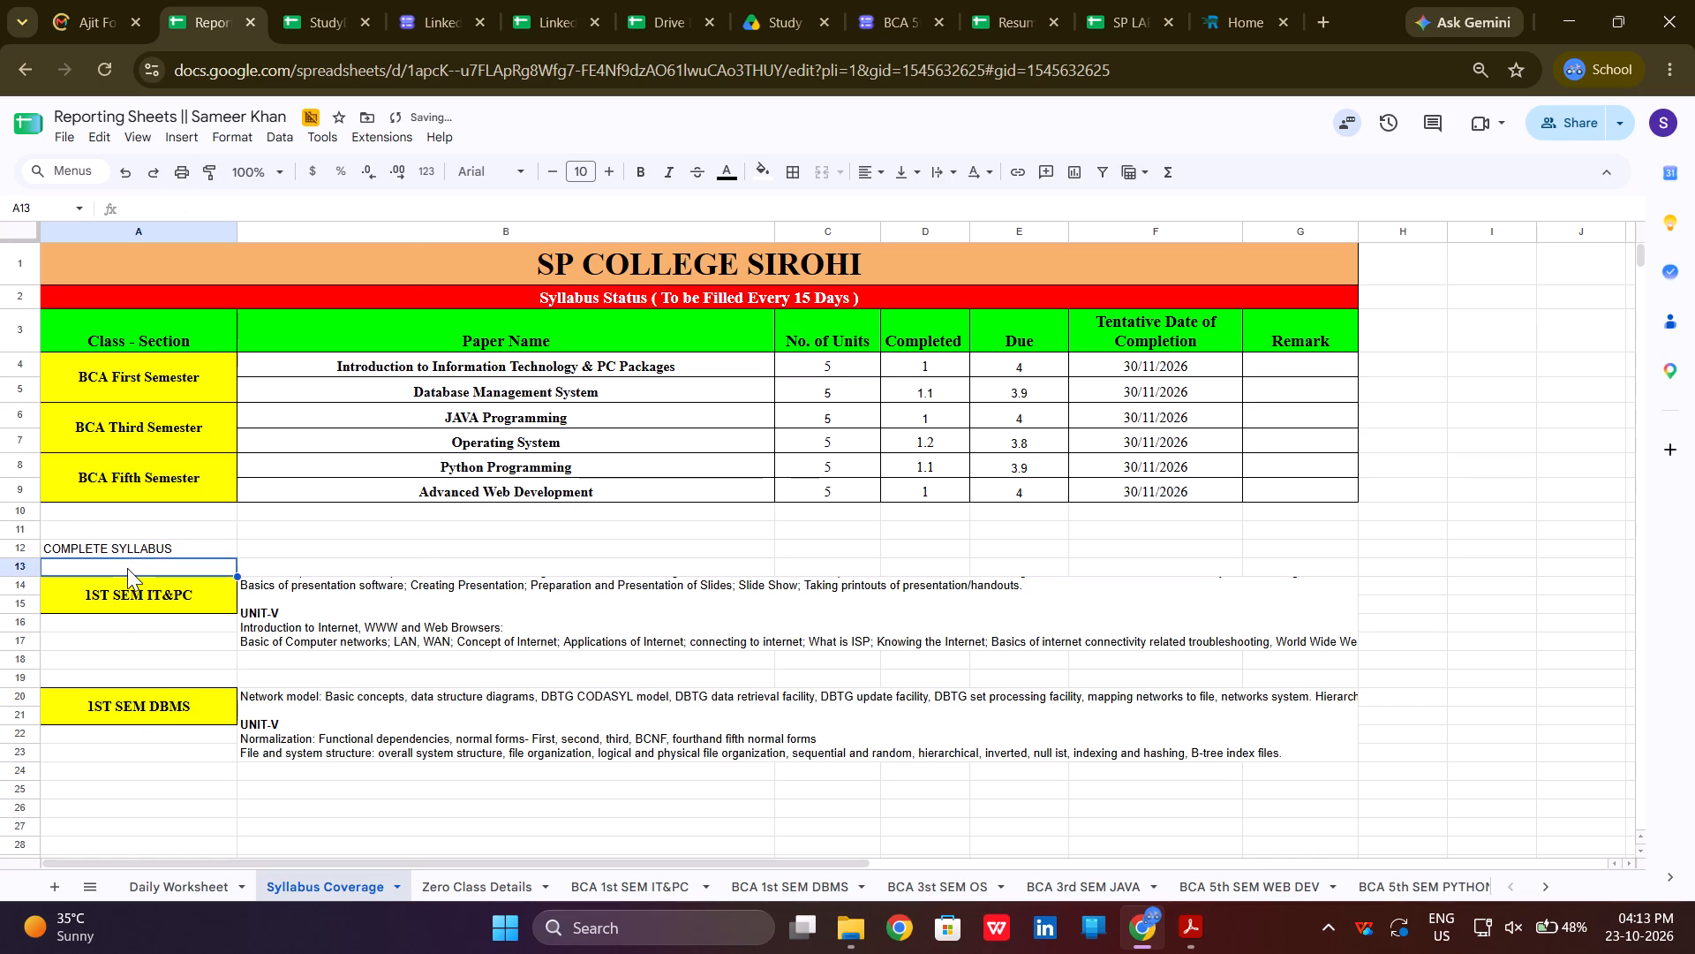
{"action": "right_click", "coordinate": [127, 568]}
{"action": "left_click", "coordinate": [229, 395]}
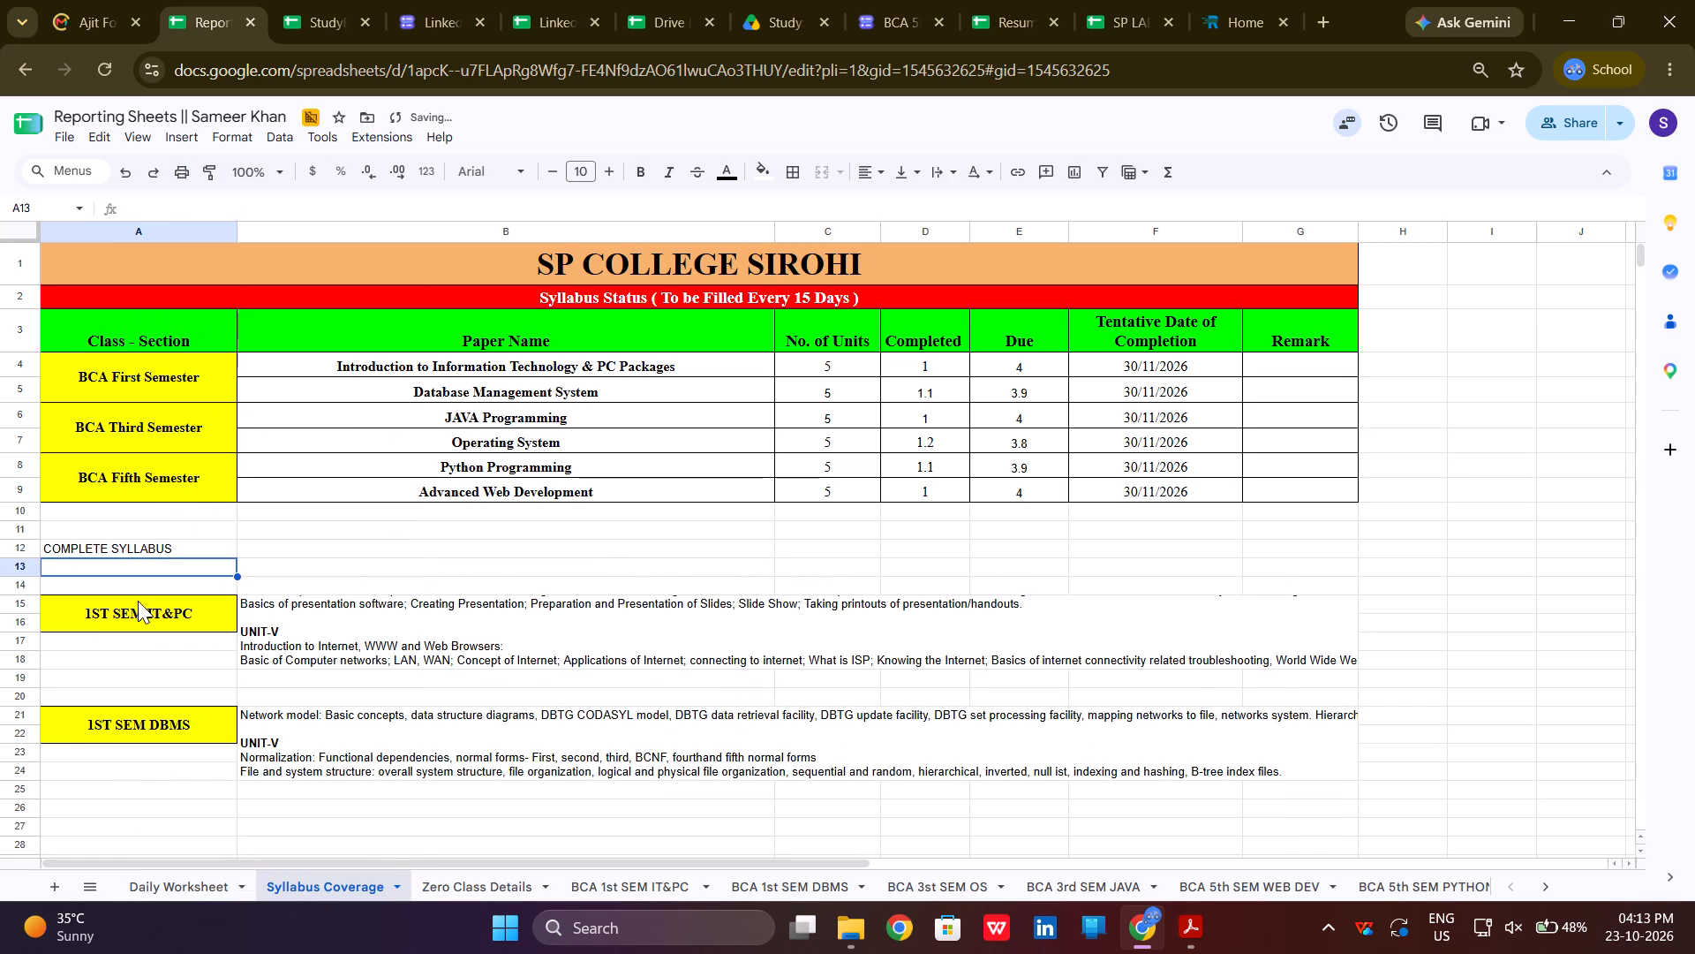
{"action": "right_click", "coordinate": [164, 587]}
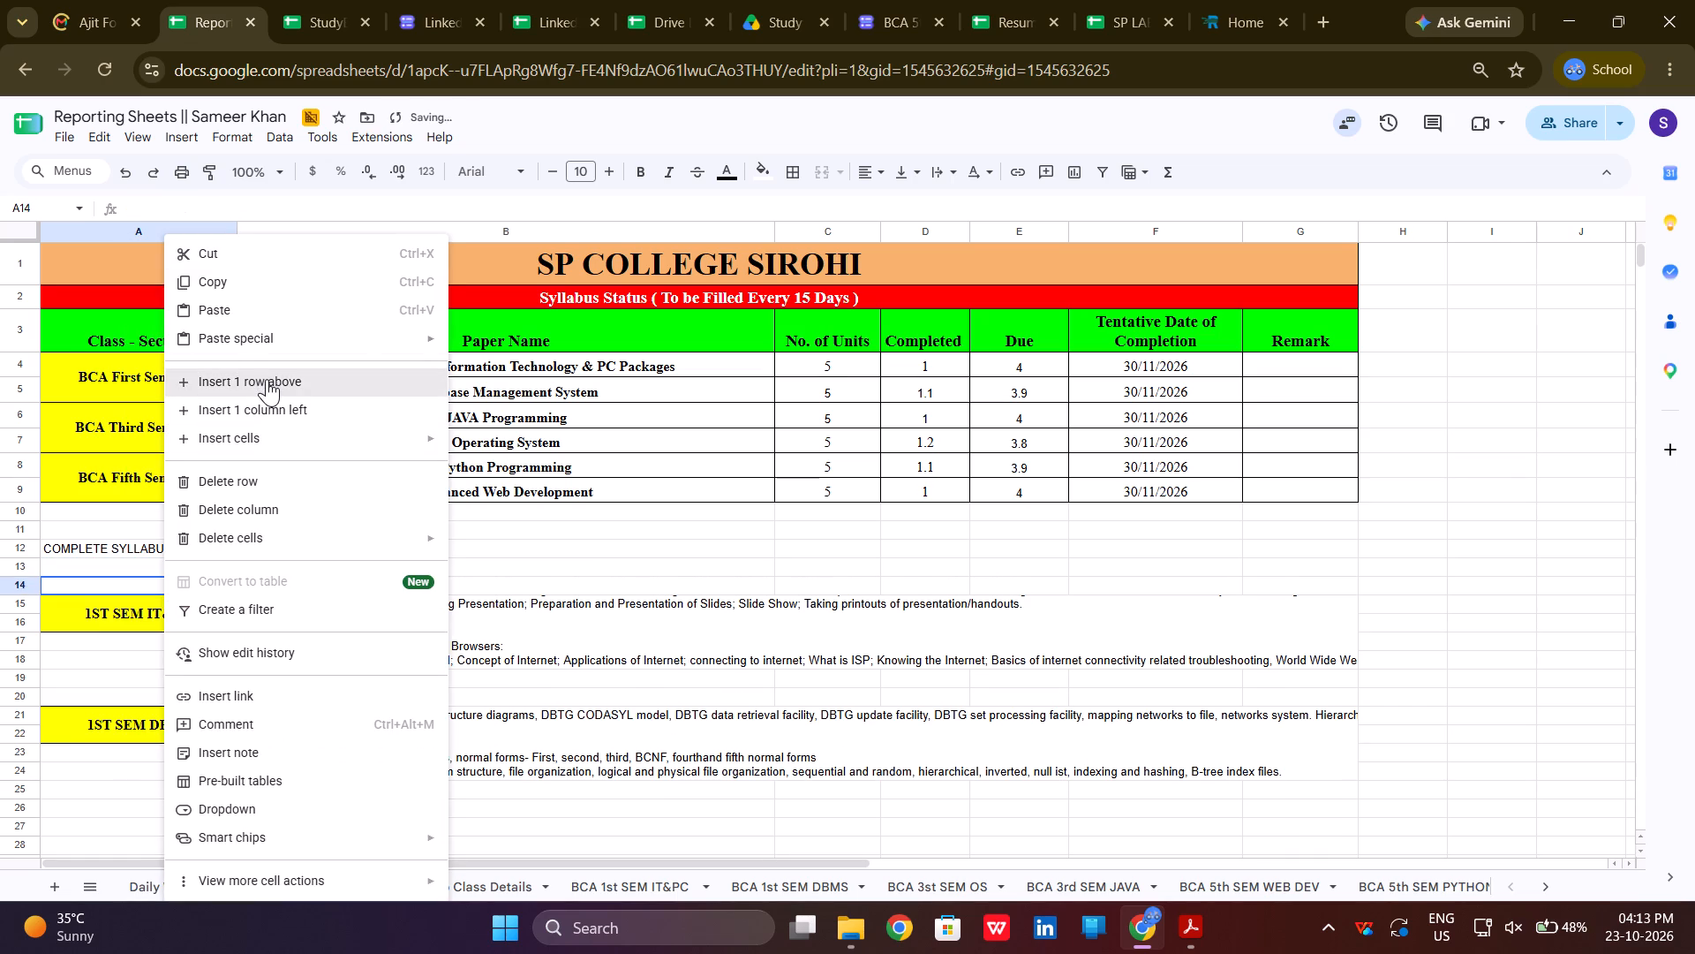
{"action": "left_click", "coordinate": [267, 379]}
Merge A12:G13 into one cell and centre the COMPLETE SYLLABUS heading vertically and horizontally.
{"action": "left_click", "coordinate": [160, 542]}
{"action": "left_click_drag", "start_coordinate": [164, 547], "coordinate": [689, 579]}
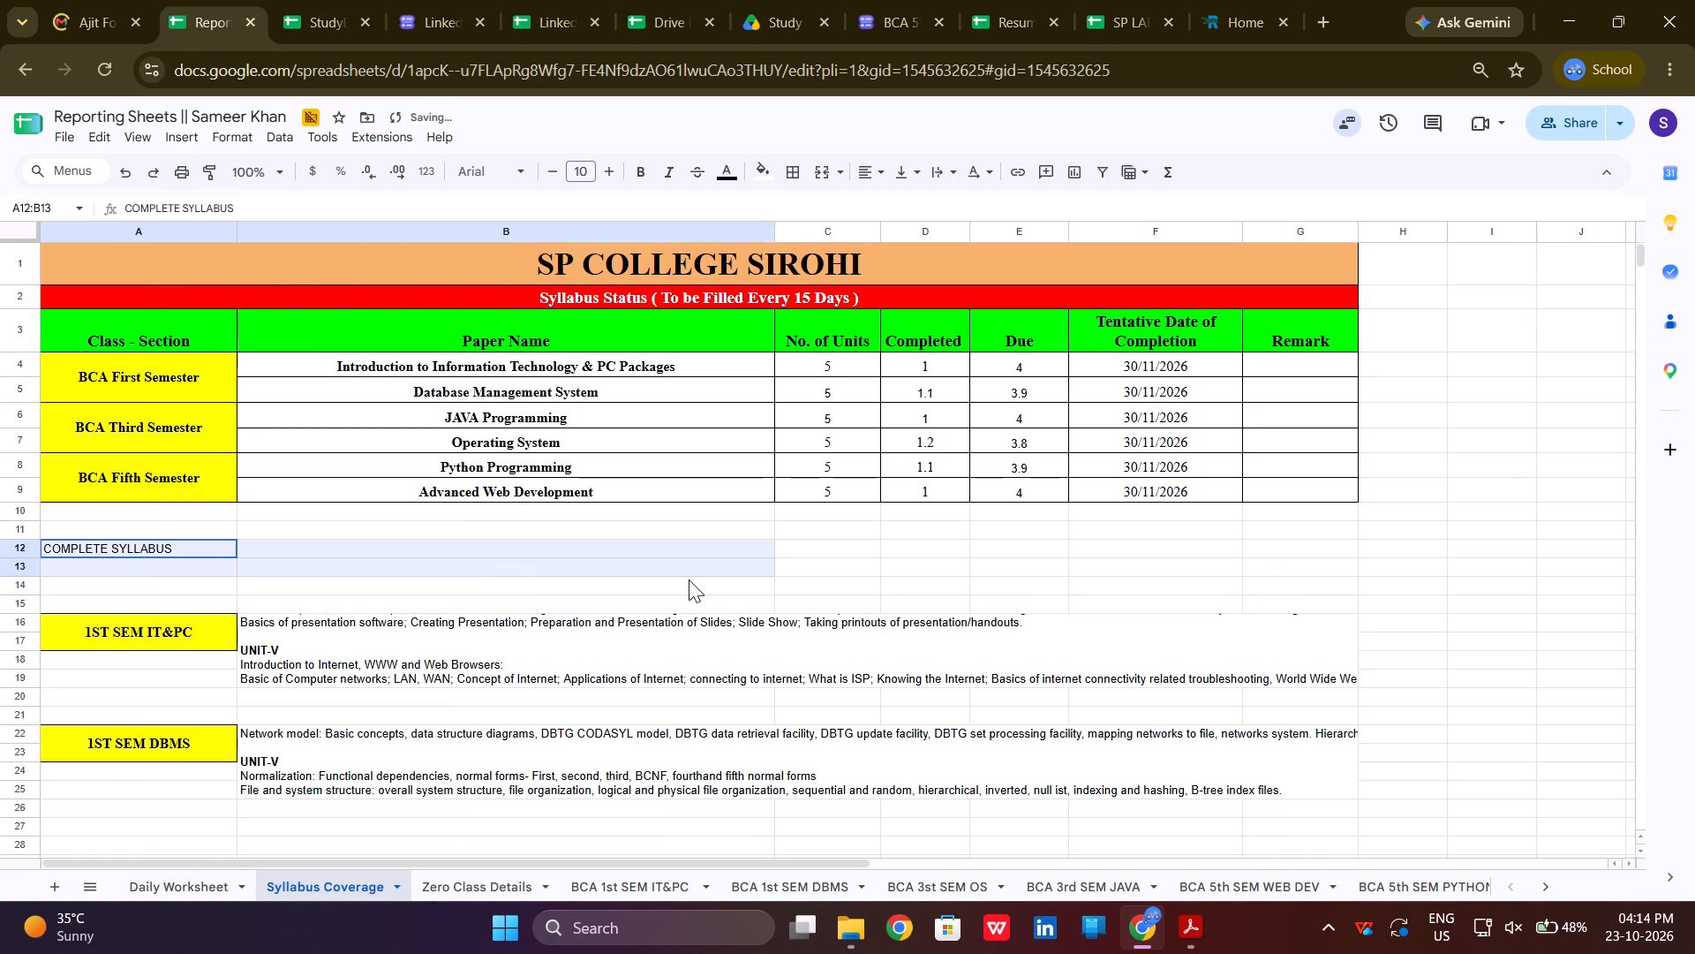
{"action": "left_click_drag", "start_coordinate": [689, 579], "coordinate": [1316, 566]}
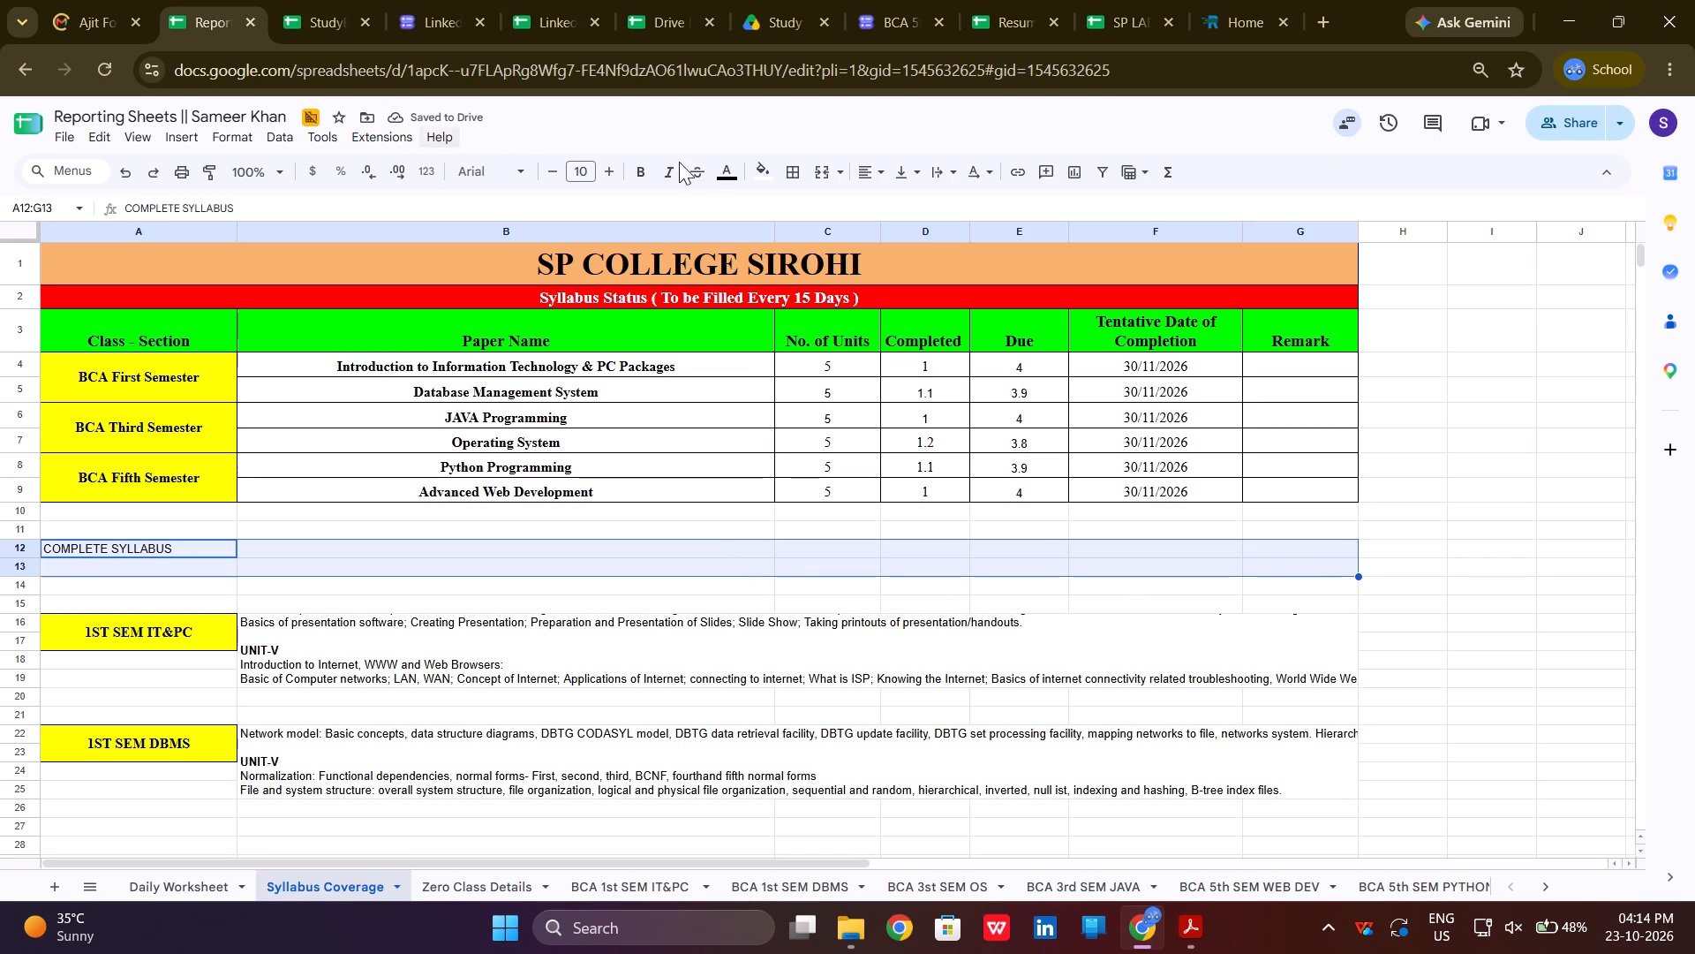
{"action": "left_click", "coordinate": [823, 172]}
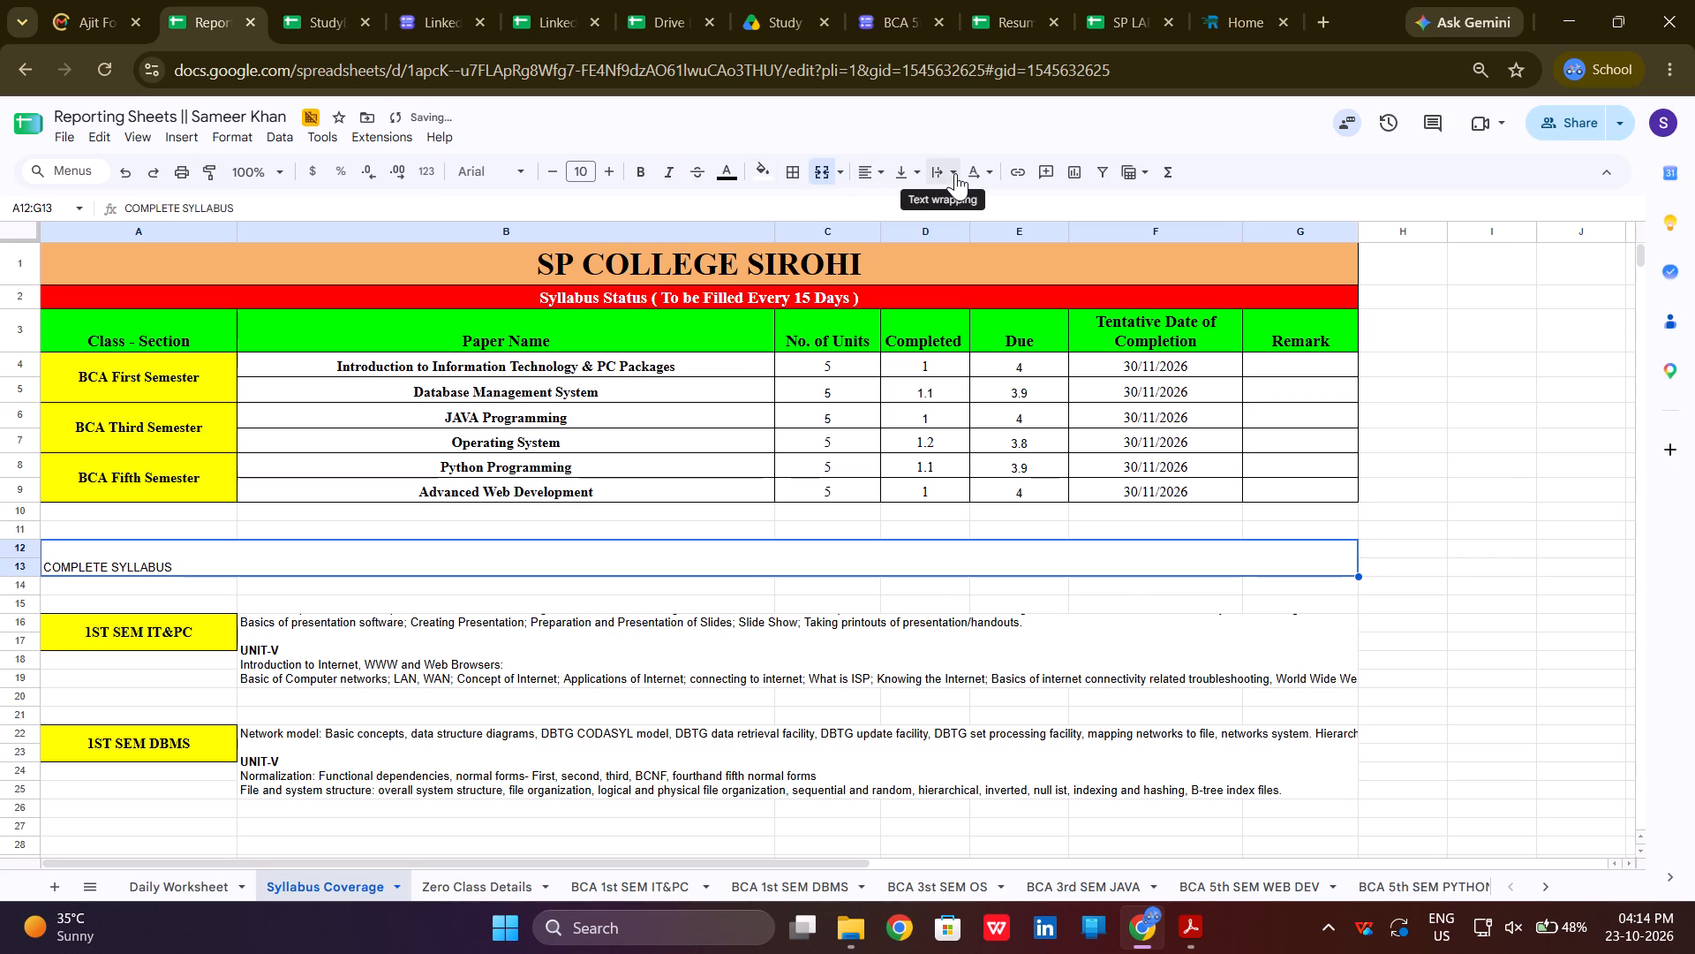
{"action": "left_click", "coordinate": [918, 173]}
{"action": "left_click", "coordinate": [933, 212]}
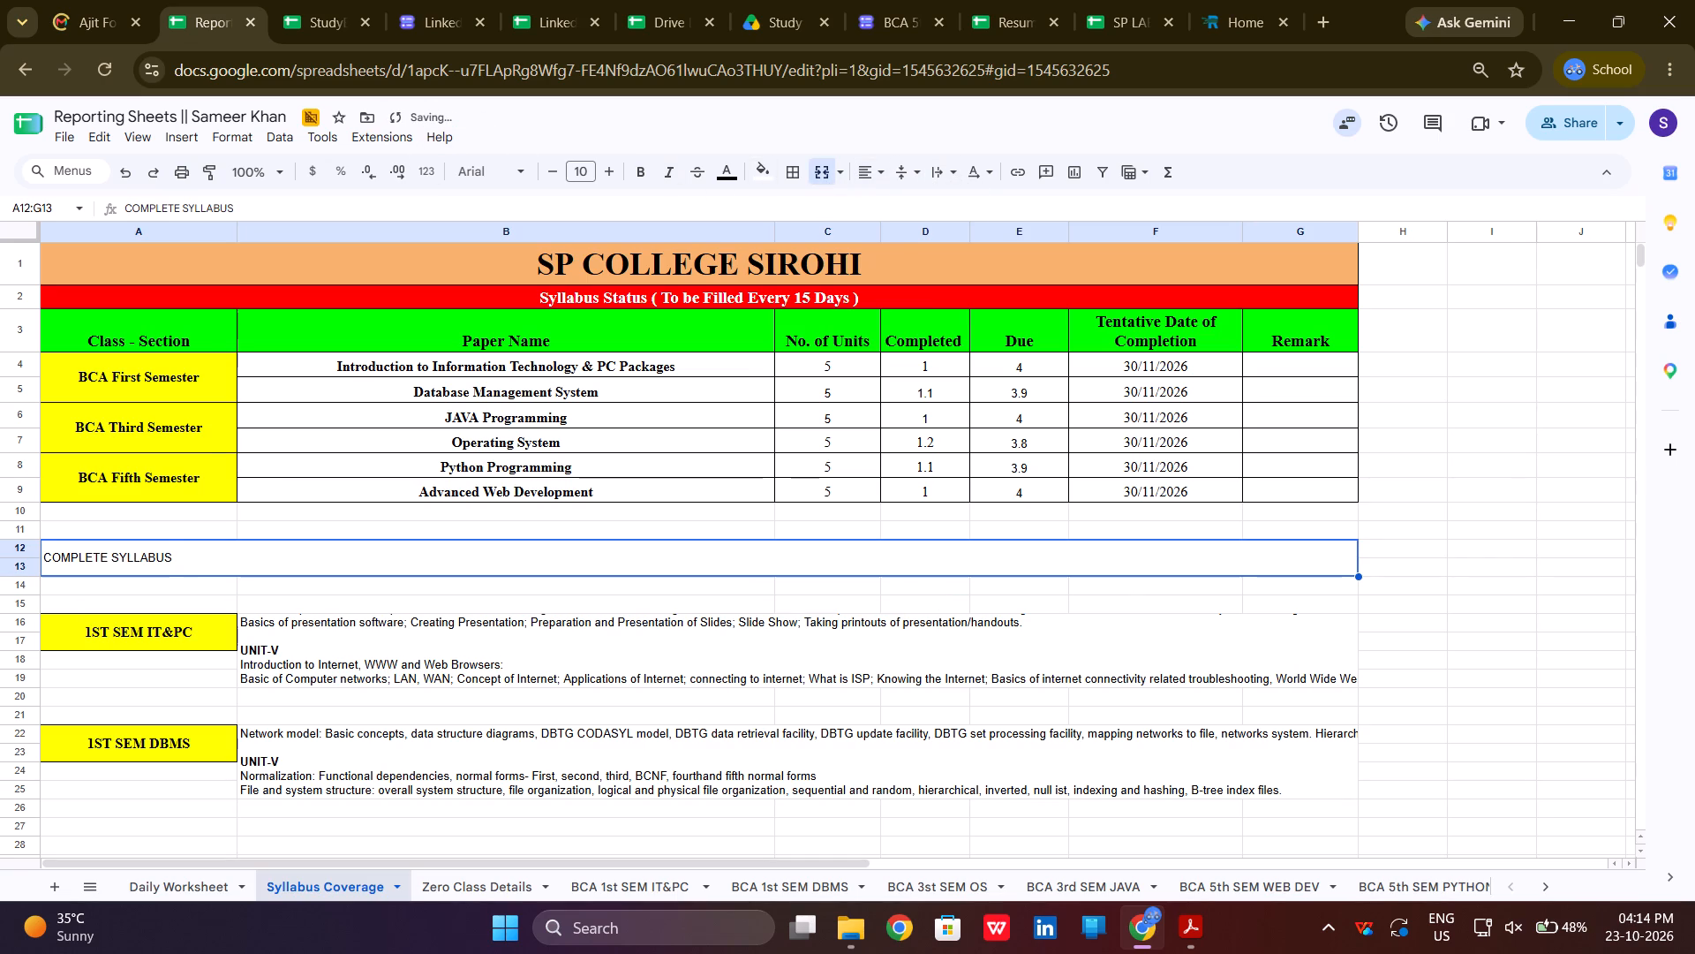
{"action": "left_click", "coordinate": [876, 171]}
{"action": "left_click", "coordinate": [900, 203]}
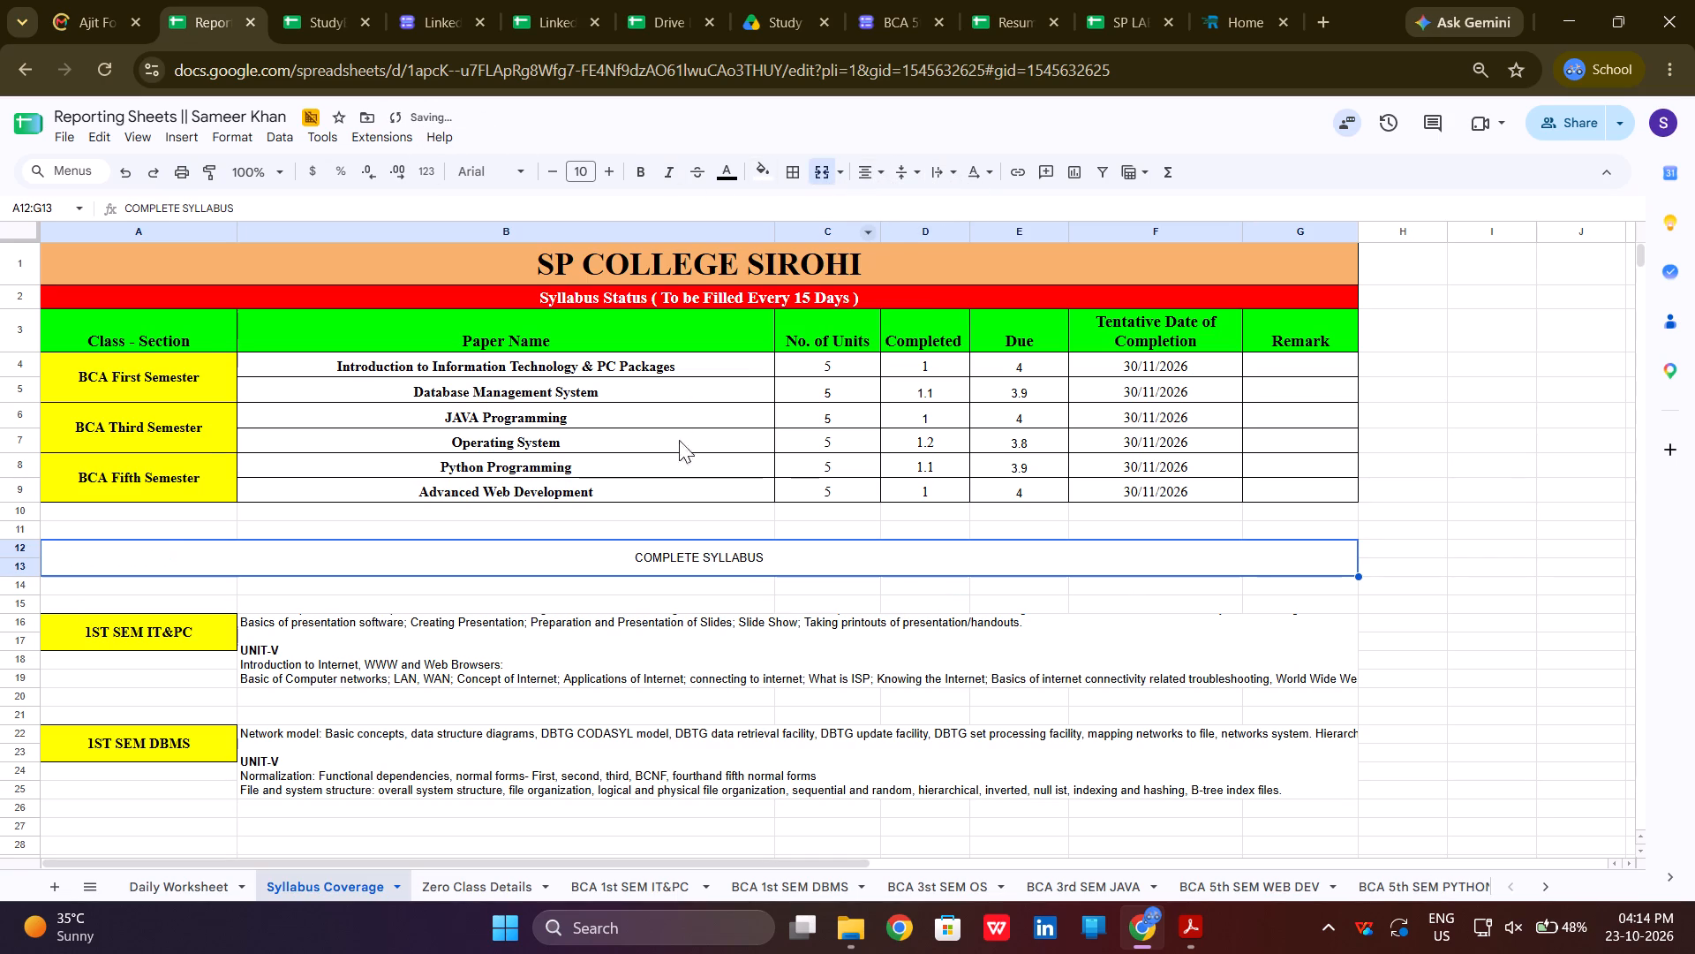
Copy the SP COLLEGE SIROHI title's formatting and paste only that format onto the COMPLETE SYLLABUS heading.
{"action": "left_click", "coordinate": [659, 252]}
{"action": "key", "text": "ctrl+c"}
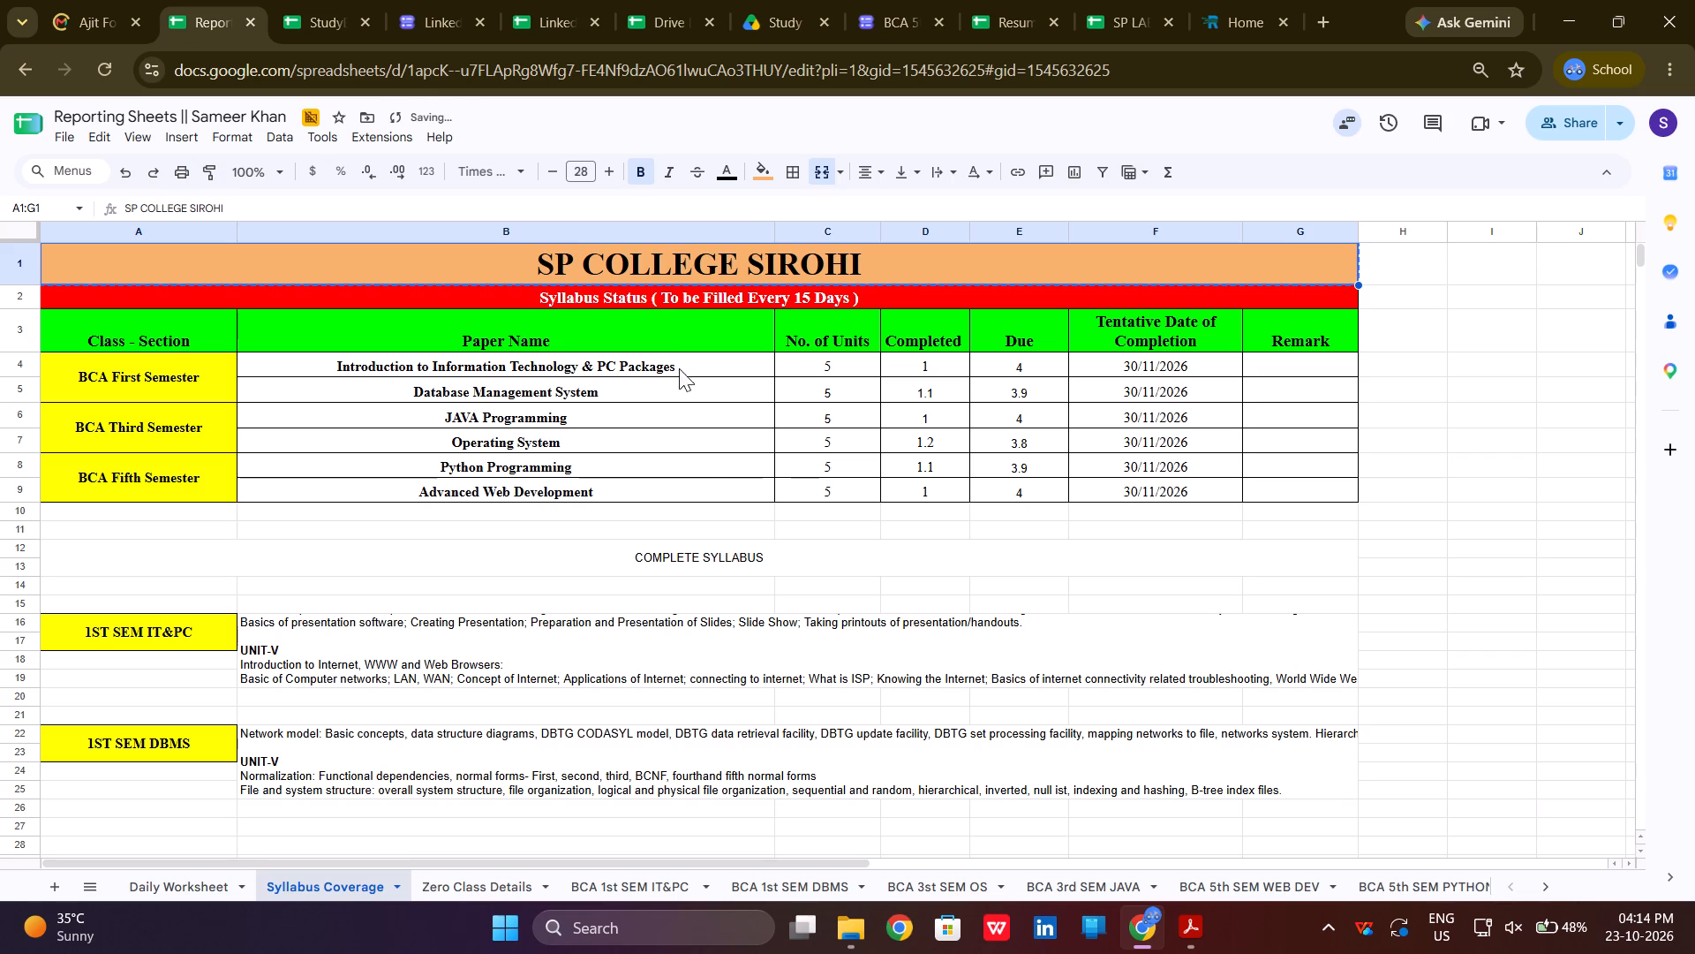
{"action": "left_click", "coordinate": [711, 558]}
{"action": "key", "text": "ctrl+alt+v"}
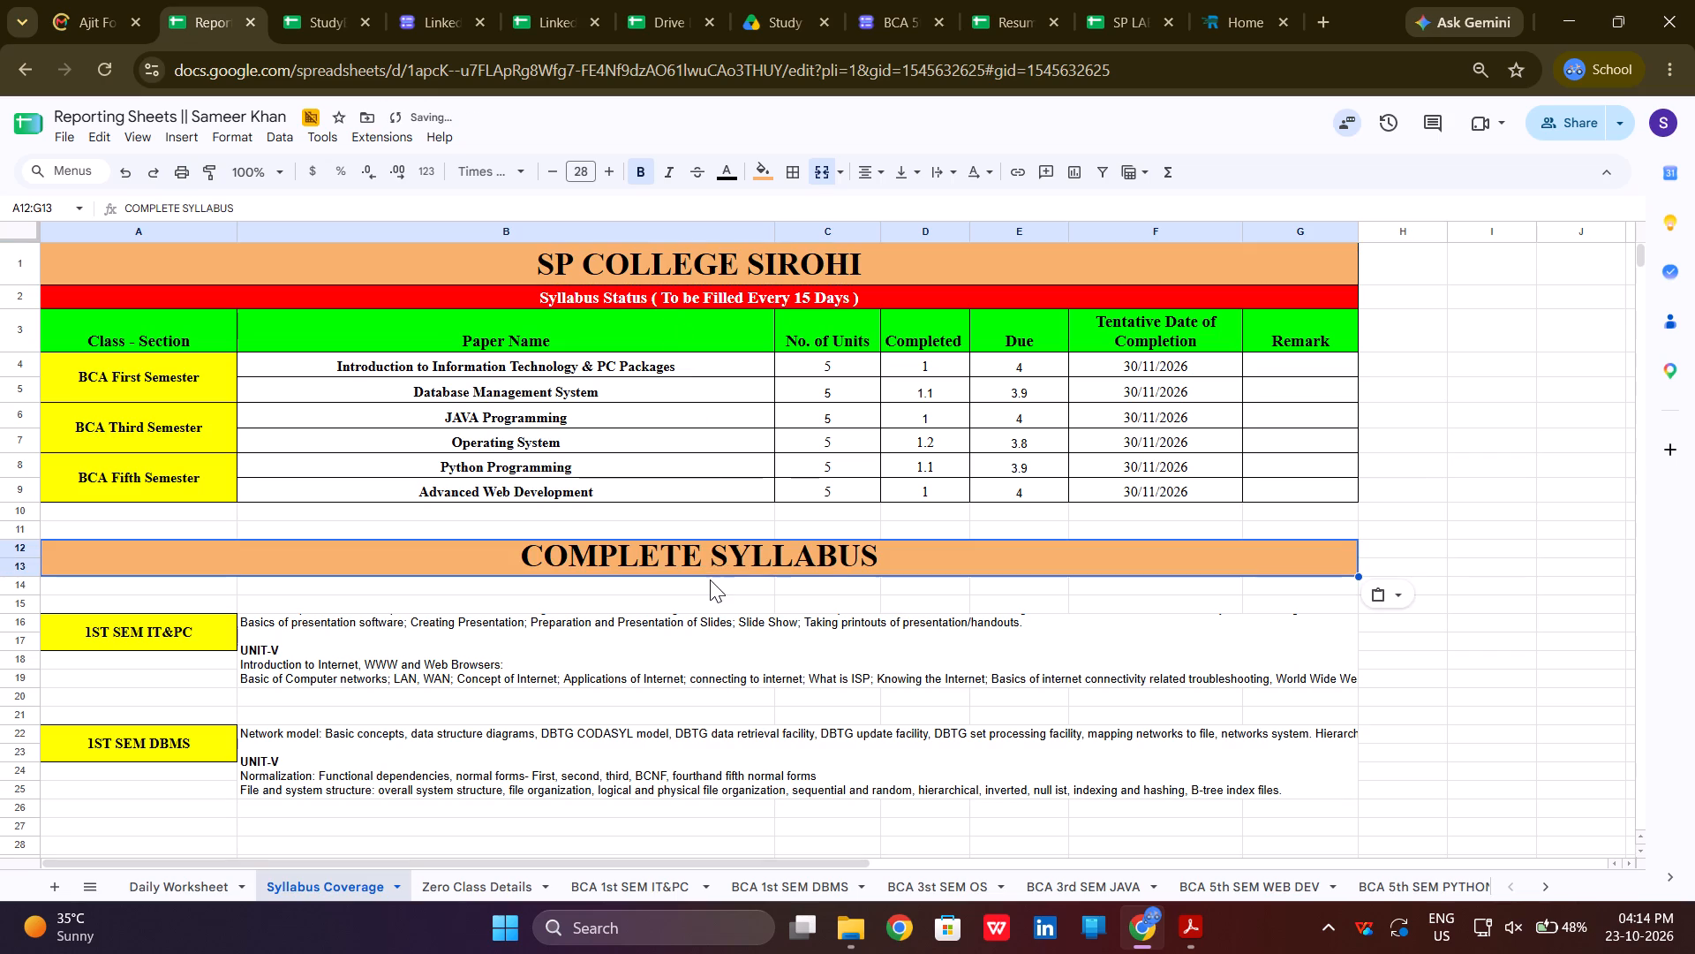
Insert three blank rows between the syllabus status table and the COMPLETE SYLLABUS heading.
{"action": "left_click", "coordinate": [710, 579]}
{"action": "left_click", "coordinate": [1069, 702]}
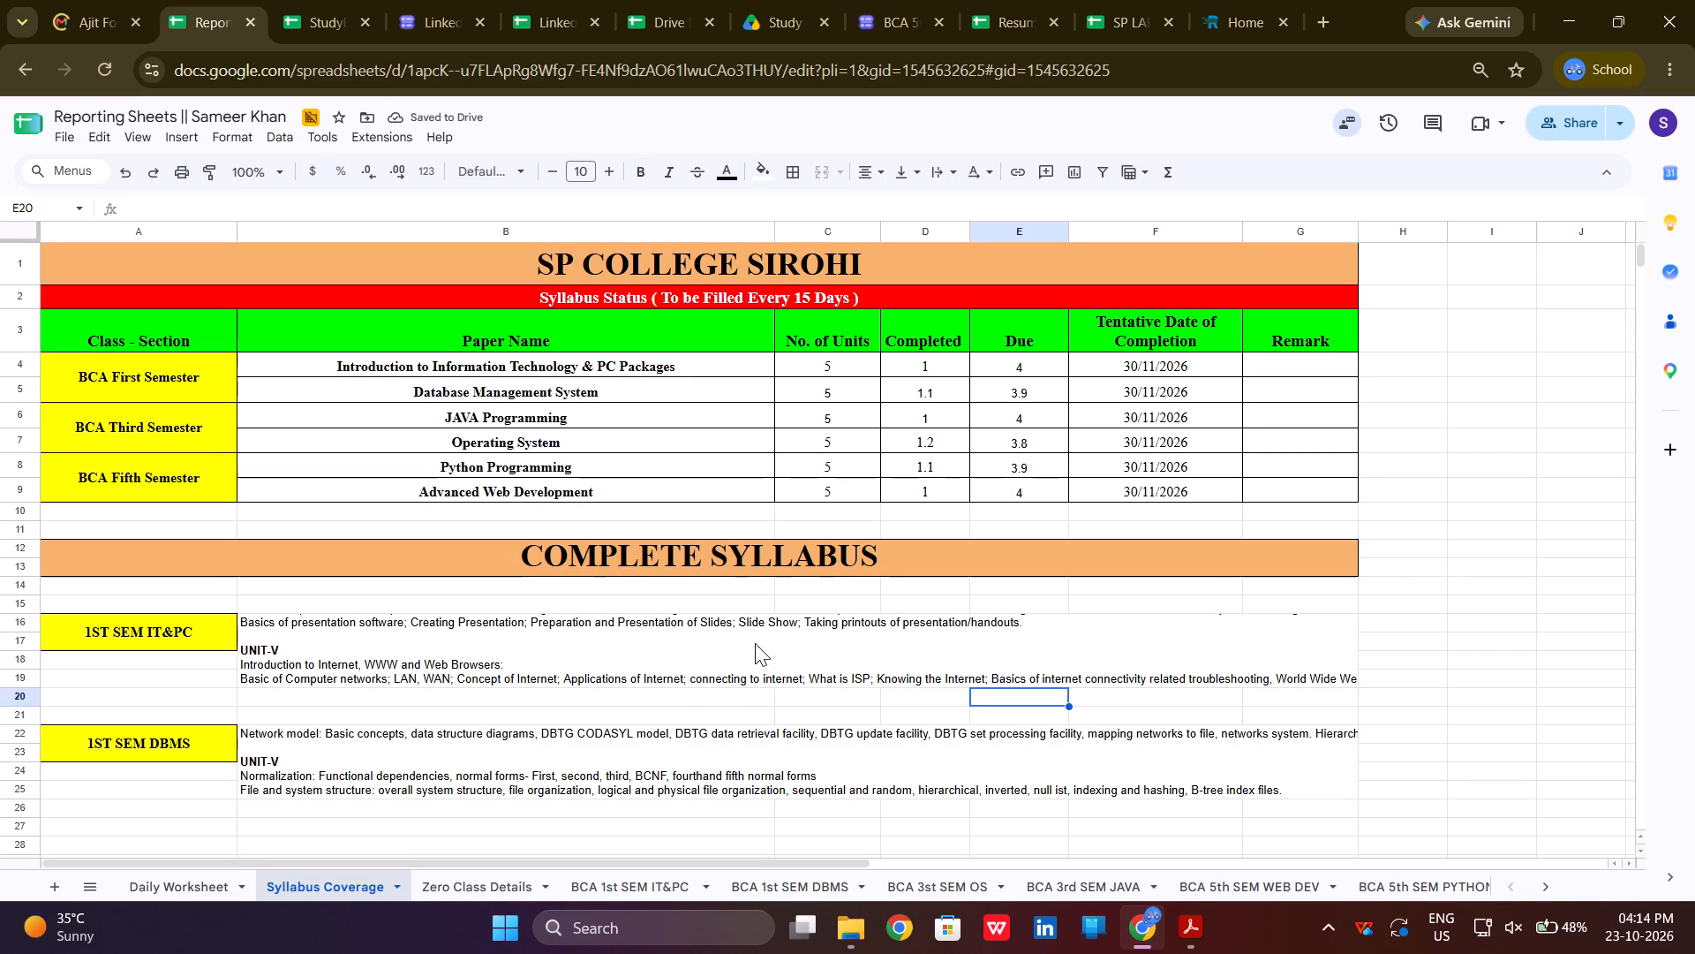
{"action": "left_click", "coordinate": [385, 527]}
{"action": "right_click", "coordinate": [385, 527]}
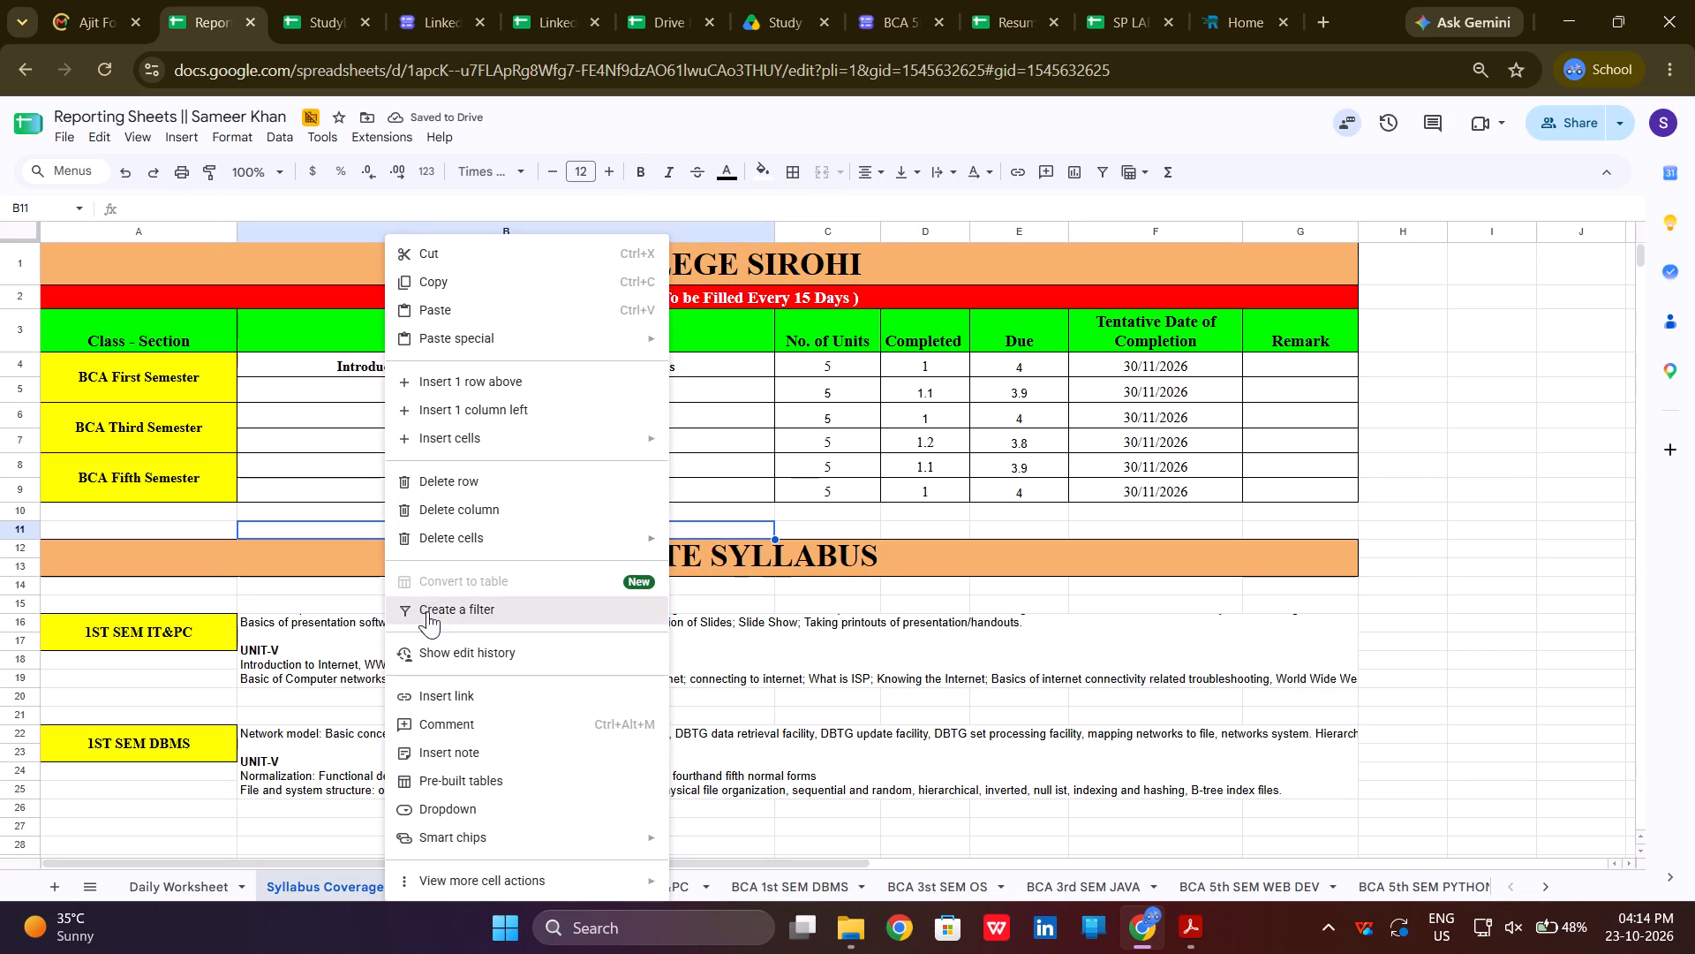
{"action": "left_click", "coordinate": [498, 374]}
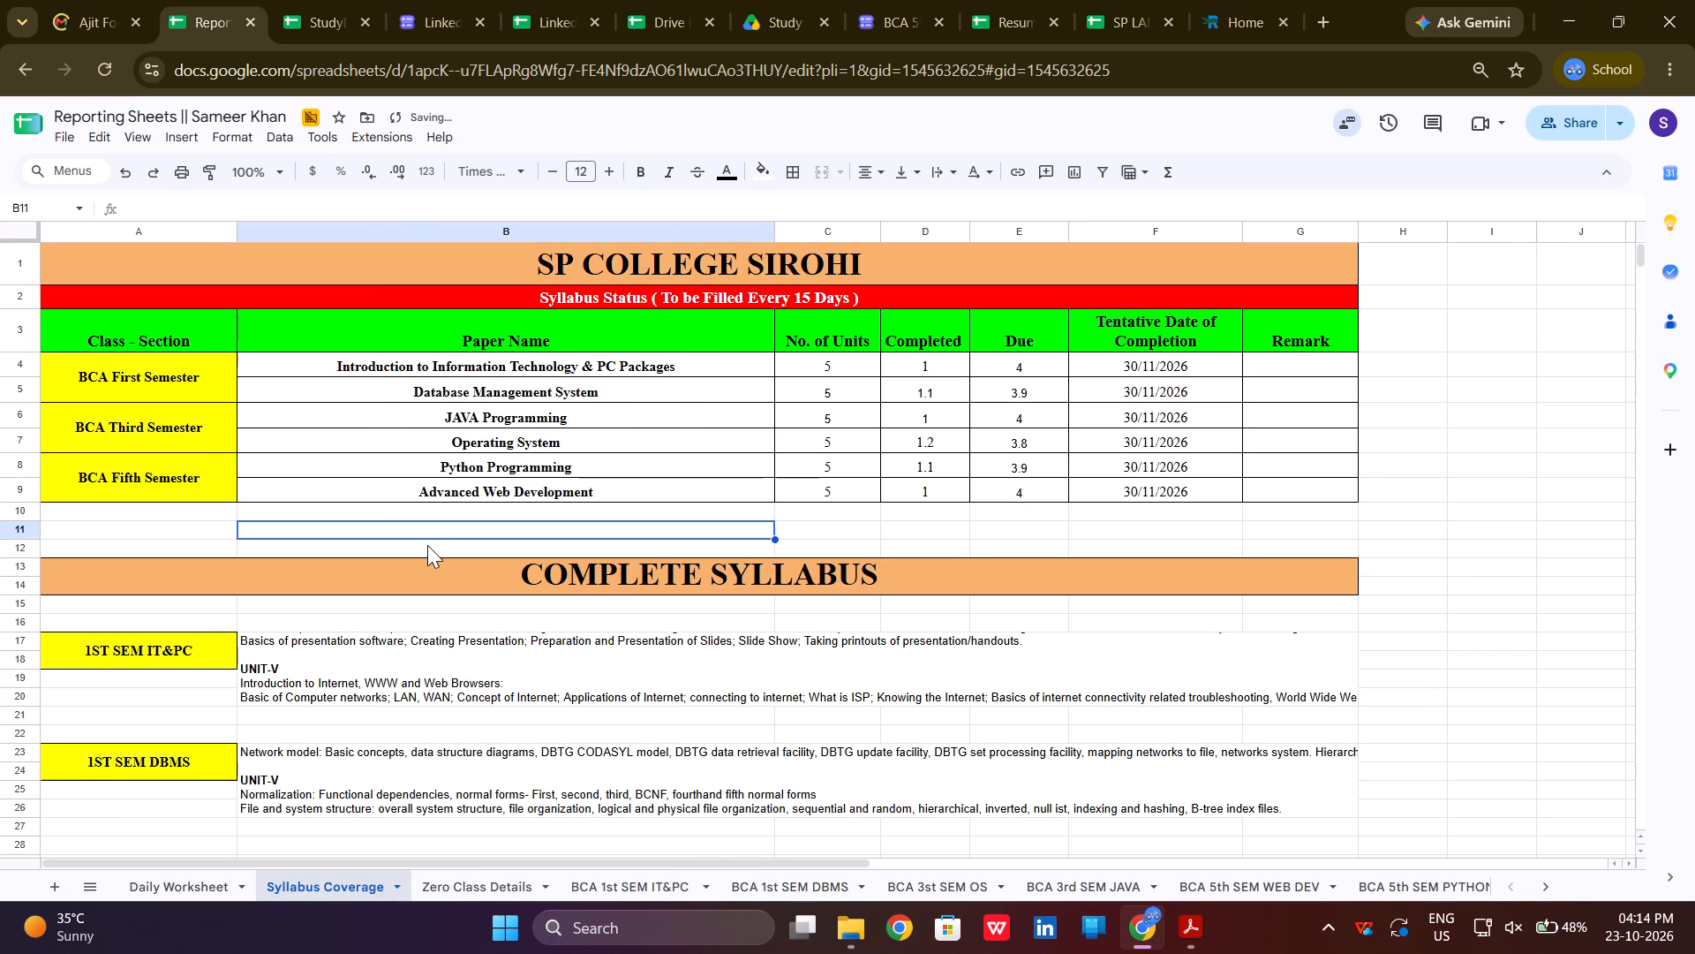
{"action": "left_click", "coordinate": [427, 545]}
{"action": "right_click", "coordinate": [427, 545]}
{"action": "left_click", "coordinate": [539, 378]}
{"action": "right_click", "coordinate": [455, 566]}
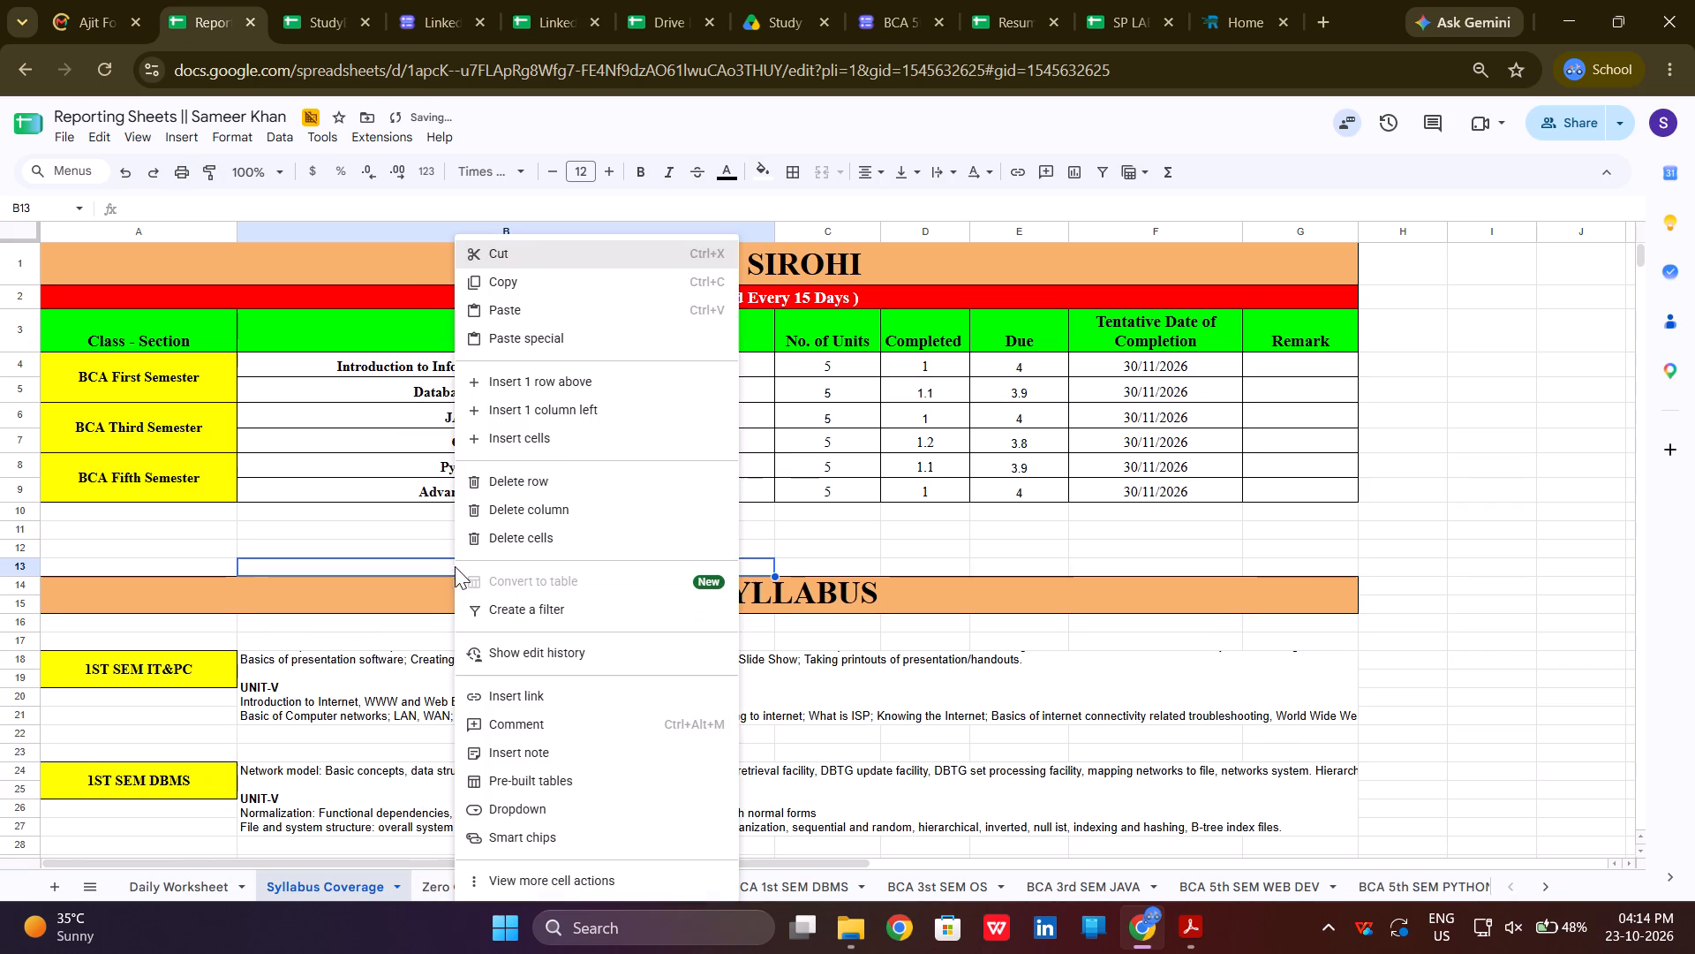
{"action": "left_click", "coordinate": [564, 389]}
Enter the label 3RD SEM in cell A30, below the 1ST SEM DBMS block.
{"action": "left_click", "coordinate": [433, 673]}
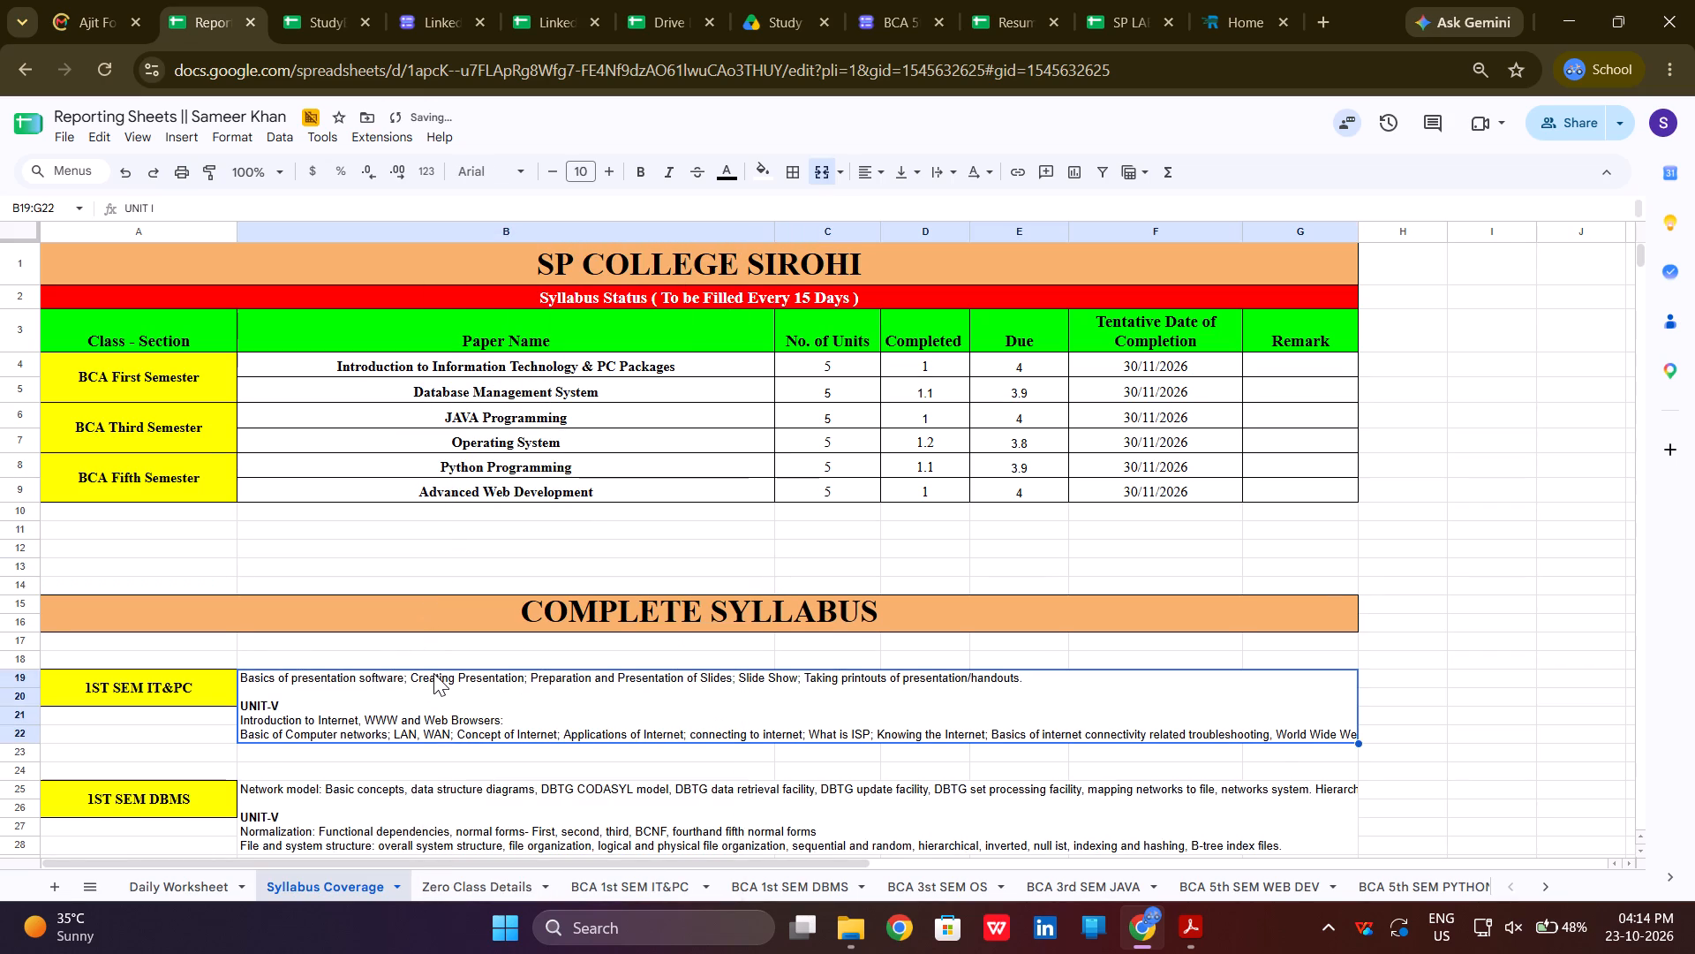
{"action": "scroll", "coordinate": [436, 724], "scroll_direction": "down", "scroll_amount": 1}
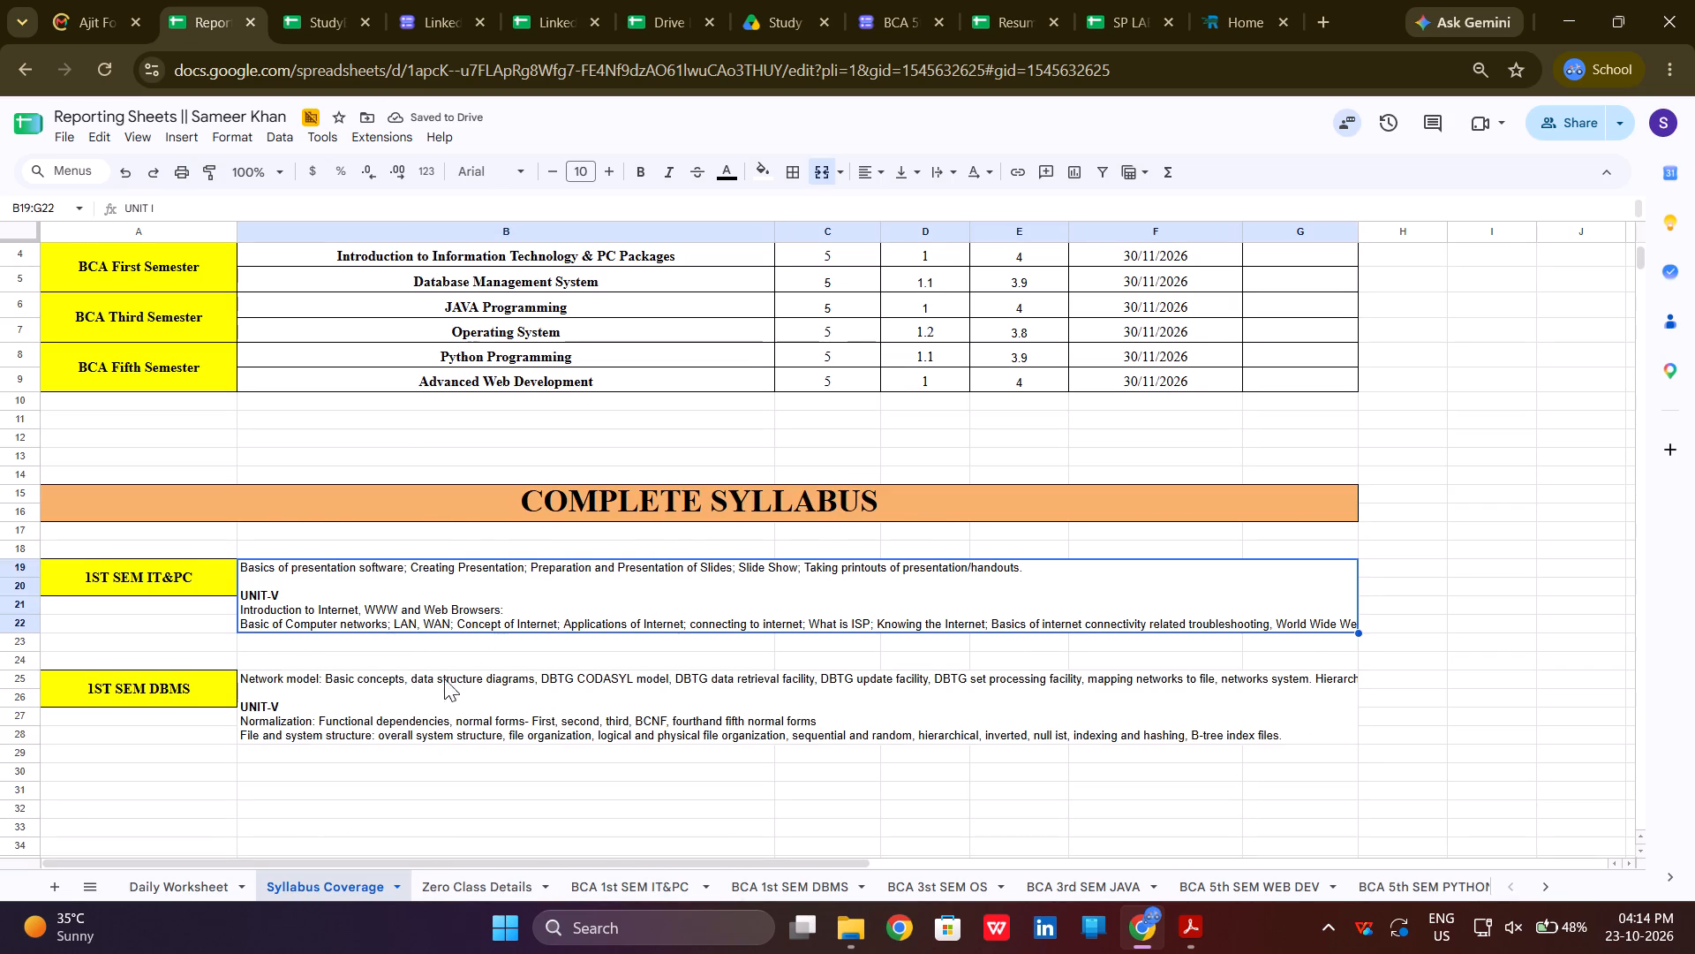
{"action": "scroll", "coordinate": [406, 696], "scroll_direction": "down", "scroll_amount": 2}
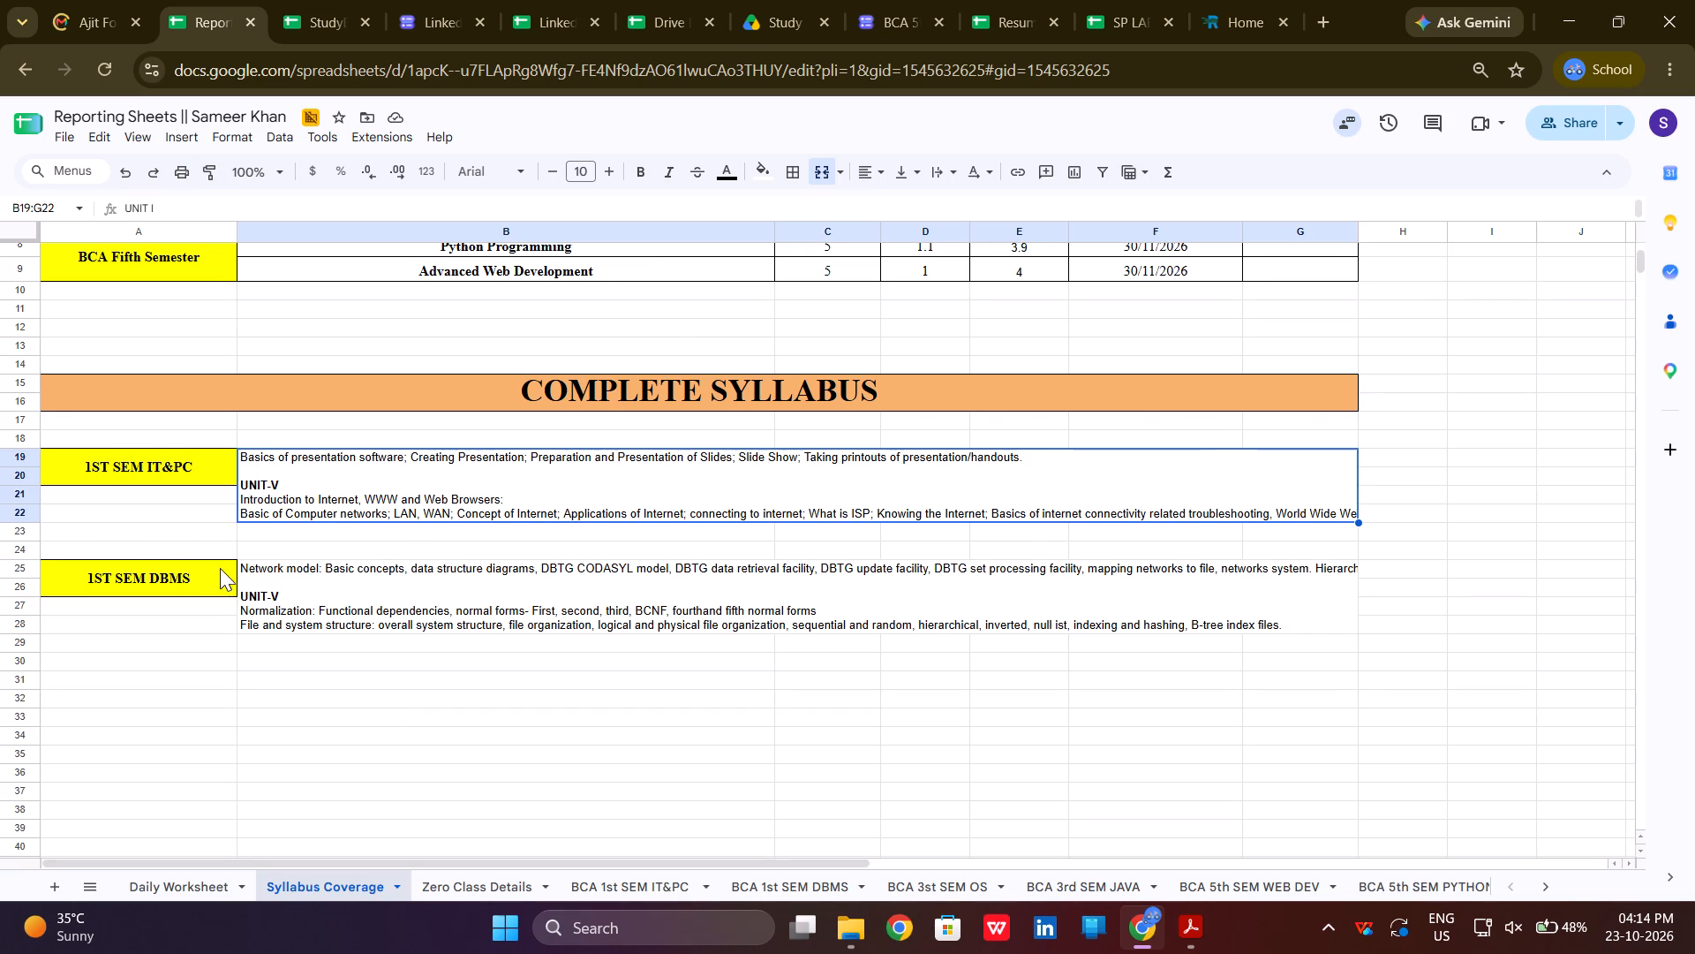
{"action": "left_click", "coordinate": [166, 553]}
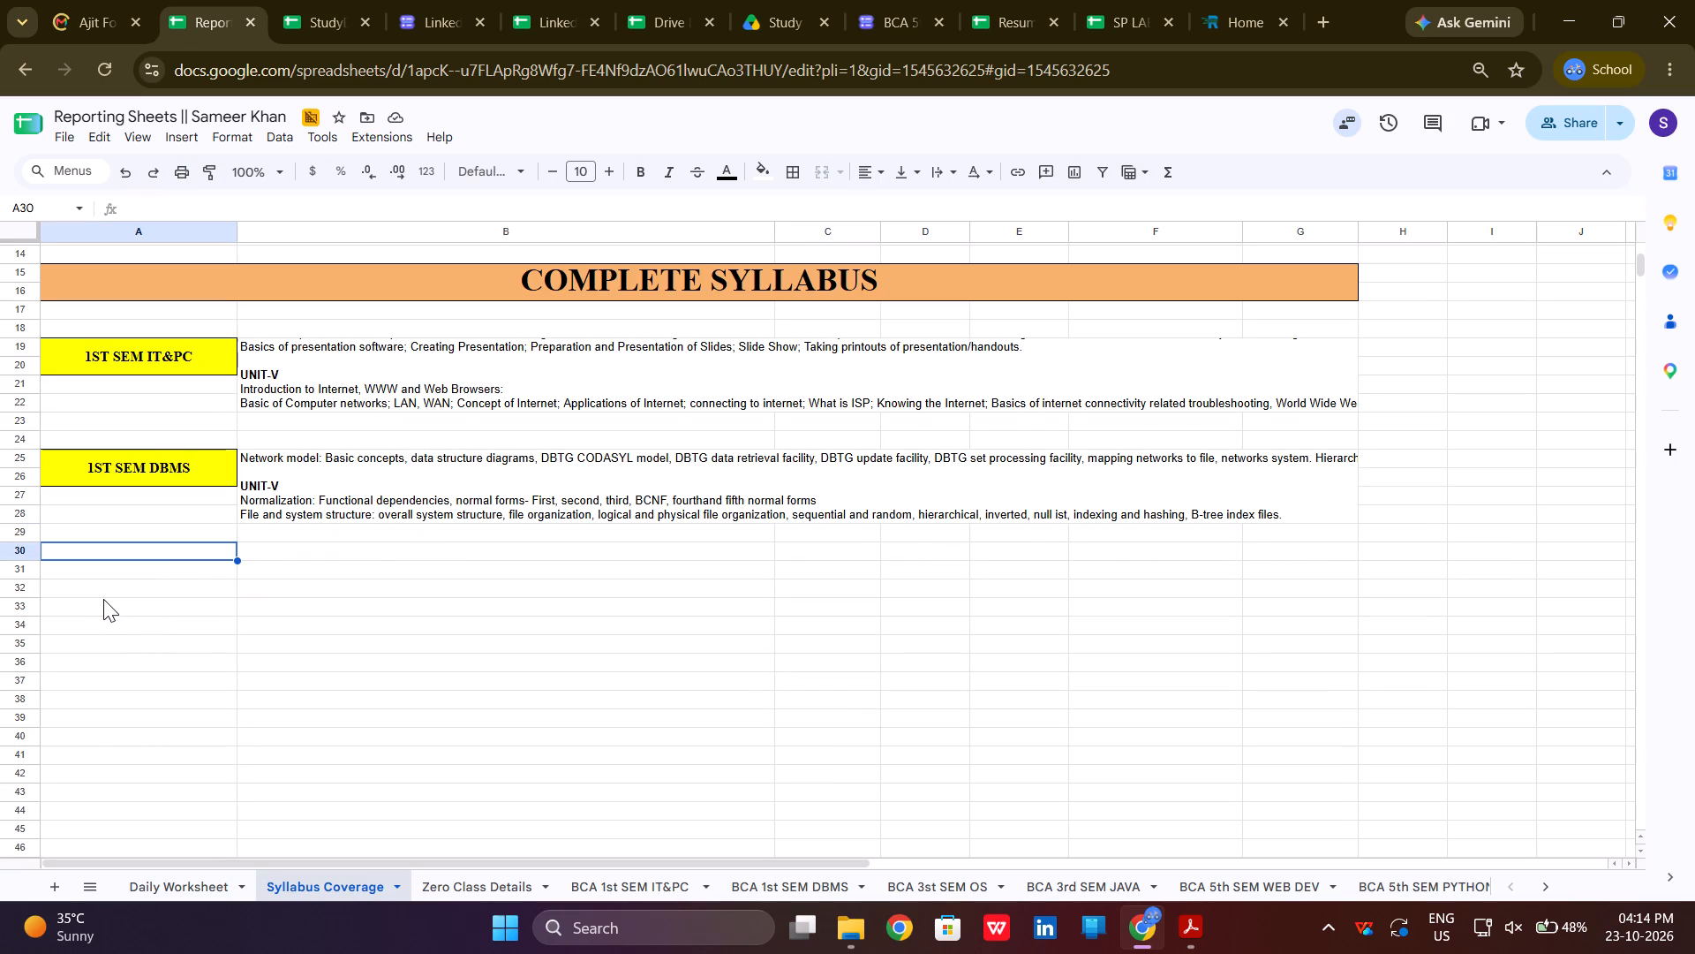
{"action": "type", "text": "3RD SEM"}
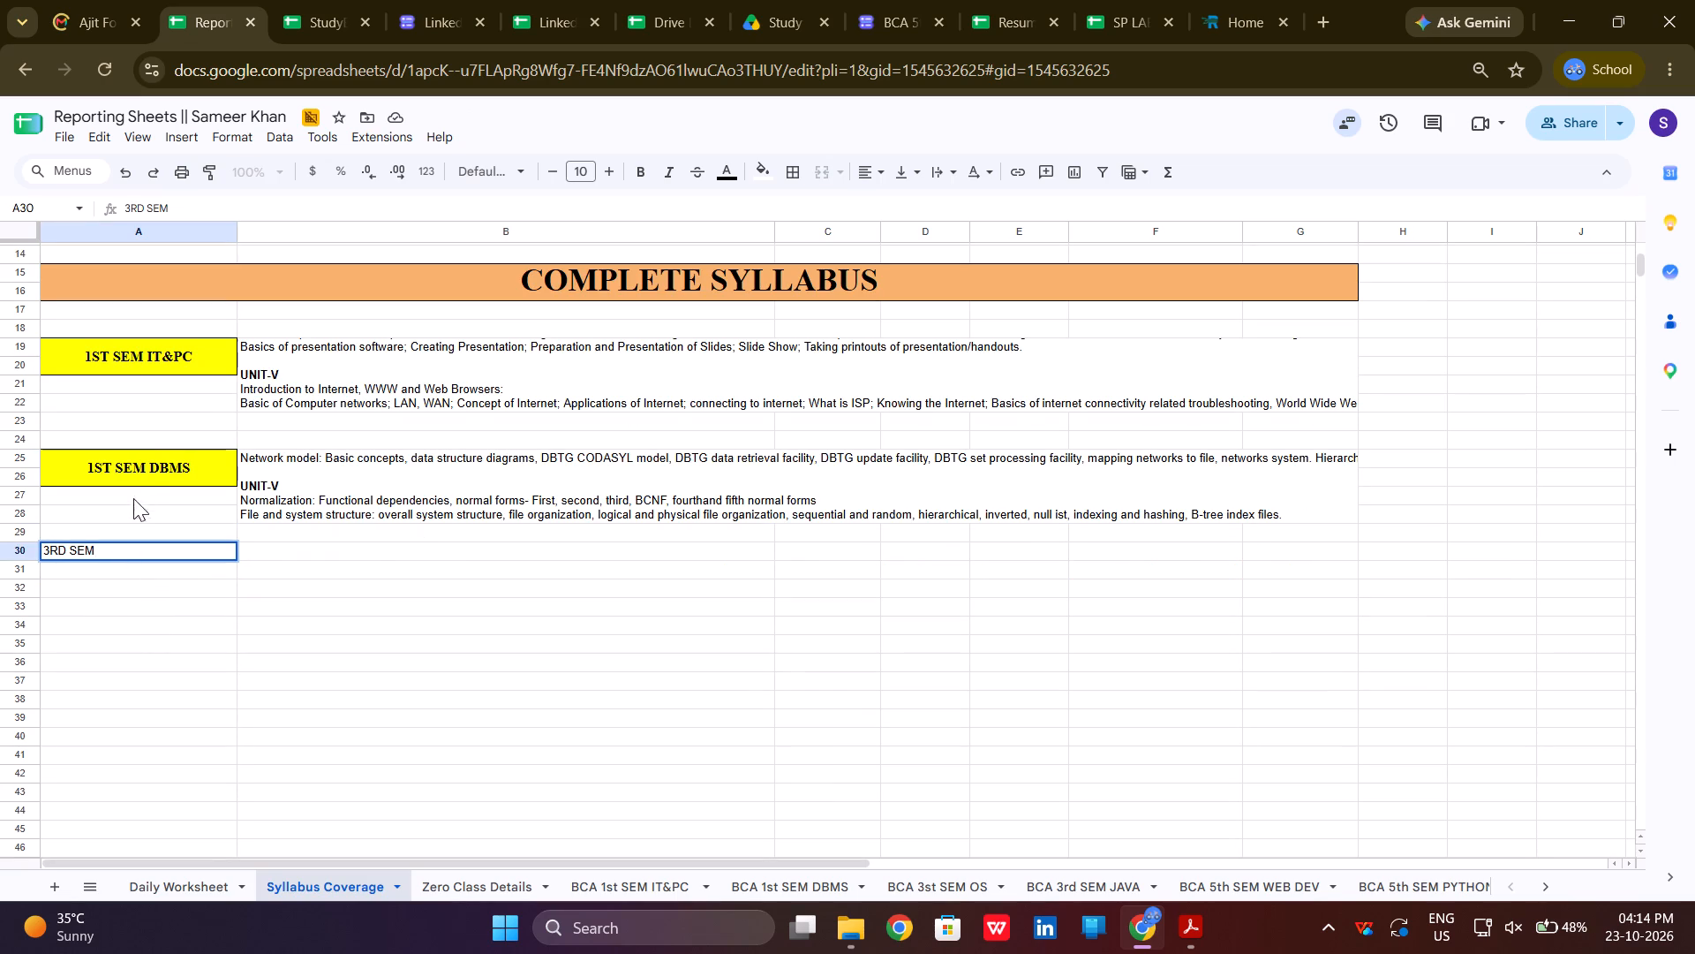
Copy the 1ST SEM DBMS label's formatting and paste only that format onto the 3RD SEM label.
{"action": "left_click", "coordinate": [140, 468]}
{"action": "key", "text": "ctrl+c"}
{"action": "left_click", "coordinate": [135, 562]}
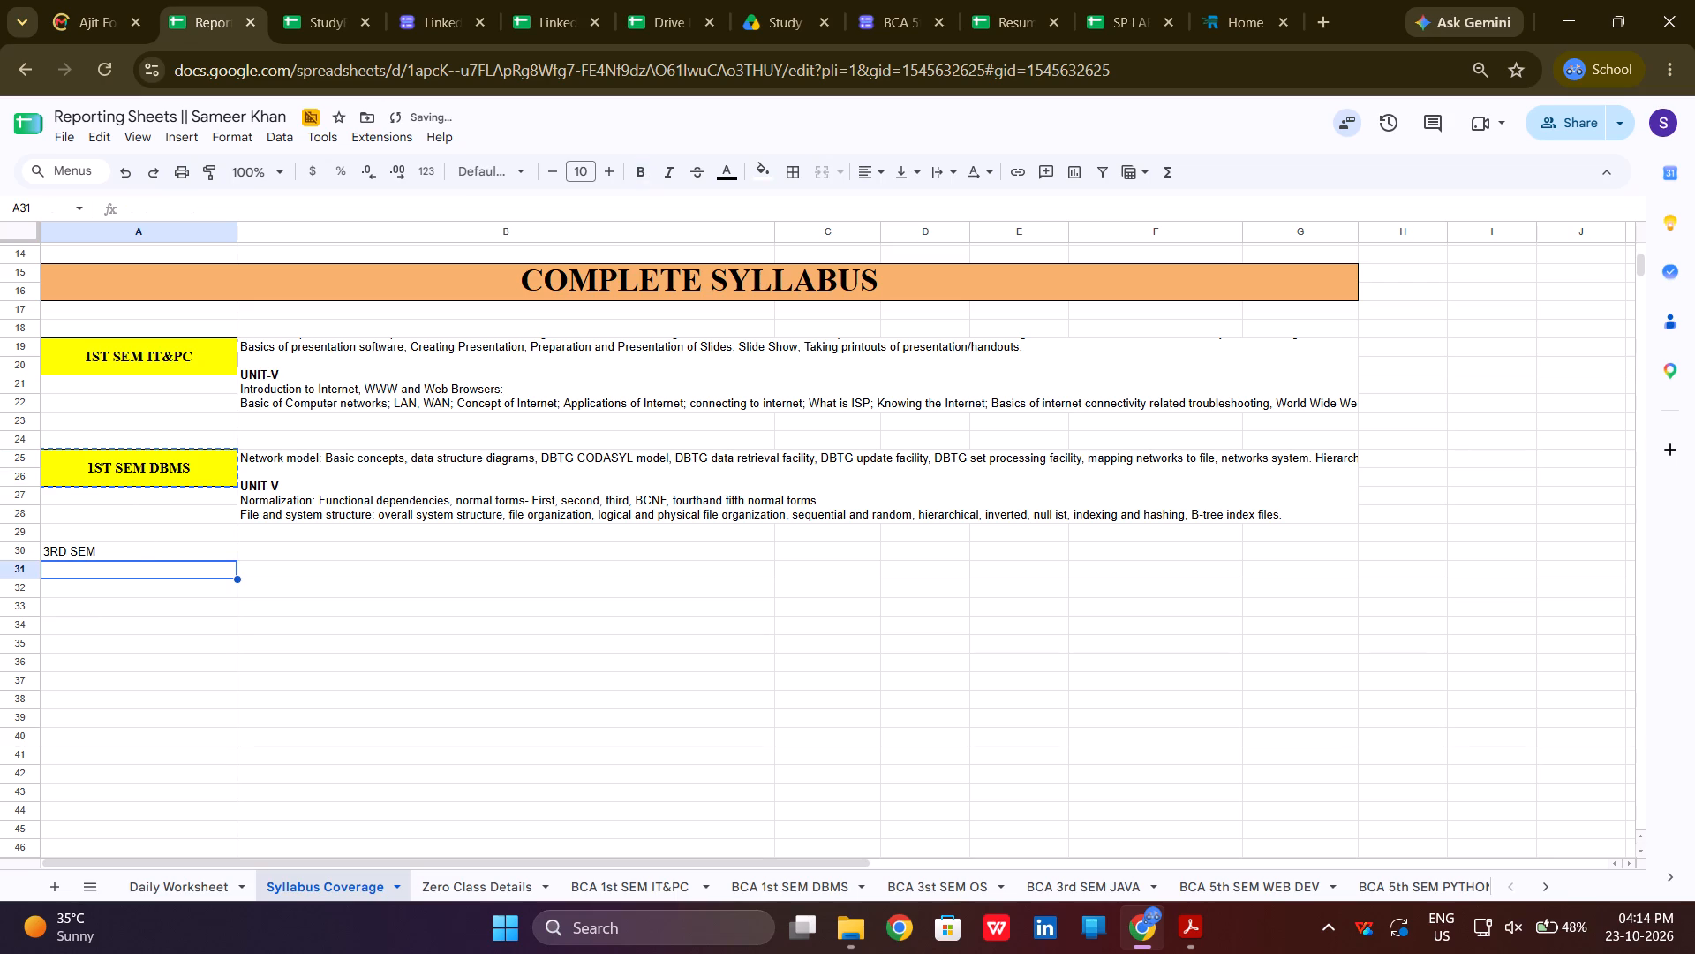
{"action": "left_click", "coordinate": [126, 548]}
{"action": "key", "text": "ctrl+alt+v"}
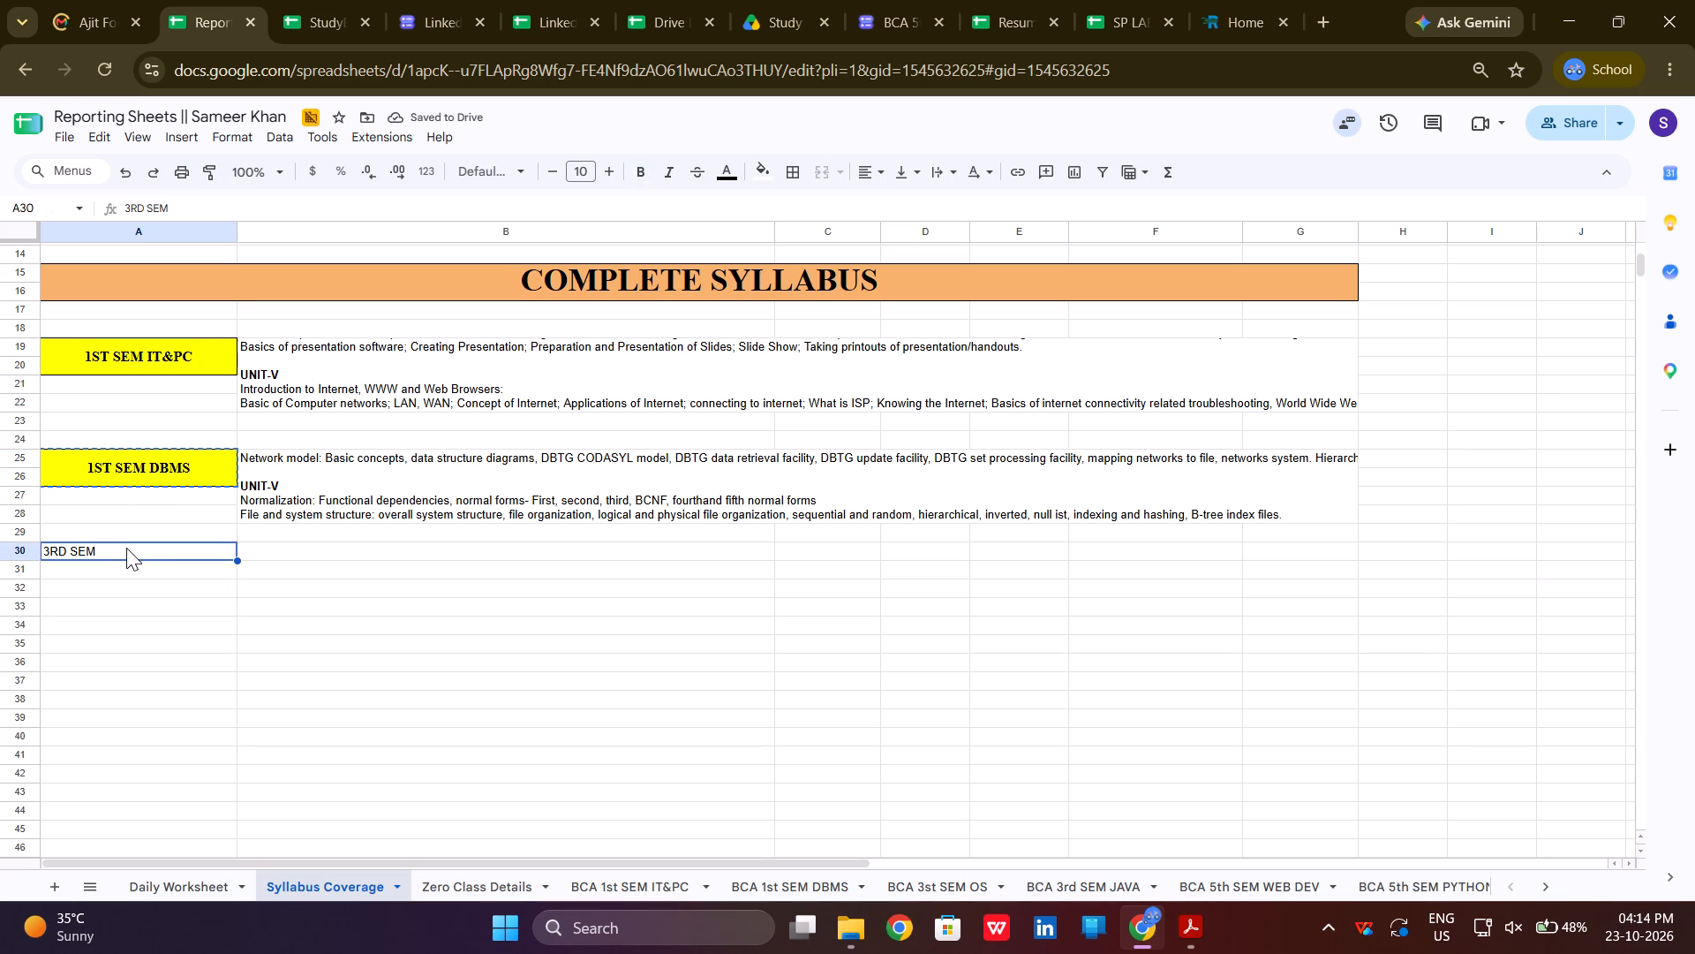
{"action": "key", "text": "ctrl+alt+v"}
{"action": "key", "text": "ctrl+alt+v"}
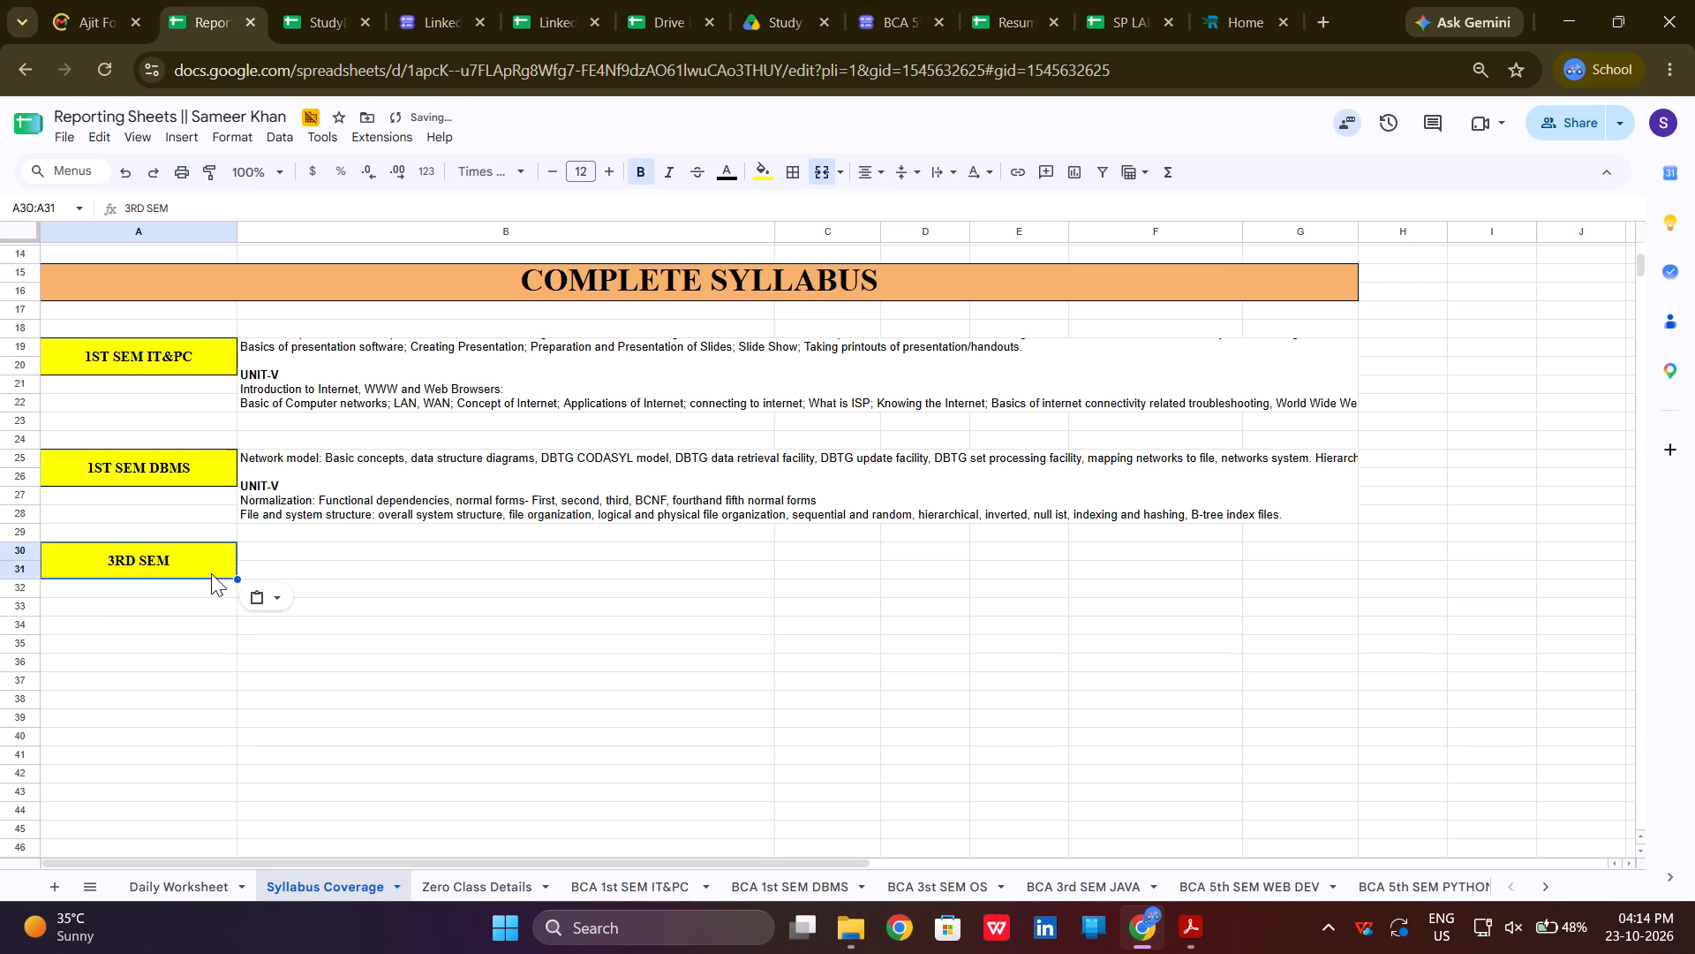
{"action": "left_click", "coordinate": [470, 577]}
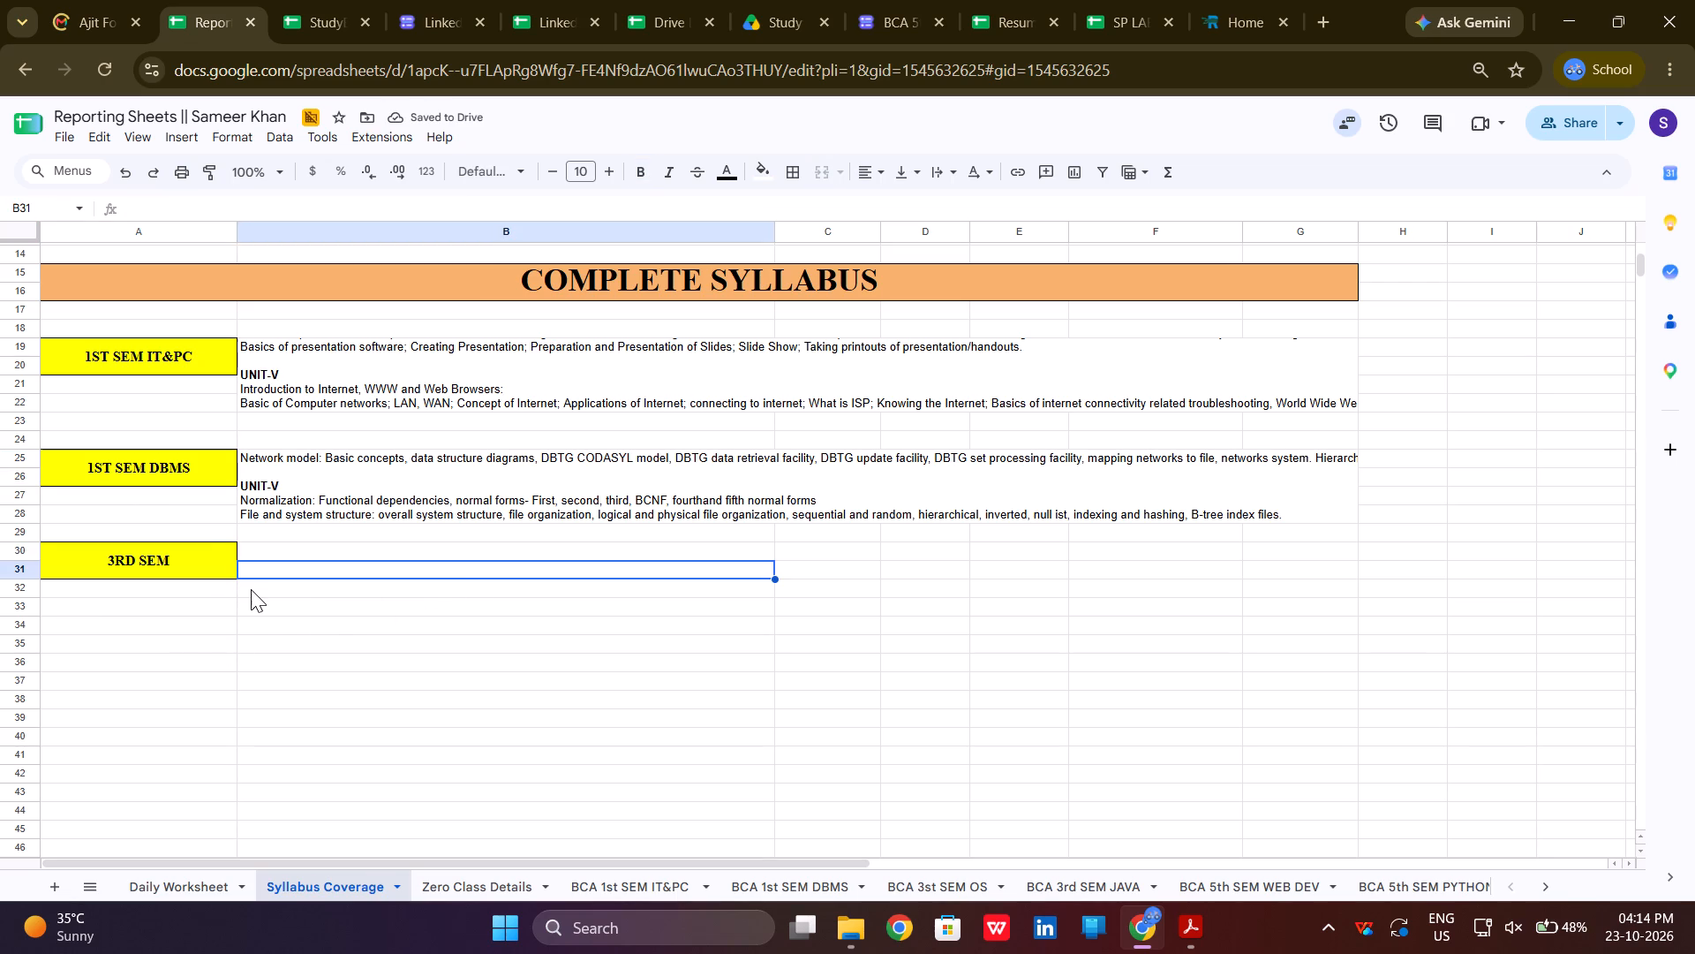
Extend the 3RD SEM label so it reads 3RD SEM JAVA.
{"action": "double_click", "coordinate": [224, 552]}
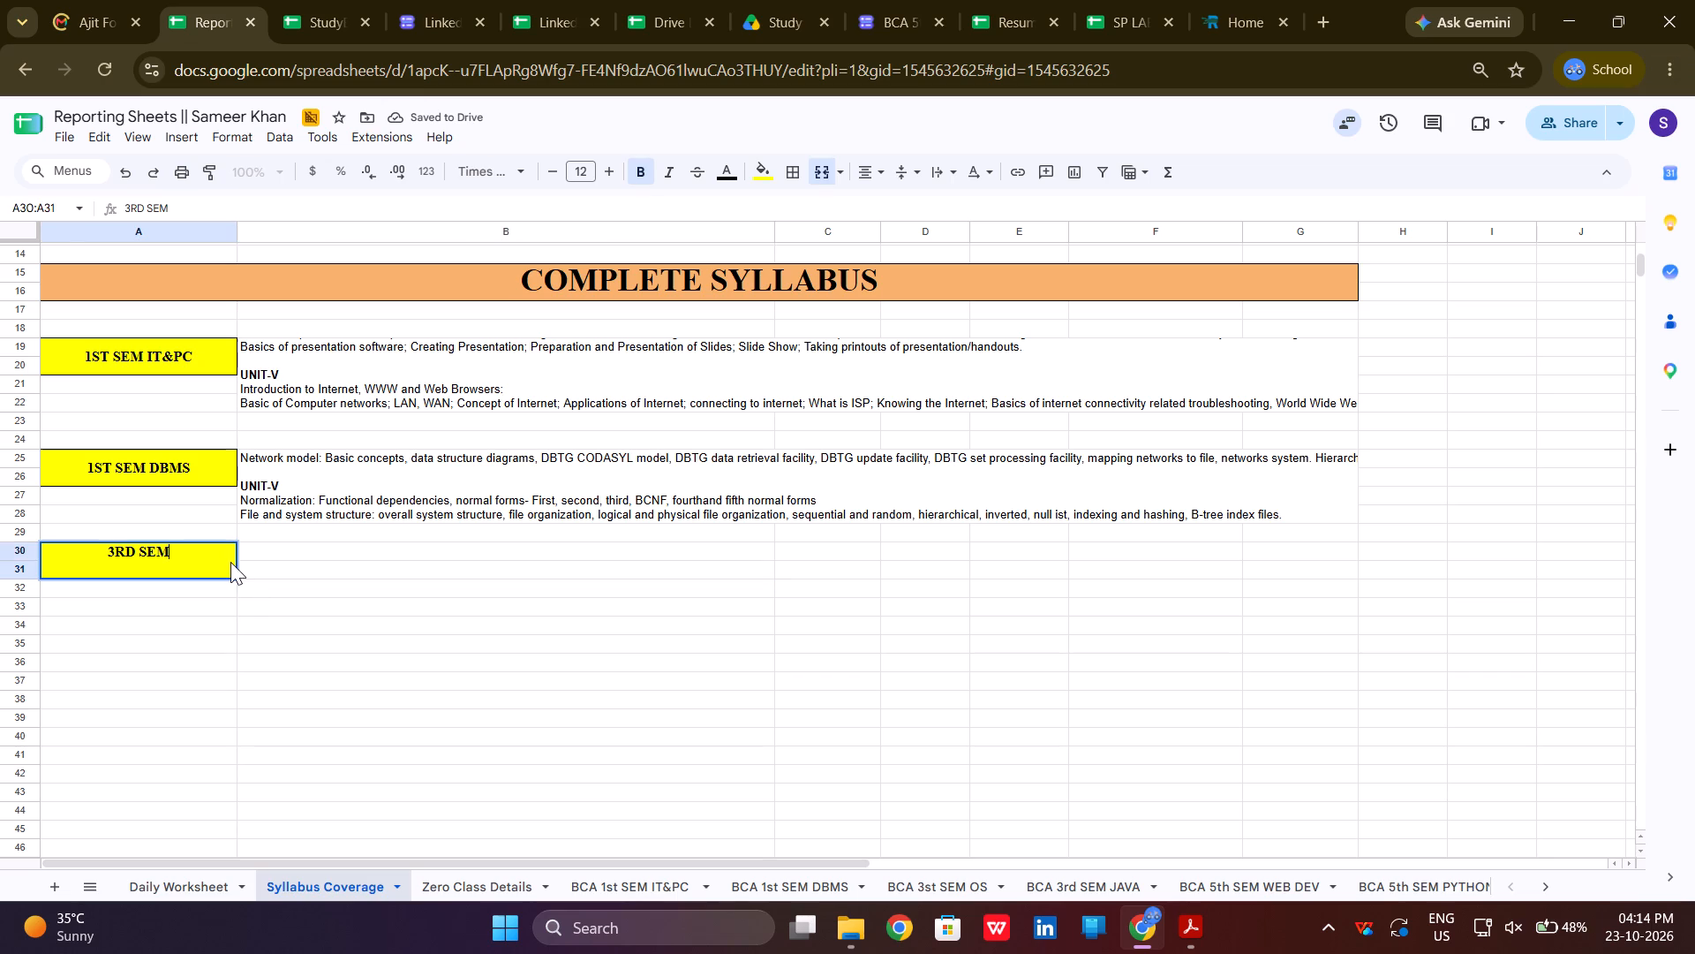
{"action": "key", "text": "space"}
{"action": "type", "text": "OS"}
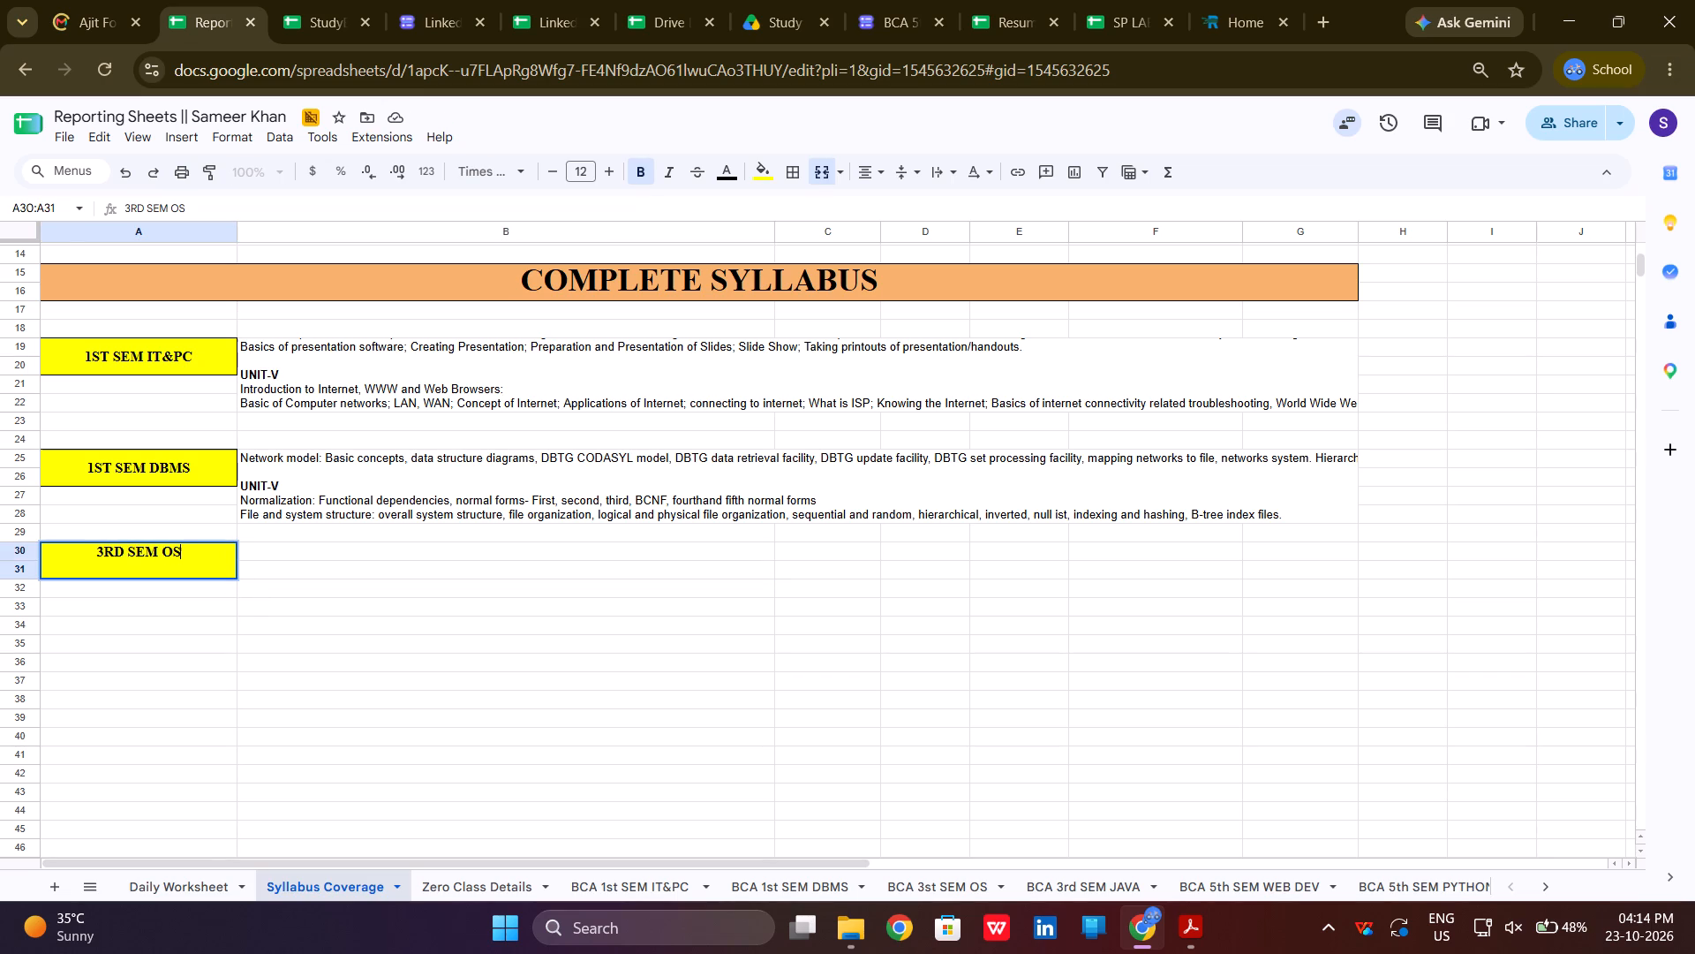
{"action": "key", "text": "BackSpace"}
{"action": "key", "text": "BackSpace"}
{"action": "type", "text": "JAVA"}
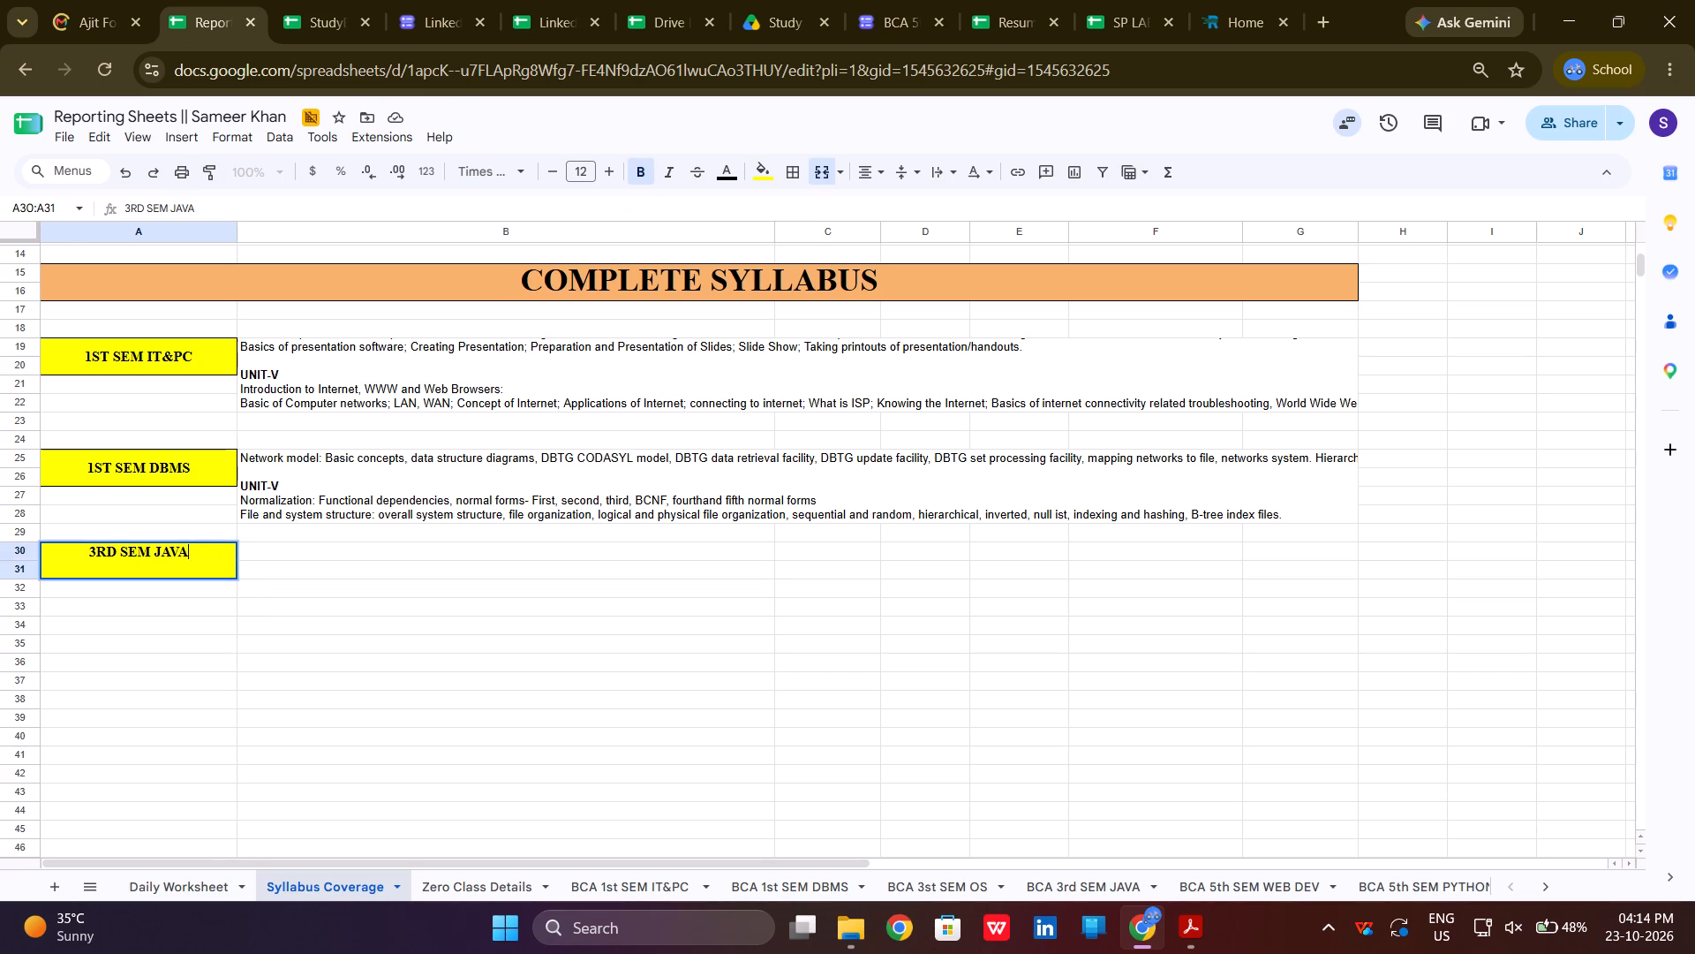
{"action": "key", "text": "Return"}
Switch to the BCA NEP syllabus PDF in Acrobat and copy the BCA III Semester JAVA Programming text from UNIT-I through UNIT-IV.
{"action": "scroll", "coordinate": [366, 652], "scroll_direction": "up", "scroll_amount": 5}
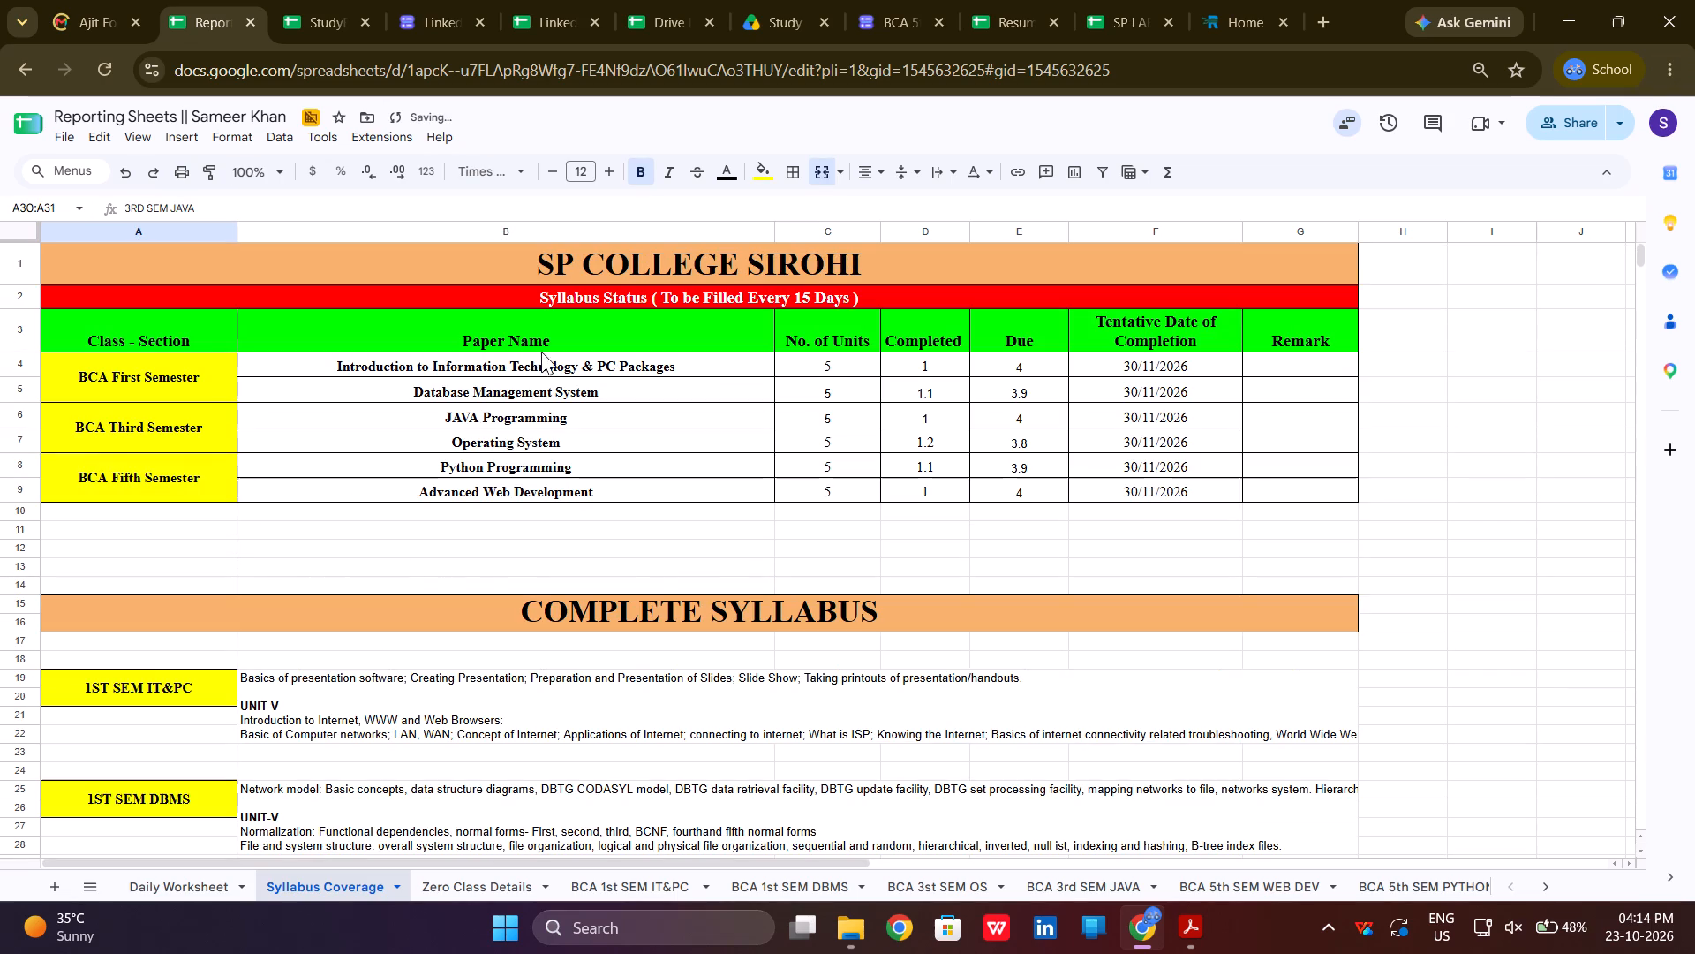
{"action": "key", "text": "alt+Tab"}
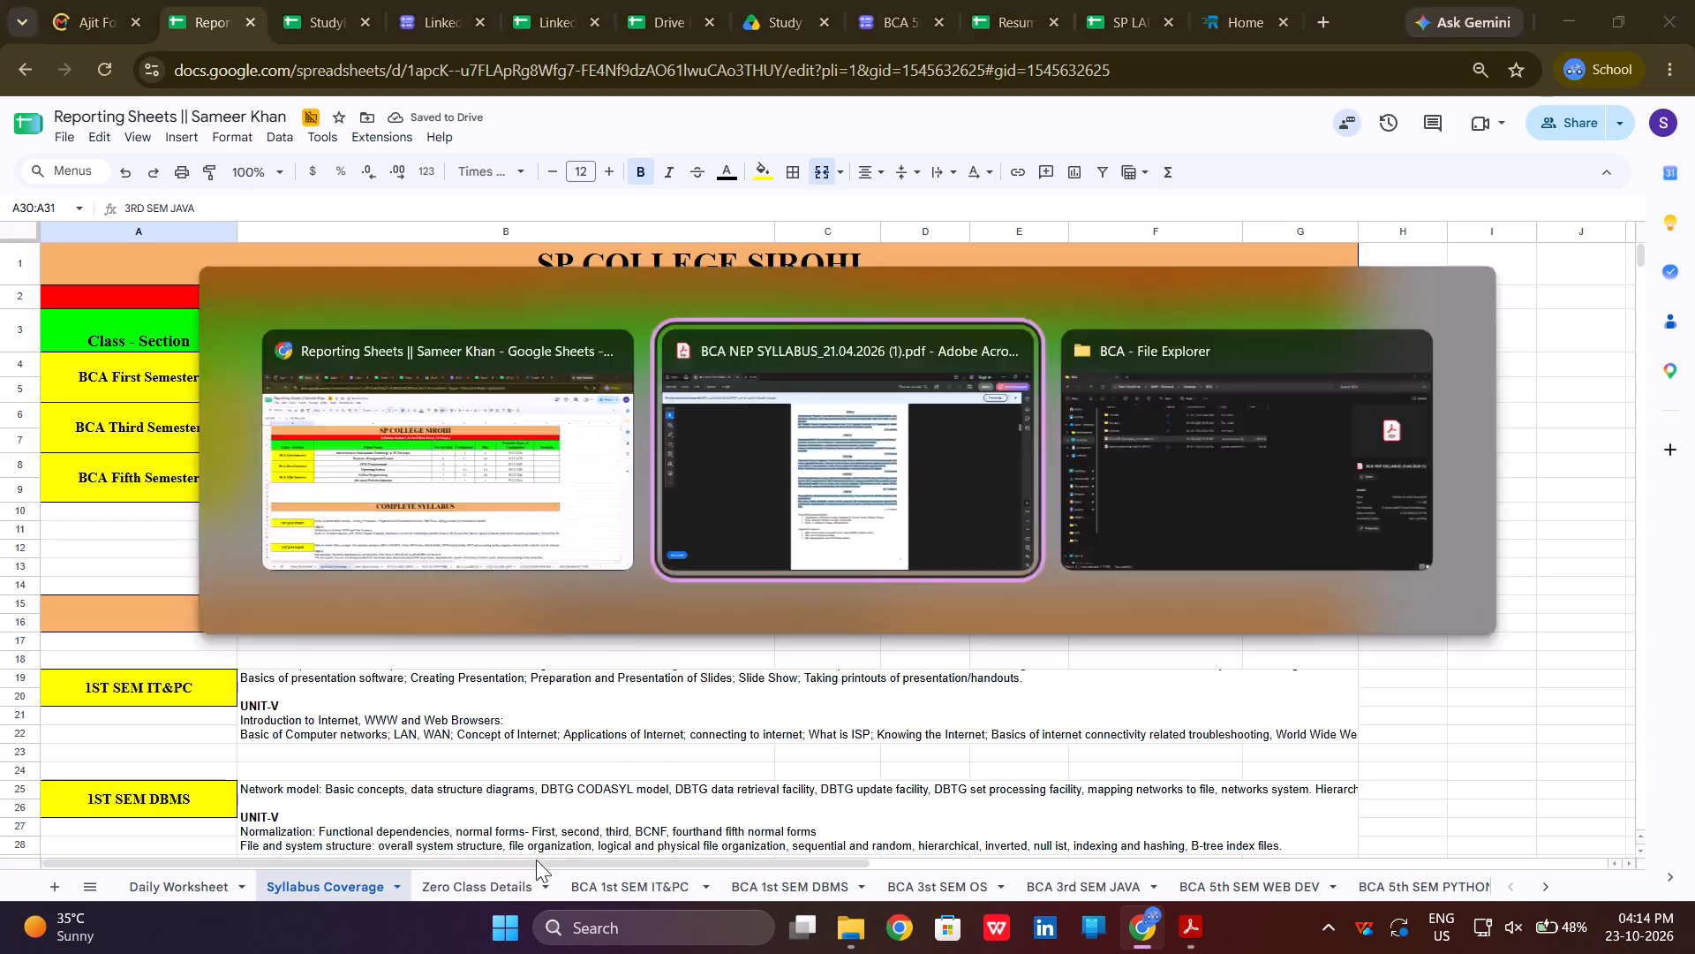
{"action": "scroll", "coordinate": [834, 774], "scroll_direction": "down", "scroll_amount": 6}
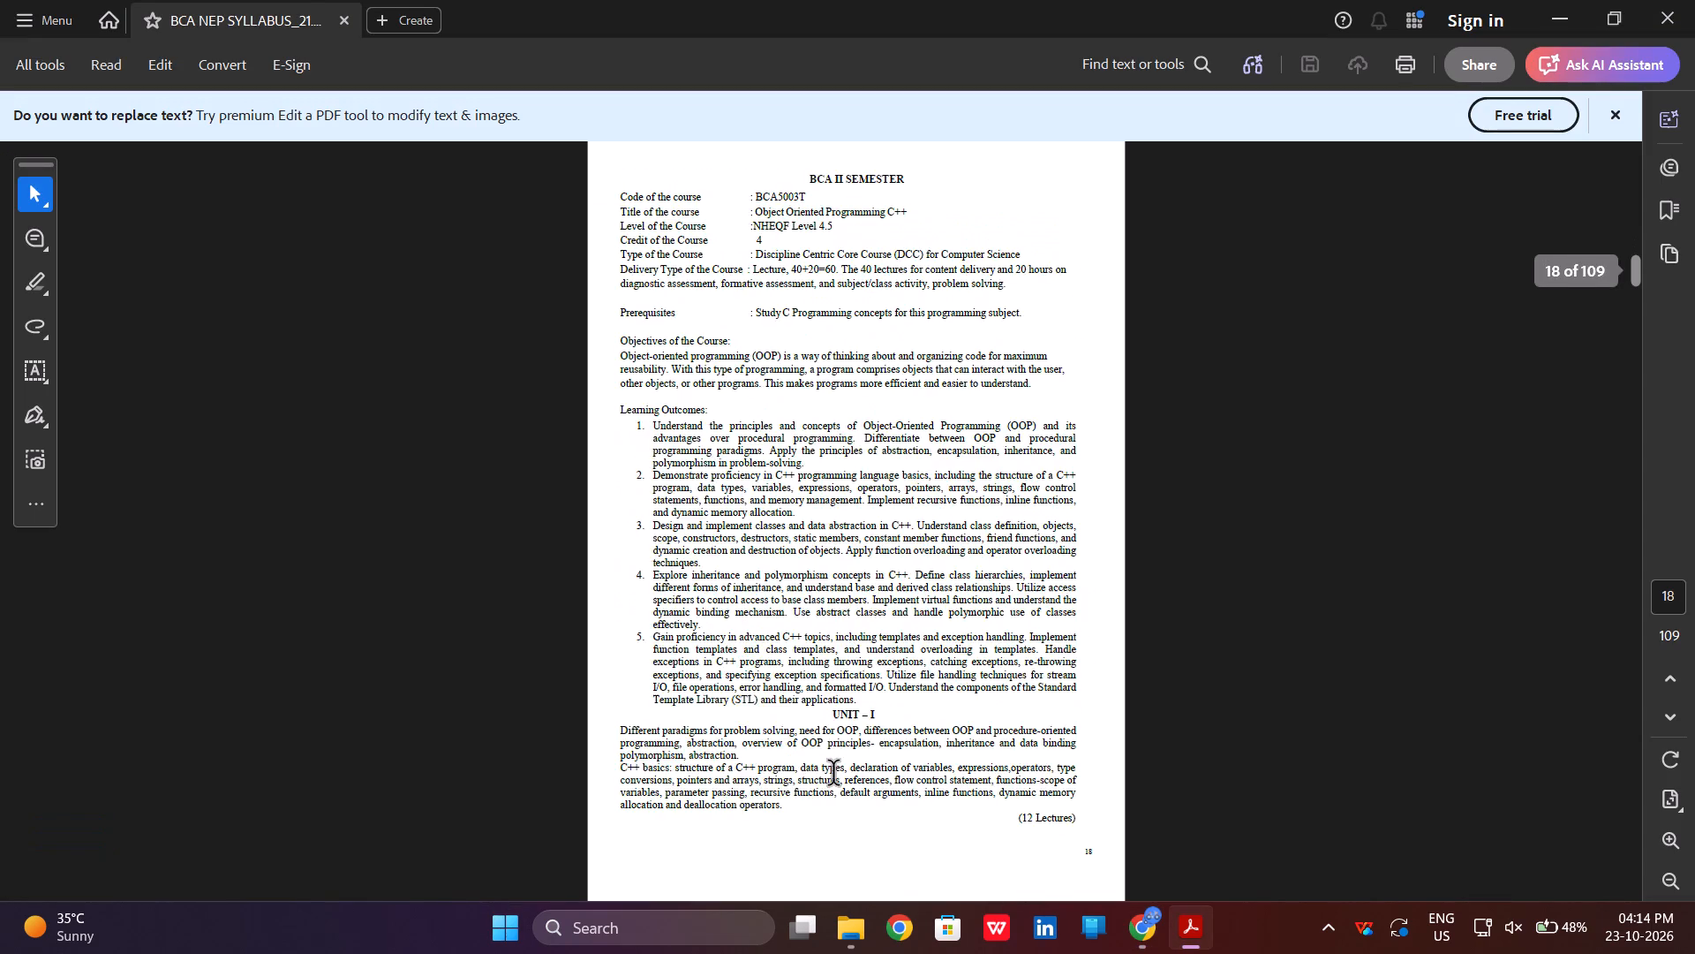
{"action": "scroll", "coordinate": [834, 775], "scroll_direction": "down", "scroll_amount": 9}
{"action": "scroll", "coordinate": [834, 775], "scroll_direction": "down", "scroll_amount": 20}
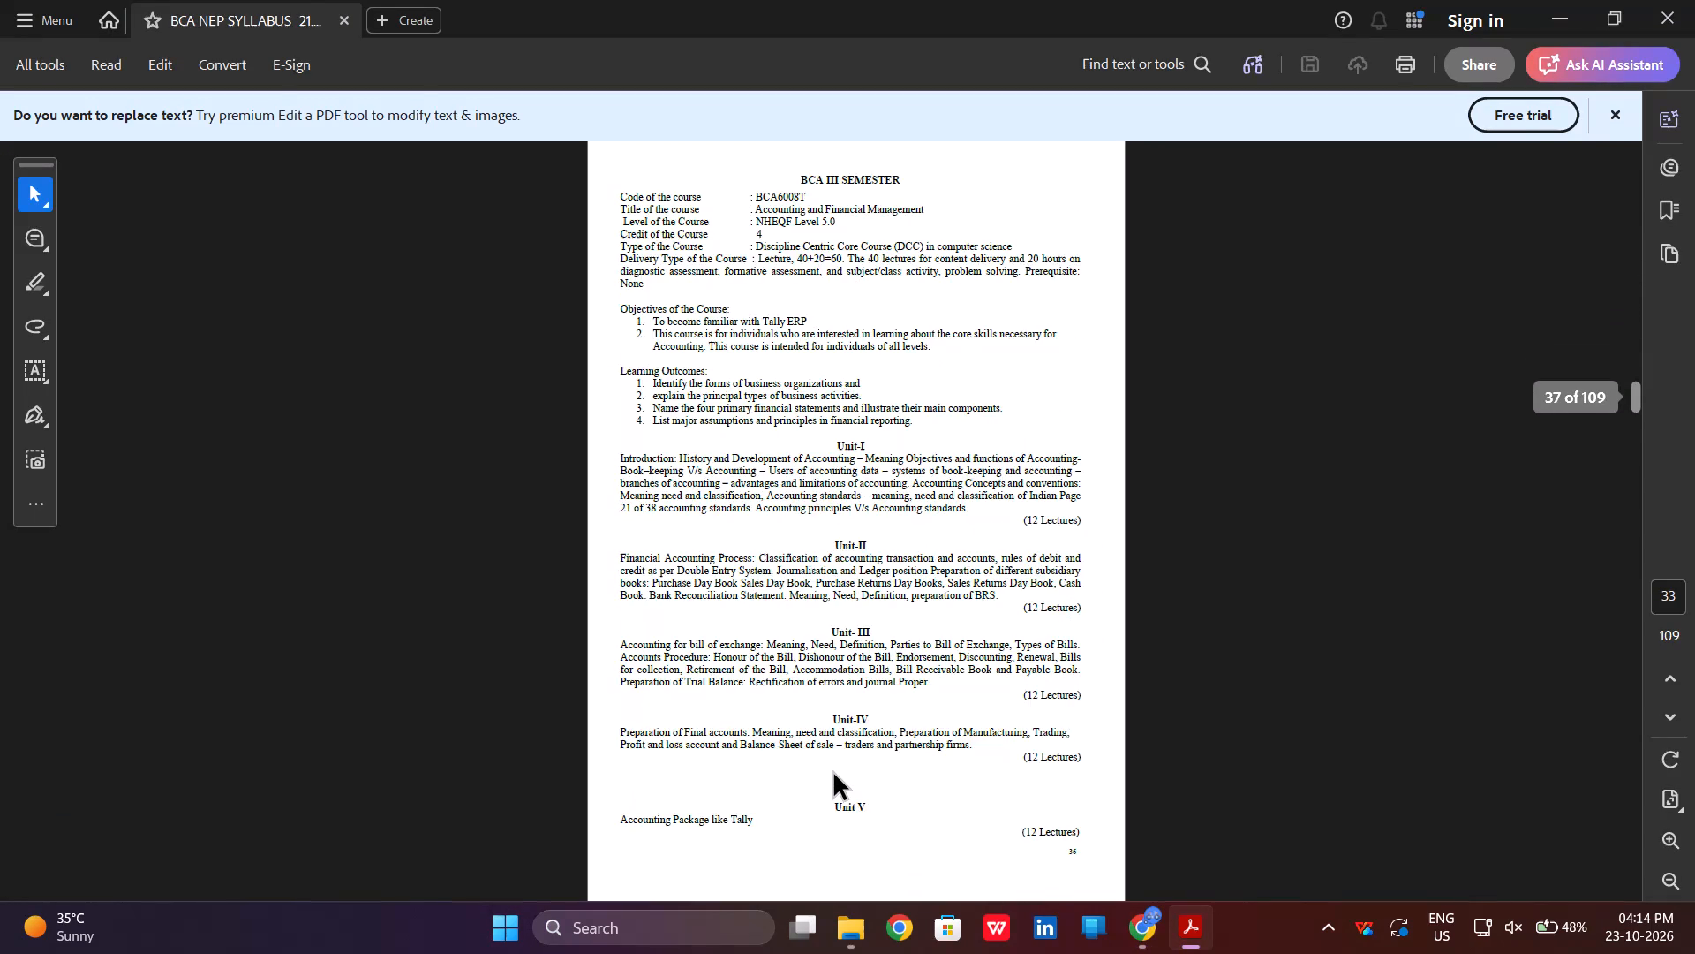
{"action": "scroll", "coordinate": [834, 775], "scroll_direction": "up", "scroll_amount": 7}
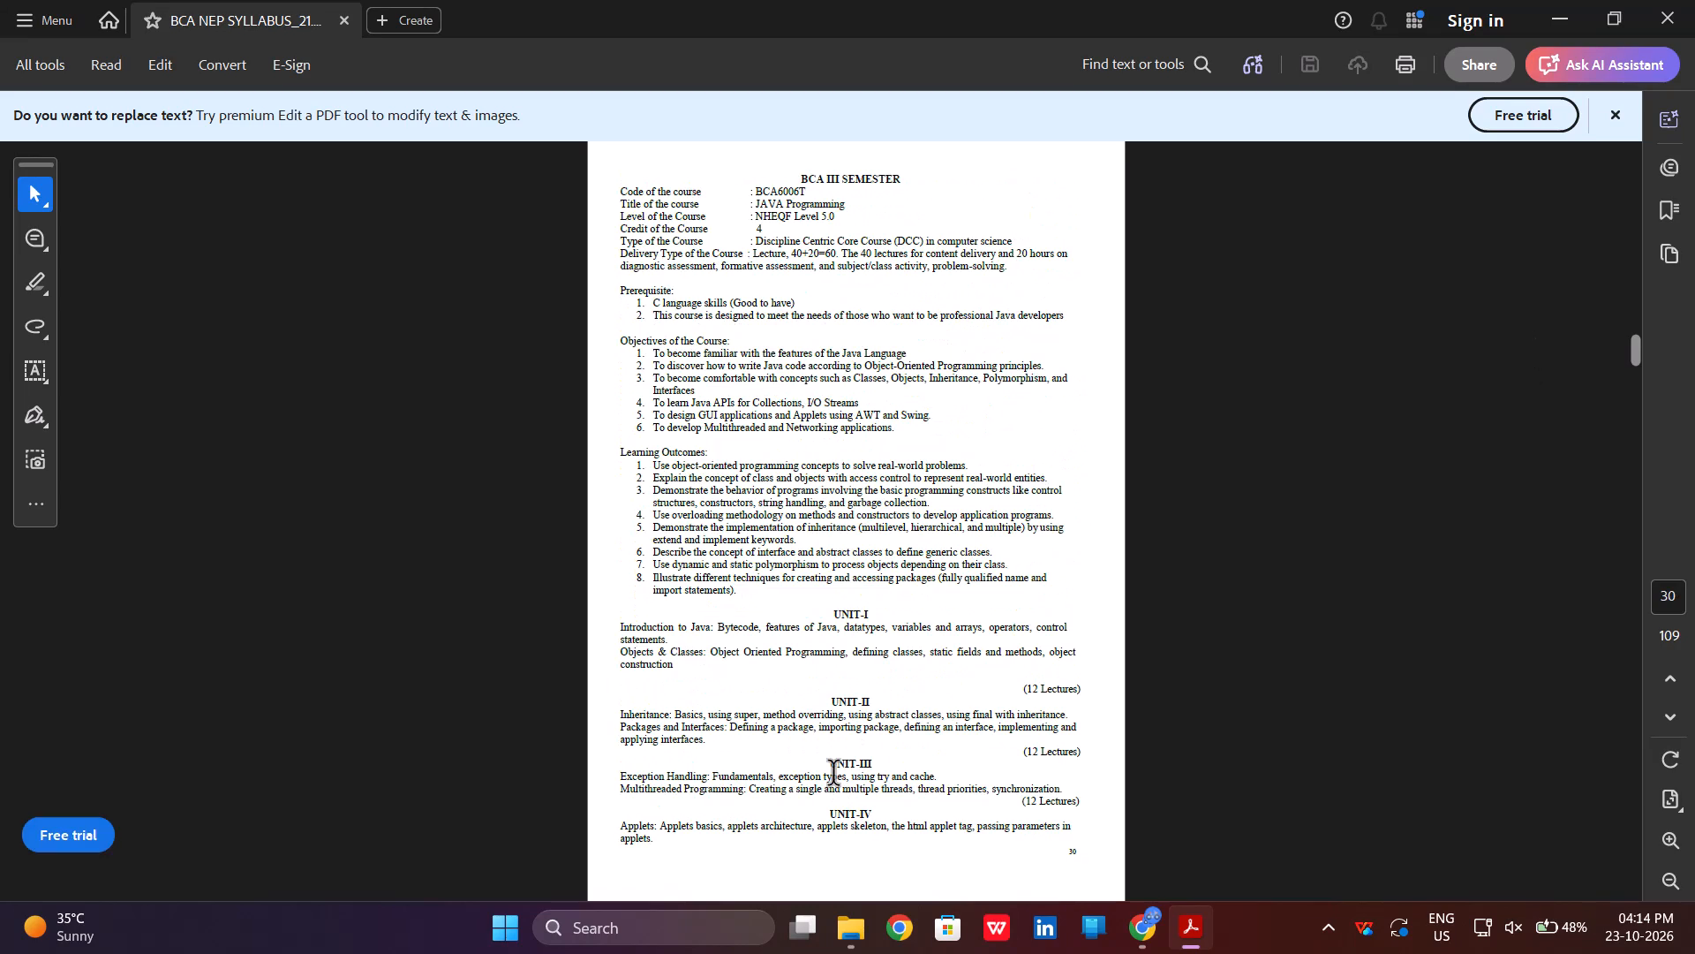
{"action": "left_click_drag", "start_coordinate": [833, 614], "coordinate": [835, 623]}
{"action": "left_click_drag", "start_coordinate": [835, 623], "coordinate": [667, 844]}
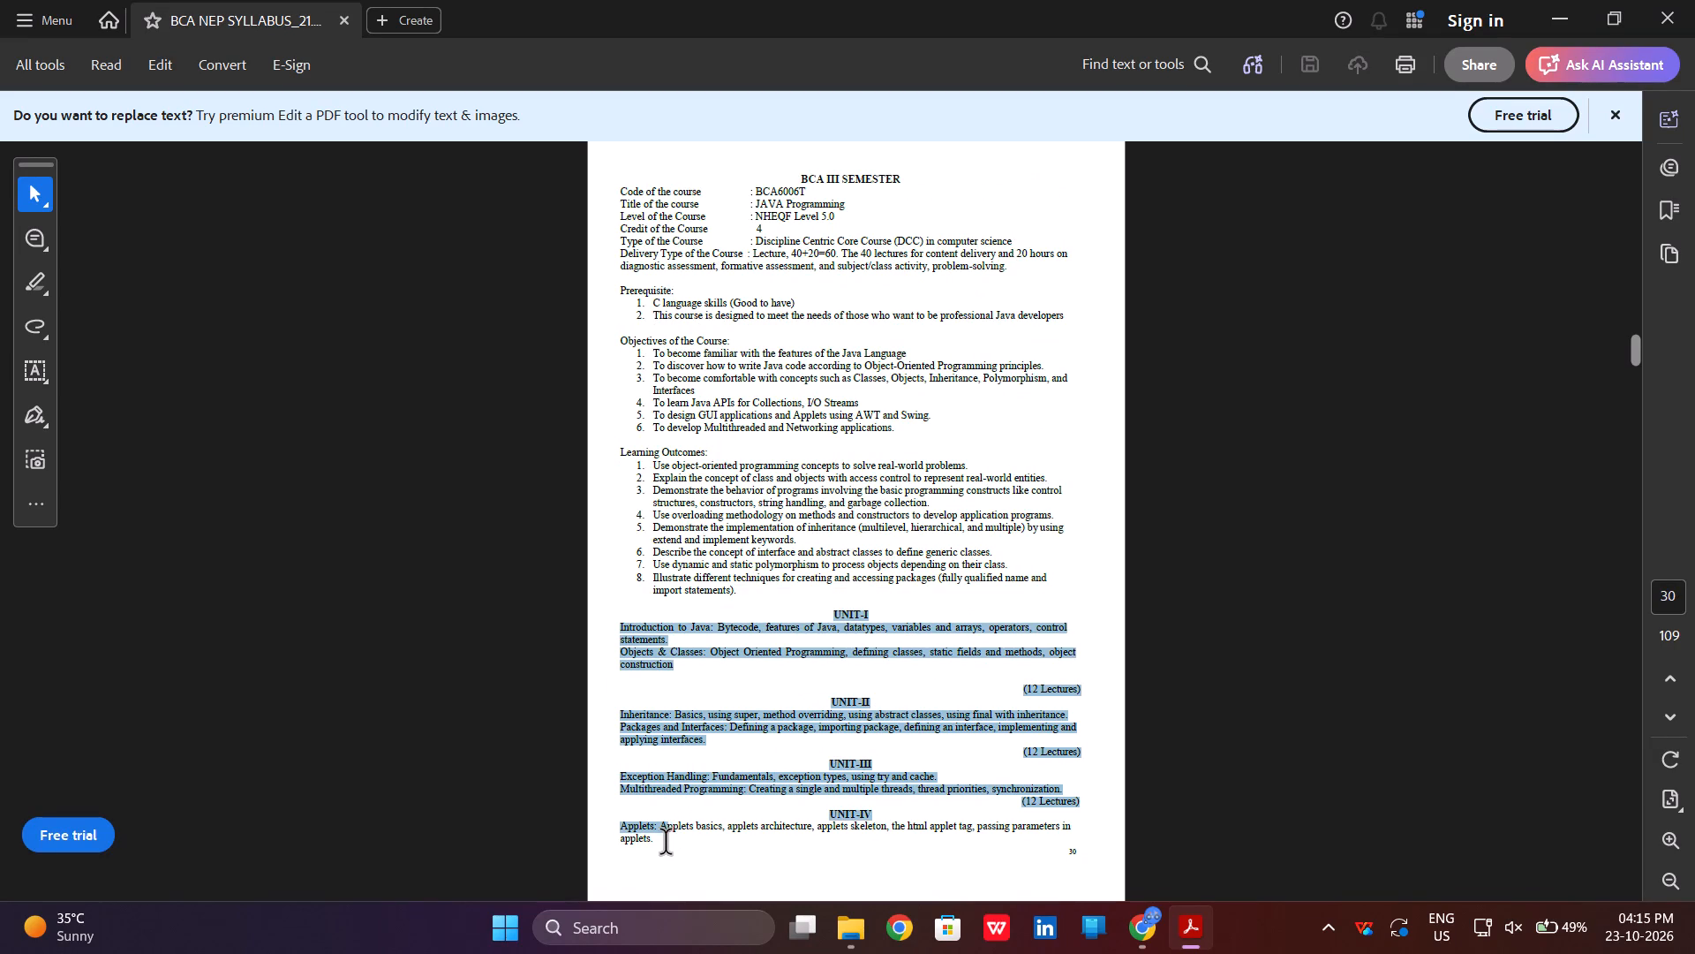
{"action": "left_click_drag", "start_coordinate": [667, 844], "coordinate": [661, 845]}
{"action": "key", "text": "ctrl+c"}
Switch back to the reporting spreadsheet and insert one blank row between the 1ST SEM DBMS block and the 3RD SEM JAVA label.
{"action": "key", "text": "alt+Tab"}
{"action": "scroll", "coordinate": [448, 746], "scroll_direction": "down", "scroll_amount": 2}
{"action": "left_click_drag", "start_coordinate": [261, 666], "coordinate": [1518, 751]}
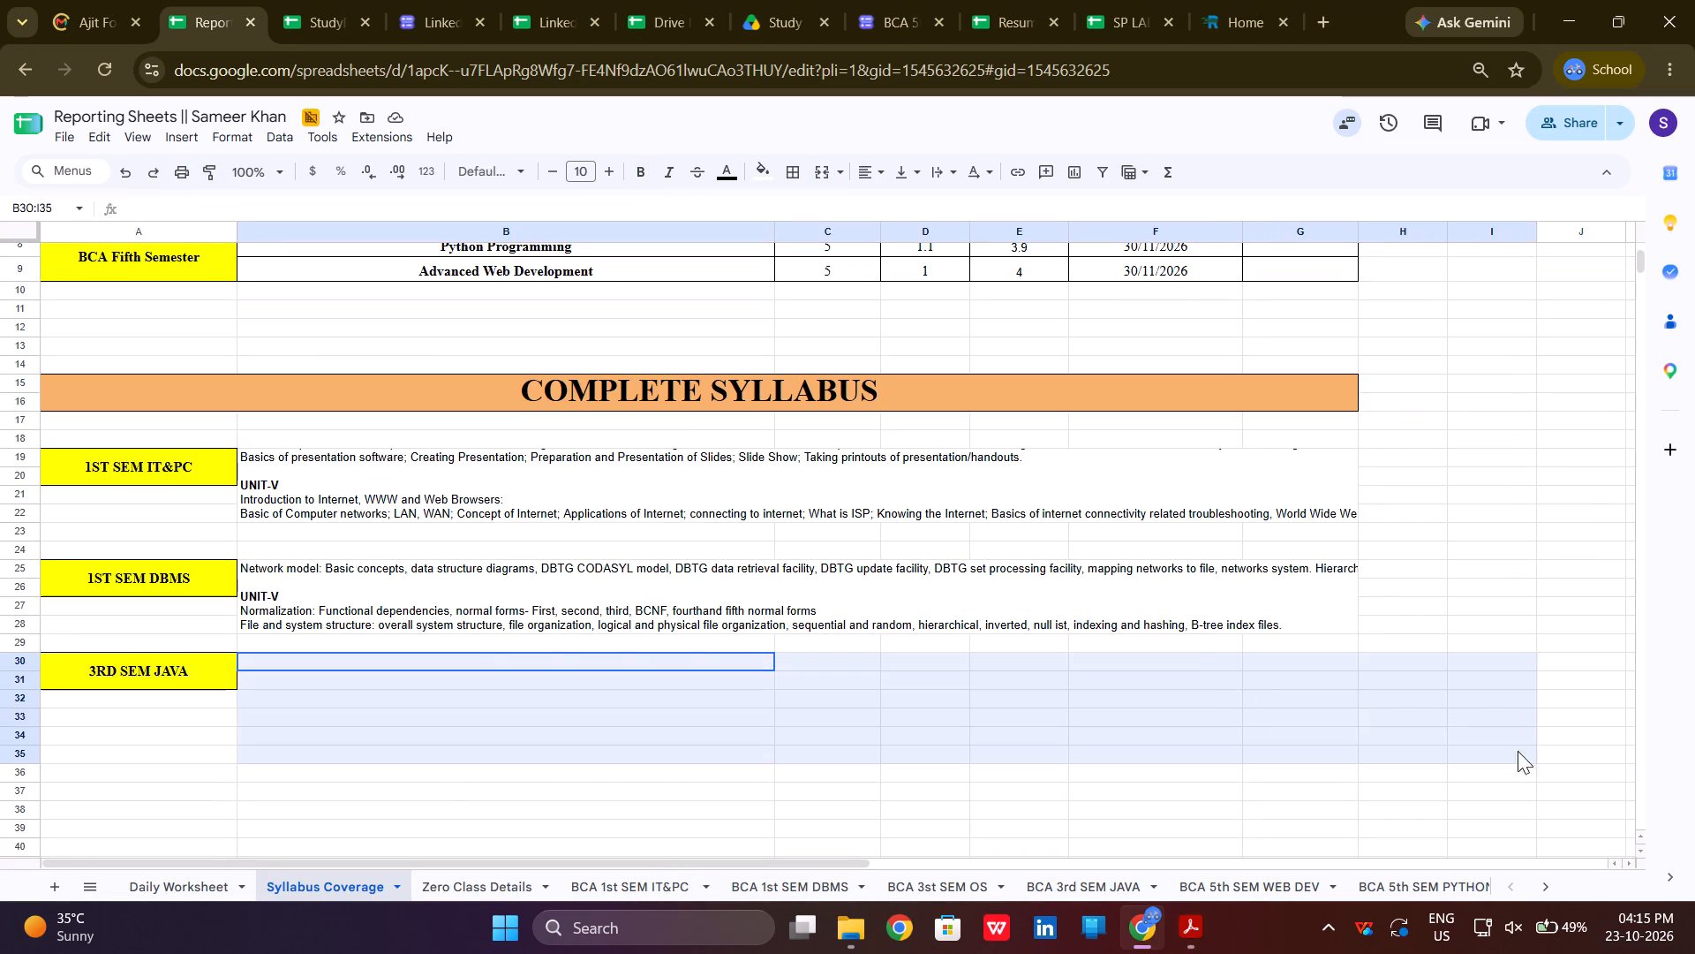
{"action": "left_click_drag", "start_coordinate": [1518, 751], "coordinate": [1556, 750]}
{"action": "left_click", "coordinate": [540, 761]}
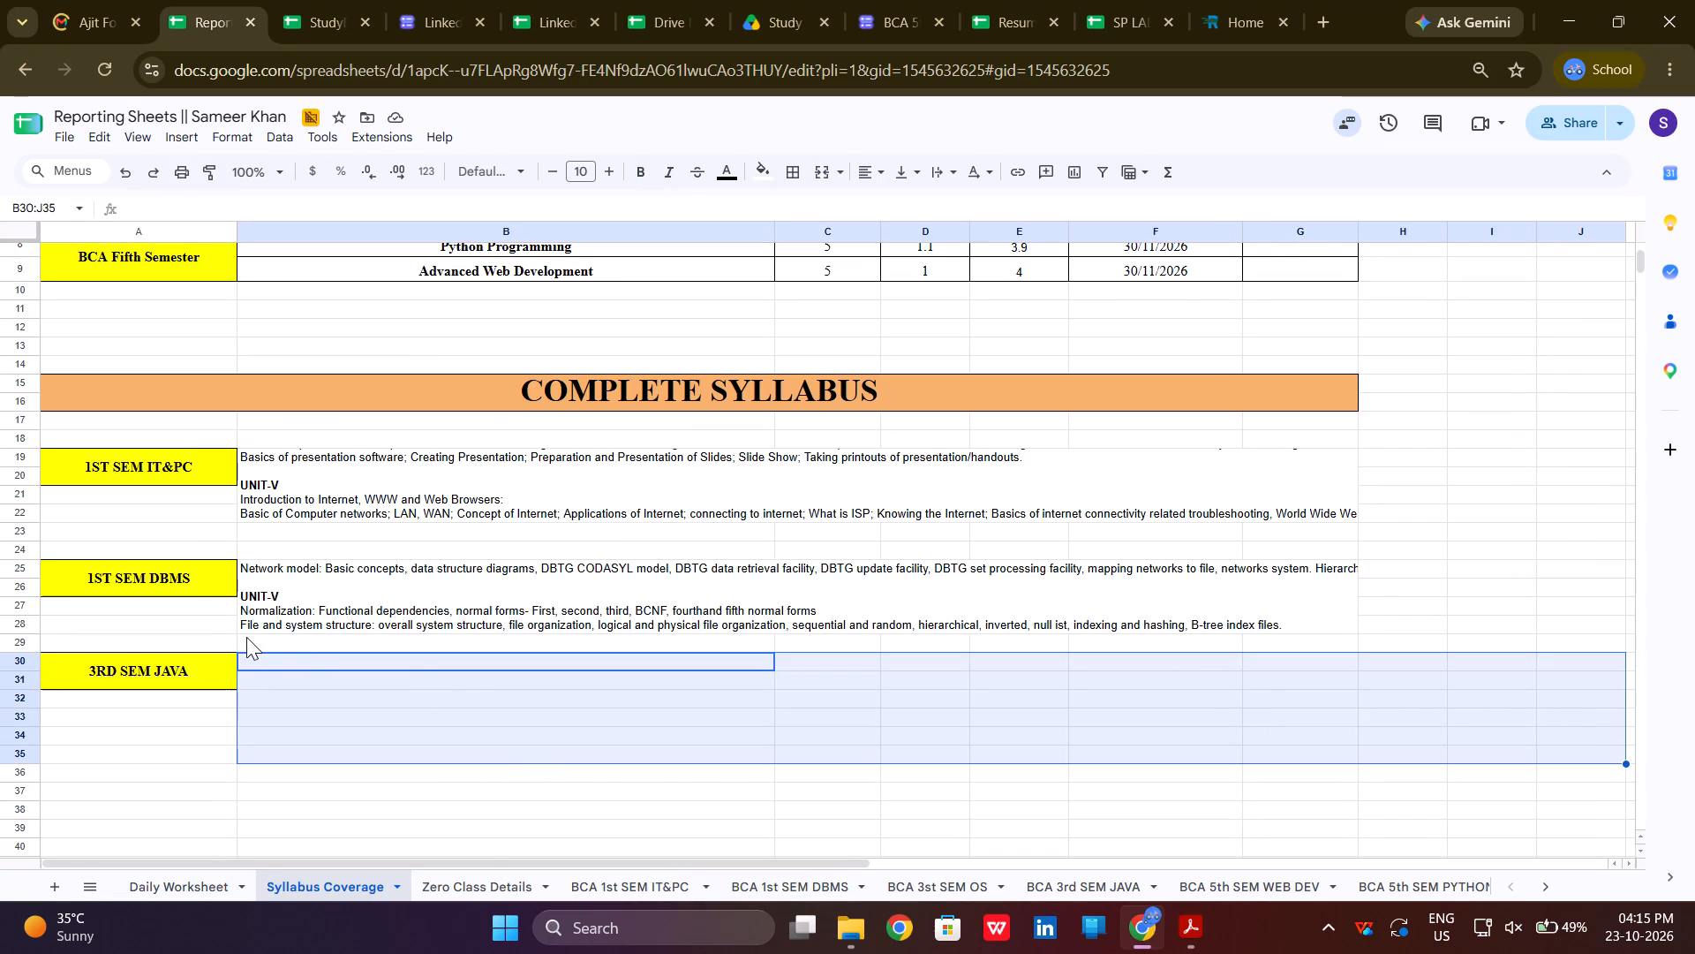
{"action": "right_click_drag", "start_coordinate": [220, 637], "coordinate": [207, 645]}
{"action": "left_click", "coordinate": [330, 385]}
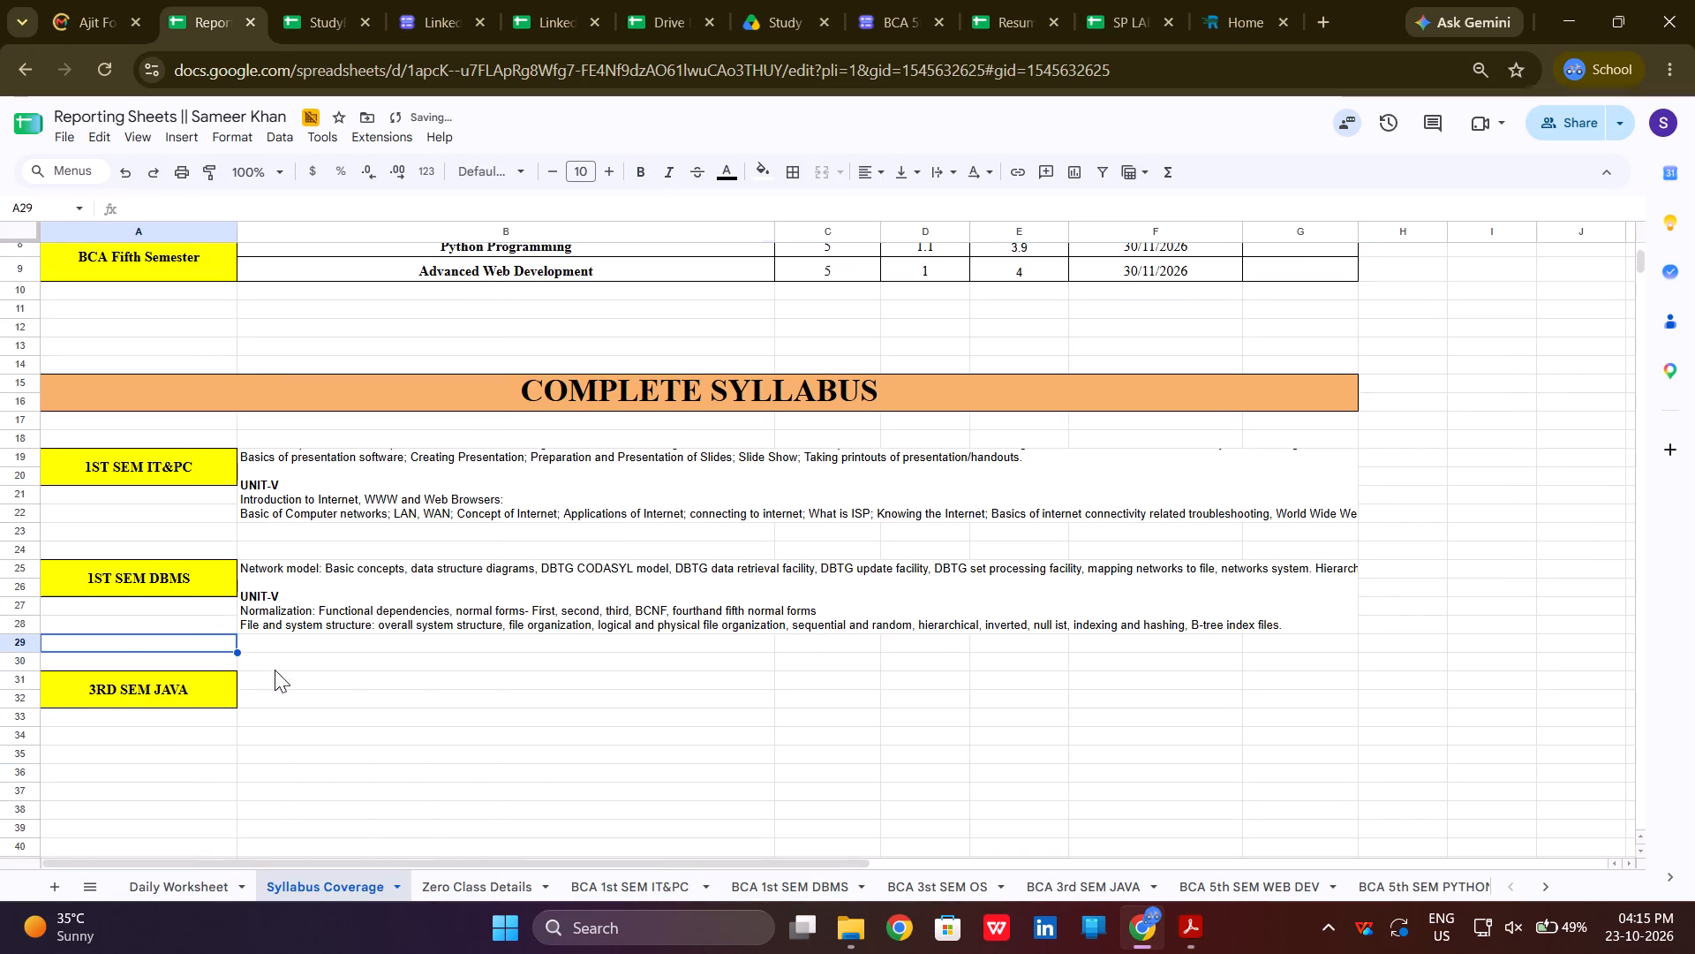
Merge B31:G32 beside the 3RD SEM JAVA label into one cell.
{"action": "left_click", "coordinate": [275, 670]}
{"action": "left_click_drag", "start_coordinate": [264, 685], "coordinate": [794, 716]}
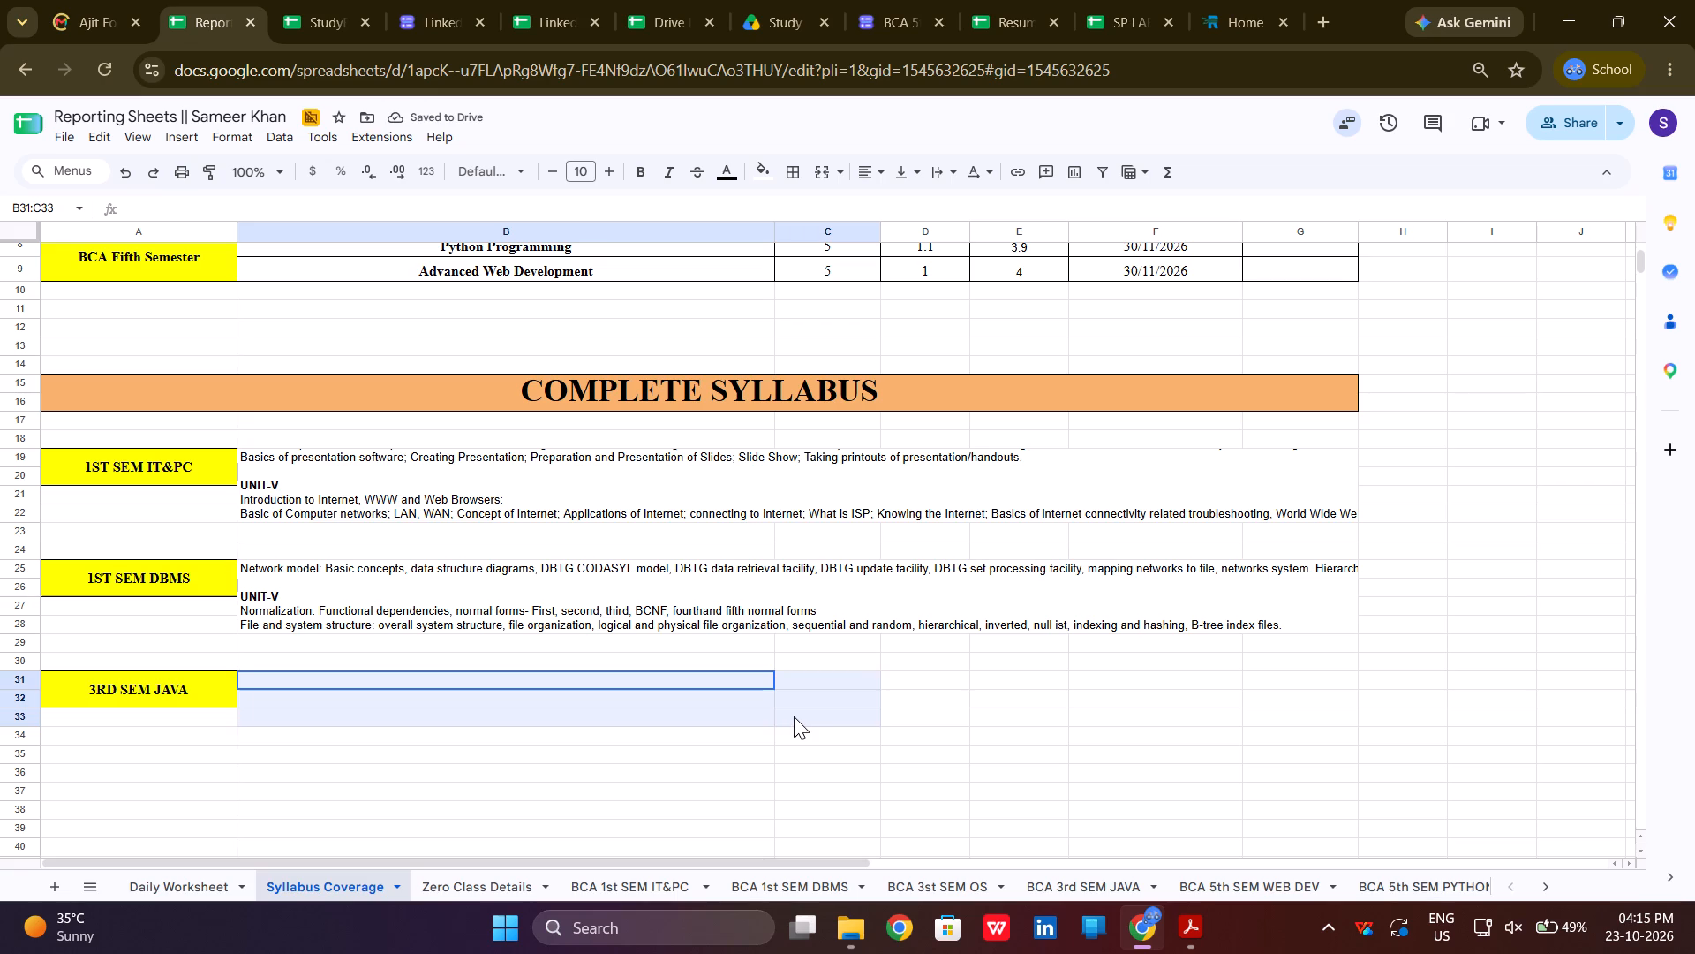
{"action": "left_click_drag", "start_coordinate": [794, 716], "coordinate": [1139, 727]}
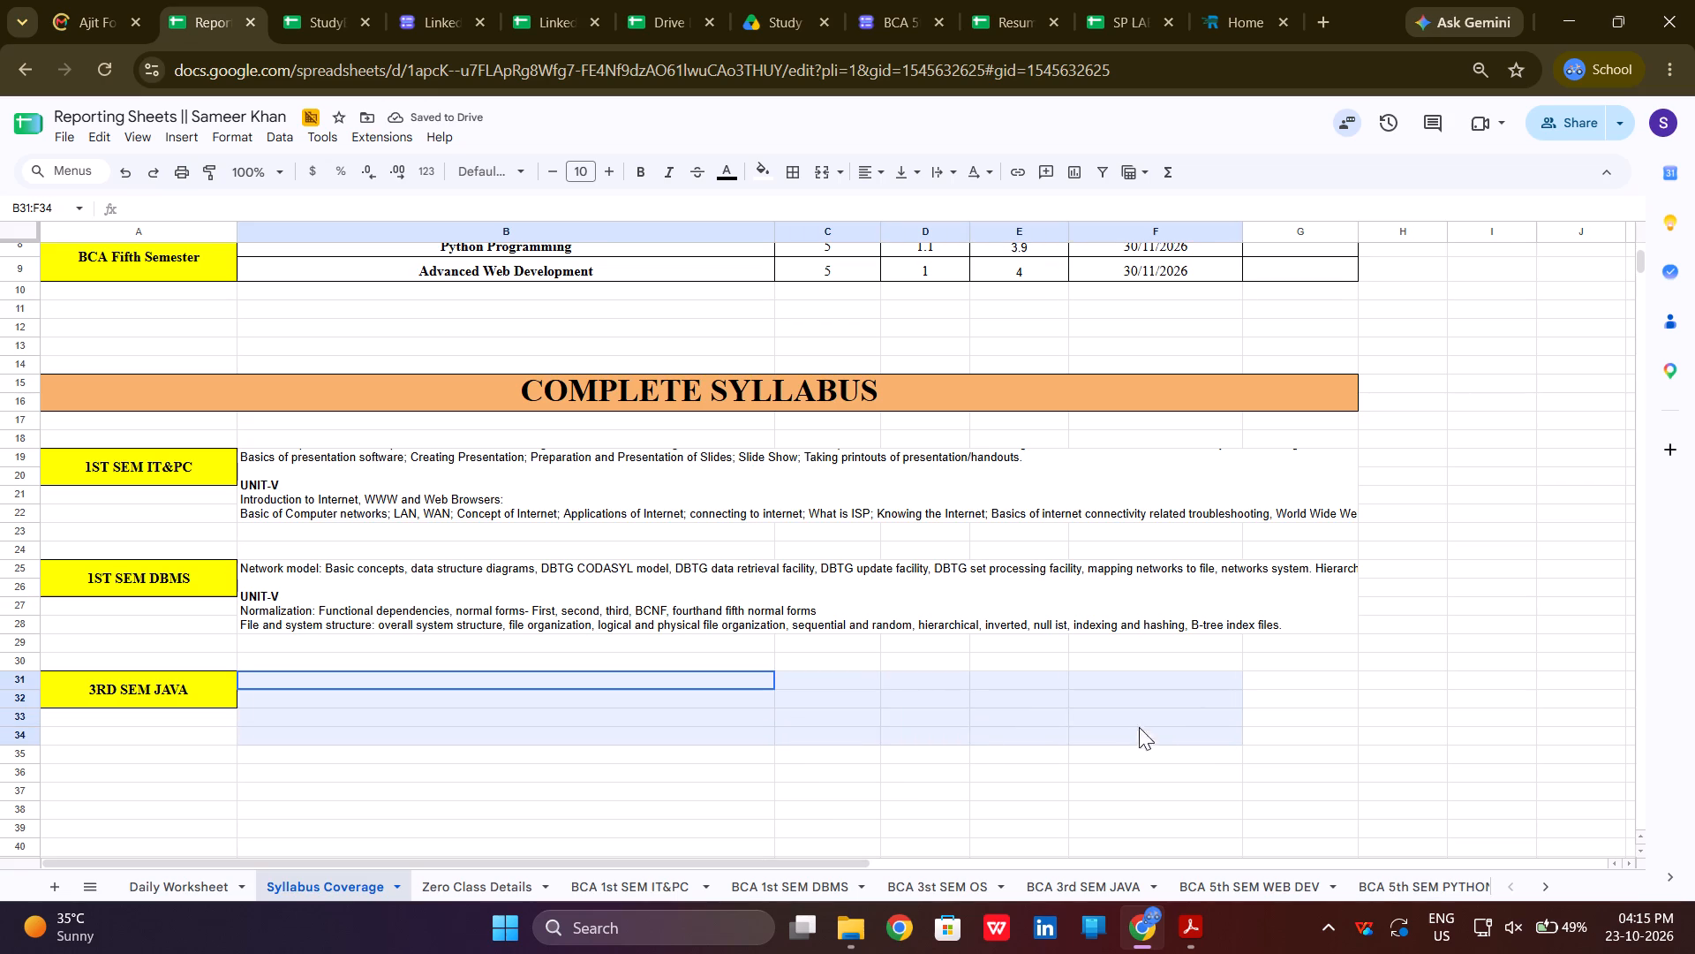
{"action": "left_click_drag", "start_coordinate": [1139, 727], "coordinate": [1316, 698]}
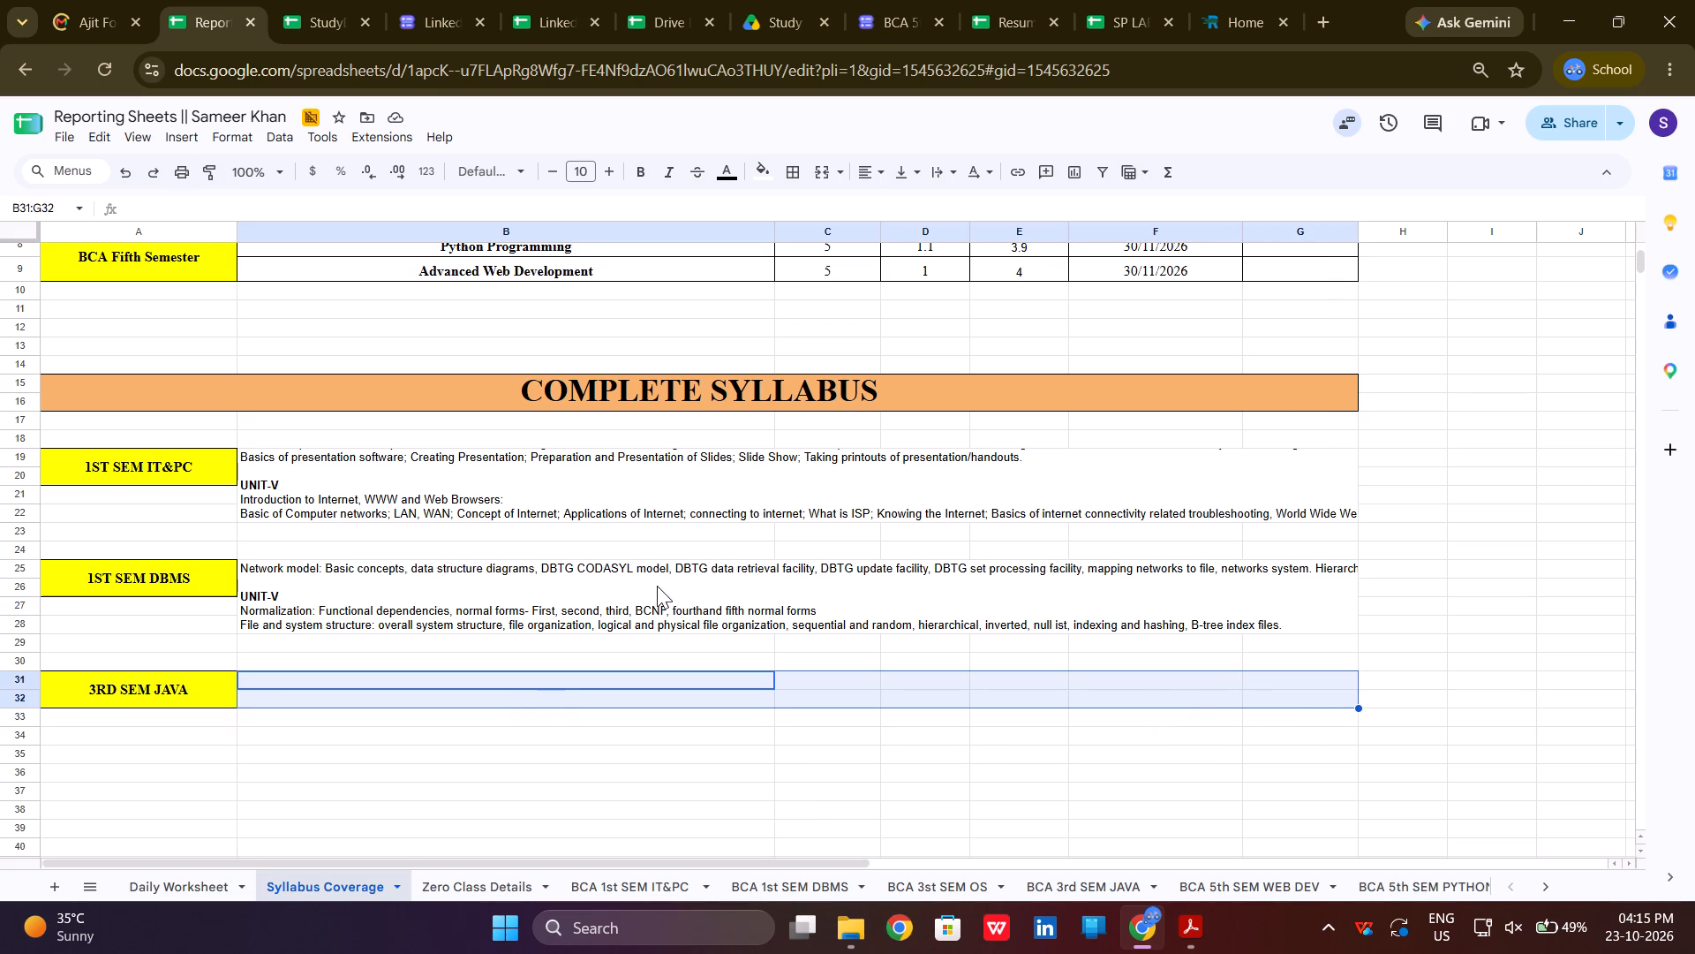
{"action": "left_click", "coordinate": [828, 178]}
{"action": "left_click", "coordinate": [580, 524]}
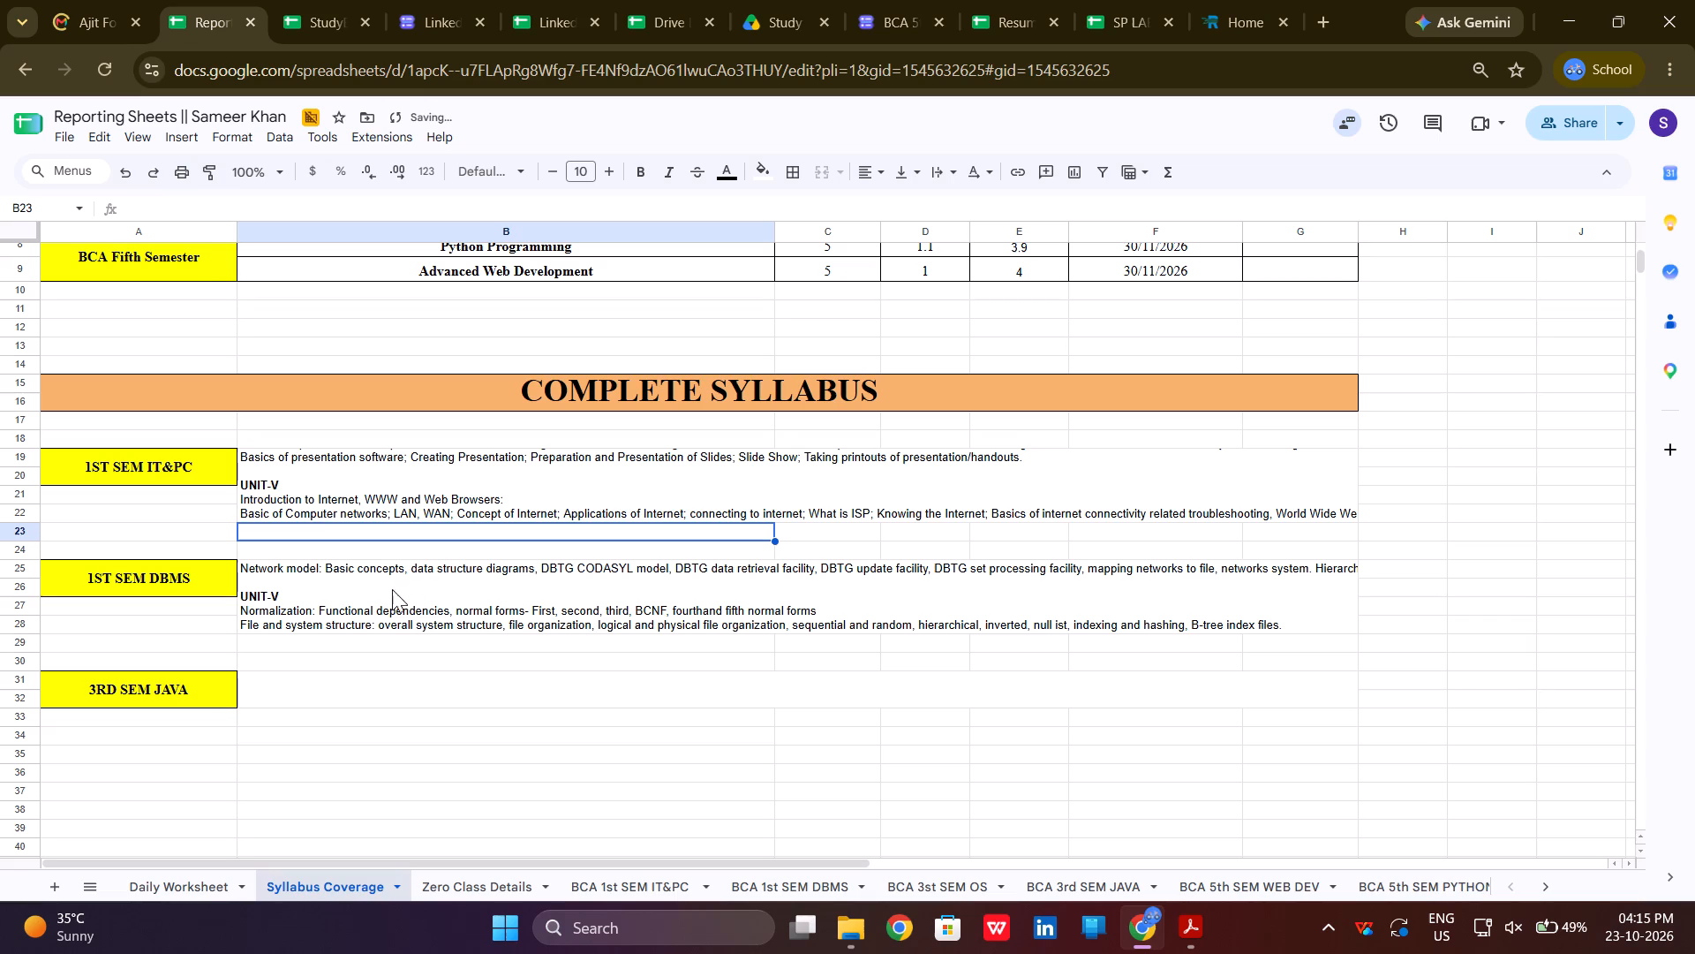
Unmerge the 1ST SEM IT&PC syllabus text cells B19:G22.
{"action": "left_click", "coordinate": [283, 474]}
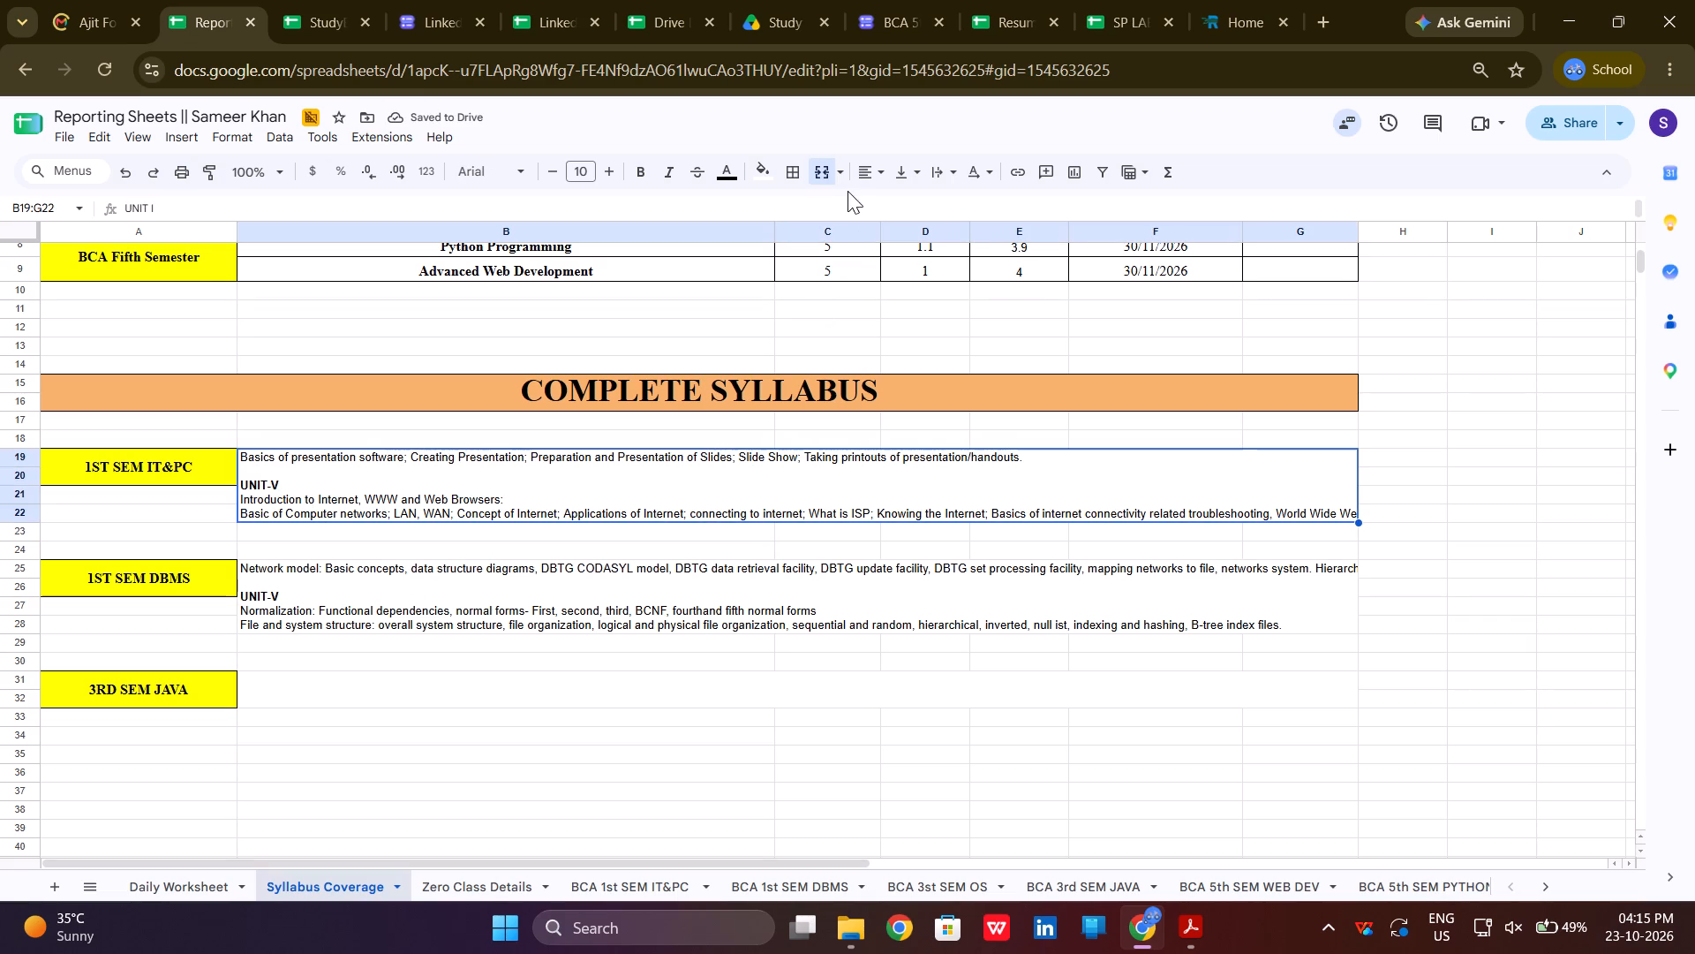
{"action": "left_click", "coordinate": [838, 178]}
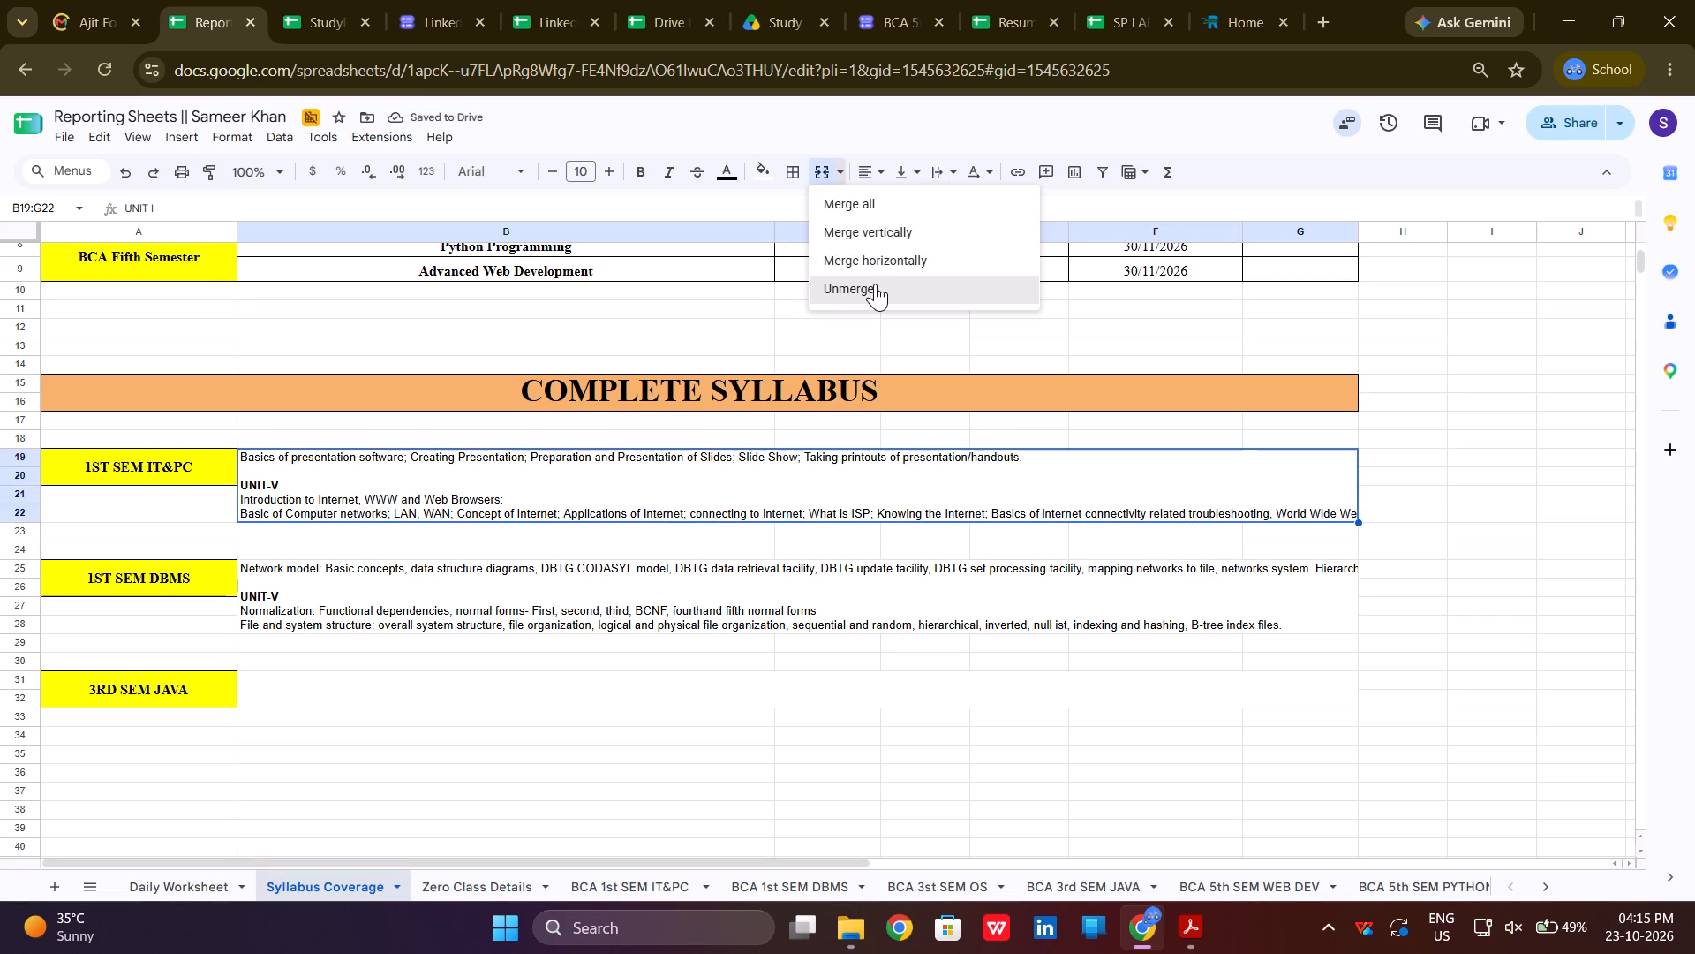
{"action": "left_click", "coordinate": [875, 284]}
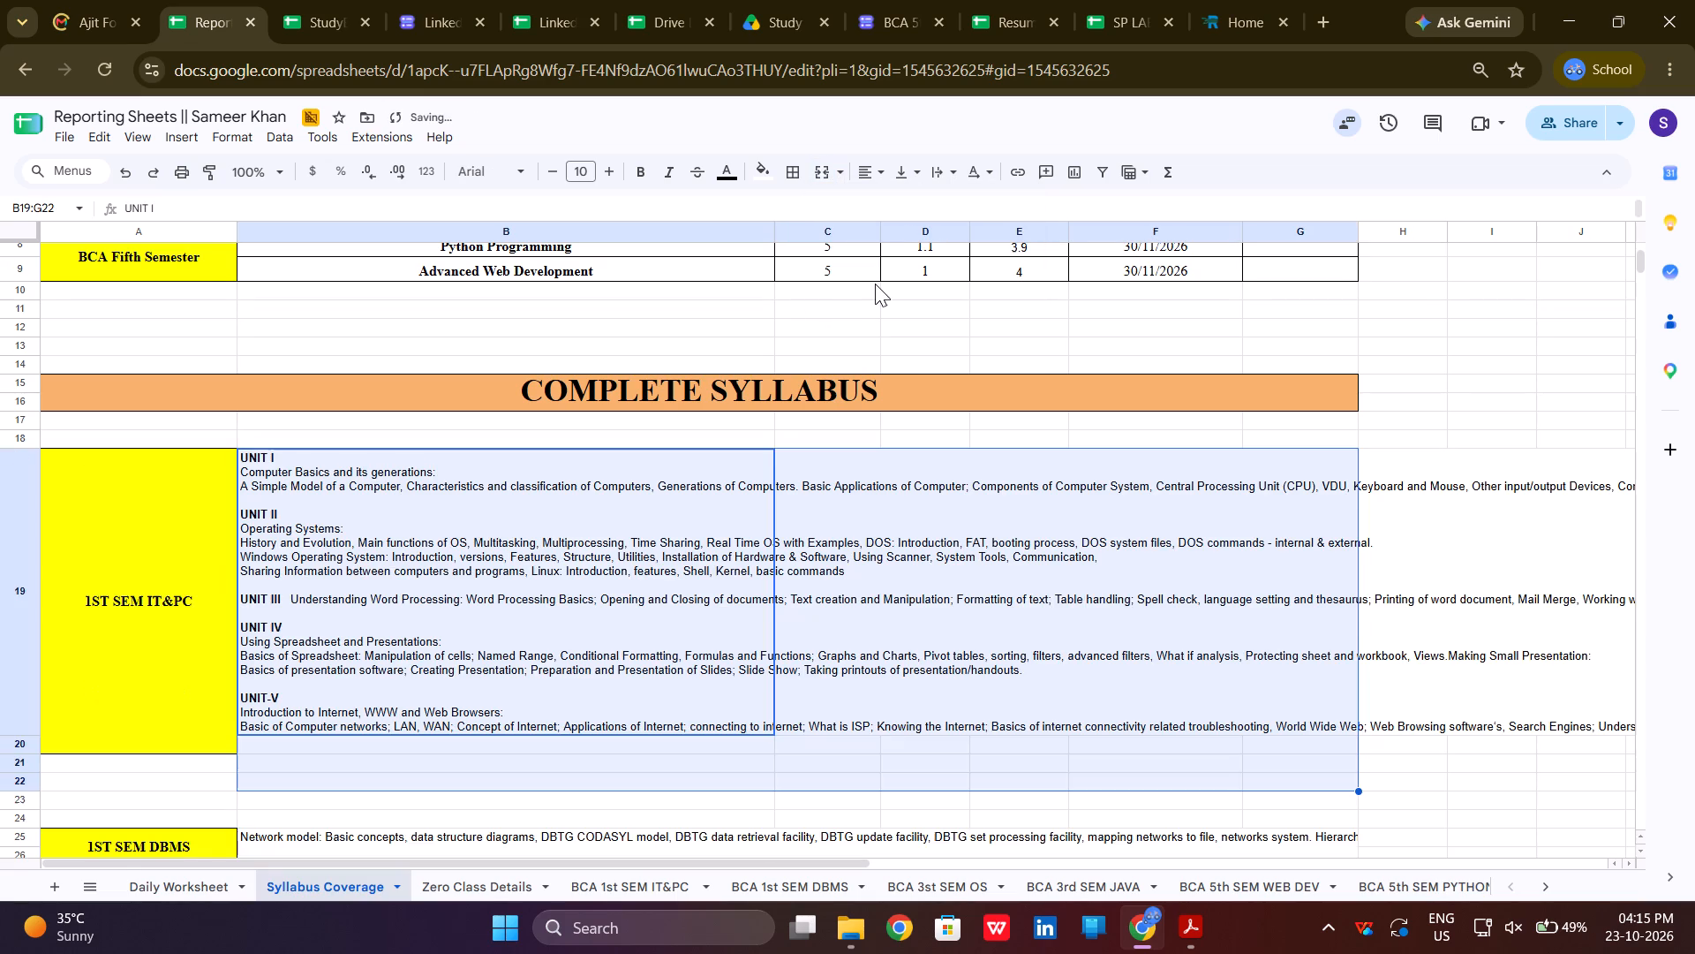
{"action": "left_click", "coordinate": [447, 326]}
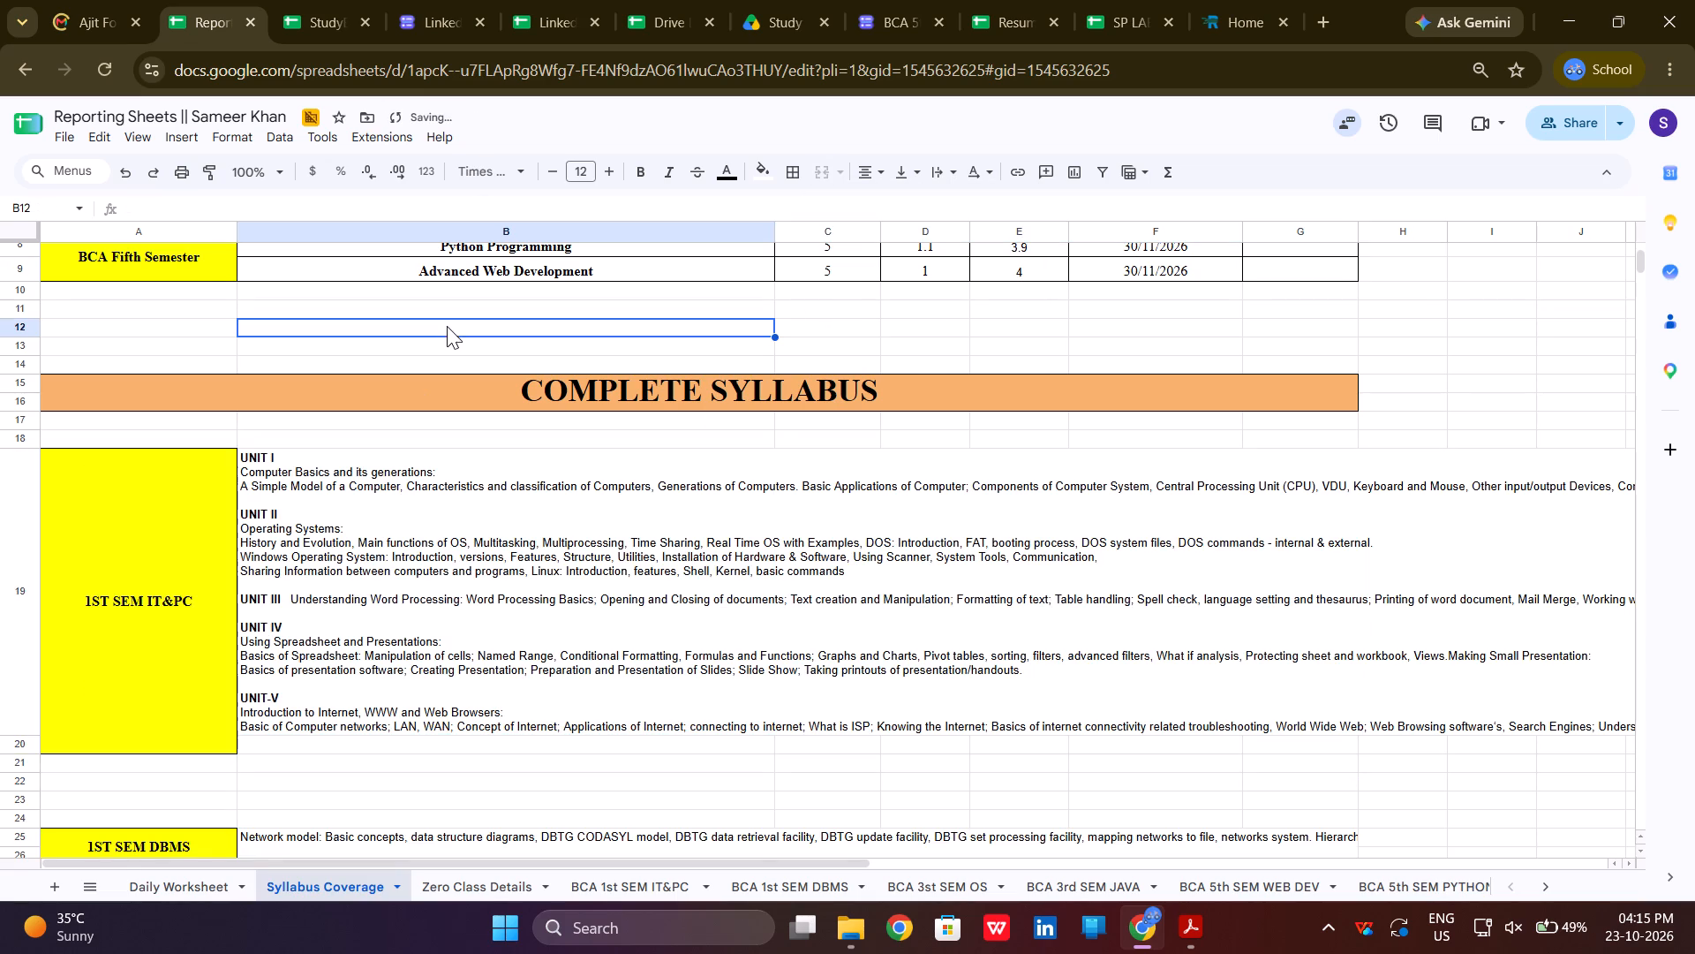
{"action": "scroll", "coordinate": [438, 707], "scroll_direction": "down", "scroll_amount": 2}
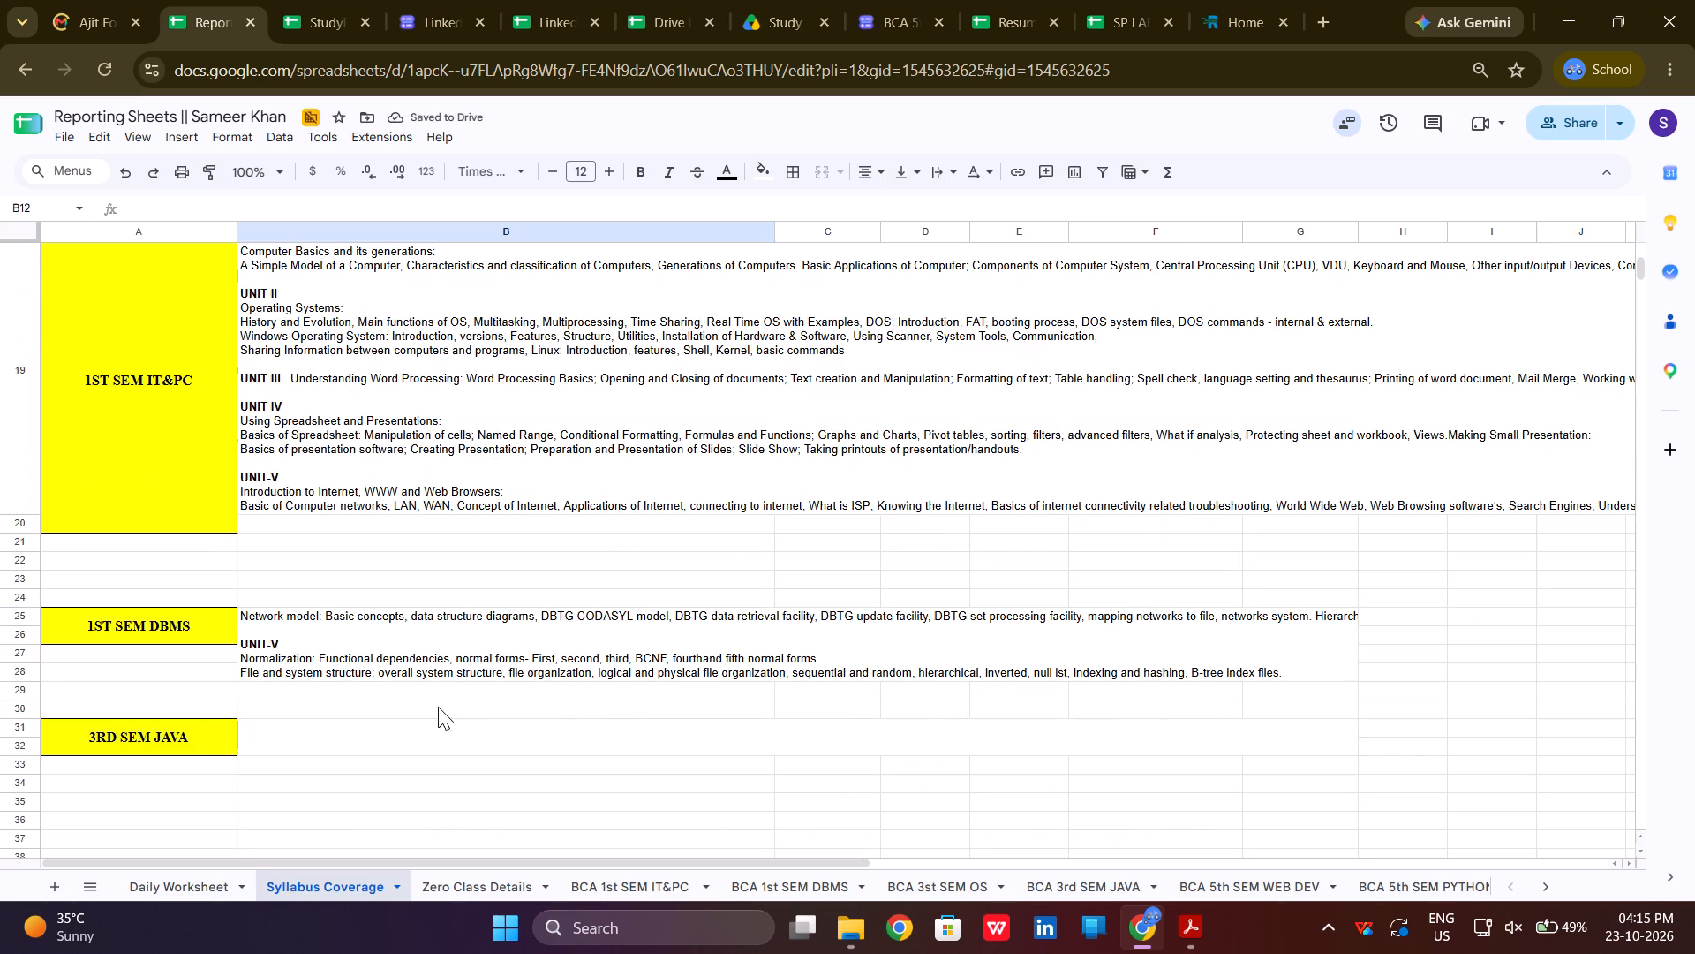
Shrink row 19, which holds the 1ST SEM IT&PC syllabus text, to about a single line's height.
{"action": "scroll", "coordinate": [438, 707], "scroll_direction": "up", "scroll_amount": 2}
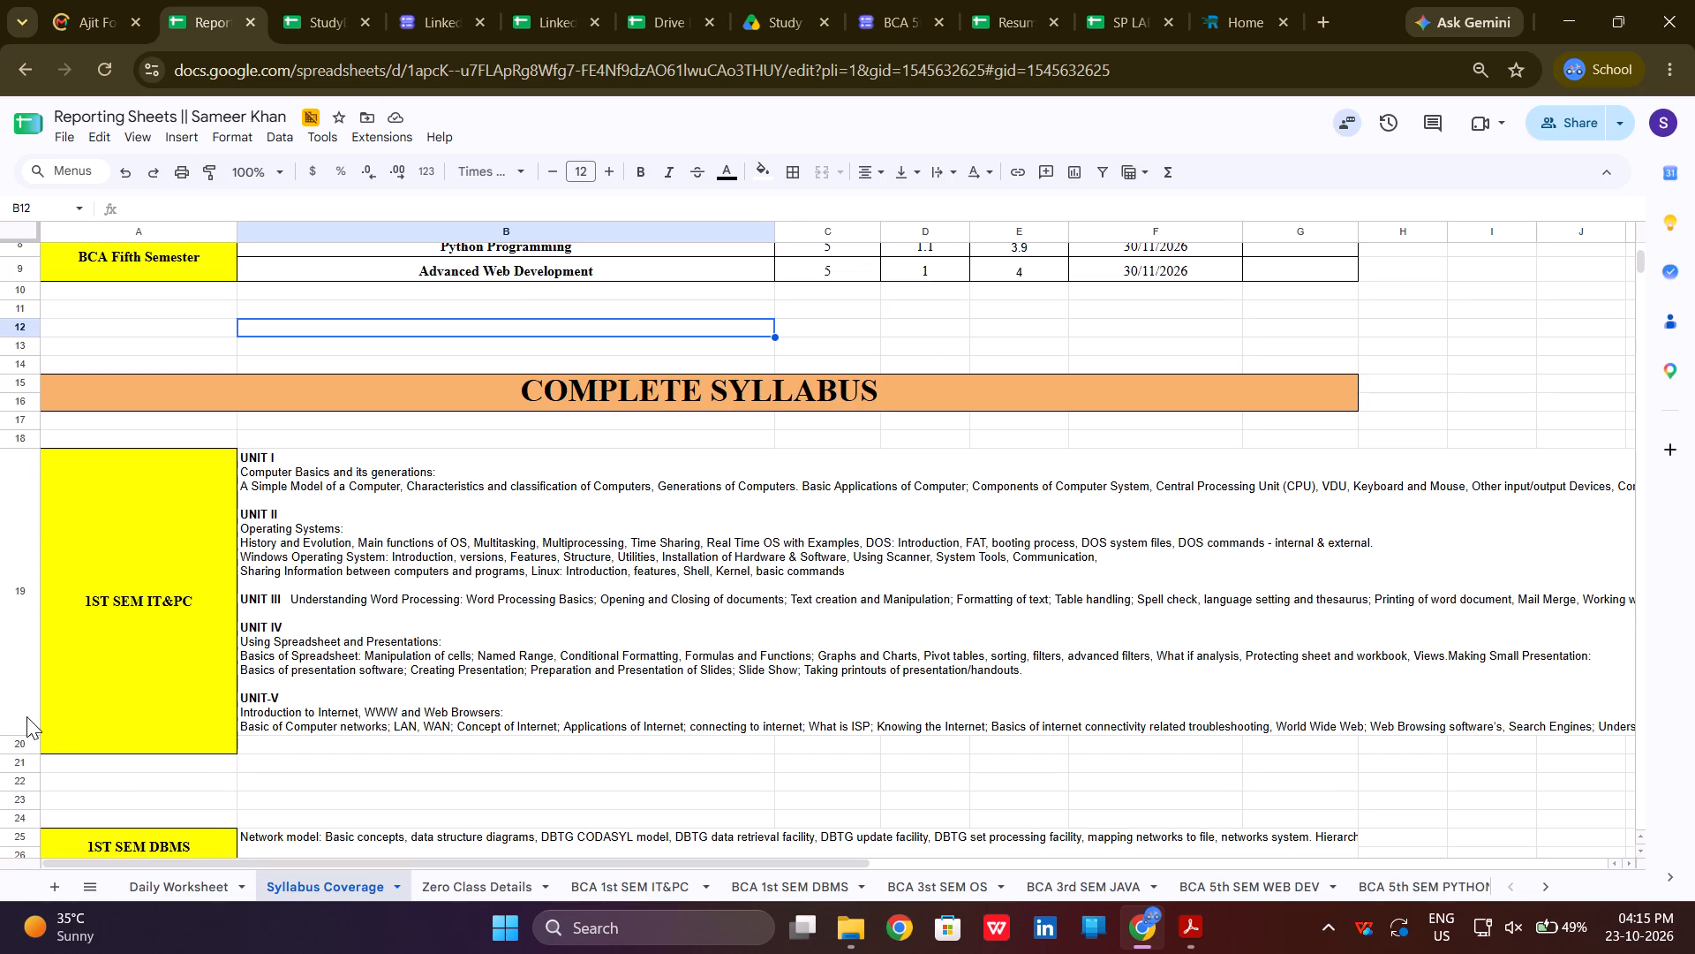
{"action": "left_click_drag", "start_coordinate": [22, 736], "coordinate": [63, 501]}
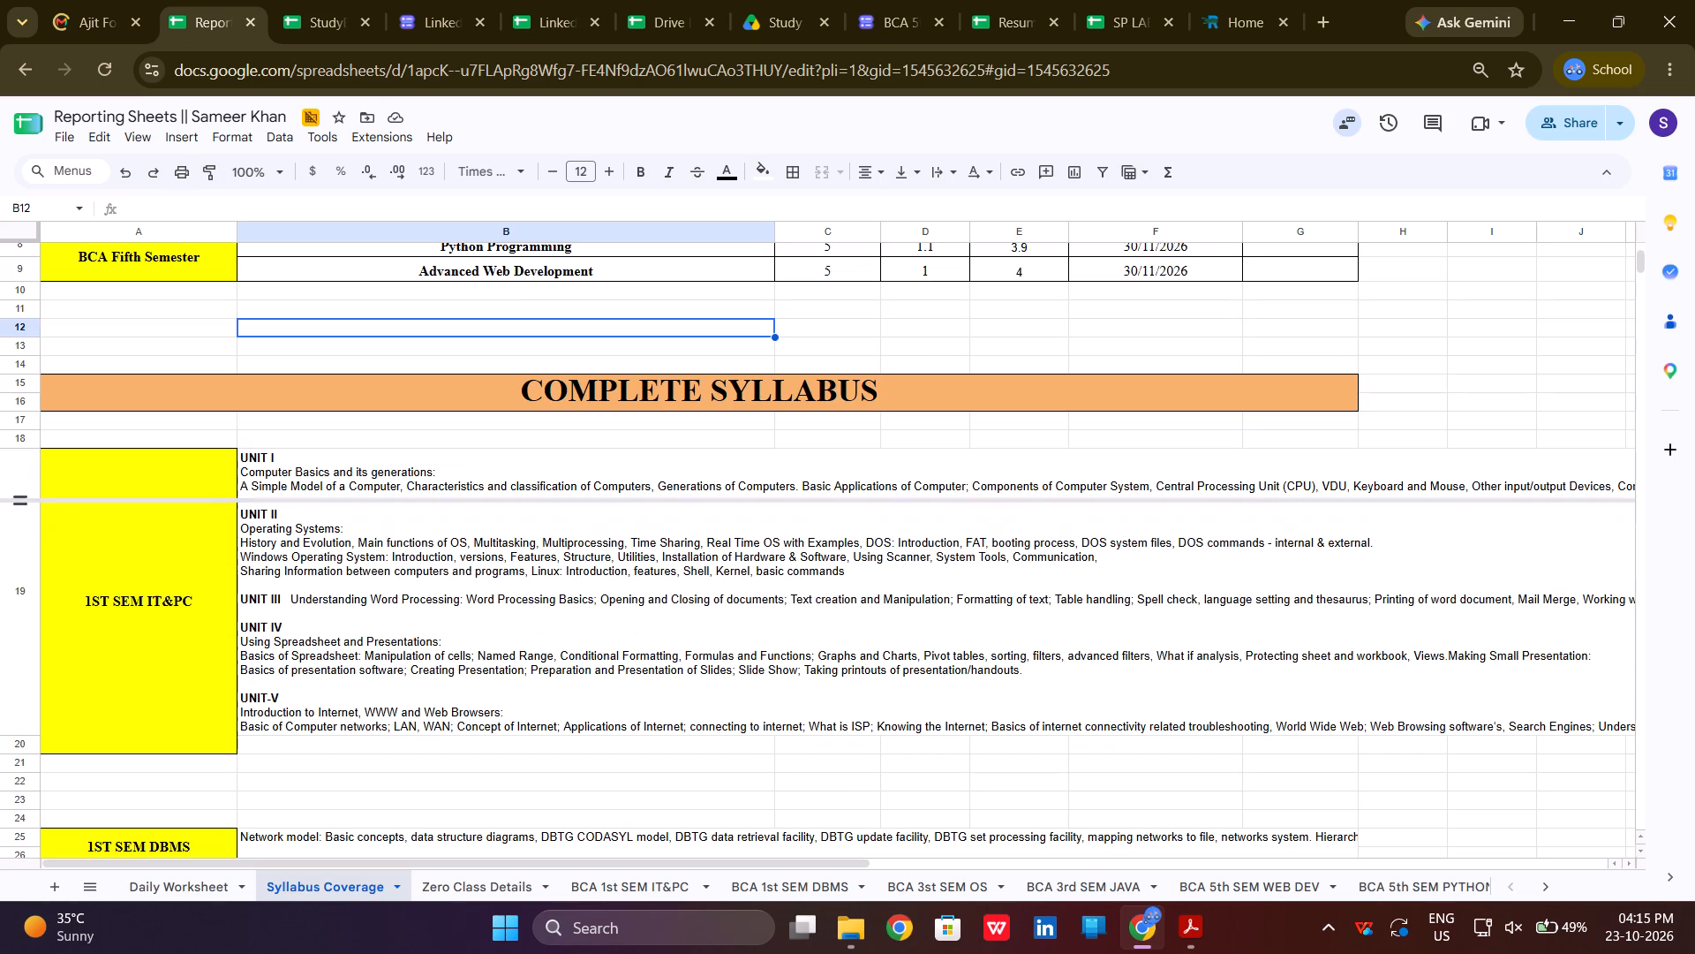
{"action": "left_click_drag", "start_coordinate": [63, 501], "coordinate": [58, 470]}
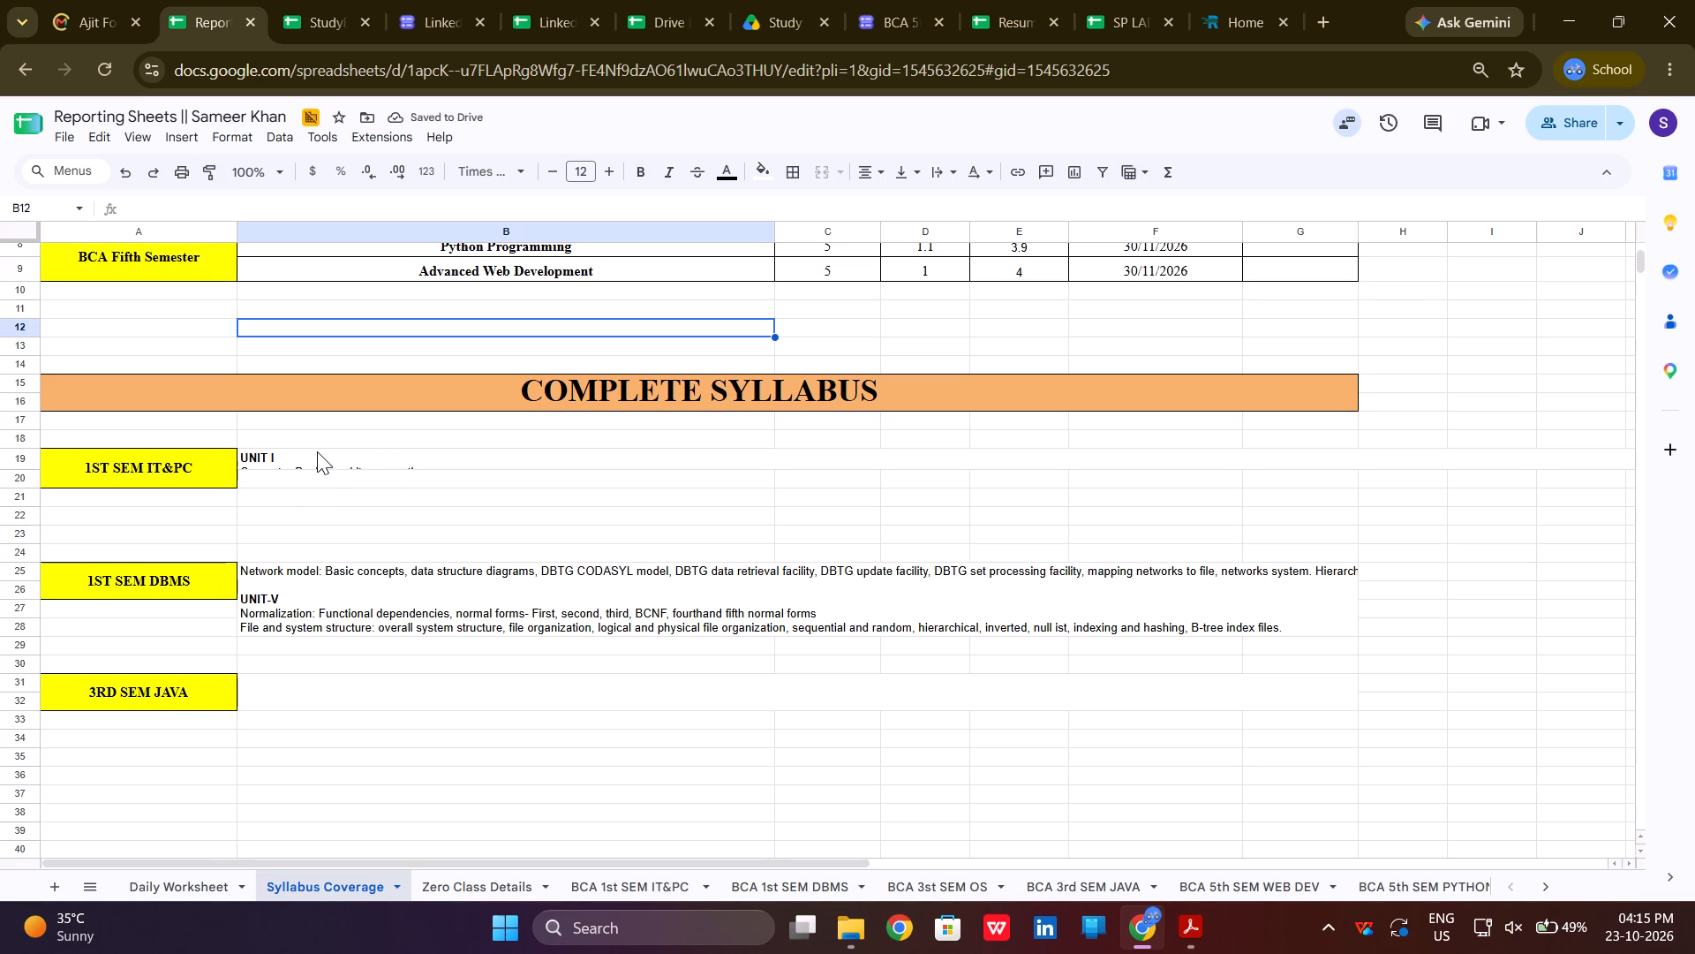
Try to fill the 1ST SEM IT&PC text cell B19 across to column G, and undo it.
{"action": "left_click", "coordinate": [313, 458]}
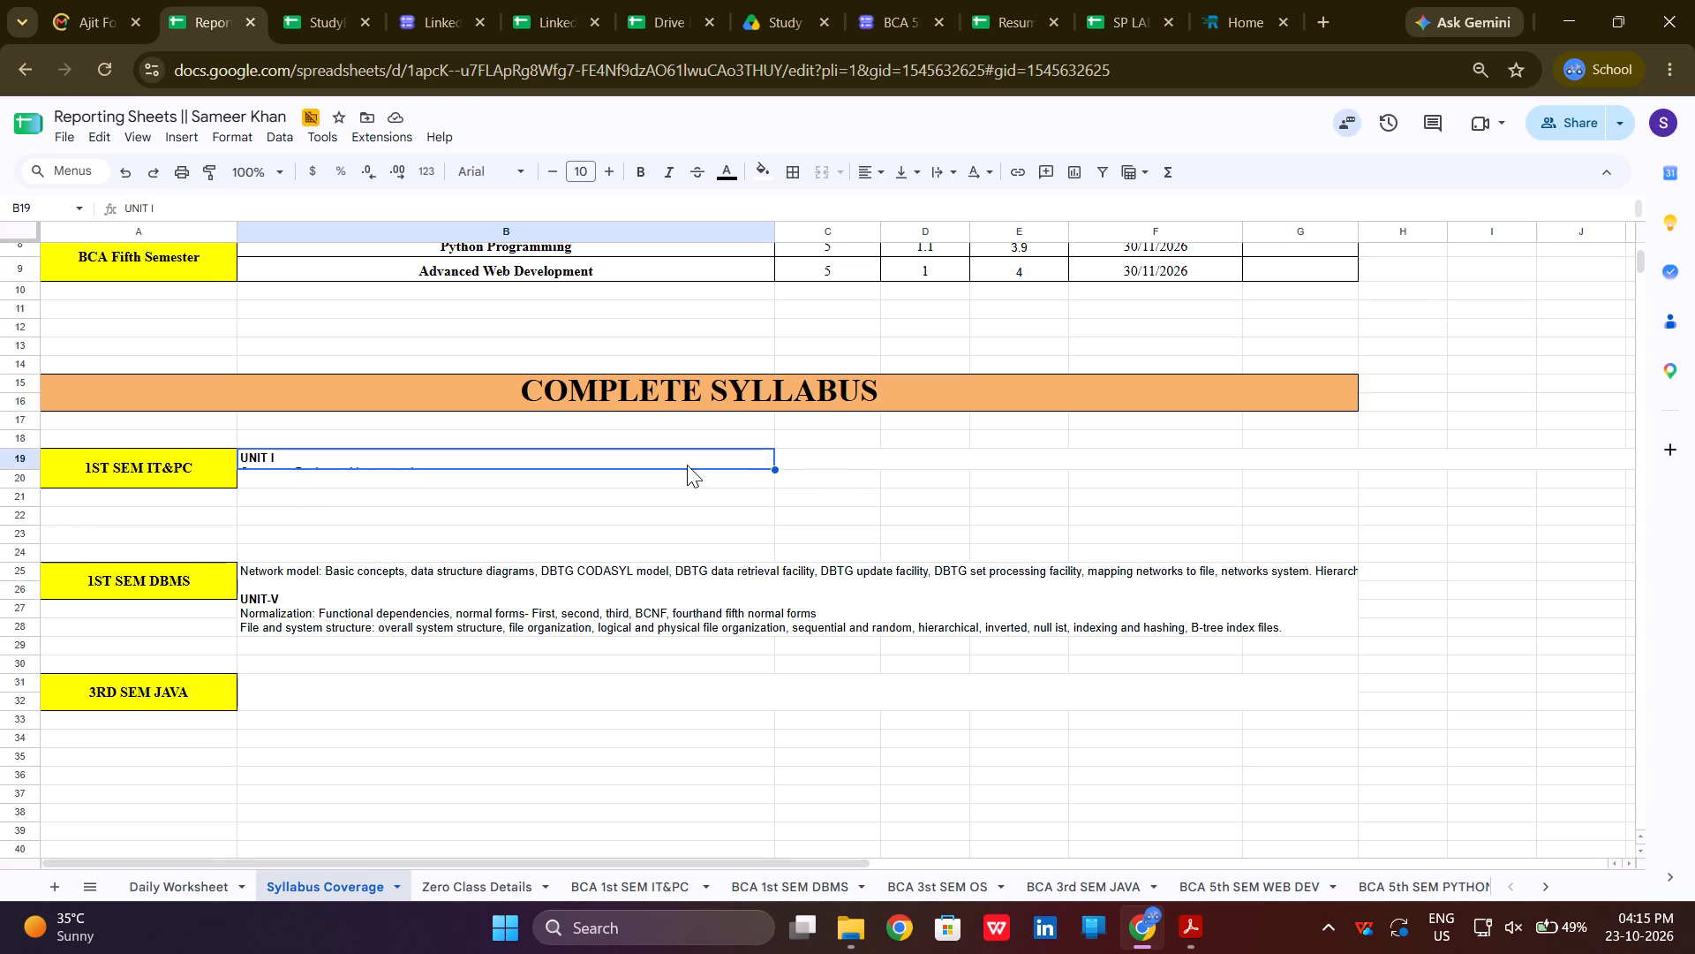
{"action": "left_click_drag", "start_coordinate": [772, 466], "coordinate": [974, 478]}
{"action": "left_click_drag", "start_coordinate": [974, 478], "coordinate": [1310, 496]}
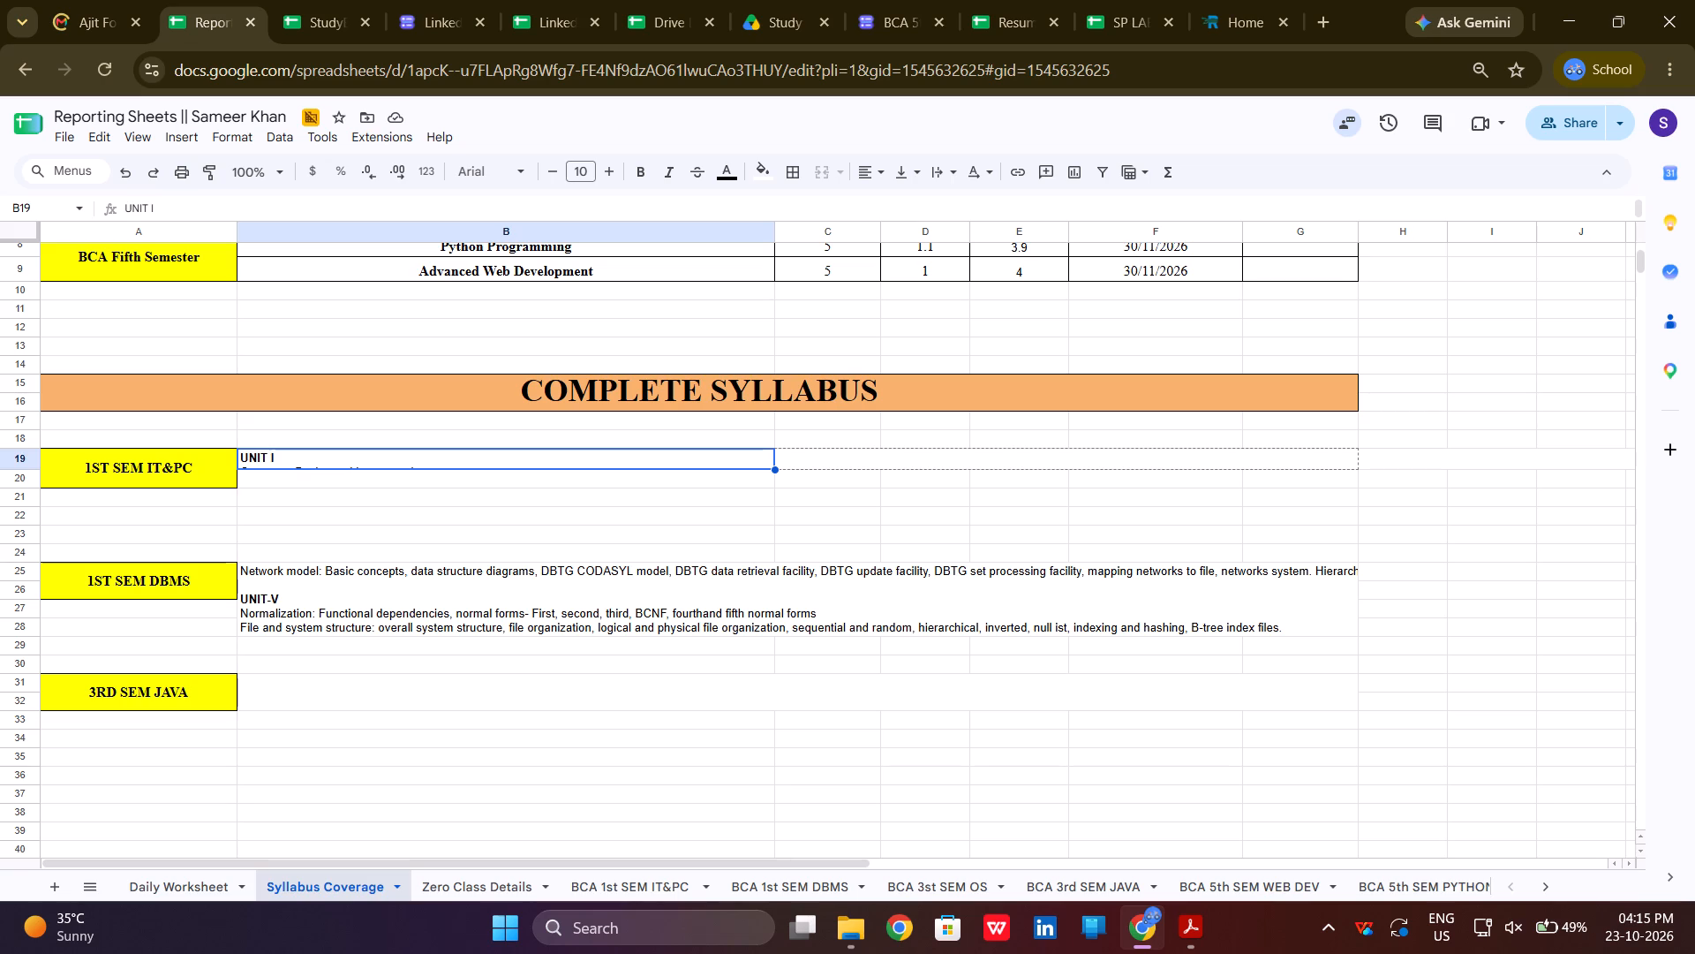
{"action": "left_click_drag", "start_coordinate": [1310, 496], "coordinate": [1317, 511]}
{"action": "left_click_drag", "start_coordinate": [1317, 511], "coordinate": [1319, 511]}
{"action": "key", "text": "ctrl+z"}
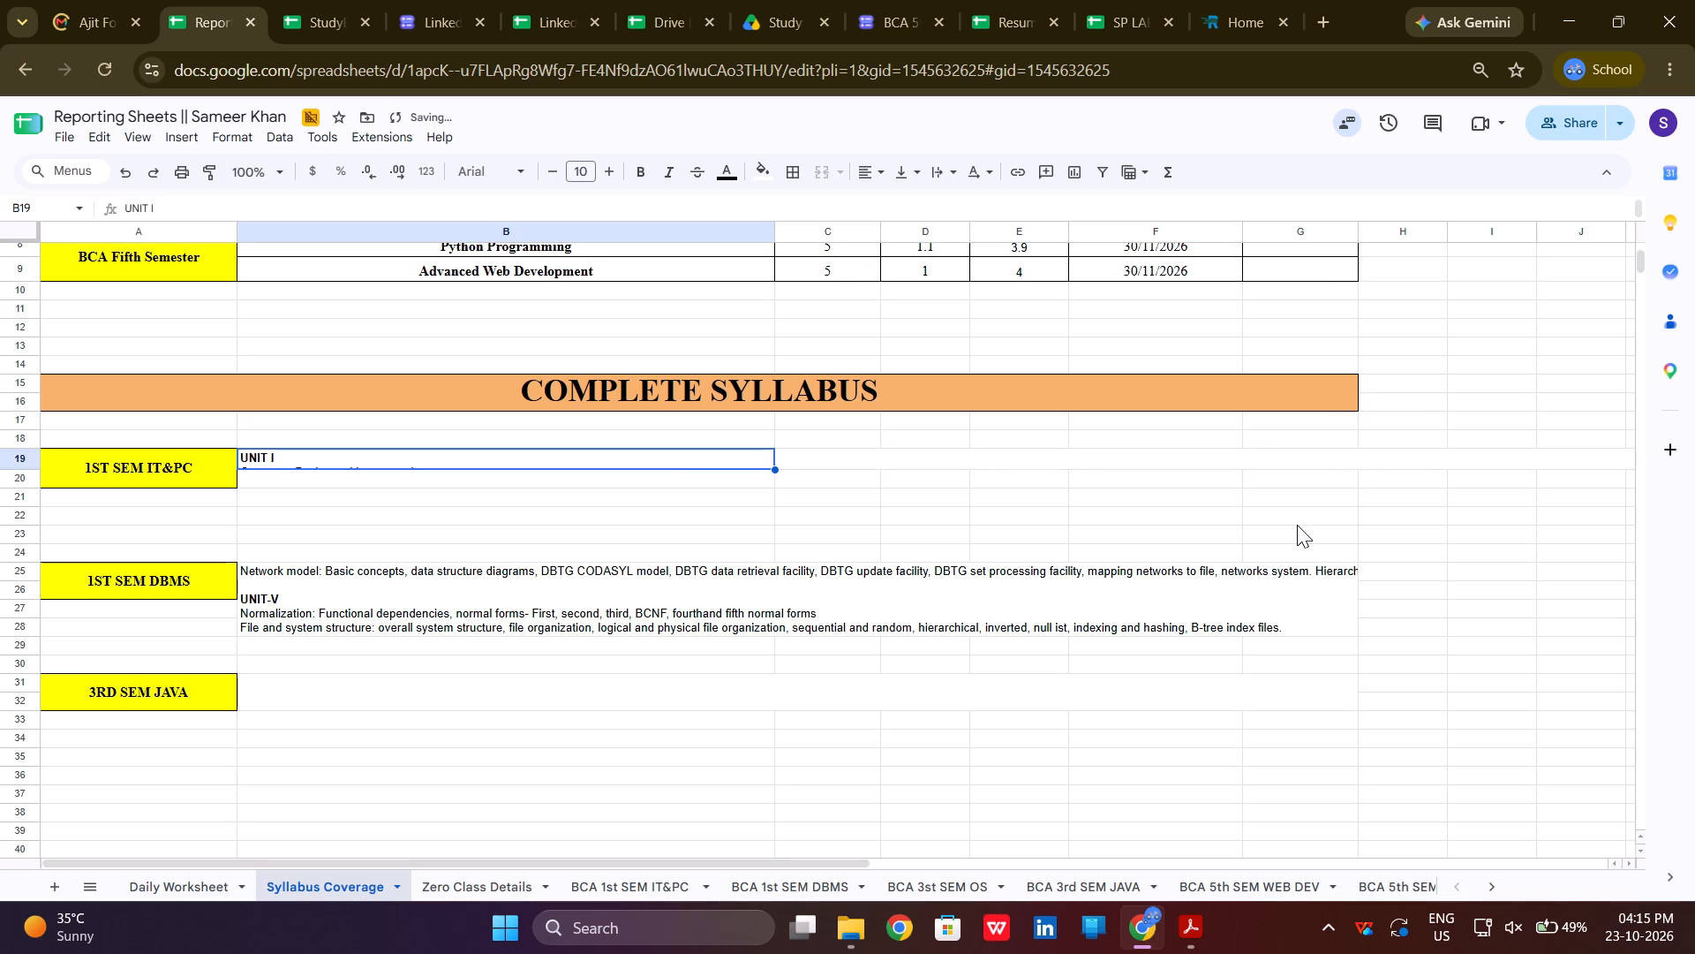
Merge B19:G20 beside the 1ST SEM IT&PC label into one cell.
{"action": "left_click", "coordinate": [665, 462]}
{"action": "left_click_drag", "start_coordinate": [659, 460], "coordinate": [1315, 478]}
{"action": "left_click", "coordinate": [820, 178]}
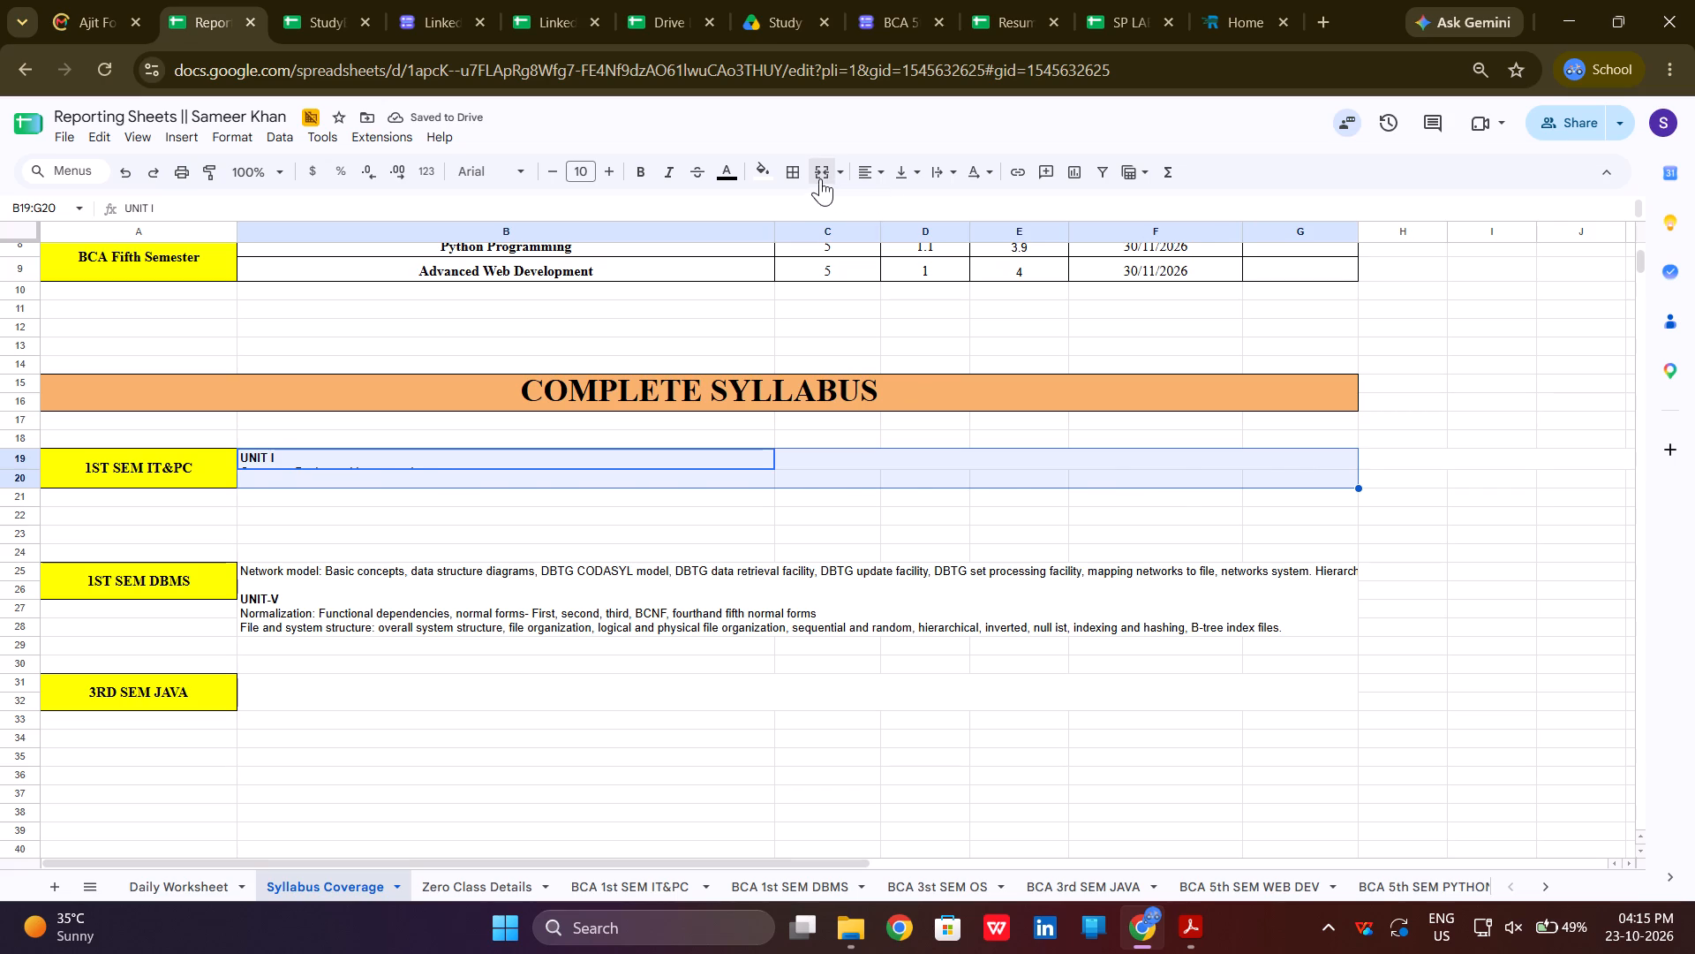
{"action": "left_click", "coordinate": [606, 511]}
Unmerge the 1ST SEM DBMS syllabus text cells B25:G28.
{"action": "left_click", "coordinate": [313, 618]}
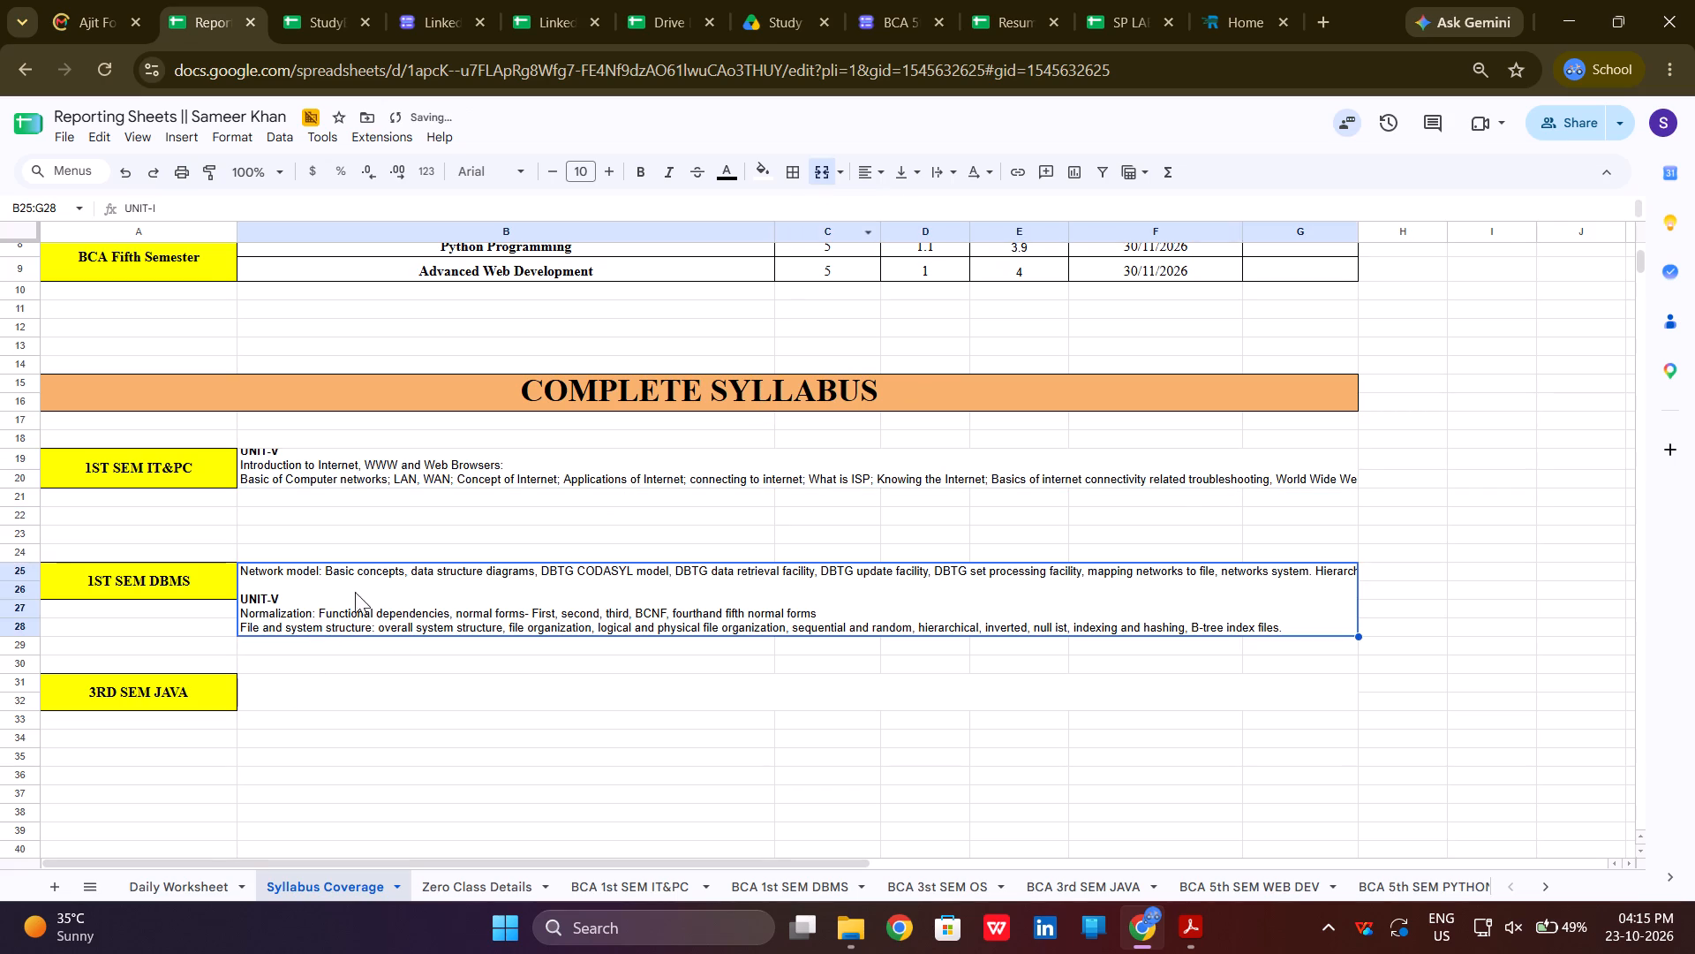
{"action": "left_click", "coordinate": [844, 182]}
{"action": "left_click", "coordinate": [843, 289]}
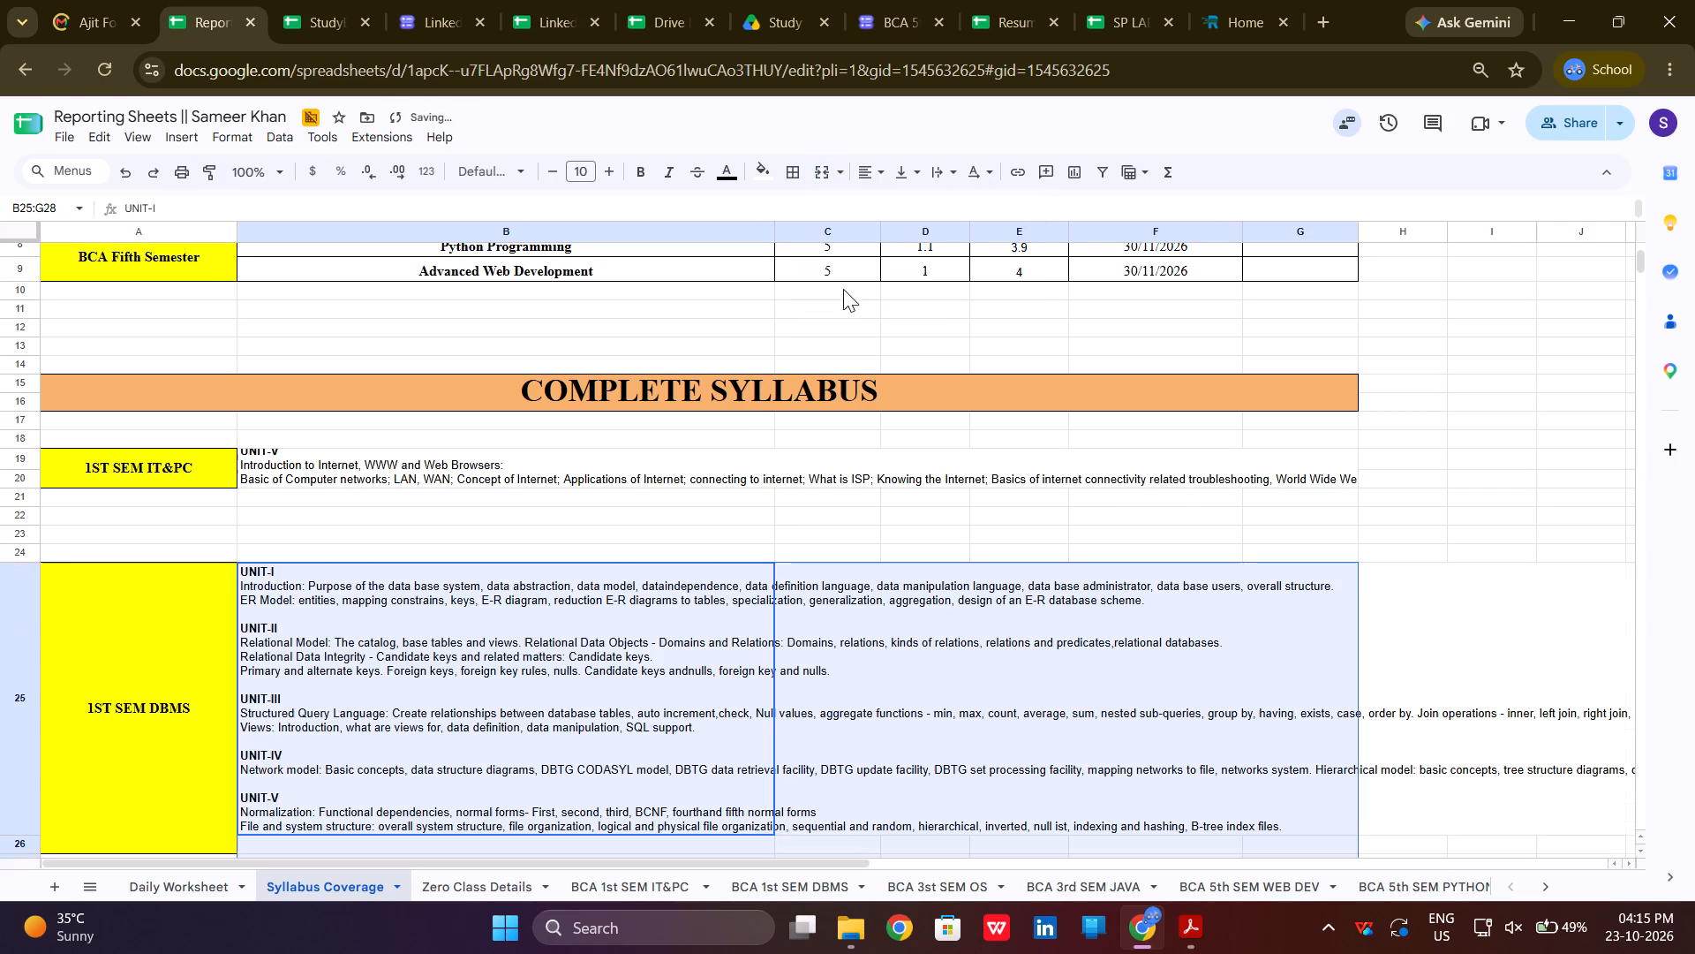
{"action": "scroll", "coordinate": [579, 517], "scroll_direction": "down", "scroll_amount": 2}
{"action": "left_click", "coordinate": [396, 652]}
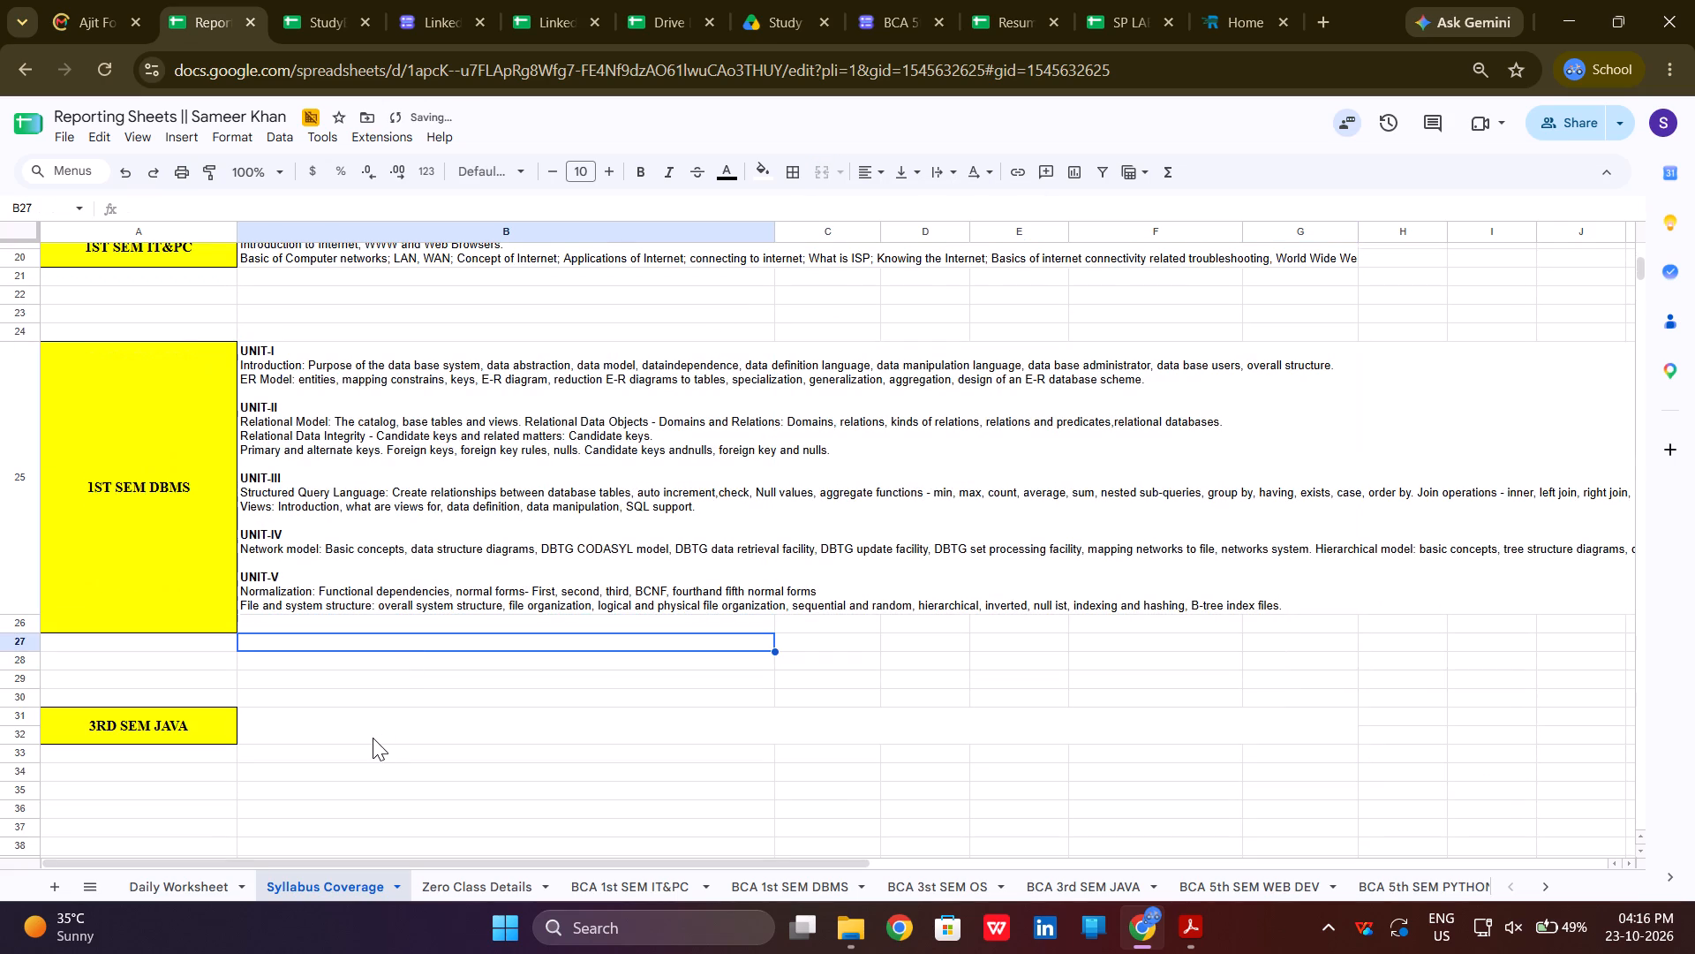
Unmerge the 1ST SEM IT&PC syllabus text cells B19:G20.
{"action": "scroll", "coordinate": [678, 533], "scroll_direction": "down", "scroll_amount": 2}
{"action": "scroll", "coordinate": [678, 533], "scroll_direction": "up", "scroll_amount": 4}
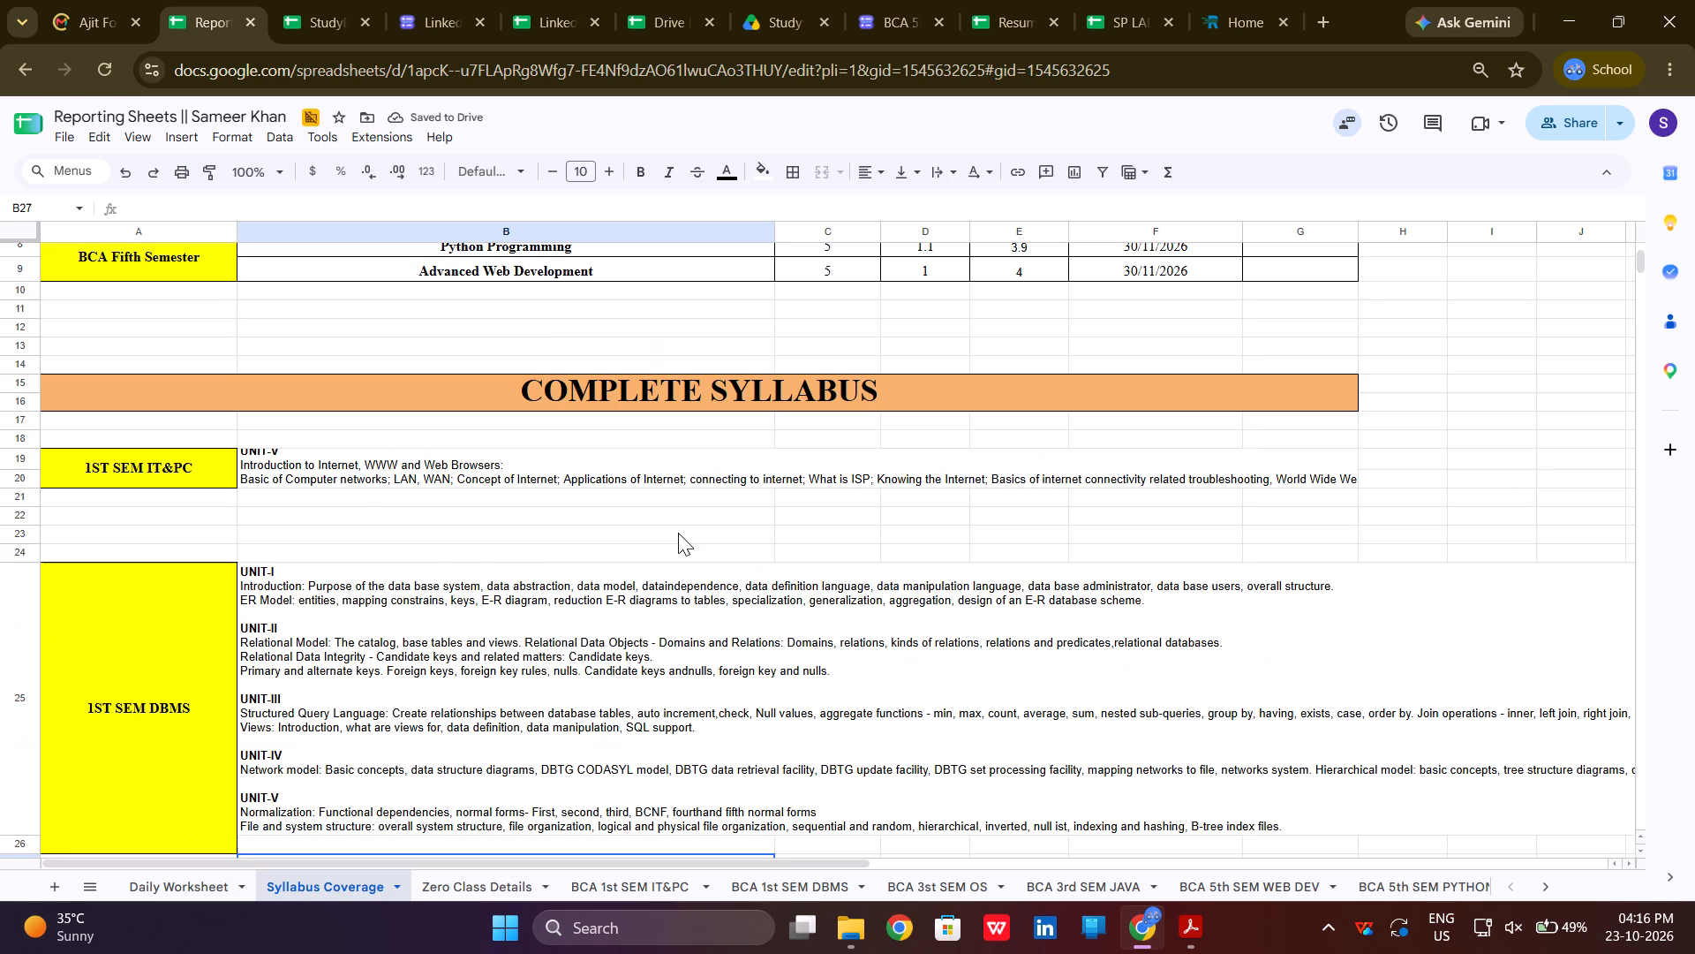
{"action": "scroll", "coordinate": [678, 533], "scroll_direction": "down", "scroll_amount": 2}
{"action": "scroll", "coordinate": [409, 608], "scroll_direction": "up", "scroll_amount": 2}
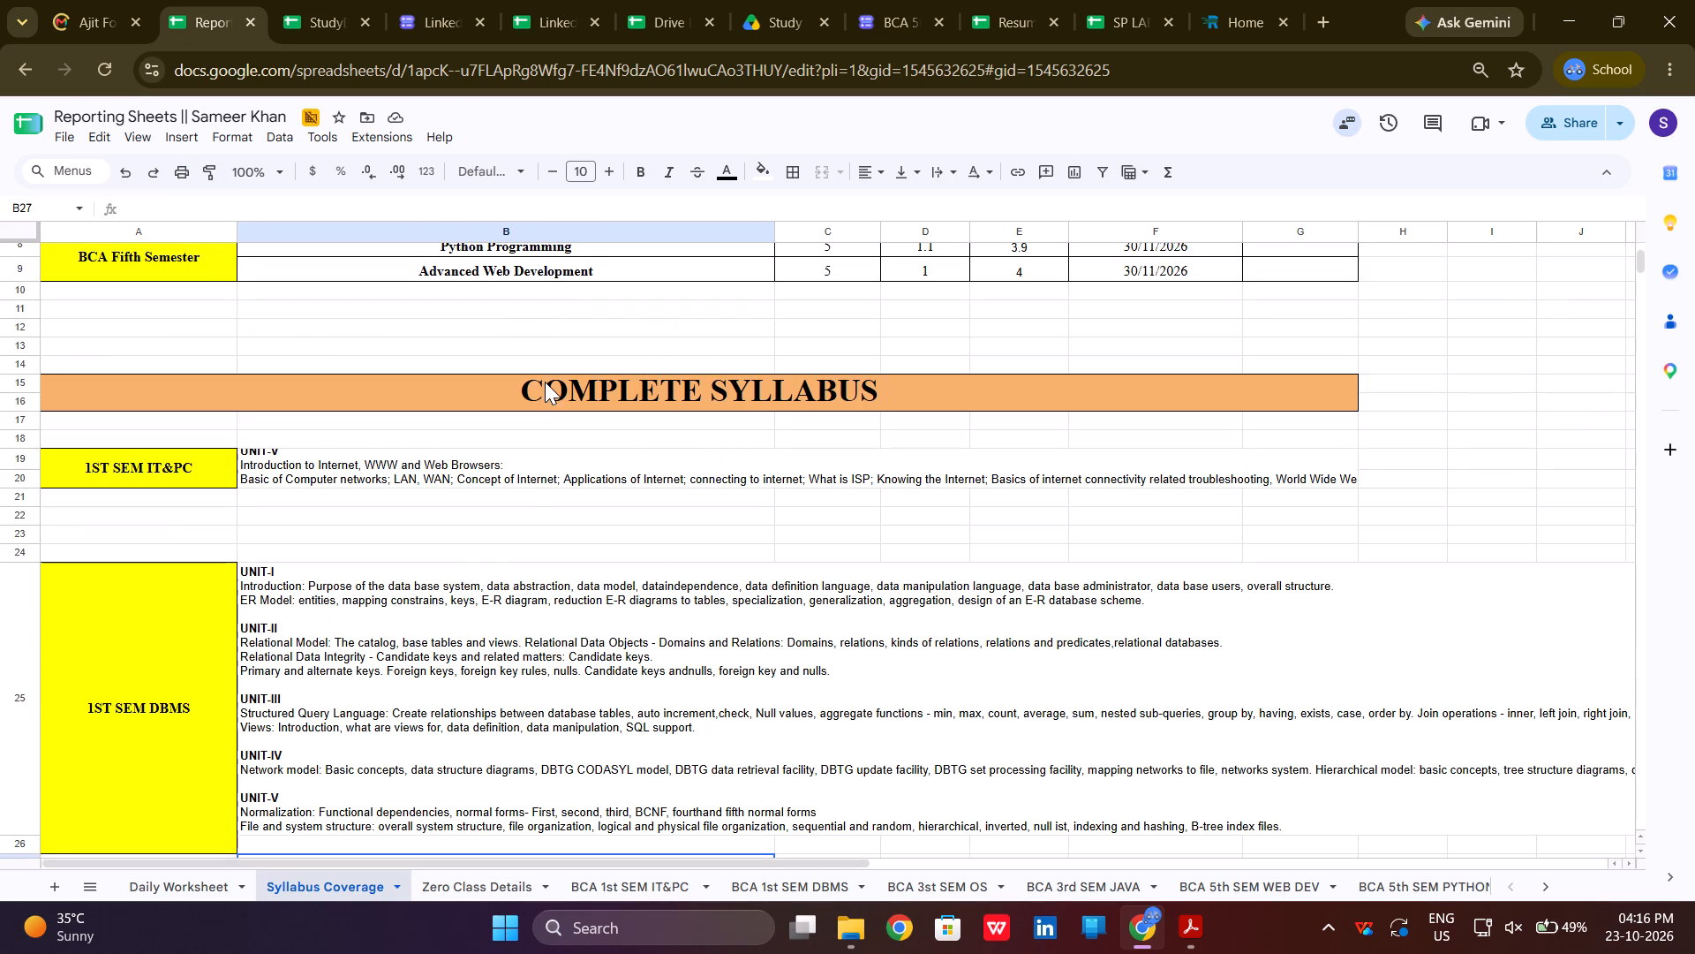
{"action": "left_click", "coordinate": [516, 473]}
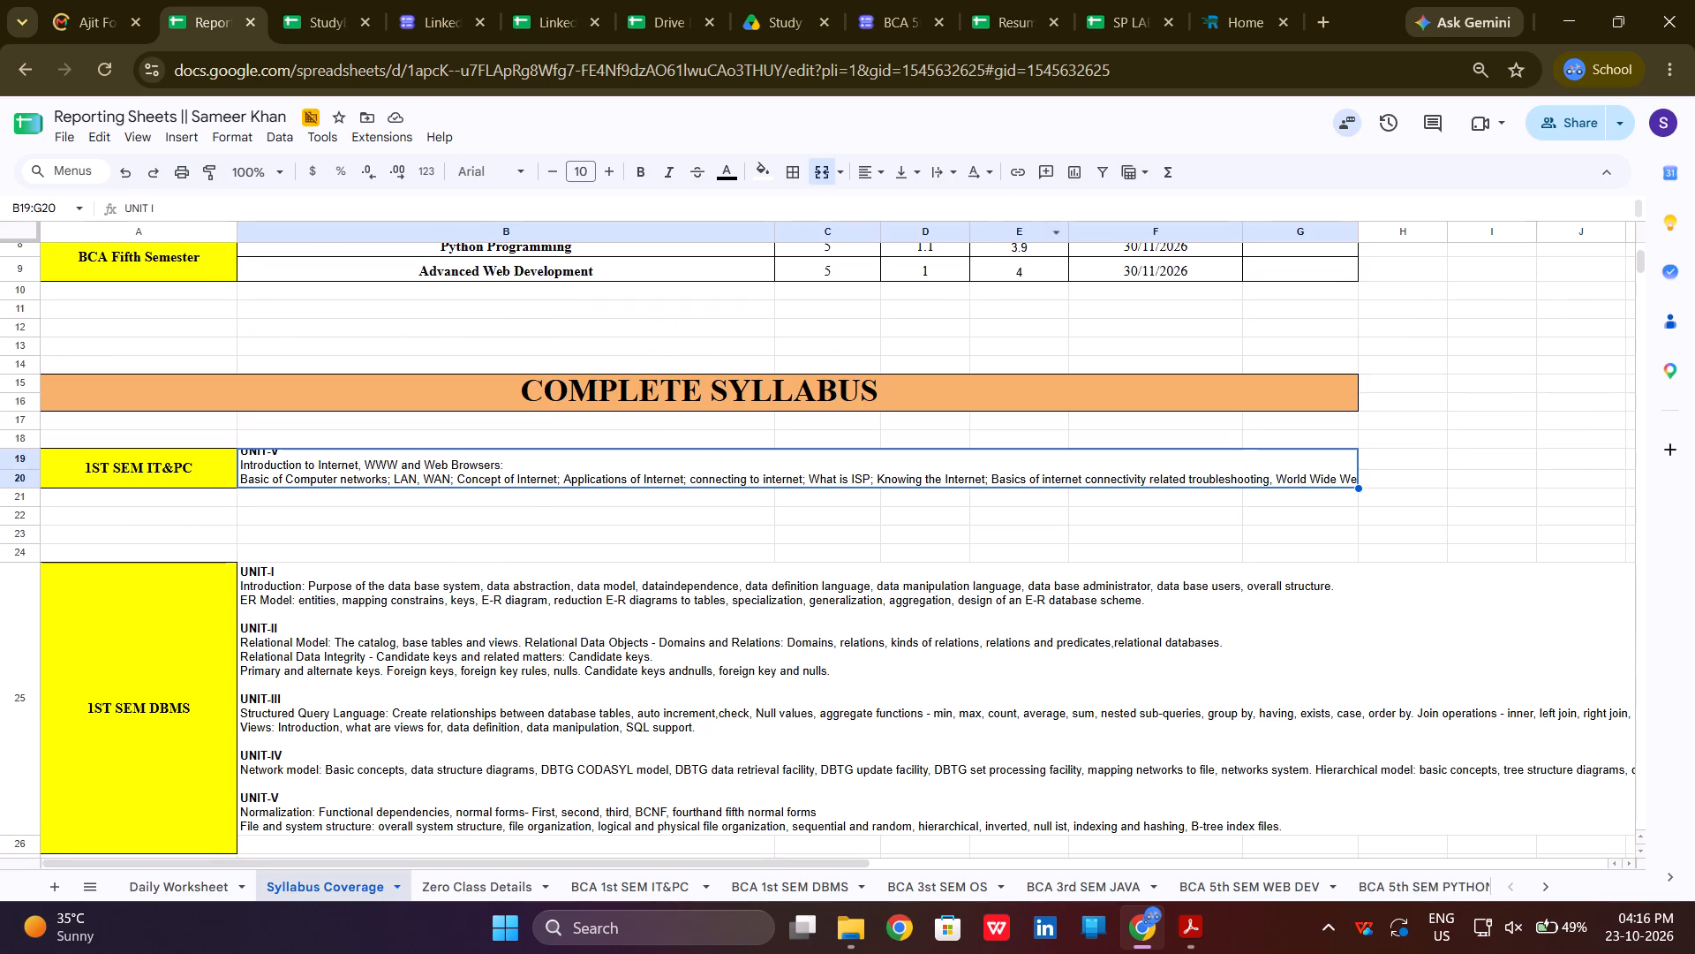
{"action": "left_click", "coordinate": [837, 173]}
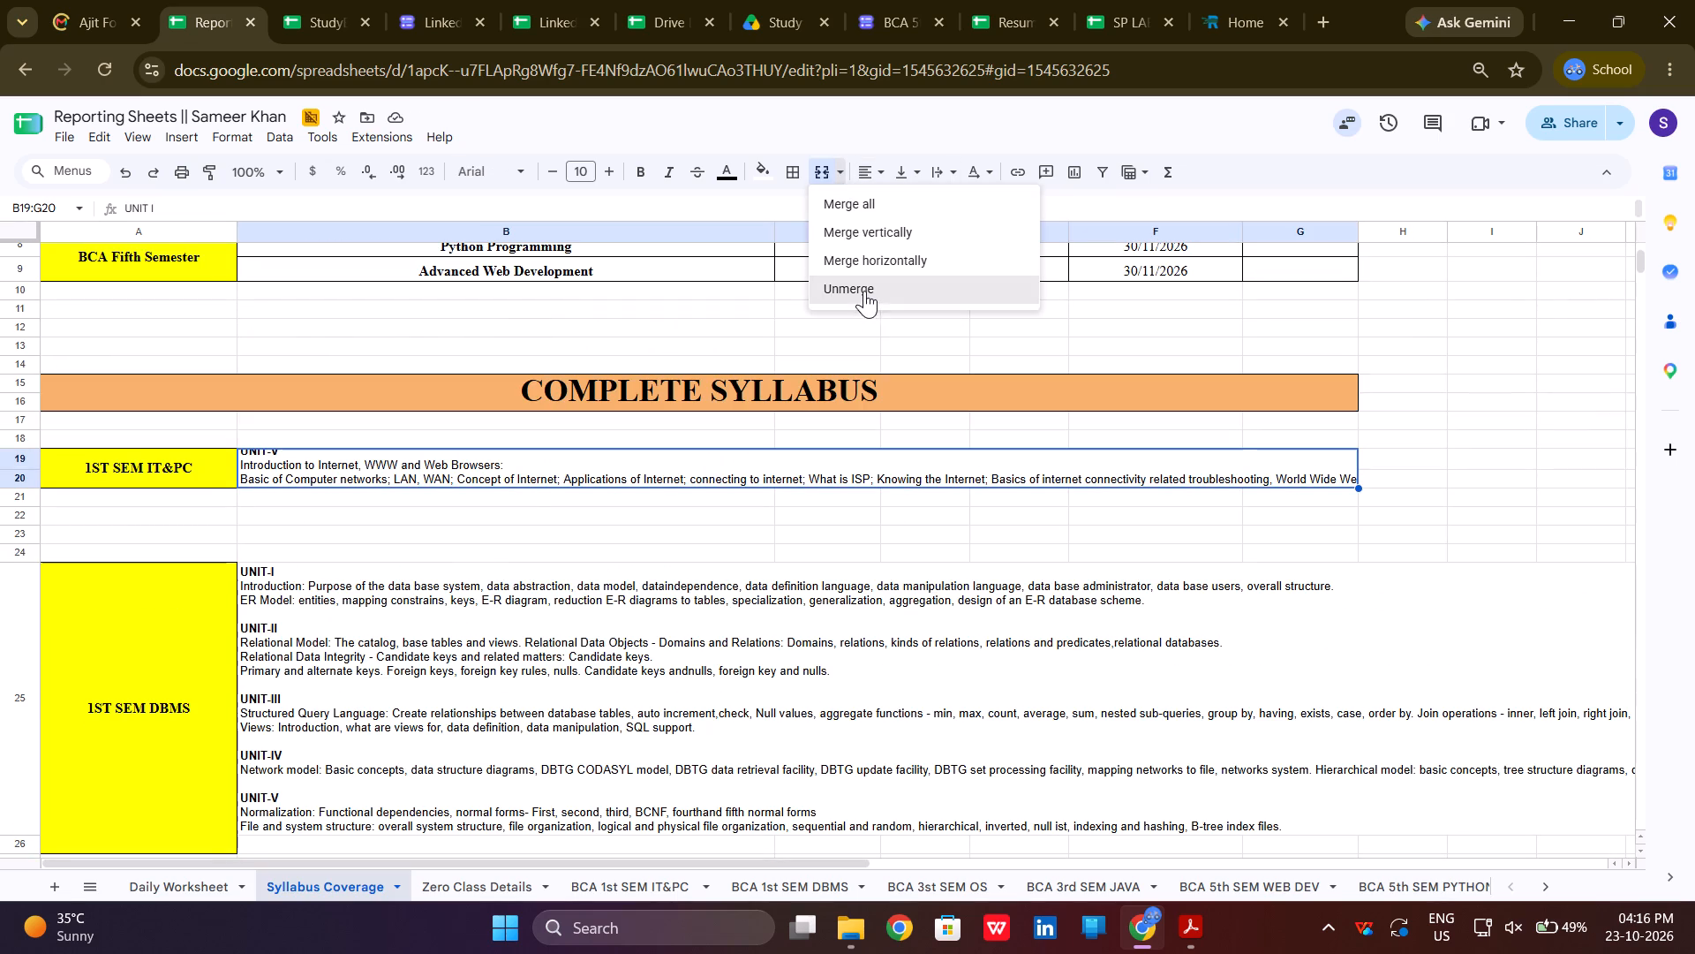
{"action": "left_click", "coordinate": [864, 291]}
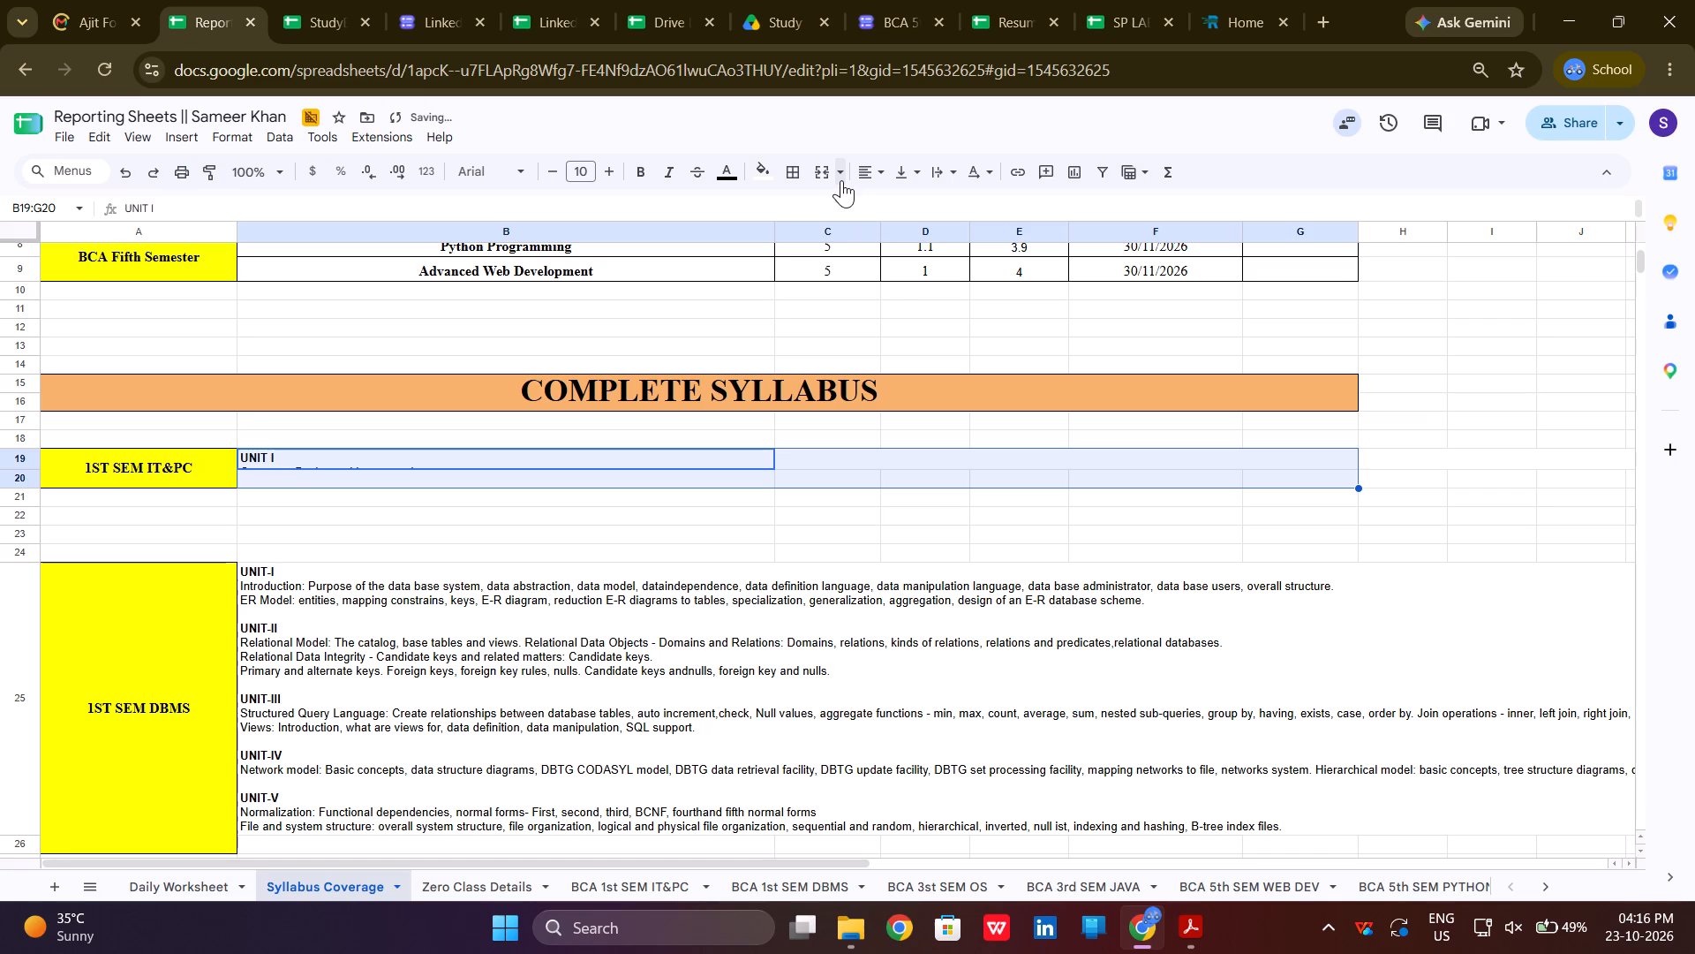
Merge B19:G22 beside the 1ST SEM IT&PC label into one cell.
{"action": "left_click", "coordinate": [594, 527]}
{"action": "left_click", "coordinate": [365, 457]}
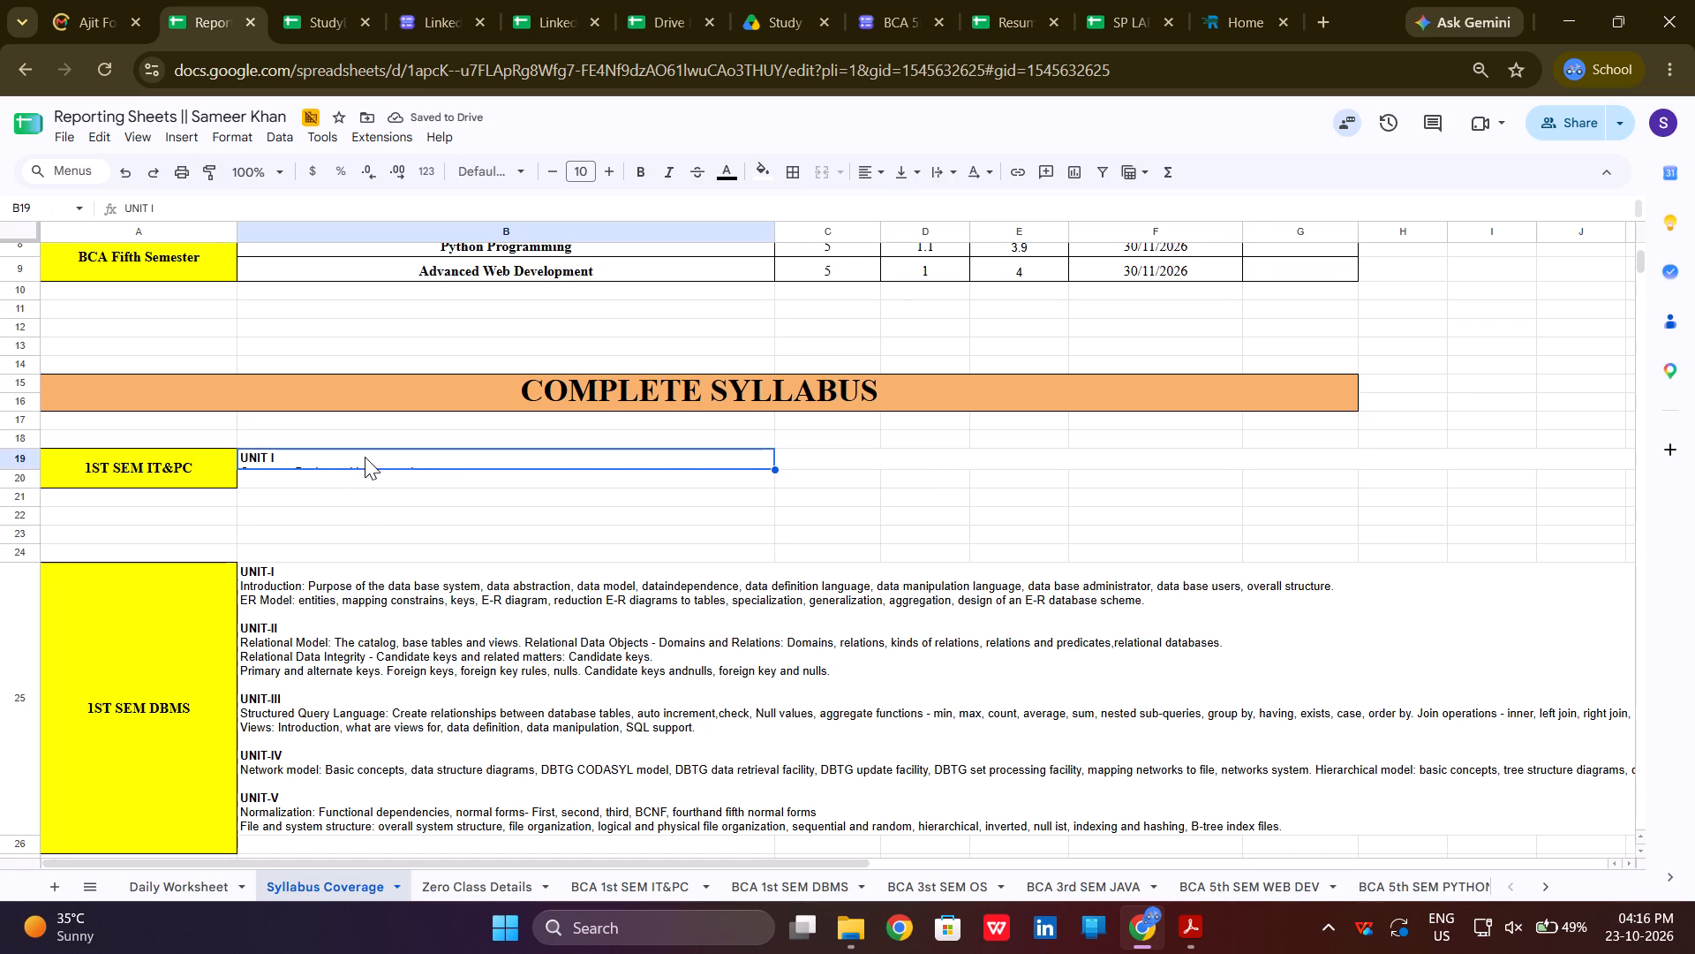
{"action": "left_click", "coordinate": [365, 457]}
{"action": "left_click", "coordinate": [185, 517]}
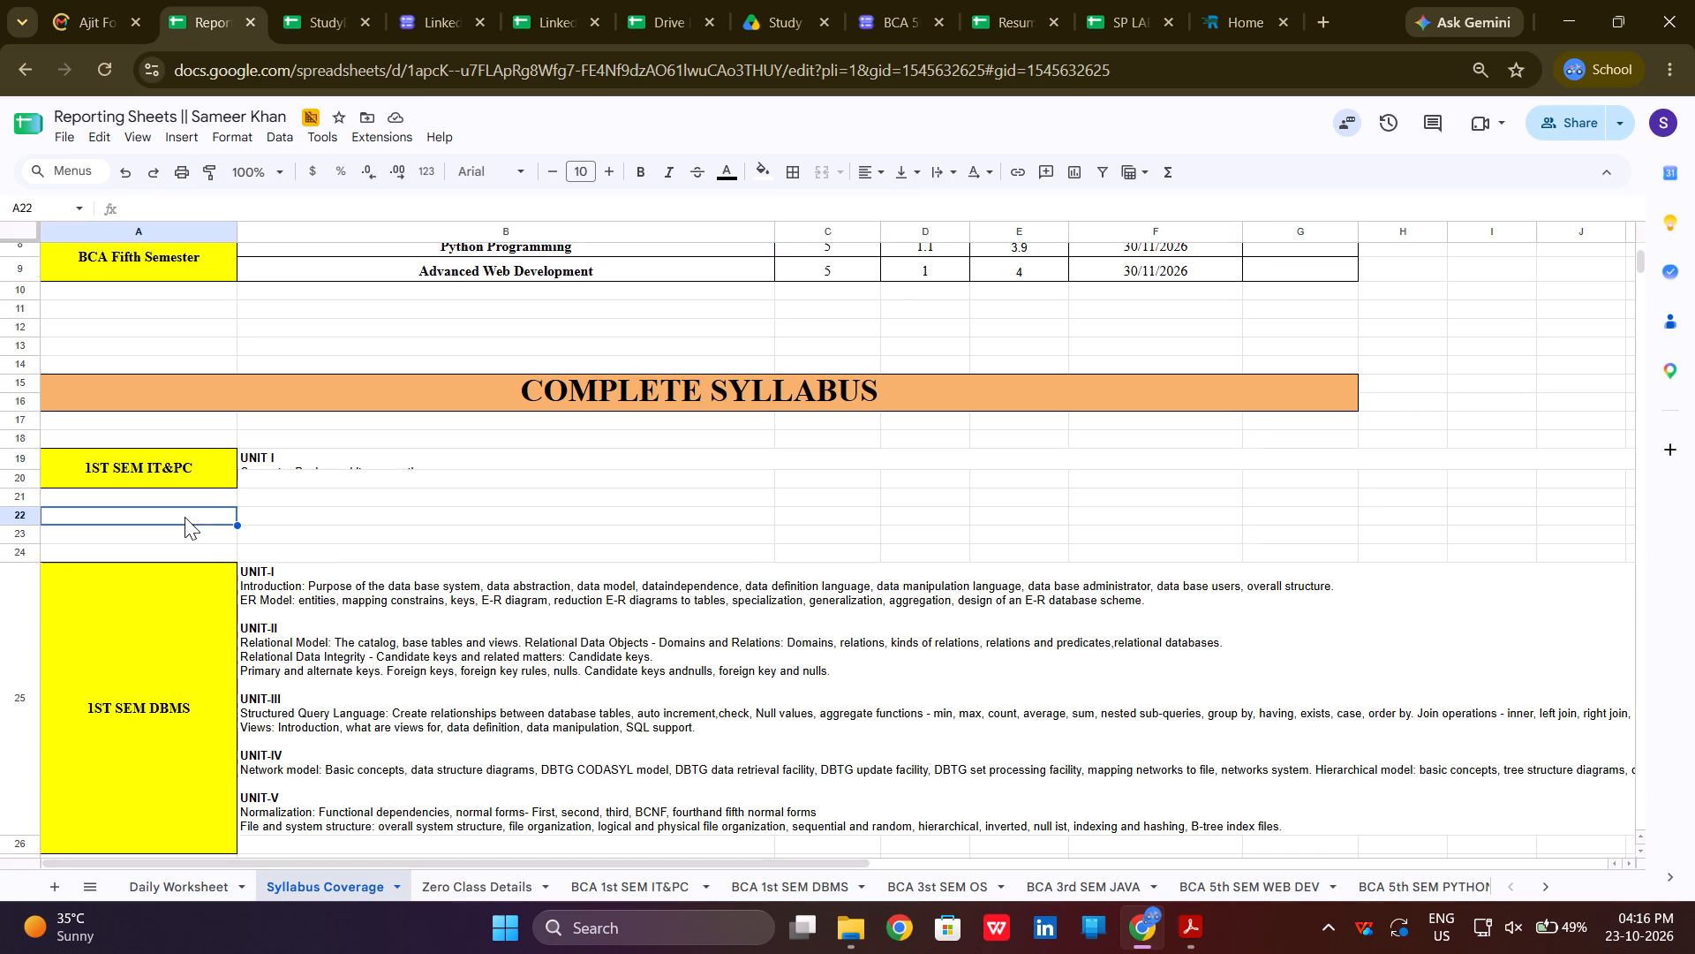
{"action": "left_click", "coordinate": [415, 465]}
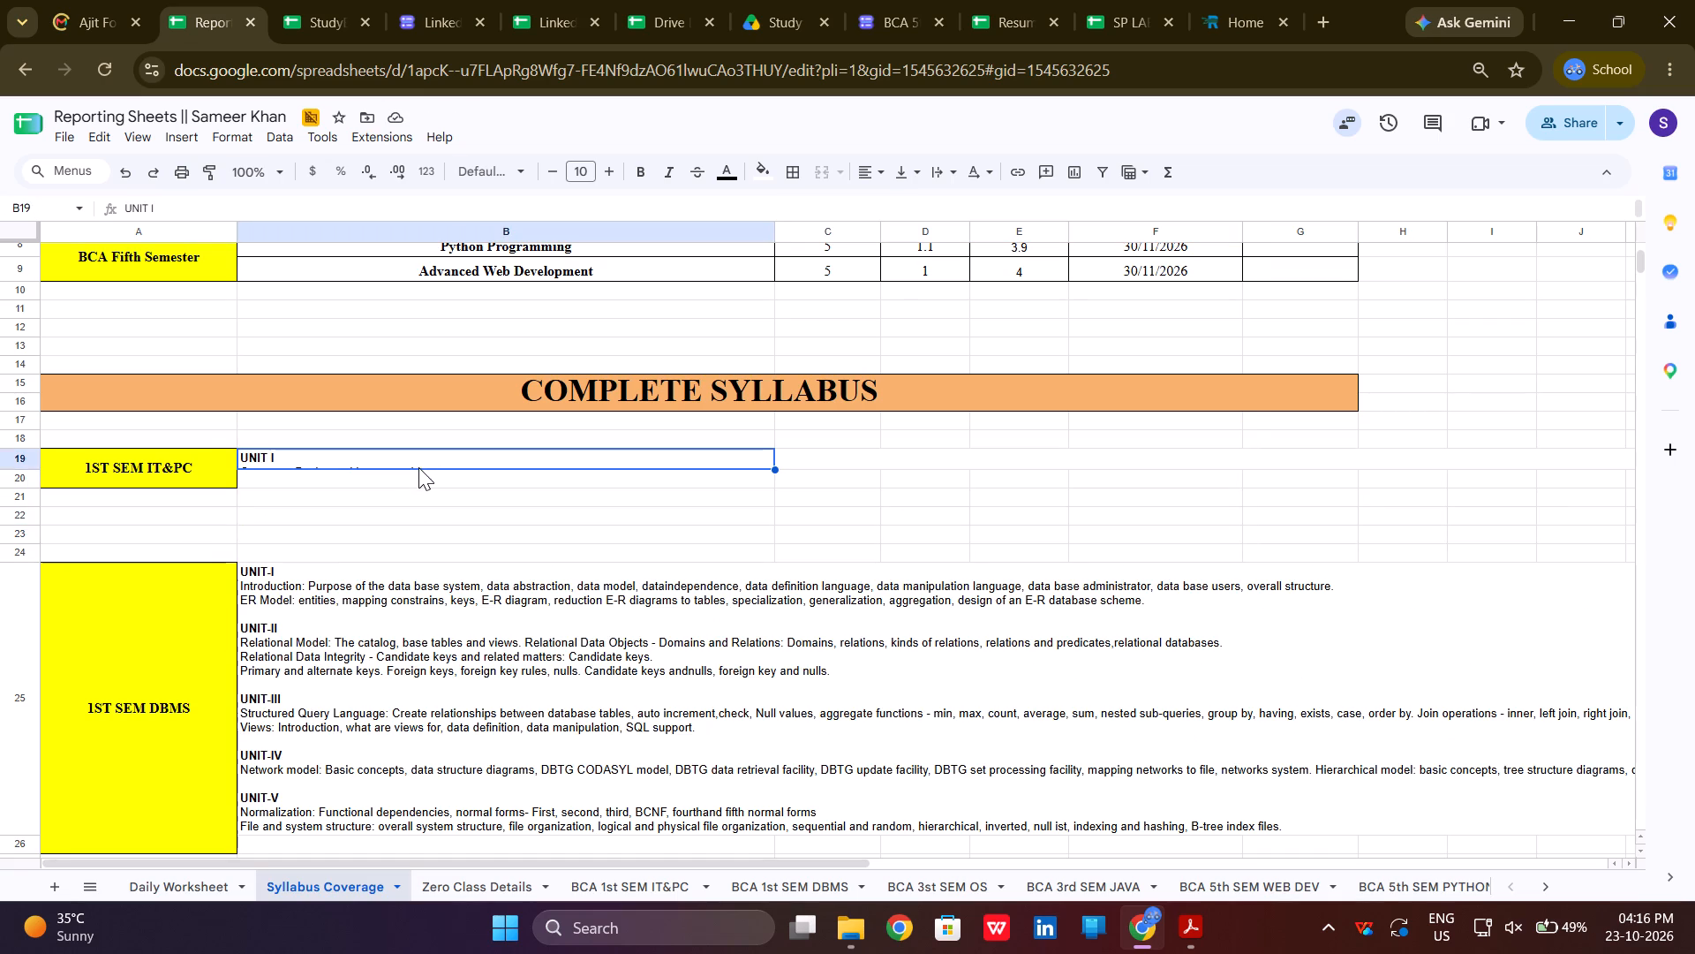
{"action": "left_click", "coordinate": [374, 502]}
{"action": "left_click", "coordinate": [367, 458]}
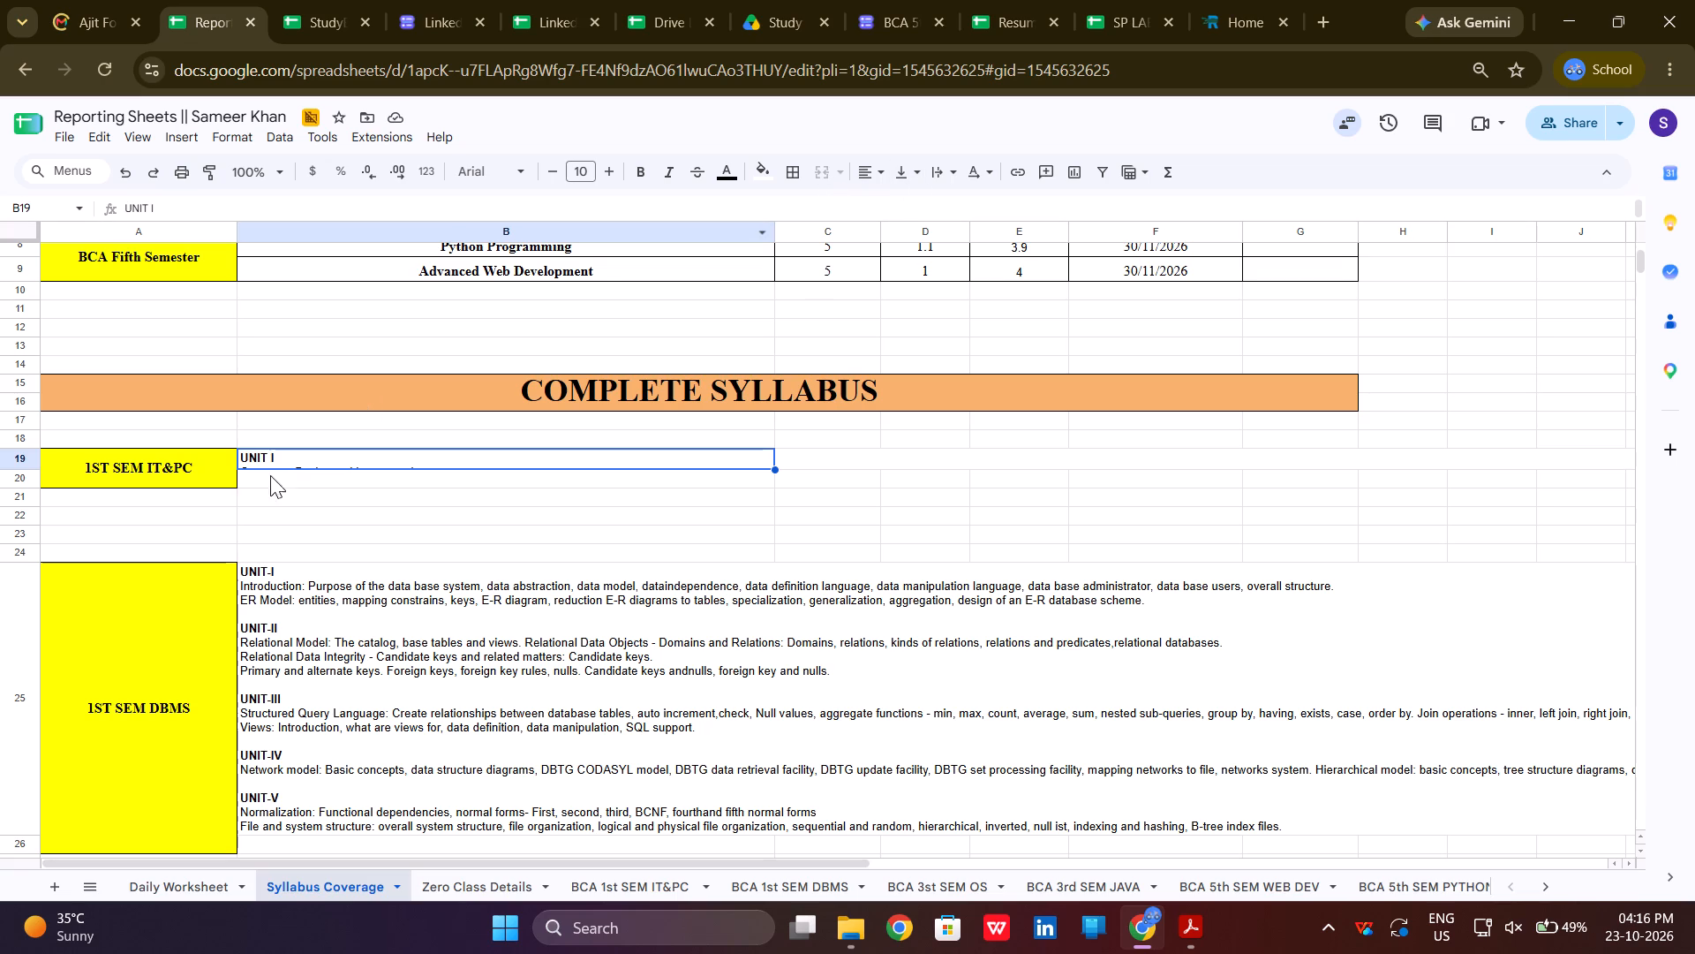
{"action": "left_click_drag", "start_coordinate": [274, 450], "coordinate": [1280, 520]}
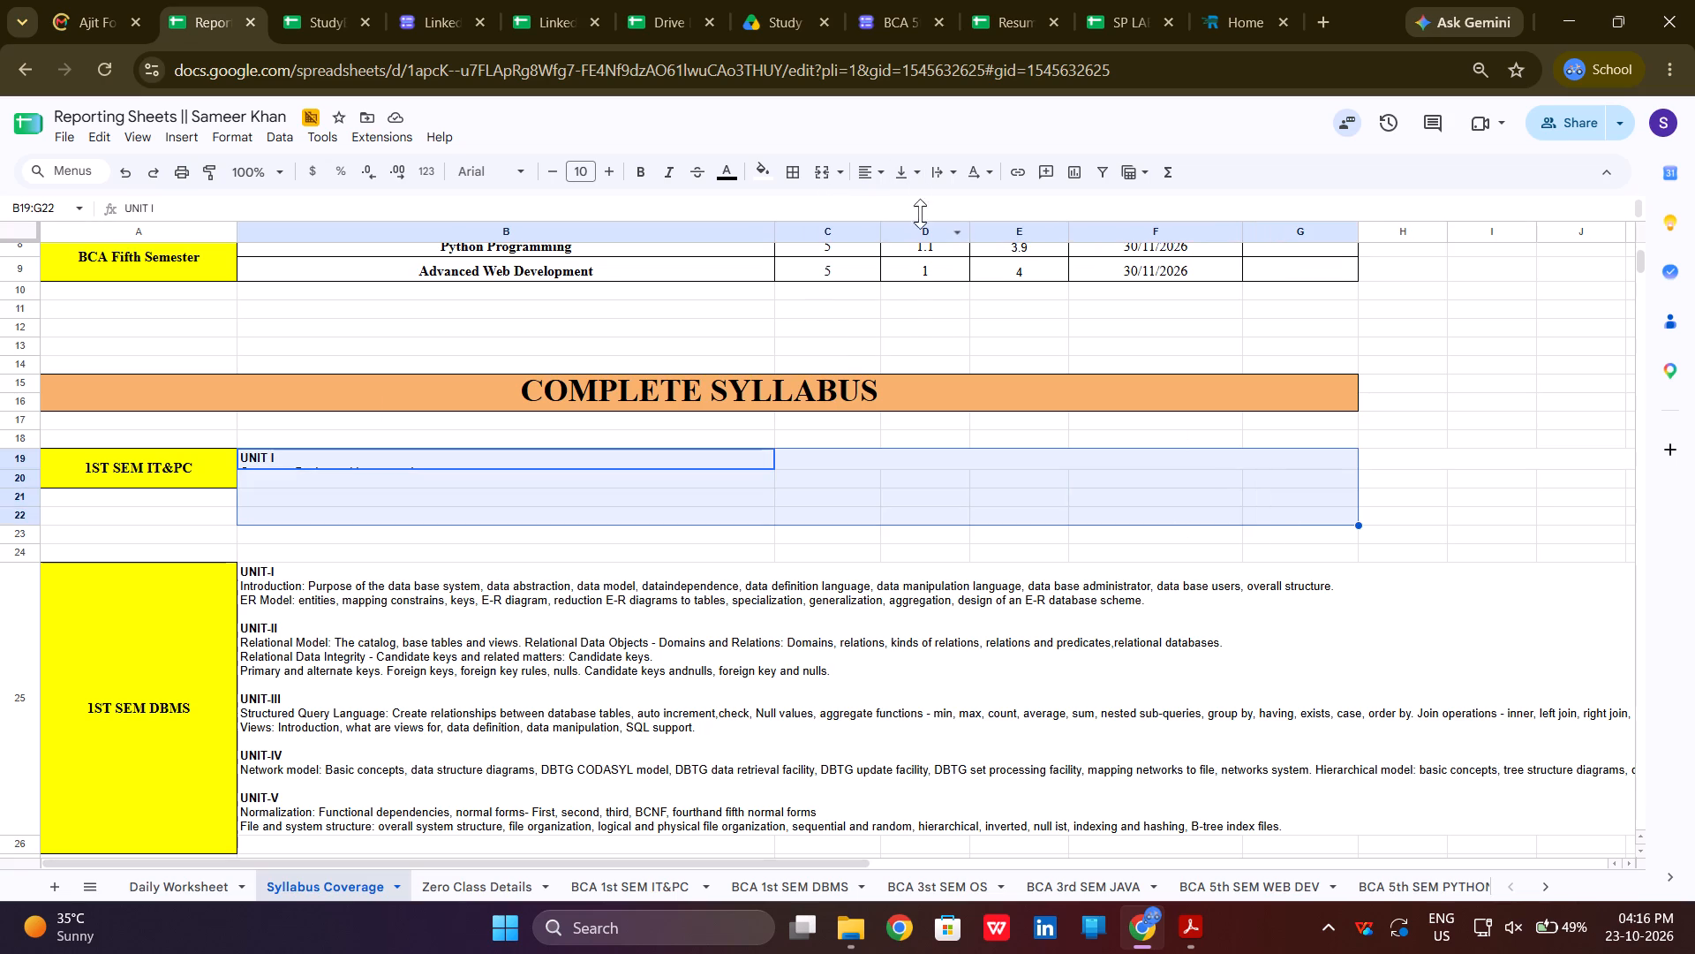
{"action": "left_click", "coordinate": [824, 166]}
{"action": "left_click", "coordinate": [671, 543]}
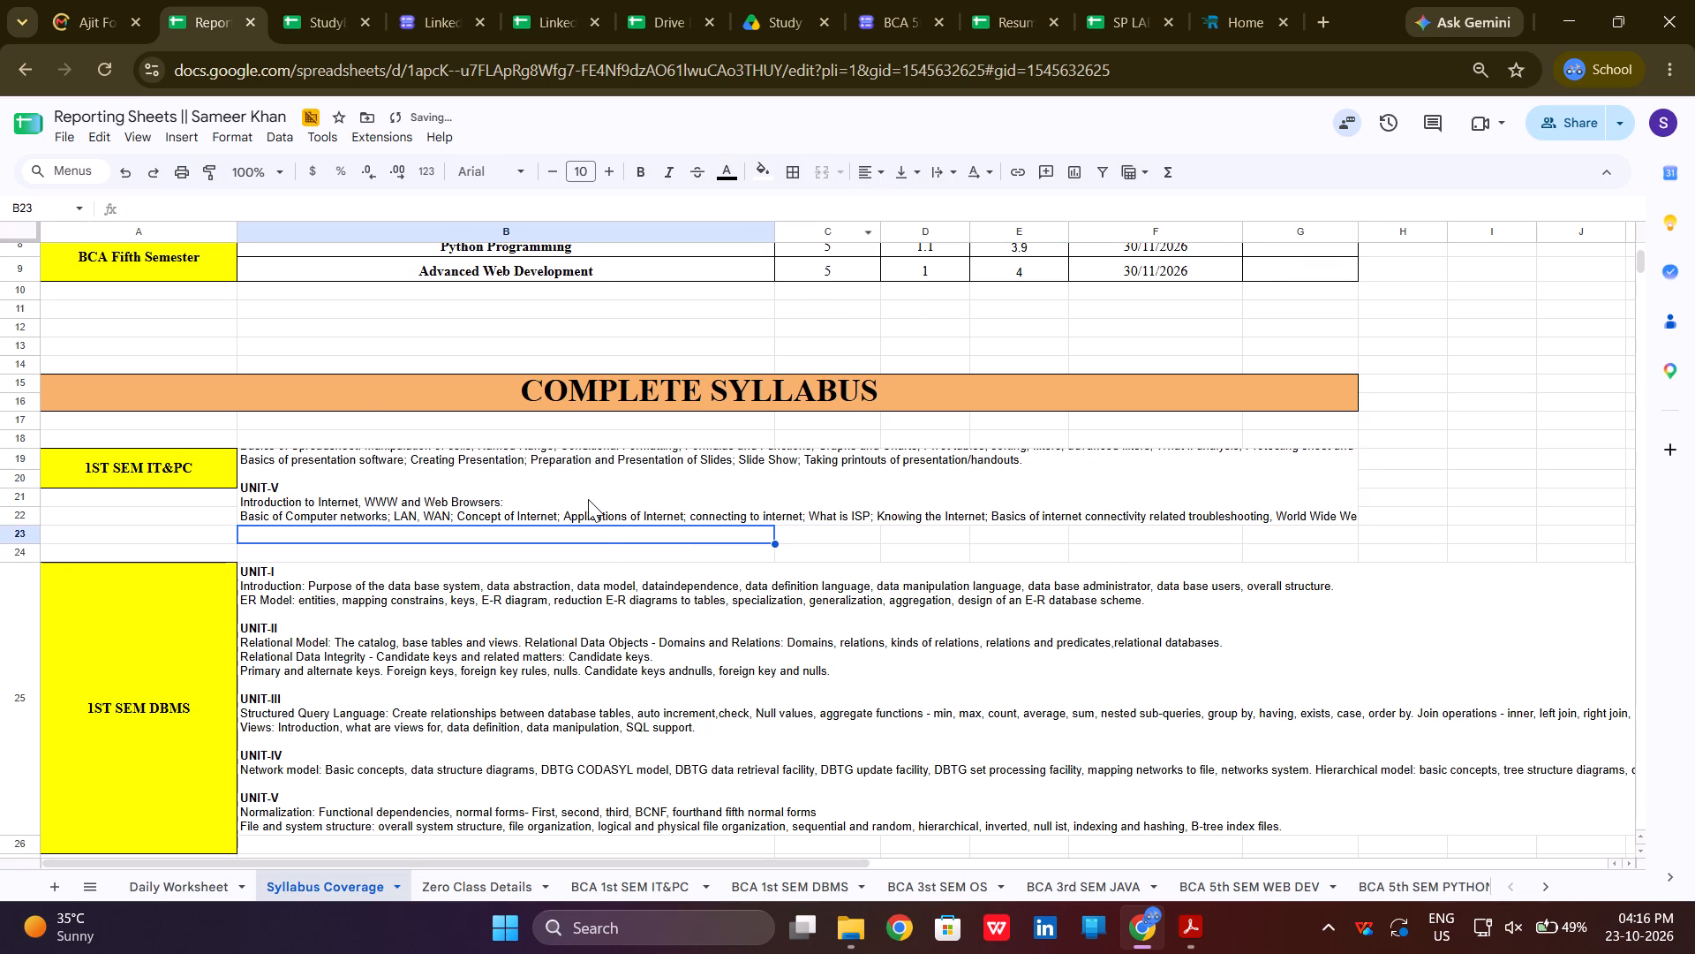
{"action": "left_click", "coordinate": [588, 499]}
Copy the selected UNIT-I to UNIT-IV JAVA syllabus text from the Acrobat PDF and paste it beside the 3RD SEM JAVA label from B31.
{"action": "scroll", "coordinate": [460, 781], "scroll_direction": "down", "scroll_amount": 3}
{"action": "left_click", "coordinate": [319, 612]}
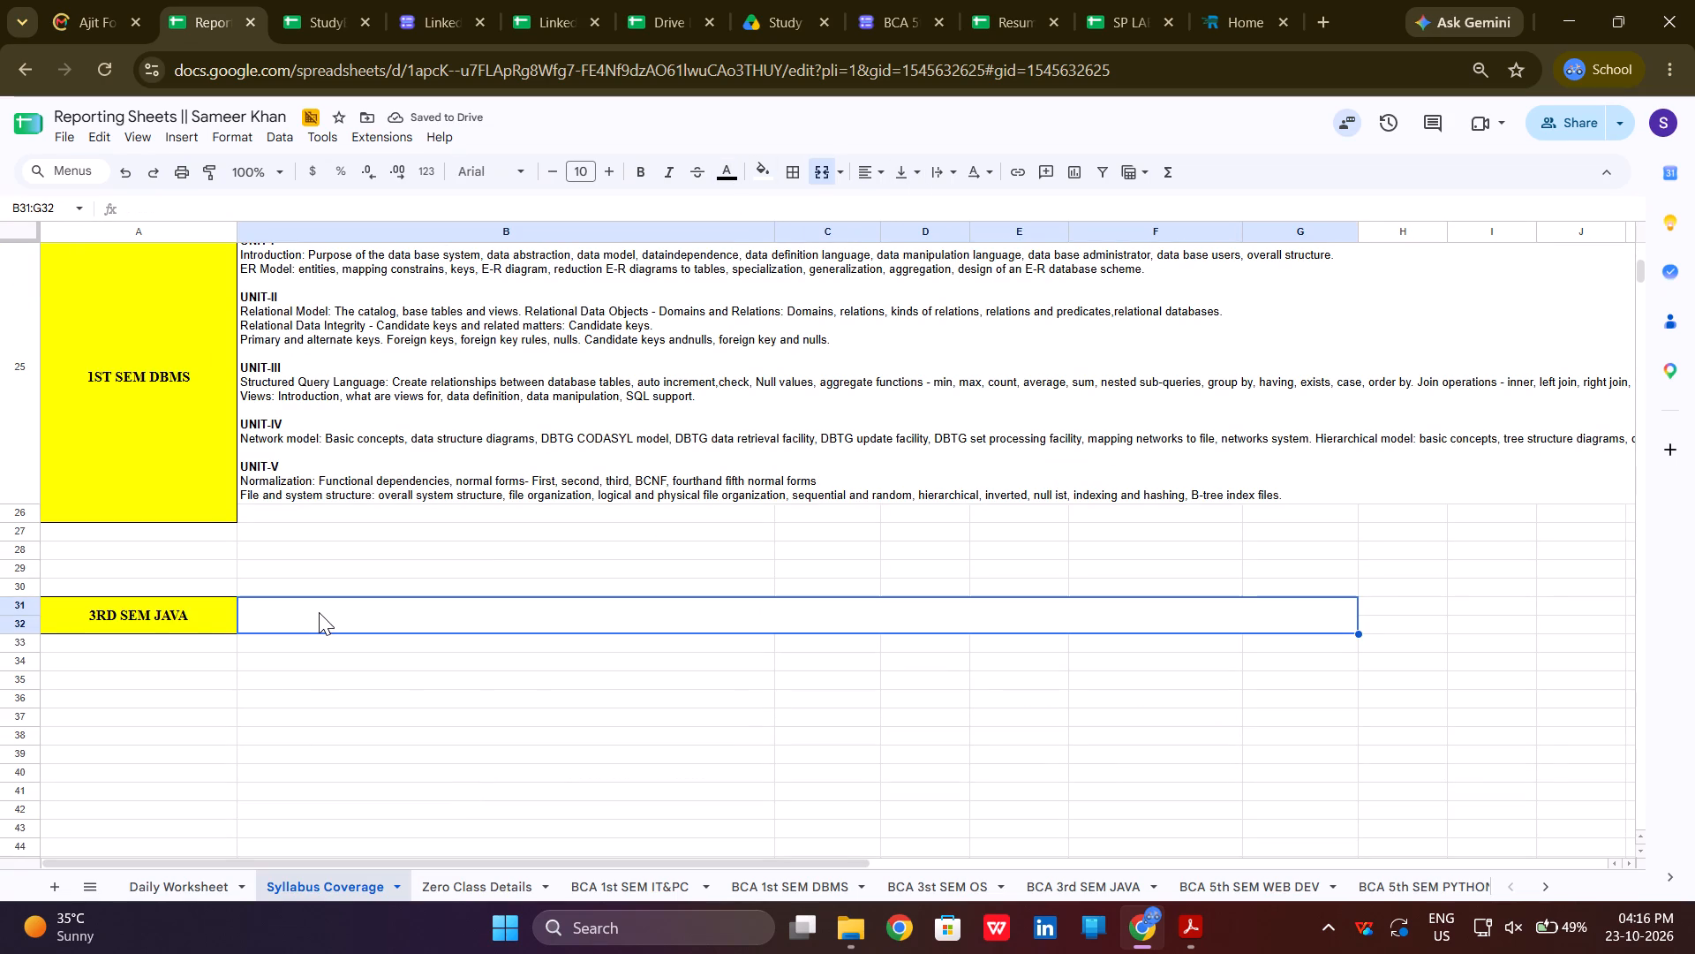
{"action": "key", "text": "alt+Tab"}
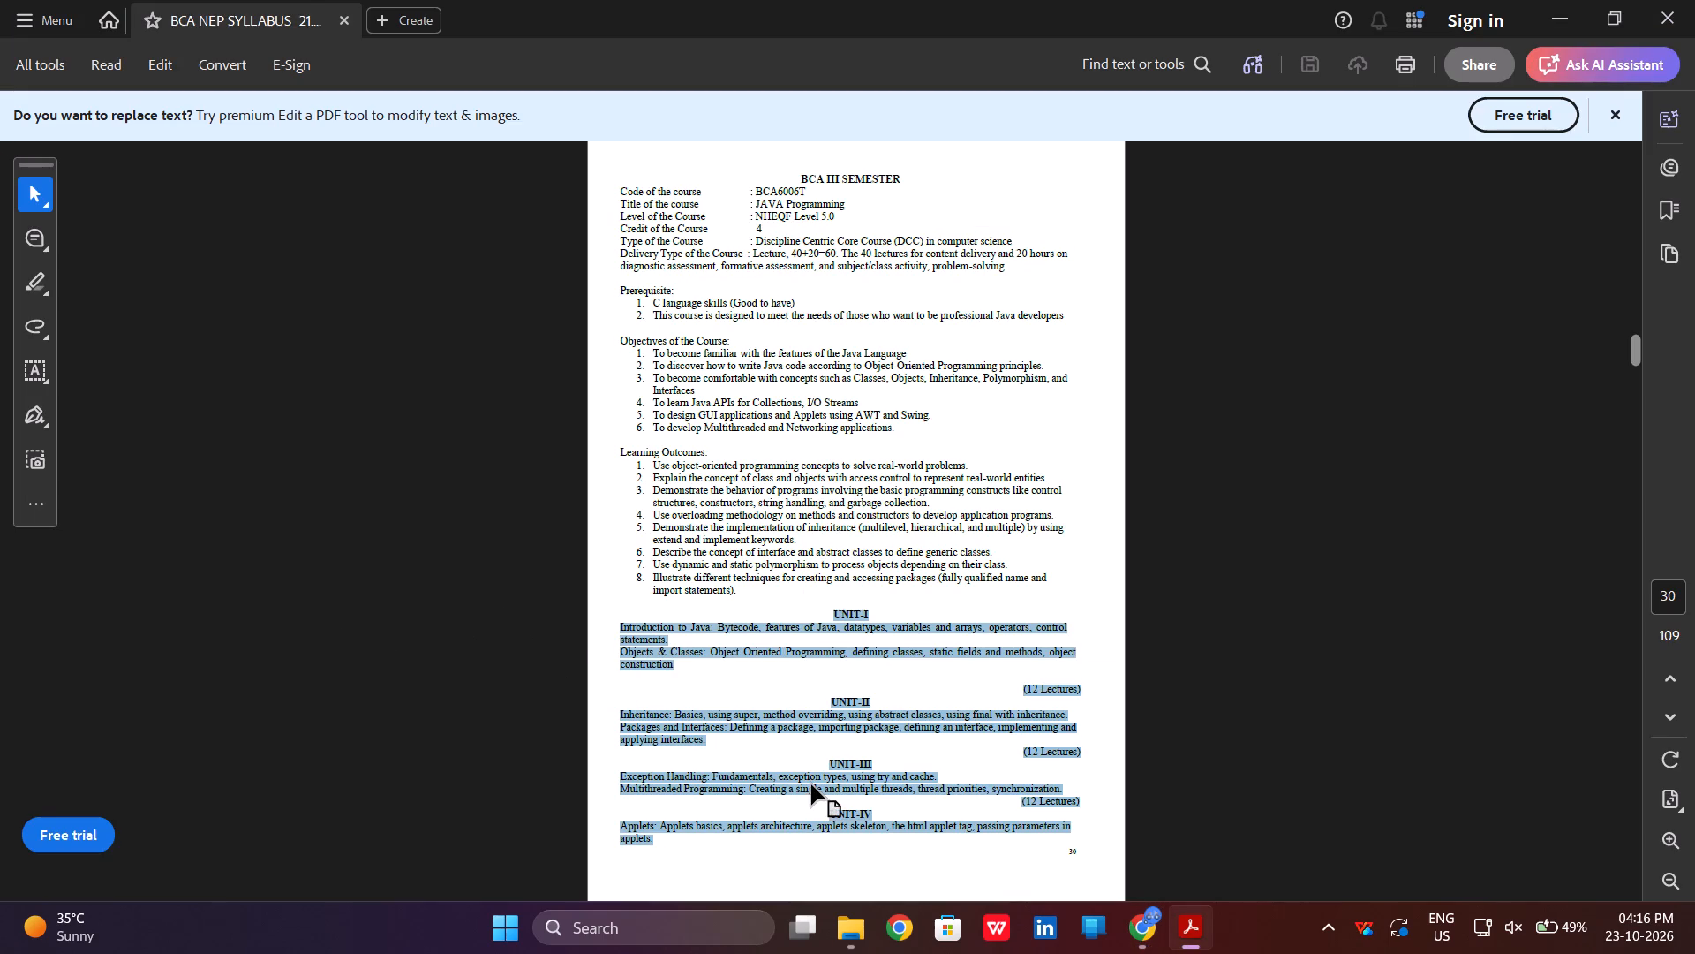
{"action": "key", "text": "ctrl+c"}
{"action": "key", "text": "alt+Tab"}
{"action": "key", "text": "ctrl+v"}
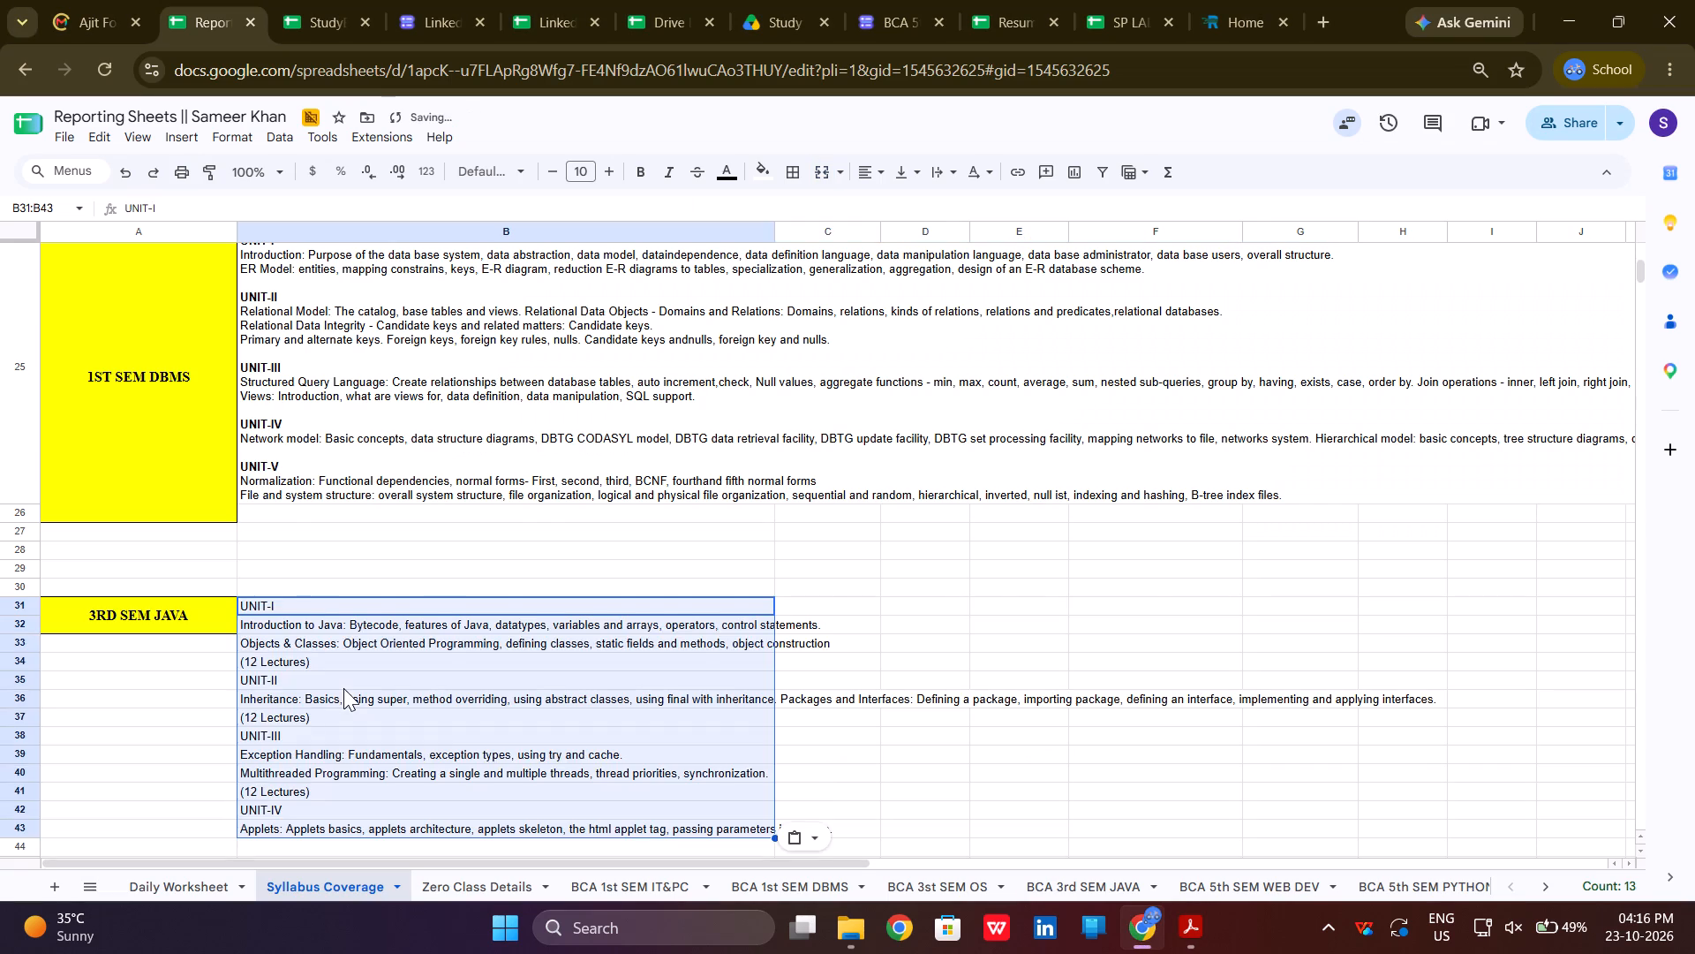
{"action": "scroll", "coordinate": [554, 711], "scroll_direction": "down", "scroll_amount": 2}
{"action": "left_click", "coordinate": [1389, 478]}
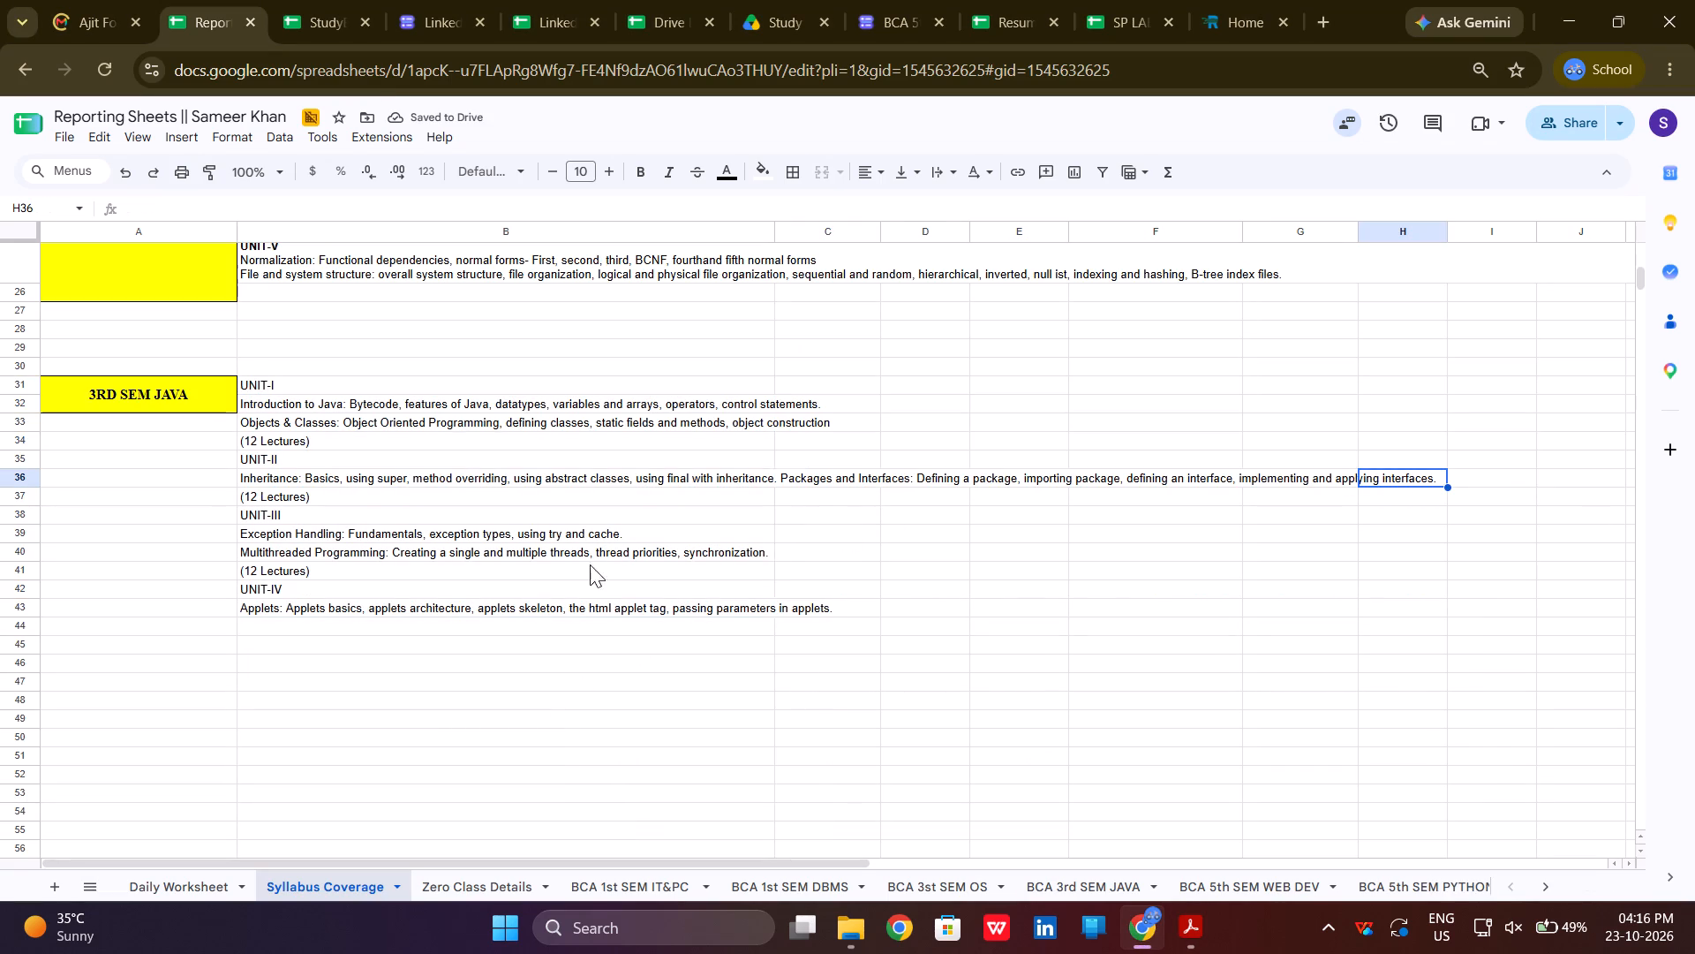
Switch to the BCA NEP syllabus PDF in Acrobat and copy the remaining JAVA text on page 31, from Event-Driven Programming through UNIT-V.
{"action": "key", "text": "alt+Tab"}
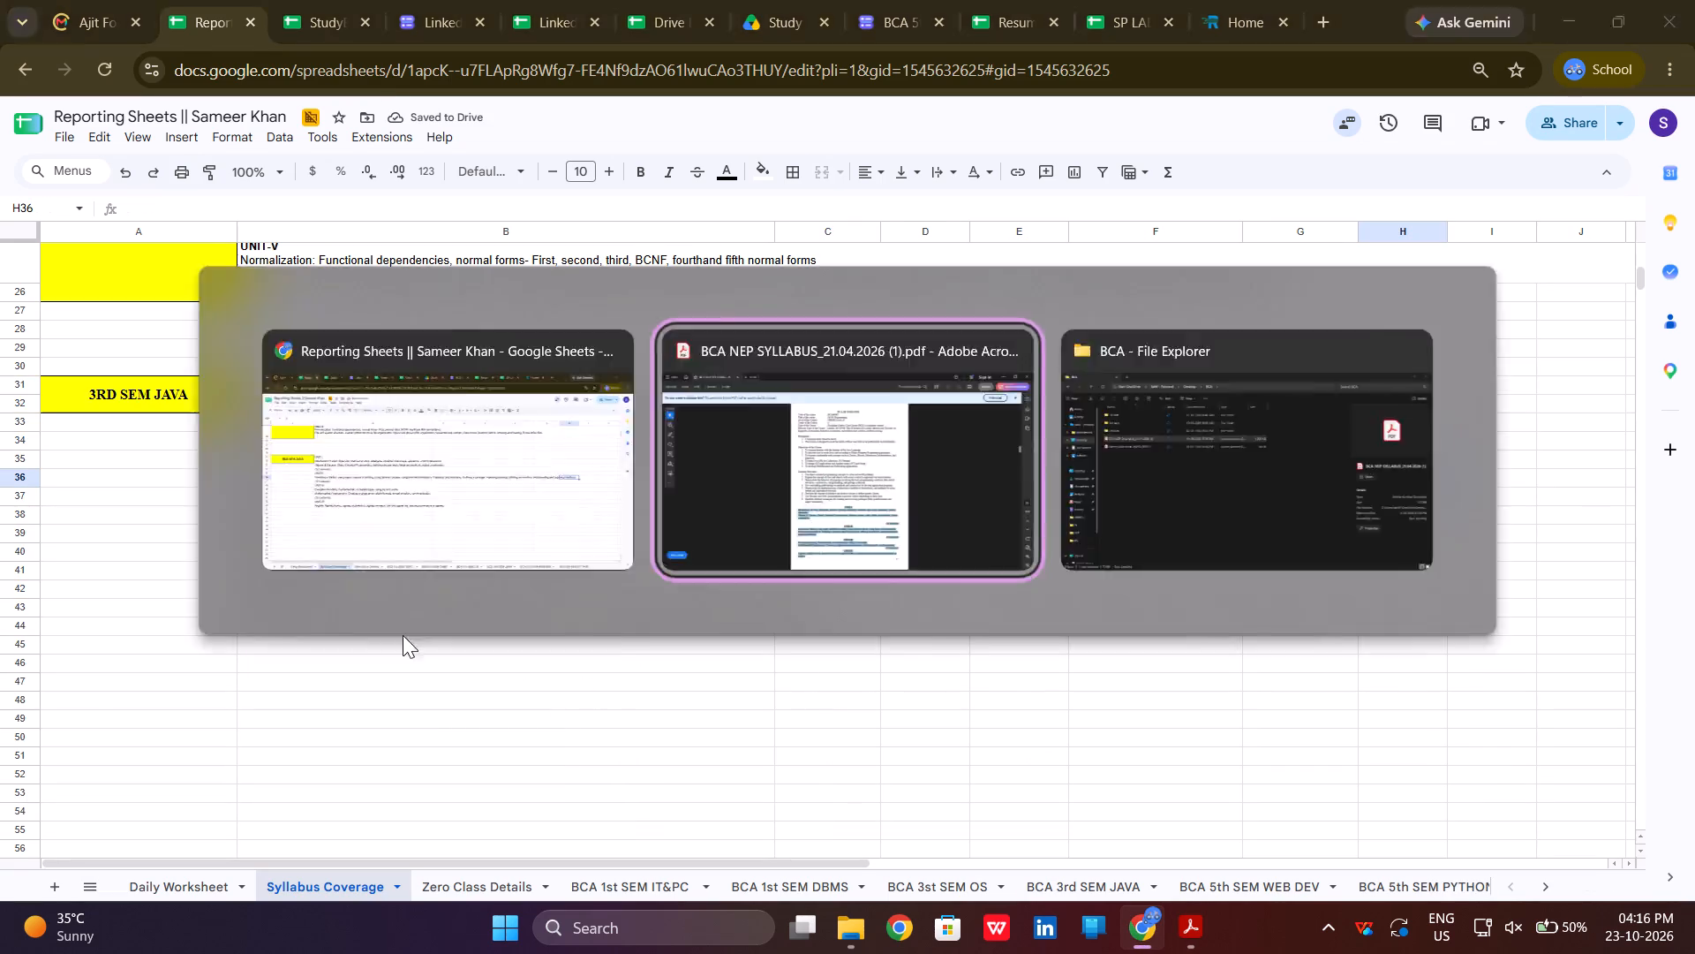
{"action": "scroll", "coordinate": [759, 693], "scroll_direction": "down", "scroll_amount": 2}
{"action": "scroll", "coordinate": [759, 693], "scroll_direction": "up", "scroll_amount": 2}
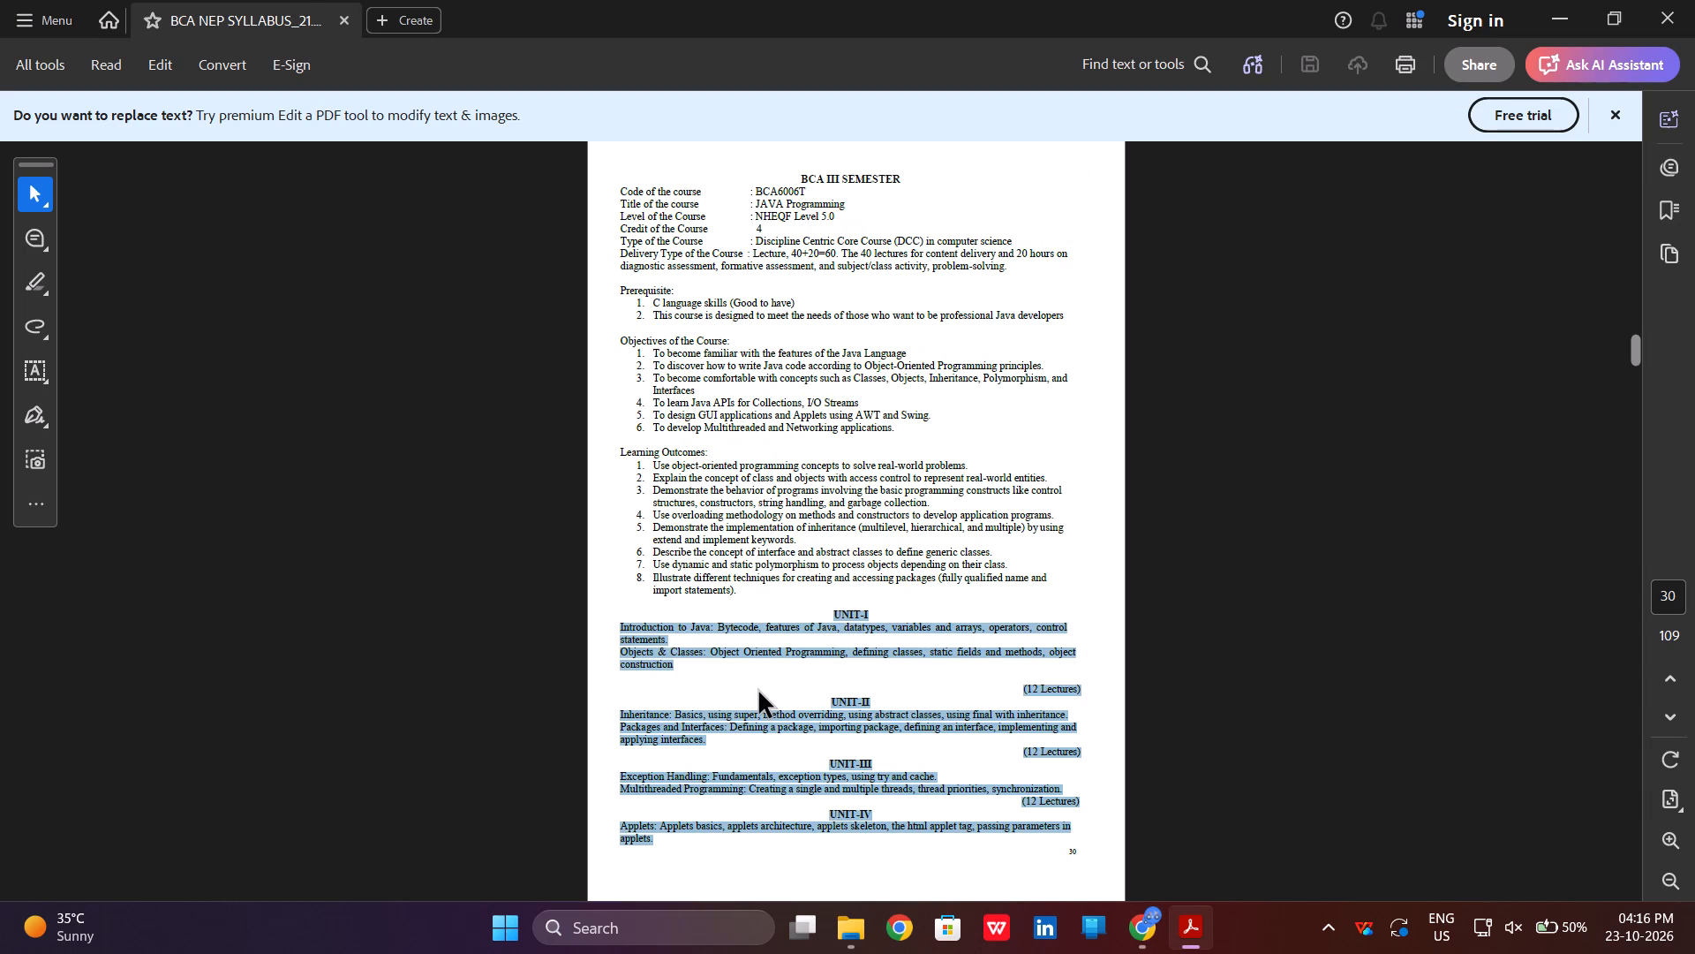
{"action": "scroll", "coordinate": [759, 693], "scroll_direction": "down", "scroll_amount": 1}
{"action": "left_click_drag", "start_coordinate": [618, 185], "coordinate": [732, 261]}
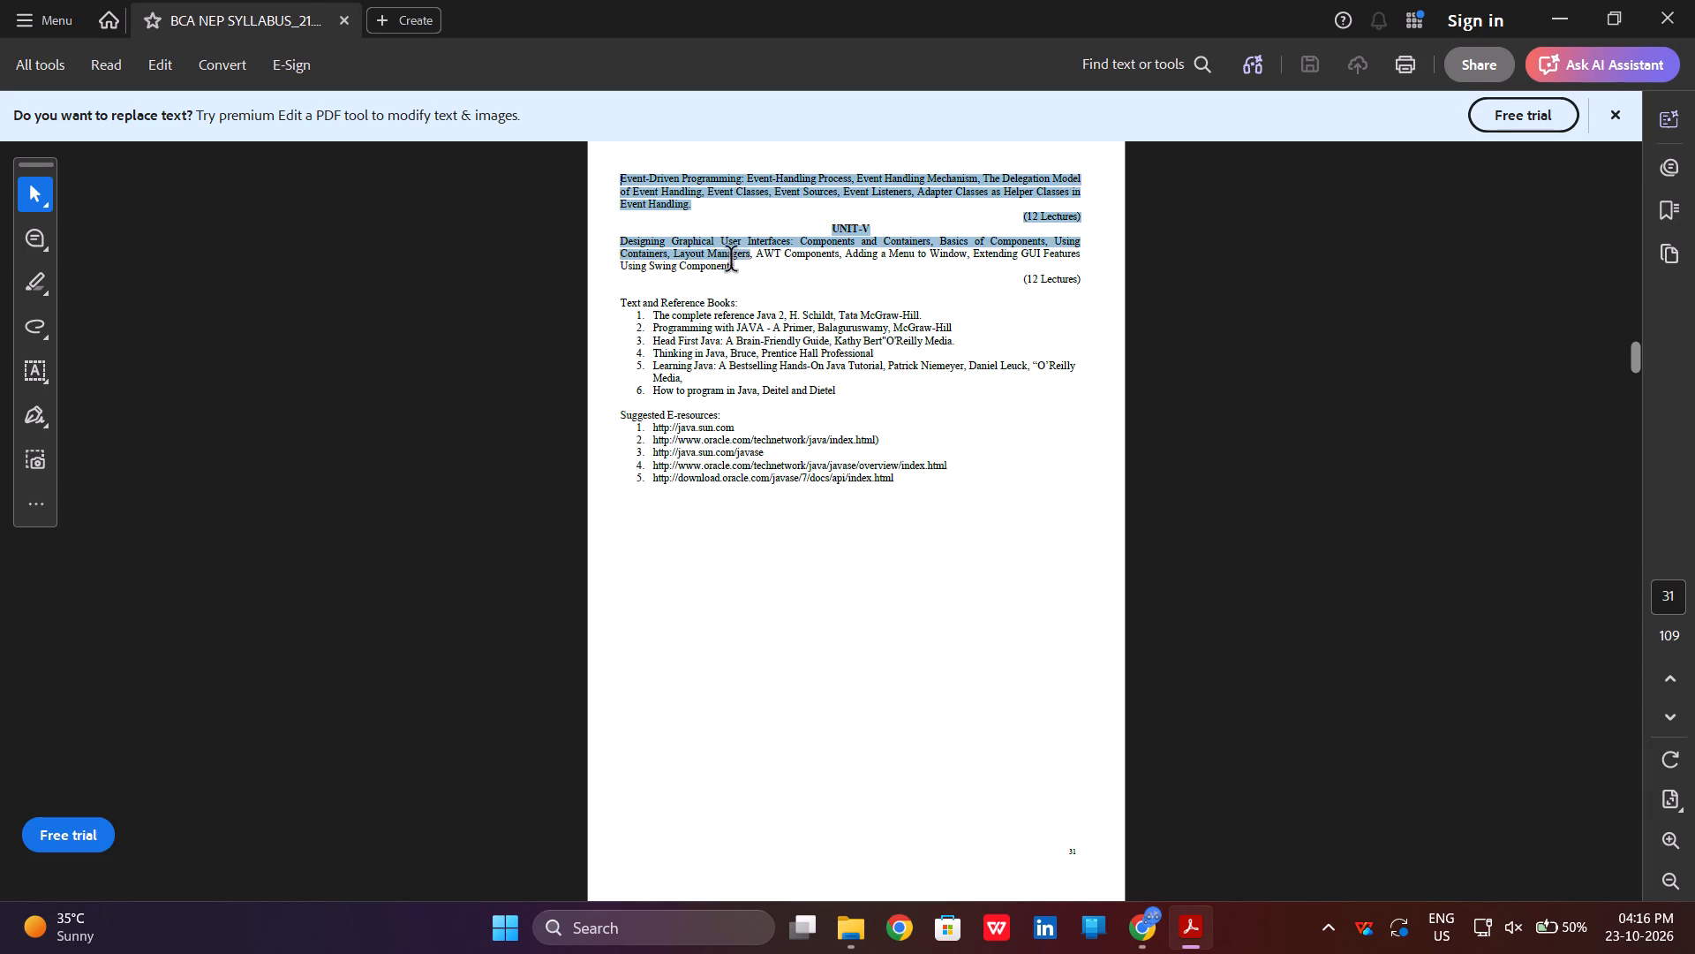
{"action": "left_click_drag", "start_coordinate": [732, 261], "coordinate": [736, 282]}
{"action": "key", "text": "ctrl+c"}
Switch back to the reporting spreadsheet and examine the layout of the IT&PC, DBMS and JAVA syllabus blocks.
{"action": "key", "text": "alt+Tab"}
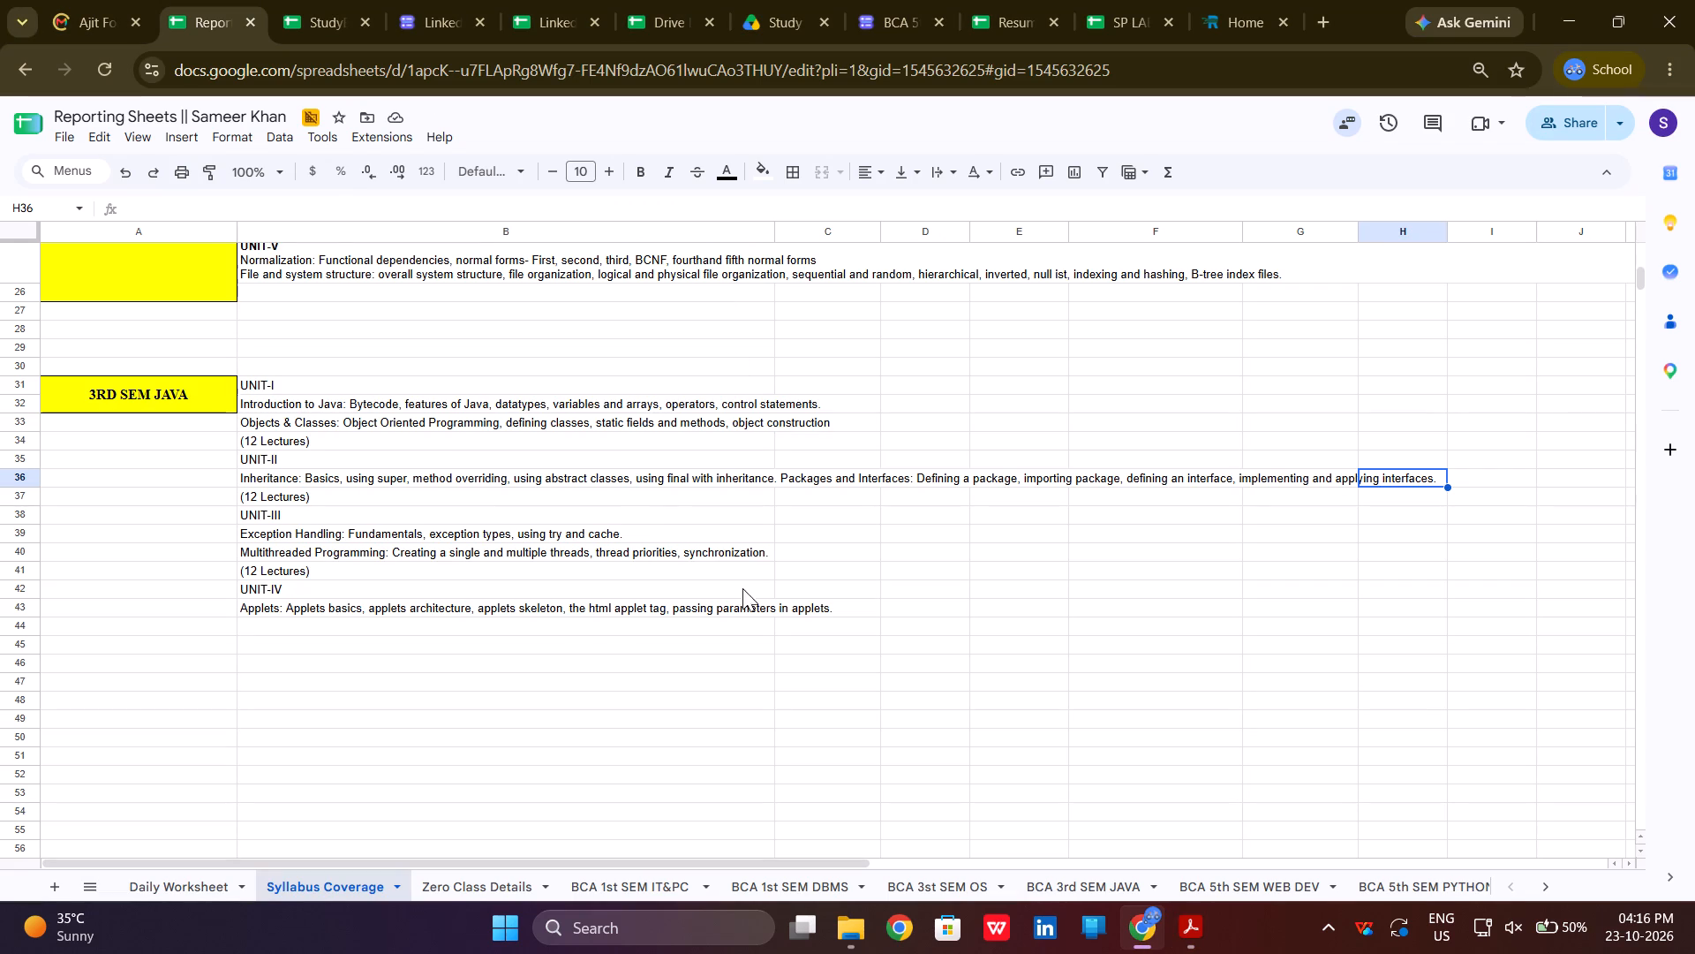
{"action": "left_click", "coordinate": [614, 603]}
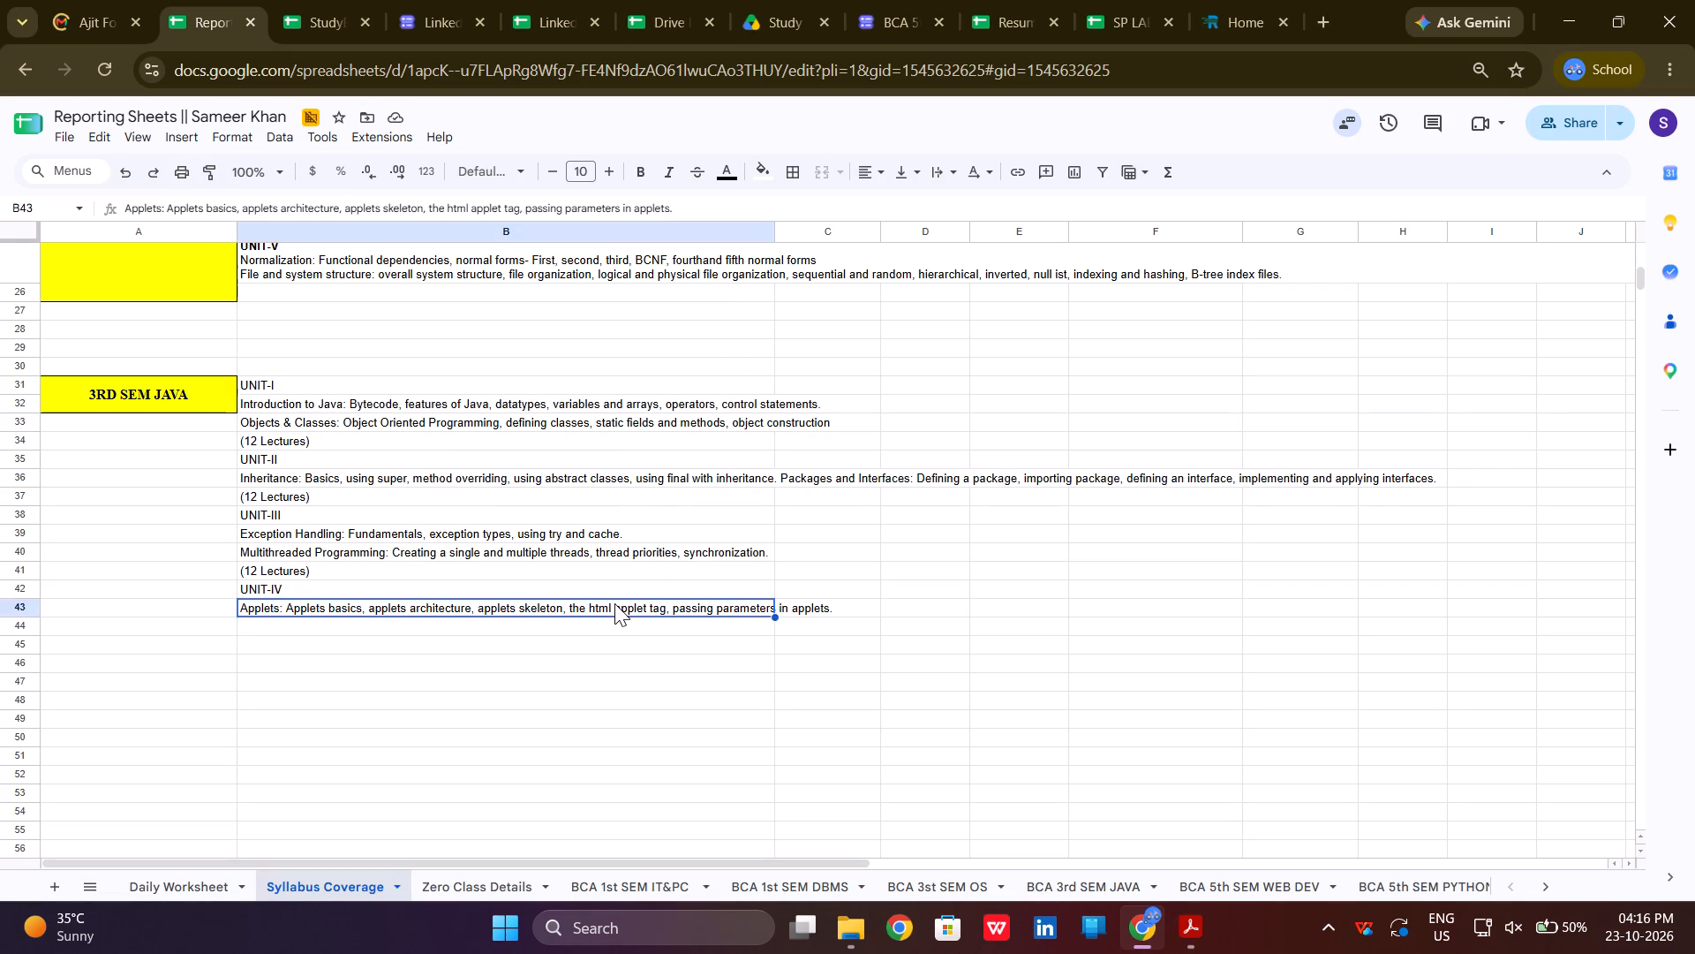
{"action": "left_click", "coordinate": [547, 542]}
{"action": "scroll", "coordinate": [526, 545], "scroll_direction": "up", "scroll_amount": 5}
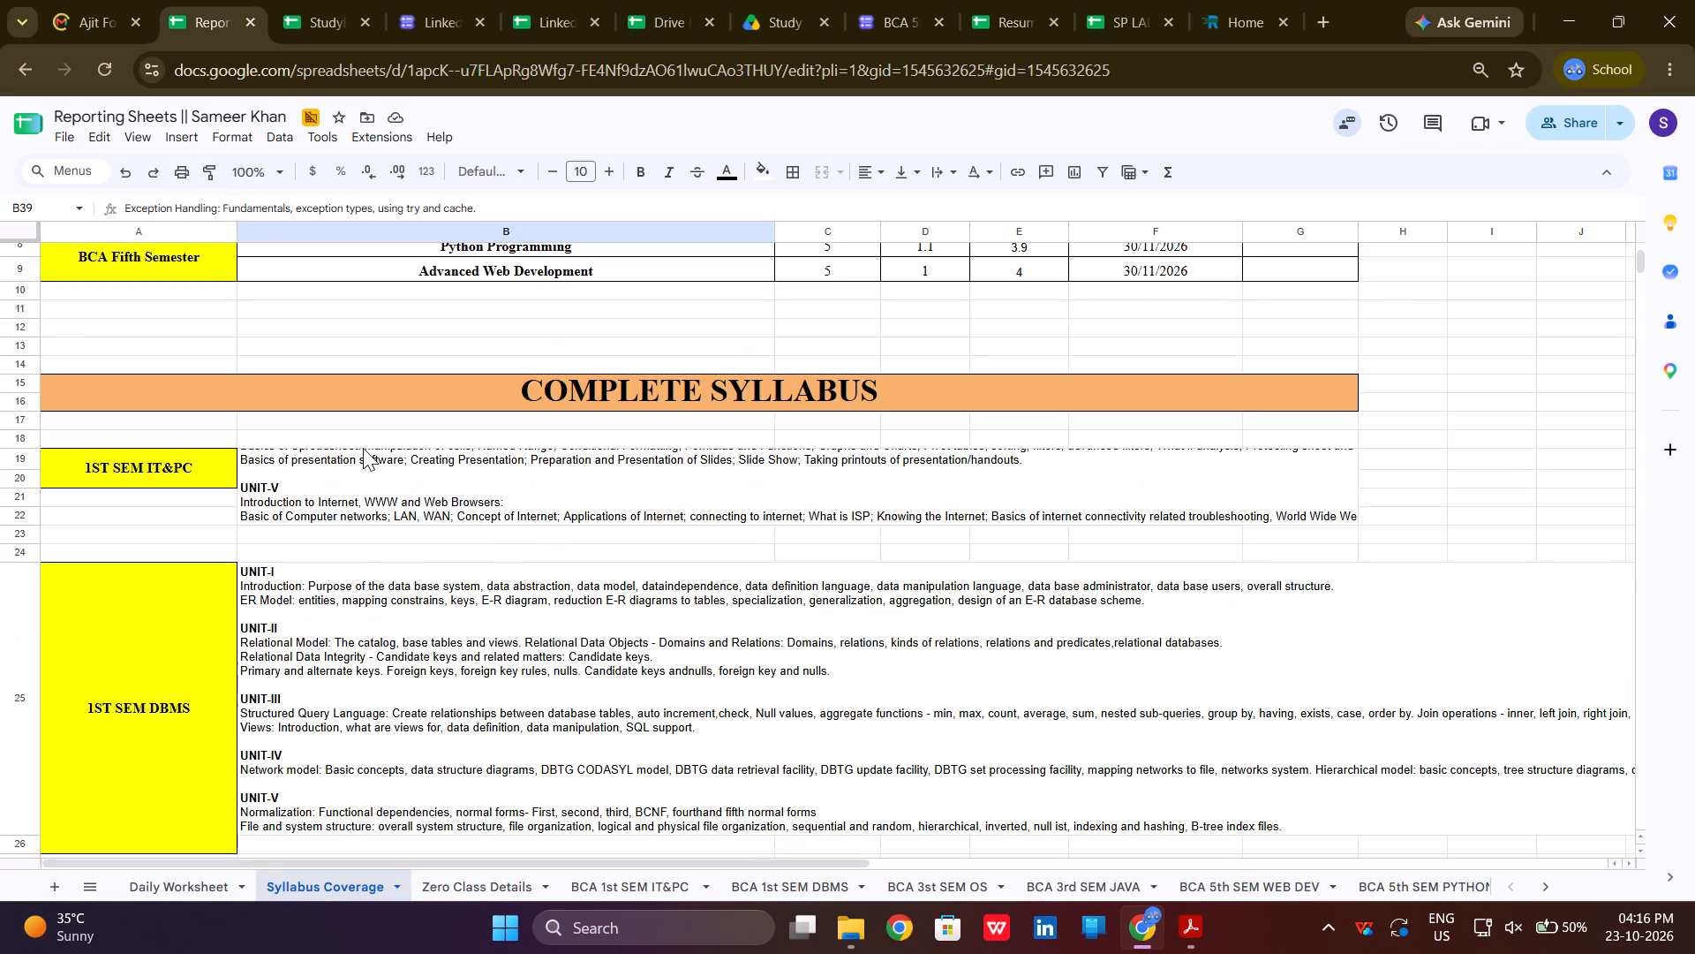
{"action": "left_click", "coordinate": [363, 466]}
{"action": "left_click", "coordinate": [411, 663]}
{"action": "scroll", "coordinate": [411, 663], "scroll_direction": "down", "scroll_amount": 1}
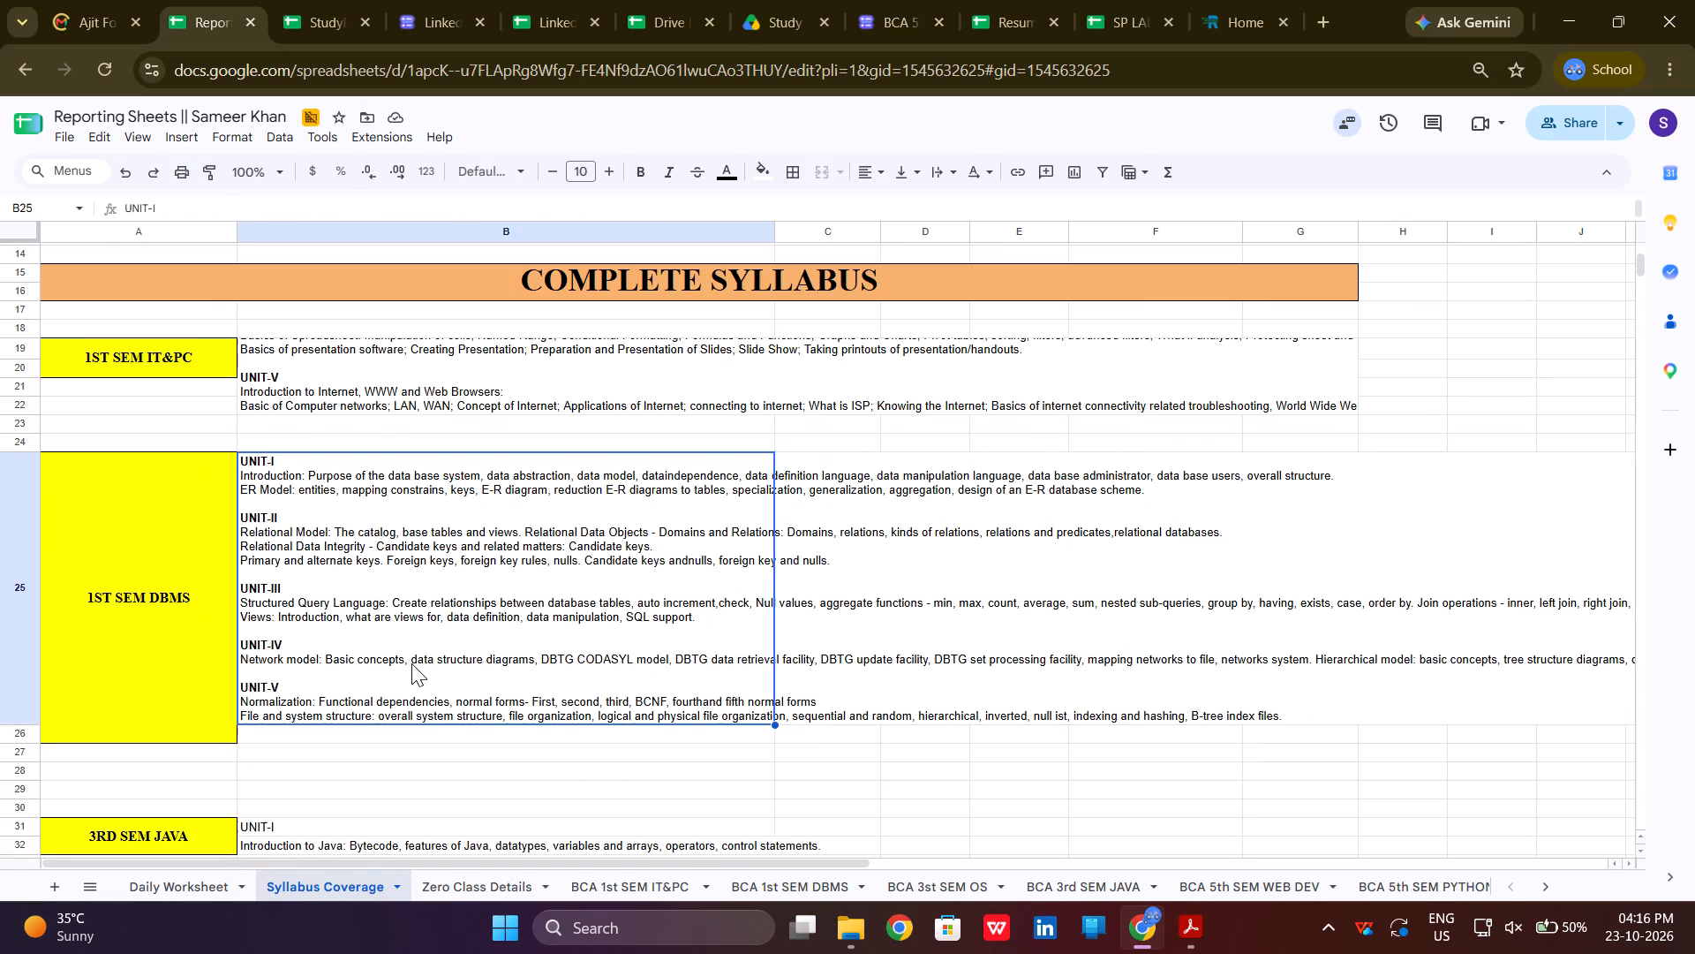
{"action": "scroll", "coordinate": [411, 663], "scroll_direction": "down", "scroll_amount": 3}
{"action": "left_click", "coordinate": [381, 606]}
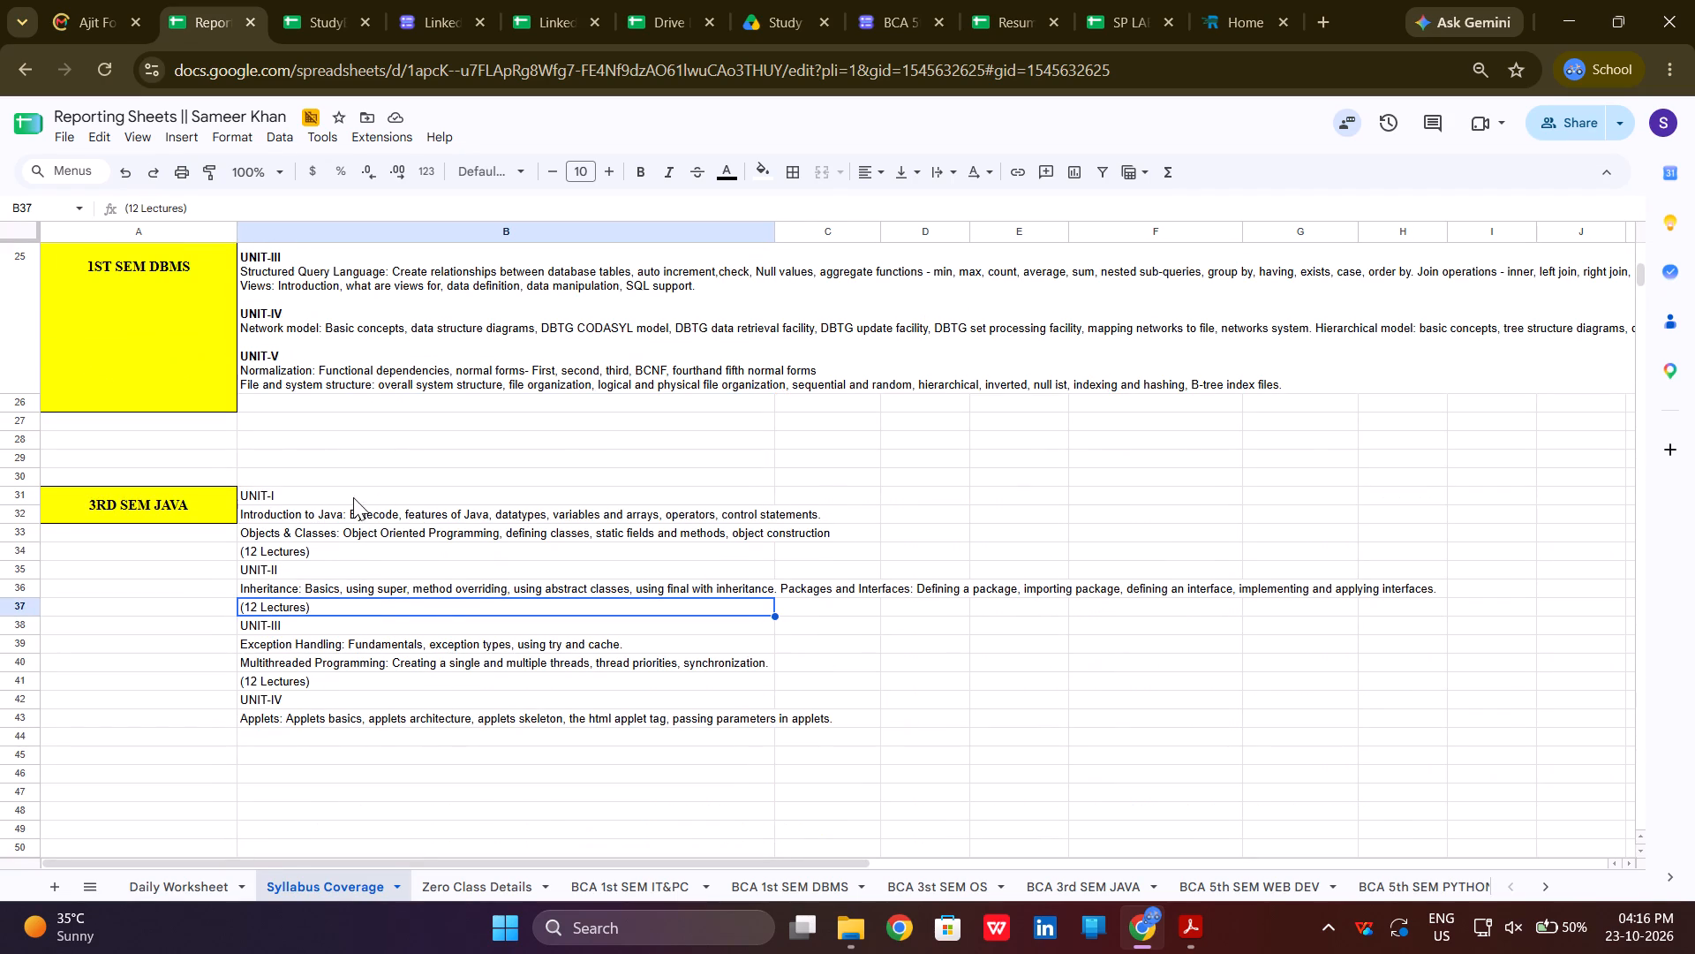
Clear the pasted JAVA syllabus text from B31:C43 beside the 3RD SEM JAVA label.
{"action": "key", "text": "alt+Tab"}
{"action": "key", "text": "alt+Tab"}
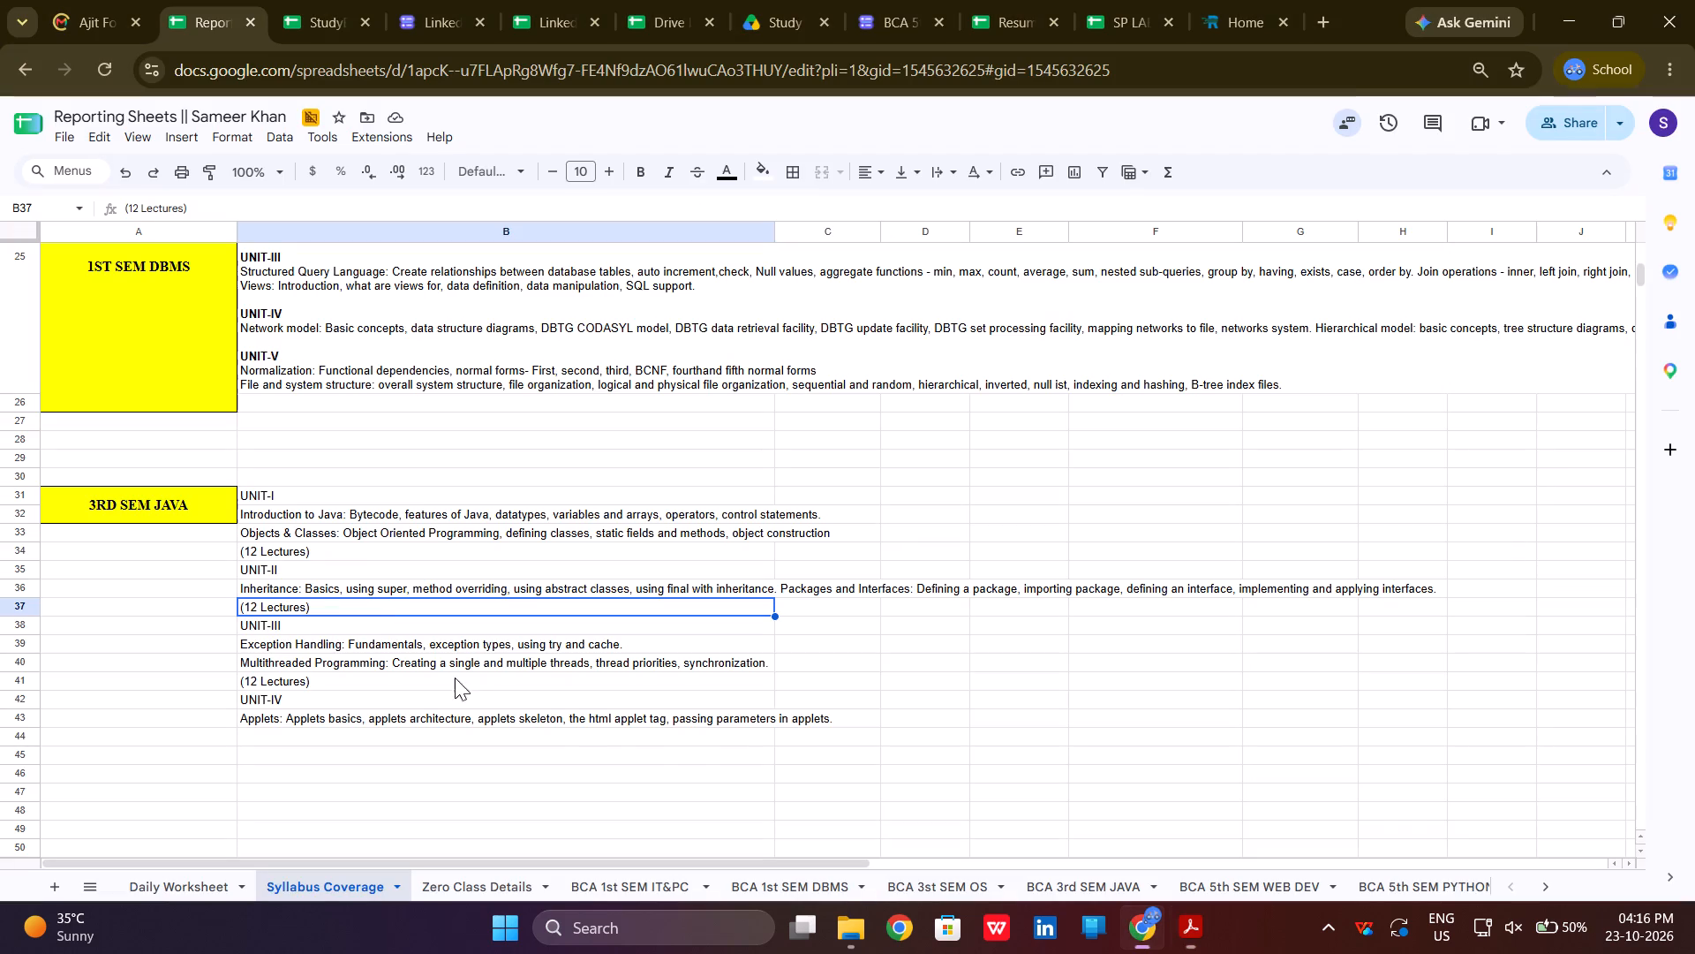
{"action": "left_click_drag", "start_coordinate": [855, 721], "coordinate": [318, 513]}
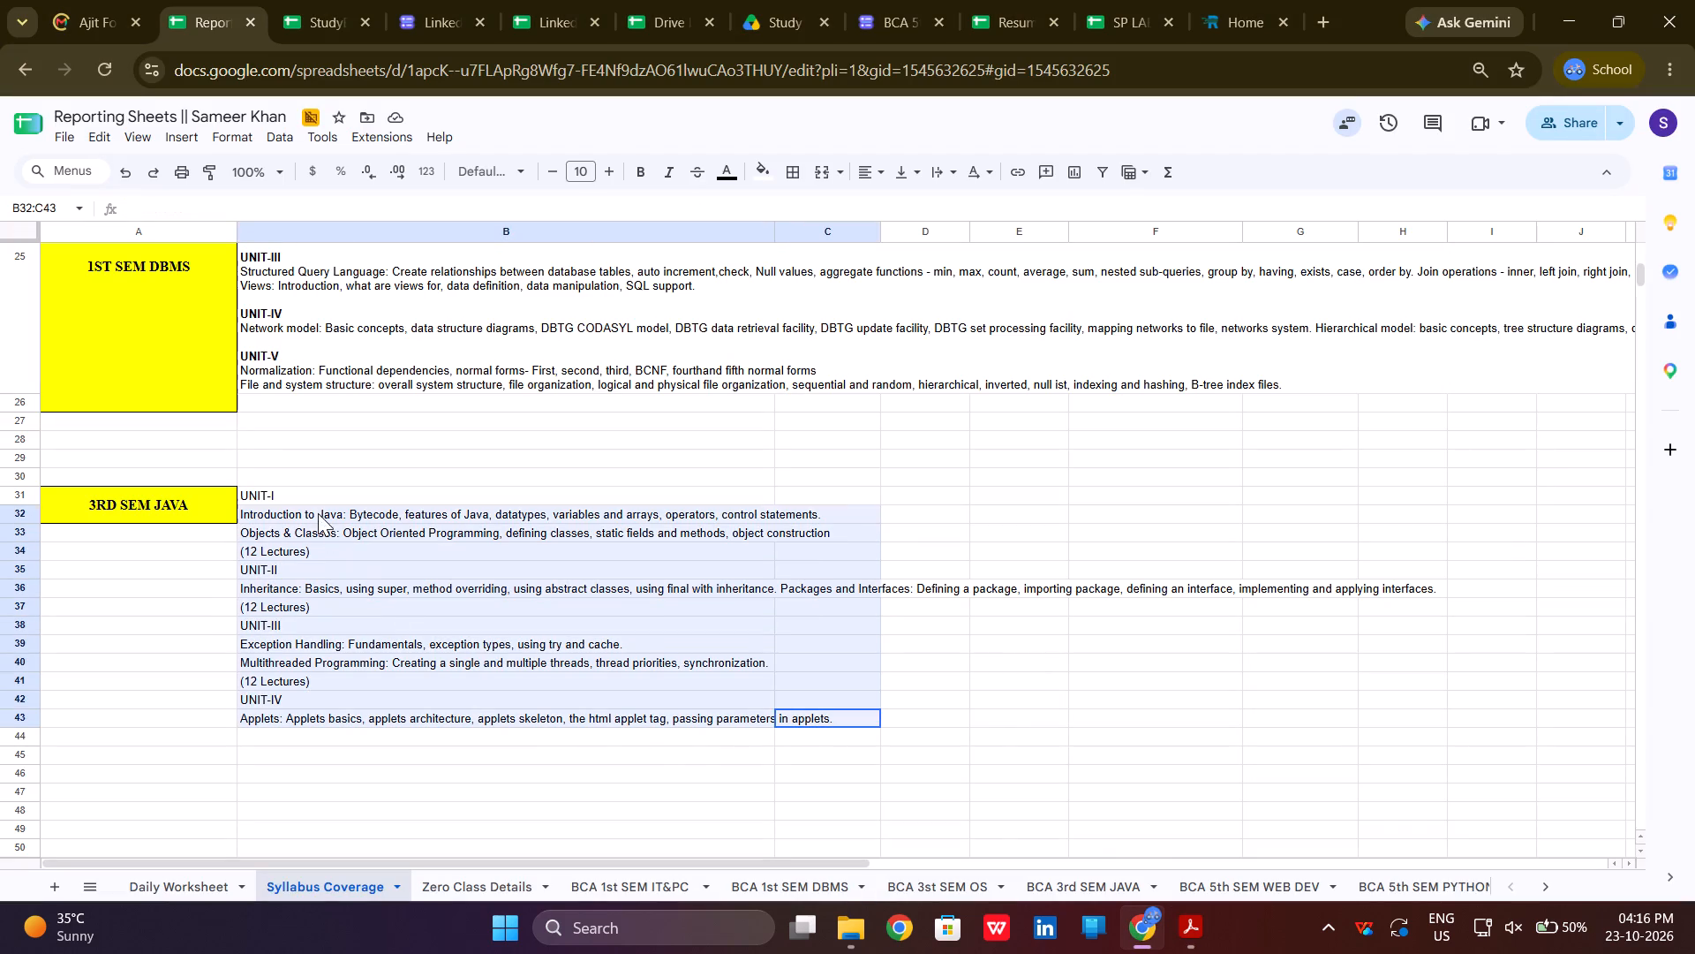
{"action": "left_click_drag", "start_coordinate": [318, 513], "coordinate": [305, 496]}
{"action": "left_click", "coordinate": [817, 156]}
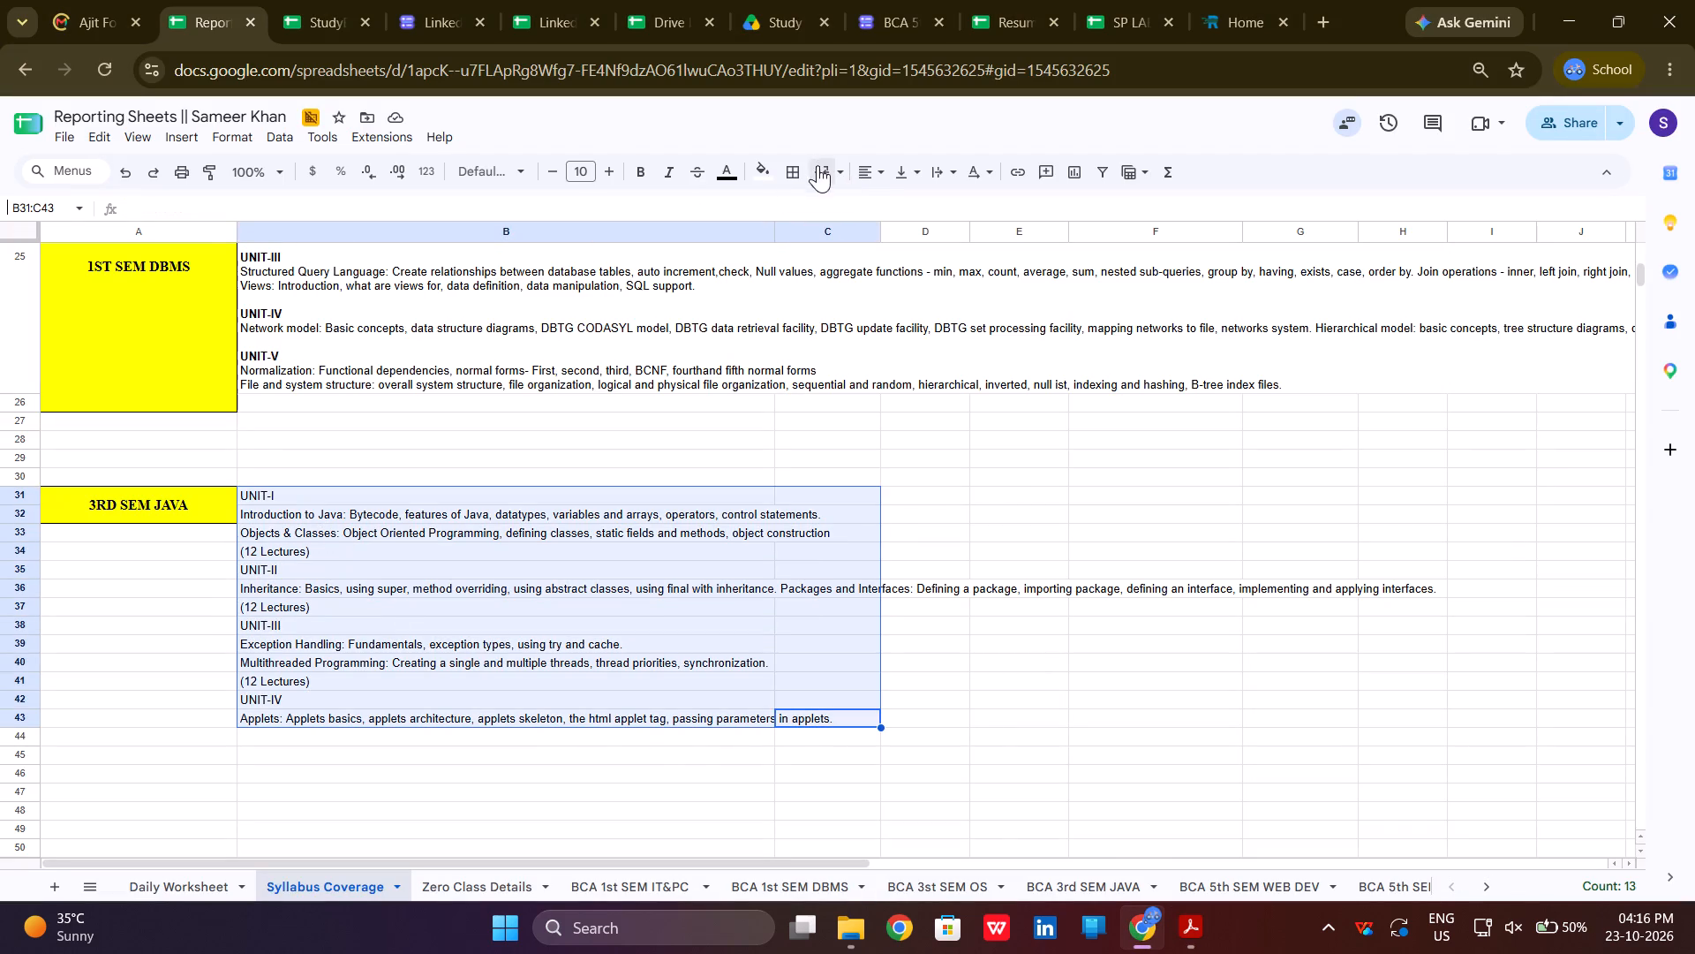
{"action": "left_click", "coordinate": [817, 166]}
{"action": "left_click", "coordinate": [1066, 462]}
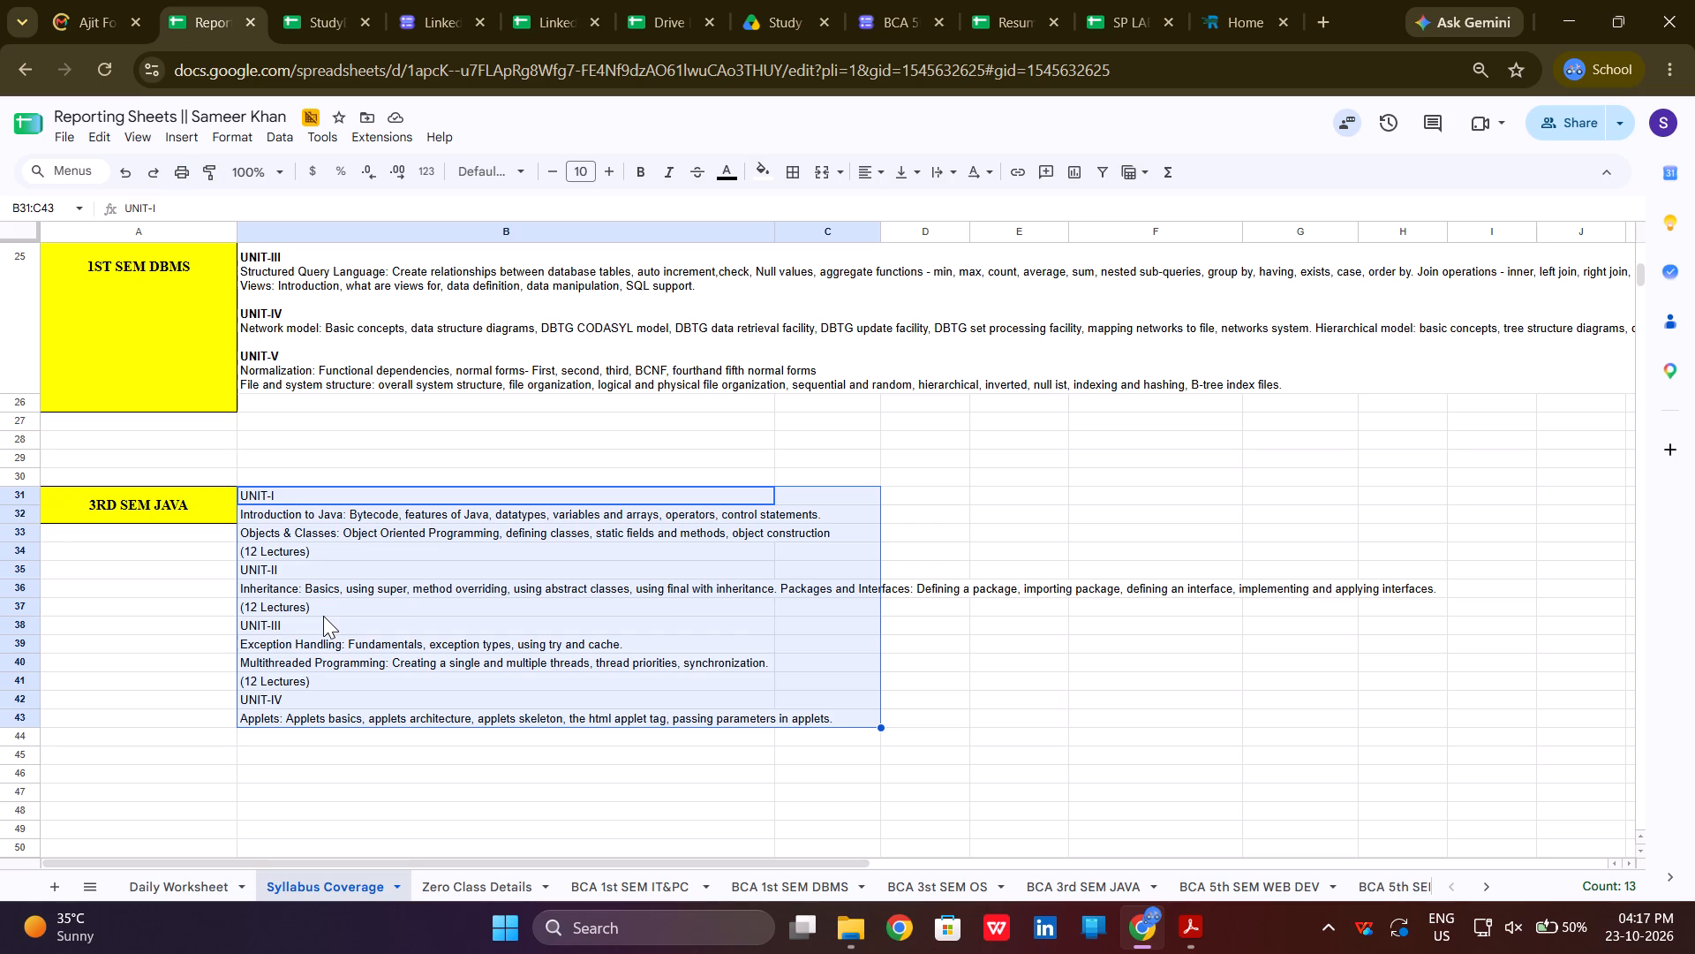
{"action": "key", "text": "BackSpace"}
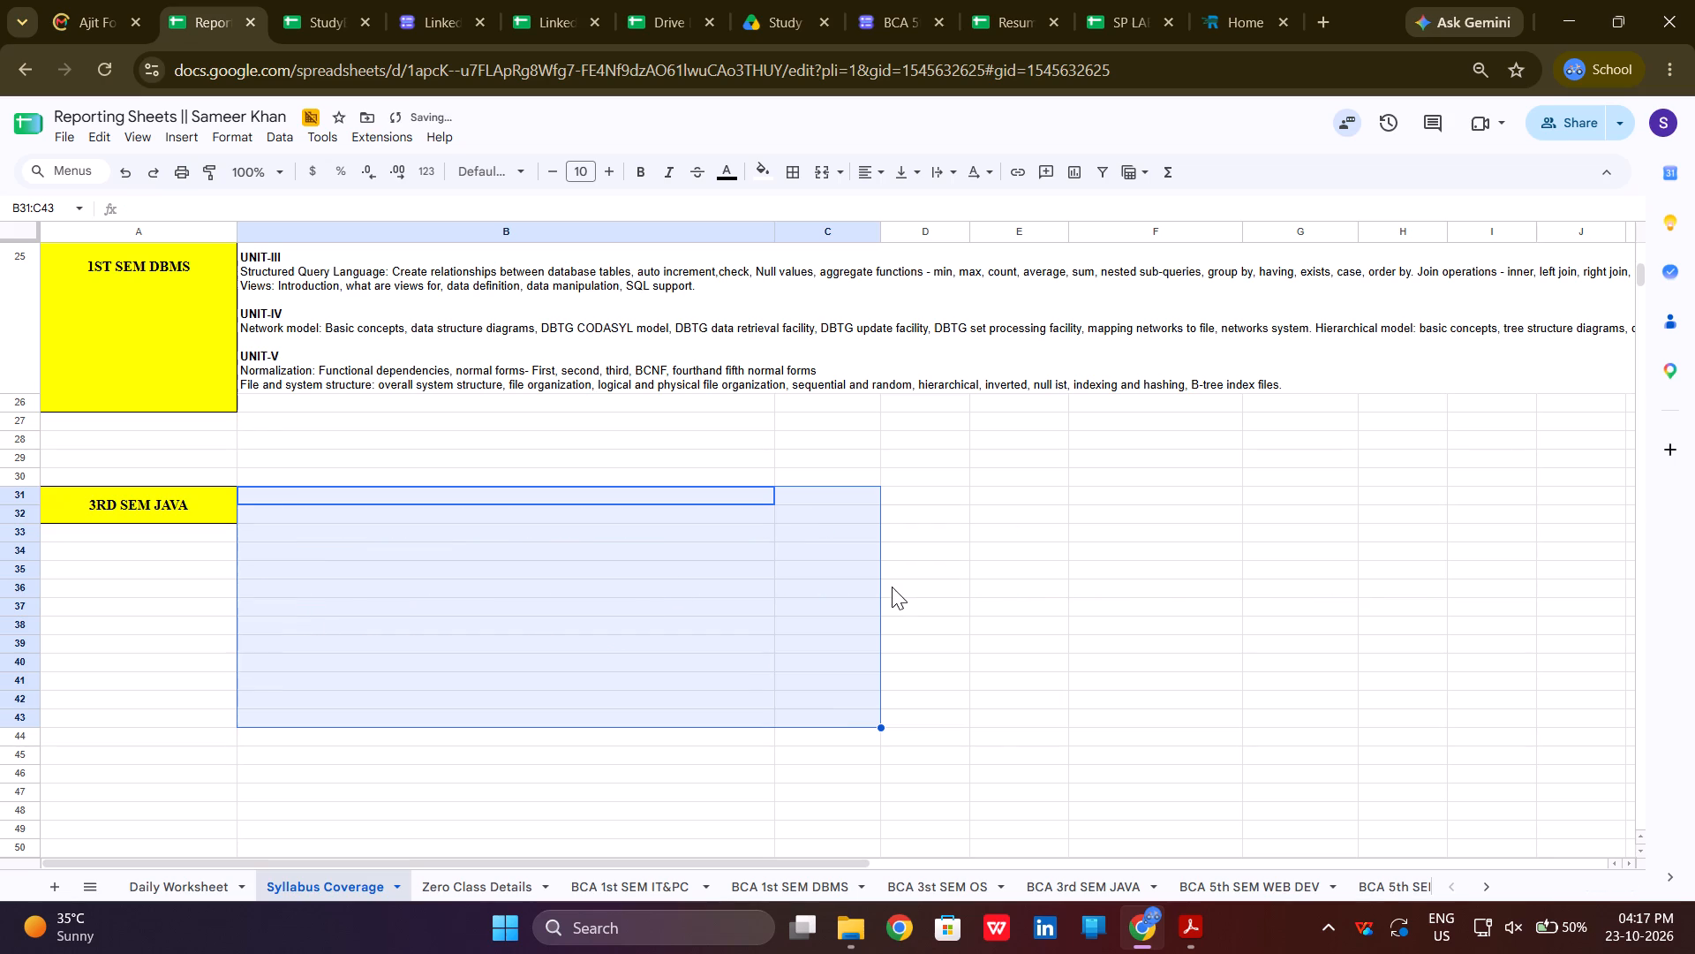
Copy the UNIT-I to UNIT-IV JAVA syllabus text from page 30 of the Acrobat PDF and paste it all inside cell B31.
{"action": "key", "text": "alt+Tab"}
{"action": "scroll", "coordinate": [901, 601], "scroll_direction": "up", "scroll_amount": 1}
{"action": "left_click", "coordinate": [901, 601]}
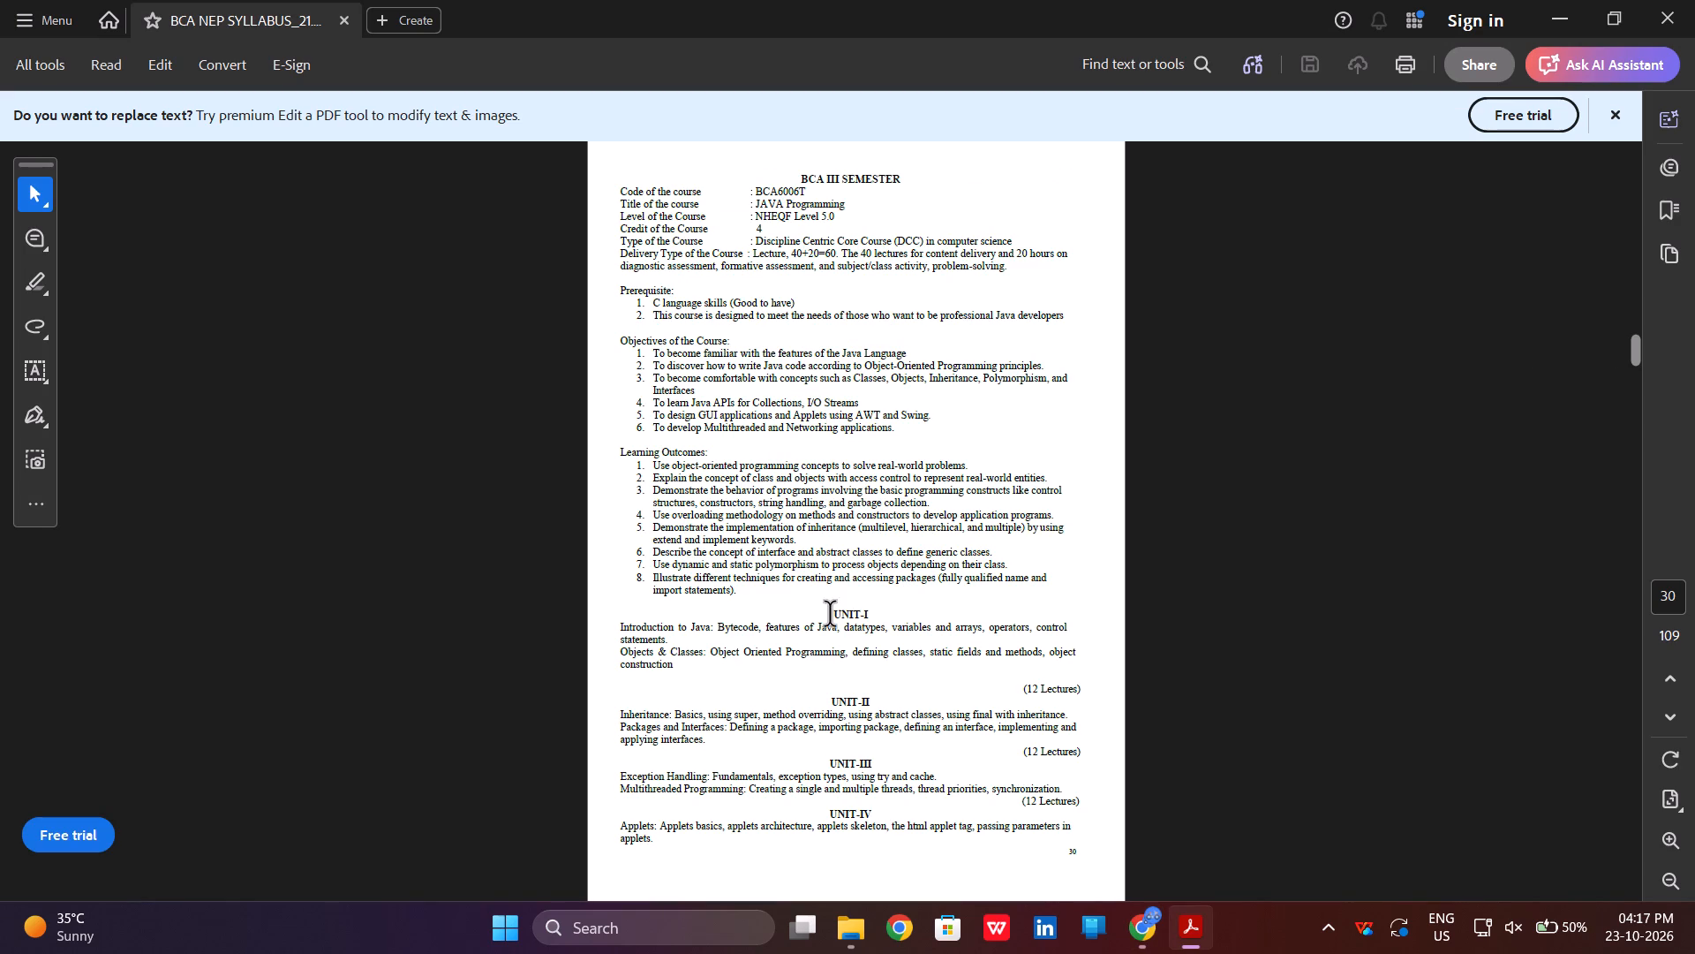
{"action": "left_click_drag", "start_coordinate": [831, 610], "coordinate": [670, 849]}
{"action": "key", "text": "ctrl+c"}
{"action": "key", "text": "ctrl+c"}
{"action": "key", "text": "alt+Tab"}
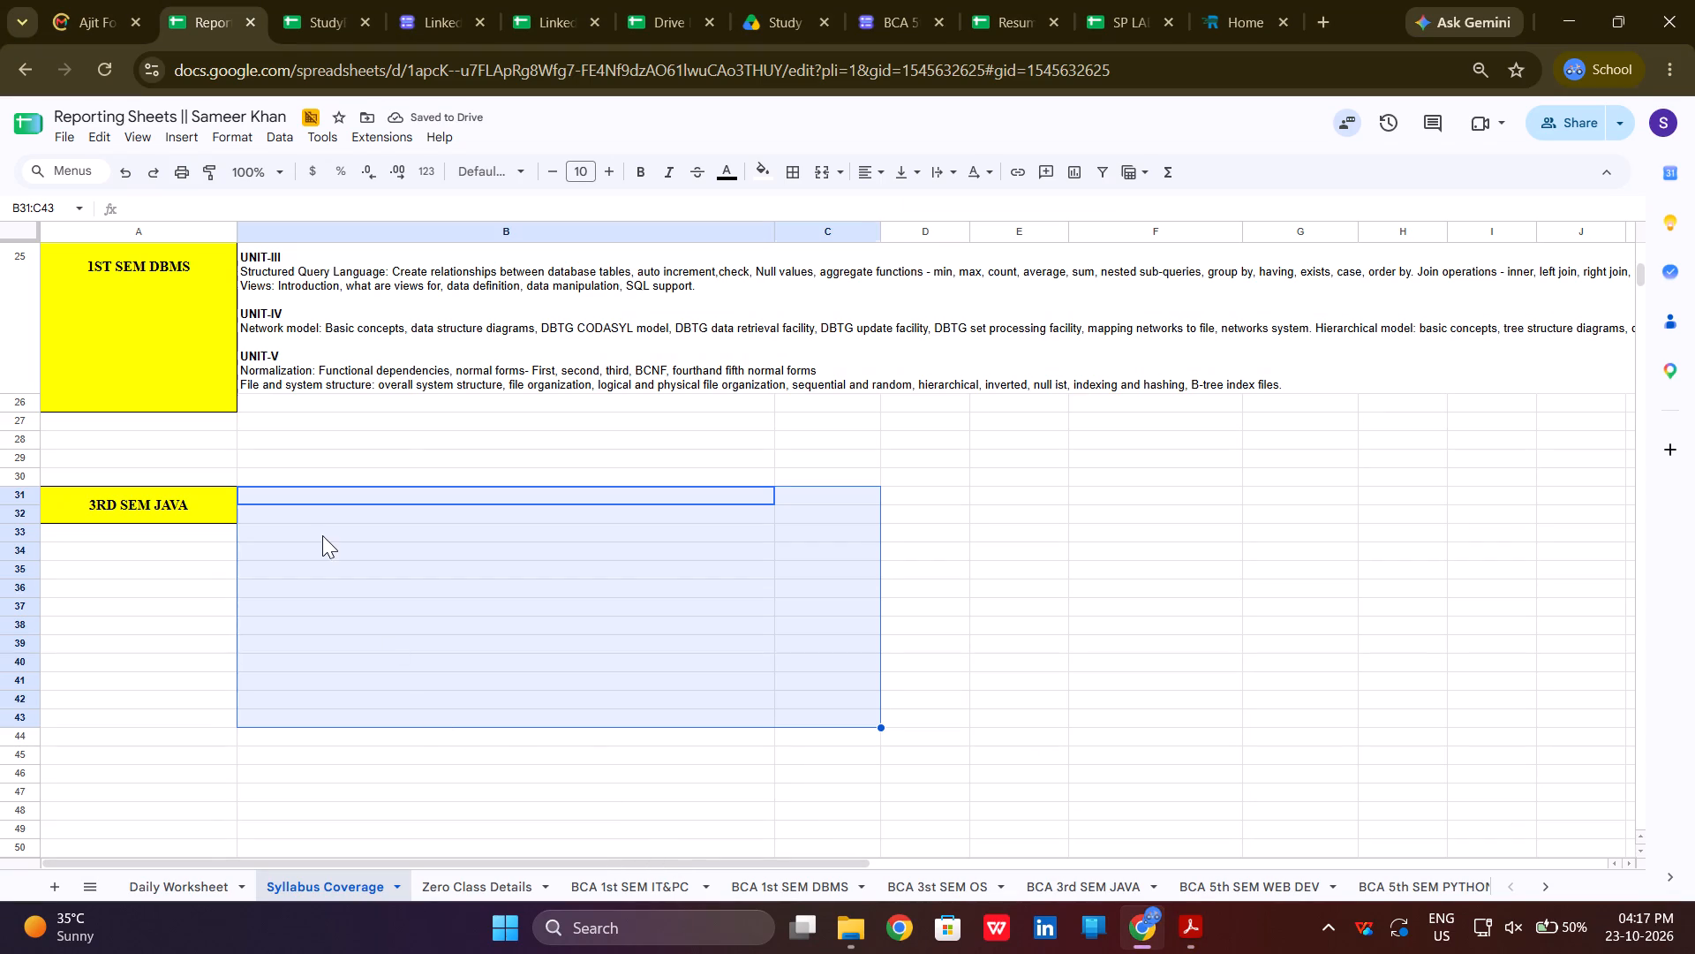
{"action": "left_click", "coordinate": [322, 535]}
{"action": "triple_click", "coordinate": [301, 494]}
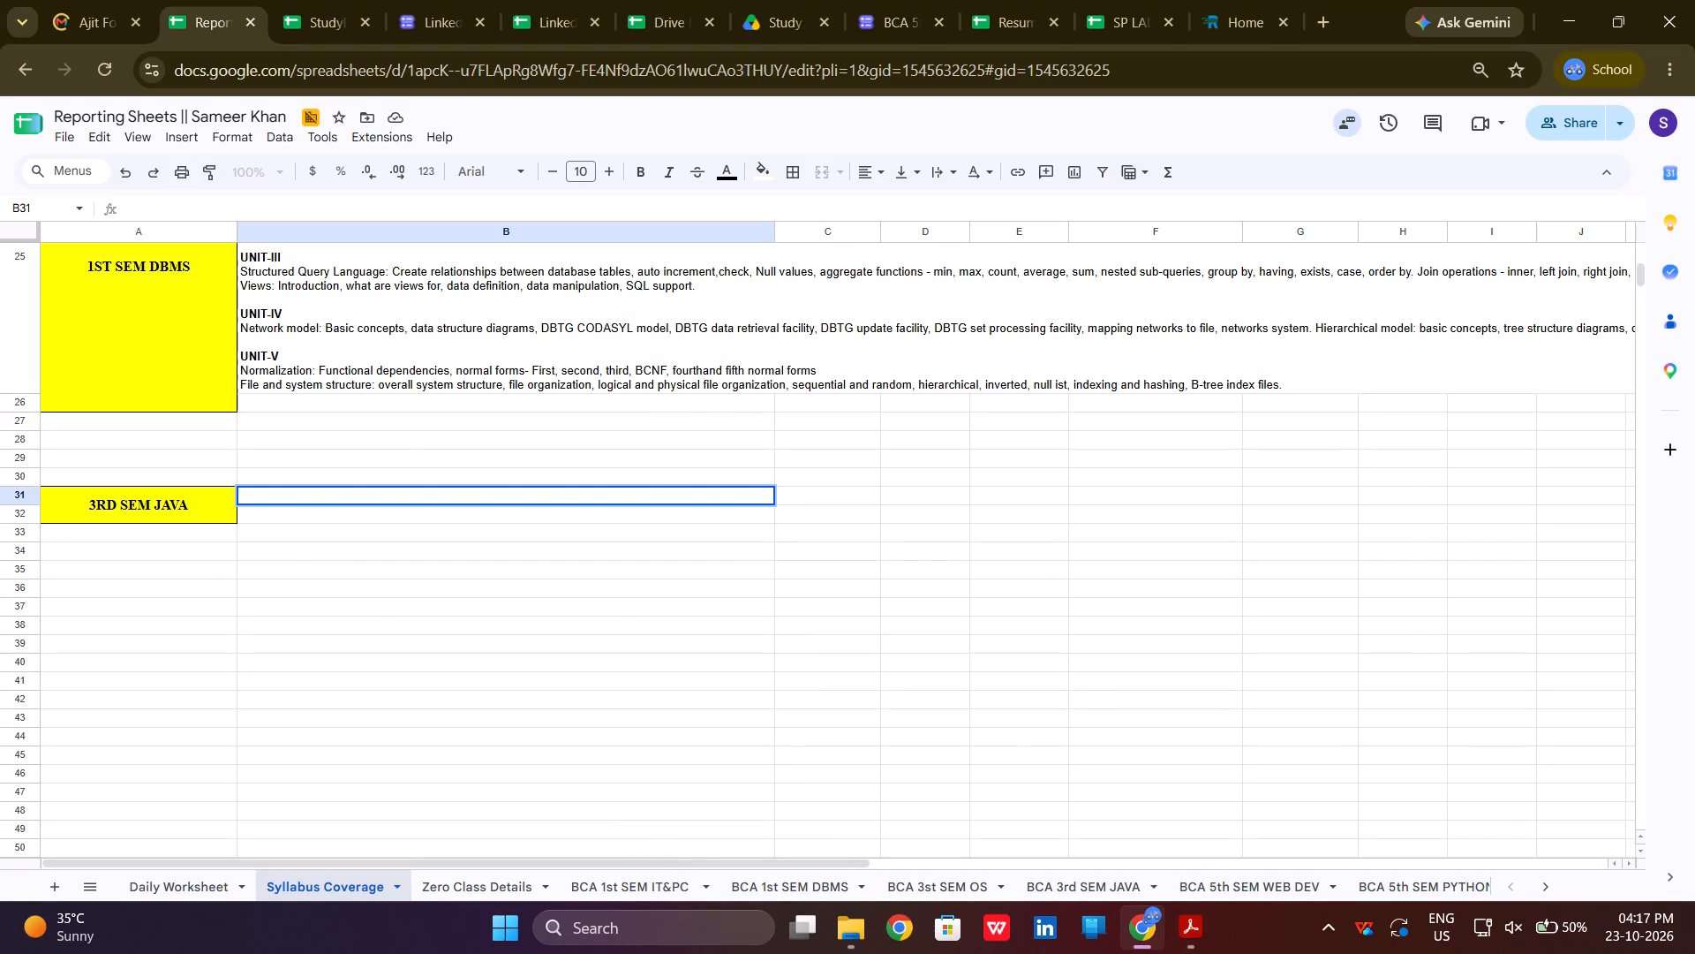
{"action": "key", "text": "ctrl+v"}
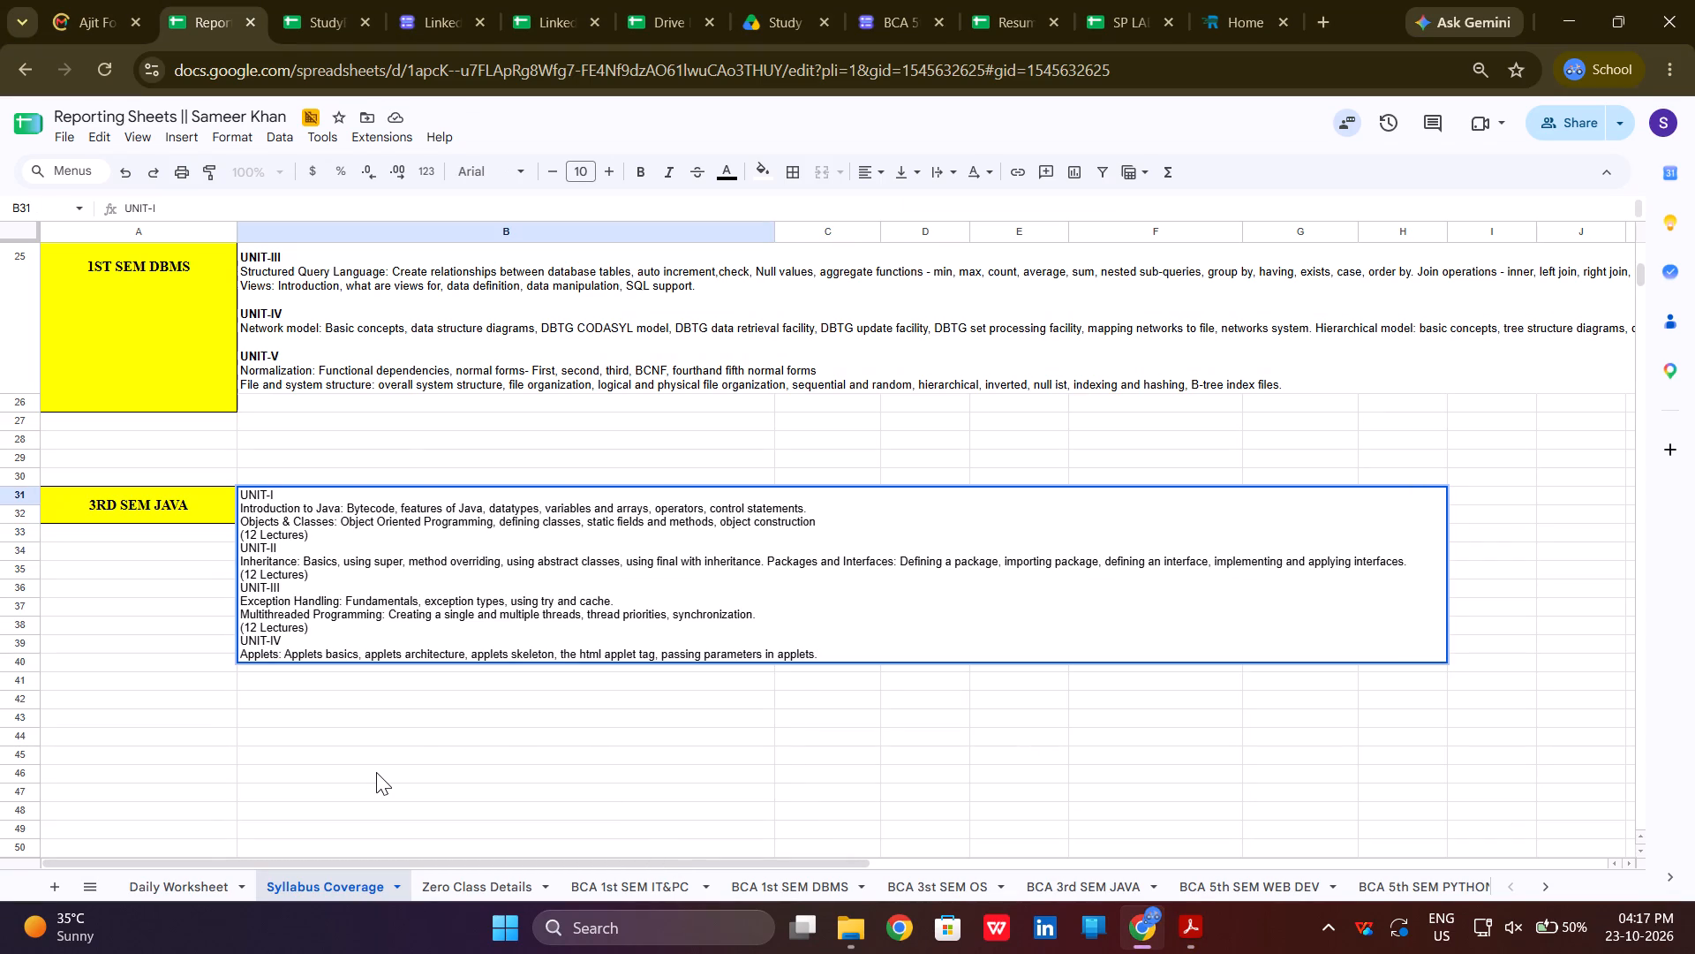
Copy the JAVA text from Event-Driven Programming through UNIT-V on page 31 of the Acrobat PDF and append it to the text in B31.
{"action": "key", "text": "alt+Tab"}
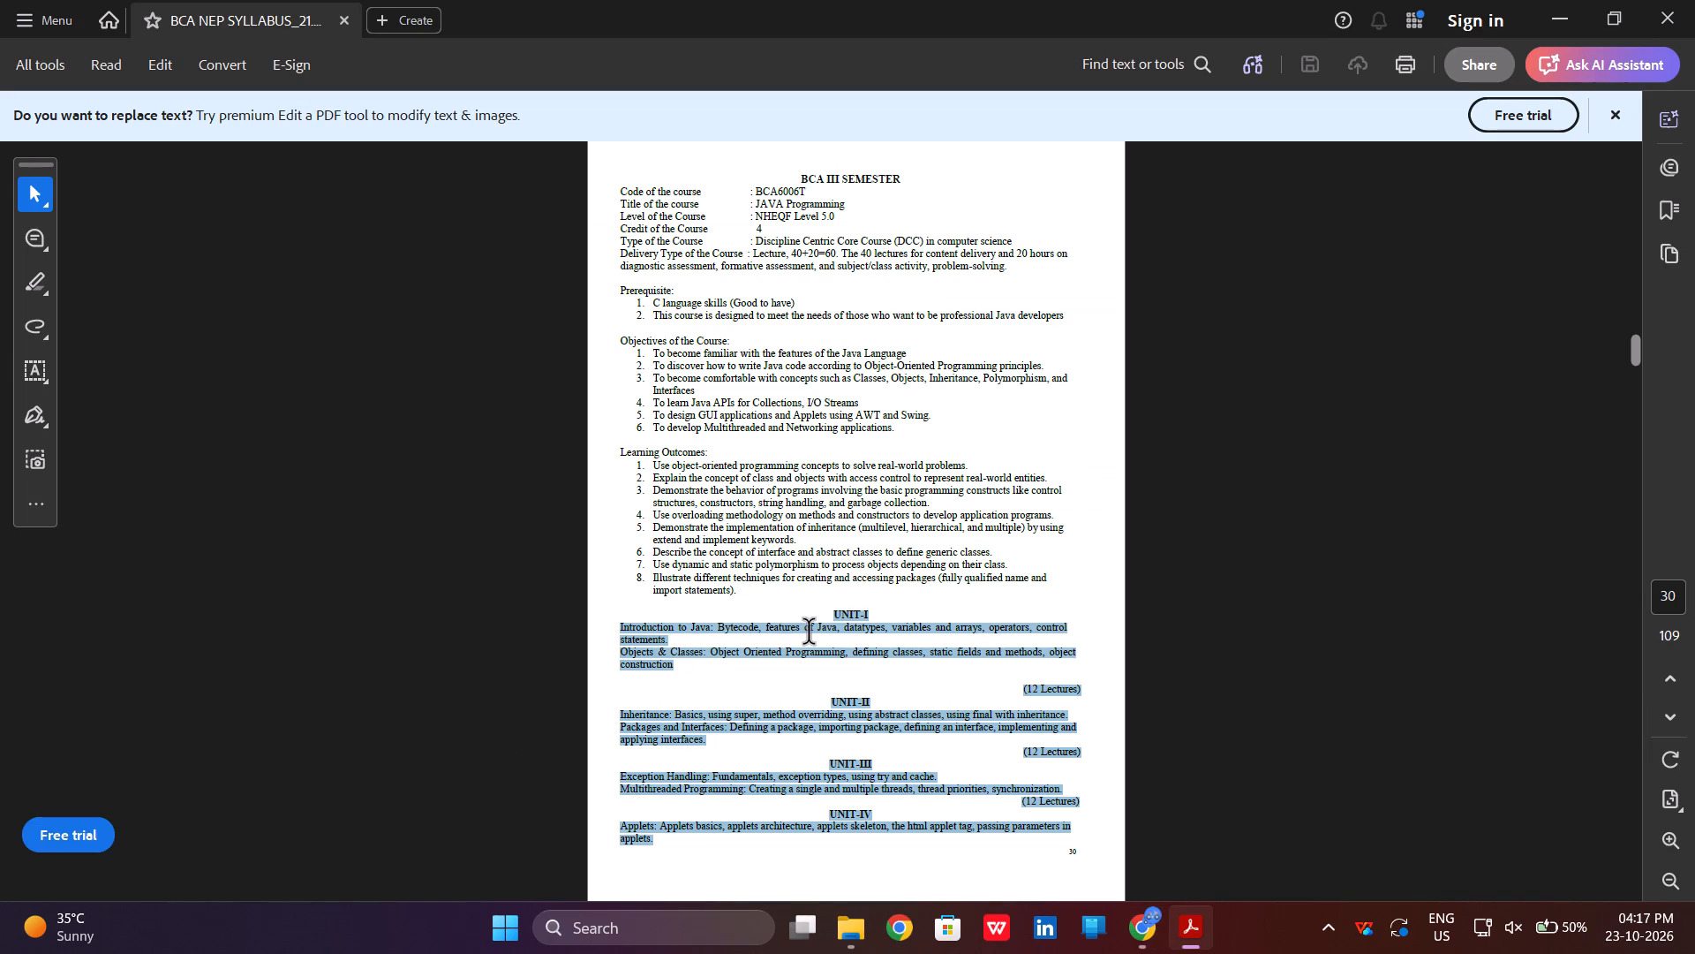
{"action": "scroll", "coordinate": [810, 633], "scroll_direction": "down", "scroll_amount": 1}
{"action": "left_click_drag", "start_coordinate": [619, 172], "coordinate": [723, 252]}
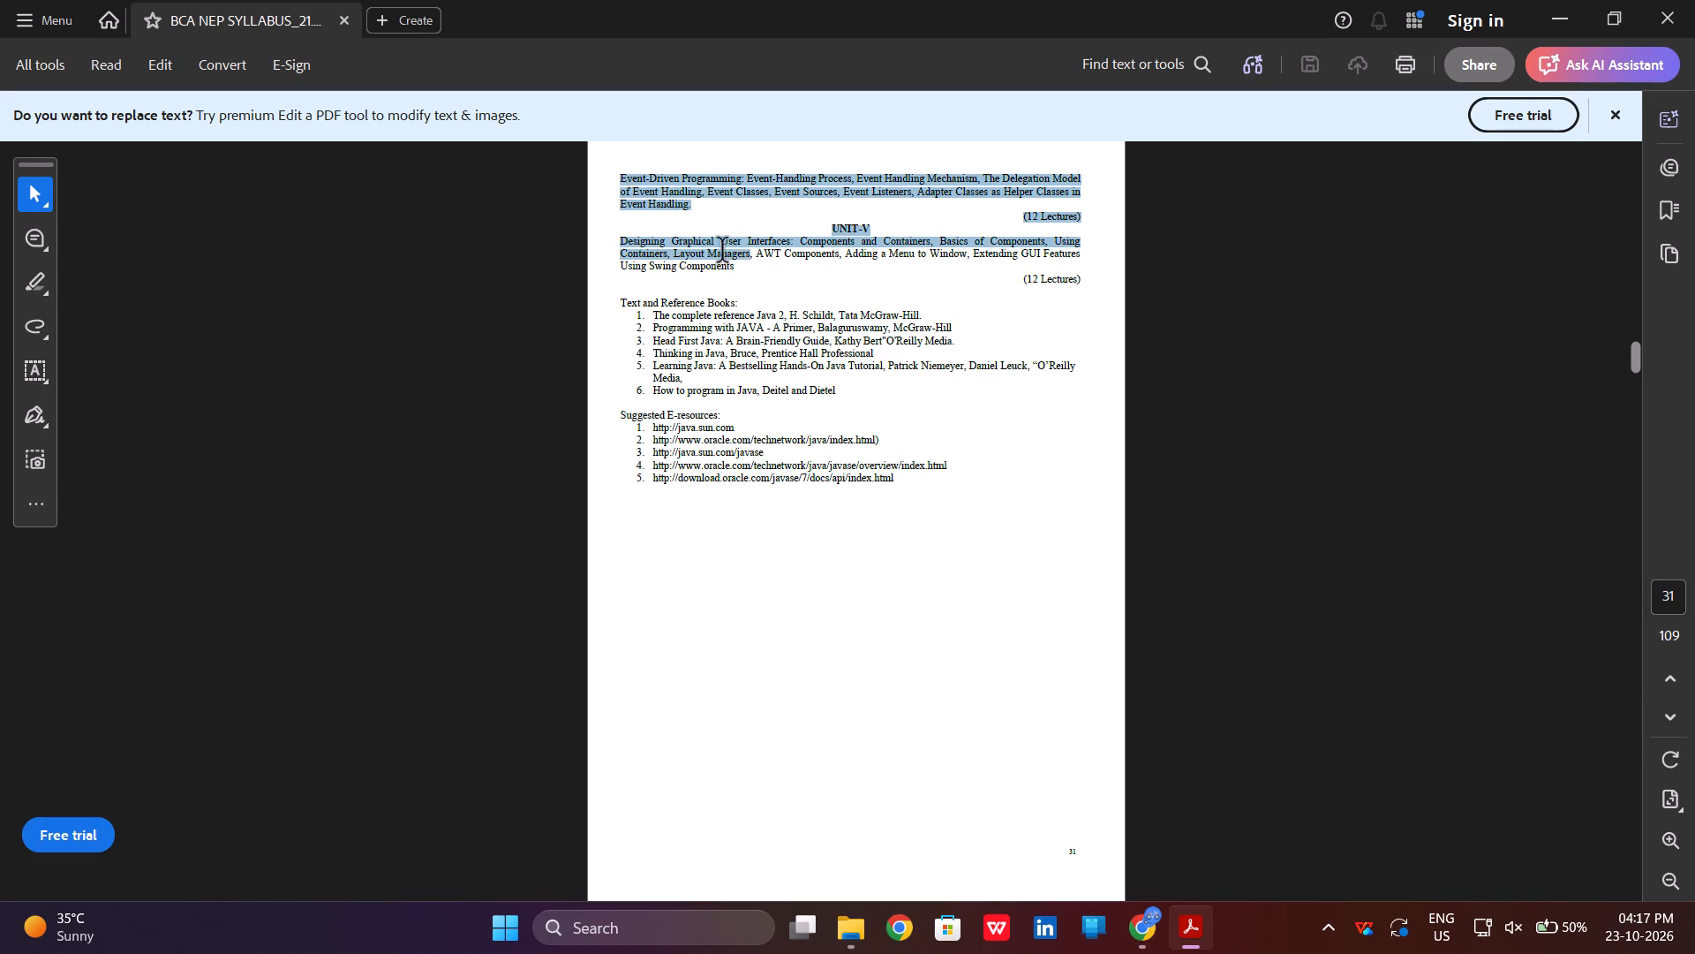
{"action": "left_click_drag", "start_coordinate": [723, 252], "coordinate": [747, 276]}
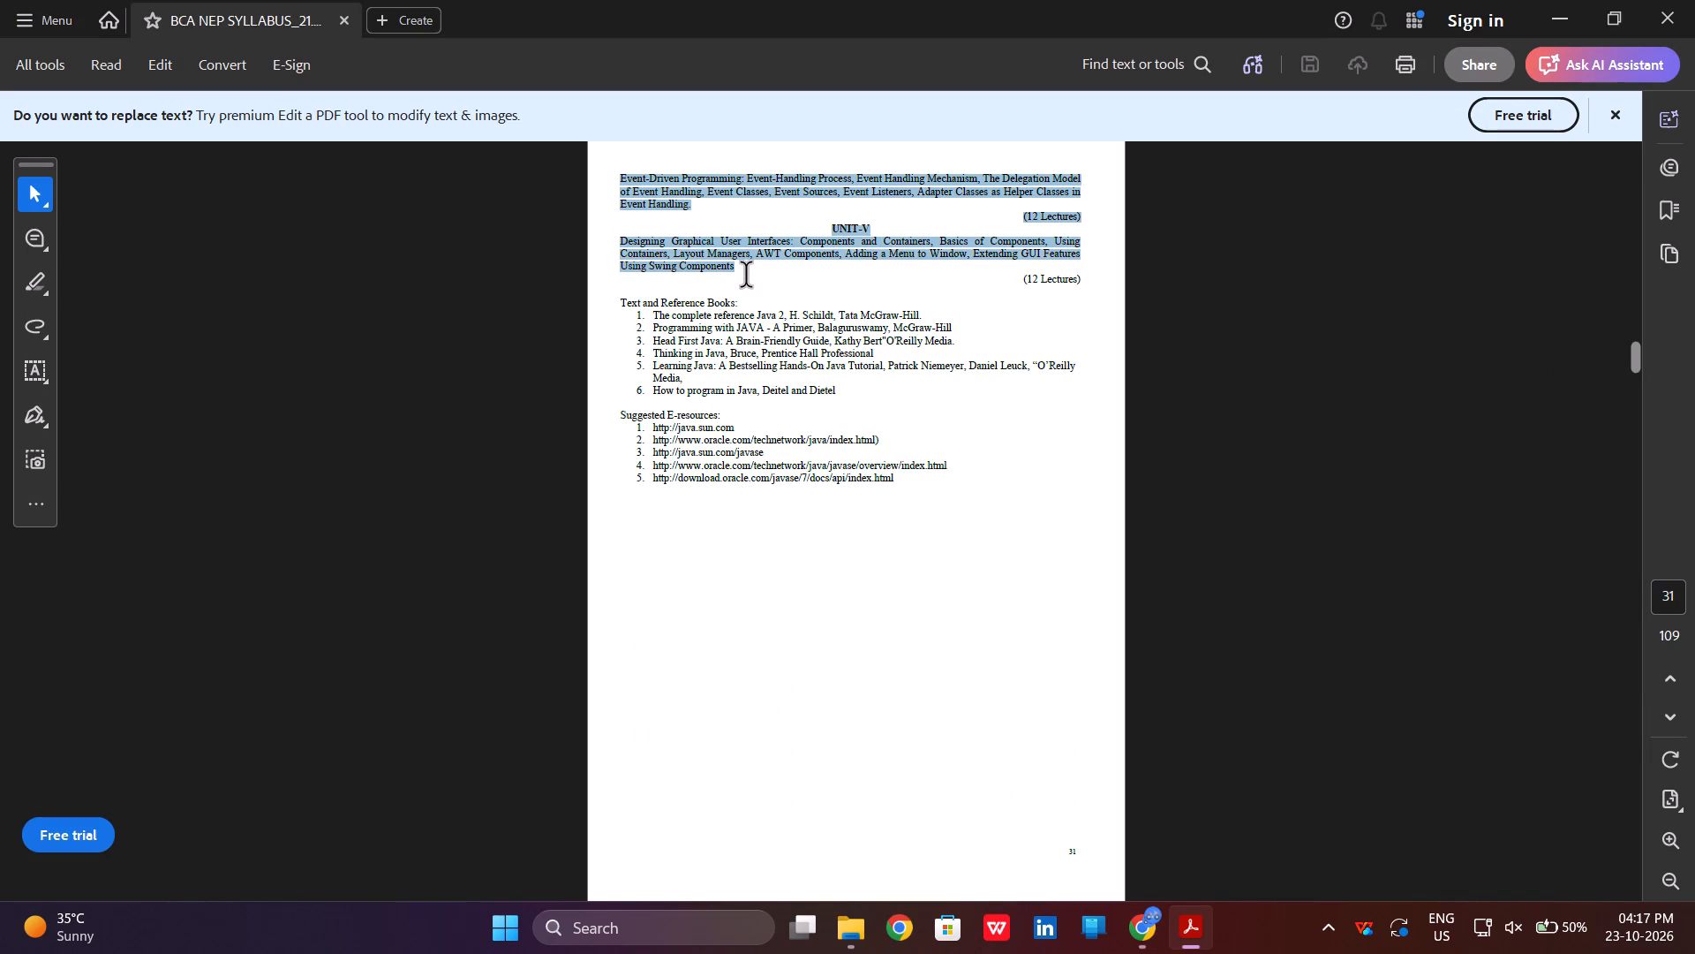
{"action": "key", "text": "ctrl+c"}
{"action": "key", "text": "alt+Tab"}
{"action": "key", "text": "ctrl+v"}
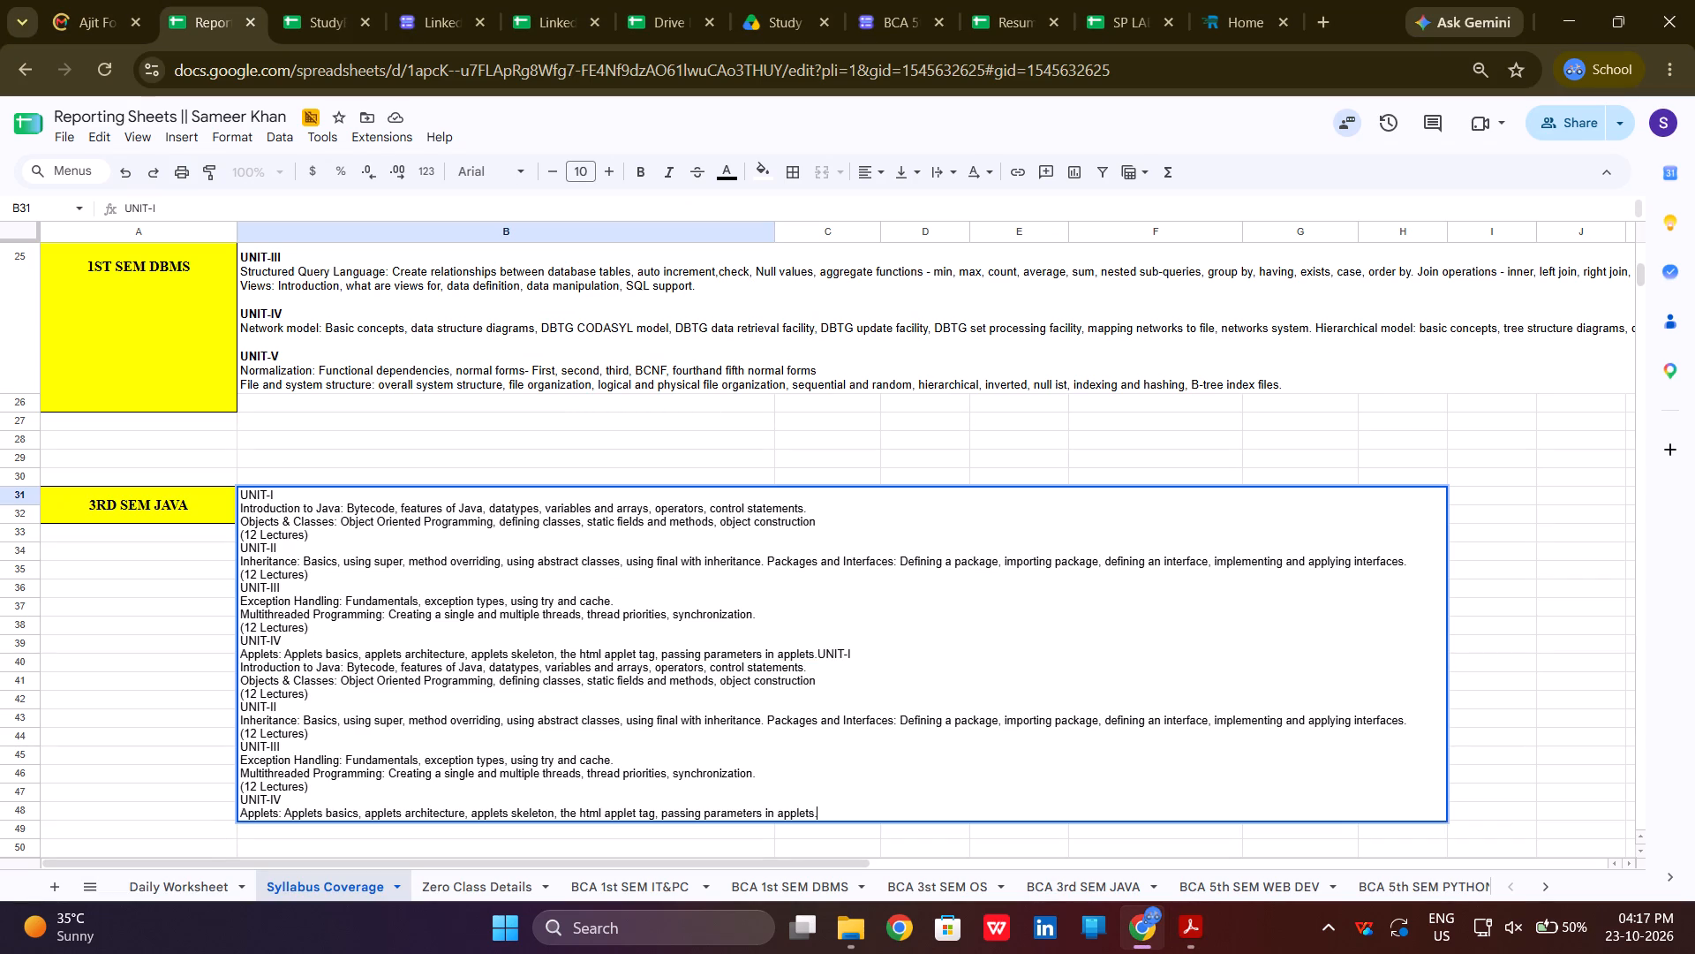
{"action": "key", "text": "ctrl+z"}
{"action": "left_click", "coordinate": [823, 651]}
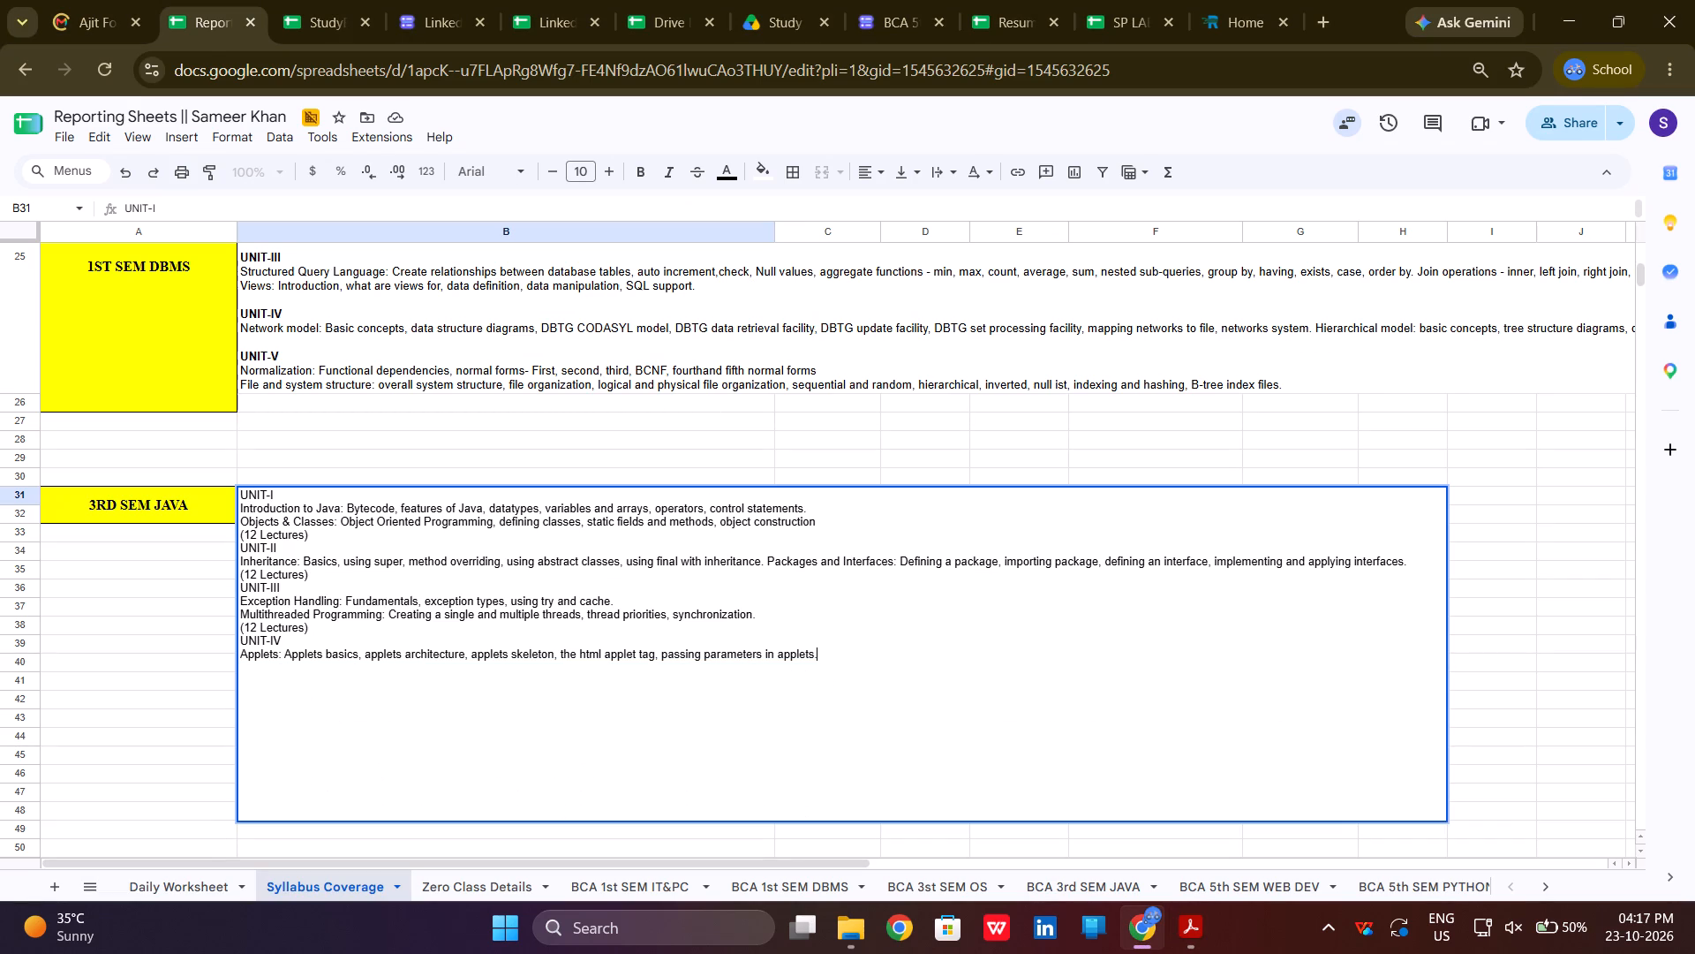
{"action": "key", "text": "alt+Tab"}
{"action": "key", "text": "ctrl+c"}
{"action": "key", "text": "alt+Tab"}
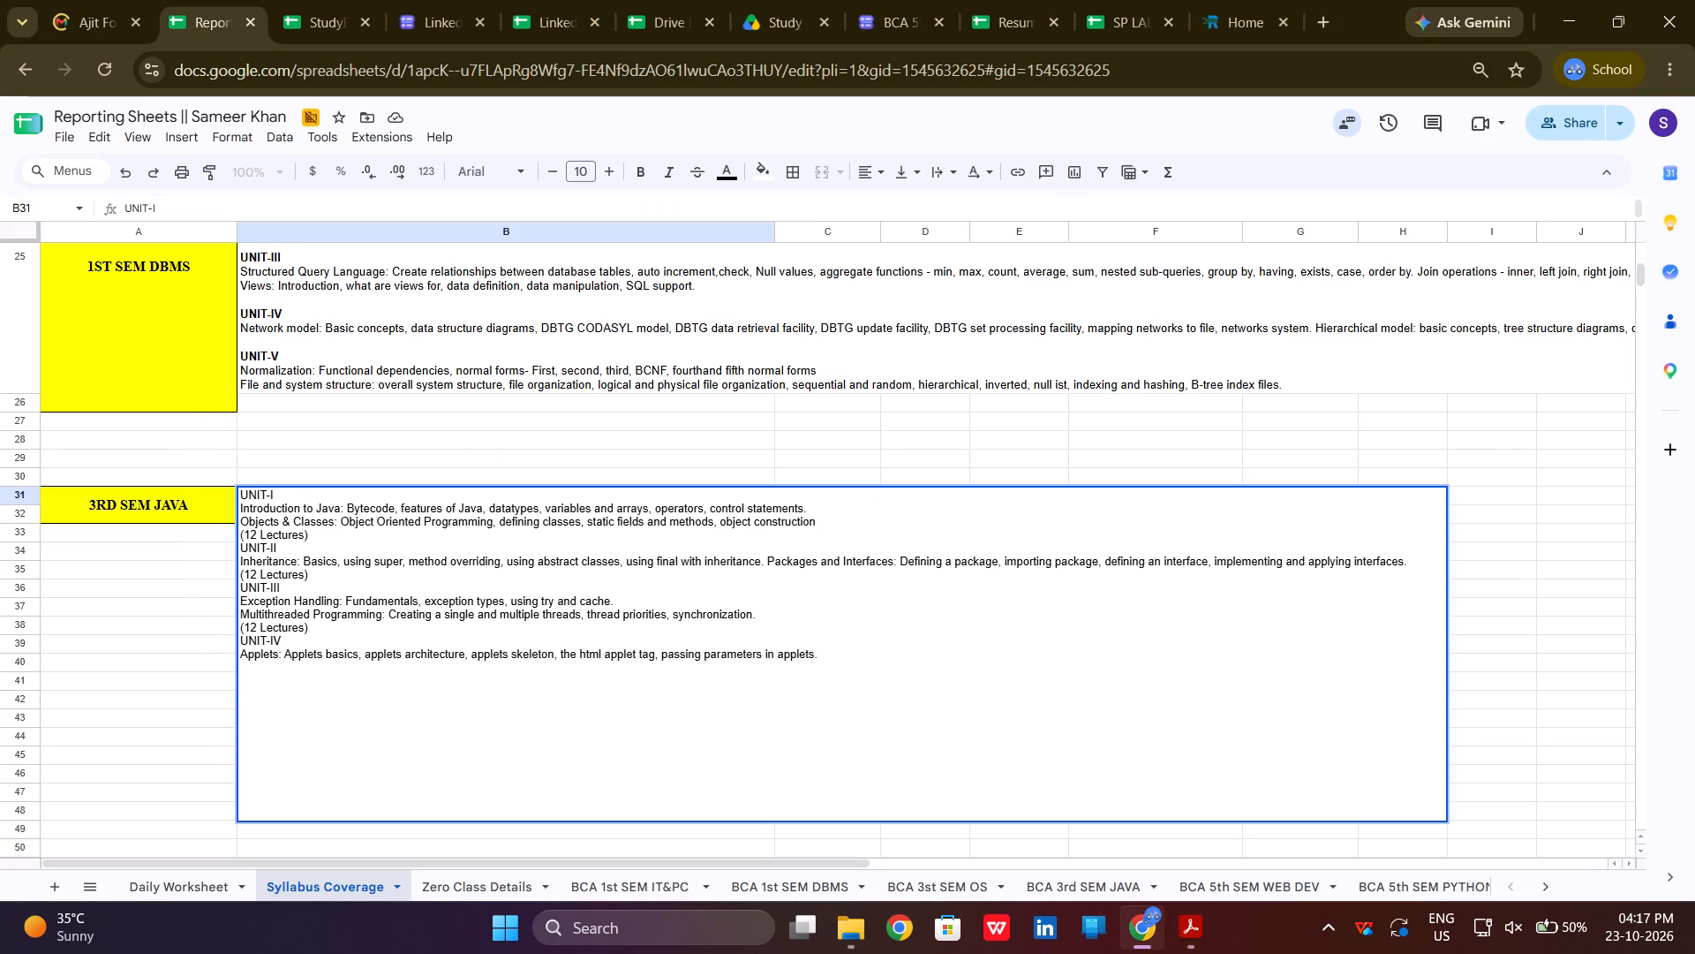
{"action": "key", "text": "ctrl+v"}
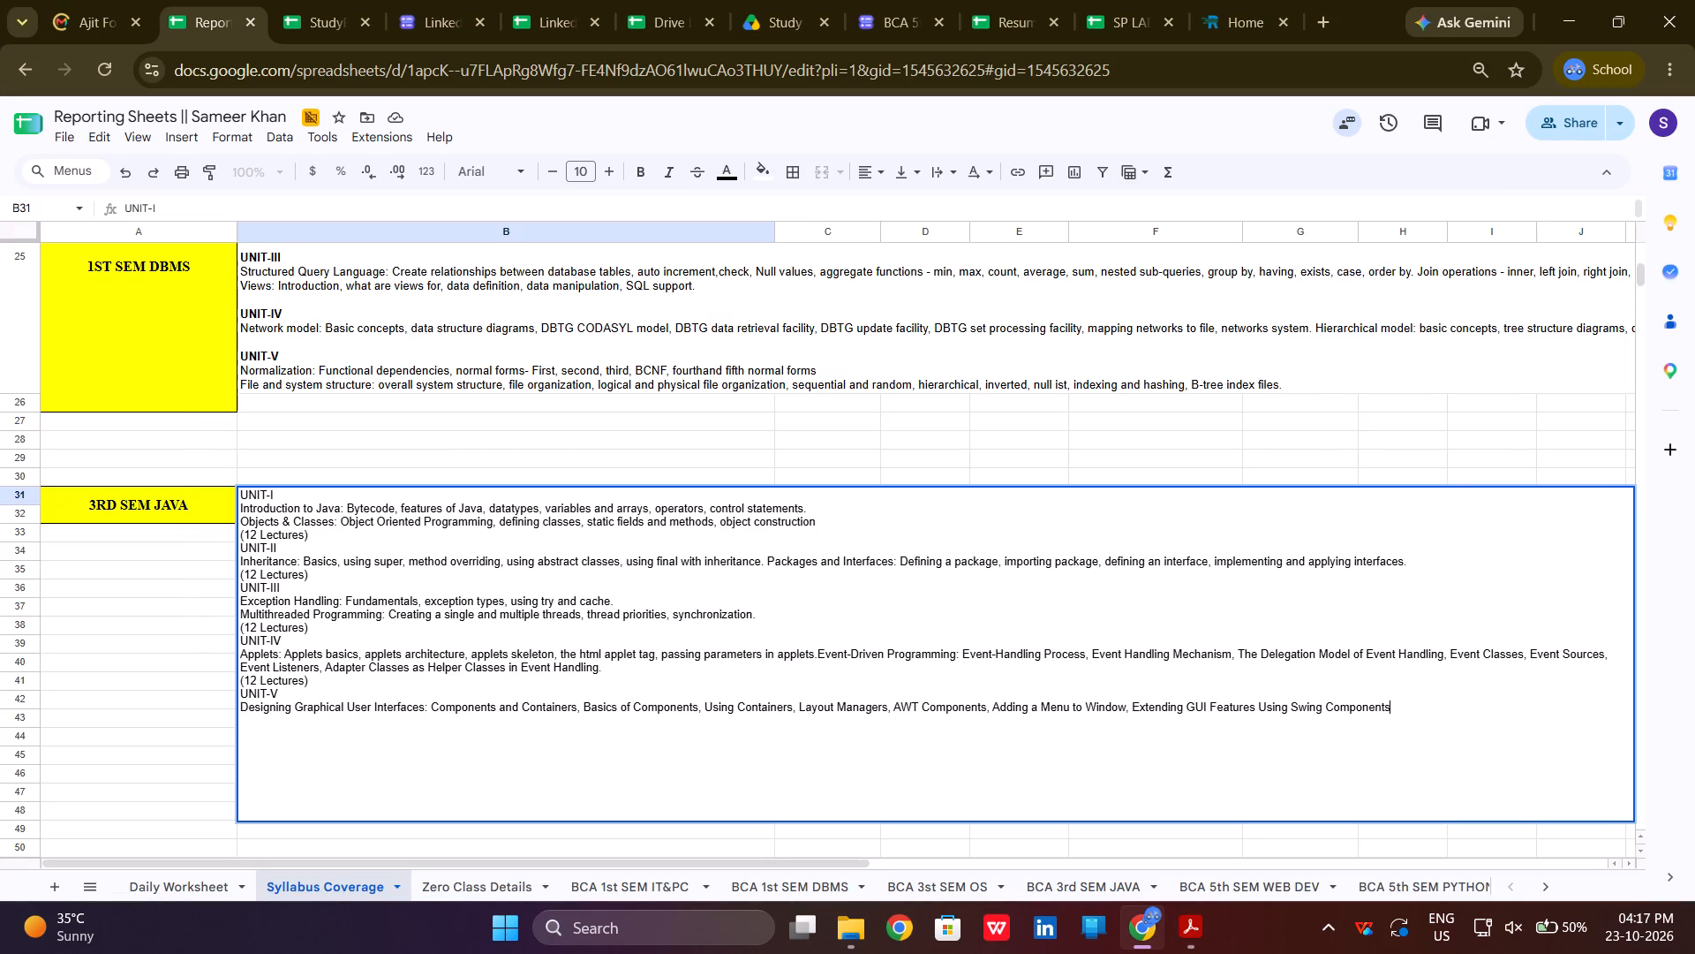
Delete the four "(12 Lectures)" texts from the JAVA syllabus in B31, leaving blank lines between the units, and finish editing the cell.
{"action": "left_click_drag", "start_coordinate": [309, 534], "coordinate": [211, 531]}
{"action": "key", "text": "BackSpace"}
{"action": "left_click_drag", "start_coordinate": [312, 573], "coordinate": [234, 572]}
{"action": "key", "text": "BackSpace"}
{"action": "left_click_drag", "start_coordinate": [324, 623], "coordinate": [288, 625]}
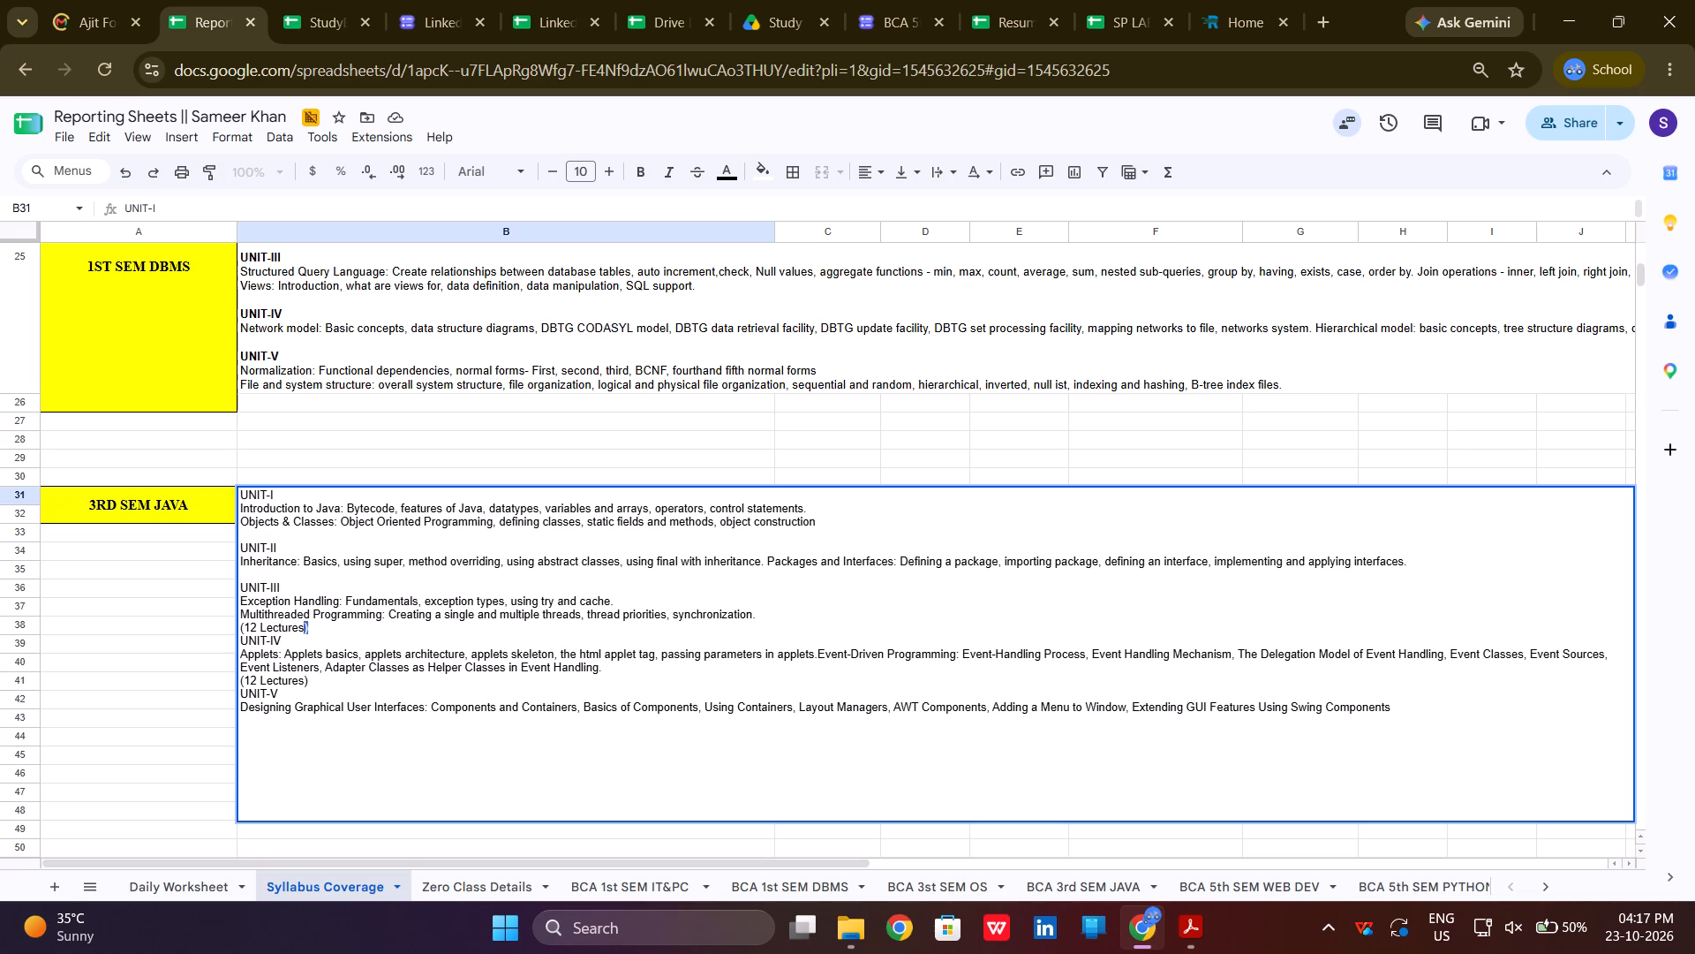
{"action": "left_click_drag", "start_coordinate": [288, 625], "coordinate": [234, 627]}
{"action": "key", "text": "BackSpace"}
{"action": "left_click_drag", "start_coordinate": [310, 676], "coordinate": [264, 678]}
{"action": "left_click_drag", "start_coordinate": [264, 678], "coordinate": [213, 684]}
{"action": "key", "text": "BackSpace"}
{"action": "key", "text": "alt+Tab"}
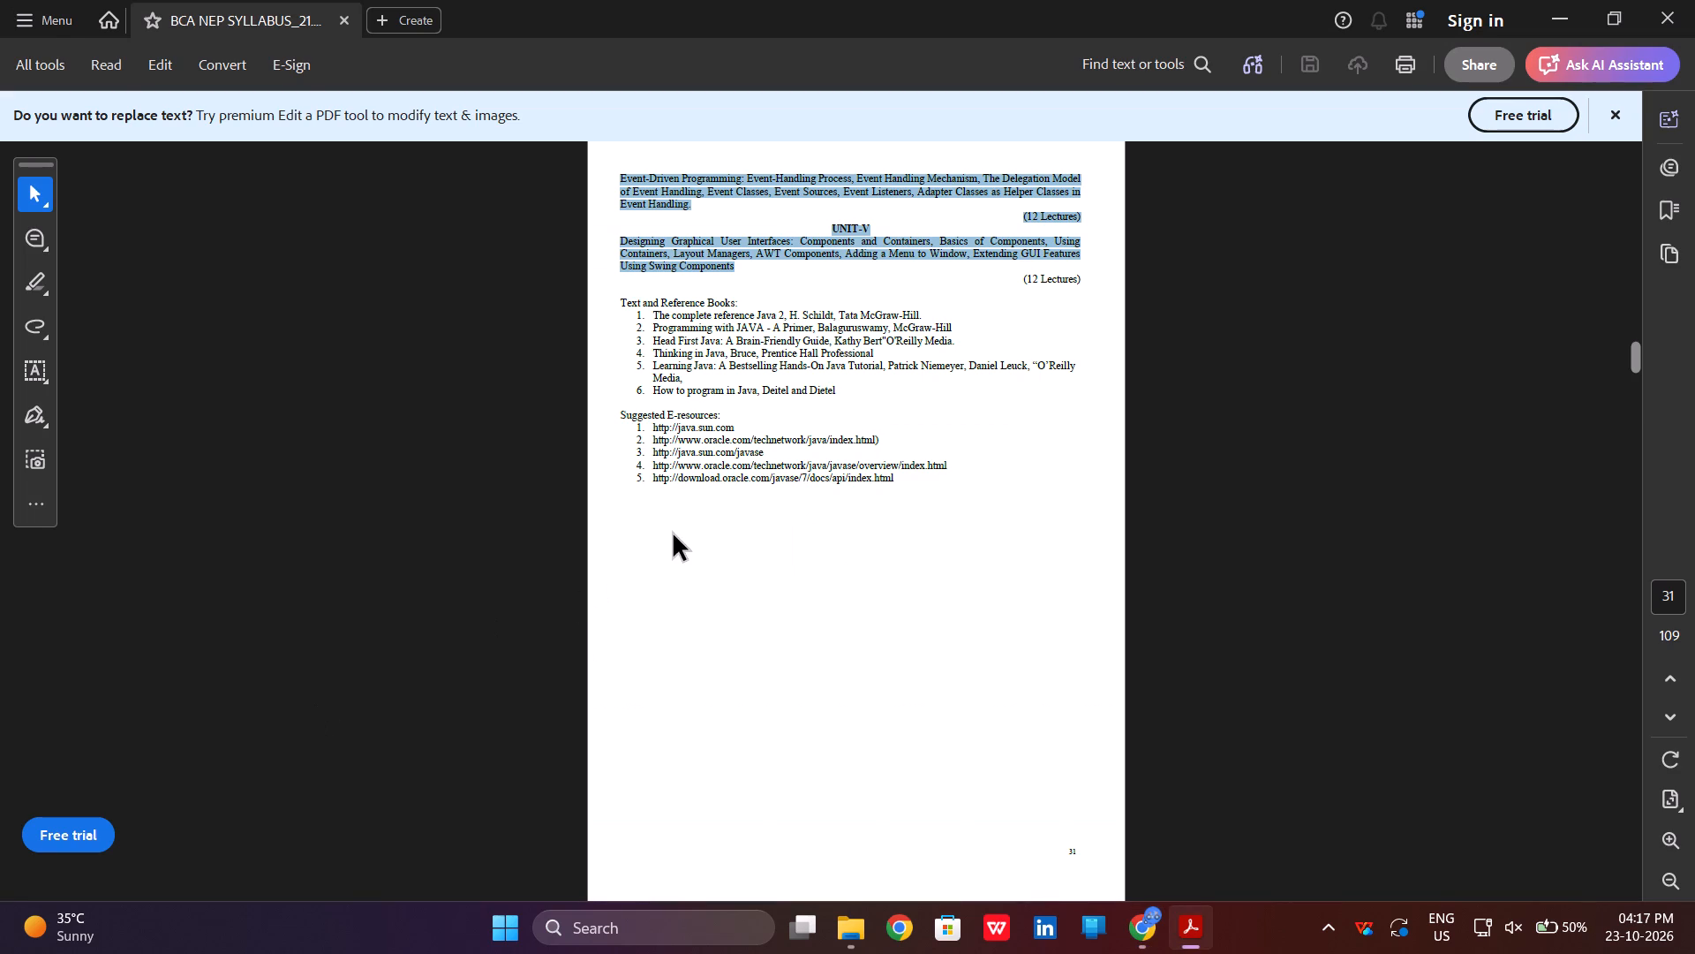
{"action": "key", "text": "alt+Tab"}
{"action": "key", "text": "alt+Tab"}
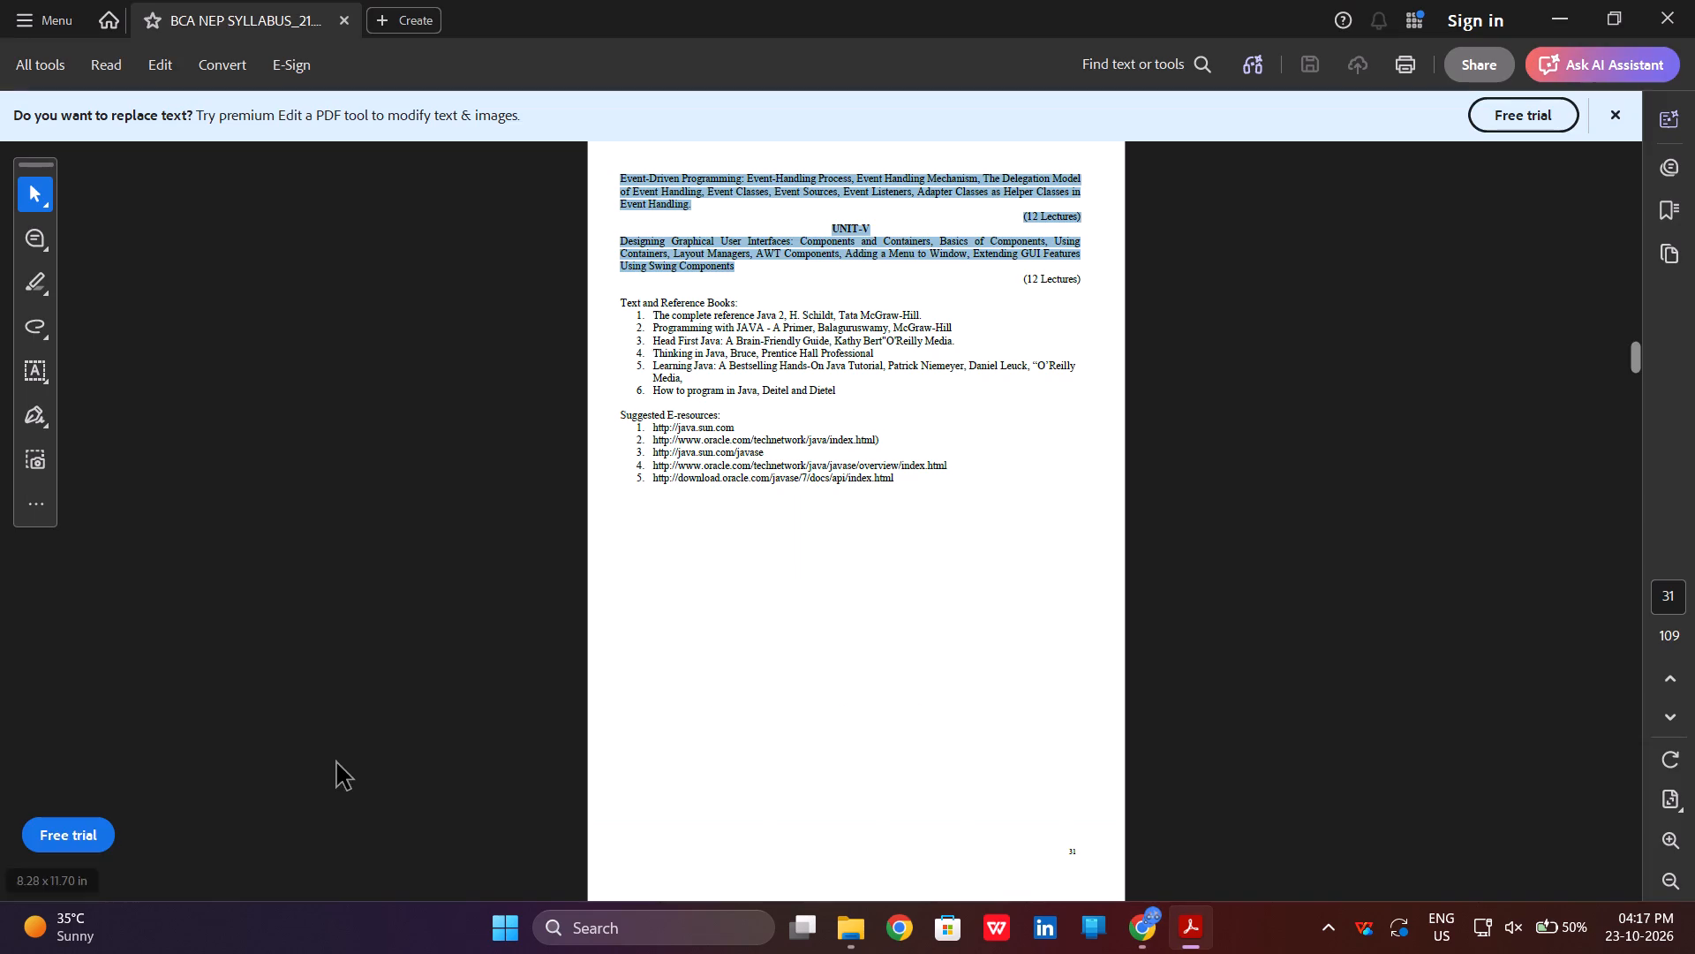
{"action": "scroll", "coordinate": [687, 674], "scroll_direction": "up", "scroll_amount": 1}
{"action": "key", "text": "alt+Tab"}
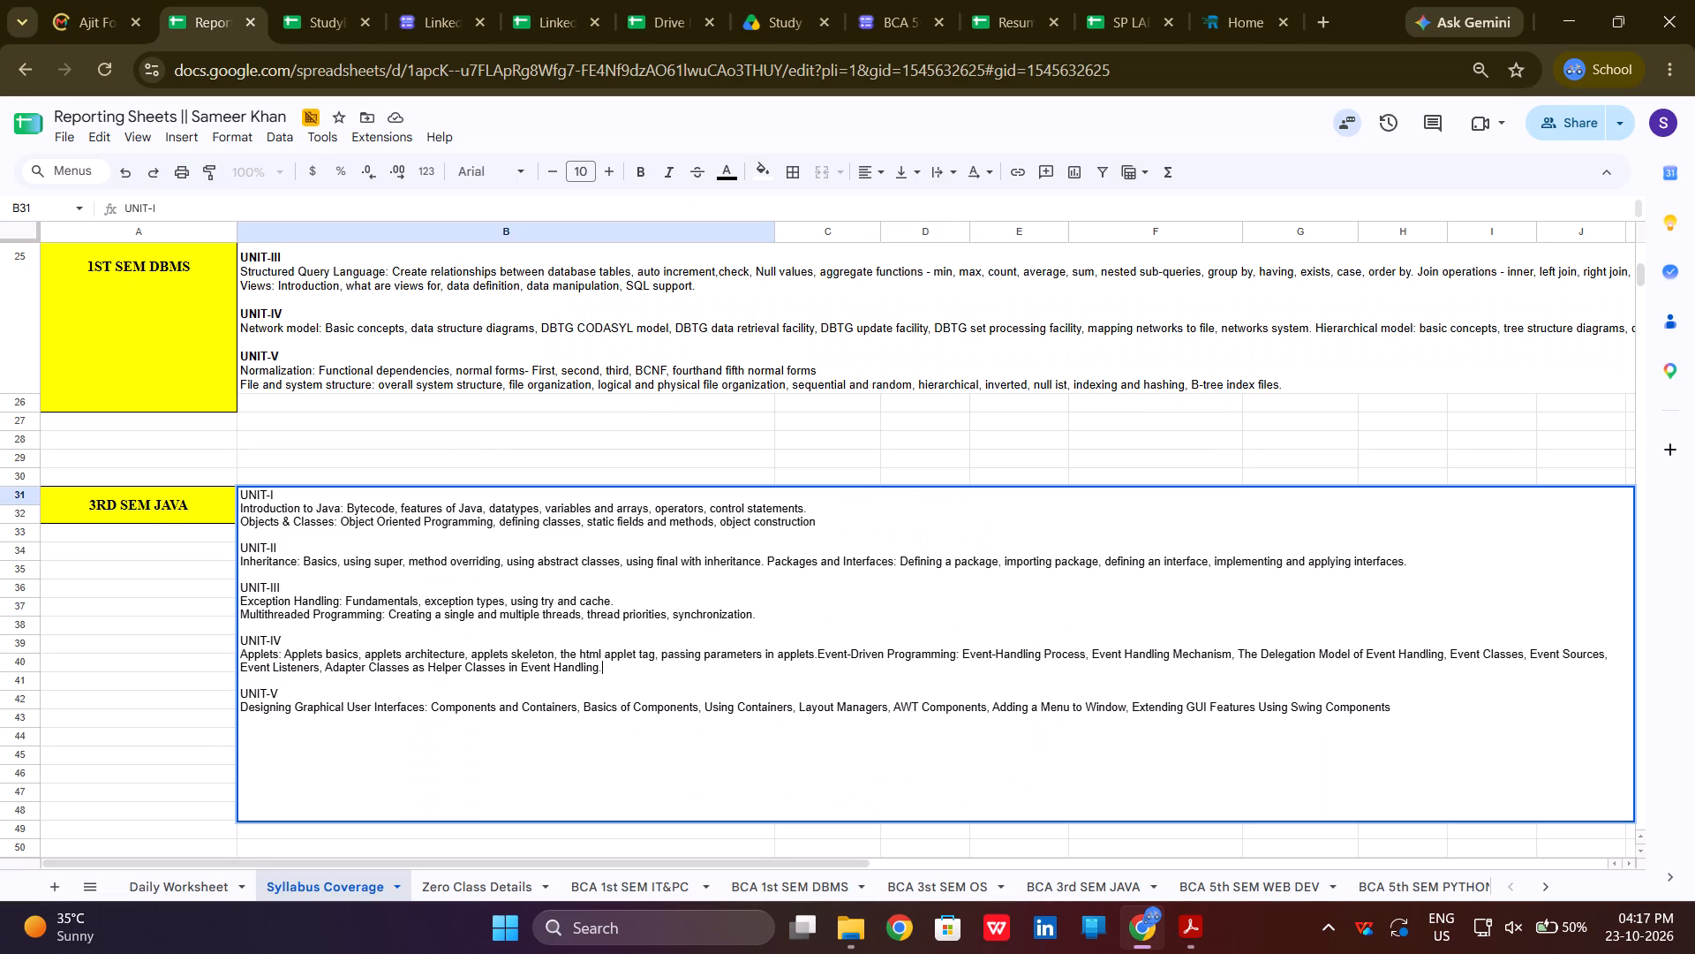
{"action": "key", "text": "alt+Tab"}
{"action": "key", "text": "alt+Tab"}
{"action": "left_click", "coordinate": [292, 744]}
{"action": "left_click", "coordinate": [186, 704]}
{"action": "left_click", "coordinate": [347, 814]}
Unmerge the 1ST SEM DBMS label cells A25:A26.
{"action": "scroll", "coordinate": [363, 731], "scroll_direction": "up", "scroll_amount": 3}
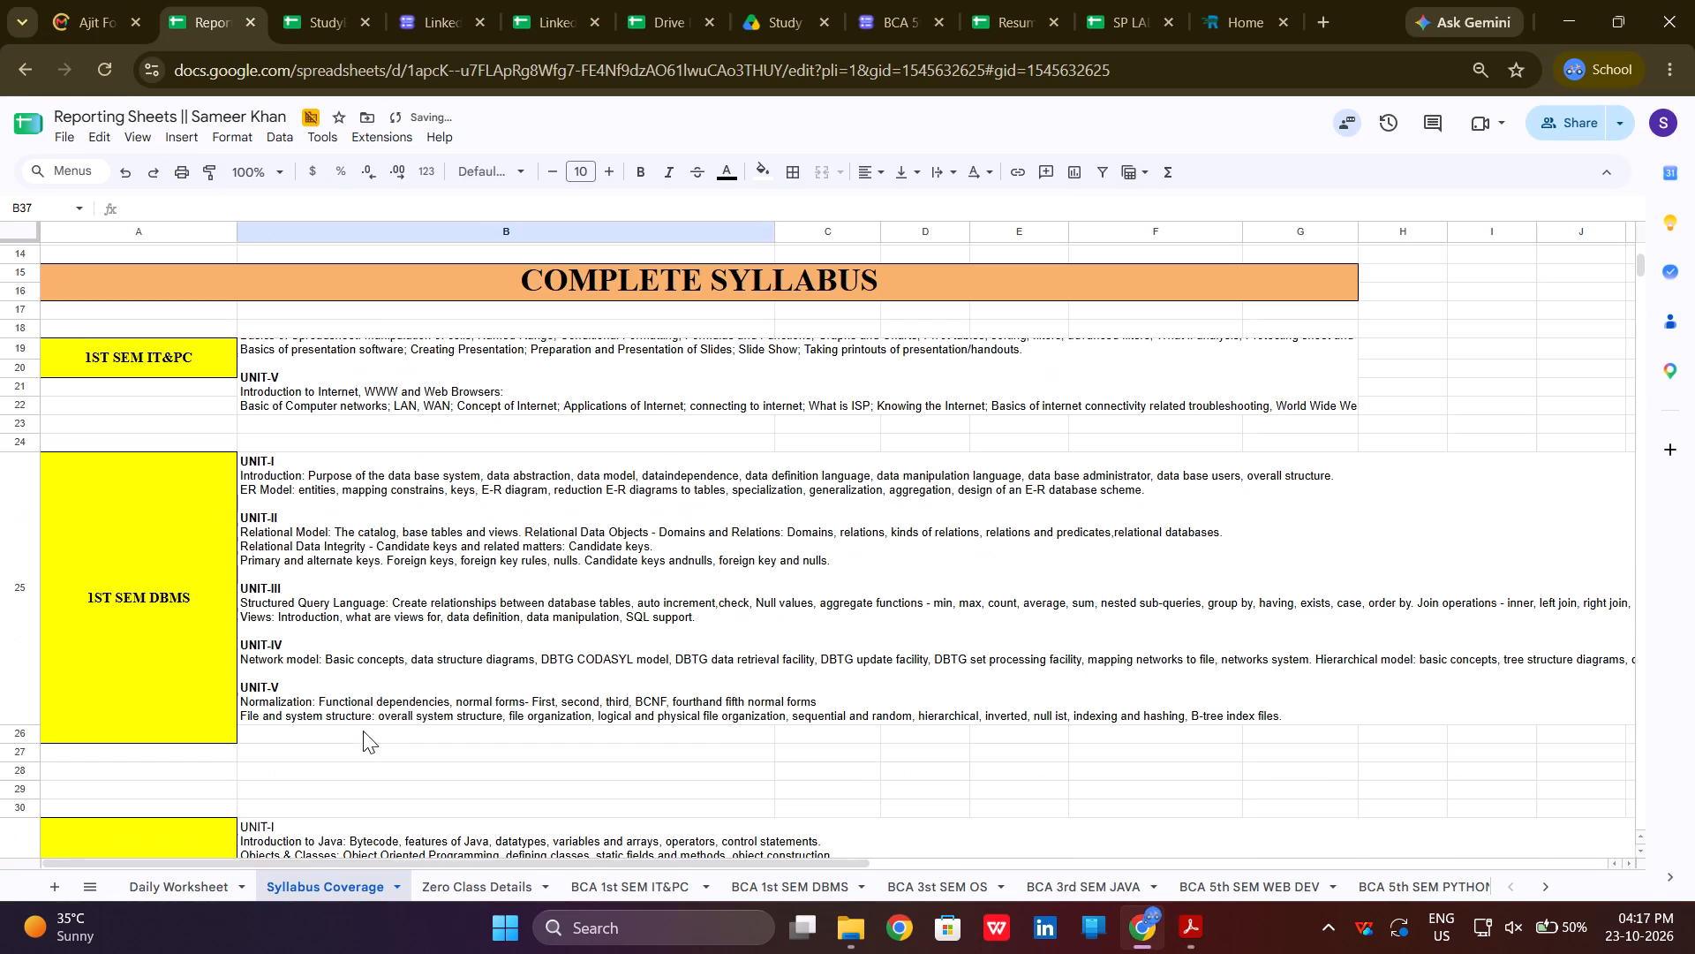
{"action": "scroll", "coordinate": [262, 511], "scroll_direction": "up", "scroll_amount": 1}
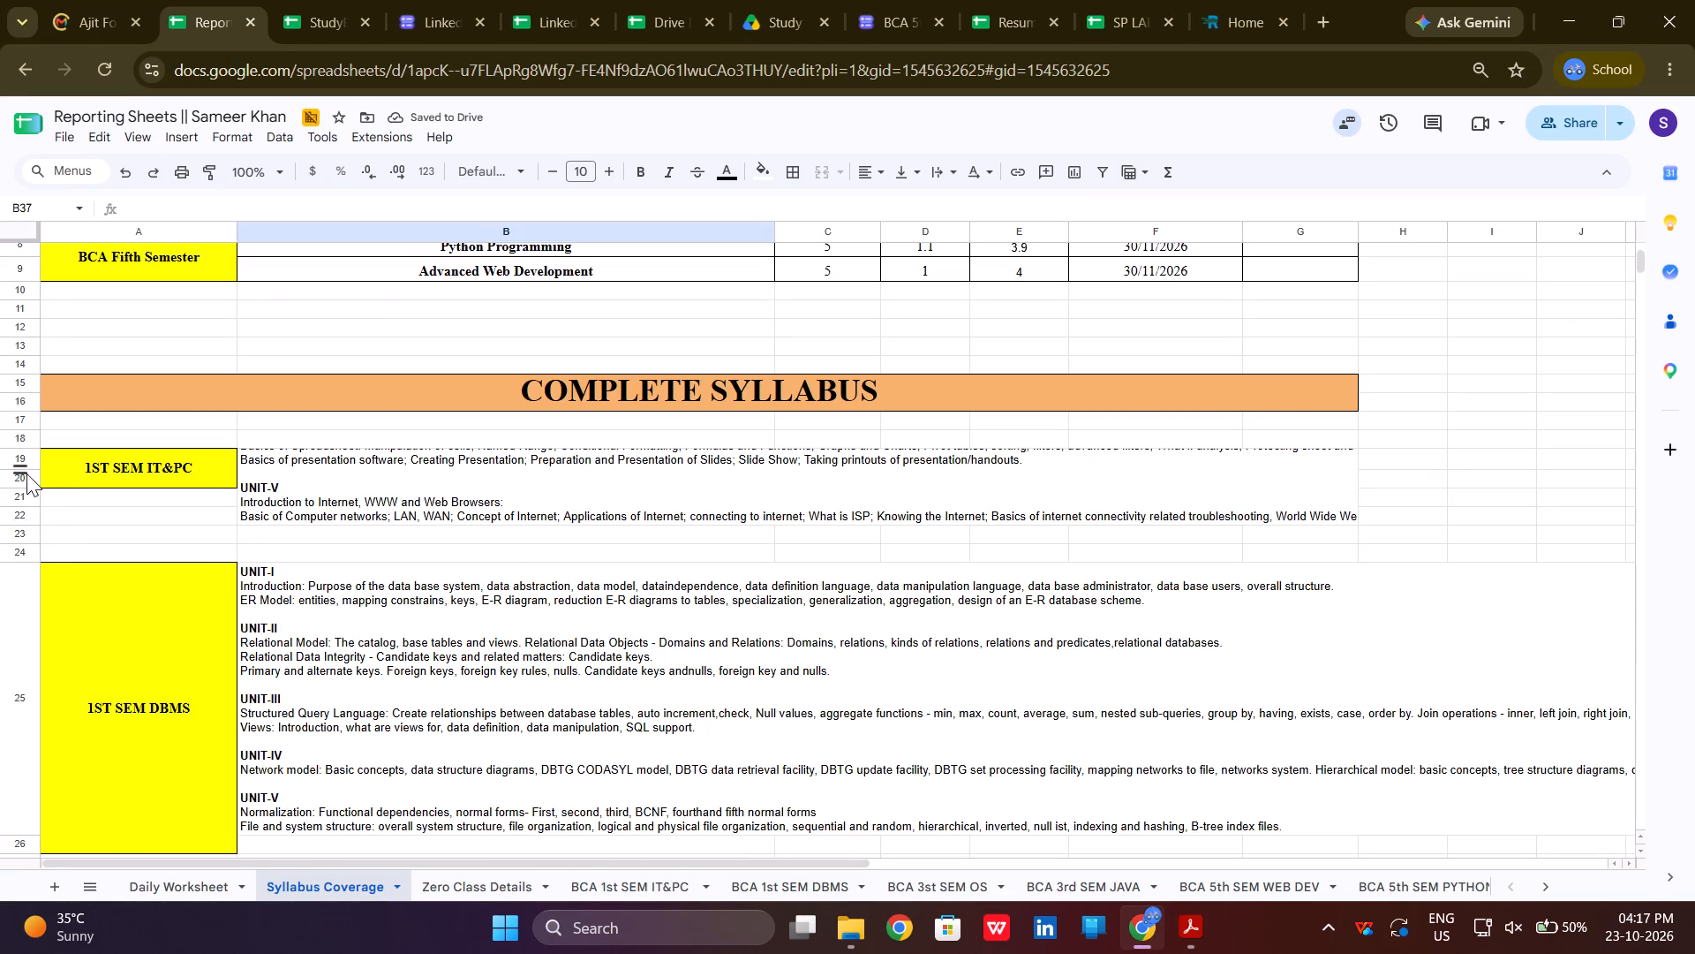
{"action": "scroll", "coordinate": [252, 644], "scroll_direction": "down", "scroll_amount": 1}
{"action": "scroll", "coordinate": [99, 653], "scroll_direction": "up", "scroll_amount": 2}
{"action": "left_click", "coordinate": [87, 591]}
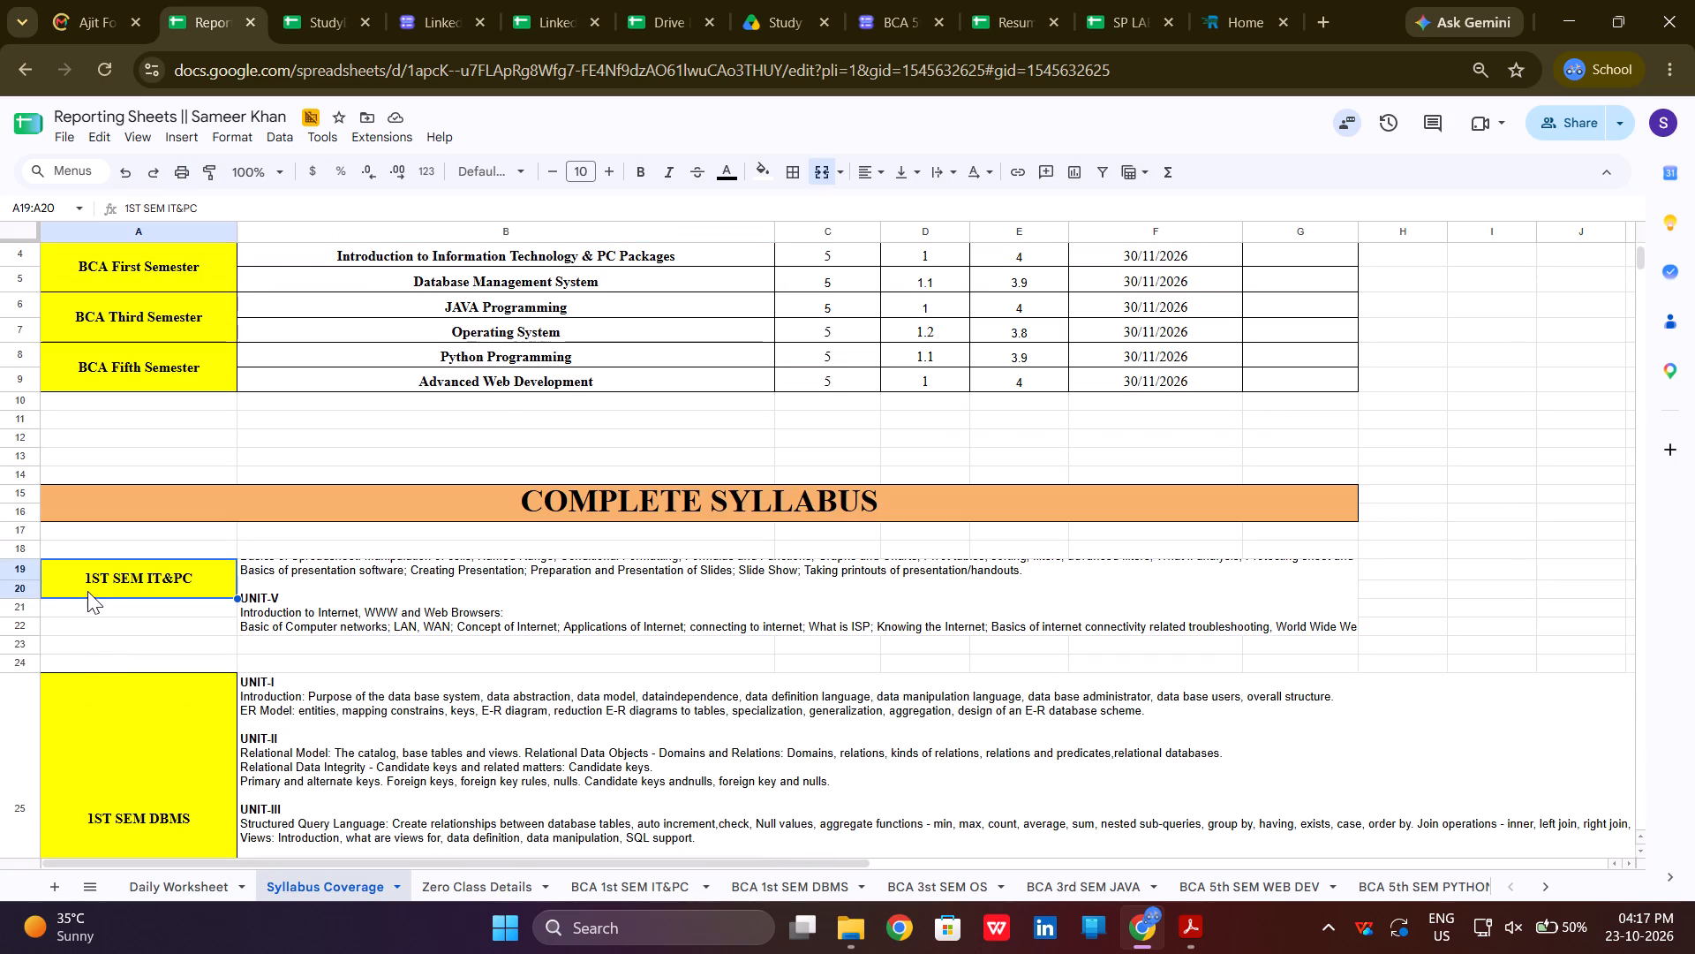
{"action": "left_click", "coordinate": [20, 579]}
{"action": "scroll", "coordinate": [113, 746], "scroll_direction": "down", "scroll_amount": 2}
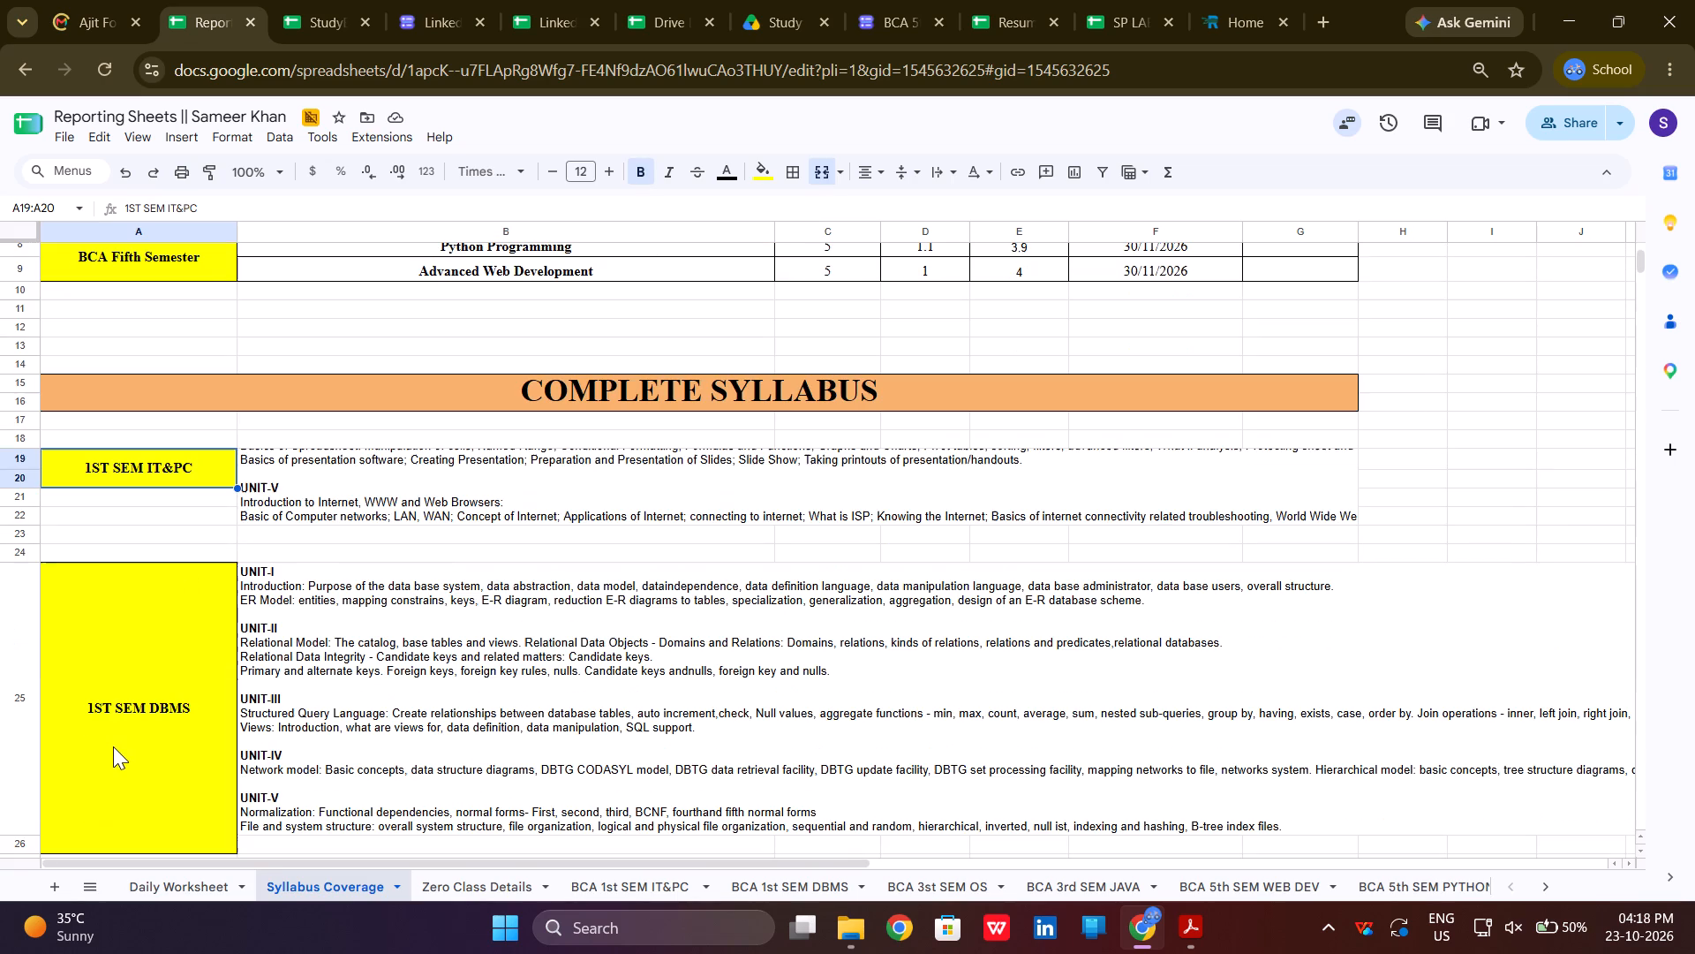
{"action": "left_click", "coordinate": [104, 711]}
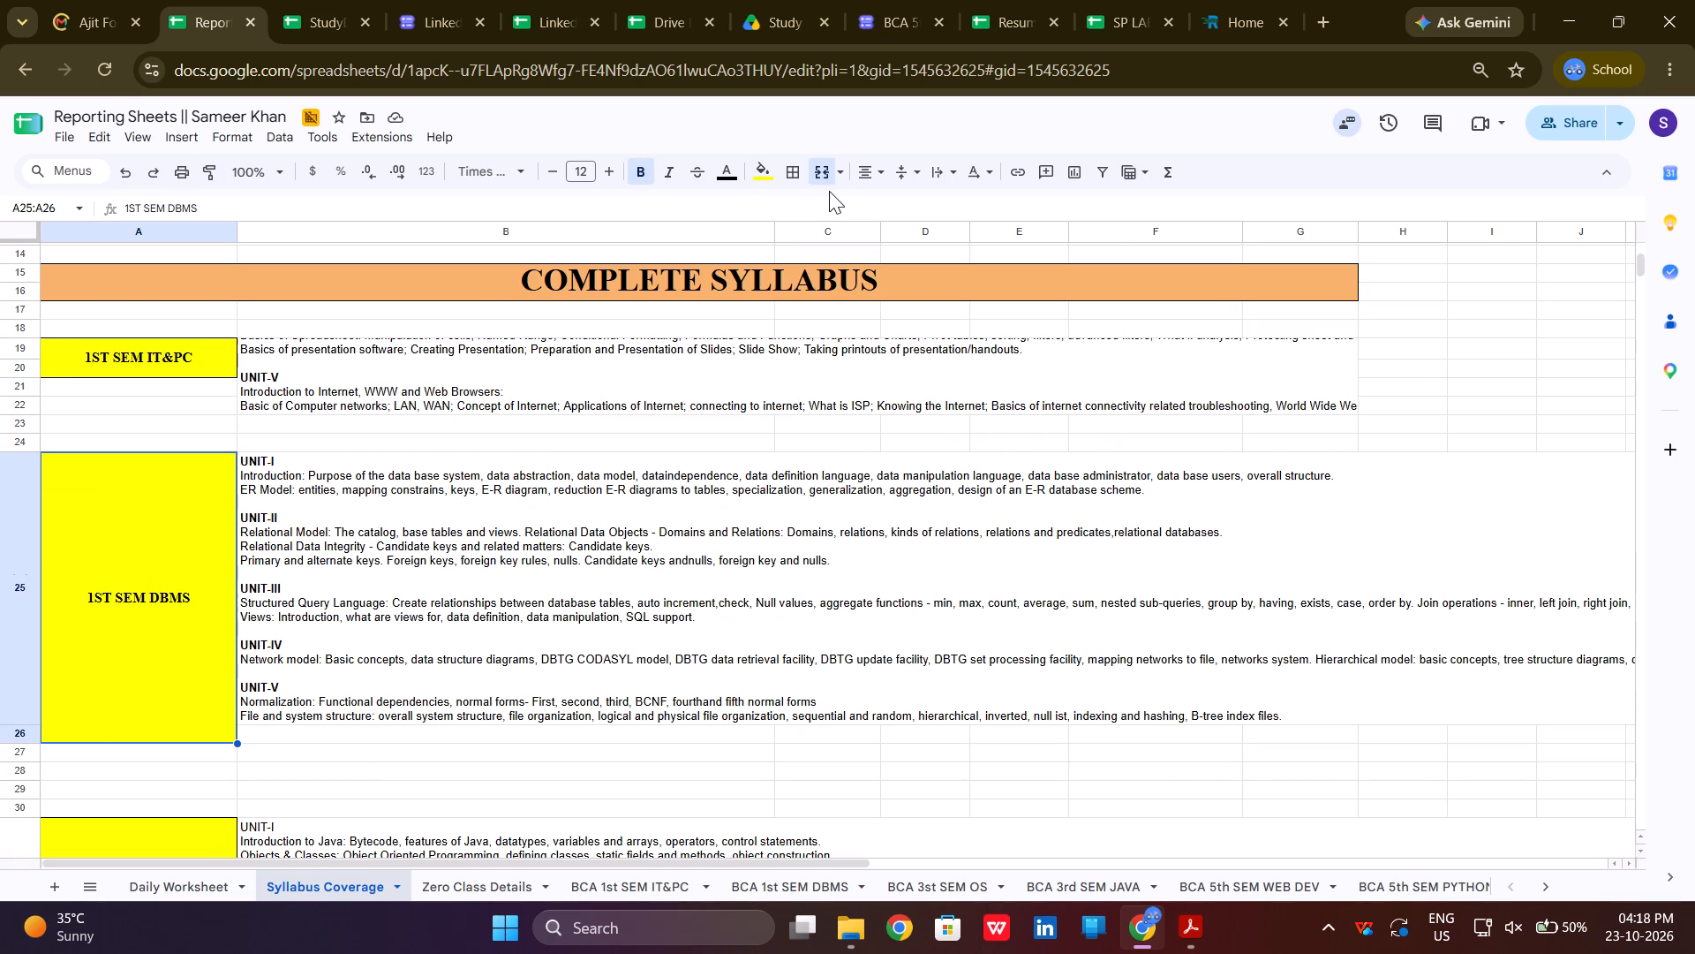
{"action": "left_click", "coordinate": [844, 178]}
{"action": "left_click", "coordinate": [844, 285]}
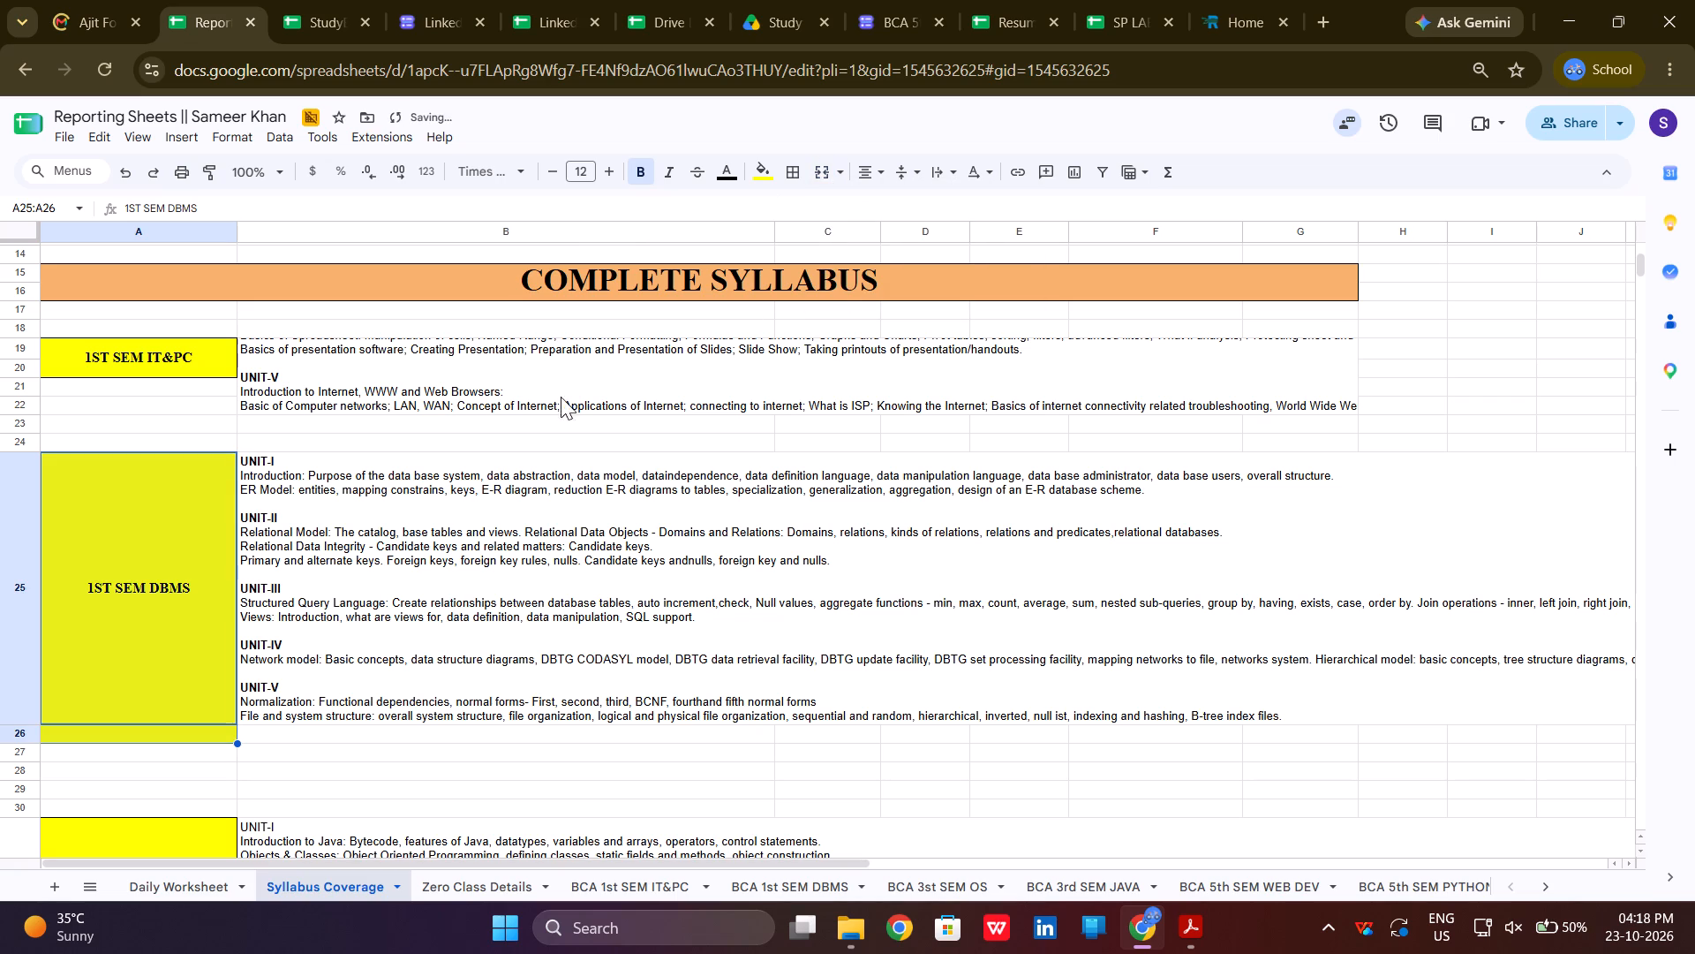
Copy the blank cell B26 and paste only its formatting onto A26, removing the yellow fill below the 1ST SEM DBMS label.
{"action": "left_click", "coordinate": [395, 513]}
{"action": "scroll", "coordinate": [223, 640], "scroll_direction": "down", "scroll_amount": 1}
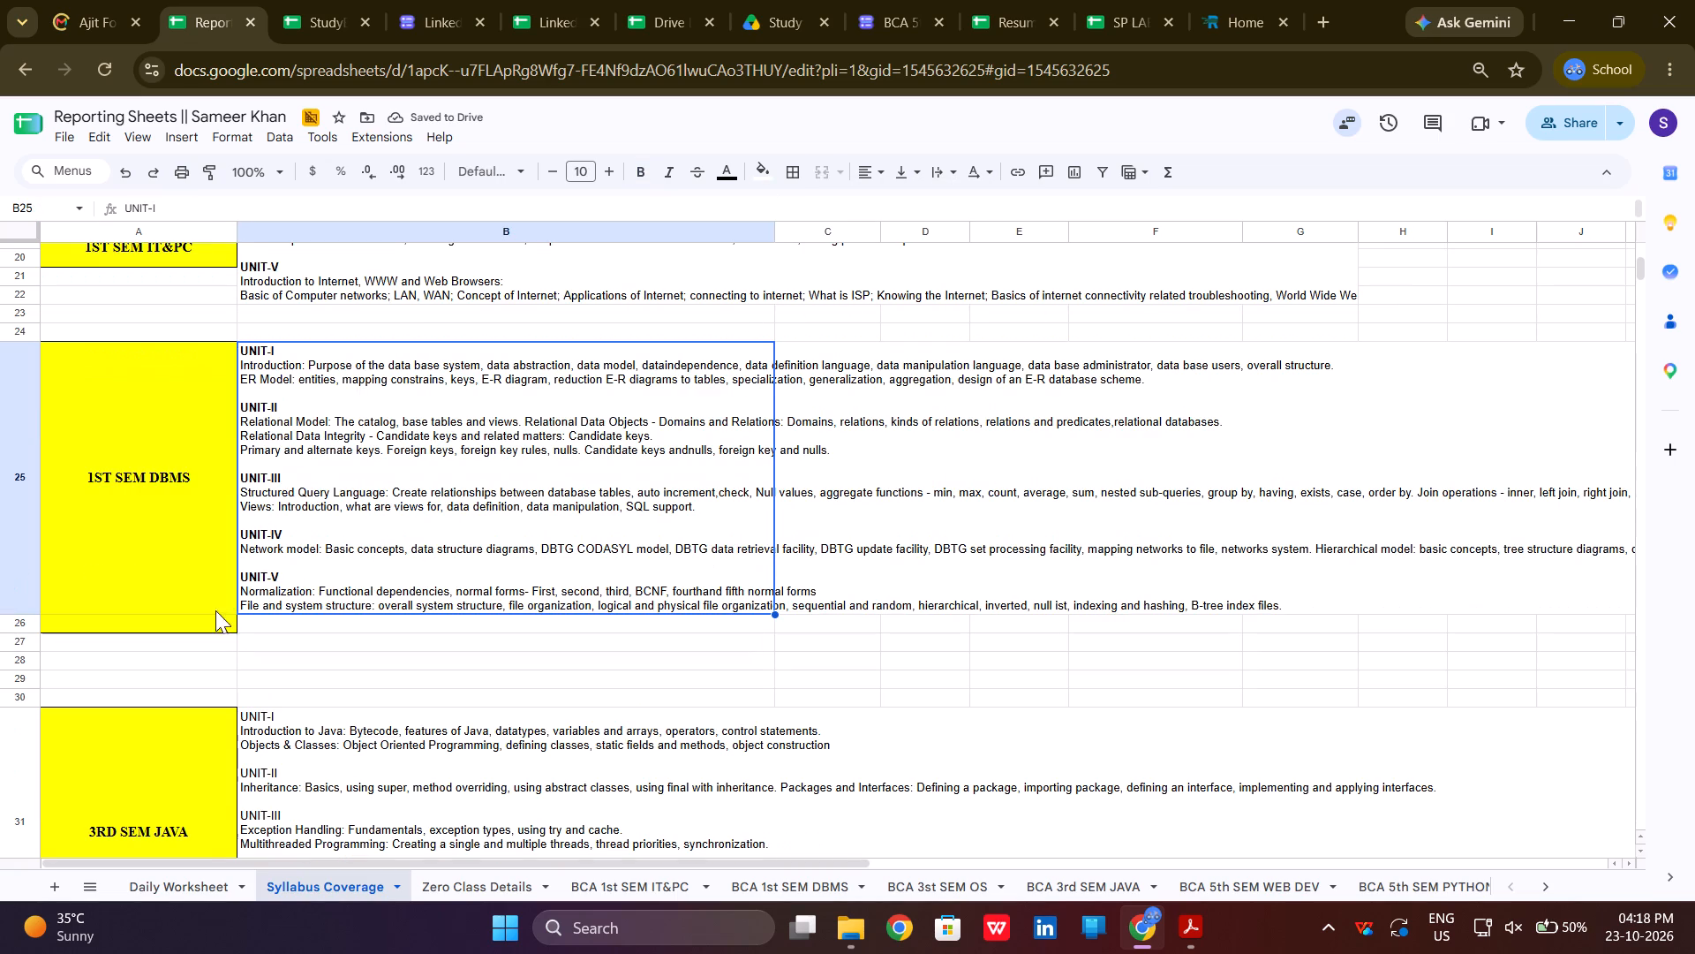
{"action": "left_click", "coordinate": [372, 626]}
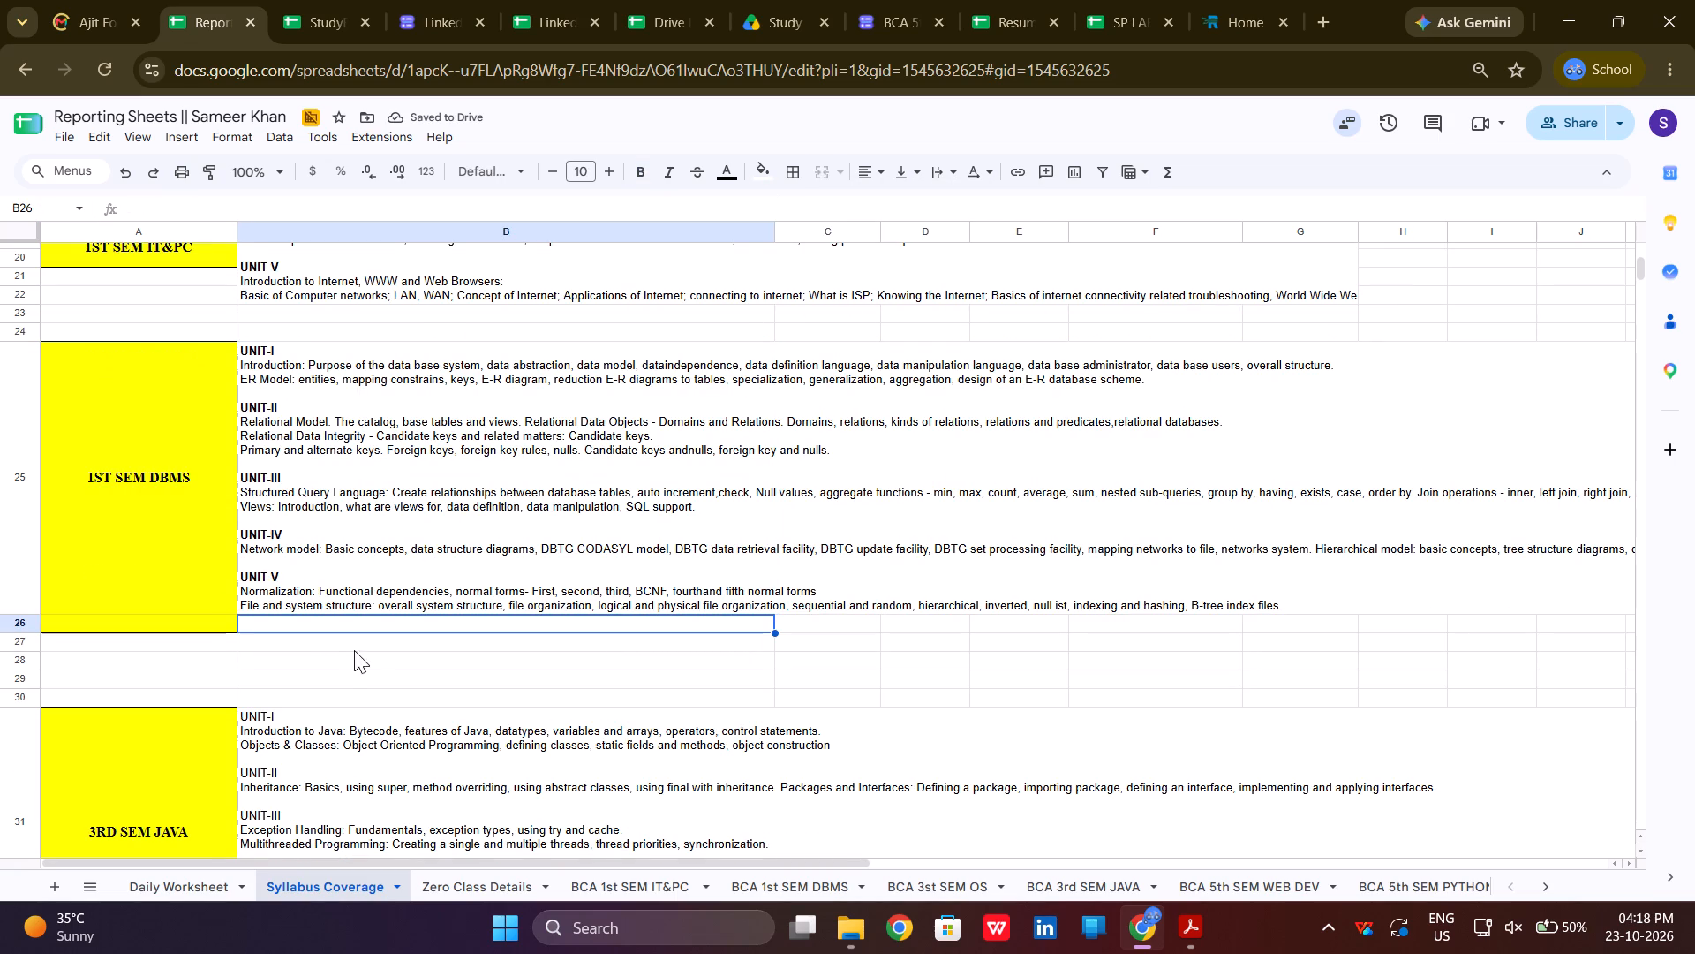
{"action": "left_click", "coordinate": [201, 629]}
{"action": "left_click", "coordinate": [387, 627]}
{"action": "key", "text": "ctrl+c"}
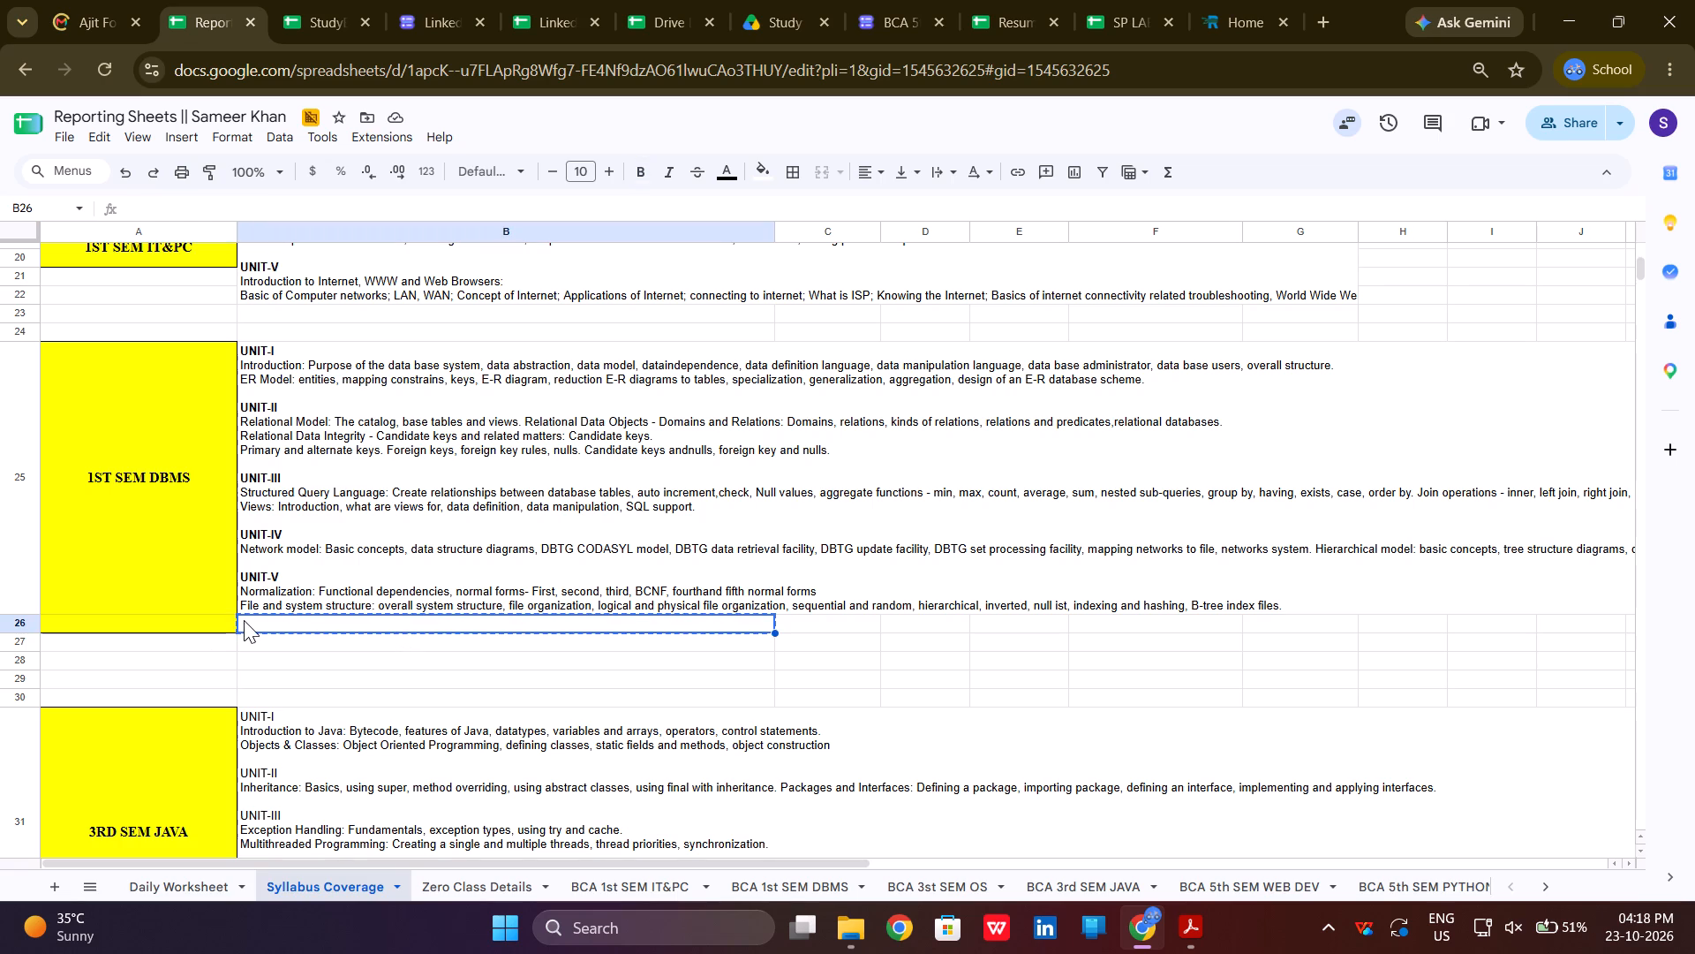
{"action": "left_click", "coordinate": [216, 620]}
{"action": "key", "text": "ctrl+alt+v"}
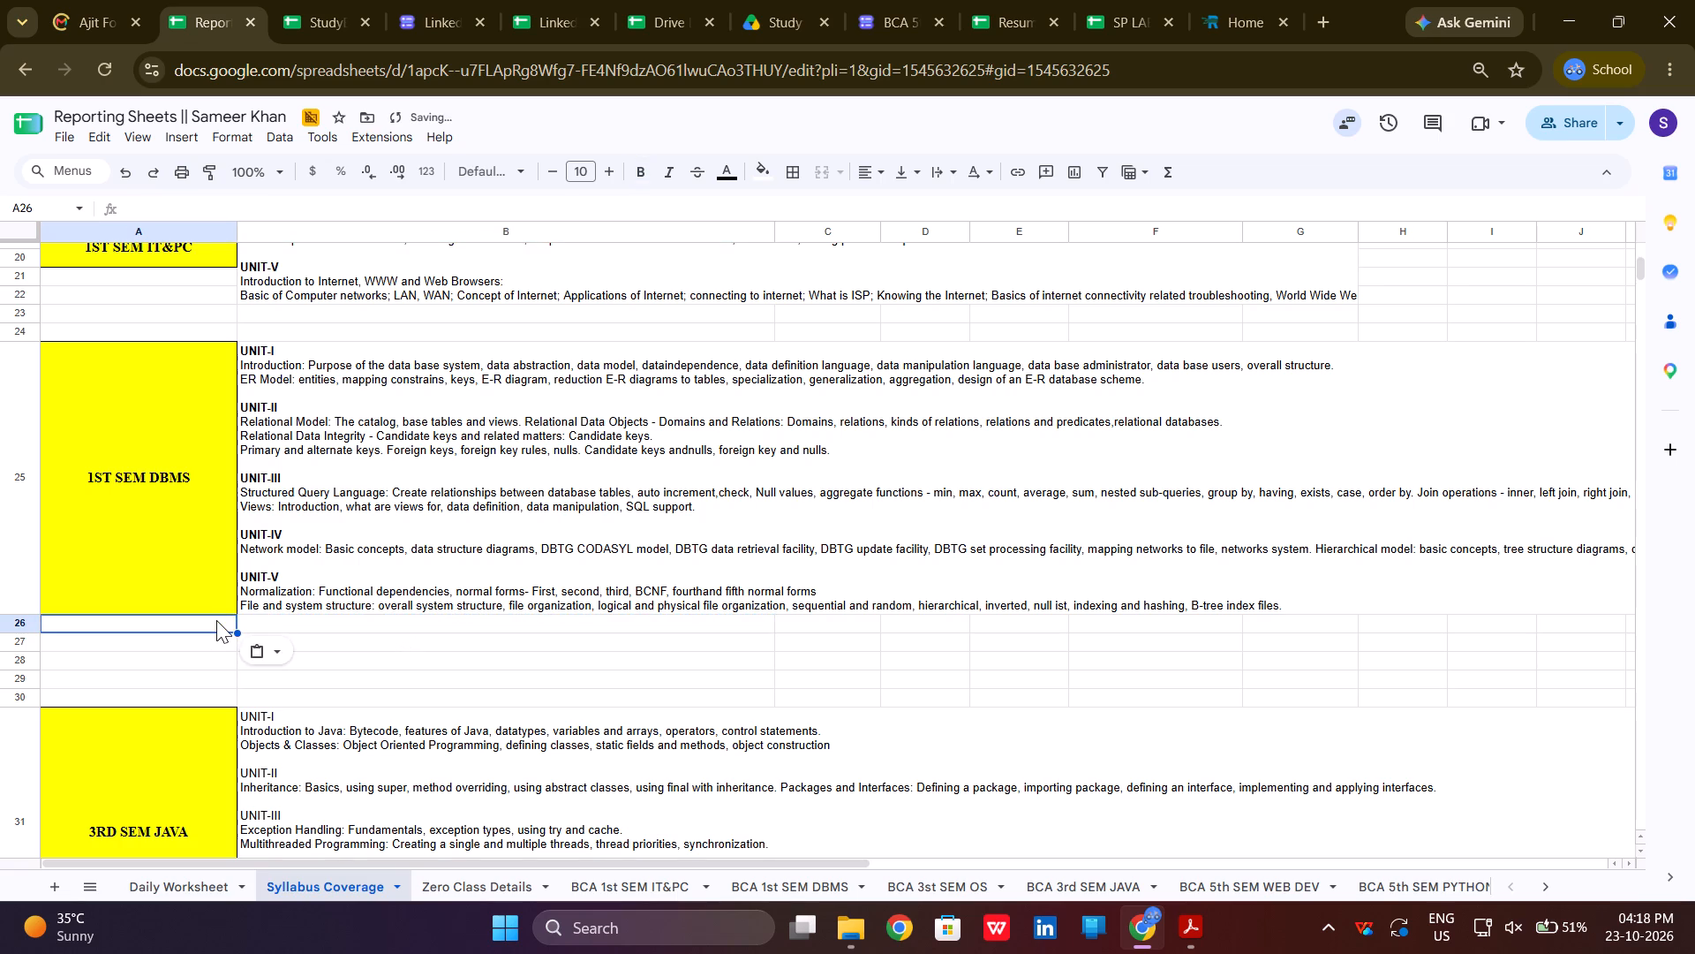
Copy the BCA First Semester label cell and paste only its formatting onto the 1ST SEM DBMS label in A25.
{"action": "left_click", "coordinate": [237, 661]}
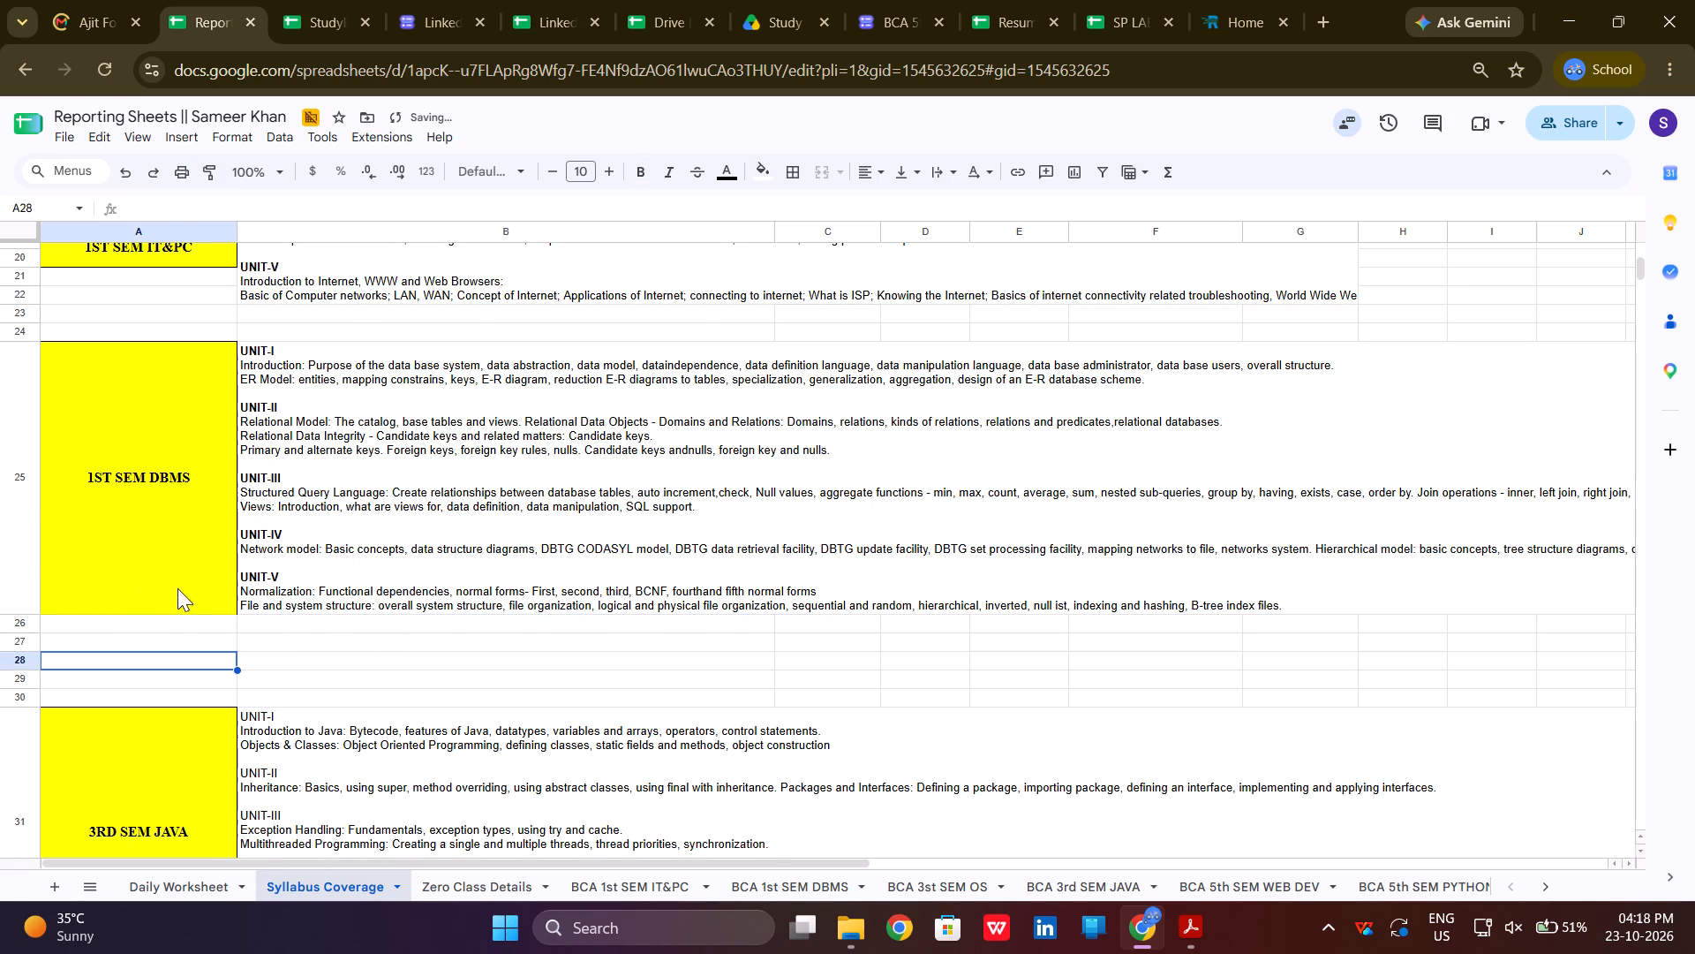
{"action": "scroll", "coordinate": [191, 588], "scroll_direction": "down", "scroll_amount": 1}
{"action": "scroll", "coordinate": [170, 671], "scroll_direction": "down", "scroll_amount": 1}
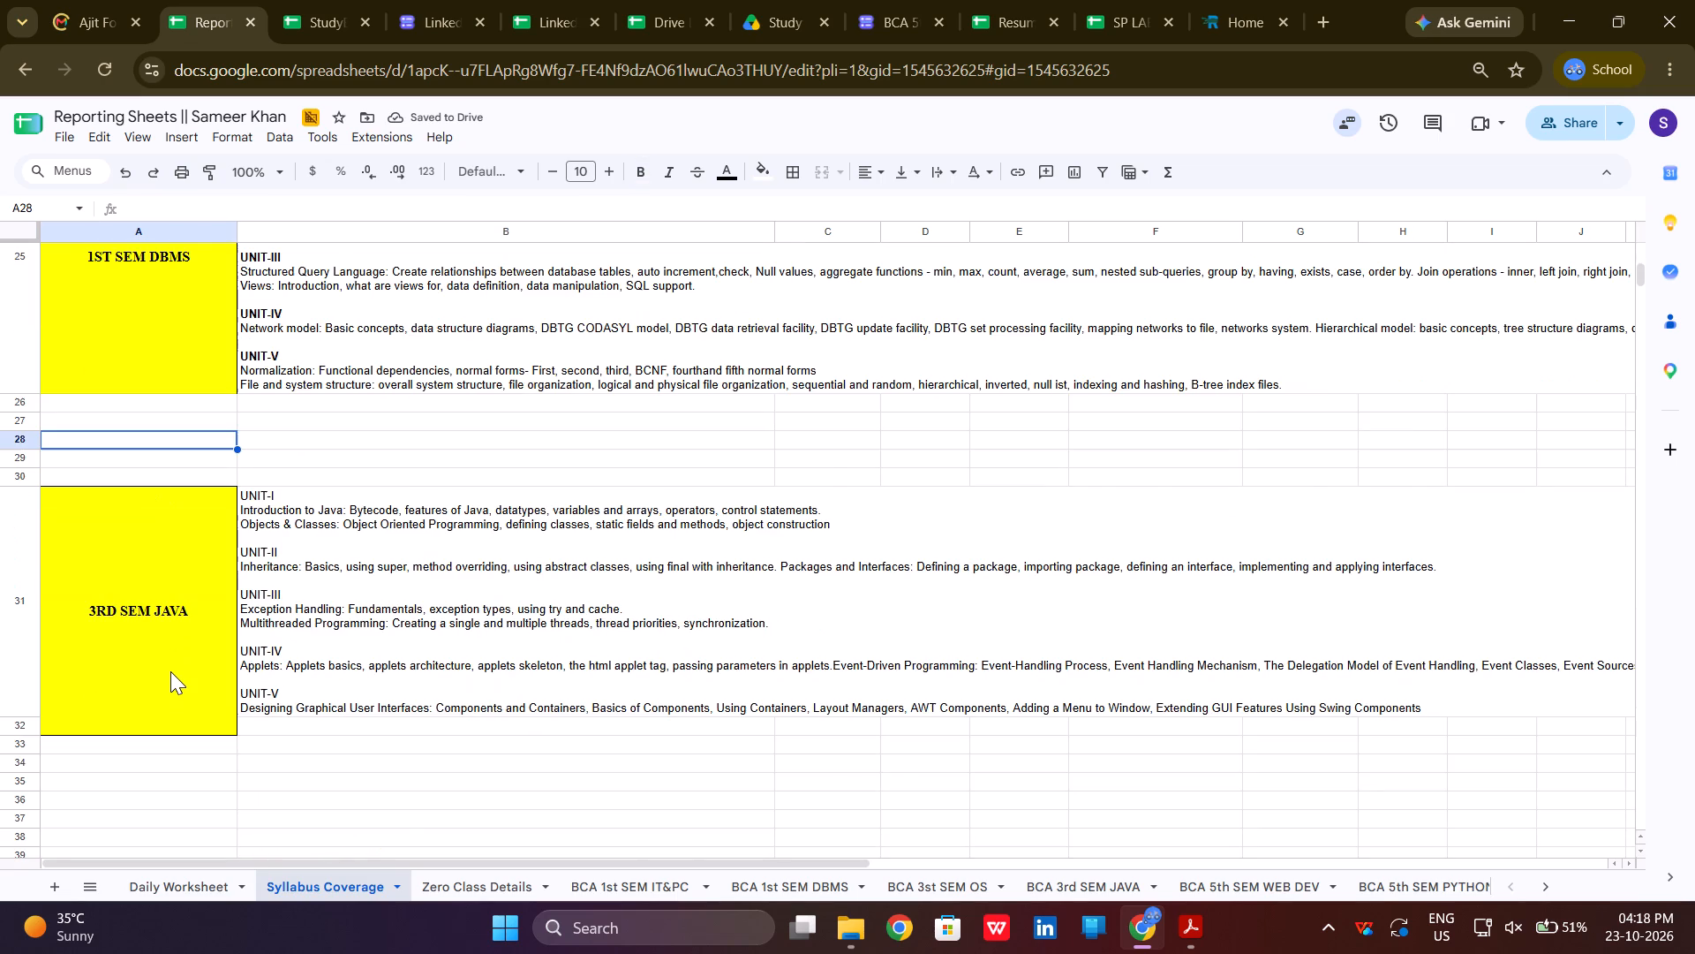
{"action": "scroll", "coordinate": [162, 623], "scroll_direction": "up", "scroll_amount": 7}
{"action": "left_click", "coordinate": [190, 377]}
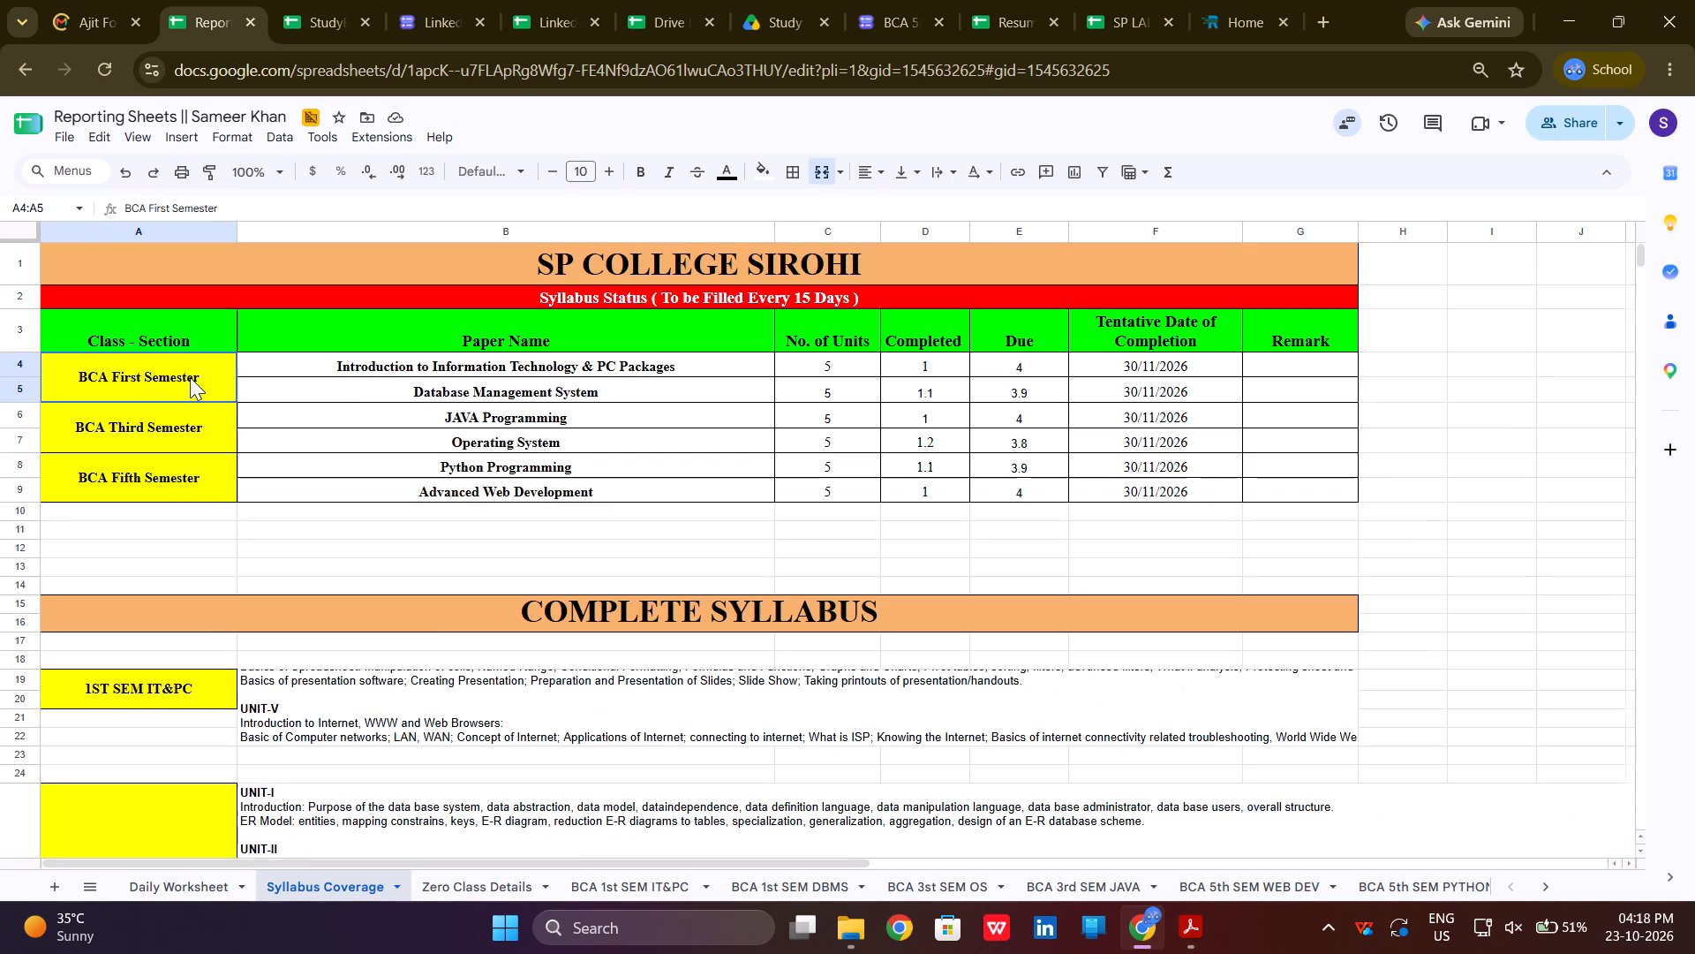
{"action": "key", "text": "ctrl+c"}
{"action": "scroll", "coordinate": [258, 530], "scroll_direction": "down", "scroll_amount": 6}
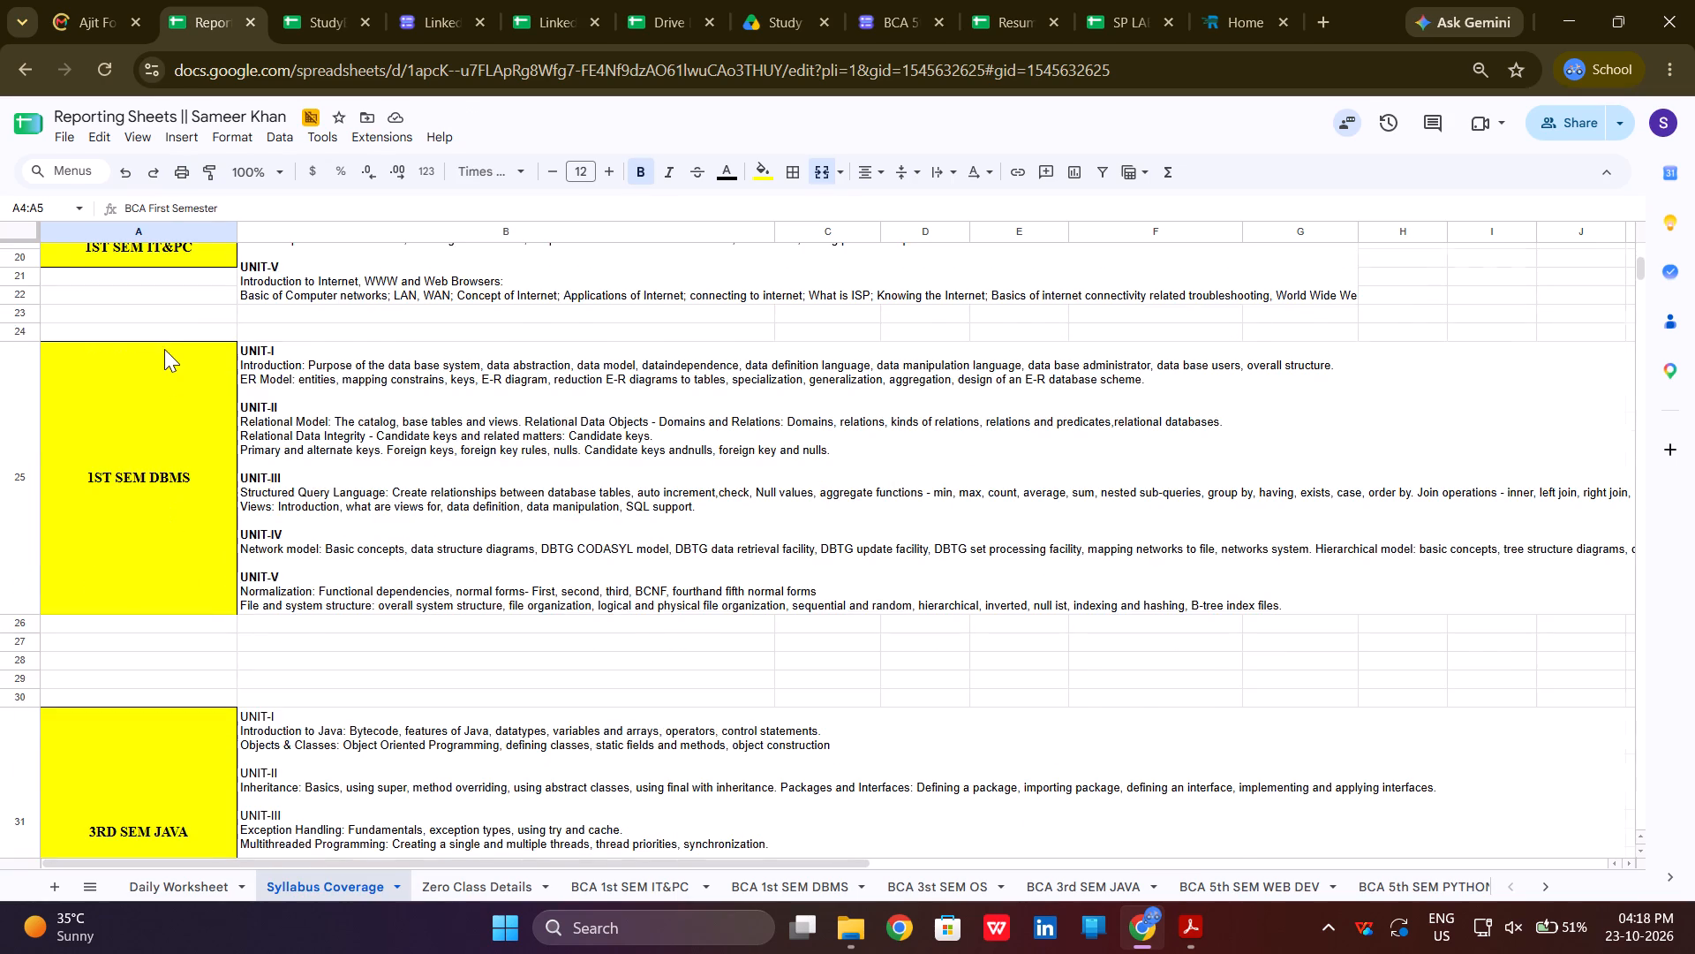
{"action": "left_click", "coordinate": [164, 349]}
{"action": "key", "text": "ctrl+alt+v"}
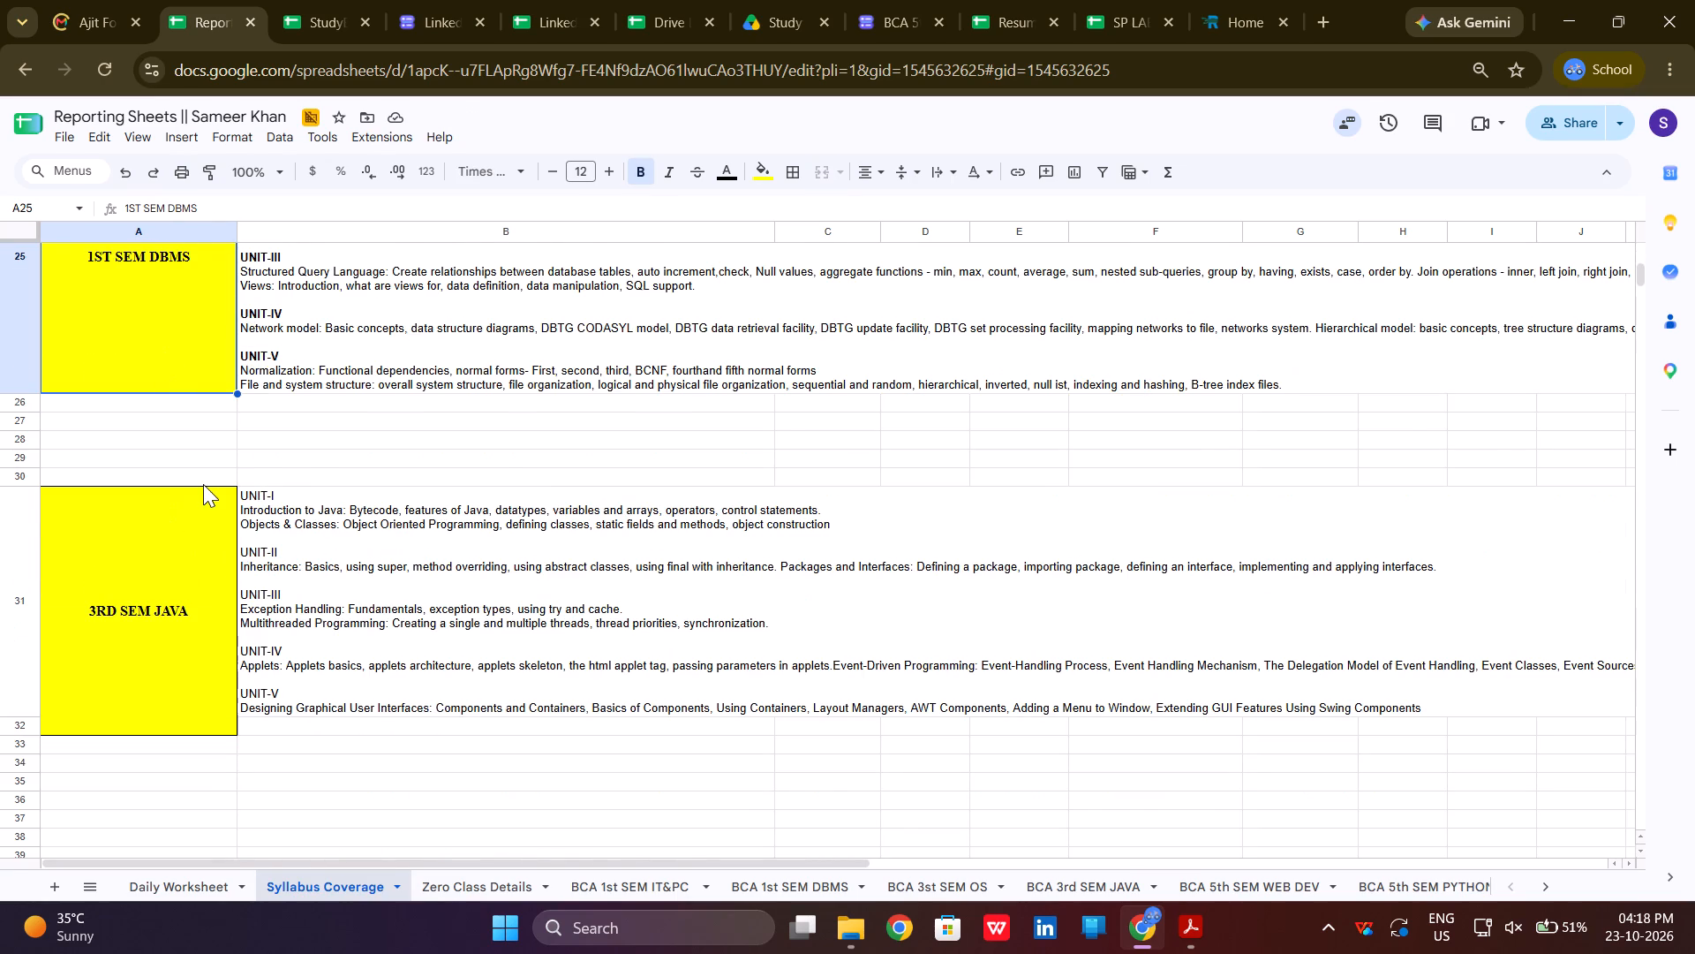
Examine the cell layout and spacing of the 1ST SEM IT&PC and 1ST SEM DBMS blocks under COMPLETE SYLLABUS.
{"action": "scroll", "coordinate": [203, 484], "scroll_direction": "up", "scroll_amount": 2}
{"action": "left_click", "coordinate": [203, 484]}
{"action": "left_click", "coordinate": [421, 538]}
{"action": "scroll", "coordinate": [382, 574], "scroll_direction": "up", "scroll_amount": 4}
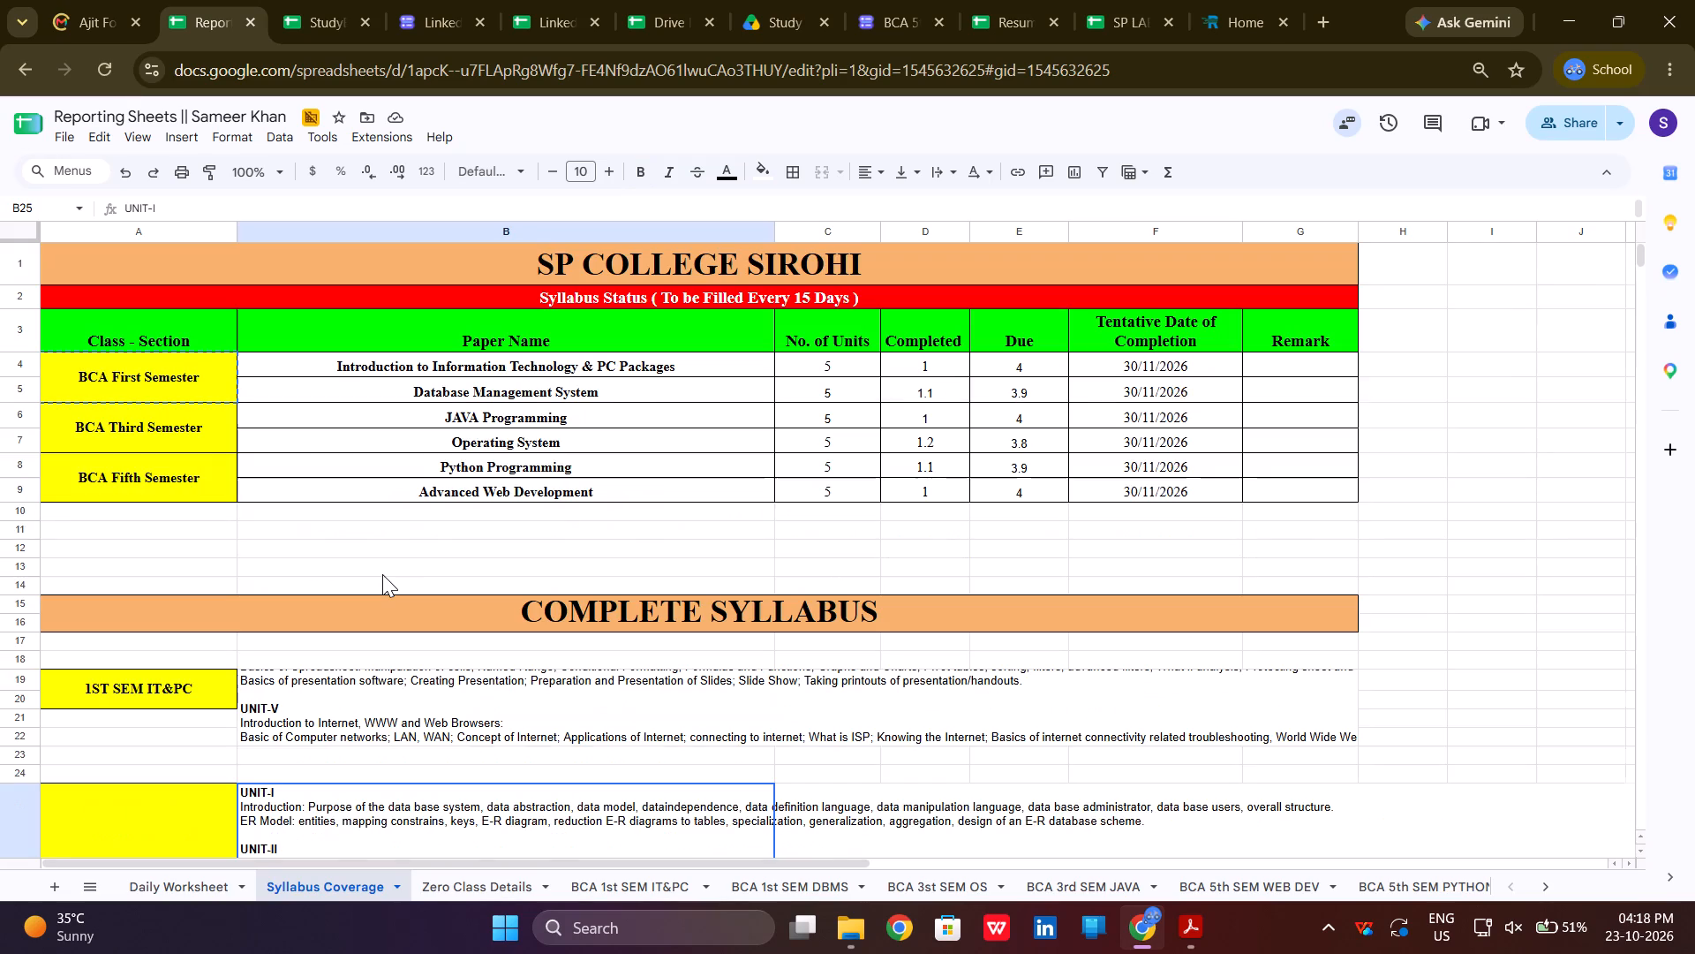
{"action": "scroll", "coordinate": [382, 574], "scroll_direction": "down", "scroll_amount": 3}
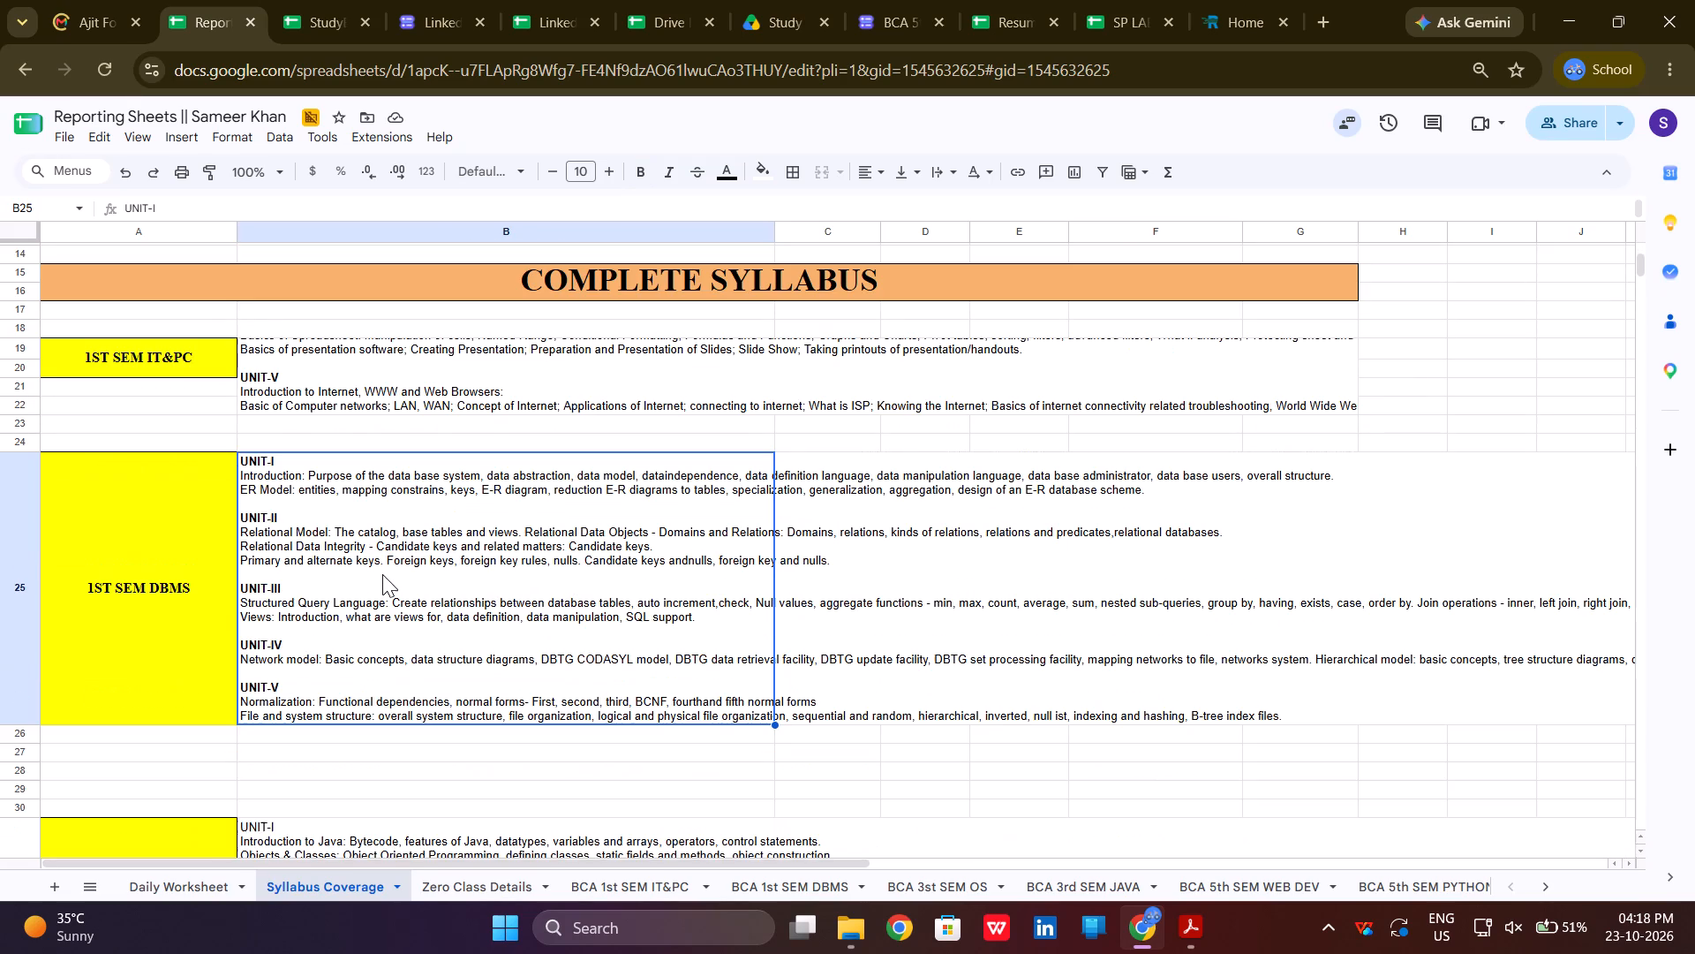
{"action": "left_click", "coordinate": [945, 768]}
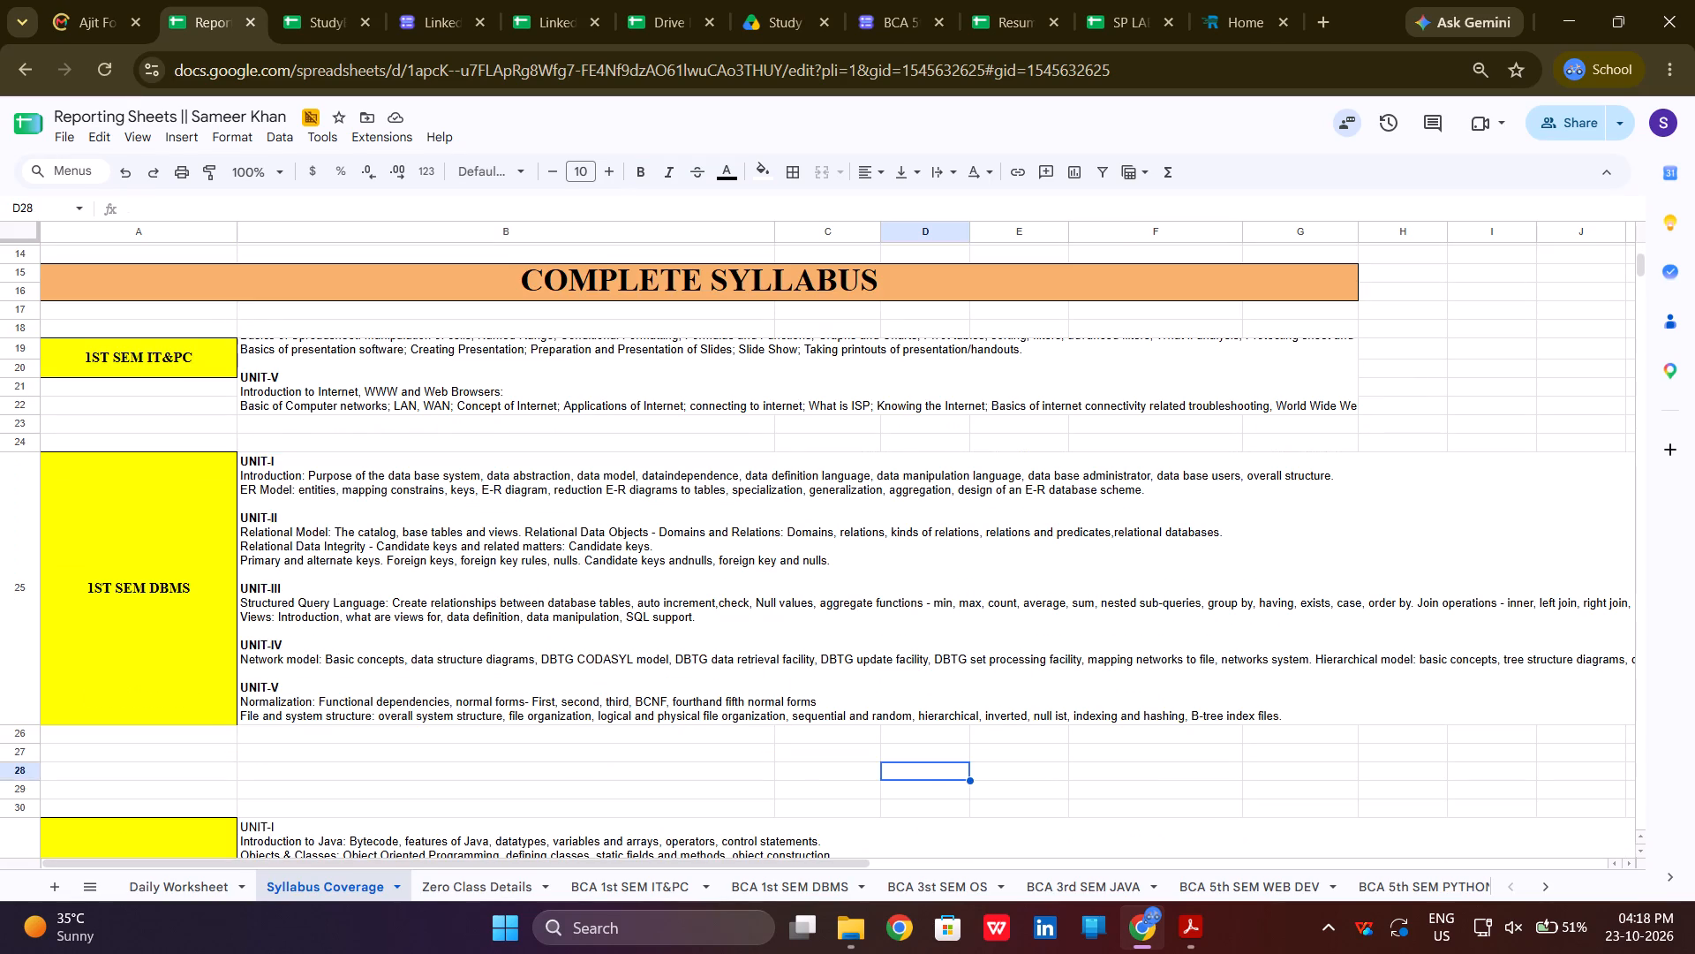
{"action": "left_click", "coordinate": [591, 537]}
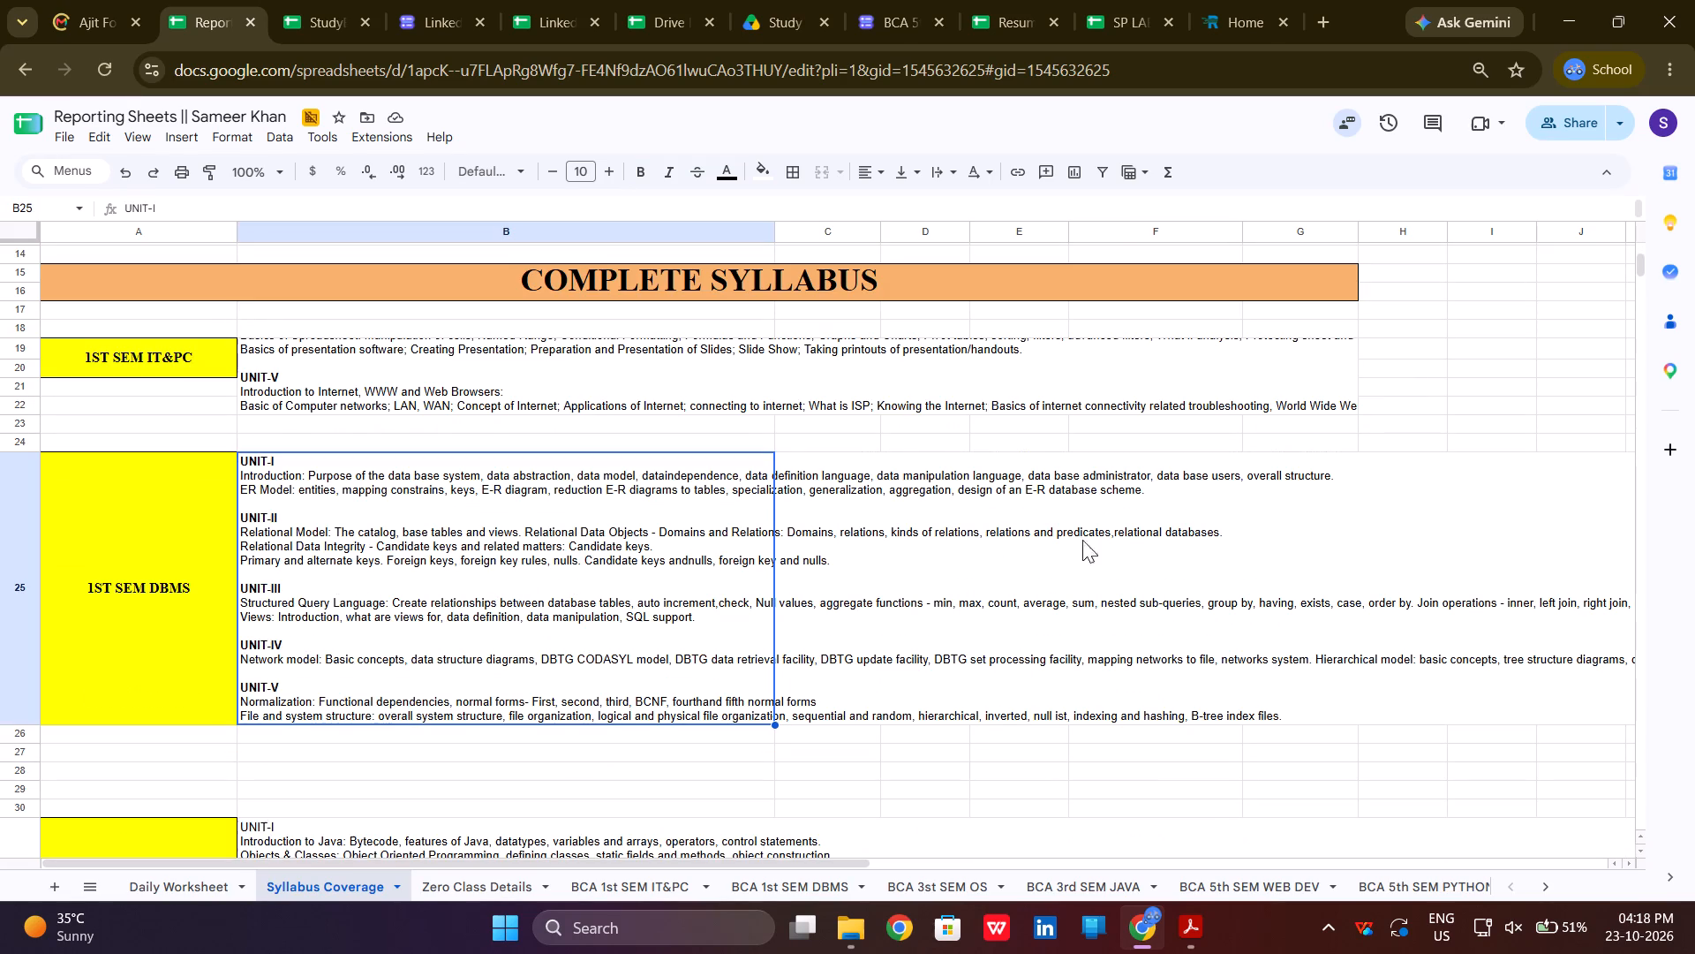
{"action": "left_click", "coordinate": [483, 423]}
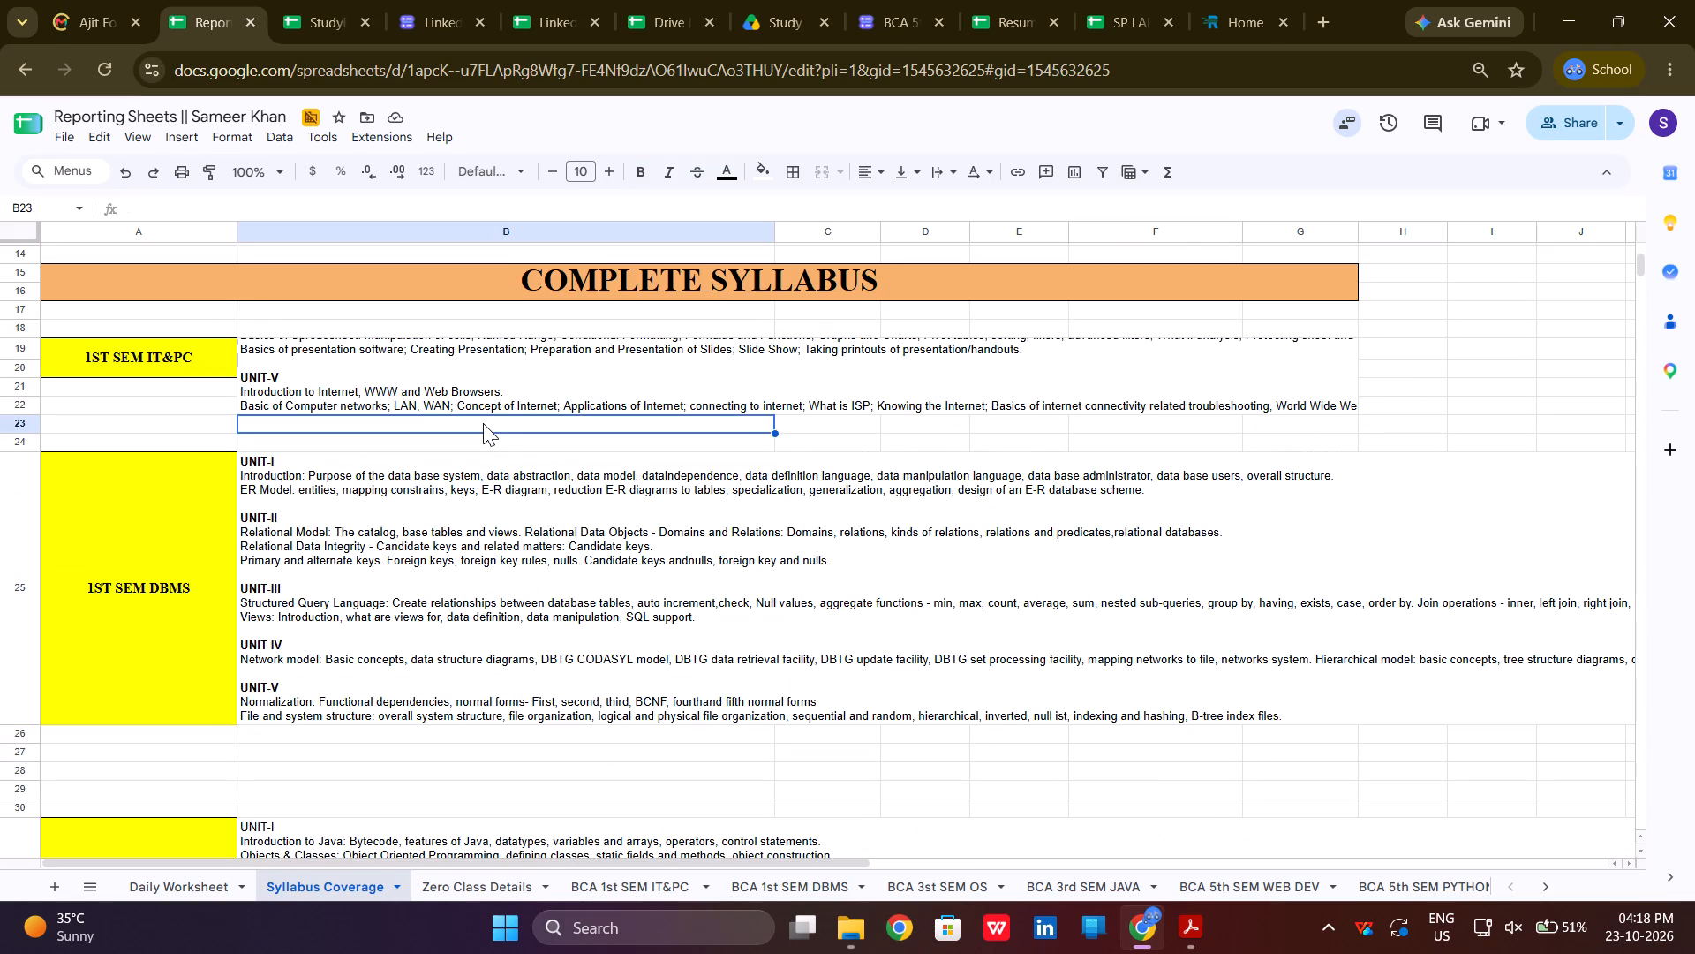
{"action": "scroll", "coordinate": [506, 448], "scroll_direction": "up", "scroll_amount": 2}
{"action": "scroll", "coordinate": [181, 619], "scroll_direction": "down", "scroll_amount": 1}
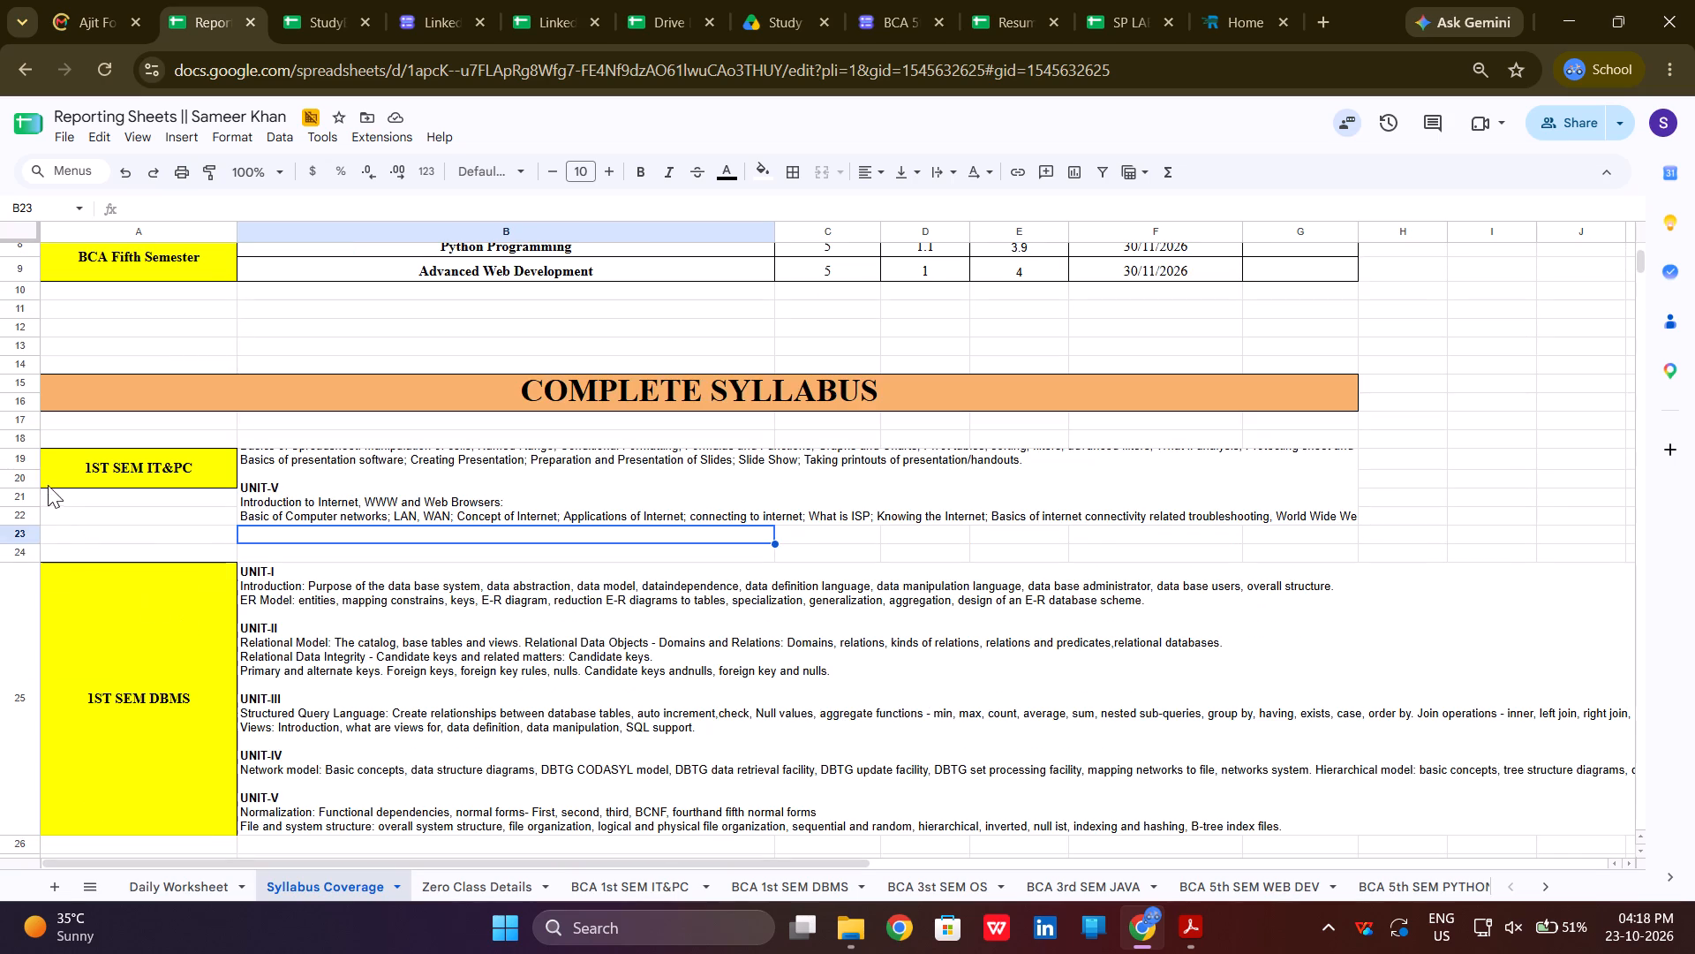
Increase the height of row 19 so the 1ST SEM IT&PC block has room for its full unit-wise syllabus.
{"action": "left_click", "coordinate": [47, 470]}
{"action": "left_click_drag", "start_coordinate": [22, 466], "coordinate": [11, 731]}
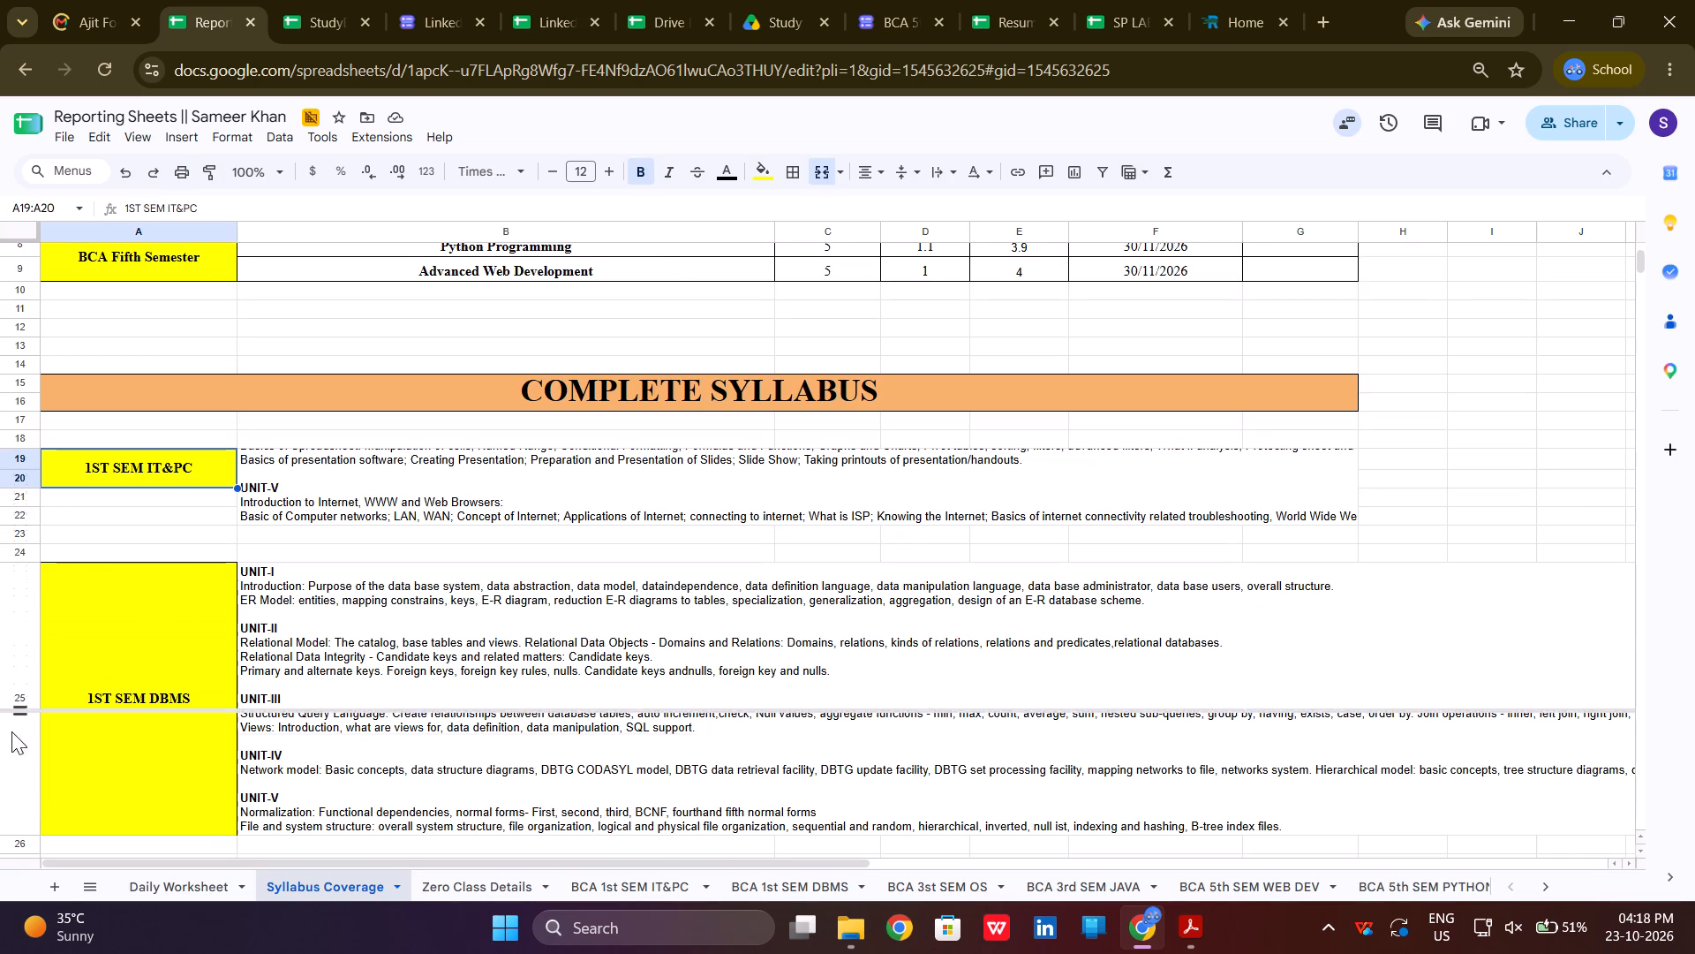
{"action": "left_click_drag", "start_coordinate": [11, 731], "coordinate": [4, 795]}
{"action": "scroll", "coordinate": [341, 642], "scroll_direction": "down", "scroll_amount": 2}
{"action": "scroll", "coordinate": [341, 642], "scroll_direction": "up", "scroll_amount": 1}
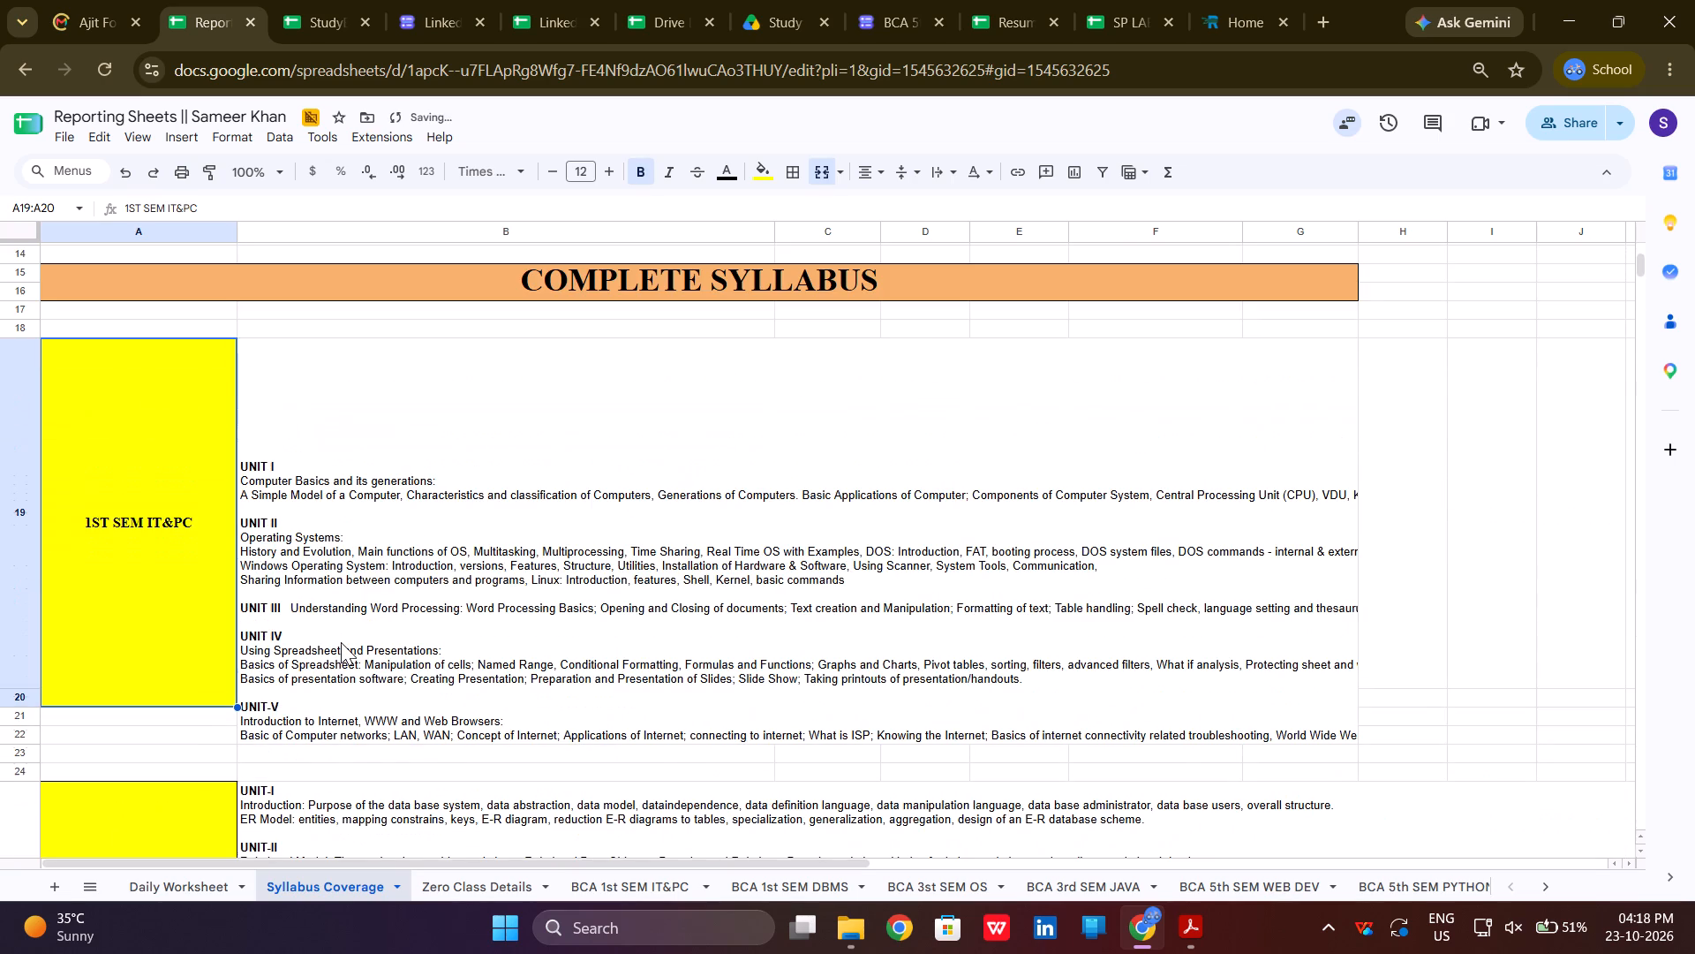
{"action": "left_click", "coordinate": [481, 632]}
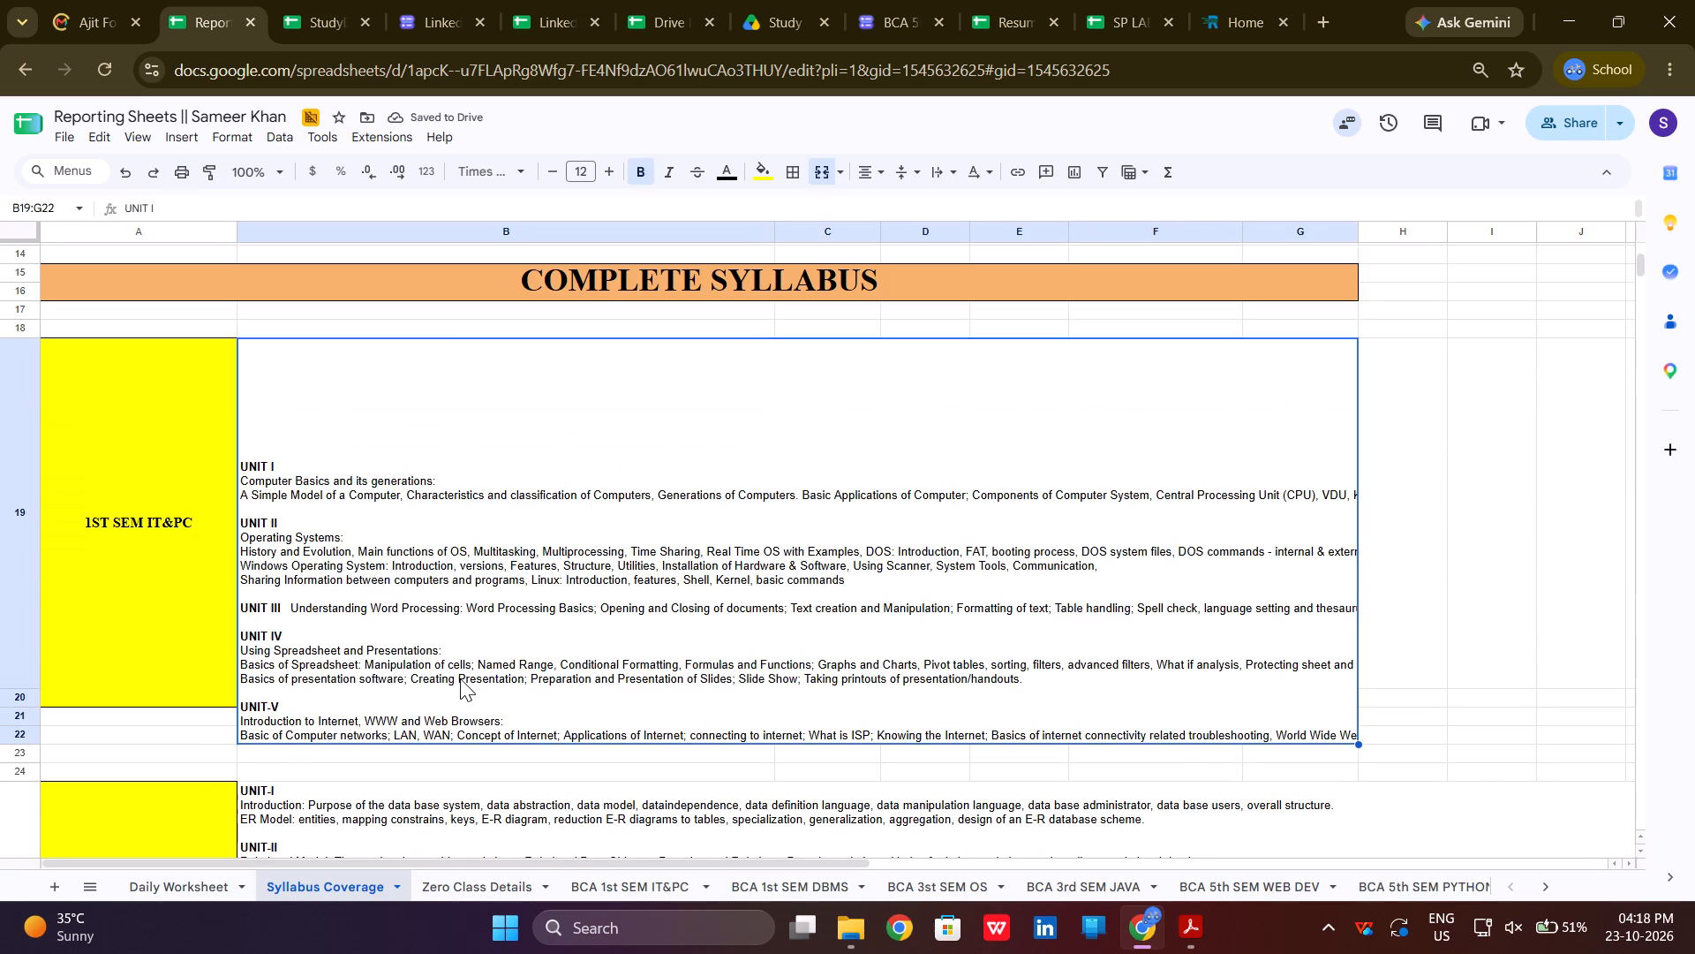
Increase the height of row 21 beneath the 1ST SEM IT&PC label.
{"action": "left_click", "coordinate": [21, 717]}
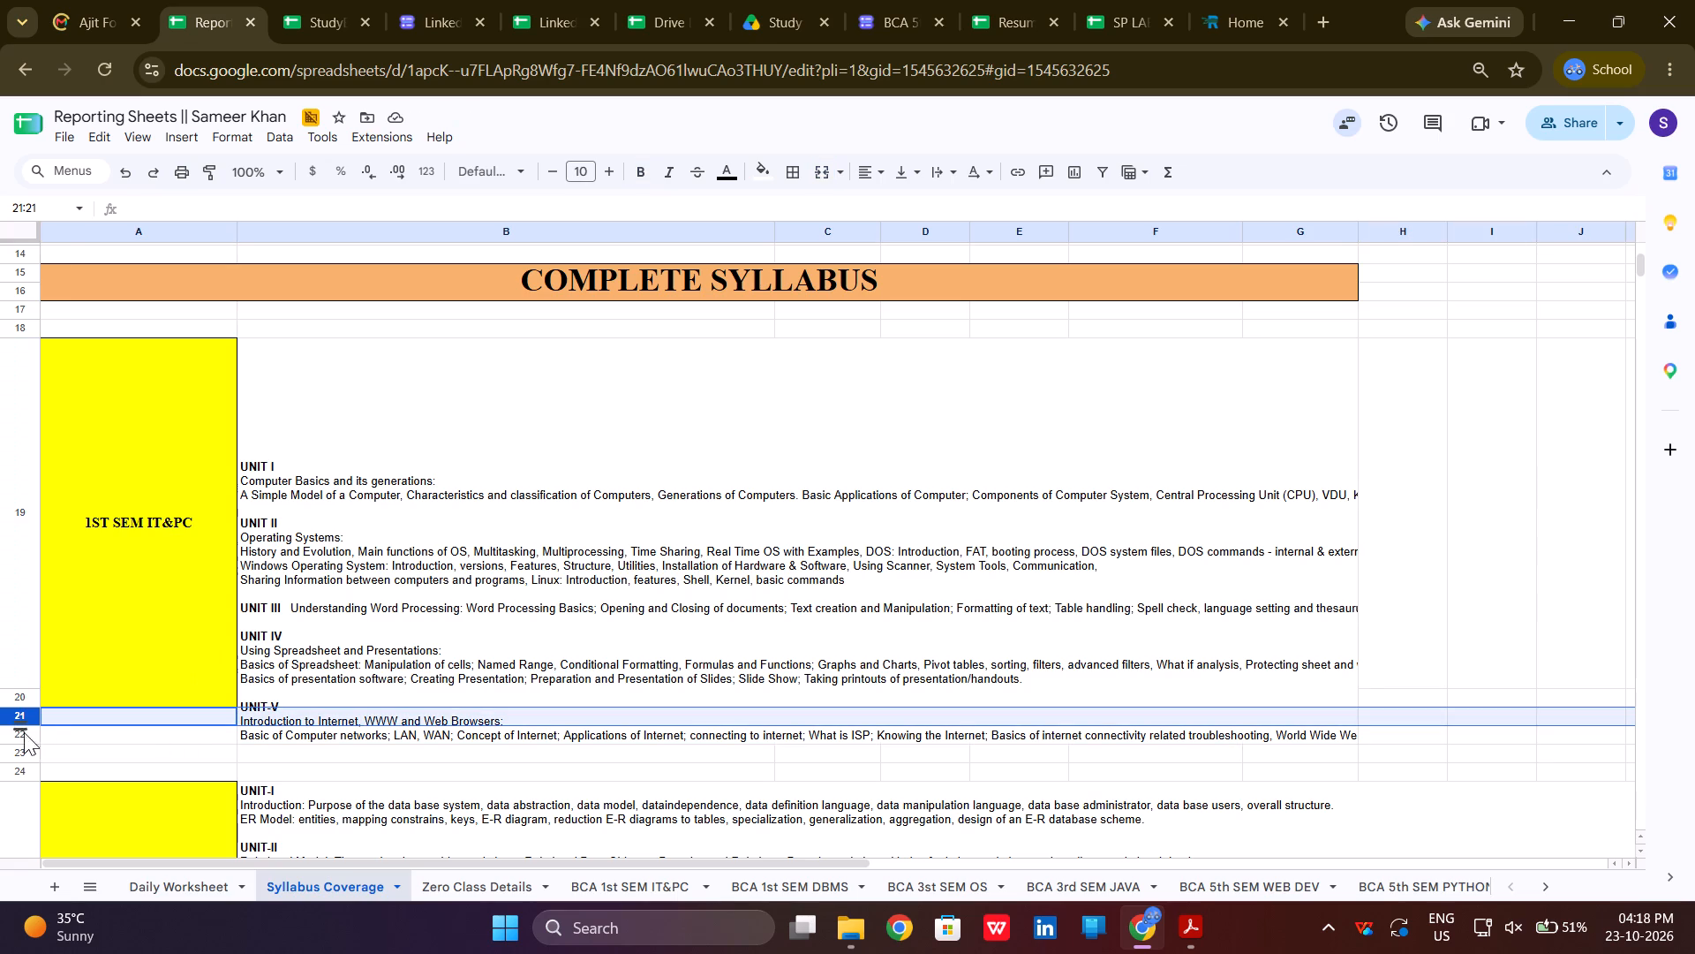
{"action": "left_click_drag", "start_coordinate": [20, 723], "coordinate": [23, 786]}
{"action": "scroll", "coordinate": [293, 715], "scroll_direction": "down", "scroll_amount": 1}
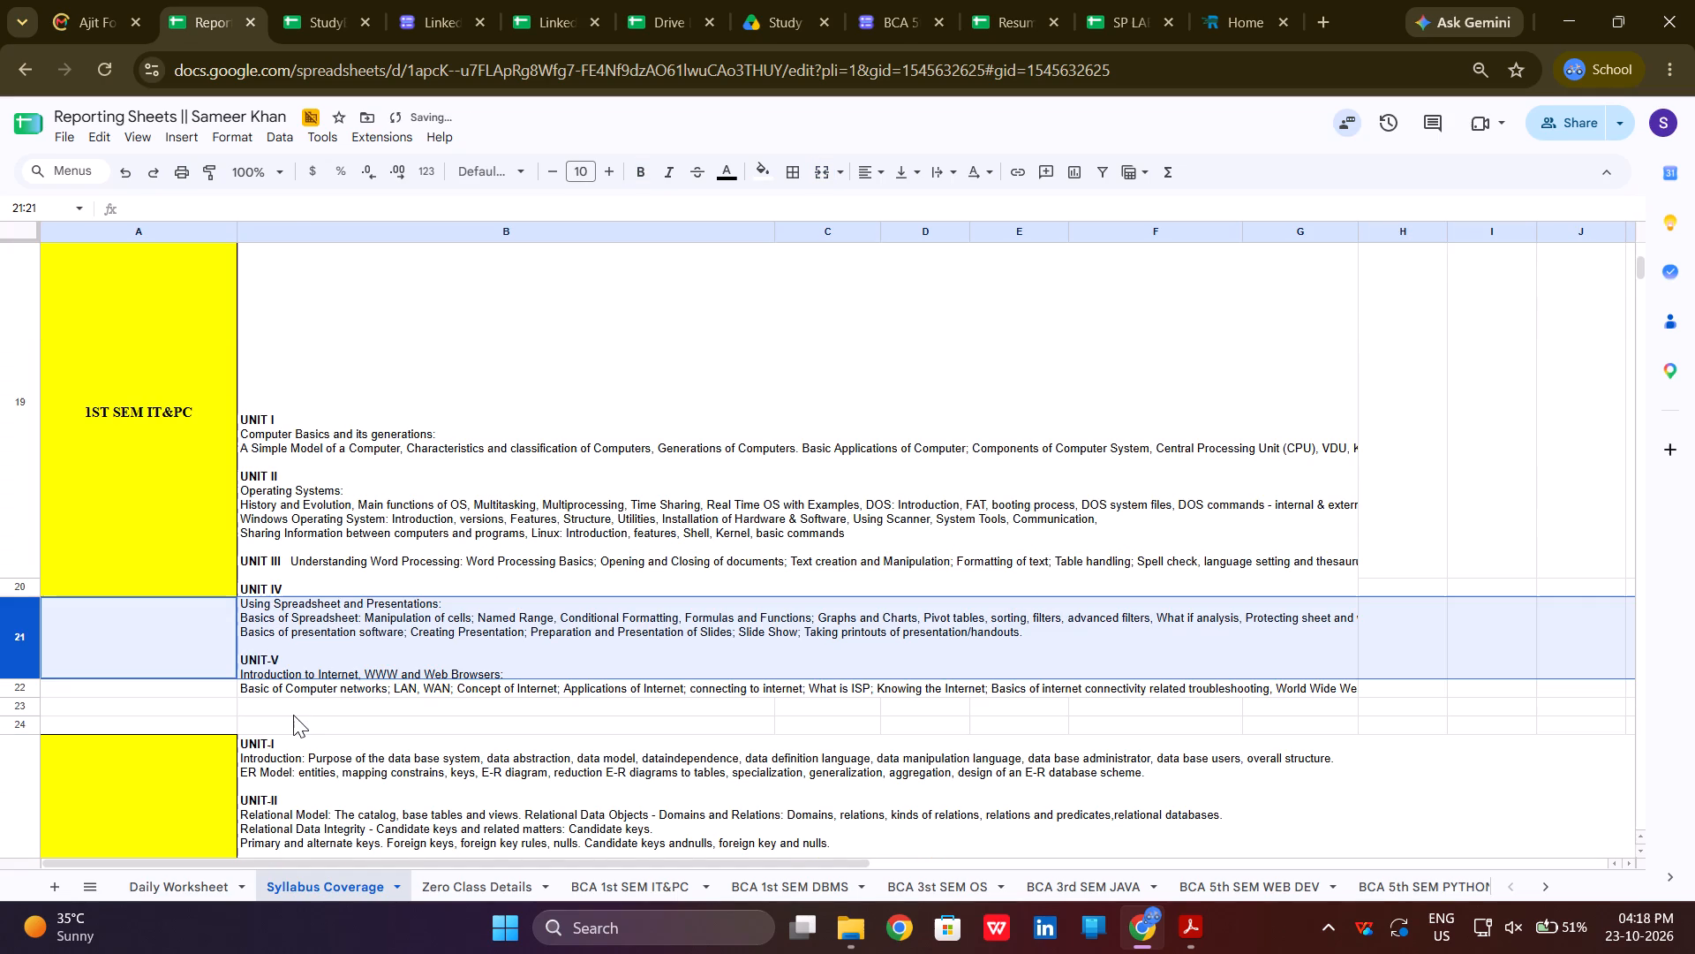
Align the IT&PC syllabus text in the merged cell B19:G22 to the top.
{"action": "left_click", "coordinate": [424, 475]}
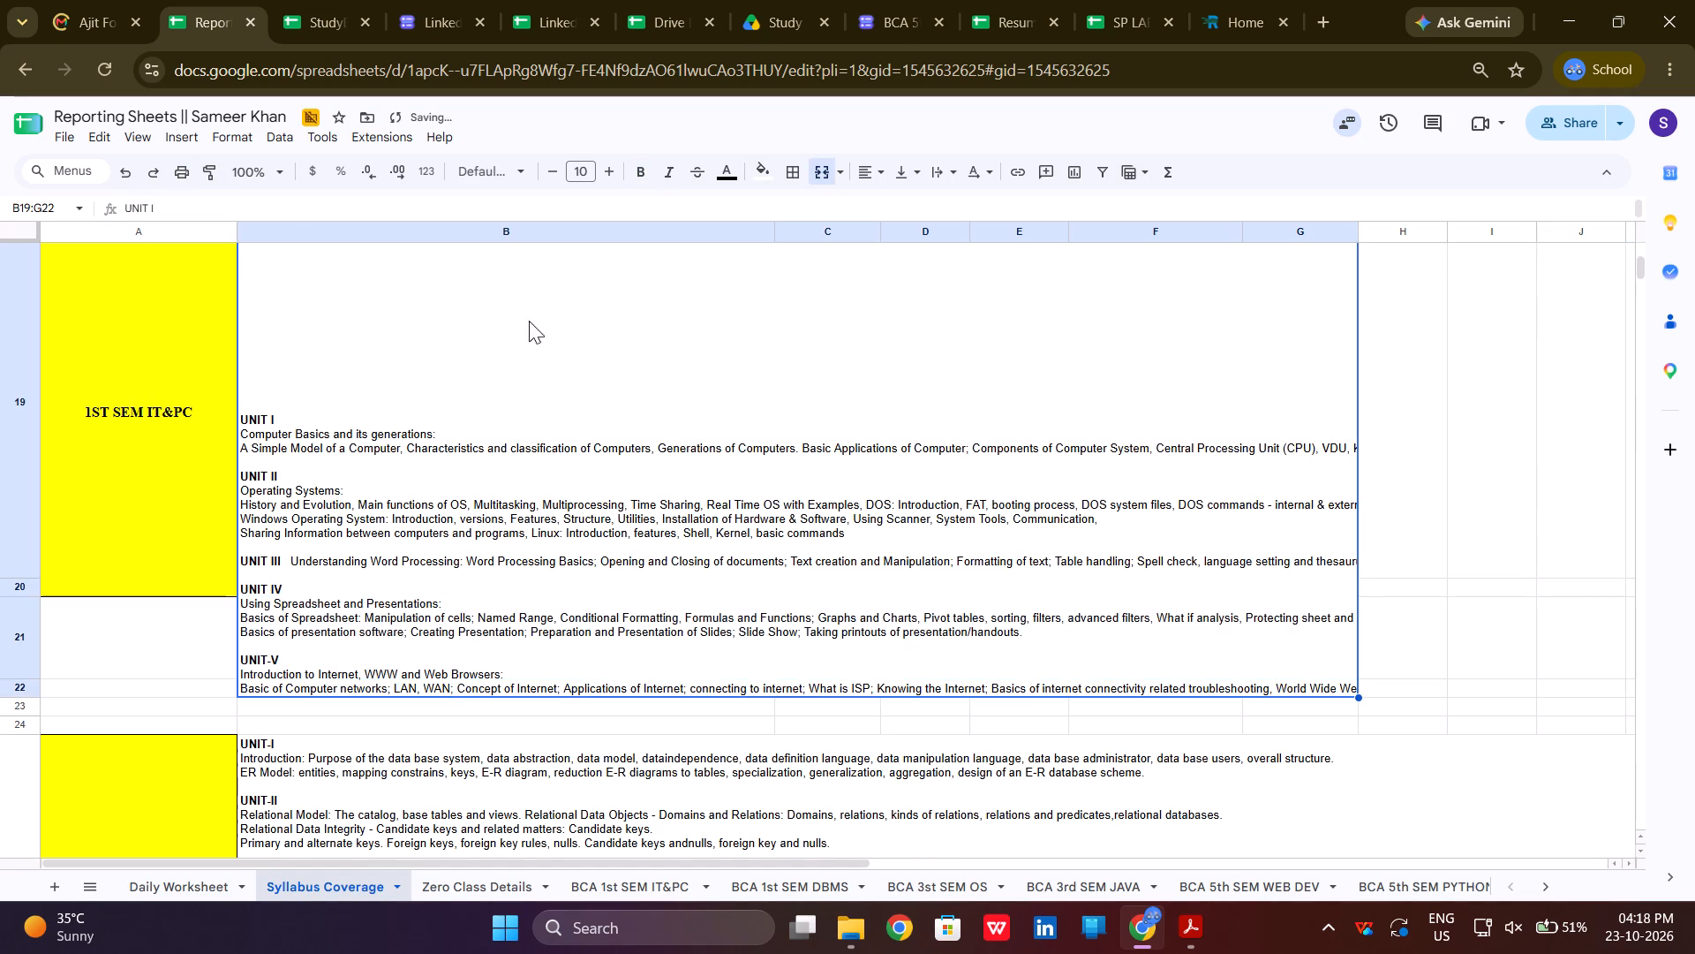
{"action": "left_click", "coordinate": [897, 182]}
{"action": "left_click", "coordinate": [903, 202]}
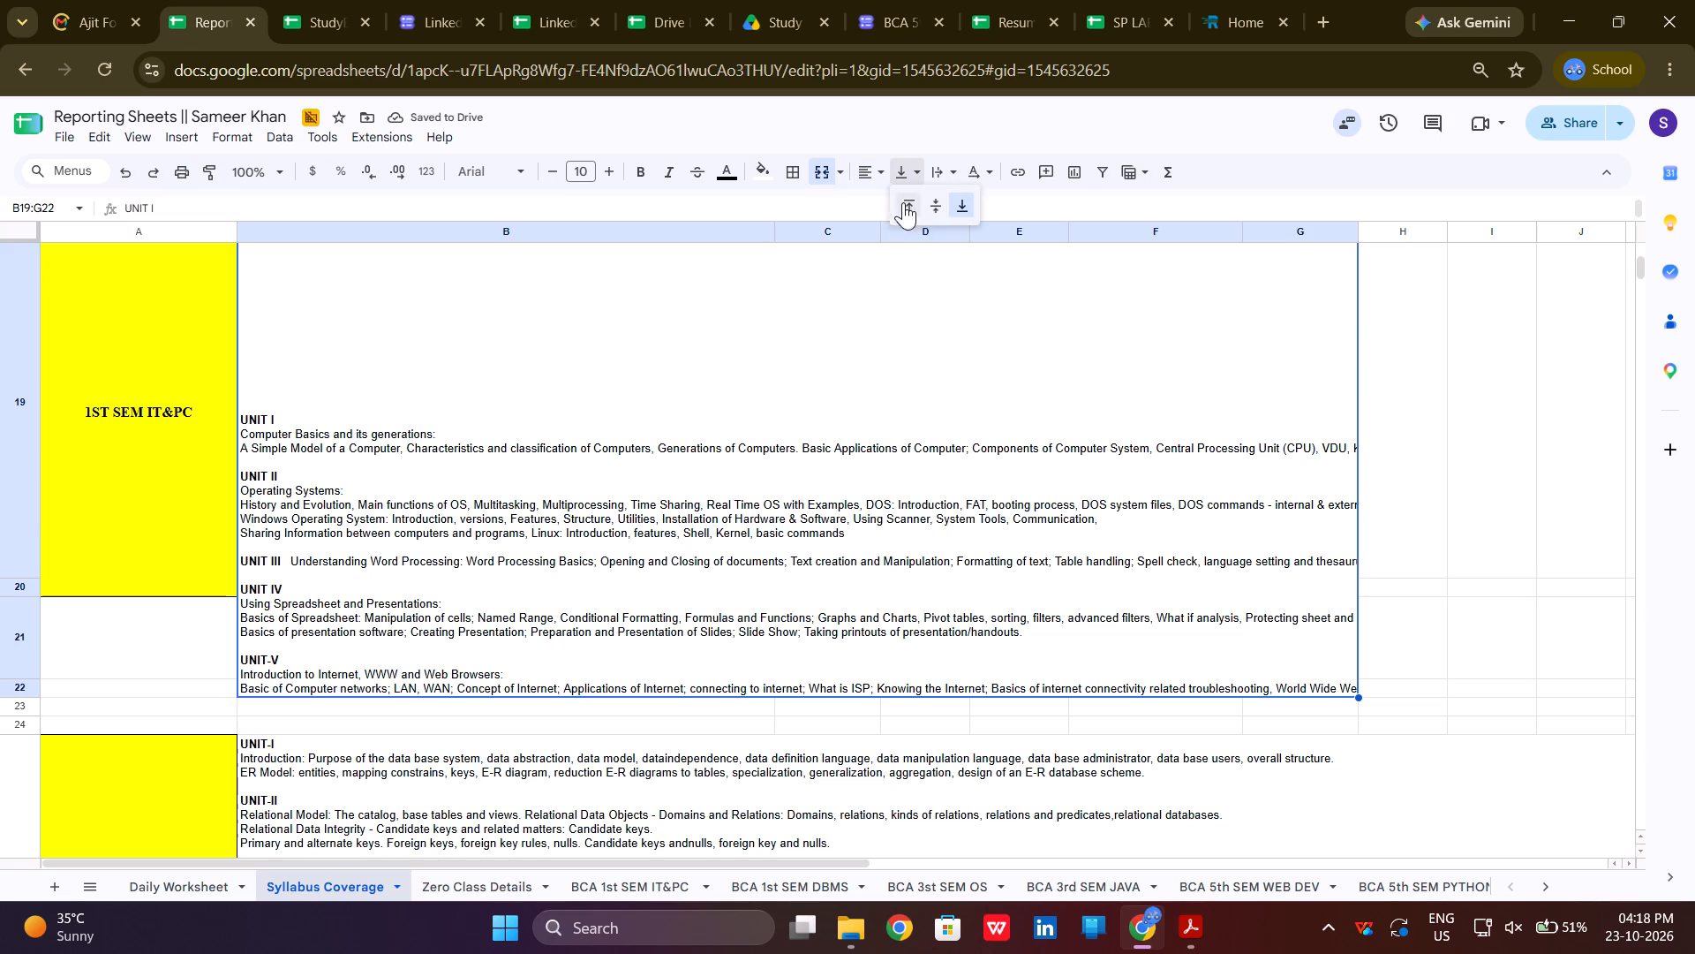
{"action": "left_click", "coordinate": [682, 436]}
Delete row 21 and row 20 to remove surplus space at the bottom of the 1ST SEM IT&PC block.
{"action": "left_click", "coordinate": [211, 645]}
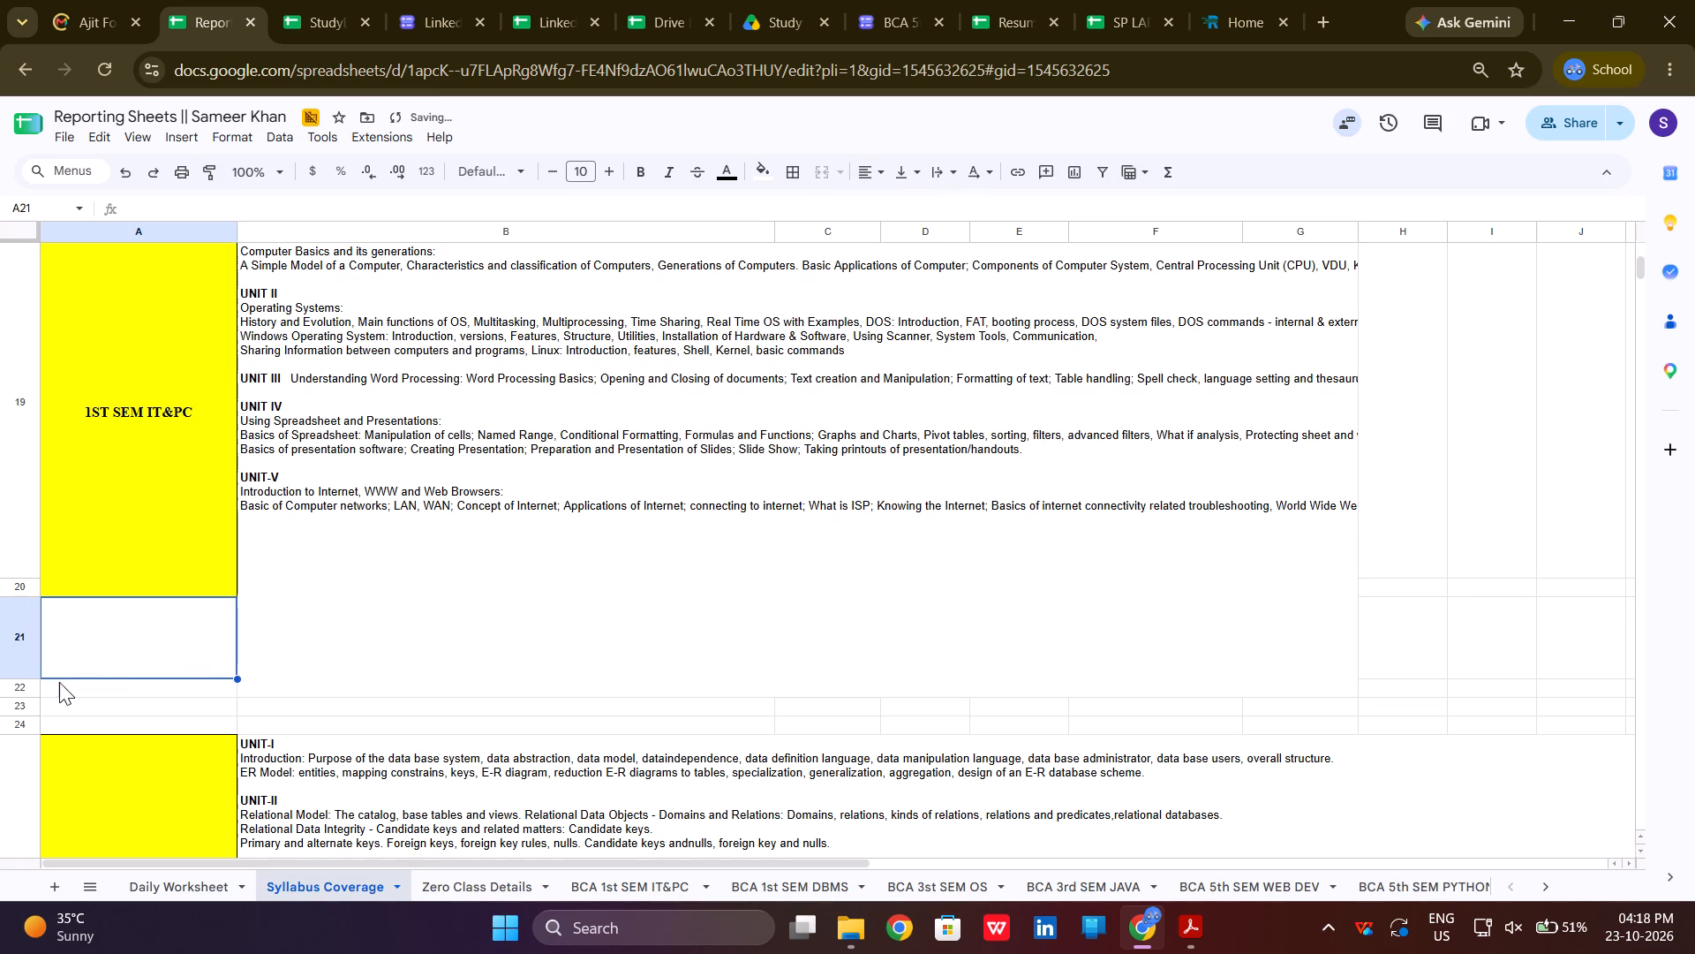
{"action": "right_click", "coordinate": [7, 652]}
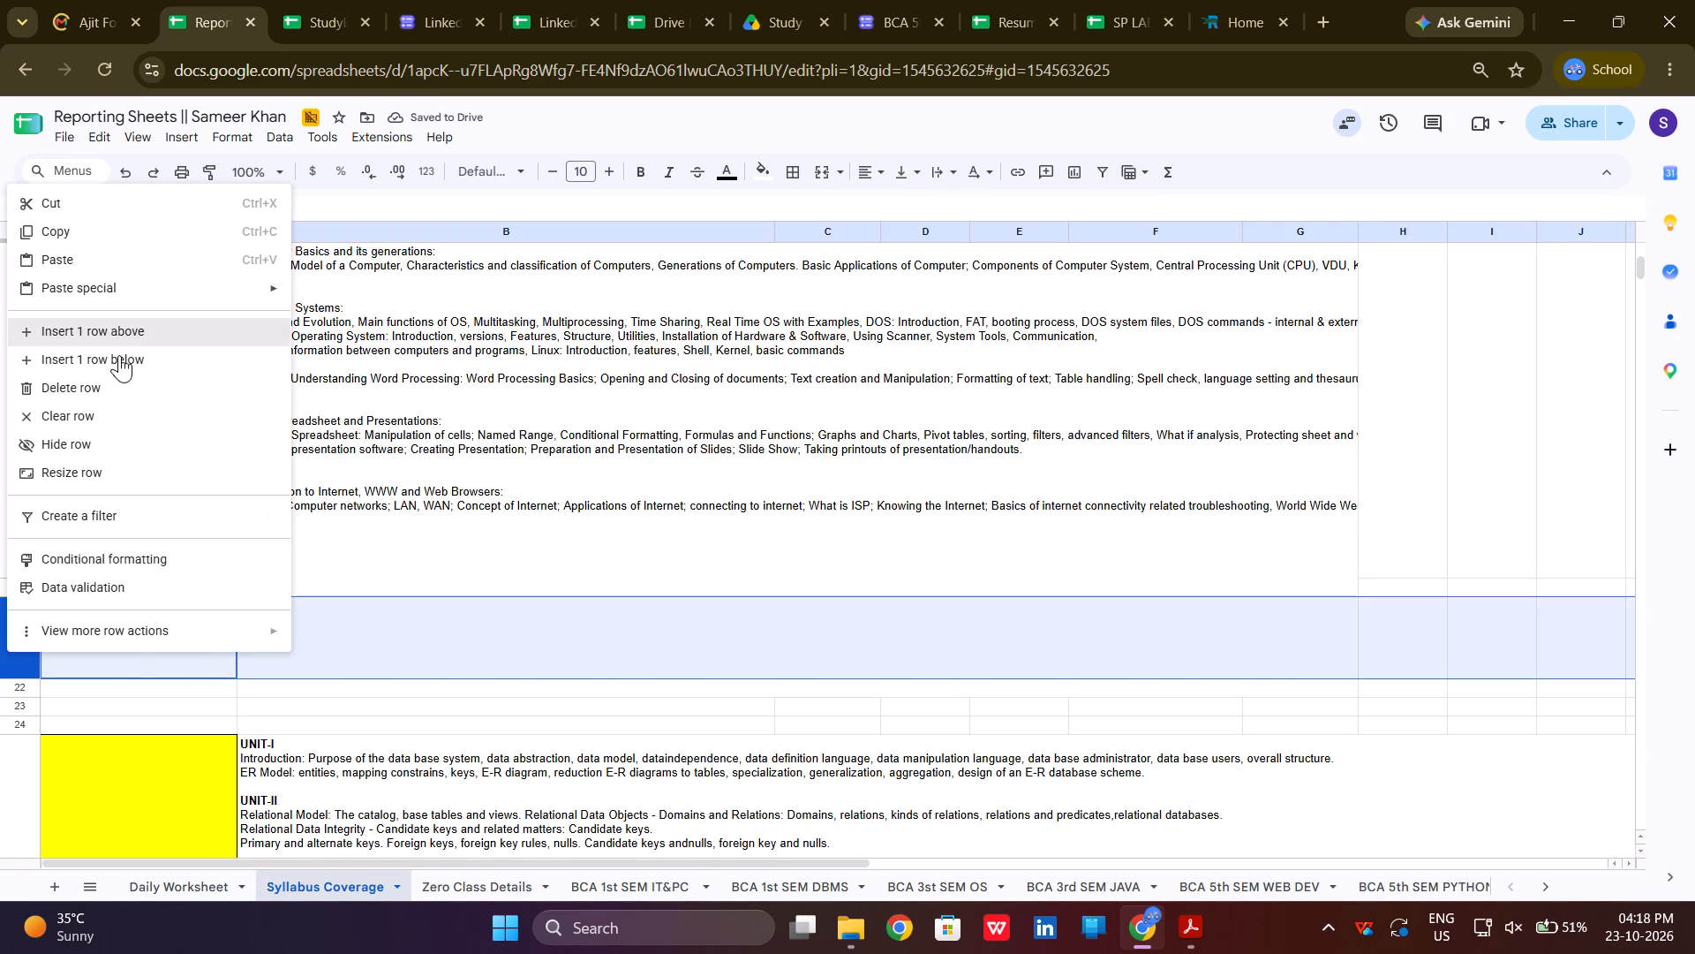
{"action": "left_click", "coordinate": [124, 384]}
{"action": "left_click", "coordinate": [518, 594]}
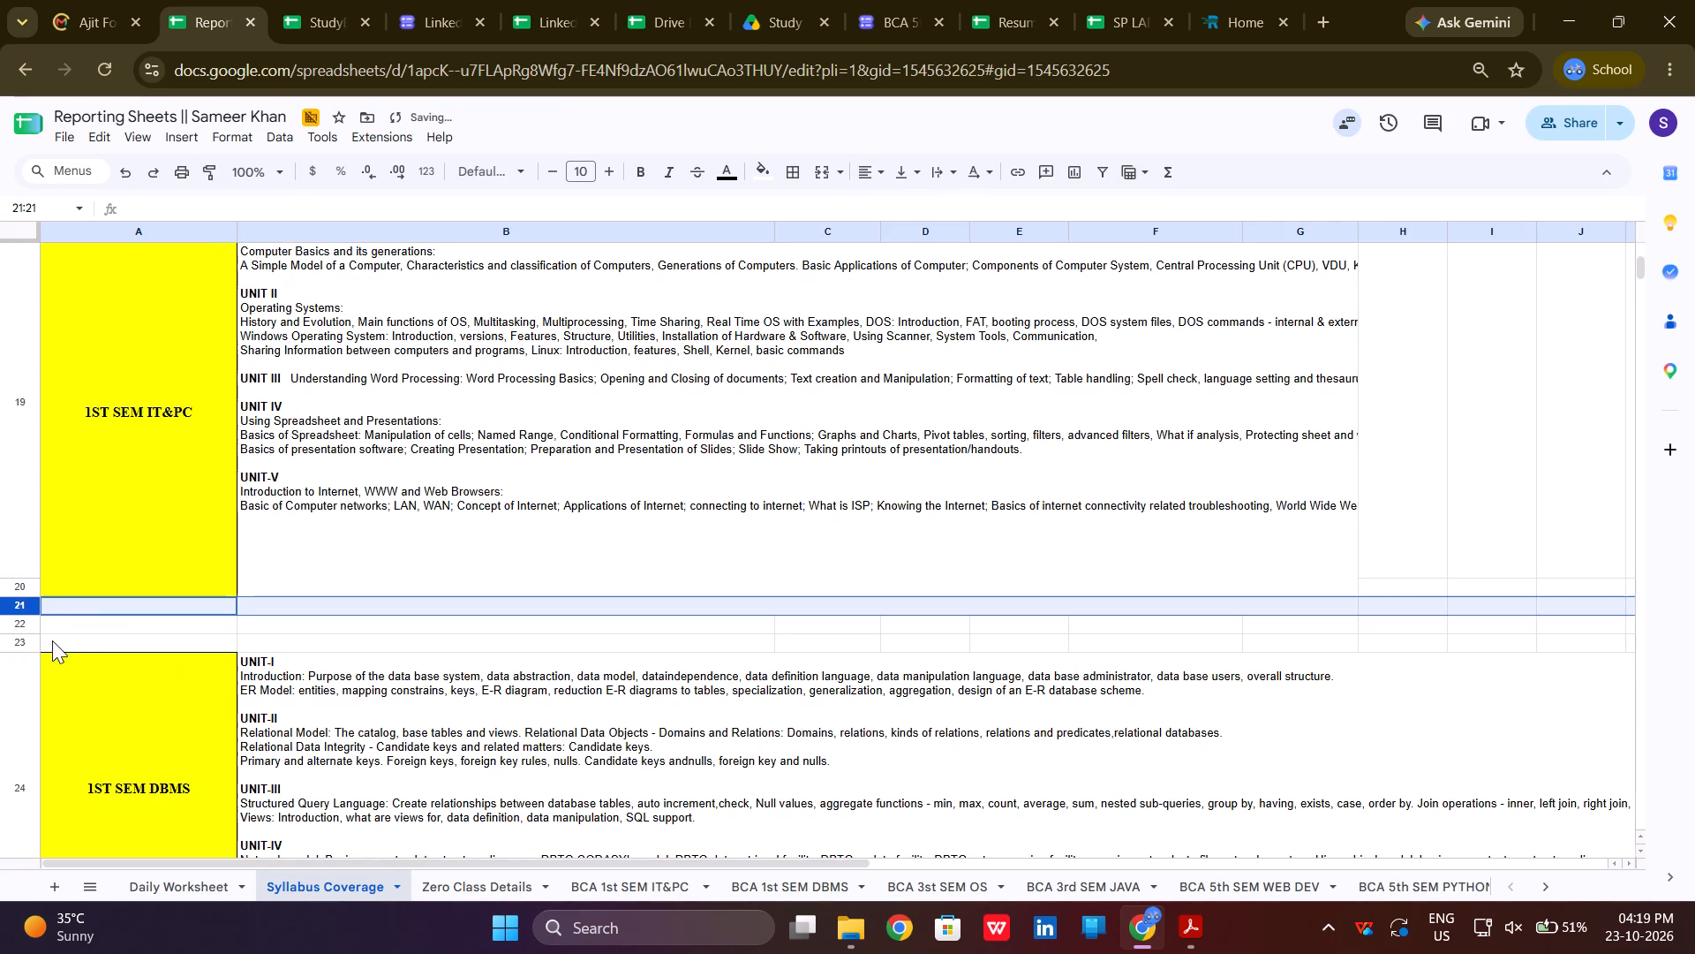
{"action": "left_click", "coordinate": [20, 583]}
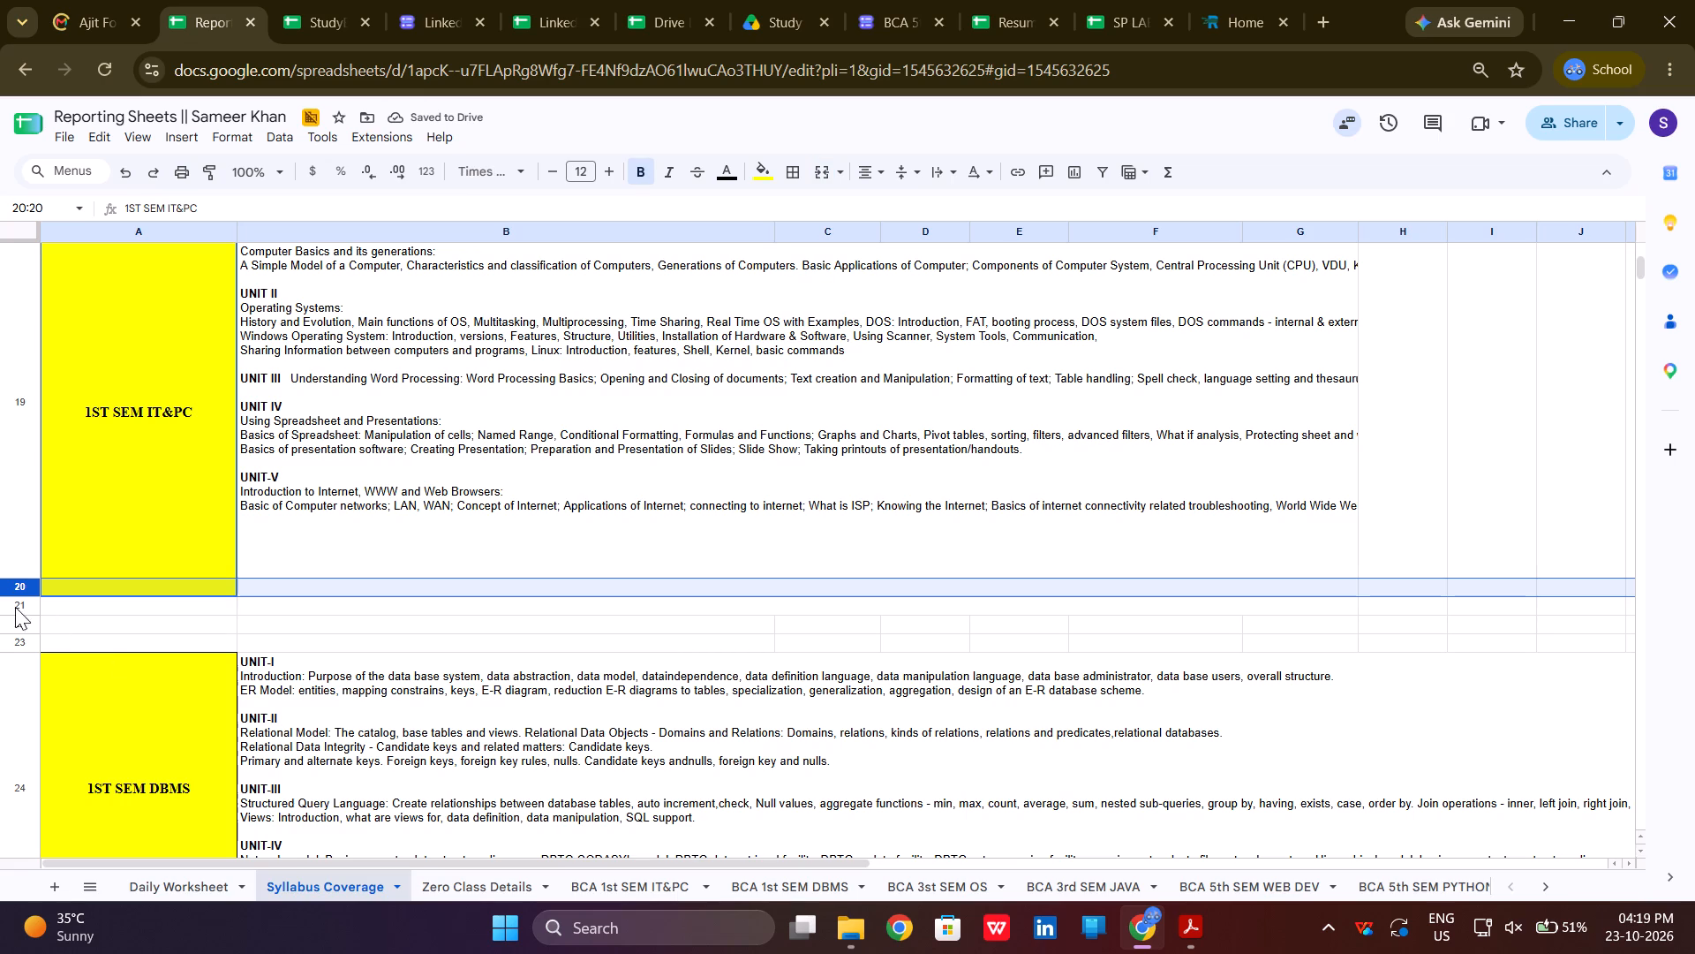
{"action": "right_click", "coordinate": [8, 592]}
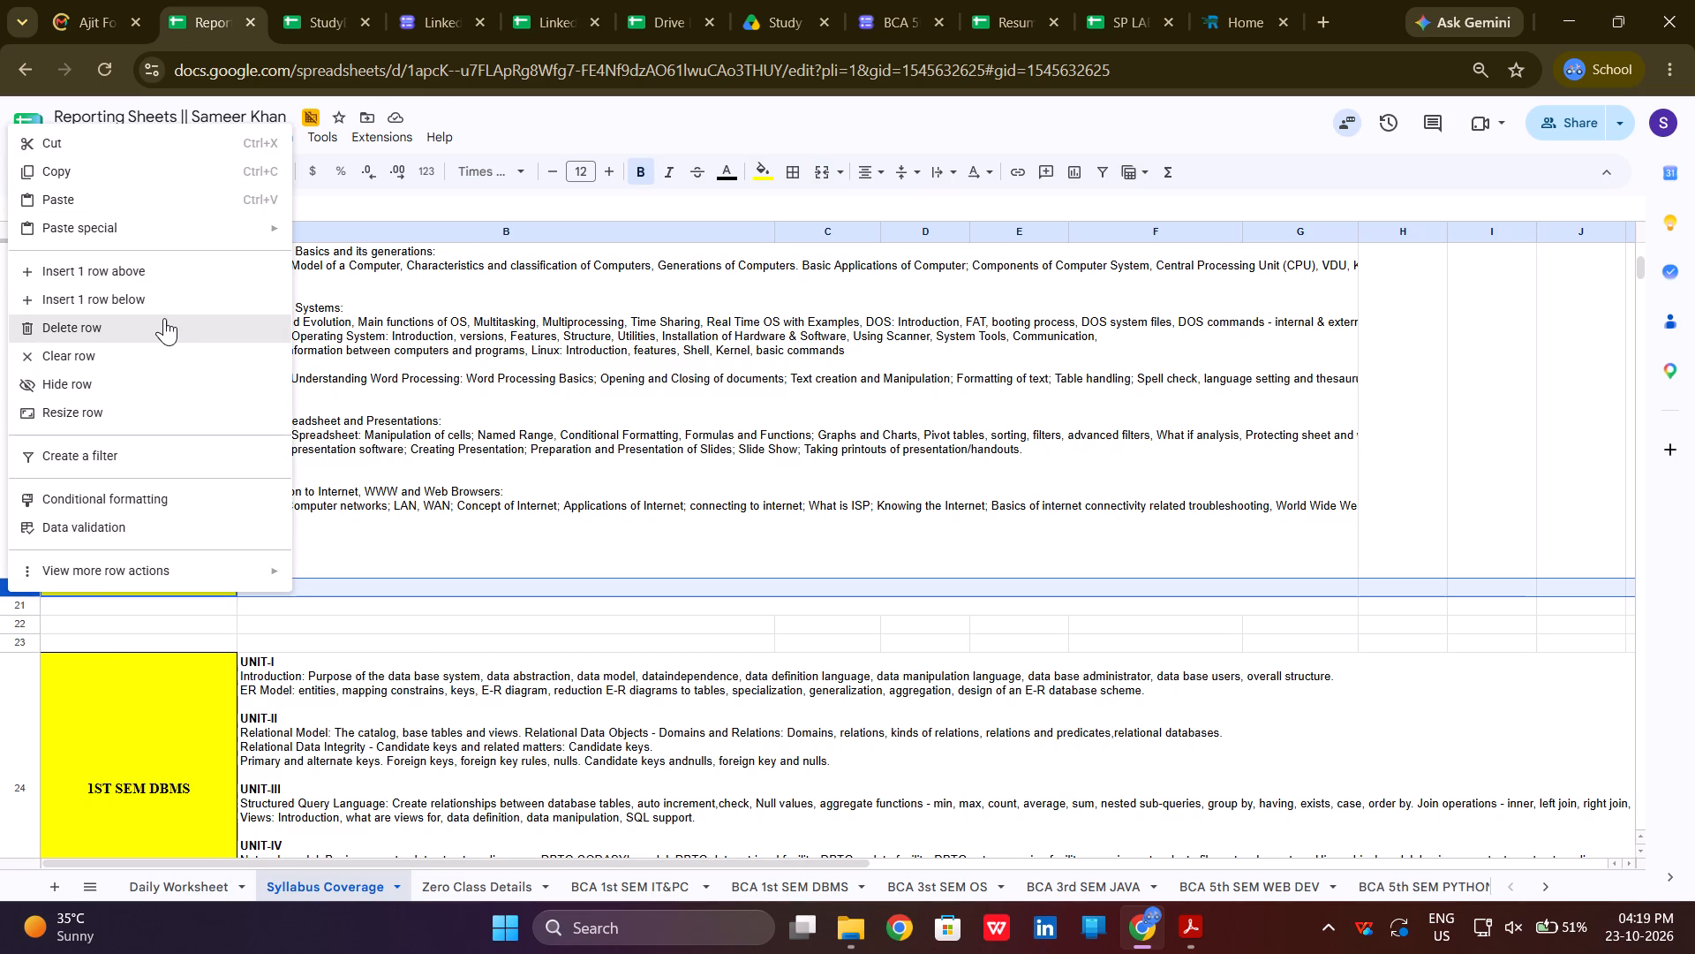
{"action": "left_click", "coordinate": [164, 320]}
{"action": "left_click", "coordinate": [464, 549]}
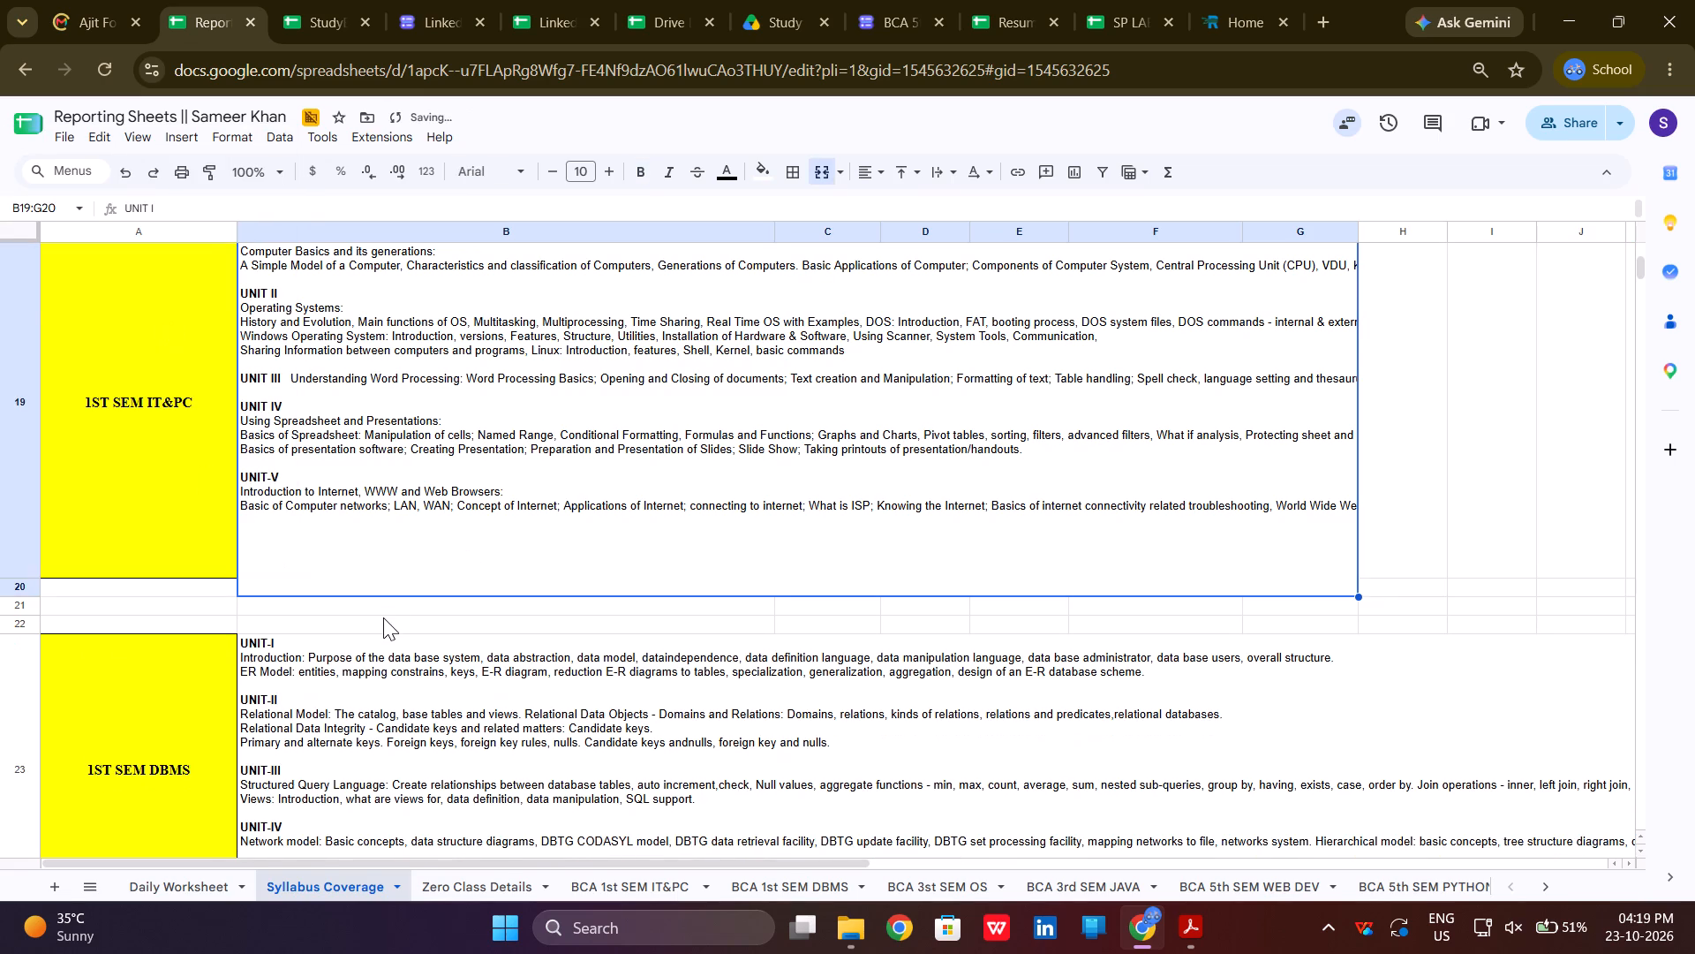
Check the height and spacing of the 1ST SEM IT&PC block against the 1ST SEM DBMS block.
{"action": "scroll", "coordinate": [382, 617], "scroll_direction": "up", "scroll_amount": 1}
{"action": "scroll", "coordinate": [382, 617], "scroll_direction": "down", "scroll_amount": 1}
{"action": "left_click", "coordinate": [140, 620]}
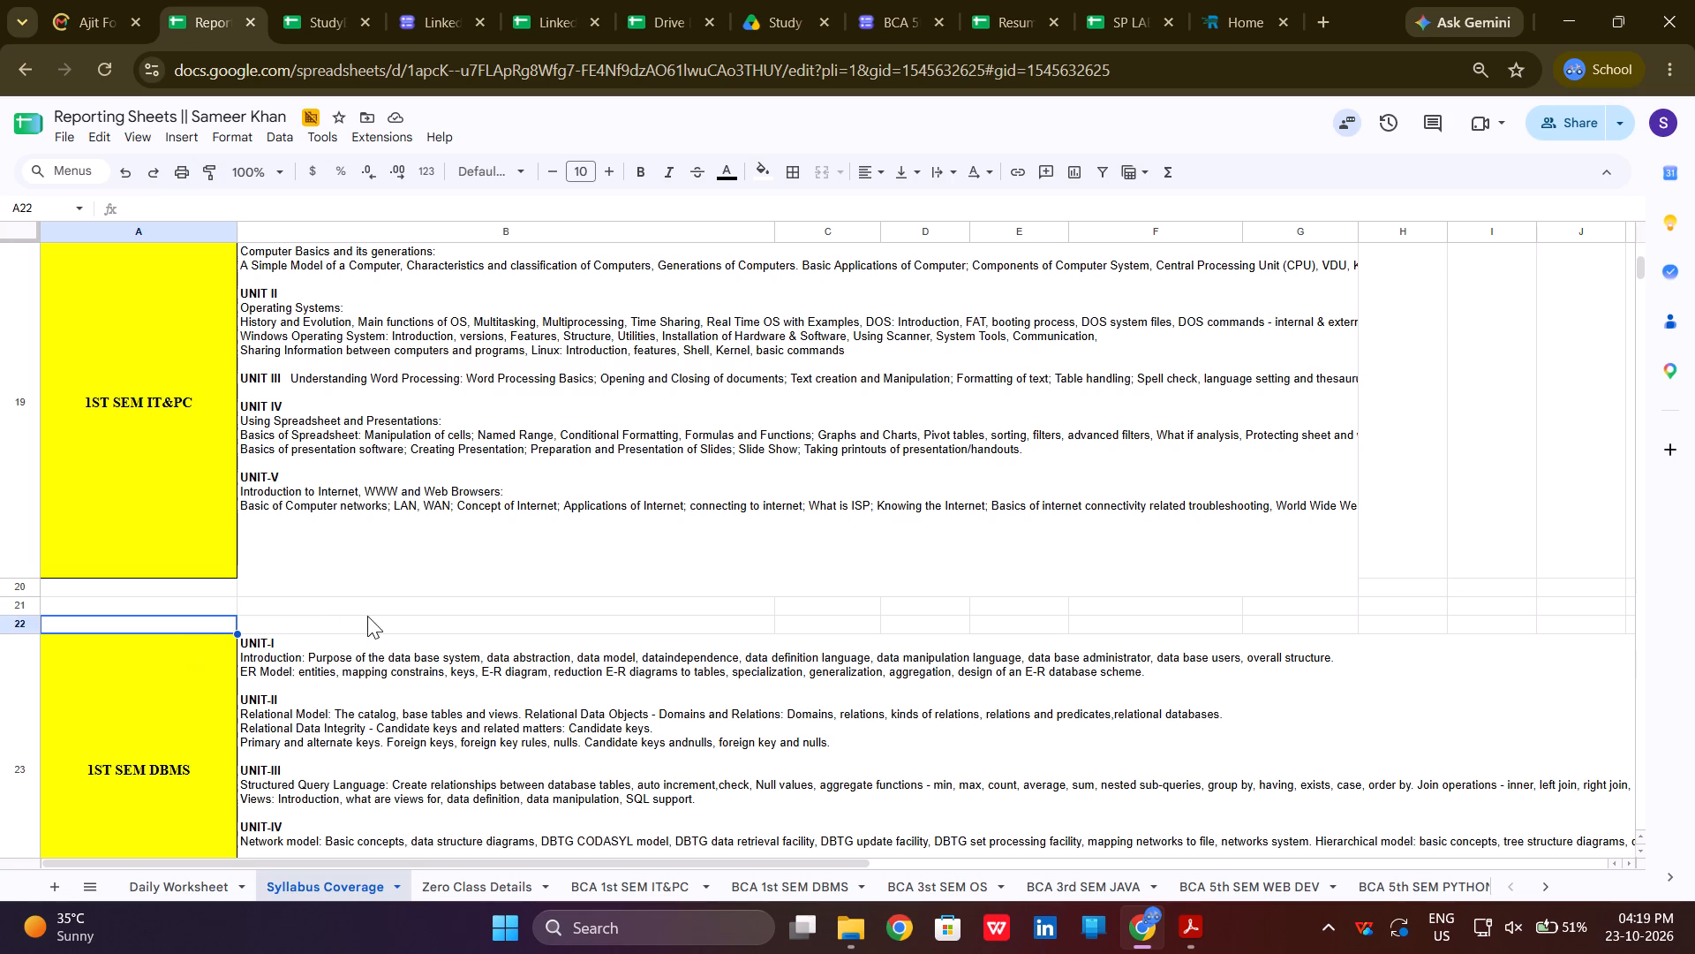
{"action": "scroll", "coordinate": [568, 646], "scroll_direction": "down", "scroll_amount": 1}
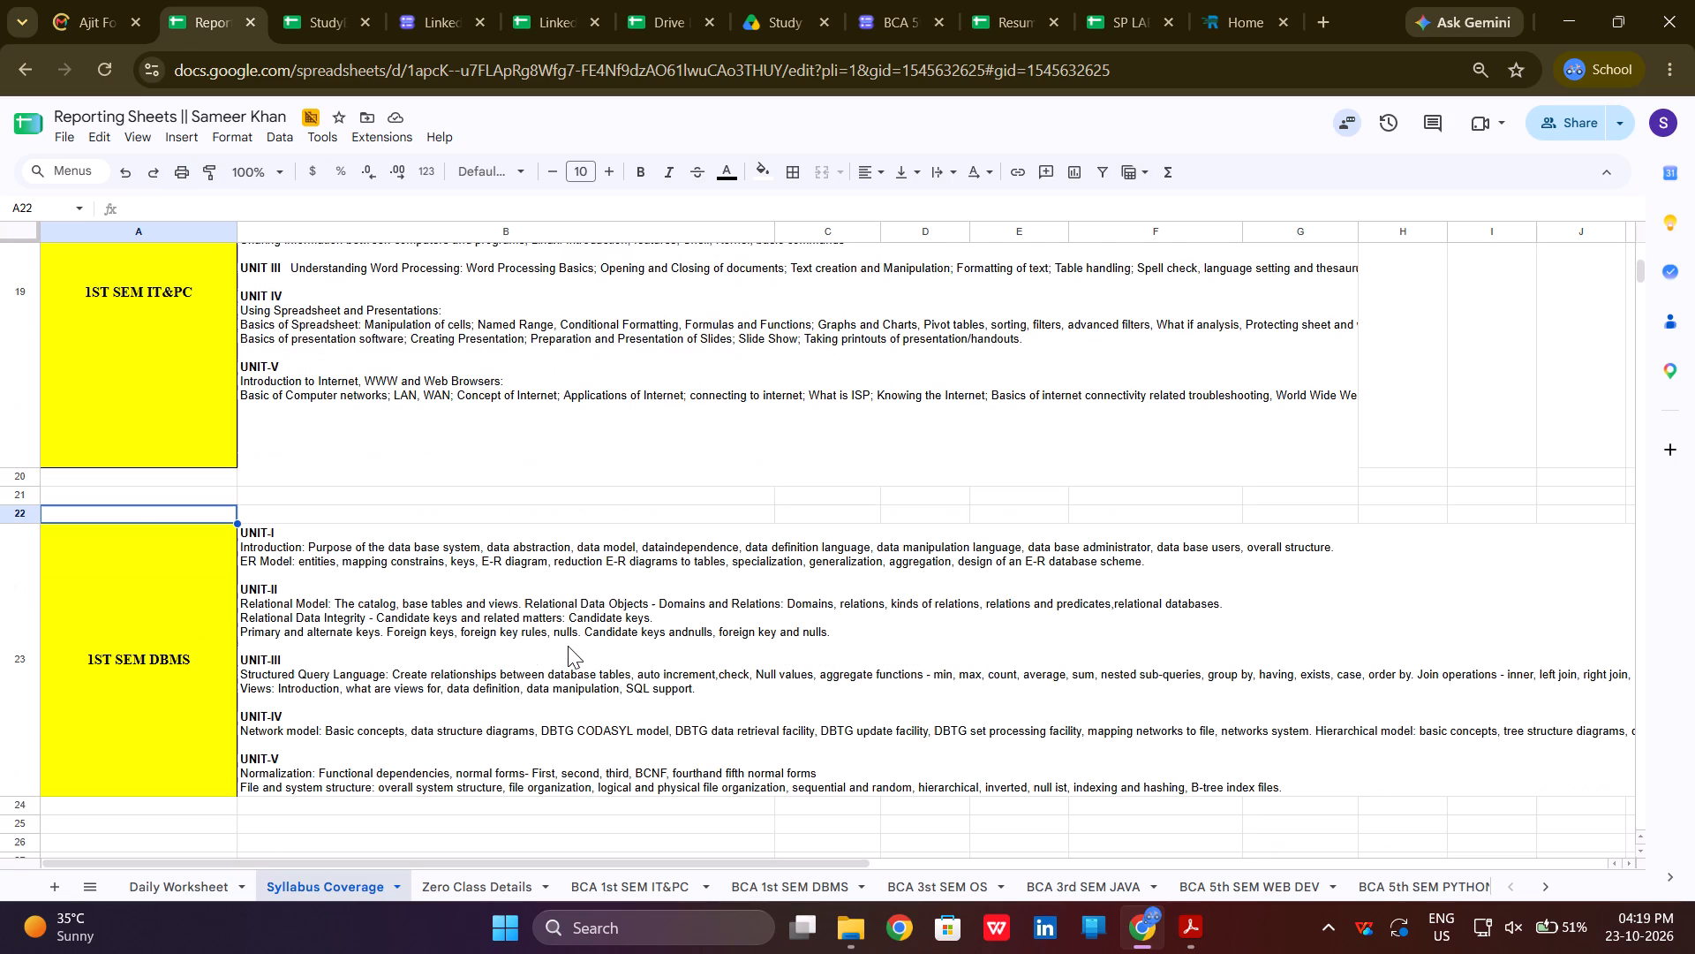
{"action": "scroll", "coordinate": [568, 646], "scroll_direction": "up", "scroll_amount": 4}
{"action": "scroll", "coordinate": [568, 646], "scroll_direction": "down", "scroll_amount": 2}
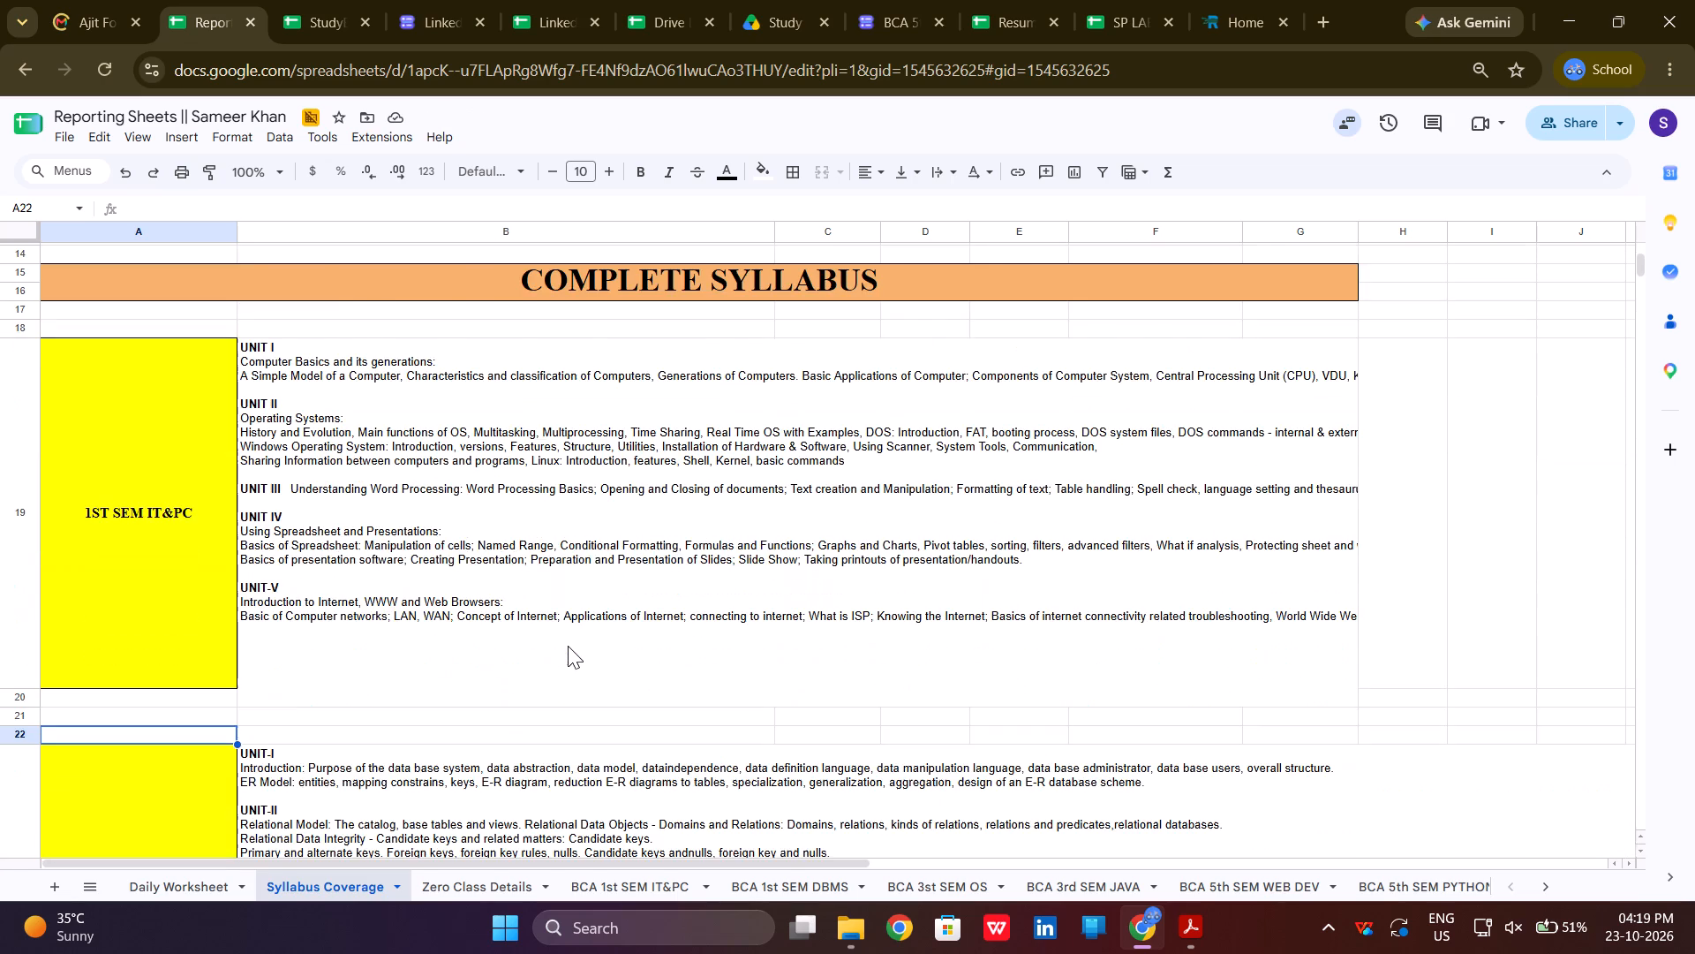
{"action": "scroll", "coordinate": [568, 646], "scroll_direction": "down", "scroll_amount": 2}
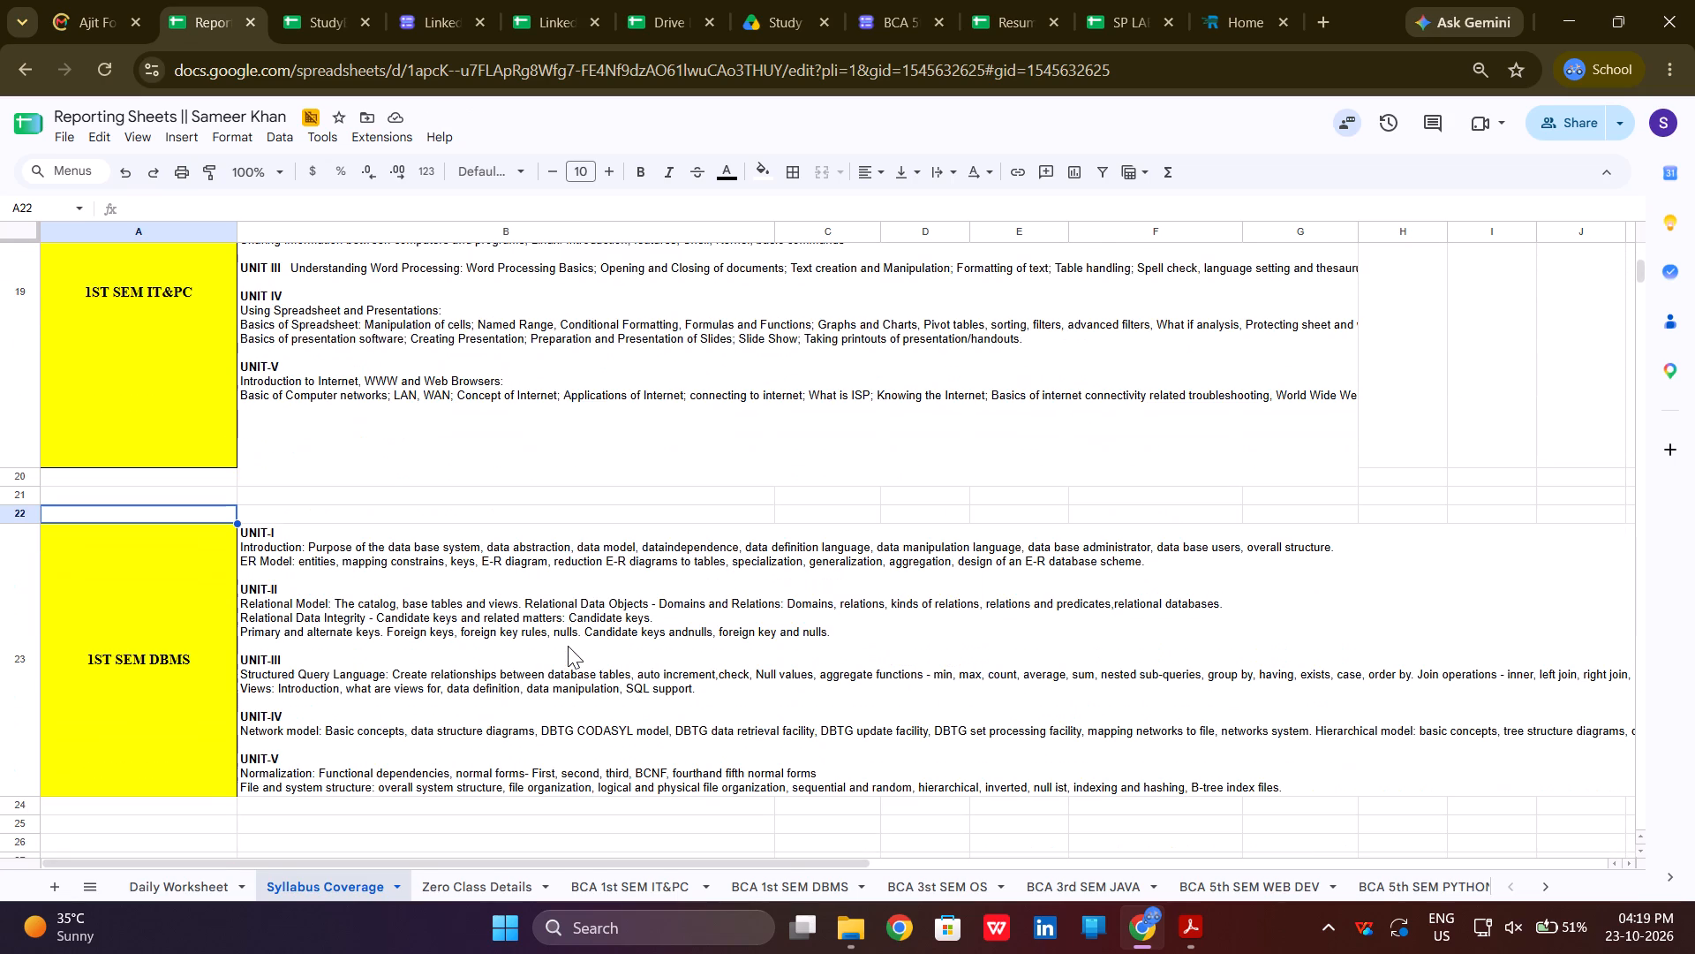
Reduce the height of row 19 so the 1ST SEM IT&PC block ends shortly below its UNIT-V text.
{"action": "scroll", "coordinate": [568, 646], "scroll_direction": "up", "scroll_amount": 3}
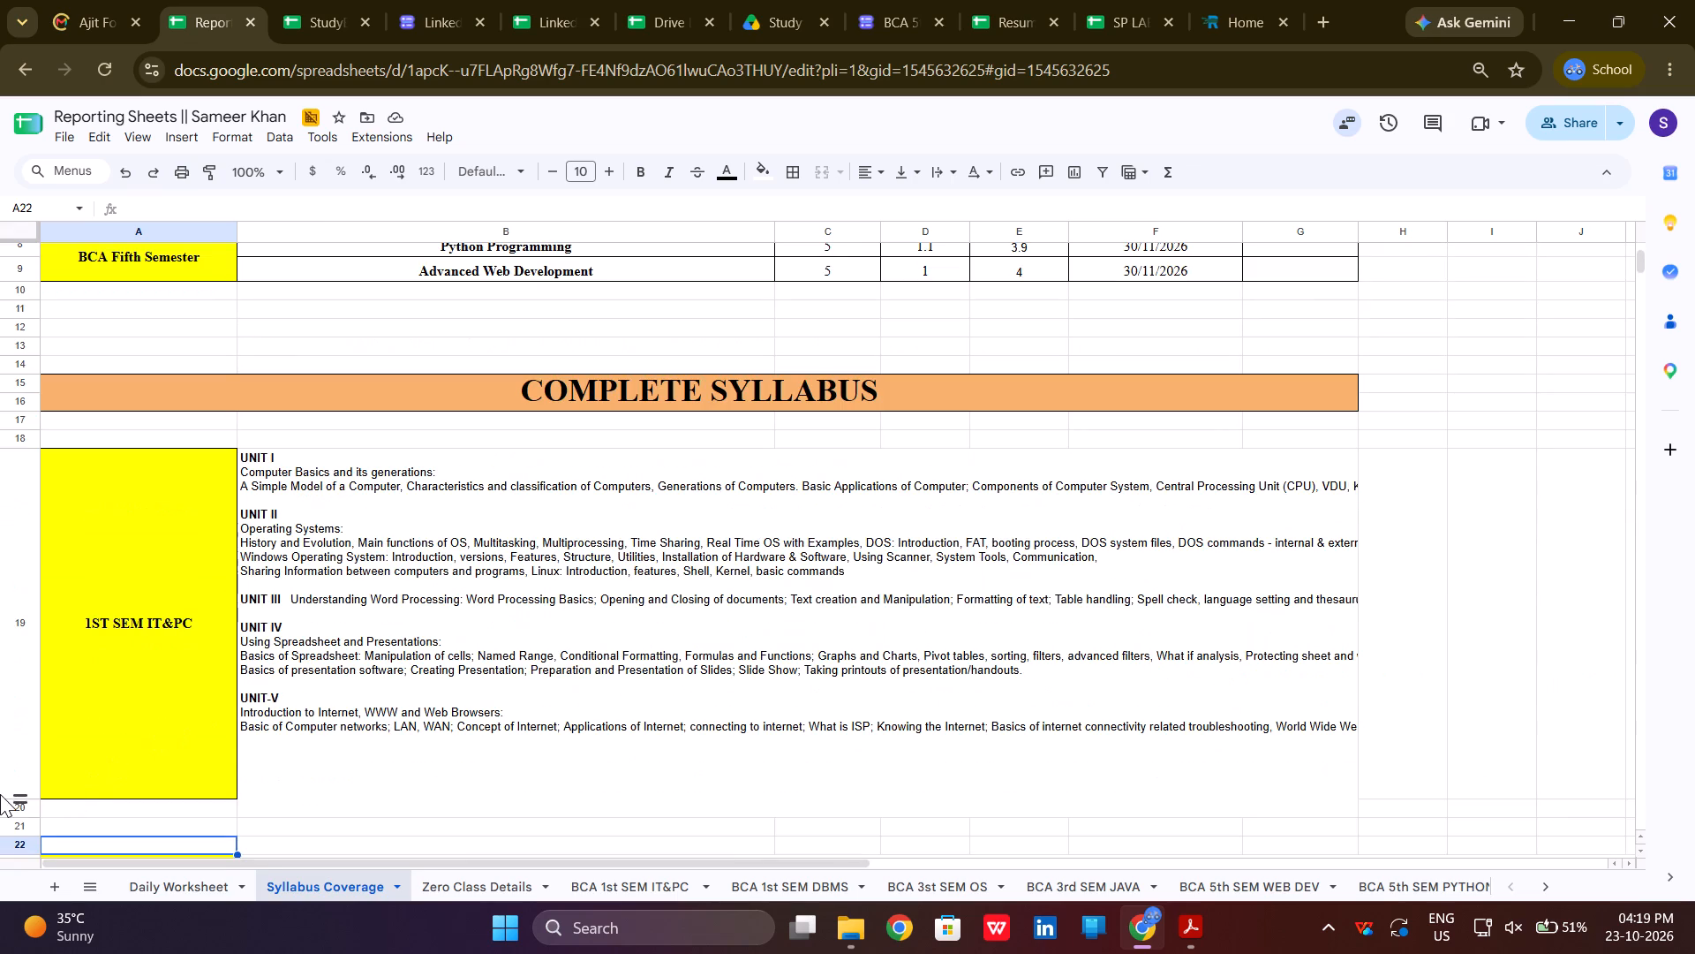
{"action": "left_click_drag", "start_coordinate": [19, 799], "coordinate": [18, 747]}
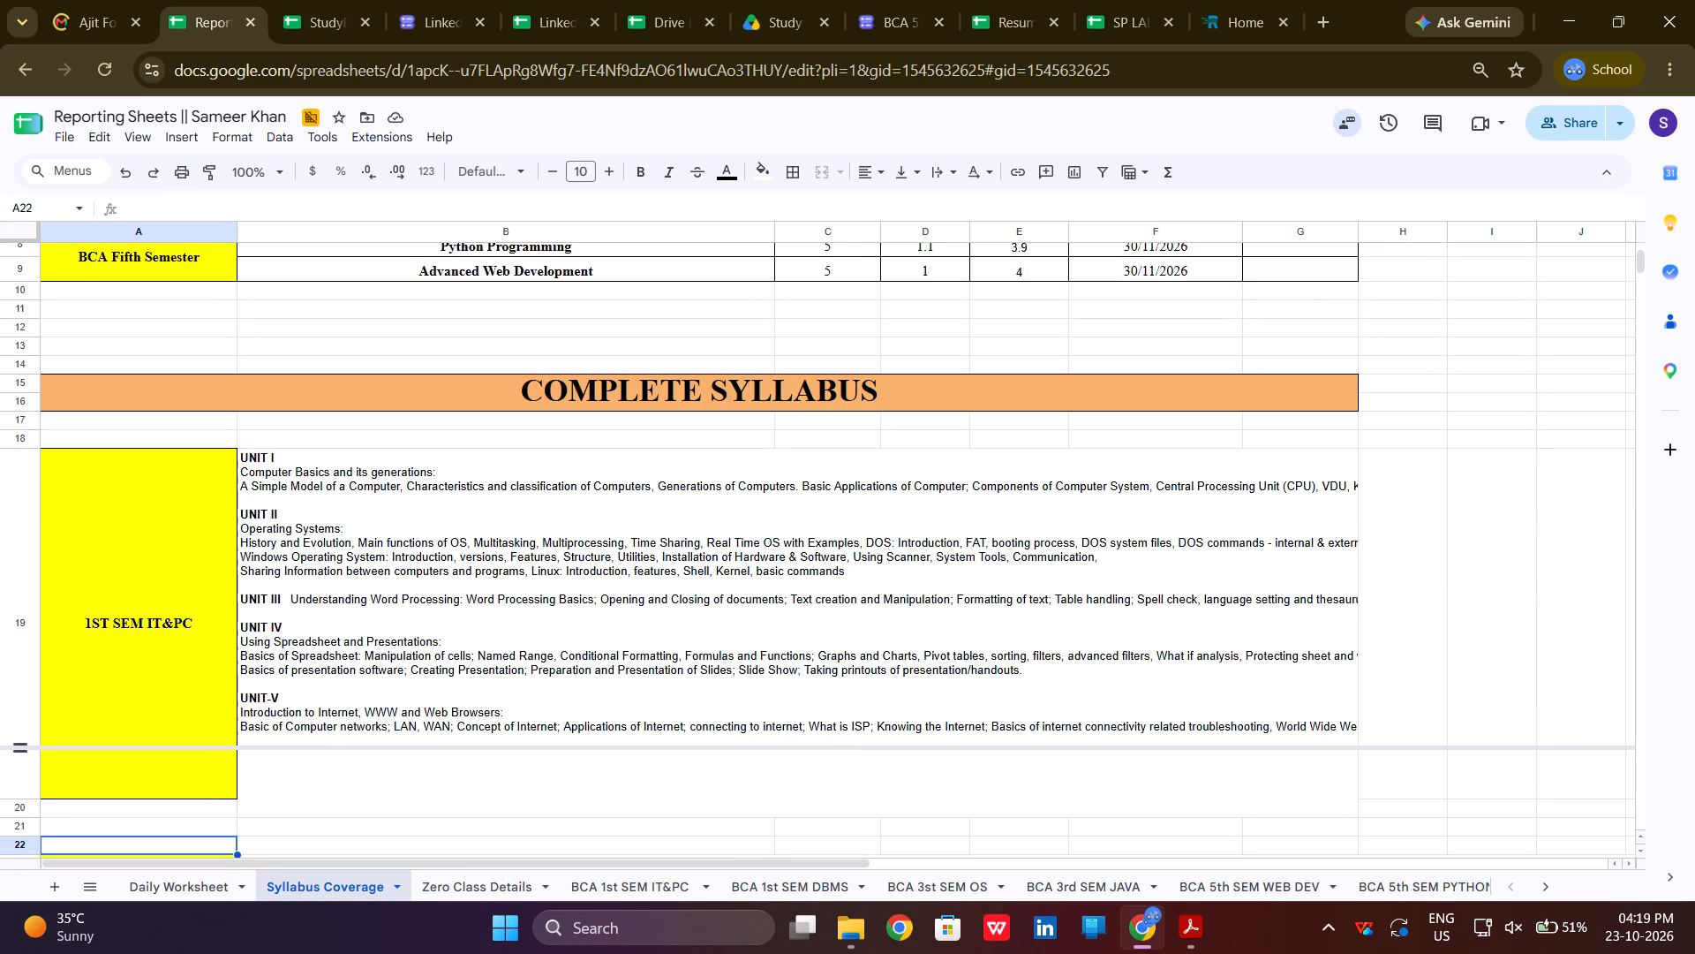
{"action": "left_click_drag", "start_coordinate": [18, 747], "coordinate": [18, 746]}
Delete row 30 so the 3RD SEM JAVA label spans only the row holding its syllabus text.
{"action": "scroll", "coordinate": [503, 657], "scroll_direction": "down", "scroll_amount": 1}
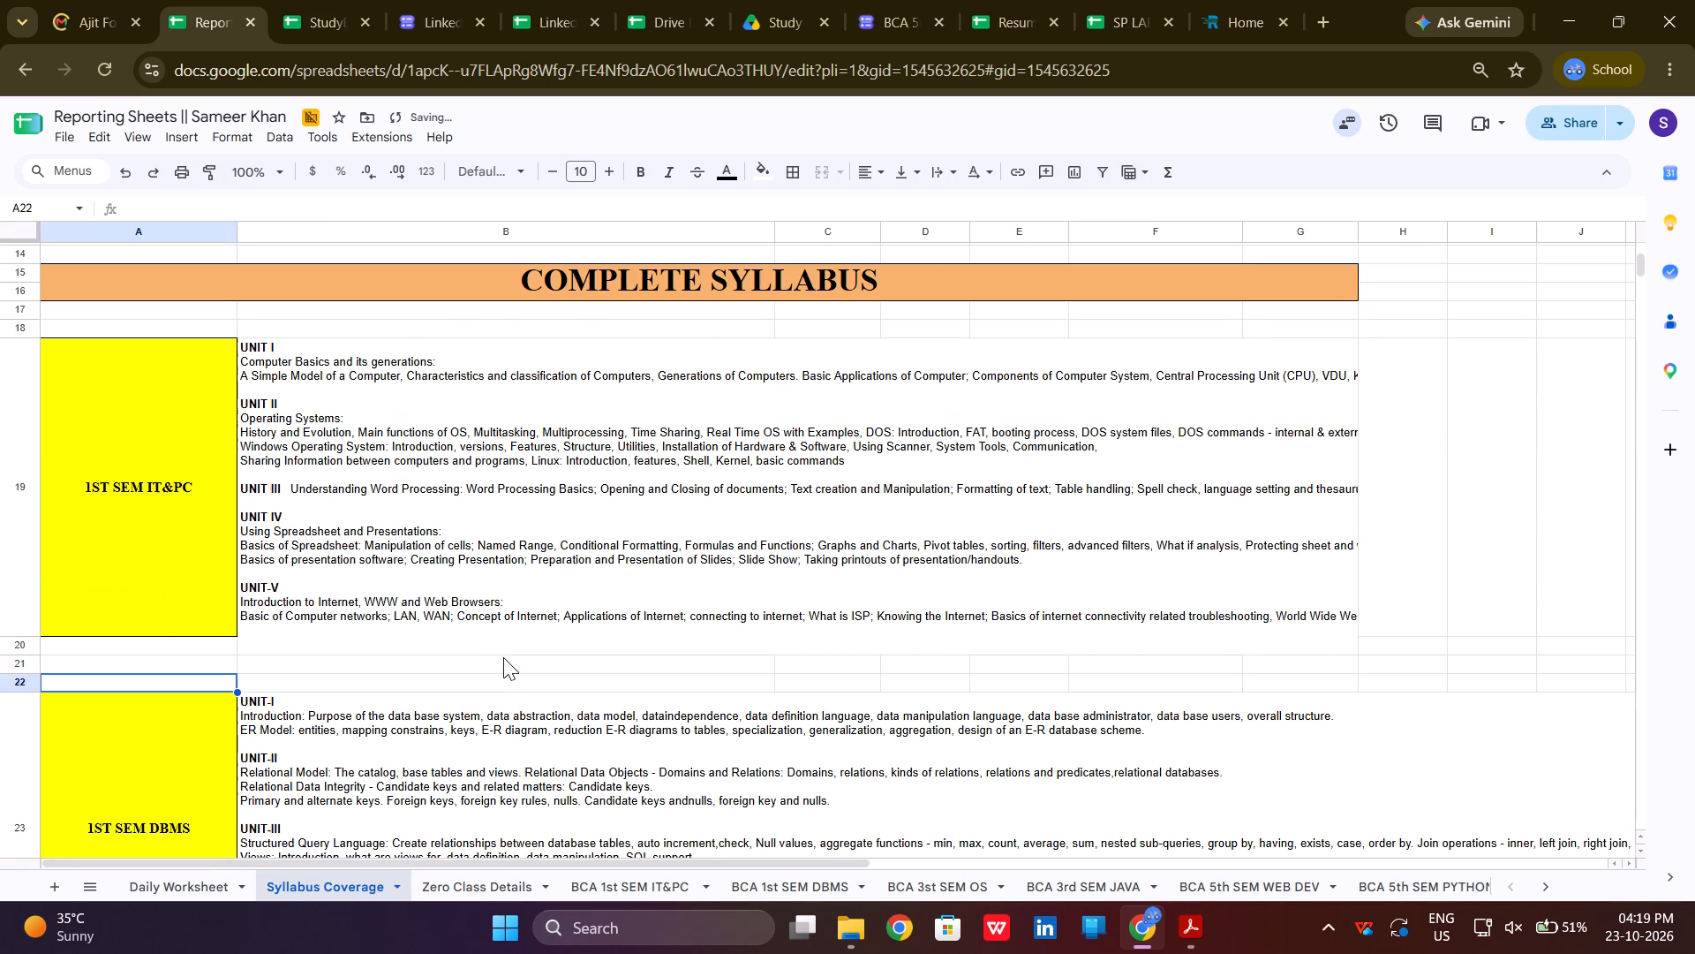
{"action": "scroll", "coordinate": [503, 657], "scroll_direction": "down", "scroll_amount": 5}
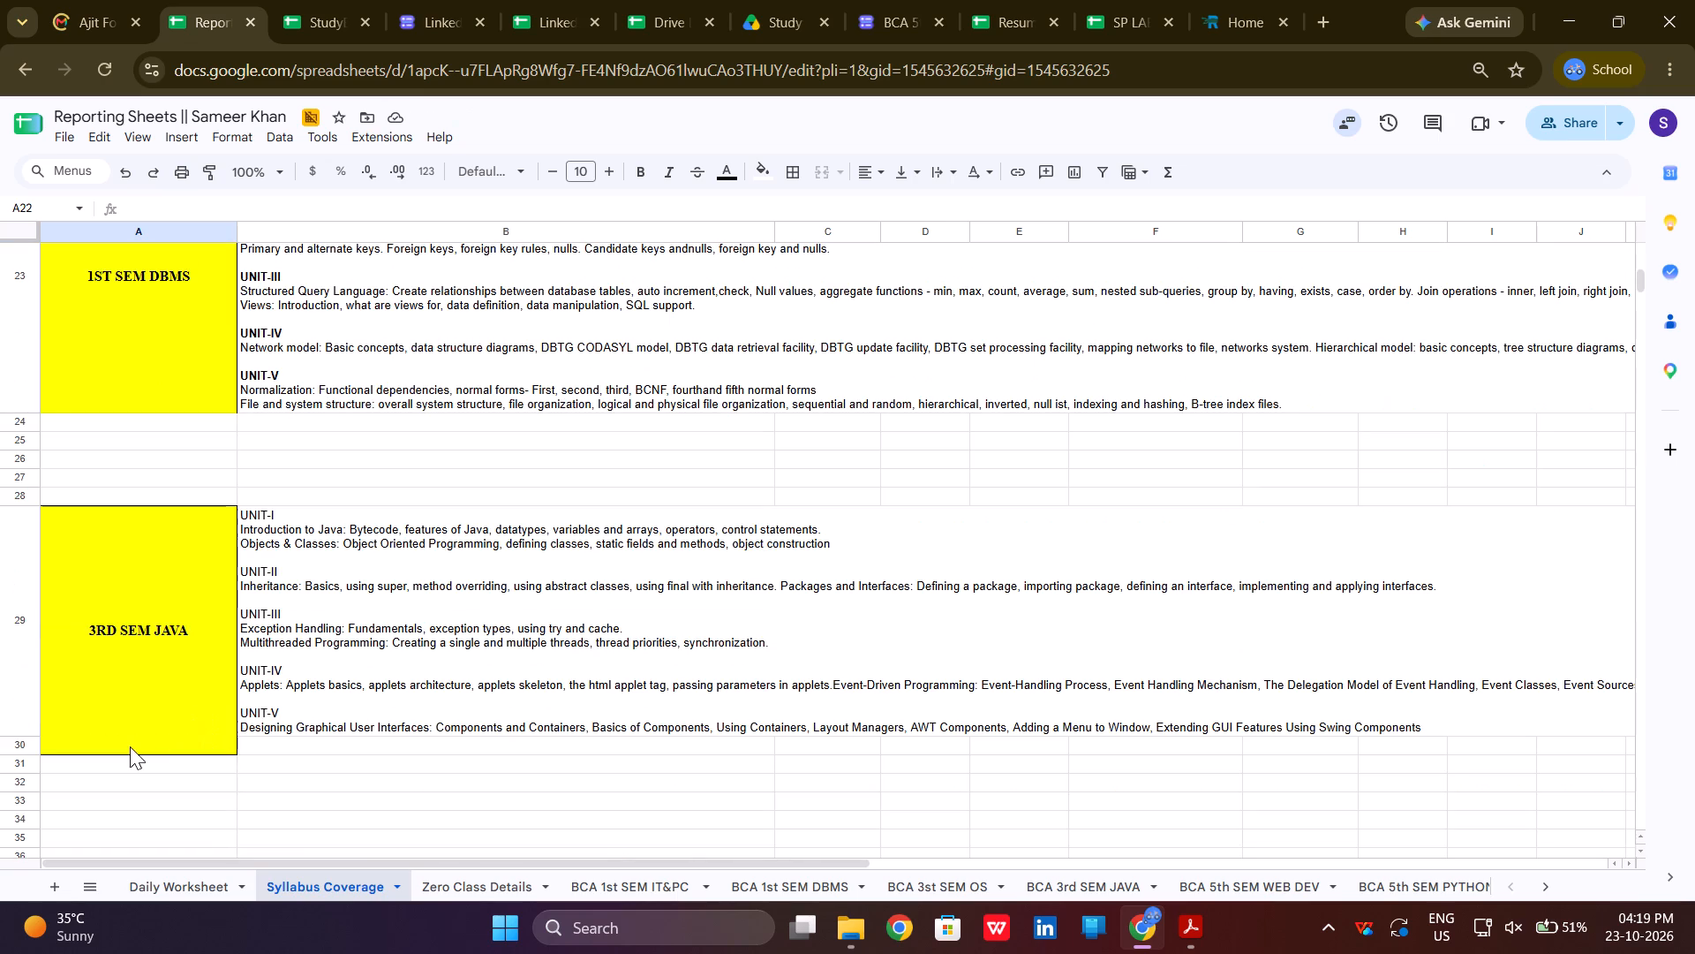
{"action": "left_click", "coordinate": [8, 743]}
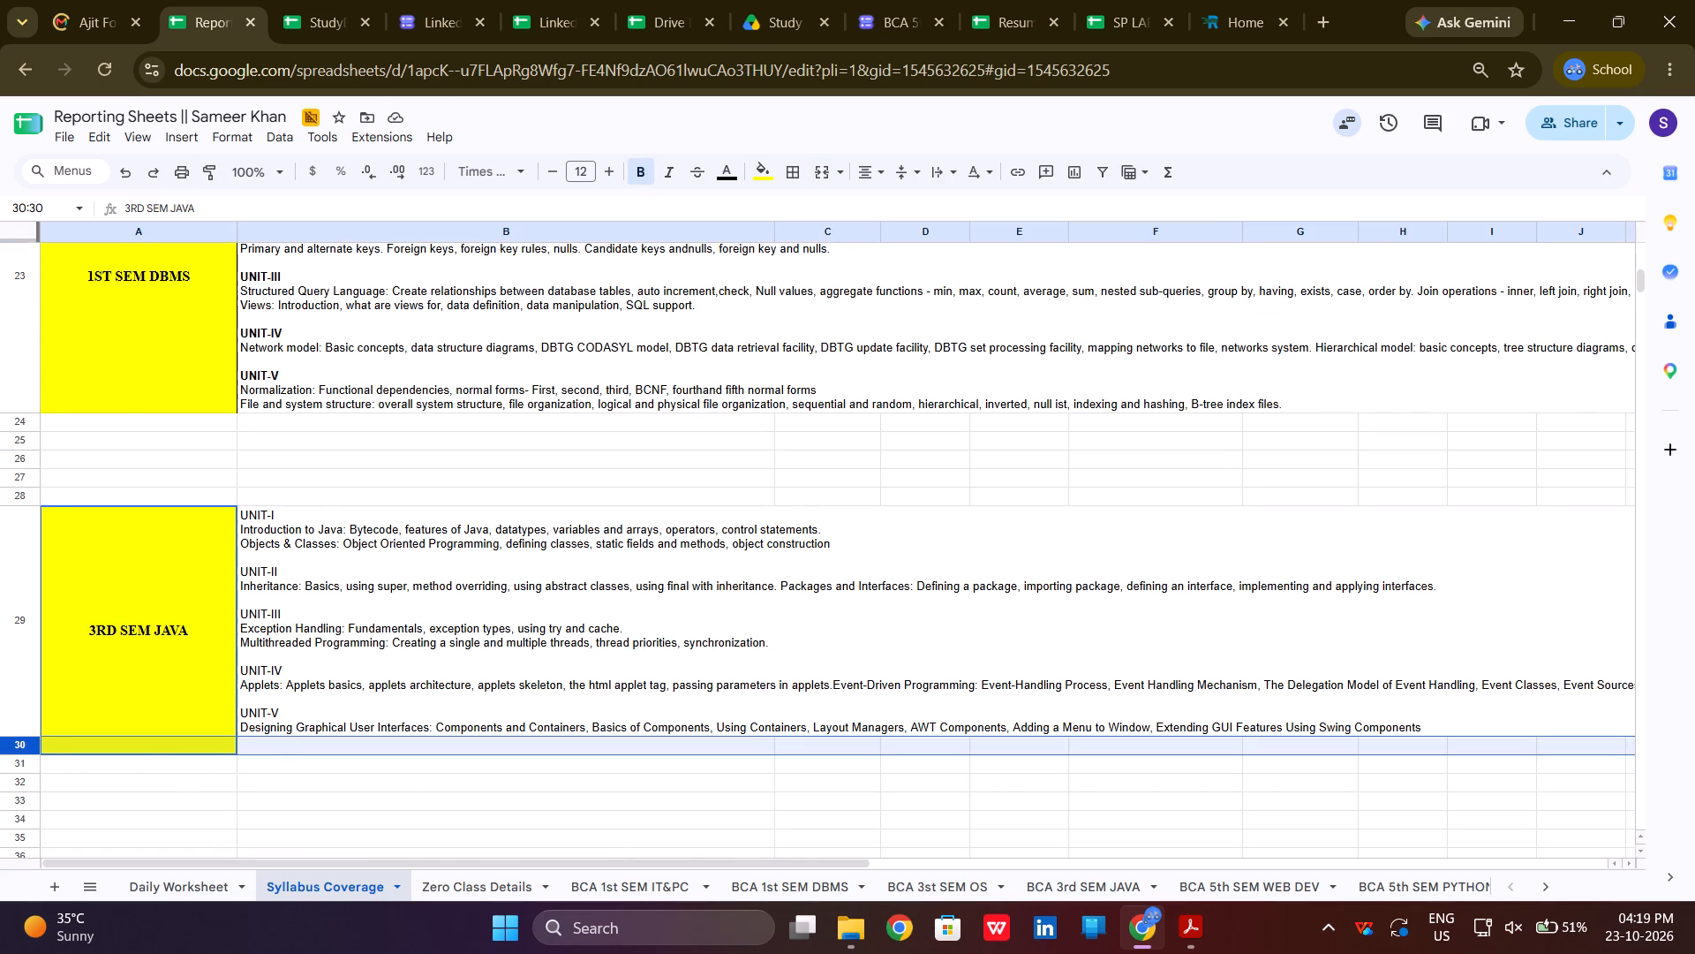
{"action": "right_click", "coordinate": [24, 741]}
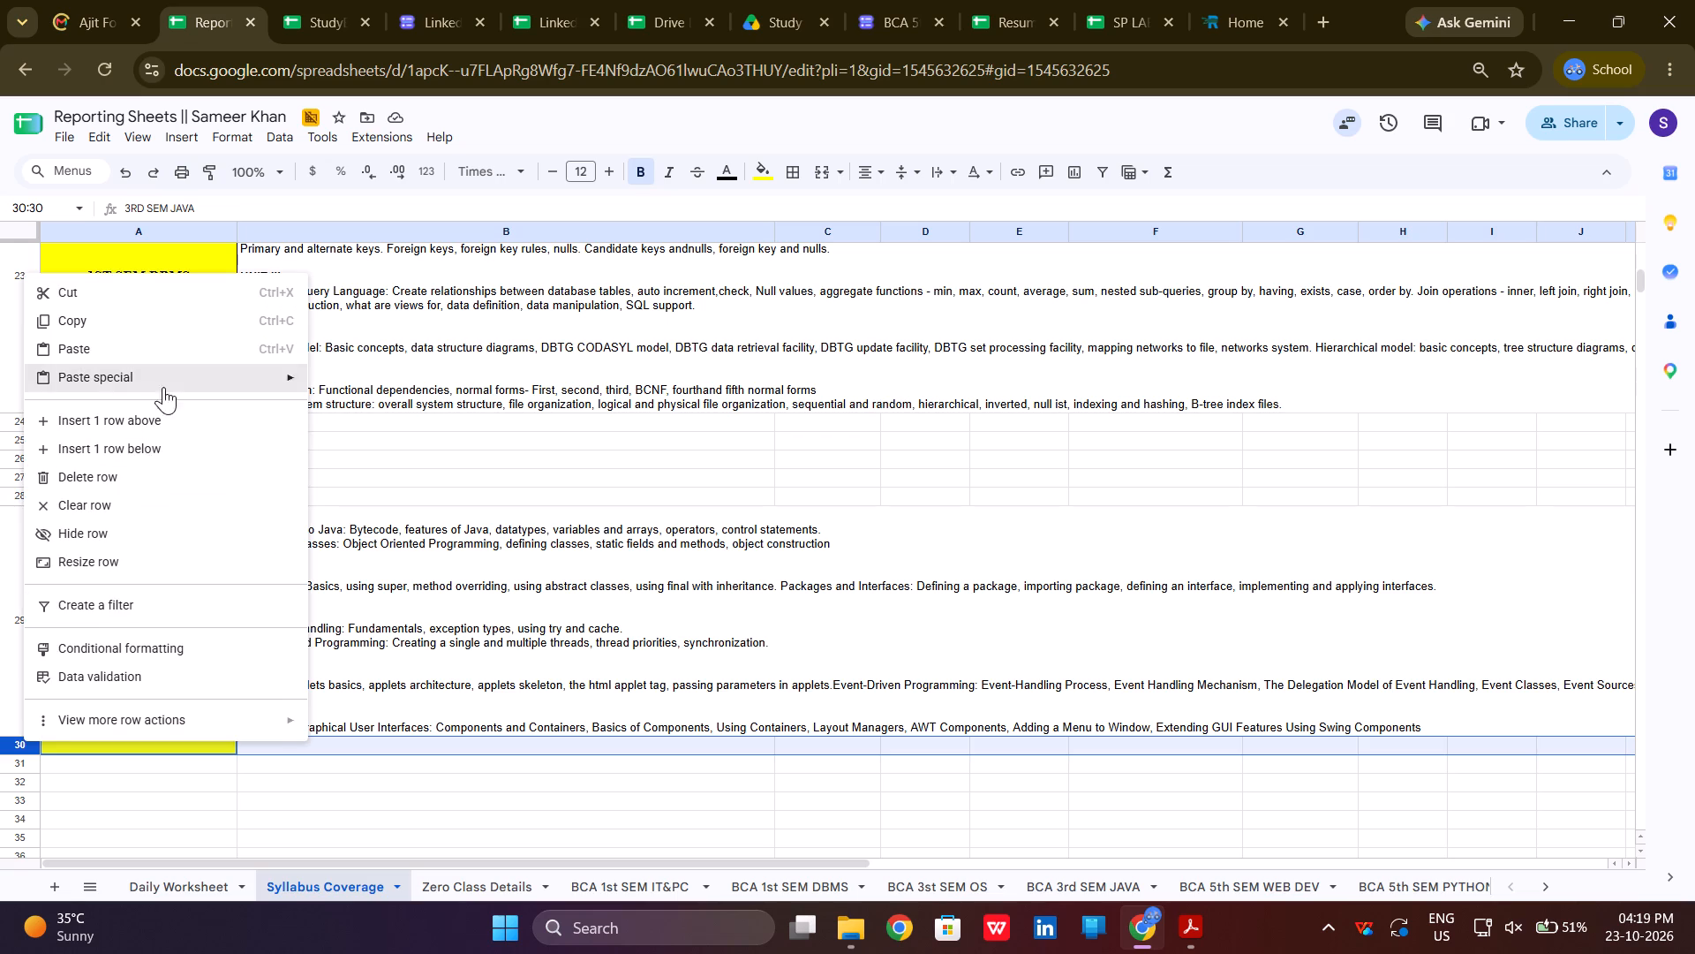
{"action": "left_click", "coordinate": [159, 483]}
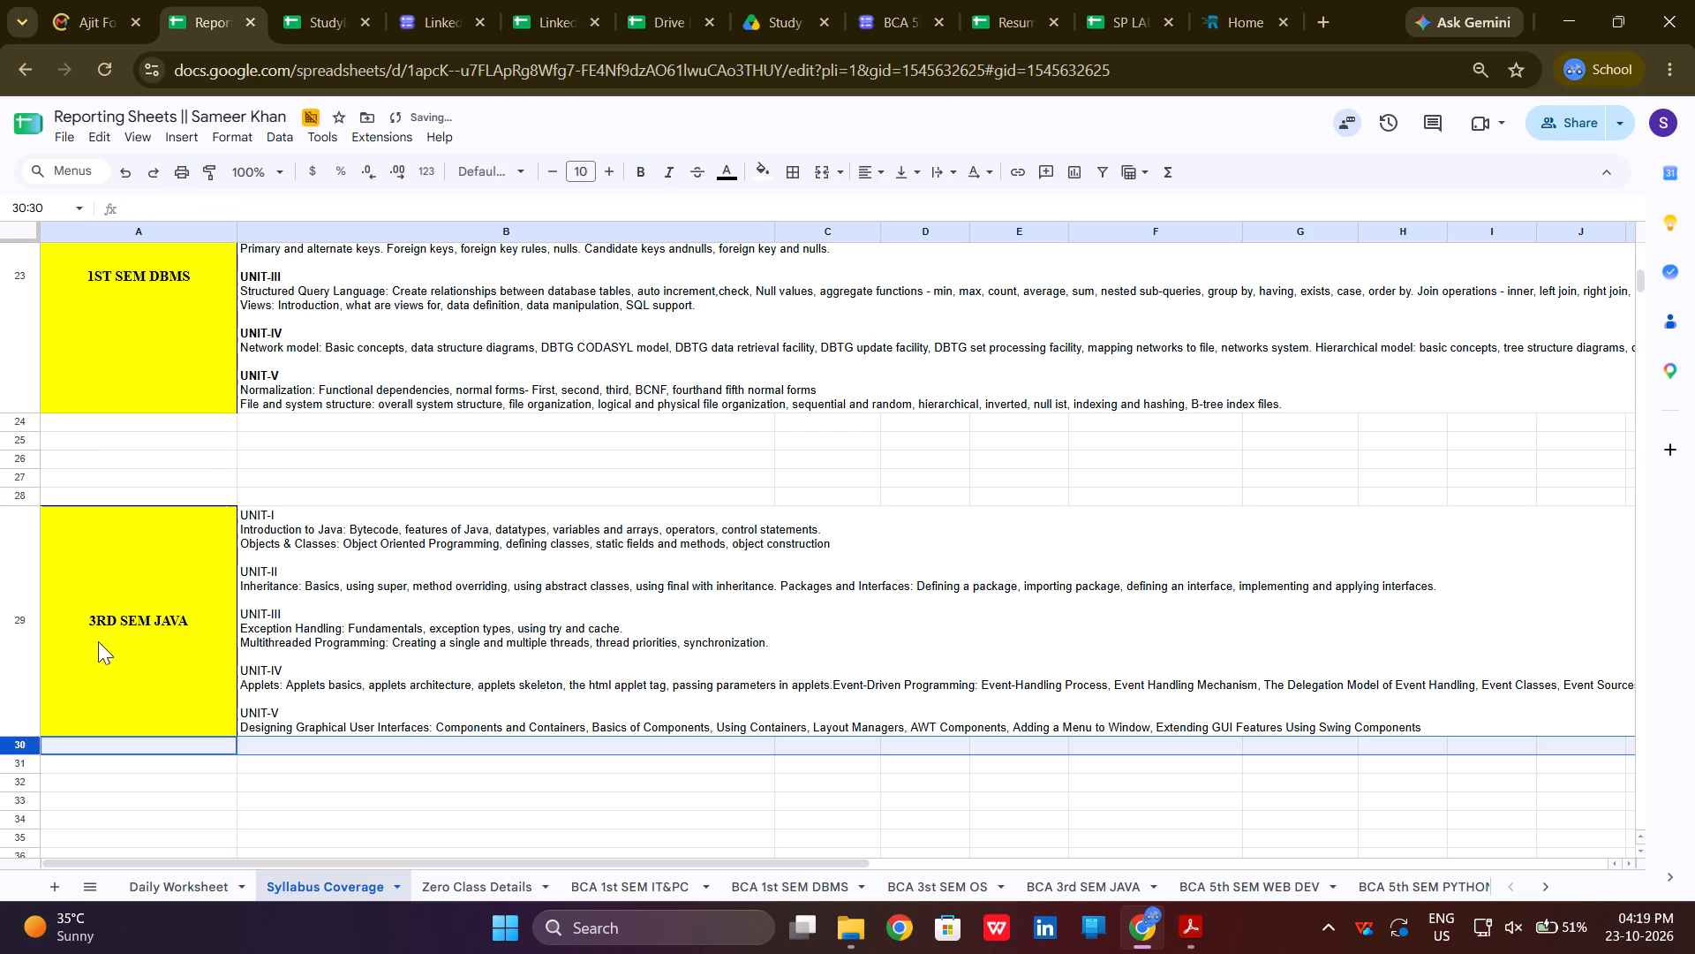
In the BCA NEP syllabus PDF, select and copy the Operating System syllabus text from UNIT-I through UNIT-V.
{"action": "left_click", "coordinate": [470, 664]}
{"action": "left_click", "coordinate": [204, 806]}
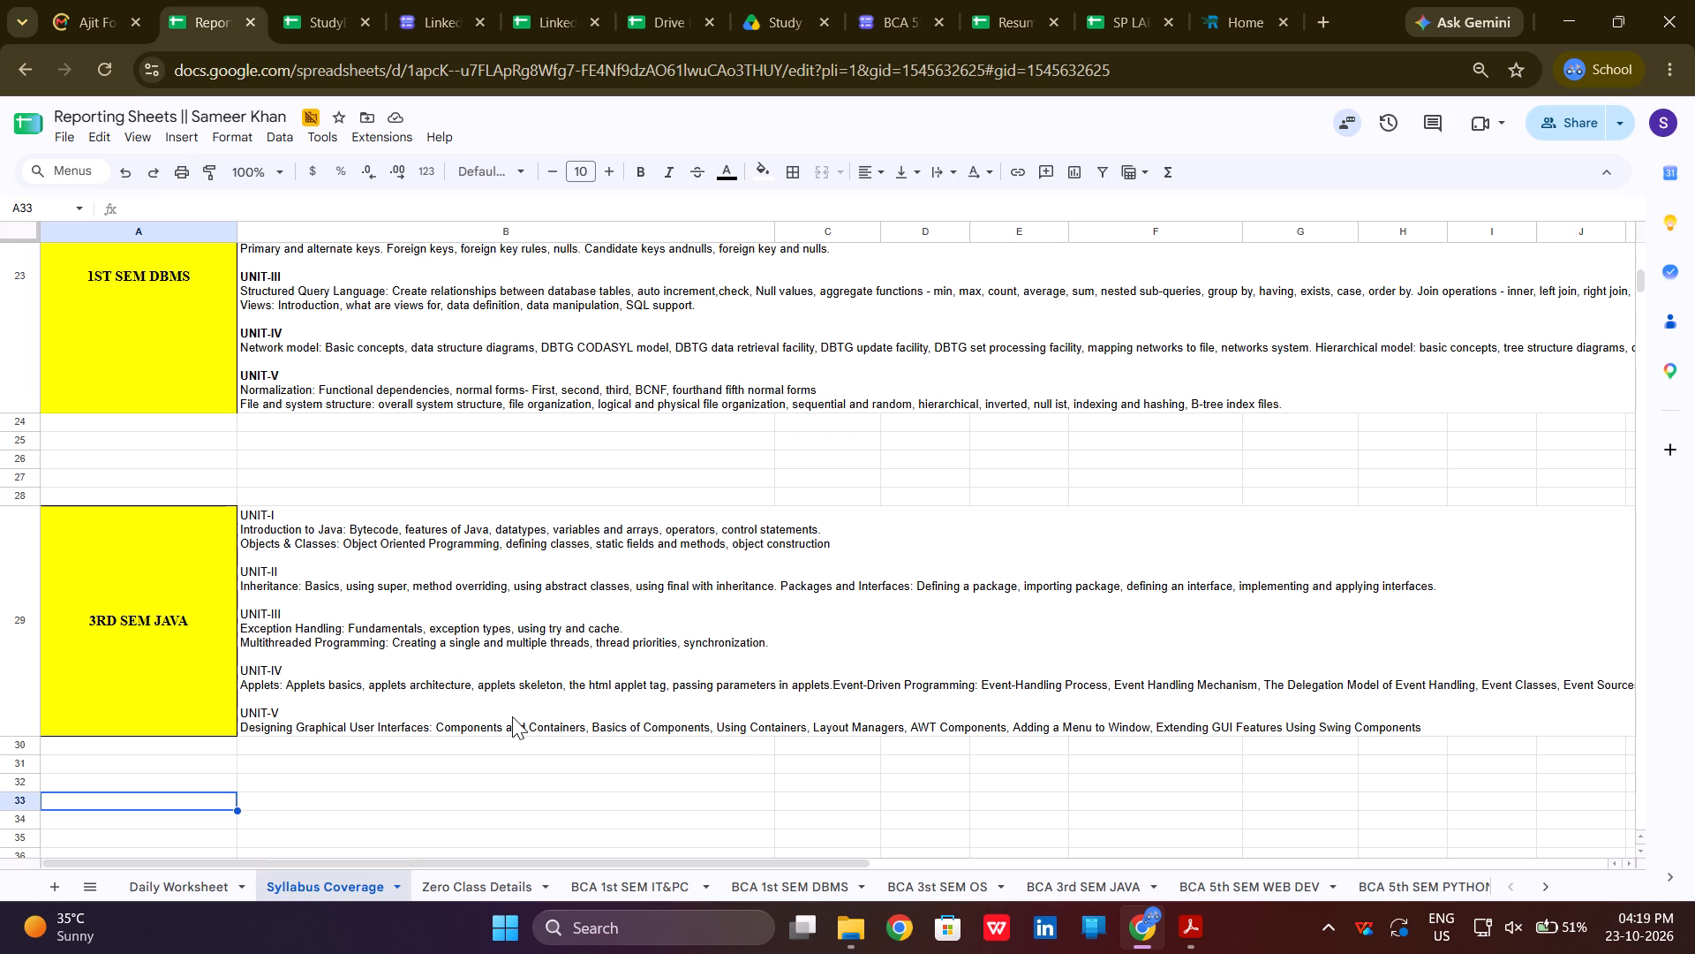
{"action": "key", "text": "alt+Tab"}
{"action": "scroll", "coordinate": [858, 678], "scroll_direction": "down", "scroll_amount": 2}
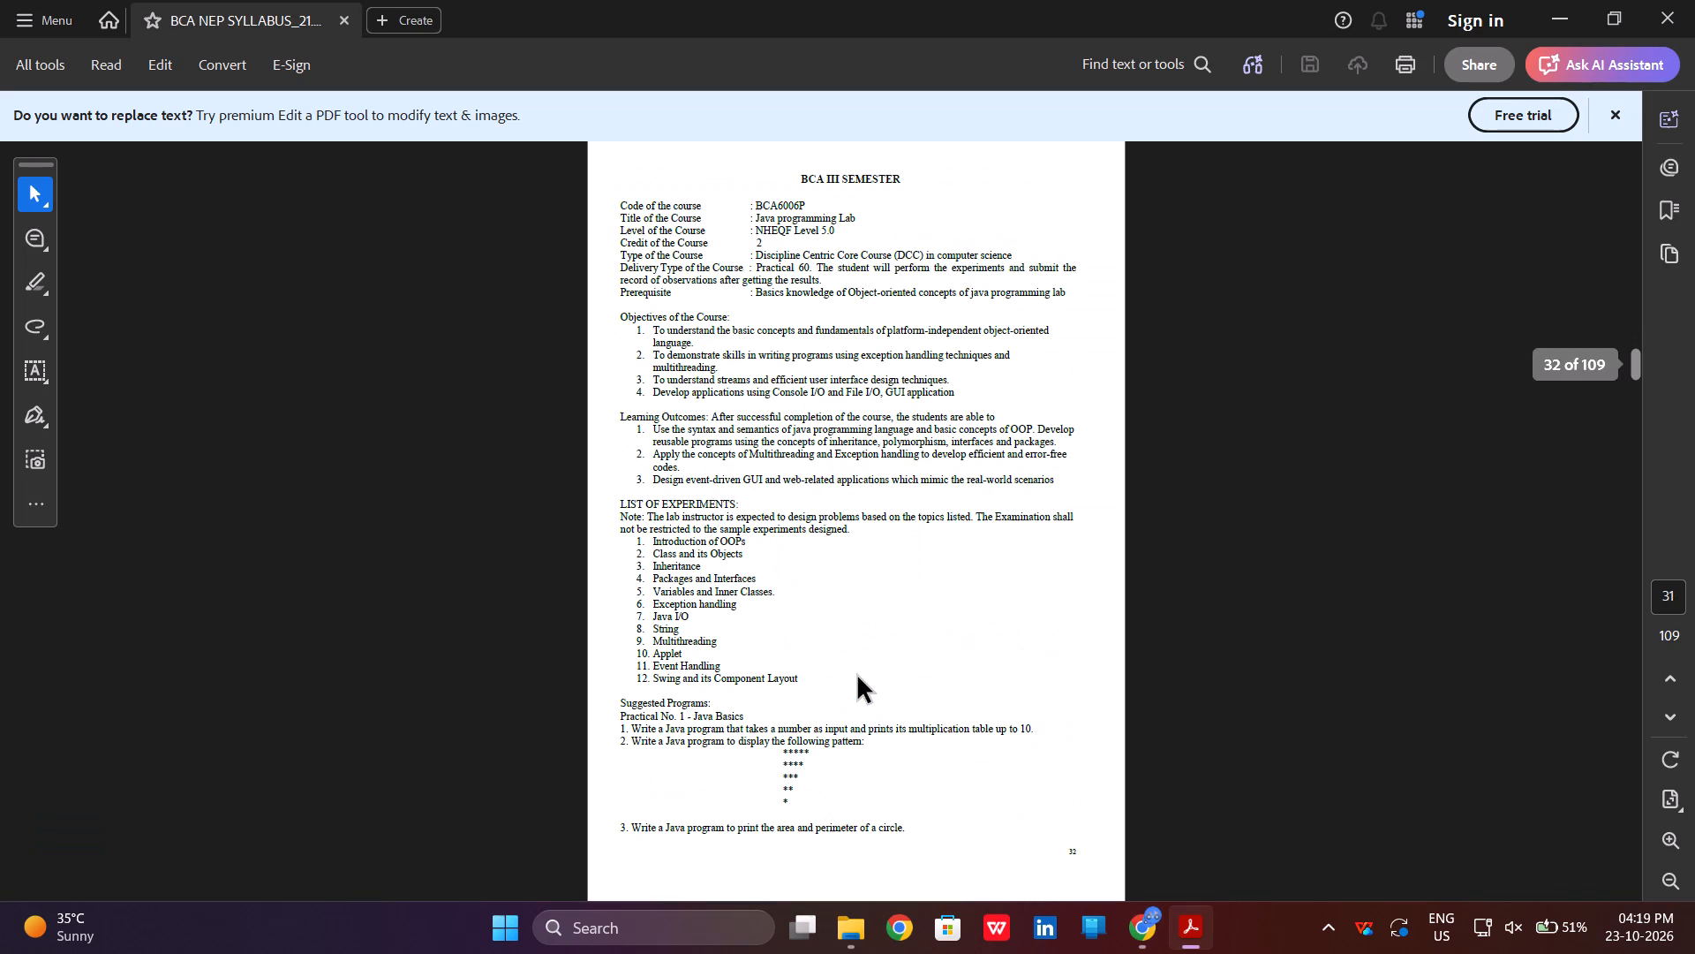
{"action": "scroll", "coordinate": [858, 678], "scroll_direction": "down", "scroll_amount": 2}
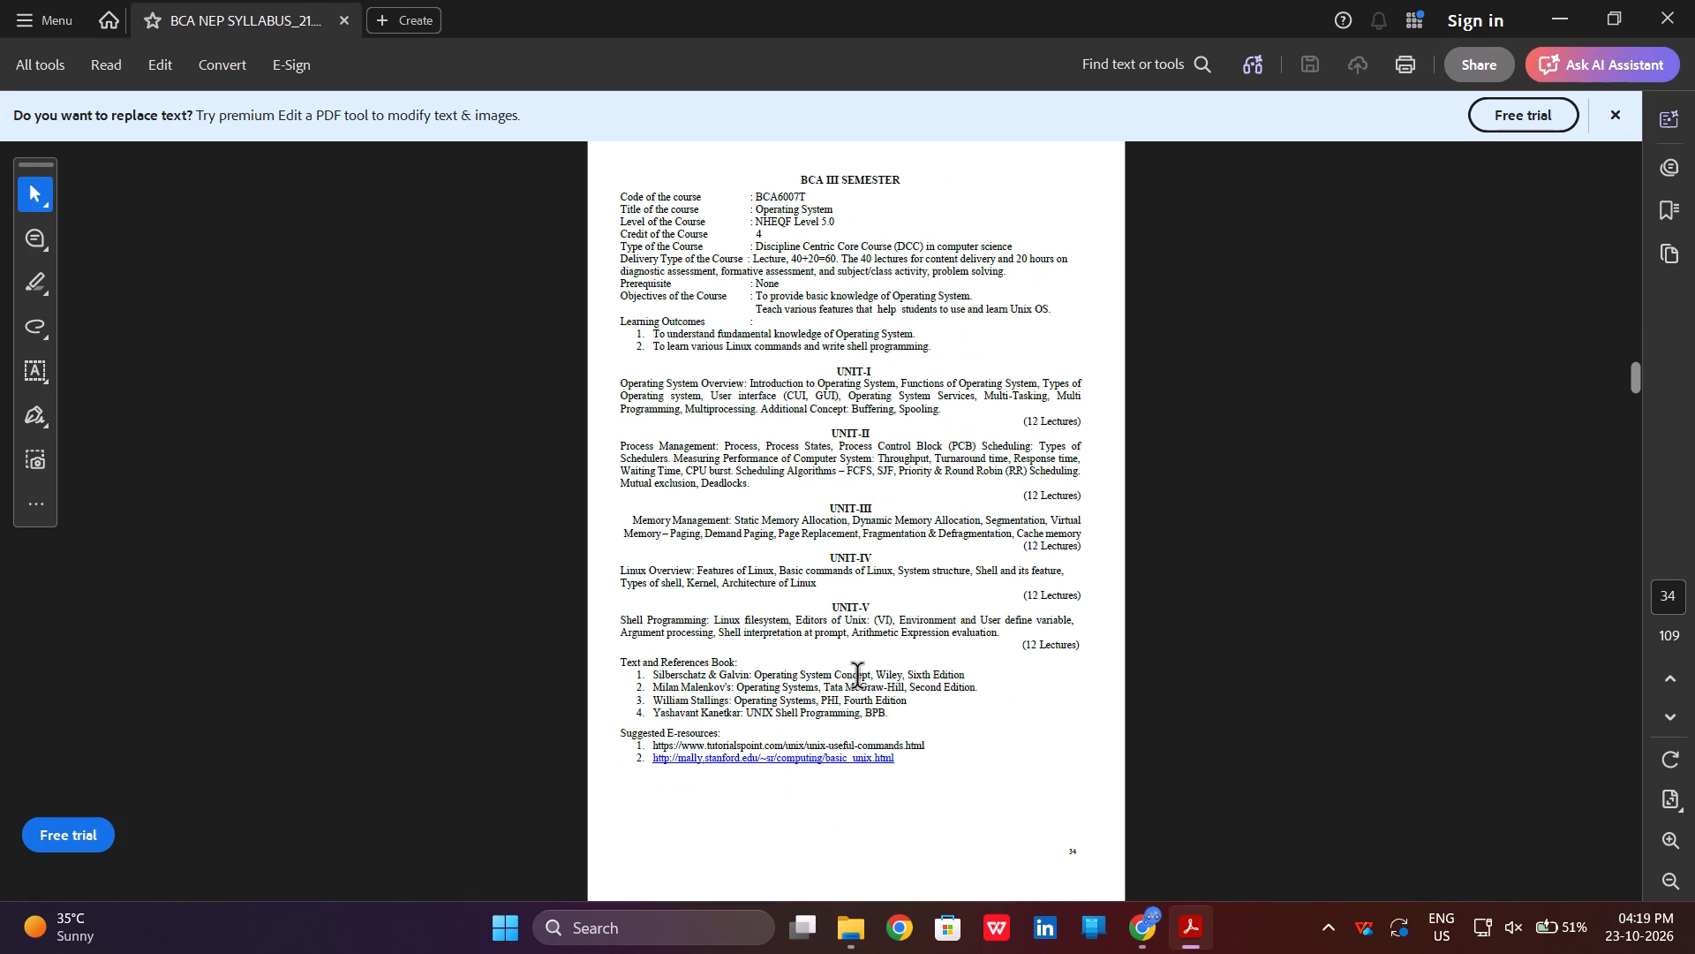
{"action": "left_click_drag", "start_coordinate": [832, 374], "coordinate": [854, 587]}
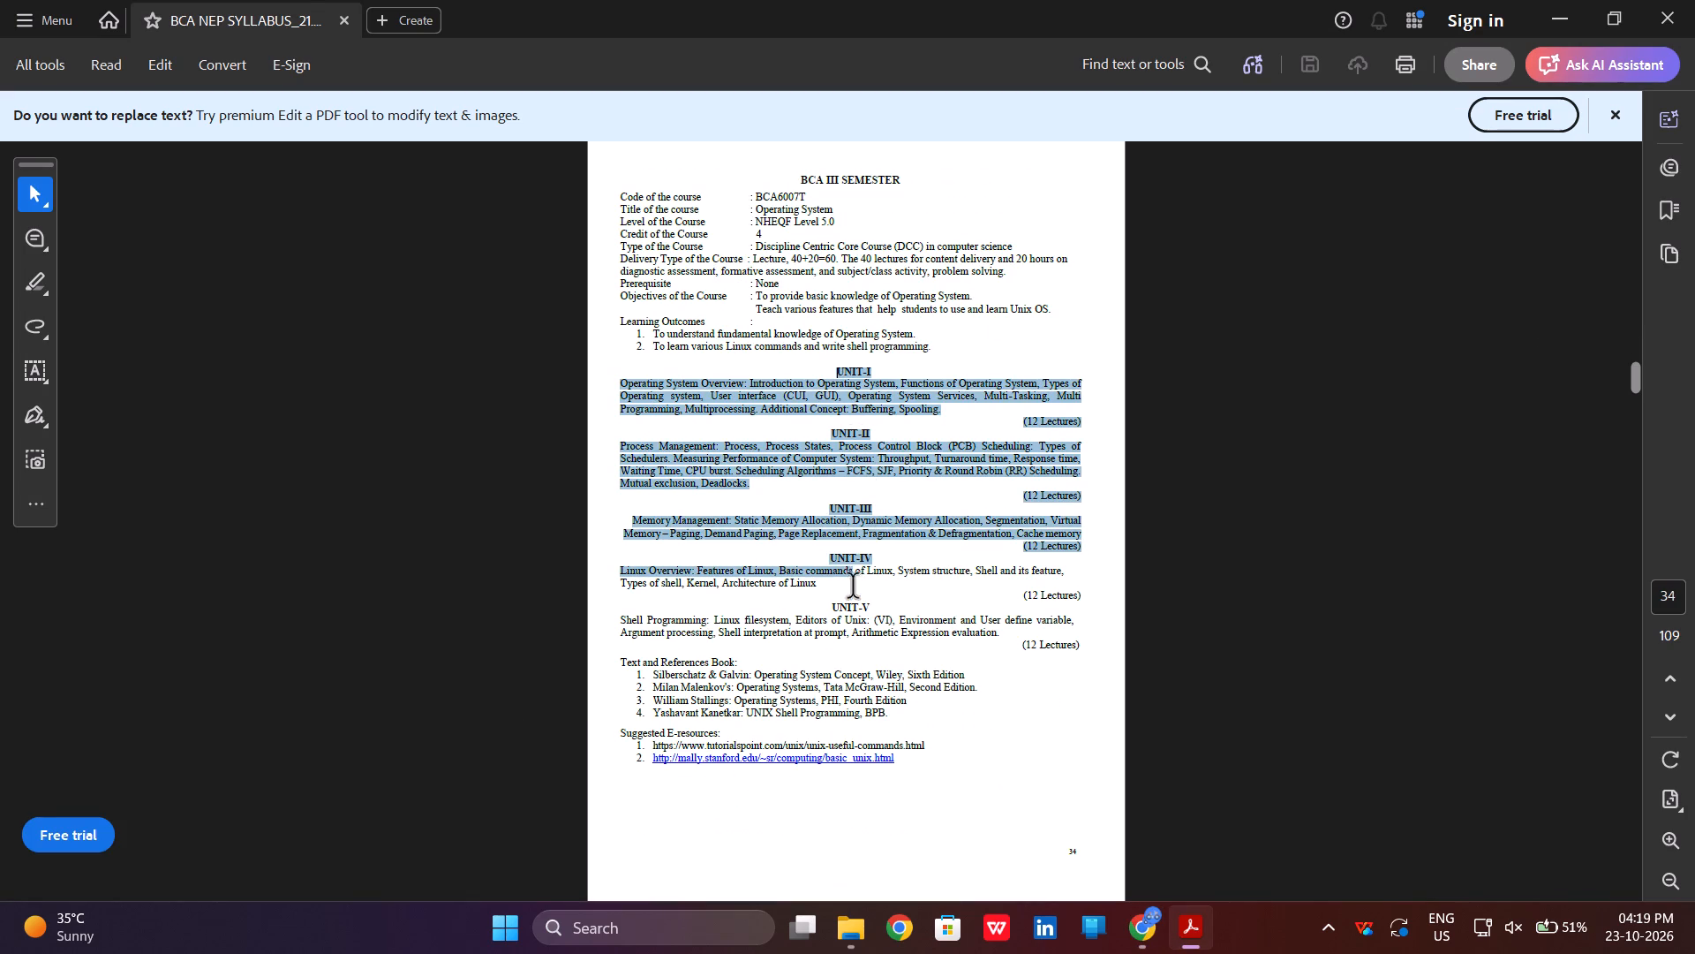
{"action": "left_click_drag", "start_coordinate": [854, 587], "coordinate": [997, 633]}
{"action": "key", "text": "ctrl+c"}
{"action": "key", "text": "alt+Tab"}
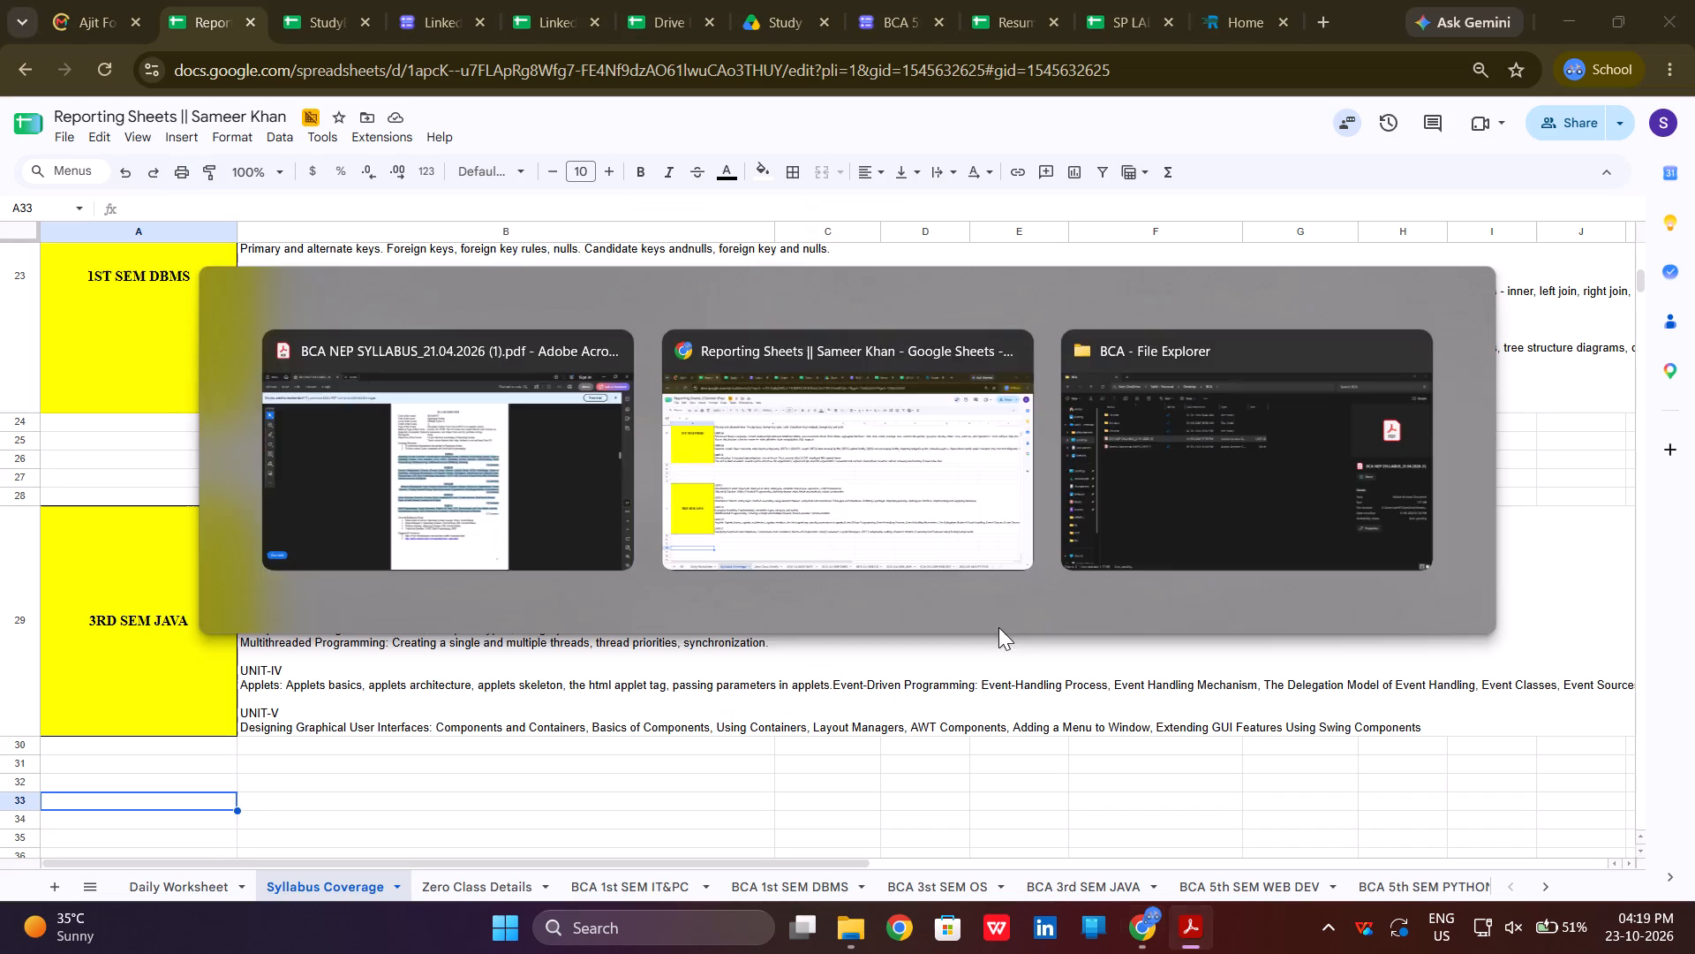
In the reporting sheet, reuse the 3RD SEM JAVA label's formatting in cell A33 and enter the label 3RD SEM OS.
{"action": "left_click", "coordinate": [162, 767]}
{"action": "left_click", "coordinate": [175, 649]}
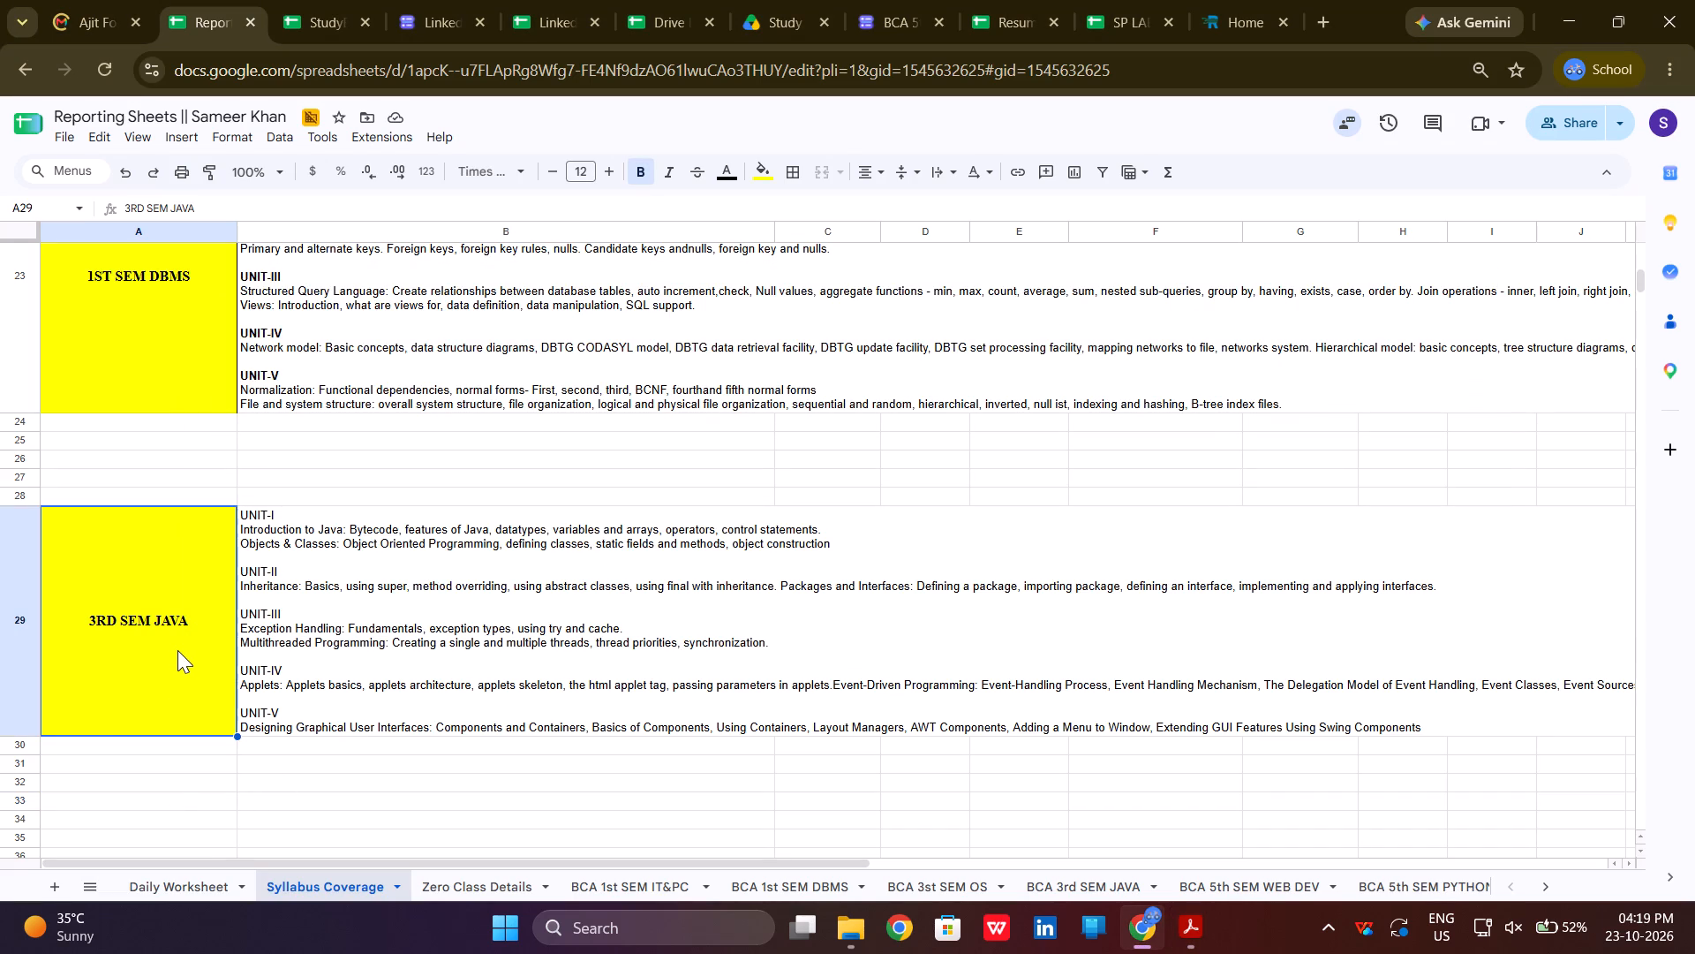
{"action": "key", "text": "ctrl+c"}
{"action": "left_click", "coordinate": [170, 768]}
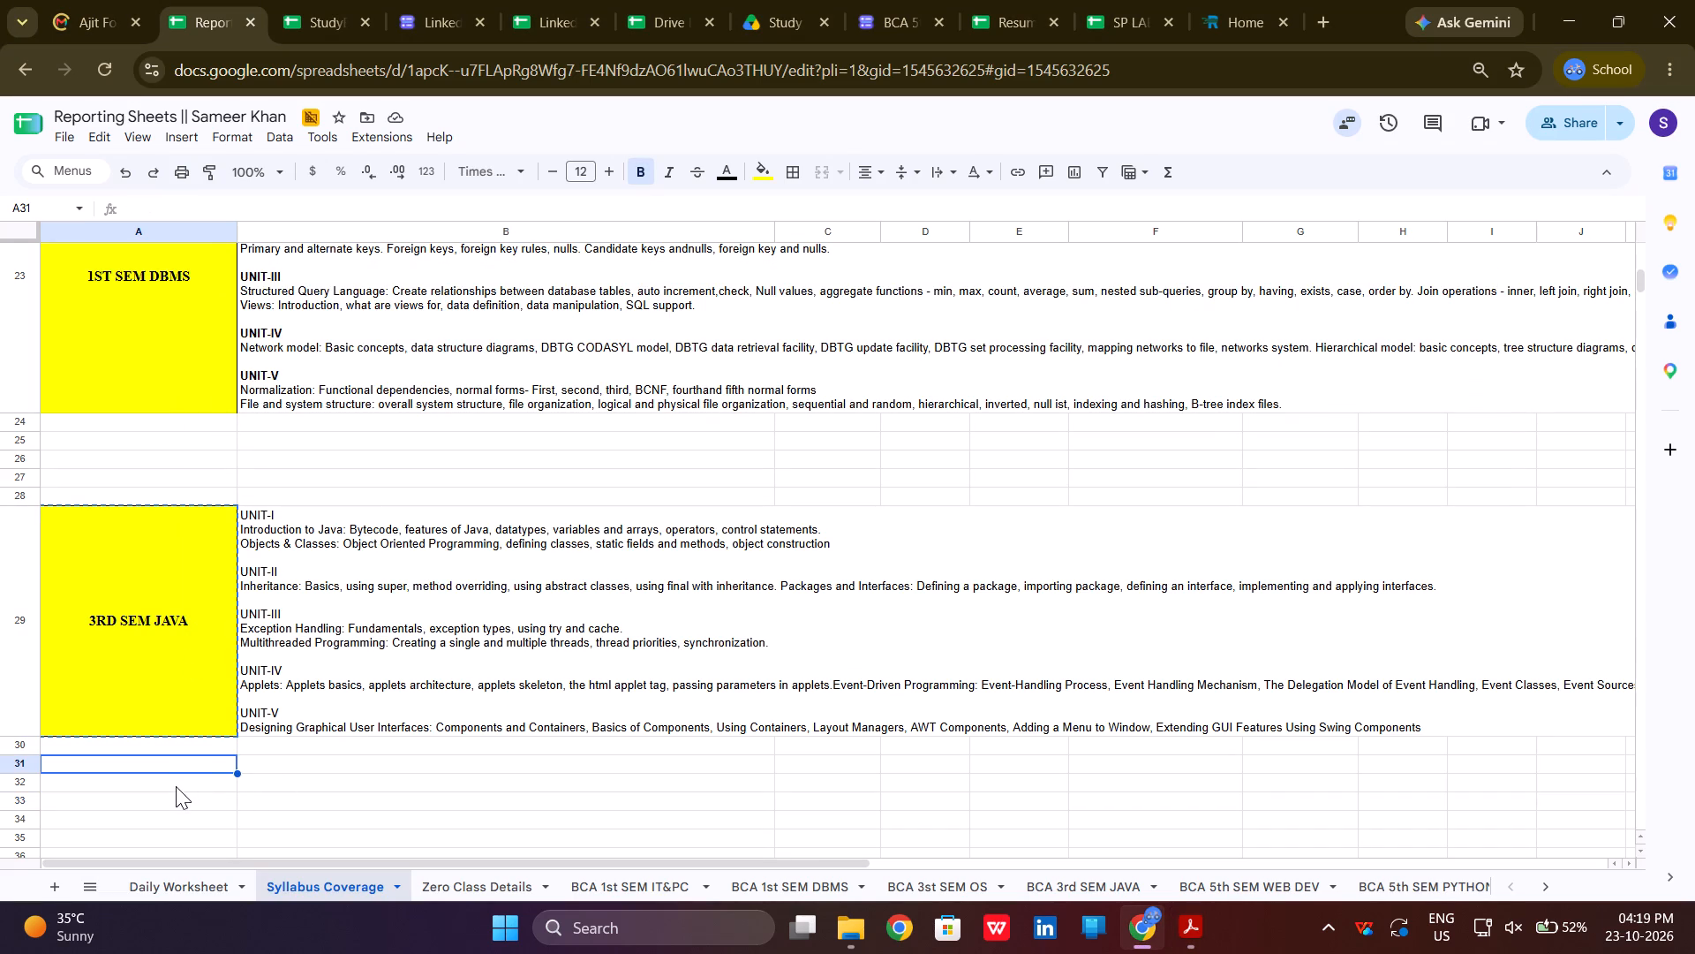
{"action": "scroll", "coordinate": [277, 614], "scroll_direction": "up", "scroll_amount": 5}
{"action": "scroll", "coordinate": [286, 617], "scroll_direction": "down", "scroll_amount": 8}
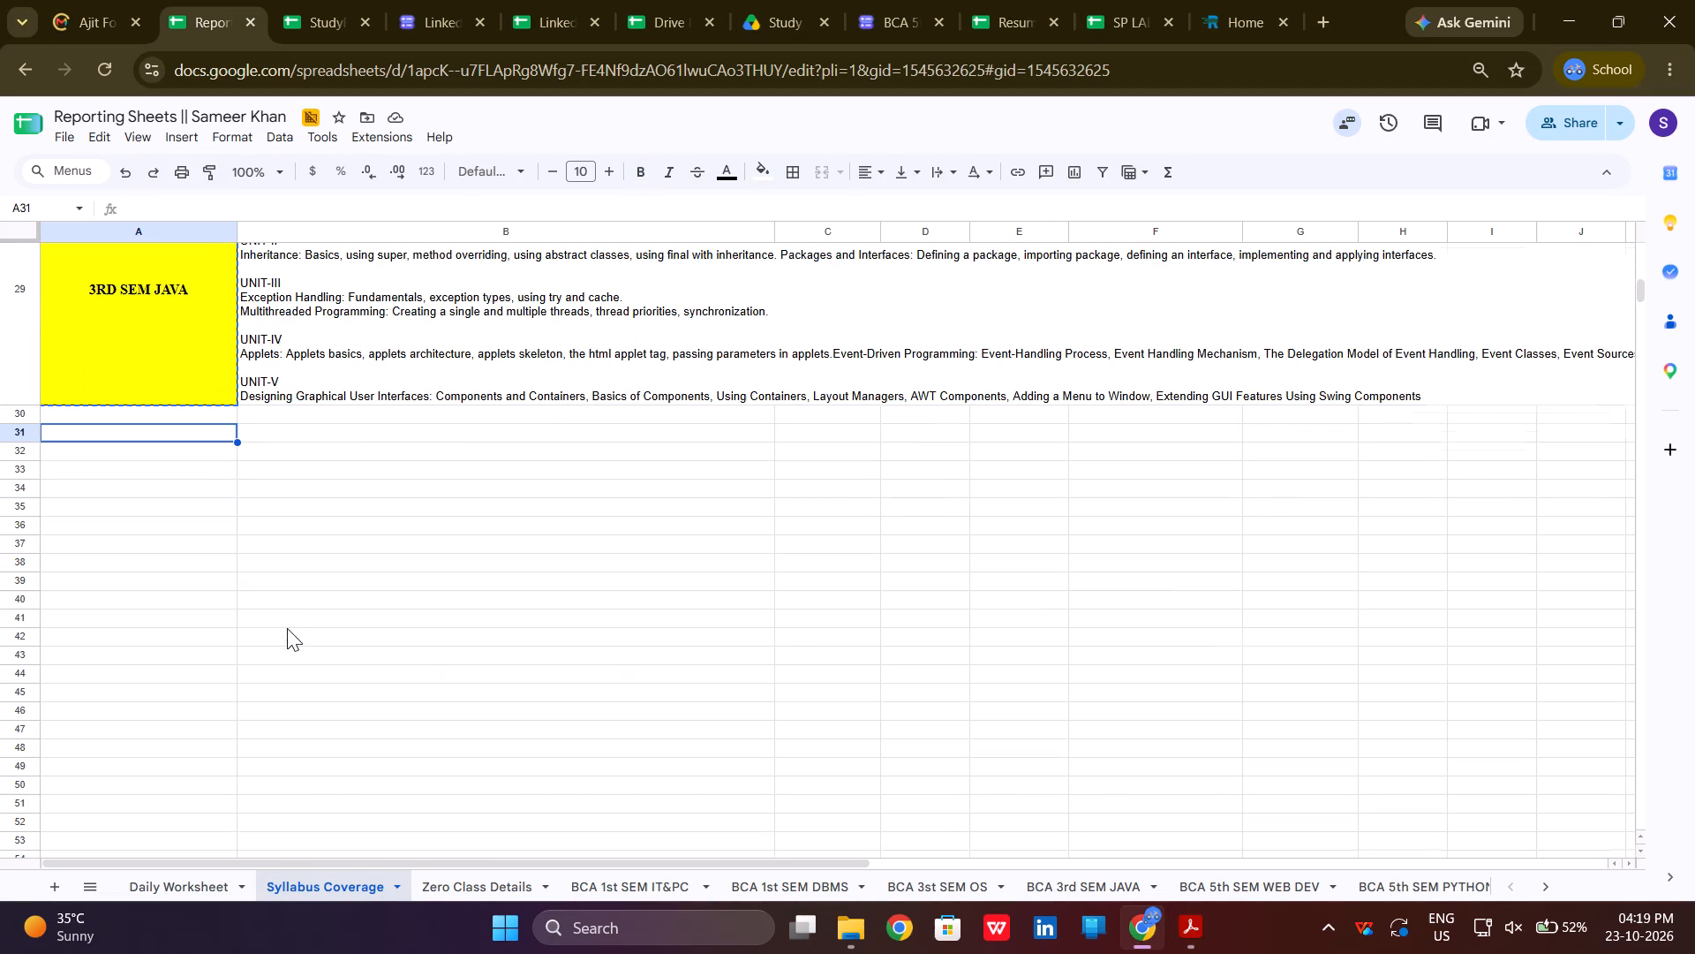
{"action": "left_click", "coordinate": [201, 479]}
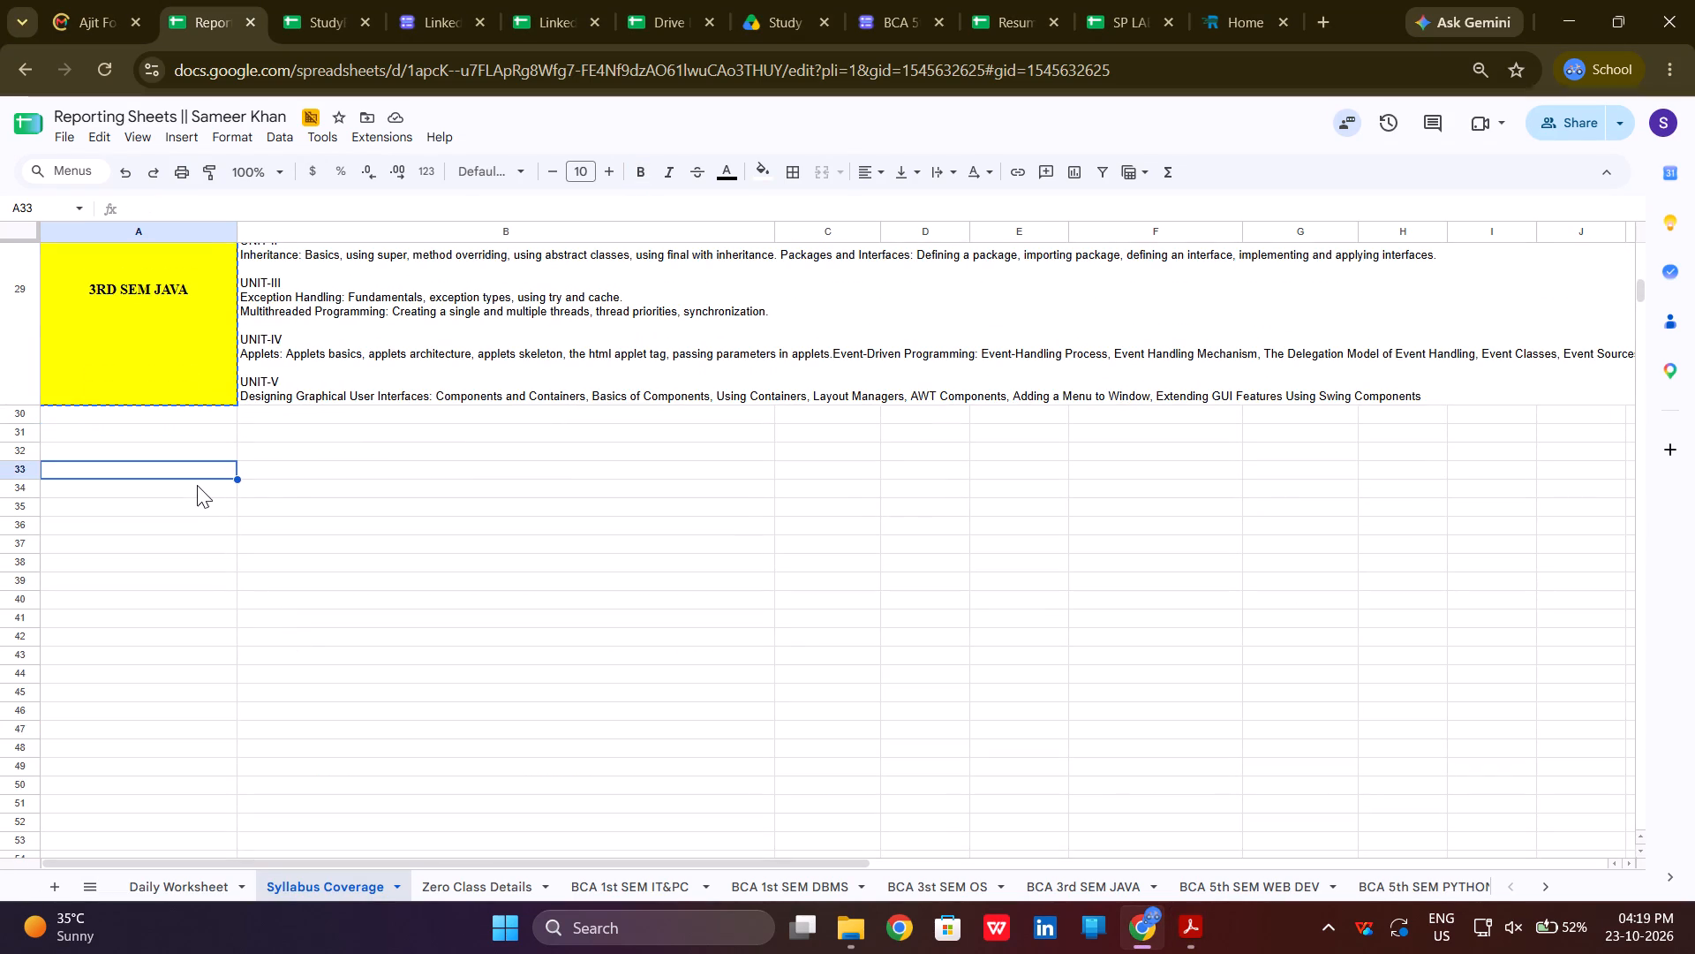
{"action": "key", "text": "ctrl+alt+v"}
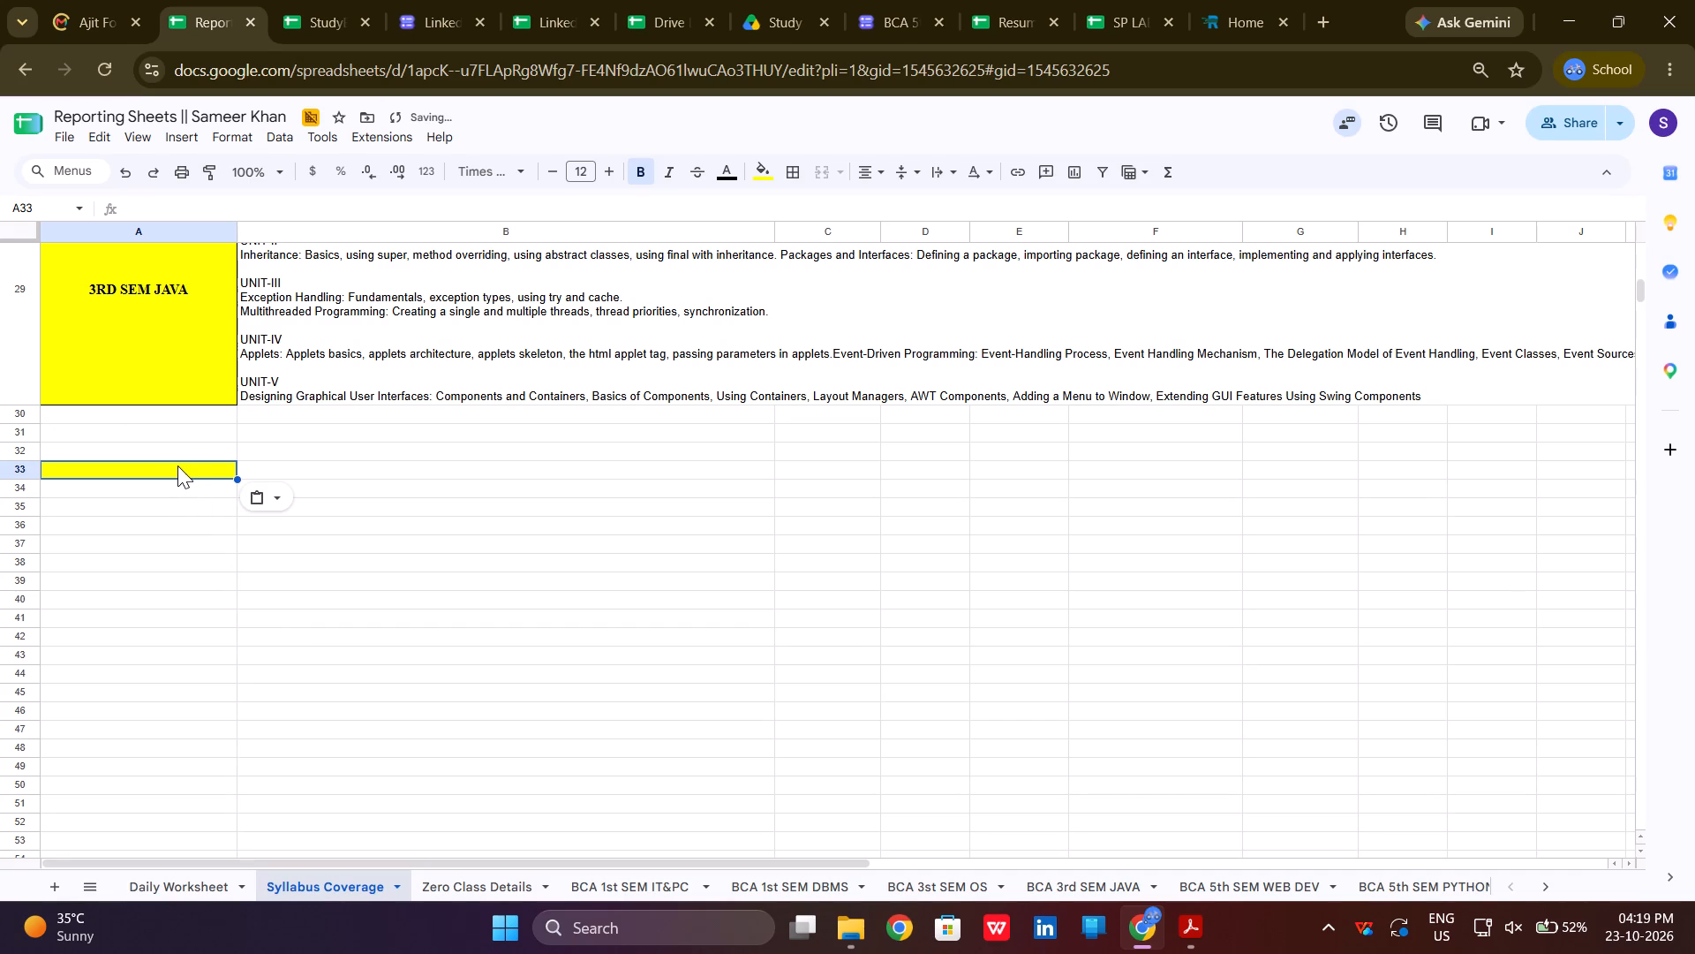
{"action": "double_click", "coordinate": [177, 466]}
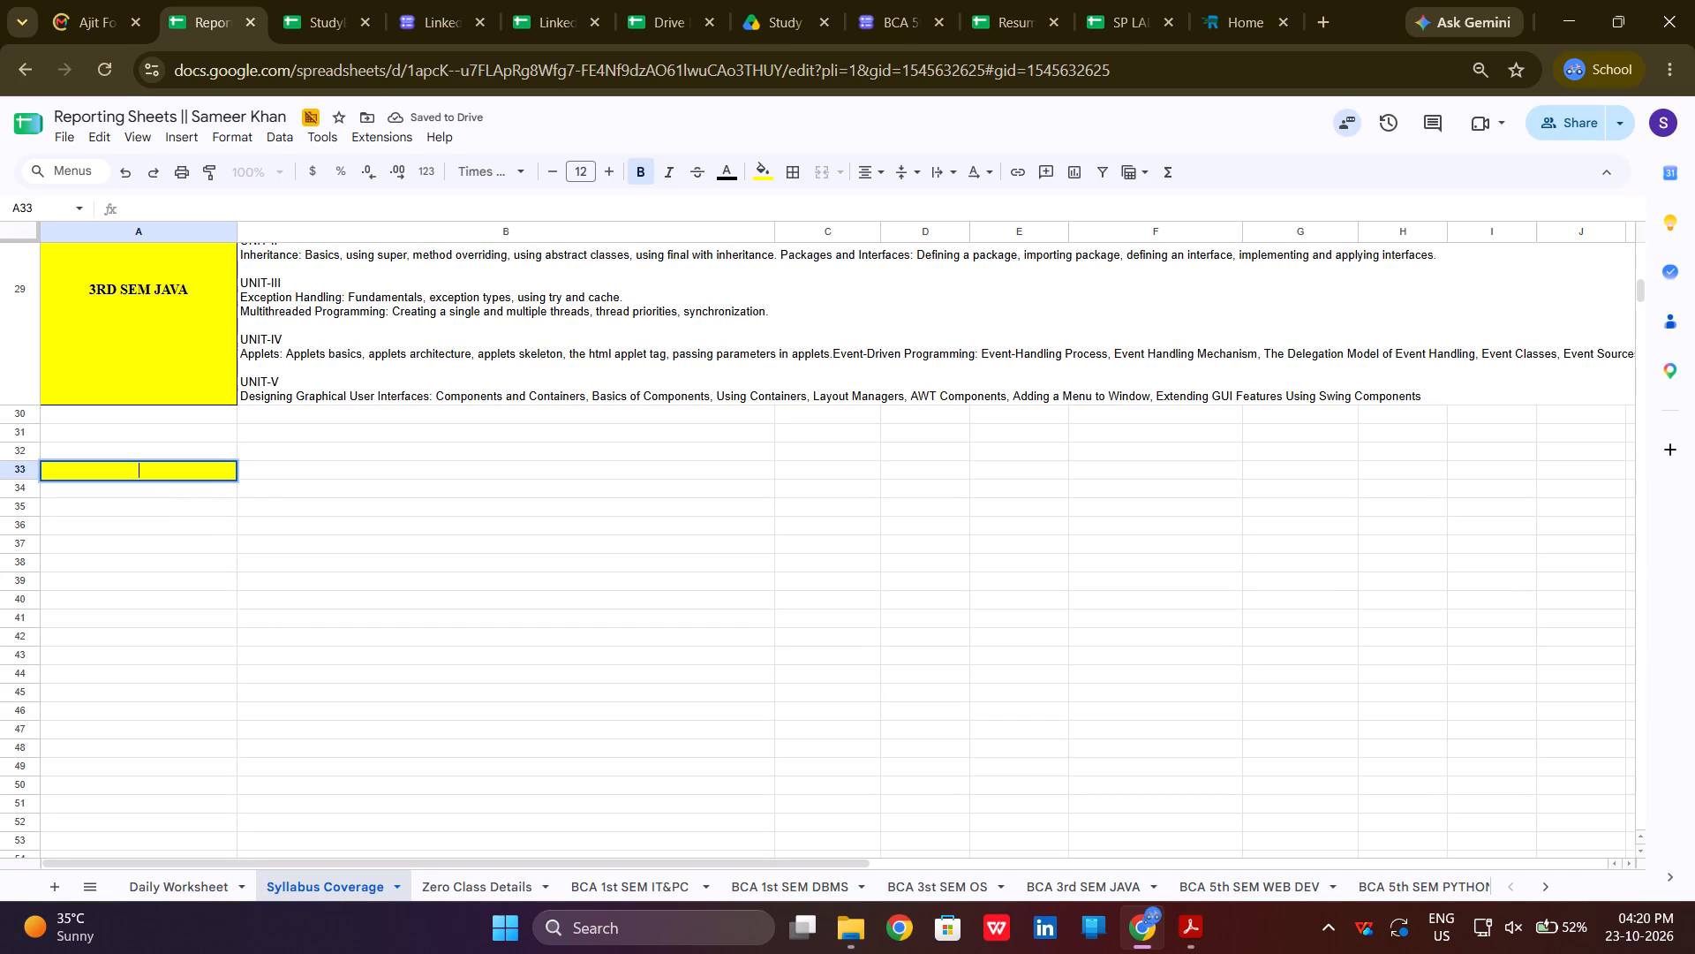
{"action": "type", "text": "3RD SEM OS"}
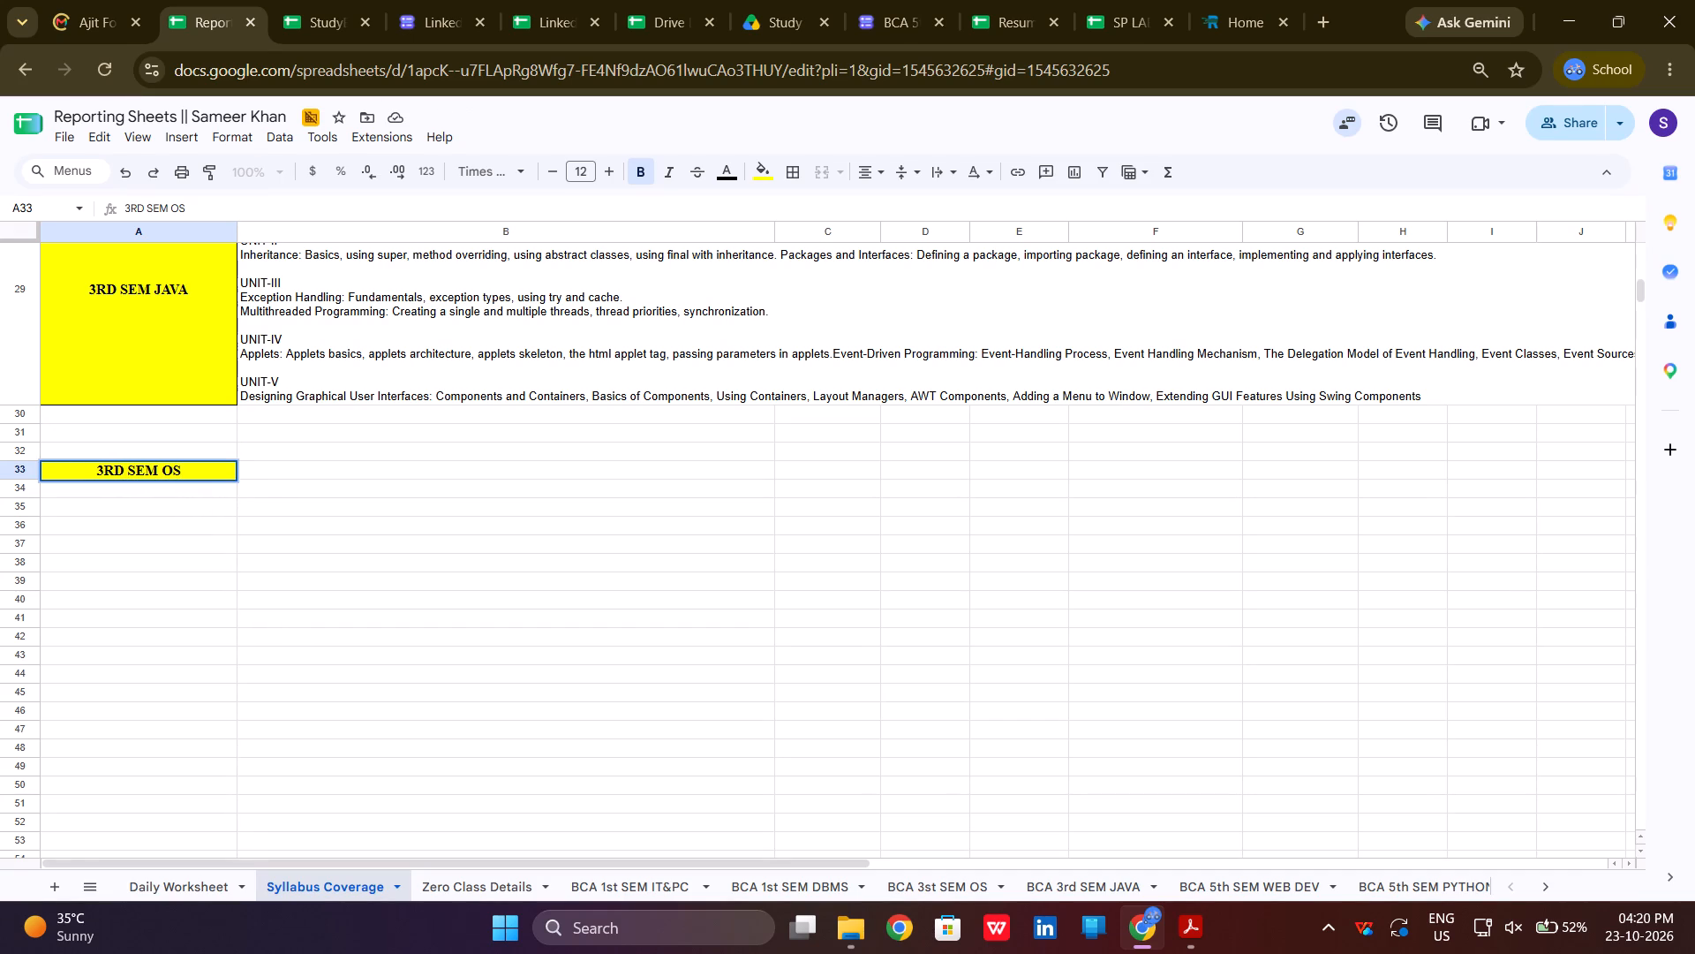
Copy the selected Operating System syllabus text from the PDF again and return to the reporting sheet.
{"action": "key", "text": "alt+Tab"}
{"action": "key", "text": "ctrl+c"}
{"action": "key", "text": "alt+Tab"}
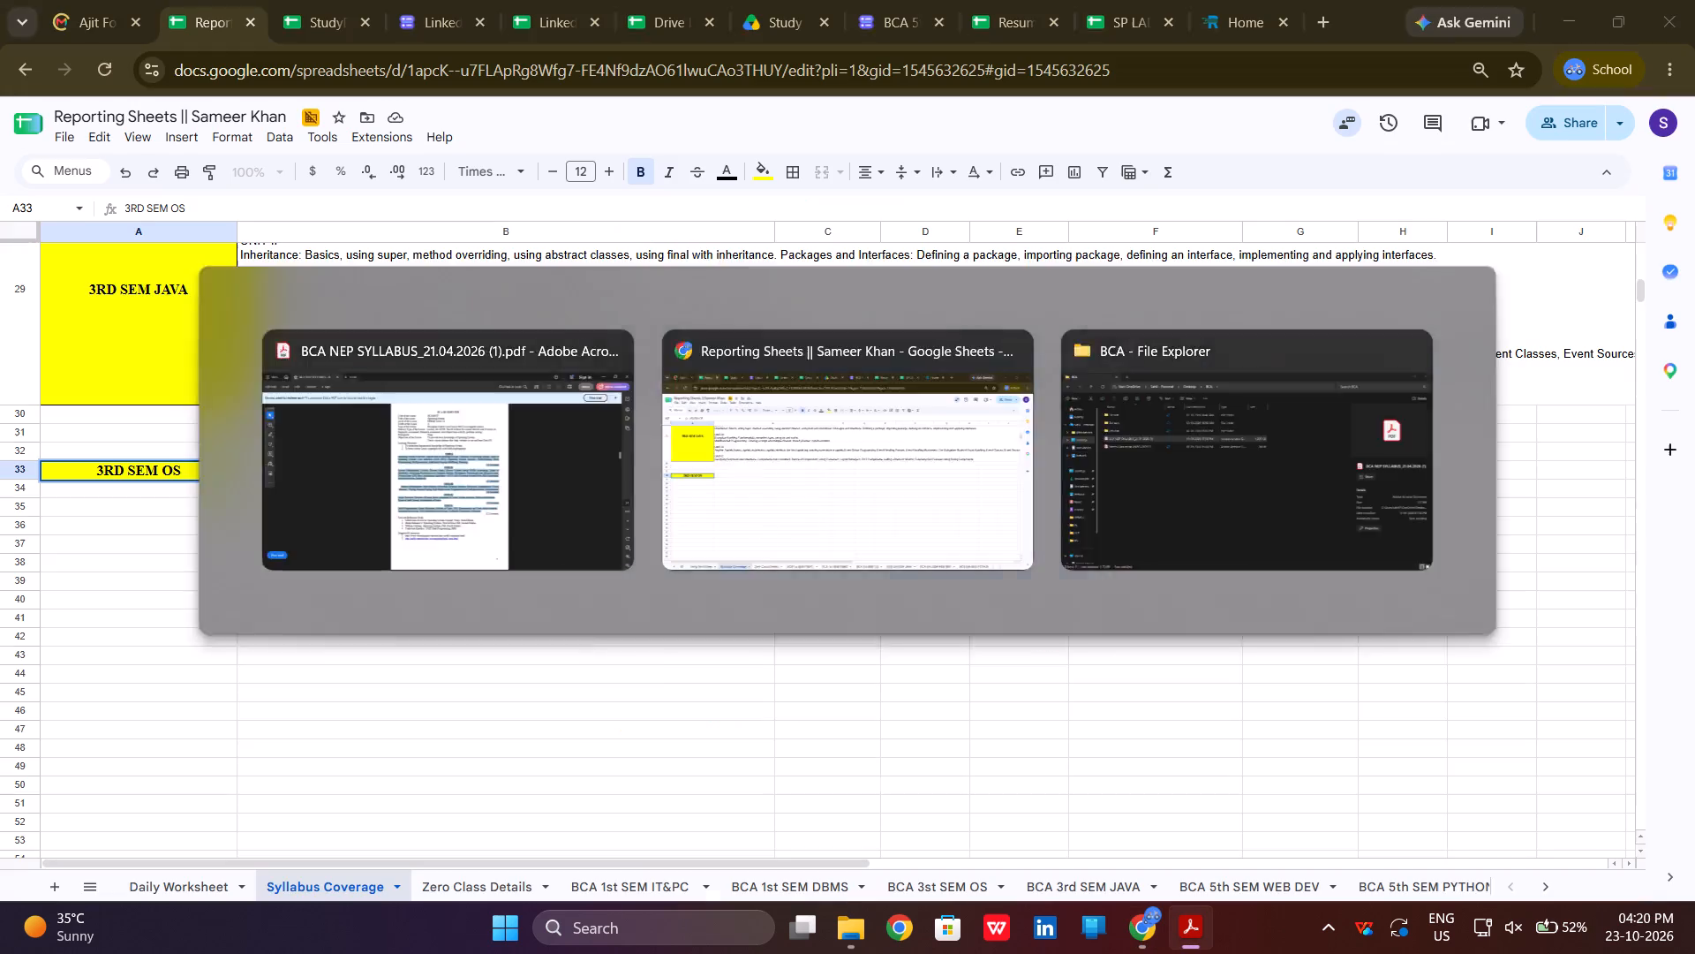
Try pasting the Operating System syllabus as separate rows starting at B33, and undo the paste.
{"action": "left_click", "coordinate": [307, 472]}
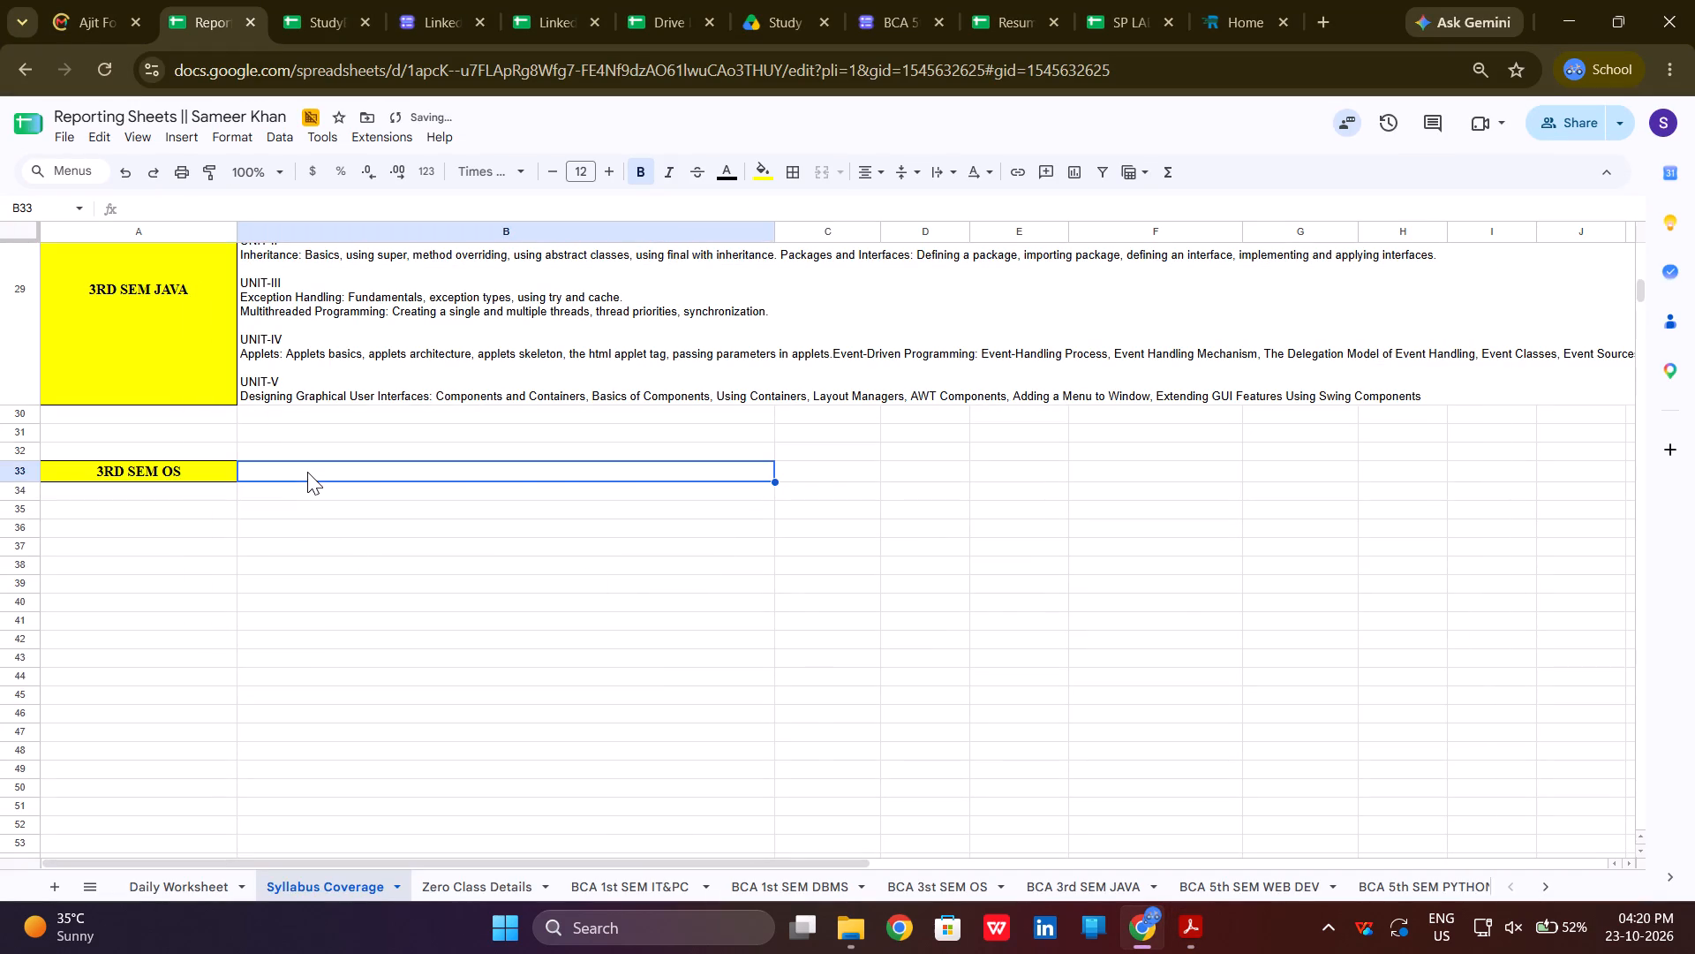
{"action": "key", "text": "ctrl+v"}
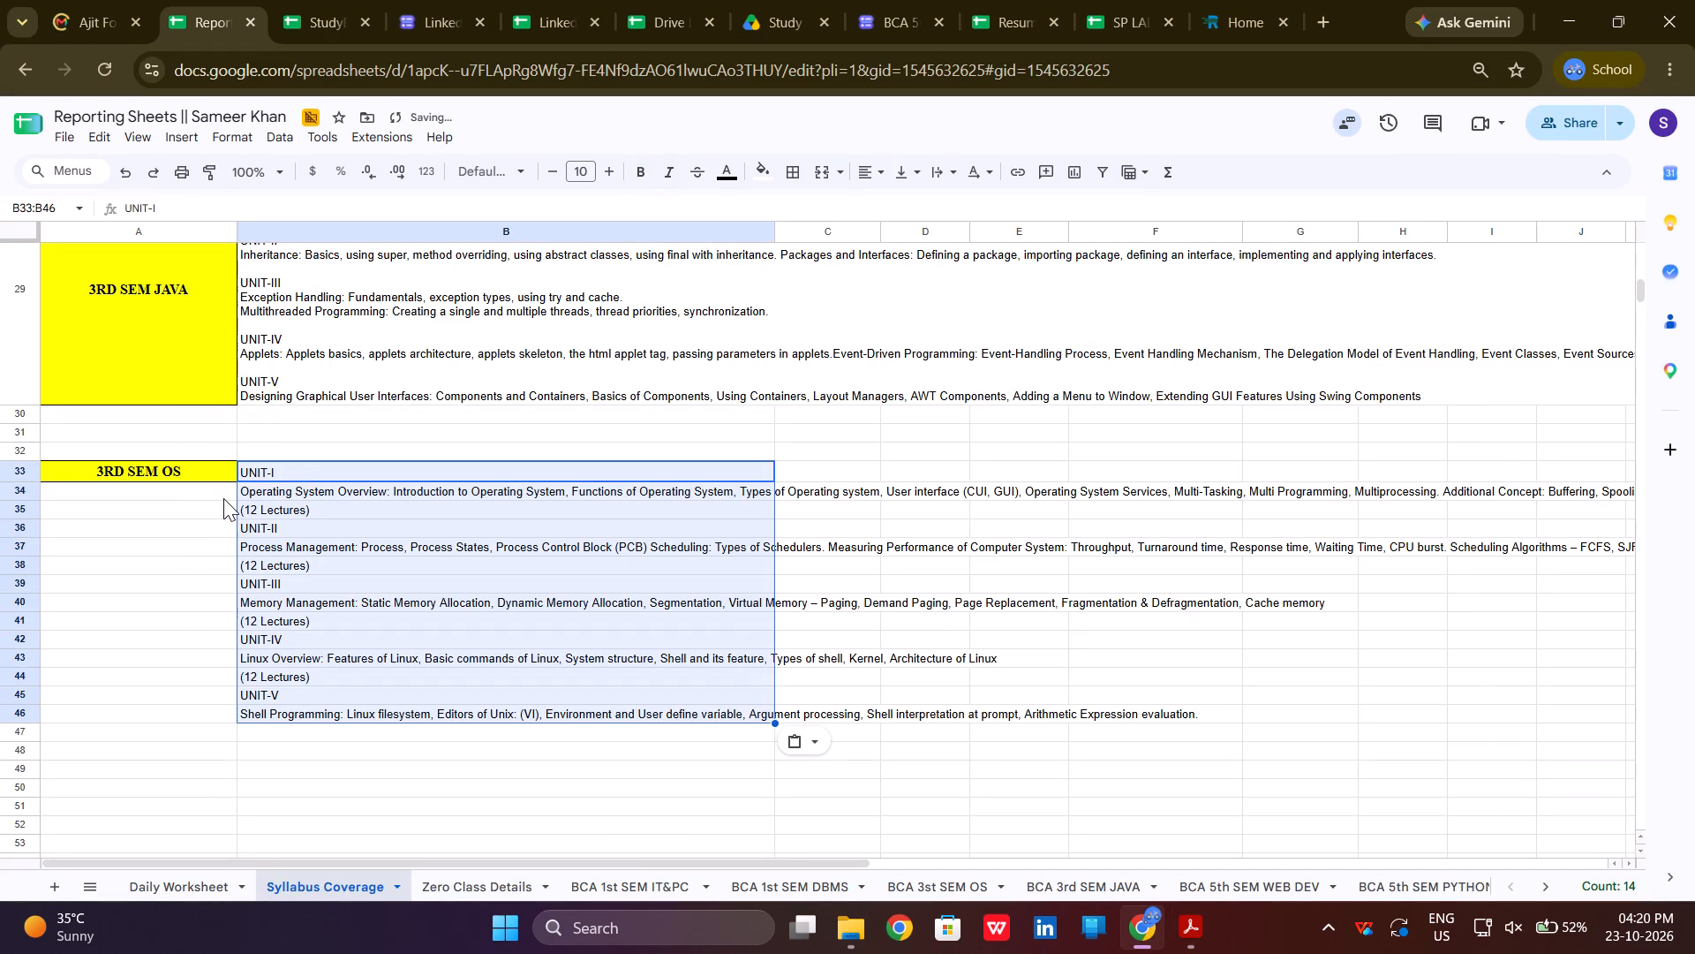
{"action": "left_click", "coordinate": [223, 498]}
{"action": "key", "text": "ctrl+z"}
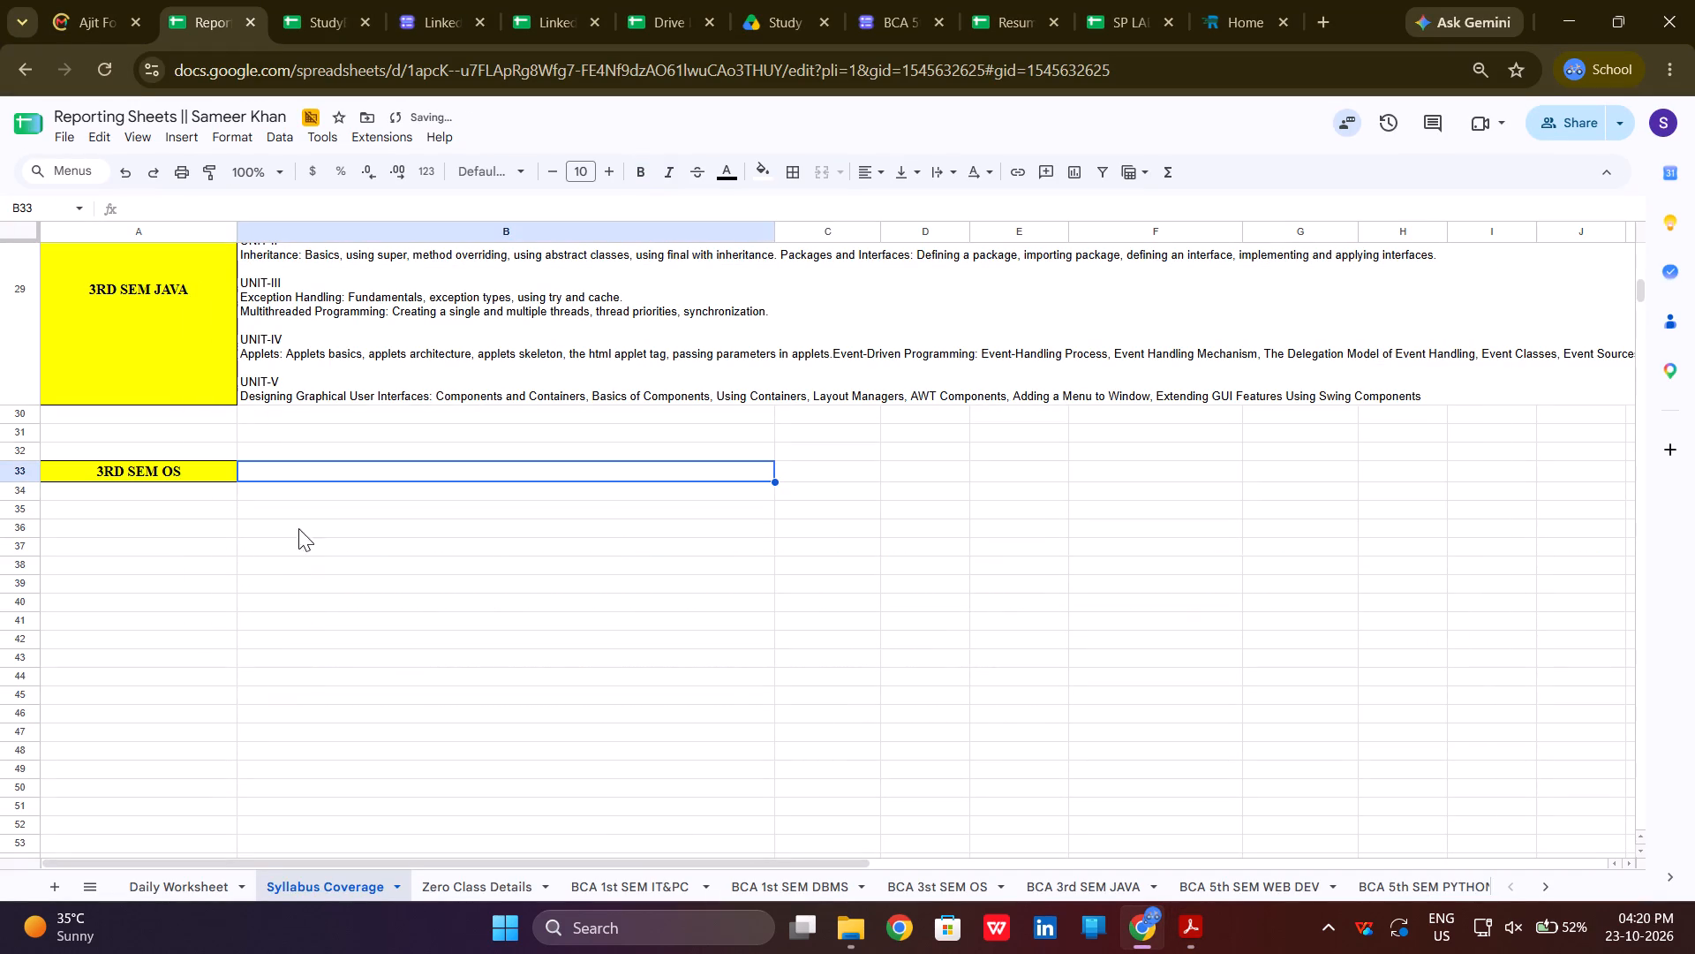
Paste the whole Operating System syllabus text inside the single cell B33, beside the 3RD SEM OS label.
{"action": "double_click", "coordinate": [290, 479]}
{"action": "key", "text": "ctrl+v"}
{"action": "left_click", "coordinate": [380, 408]}
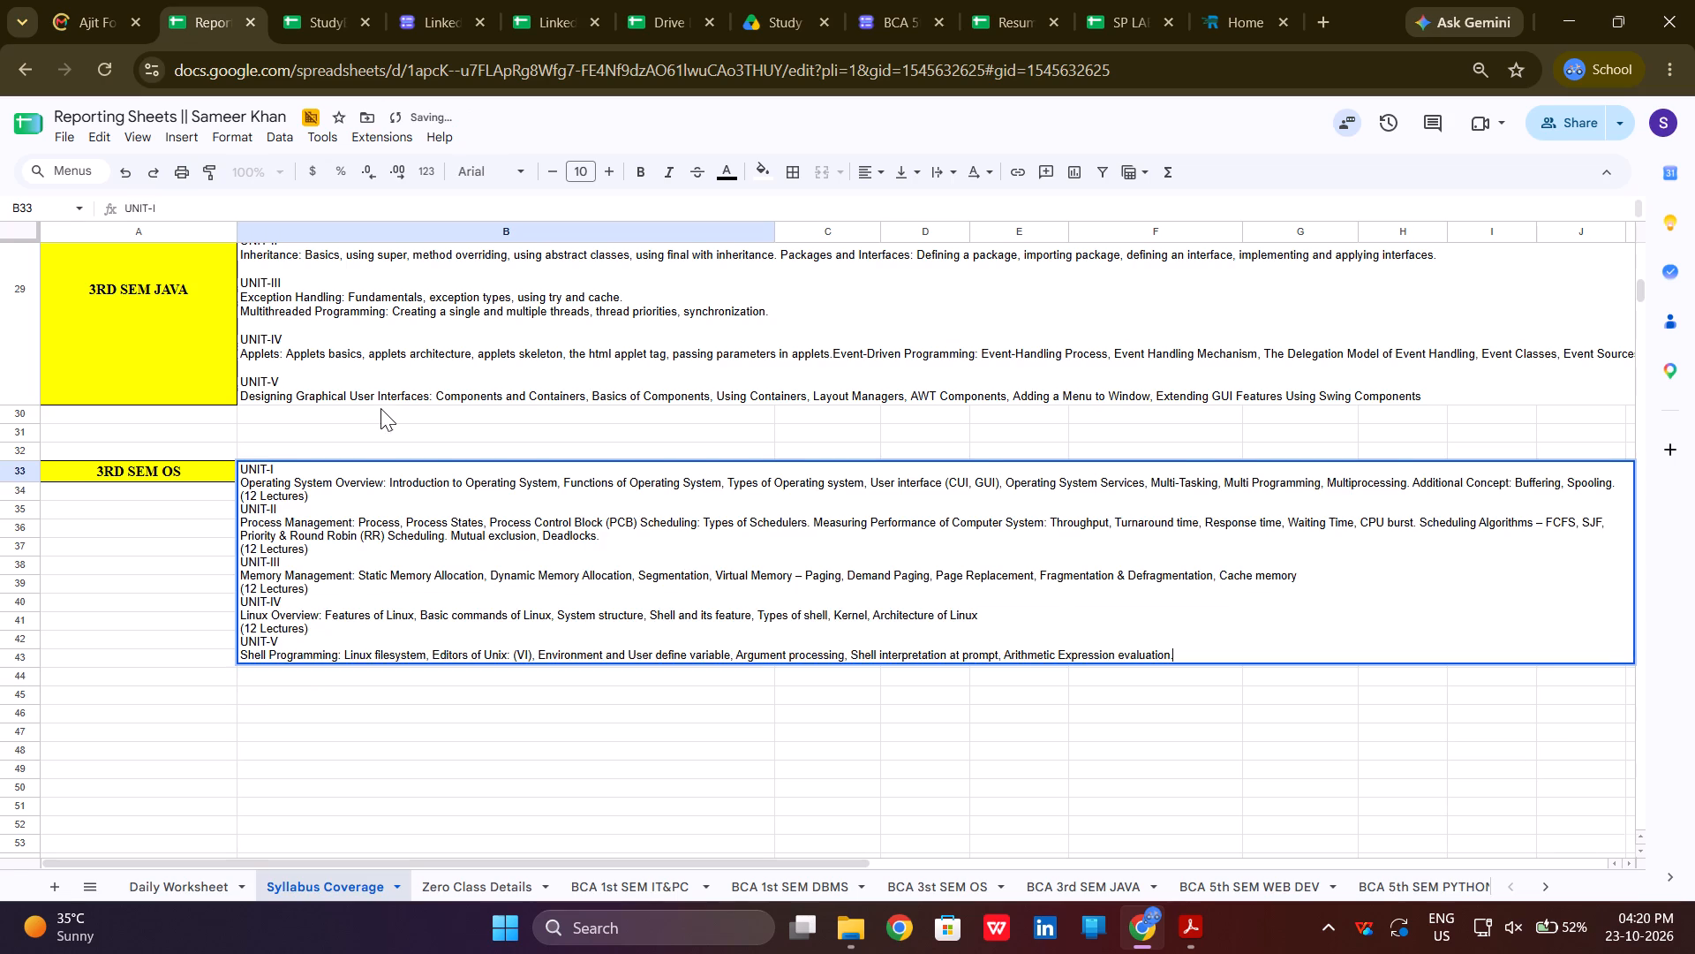
{"action": "left_click", "coordinate": [193, 717]}
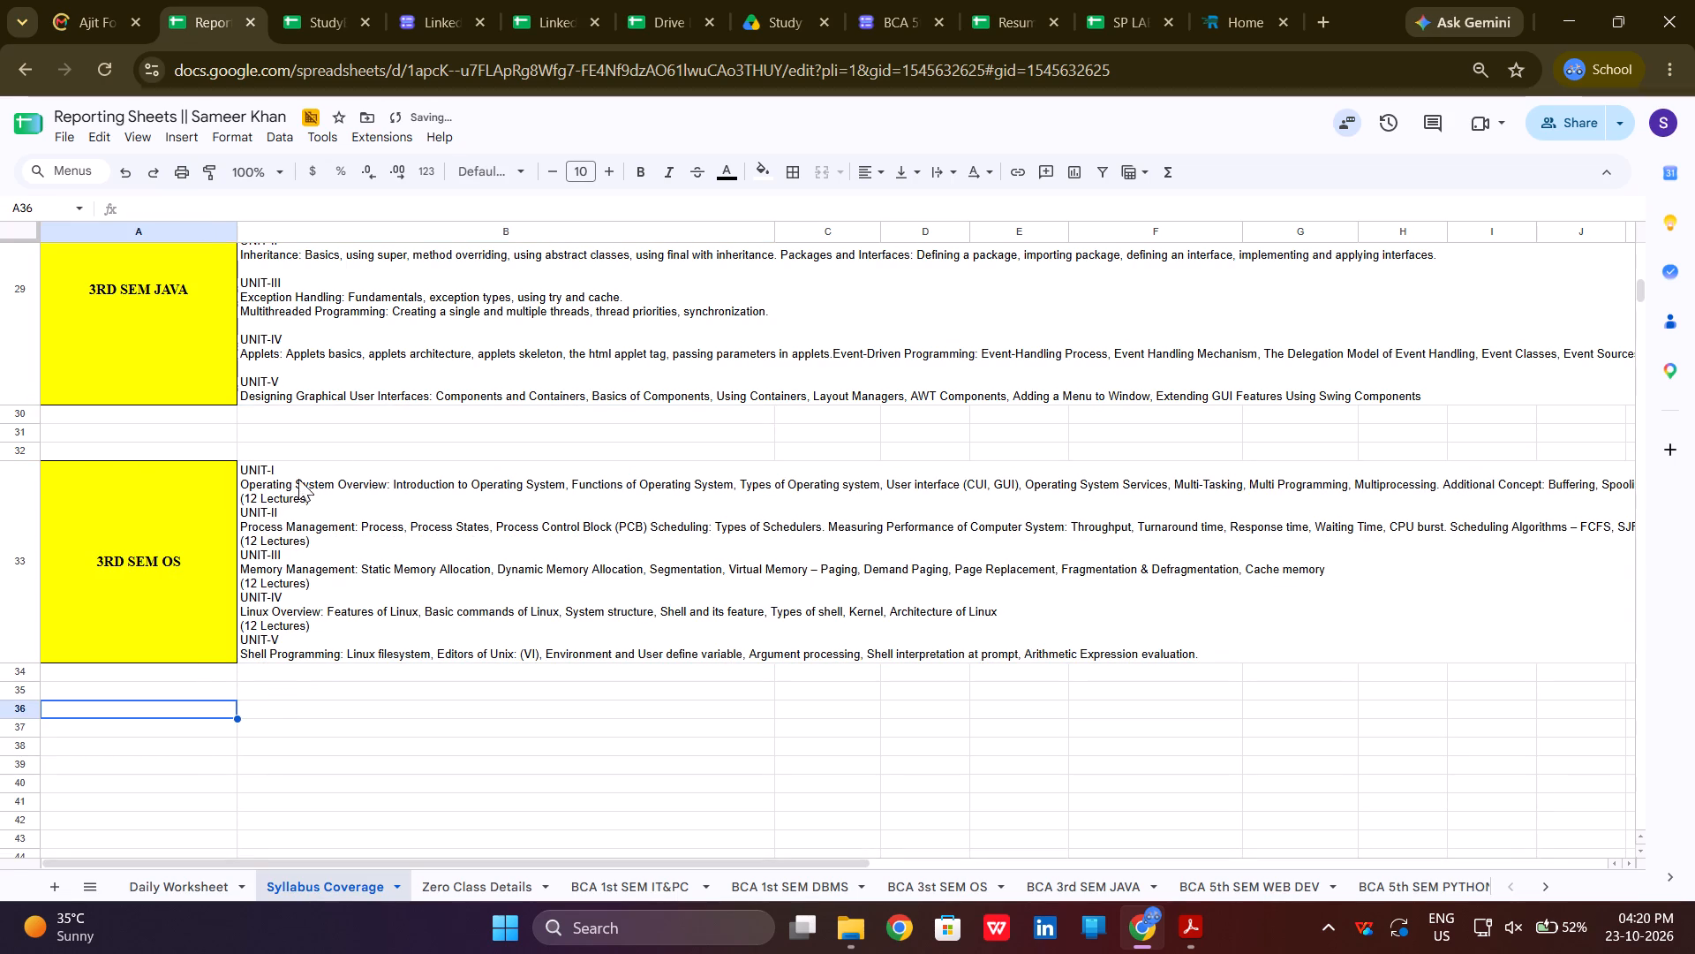
Remove every "(12 Lectures)" note from the Operating System syllabus text in B33, leaving blank lines between units.
{"action": "double_click", "coordinate": [314, 496]}
{"action": "left_click_drag", "start_coordinate": [313, 496], "coordinate": [259, 492]}
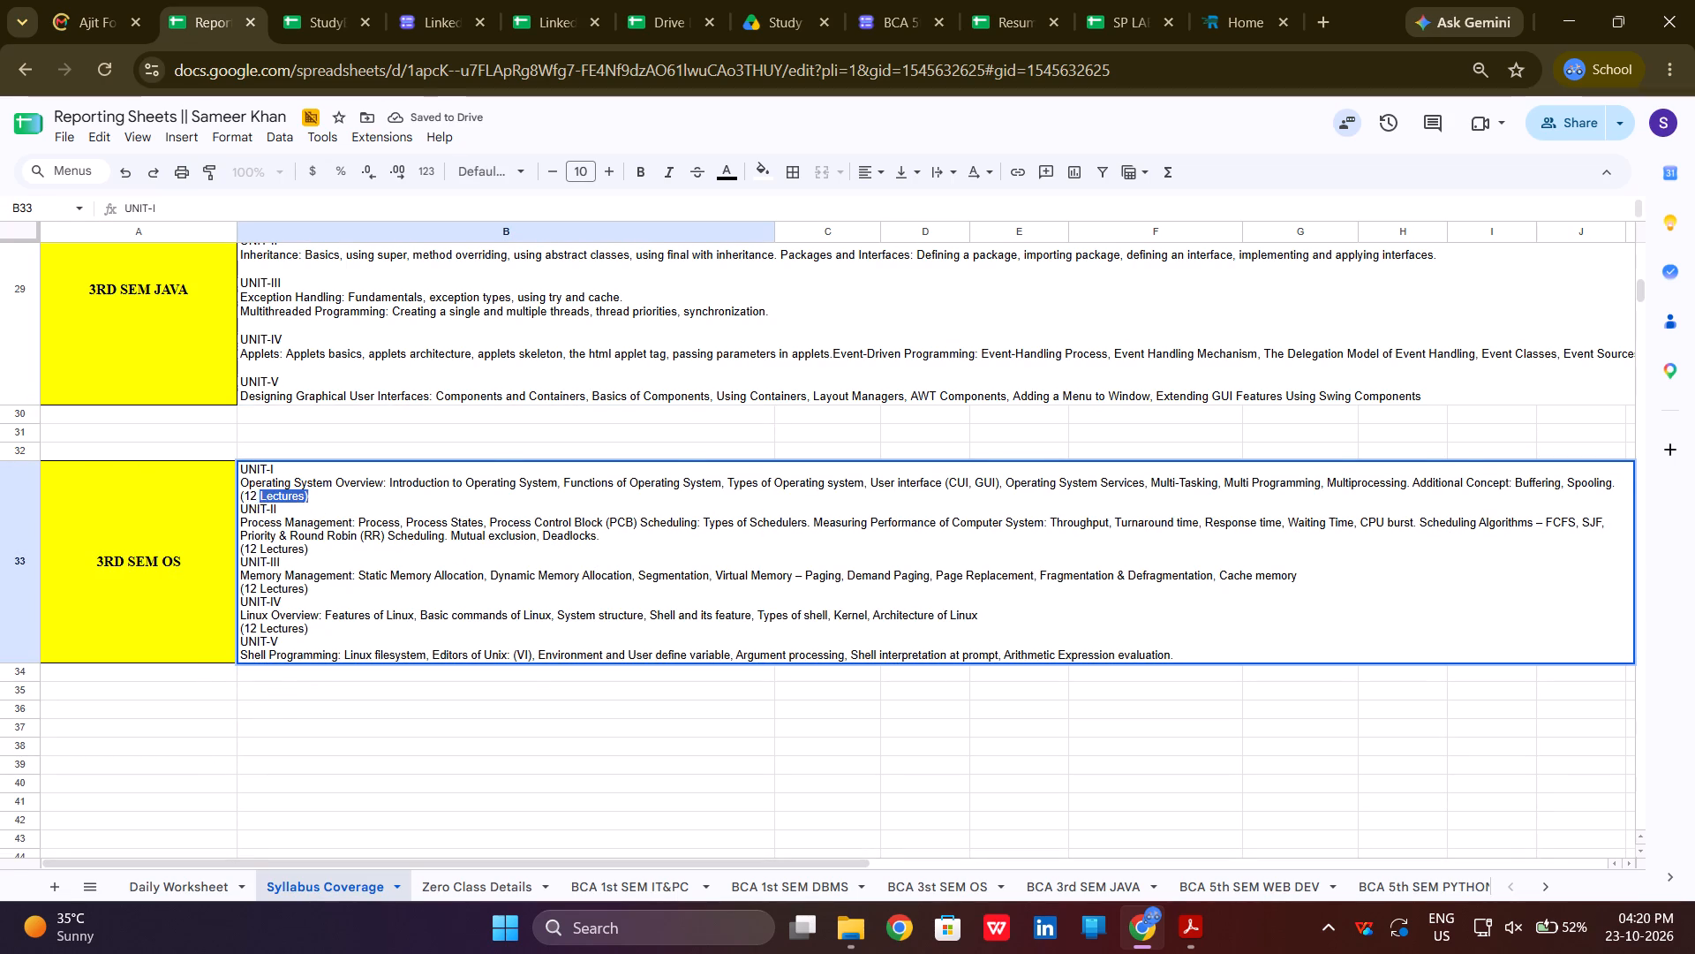
{"action": "left_click_drag", "start_coordinate": [259, 492], "coordinate": [236, 498]}
{"action": "key", "text": "BackSpace"}
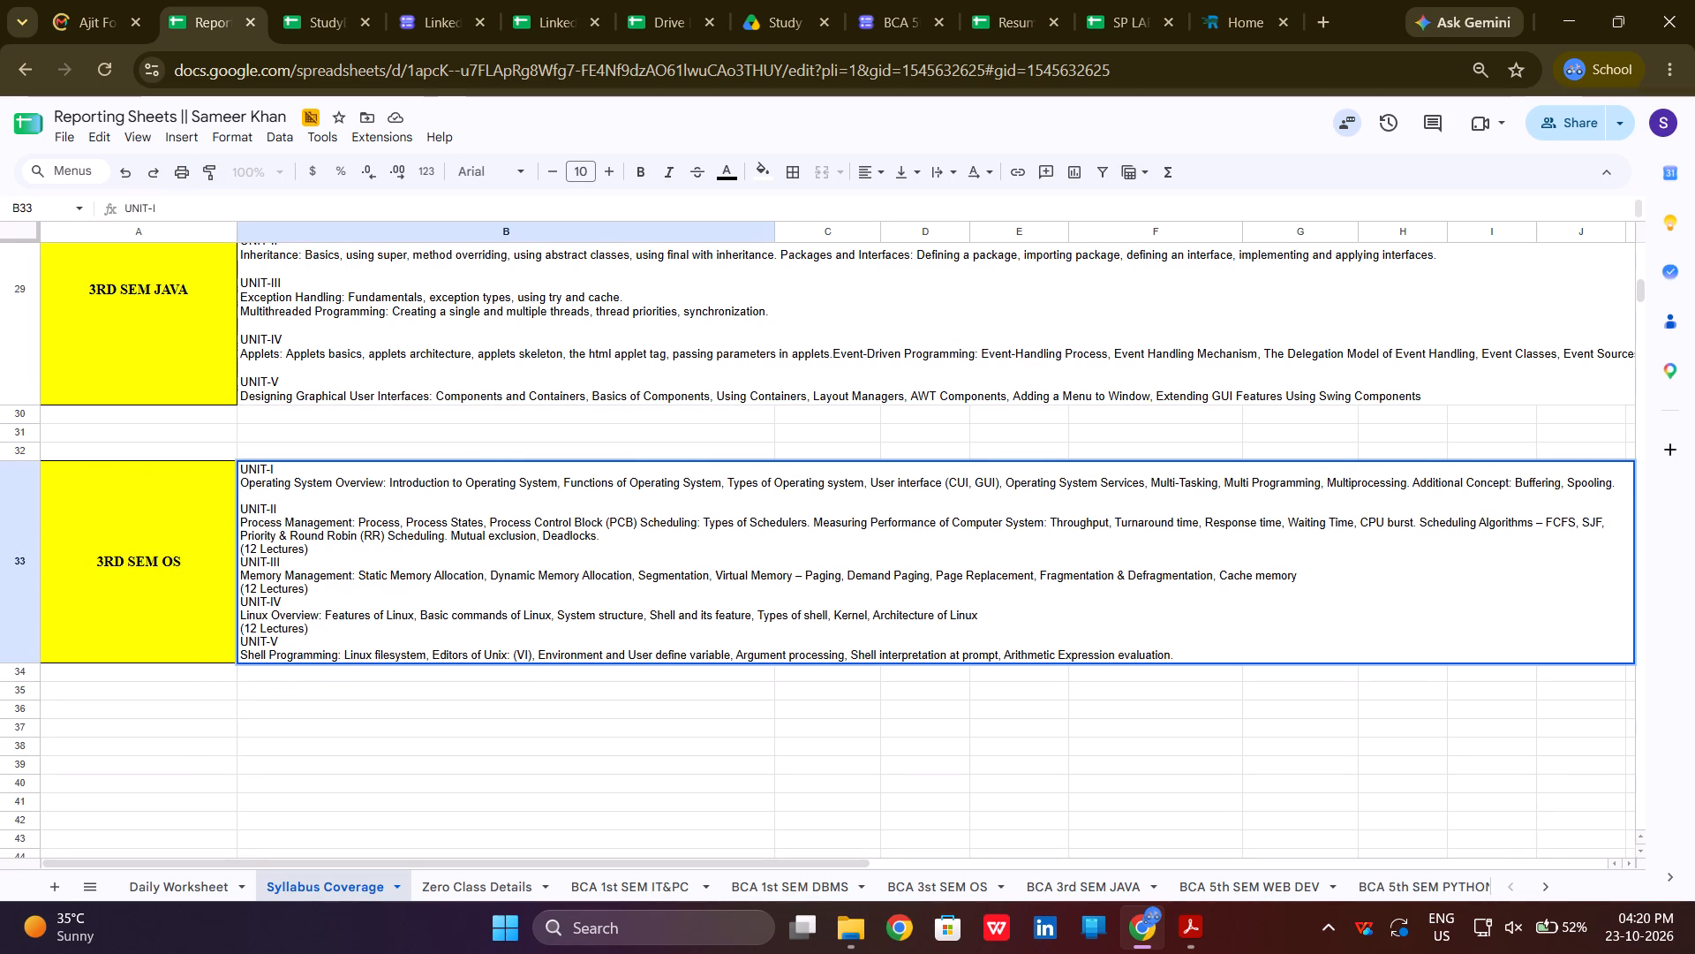
{"action": "left_click", "coordinate": [311, 540]}
{"action": "left_click_drag", "start_coordinate": [310, 549], "coordinate": [222, 549]}
{"action": "key", "text": "BackSpace"}
{"action": "left_click_drag", "start_coordinate": [312, 590], "coordinate": [230, 592]}
{"action": "key", "text": "BackSpace"}
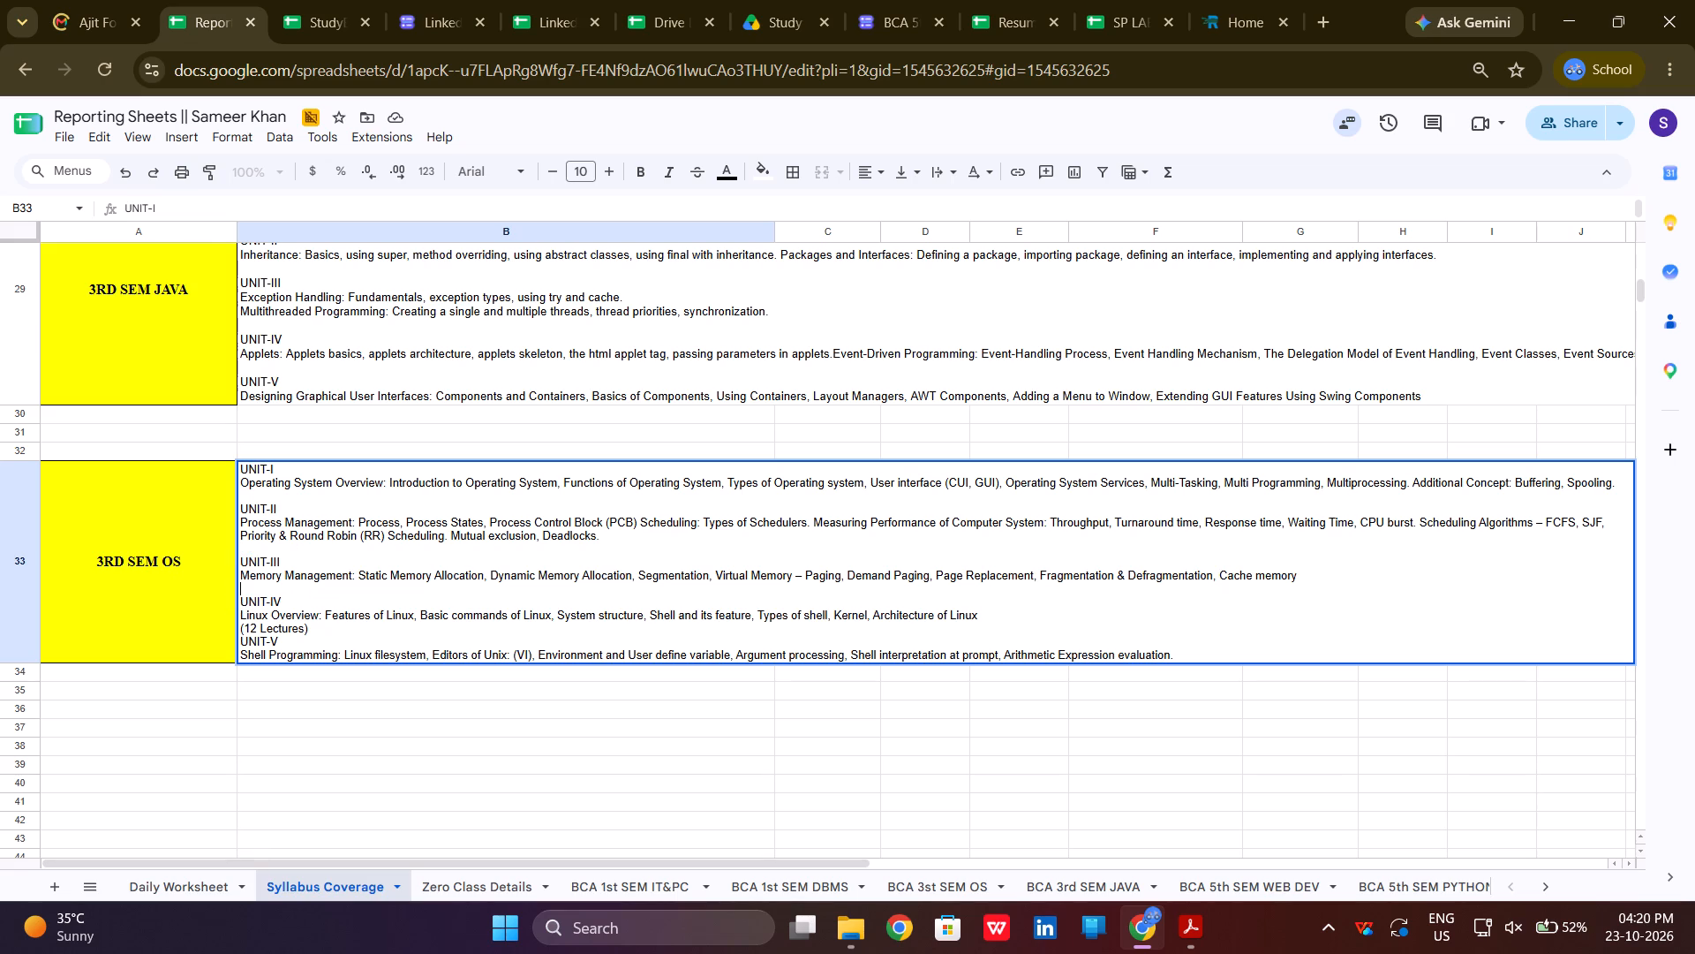
{"action": "left_click_drag", "start_coordinate": [308, 629], "coordinate": [226, 626]}
{"action": "key", "text": "BackSpace"}
Make the UNIT-I to UNIT-V headings bold in the 3RD SEM OS syllabus text.
{"action": "left_click_drag", "start_coordinate": [275, 472], "coordinate": [175, 473]}
{"action": "left_click", "coordinate": [631, 174]}
{"action": "left_click_drag", "start_coordinate": [290, 507], "coordinate": [216, 509]}
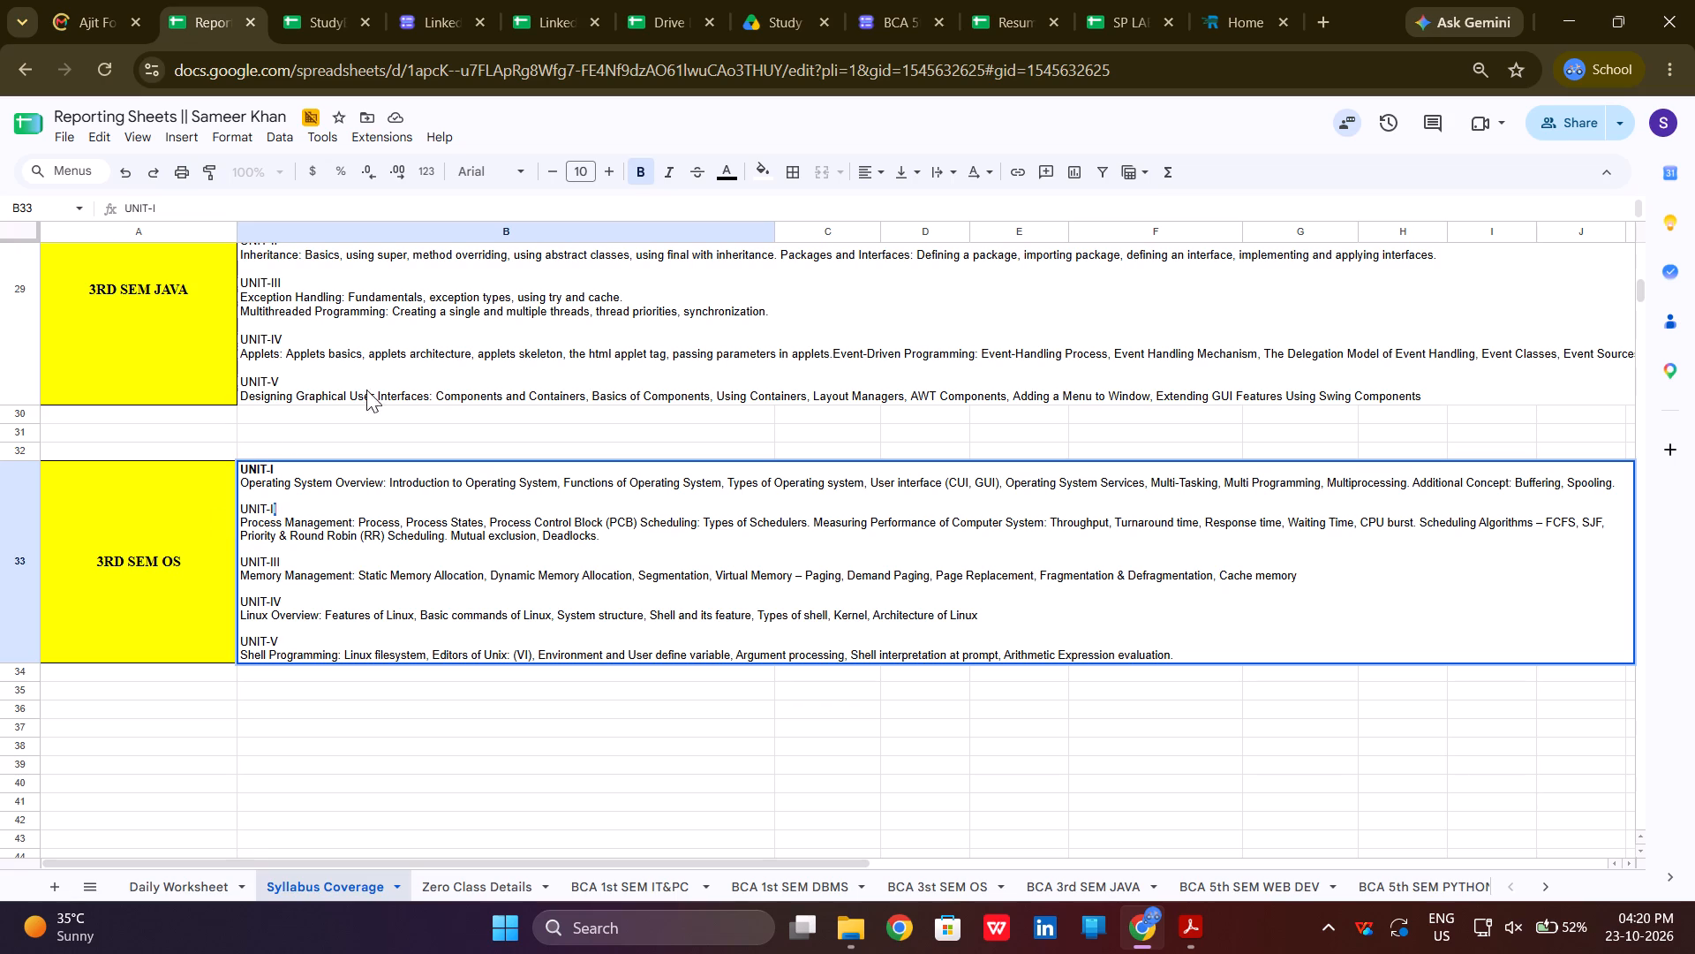
{"action": "left_click", "coordinate": [647, 175]}
{"action": "left_click_drag", "start_coordinate": [289, 560], "coordinate": [172, 561]}
{"action": "left_click", "coordinate": [647, 180]}
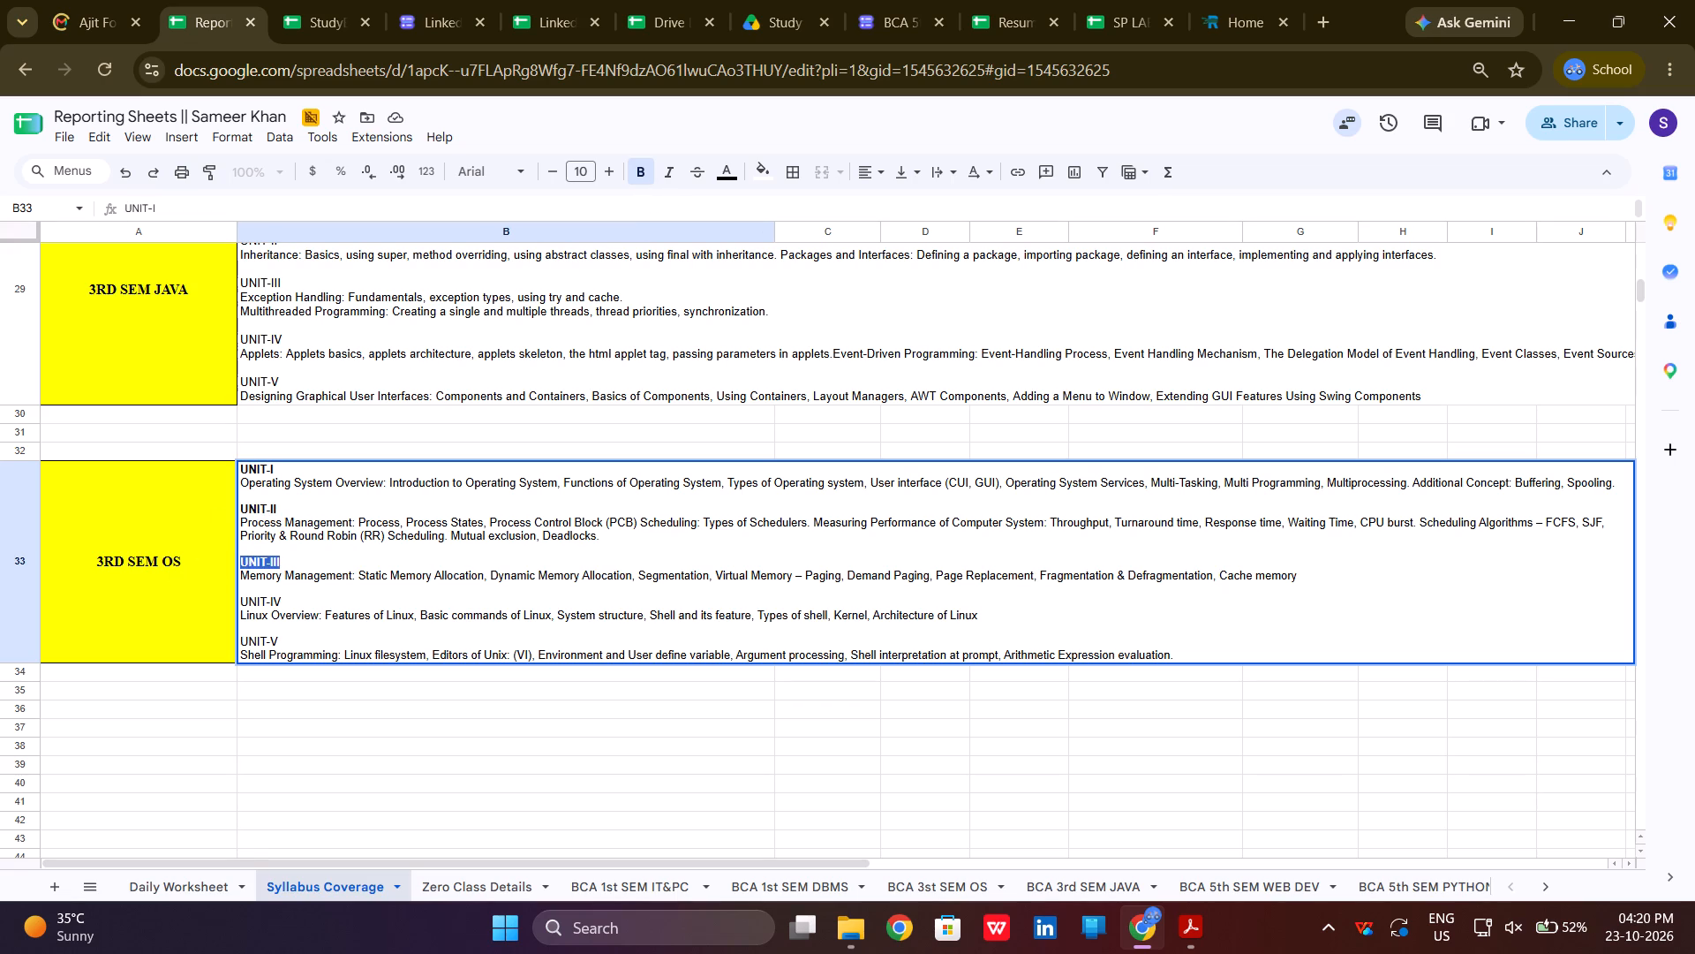
{"action": "left_click_drag", "start_coordinate": [191, 600], "coordinate": [113, 604]}
{"action": "double_click", "coordinate": [323, 579]}
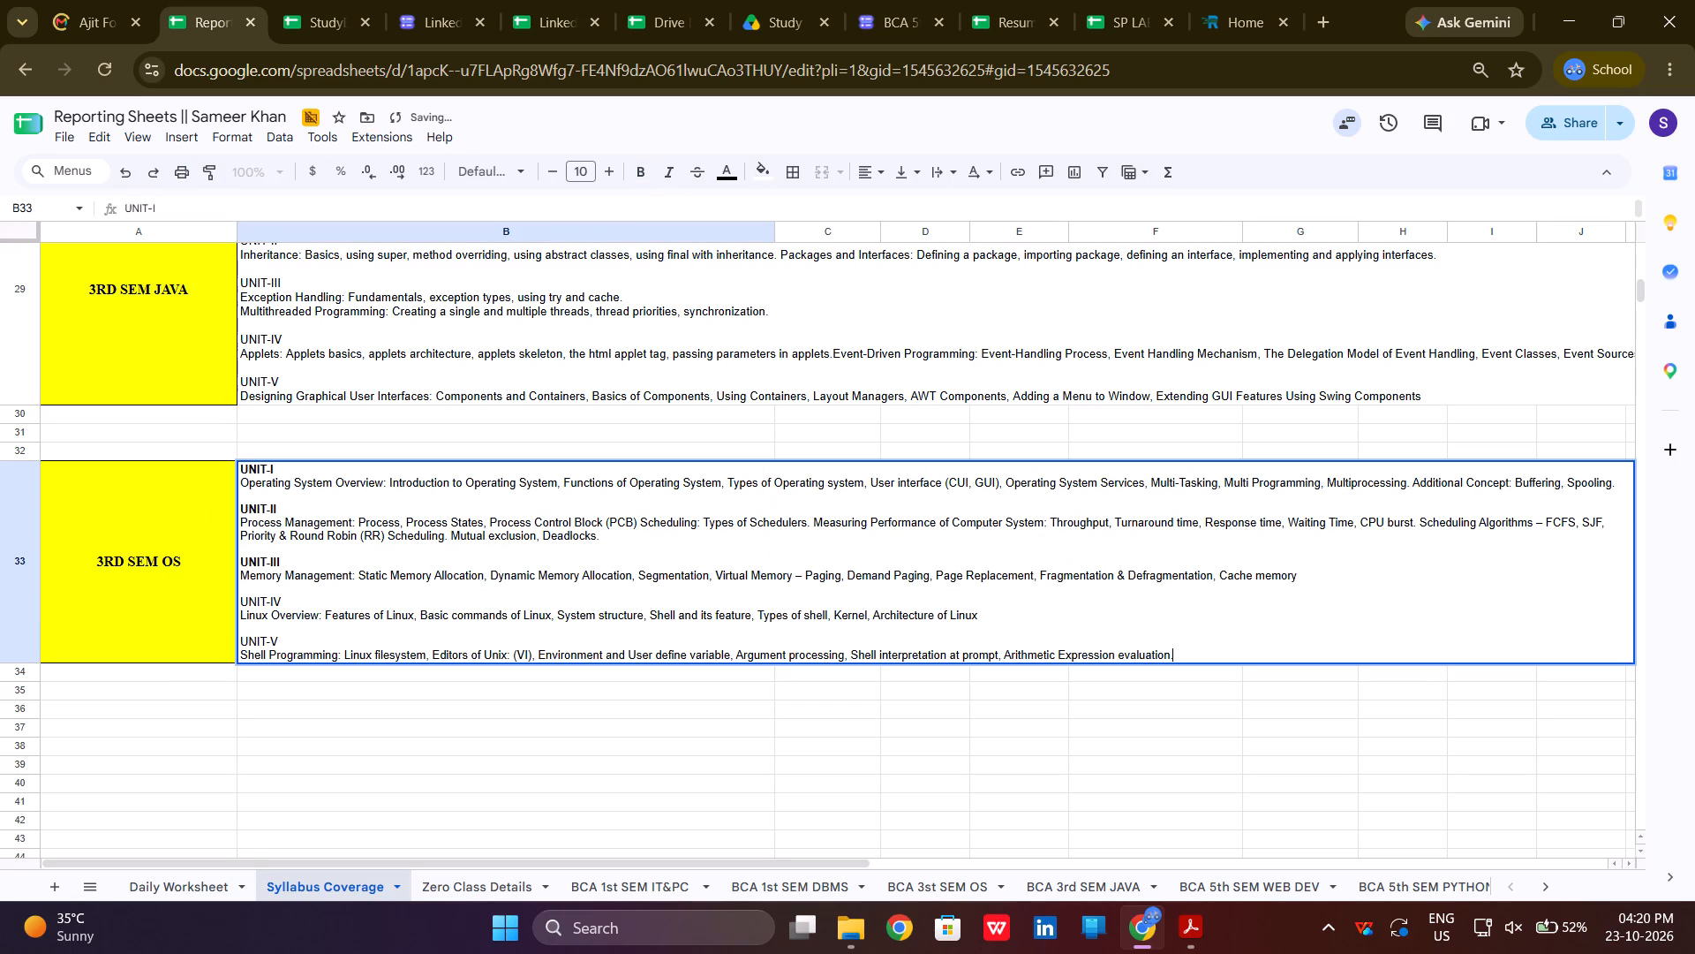
{"action": "left_click_drag", "start_coordinate": [297, 600], "coordinate": [186, 603]}
{"action": "left_click", "coordinate": [642, 174]}
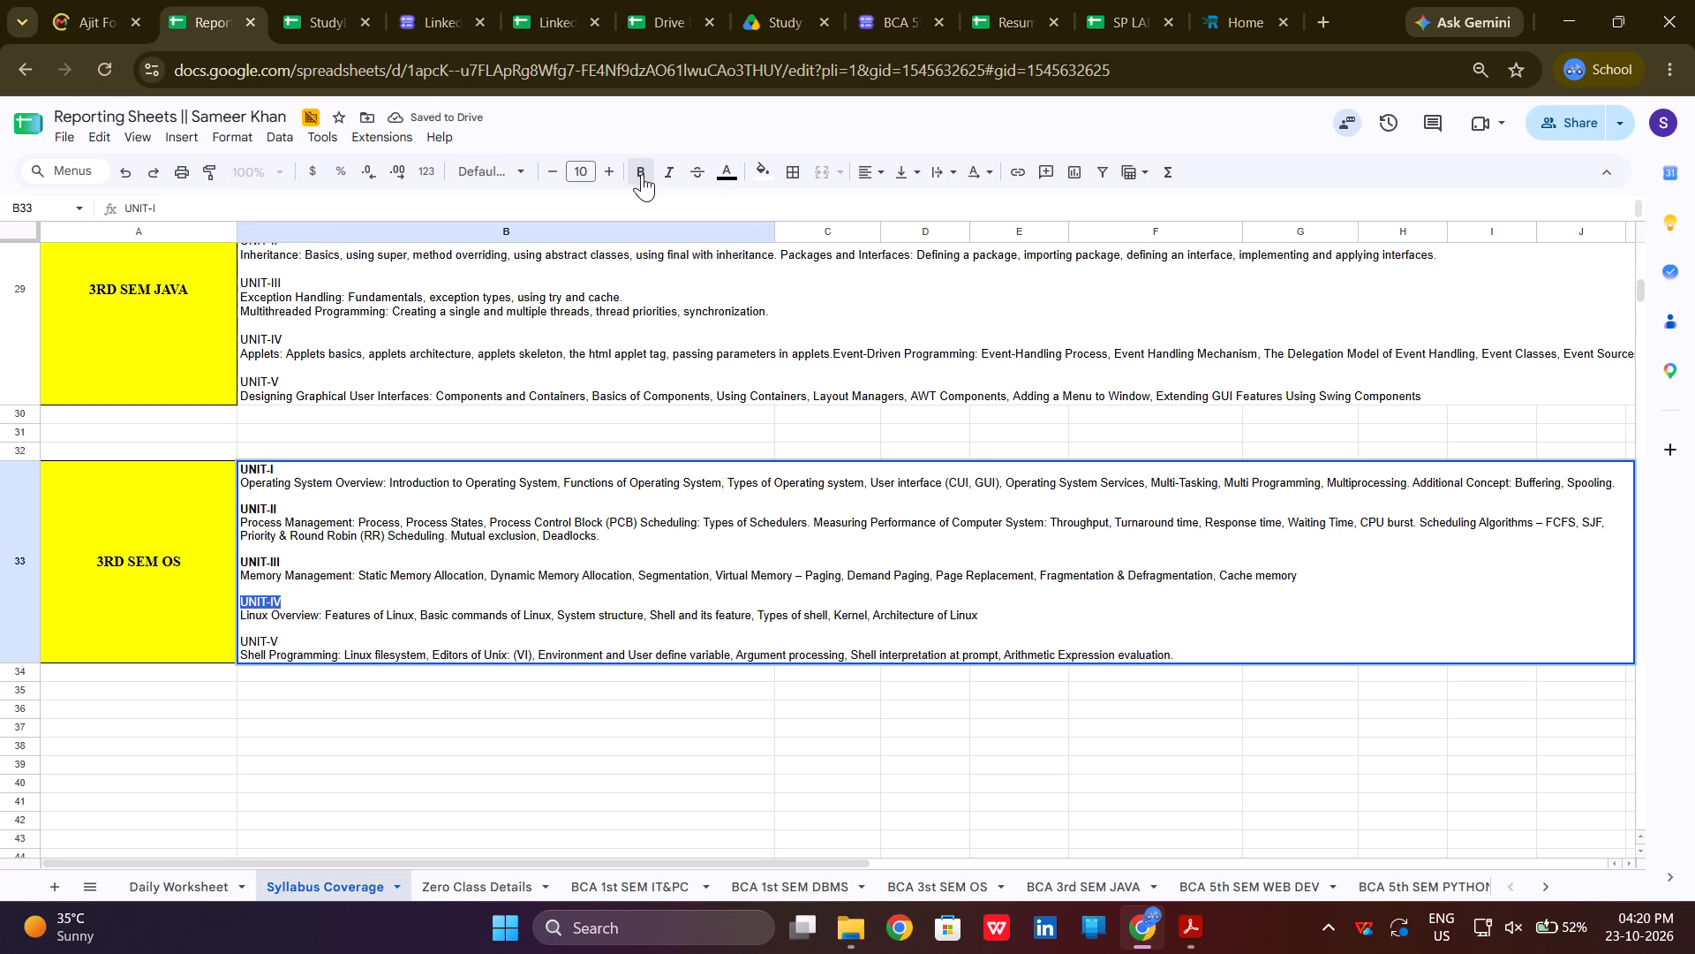
{"action": "left_click_drag", "start_coordinate": [290, 640], "coordinate": [108, 628]}
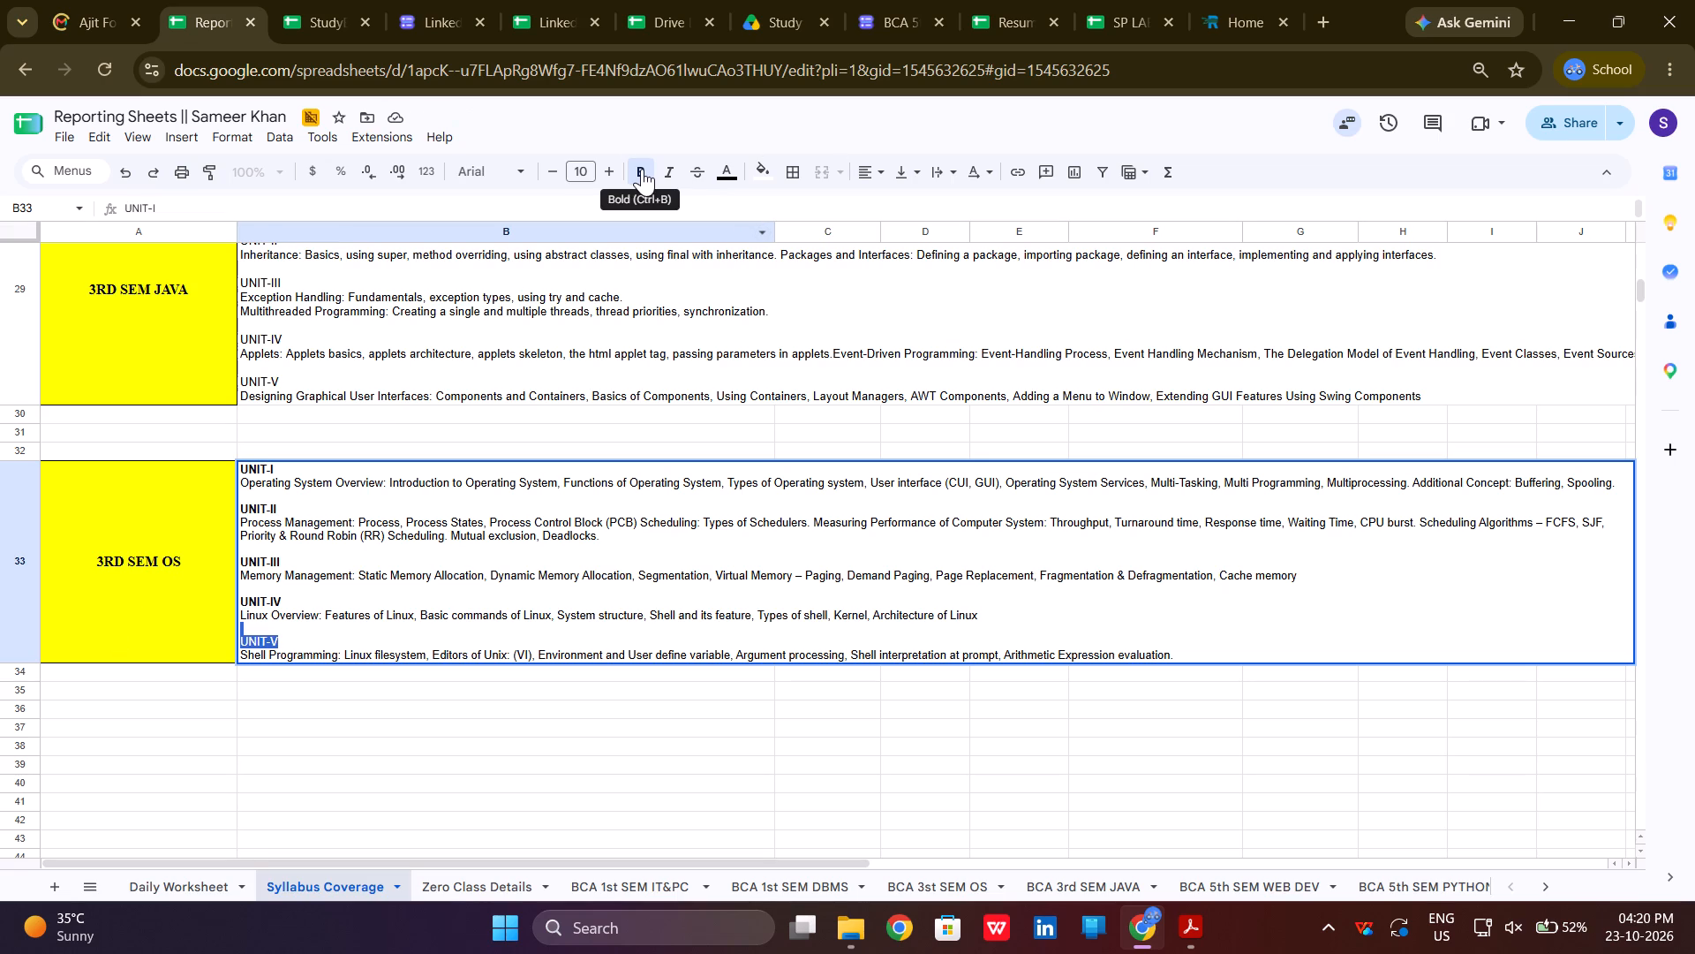
{"action": "key", "text": "ctrl+b"}
{"action": "left_click", "coordinate": [591, 536]}
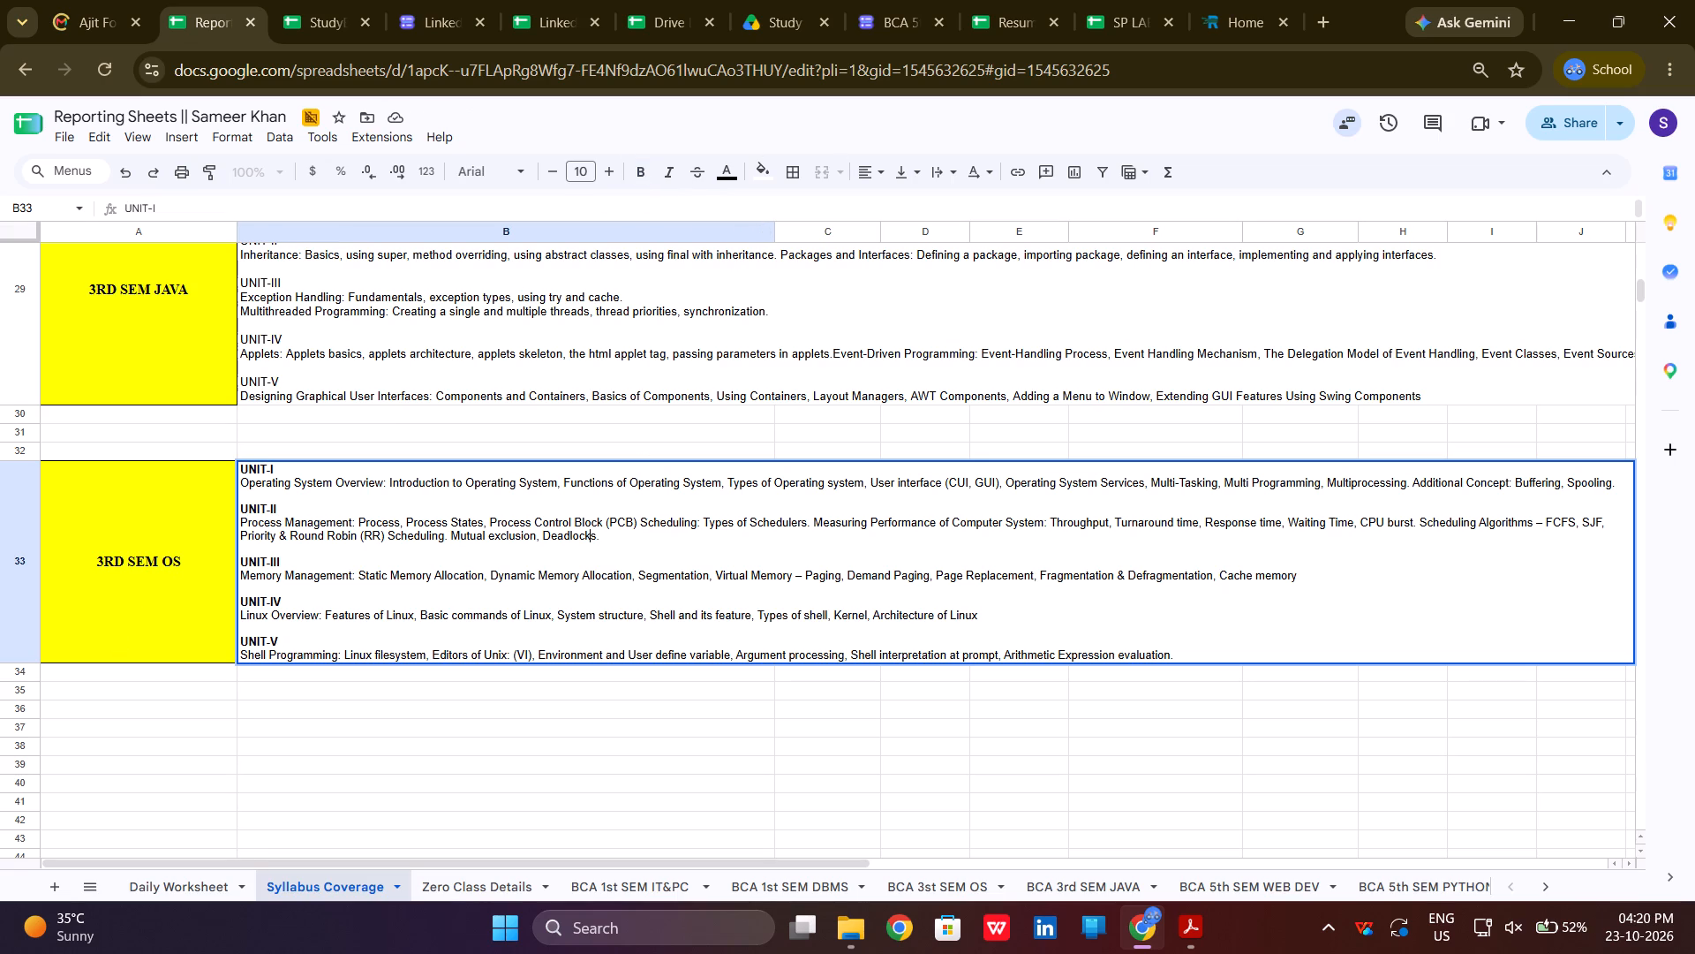
Make the UNIT-I to UNIT-V headings bold in the 3RD SEM JAVA syllabus text in B29.
{"action": "scroll", "coordinate": [591, 536], "scroll_direction": "up", "scroll_amount": 2}
{"action": "scroll", "coordinate": [409, 485], "scroll_direction": "up", "scroll_amount": 2}
{"action": "left_click", "coordinate": [366, 405]}
{"action": "scroll", "coordinate": [394, 458], "scroll_direction": "up", "scroll_amount": 2}
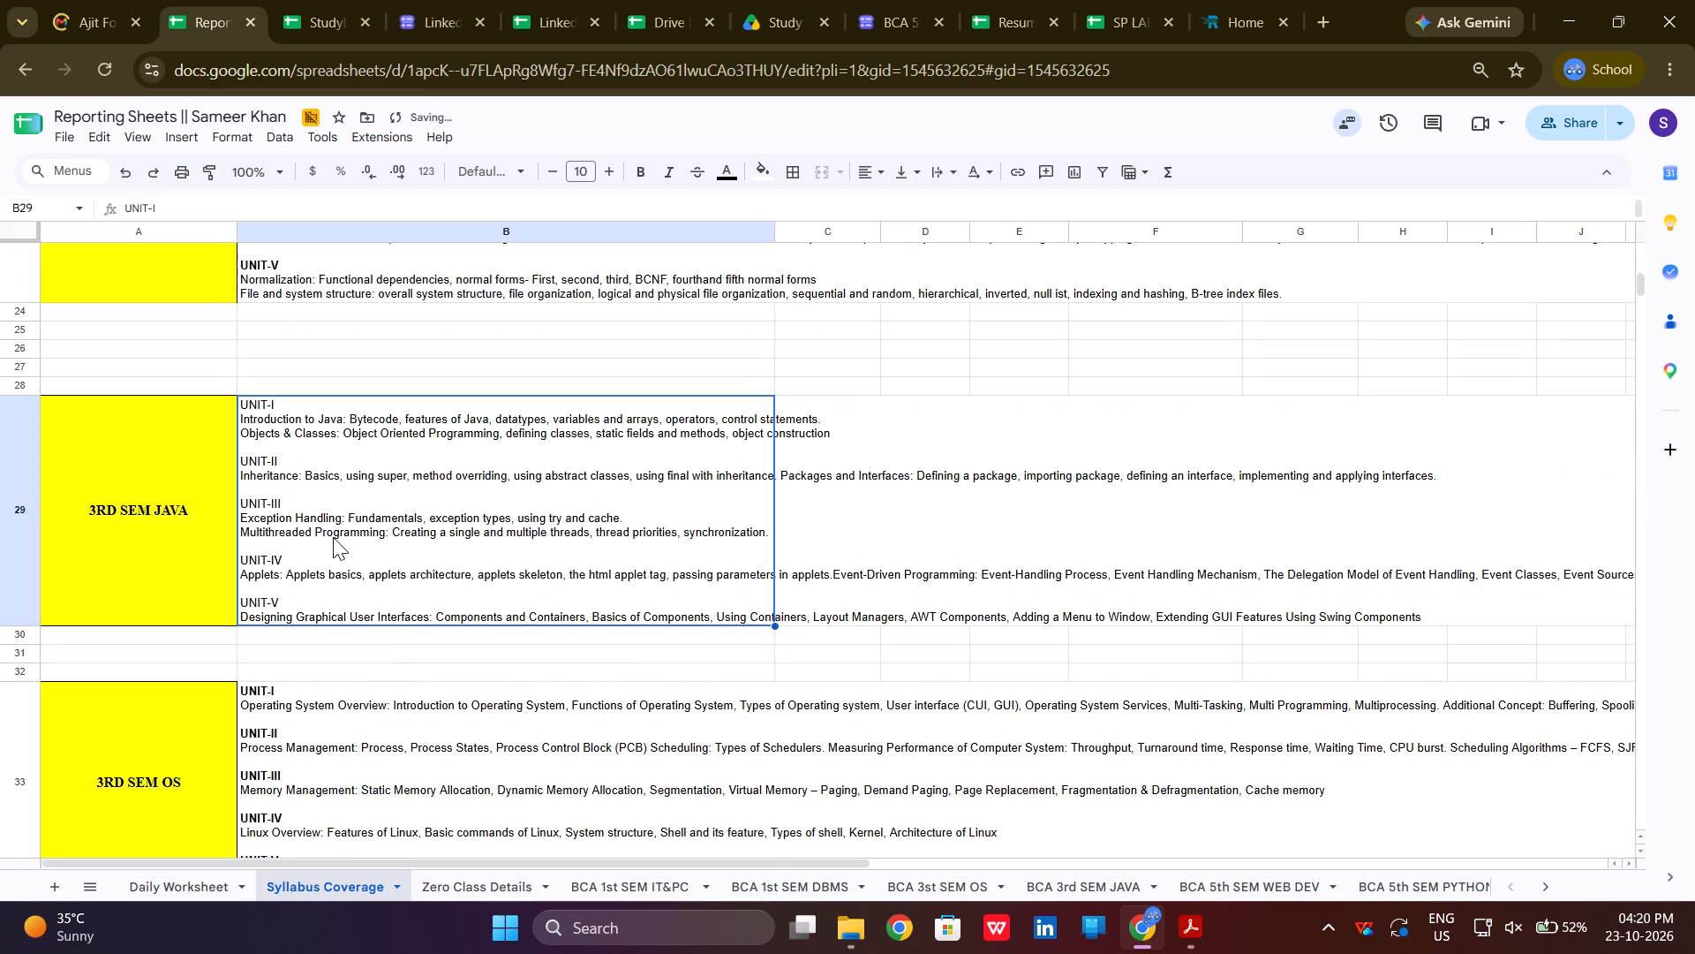
{"action": "left_click", "coordinate": [276, 396]}
{"action": "double_click", "coordinate": [293, 430]}
{"action": "left_click_drag", "start_coordinate": [278, 405], "coordinate": [234, 405]}
{"action": "key", "text": "ctrl+b"}
{"action": "left_click", "coordinate": [300, 454]}
{"action": "left_click_drag", "start_coordinate": [300, 457], "coordinate": [212, 454]}
{"action": "key", "text": "ctrl+b"}
{"action": "left_click", "coordinate": [300, 494]}
{"action": "left_click_drag", "start_coordinate": [300, 494], "coordinate": [214, 492]}
{"action": "key", "text": "ctrl+b"}
{"action": "left_click_drag", "start_coordinate": [351, 550], "coordinate": [215, 554]}
{"action": "key", "text": "ctrl+b"}
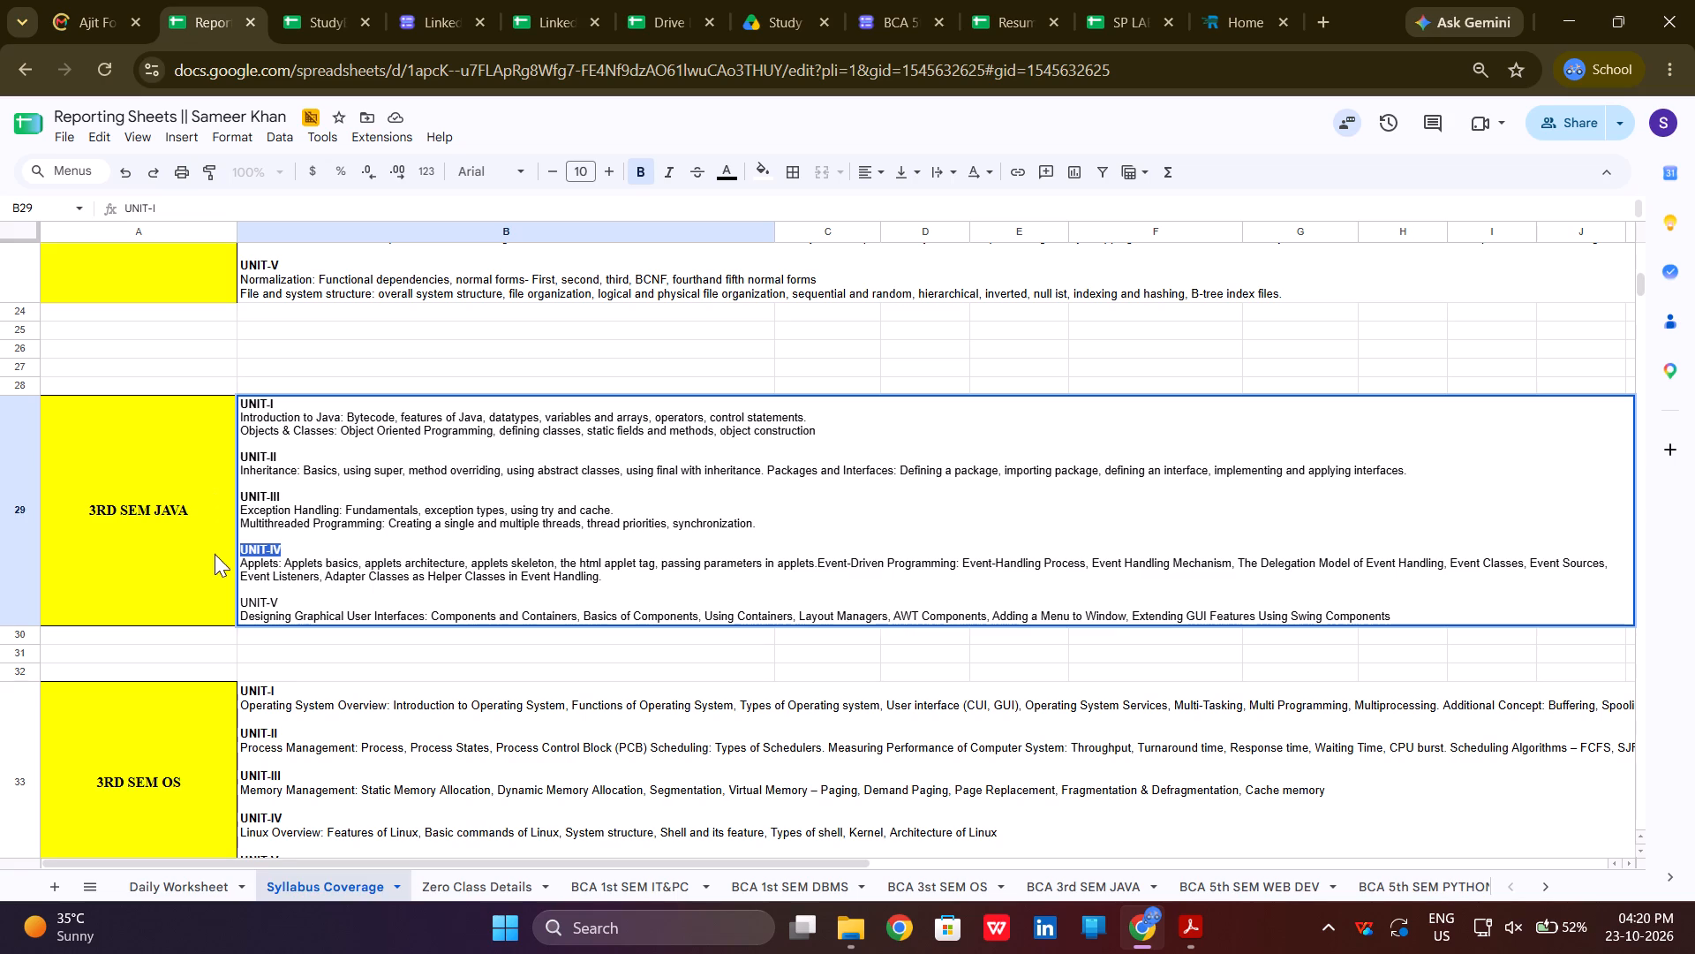
{"action": "left_click_drag", "start_coordinate": [313, 599], "coordinate": [230, 602]}
{"action": "key", "text": "ctrl+b"}
{"action": "left_click", "coordinate": [389, 529]}
Review the formatting of the 1ST SEM DBMS and IT&PC blocks and the layout up to the sheet's title.
{"action": "scroll", "coordinate": [407, 564], "scroll_direction": "up", "scroll_amount": 3}
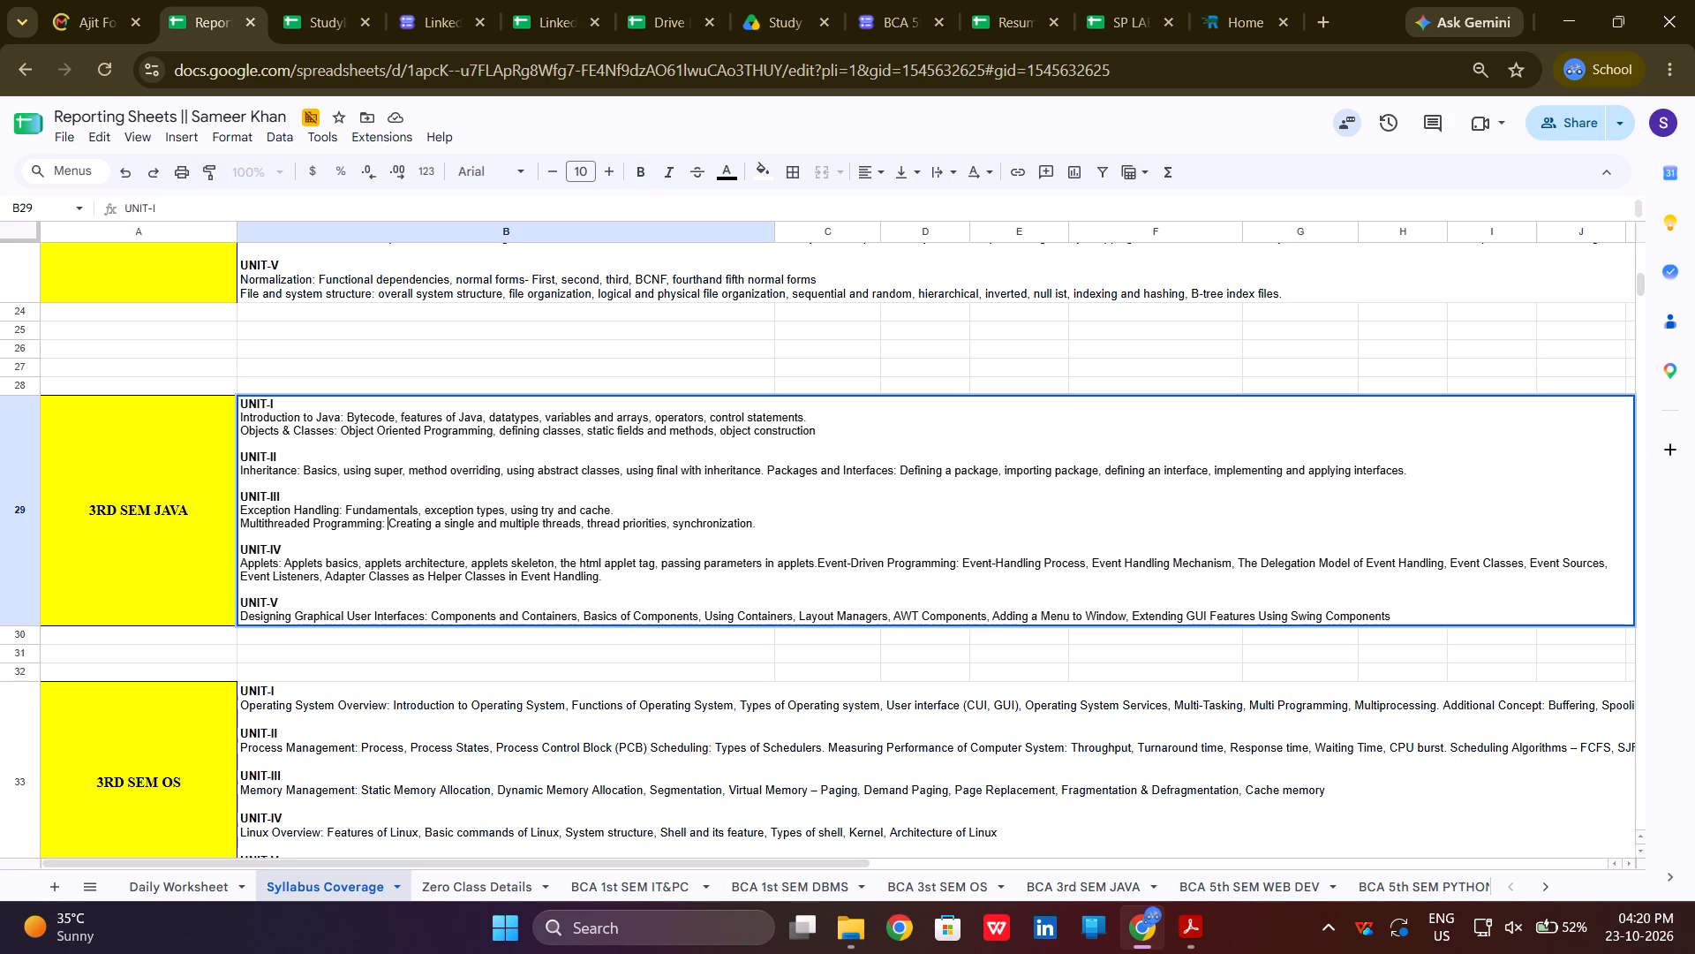
{"action": "scroll", "coordinate": [408, 565], "scroll_direction": "up", "scroll_amount": 1}
{"action": "scroll", "coordinate": [477, 308], "scroll_direction": "up", "scroll_amount": 2}
{"action": "left_click", "coordinate": [401, 372]}
{"action": "scroll", "coordinate": [448, 615], "scroll_direction": "up", "scroll_amount": 2}
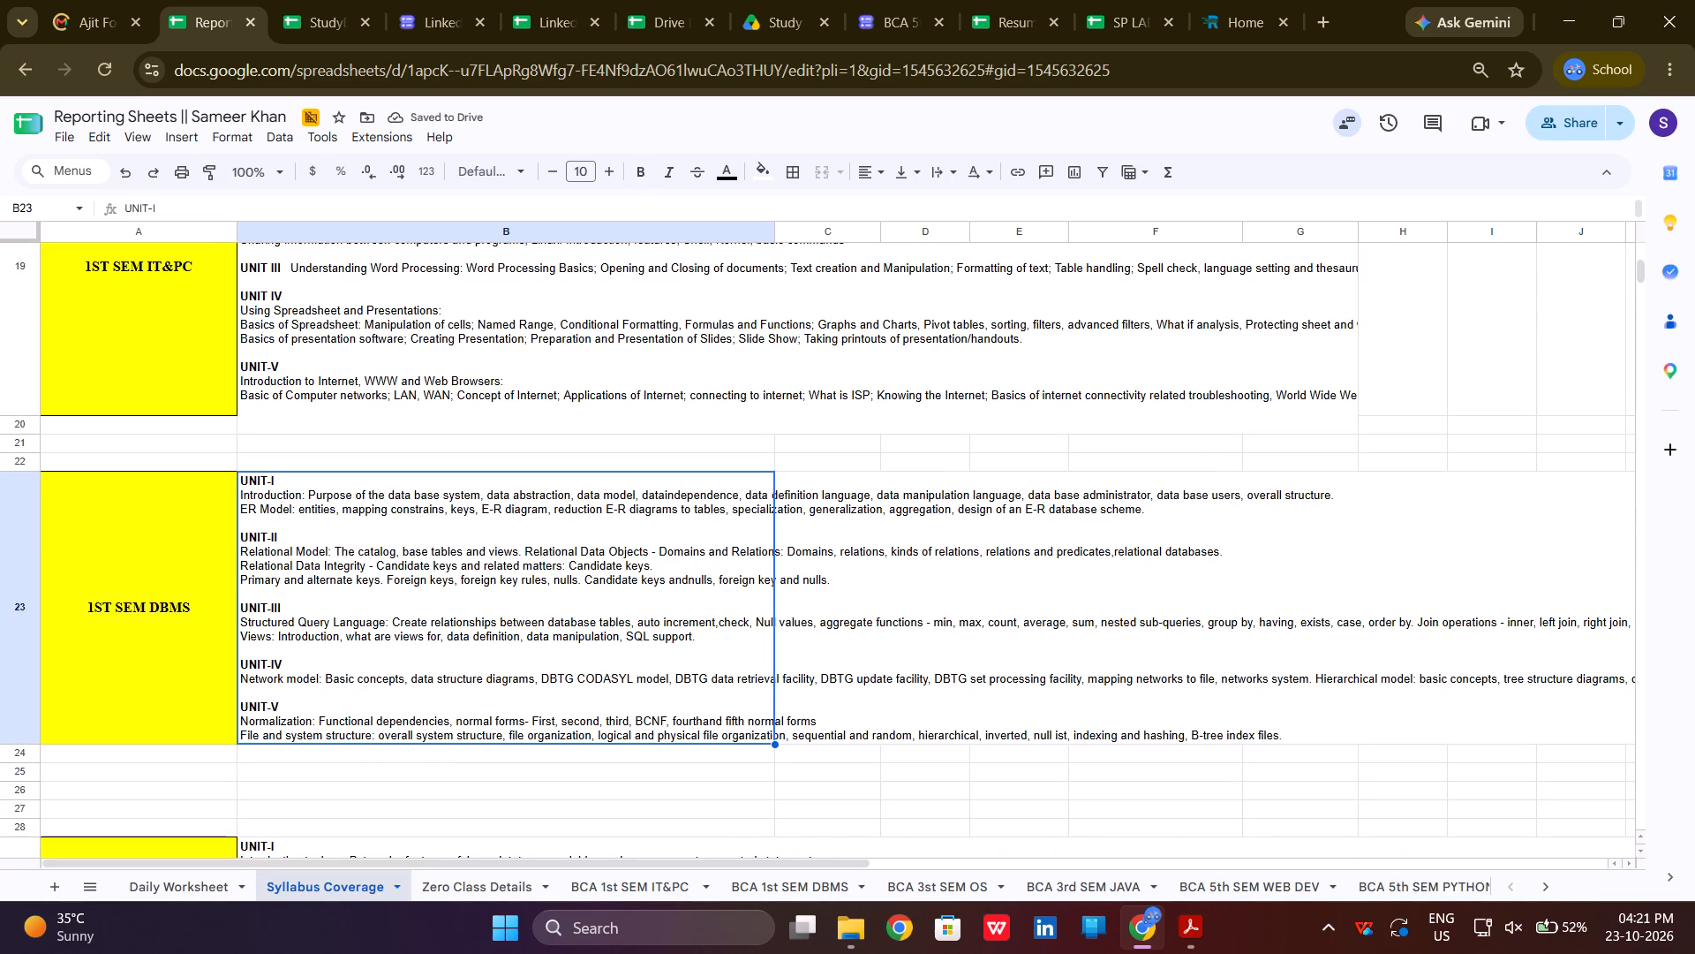
{"action": "scroll", "coordinate": [603, 601], "scroll_direction": "up", "scroll_amount": 5}
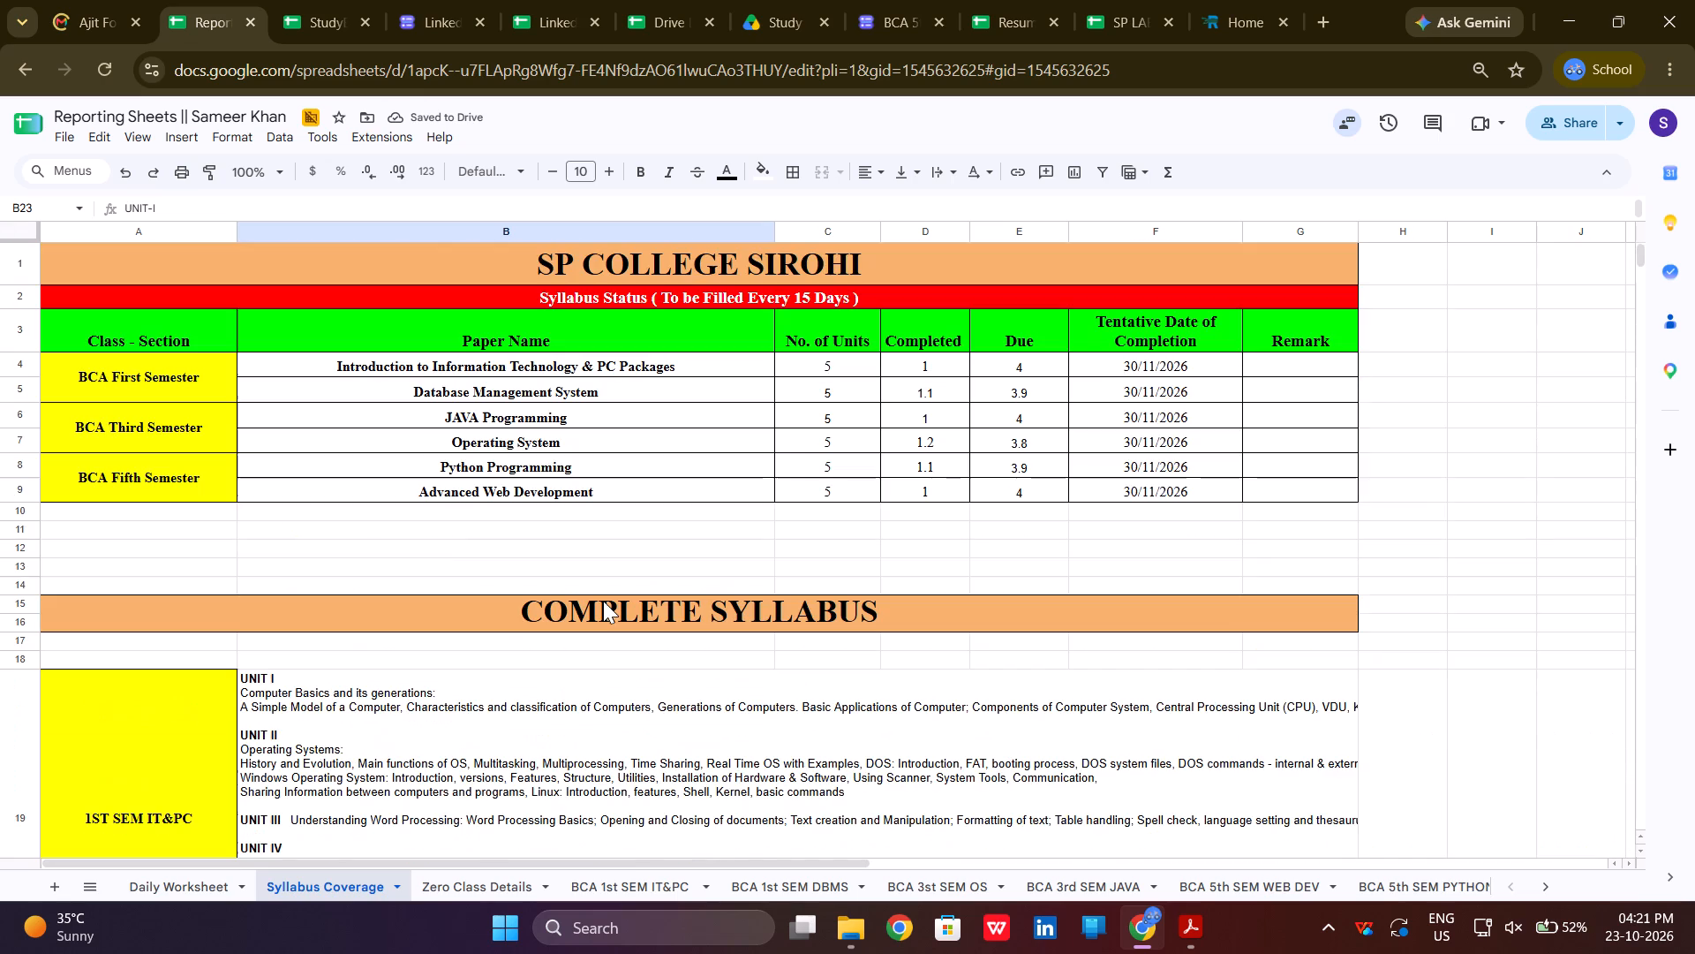
Merge cells B23 to G23 so the 1ST SEM DBMS syllabus text spans columns B through G.
{"action": "scroll", "coordinate": [603, 601], "scroll_direction": "up", "scroll_amount": 2}
{"action": "scroll", "coordinate": [603, 601], "scroll_direction": "down", "scroll_amount": 3}
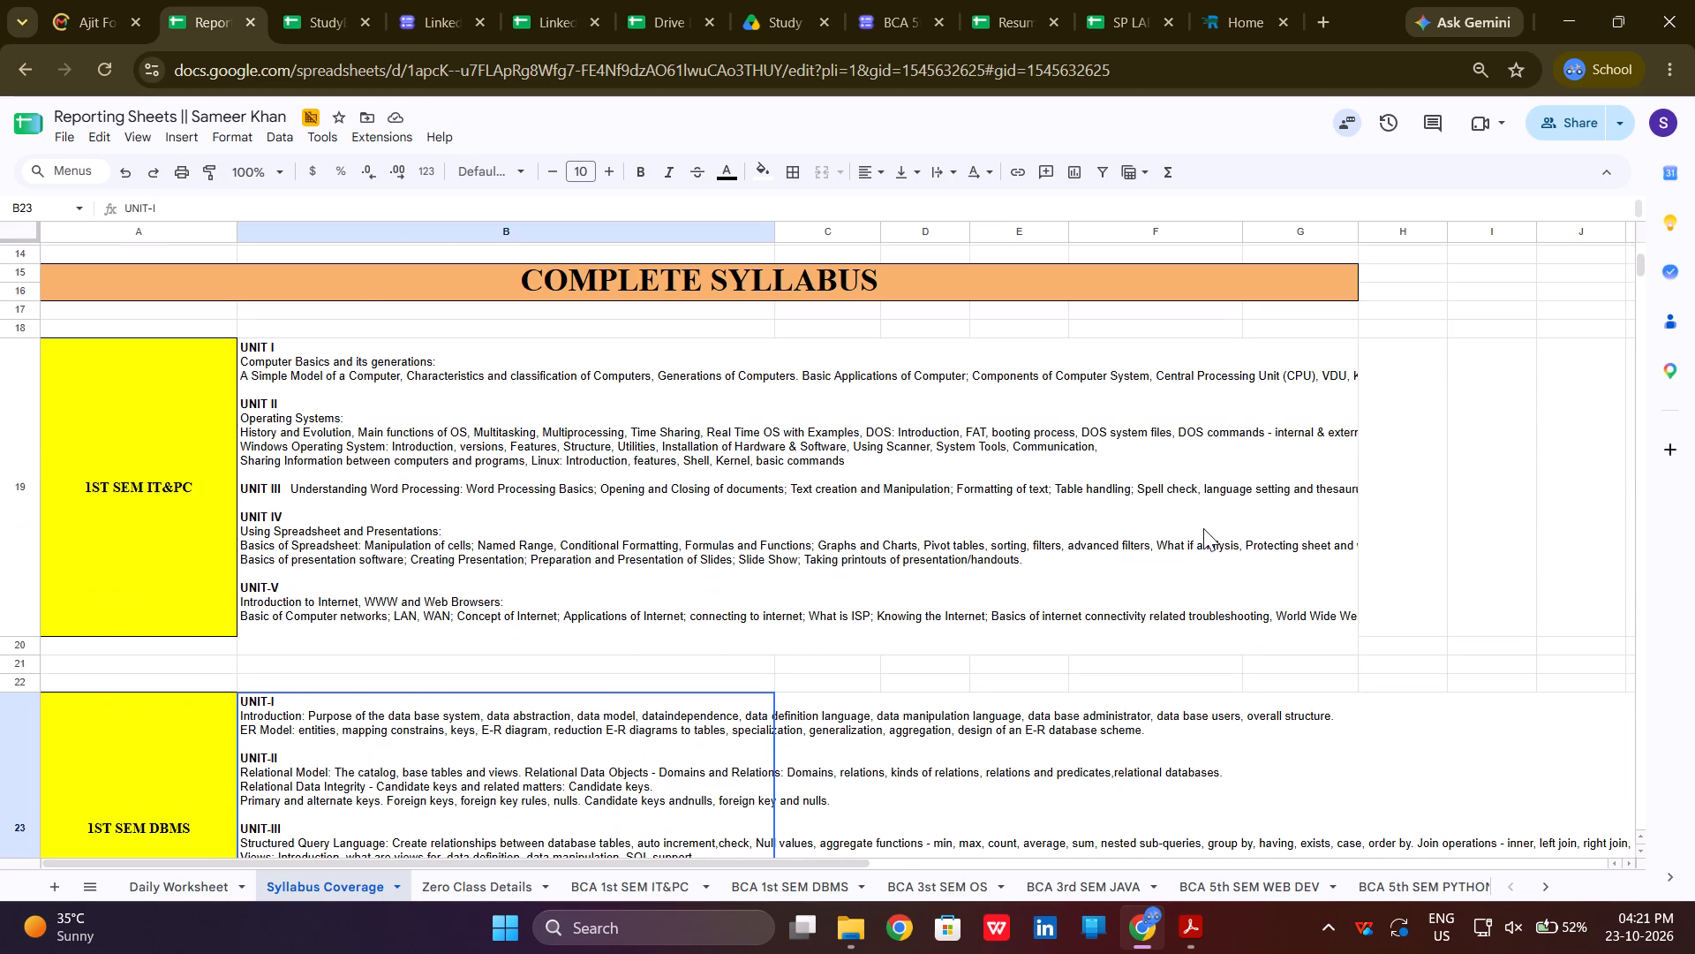
{"action": "scroll", "coordinate": [1277, 496], "scroll_direction": "down", "scroll_amount": 4}
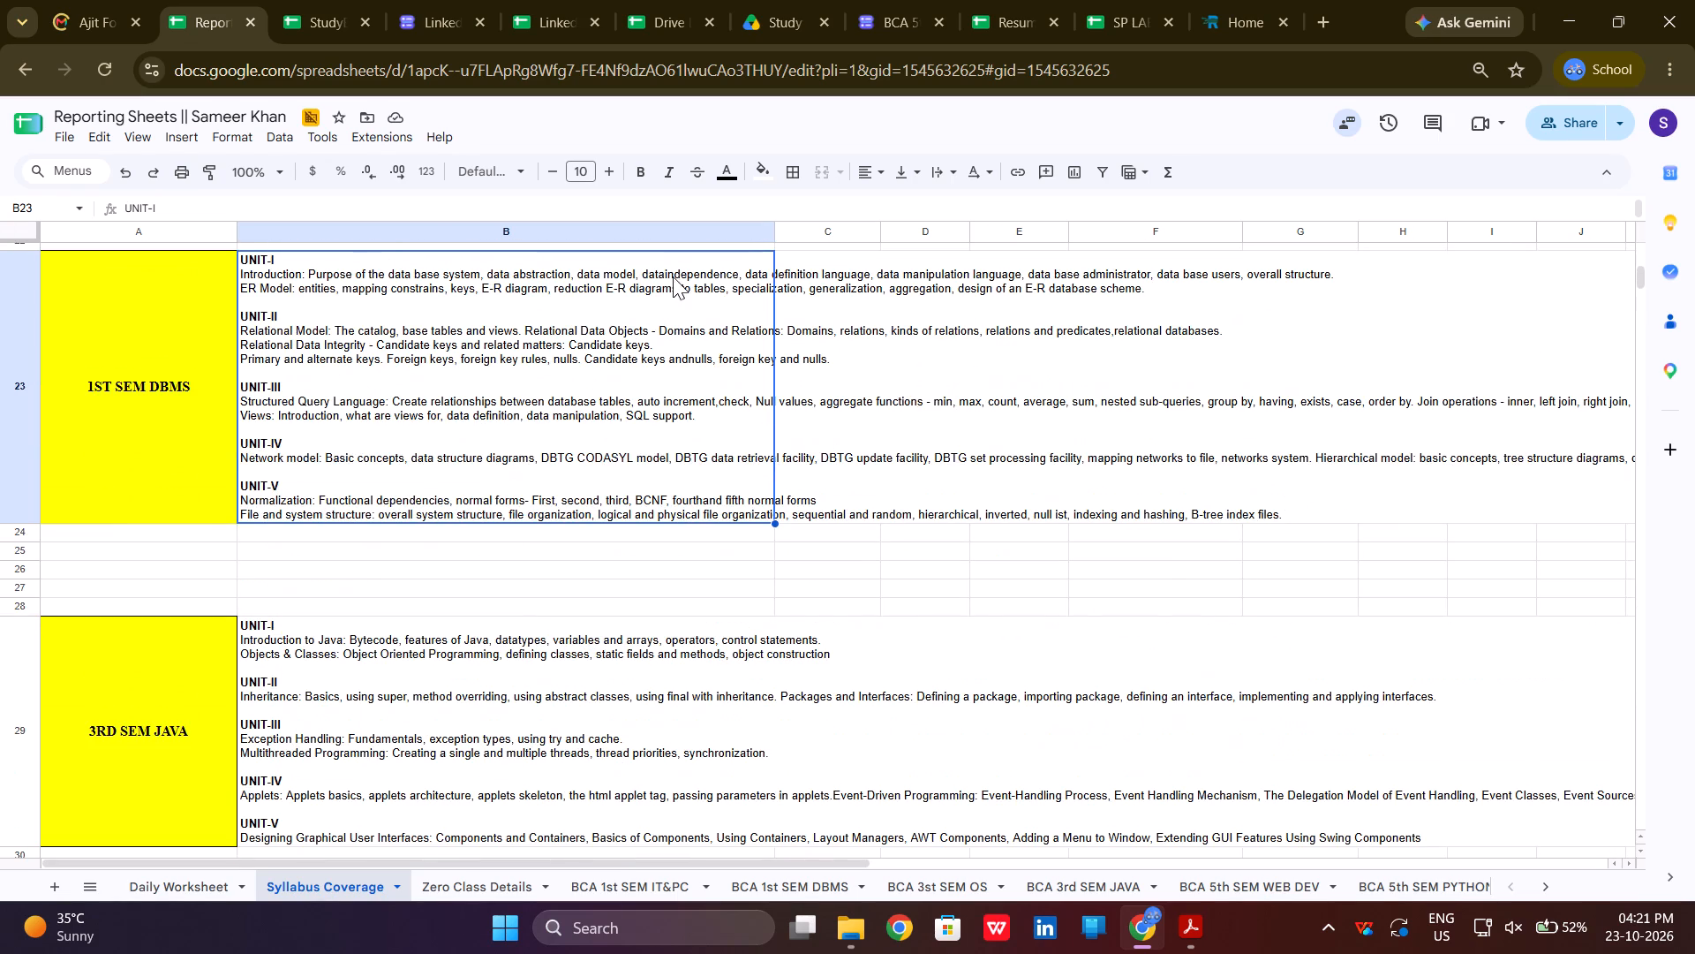
{"action": "left_click_drag", "start_coordinate": [684, 267], "coordinate": [1379, 331]}
{"action": "scroll", "coordinate": [1365, 377], "scroll_direction": "up", "scroll_amount": 10}
{"action": "scroll", "coordinate": [1364, 382], "scroll_direction": "down", "scroll_amount": 6}
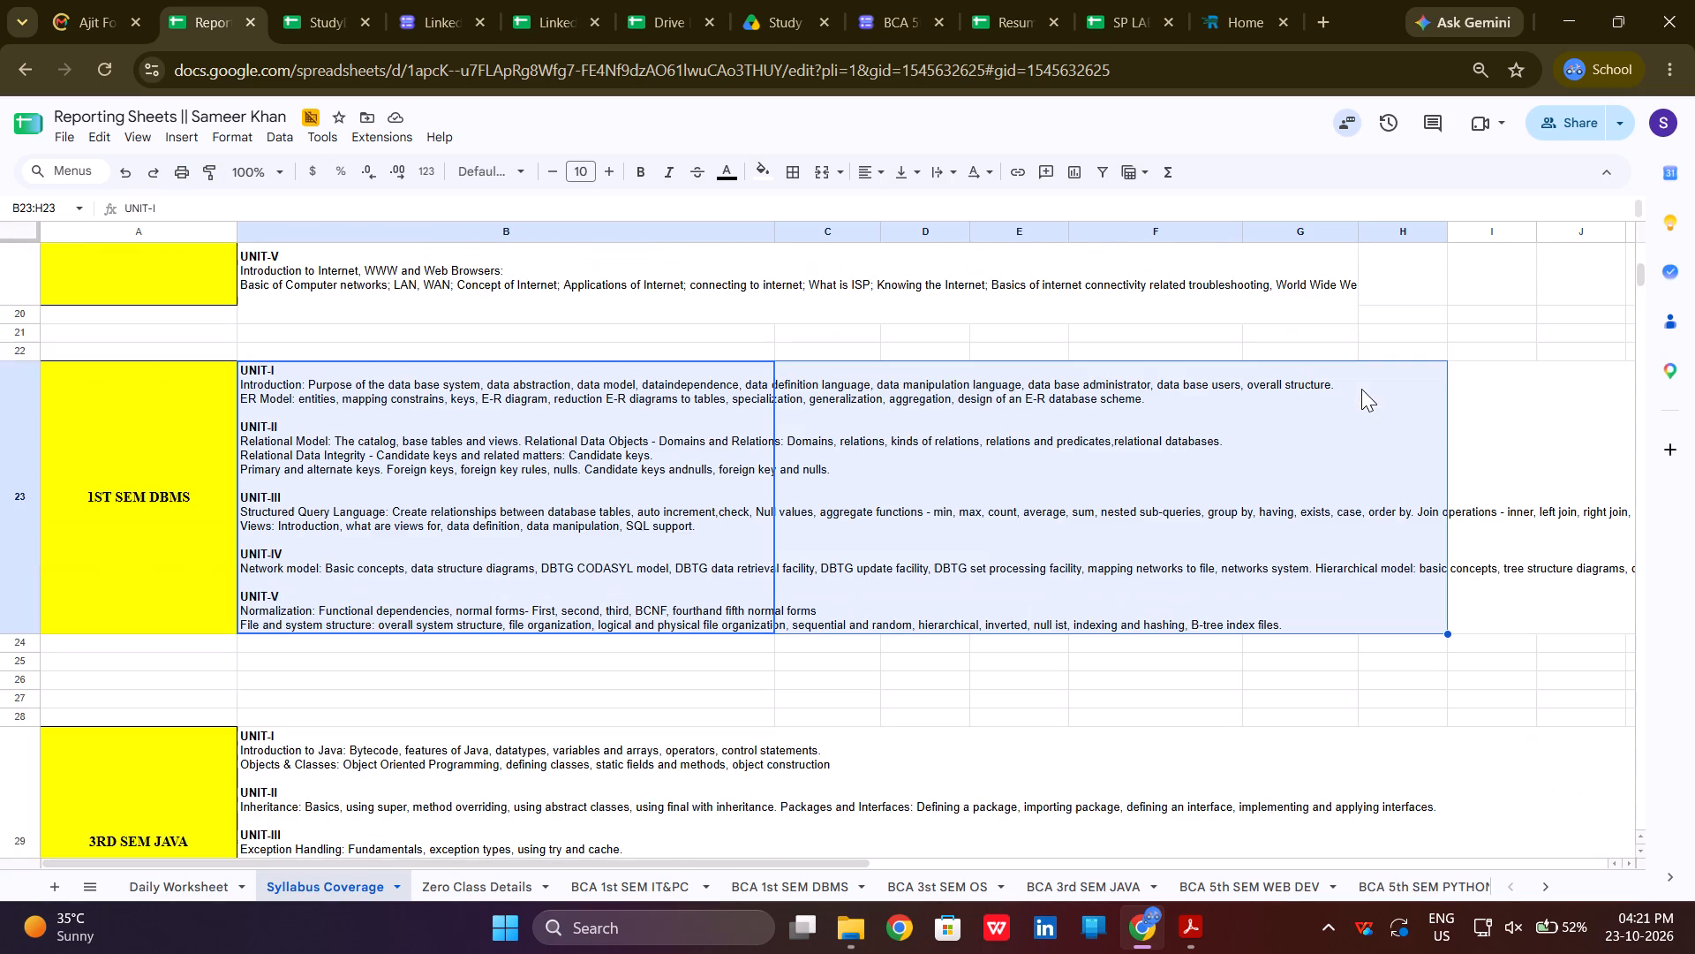
{"action": "left_click", "coordinate": [1361, 389]}
{"action": "left_click_drag", "start_coordinate": [619, 370], "coordinate": [1237, 420]}
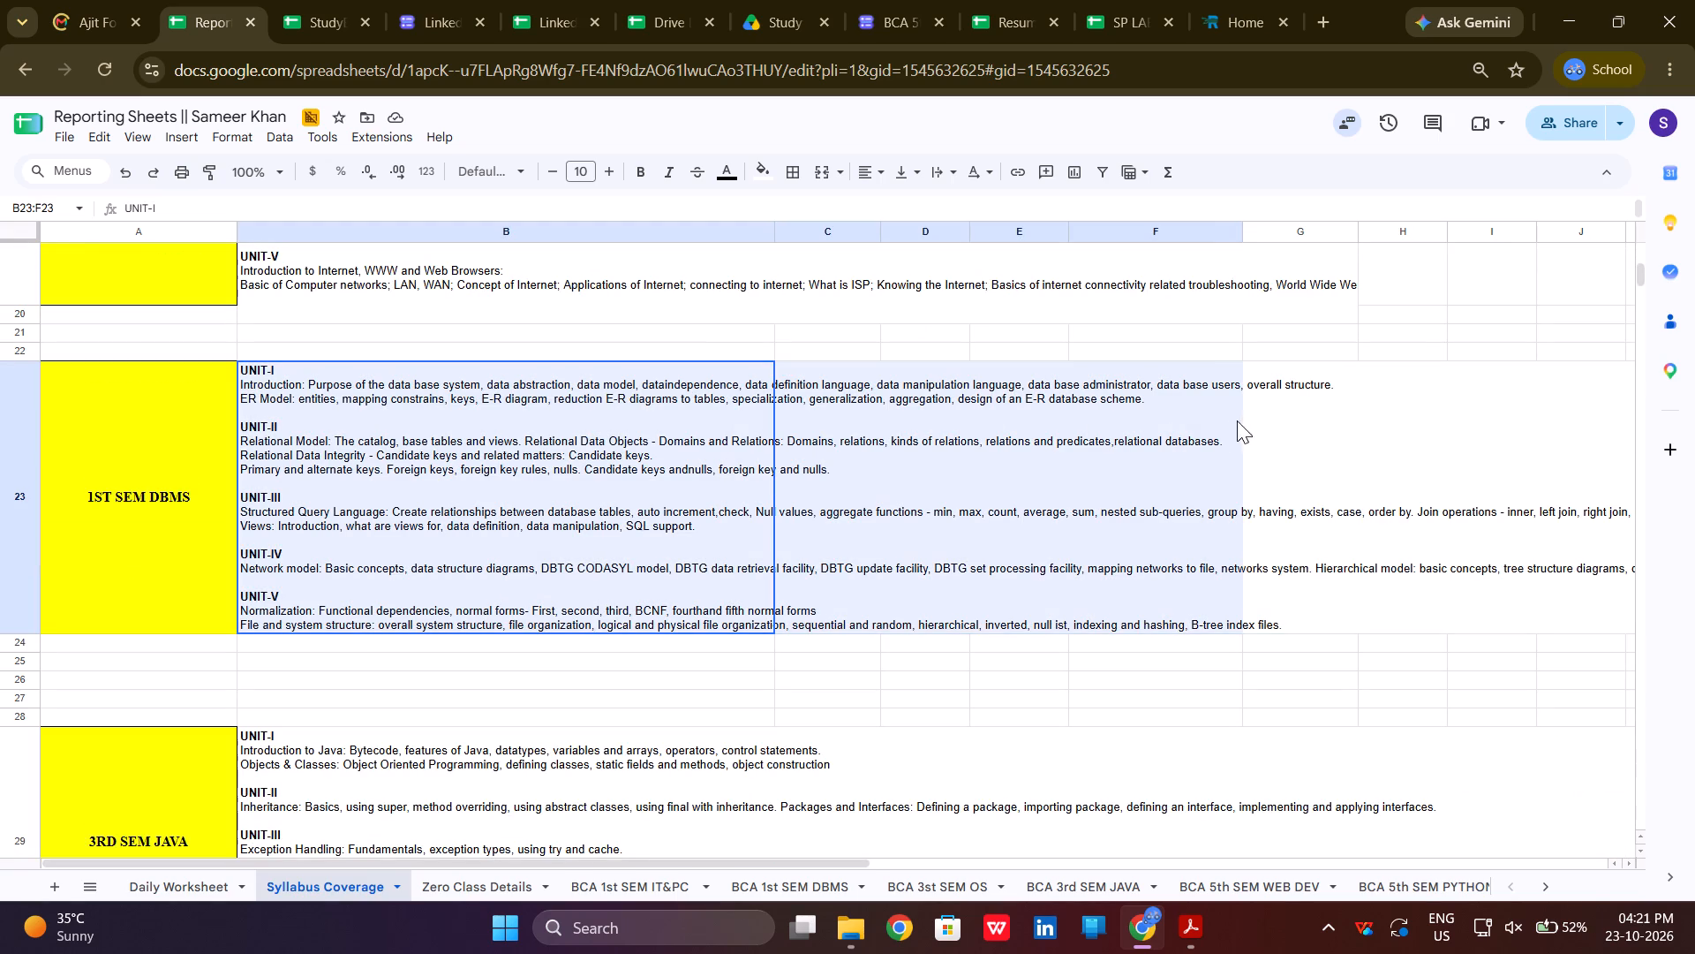
{"action": "left_click_drag", "start_coordinate": [1237, 420], "coordinate": [1265, 428]}
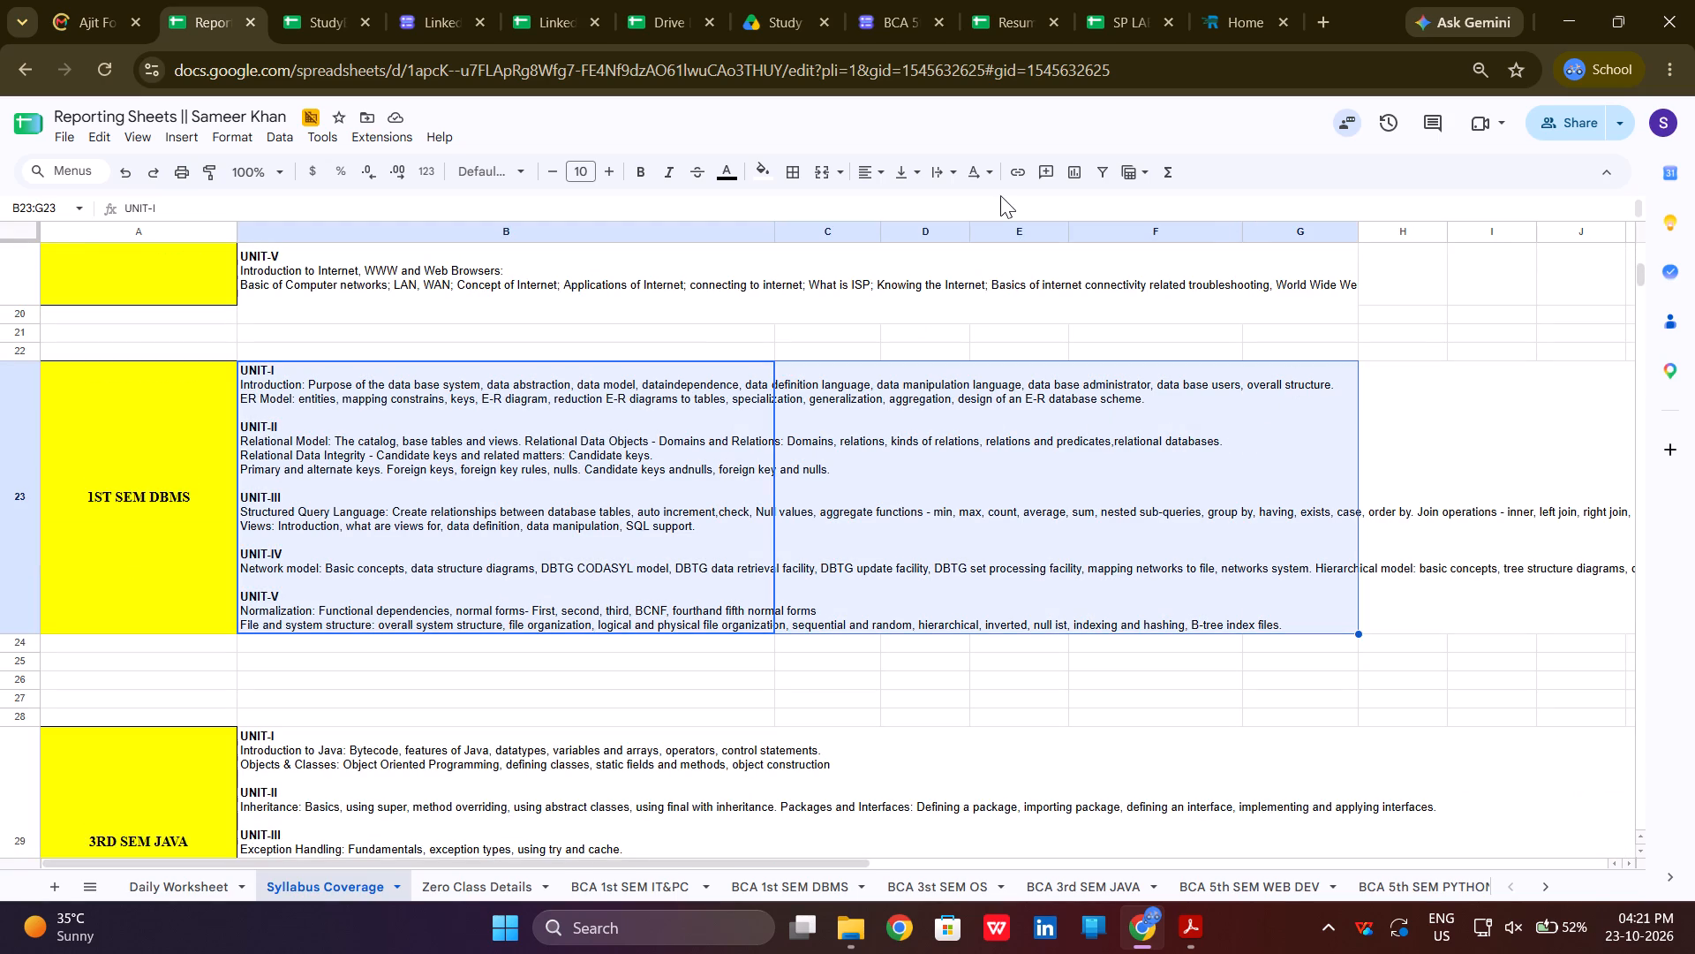
{"action": "left_click", "coordinate": [829, 177]}
{"action": "left_click", "coordinate": [1470, 460]}
Merge cells B29 to G29 holding the 3RD SEM JAVA syllabus text.
{"action": "scroll", "coordinate": [1433, 491], "scroll_direction": "up", "scroll_amount": 1}
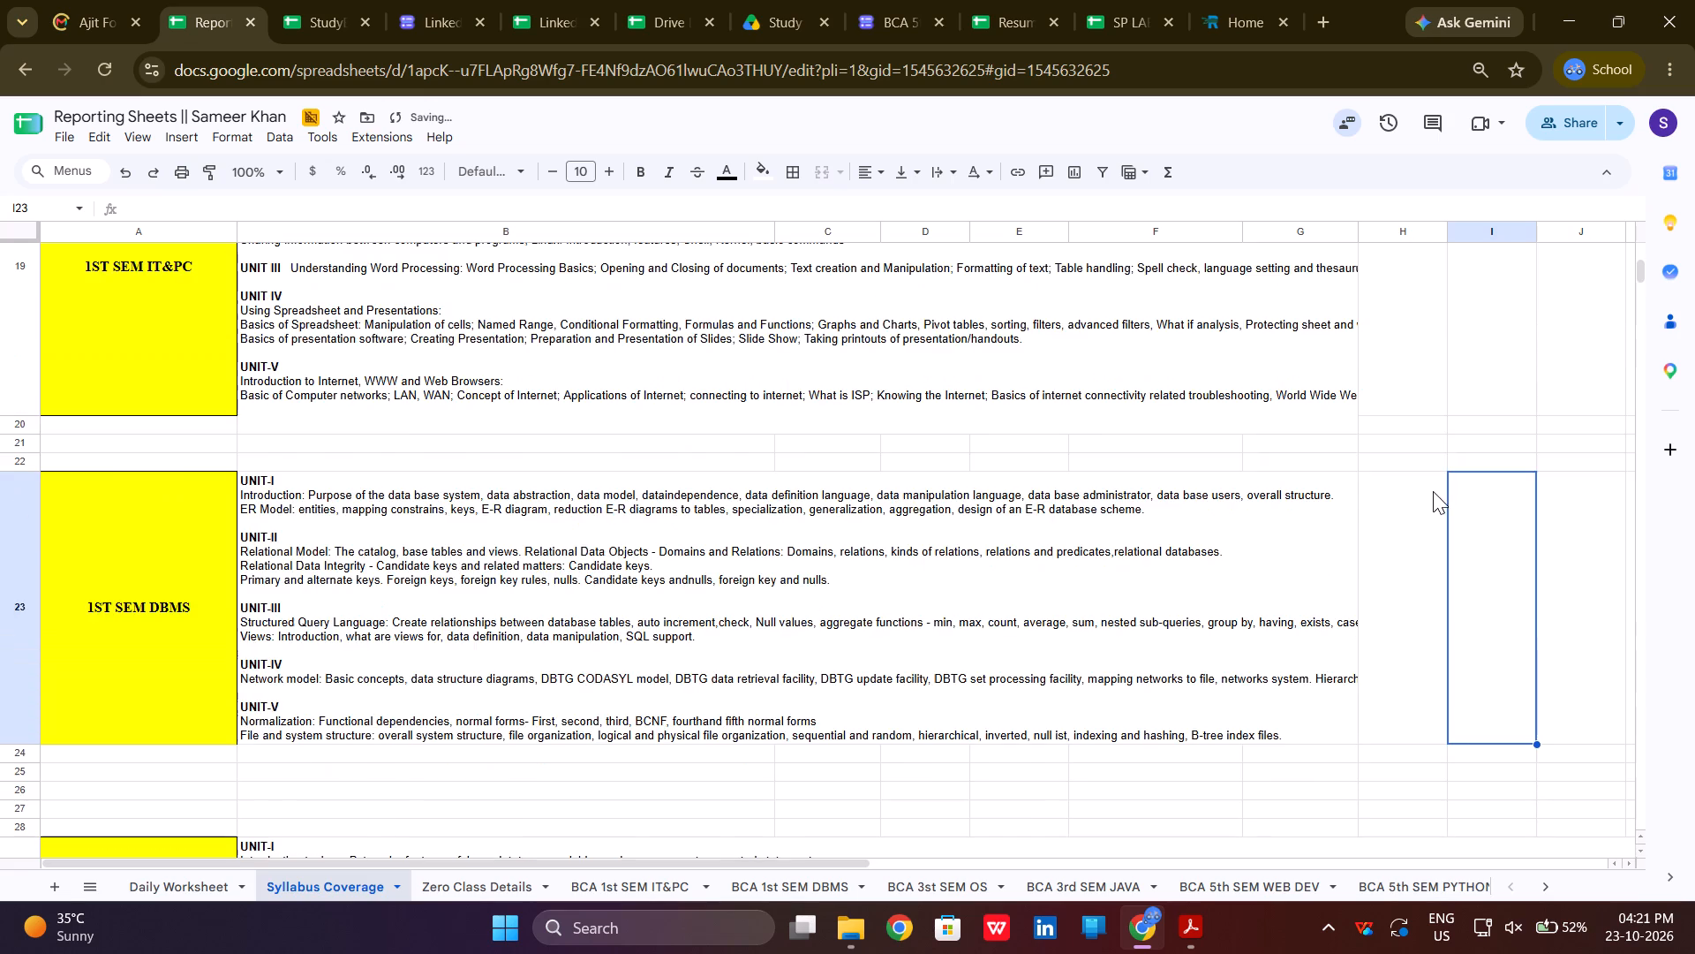
{"action": "scroll", "coordinate": [1435, 501], "scroll_direction": "up", "scroll_amount": 3}
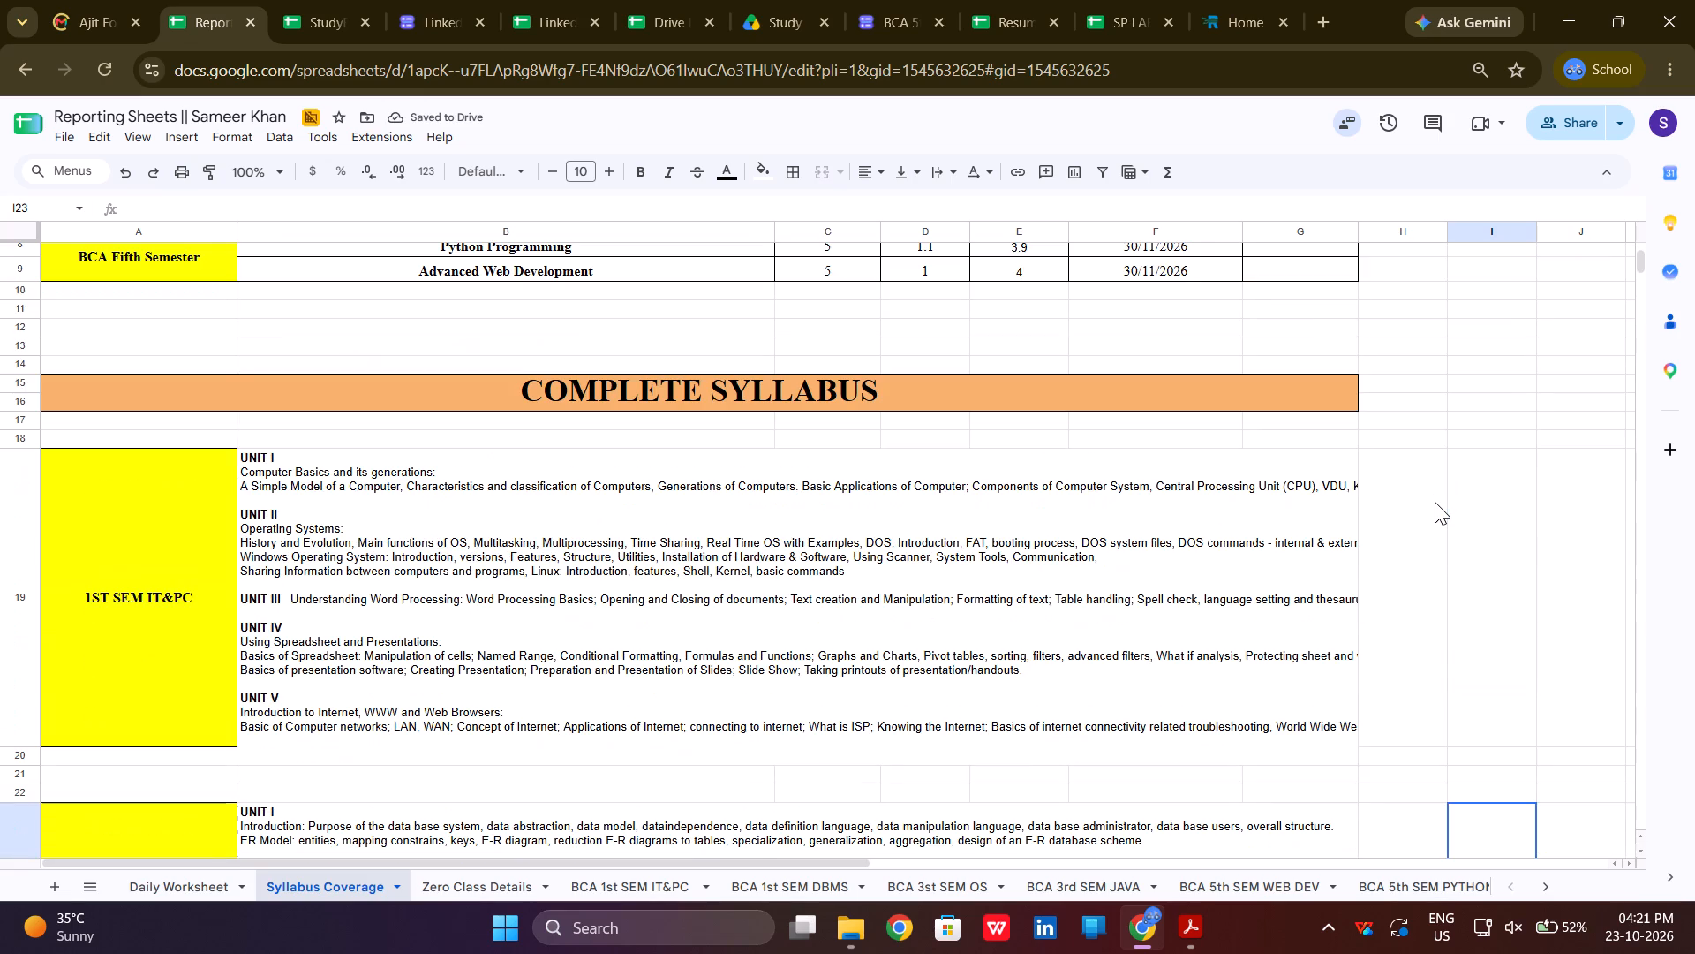
{"action": "left_click", "coordinate": [1432, 514]}
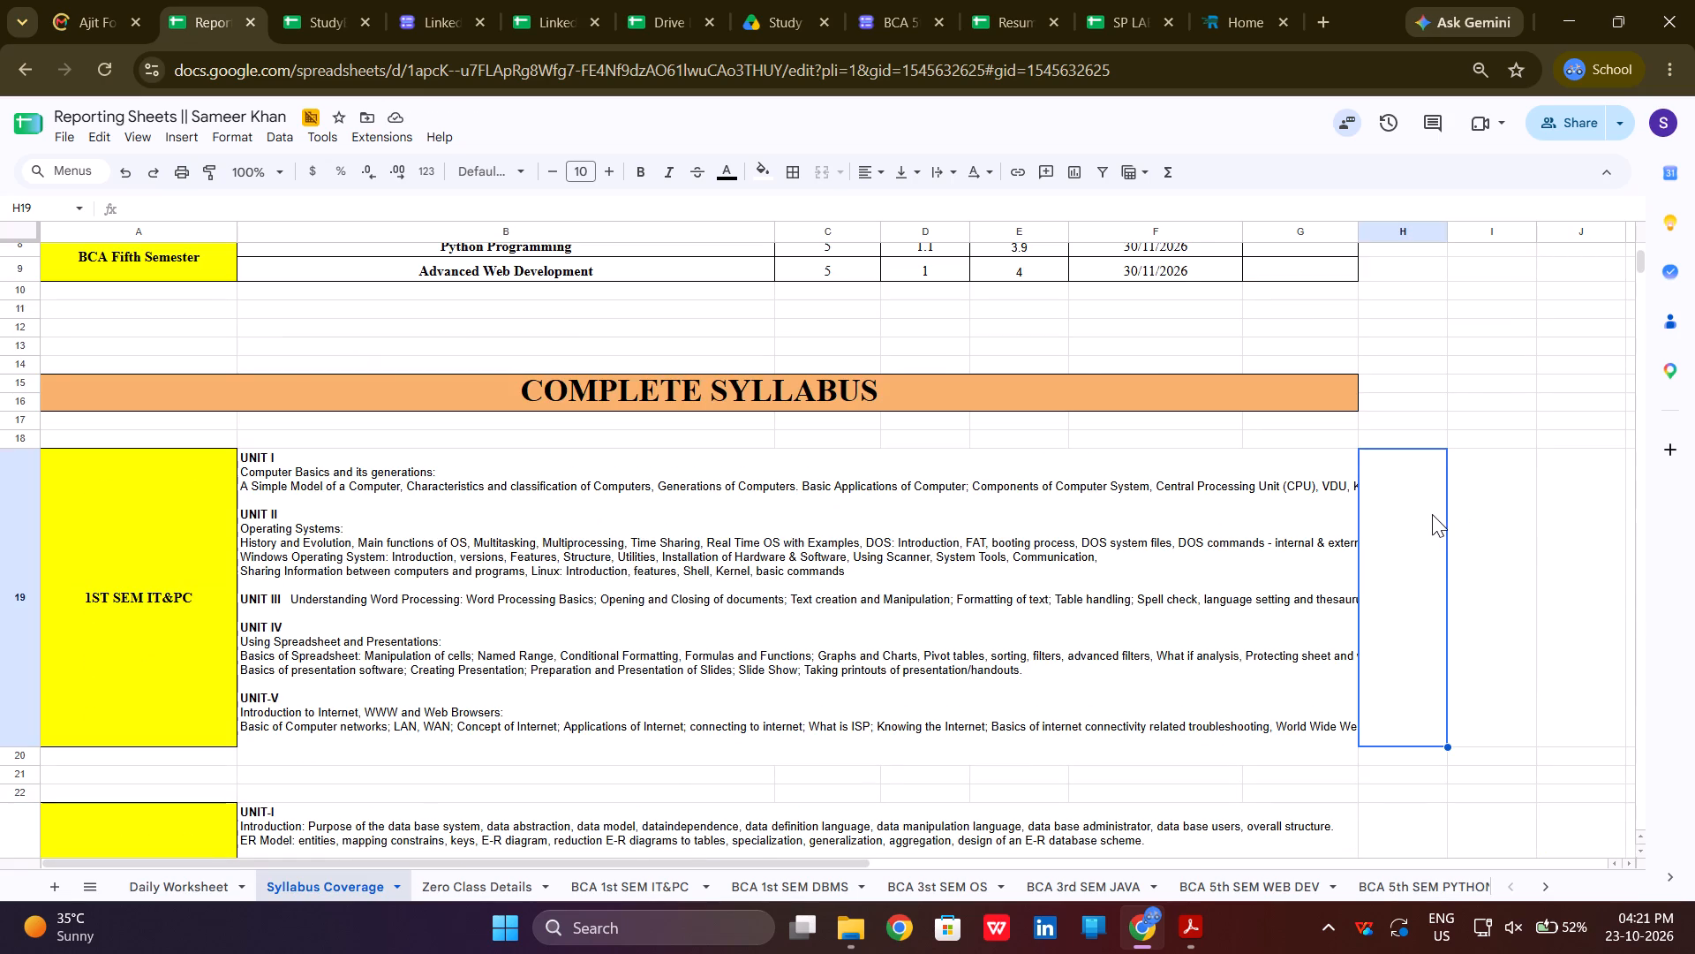
{"action": "scroll", "coordinate": [1433, 564], "scroll_direction": "down", "scroll_amount": 4}
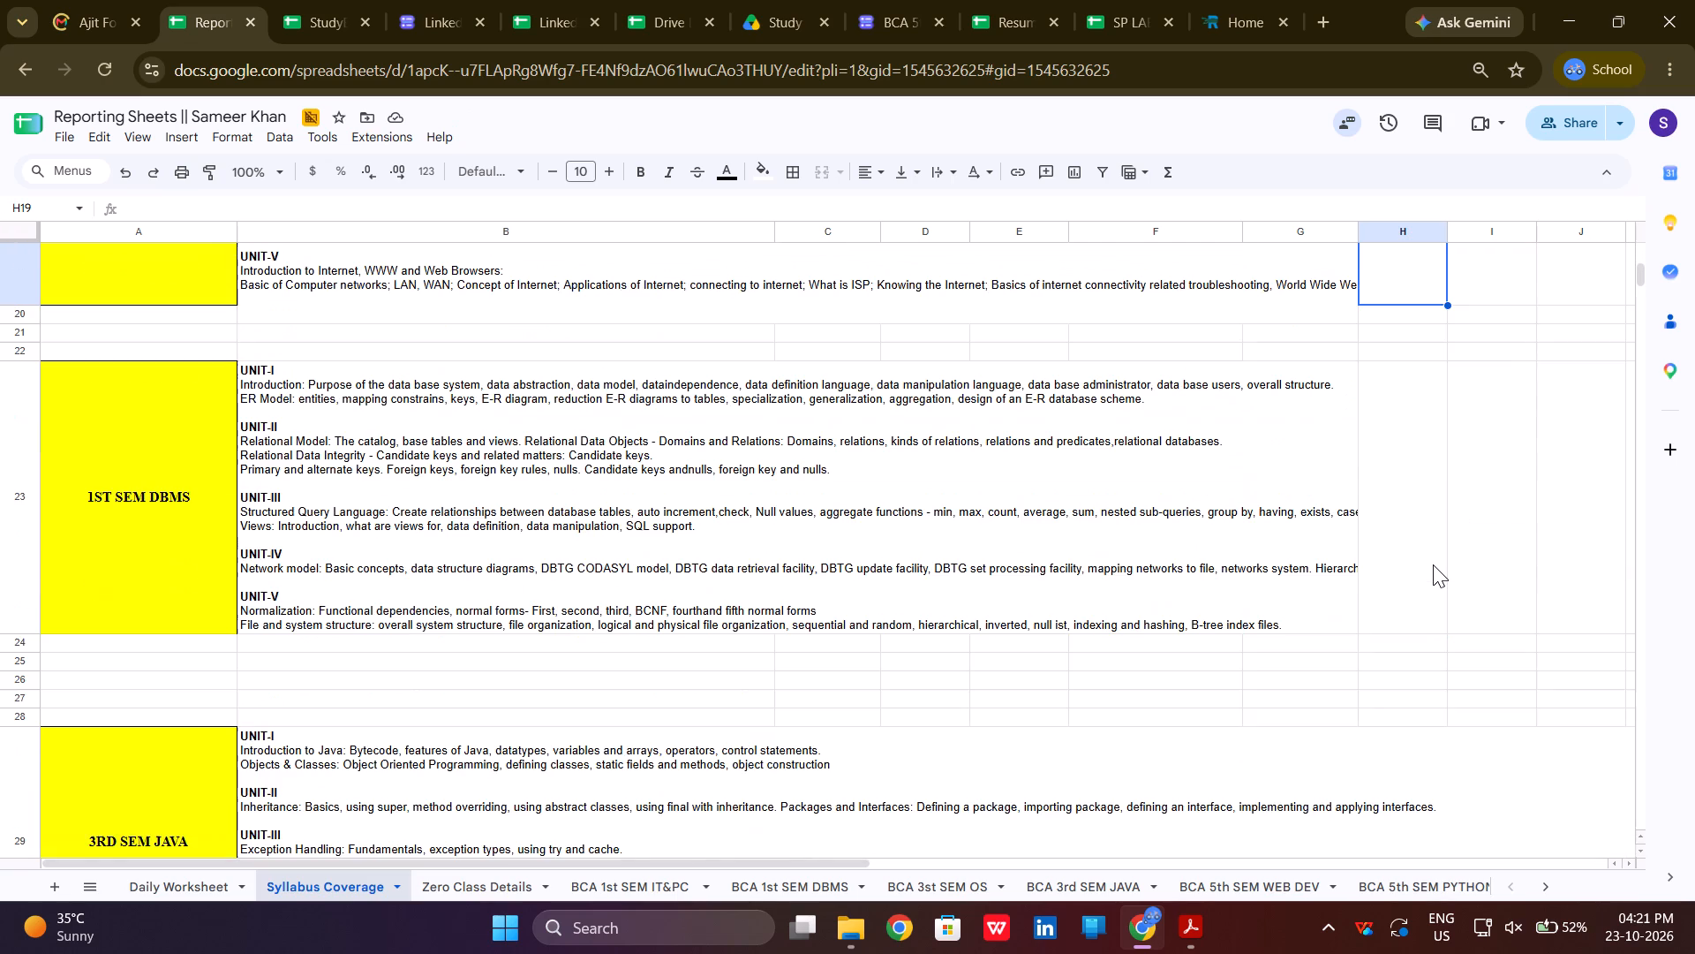
{"action": "scroll", "coordinate": [1412, 586], "scroll_direction": "down", "scroll_amount": 2}
{"action": "left_click_drag", "start_coordinate": [606, 542], "coordinate": [877, 553]}
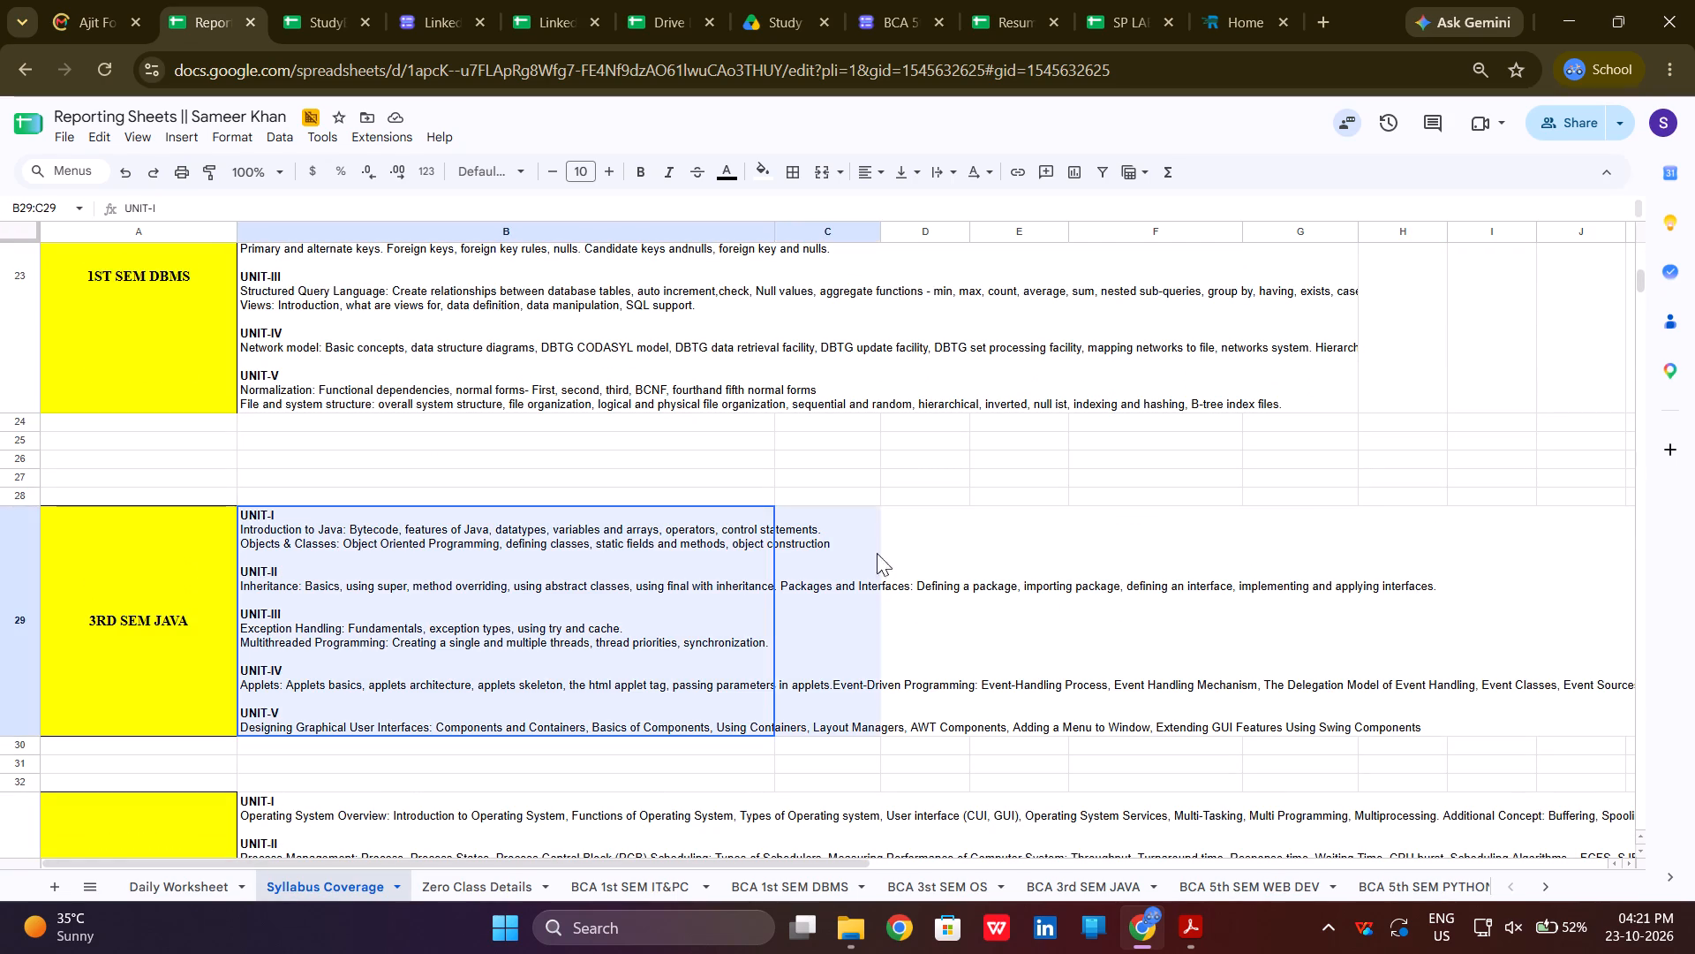
{"action": "left_click_drag", "start_coordinate": [877, 553], "coordinate": [1322, 576]}
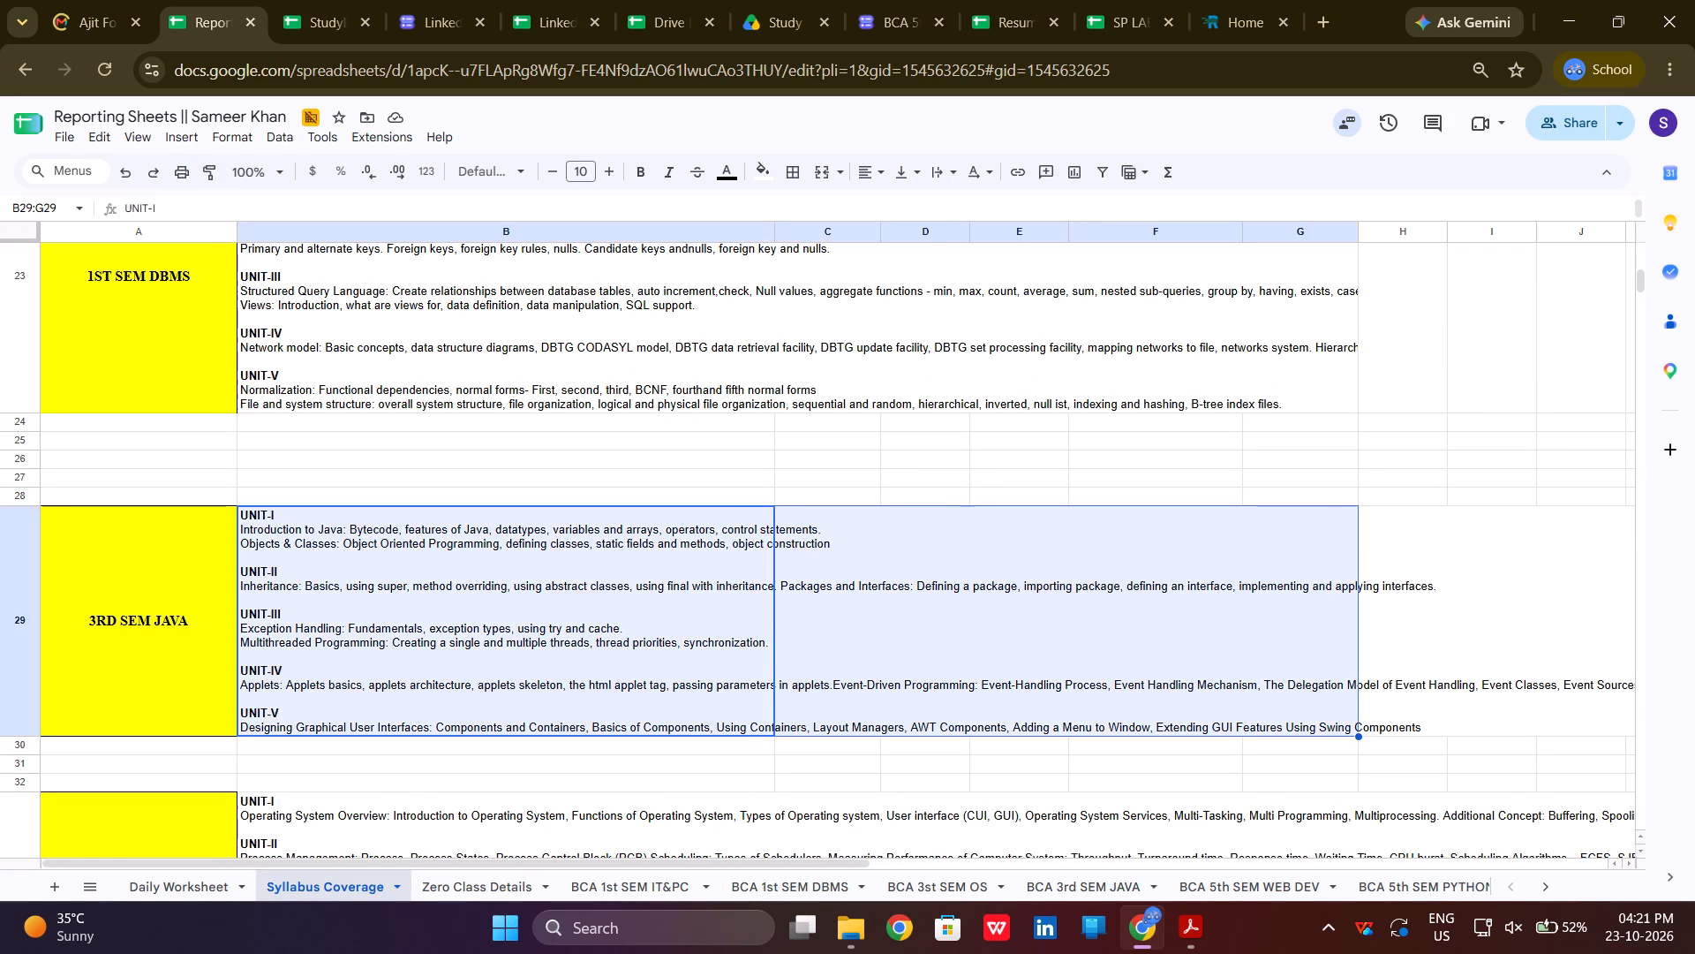
{"action": "left_click", "coordinate": [824, 172]}
{"action": "left_click", "coordinate": [1606, 638]}
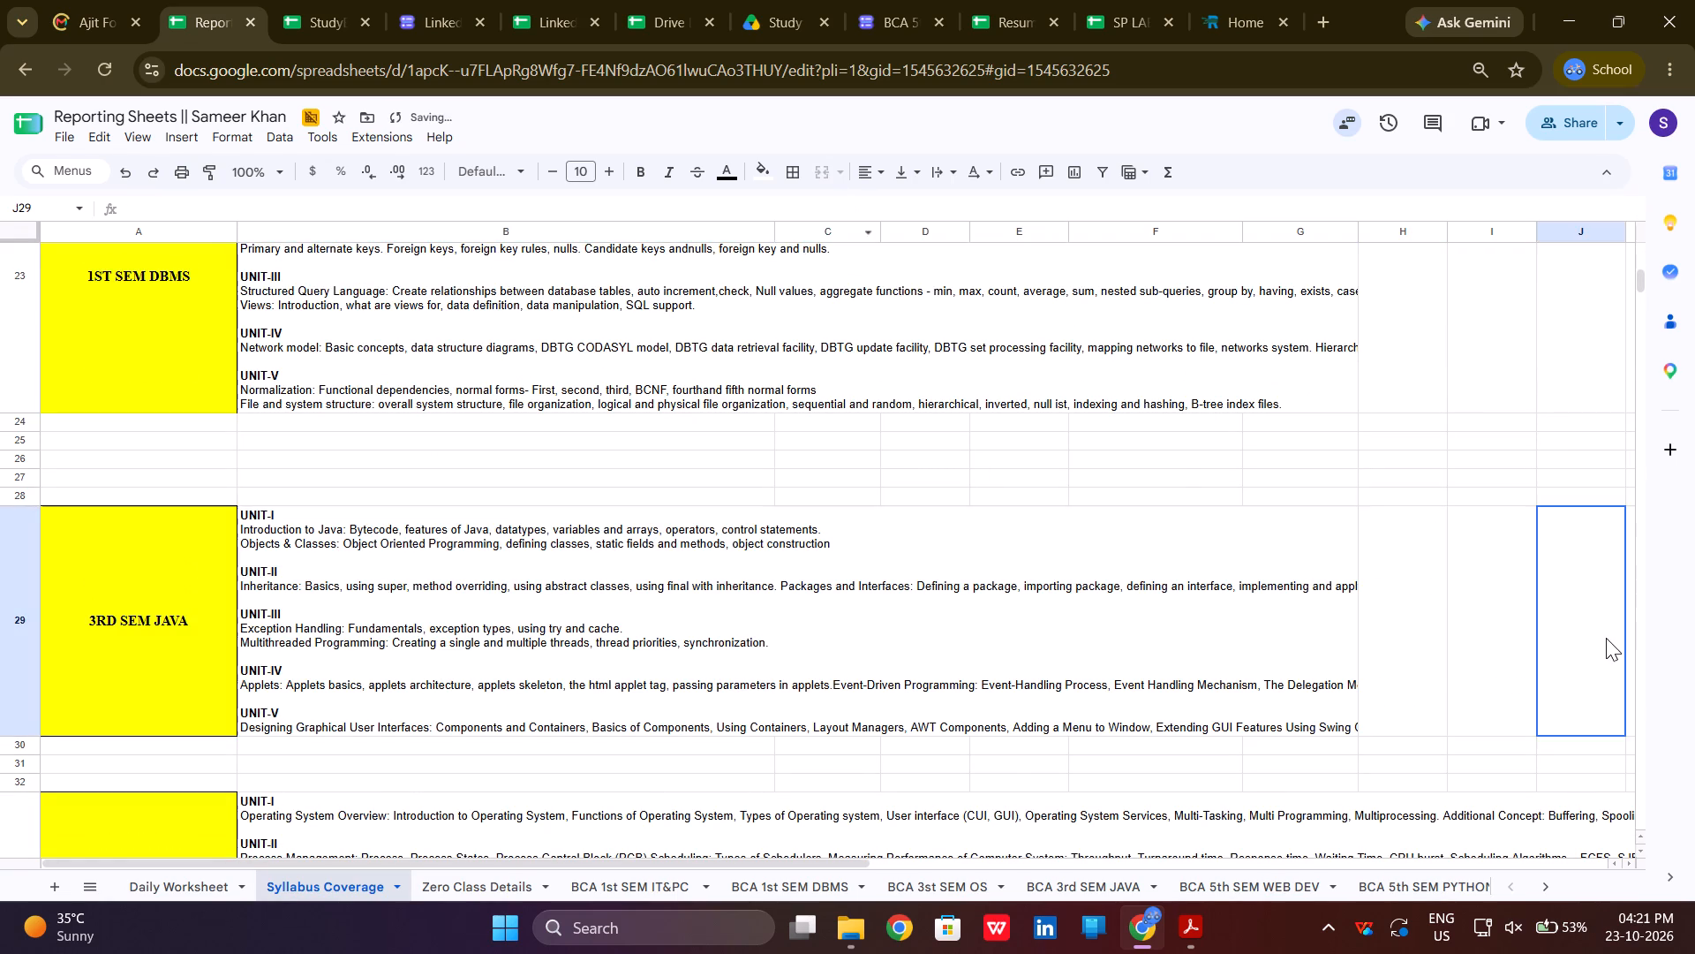
Merge cells B33 to G33 holding the 3RD SEM OS syllabus text.
{"action": "scroll", "coordinate": [1377, 691], "scroll_direction": "down", "scroll_amount": 2}
{"action": "left_click_drag", "start_coordinate": [439, 601], "coordinate": [1442, 612]}
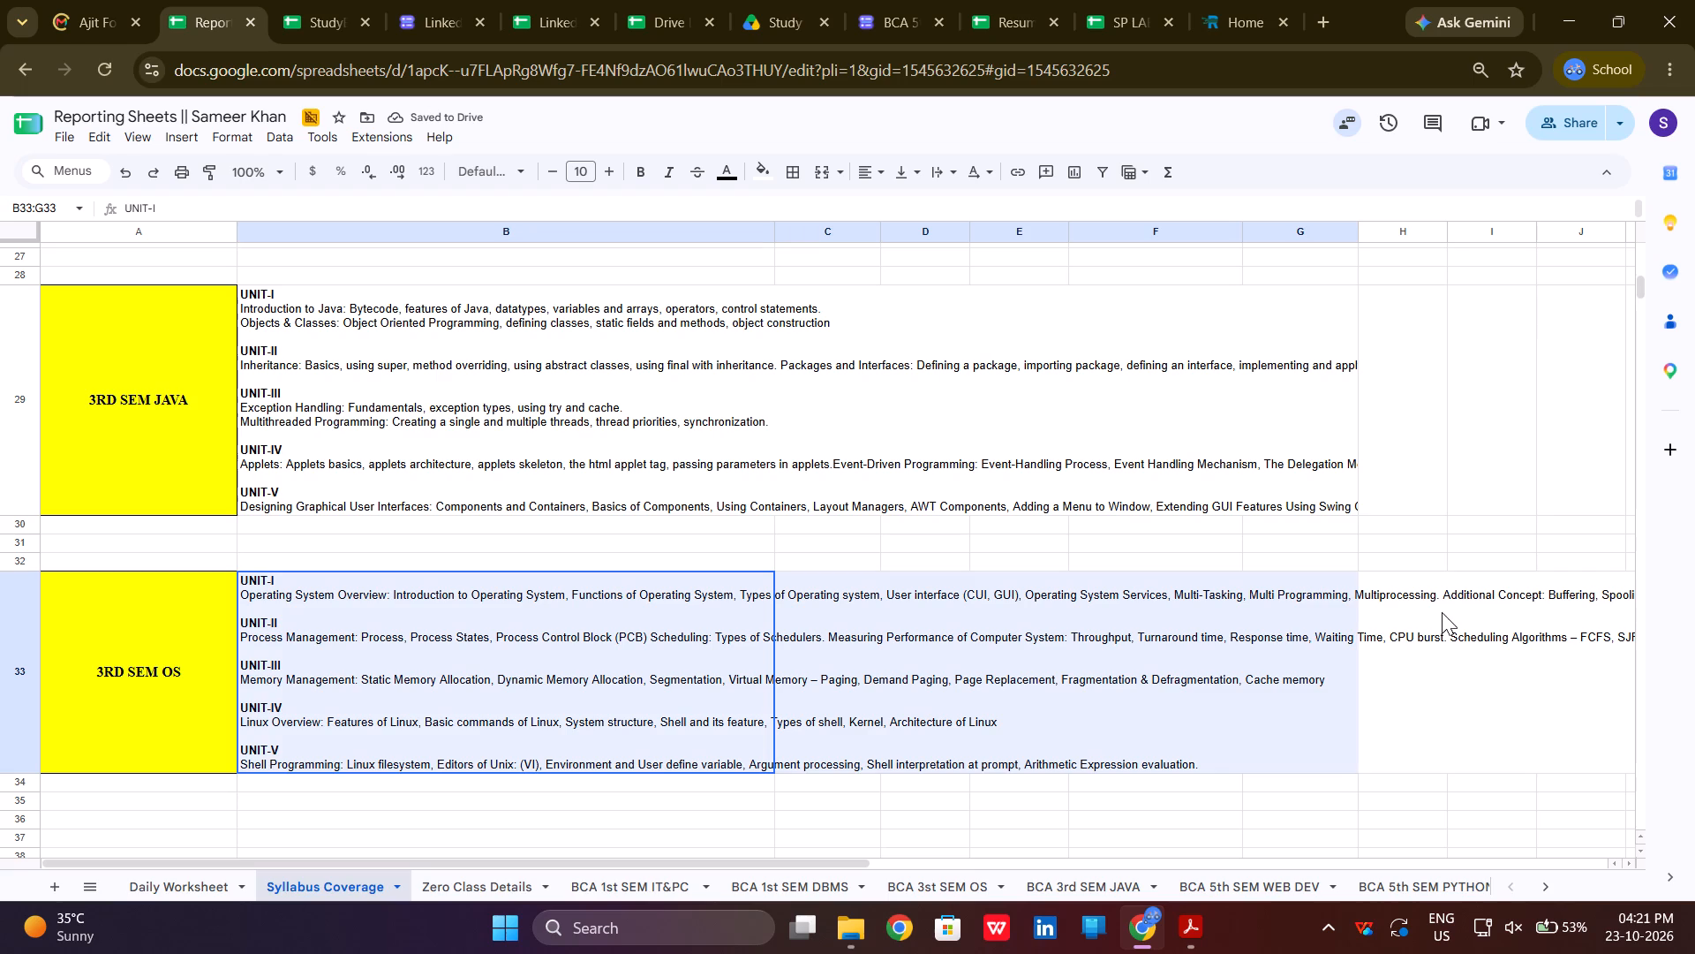
{"action": "left_click_drag", "start_coordinate": [1442, 612], "coordinate": [1262, 617]}
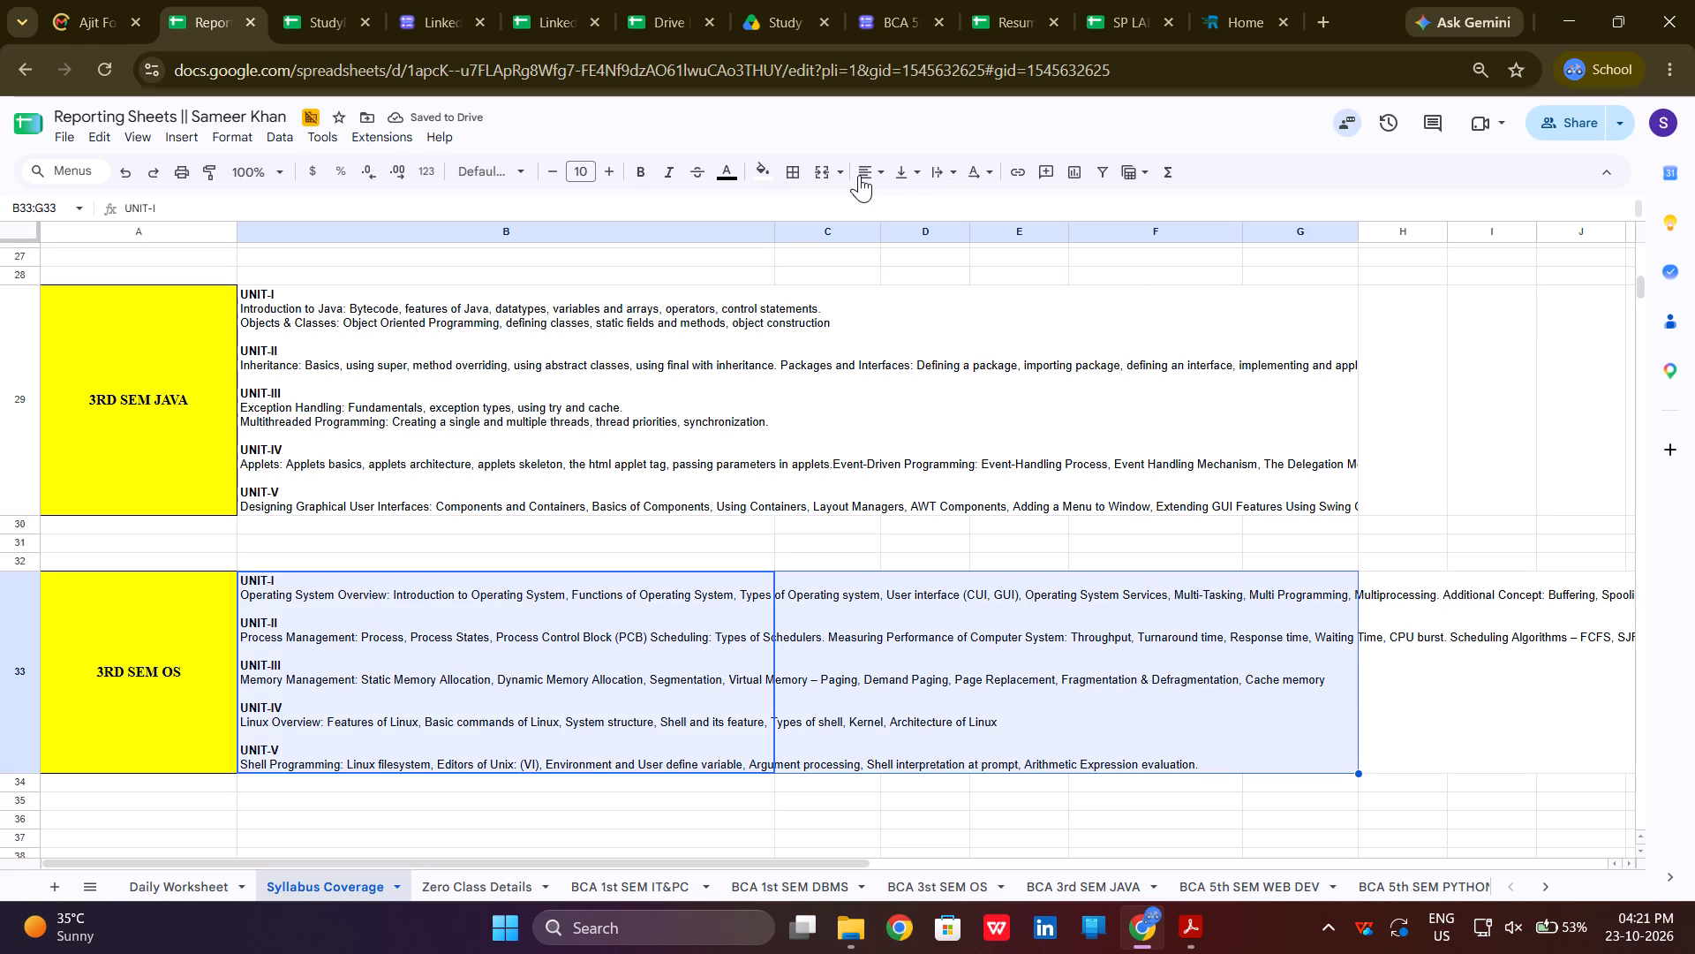
{"action": "left_click", "coordinate": [828, 178]}
{"action": "left_click", "coordinate": [1444, 583]}
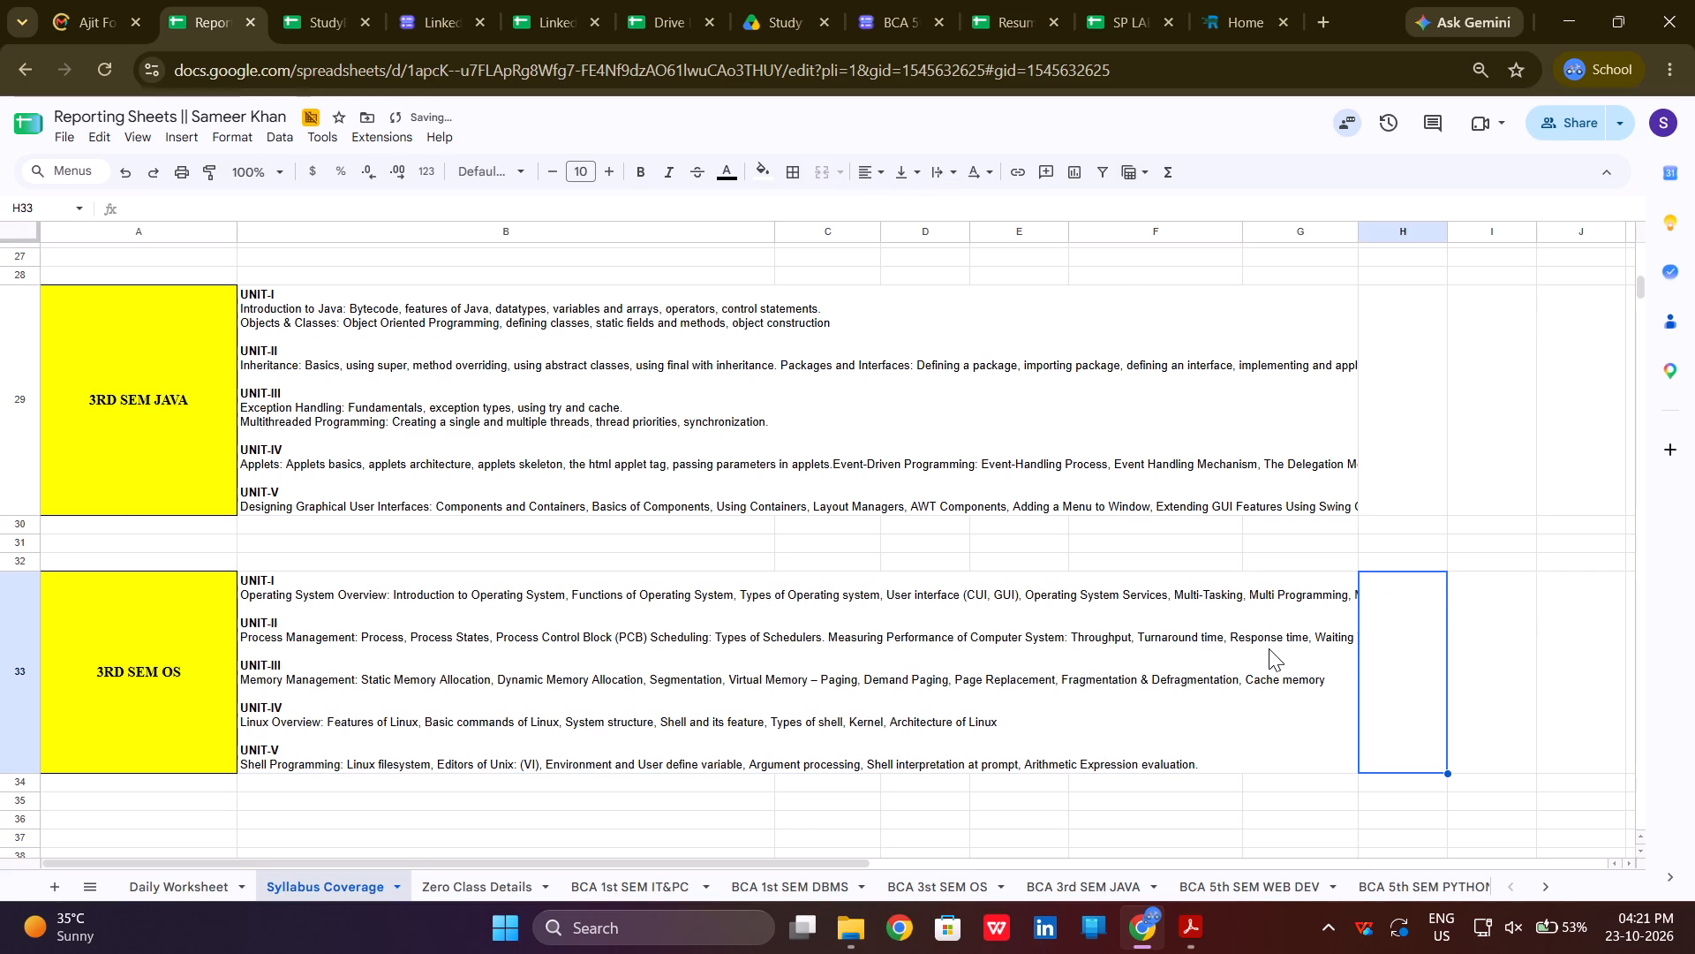
Review the merged syllabus blocks and the blank-row spacing between them, from the status table to 3RD SEM OS.
{"action": "scroll", "coordinate": [1269, 648], "scroll_direction": "up", "scroll_amount": 2}
{"action": "left_click", "coordinate": [1324, 528]}
{"action": "double_click", "coordinate": [1324, 528]}
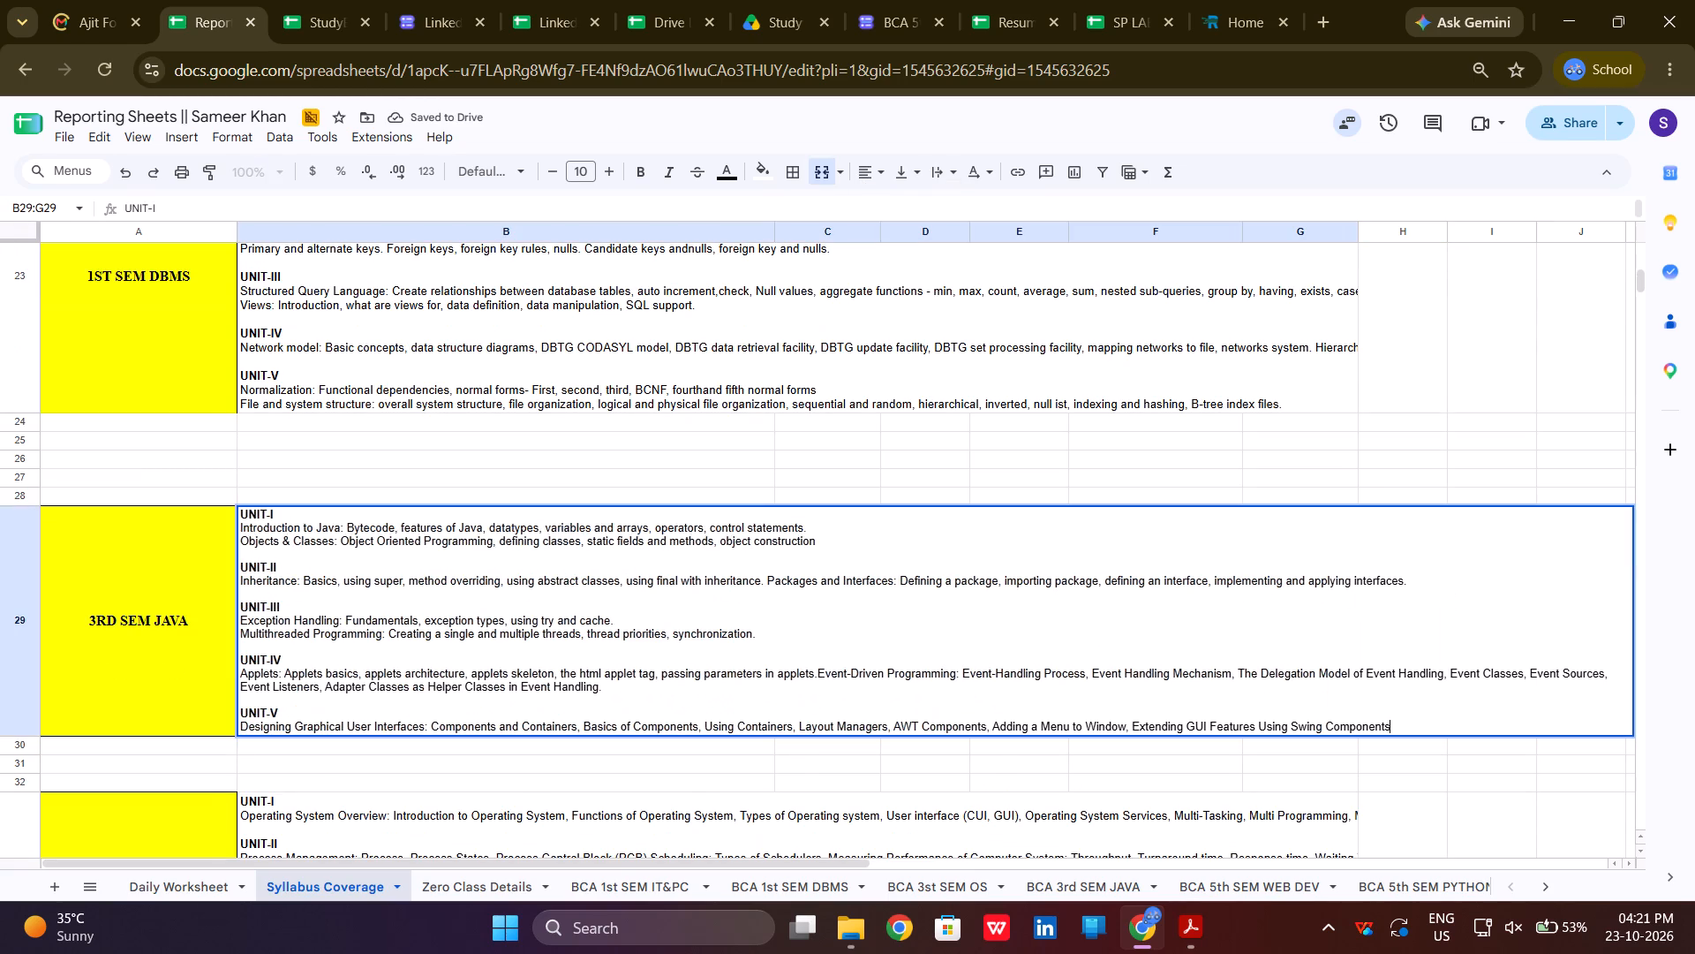
{"action": "left_click", "coordinate": [1385, 423]}
{"action": "scroll", "coordinate": [1281, 612], "scroll_direction": "up", "scroll_amount": 5}
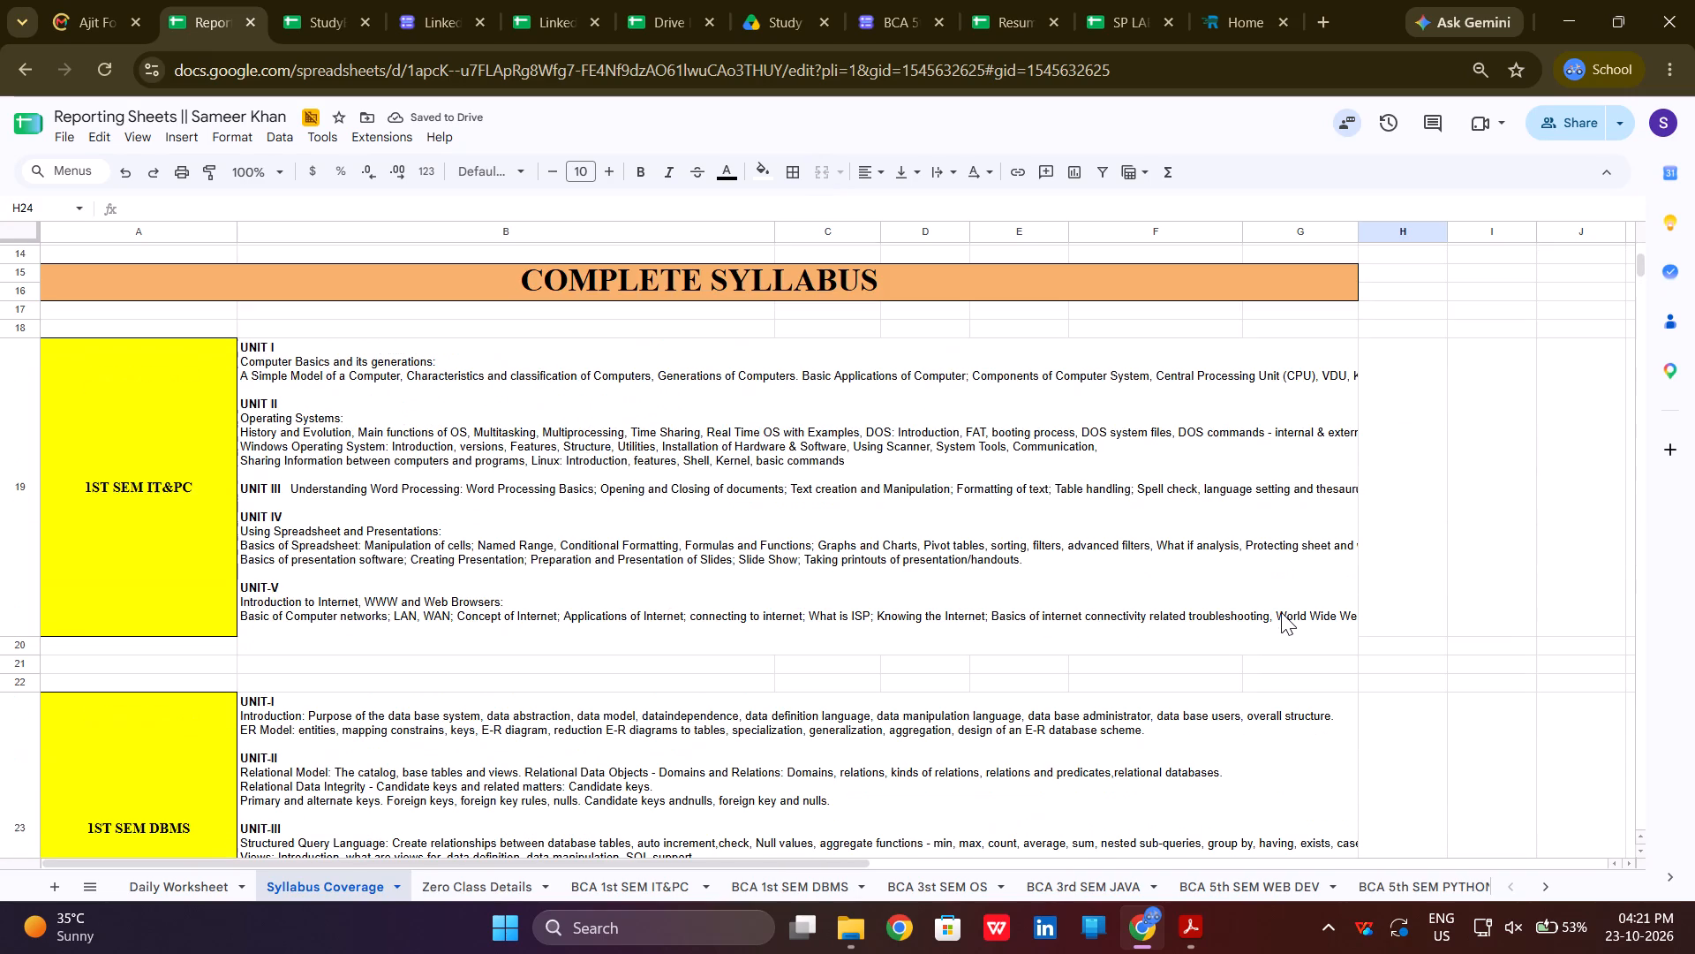
{"action": "scroll", "coordinate": [1187, 544], "scroll_direction": "up", "scroll_amount": 2}
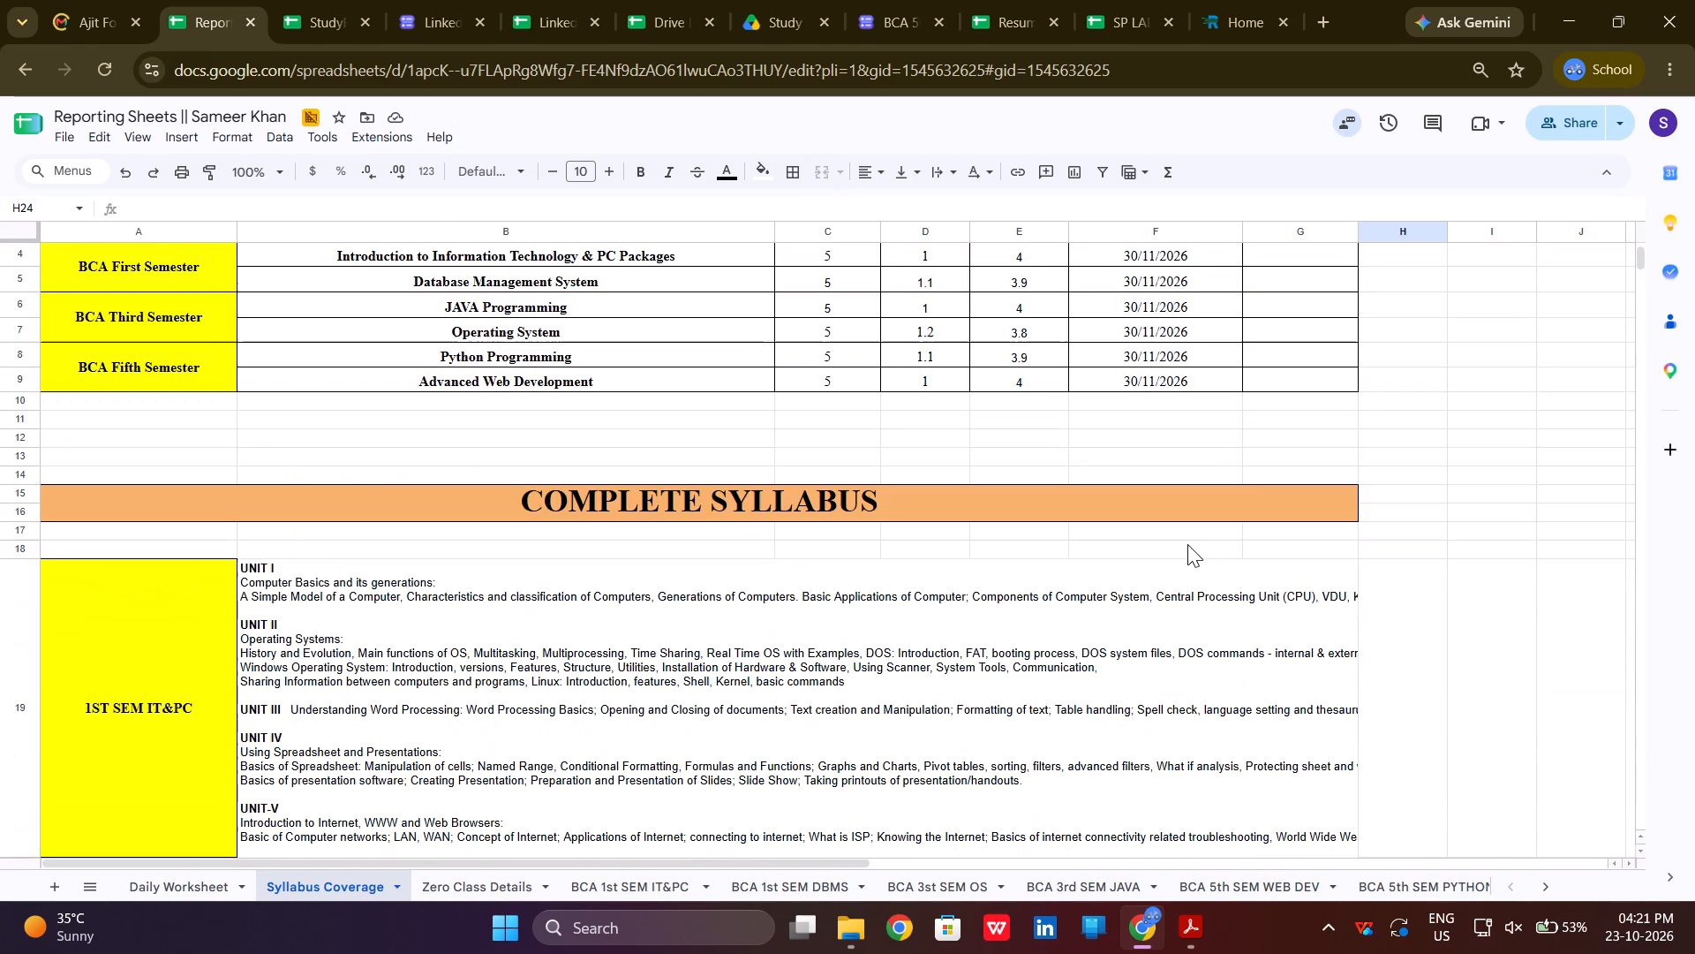
{"action": "scroll", "coordinate": [945, 742], "scroll_direction": "down", "scroll_amount": 7}
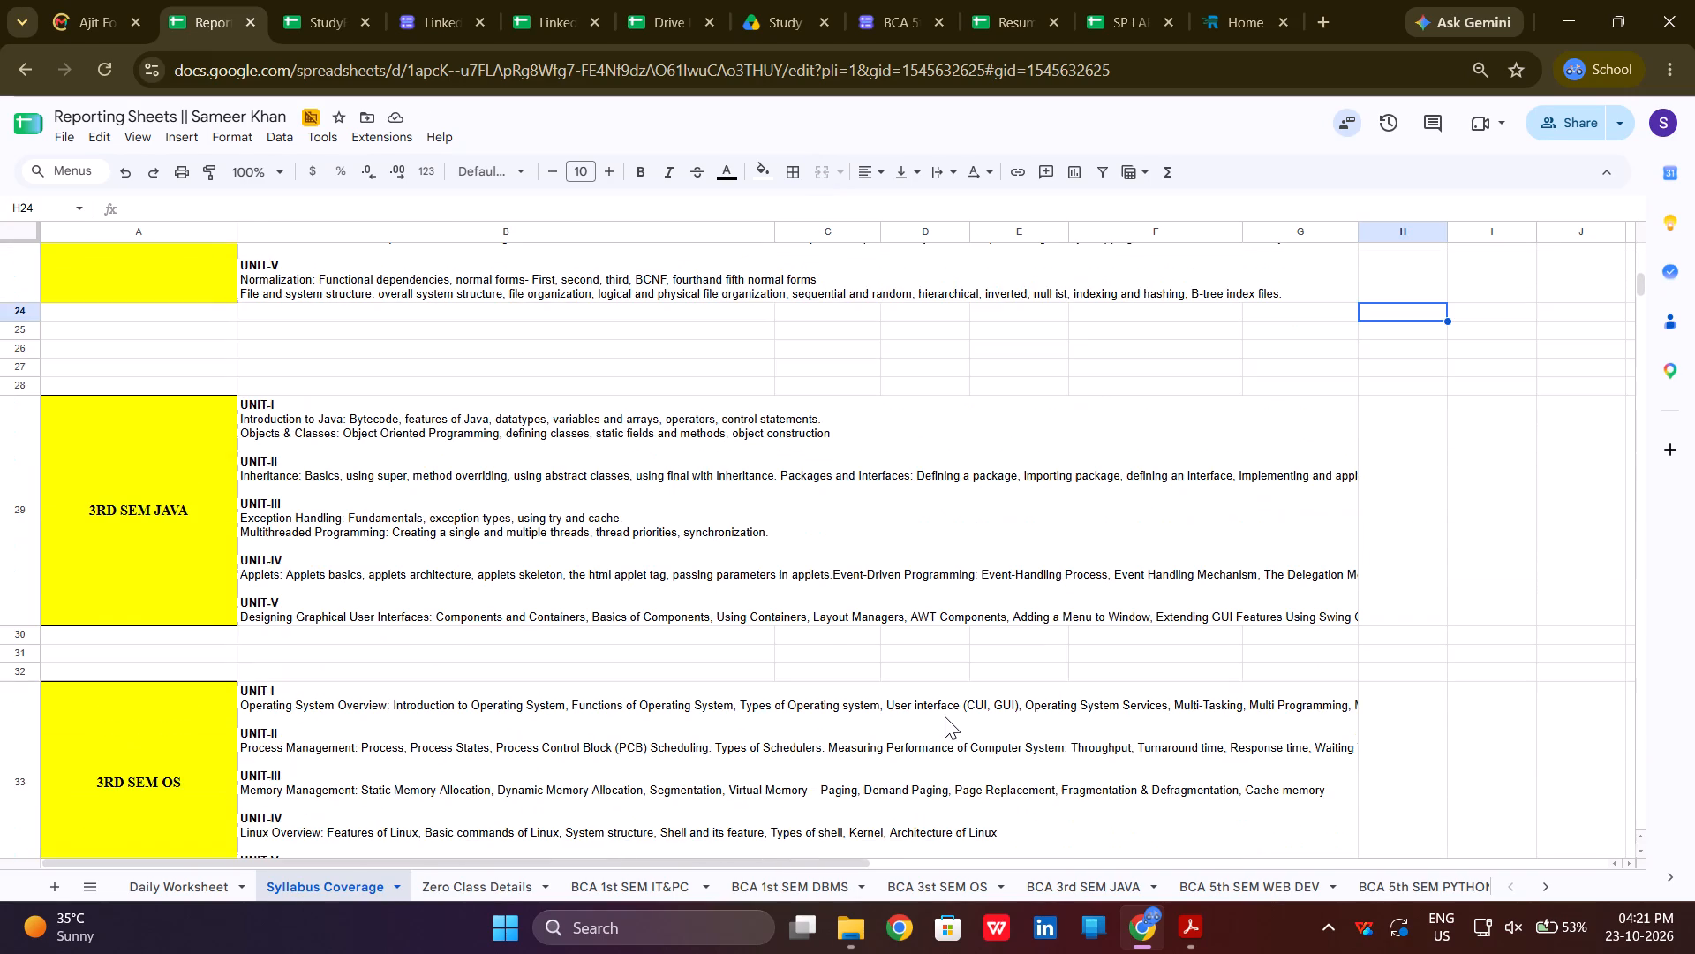
{"action": "scroll", "coordinate": [945, 716], "scroll_direction": "down", "scroll_amount": 1}
{"action": "scroll", "coordinate": [285, 644], "scroll_direction": "down", "scroll_amount": 1}
{"action": "scroll", "coordinate": [285, 644], "scroll_direction": "up", "scroll_amount": 3}
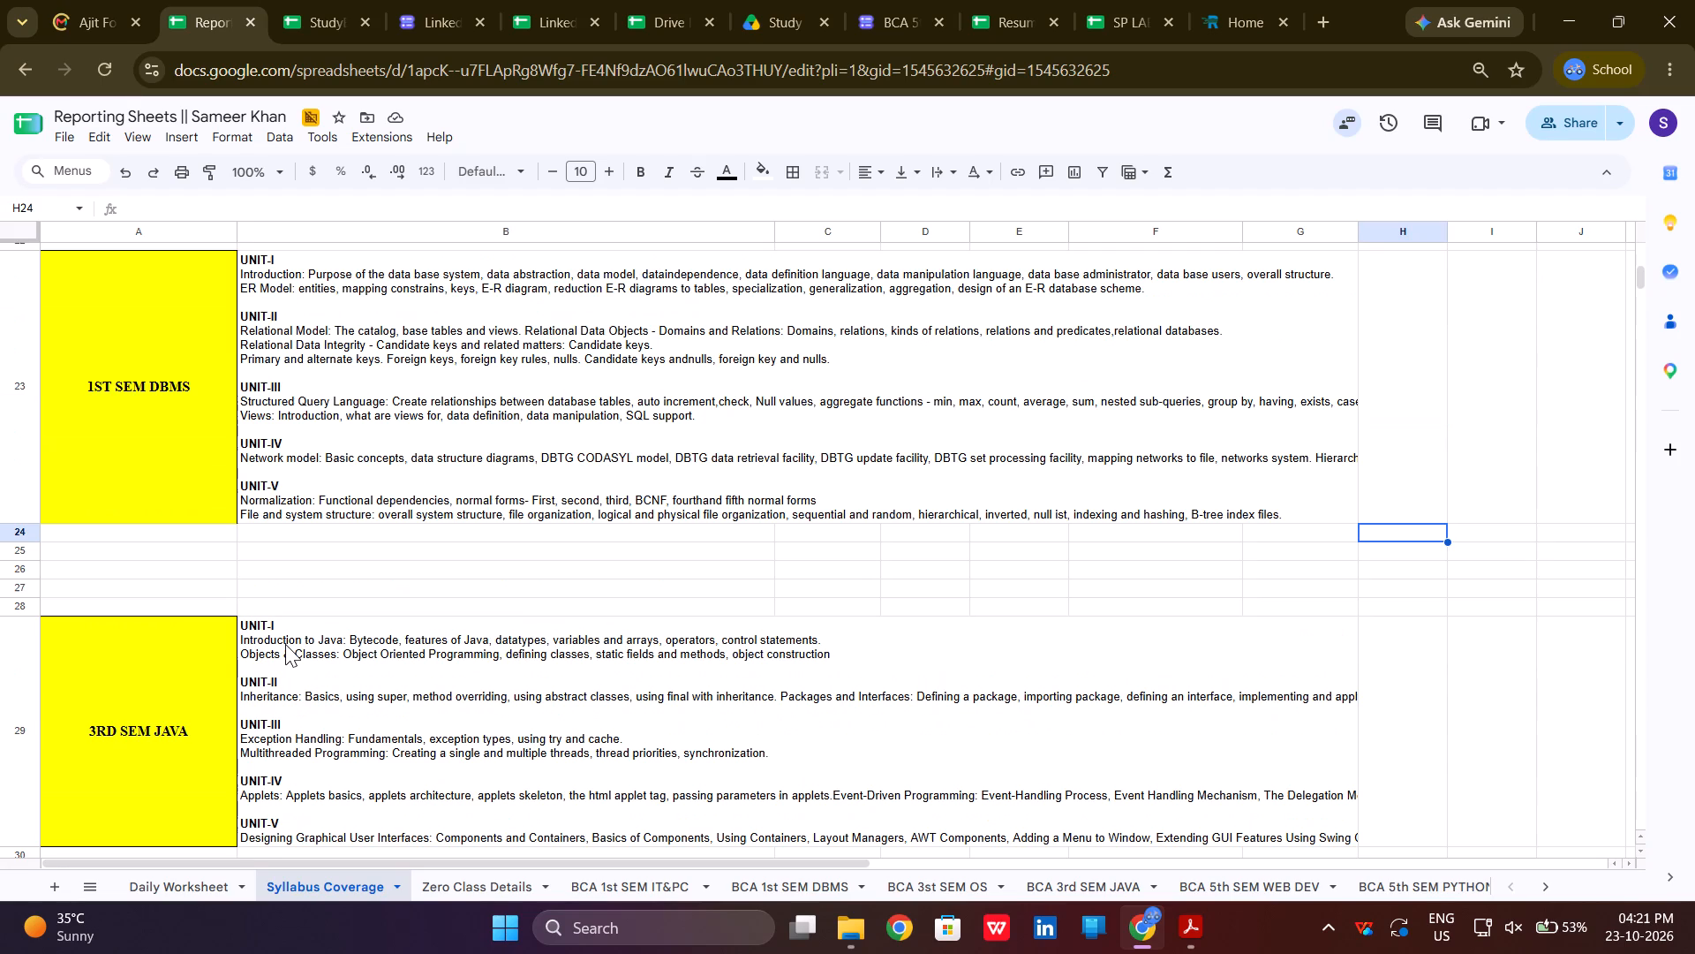
{"action": "scroll", "coordinate": [285, 644], "scroll_direction": "down", "scroll_amount": 5}
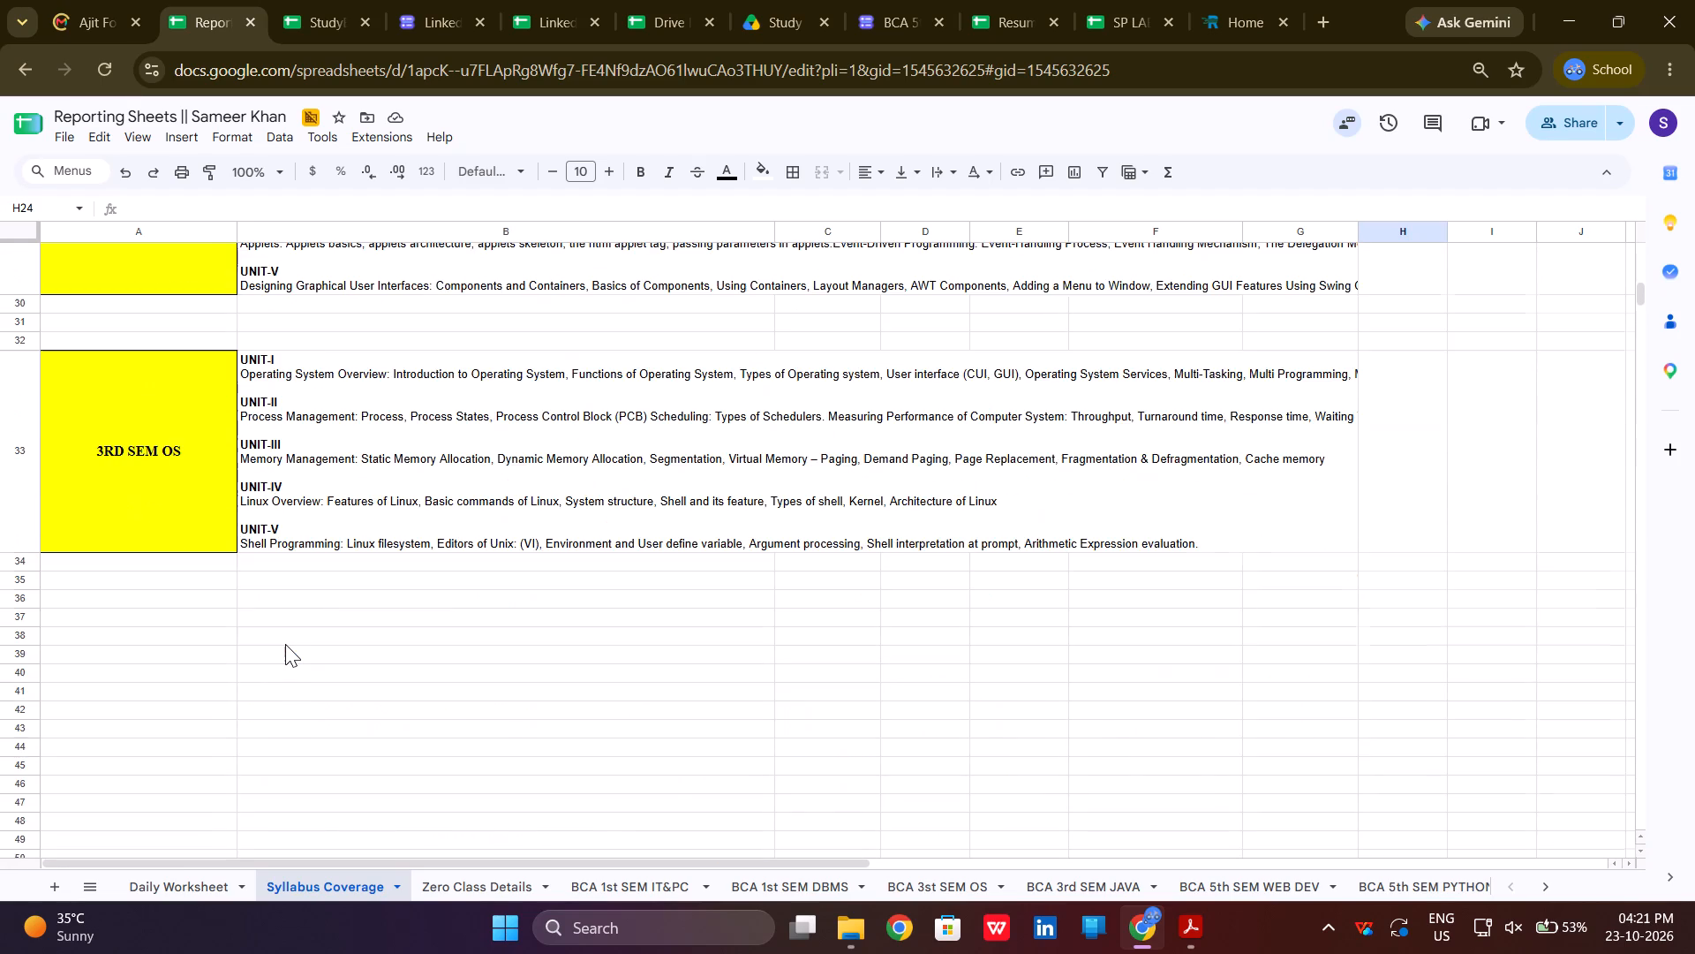
{"action": "scroll", "coordinate": [285, 644], "scroll_direction": "up", "scroll_amount": 10}
Delete the blank rows 26 and 27 between the 1ST SEM DBMS and 3RD SEM JAVA blocks.
{"action": "scroll", "coordinate": [140, 649], "scroll_direction": "down", "scroll_amount": 2}
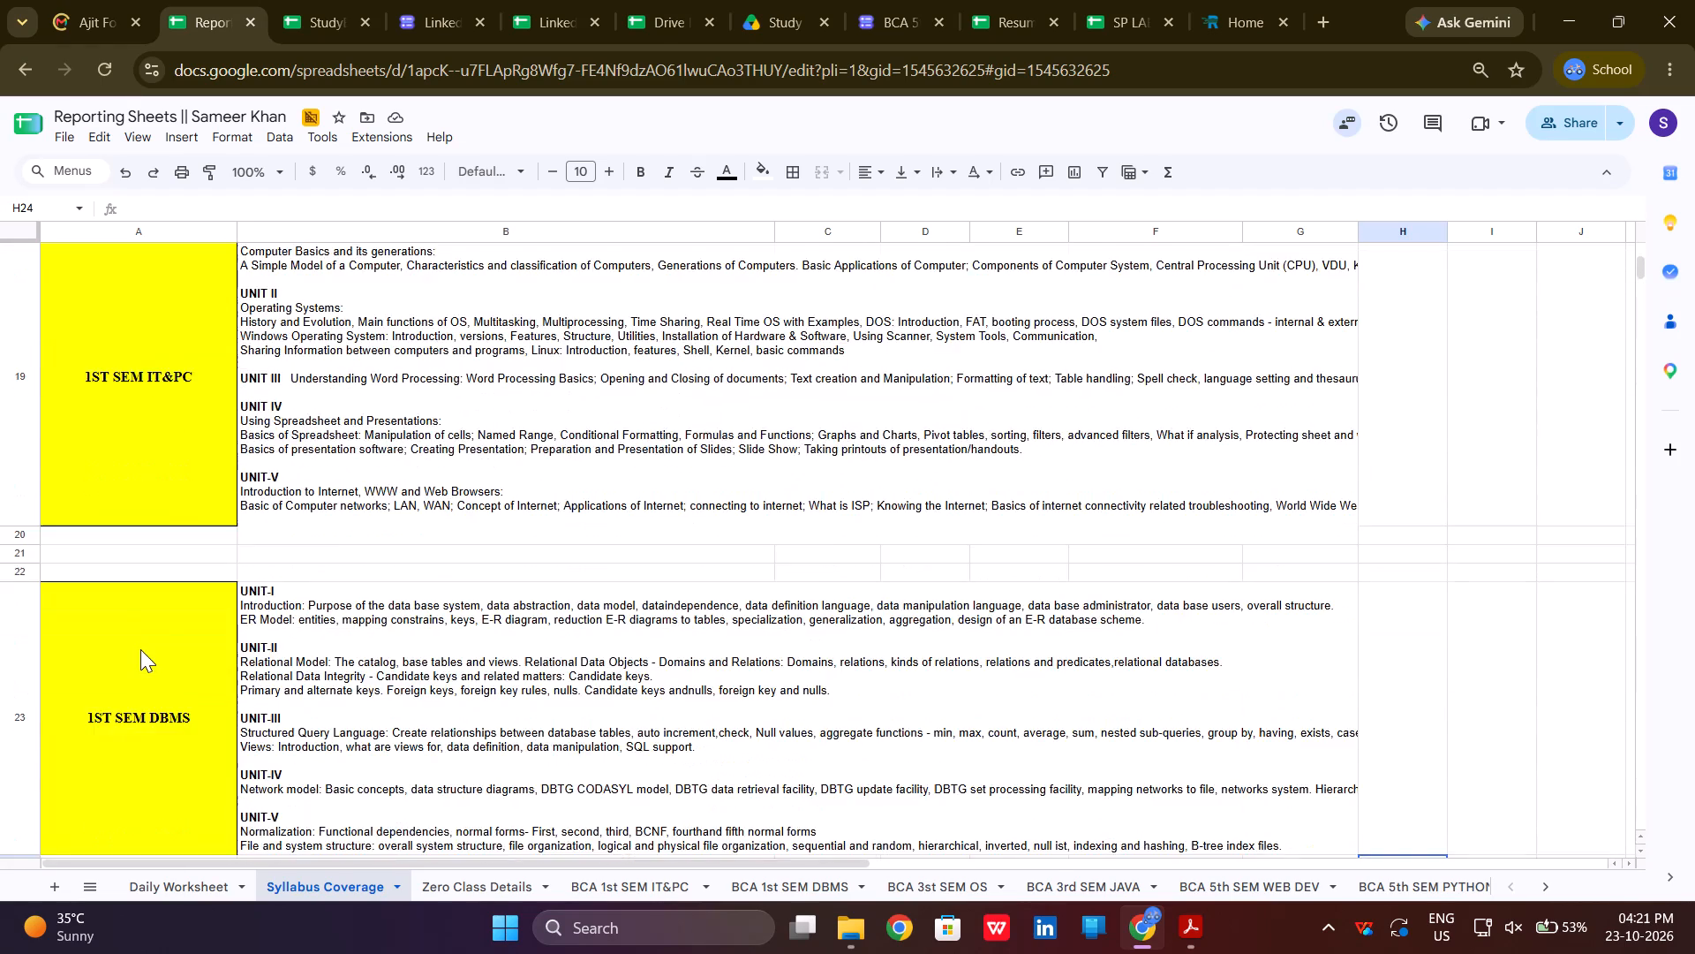
{"action": "scroll", "coordinate": [140, 649], "scroll_direction": "down", "scroll_amount": 2}
{"action": "left_click", "coordinate": [103, 685]}
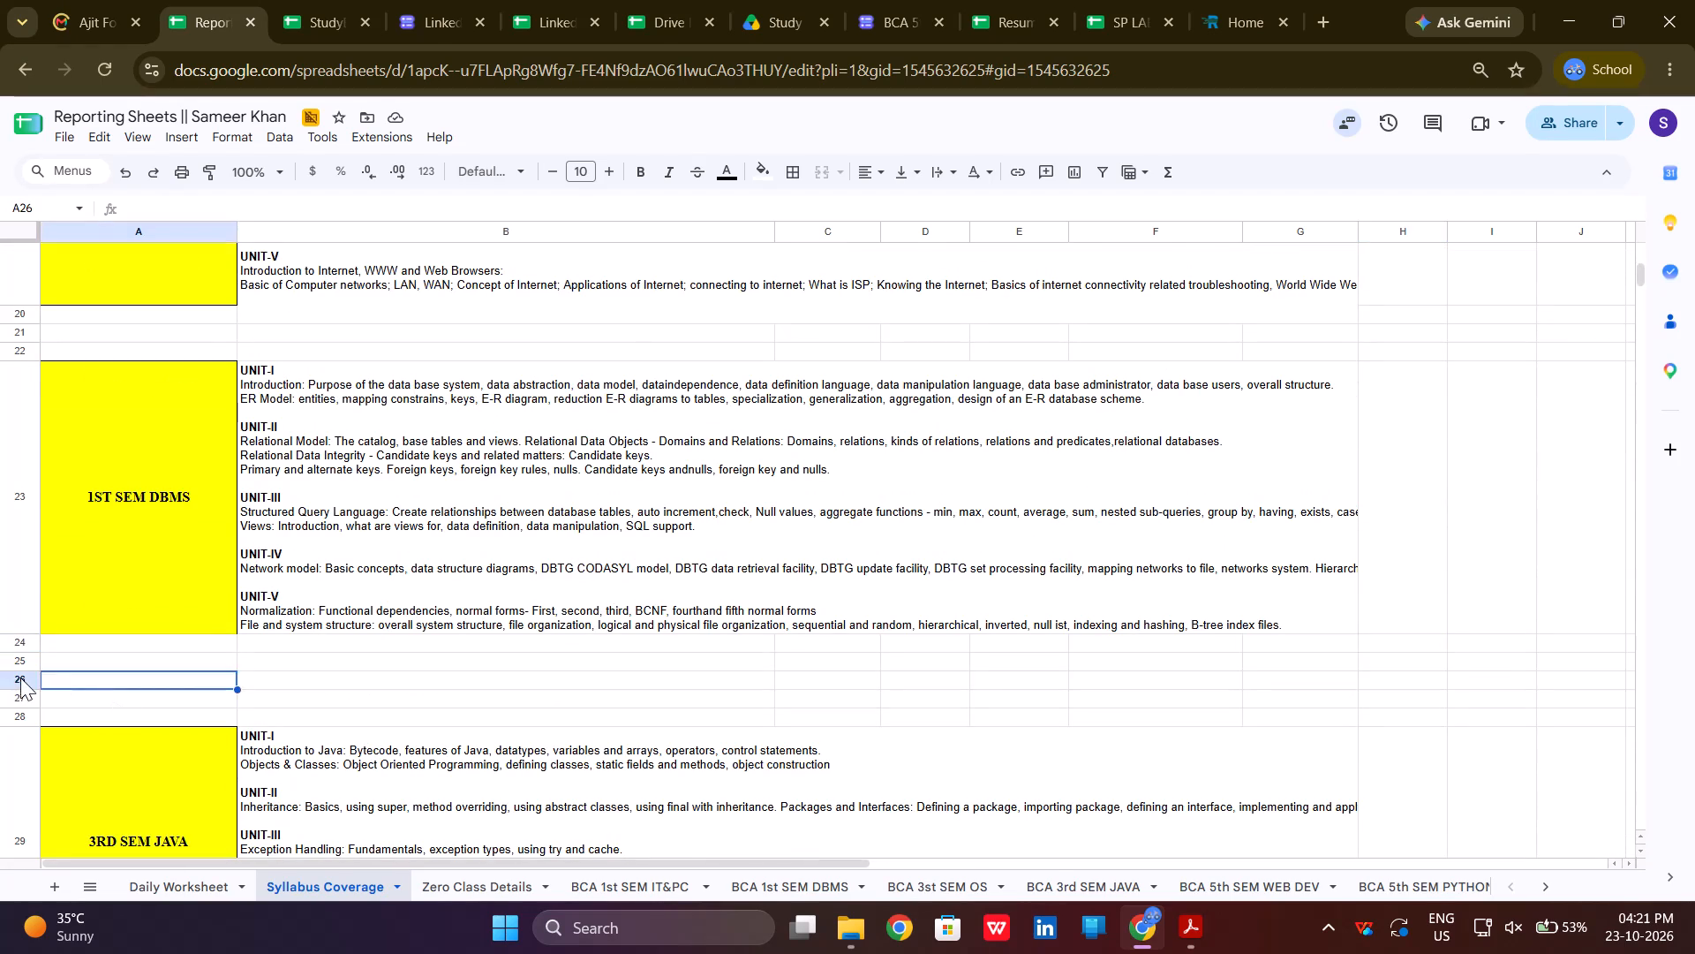
{"action": "left_click", "coordinate": [19, 677]}
{"action": "left_click", "coordinate": [23, 699], "text": "shift"}
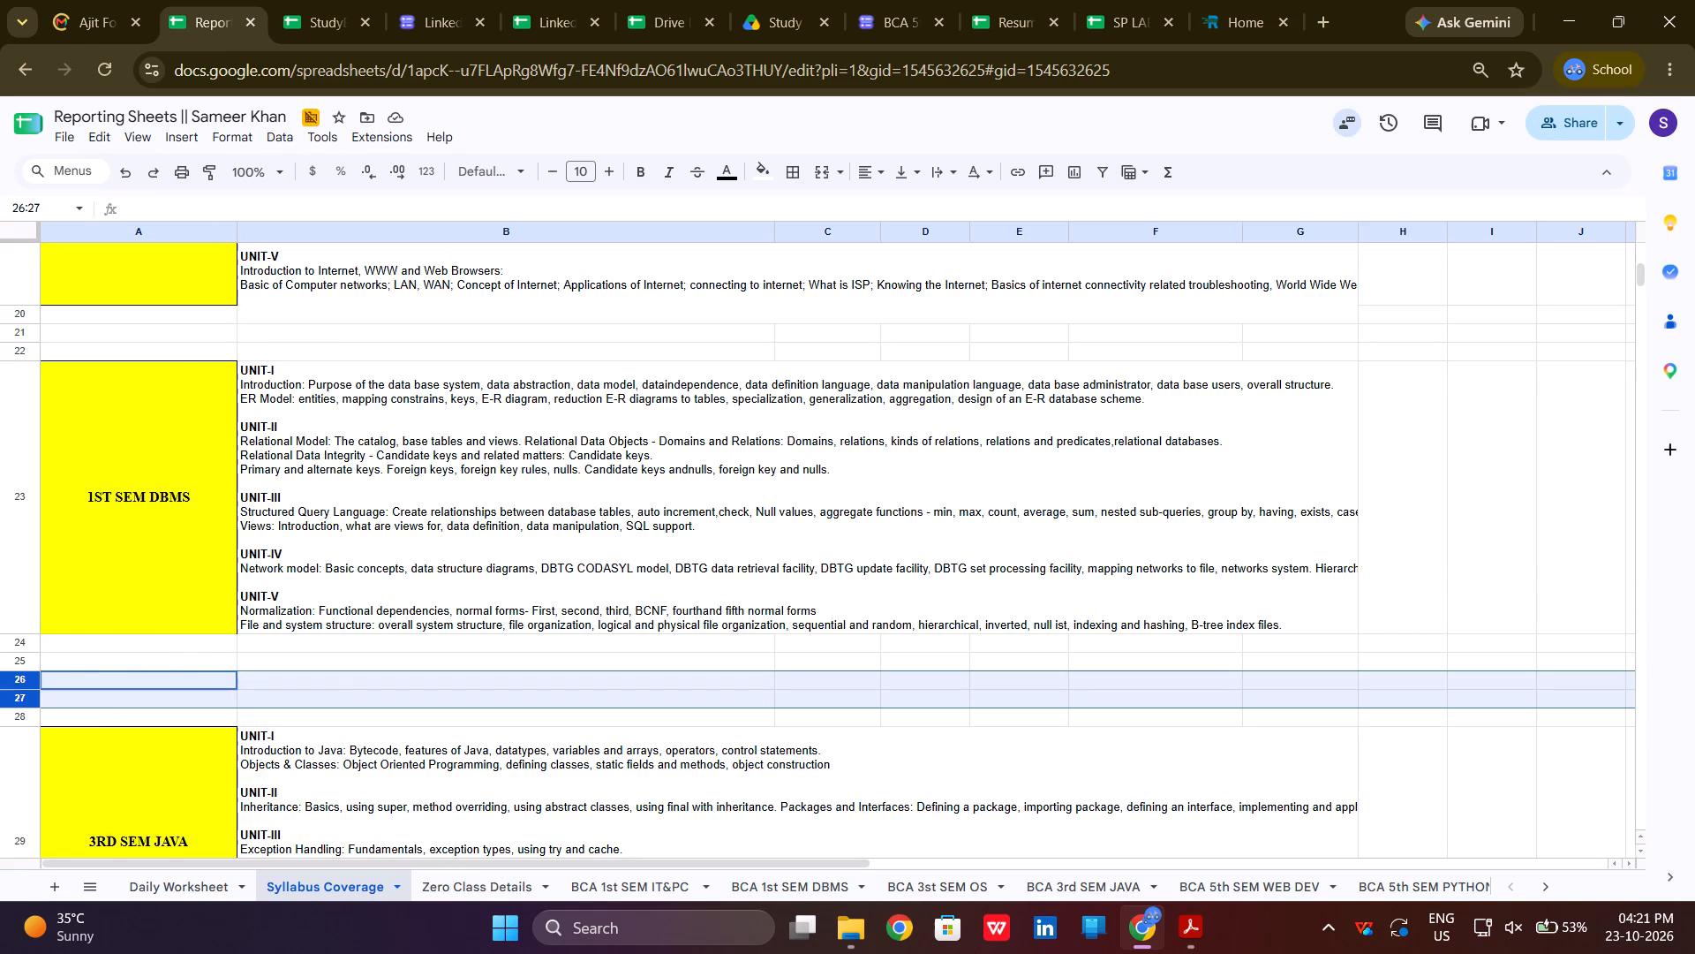
{"action": "right_click", "coordinate": [0, 683]}
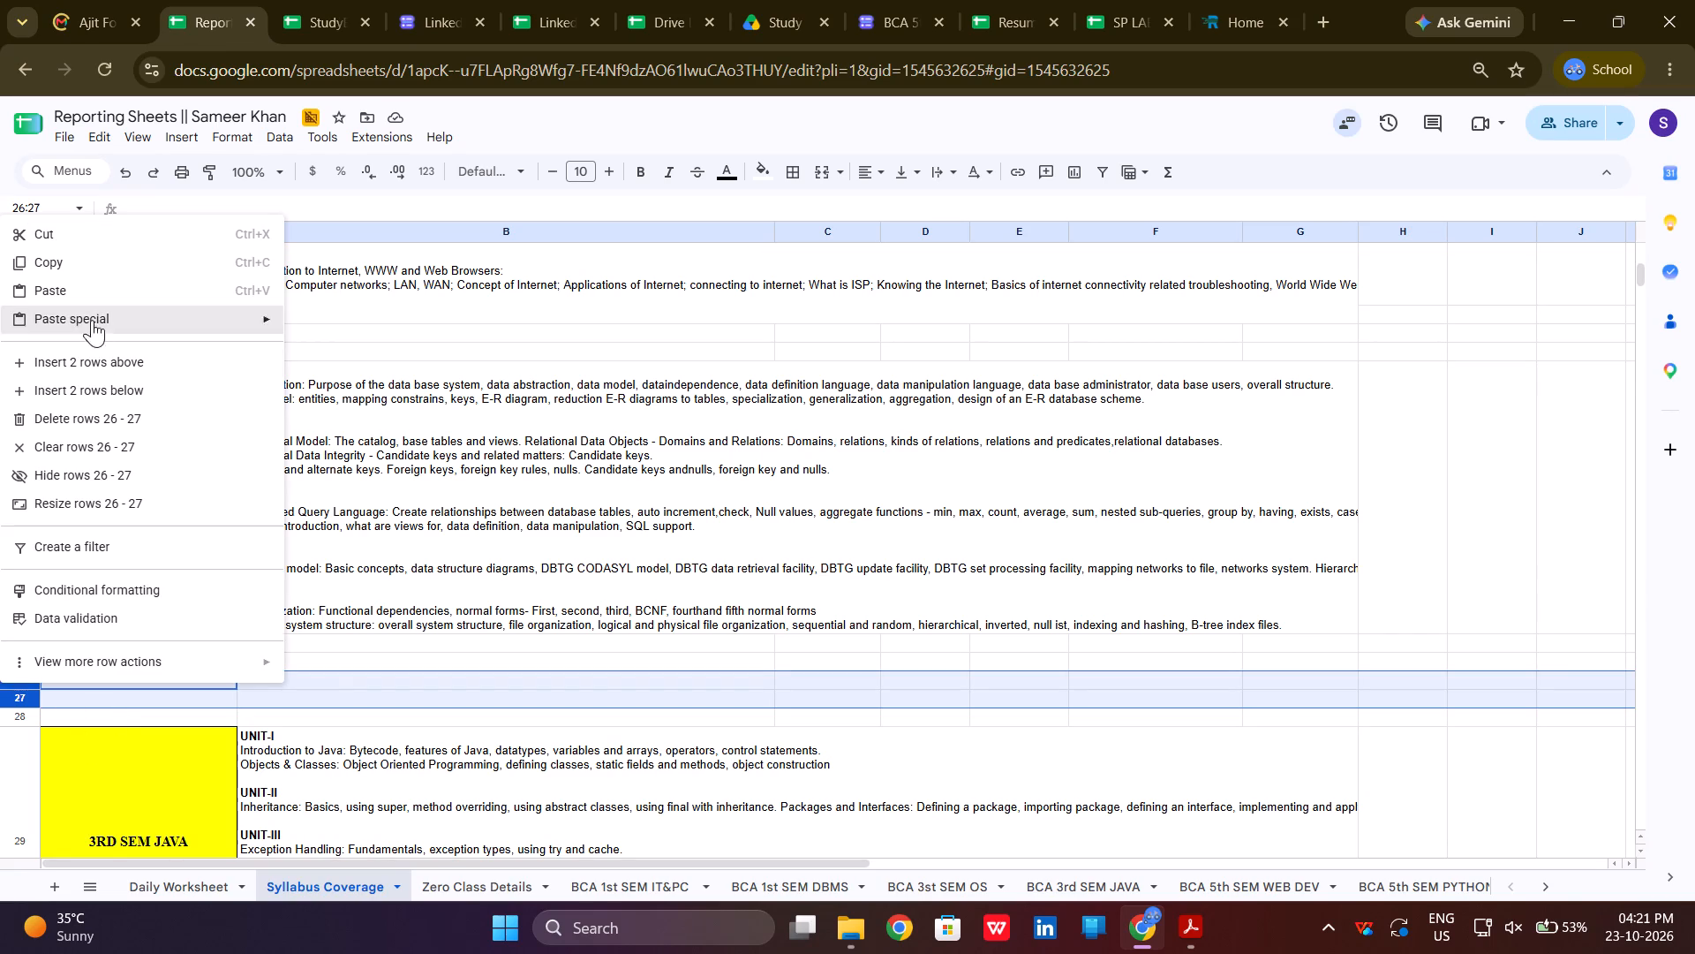
{"action": "left_click", "coordinate": [97, 410]}
{"action": "left_click", "coordinate": [408, 611]}
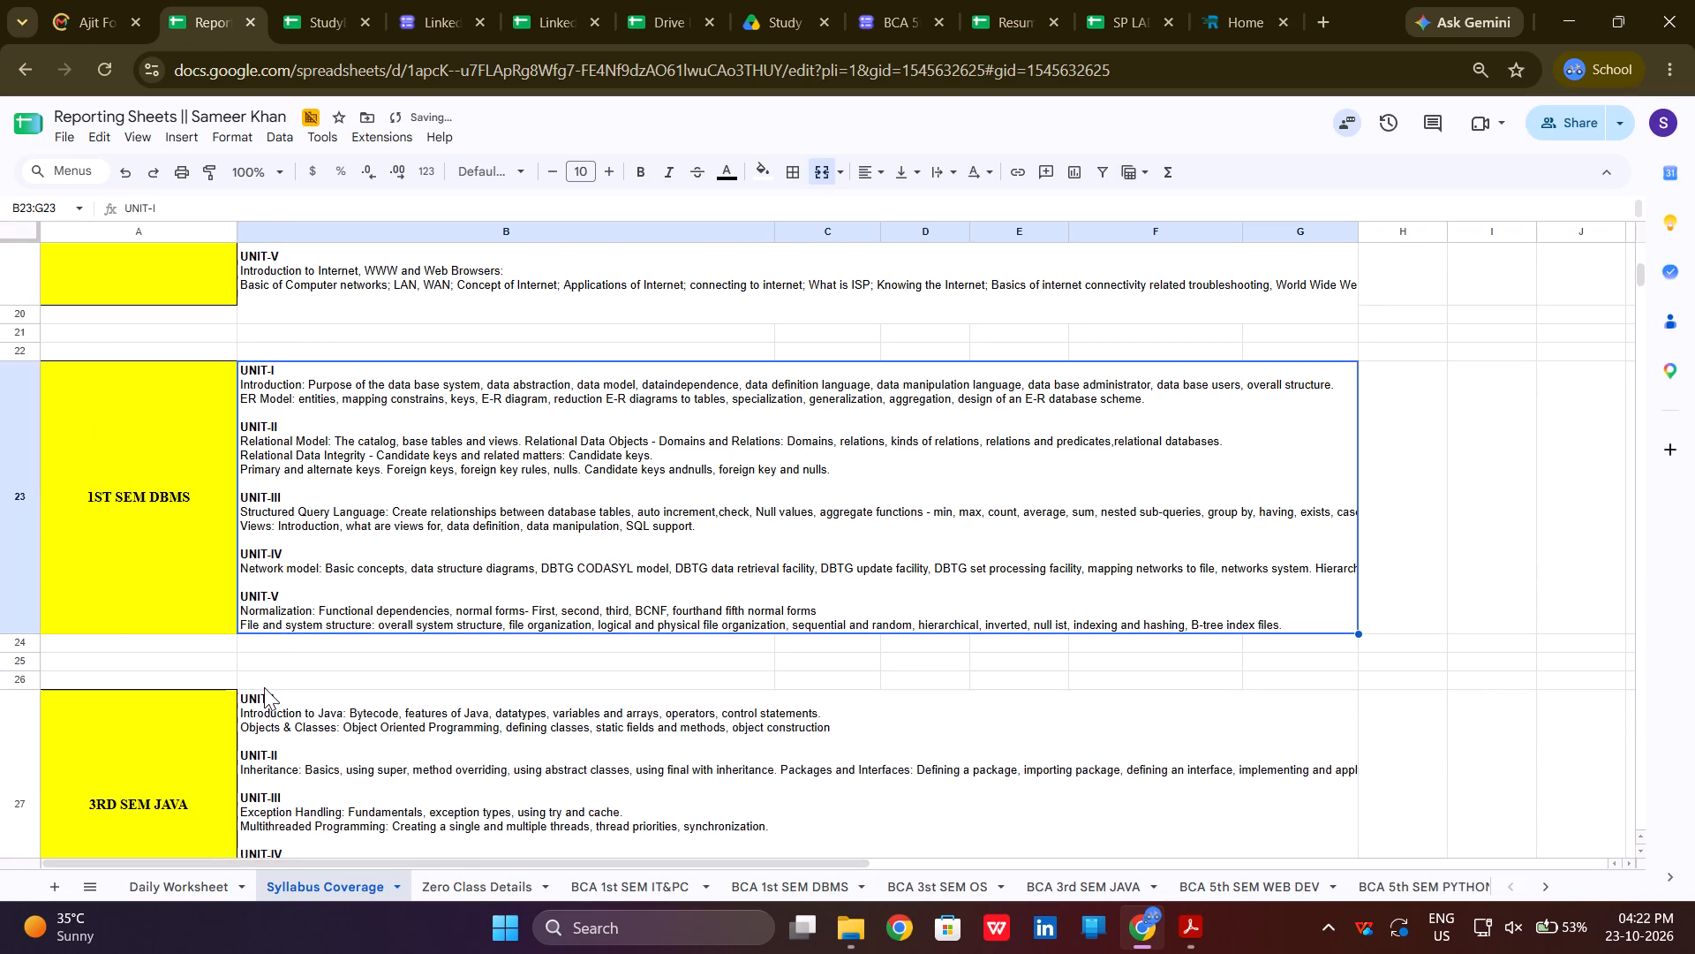
Check the spacing between the syllabus blocks from 1ST SEM IT&PC down to 3RD SEM OS.
{"action": "scroll", "coordinate": [264, 687], "scroll_direction": "up", "scroll_amount": 4}
{"action": "scroll", "coordinate": [264, 687], "scroll_direction": "down", "scroll_amount": 3}
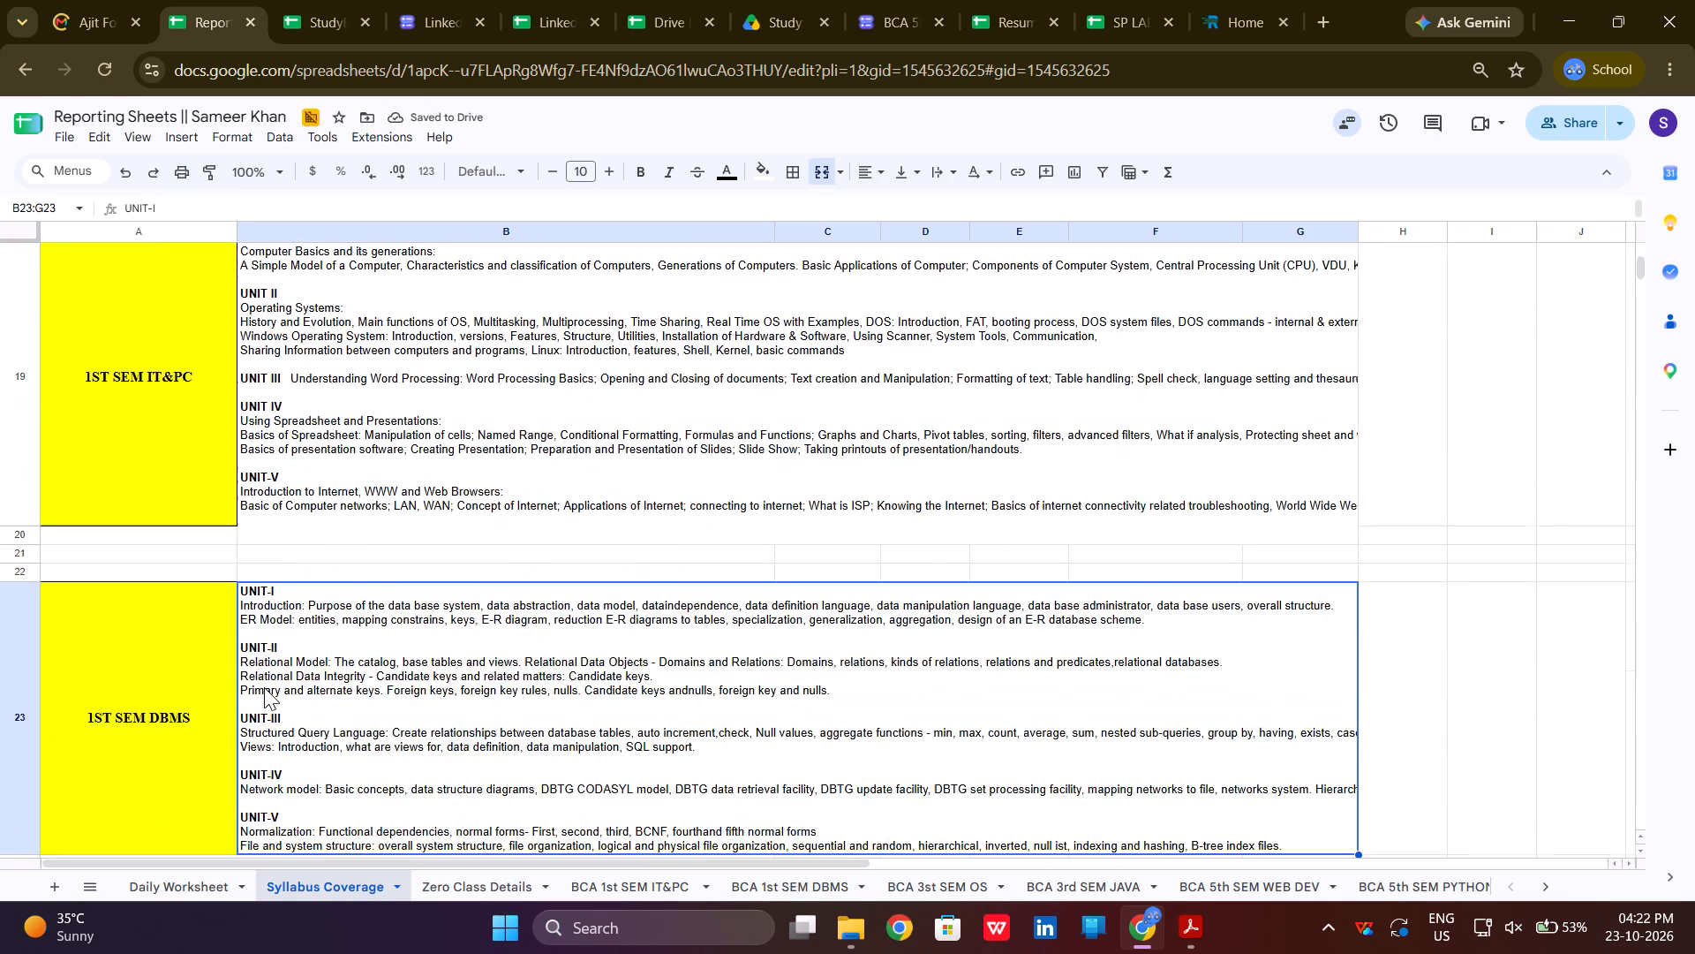
{"action": "scroll", "coordinate": [264, 687], "scroll_direction": "down", "scroll_amount": 7}
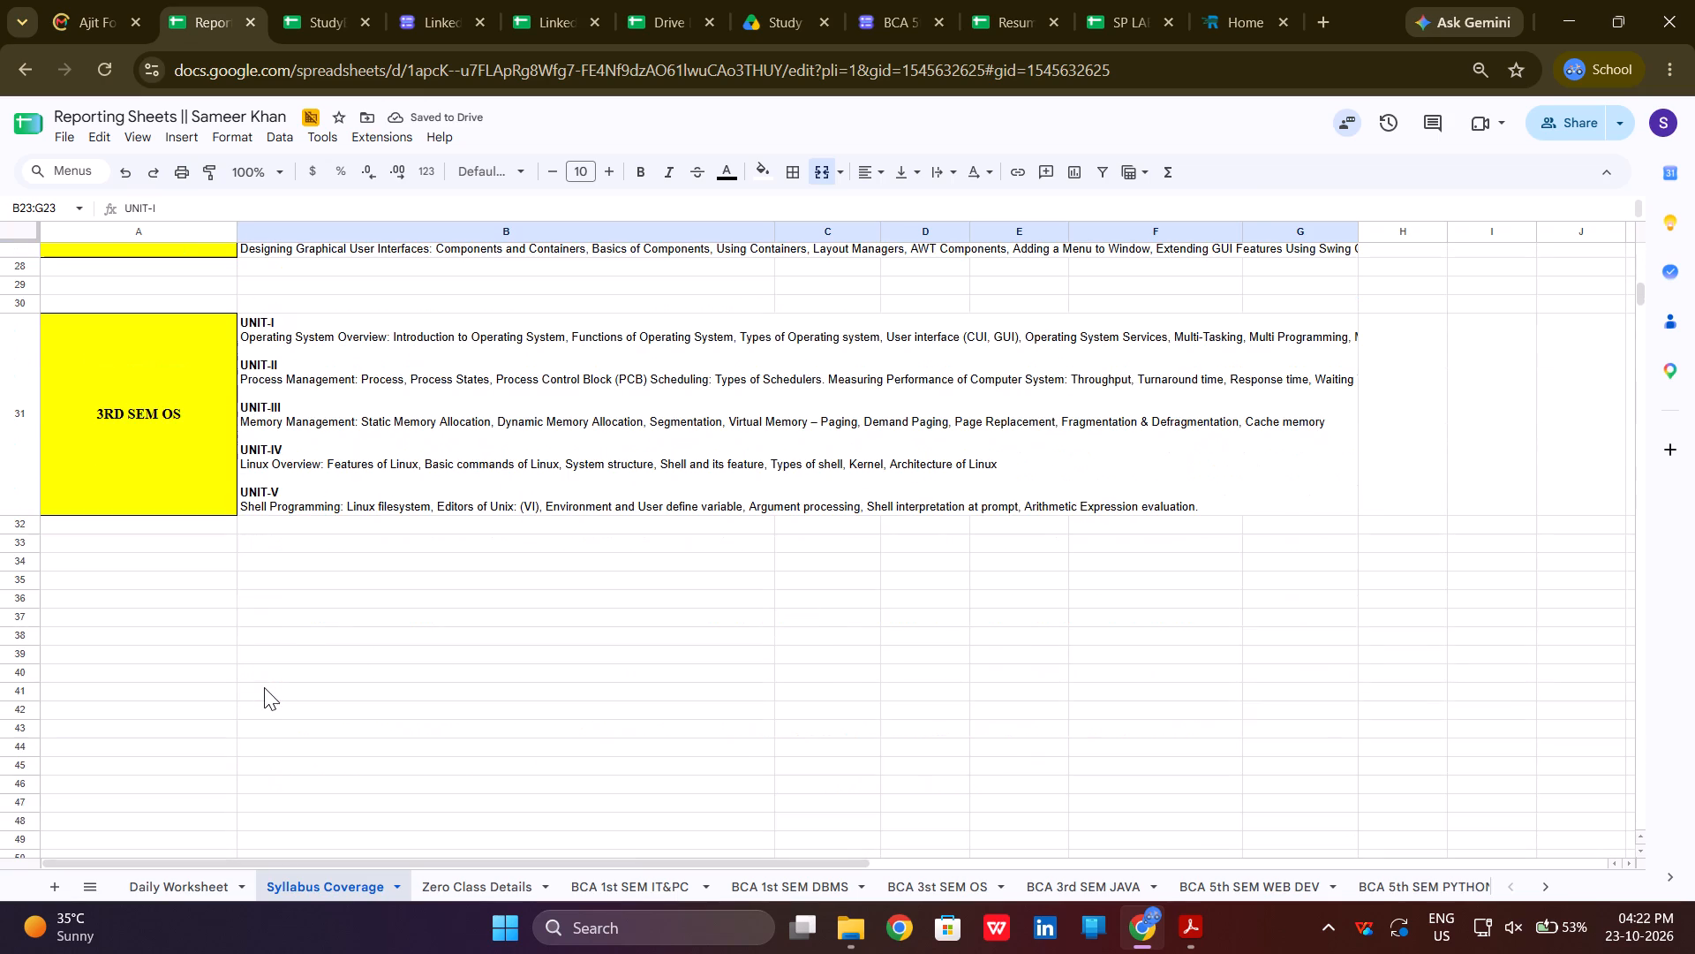
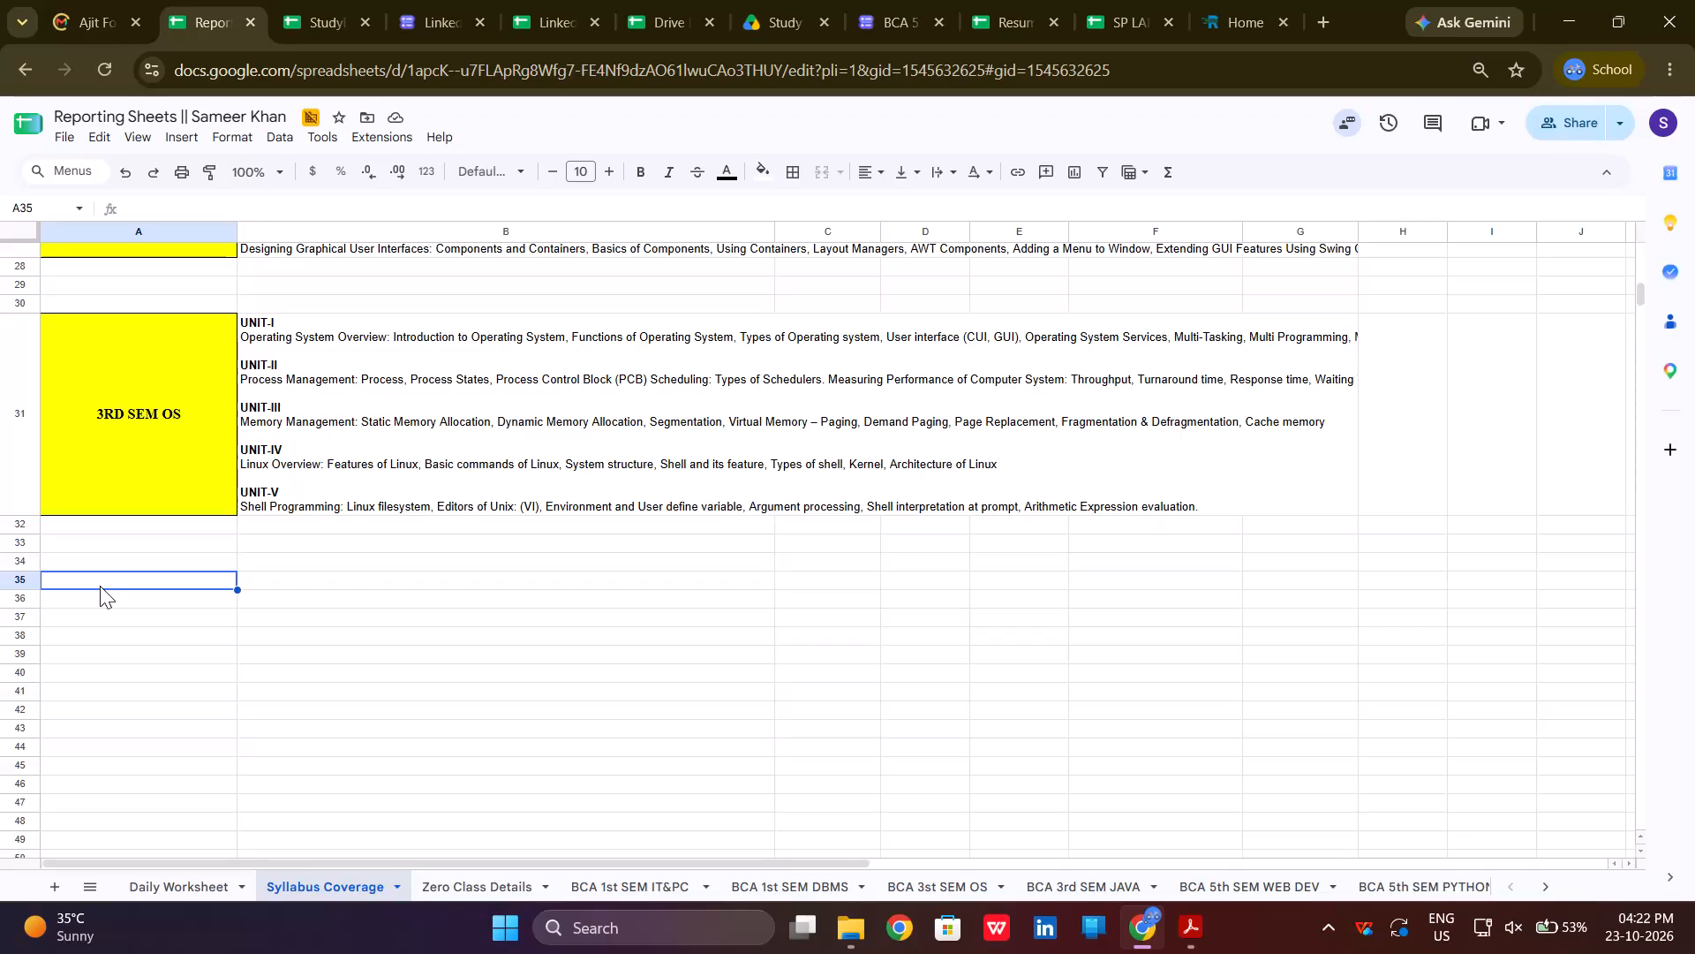
Enter the label 5TH SEM PYTHON in cell A35 below the 3RD SEM OS block.
{"action": "type", "text": "3RD SEM"}
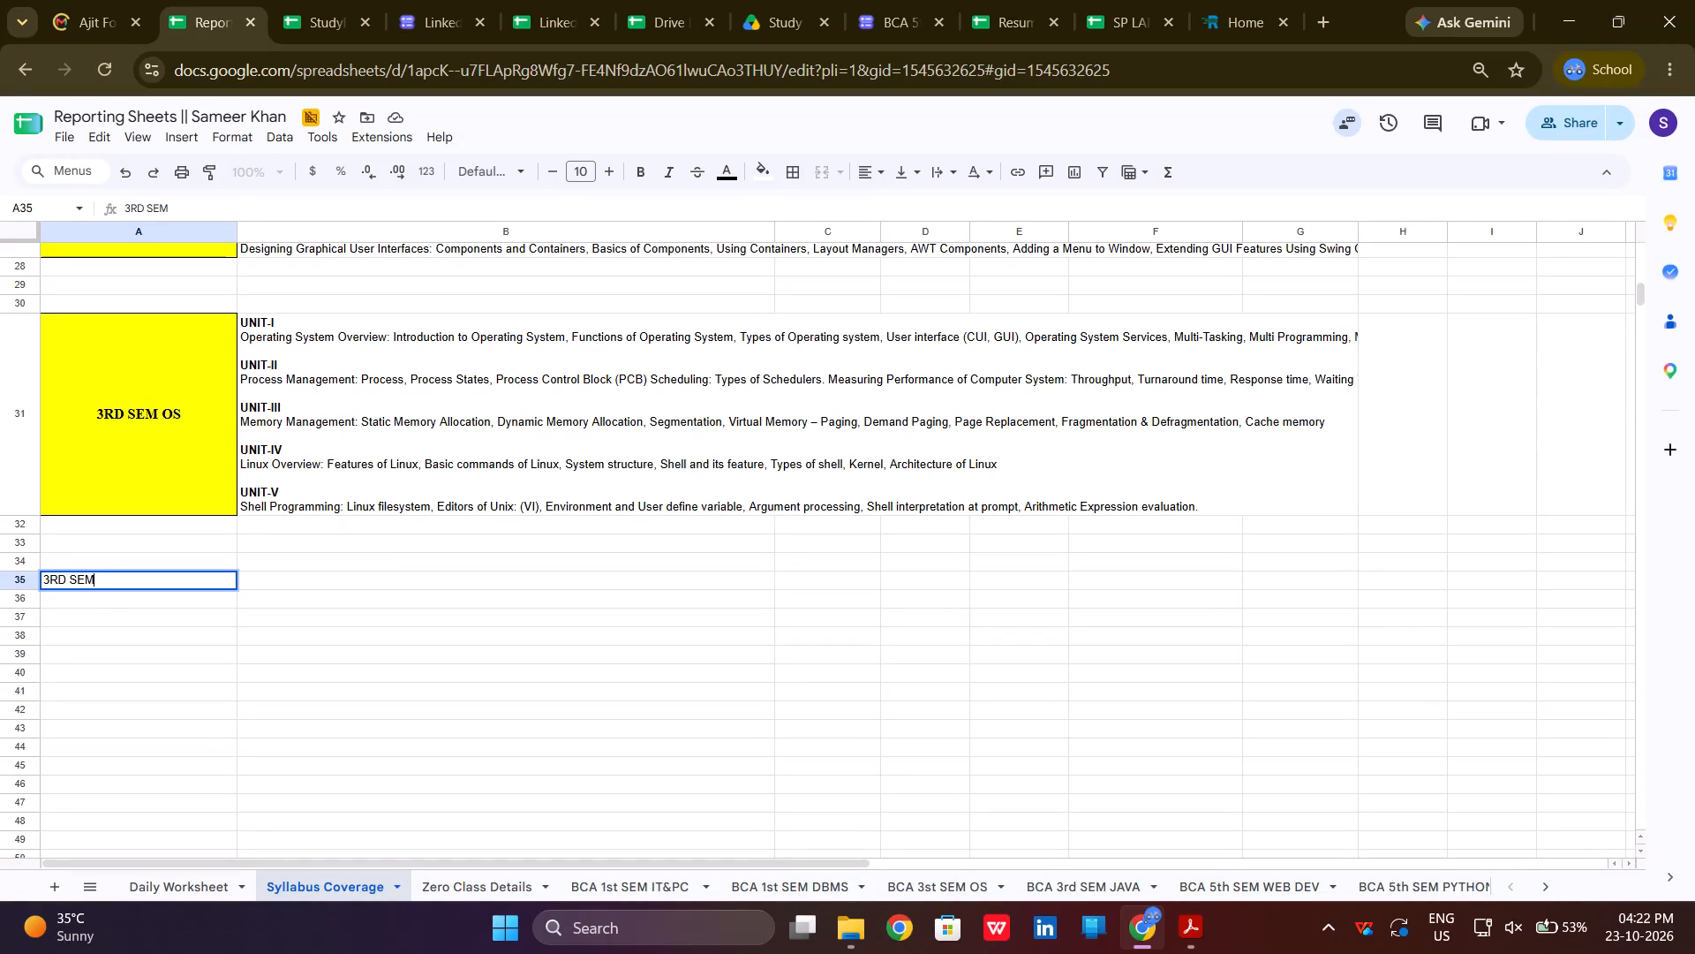
{"action": "key", "text": "space"}
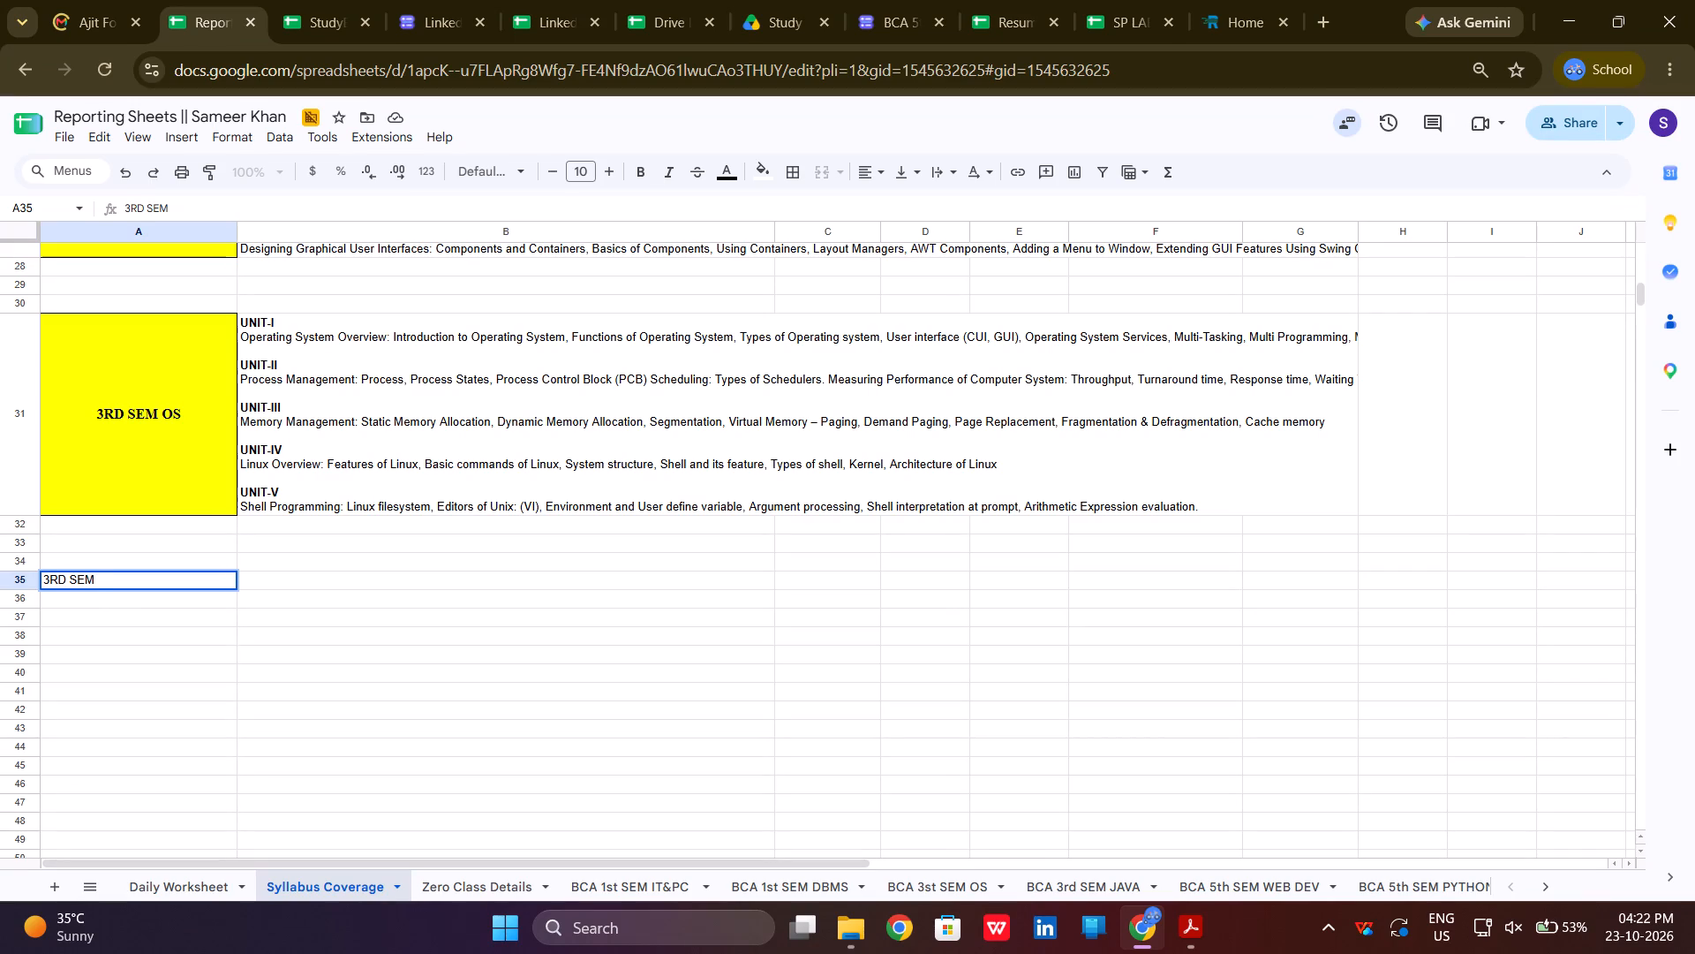
{"action": "key", "text": "ctrl+BackSpace"}
{"action": "key", "text": "ctrl+BackSpace"}
{"action": "type", "text": "5TH SEM"}
{"action": "key", "text": "space"}
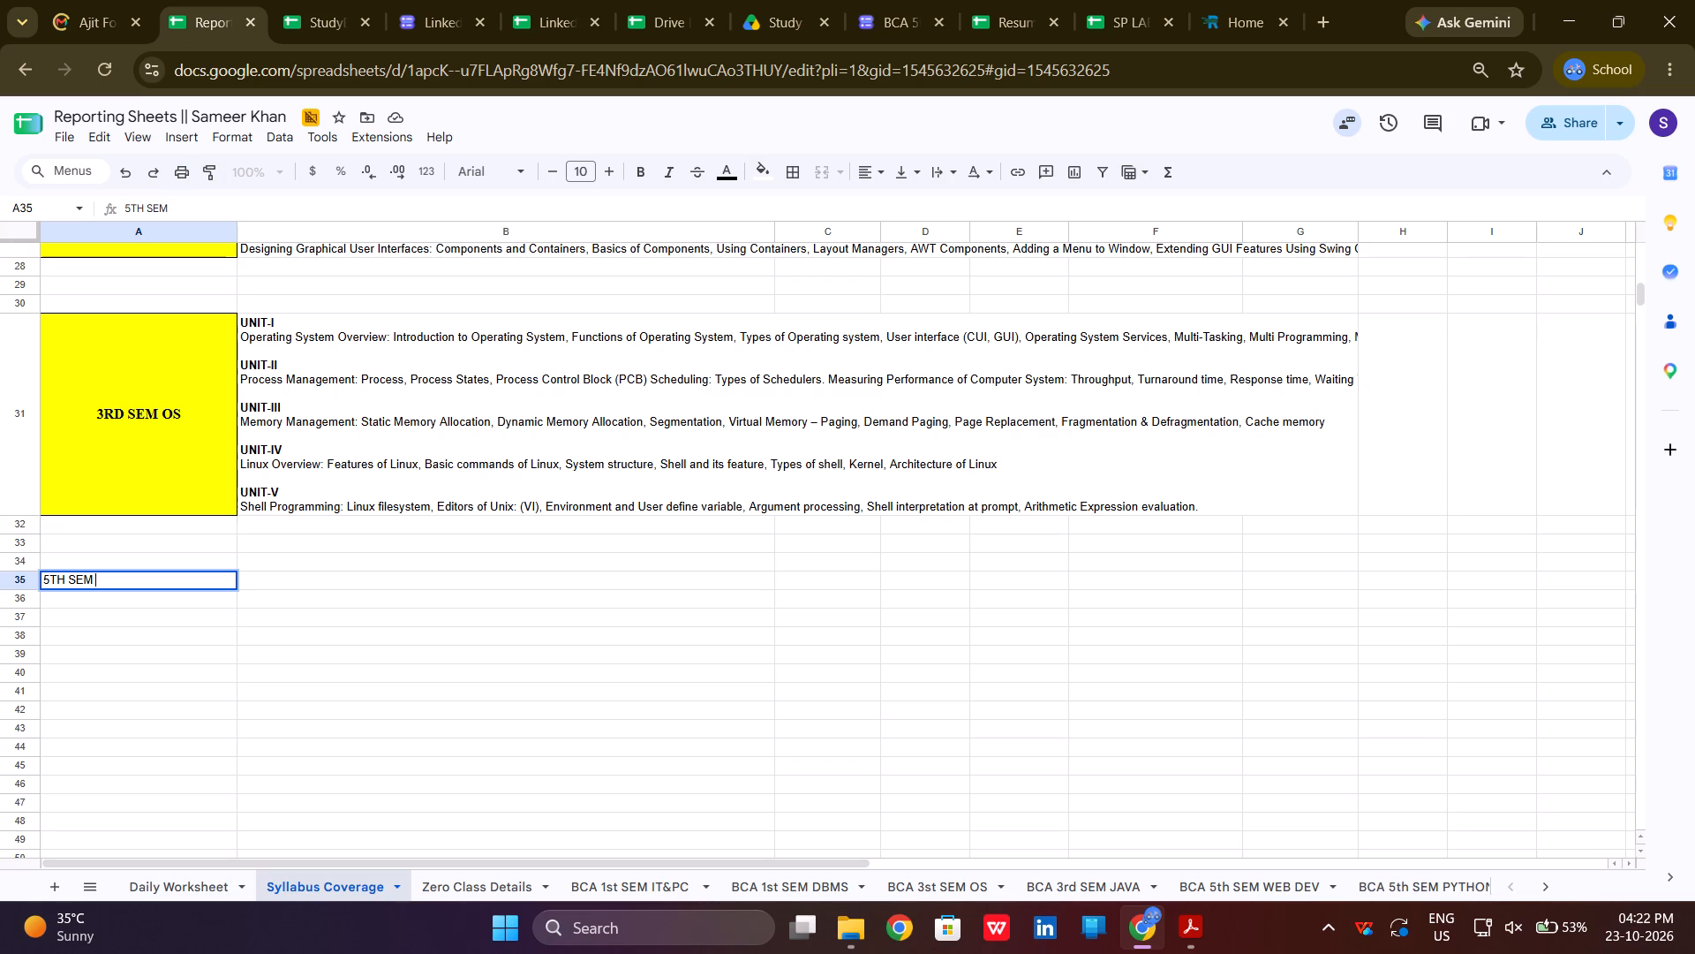
{"action": "key", "text": "p"}
{"action": "key", "text": "y"}
{"action": "type", "text": "THON"}
{"action": "key", "text": "Return"}
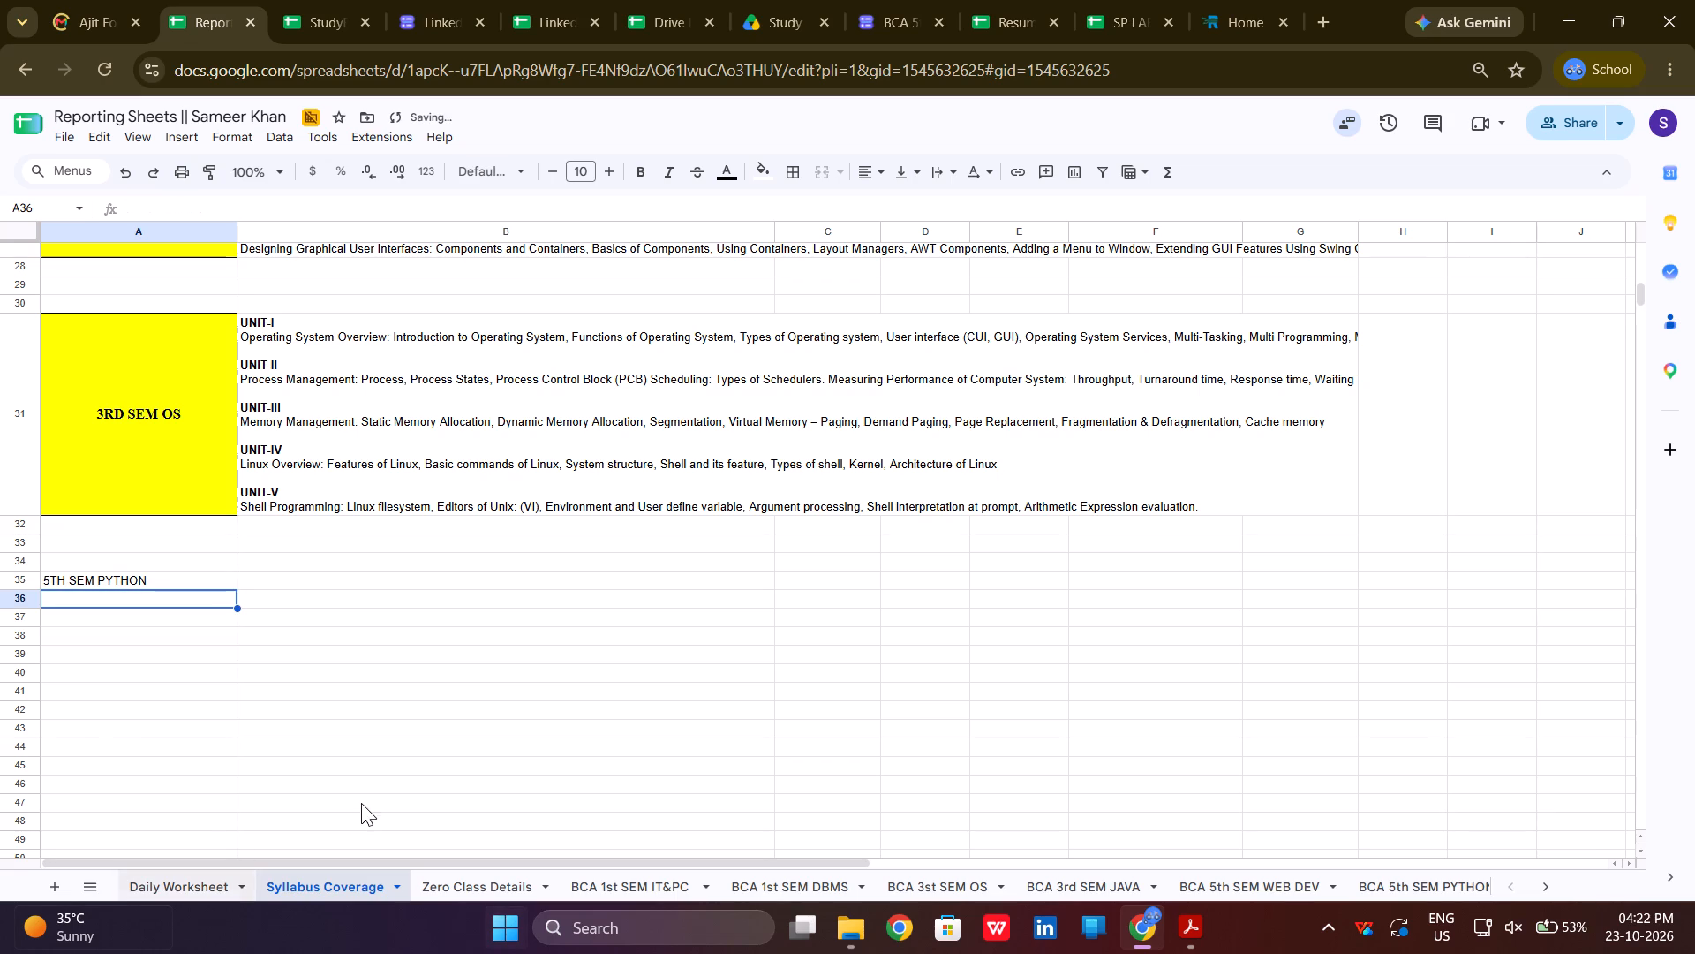
Apply the 3RD SEM OS label's formatting to the 5TH SEM PYTHON cell A35.
{"action": "left_click", "coordinate": [170, 503]}
{"action": "key", "text": "ctrl+c"}
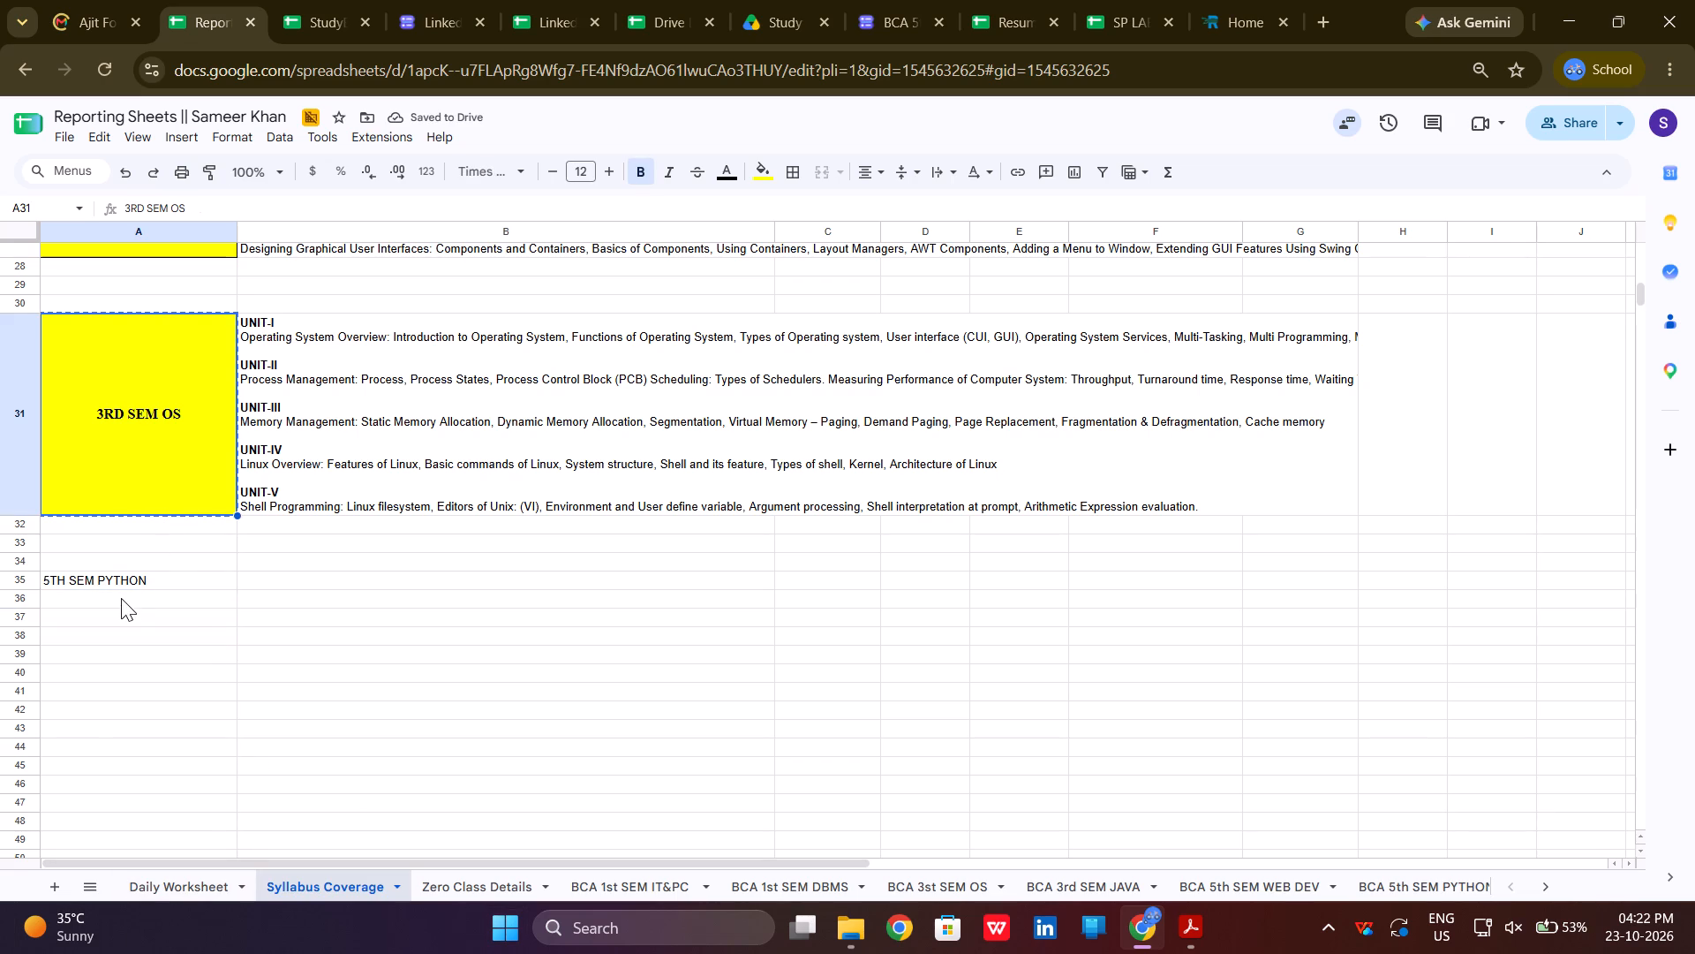
{"action": "left_click", "coordinate": [123, 588]}
{"action": "key", "text": "ctrl+alt+v"}
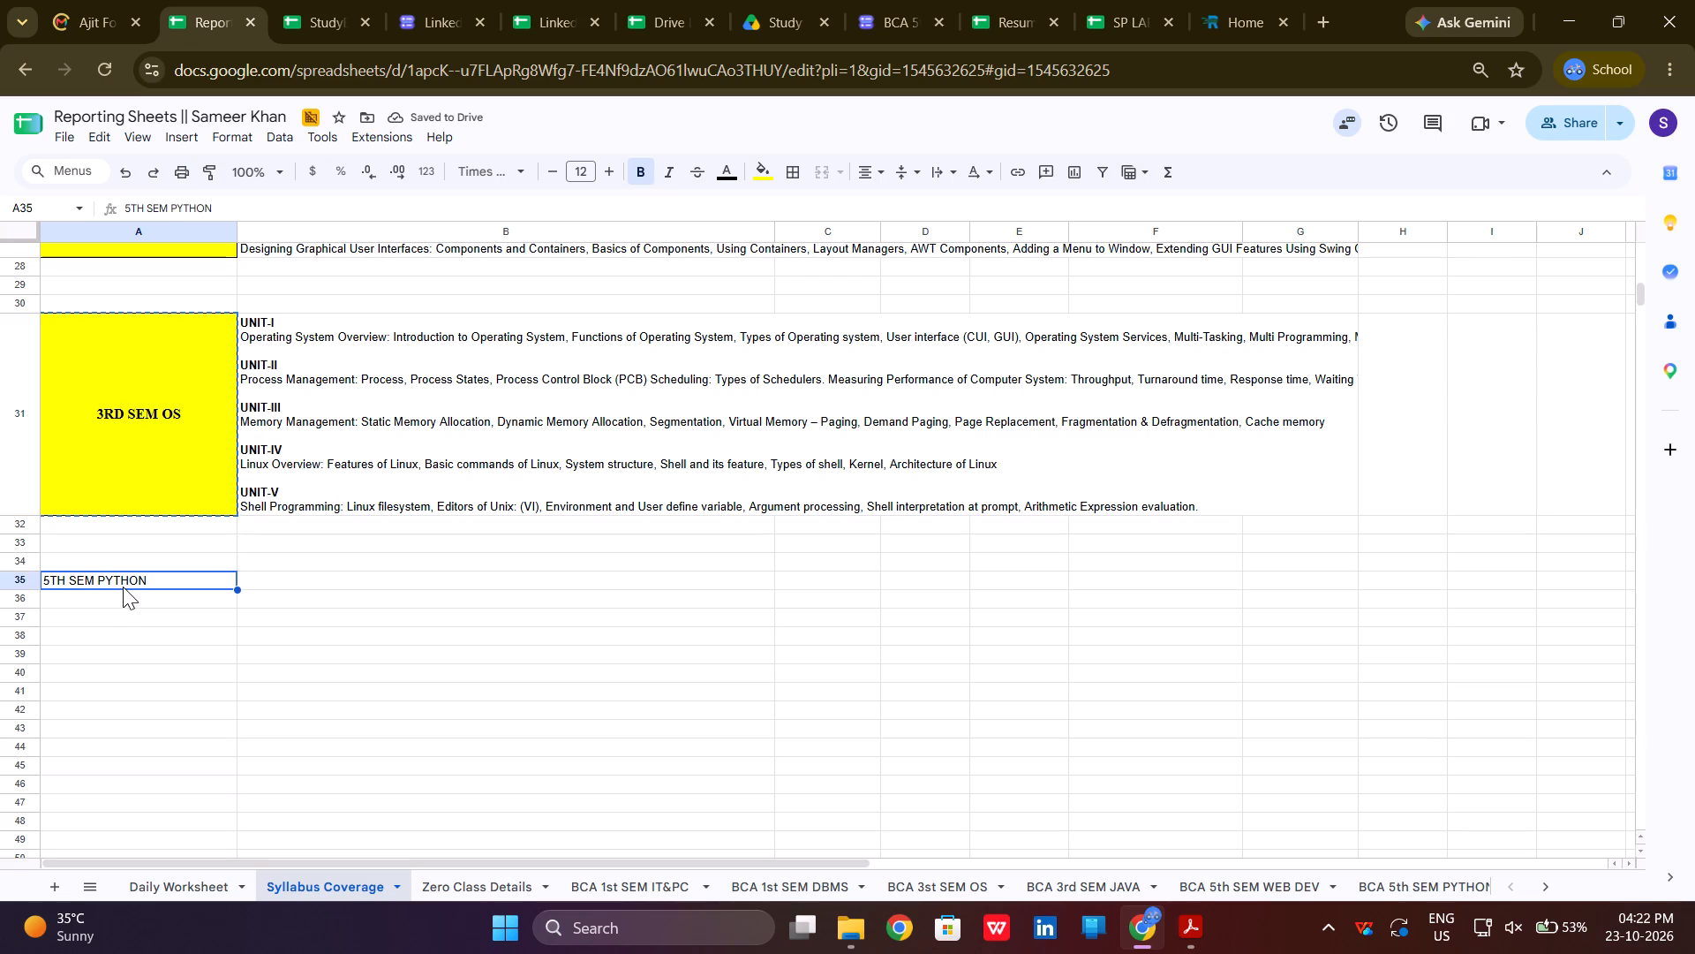
{"action": "key", "text": "ctrl+alt+v"}
Switch to the syllabus PDF in Acrobat and find the BCA V Semester Python Programming page.
{"action": "left_click", "coordinate": [372, 601]}
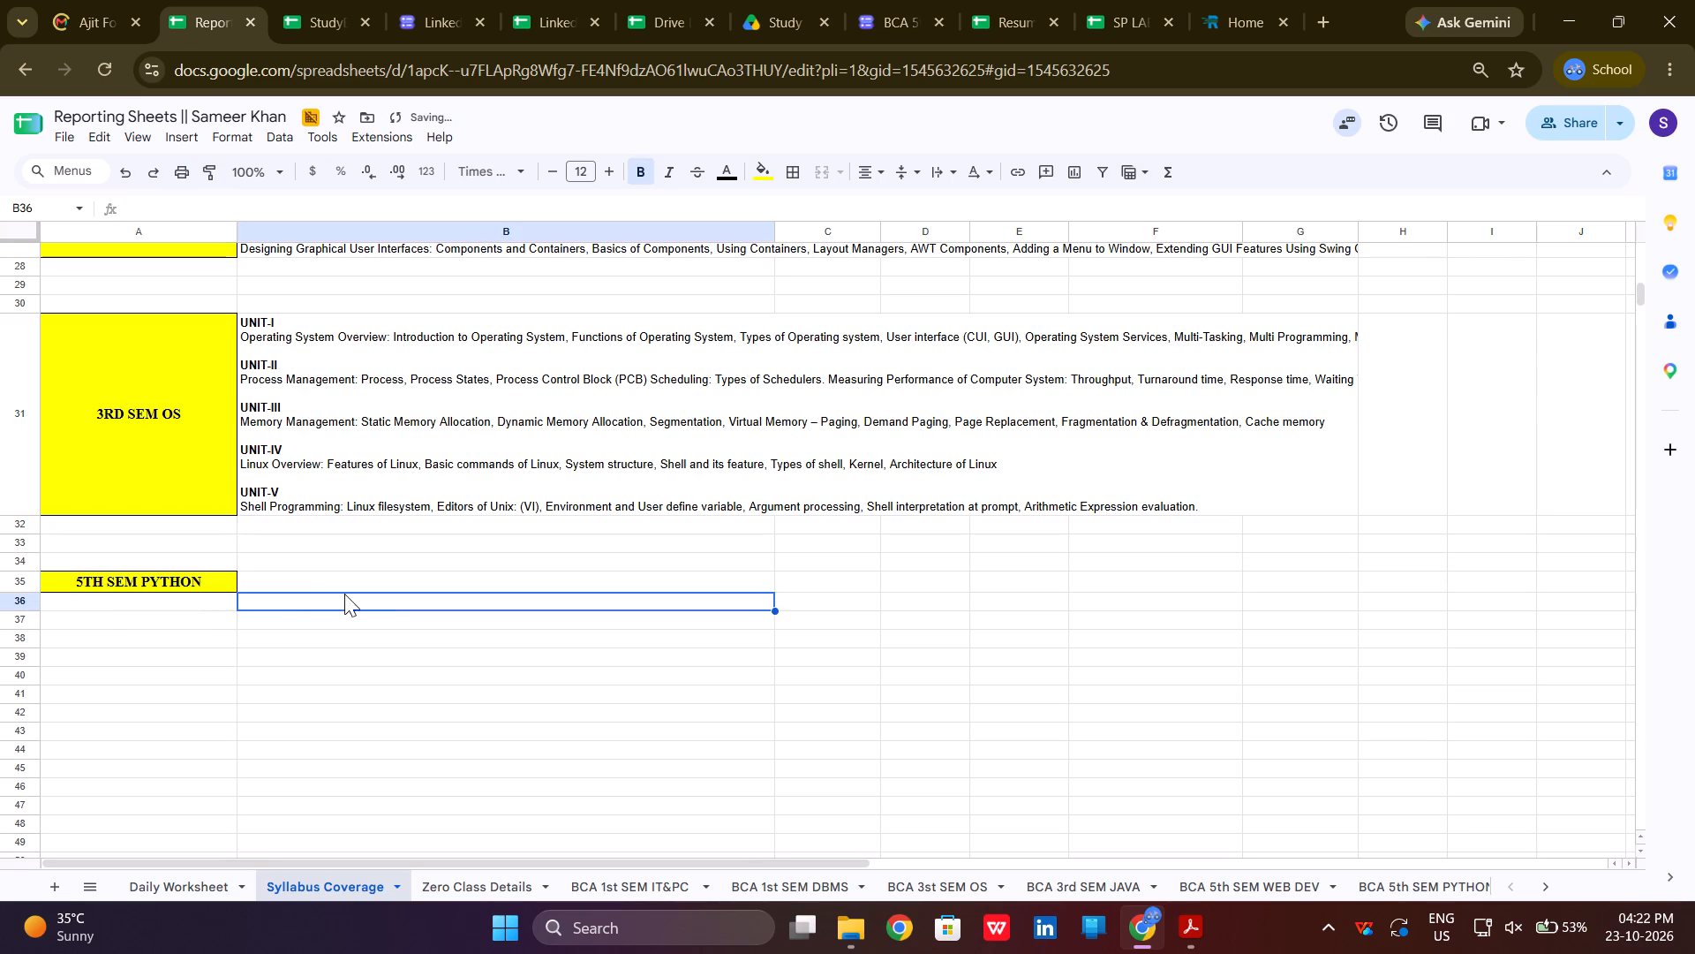
{"action": "left_click", "coordinate": [303, 579]}
{"action": "key", "text": "alt+Tab"}
{"action": "scroll", "coordinate": [824, 613], "scroll_direction": "down", "scroll_amount": 7}
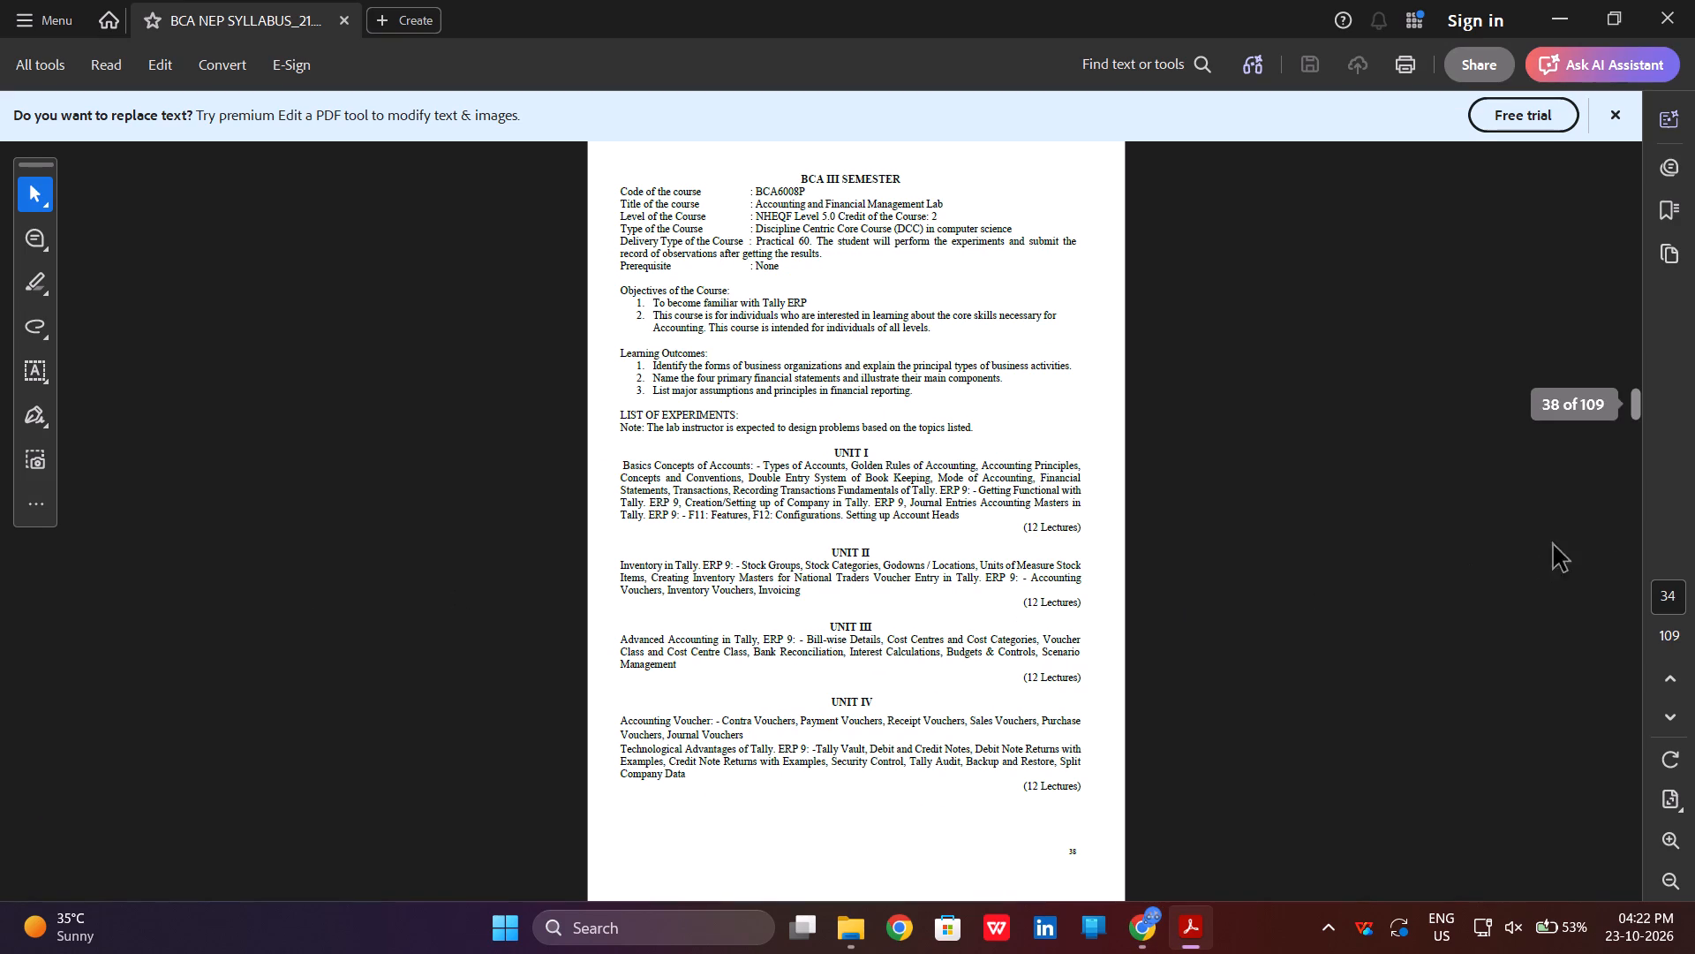
{"action": "left_click_drag", "start_coordinate": [1638, 424], "coordinate": [1639, 455]}
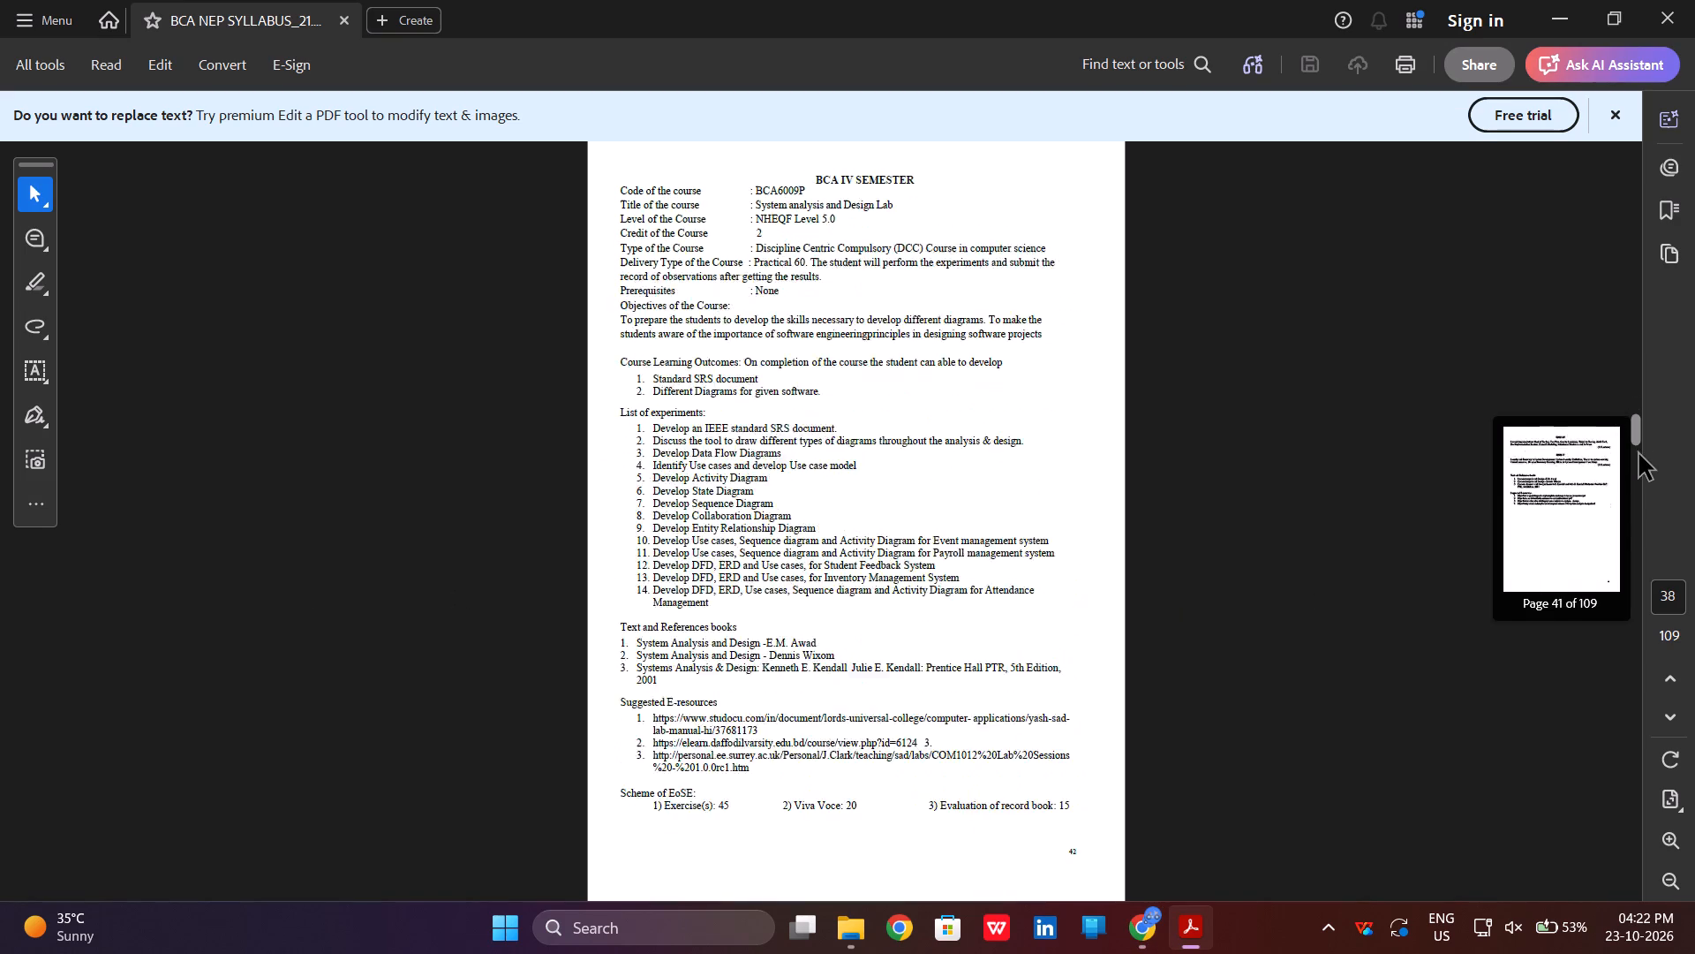
{"action": "left_click_drag", "start_coordinate": [1639, 455], "coordinate": [1648, 543]}
{"action": "scroll", "coordinate": [824, 484], "scroll_direction": "up", "scroll_amount": 2}
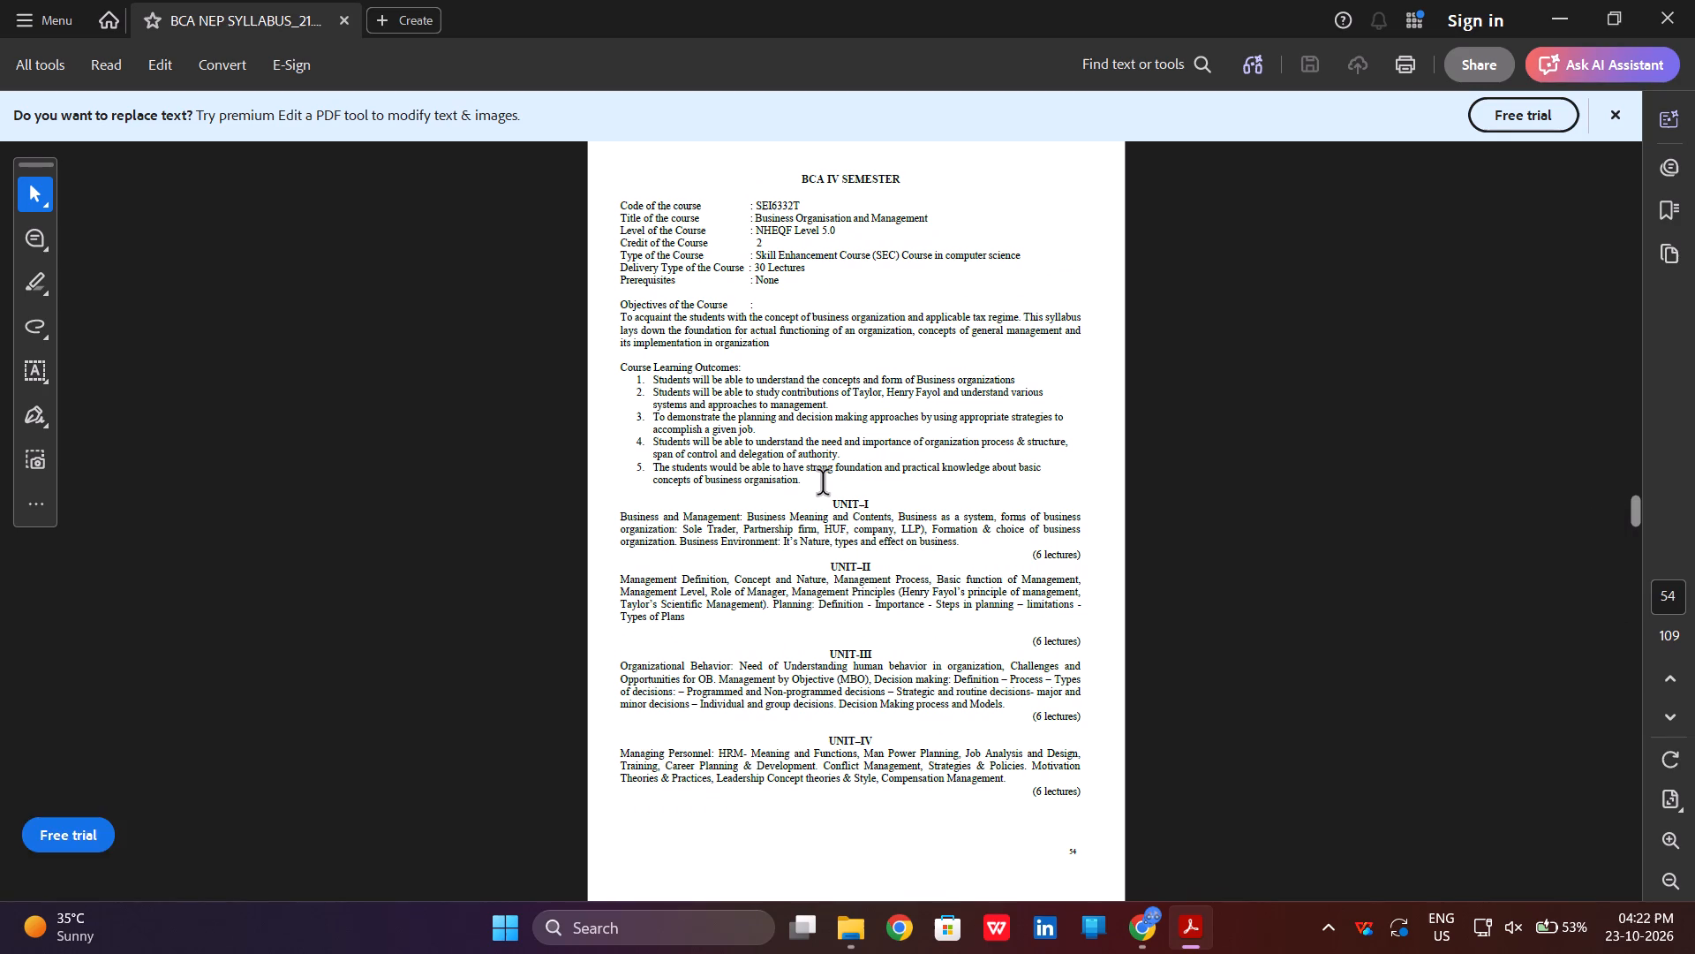
{"action": "scroll", "coordinate": [824, 484], "scroll_direction": "down", "scroll_amount": 6}
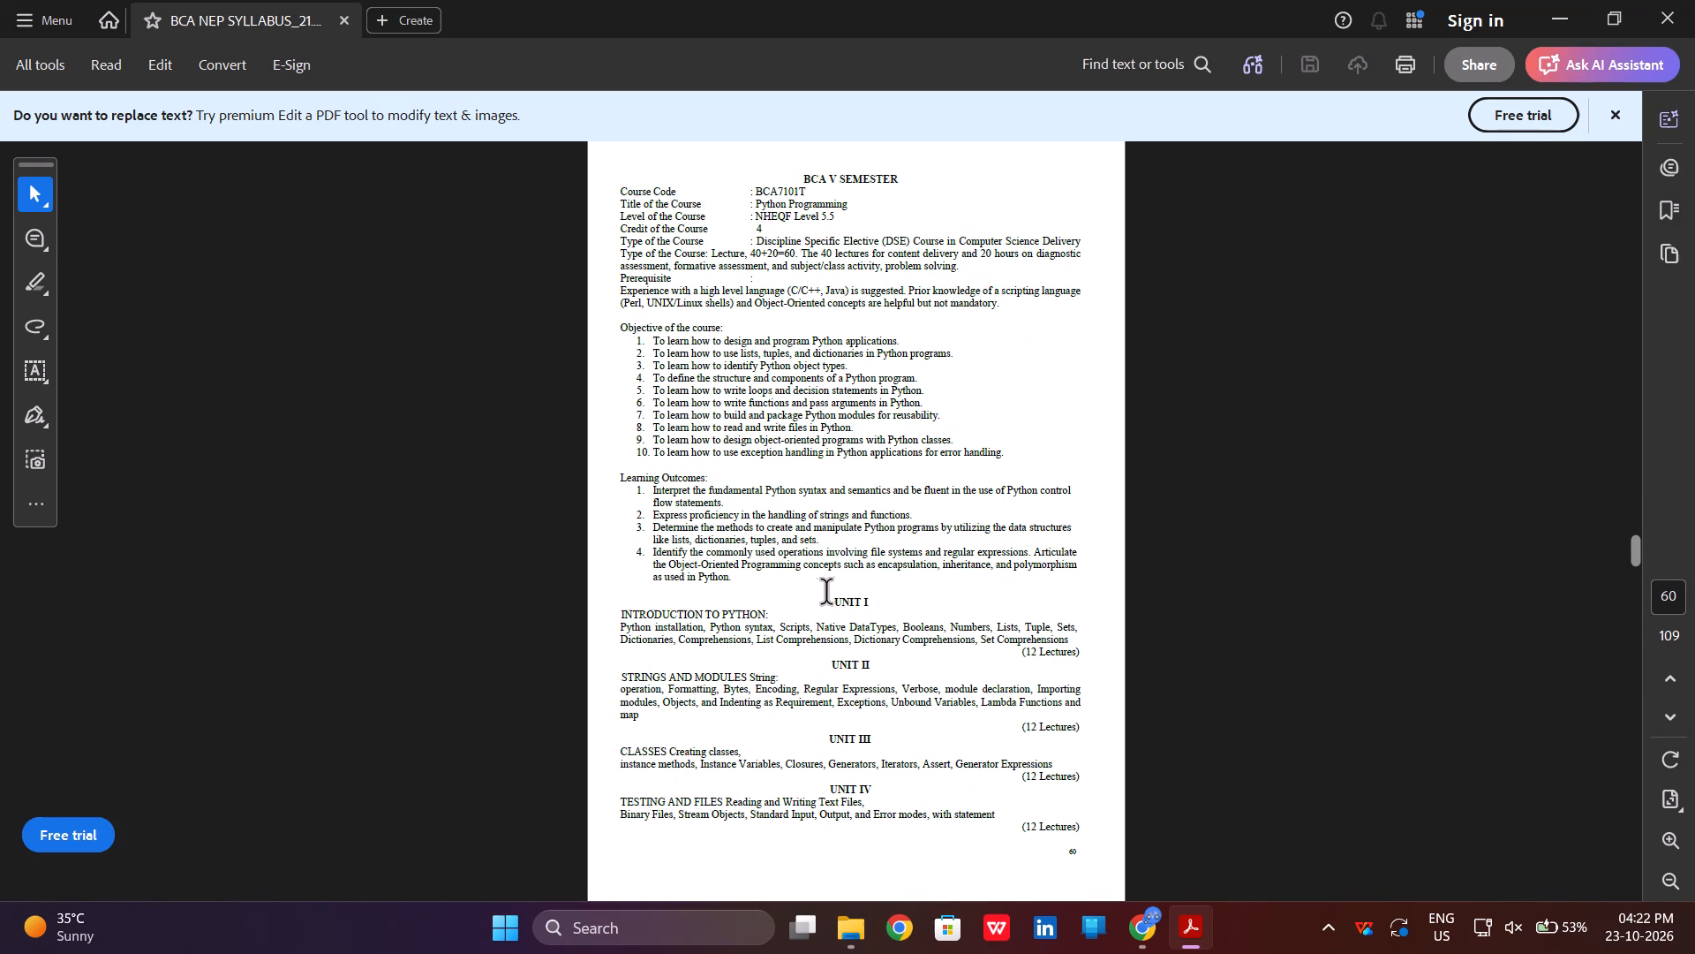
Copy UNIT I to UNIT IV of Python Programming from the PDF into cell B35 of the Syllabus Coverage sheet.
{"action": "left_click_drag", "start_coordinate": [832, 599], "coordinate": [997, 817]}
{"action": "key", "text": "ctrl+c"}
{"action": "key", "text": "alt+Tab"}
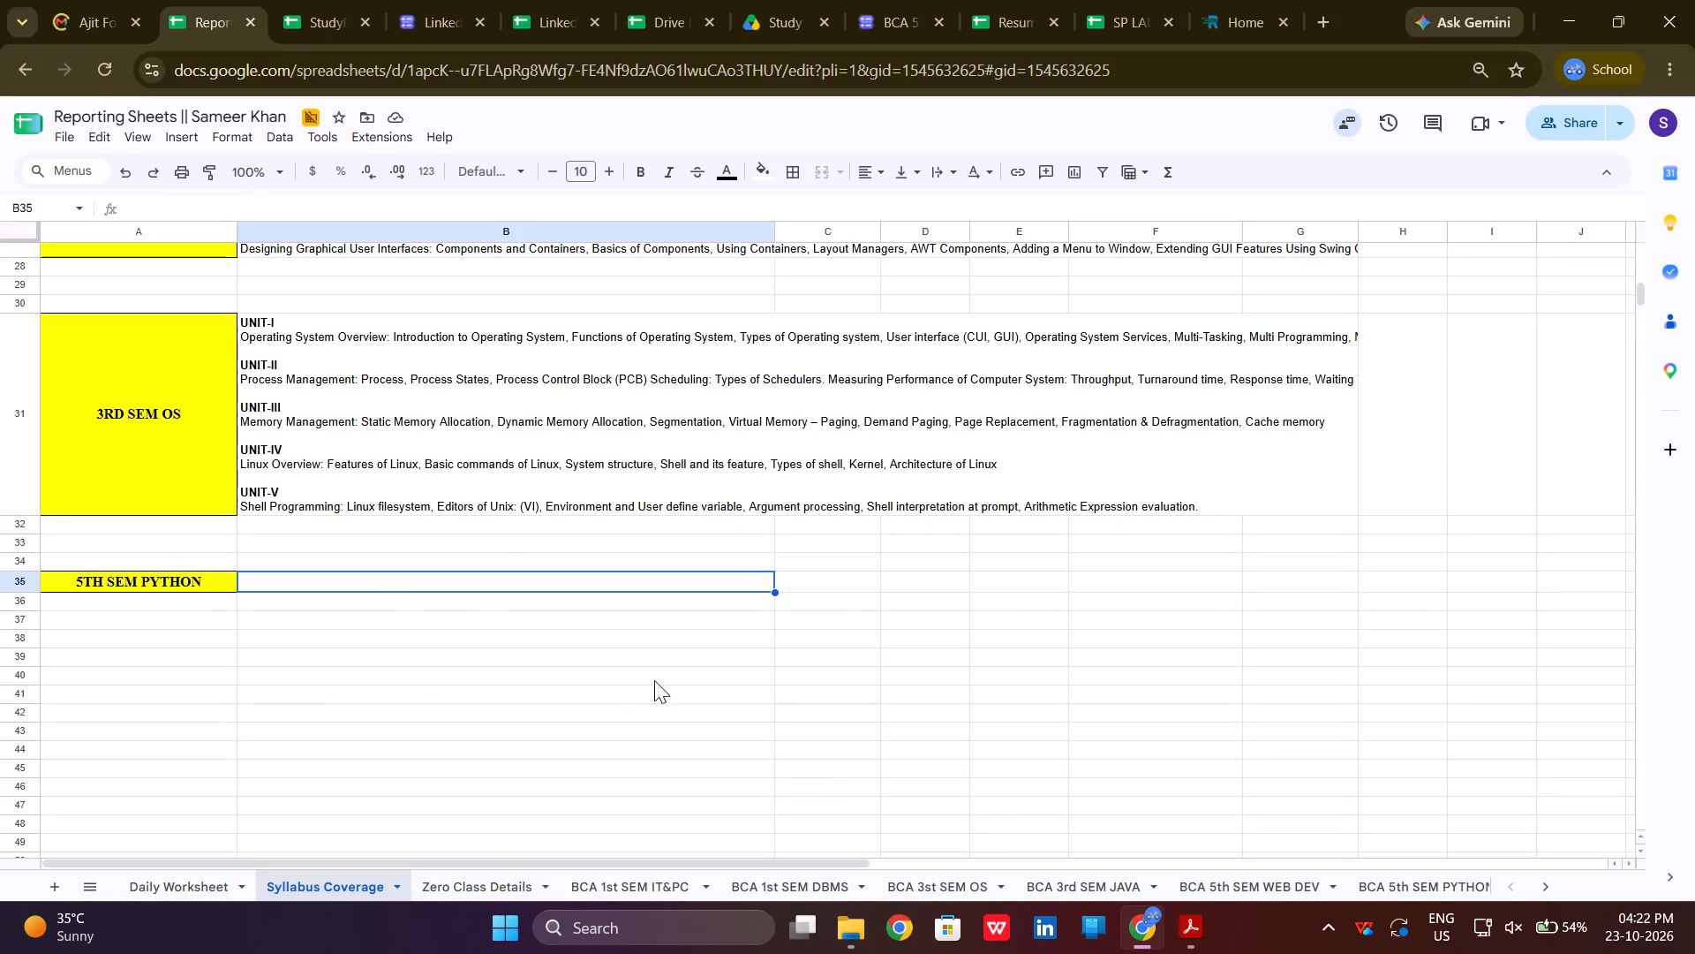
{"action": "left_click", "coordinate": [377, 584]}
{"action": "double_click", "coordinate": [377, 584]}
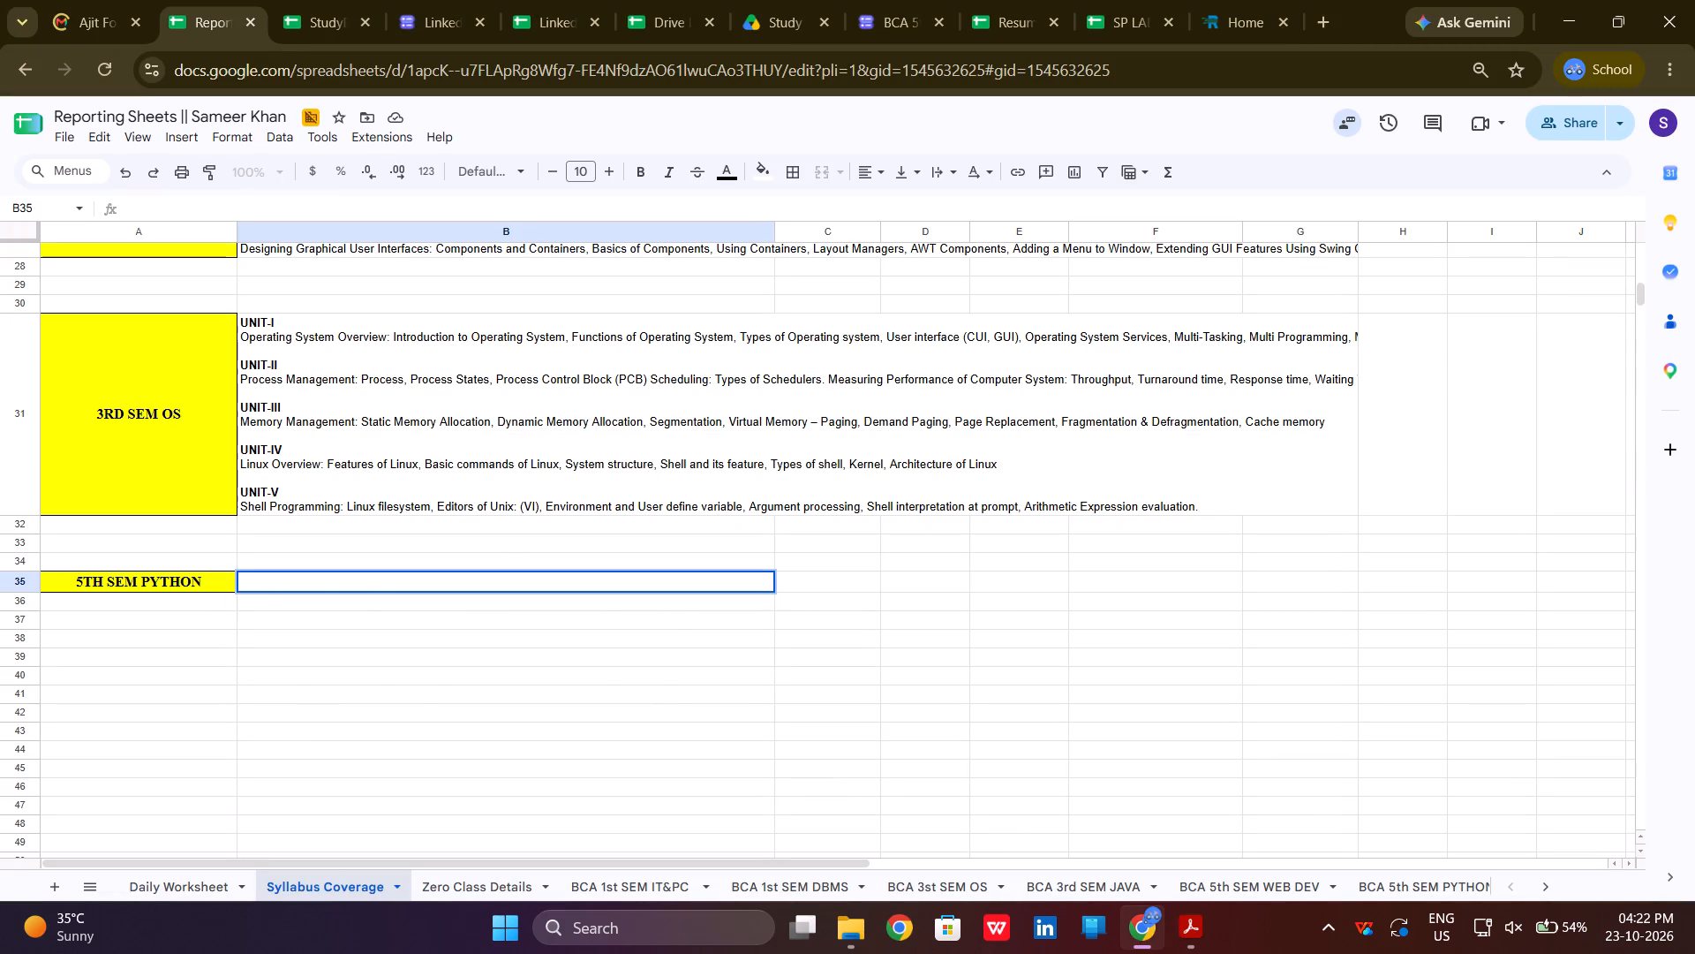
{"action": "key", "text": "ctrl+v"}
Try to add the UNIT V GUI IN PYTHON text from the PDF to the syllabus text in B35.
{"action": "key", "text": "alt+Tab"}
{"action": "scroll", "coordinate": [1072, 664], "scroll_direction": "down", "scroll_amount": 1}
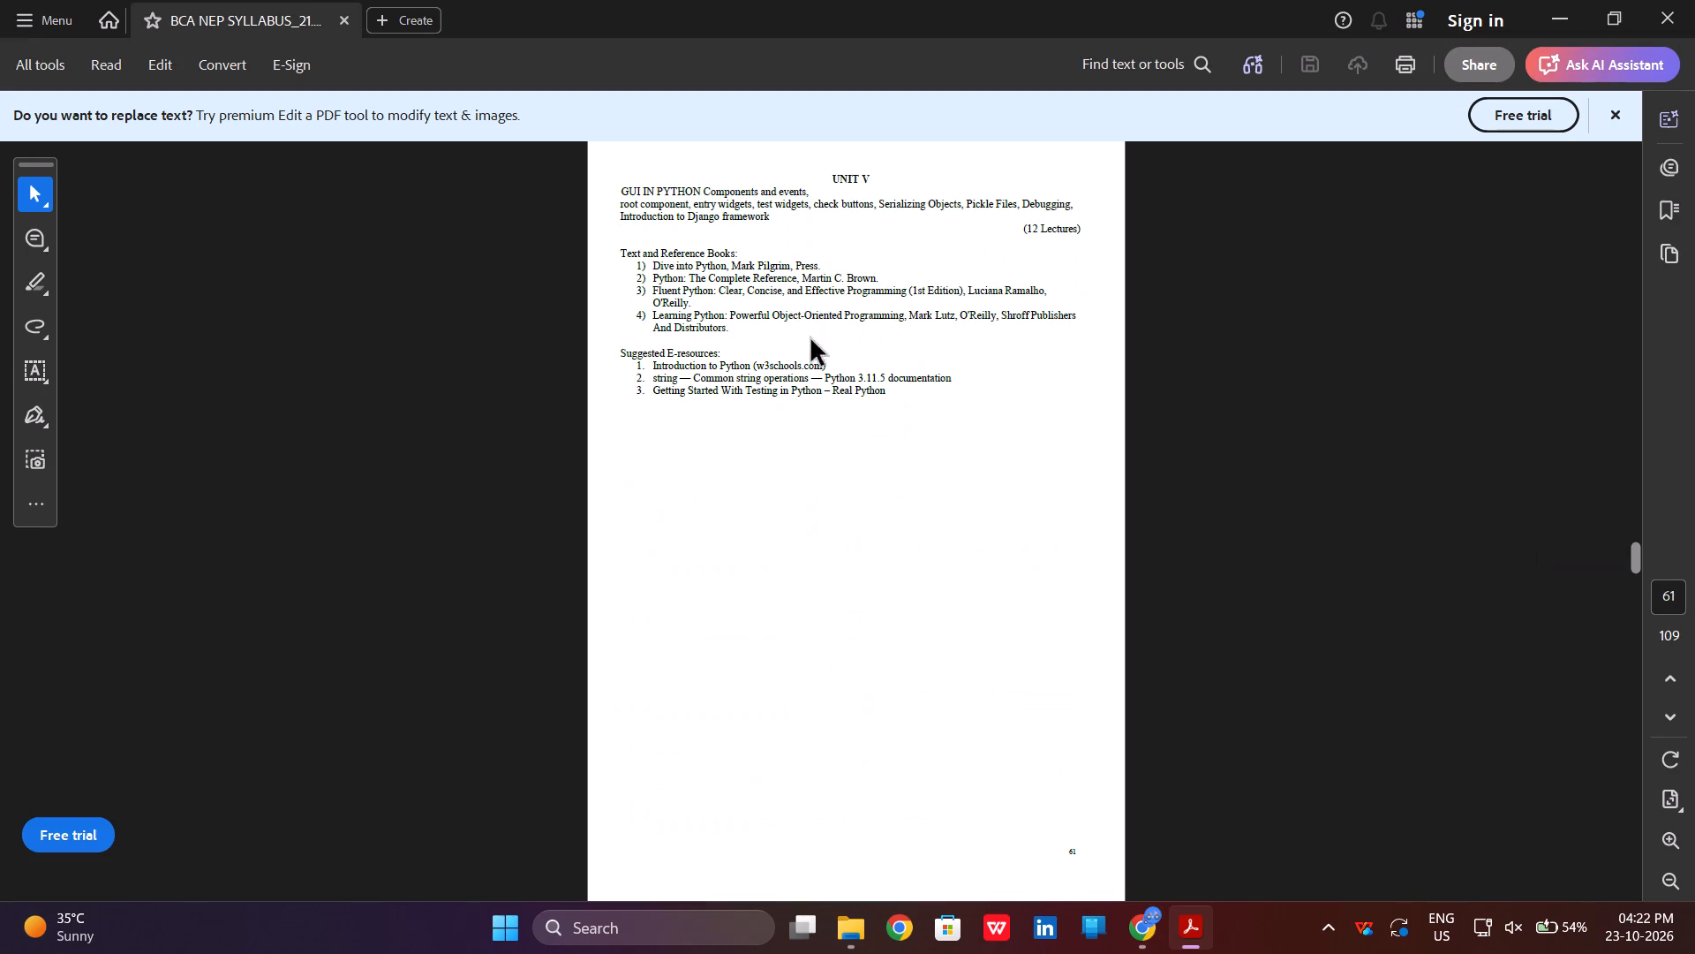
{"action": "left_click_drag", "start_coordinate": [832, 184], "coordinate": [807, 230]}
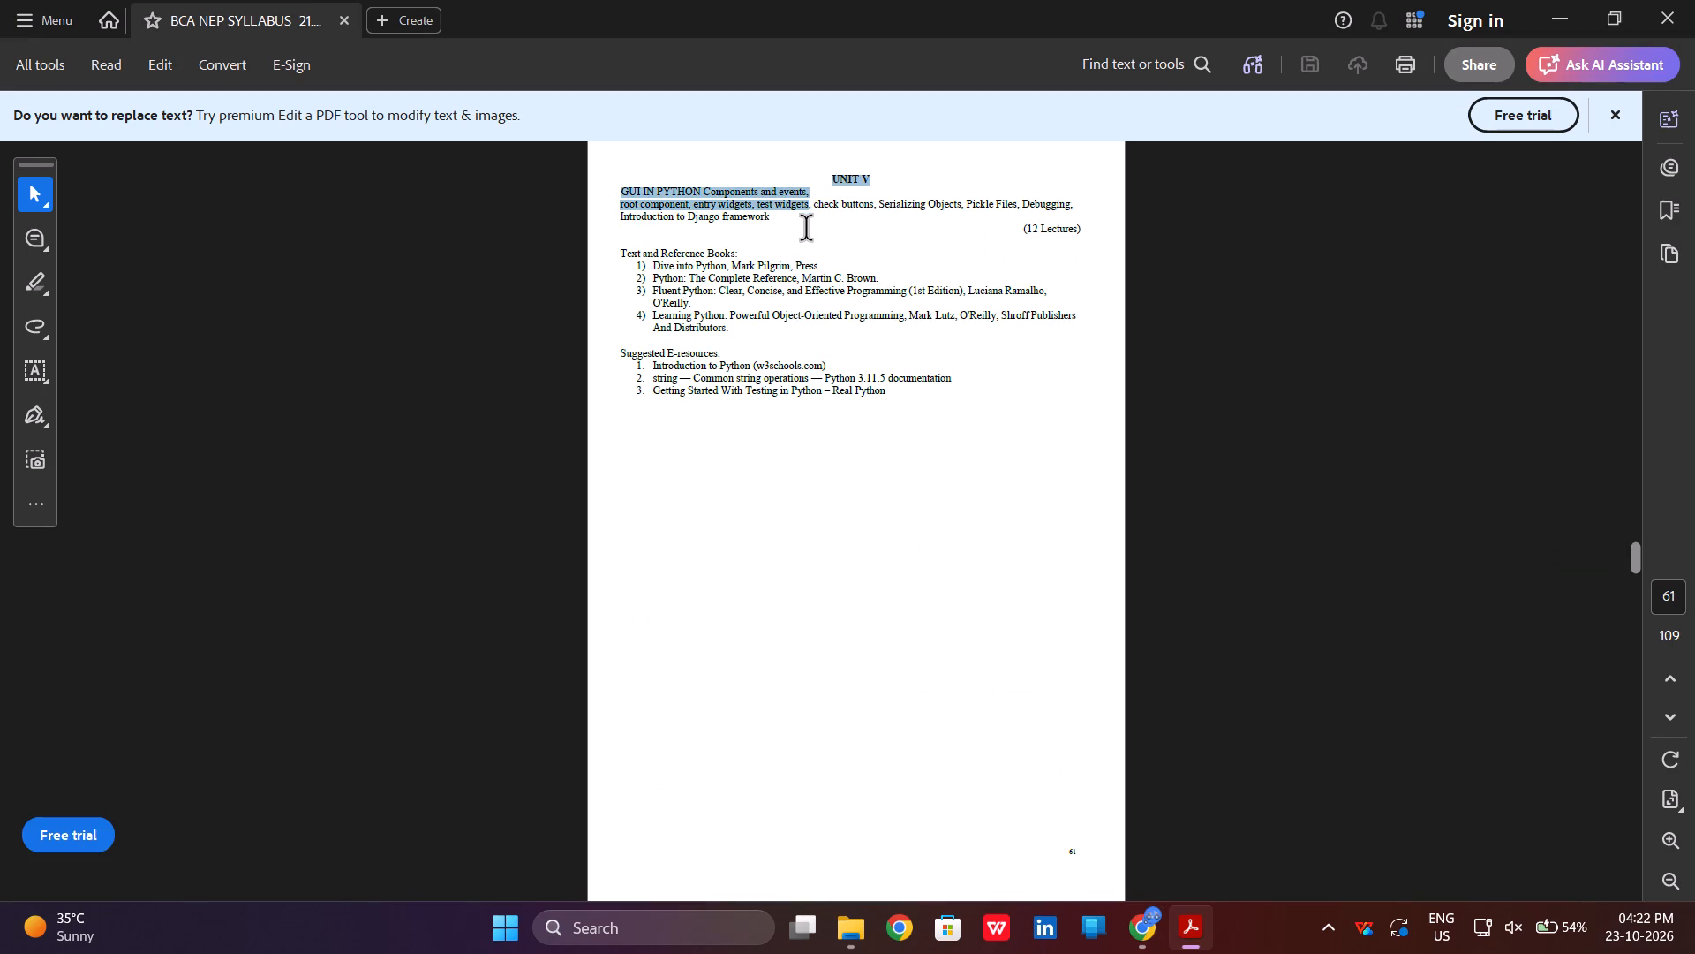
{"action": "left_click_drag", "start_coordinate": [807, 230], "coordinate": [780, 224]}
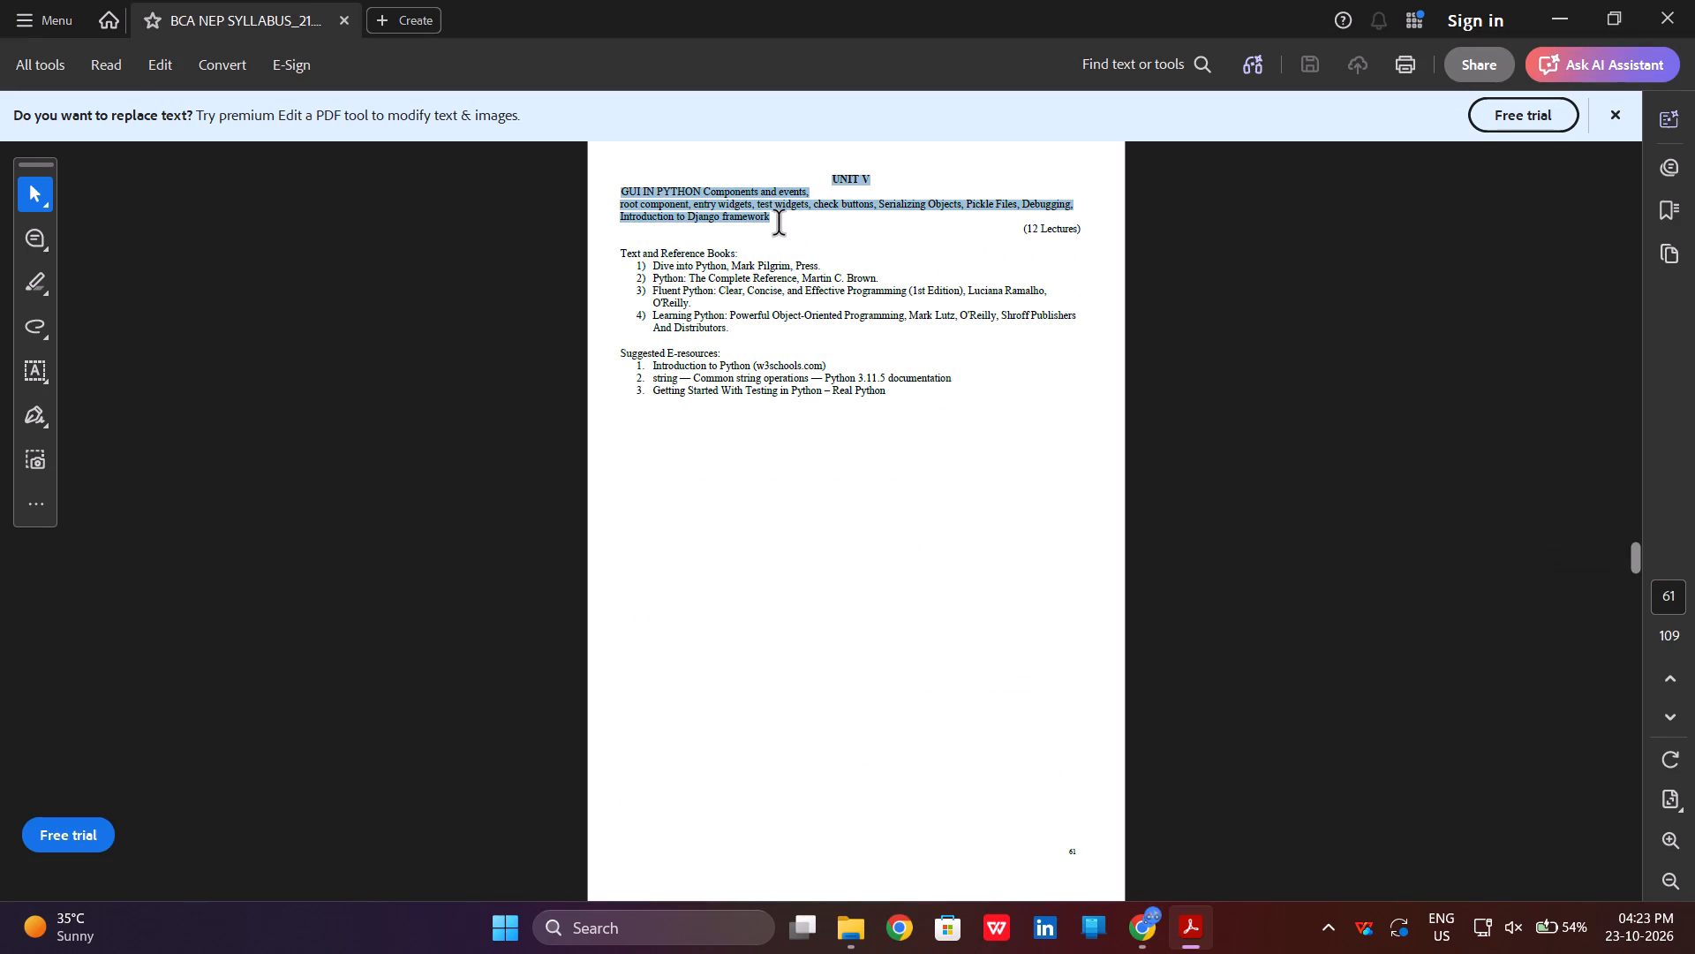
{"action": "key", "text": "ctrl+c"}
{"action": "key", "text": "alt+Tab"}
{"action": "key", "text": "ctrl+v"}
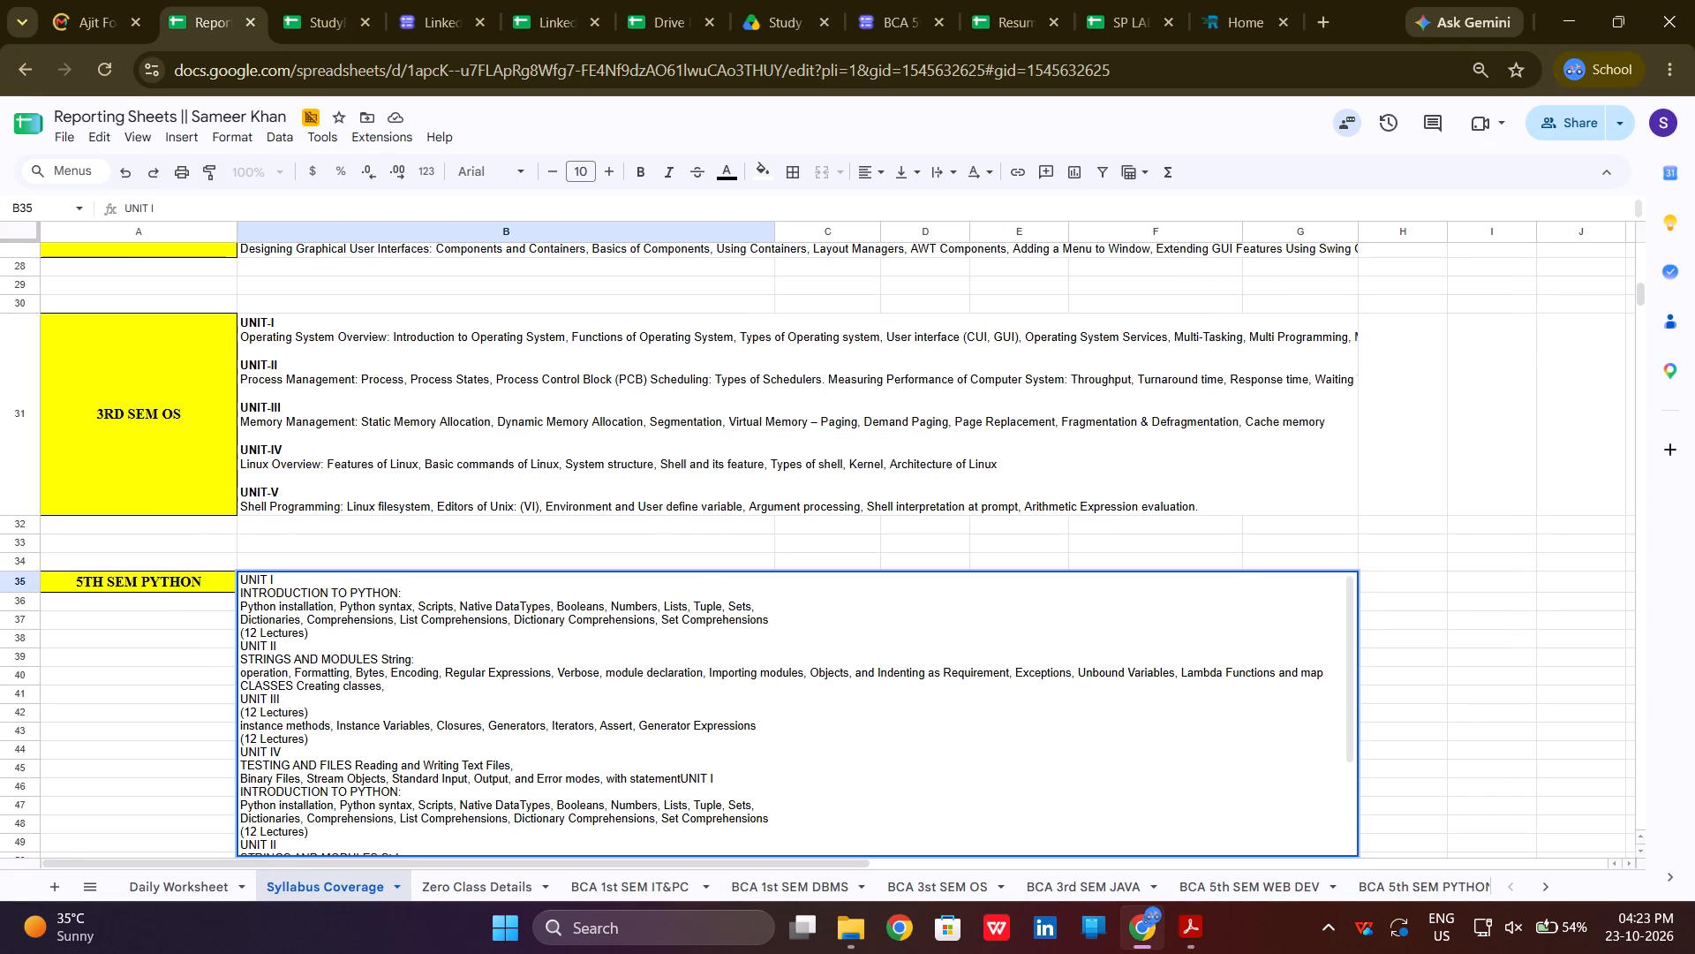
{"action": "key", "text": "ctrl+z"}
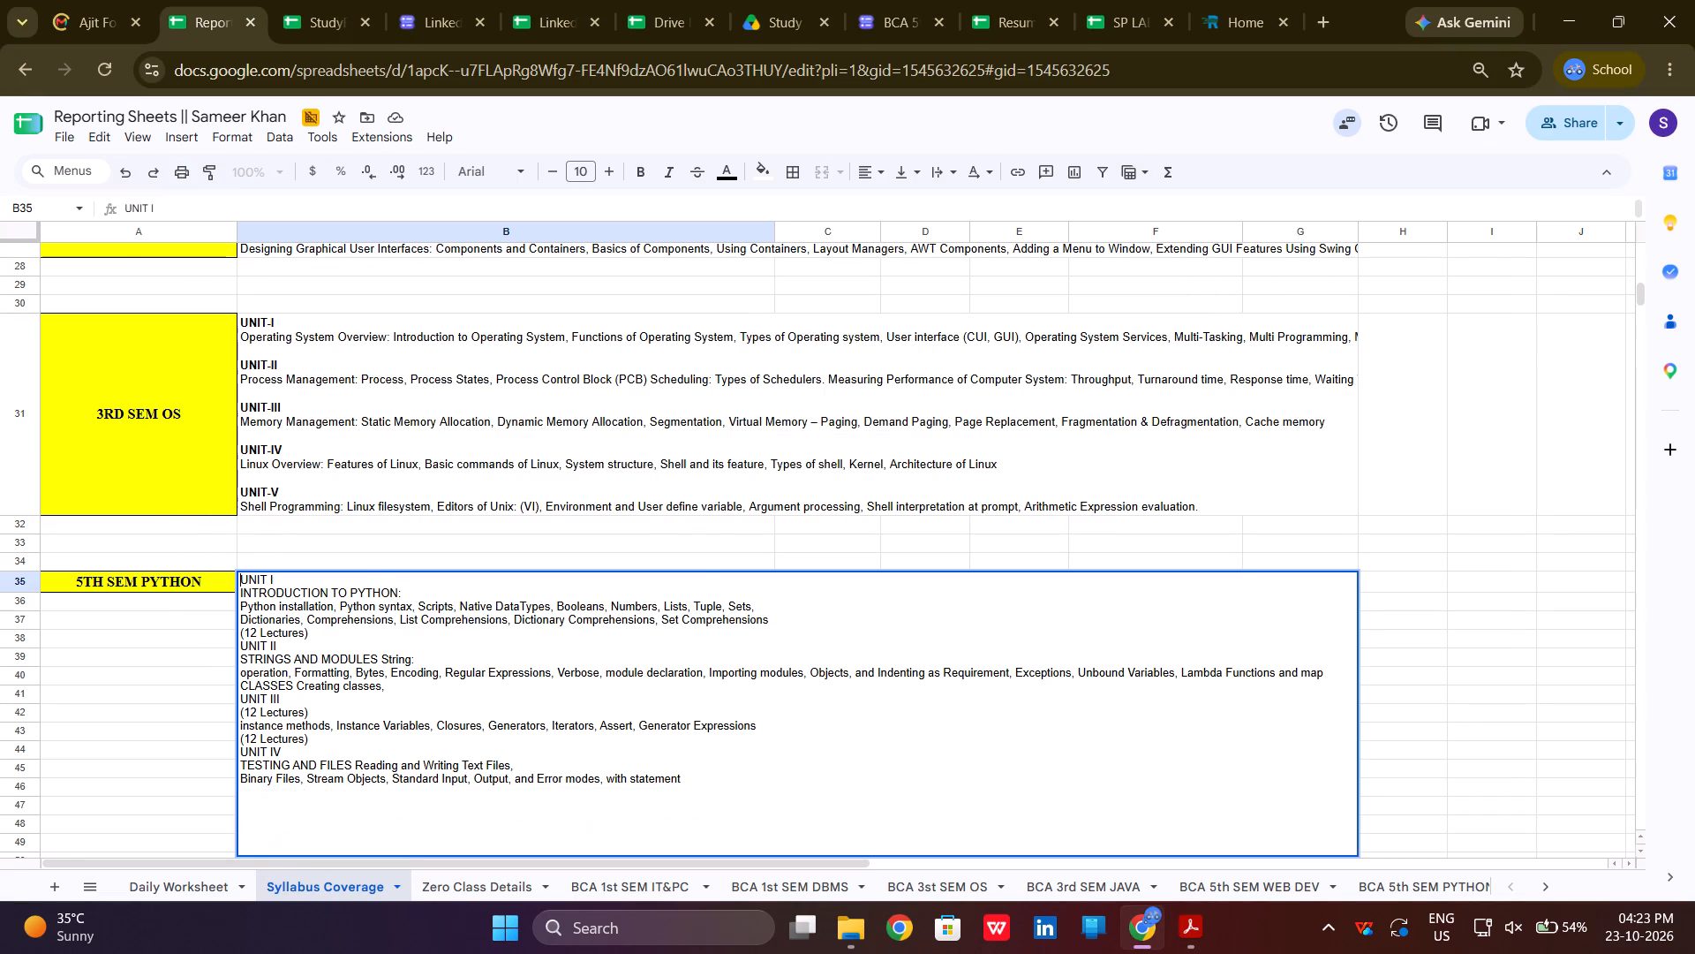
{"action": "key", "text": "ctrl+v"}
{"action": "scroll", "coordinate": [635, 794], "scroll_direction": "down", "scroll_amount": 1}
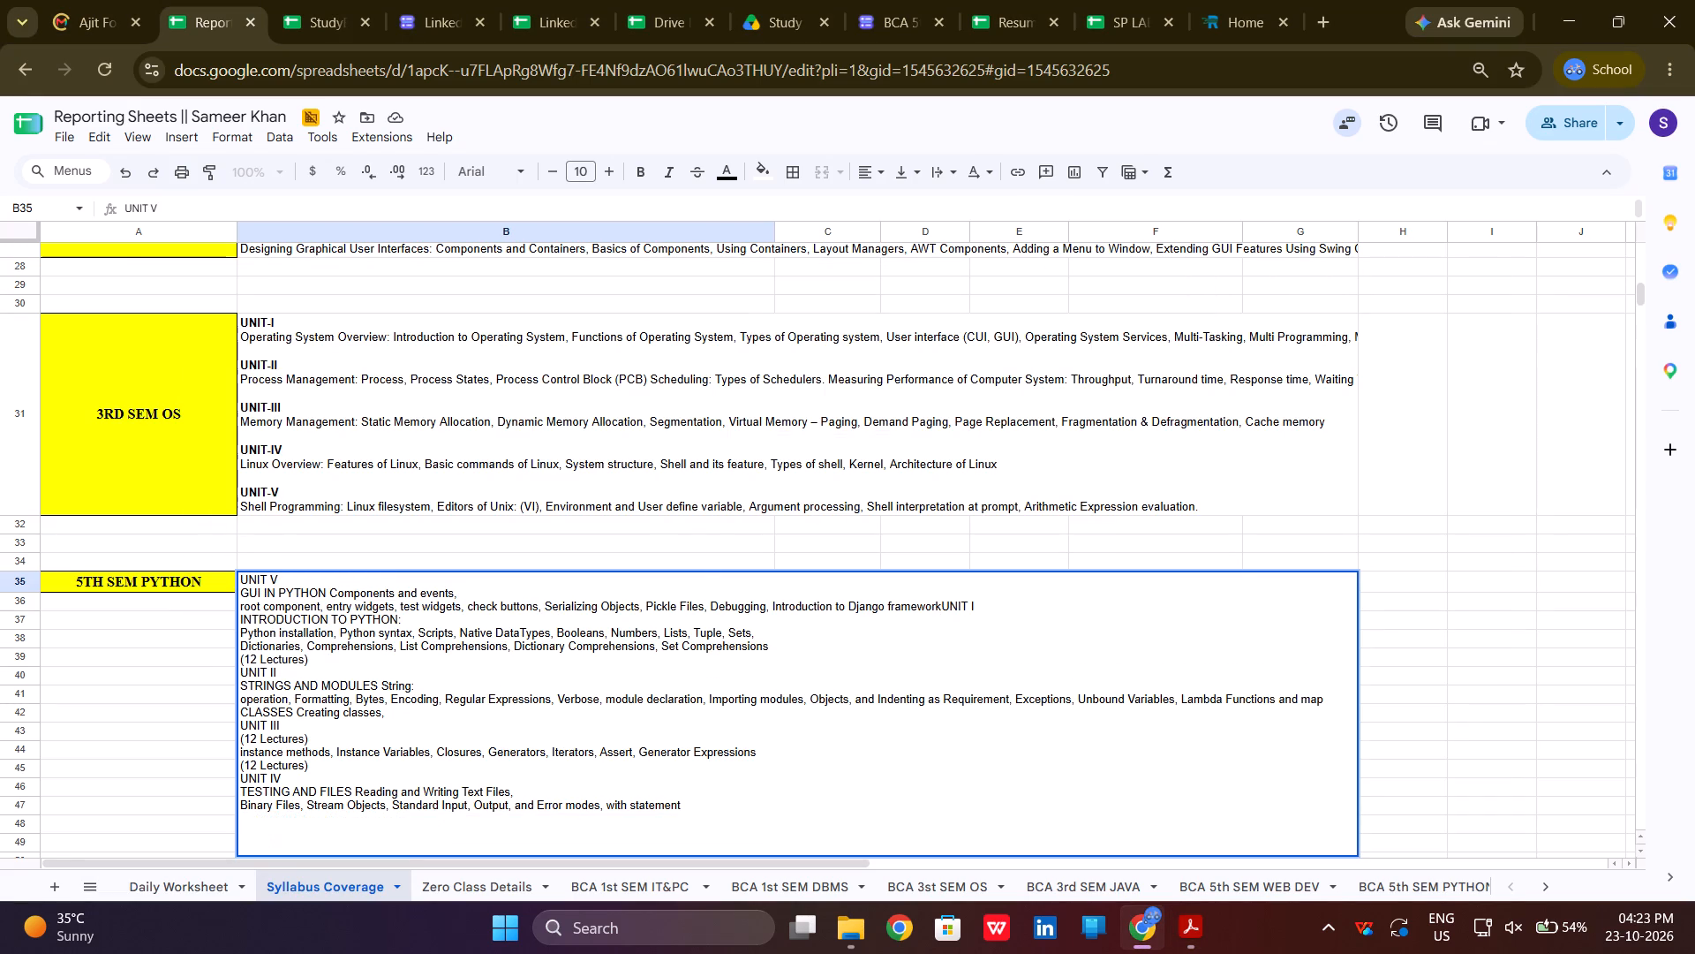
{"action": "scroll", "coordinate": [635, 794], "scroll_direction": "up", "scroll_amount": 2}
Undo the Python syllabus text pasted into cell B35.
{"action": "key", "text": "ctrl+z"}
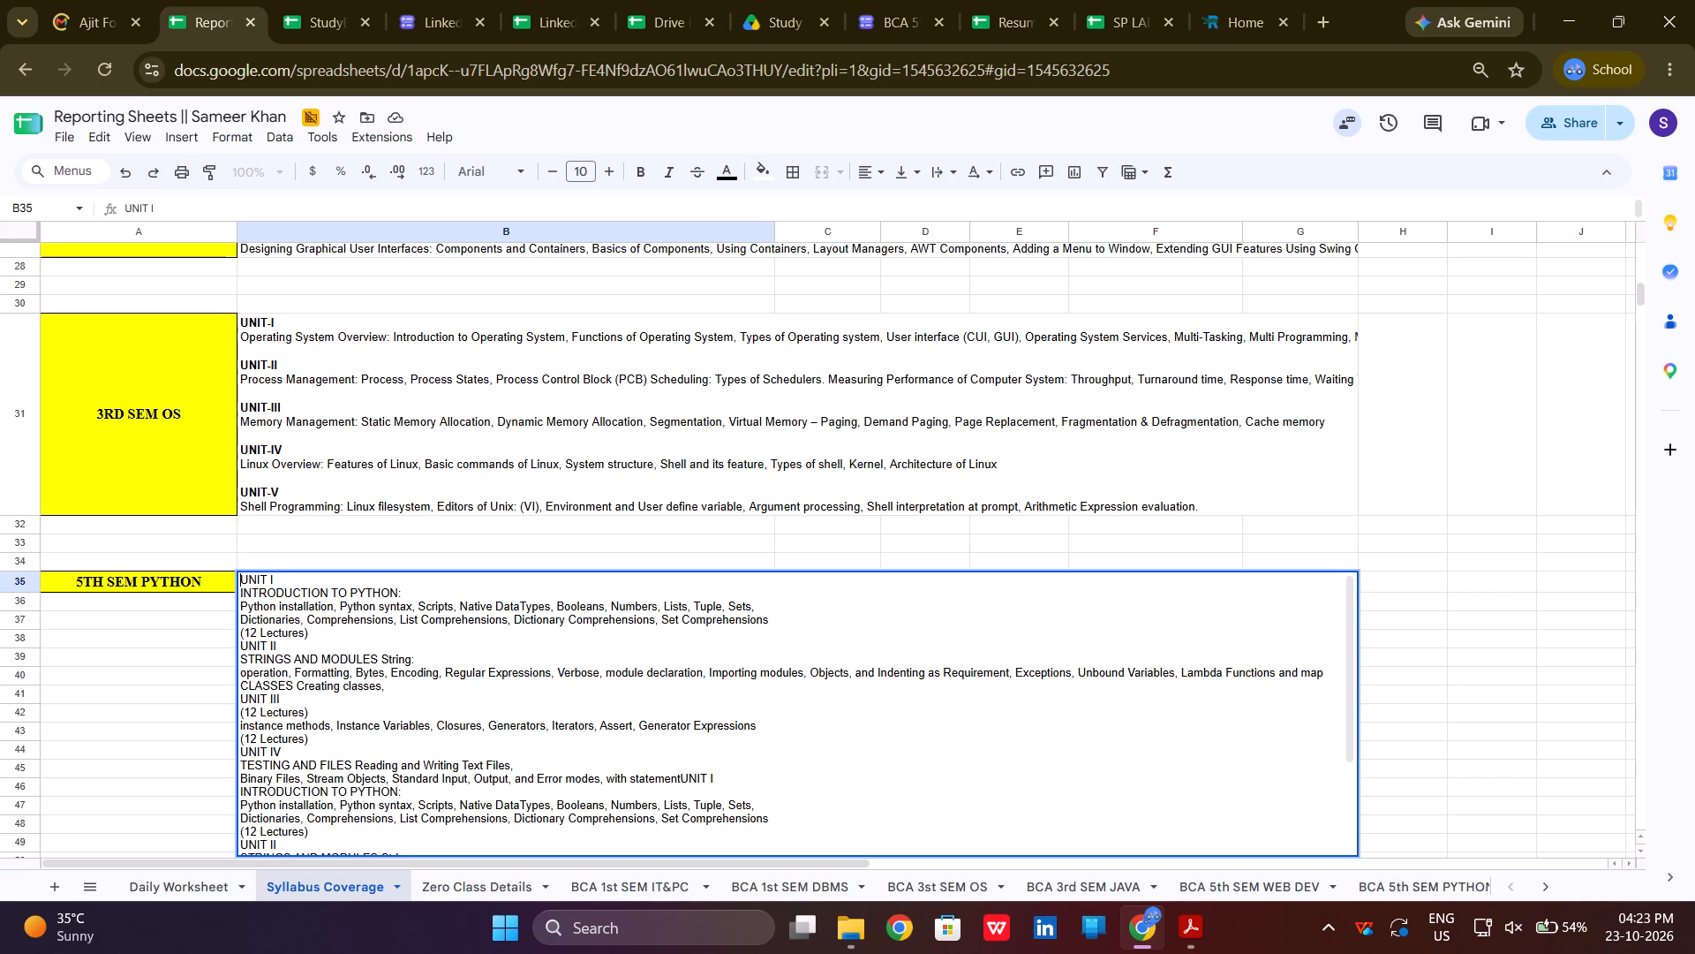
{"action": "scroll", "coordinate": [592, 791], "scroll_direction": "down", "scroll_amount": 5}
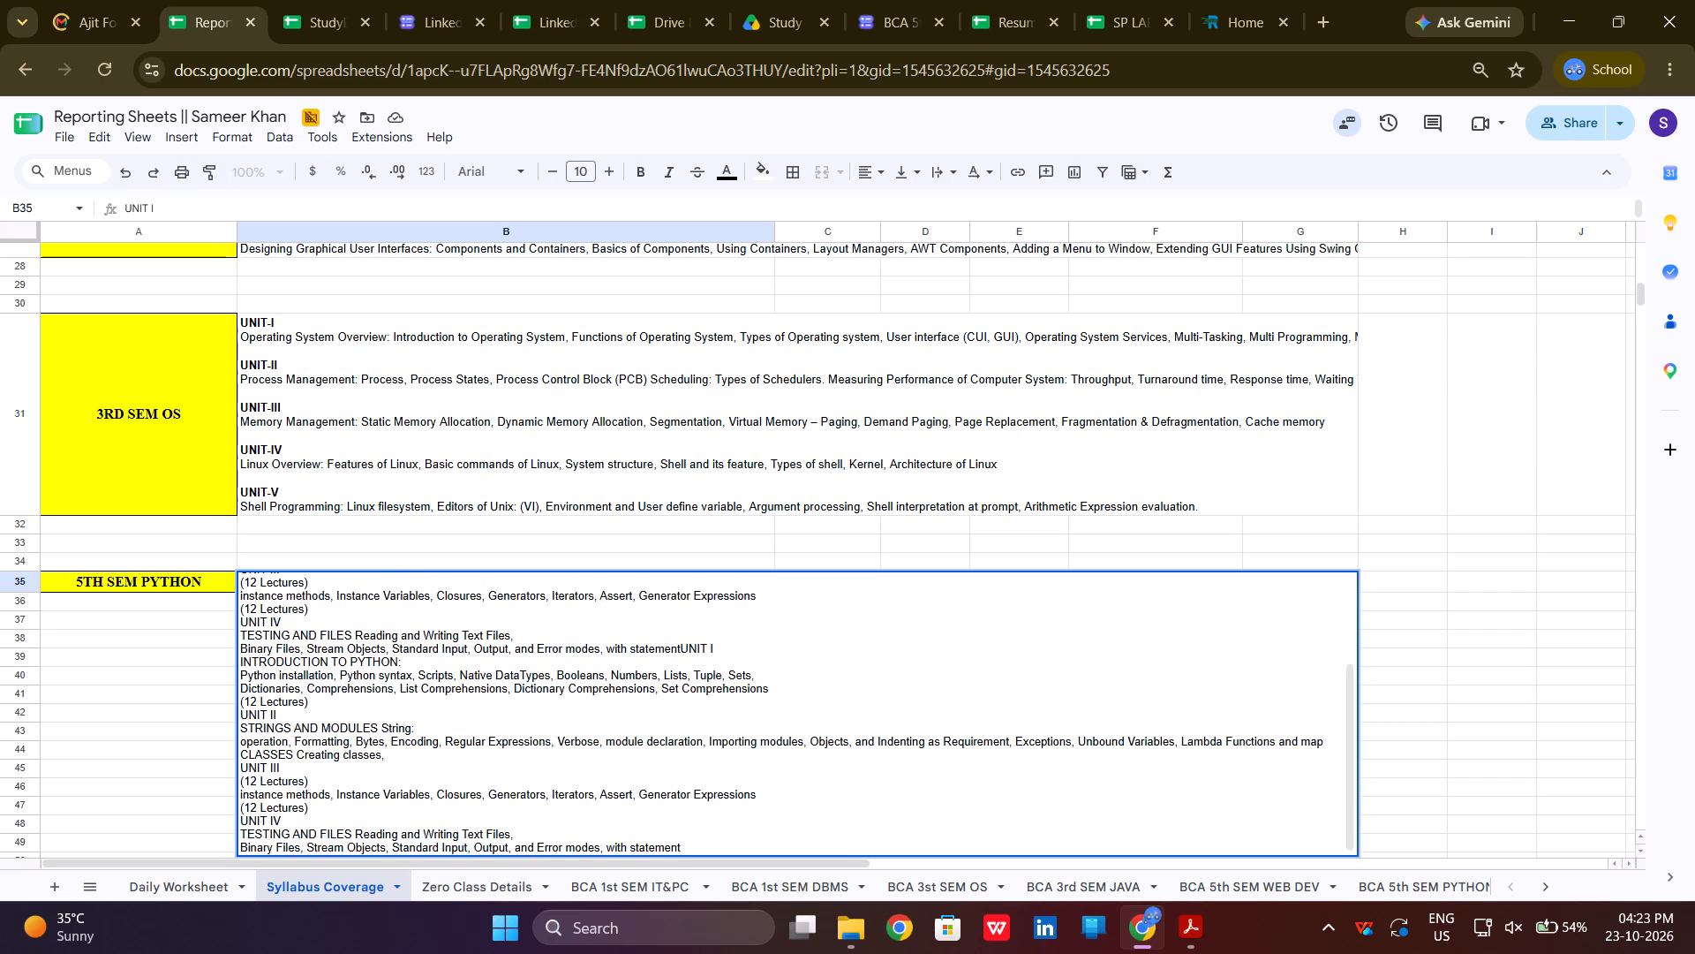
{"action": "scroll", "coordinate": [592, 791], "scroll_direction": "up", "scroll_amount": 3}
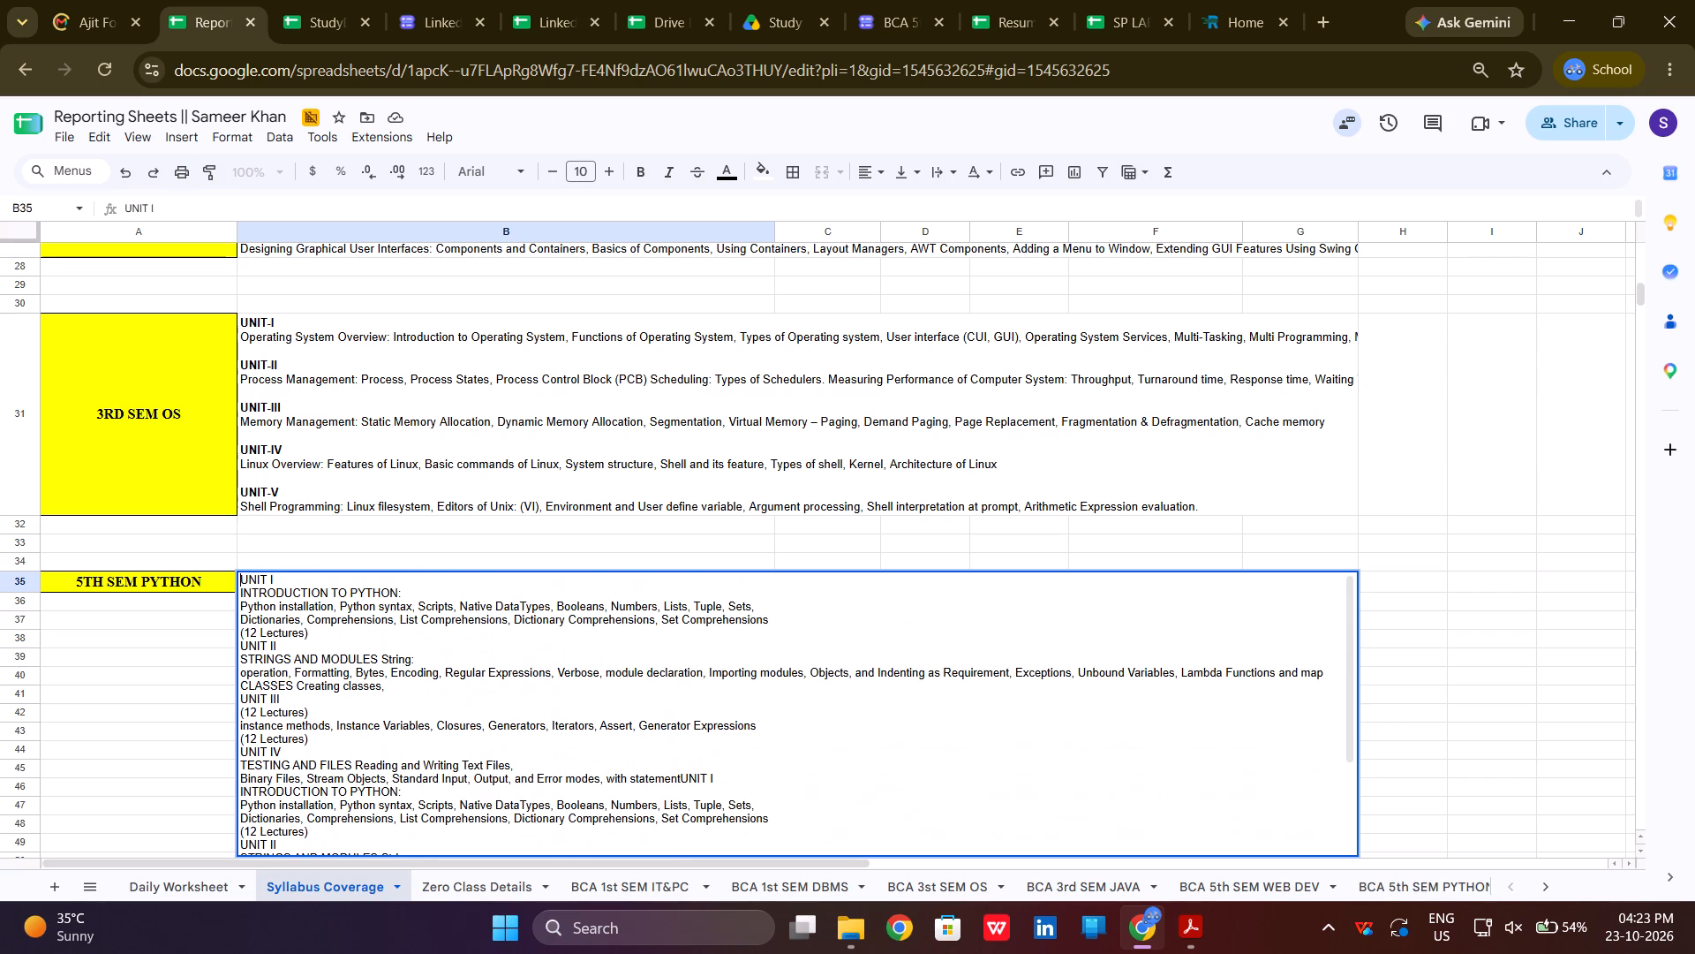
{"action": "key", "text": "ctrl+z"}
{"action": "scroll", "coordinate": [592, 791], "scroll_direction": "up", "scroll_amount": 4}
Copy UNIT I to UNIT IV of Python Programming from the PDF again and paste them into cell B35.
{"action": "key", "text": "alt+Tab"}
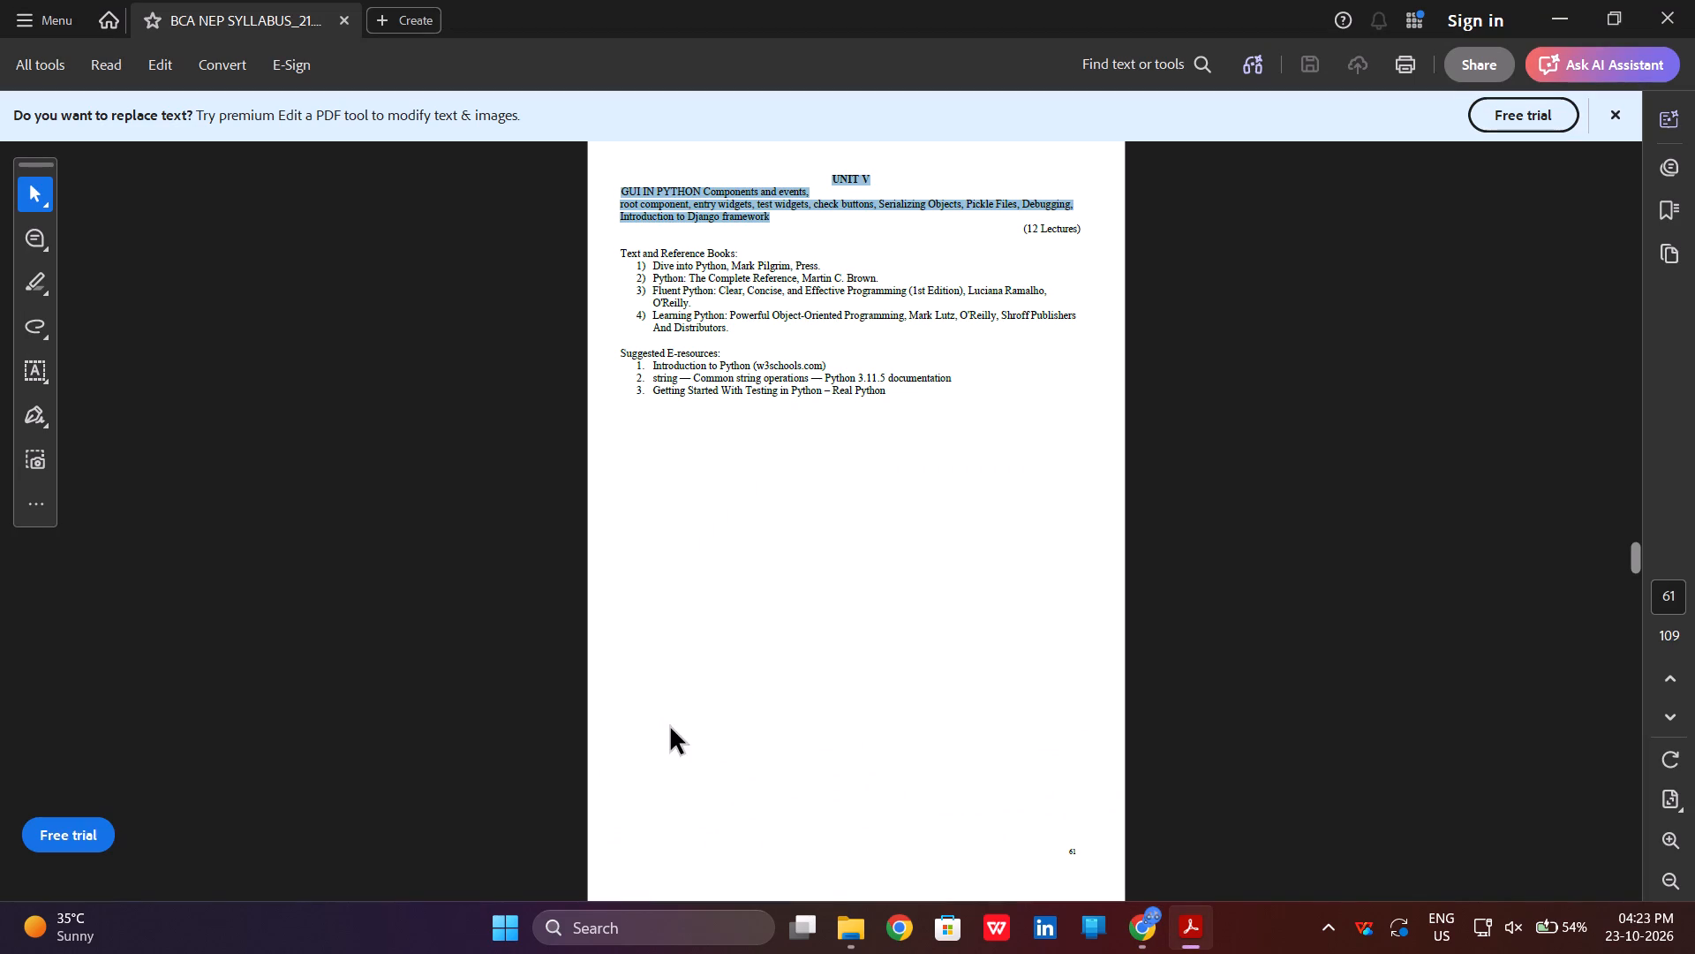
{"action": "scroll", "coordinate": [671, 729], "scroll_direction": "up", "scroll_amount": 1}
{"action": "left_click", "coordinate": [776, 660]}
{"action": "left_click_drag", "start_coordinate": [833, 600], "coordinate": [852, 643]}
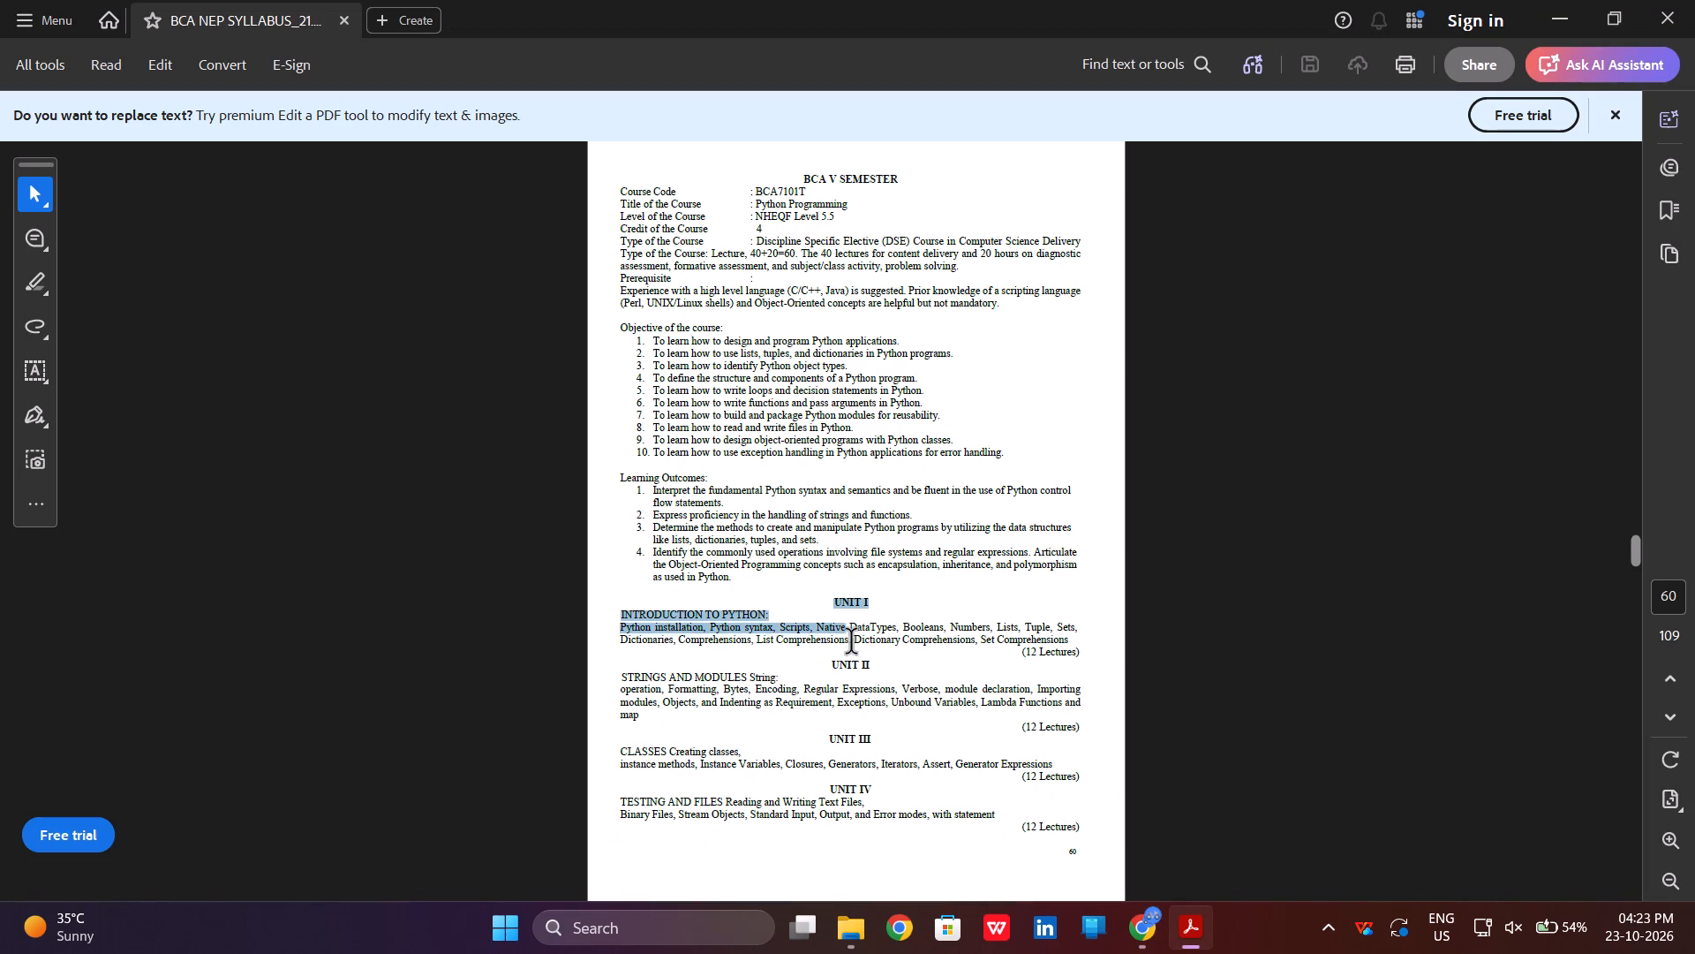
{"action": "left_click_drag", "start_coordinate": [852, 643], "coordinate": [1010, 821]}
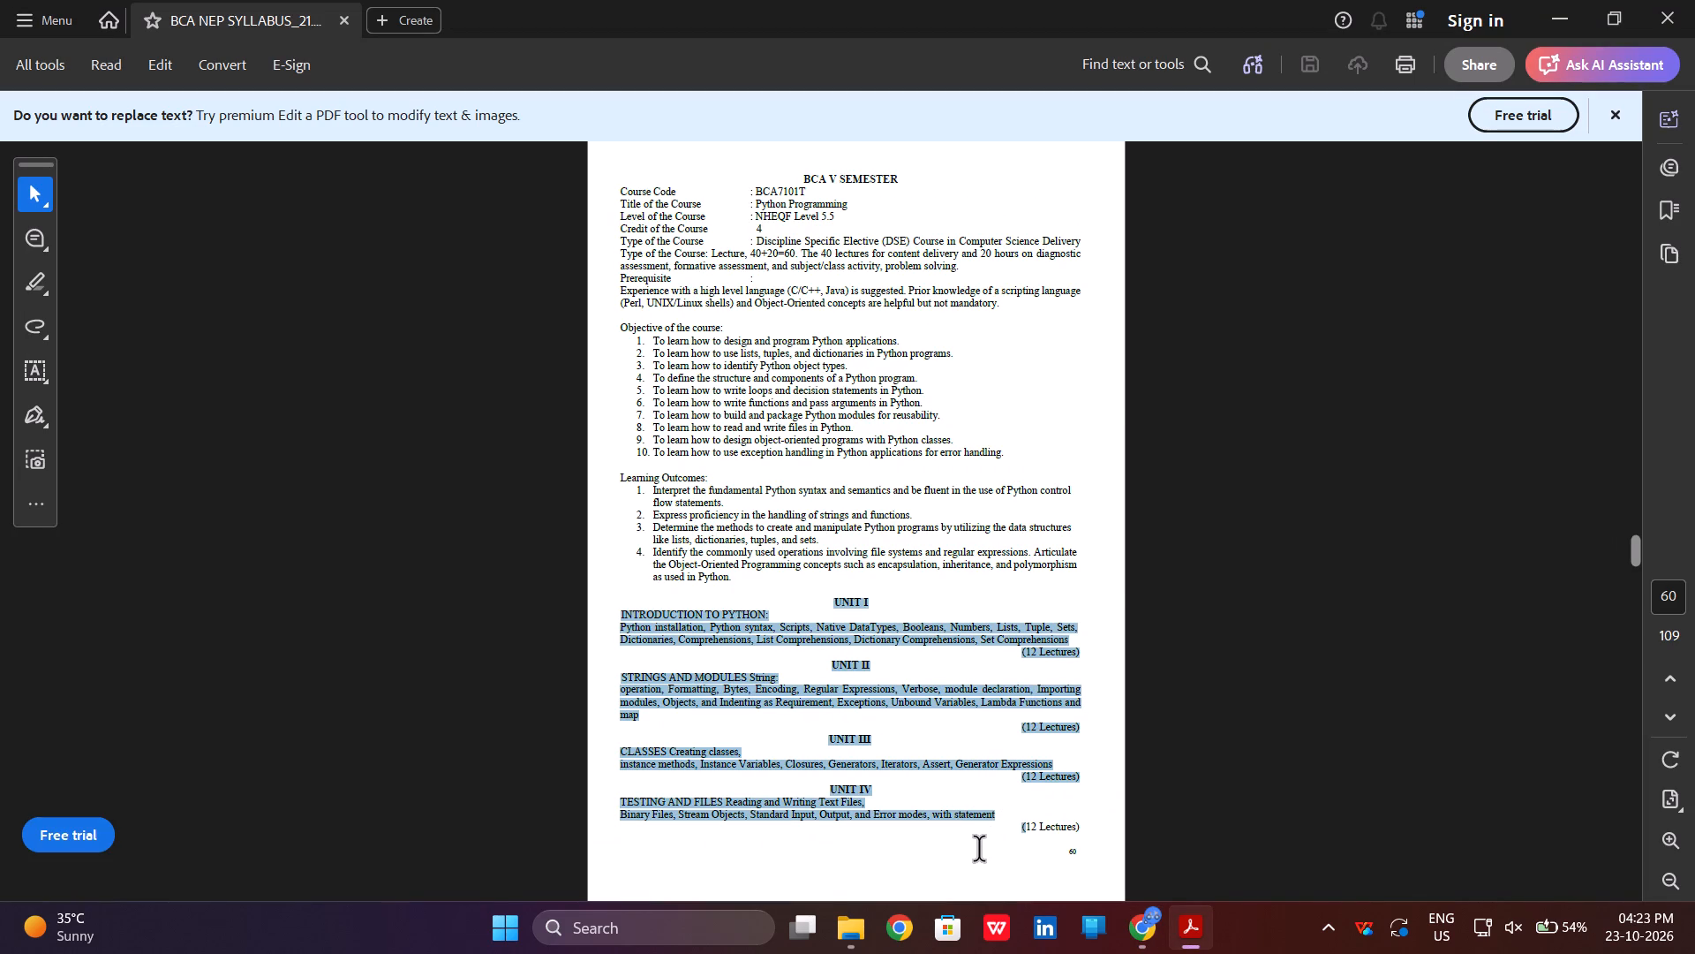
{"action": "key", "text": "ctrl+c"}
{"action": "key", "text": "alt+Tab"}
{"action": "double_click", "coordinate": [612, 694]}
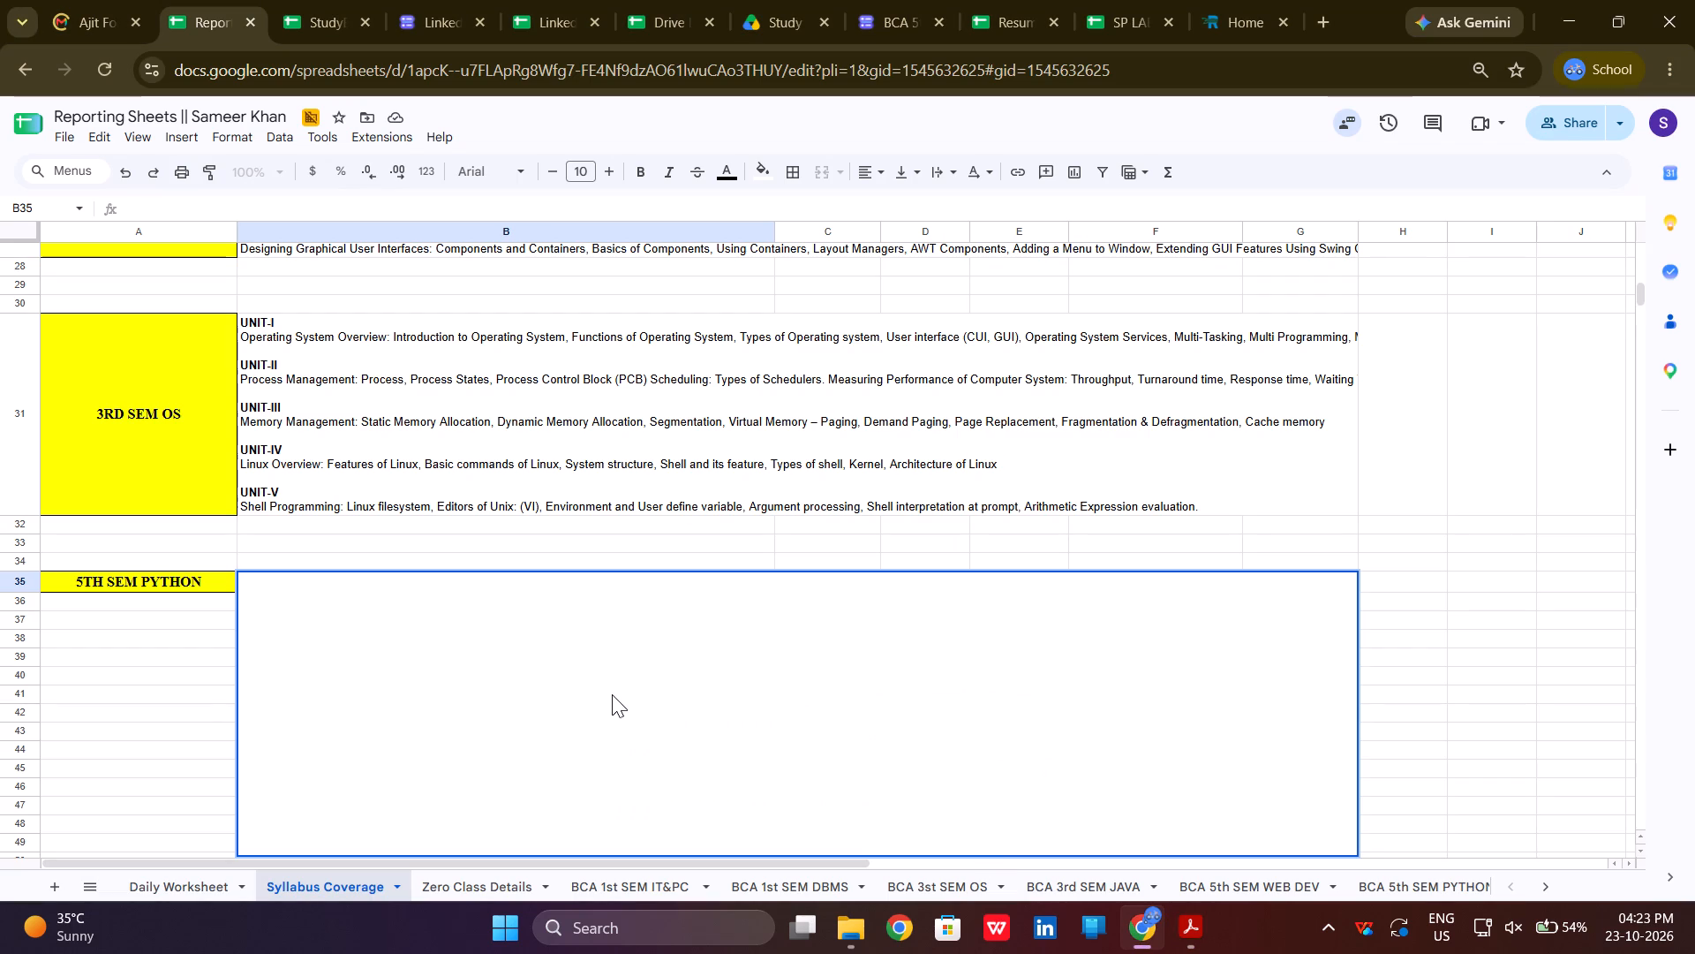
{"action": "key", "text": "ctrl+v"}
{"action": "double_click", "coordinate": [427, 643]}
{"action": "key", "text": "ctrl+v"}
{"action": "key", "text": "ctrl+v"}
{"action": "key", "text": "ctrl+v"}
{"action": "key", "text": "ctrl+z"}
{"action": "key", "text": "alt+Tab"}
{"action": "key", "text": "ctrl+c"}
{"action": "key", "text": "alt+Tab"}
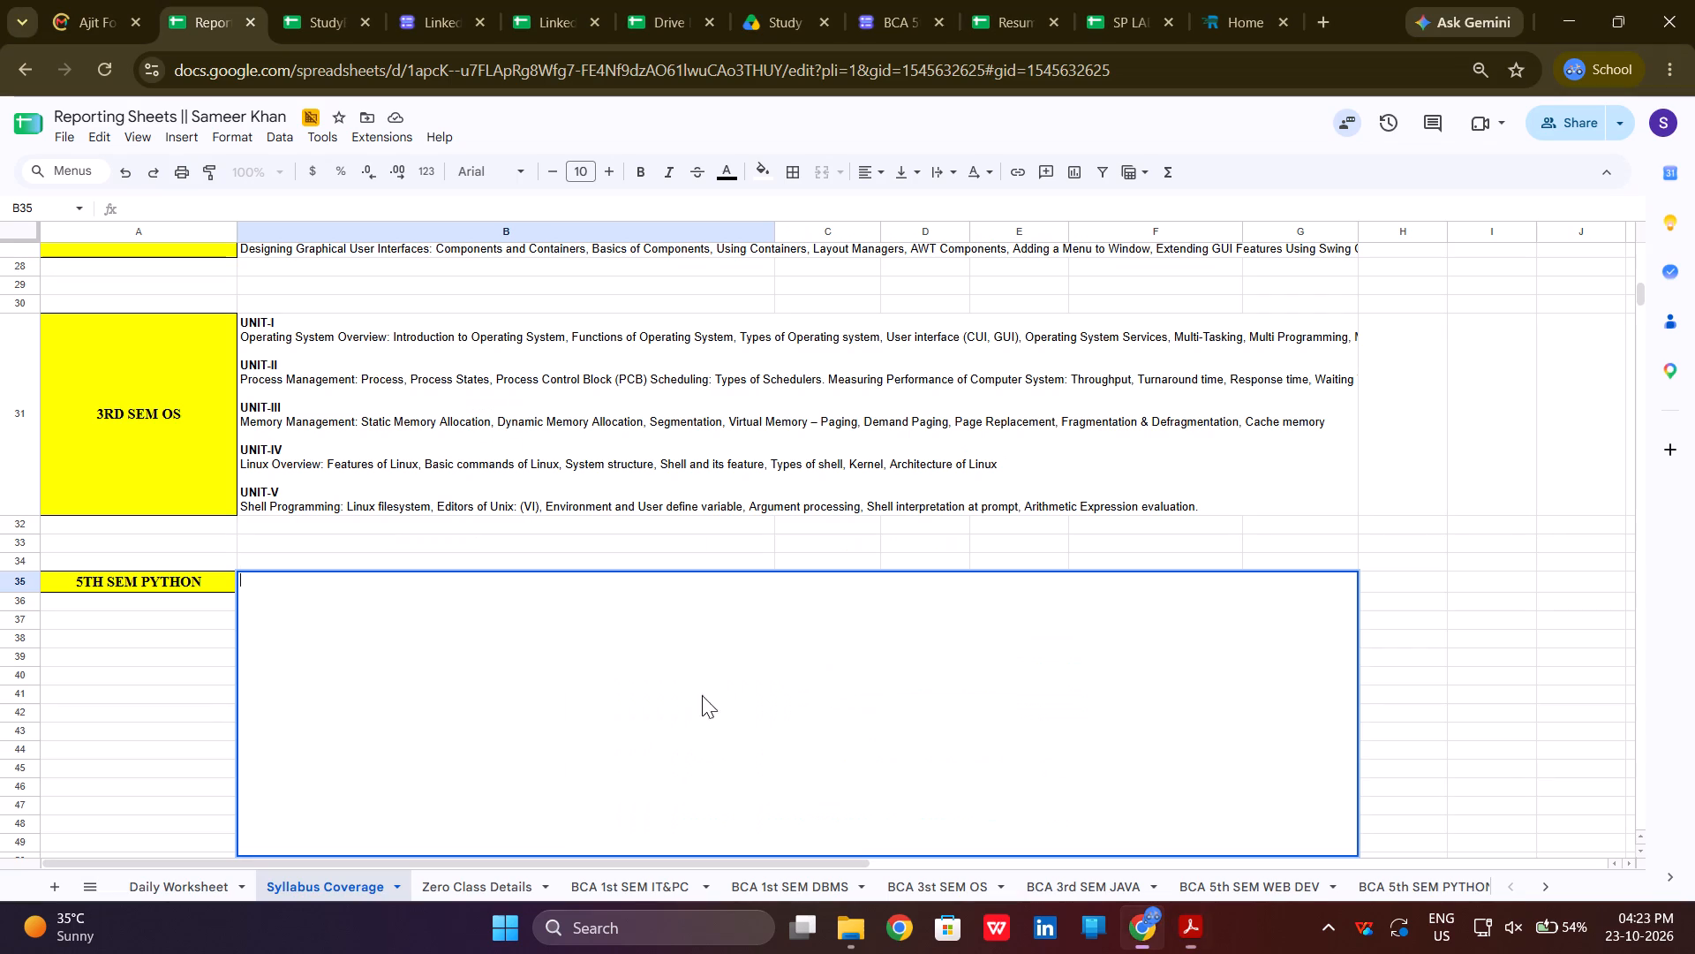
{"action": "key", "text": "ctrl+v"}
Copy UNIT V, GUI IN PYTHON, from the PDF and paste it after UNIT IV in B35, replacing the stray opening bracket.
{"action": "key", "text": "alt+Tab"}
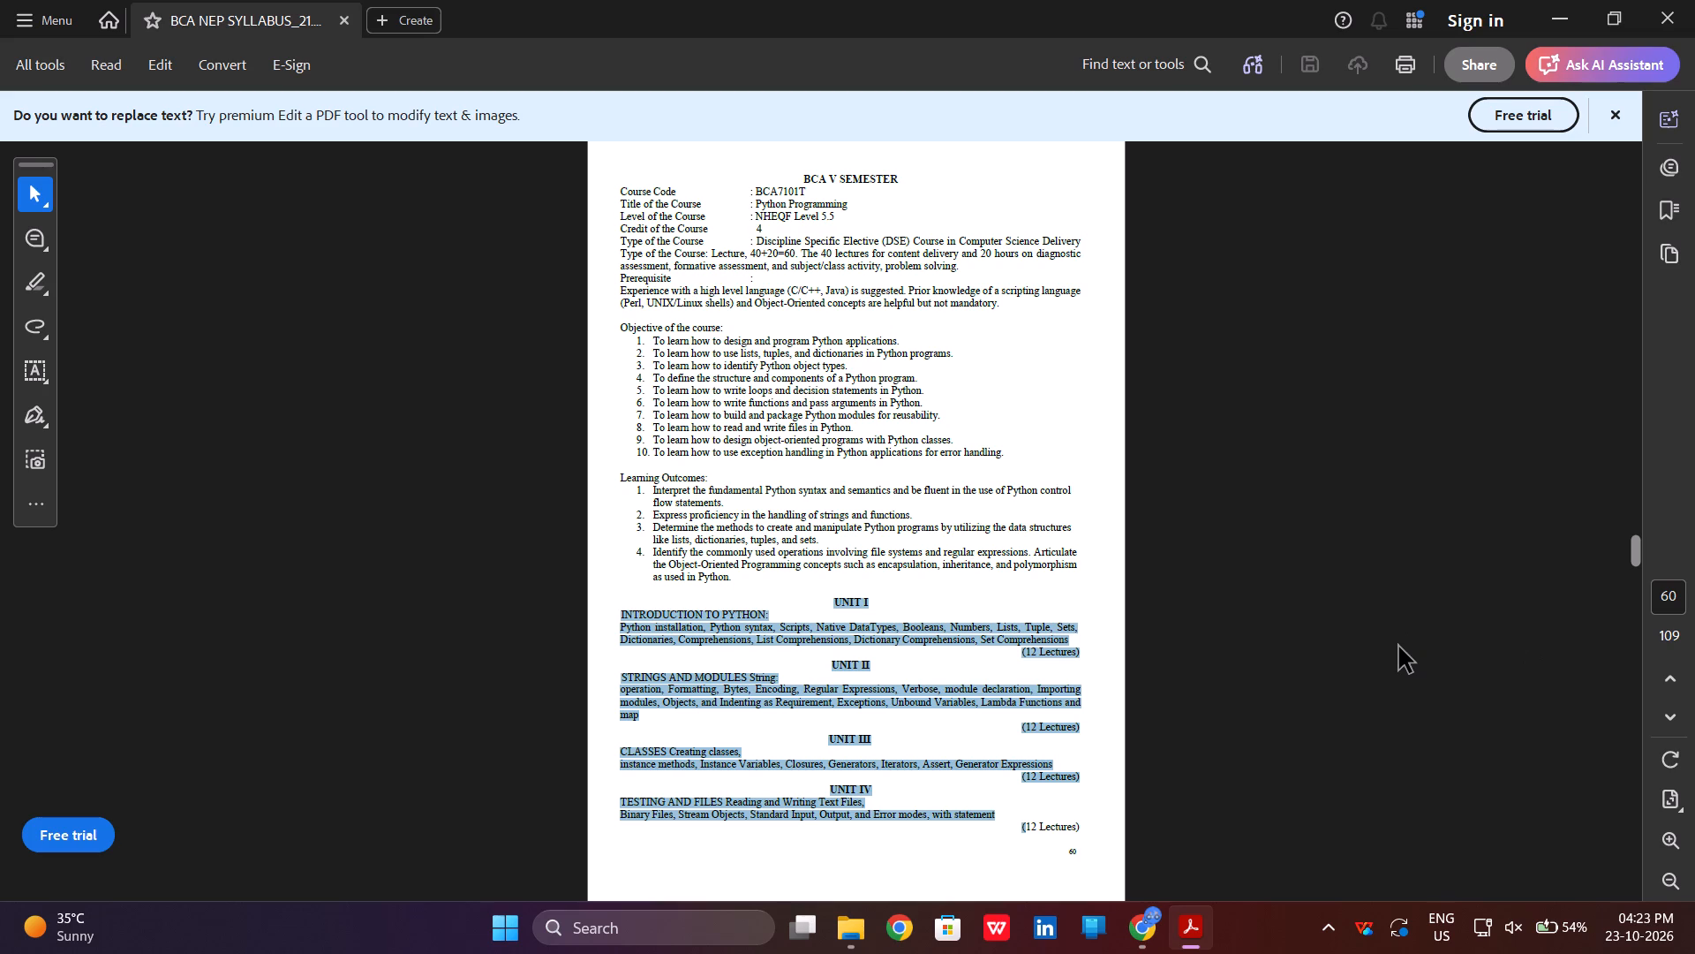
{"action": "scroll", "coordinate": [1399, 647], "scroll_direction": "down", "scroll_amount": 1}
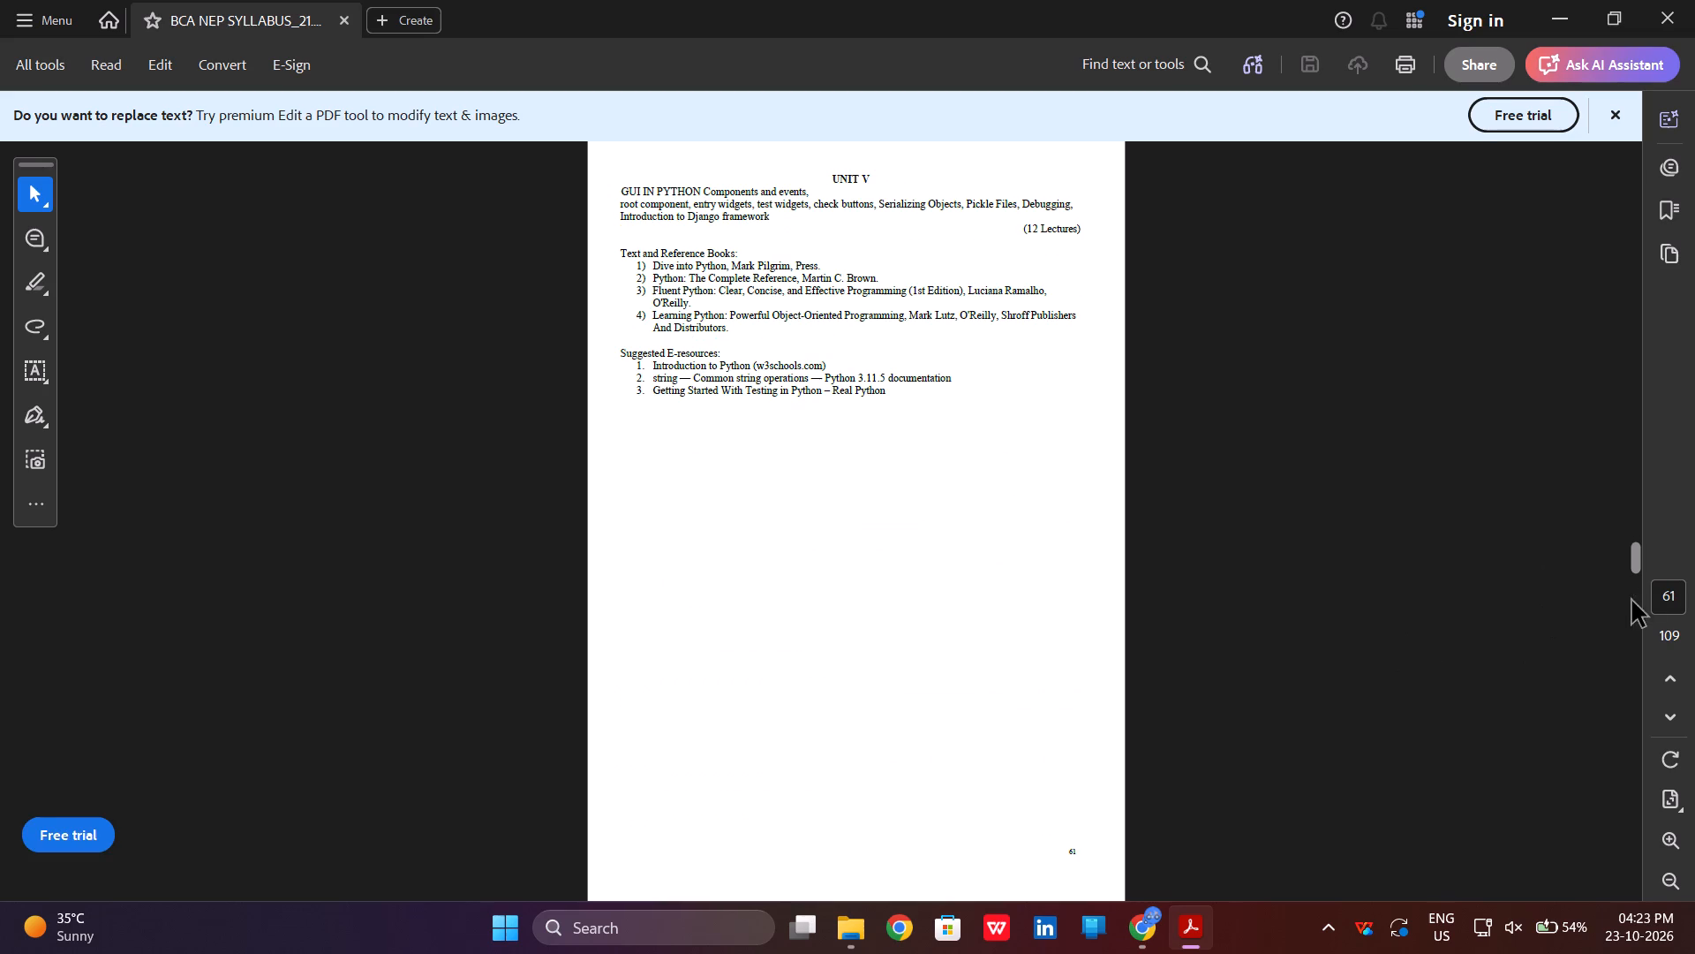
{"action": "left_click", "coordinate": [1638, 567]}
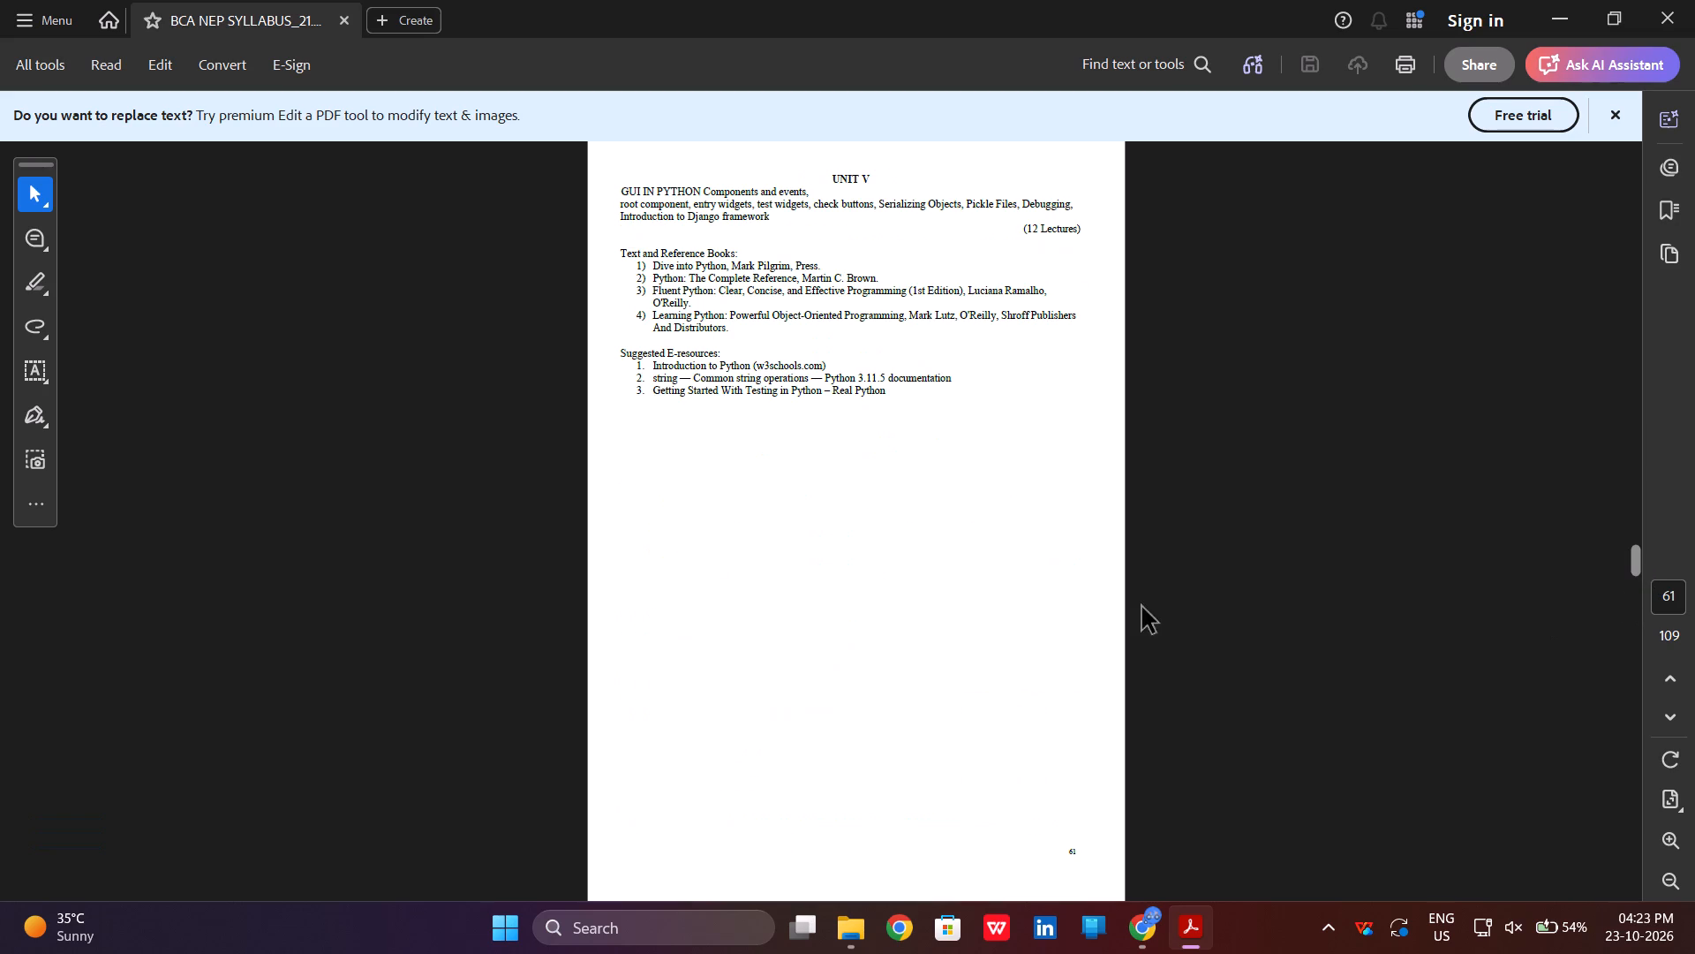
{"action": "left_click", "coordinate": [926, 599]}
{"action": "double_click", "coordinate": [538, 571]}
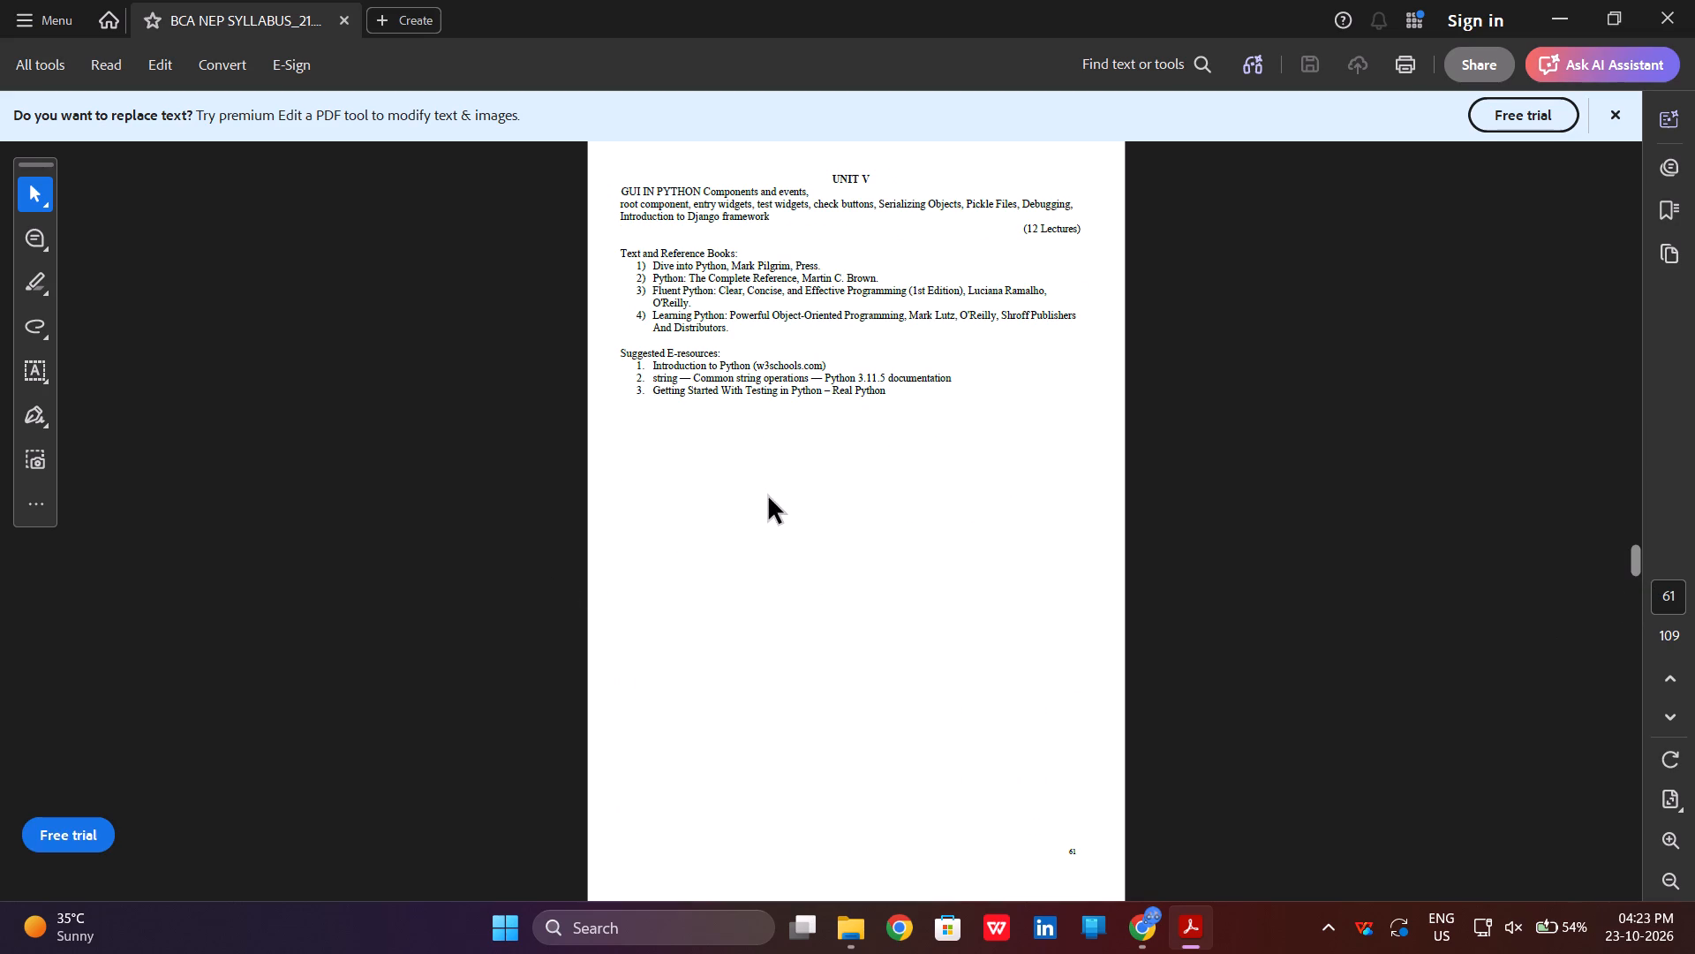
{"action": "left_click_drag", "start_coordinate": [830, 180], "coordinate": [834, 229]}
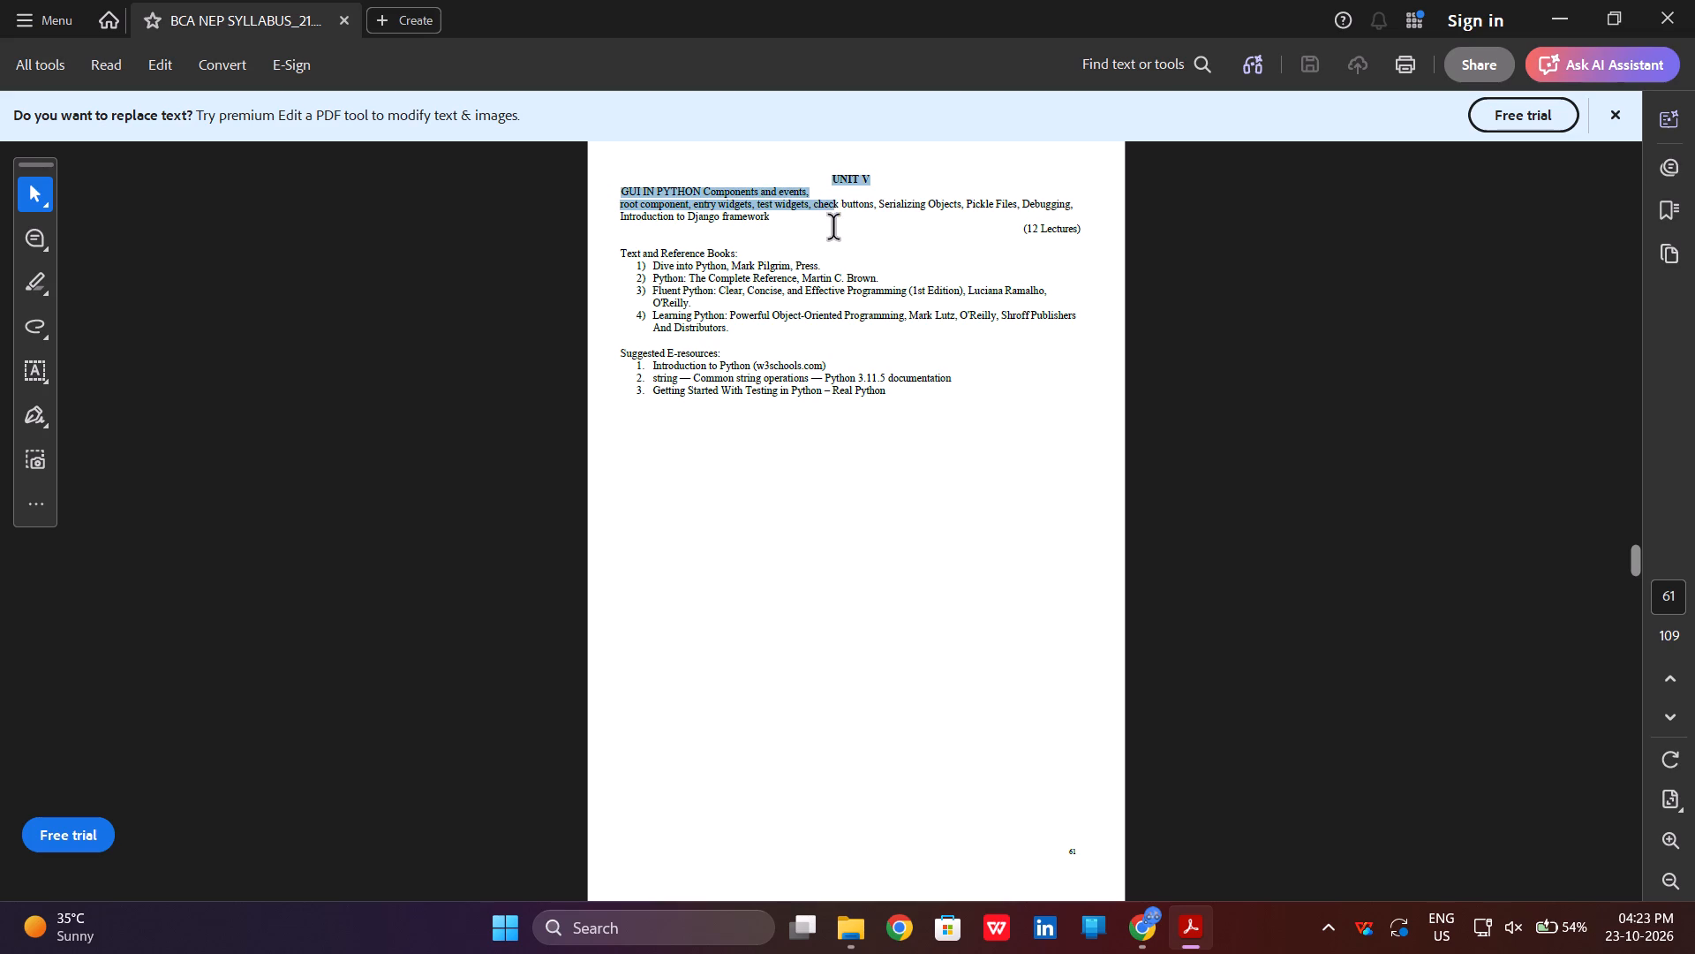
{"action": "left_click_drag", "start_coordinate": [834, 229], "coordinate": [779, 228]}
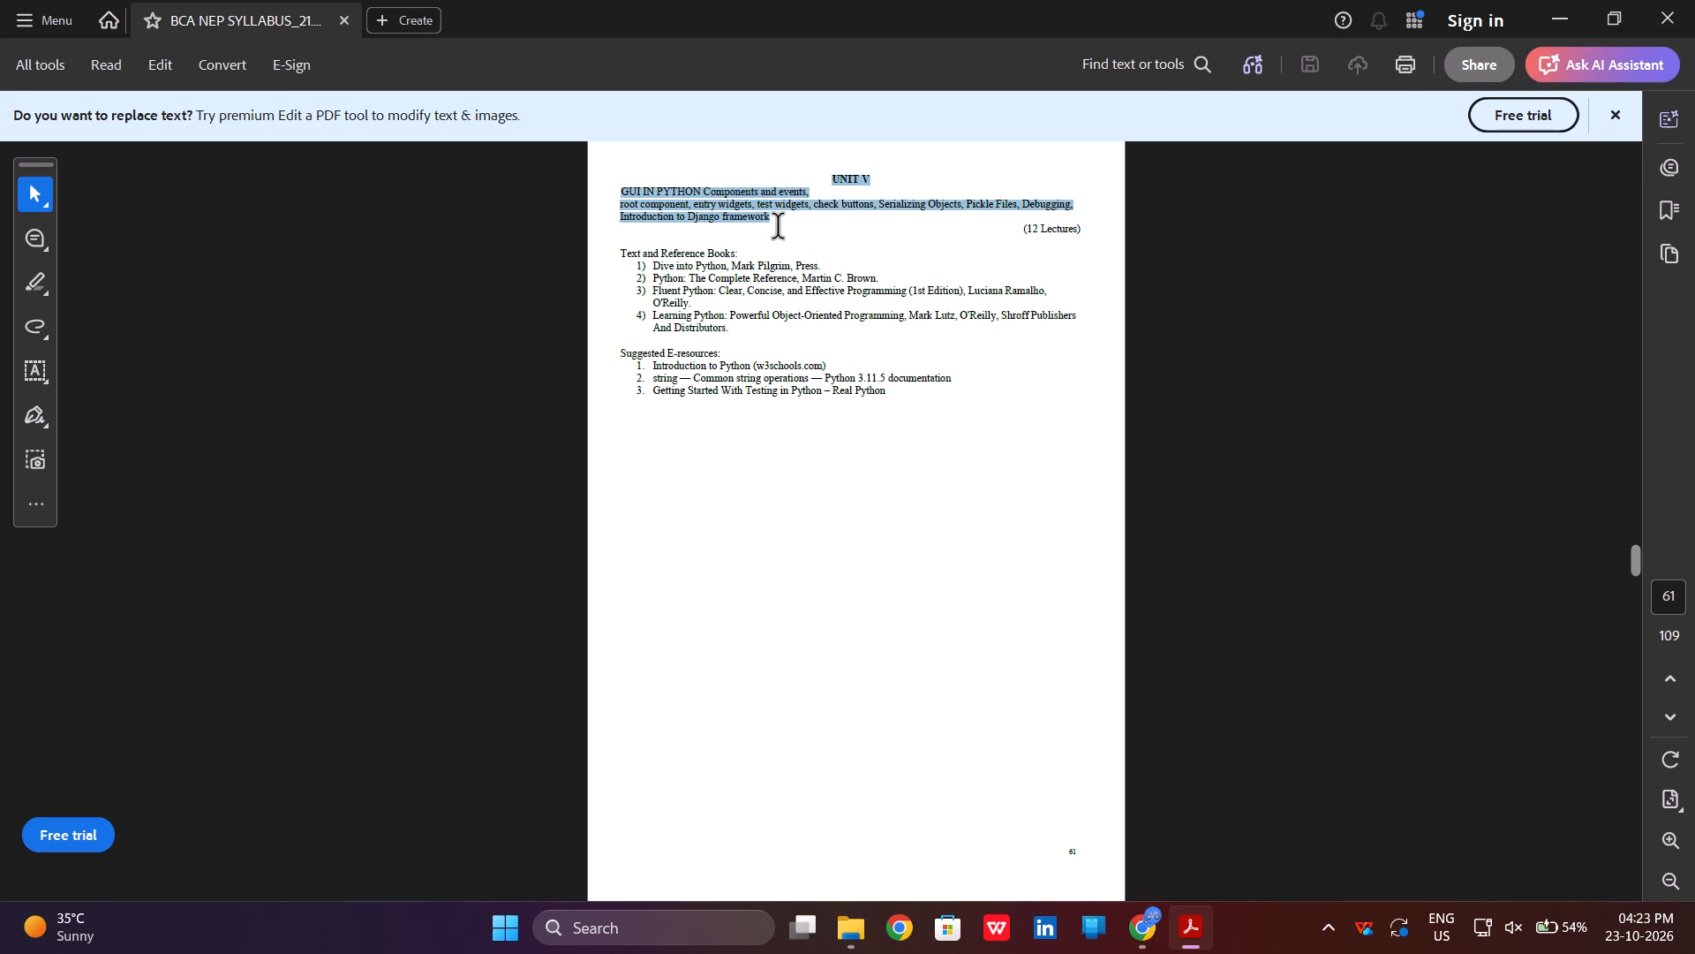
{"action": "key", "text": "ctrl+c"}
{"action": "key", "text": "alt+Tab"}
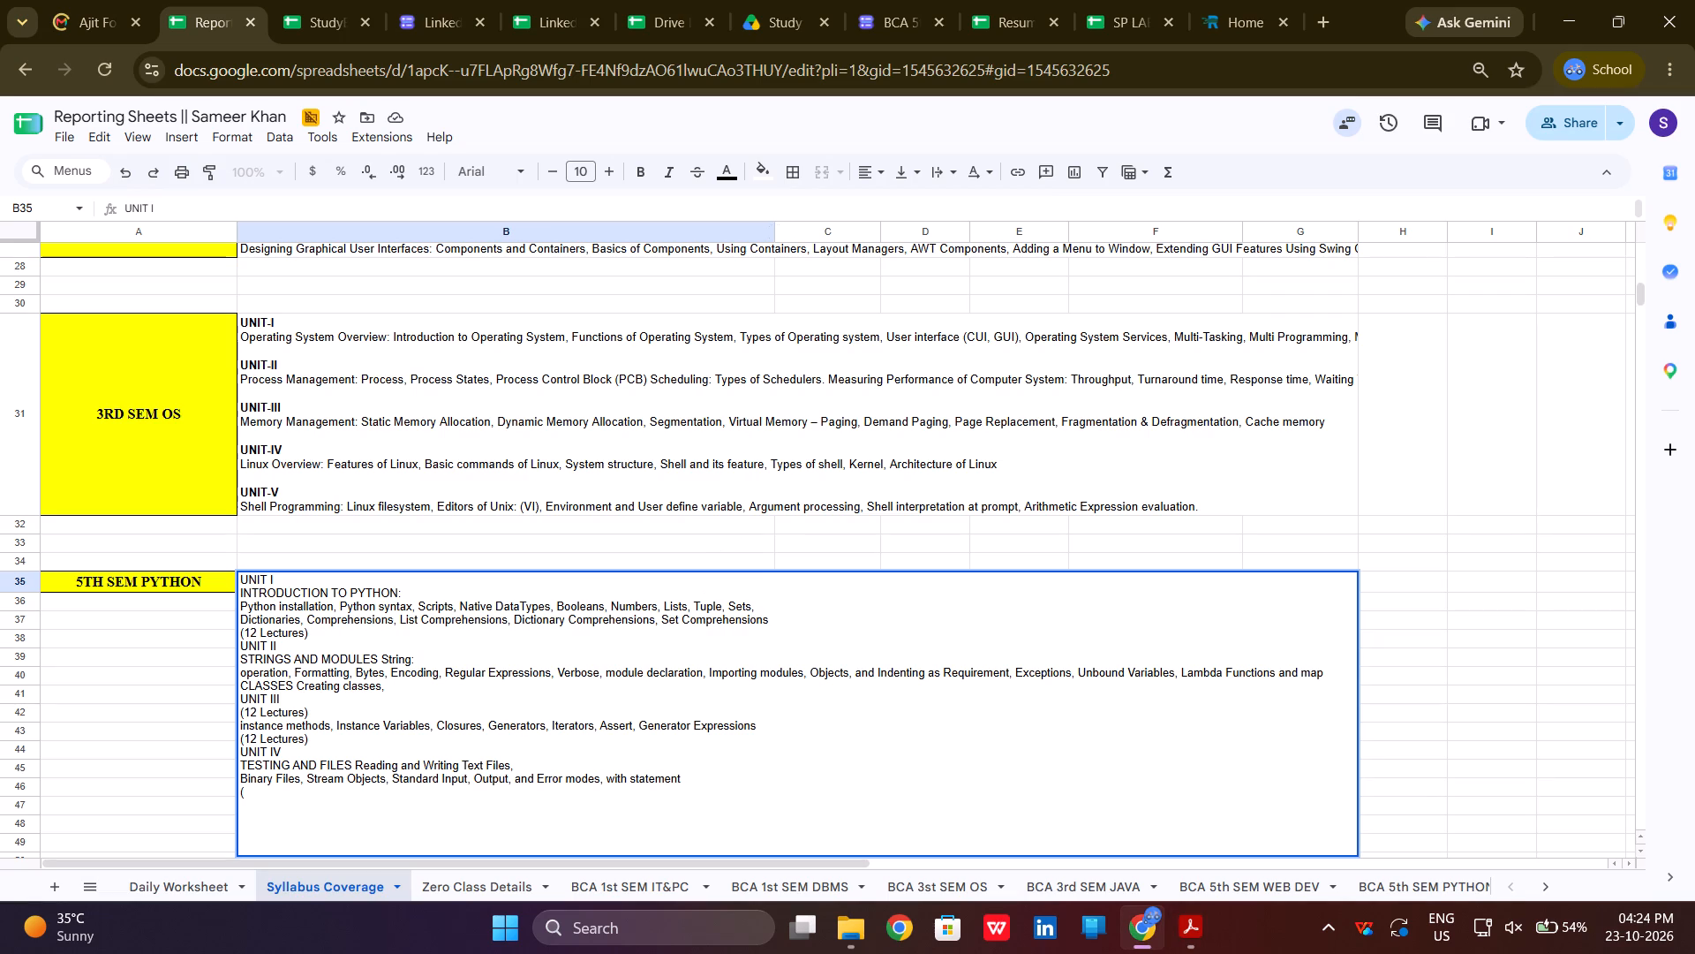
{"action": "key", "text": "BackSpace"}
{"action": "key", "text": "ctrl+v"}
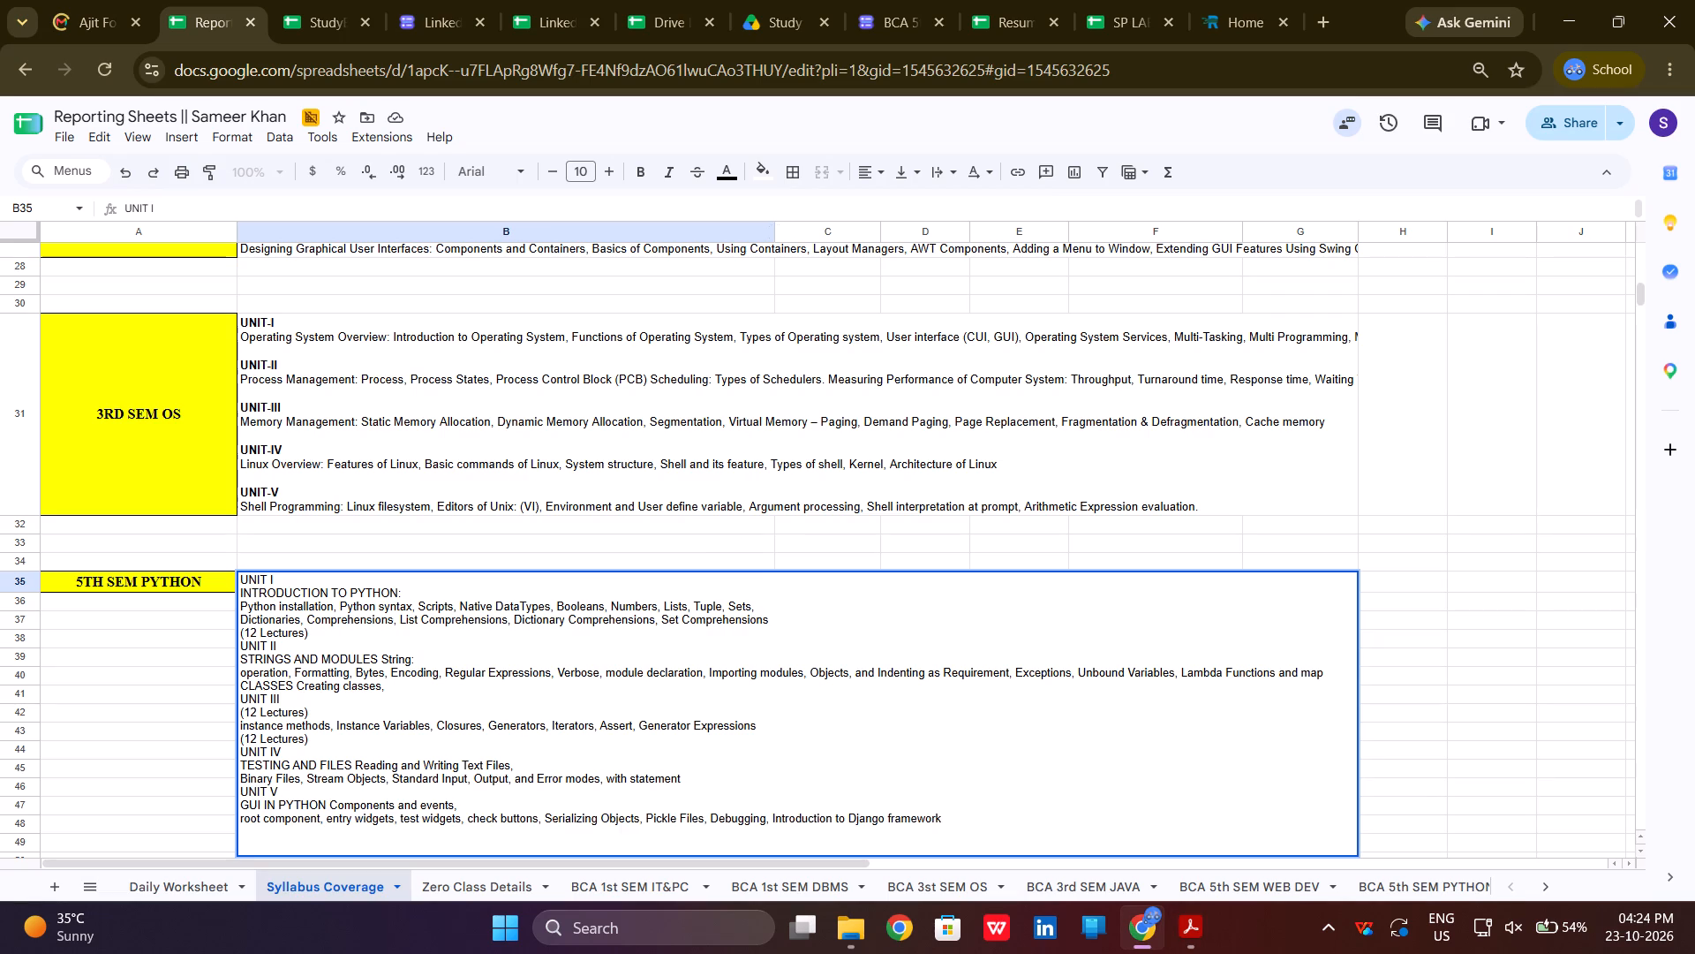
Delete the three "(12 Lectures)" notes from the Python syllabus text in B35.
{"action": "left_click_drag", "start_coordinate": [326, 733], "coordinate": [204, 736]}
{"action": "key", "text": "BackSpace"}
{"action": "left_click_drag", "start_coordinate": [309, 714], "coordinate": [223, 715]}
{"action": "key", "text": "BackSpace"}
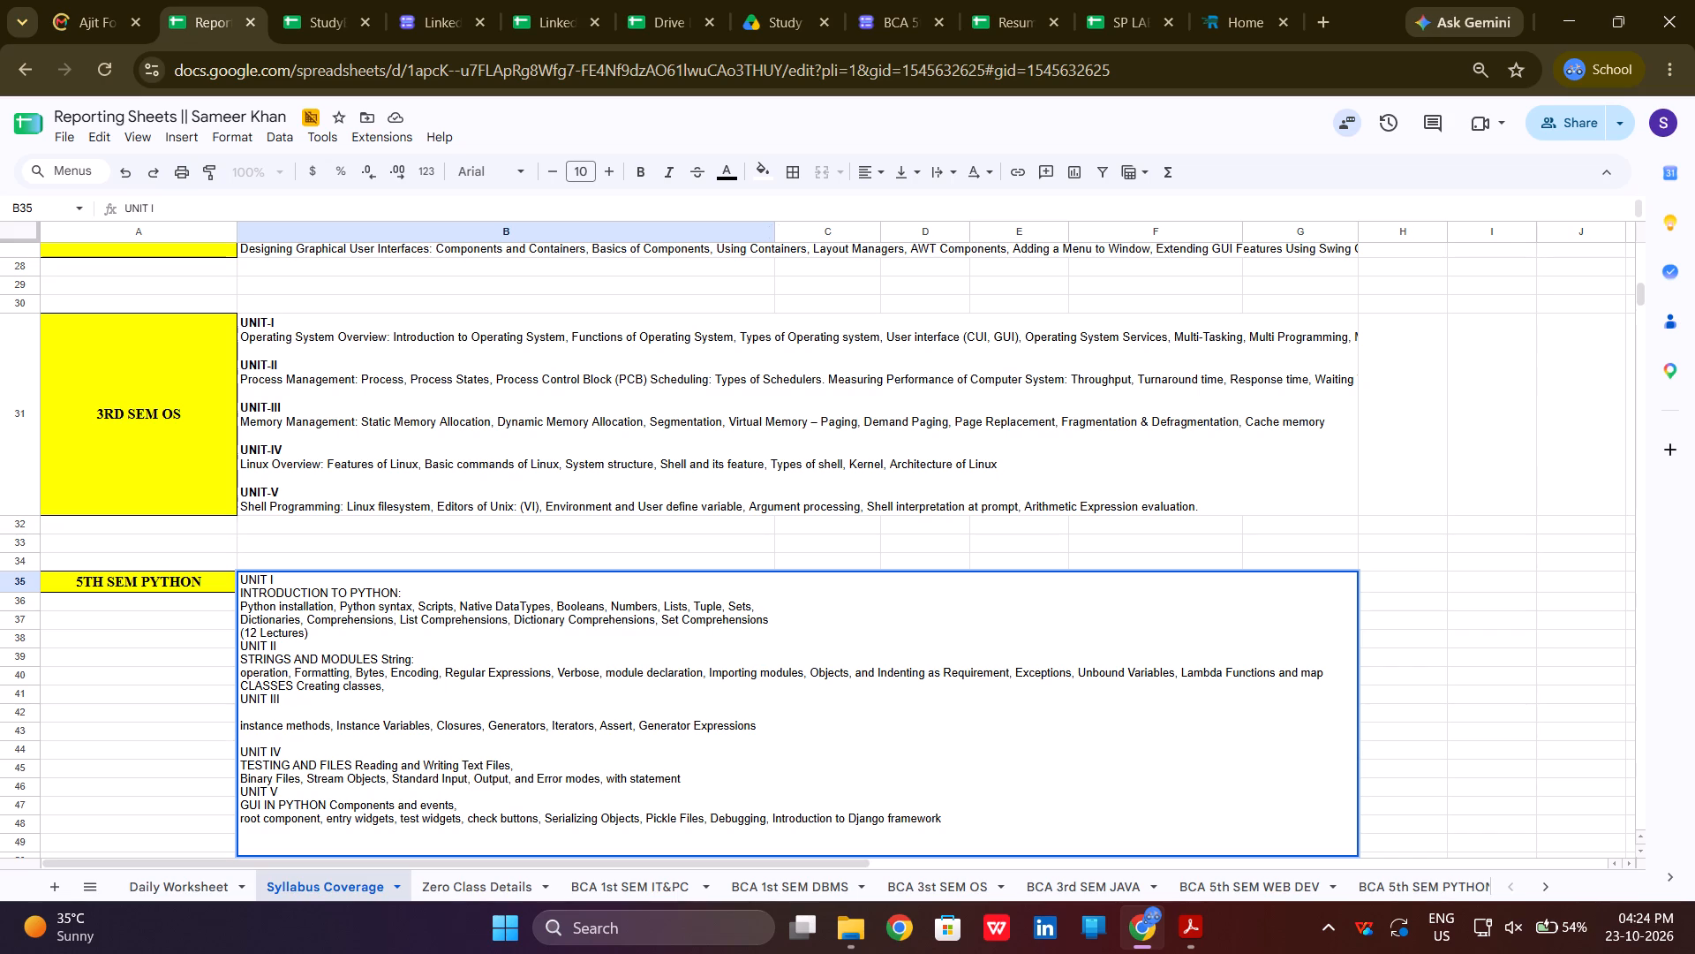
{"action": "left_click_drag", "start_coordinate": [319, 632], "coordinate": [224, 632]}
{"action": "key", "text": "BackSpace"}
Check the PDF and move "CLASSES Creating classes" from the end of UNIT II to before "instance methods" in UNIT III, separated by a semicolon.
{"action": "key", "text": "alt+Tab"}
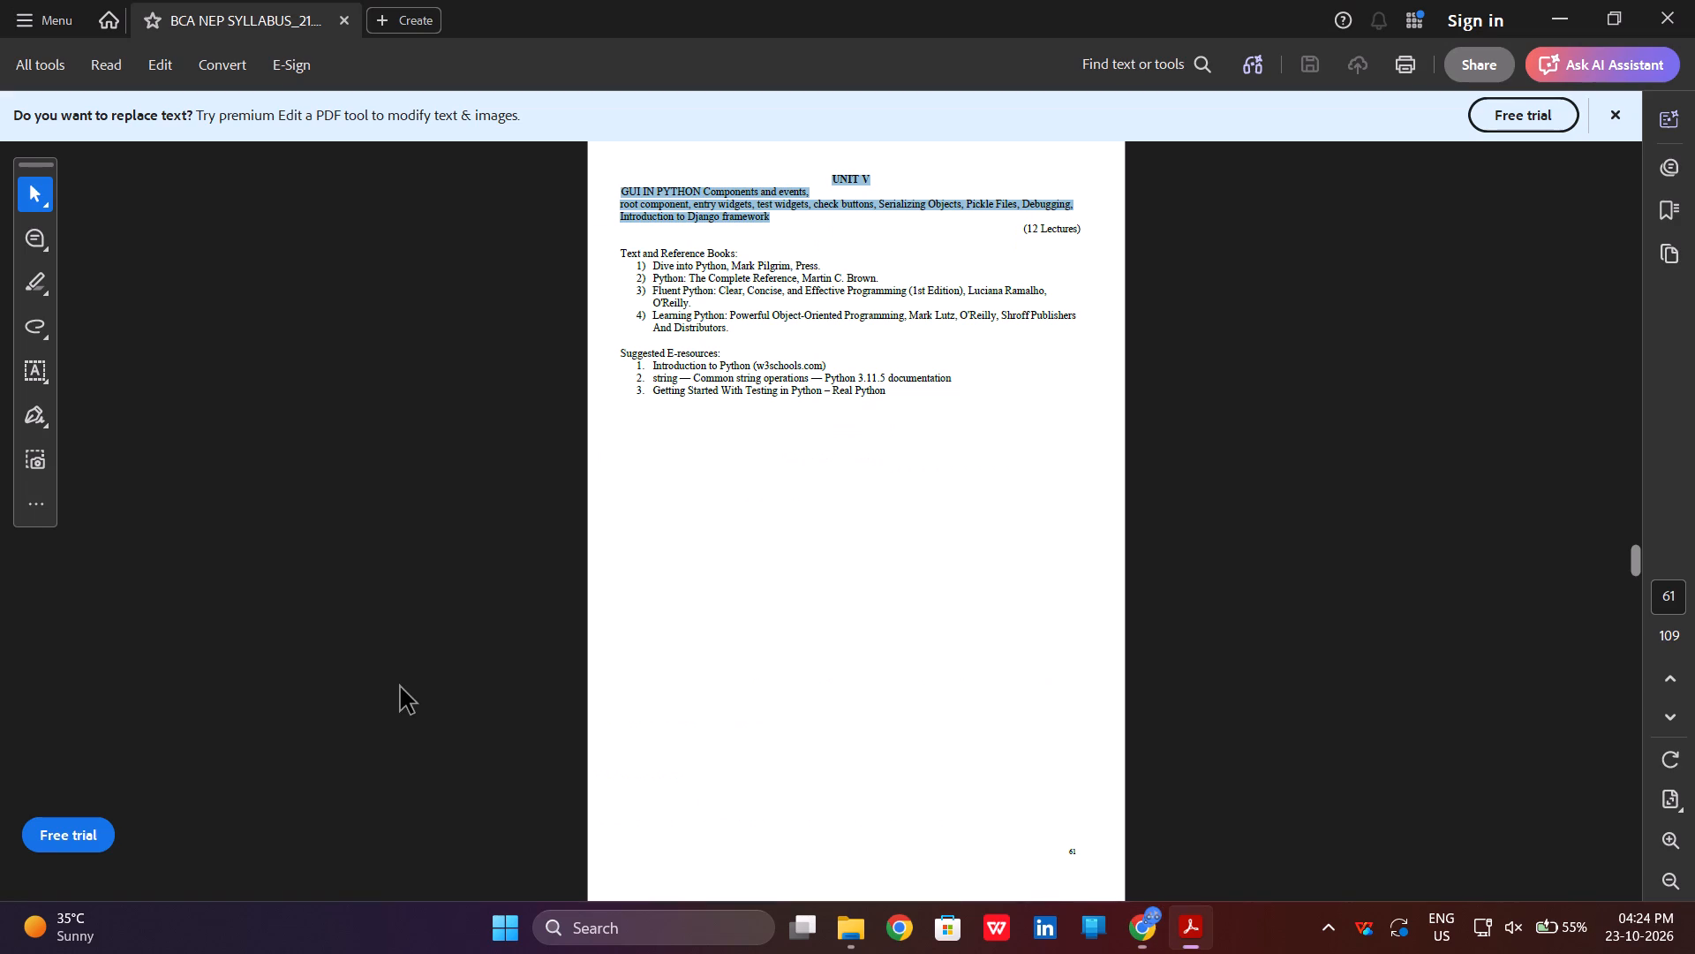
{"action": "scroll", "coordinate": [633, 609], "scroll_direction": "up", "scroll_amount": 1}
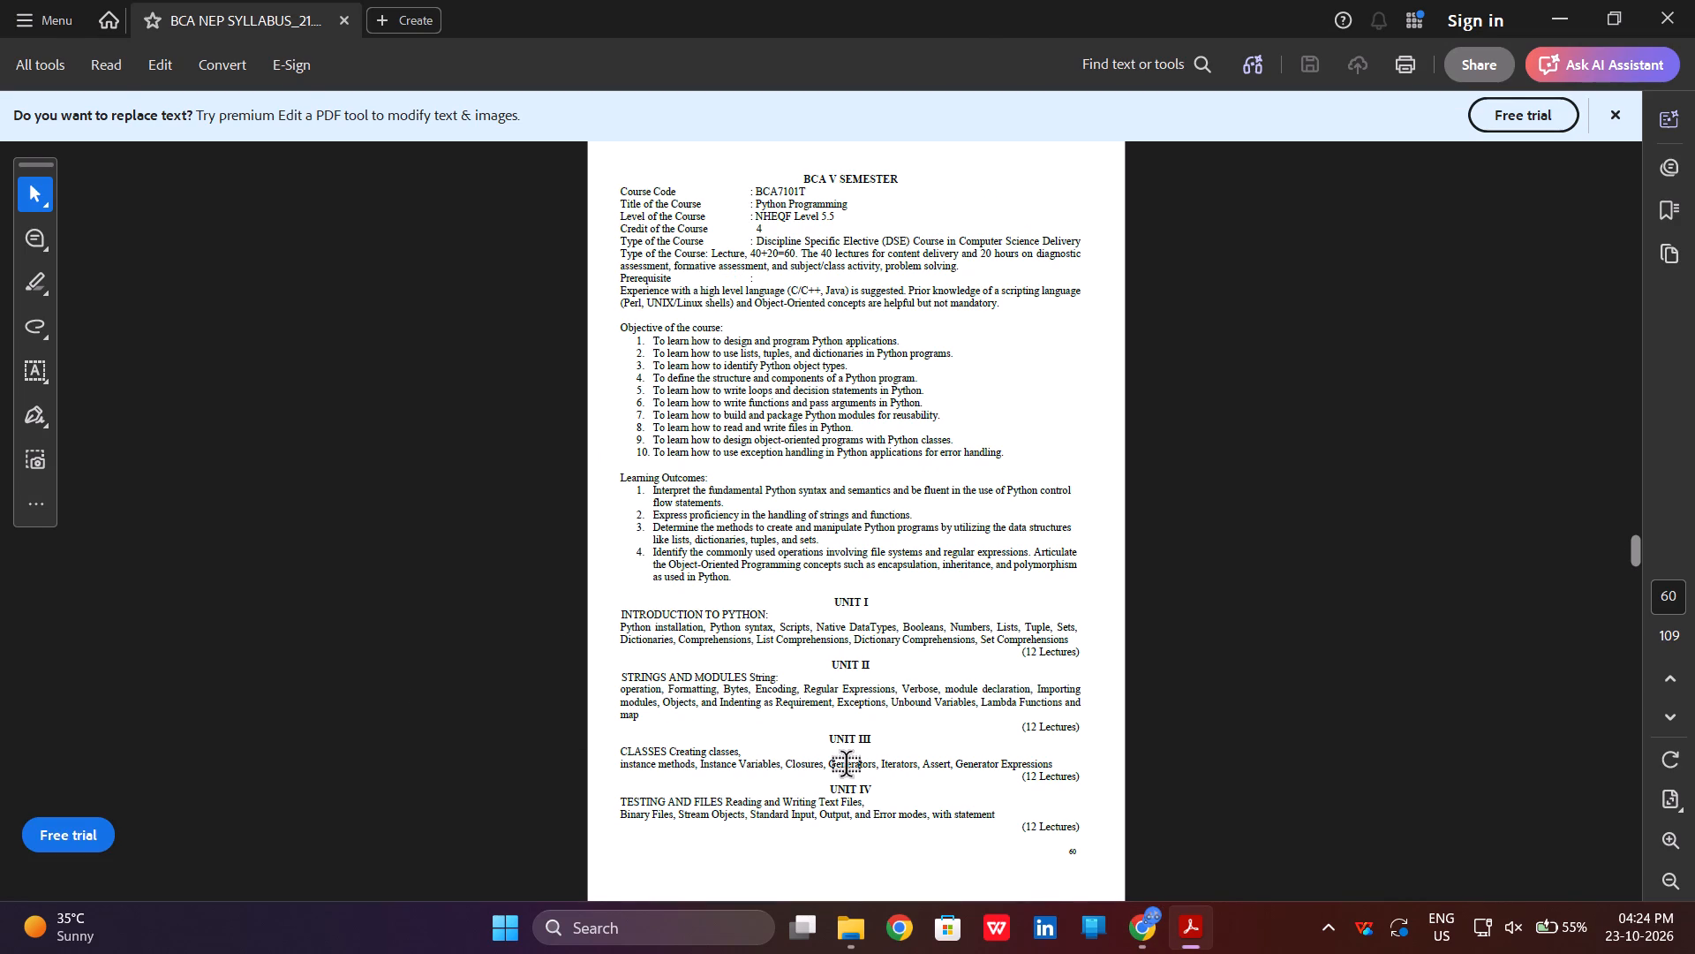
{"action": "key", "text": "alt+Tab"}
{"action": "left_click_drag", "start_coordinate": [404, 682], "coordinate": [211, 684]}
{"action": "key", "text": "ctrl+x"}
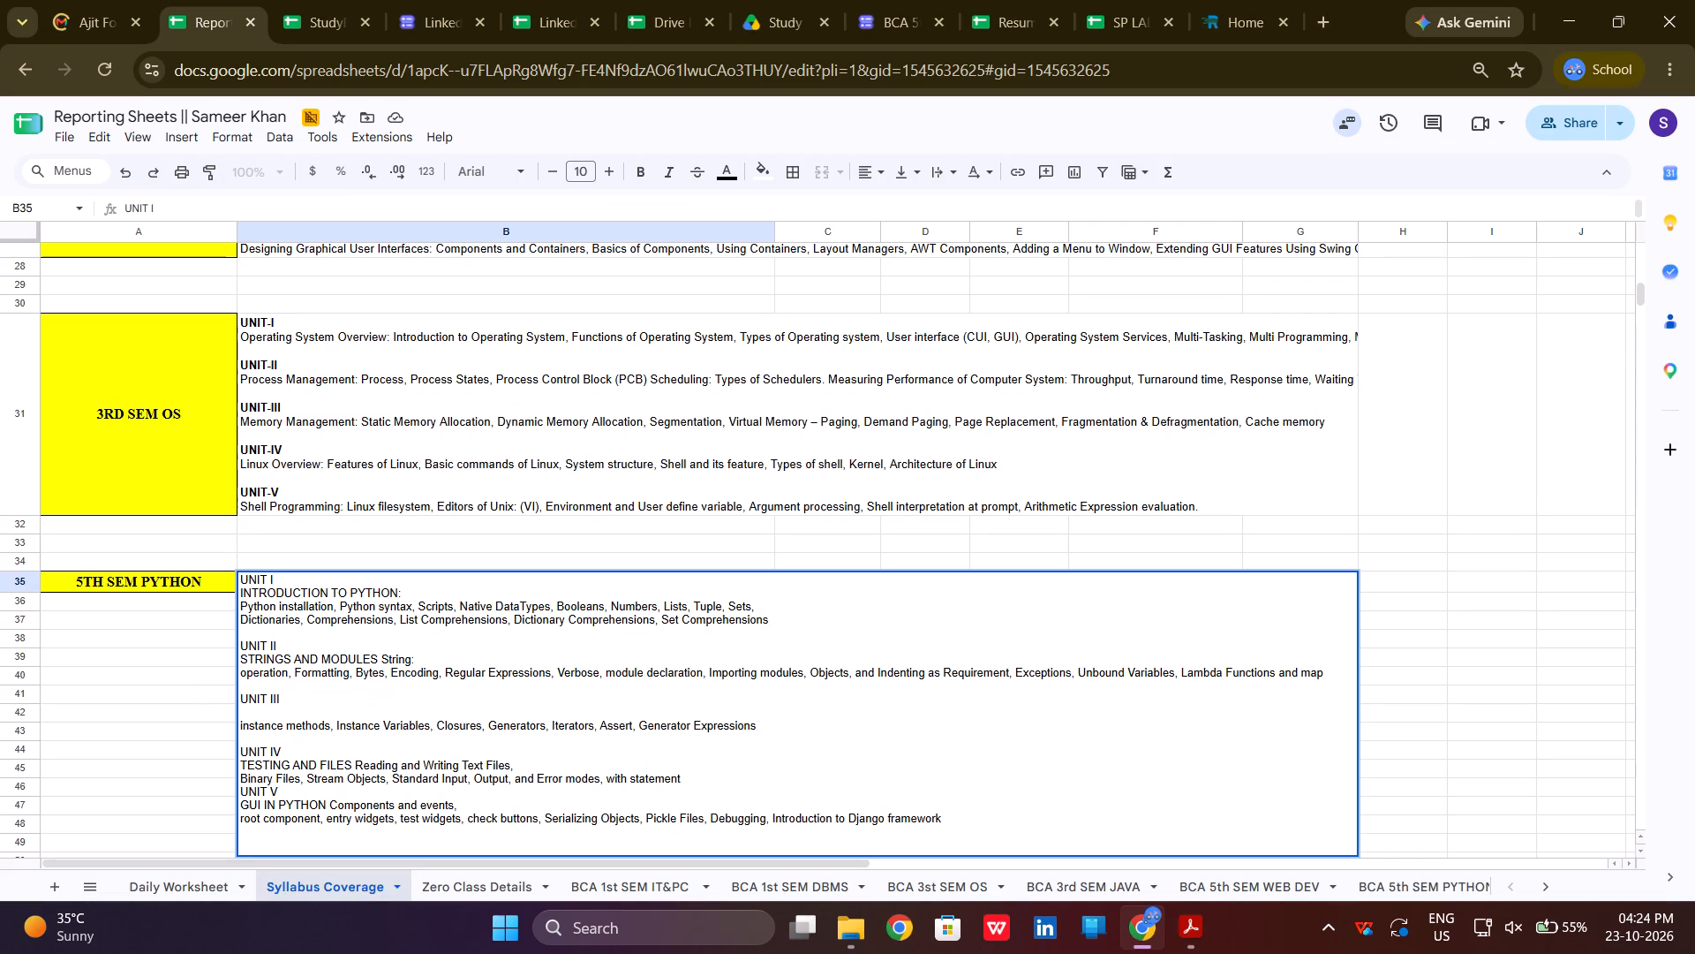
{"action": "left_click", "coordinate": [255, 706]}
{"action": "key", "text": "Left"}
{"action": "key", "text": "Down"}
{"action": "key", "text": "ctrl+v"}
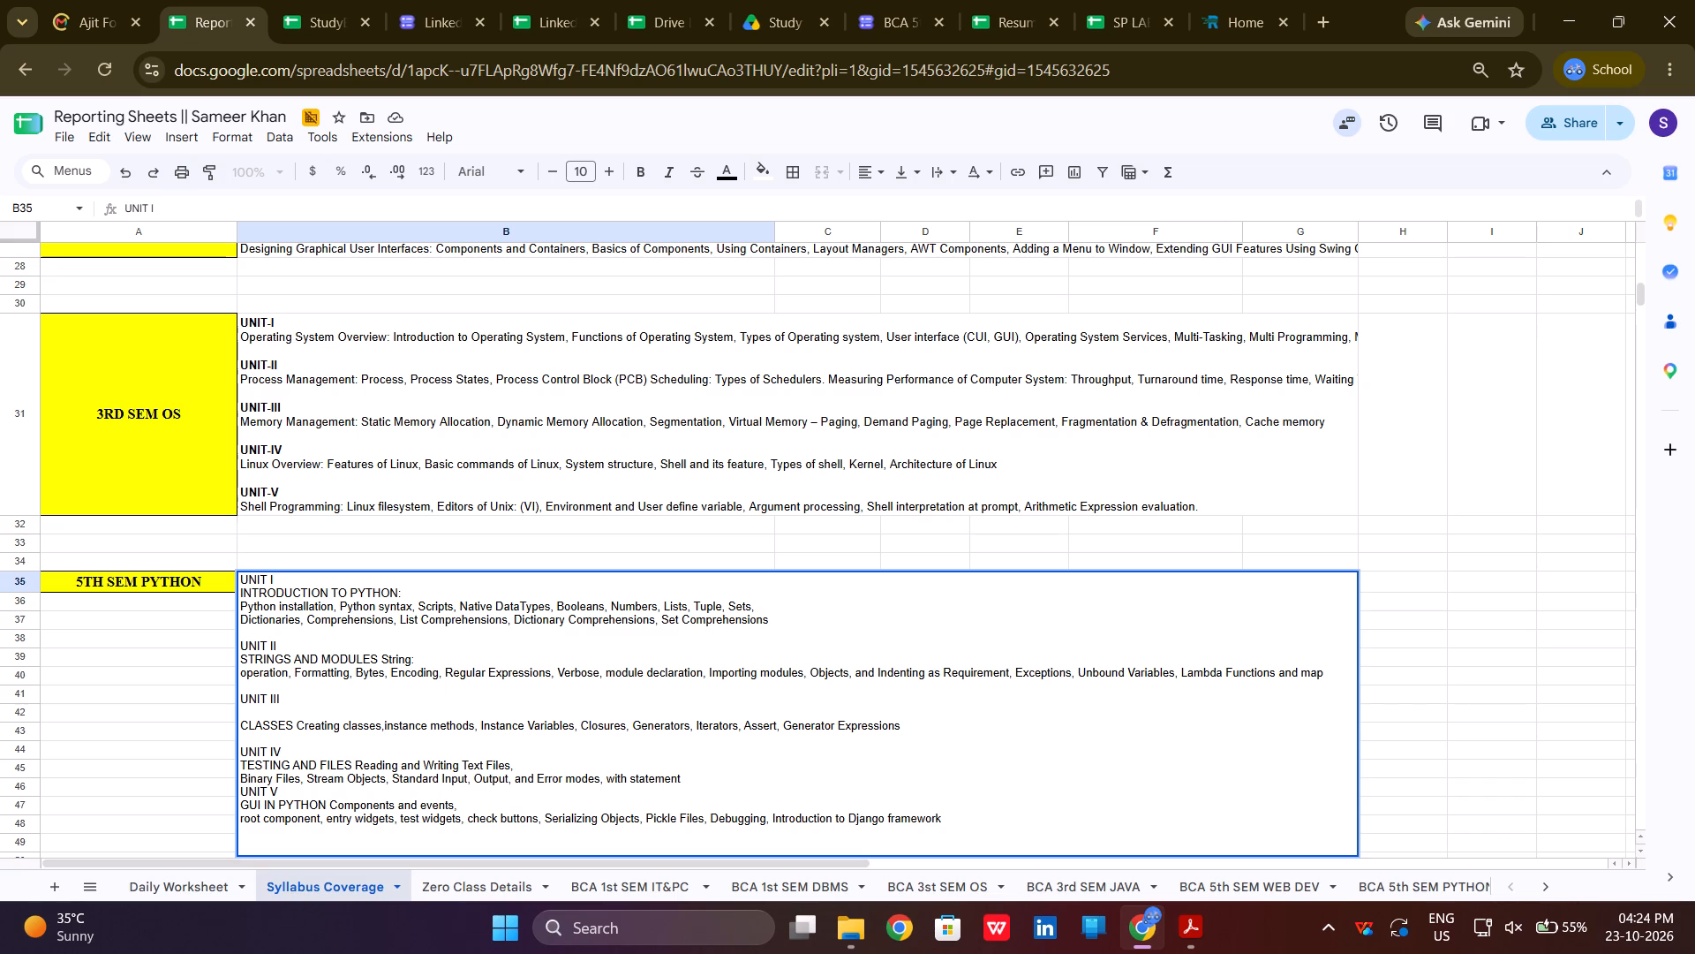
{"action": "key", "text": "BackSpace"}
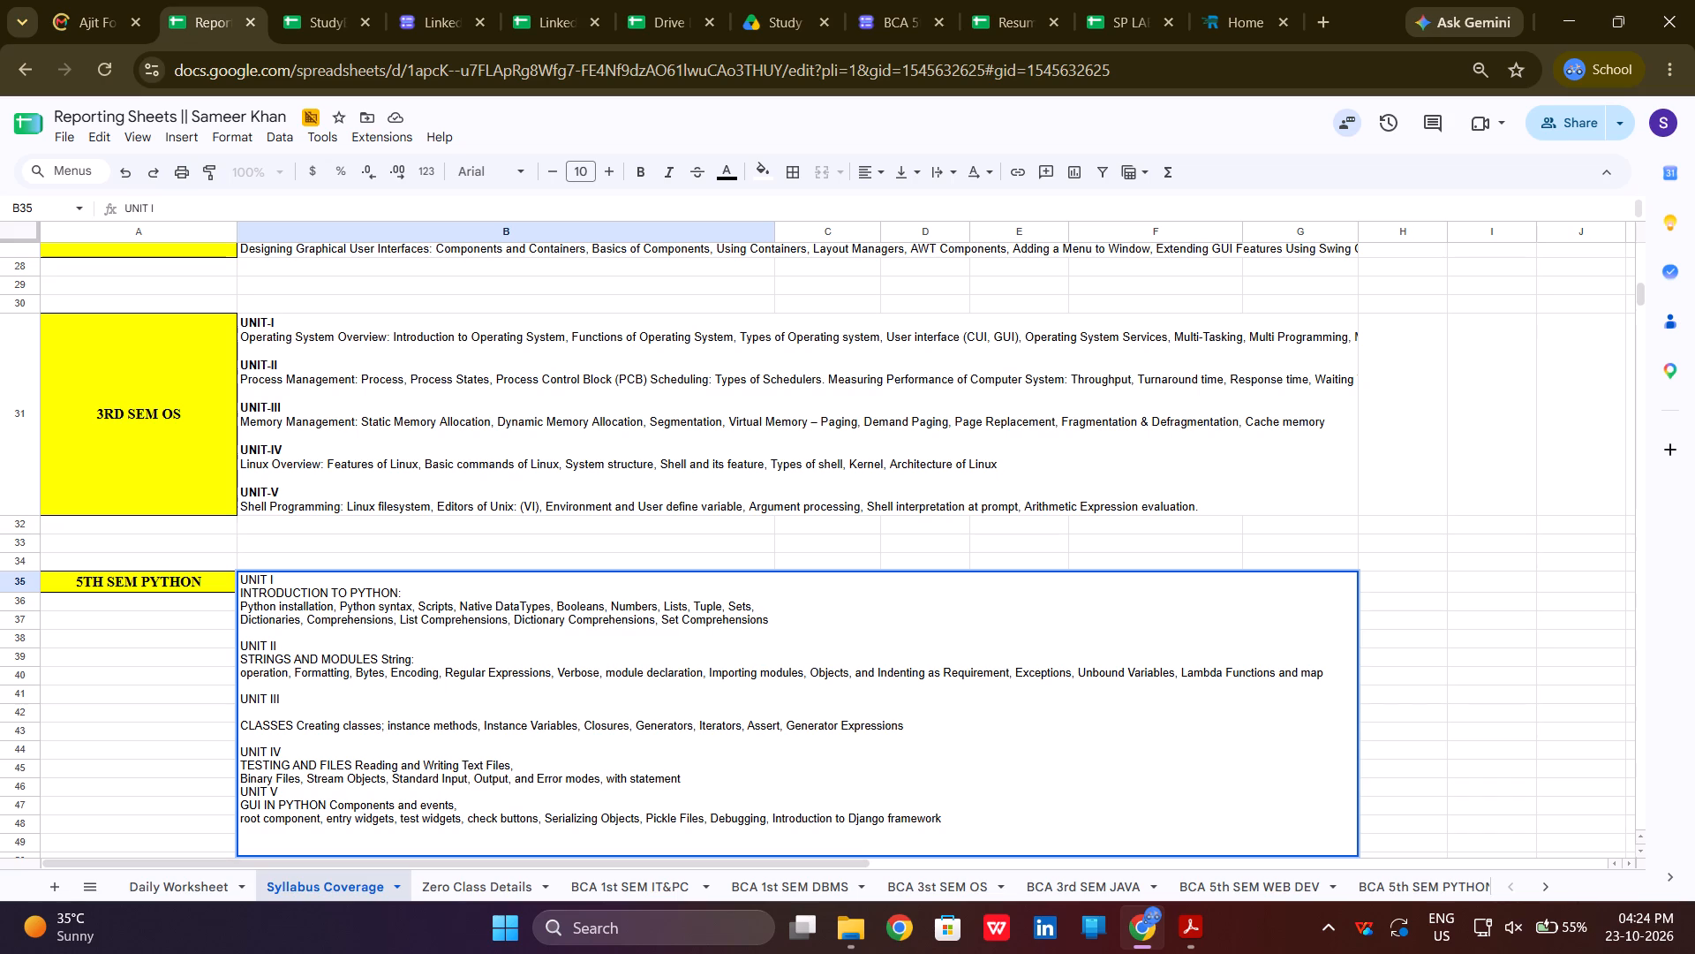
Remove the blank line between the UNIT III heading and its CLASSES text in B35.
{"action": "key", "text": "ctrl+Left"}
{"action": "key", "text": "ctrl+Left"}
{"action": "key", "text": "ctrl+Left"}
{"action": "key", "text": "ctrl+Left"}
{"action": "key", "text": "ctrl+Left"}
{"action": "key", "text": "Down"}
{"action": "key", "text": "BackSpace"}
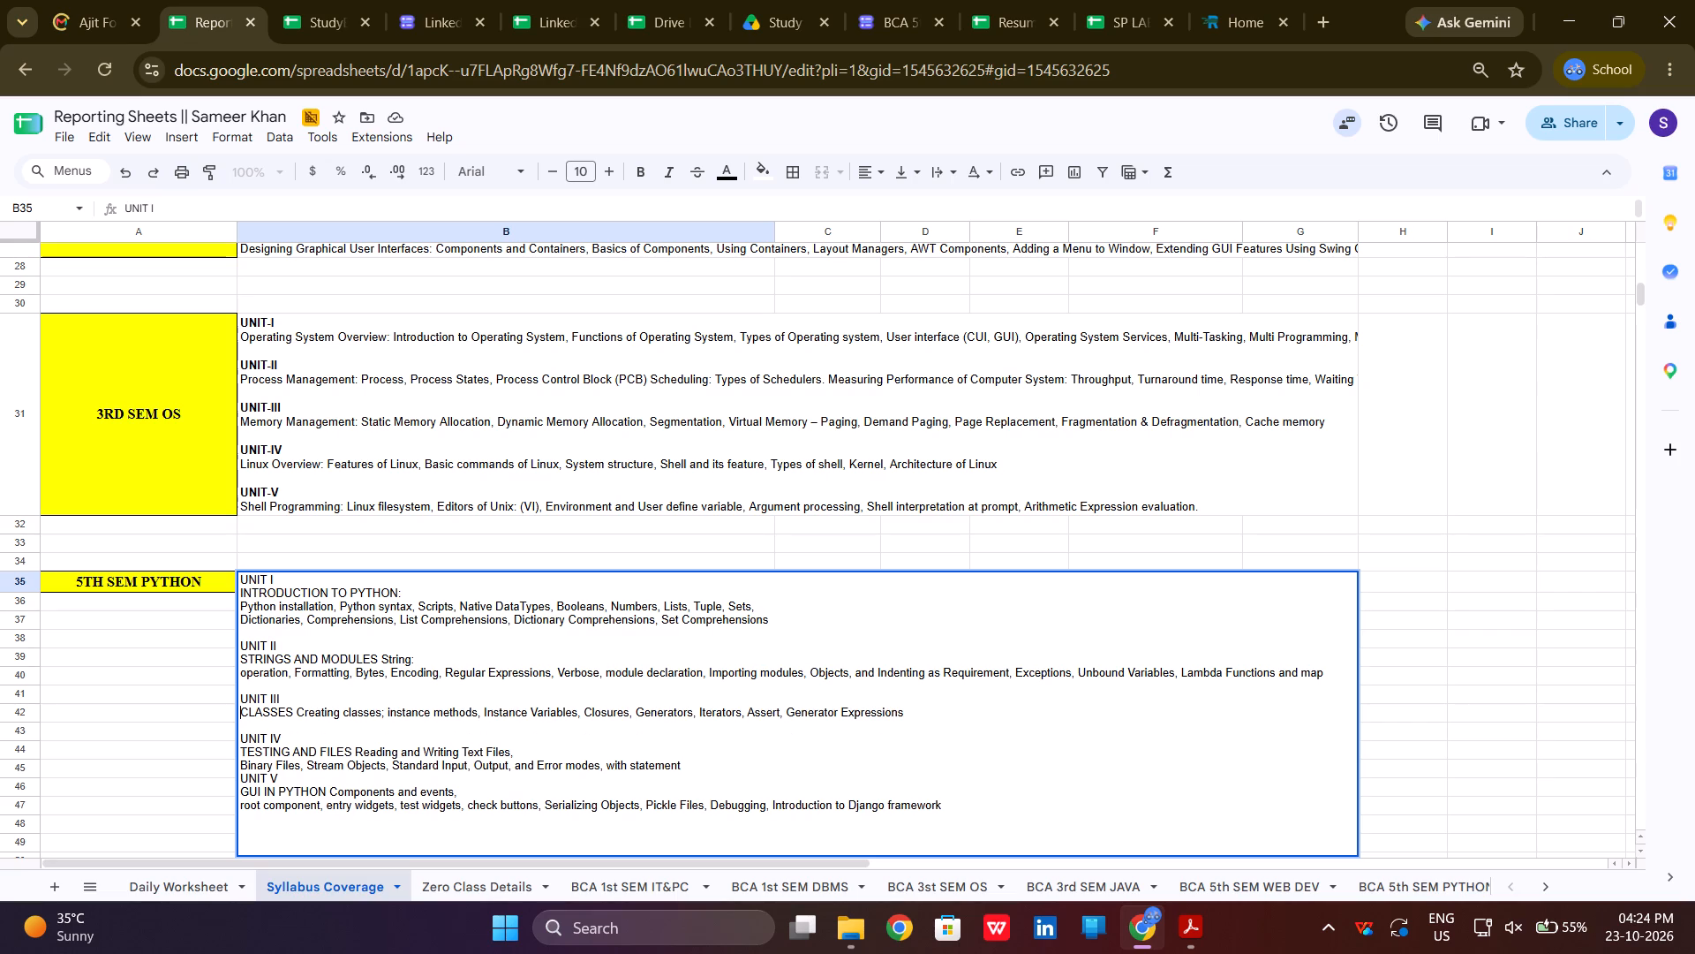
Compare the UNIT IV and UNIT V text in B35 with the Python Programming pages of the PDF.
{"action": "key", "text": "Up"}
{"action": "key", "text": "Up"}
{"action": "left_click", "coordinate": [246, 781]}
{"action": "left_click", "coordinate": [239, 774]}
{"action": "left_click", "coordinate": [696, 768]}
{"action": "key", "text": "alt+Tab"}
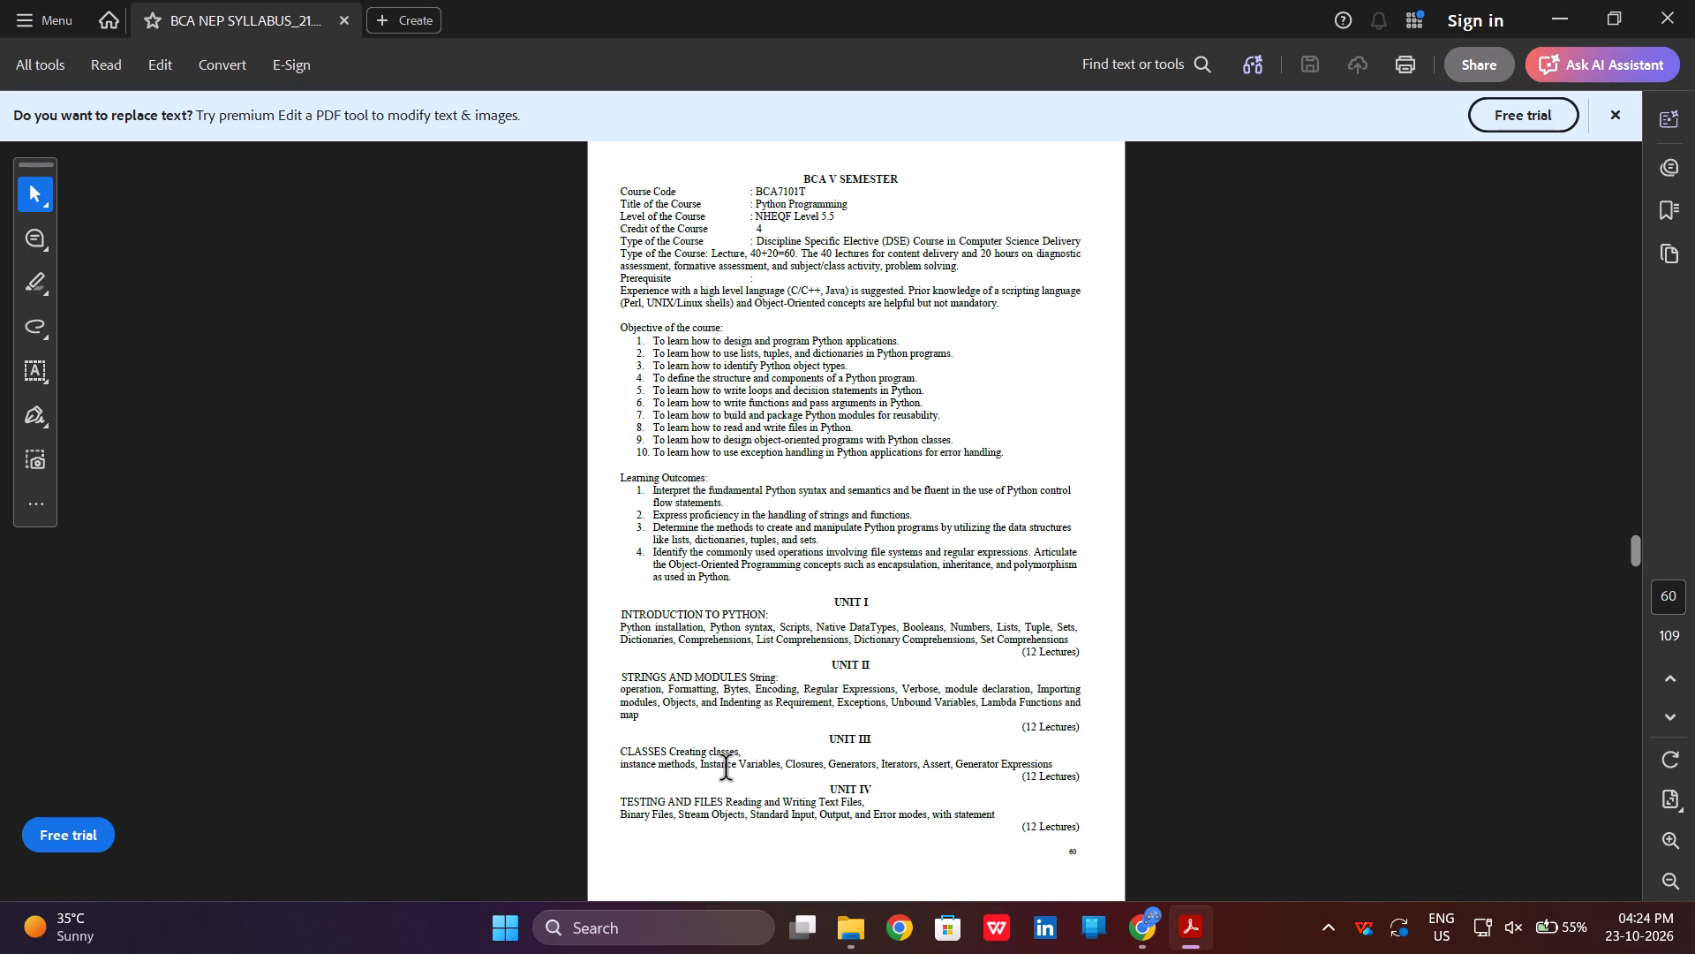
{"action": "key", "text": "alt+Tab"}
{"action": "key", "text": "alt+Tab"}
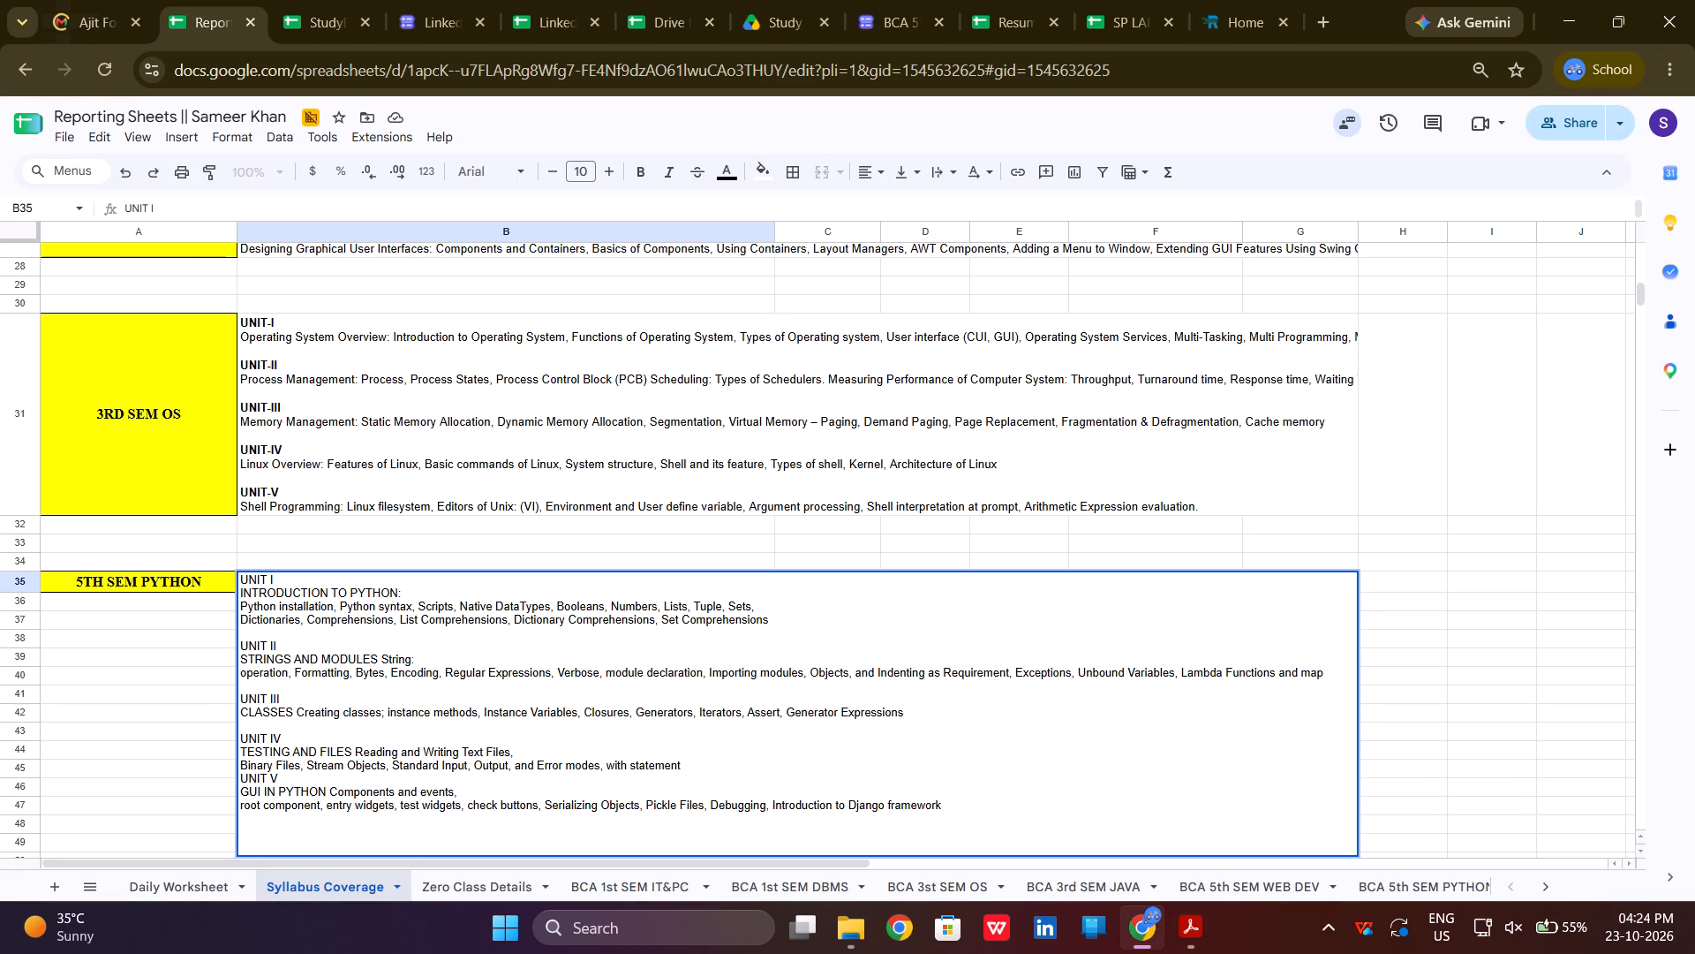
{"action": "scroll", "coordinate": [720, 773], "scroll_direction": "down", "scroll_amount": 1}
{"action": "left_click", "coordinate": [748, 733]}
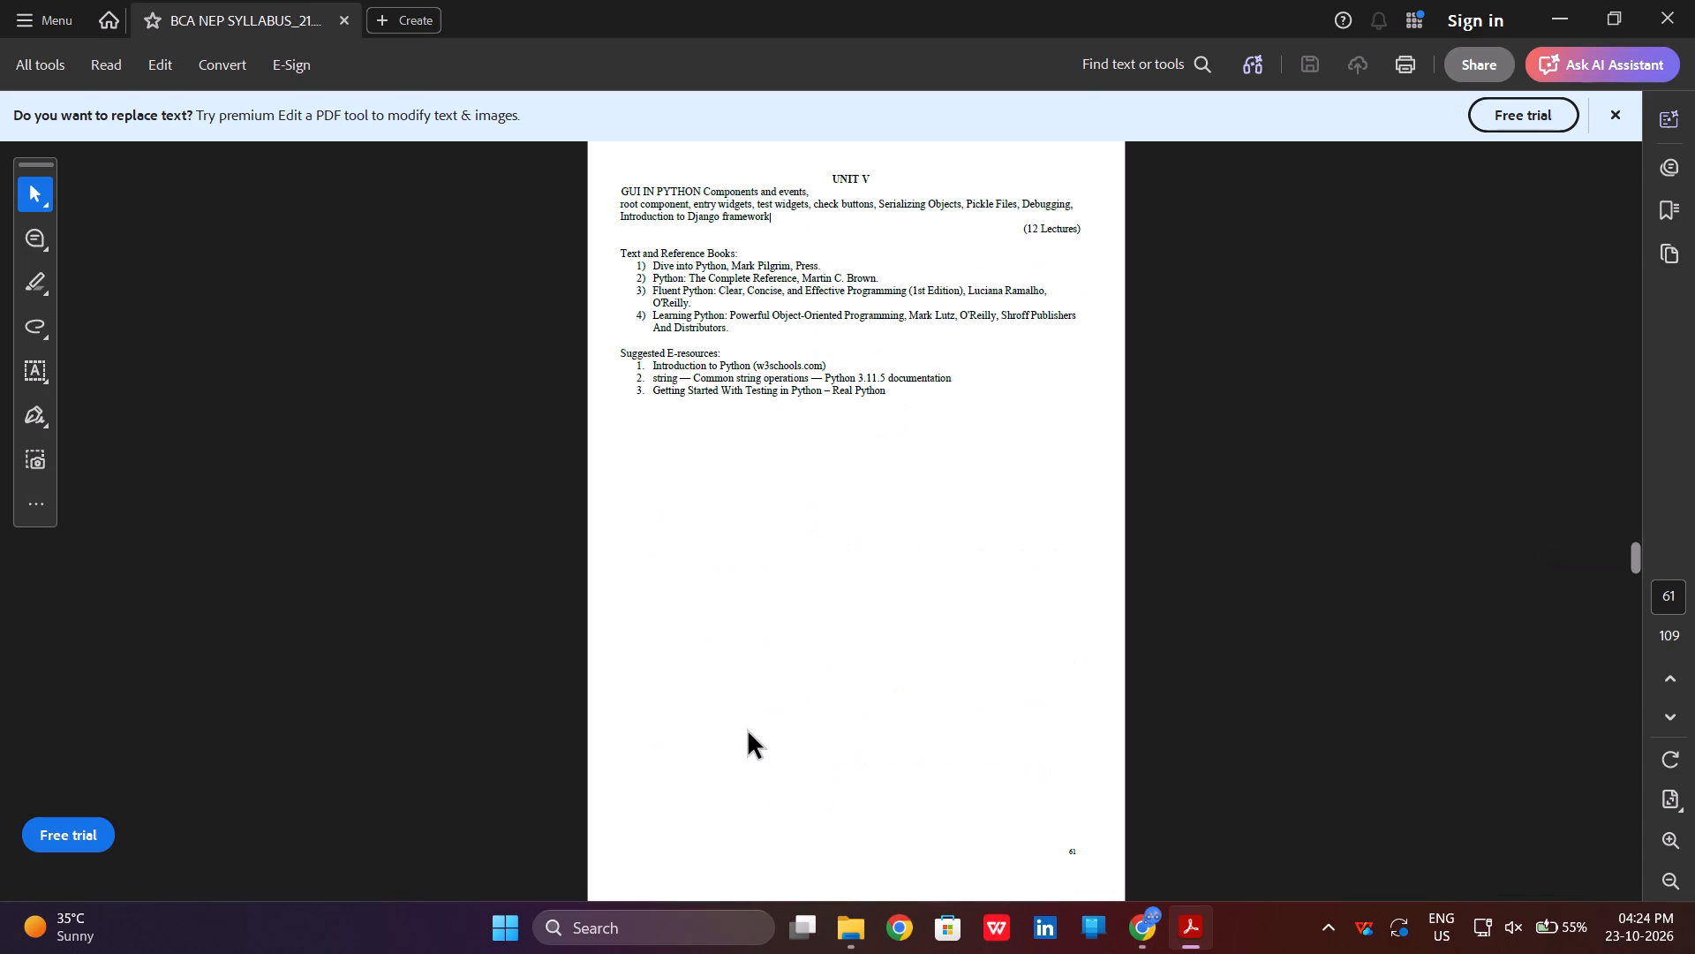
{"action": "key", "text": "alt+Tab"}
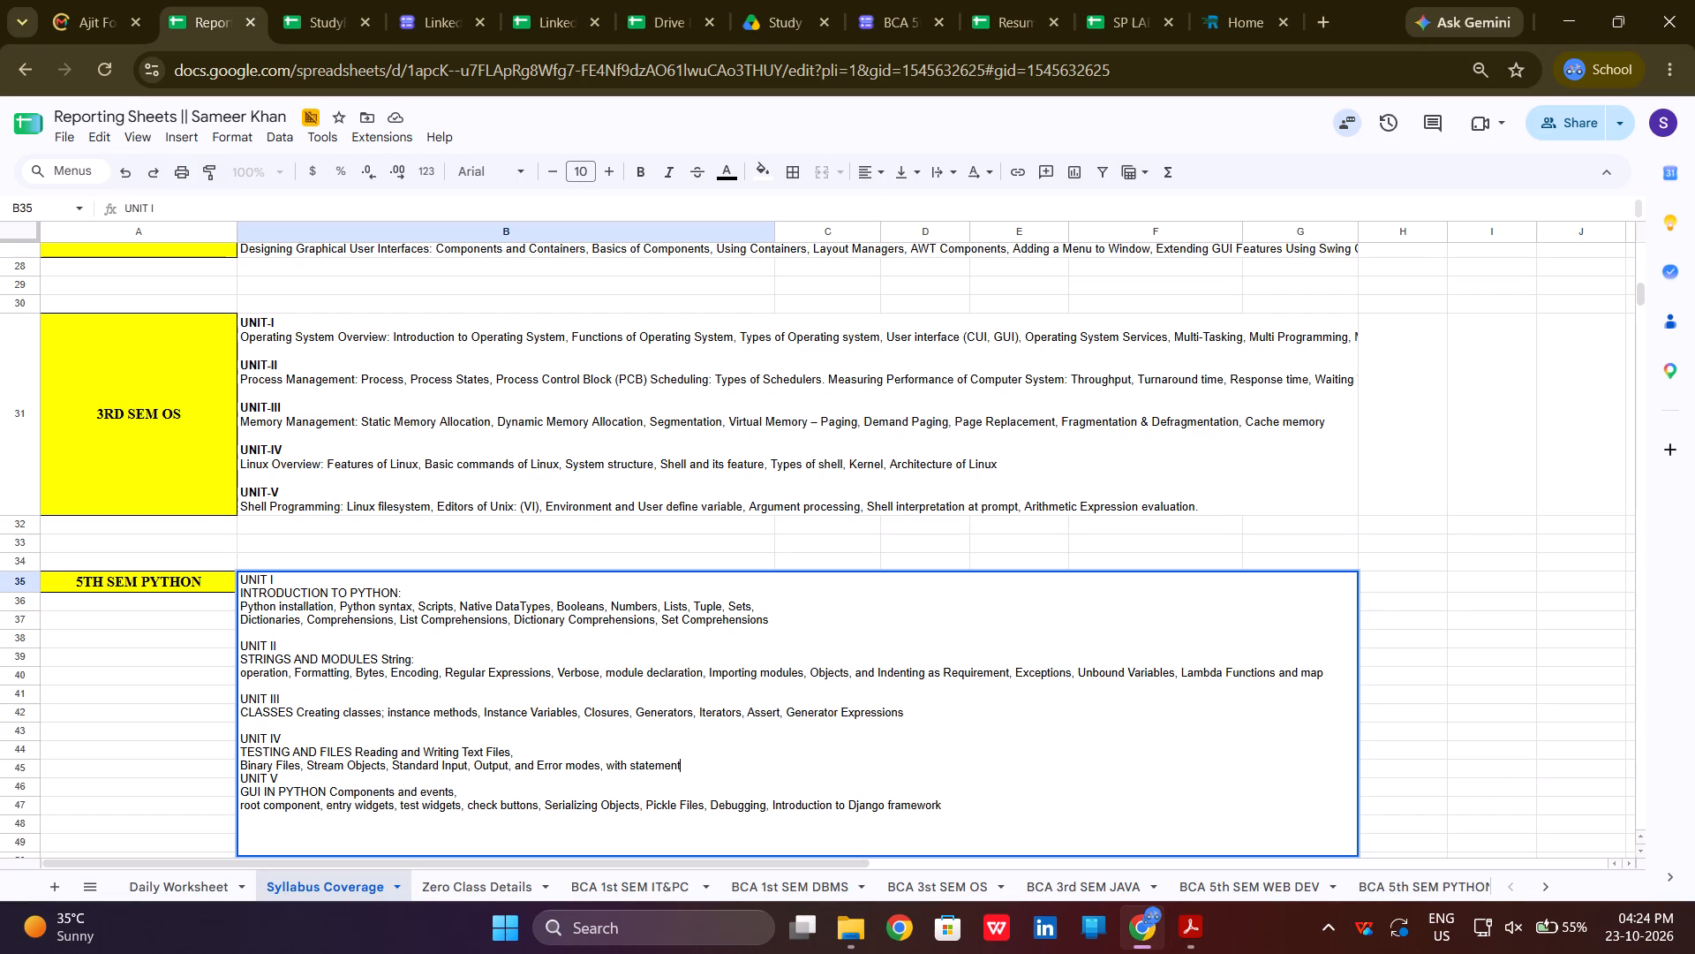
Make the UNIT I, UNIT II, UNIT III and UNIT IV headings in B35 bold.
{"action": "left_click", "coordinate": [285, 572]}
{"action": "left_click_drag", "start_coordinate": [282, 573], "coordinate": [215, 574]}
{"action": "key", "text": "ctrl+b"}
{"action": "left_click_drag", "start_coordinate": [297, 650], "coordinate": [188, 647]}
{"action": "key", "text": "ctrl+b"}
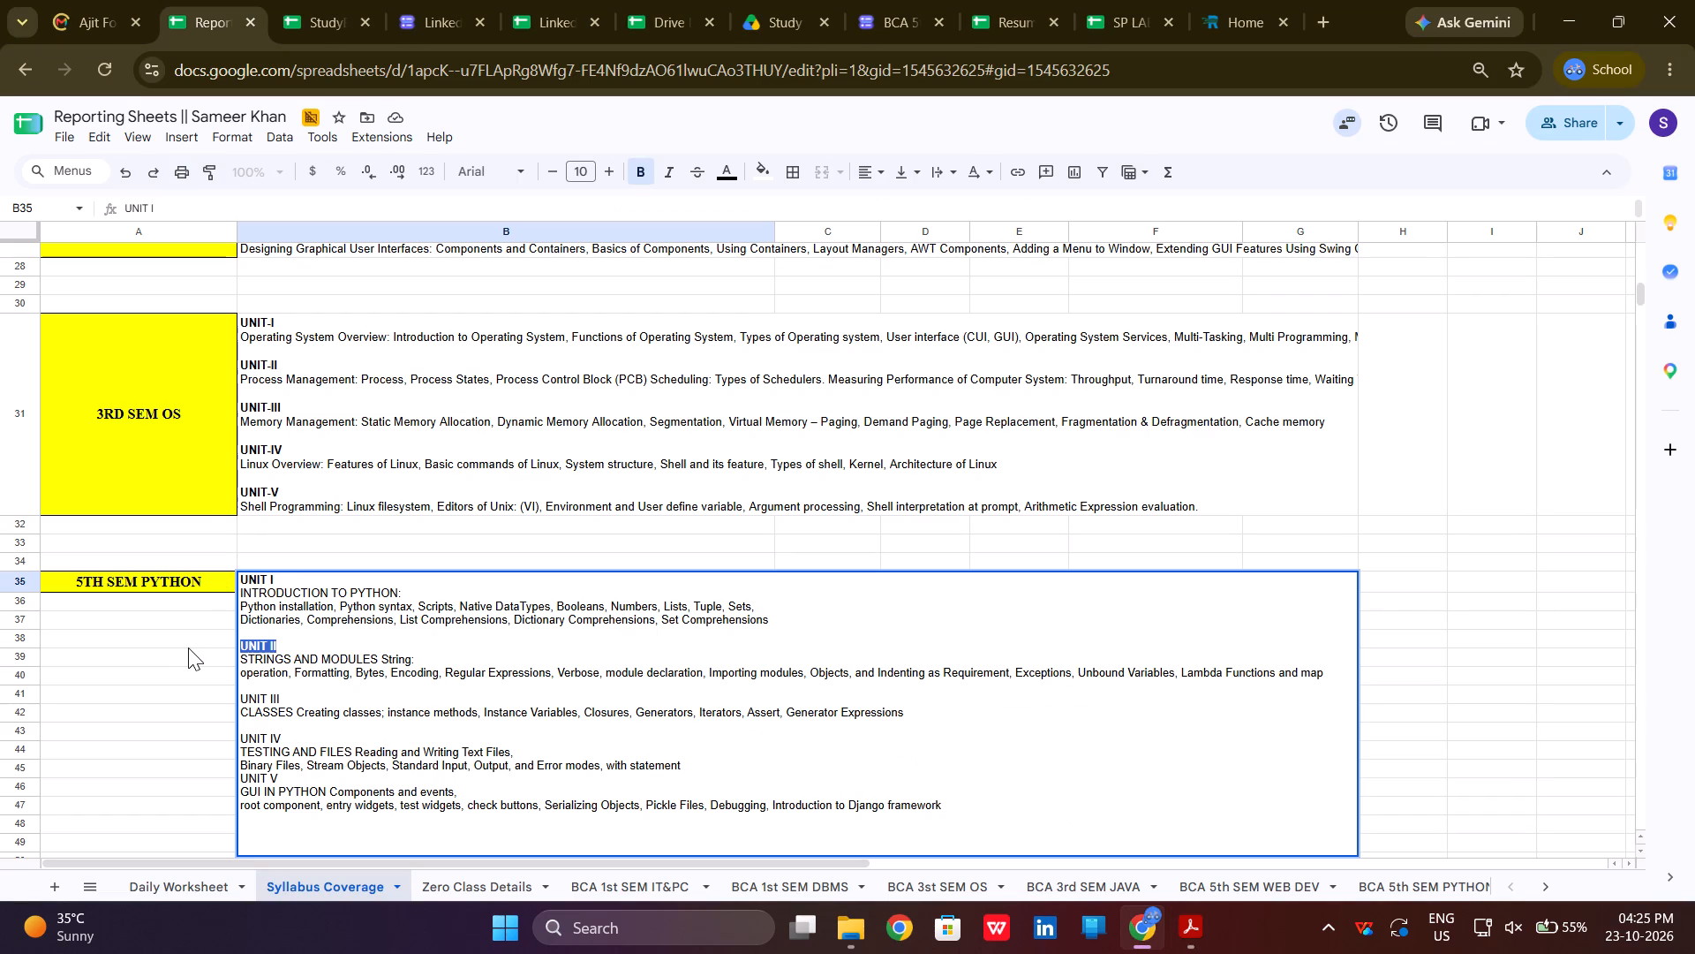
{"action": "left_click_drag", "start_coordinate": [292, 696], "coordinate": [204, 694]}
{"action": "key", "text": "ctrl+b"}
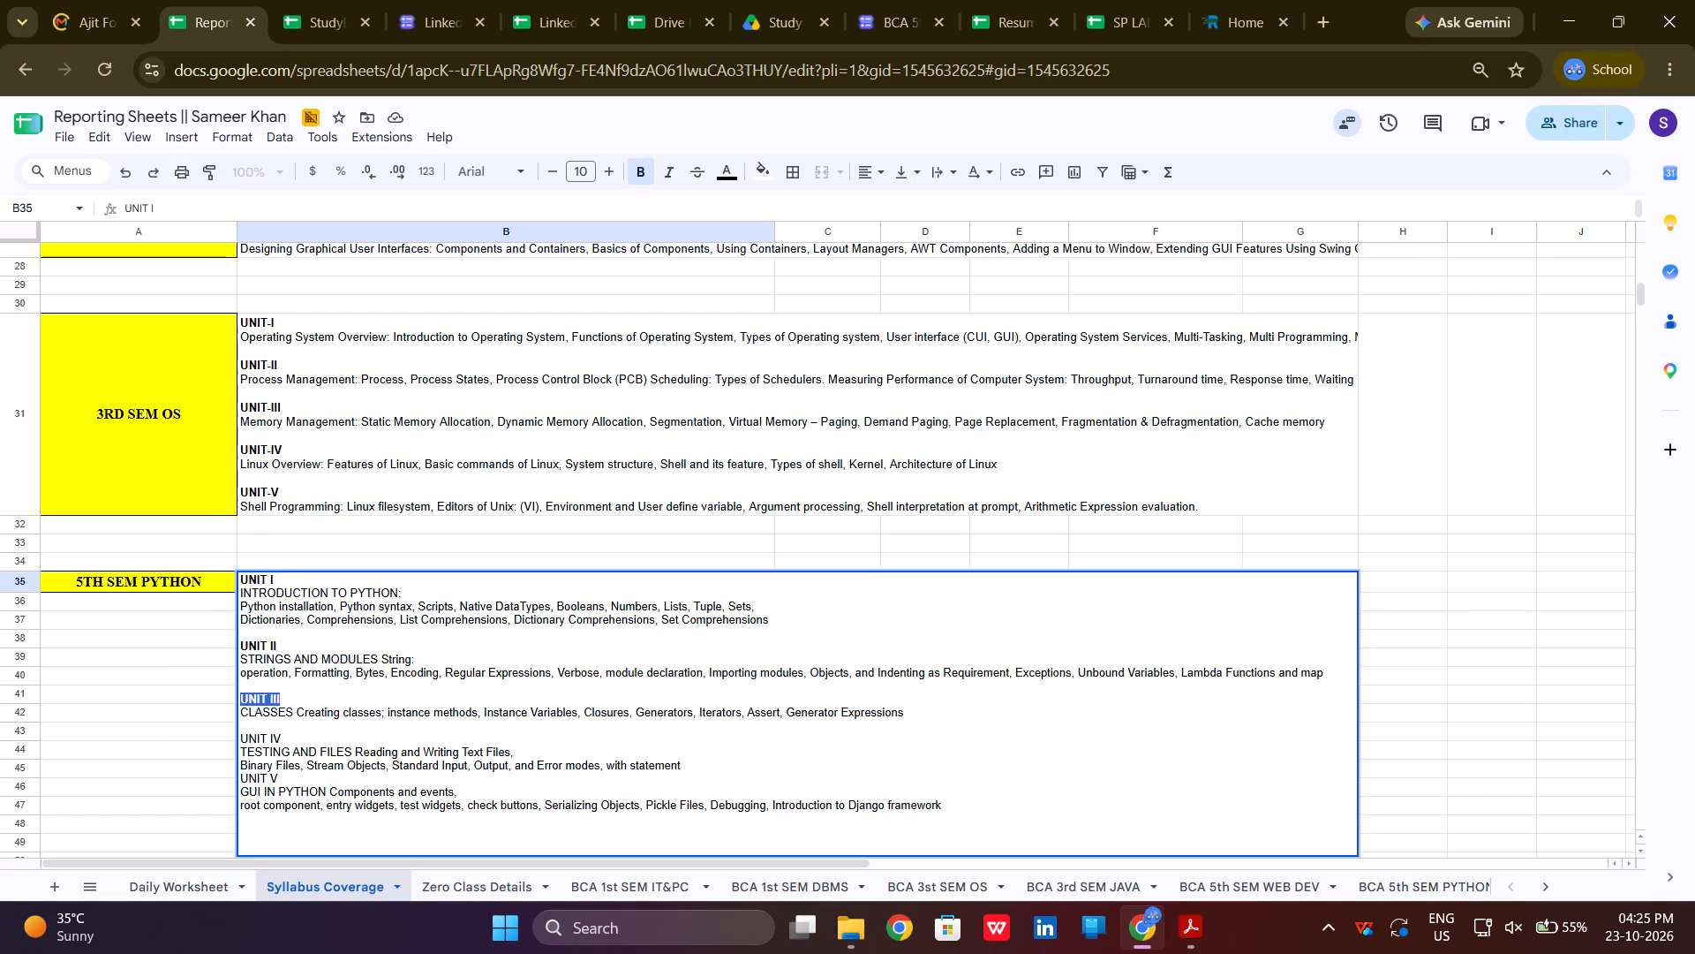
{"action": "left_click_drag", "start_coordinate": [331, 733], "coordinate": [154, 738]}
{"action": "key", "text": "ctrl+b"}
Make the UNIT V heading in the Python syllabus text of B35 bold.
{"action": "left_click_drag", "start_coordinate": [328, 769], "coordinate": [220, 785]}
{"action": "left_click", "coordinate": [230, 780]}
{"action": "scroll", "coordinate": [295, 781], "scroll_direction": "down", "scroll_amount": 1}
{"action": "left_click", "coordinate": [313, 678]}
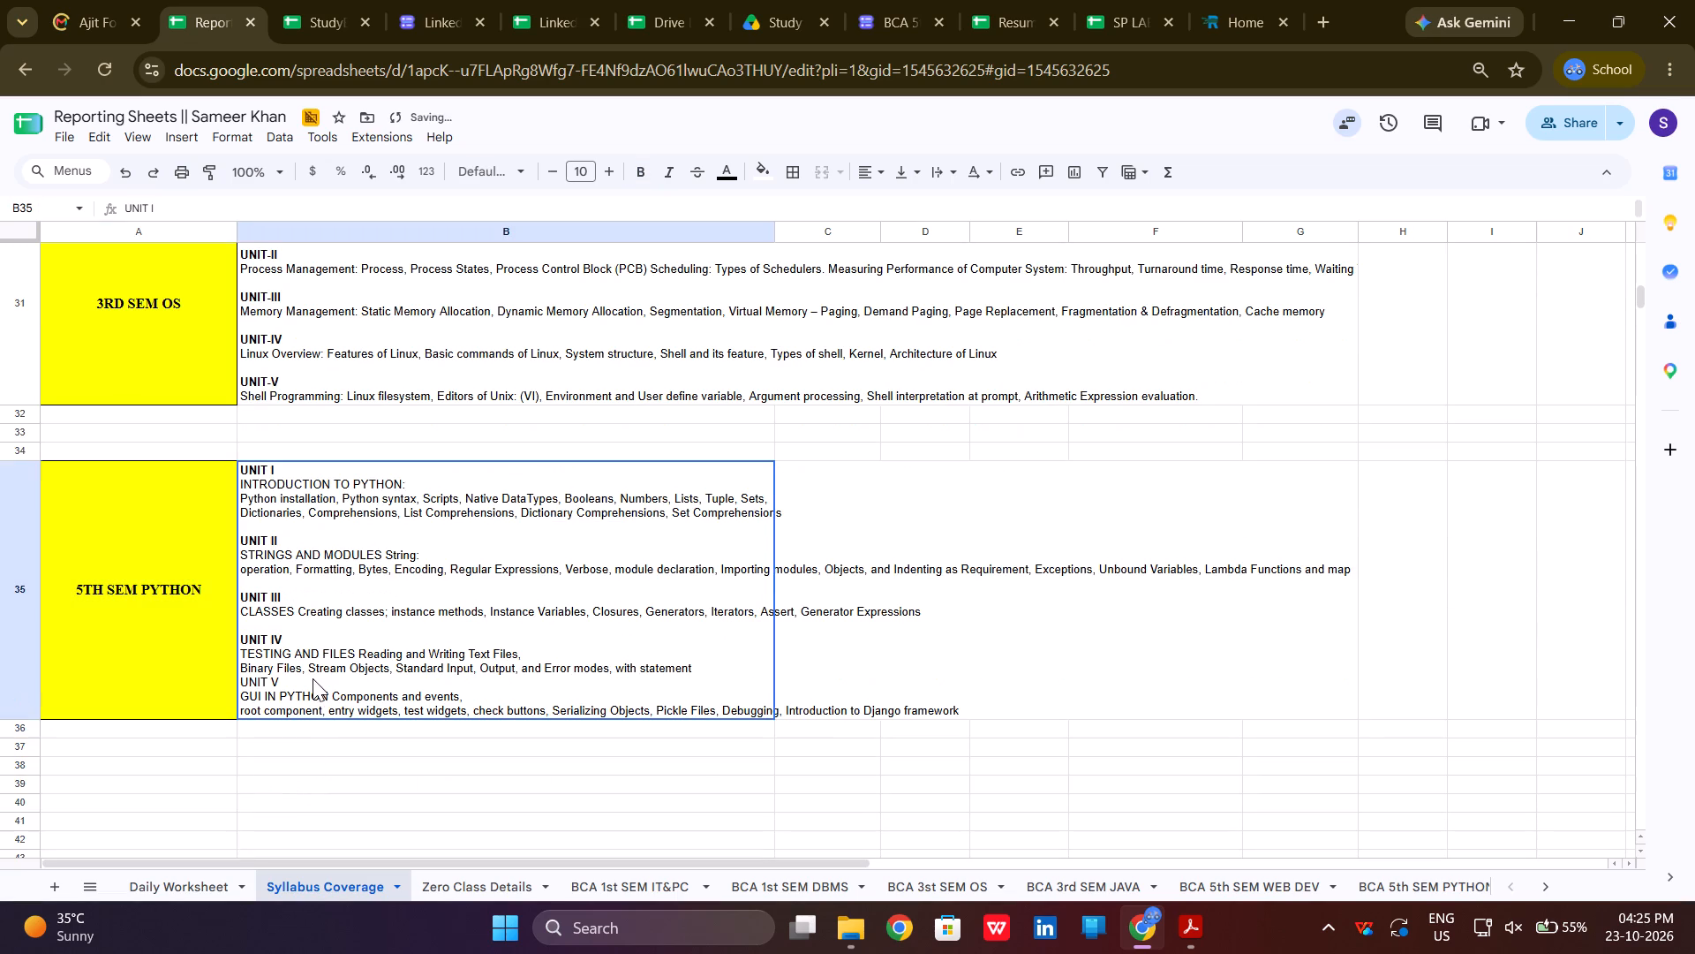
{"action": "left_click", "coordinate": [285, 684]}
{"action": "left_click", "coordinate": [292, 687]}
{"action": "double_click", "coordinate": [292, 688]}
{"action": "left_click_drag", "start_coordinate": [284, 664], "coordinate": [244, 667]}
{"action": "key", "text": "ctrl+b"}
Insert a blank line between the UNIT IV text and the UNIT V heading in B35.
{"action": "left_click", "coordinate": [354, 638]}
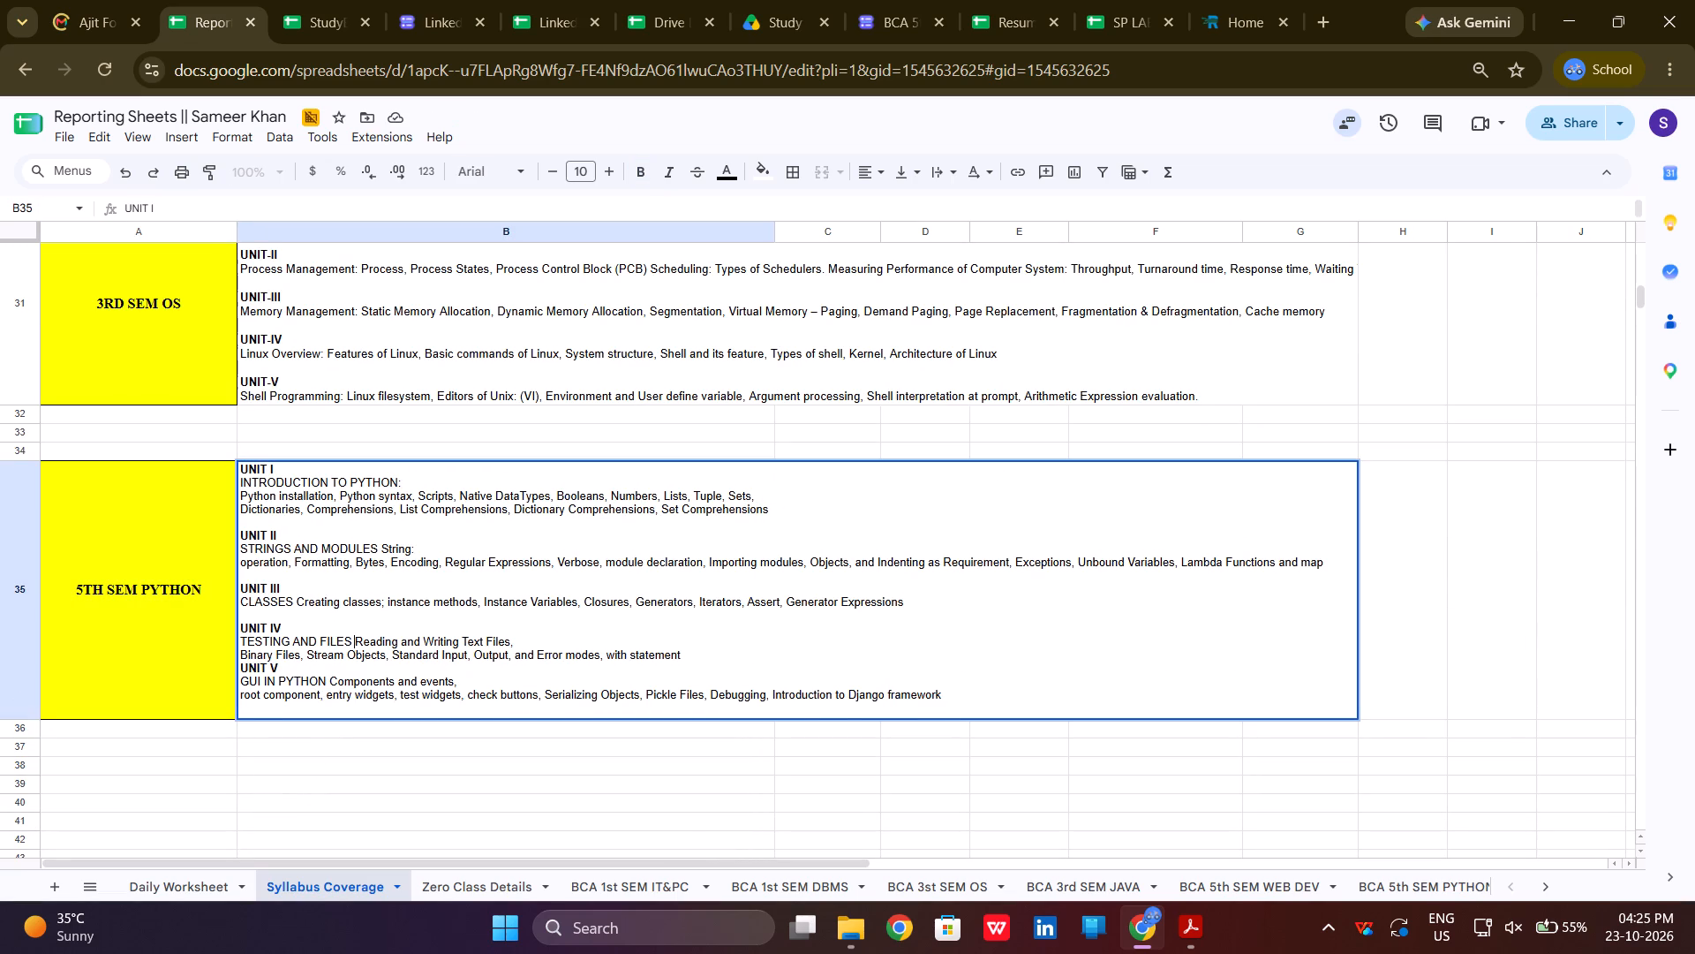
{"action": "left_click", "coordinate": [710, 651]}
{"action": "key", "text": "shift+Return"}
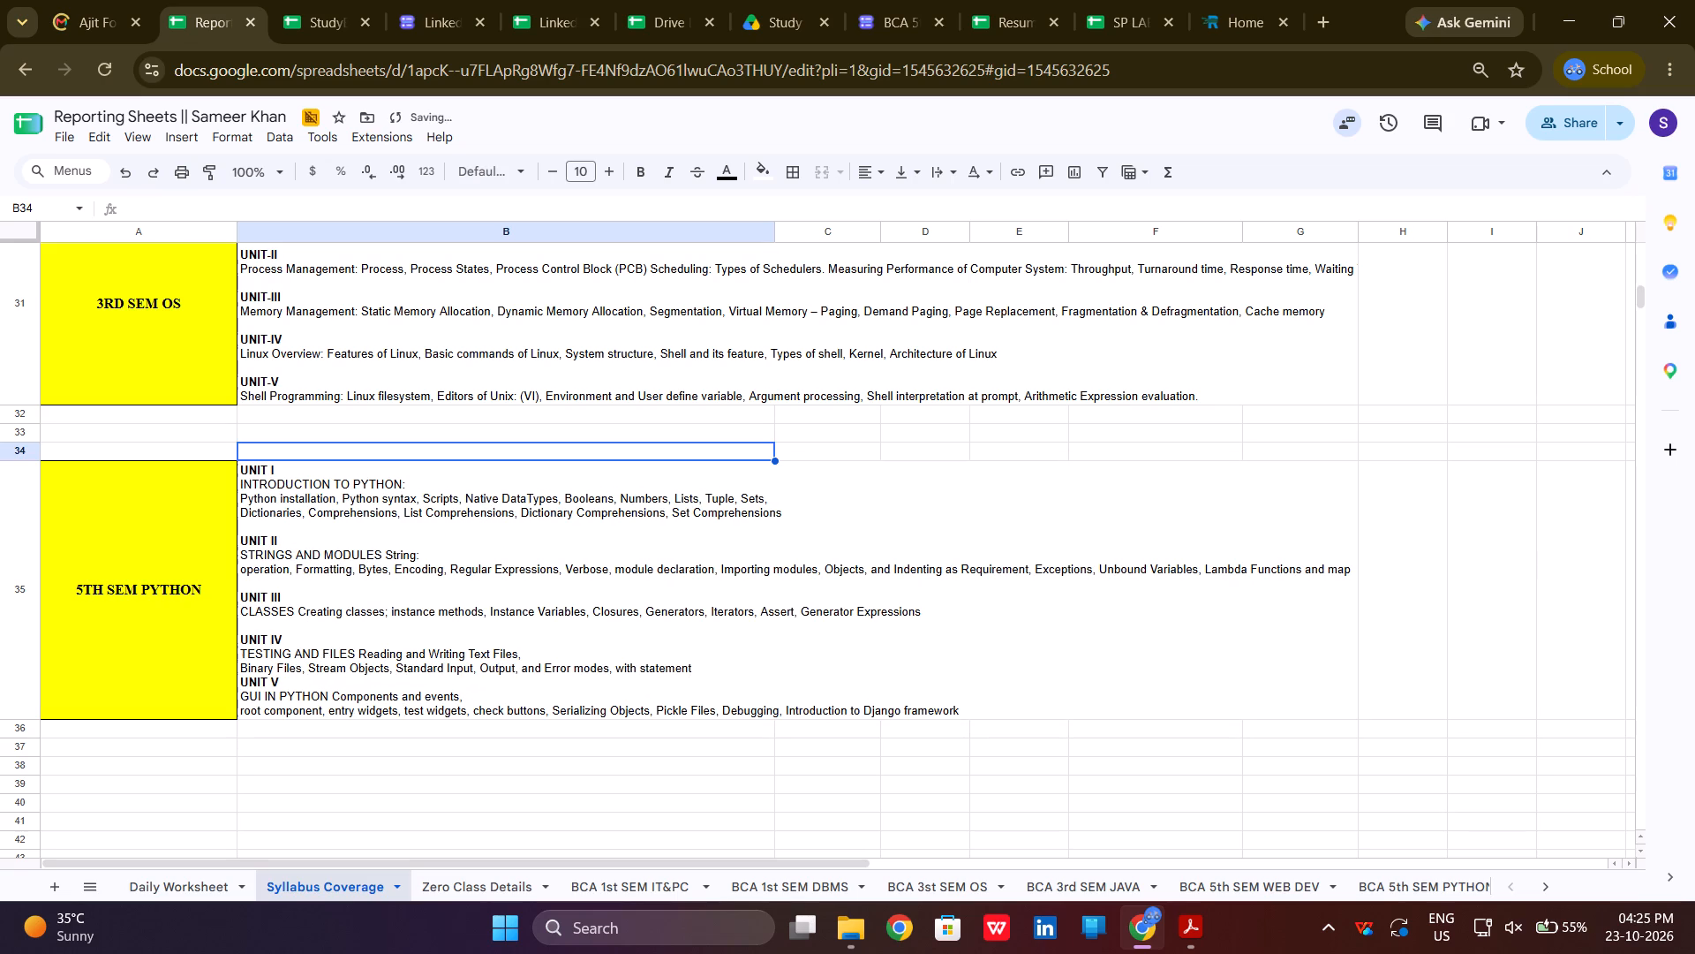
{"action": "double_click", "coordinate": [695, 634]}
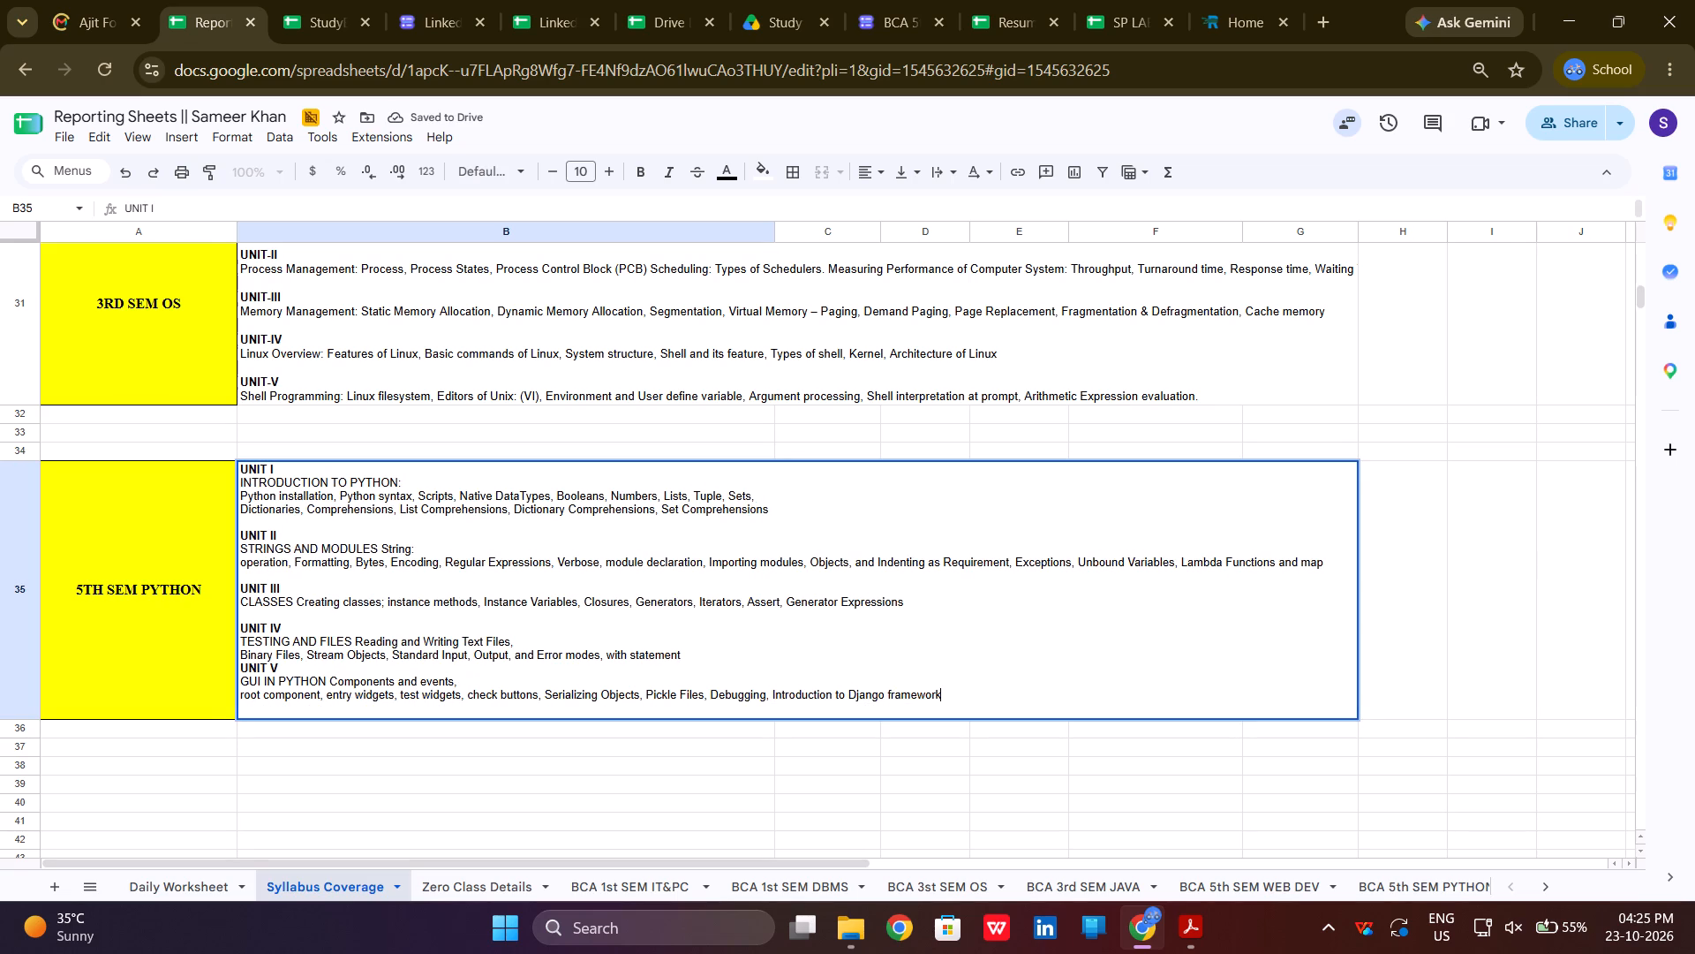
{"action": "left_click", "coordinate": [659, 674]}
{"action": "left_click", "coordinate": [702, 651]}
{"action": "key", "text": "ctrl+shift+Return"}
{"action": "key", "text": "ctrl+shift+Return"}
{"action": "key", "text": "ctrl+shift+Return"}
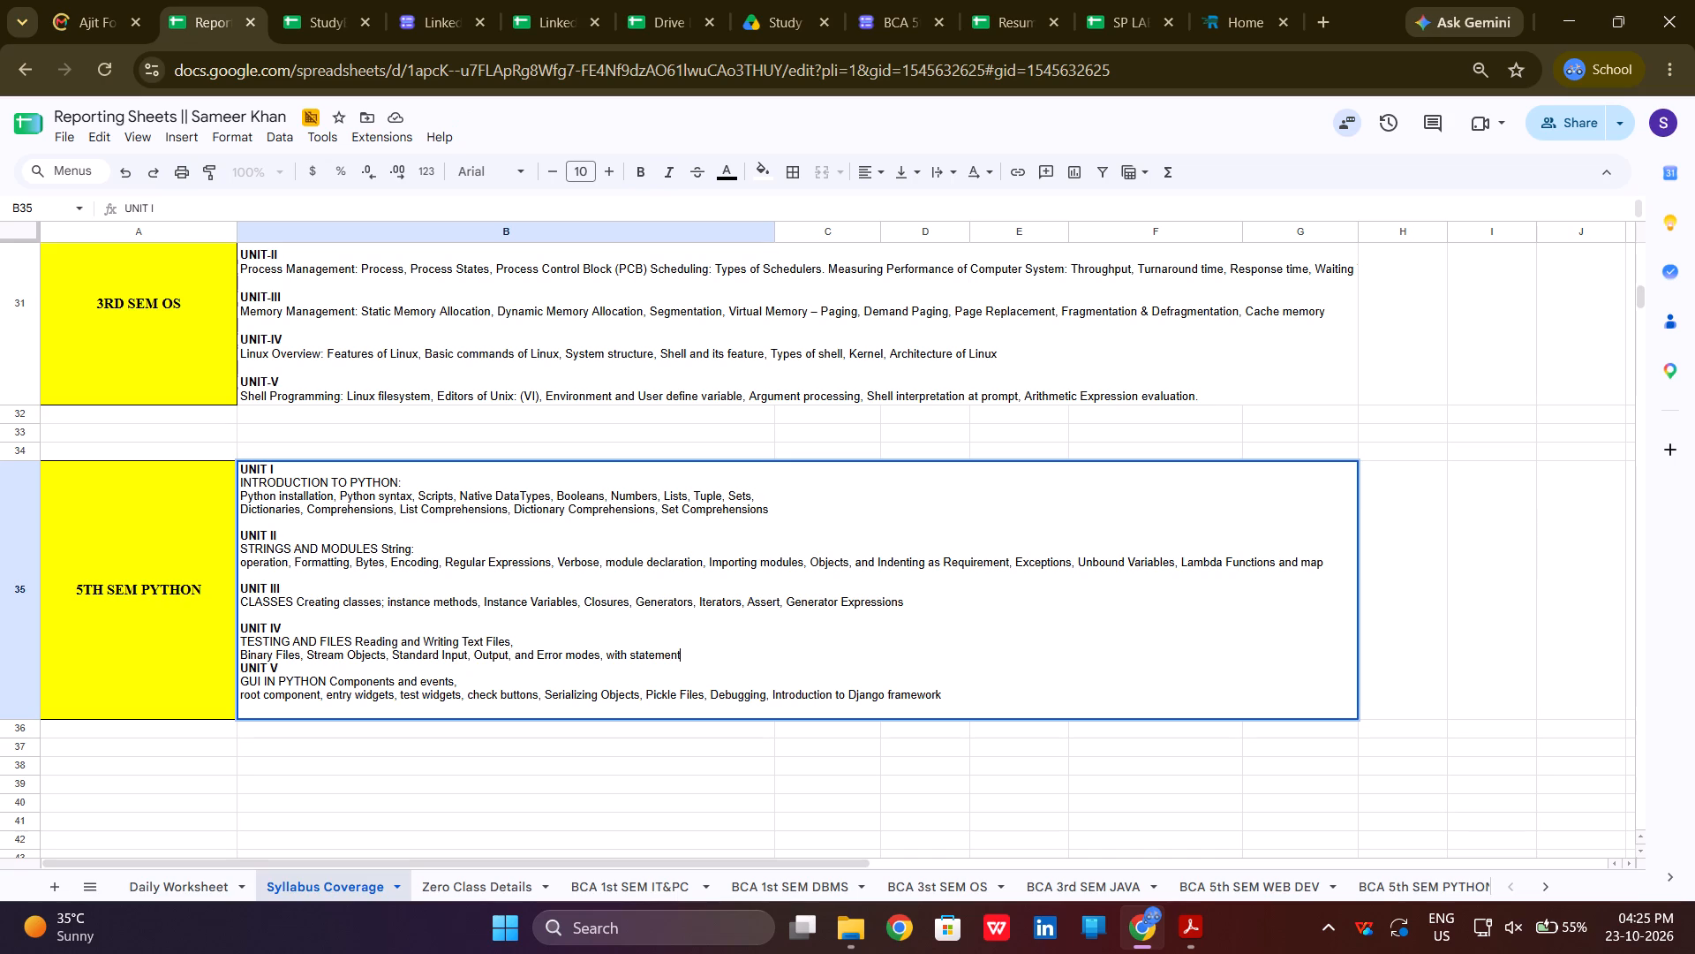
{"action": "key", "text": "ctrl+shift+Return"}
{"action": "key", "text": "ctrl+Return"}
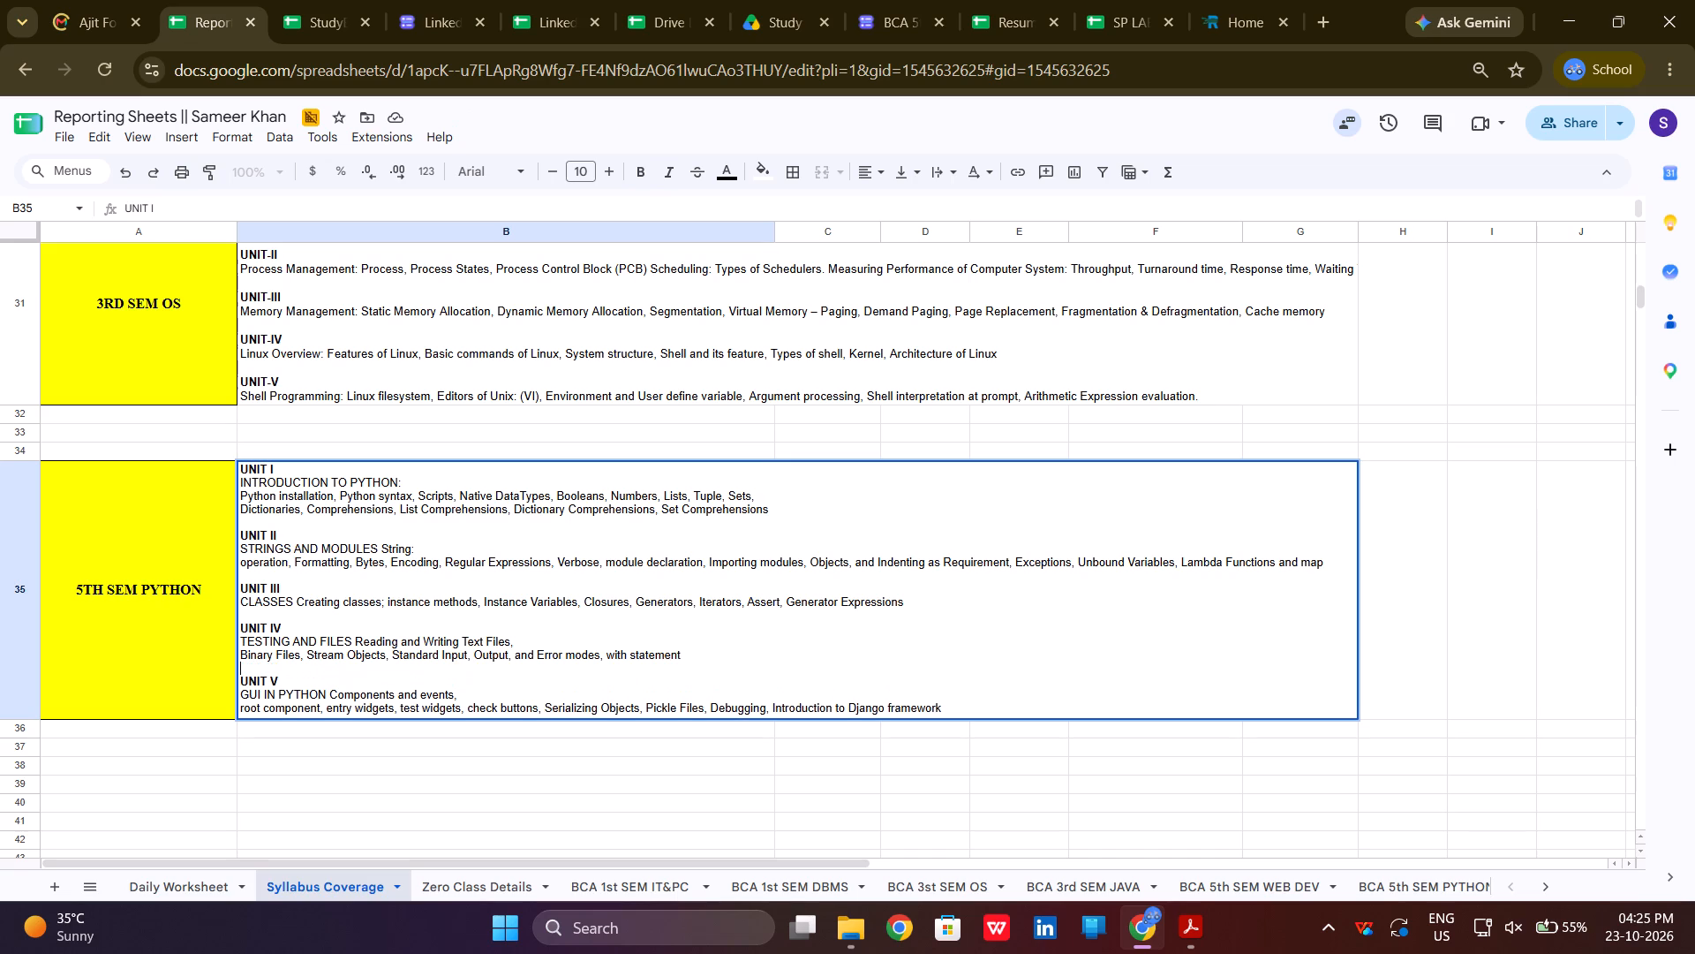
{"action": "scroll", "coordinate": [576, 613], "scroll_direction": "up", "scroll_amount": 1}
{"action": "scroll", "coordinate": [458, 336], "scroll_direction": "up", "scroll_amount": 1}
{"action": "left_click", "coordinate": [428, 368]}
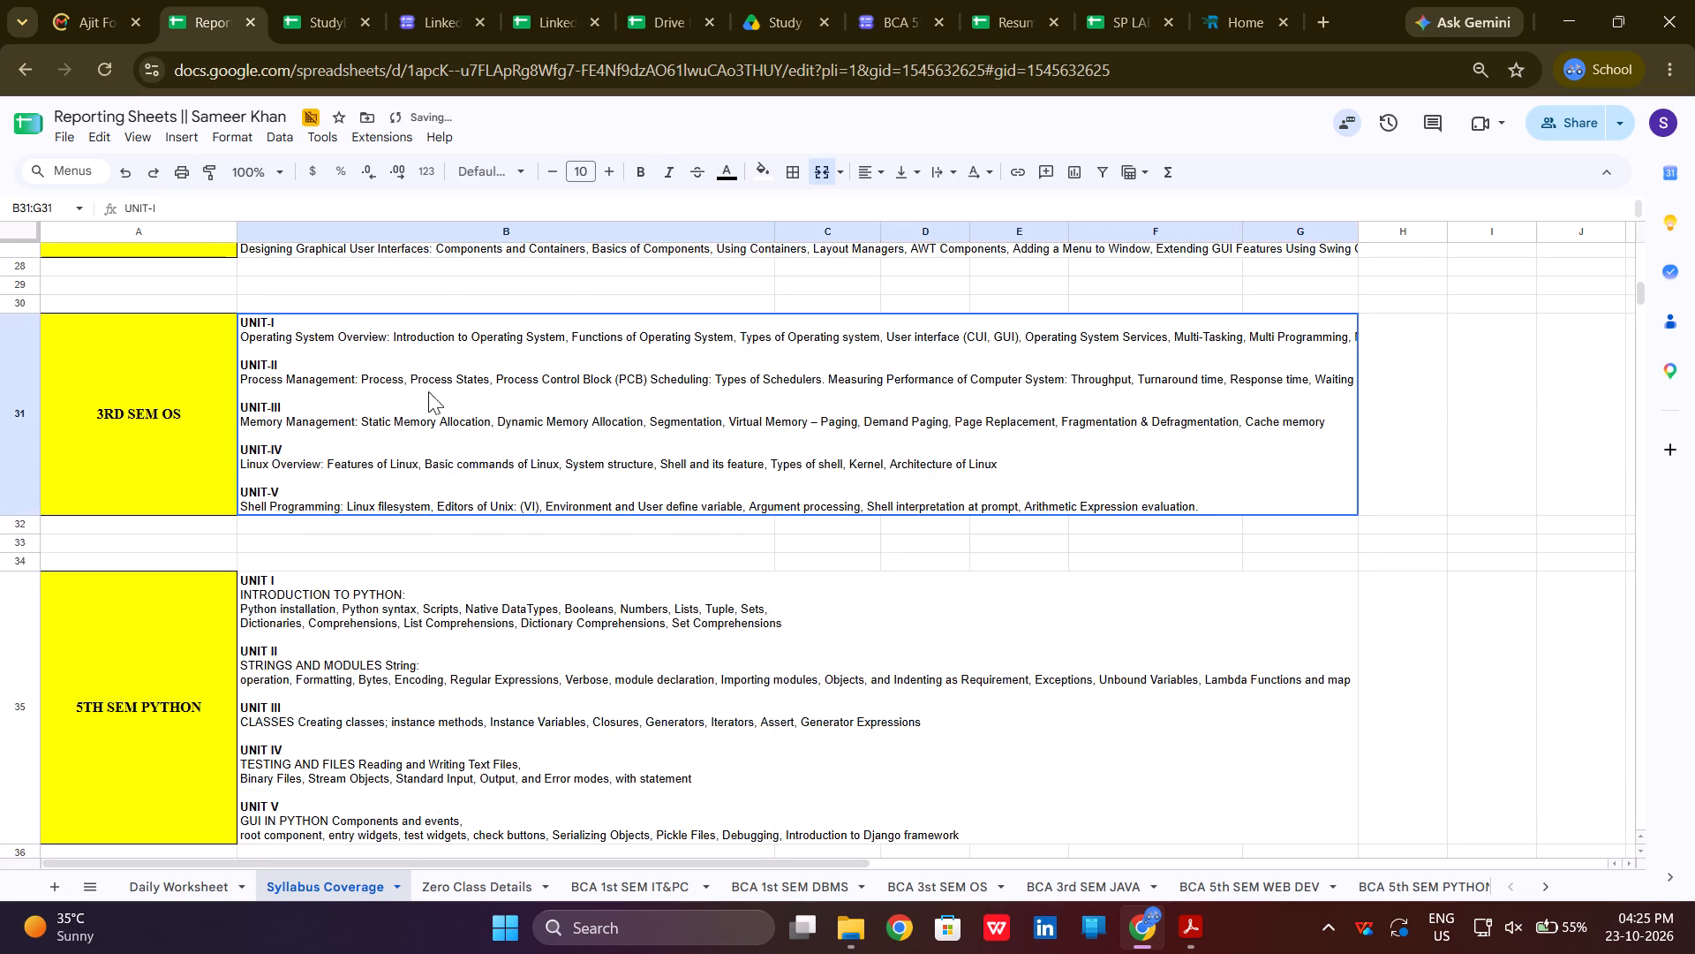
Merge B35 through G35 so the 5TH SEM PYTHON syllabus spans columns B to G.
{"action": "scroll", "coordinate": [487, 511], "scroll_direction": "down", "scroll_amount": 2}
{"action": "left_click", "coordinate": [516, 566]}
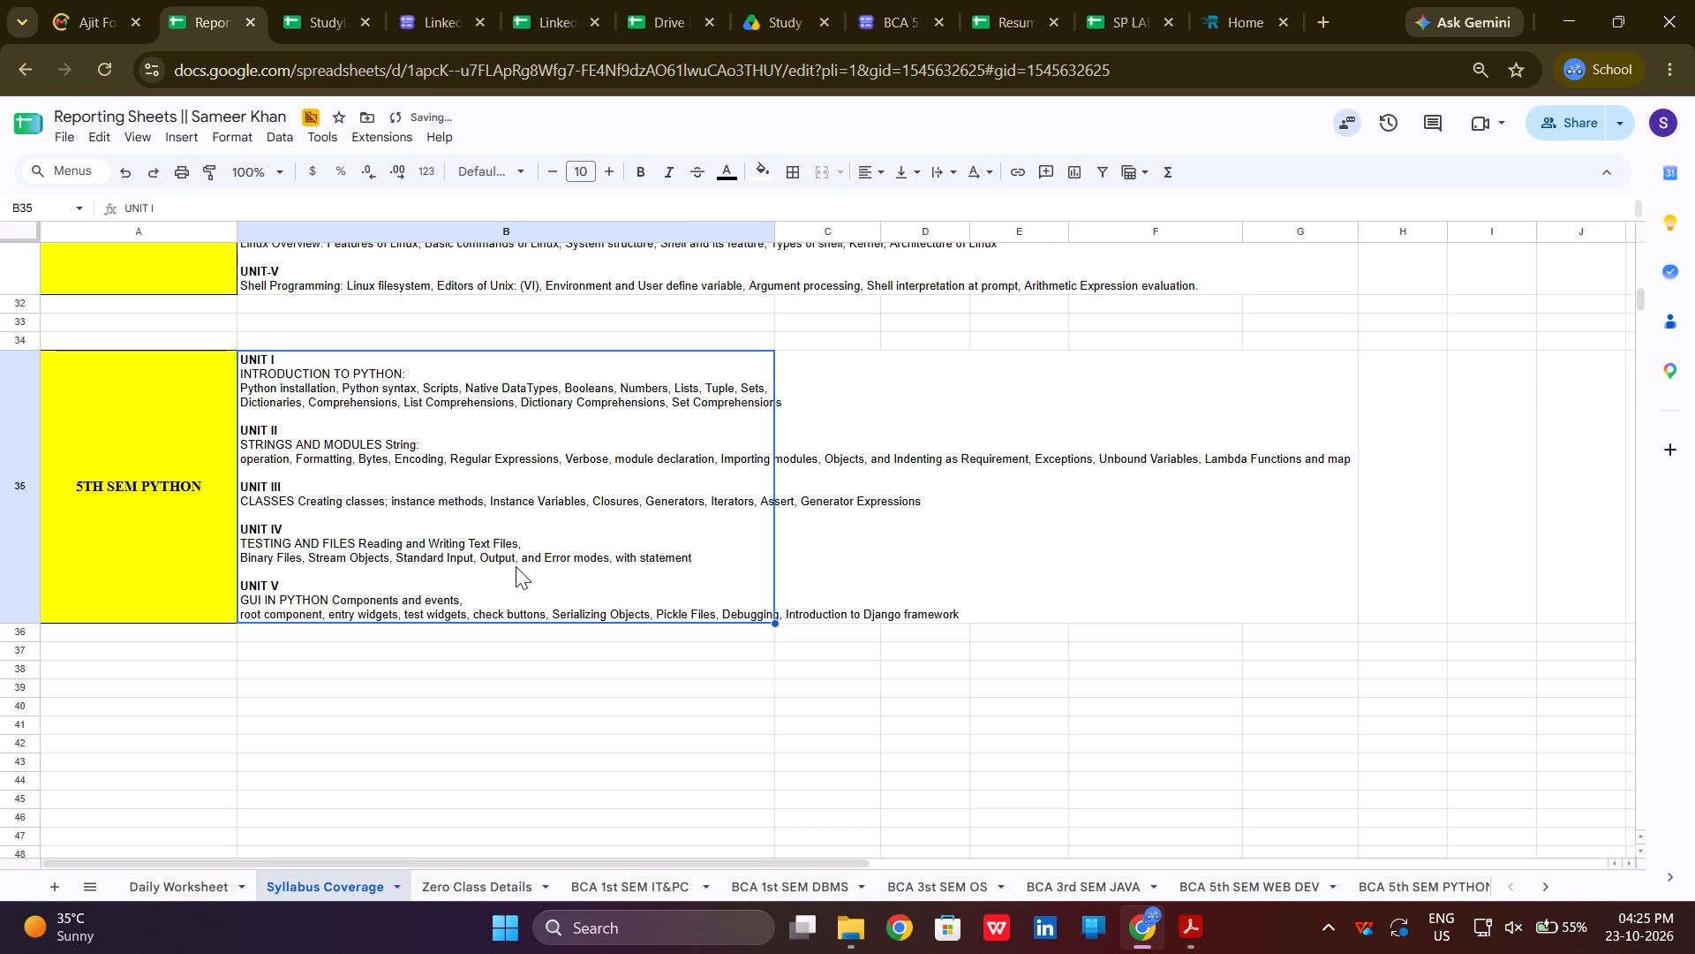
{"action": "left_click", "coordinate": [585, 678]}
{"action": "left_click", "coordinate": [547, 503]}
{"action": "left_click_drag", "start_coordinate": [712, 368], "coordinate": [1280, 368]}
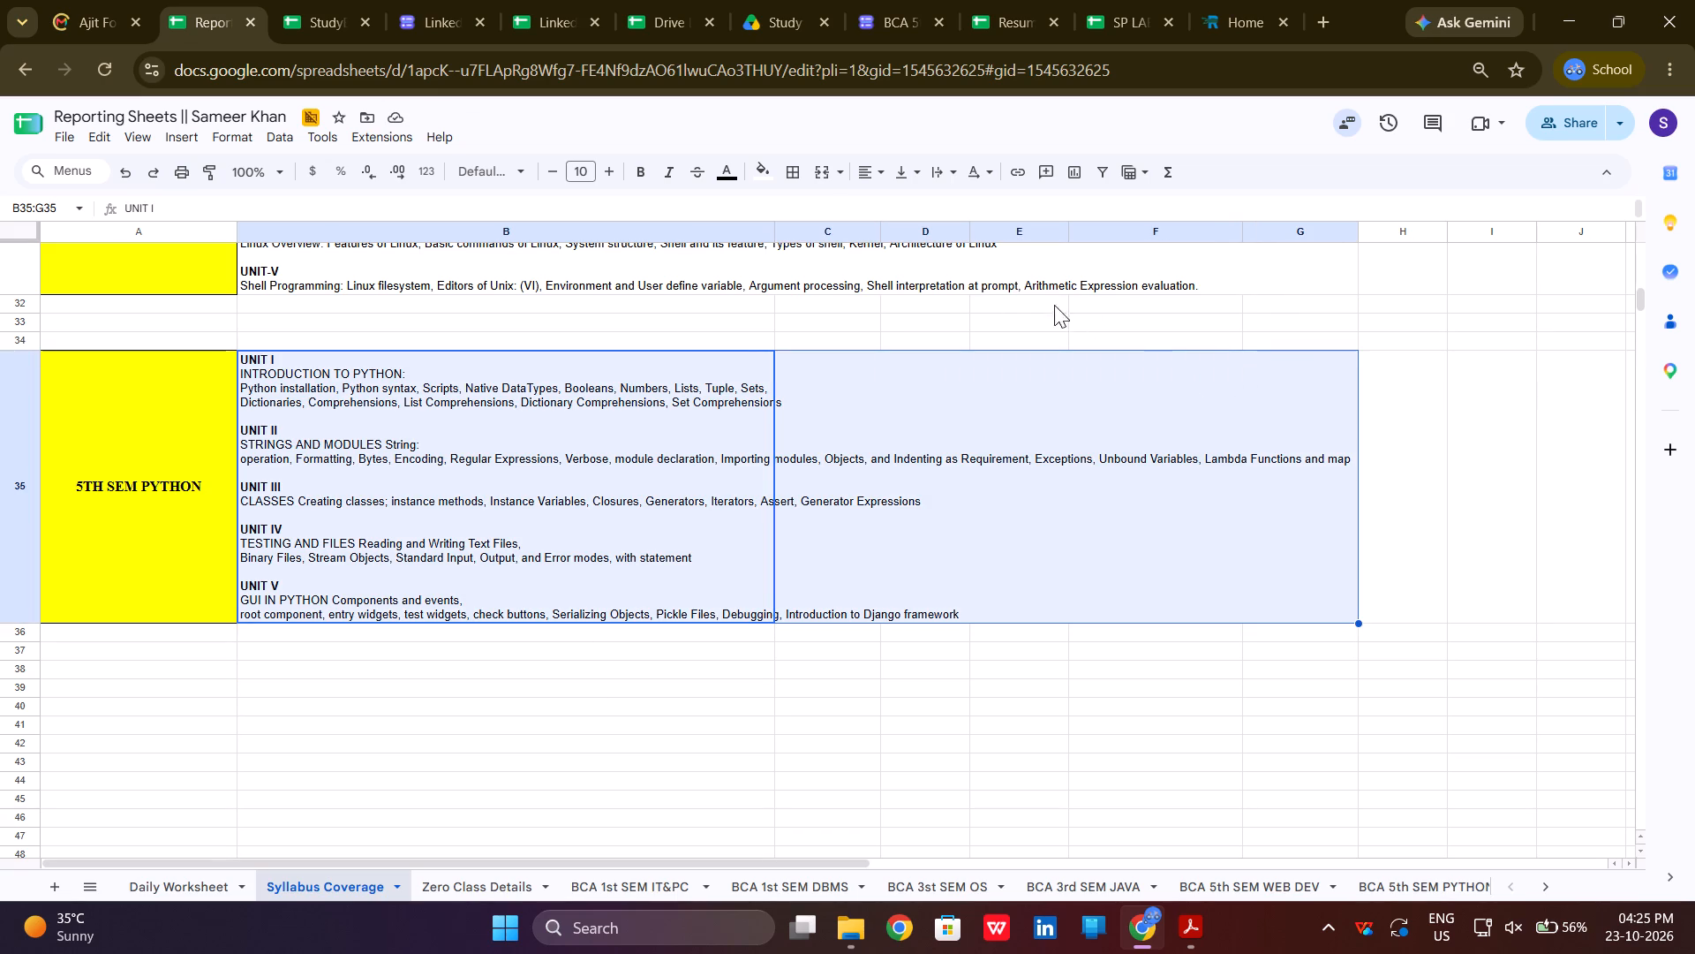
{"action": "left_click", "coordinate": [824, 174]}
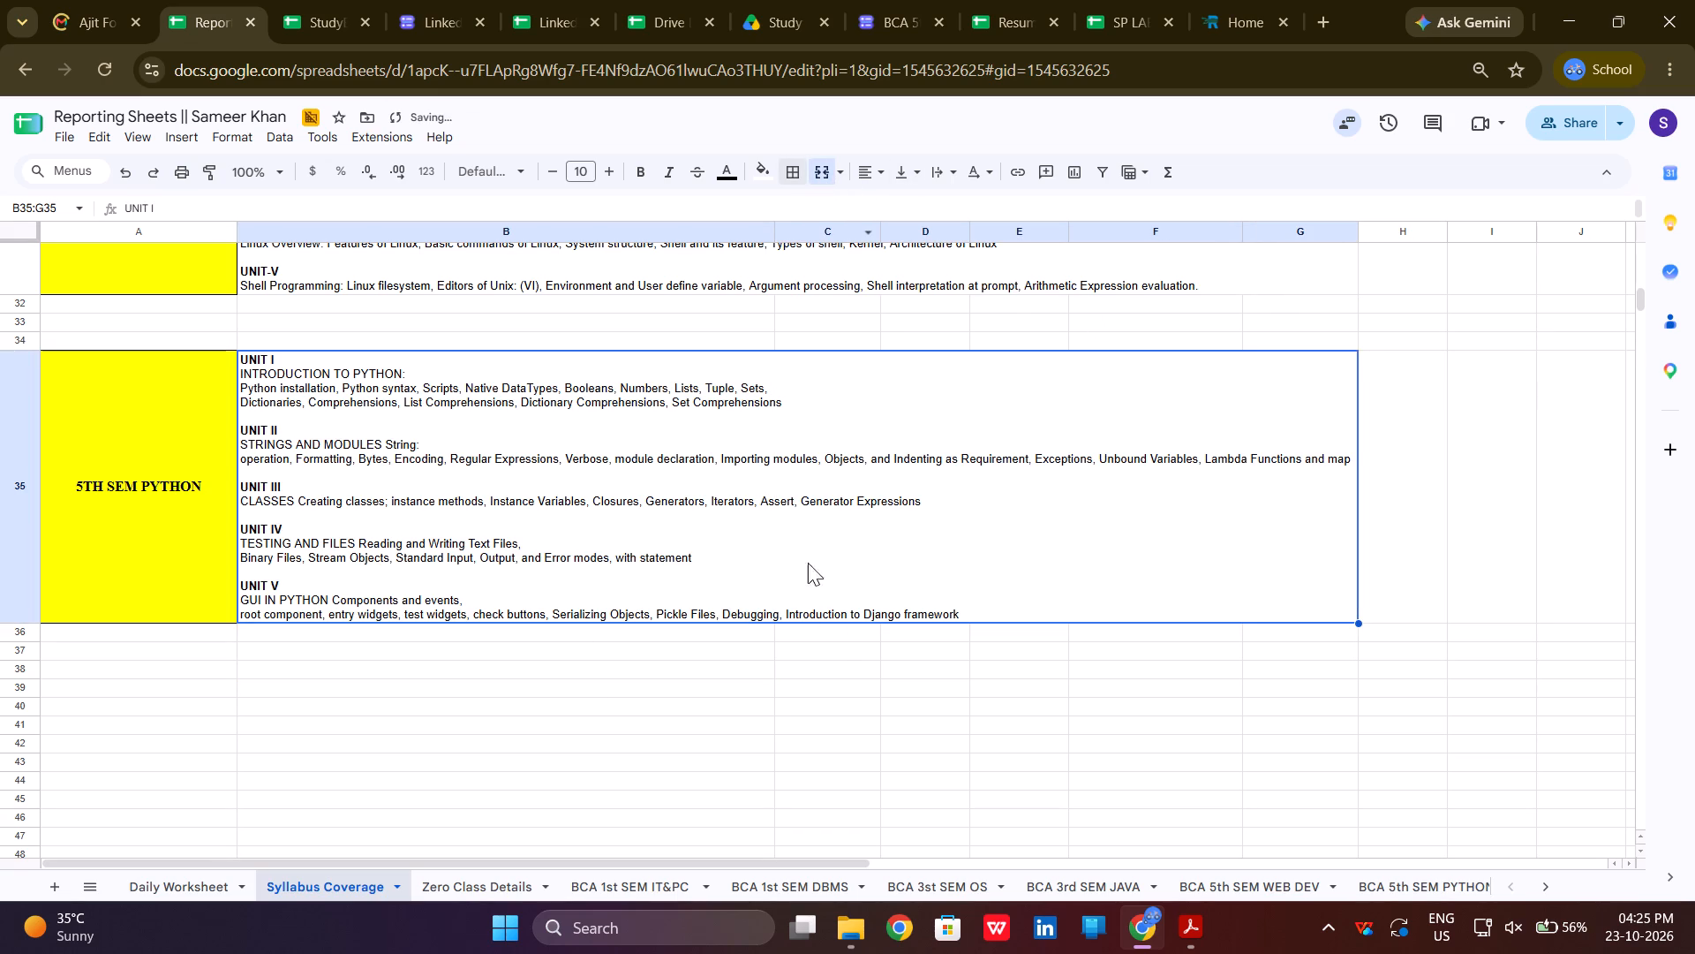
{"action": "left_click", "coordinate": [834, 632]}
Review the earlier COMPLETE SYLLABUS entries, opening the 1ST SEM IT&PC syllabus text to examine its full content.
{"action": "scroll", "coordinate": [893, 609], "scroll_direction": "up", "scroll_amount": 3}
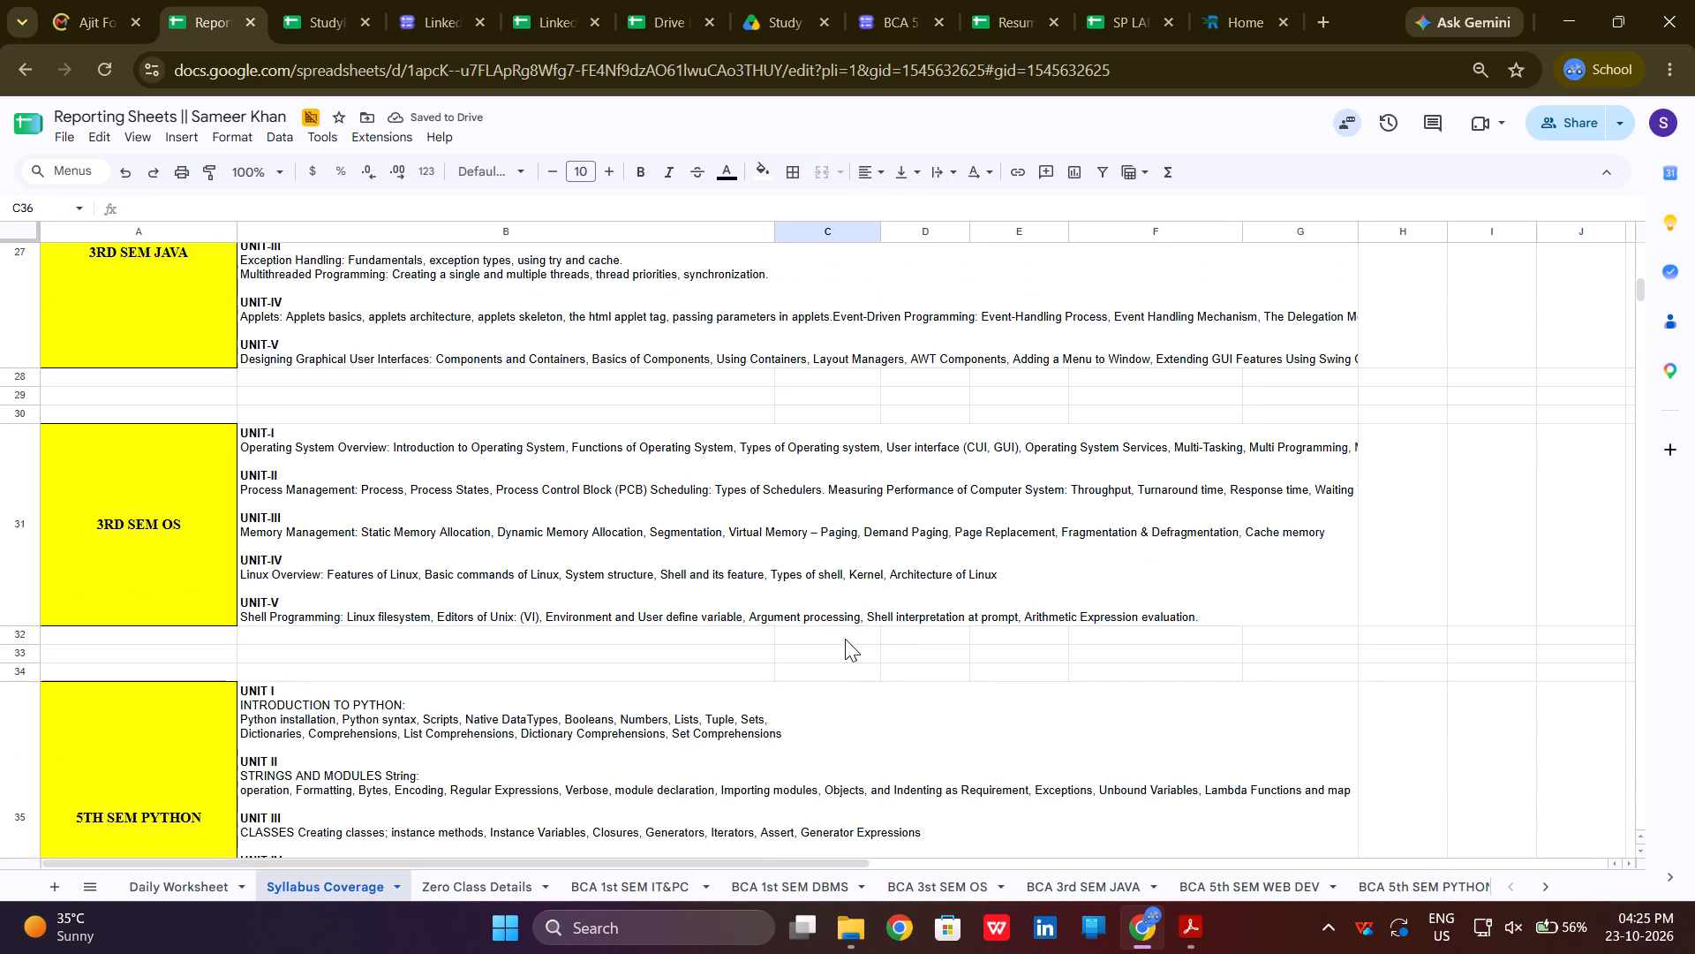
{"action": "scroll", "coordinate": [821, 651], "scroll_direction": "up", "scroll_amount": 4}
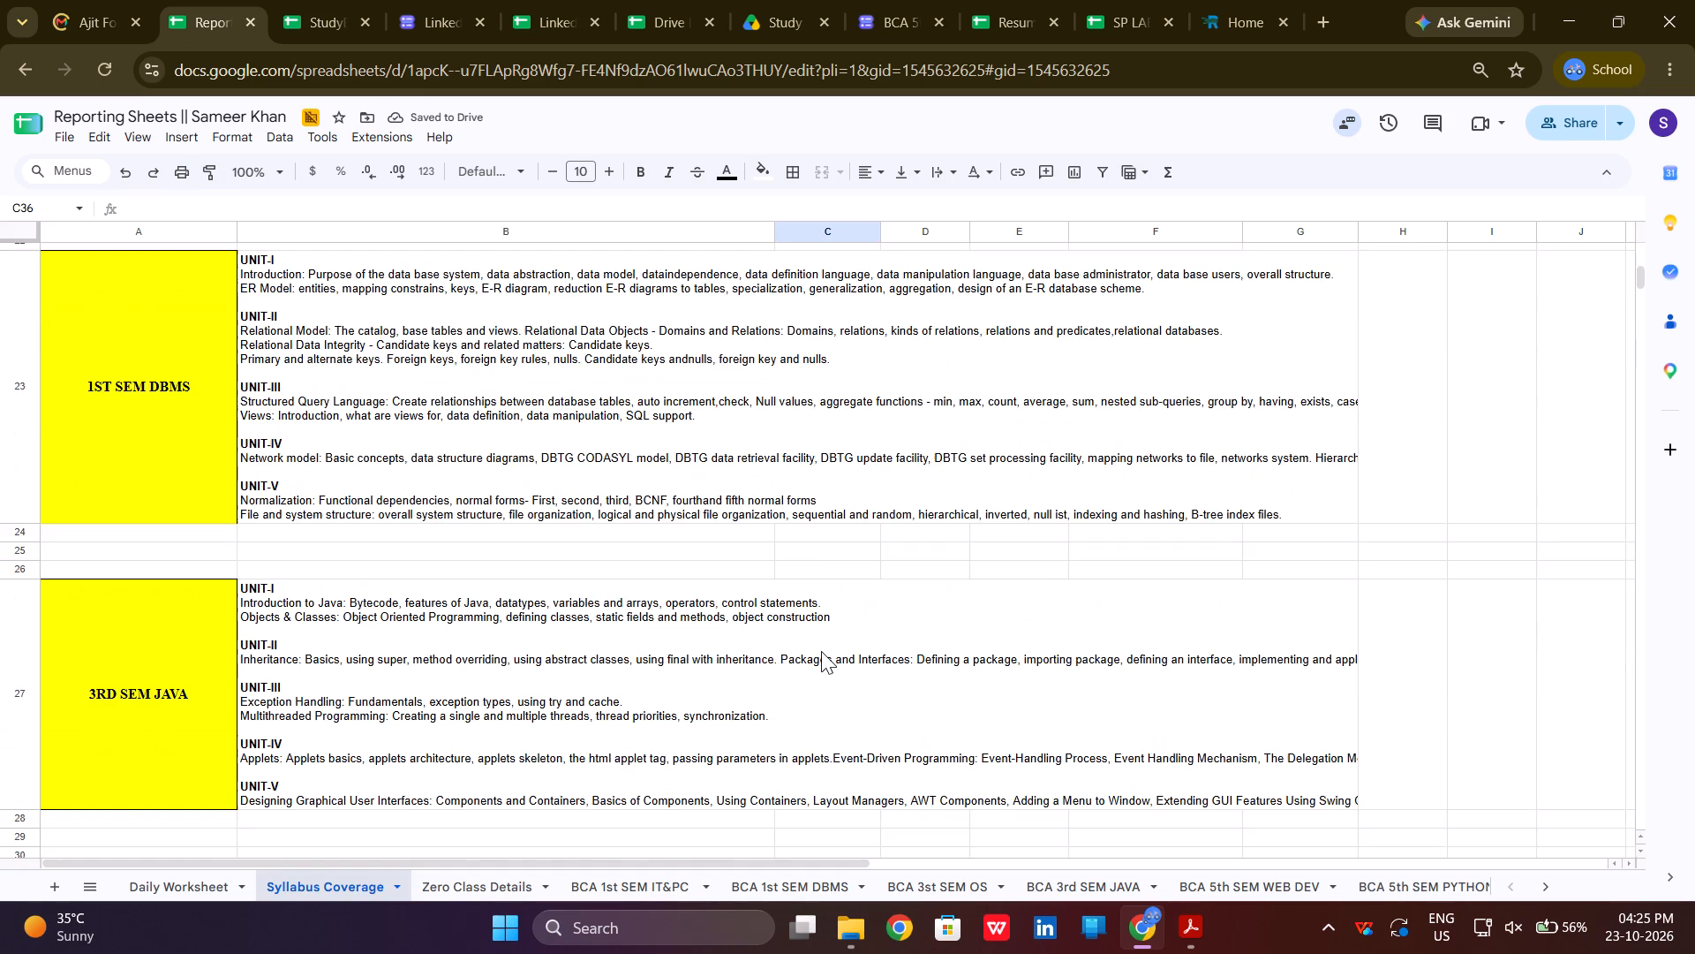
{"action": "scroll", "coordinate": [821, 651], "scroll_direction": "up", "scroll_amount": 5}
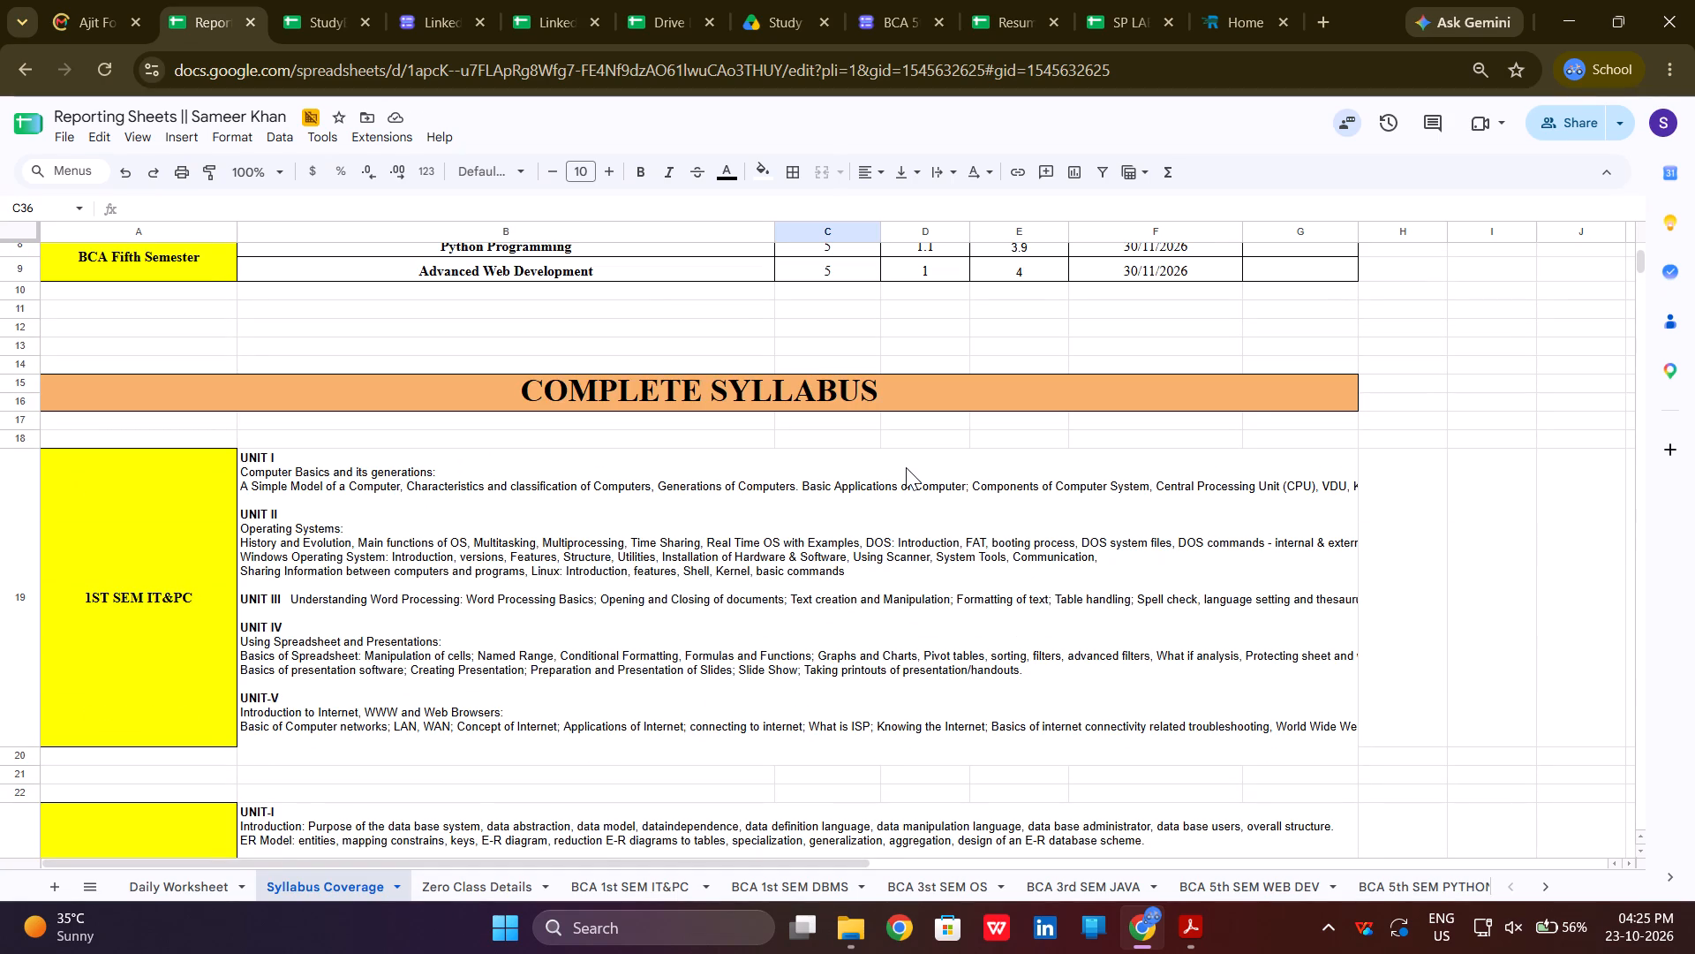
{"action": "left_click", "coordinate": [906, 467]}
{"action": "double_click", "coordinate": [997, 481]}
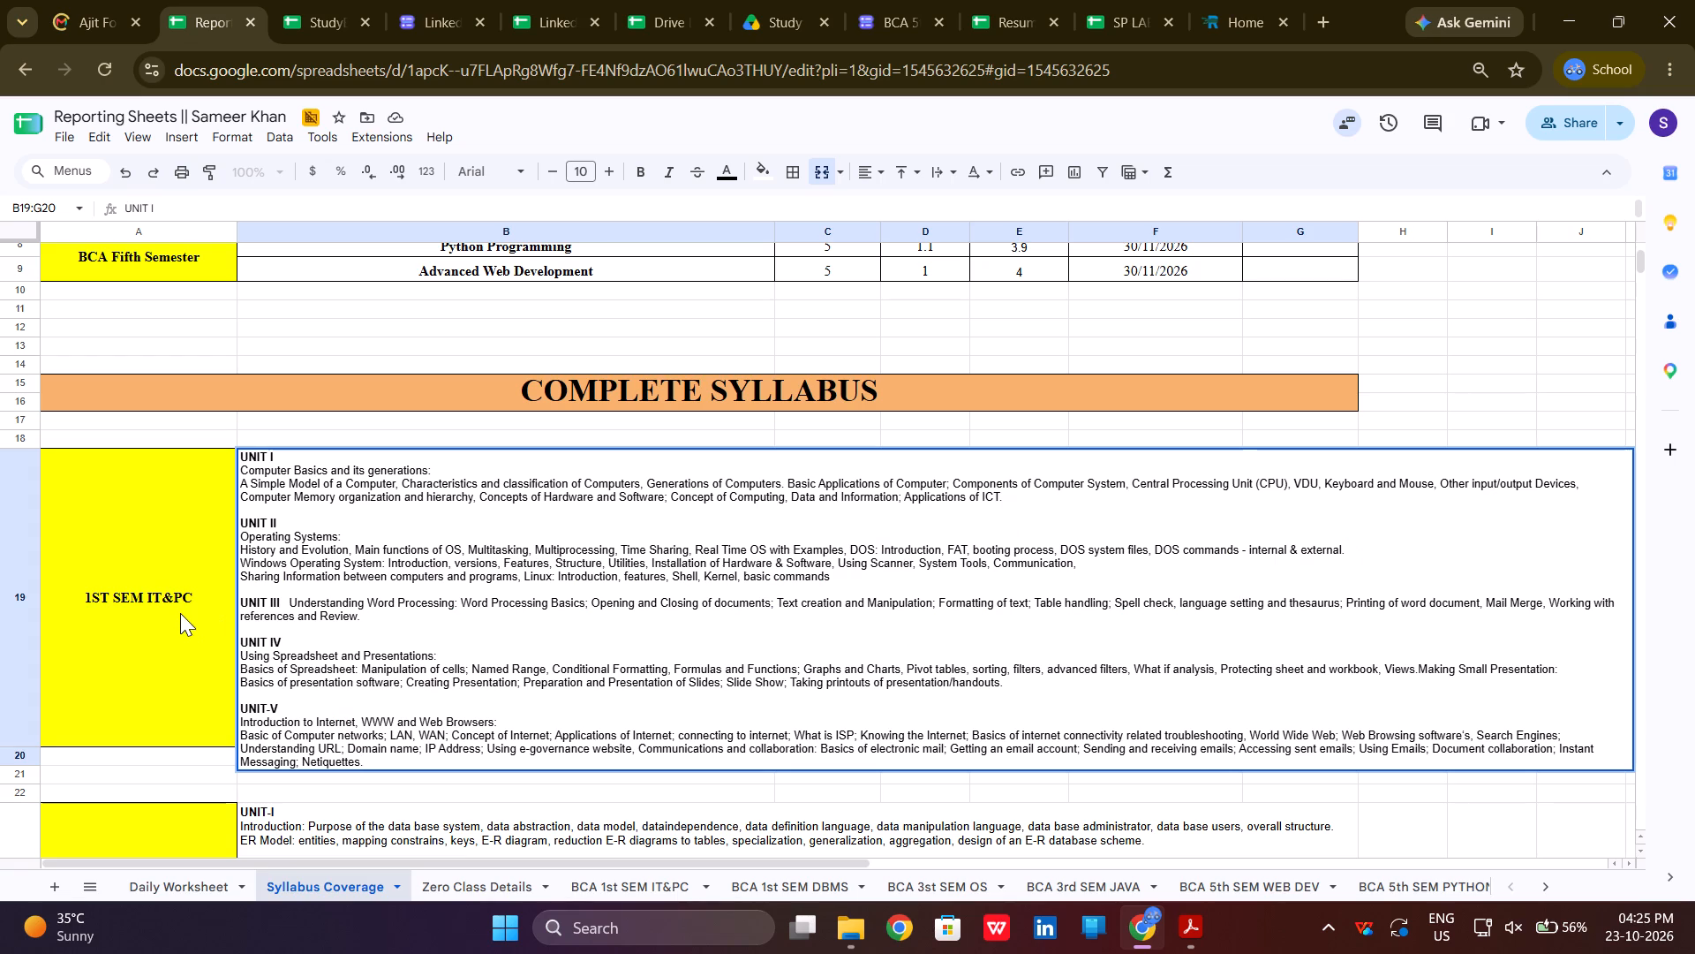
{"action": "left_click", "coordinate": [180, 613]}
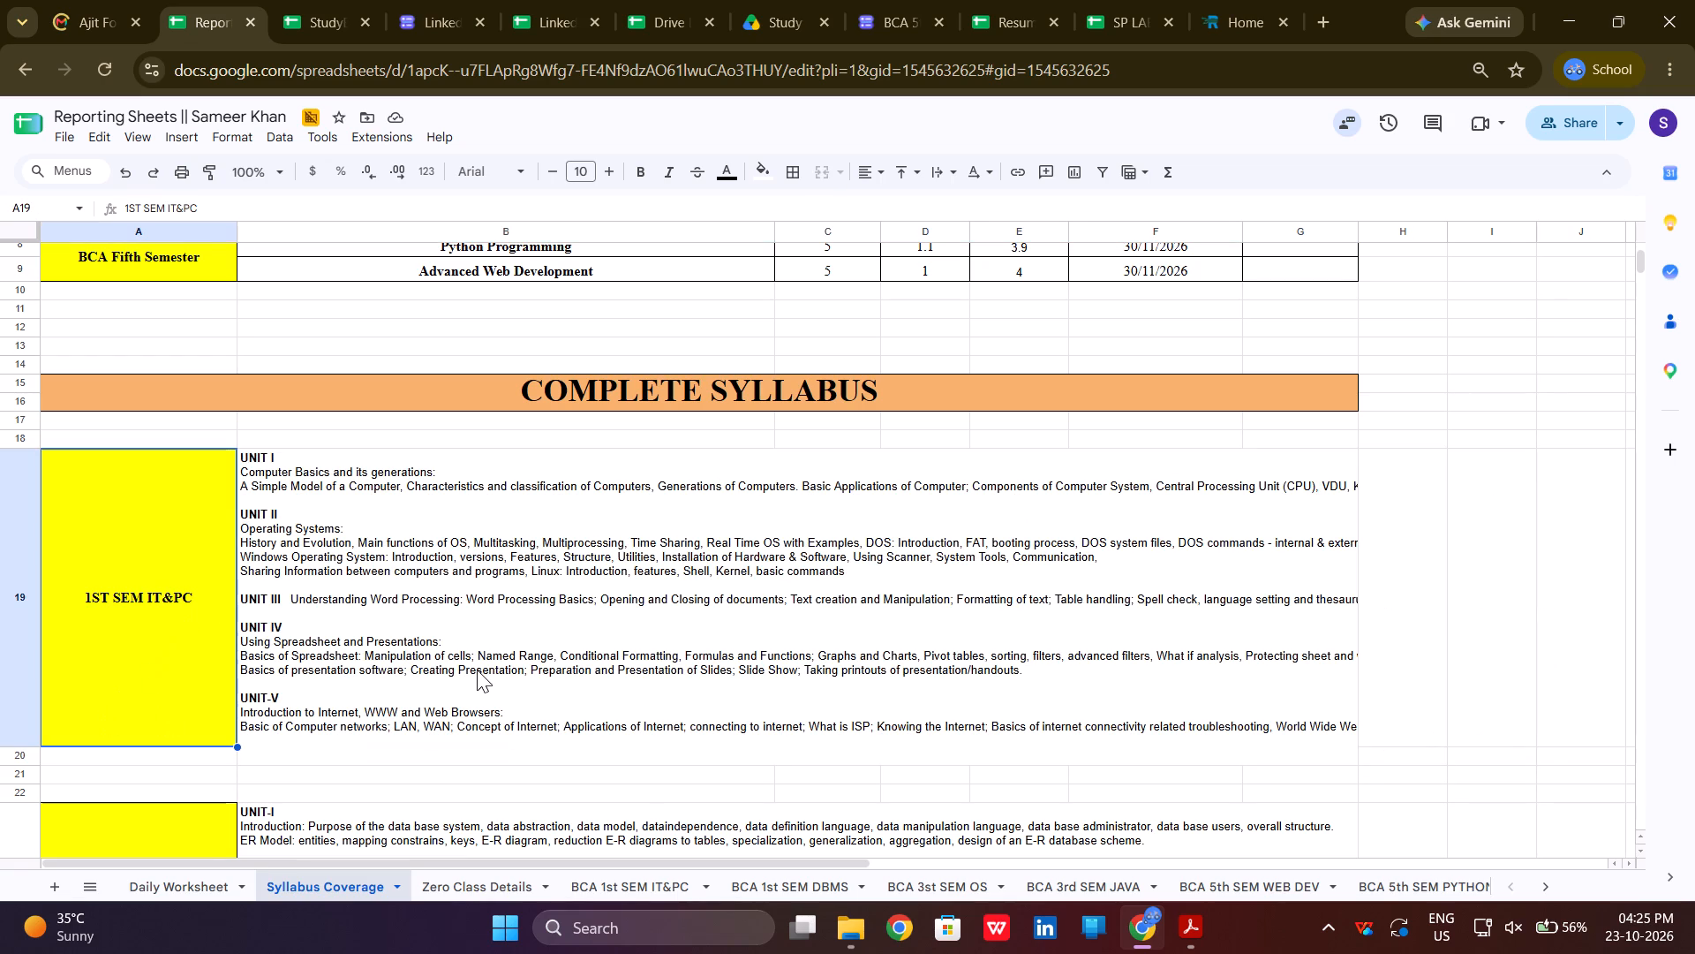
{"action": "double_click", "coordinate": [477, 670]}
{"action": "left_click", "coordinate": [154, 637]}
{"action": "double_click", "coordinate": [536, 656]}
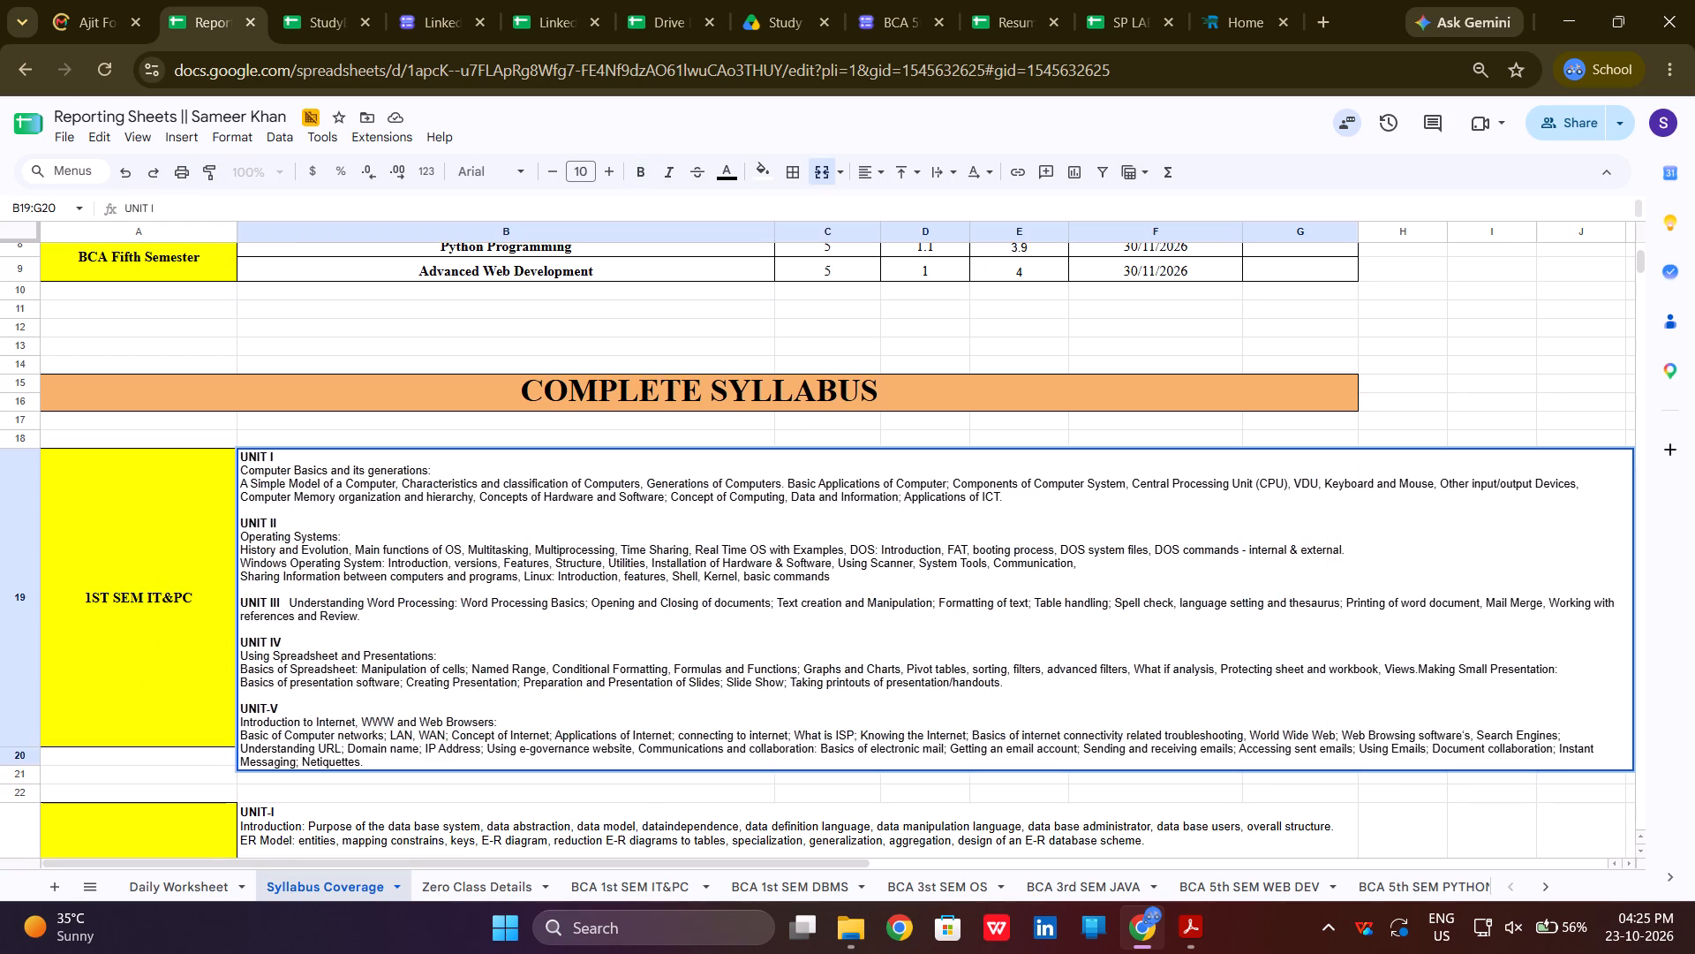
{"action": "left_click", "coordinate": [139, 652]}
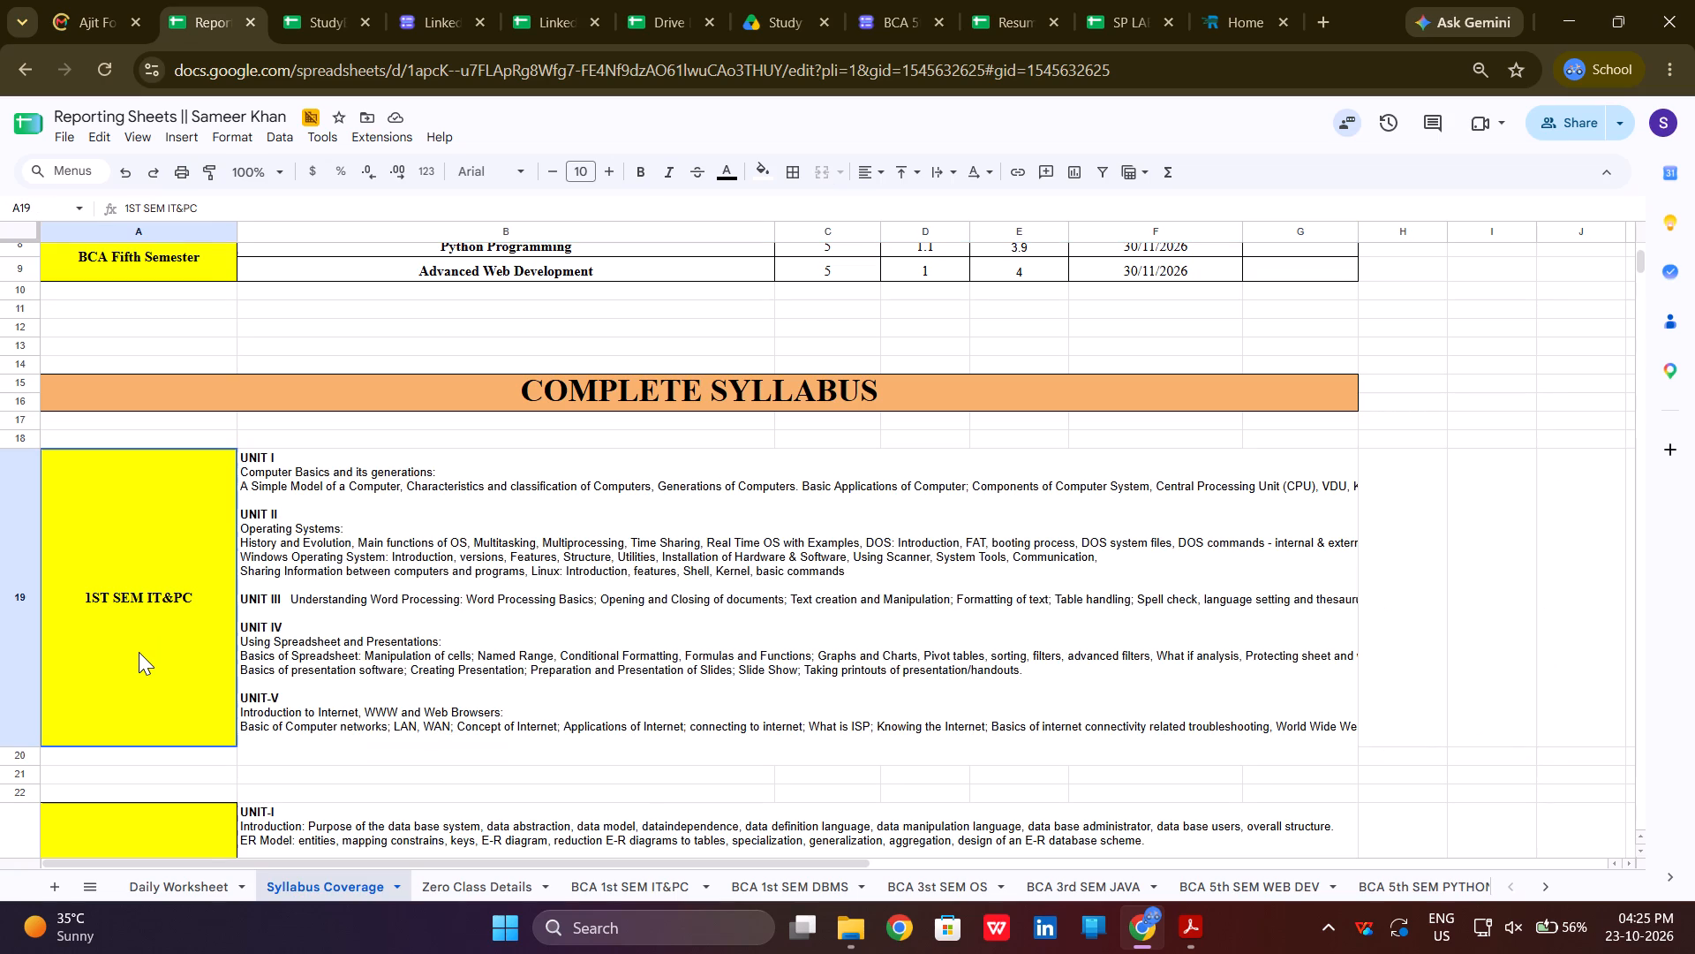
Copy the 5TH SEM PYTHON label cell A35 into A39.
{"action": "scroll", "coordinate": [787, 673], "scroll_direction": "down", "scroll_amount": 2}
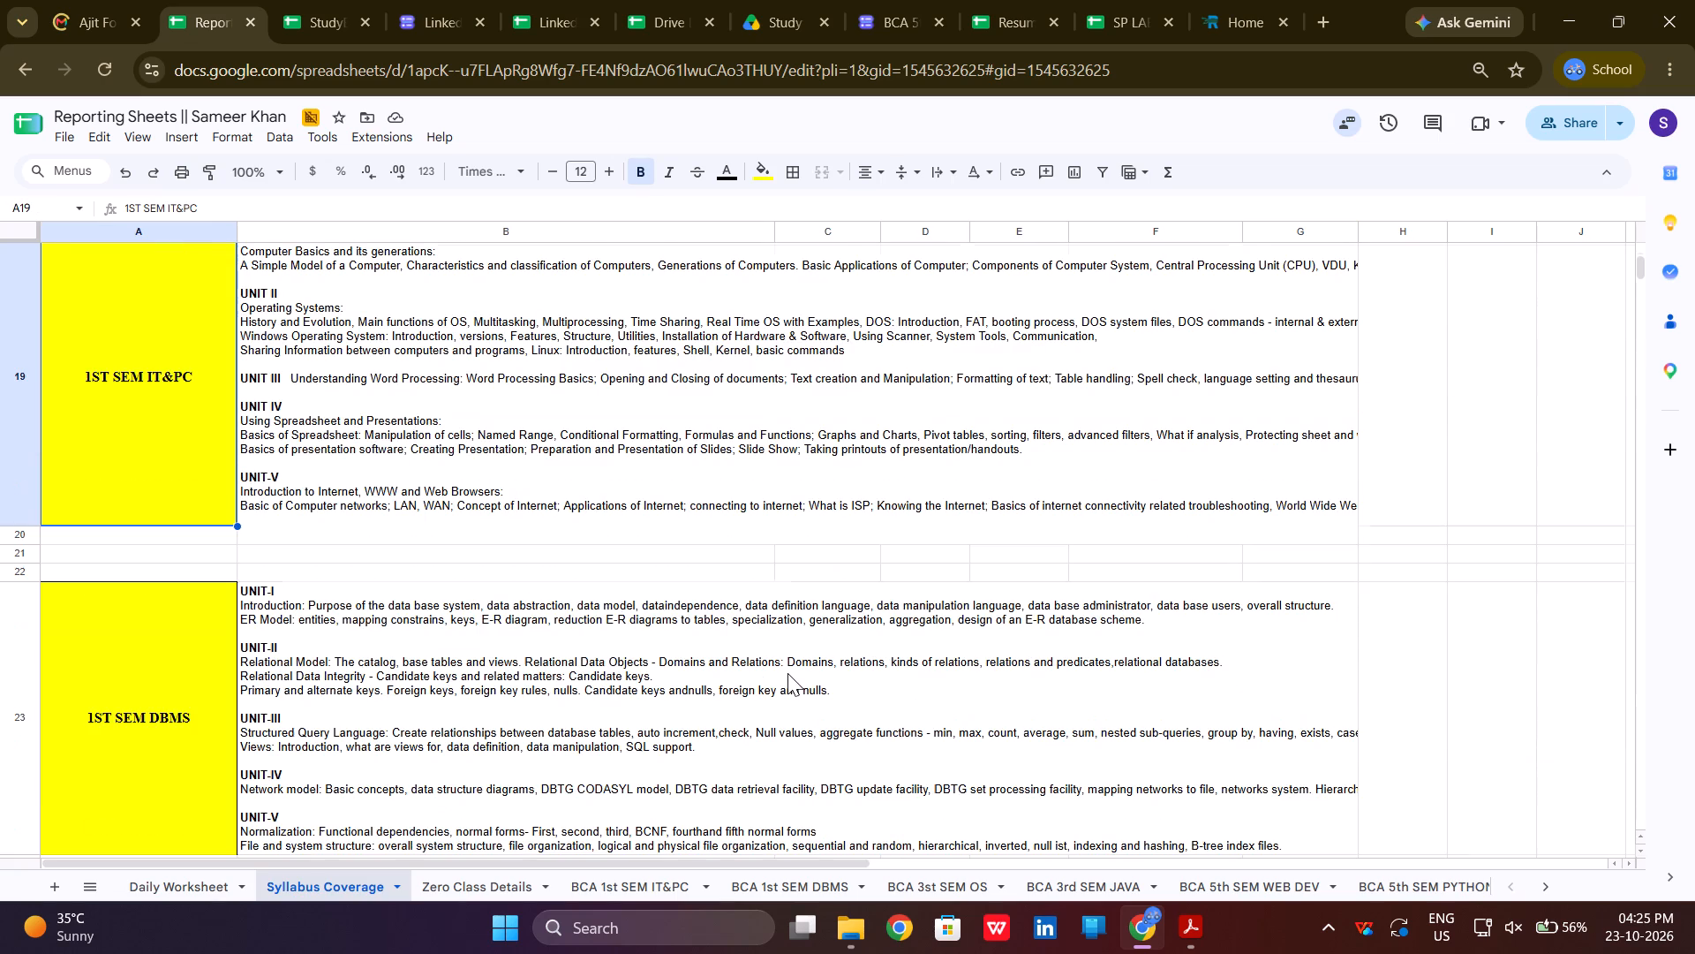
{"action": "scroll", "coordinate": [787, 673], "scroll_direction": "down", "scroll_amount": 7}
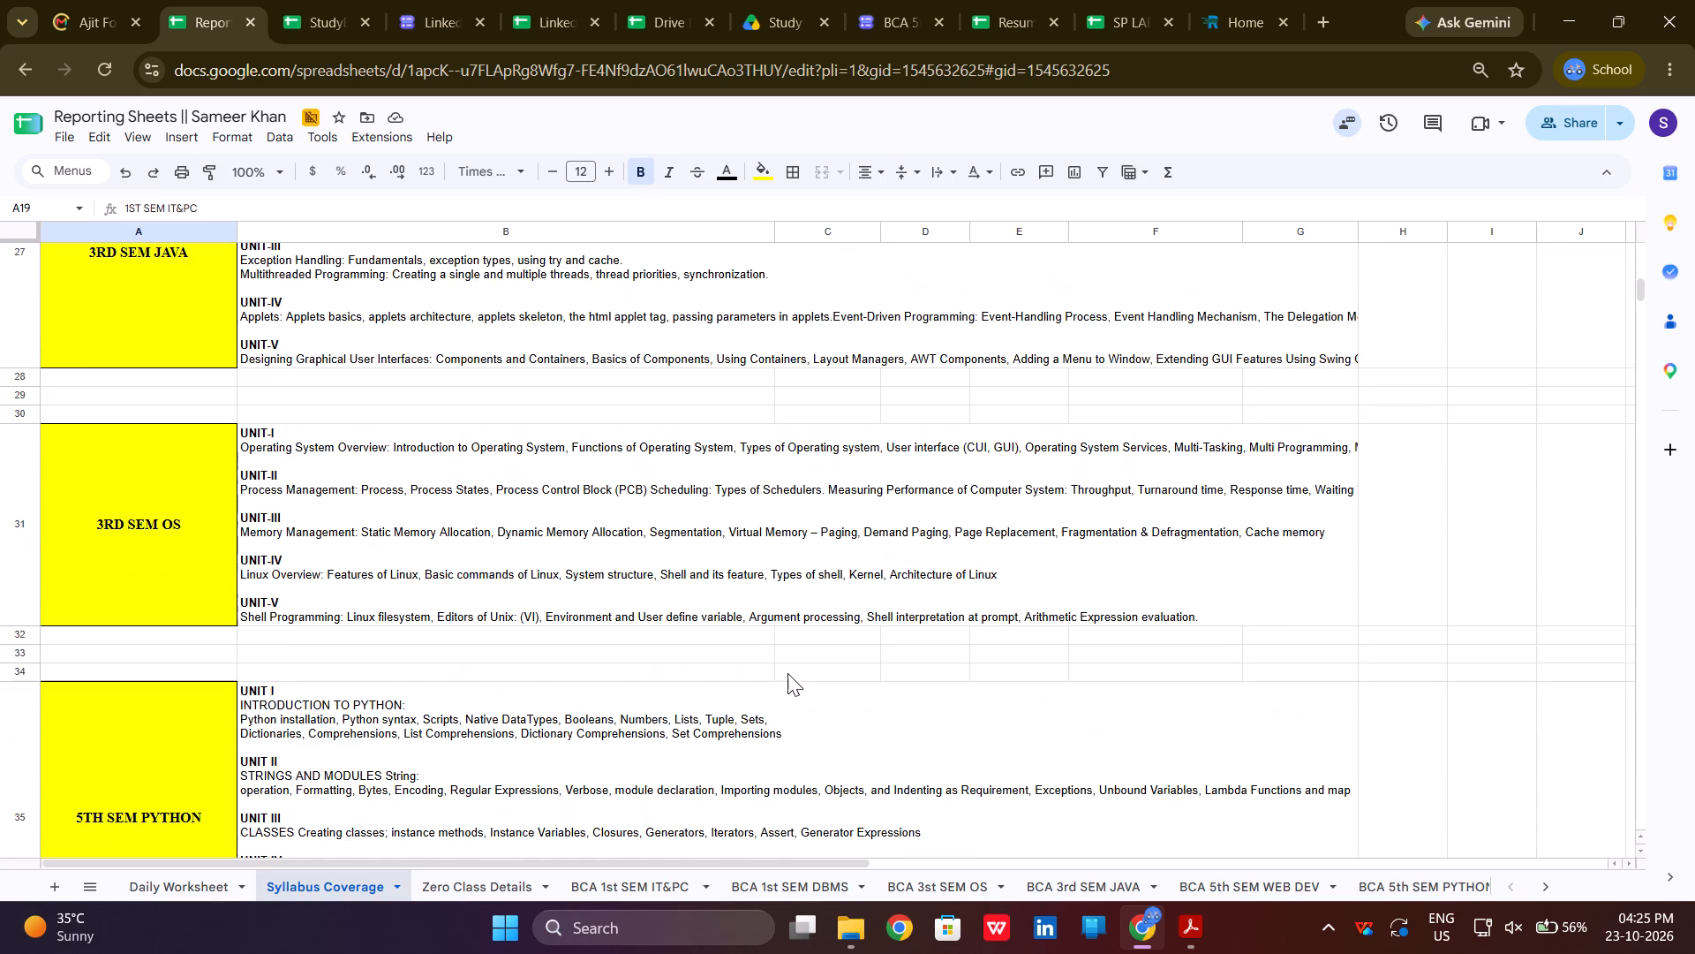
{"action": "scroll", "coordinate": [787, 673], "scroll_direction": "down", "scroll_amount": 5}
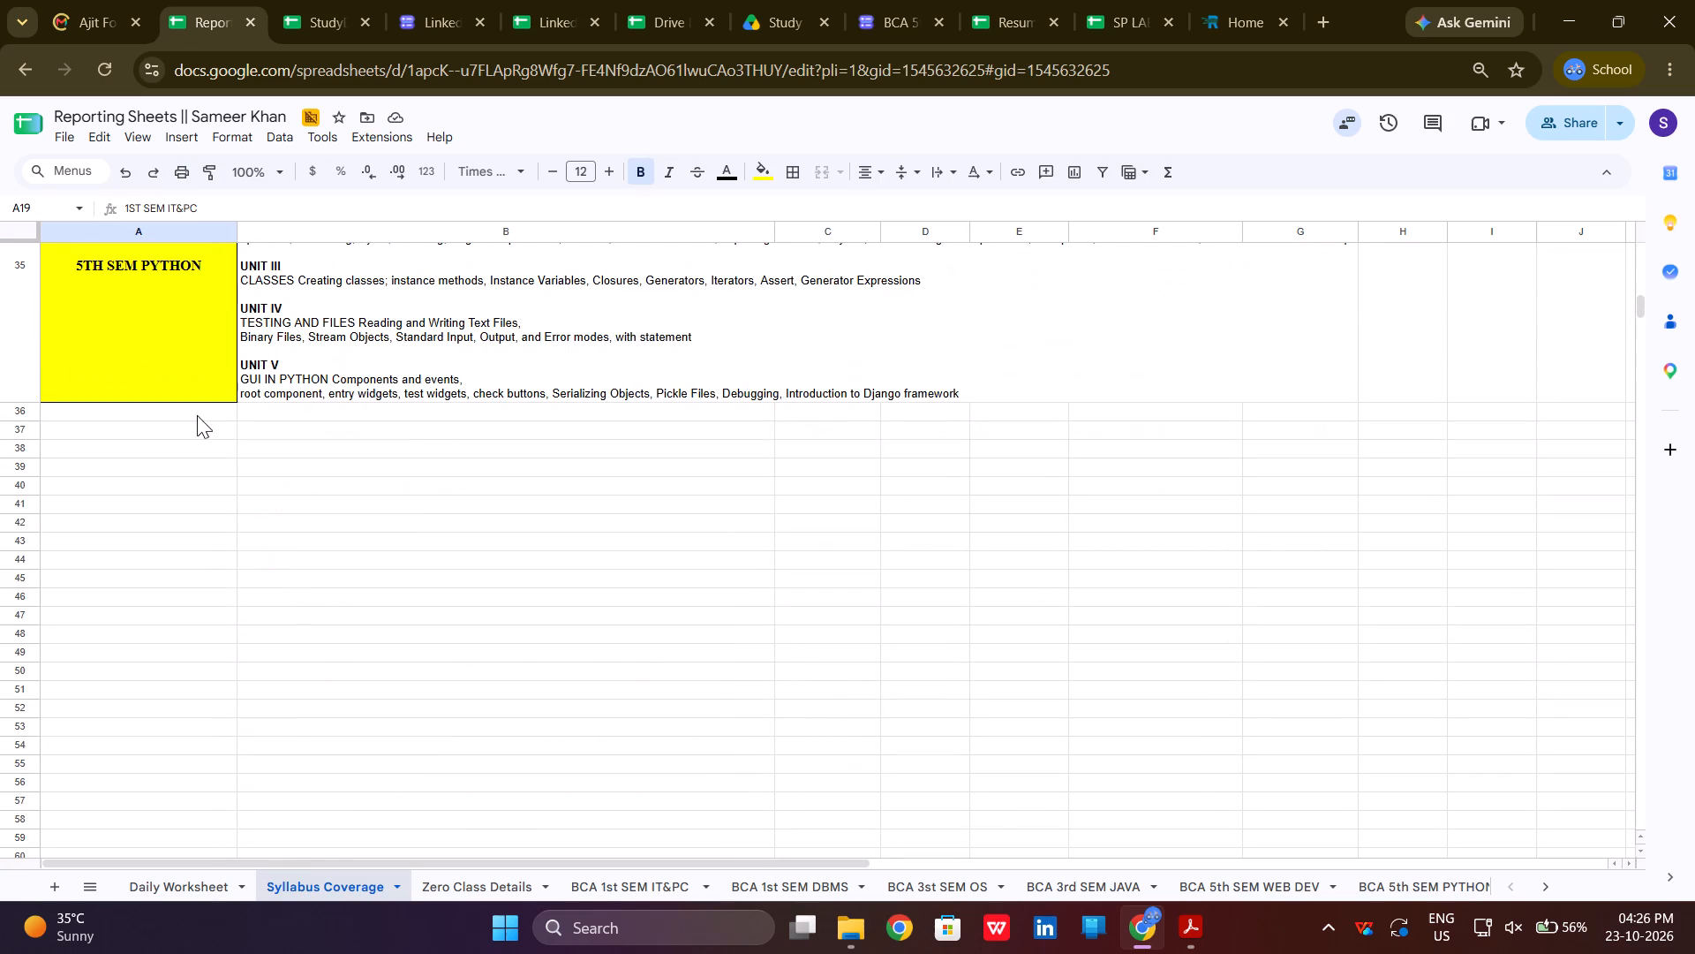
{"action": "left_click", "coordinate": [171, 363]}
{"action": "key", "text": "ctrl+c"}
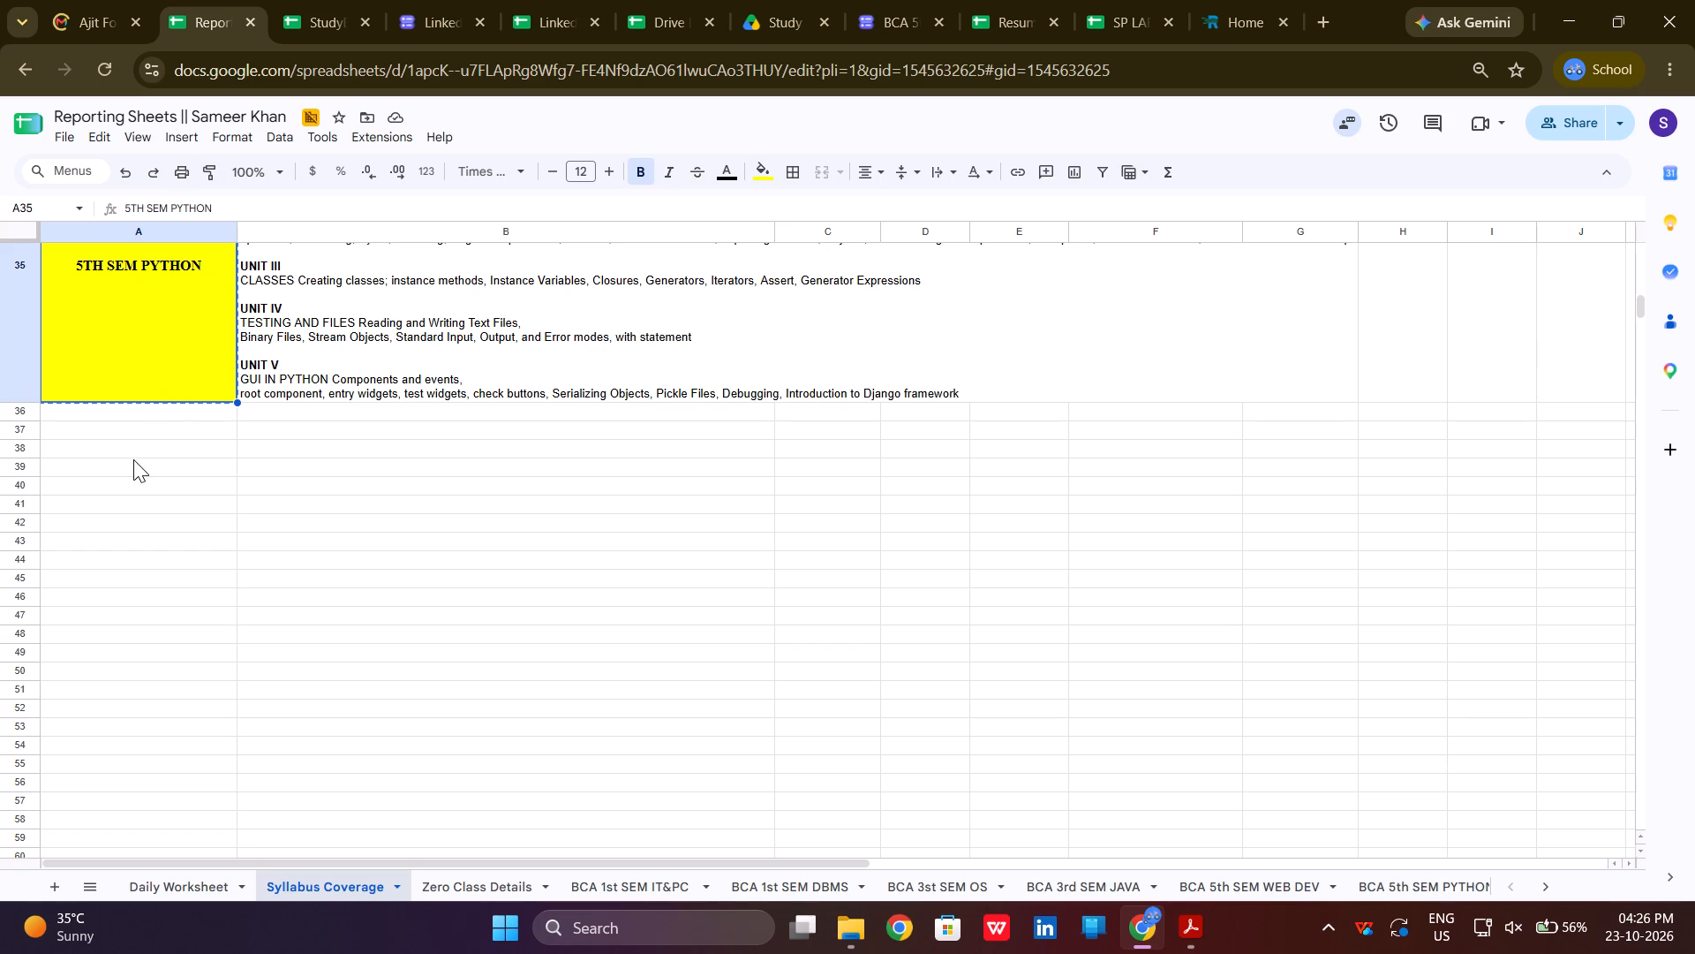
{"action": "left_click", "coordinate": [117, 459]}
{"action": "key", "text": "ctrl+v"}
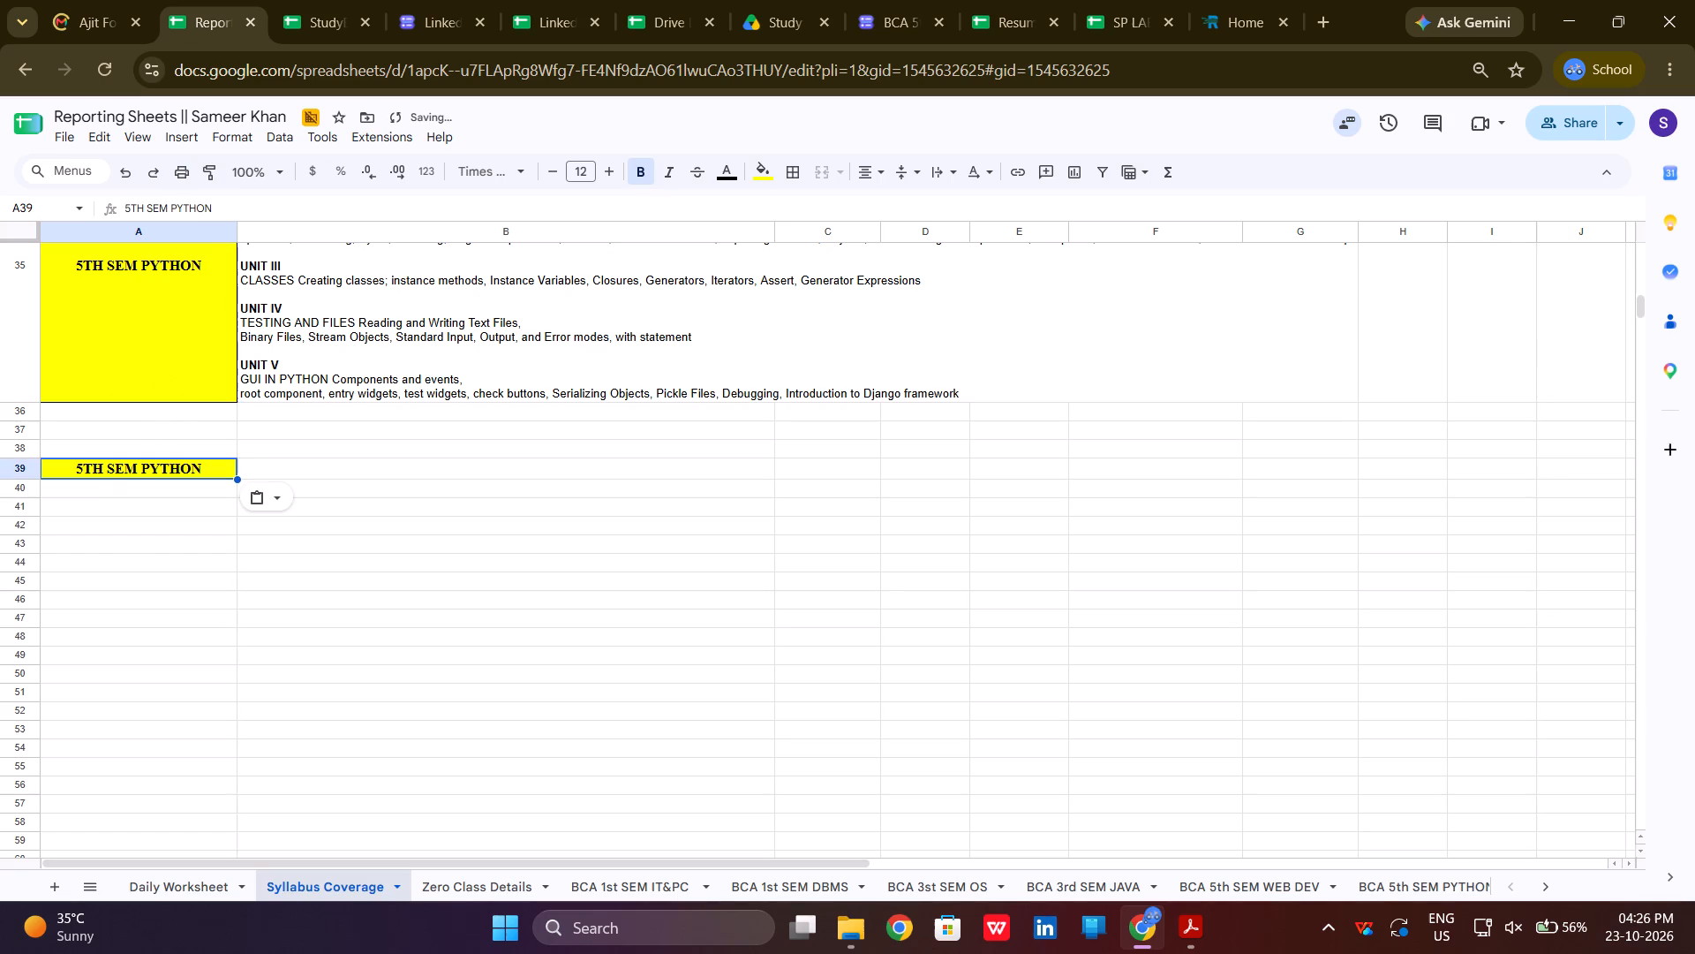
Change the label in A39 to 5TH SEM WEB DEV.
{"action": "double_click", "coordinate": [162, 472]}
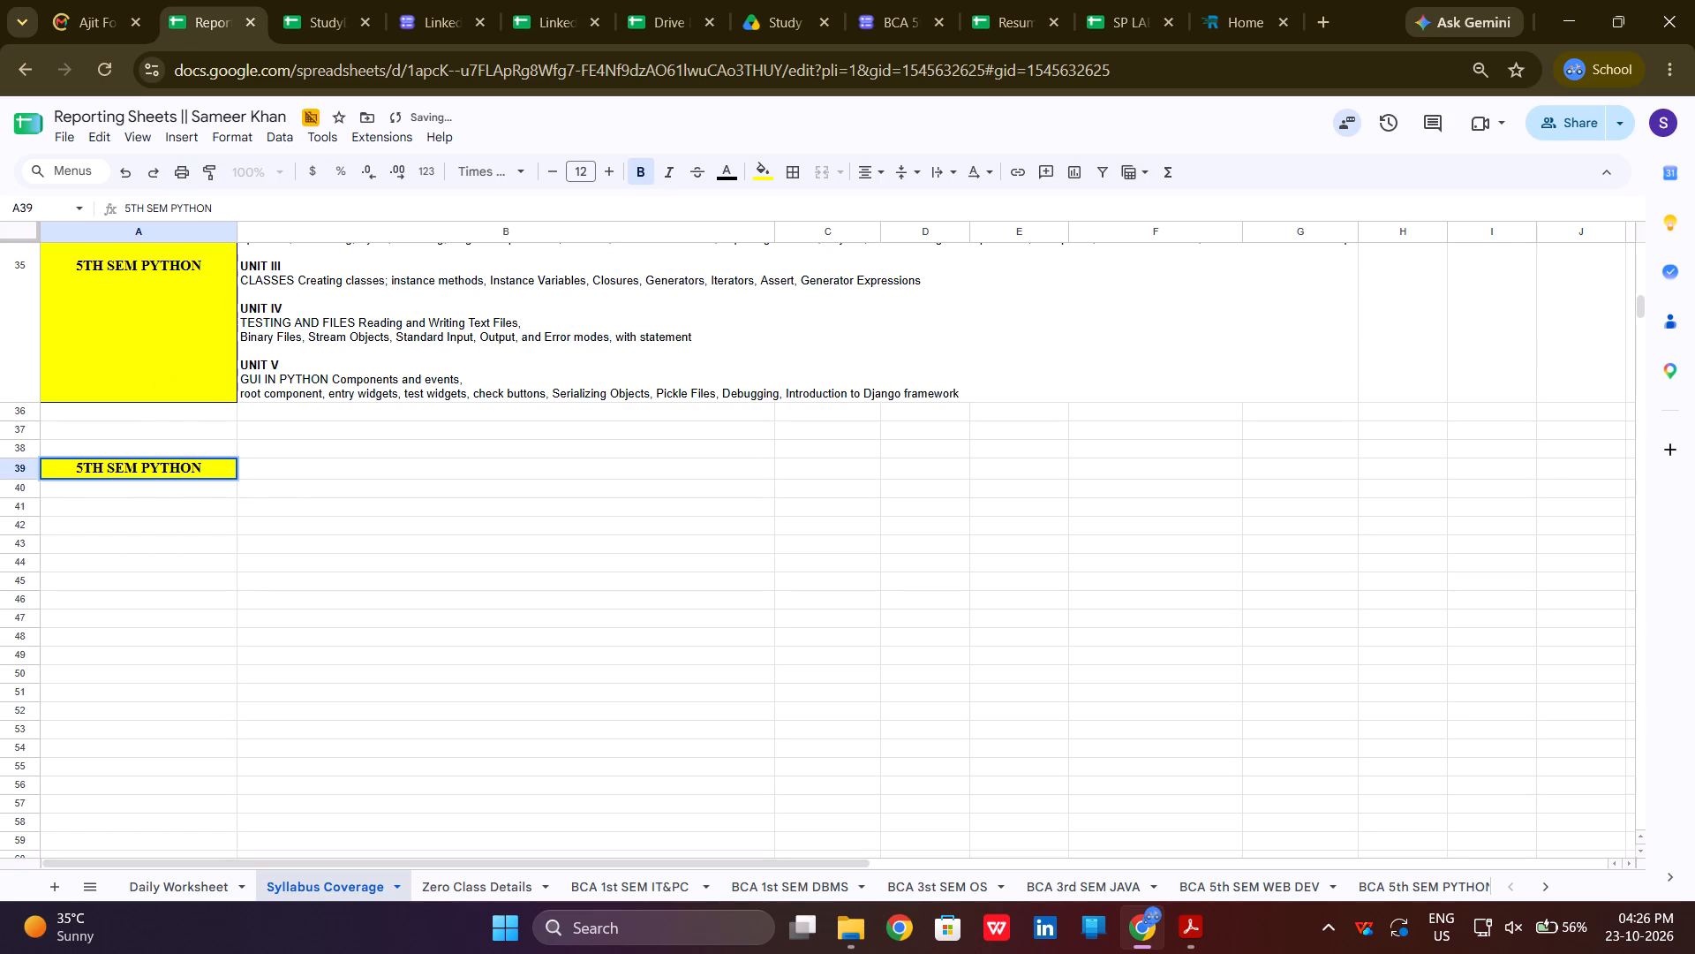
{"action": "key", "text": "BackSpace"}
{"action": "key", "text": "w"}
{"action": "key", "text": "ctrl+BackSpace"}
{"action": "key", "text": "ctrl+BackSpace"}
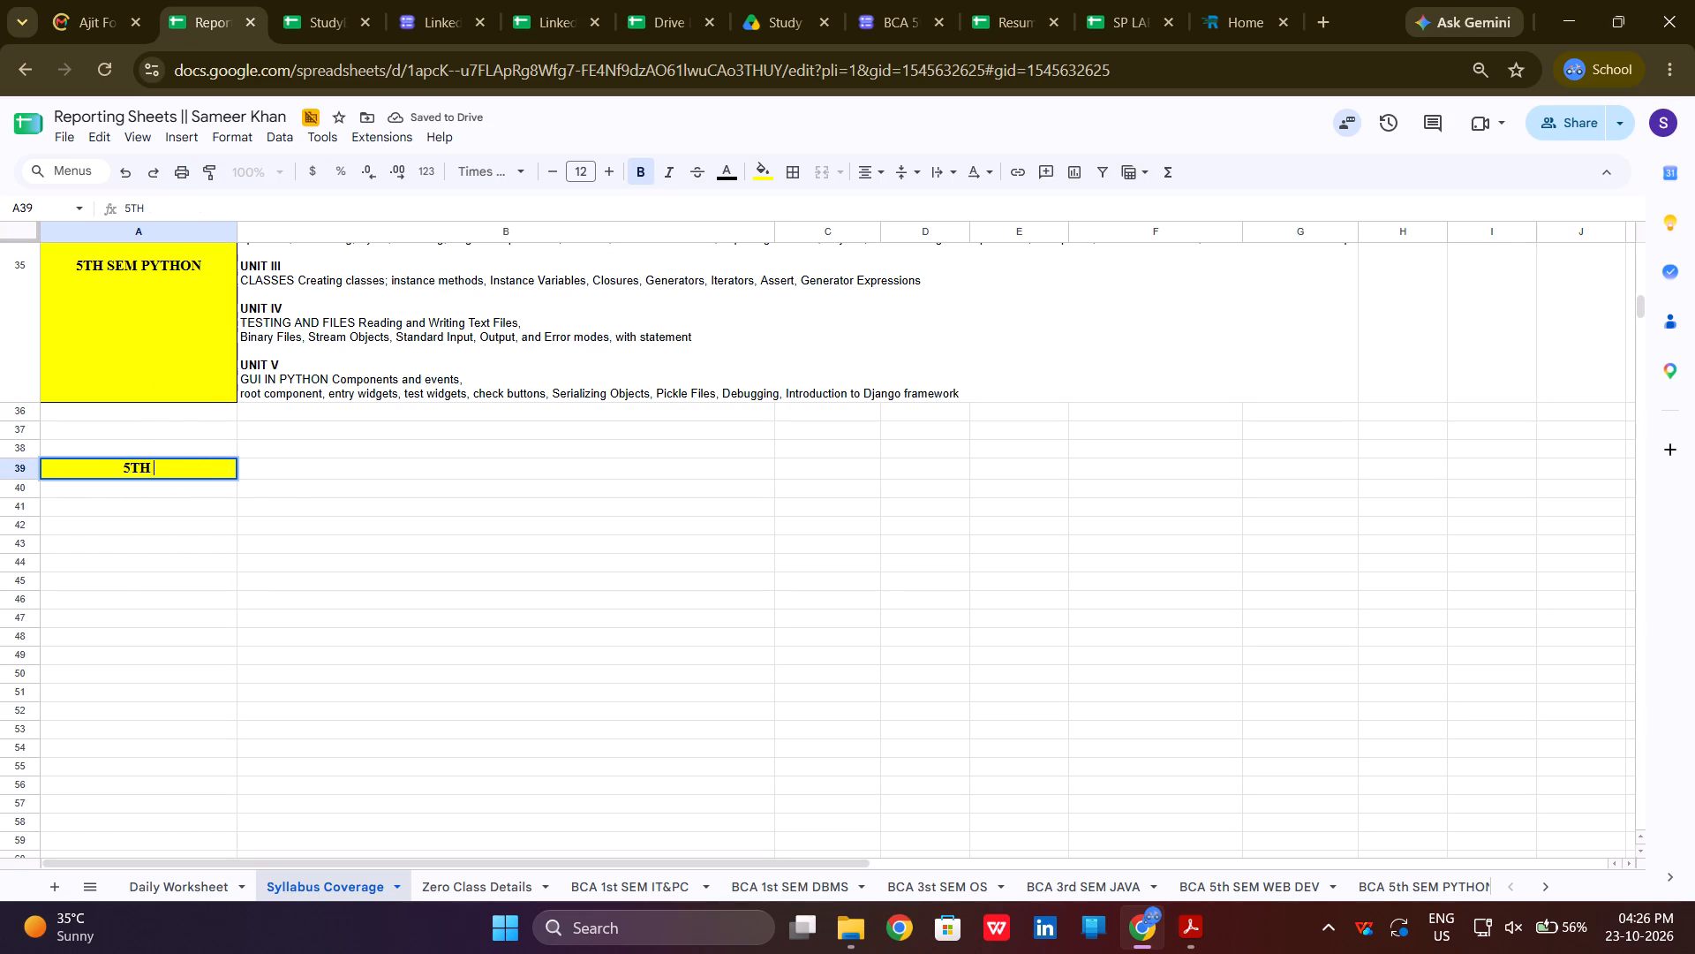
{"action": "key", "text": "ctrl+z"}
{"action": "key", "text": "ctrl+BackSpace"}
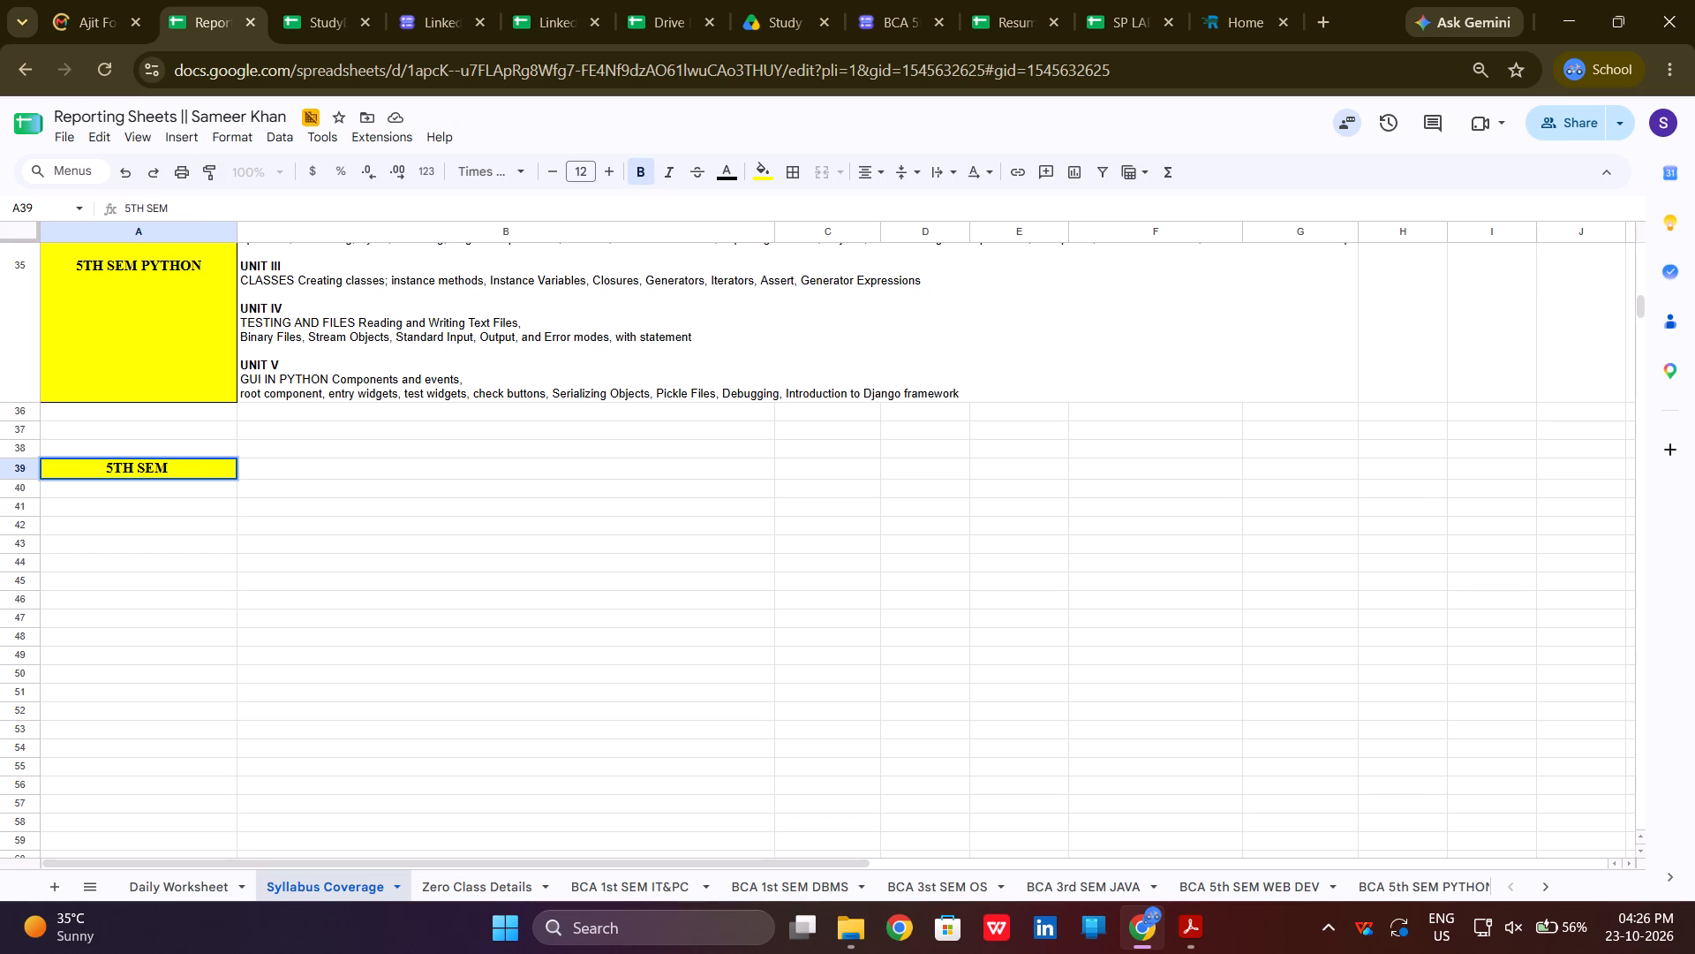
{"action": "type", "text": "web dev"}
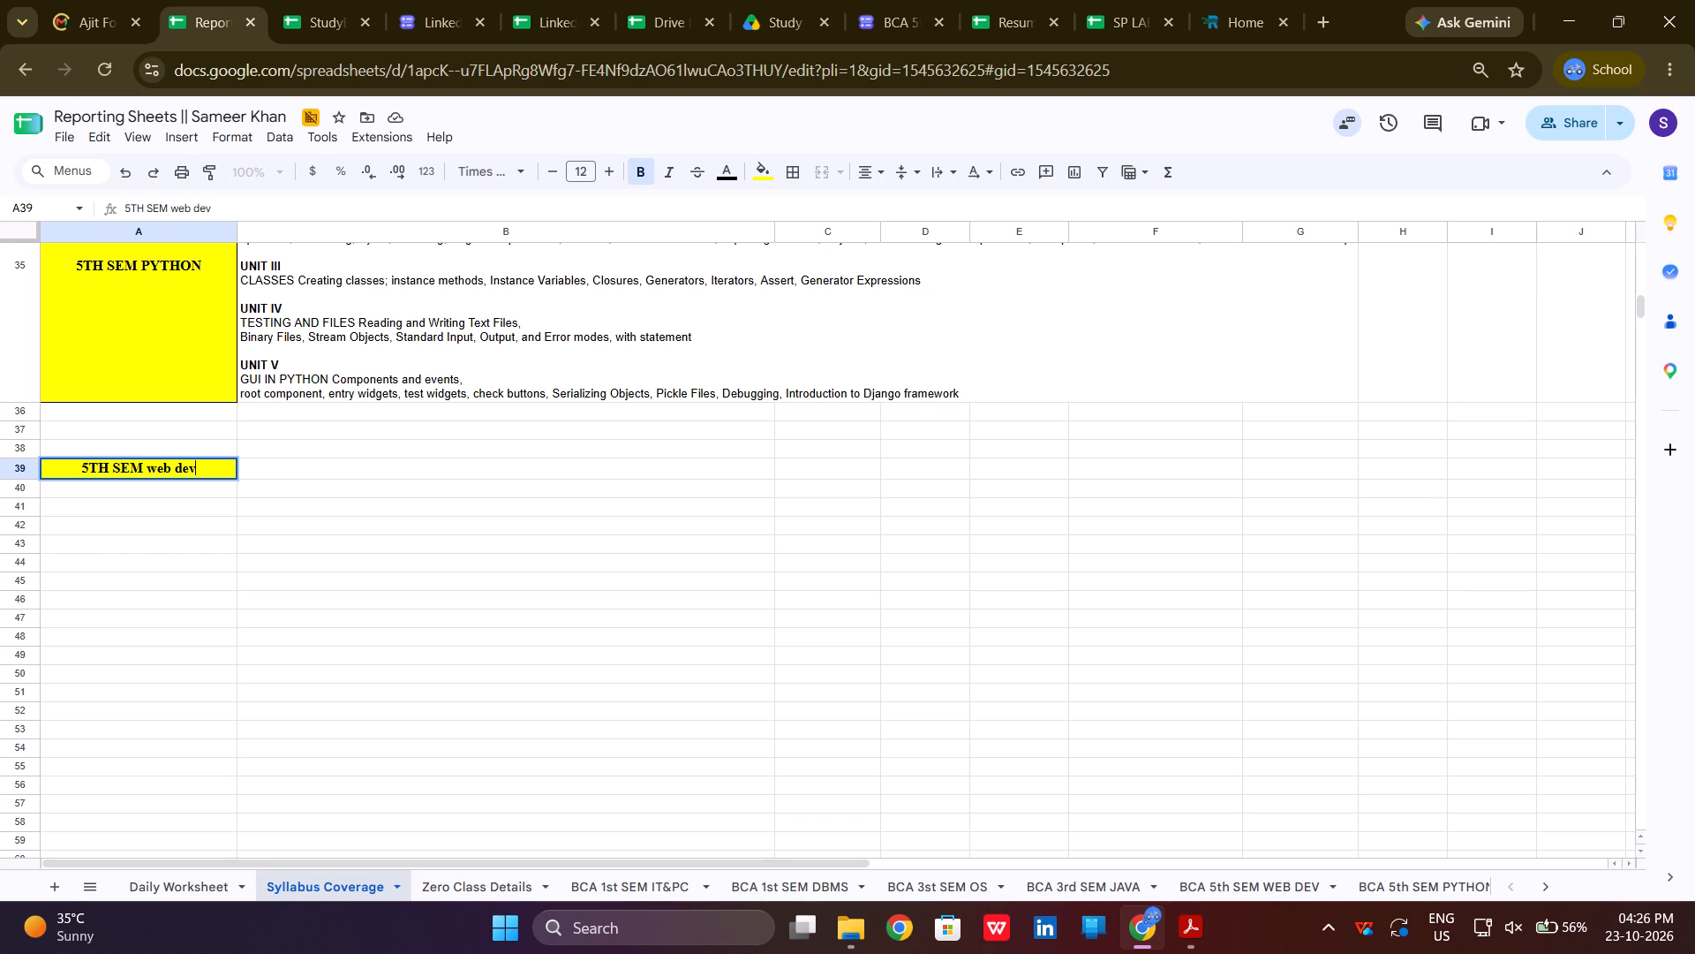
{"action": "key", "text": "BackSpace"}
{"action": "key", "text": "BackSpace"}
{"action": "key", "text": "BackSpace"}
{"action": "key", "text": "BackSpace"}
{"action": "key", "text": "BackSpace"}
{"action": "key", "text": "BackSpace"}
{"action": "type", "text": "WEB DEV"}
{"action": "key", "text": "Return"}
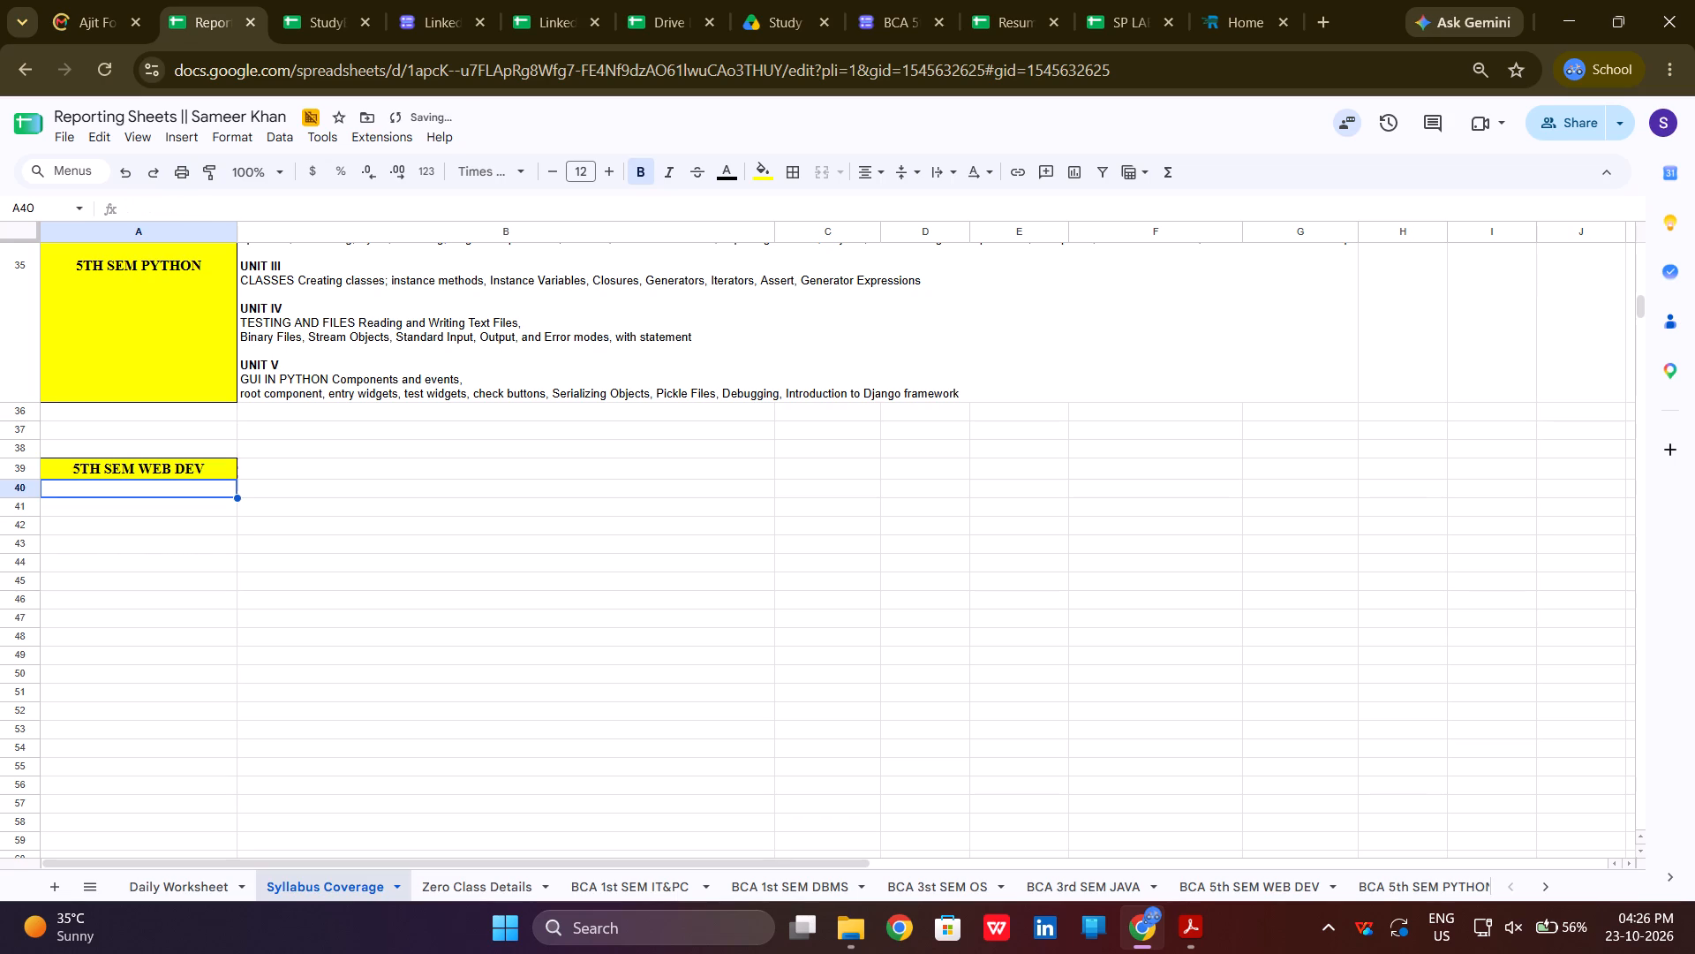
Switch to the BCA NEP syllabus PDF in Acrobat and copy the Unit-I to Unit-V text of the BCA V Semester Advanced Web Development course.
{"action": "key", "text": "alt+Tab"}
{"action": "scroll", "coordinate": [697, 552], "scroll_direction": "down", "scroll_amount": 1}
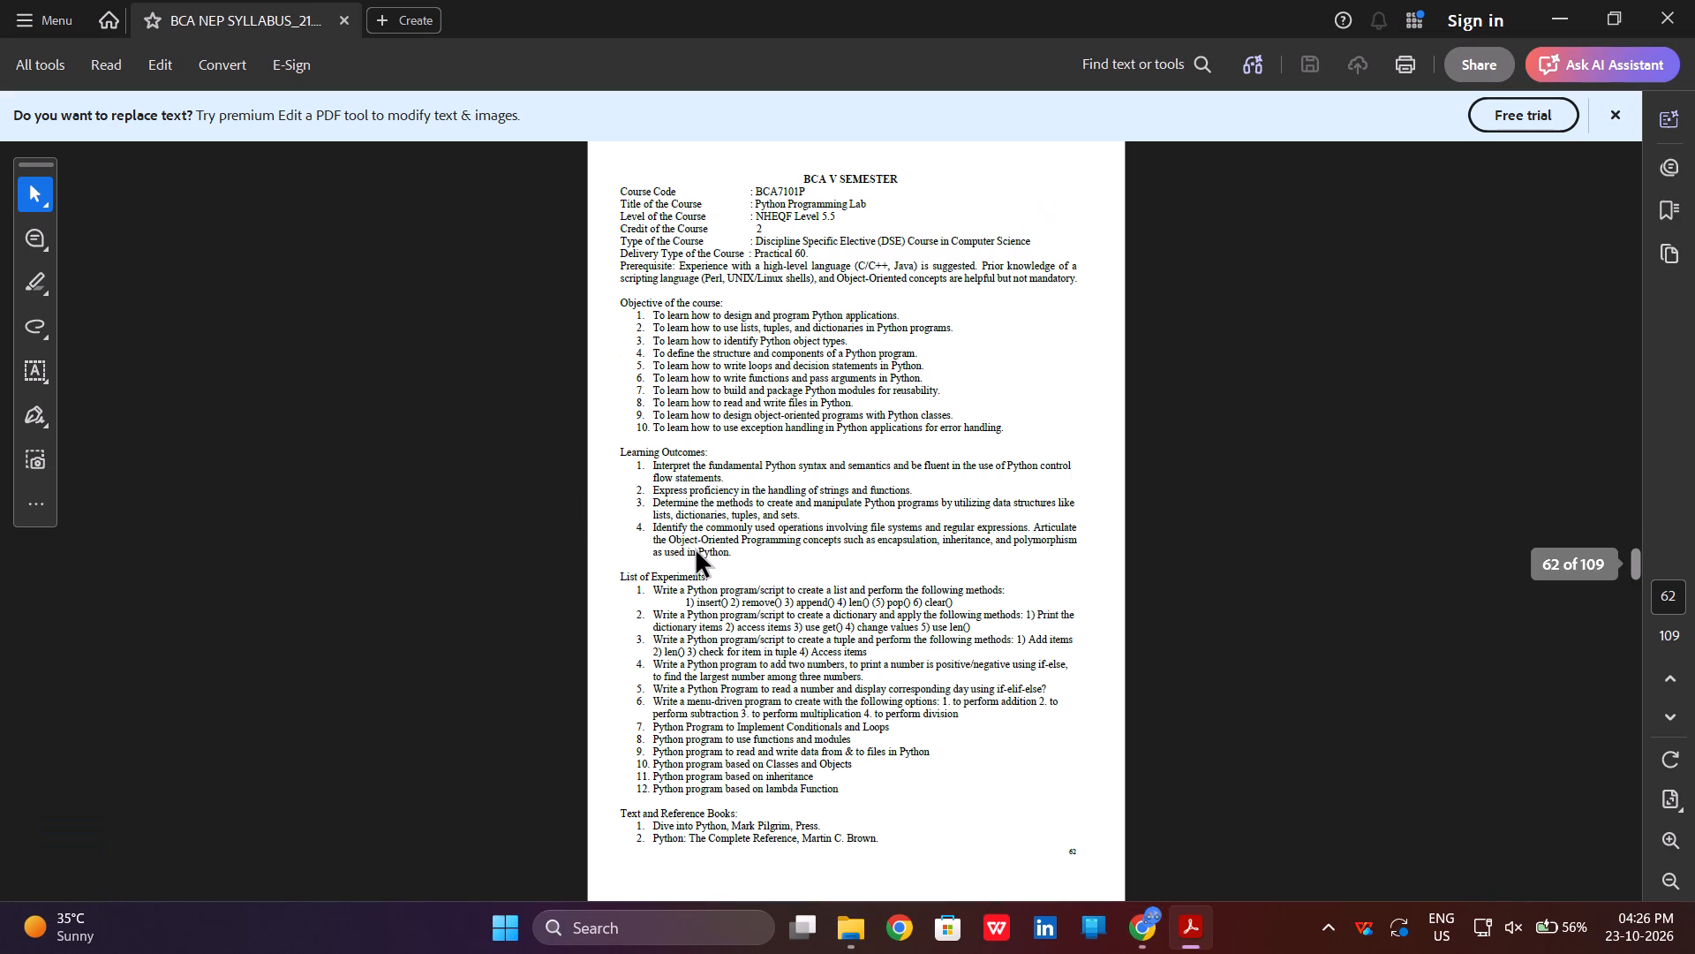
{"action": "scroll", "coordinate": [694, 557], "scroll_direction": "down", "scroll_amount": 2}
{"action": "scroll", "coordinate": [694, 557], "scroll_direction": "up", "scroll_amount": 1}
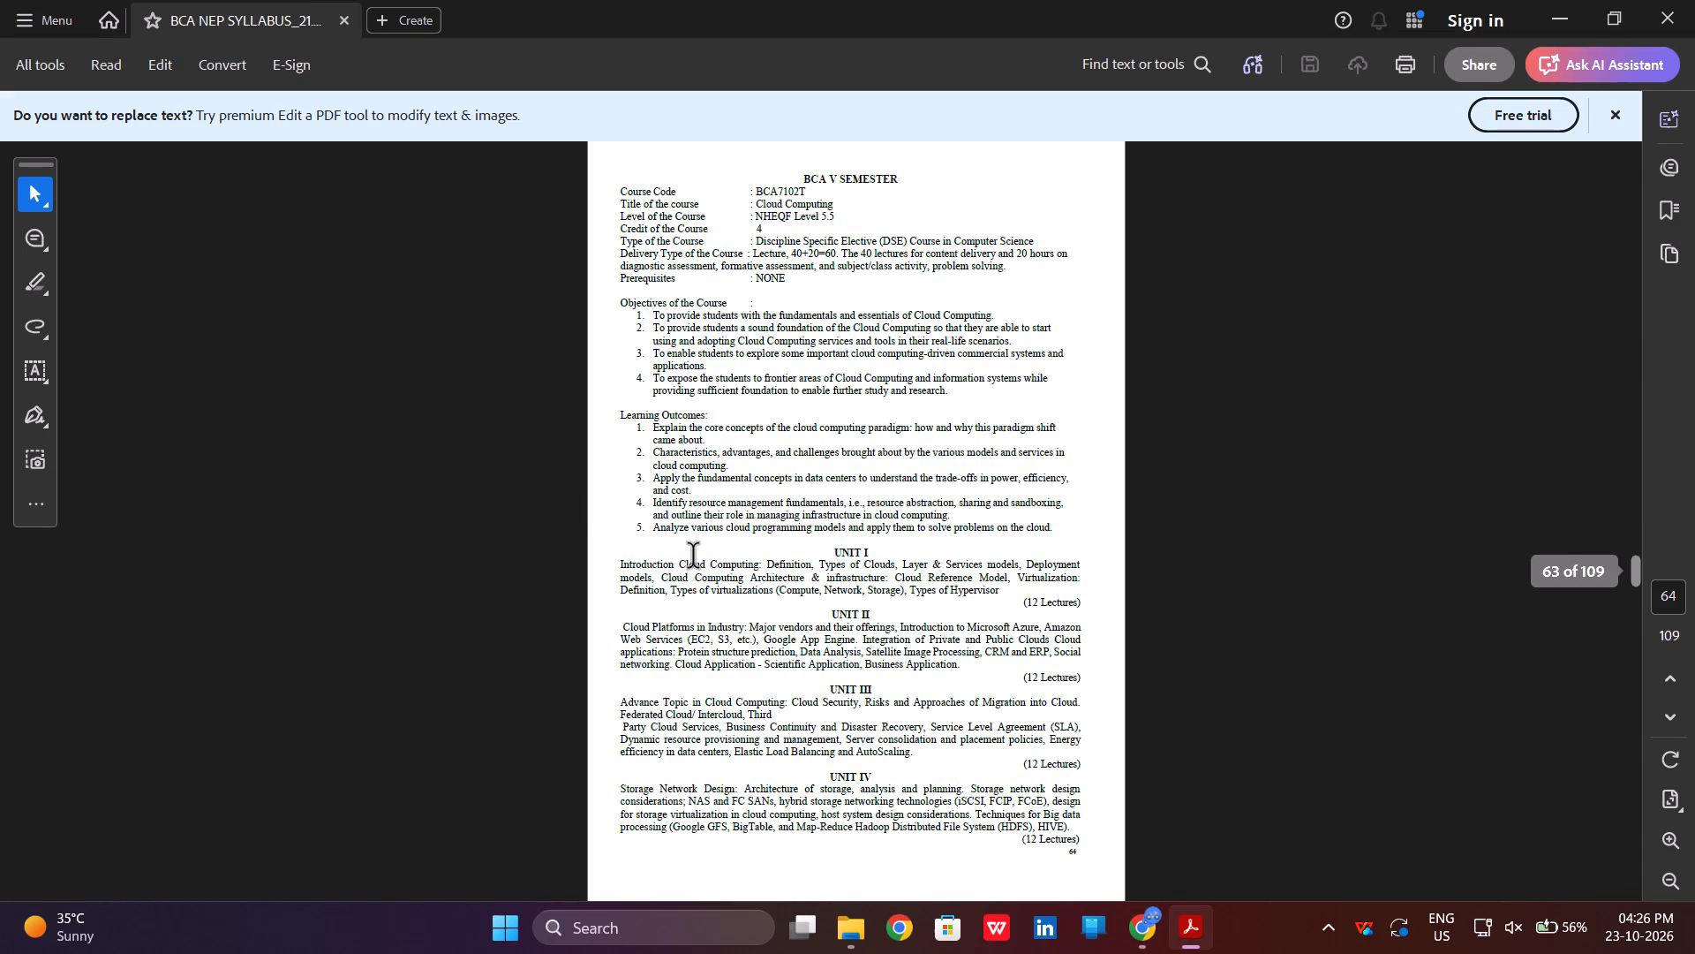
{"action": "scroll", "coordinate": [694, 557], "scroll_direction": "down", "scroll_amount": 5}
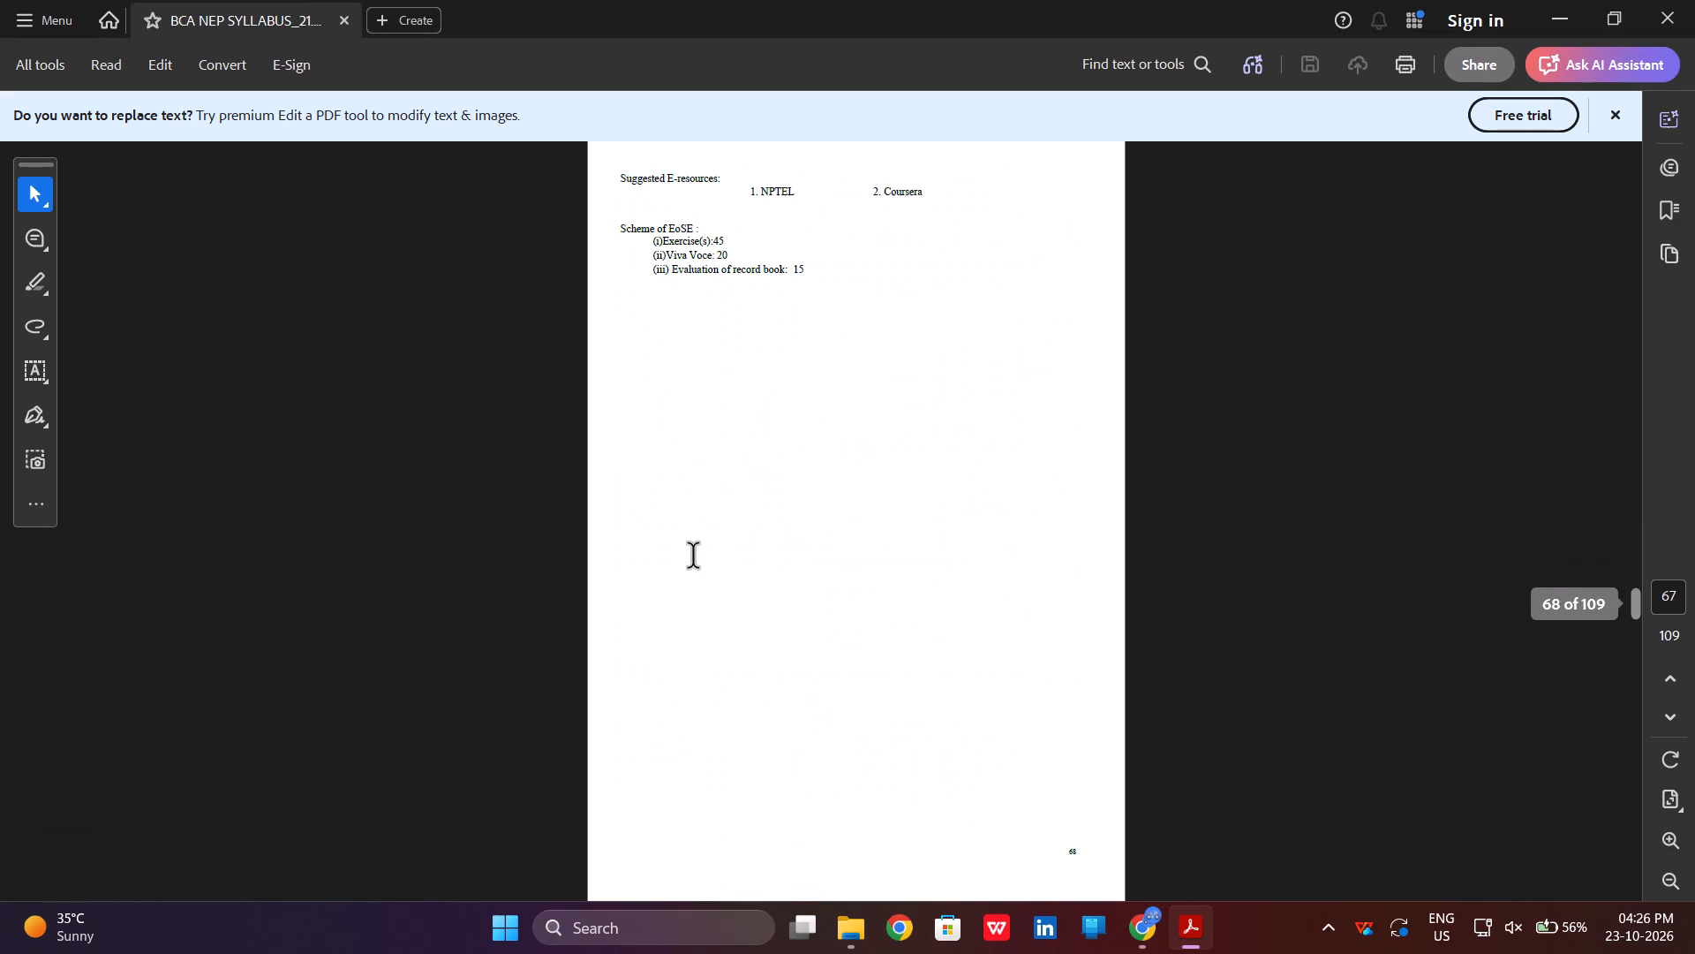
{"action": "scroll", "coordinate": [694, 557], "scroll_direction": "up", "scroll_amount": 4}
{"action": "scroll", "coordinate": [694, 557], "scroll_direction": "down", "scroll_amount": 4}
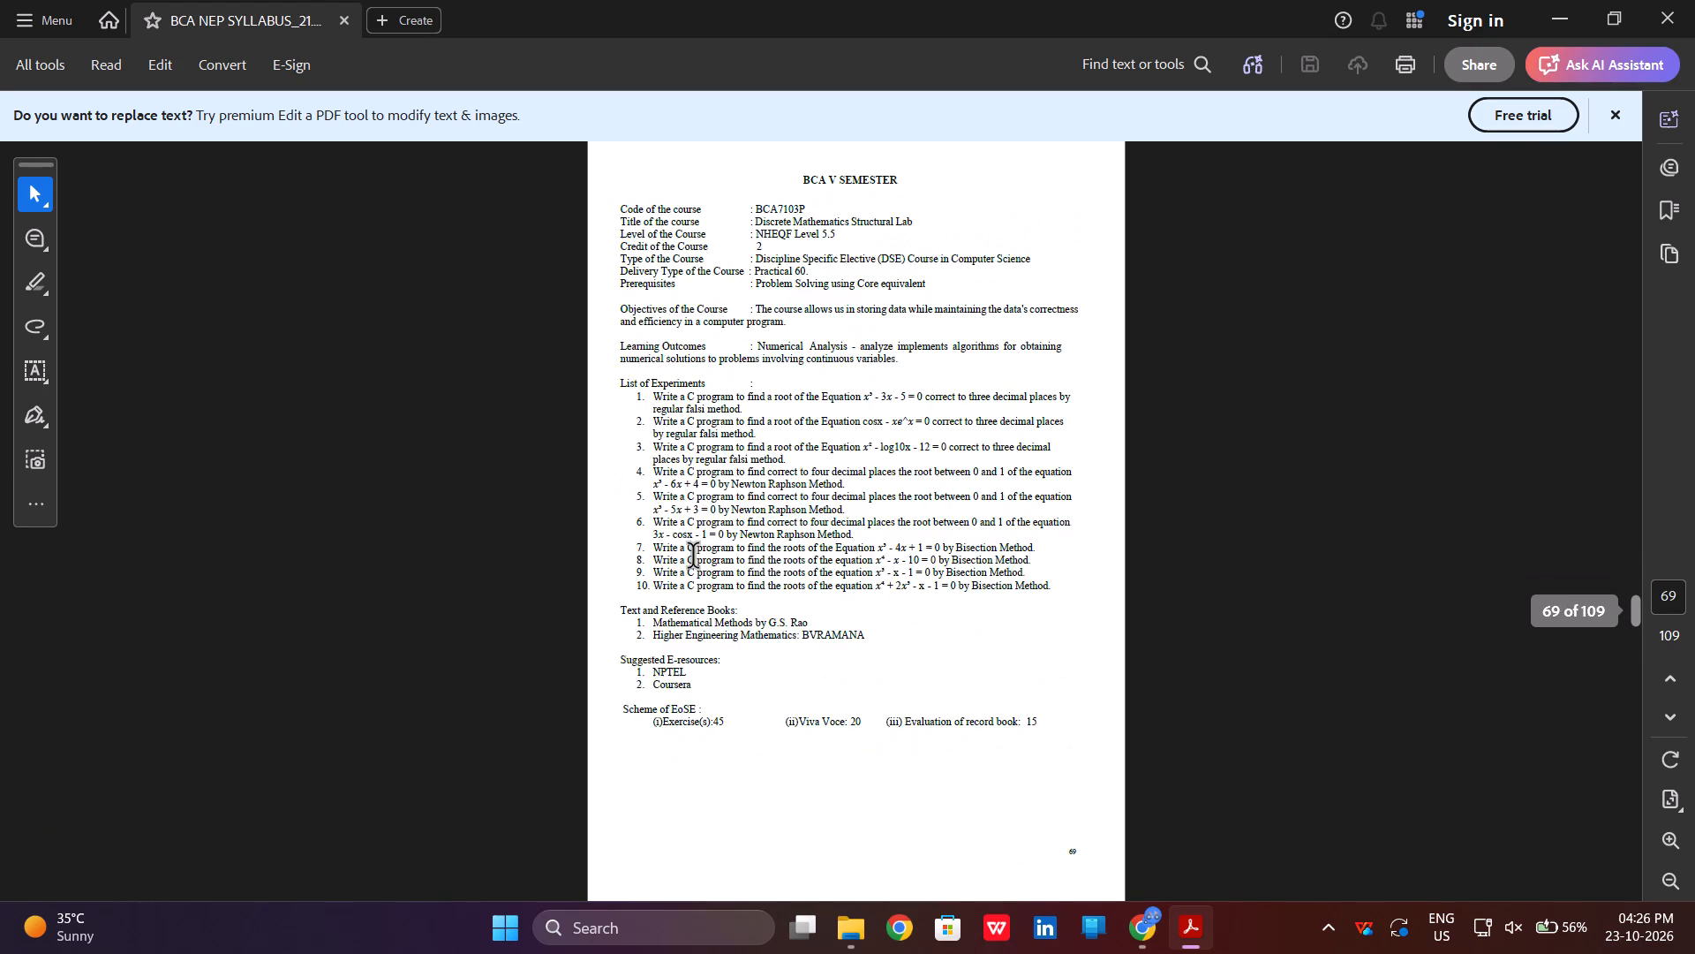
{"action": "scroll", "coordinate": [694, 557], "scroll_direction": "down", "scroll_amount": 3}
{"action": "scroll", "coordinate": [694, 557], "scroll_direction": "up", "scroll_amount": 1}
{"action": "scroll", "coordinate": [694, 557], "scroll_direction": "down", "scroll_amount": 1}
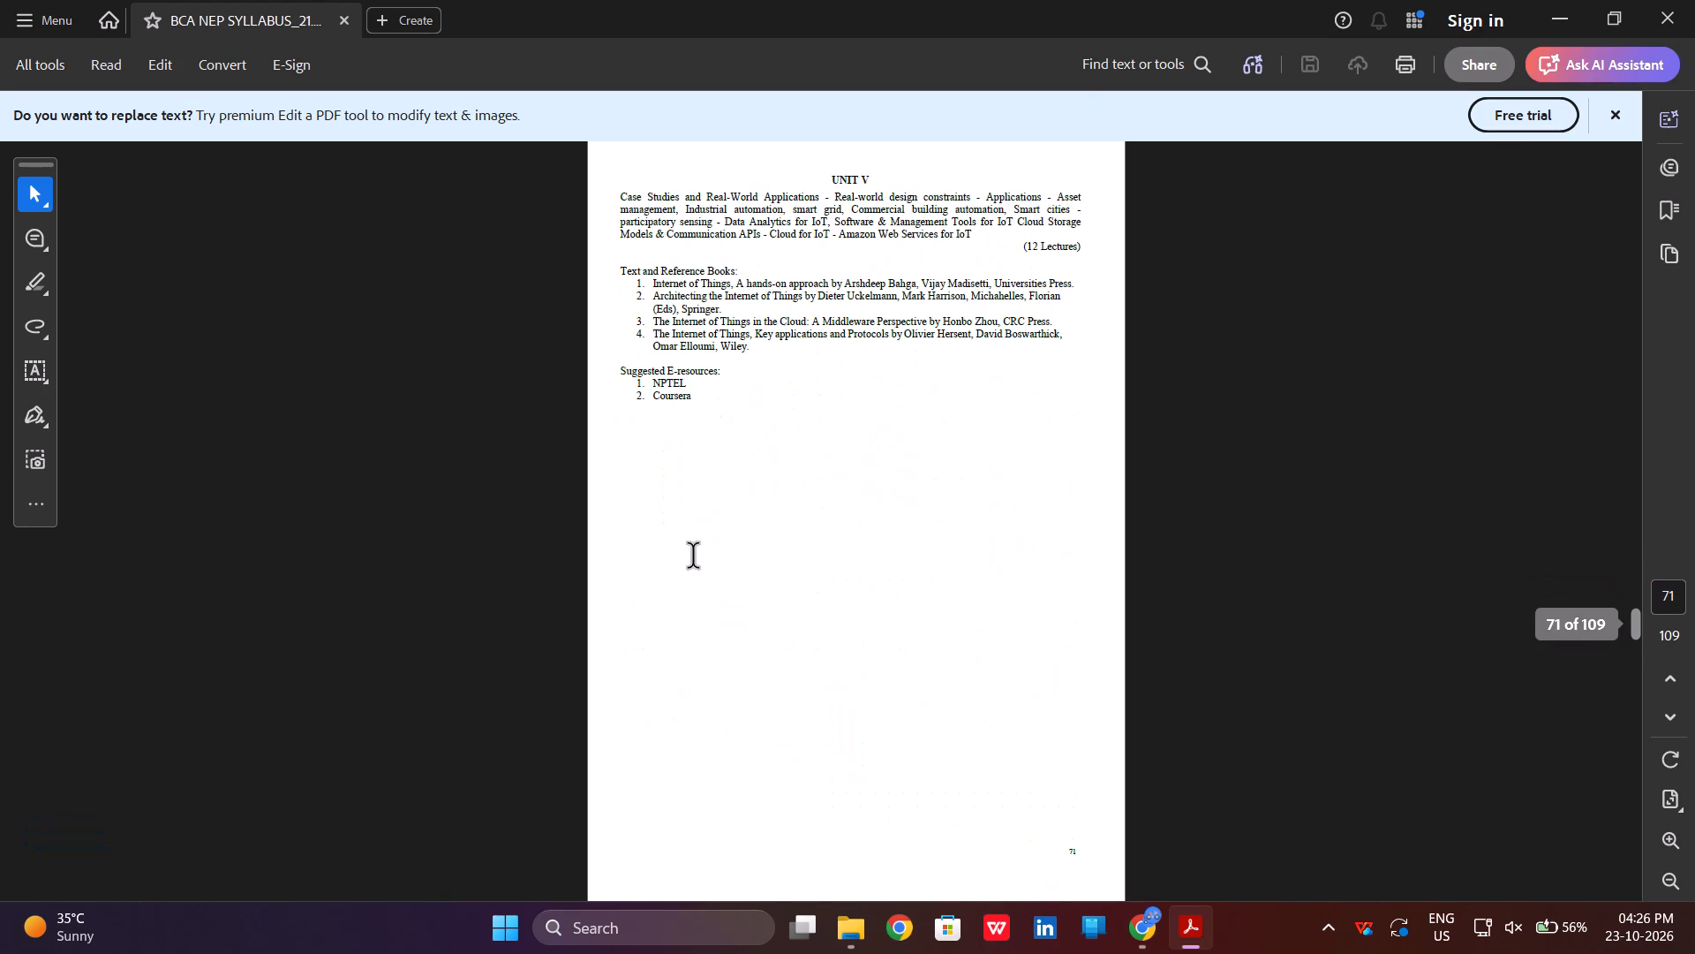
{"action": "scroll", "coordinate": [694, 557], "scroll_direction": "down", "scroll_amount": 5}
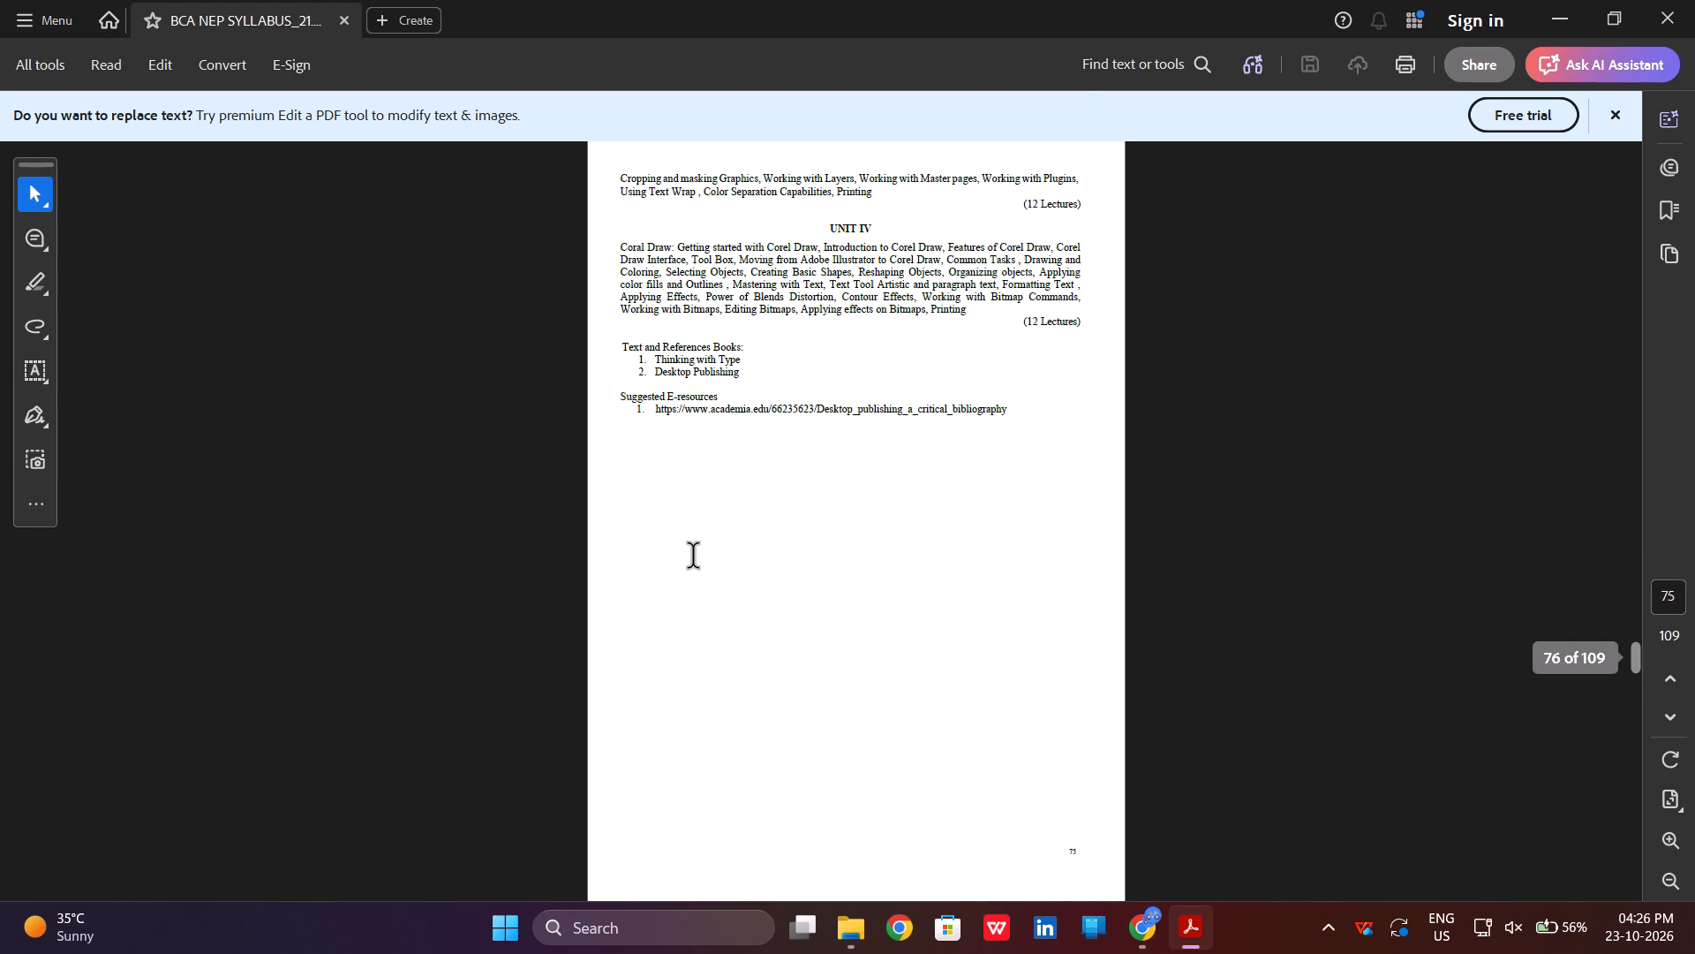
{"action": "scroll", "coordinate": [694, 557], "scroll_direction": "down", "scroll_amount": 4}
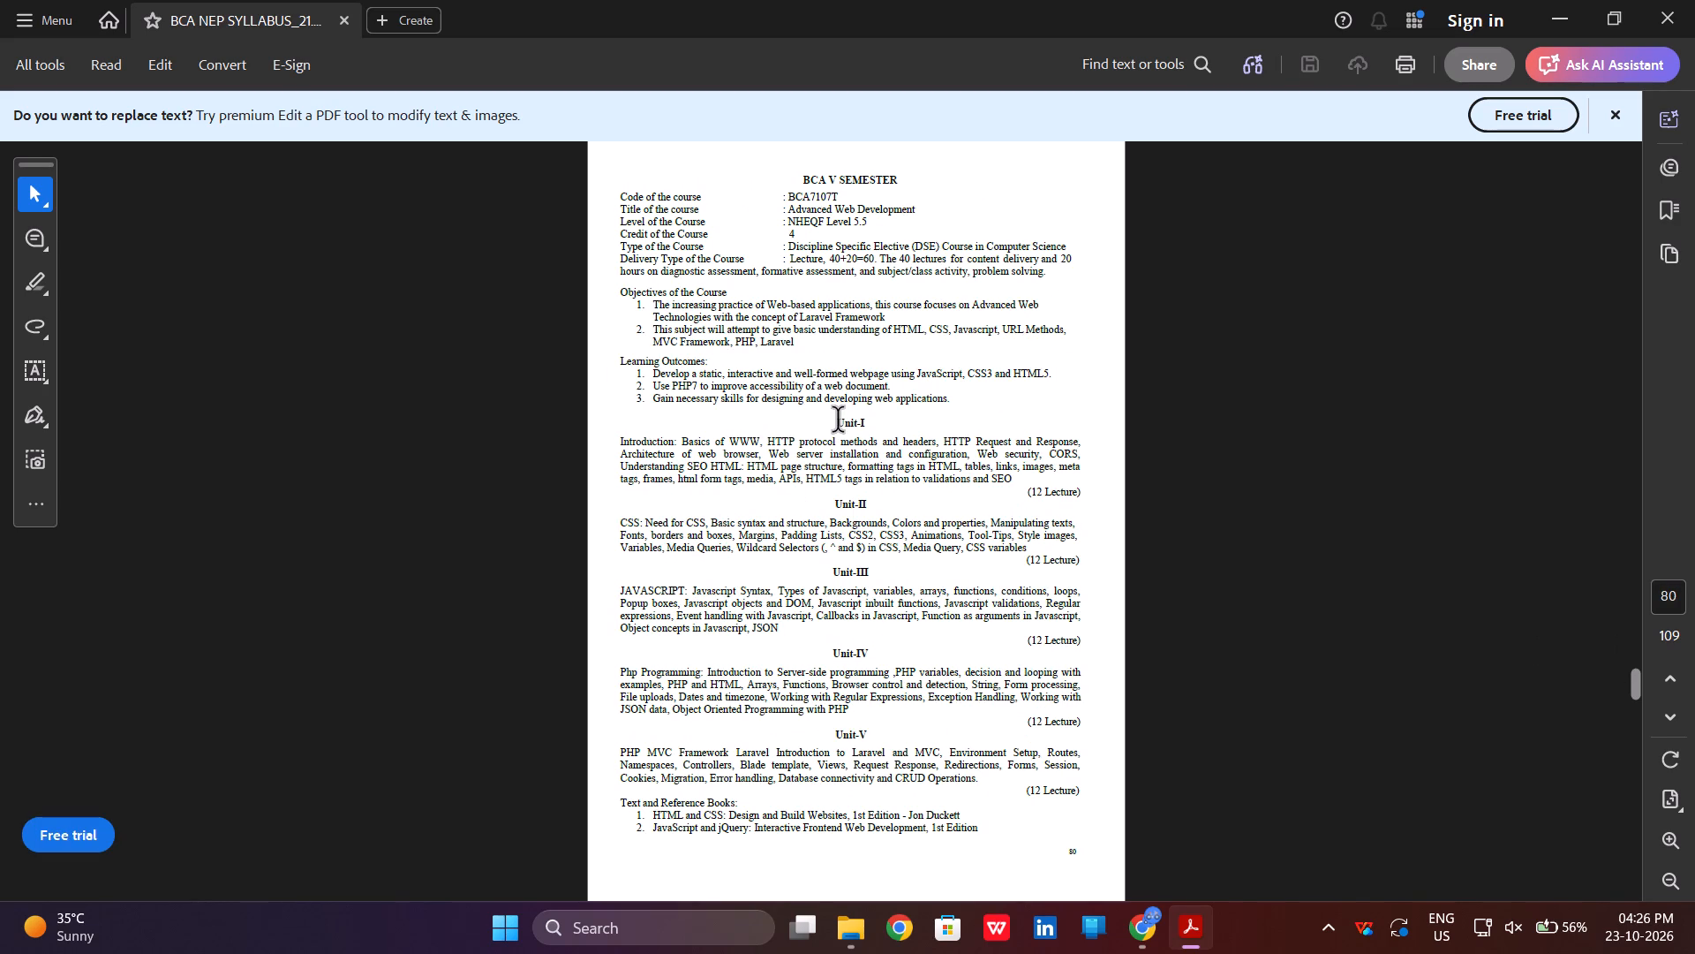
{"action": "left_click_drag", "start_coordinate": [839, 421], "coordinate": [1003, 781]}
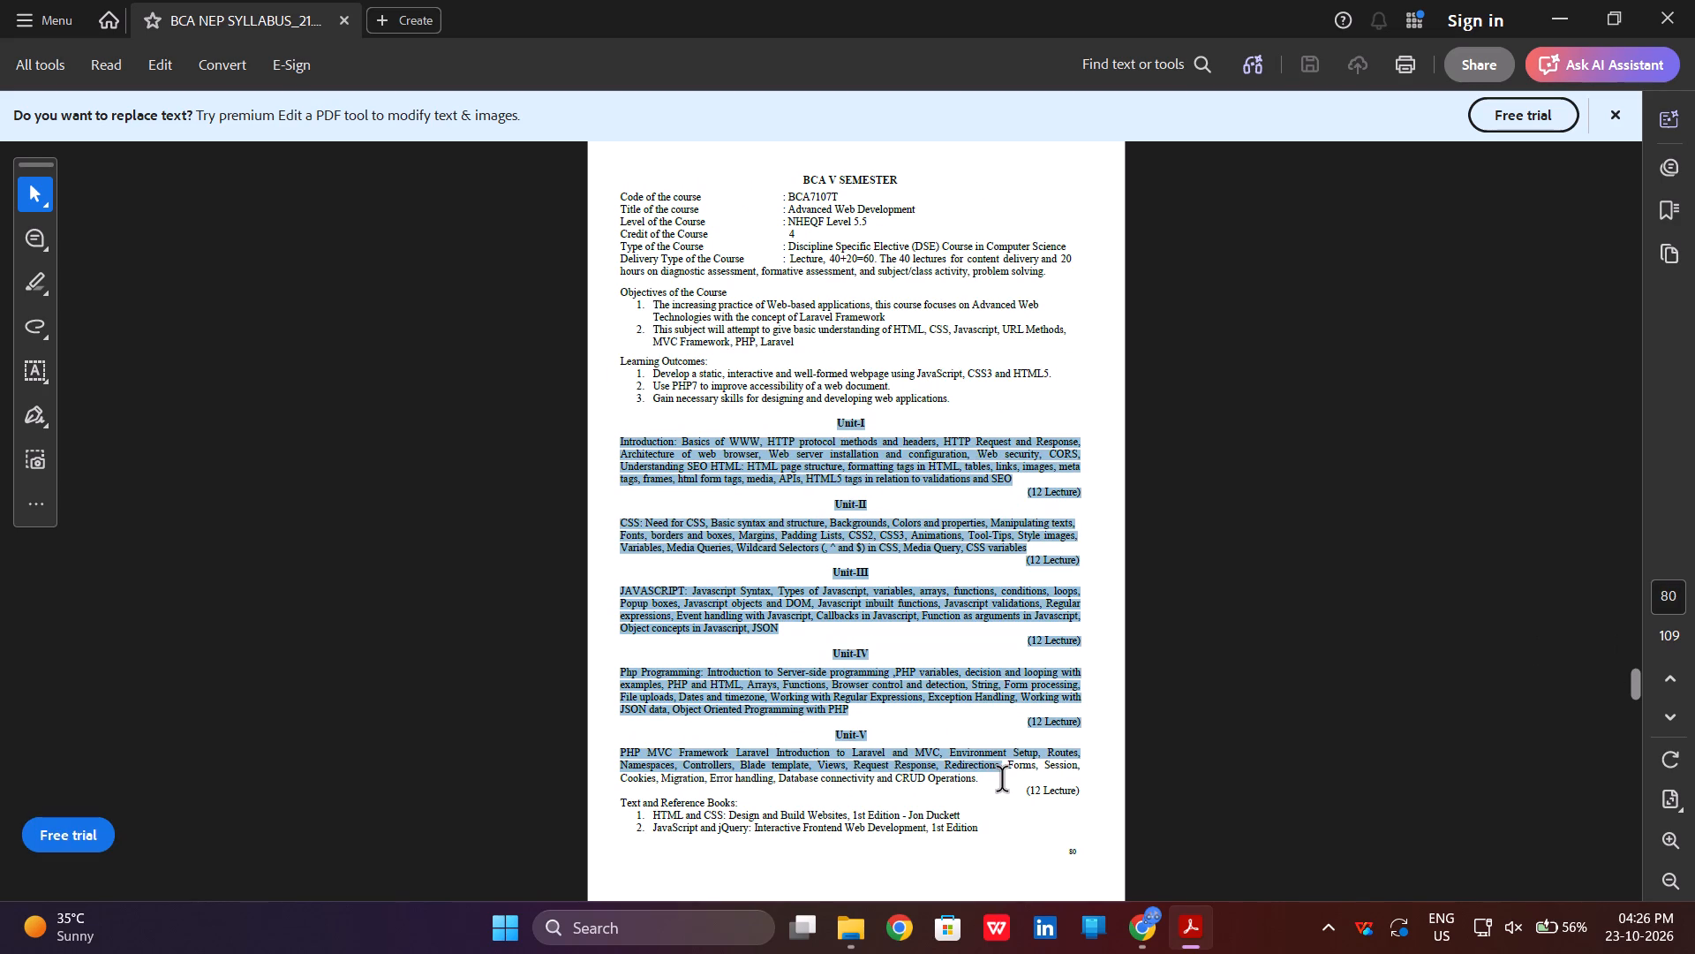
{"action": "left_click_drag", "start_coordinate": [1003, 781], "coordinate": [993, 791]}
{"action": "key", "text": "ctrl+c"}
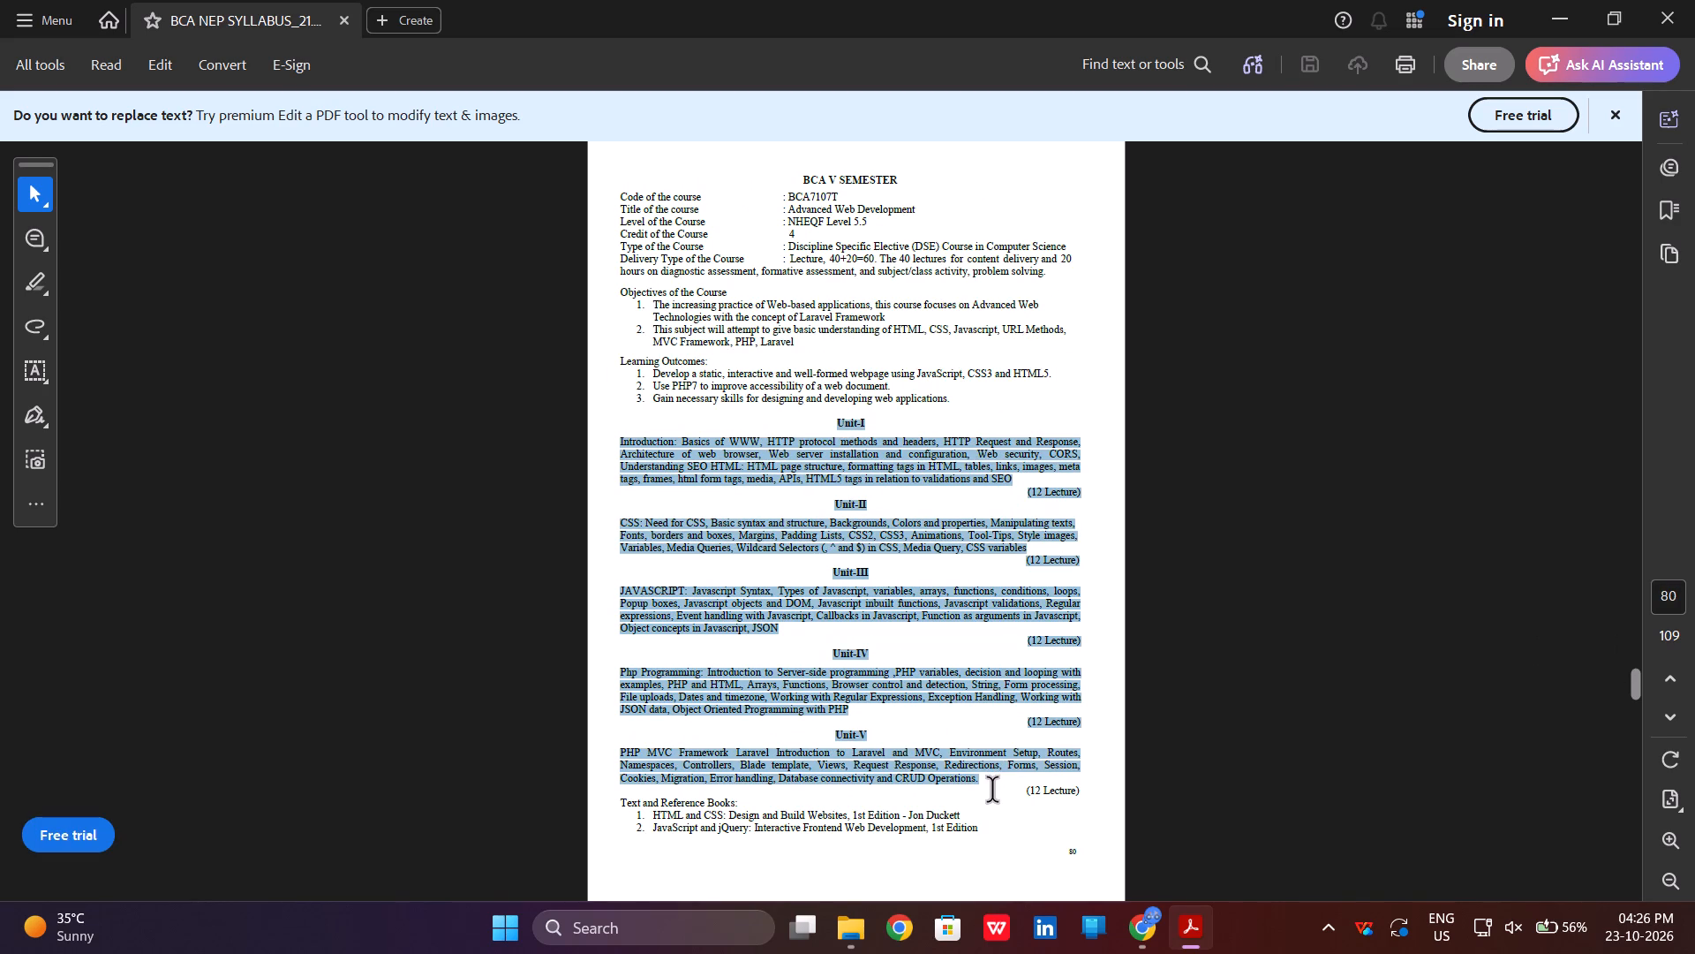
{"action": "key", "text": "ctrl+c"}
Back in the reporting workbook, paste the copied web development syllabus inside cell B39 beside the 5TH SEM WEB DEV label.
{"action": "key", "text": "alt+Tab"}
{"action": "double_click", "coordinate": [269, 469]}
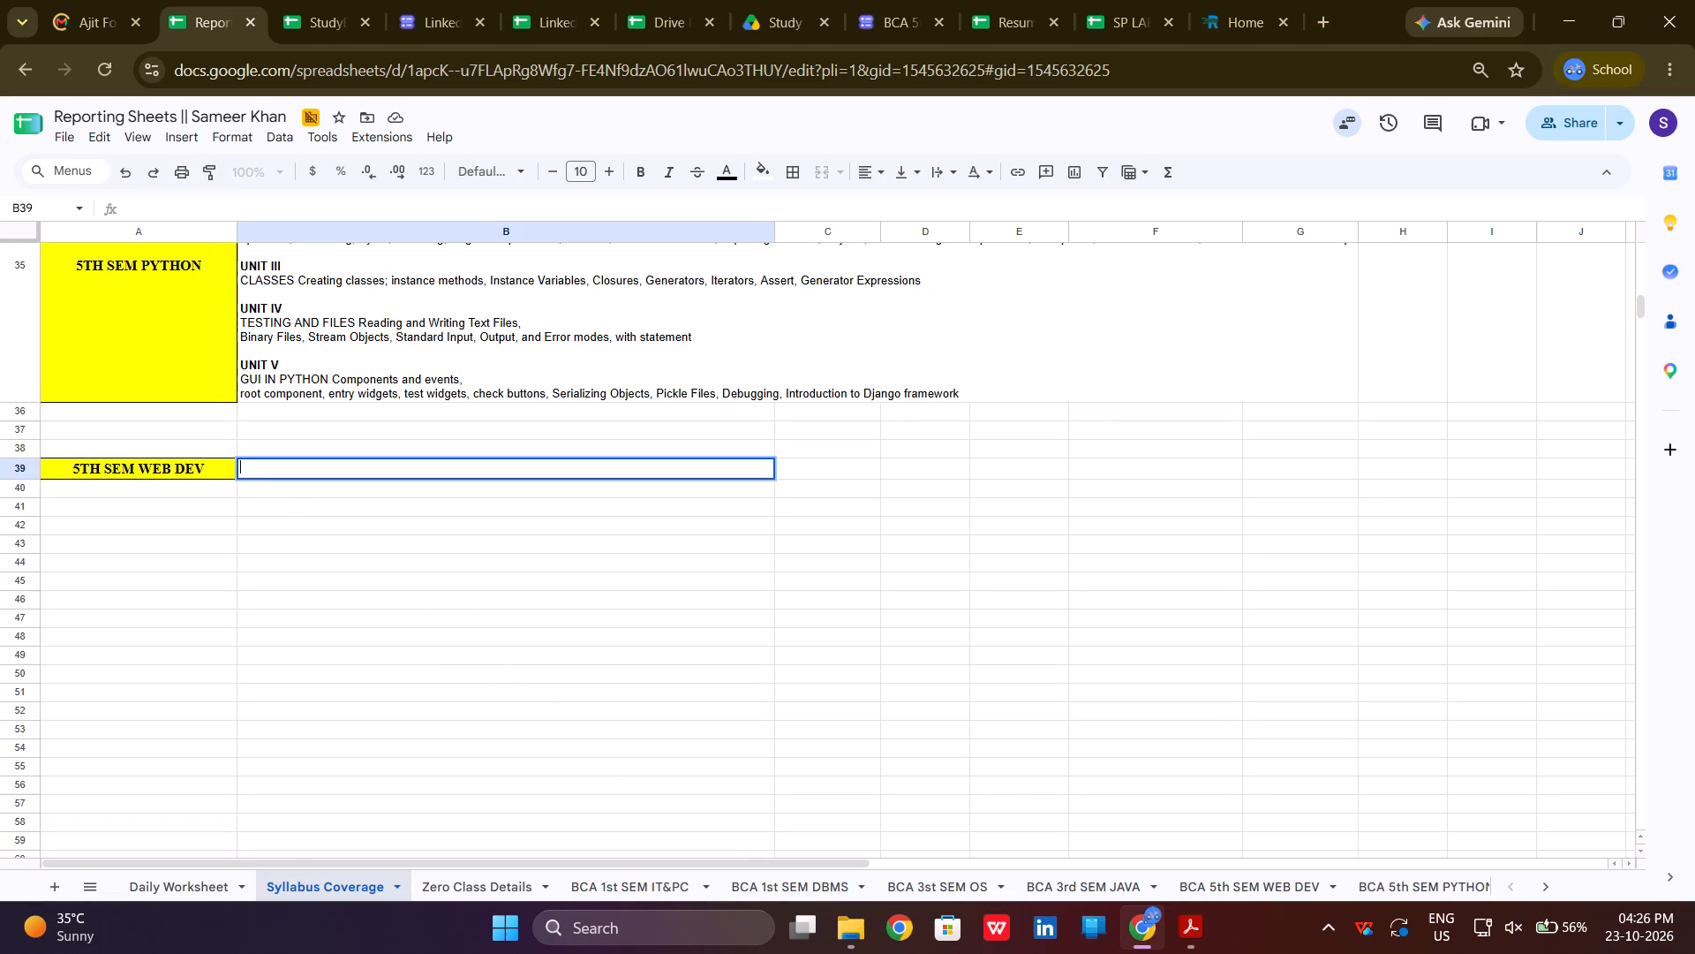
{"action": "key", "text": "ctrl+v"}
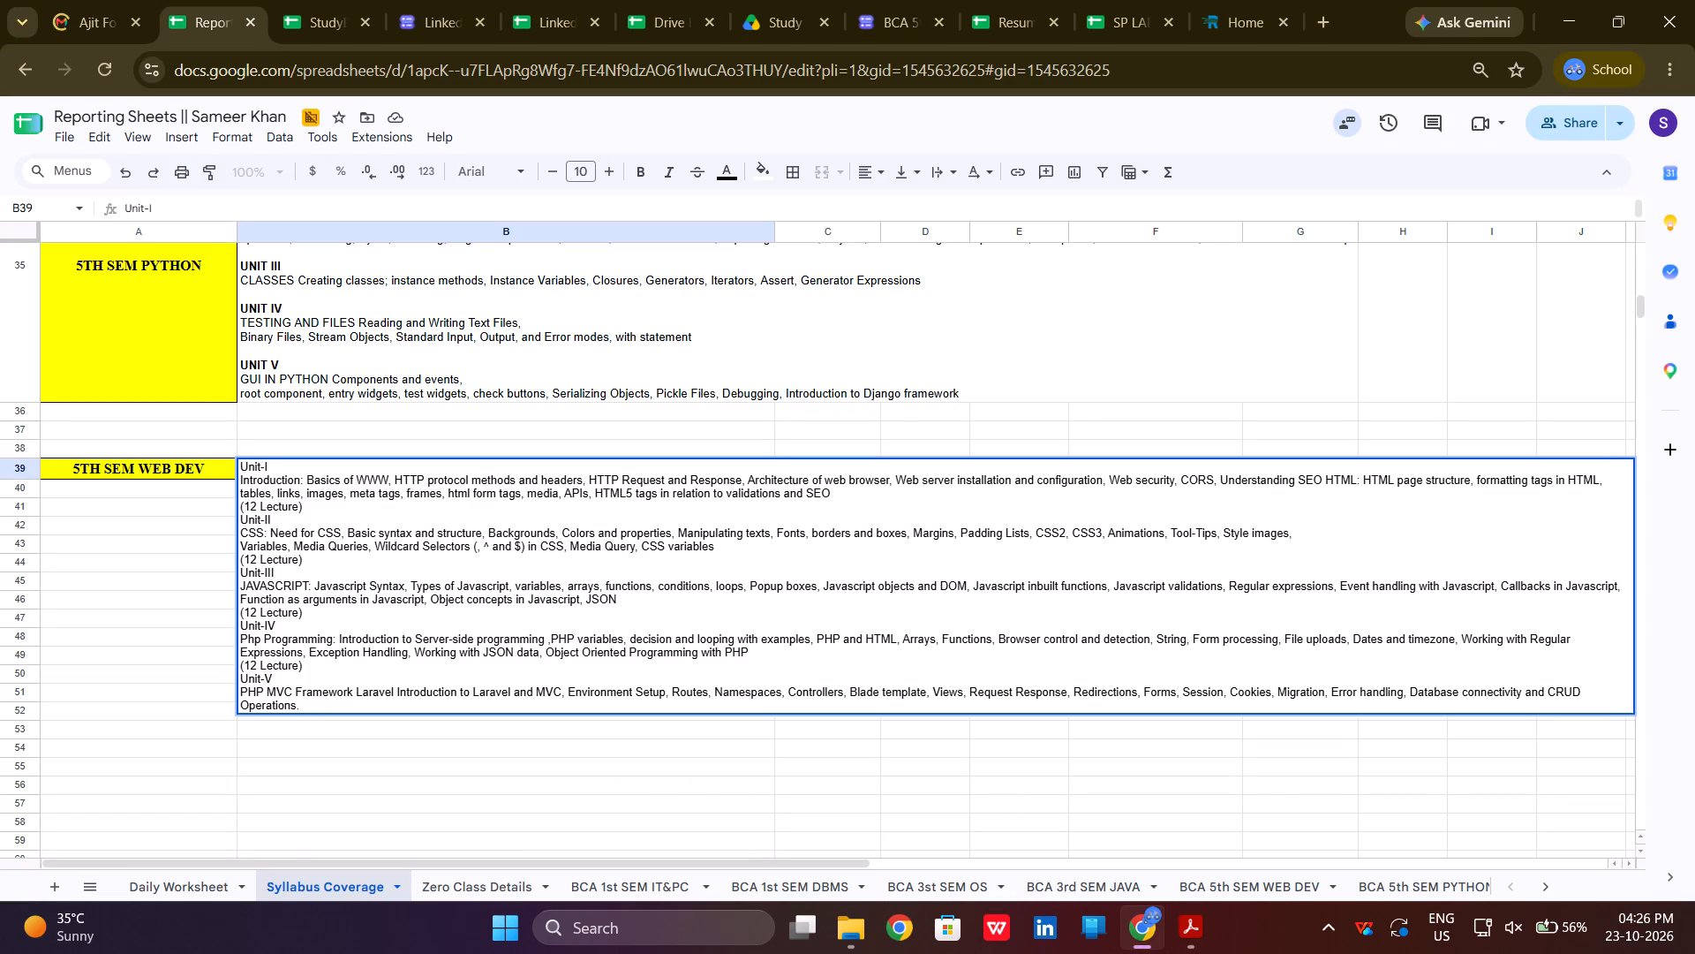
Delete the four "(12 Lecture)" notes from the B39 syllabus text, leaving a blank line between units.
{"action": "left_click_drag", "start_coordinate": [304, 511], "coordinate": [191, 506]}
{"action": "key", "text": "BackSpace"}
{"action": "left_click_drag", "start_coordinate": [306, 564], "coordinate": [230, 556]}
{"action": "key", "text": "BackSpace"}
{"action": "left_click_drag", "start_coordinate": [328, 609], "coordinate": [237, 610]}
{"action": "key", "text": "BackSpace"}
{"action": "left_click_drag", "start_coordinate": [319, 664], "coordinate": [176, 662]}
{"action": "key", "text": "BackSpace"}
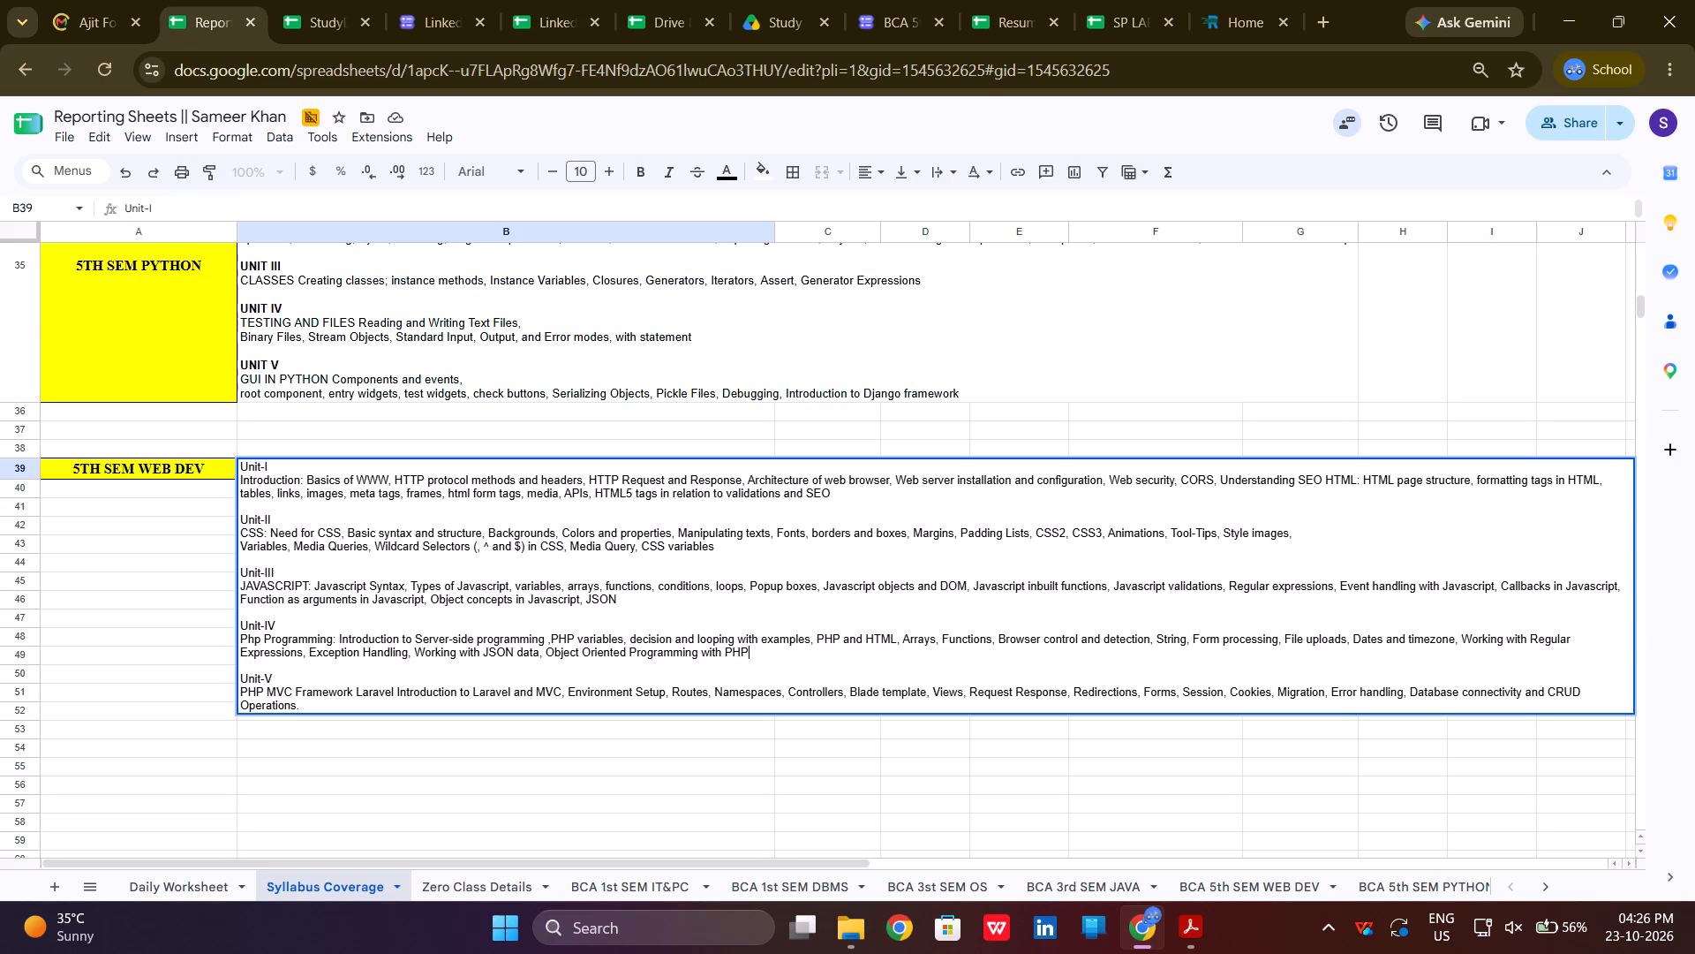
Make the Unit-I, Unit-II, Unit-III, Unit-IV and Unit-V headings in the B39 syllabus bold and finish editing the cell.
{"action": "left_click_drag", "start_coordinate": [284, 468], "coordinate": [224, 468]}
{"action": "key", "text": "ctrl+b"}
{"action": "left_click_drag", "start_coordinate": [305, 514], "coordinate": [192, 548]}
{"action": "left_click", "coordinate": [269, 563]}
{"action": "left_click_drag", "start_coordinate": [281, 518], "coordinate": [196, 519]}
{"action": "key", "text": "ctrl+b"}
{"action": "left_click_drag", "start_coordinate": [295, 574], "coordinate": [229, 570]}
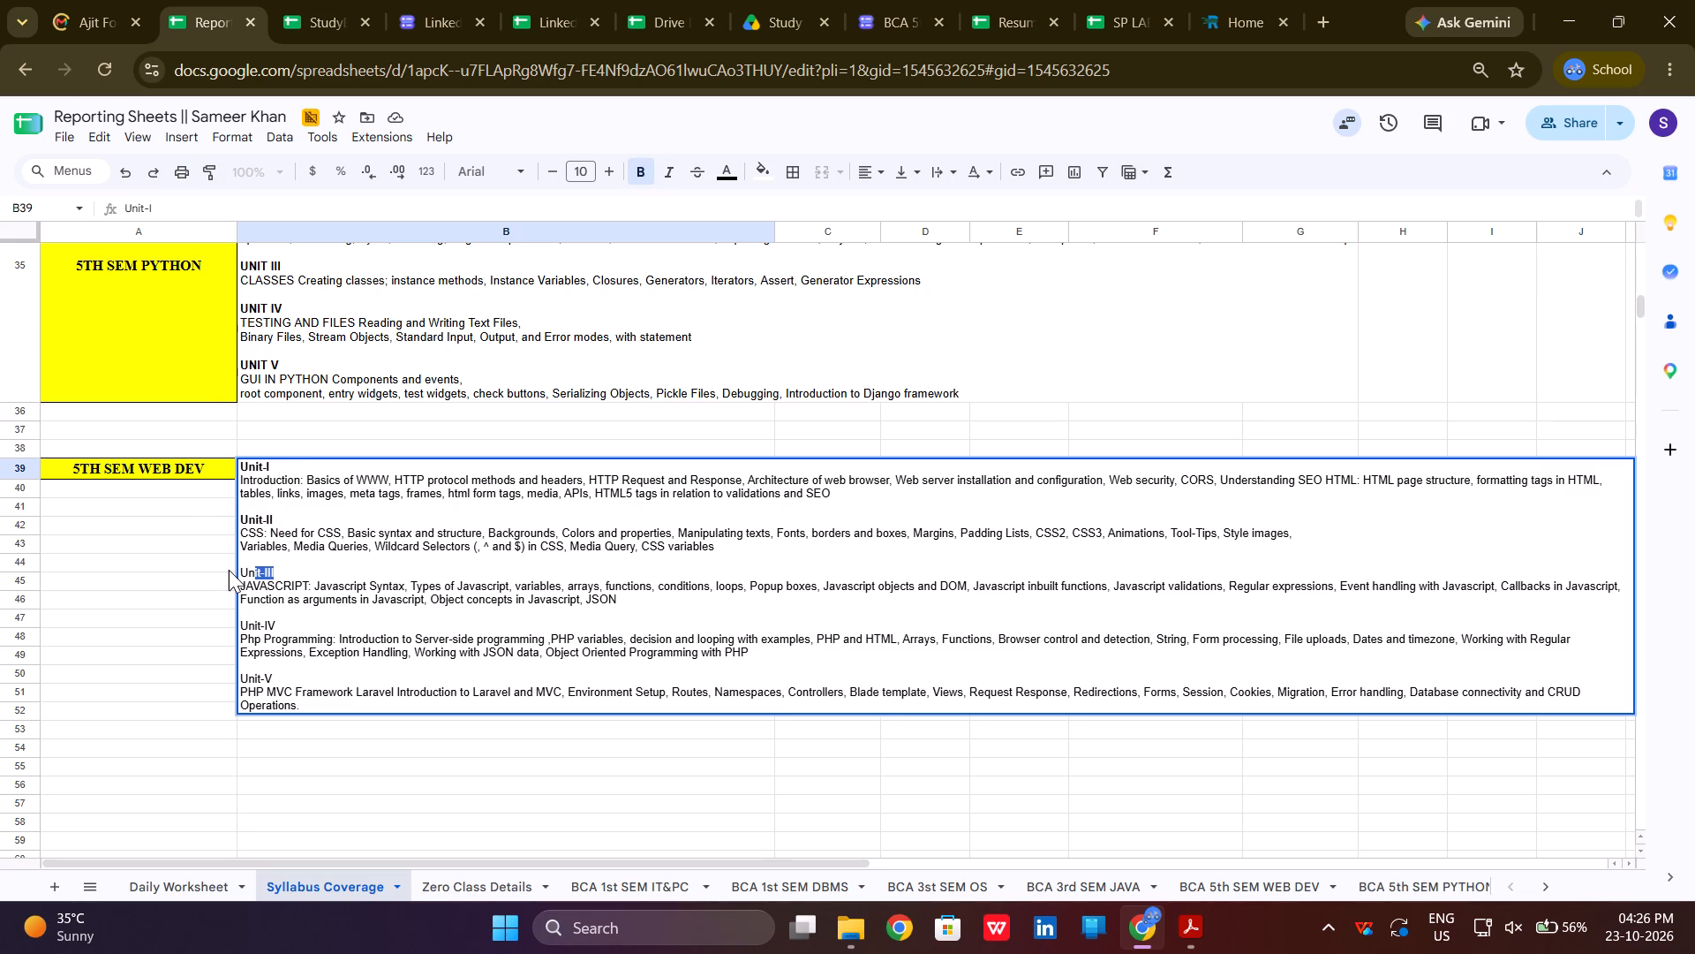
{"action": "key", "text": "ctrl+b"}
{"action": "left_click_drag", "start_coordinate": [304, 627], "coordinate": [200, 625]}
{"action": "key", "text": "ctrl+b"}
{"action": "left_click_drag", "start_coordinate": [303, 675], "coordinate": [204, 680]}
{"action": "key", "text": "ctrl+b"}
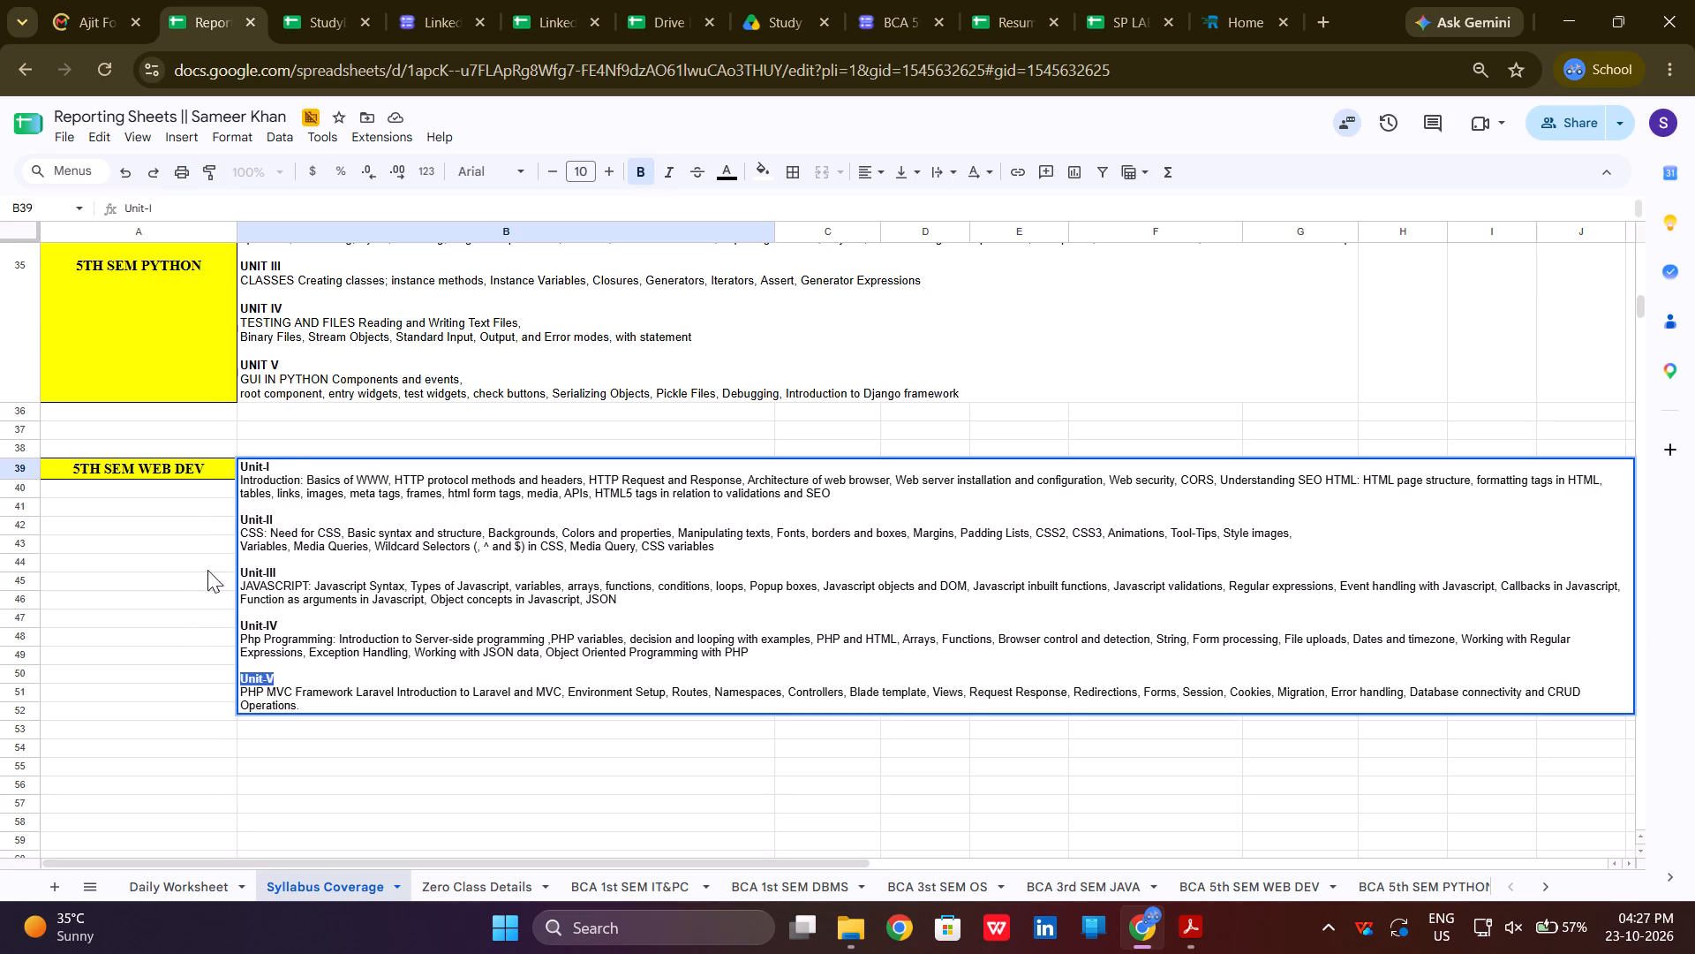
{"action": "left_click", "coordinate": [190, 562]}
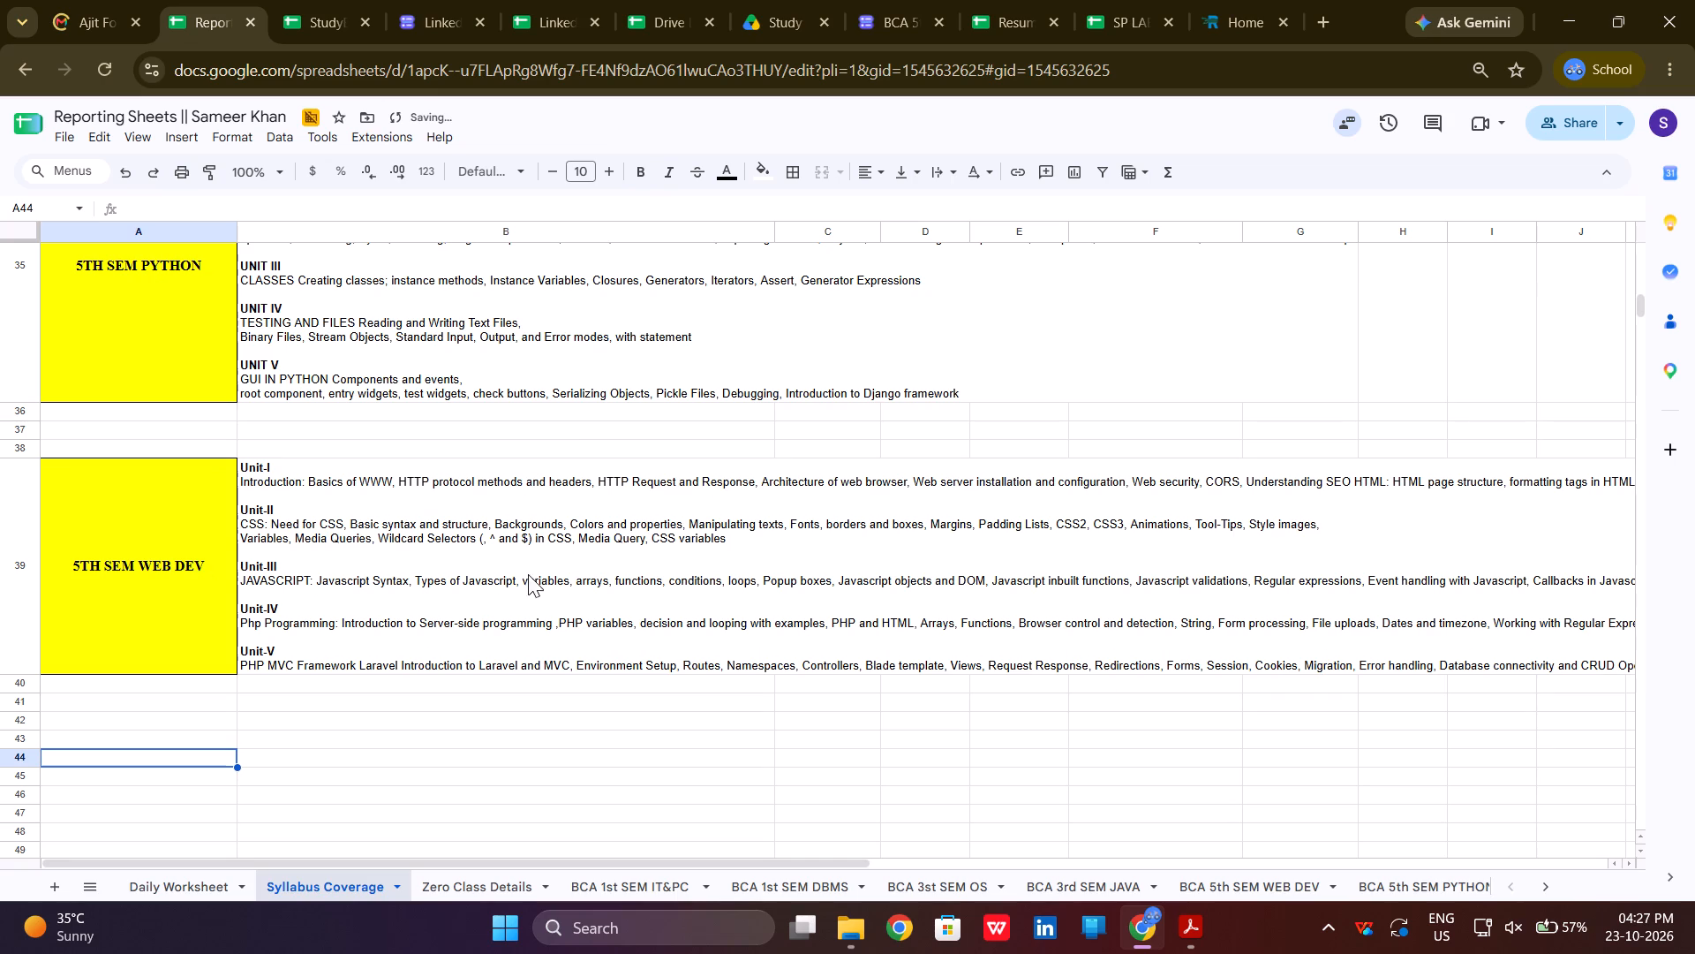
Review the Syllabus Coverage sheet, from the syllabus status table through all COMPLETE SYLLABUS entries down to 5TH SEM WEB DEV.
{"action": "left_click", "coordinate": [500, 445]}
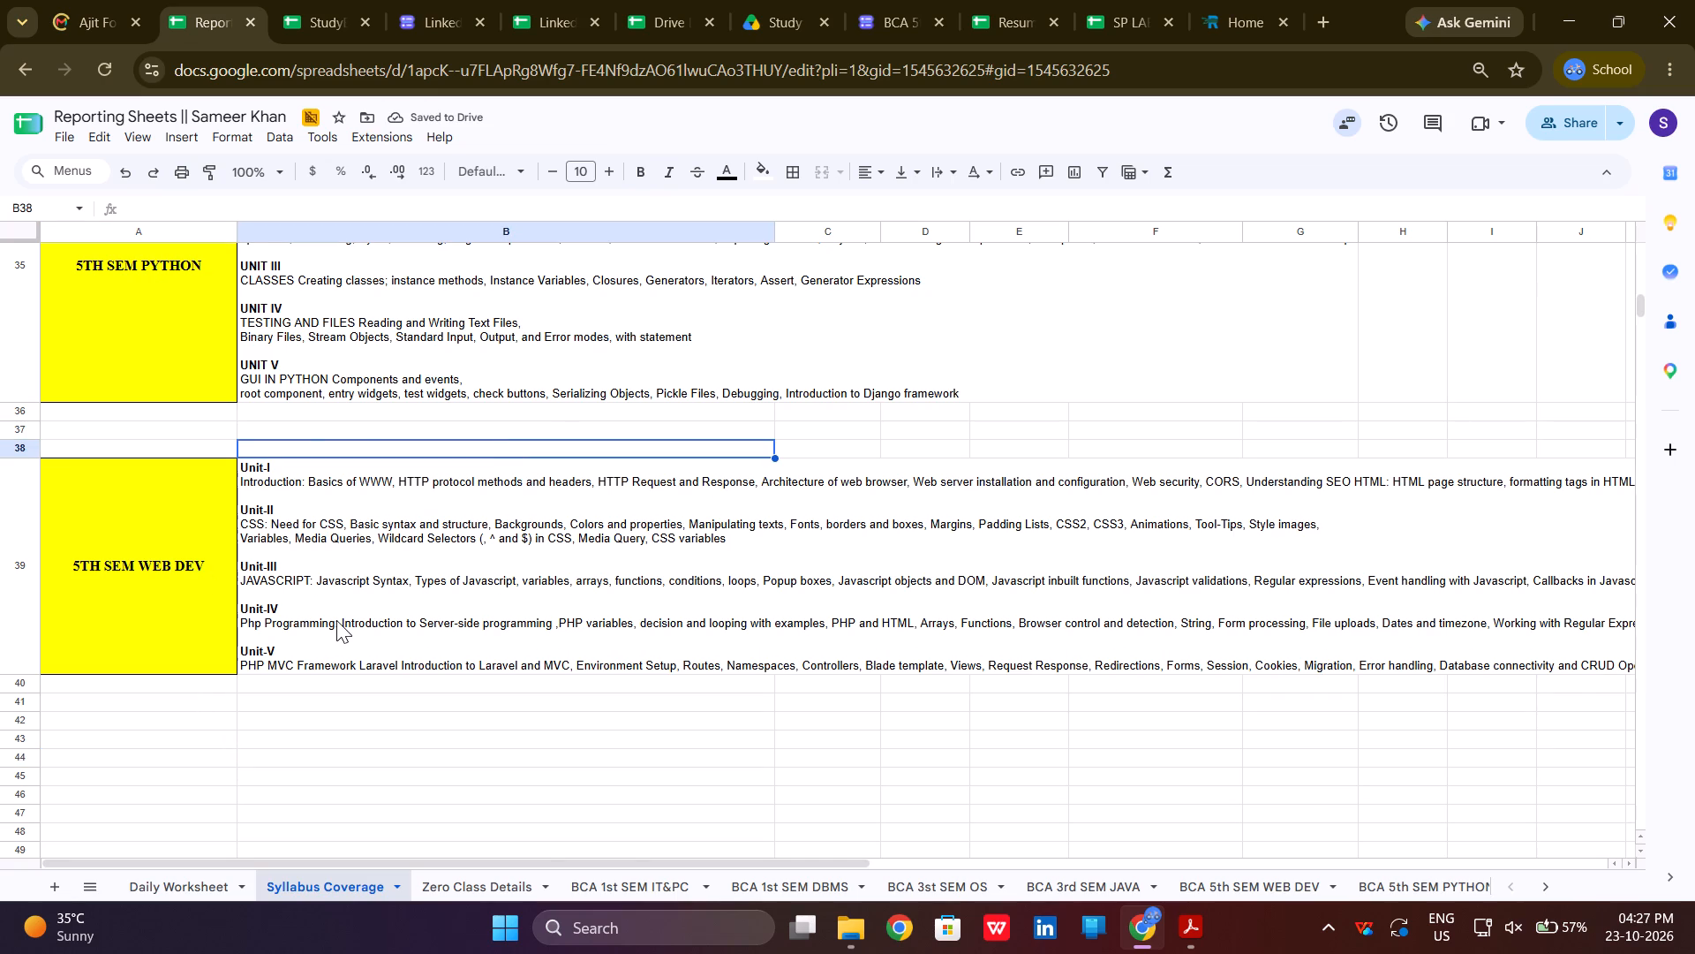
{"action": "scroll", "coordinate": [278, 721], "scroll_direction": "up", "scroll_amount": 9}
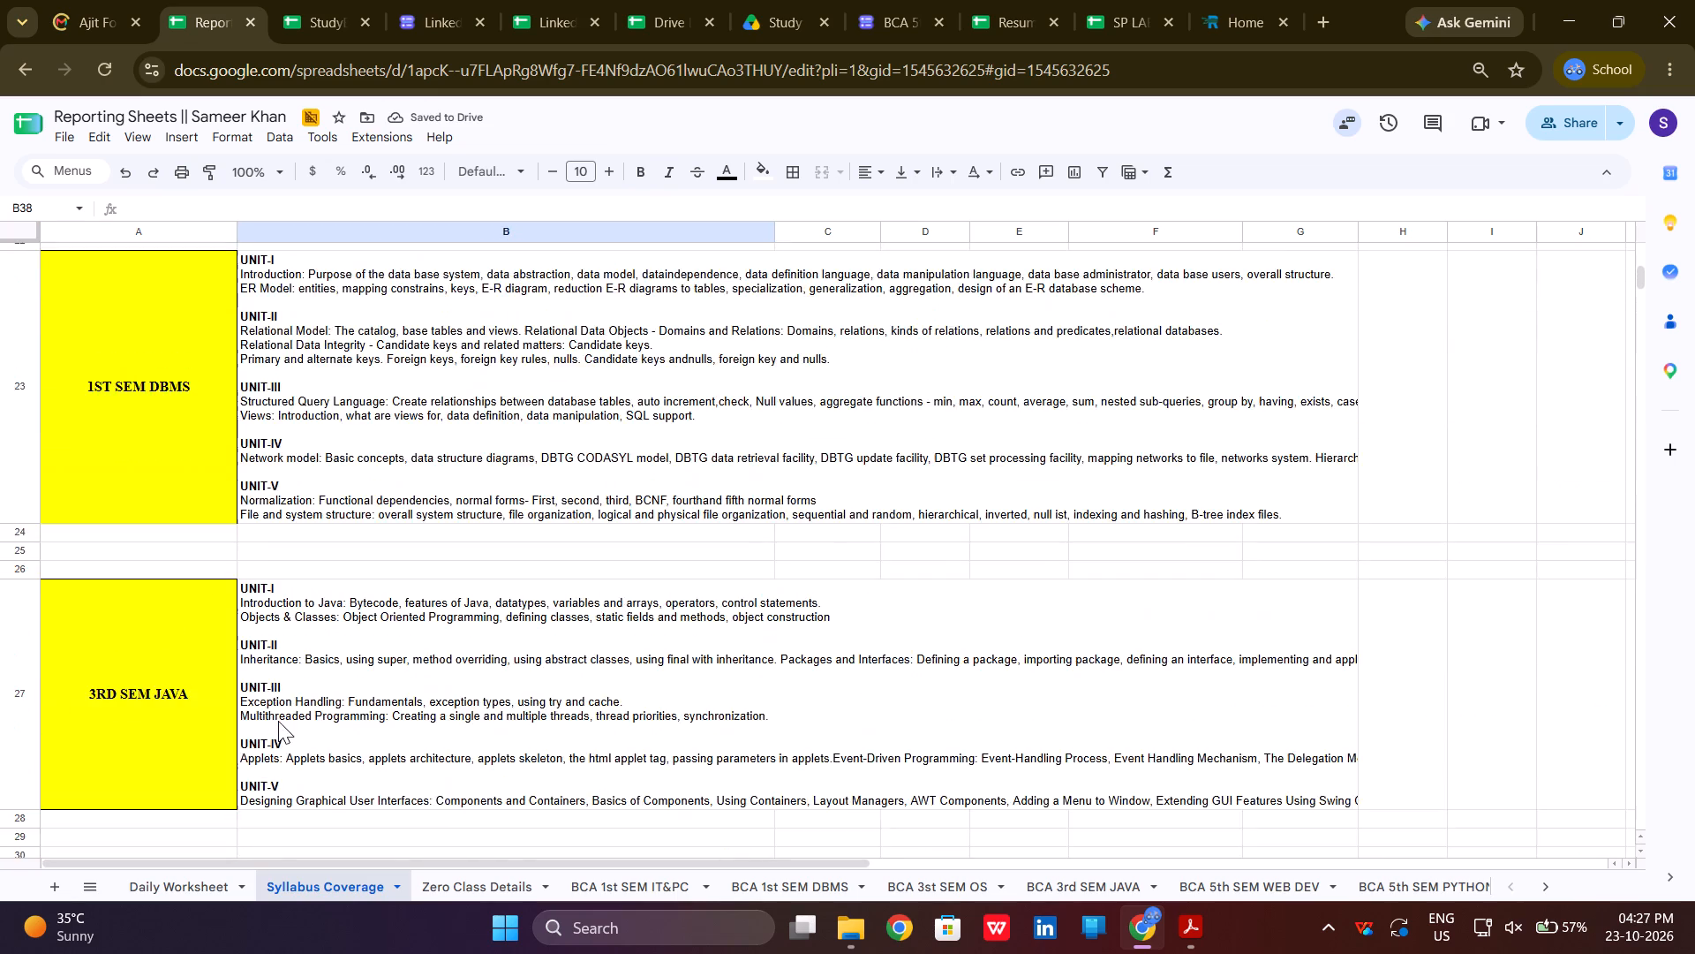
{"action": "scroll", "coordinate": [278, 721], "scroll_direction": "up", "scroll_amount": 9}
{"action": "scroll", "coordinate": [358, 583], "scroll_direction": "down", "scroll_amount": 1}
{"action": "scroll", "coordinate": [467, 649], "scroll_direction": "down", "scroll_amount": 2}
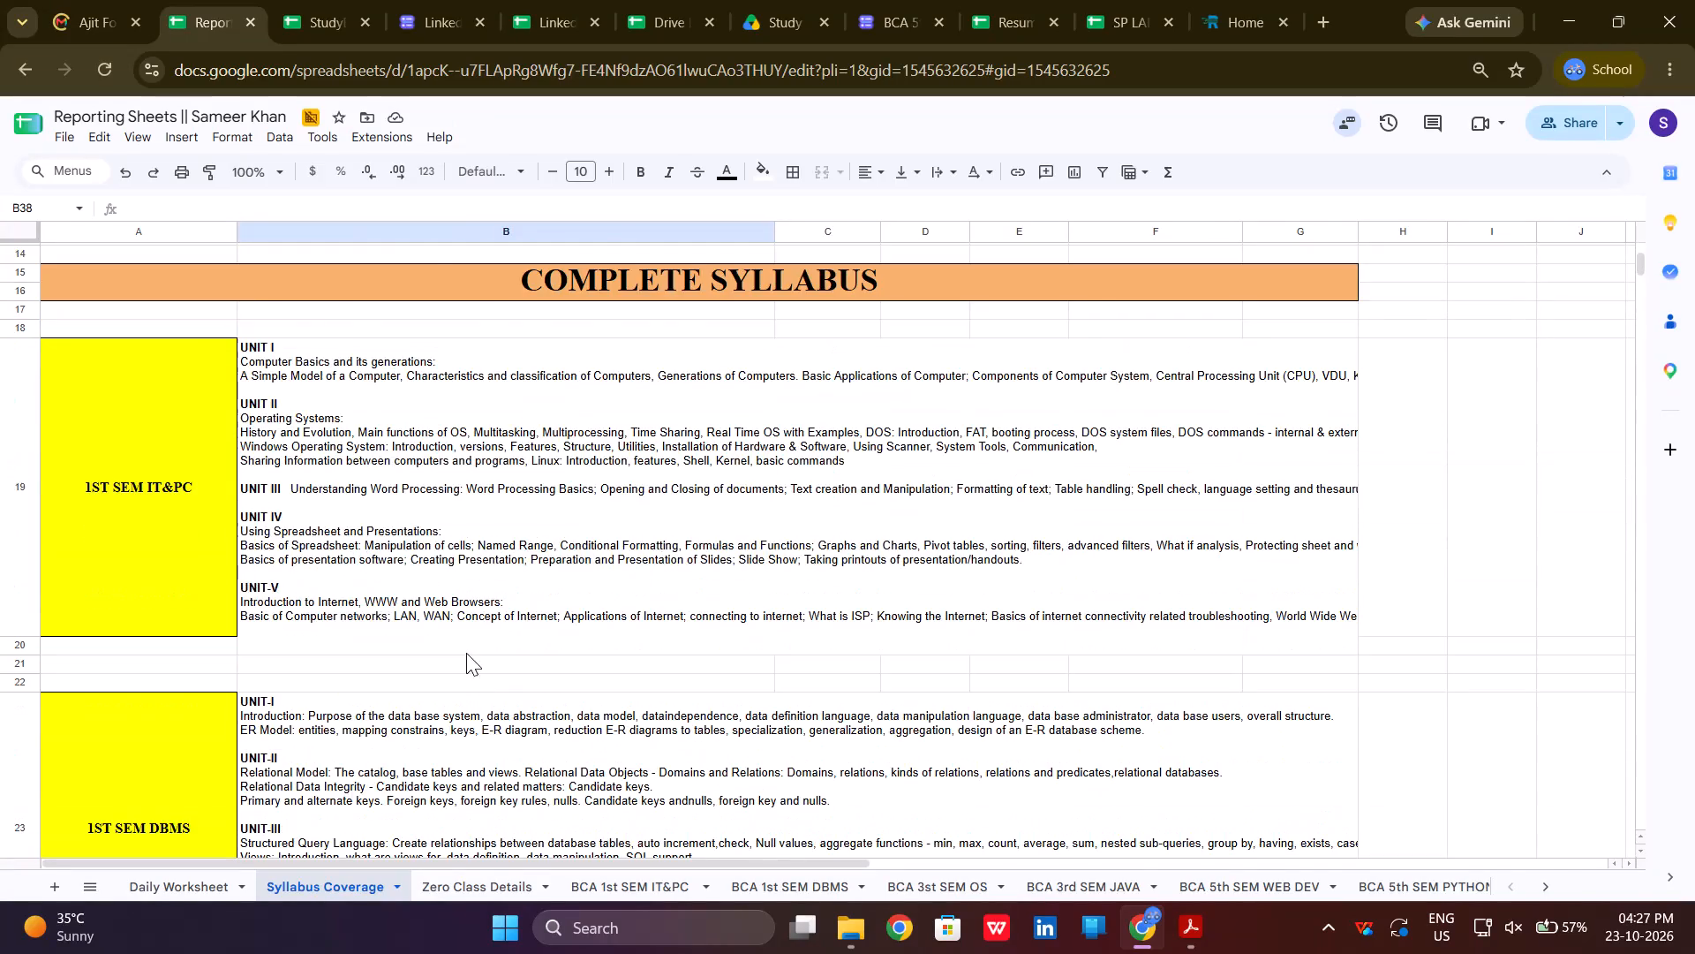
{"action": "scroll", "coordinate": [385, 566], "scroll_direction": "down", "scroll_amount": 9}
{"action": "scroll", "coordinate": [385, 566], "scroll_direction": "up", "scroll_amount": 2}
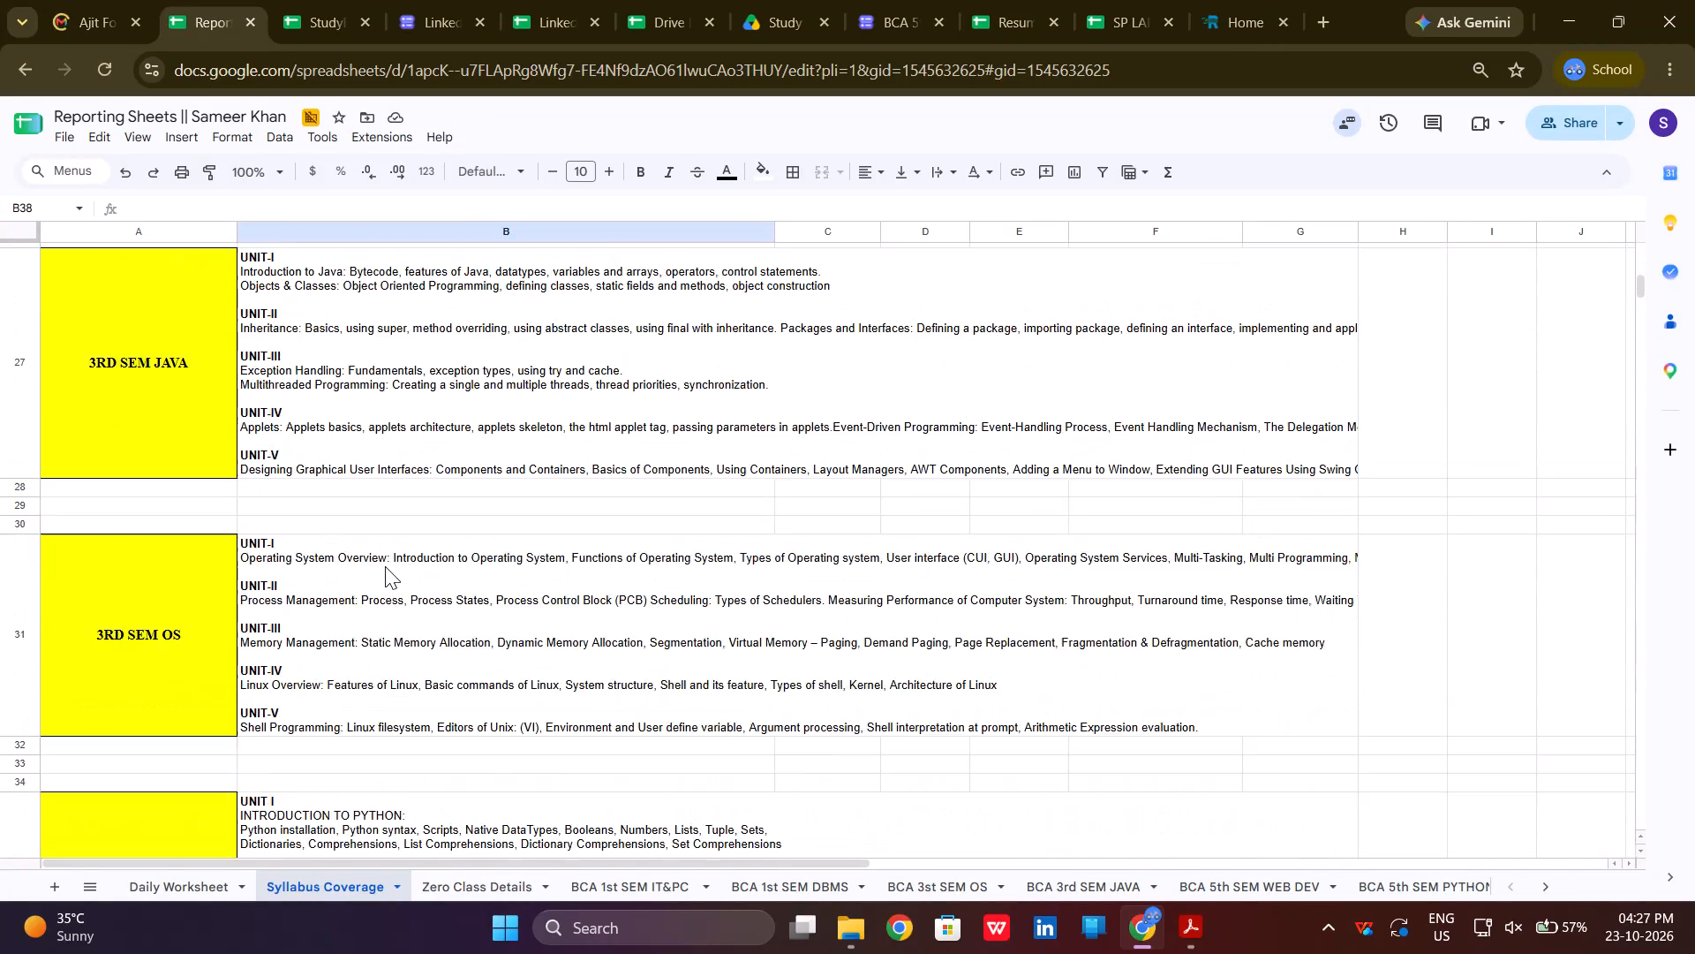
{"action": "scroll", "coordinate": [385, 566], "scroll_direction": "up", "scroll_amount": 9}
{"action": "scroll", "coordinate": [385, 566], "scroll_direction": "down", "scroll_amount": 2}
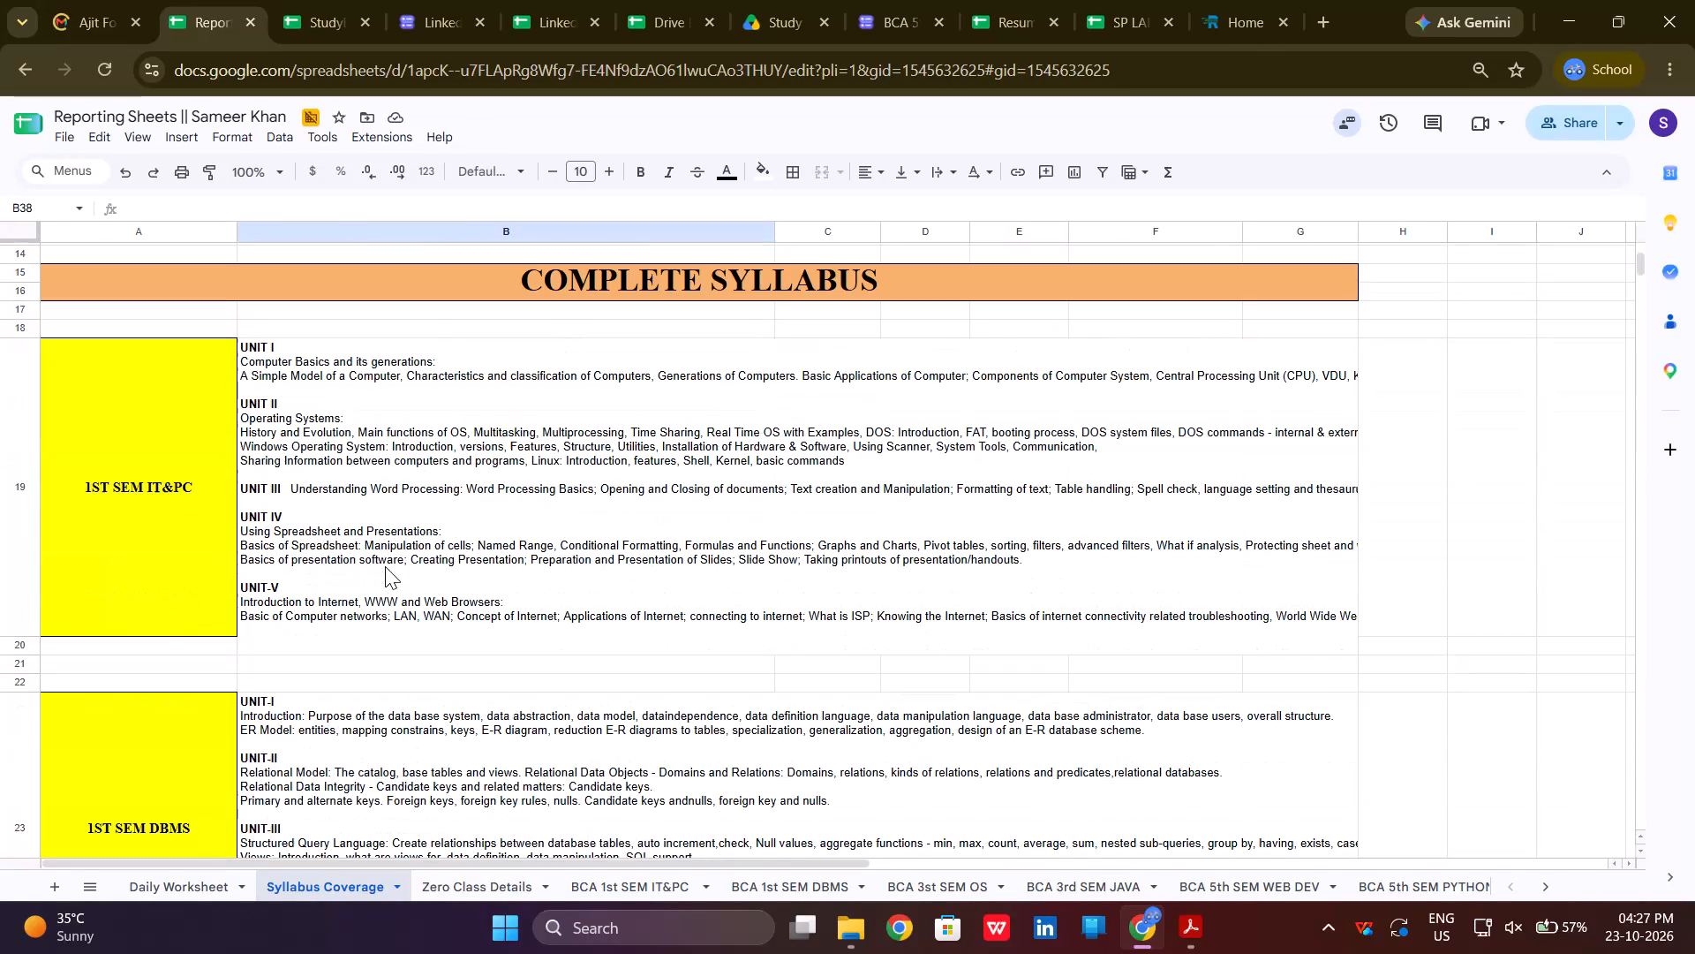
{"action": "scroll", "coordinate": [385, 565], "scroll_direction": "up", "scroll_amount": 5}
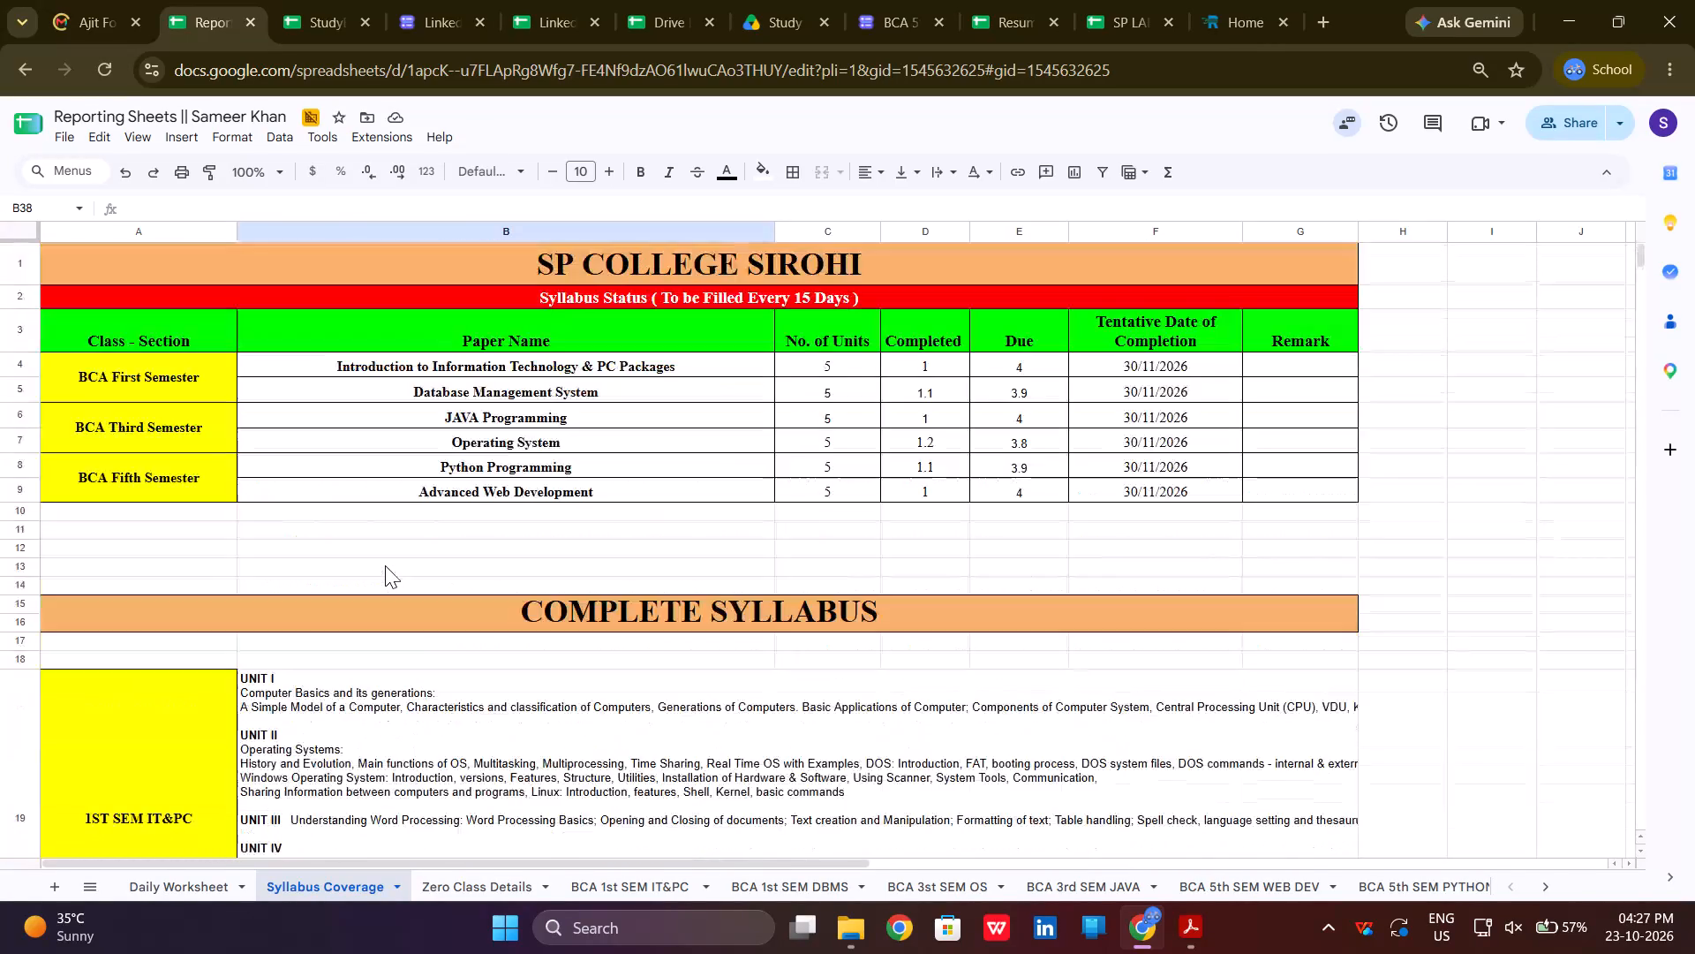
{"action": "scroll", "coordinate": [546, 574], "scroll_direction": "down", "scroll_amount": 2}
{"action": "scroll", "coordinate": [438, 479], "scroll_direction": "down", "scroll_amount": 2}
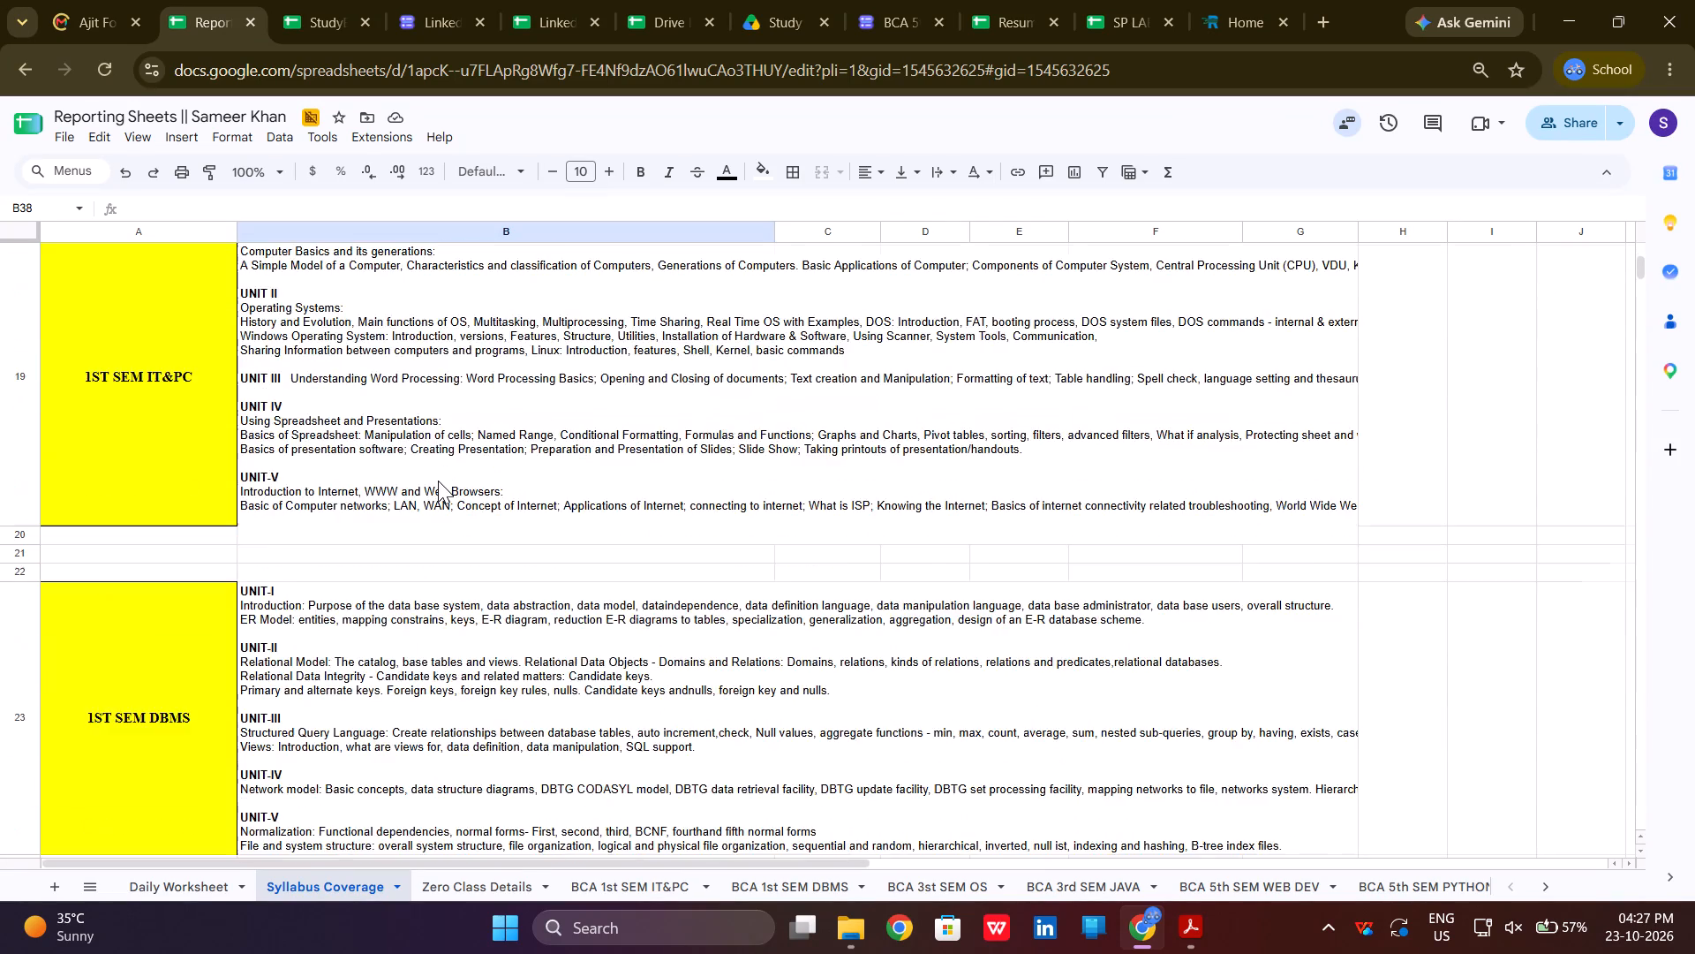
{"action": "scroll", "coordinate": [438, 481], "scroll_direction": "down", "scroll_amount": 7}
{"action": "scroll", "coordinate": [438, 481], "scroll_direction": "up", "scroll_amount": 11}
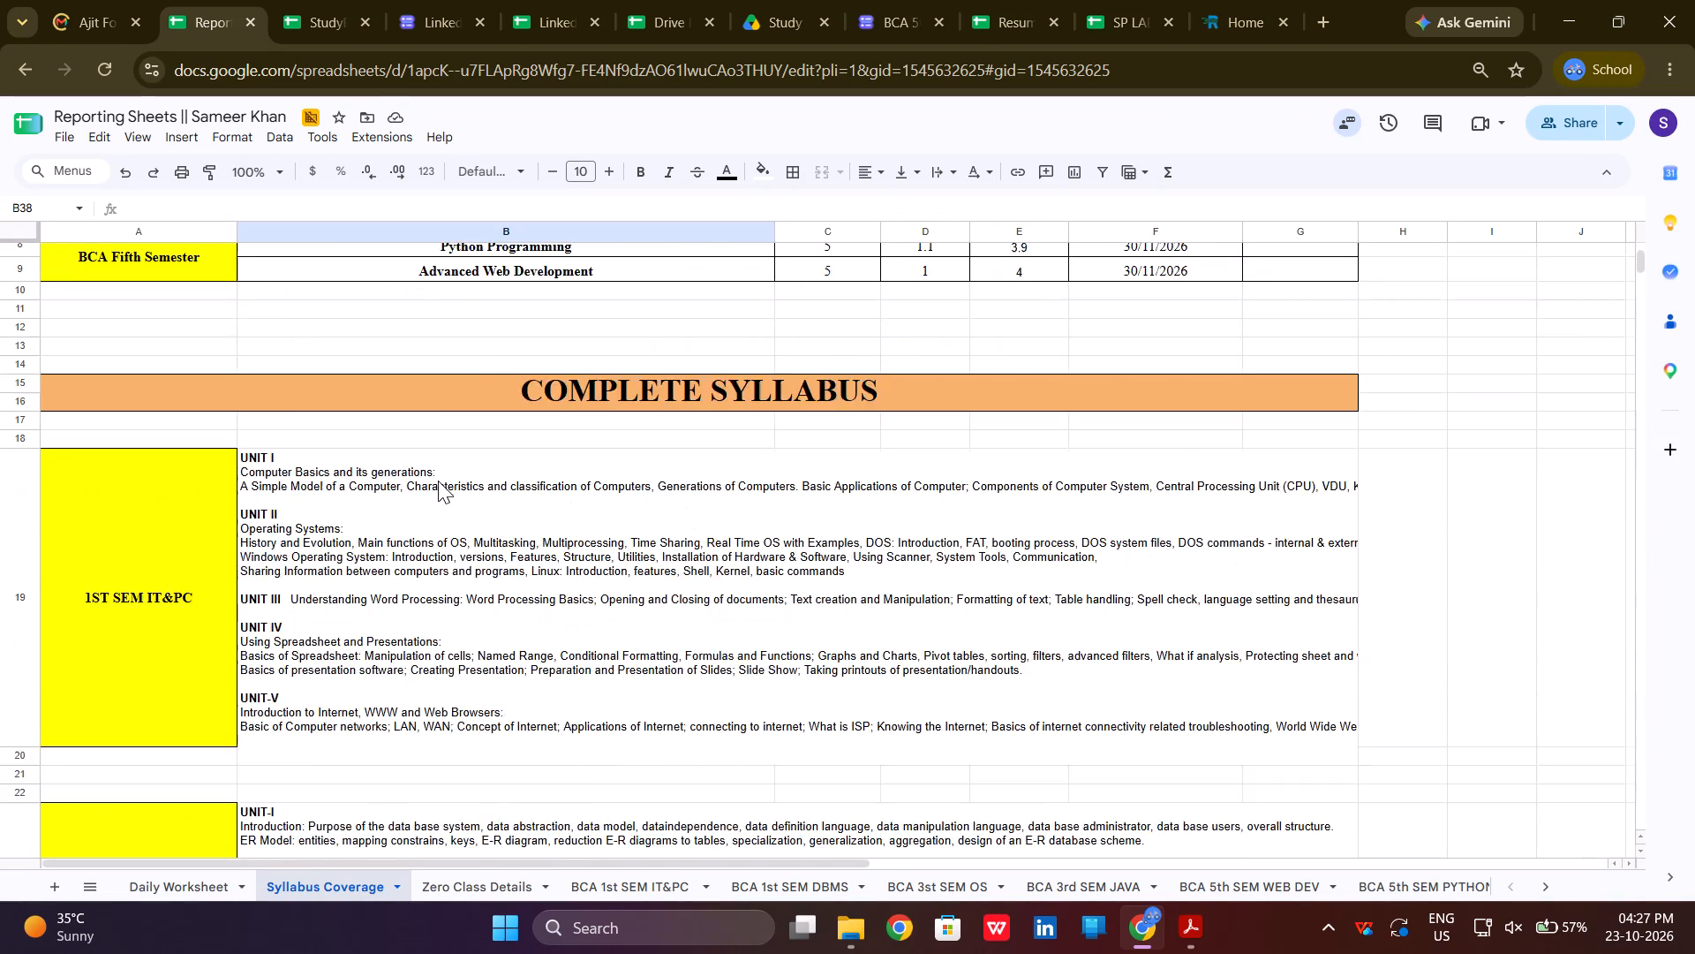
{"action": "scroll", "coordinate": [438, 481], "scroll_direction": "up", "scroll_amount": 3}
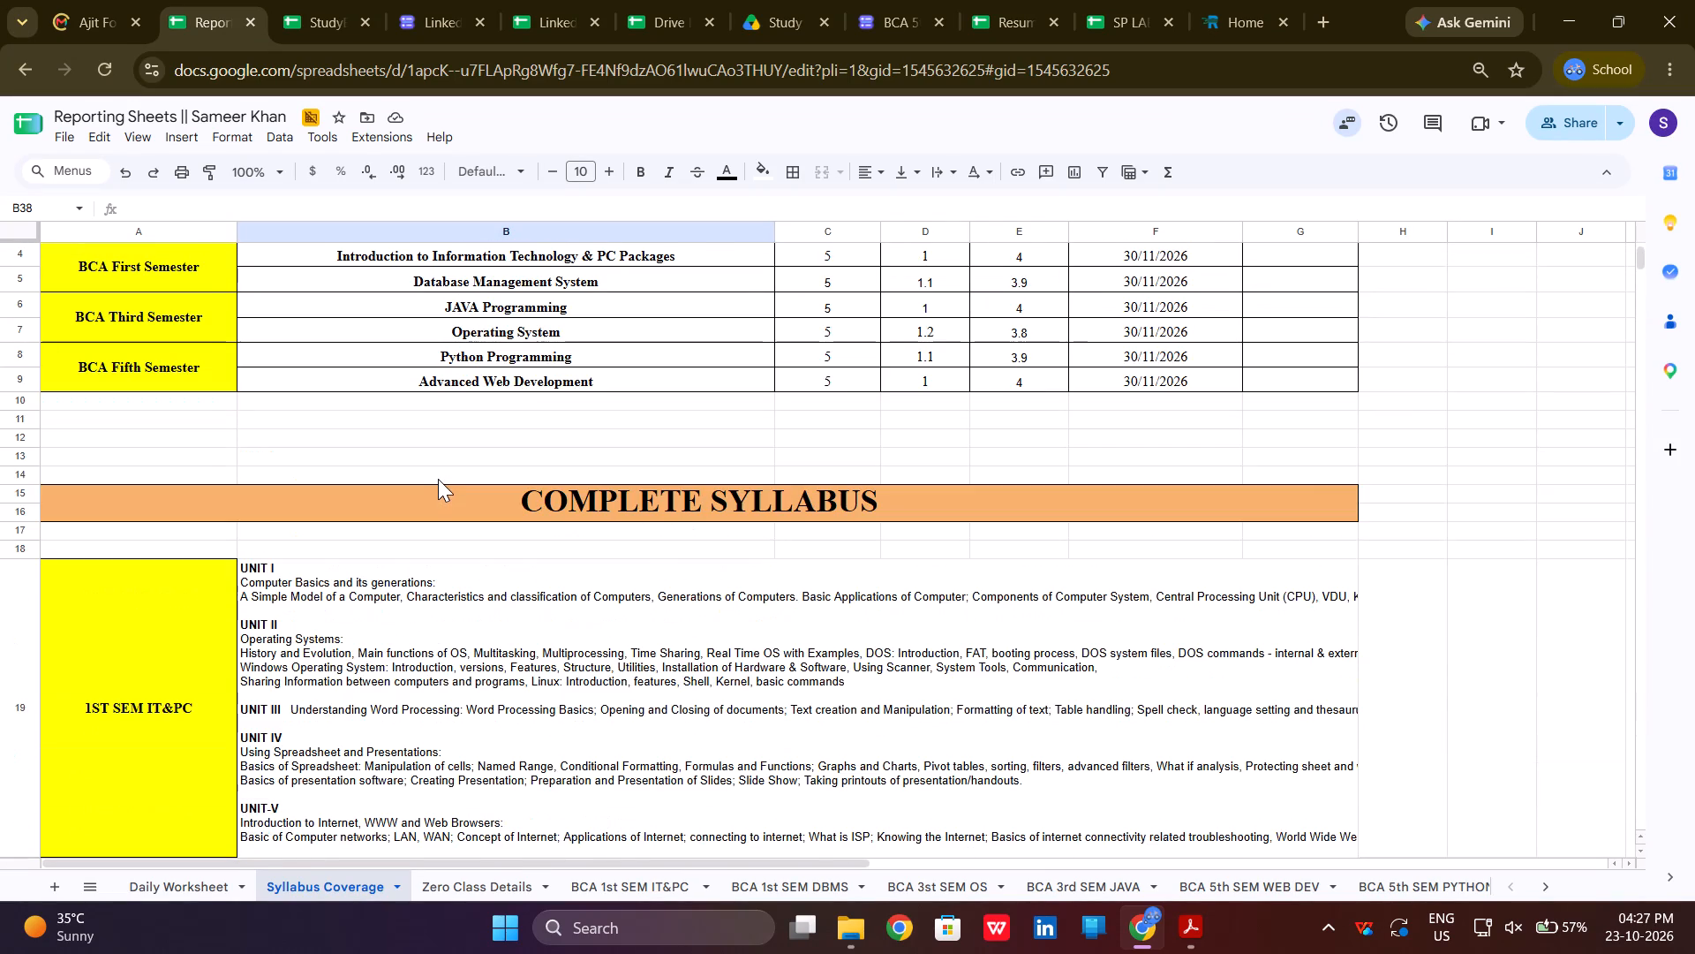
{"action": "scroll", "coordinate": [465, 593], "scroll_direction": "down", "scroll_amount": 3}
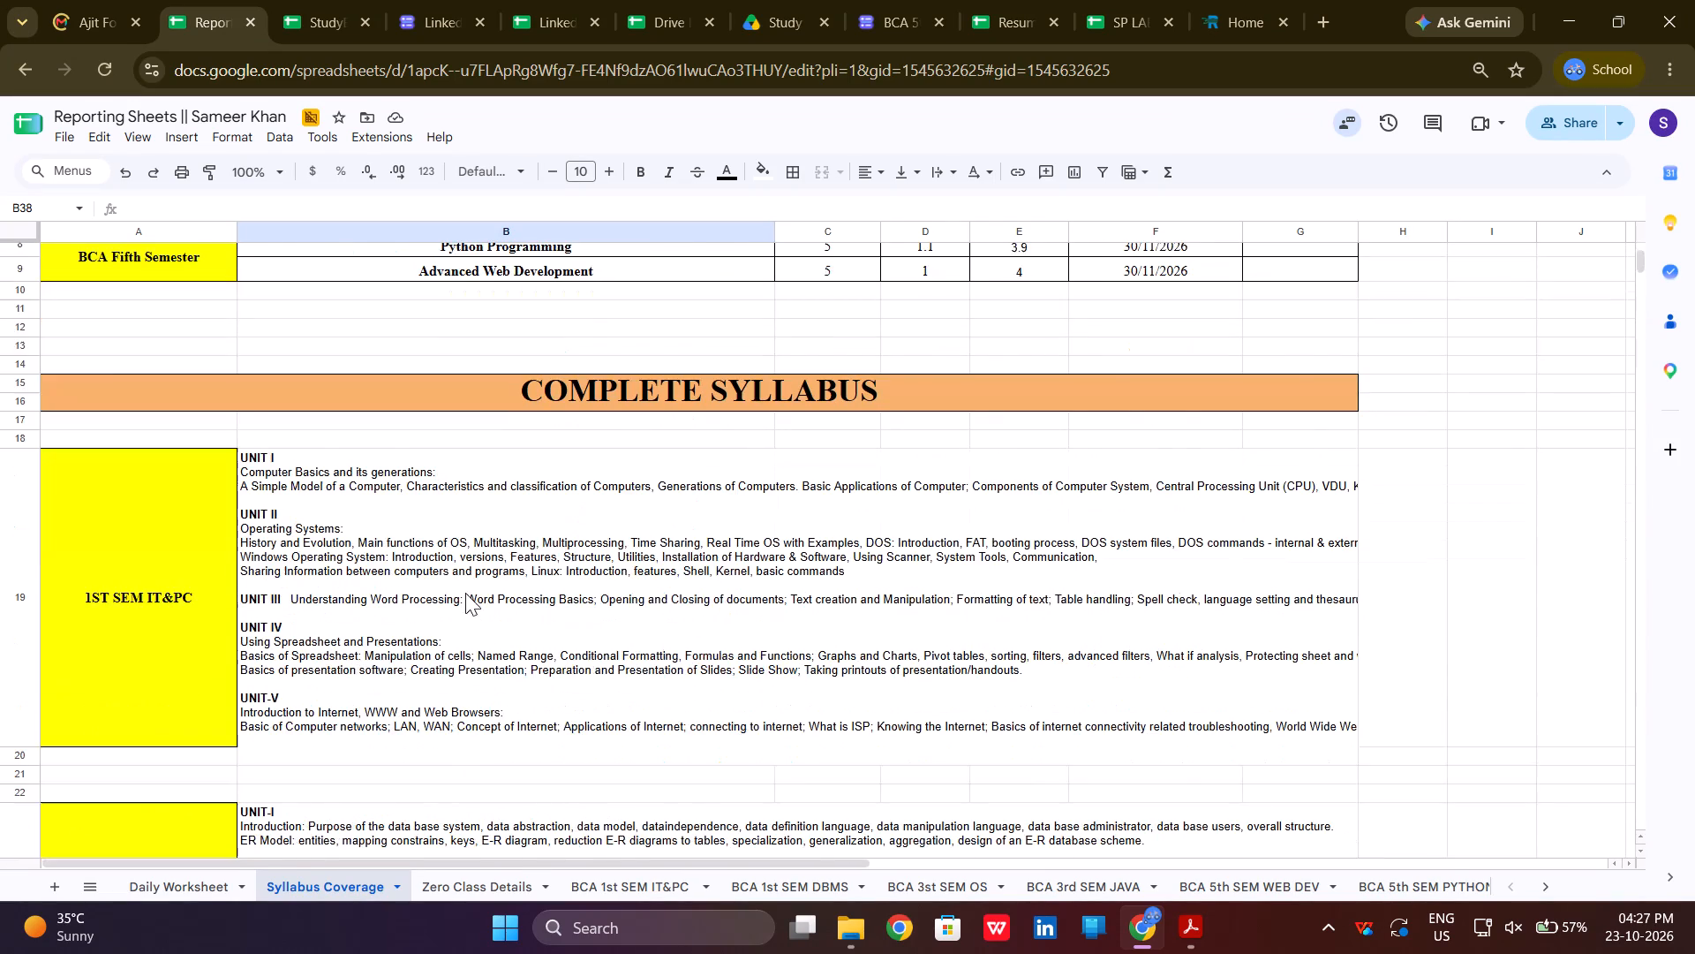
{"action": "scroll", "coordinate": [465, 593], "scroll_direction": "down", "scroll_amount": 15}
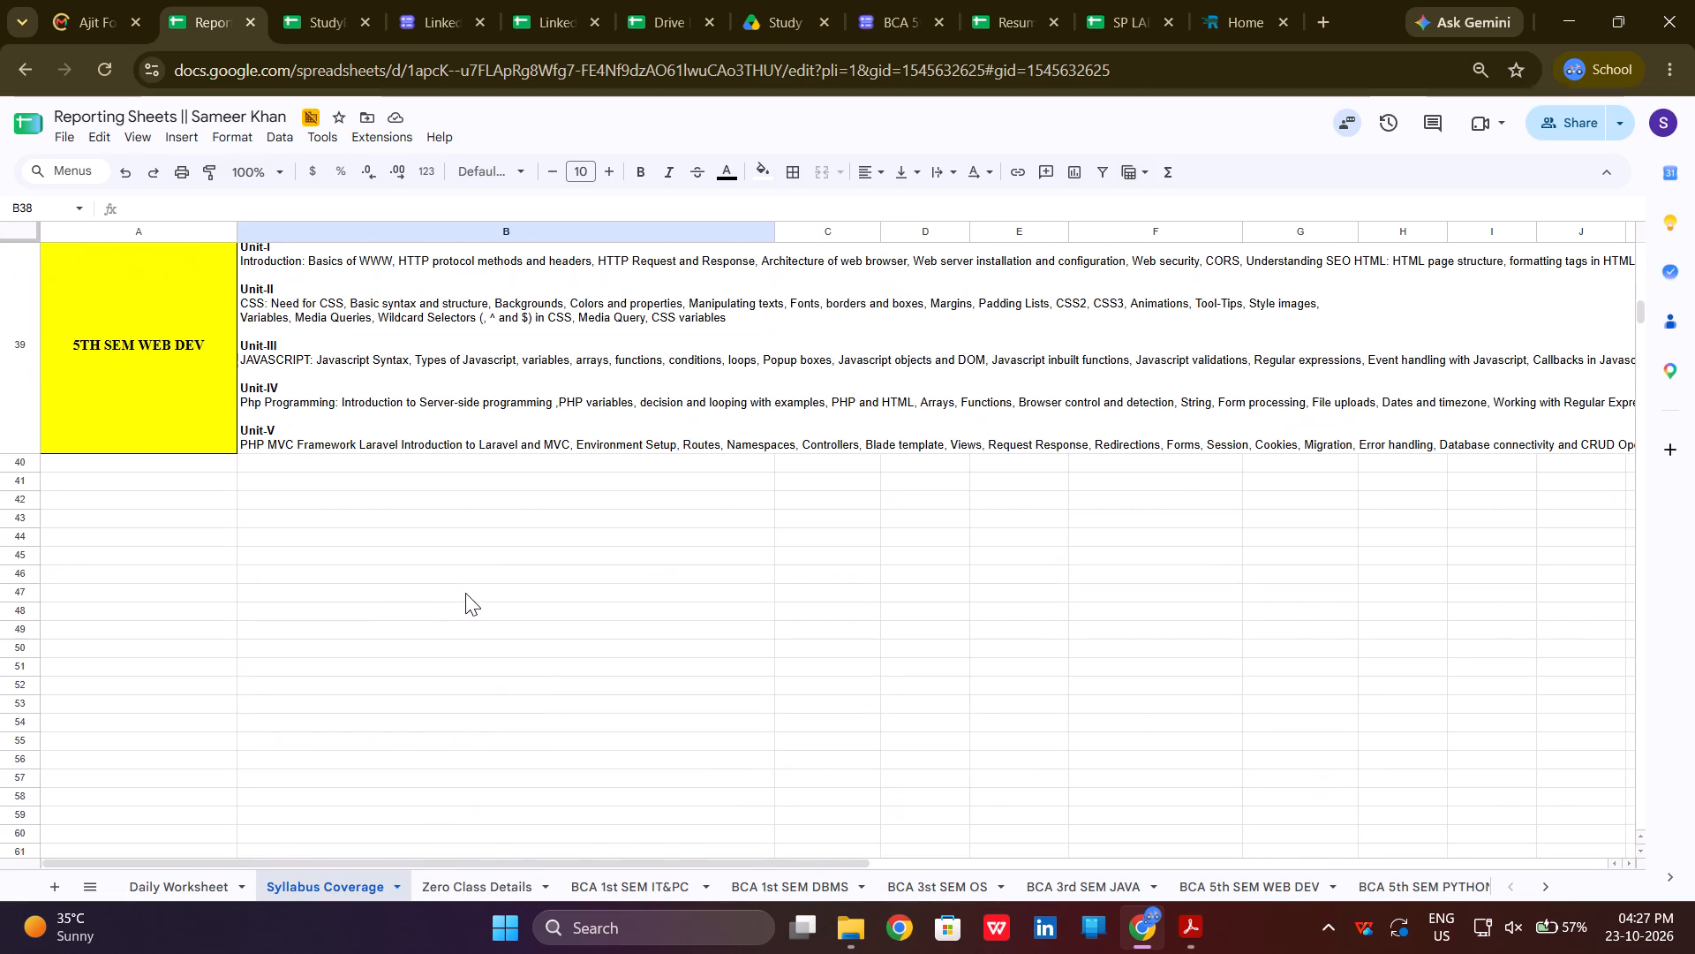
{"action": "scroll", "coordinate": [465, 593], "scroll_direction": "up", "scroll_amount": 7}
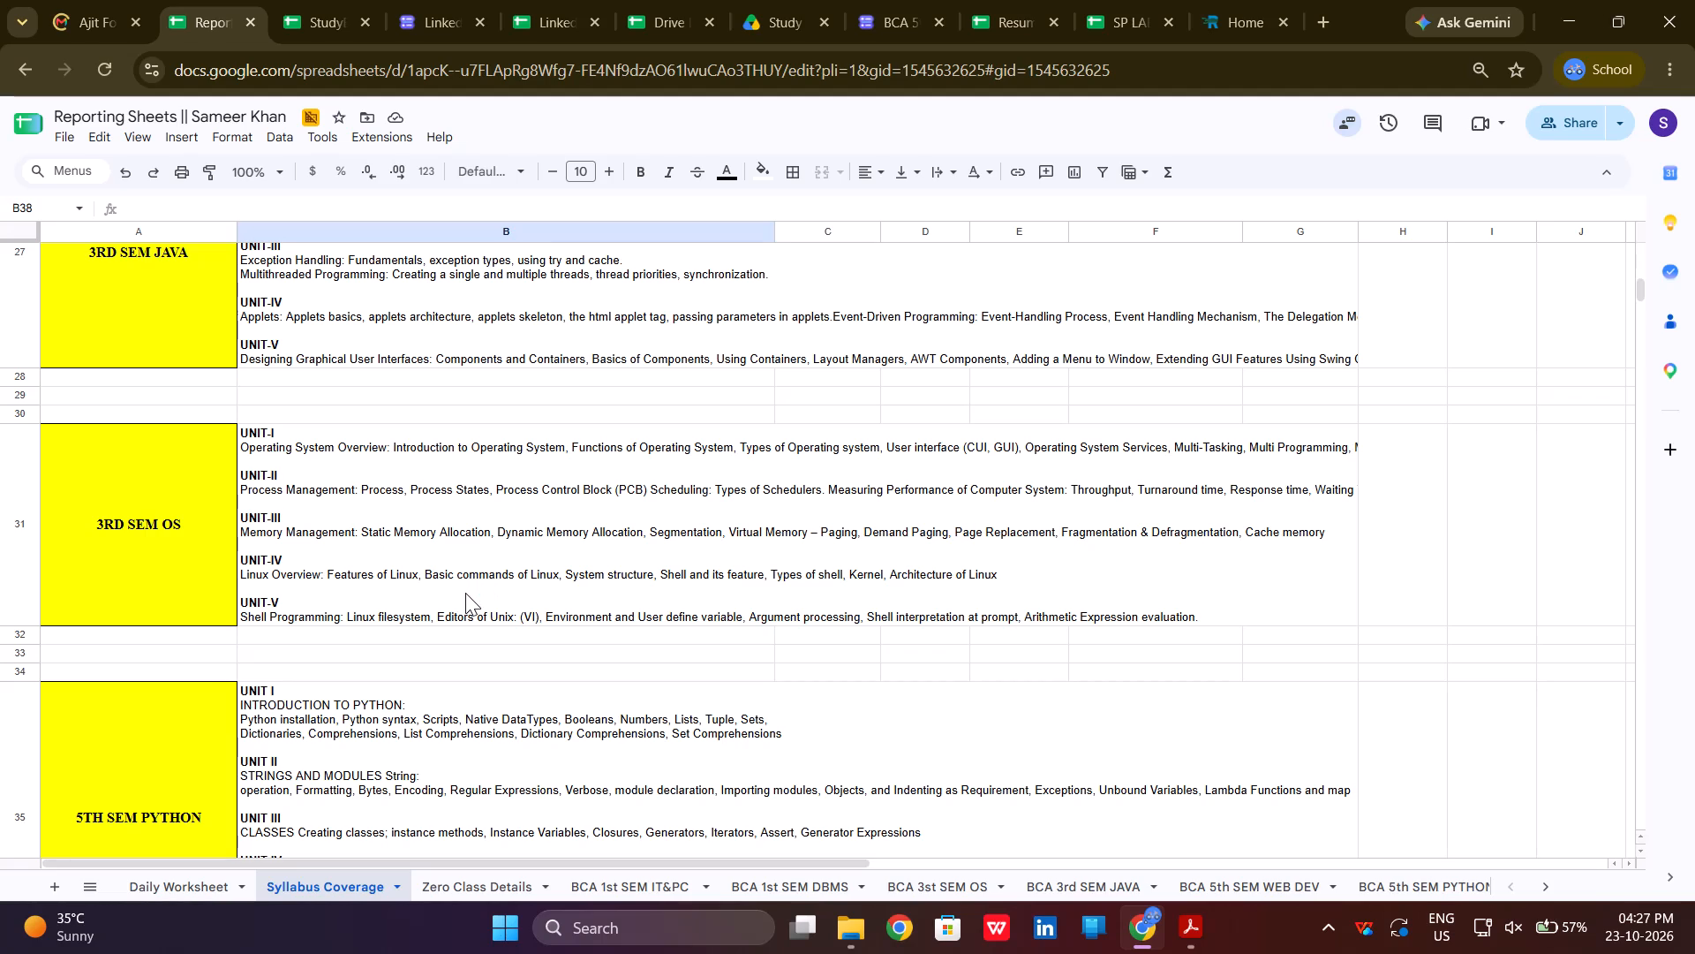
{"action": "scroll", "coordinate": [465, 593], "scroll_direction": "up", "scroll_amount": 6}
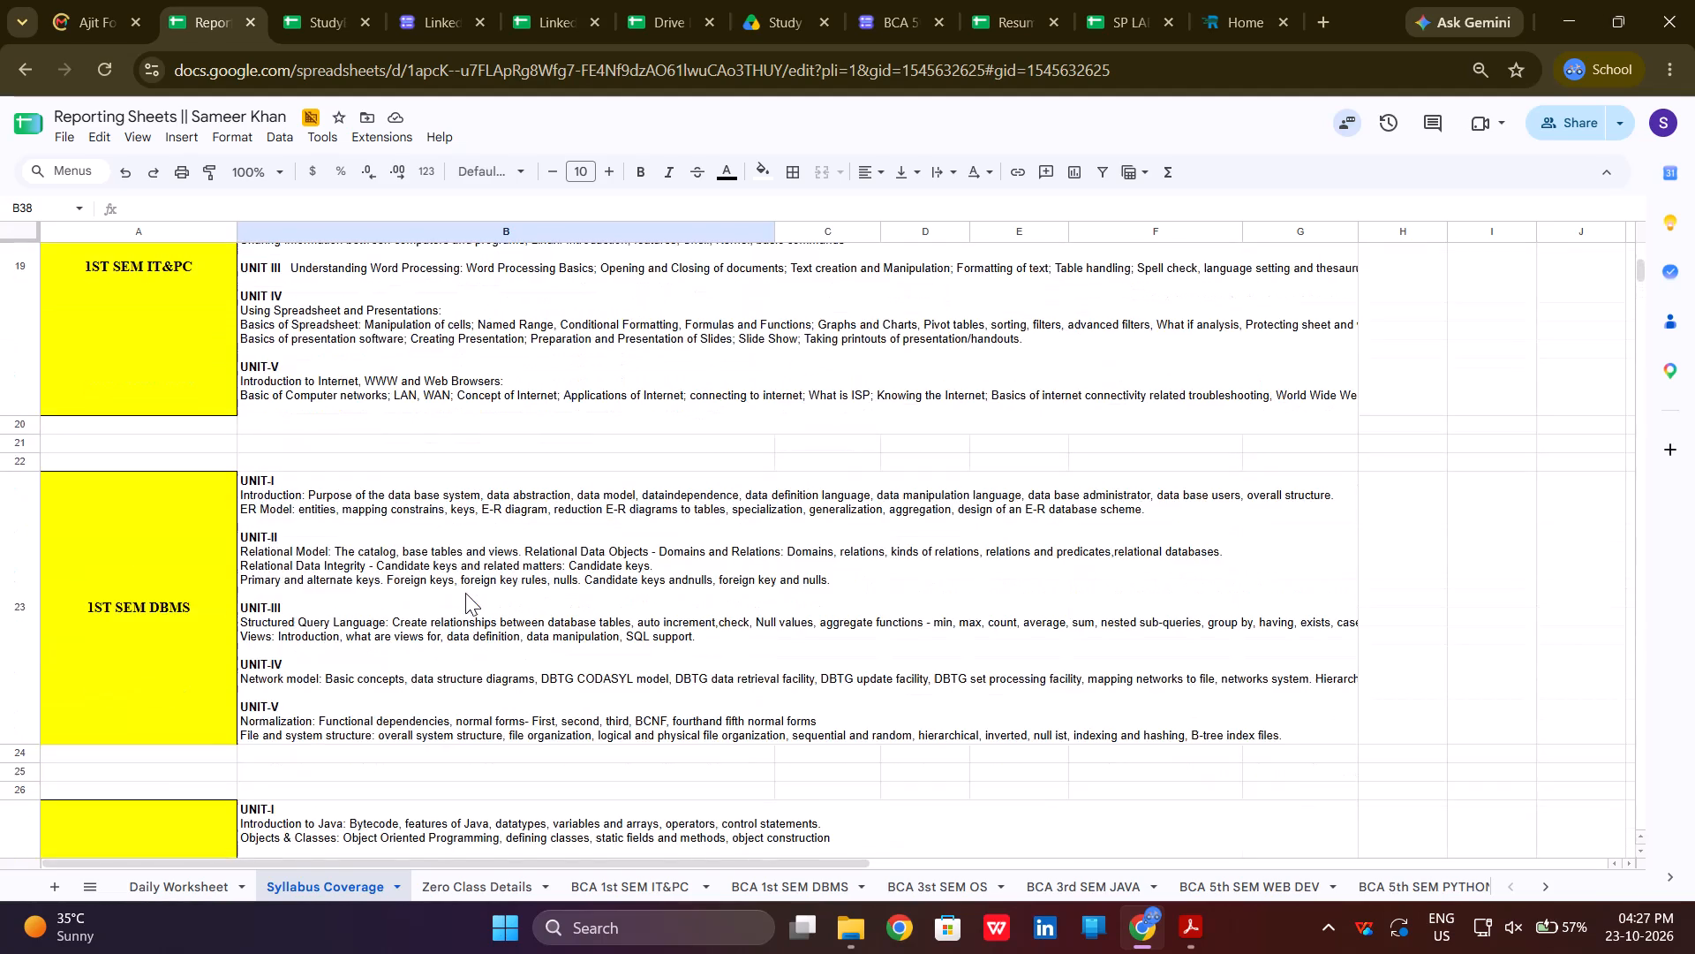
{"action": "scroll", "coordinate": [465, 593], "scroll_direction": "up", "scroll_amount": 2}
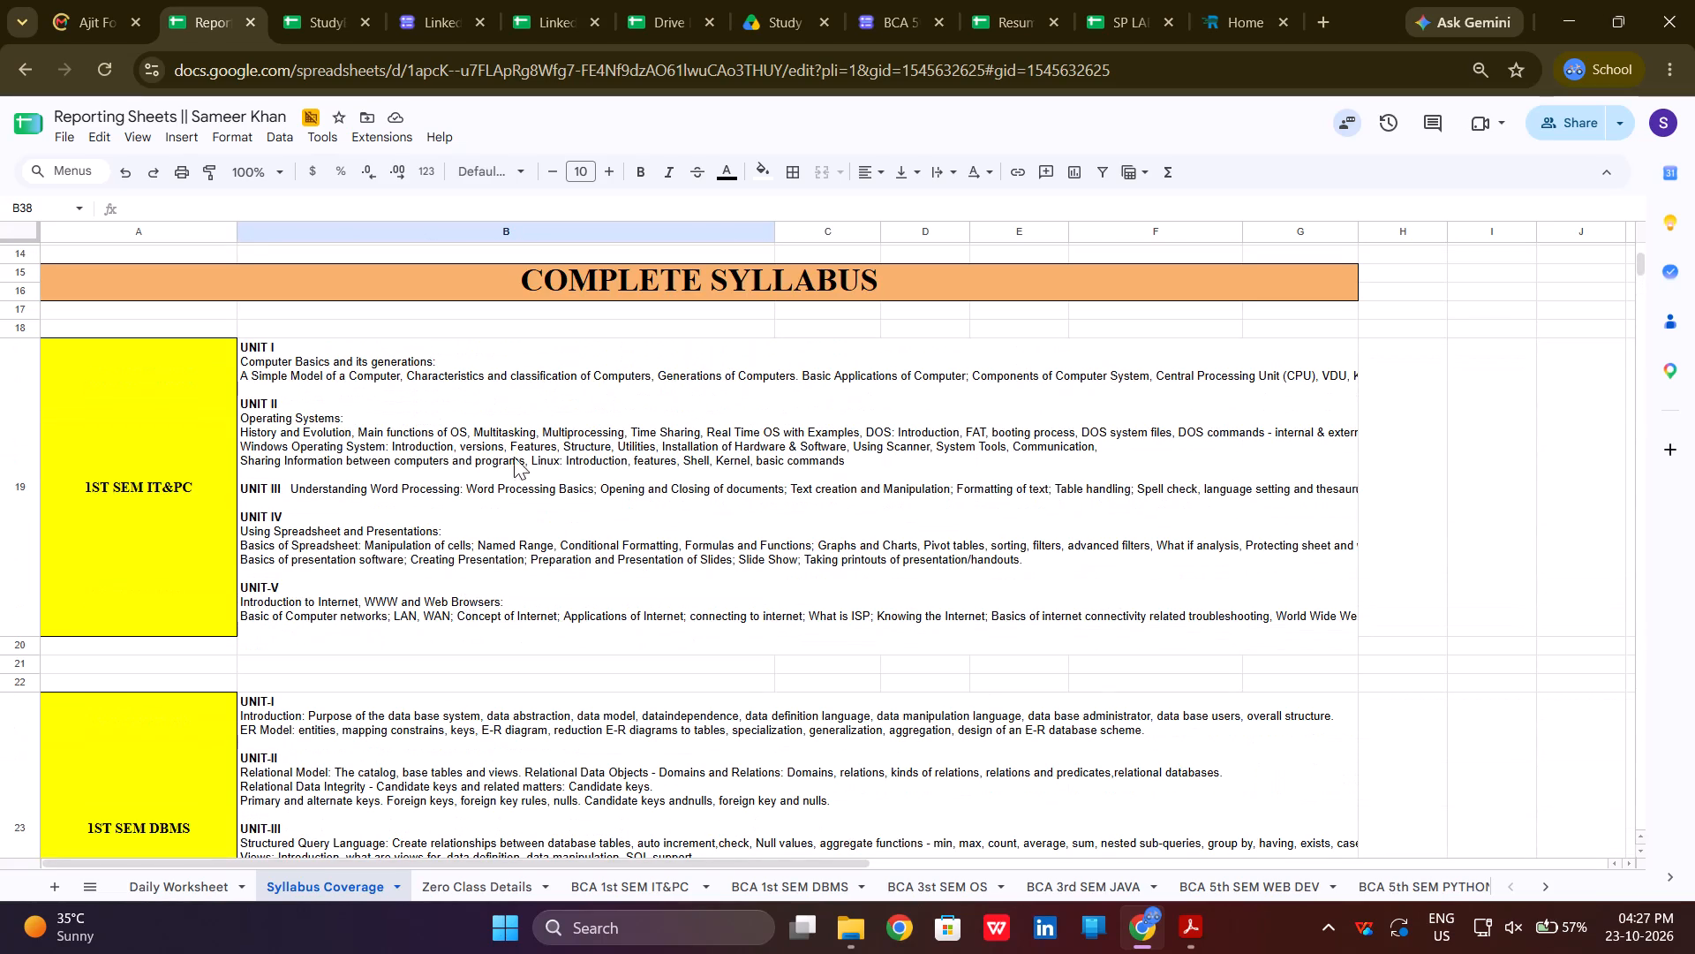
{"action": "scroll", "coordinate": [501, 575], "scroll_direction": "up", "scroll_amount": 1}
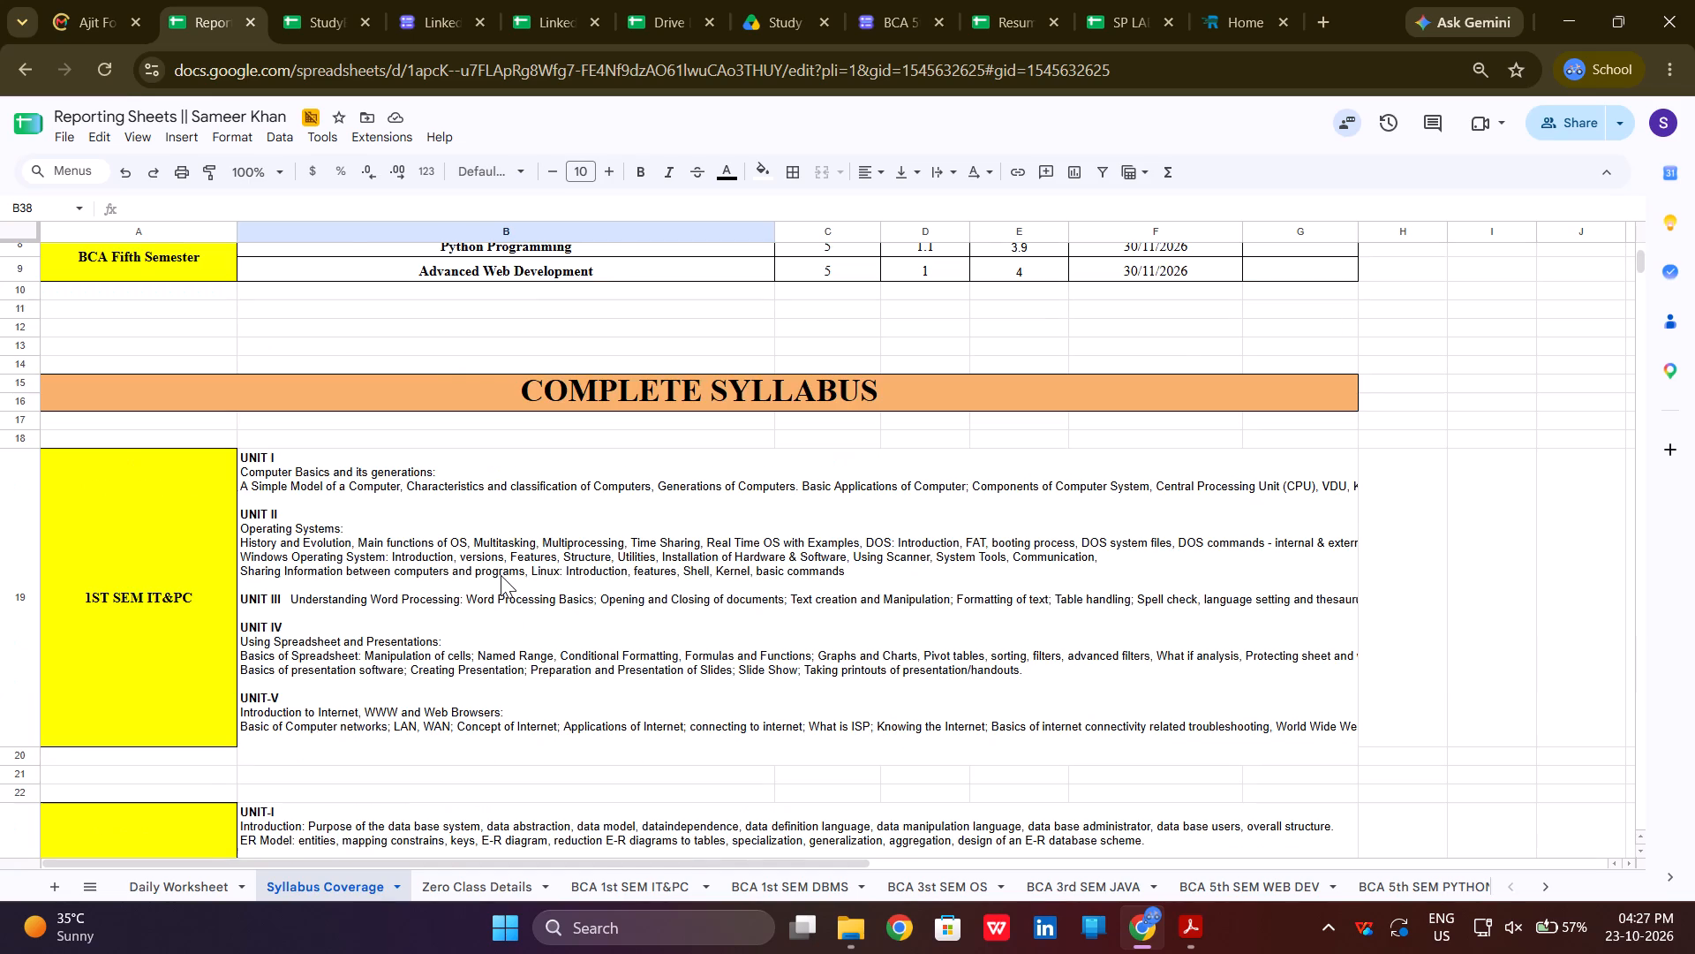
In the 1ST SEM IT&PC syllabus cell, insert line breaks before "VDU" in Unit I and before "Printing of word document" in Unit III.
{"action": "scroll", "coordinate": [501, 575], "scroll_direction": "up", "scroll_amount": 2}
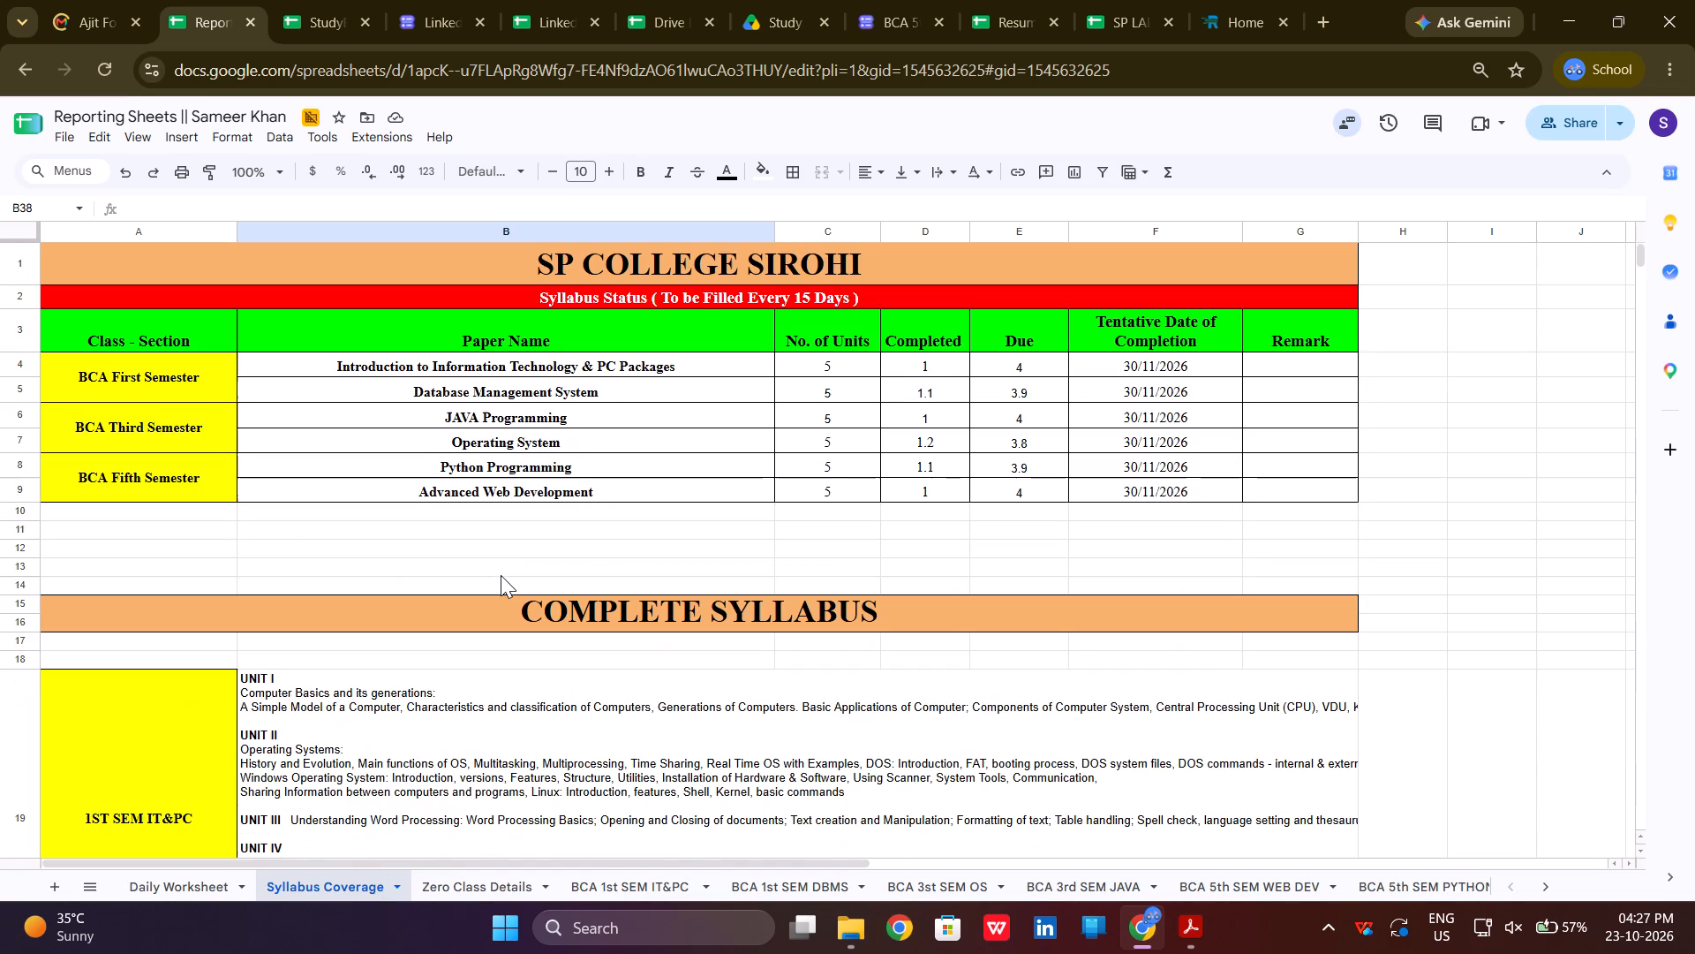
{"action": "scroll", "coordinate": [473, 769], "scroll_direction": "down", "scroll_amount": 1}
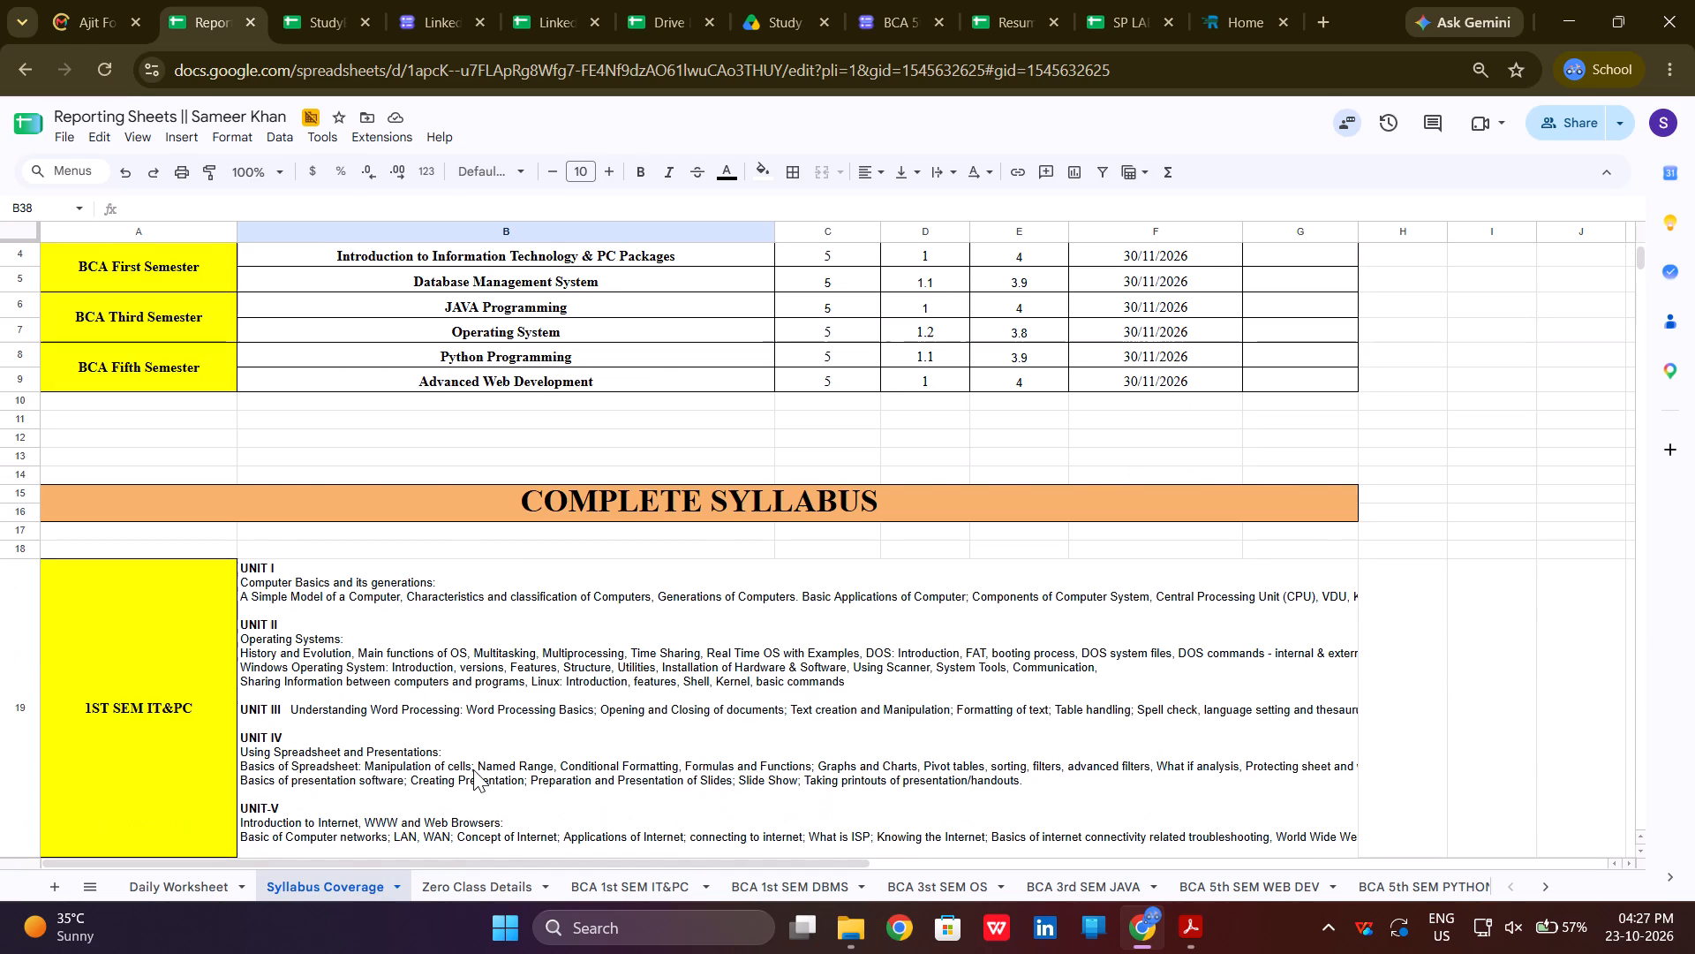
{"action": "scroll", "coordinate": [473, 769], "scroll_direction": "down", "scroll_amount": 1}
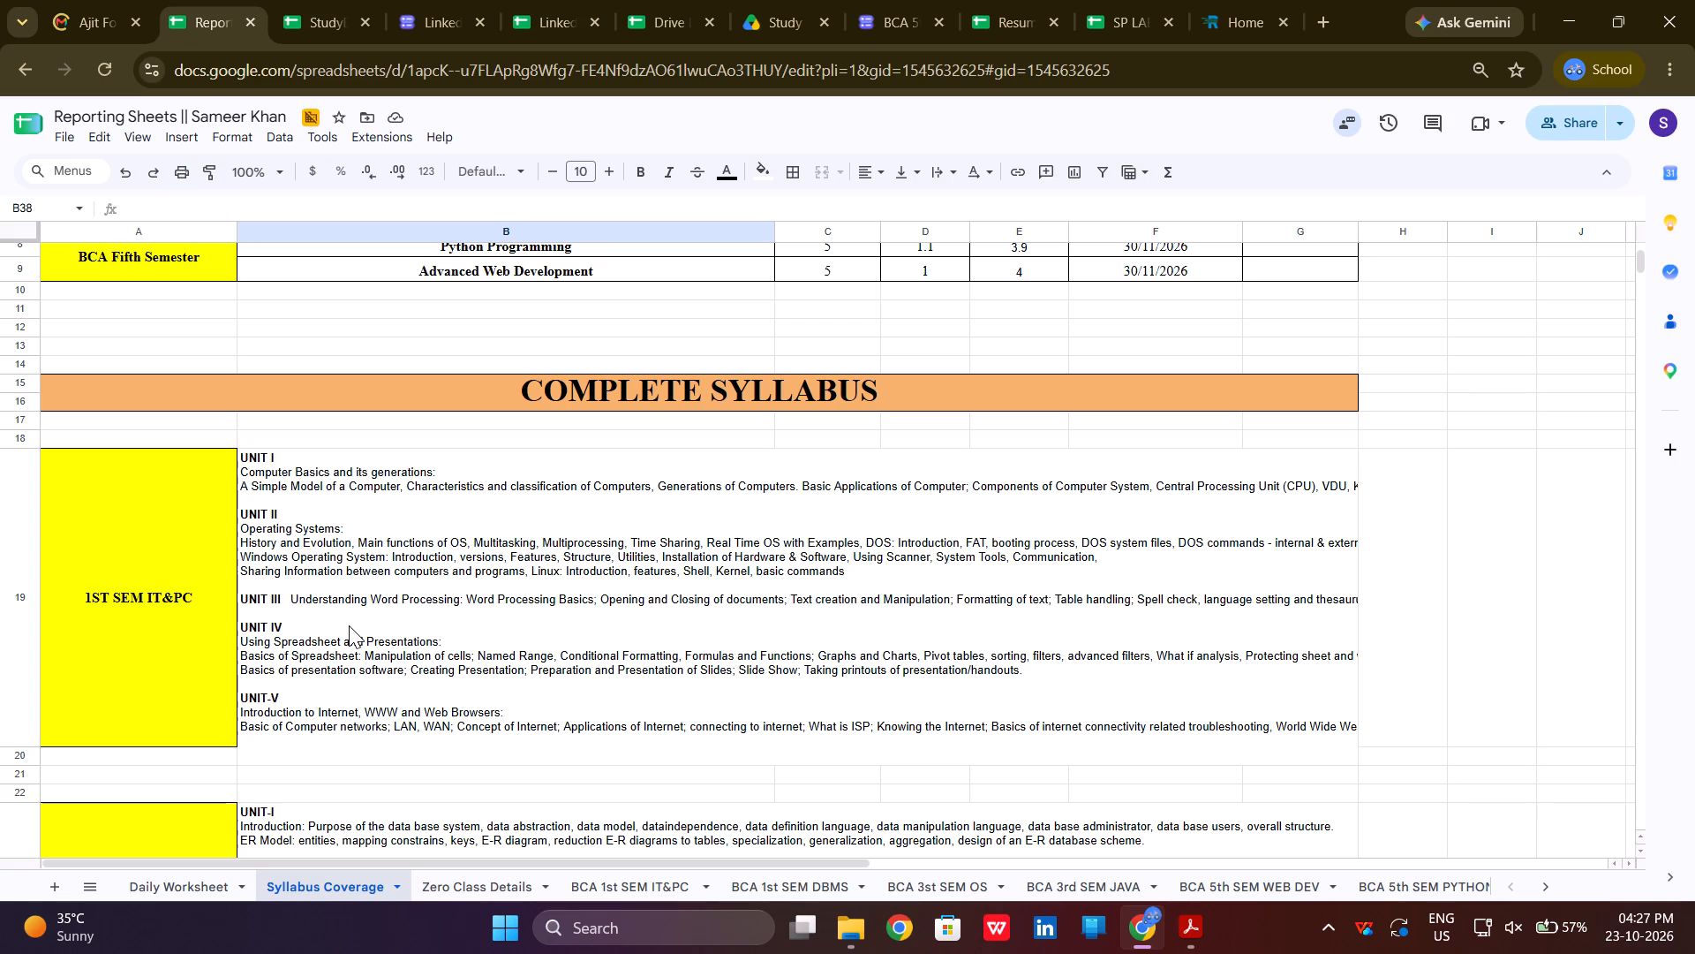
{"action": "double_click", "coordinate": [349, 626]}
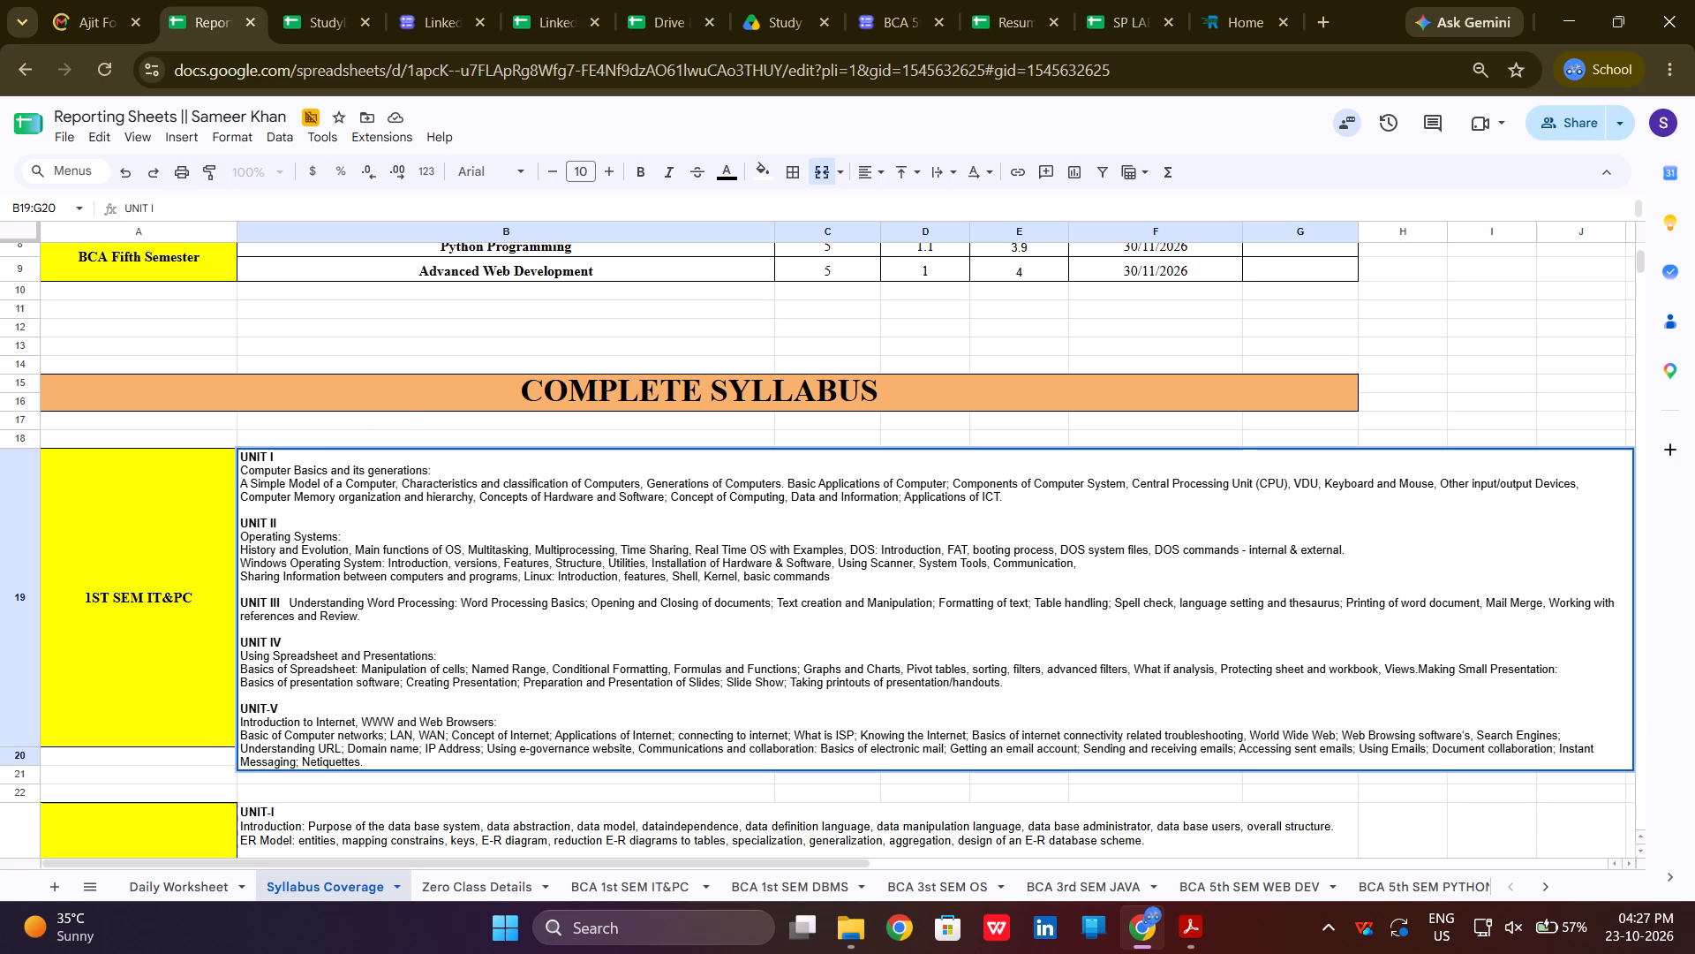
{"action": "left_click", "coordinate": [1292, 485]}
{"action": "key", "text": "ctrl+Return"}
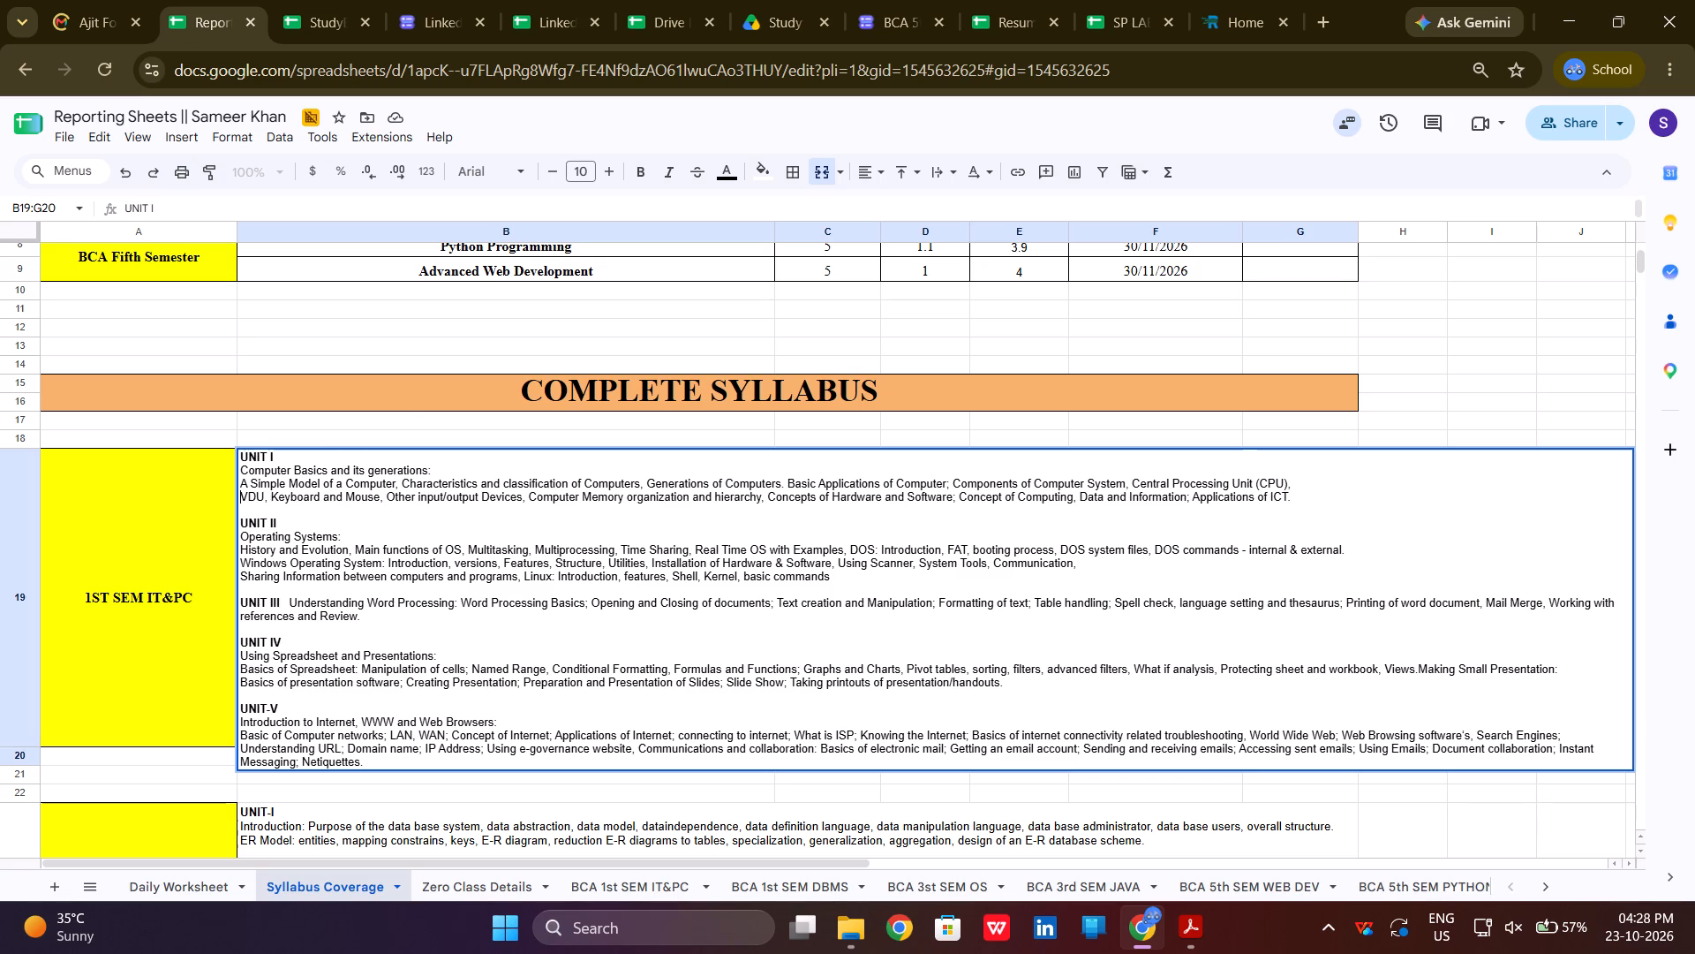
{"action": "left_click", "coordinate": [1299, 549]}
{"action": "key", "text": "ctrl+Right"}
{"action": "key", "text": "Right"}
{"action": "key", "text": "ctrl+Right"}
{"action": "left_click", "coordinate": [1345, 601]}
{"action": "key", "text": "ctrl+Return"}
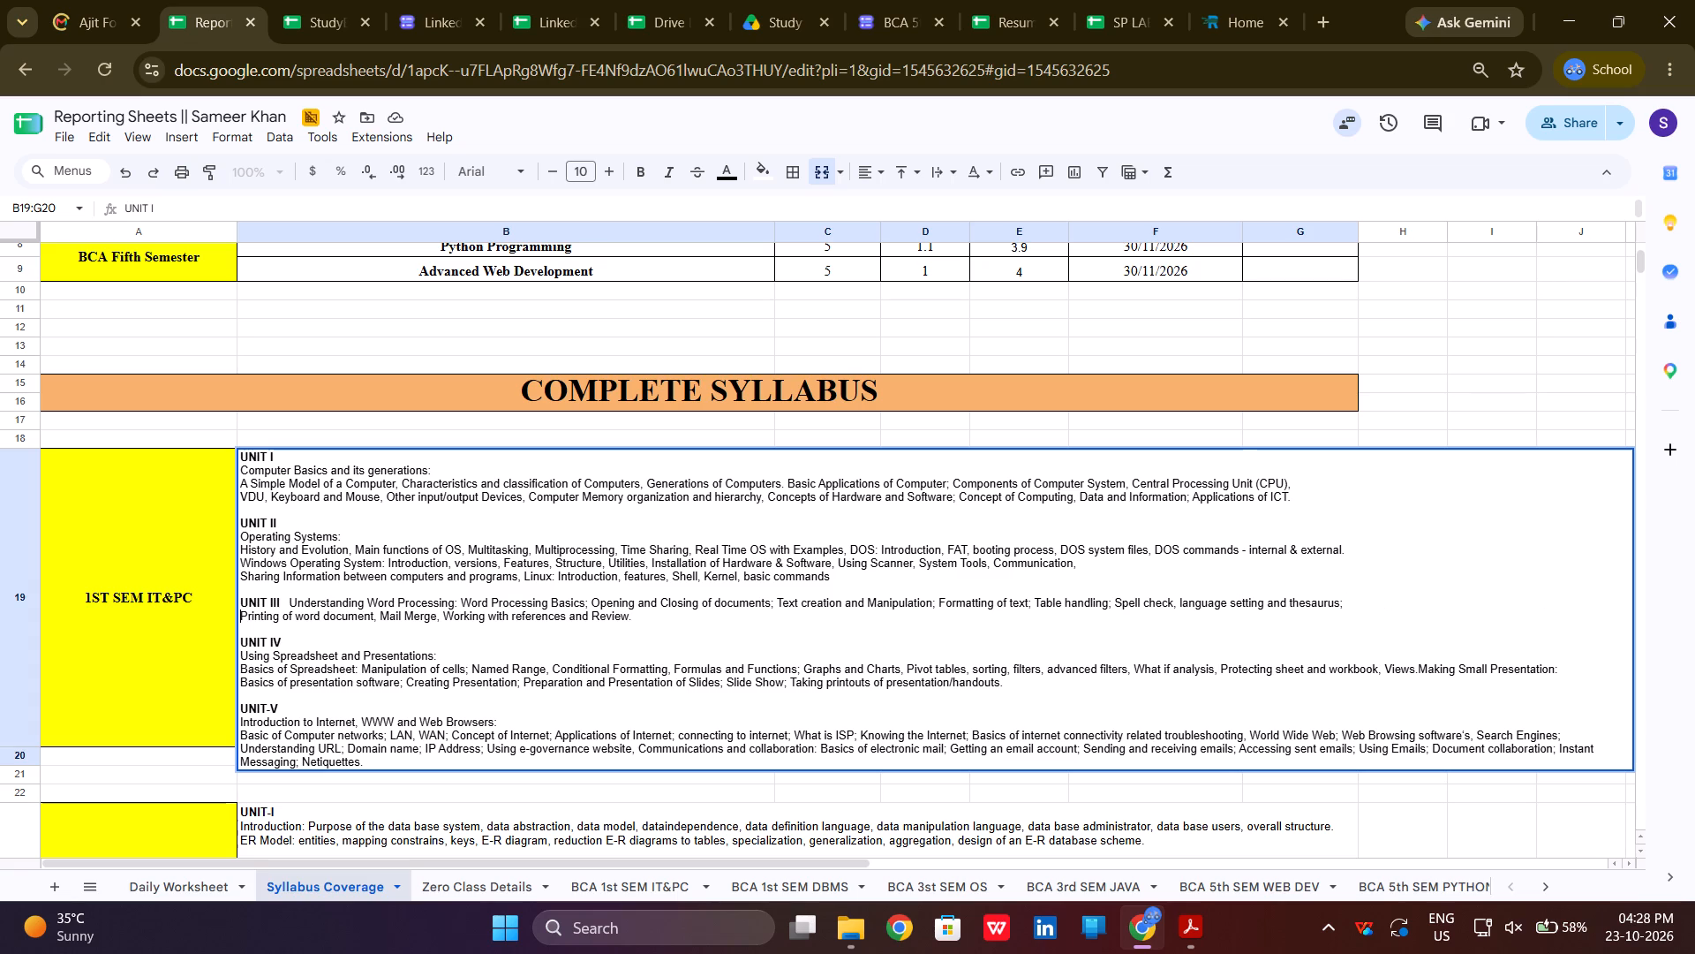
Break the IT&PC text before "Views" in Unit IV and before "Search Engines" and "Using Emails" in Unit V, and finish editing the cell.
{"action": "left_click", "coordinate": [1381, 667]}
{"action": "key", "text": "ctrl+Return"}
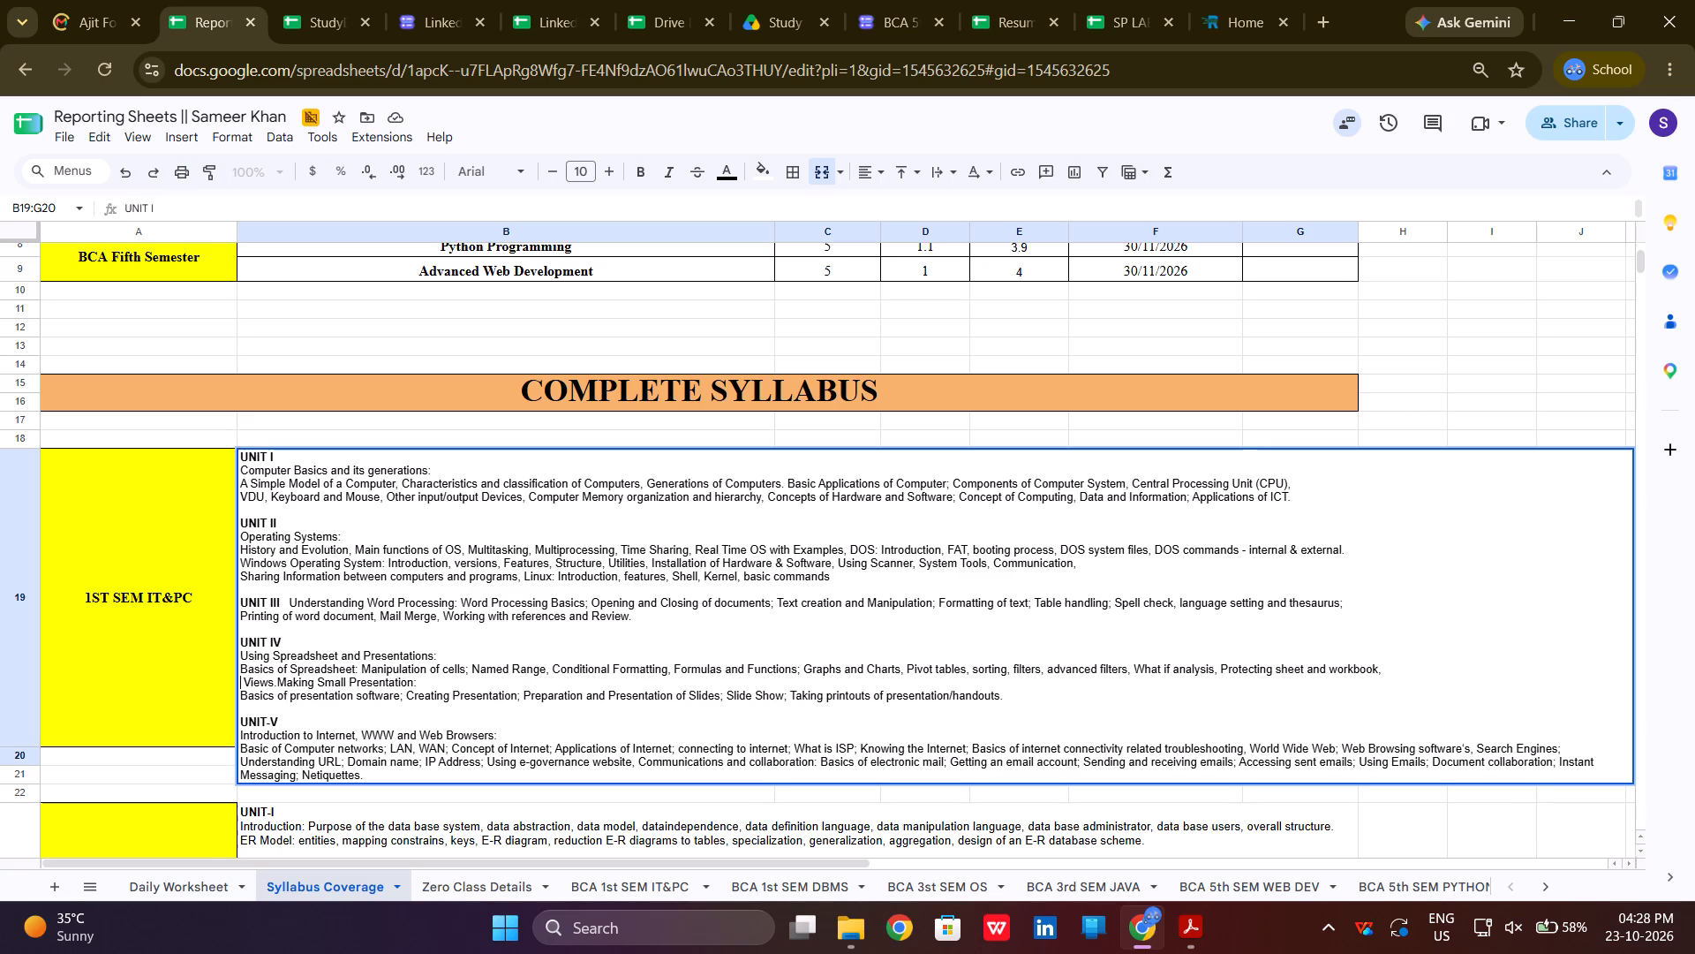
{"action": "left_click", "coordinate": [1474, 749]}
{"action": "key", "text": "ctrl+Return"}
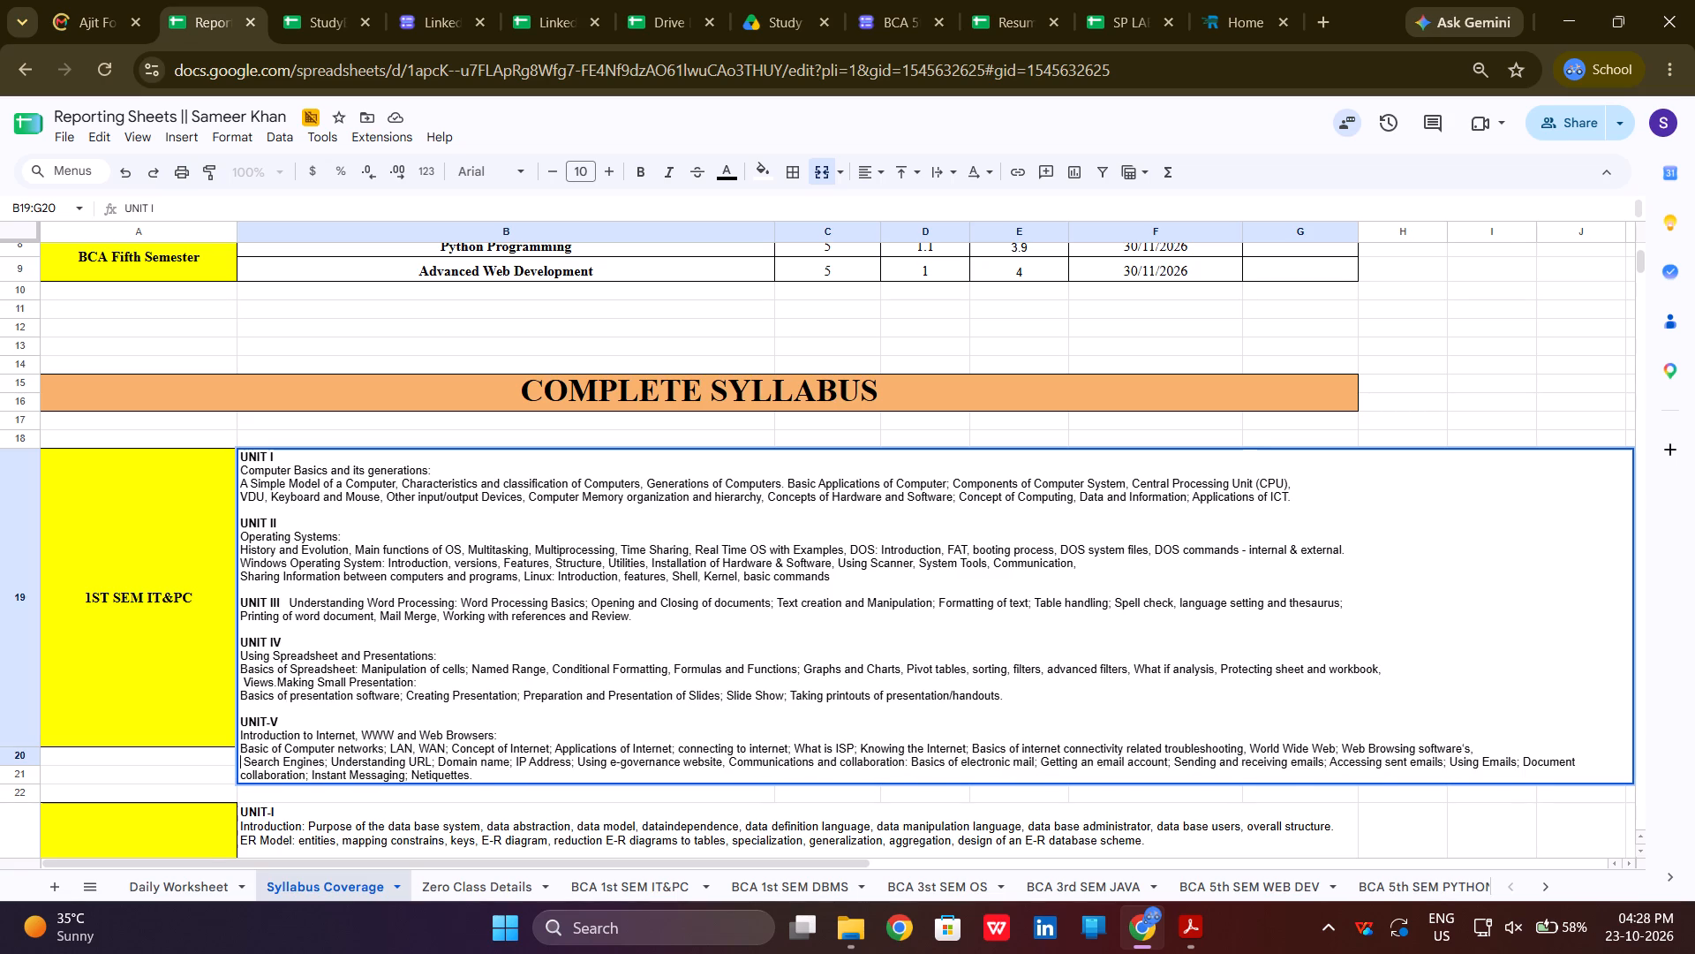
{"action": "left_click", "coordinate": [1449, 763]}
{"action": "key", "text": "ctrl+Return"}
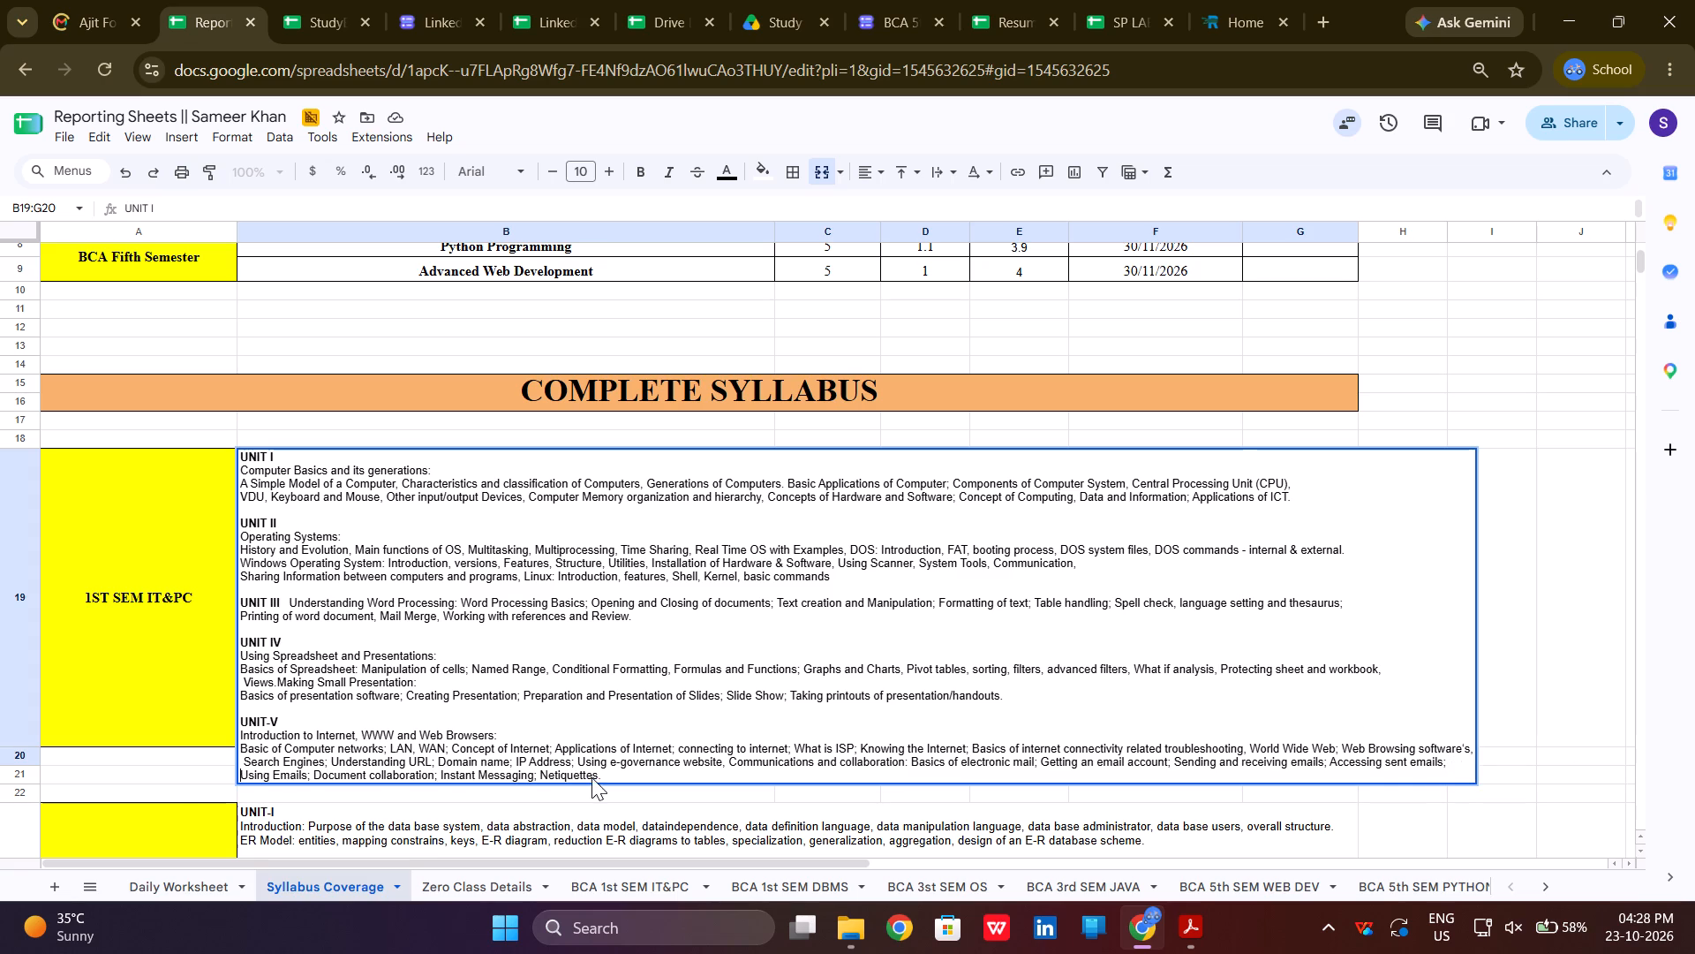
{"action": "left_click", "coordinate": [168, 778]}
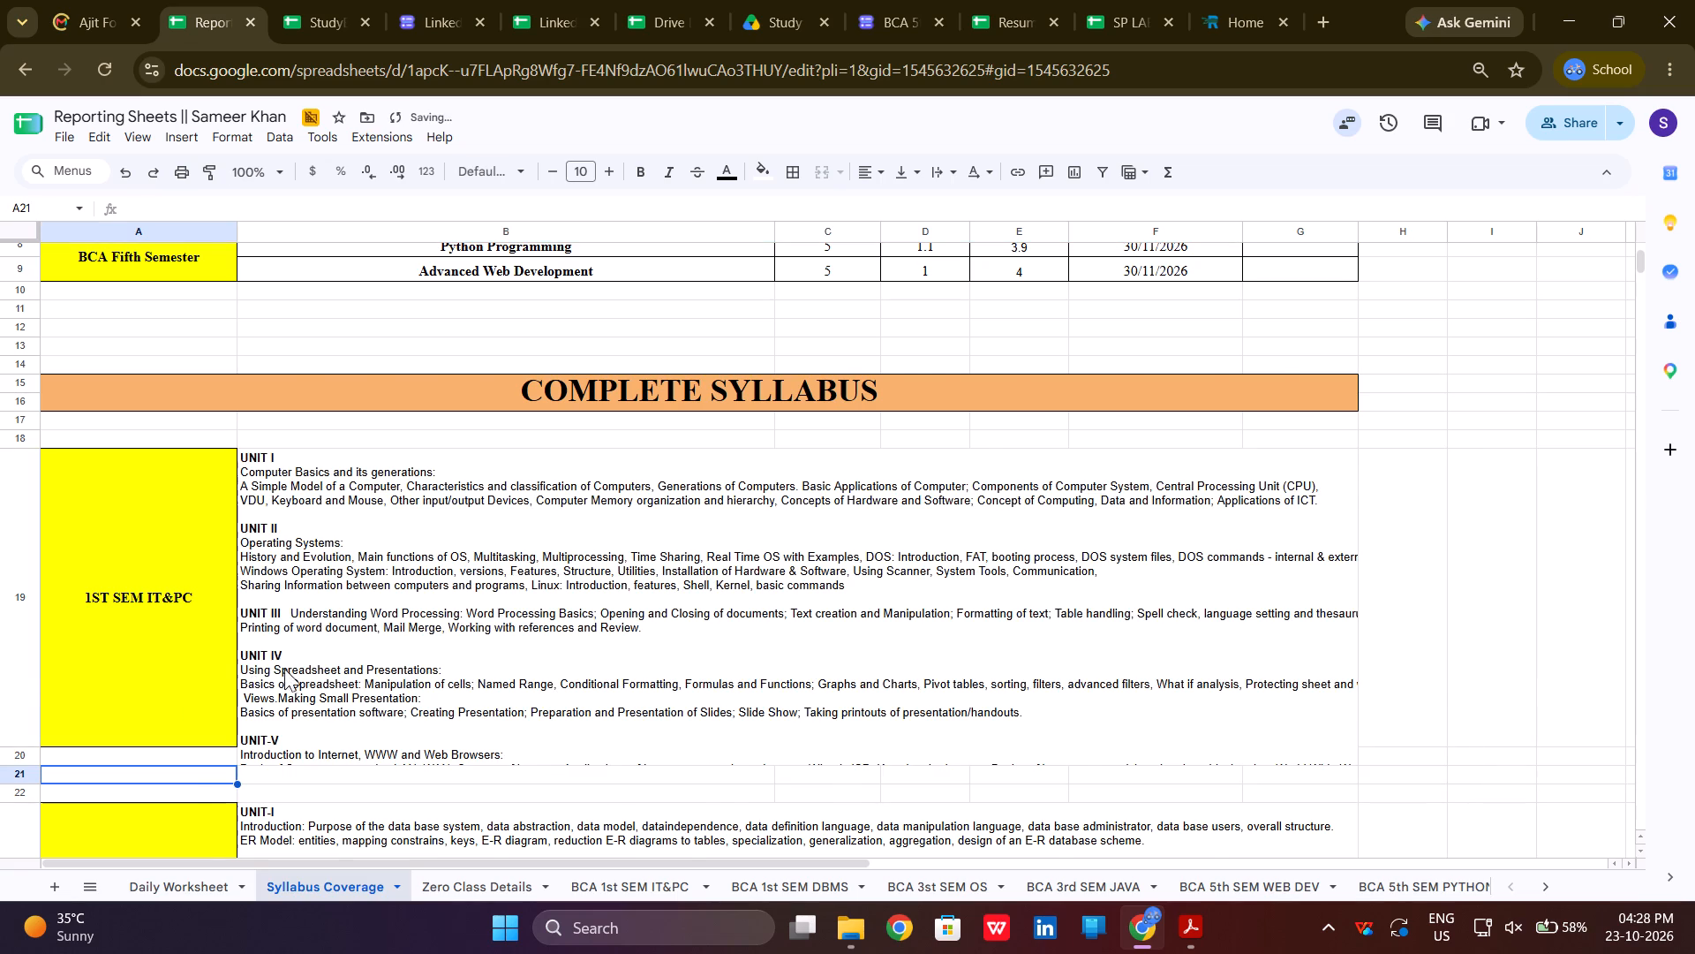
Increase the height of row 19 so the whole 1ST SEM IT&PC syllabus fits beside its yellow label.
{"action": "scroll", "coordinate": [288, 670], "scroll_direction": "down", "scroll_amount": 1}
{"action": "left_click_drag", "start_coordinate": [14, 634], "coordinate": [26, 678]}
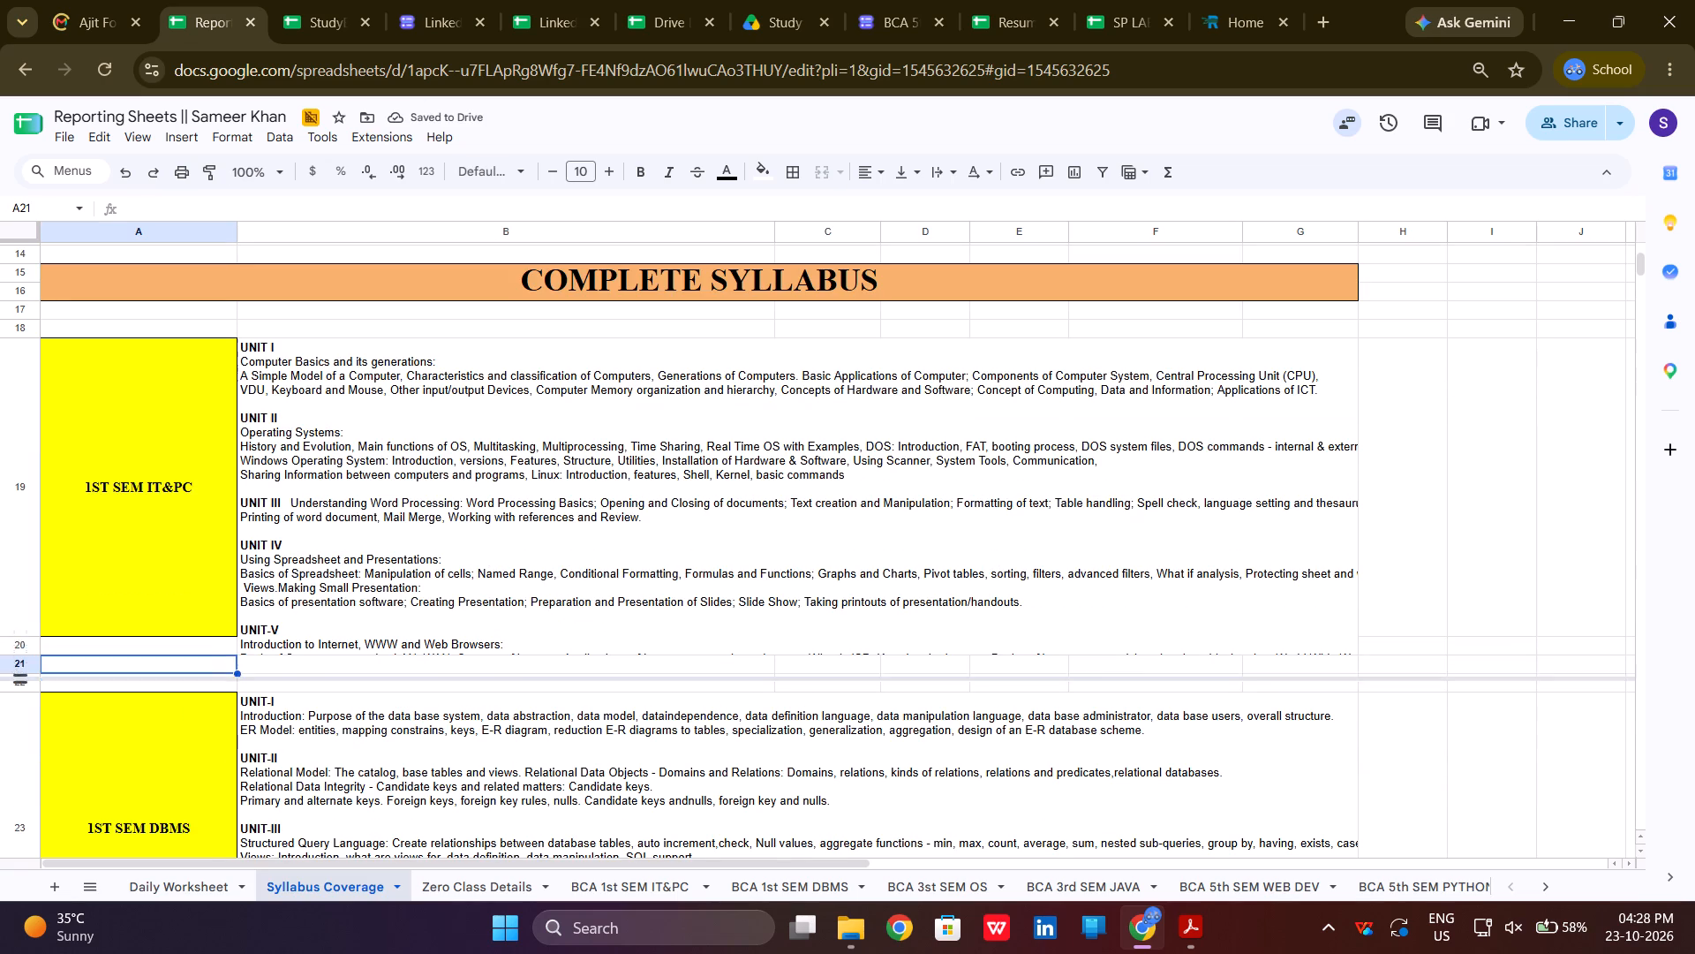
{"action": "left_click_drag", "start_coordinate": [26, 678], "coordinate": [26, 679]}
{"action": "scroll", "coordinate": [493, 689], "scroll_direction": "down", "scroll_amount": 2}
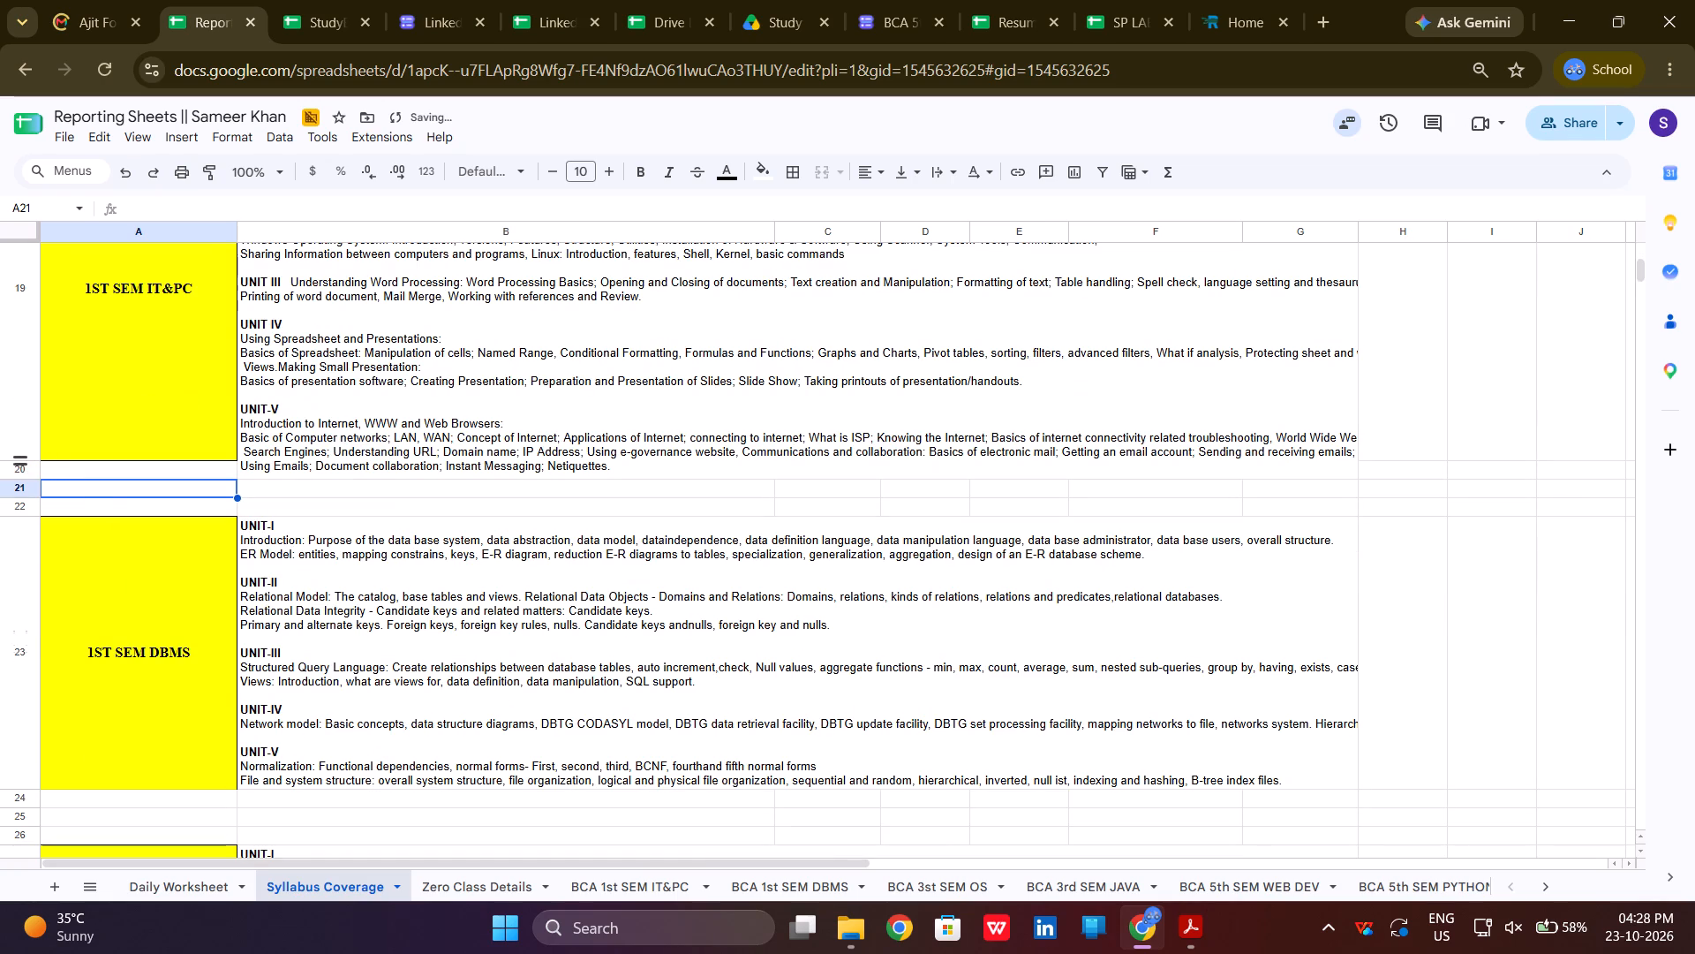
{"action": "left_click_drag", "start_coordinate": [14, 463], "coordinate": [8, 498]}
{"action": "scroll", "coordinate": [378, 508], "scroll_direction": "up", "scroll_amount": 3}
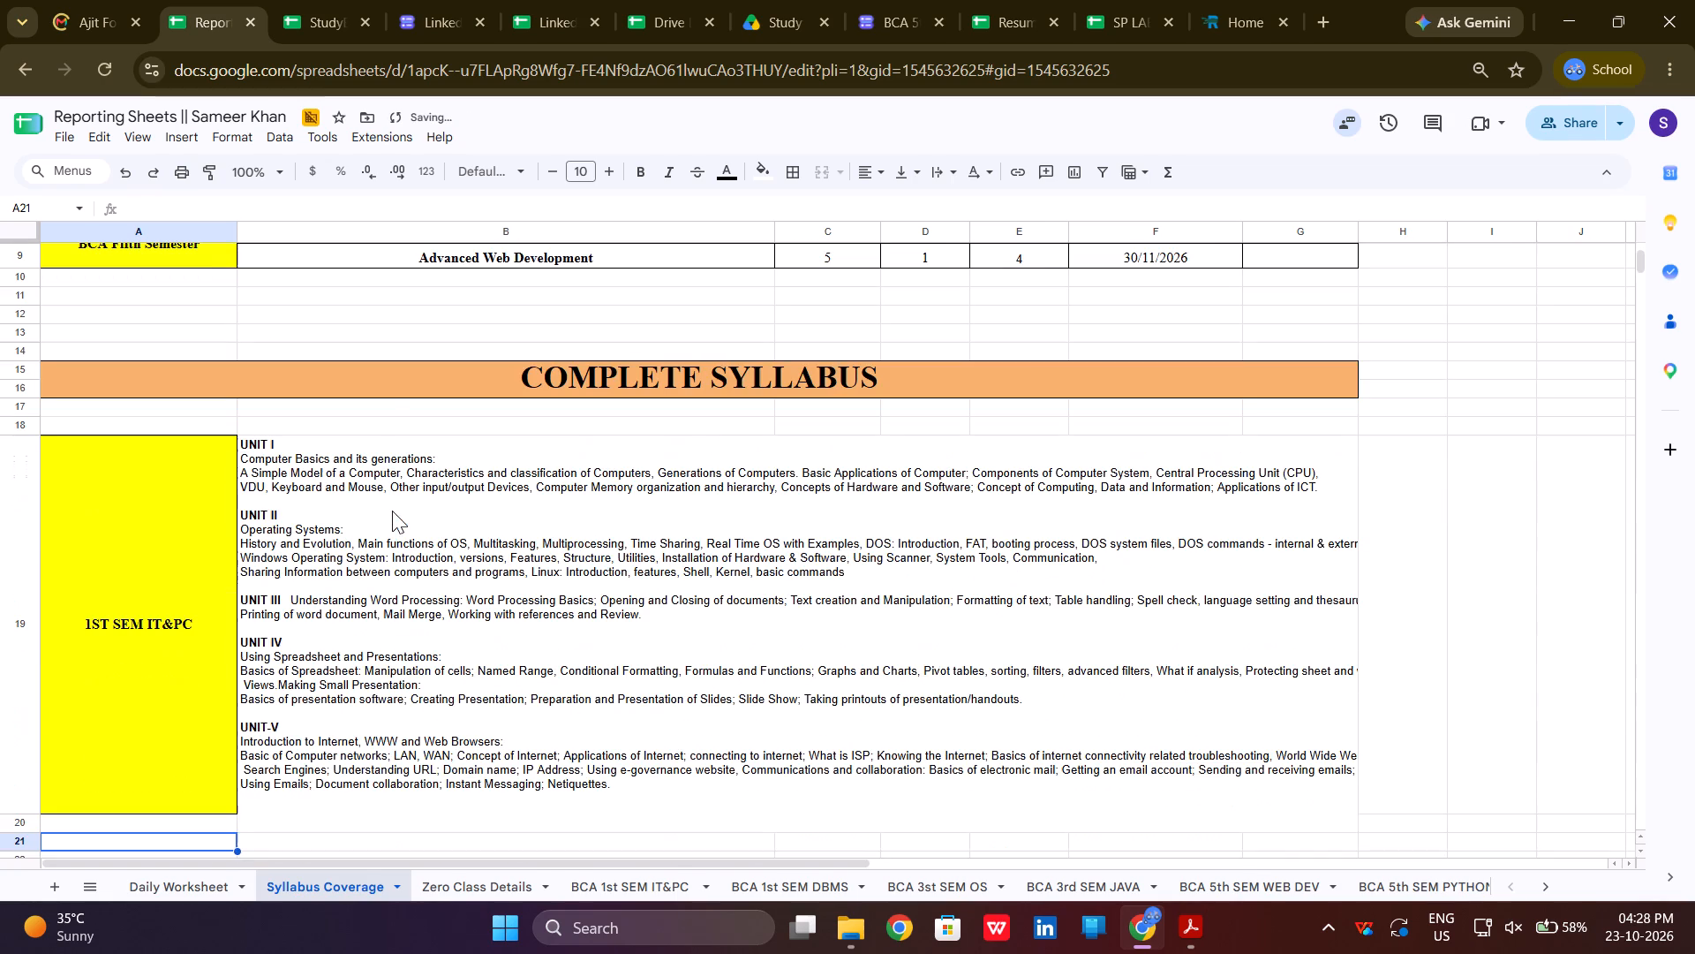
{"action": "left_click", "coordinate": [382, 378]}
In the 1ST SEM DBMS syllabus cell, insert line breaks before "order by" in Unit III and before "Hierarchical model" in Unit IV.
{"action": "scroll", "coordinate": [404, 634], "scroll_direction": "down", "scroll_amount": 5}
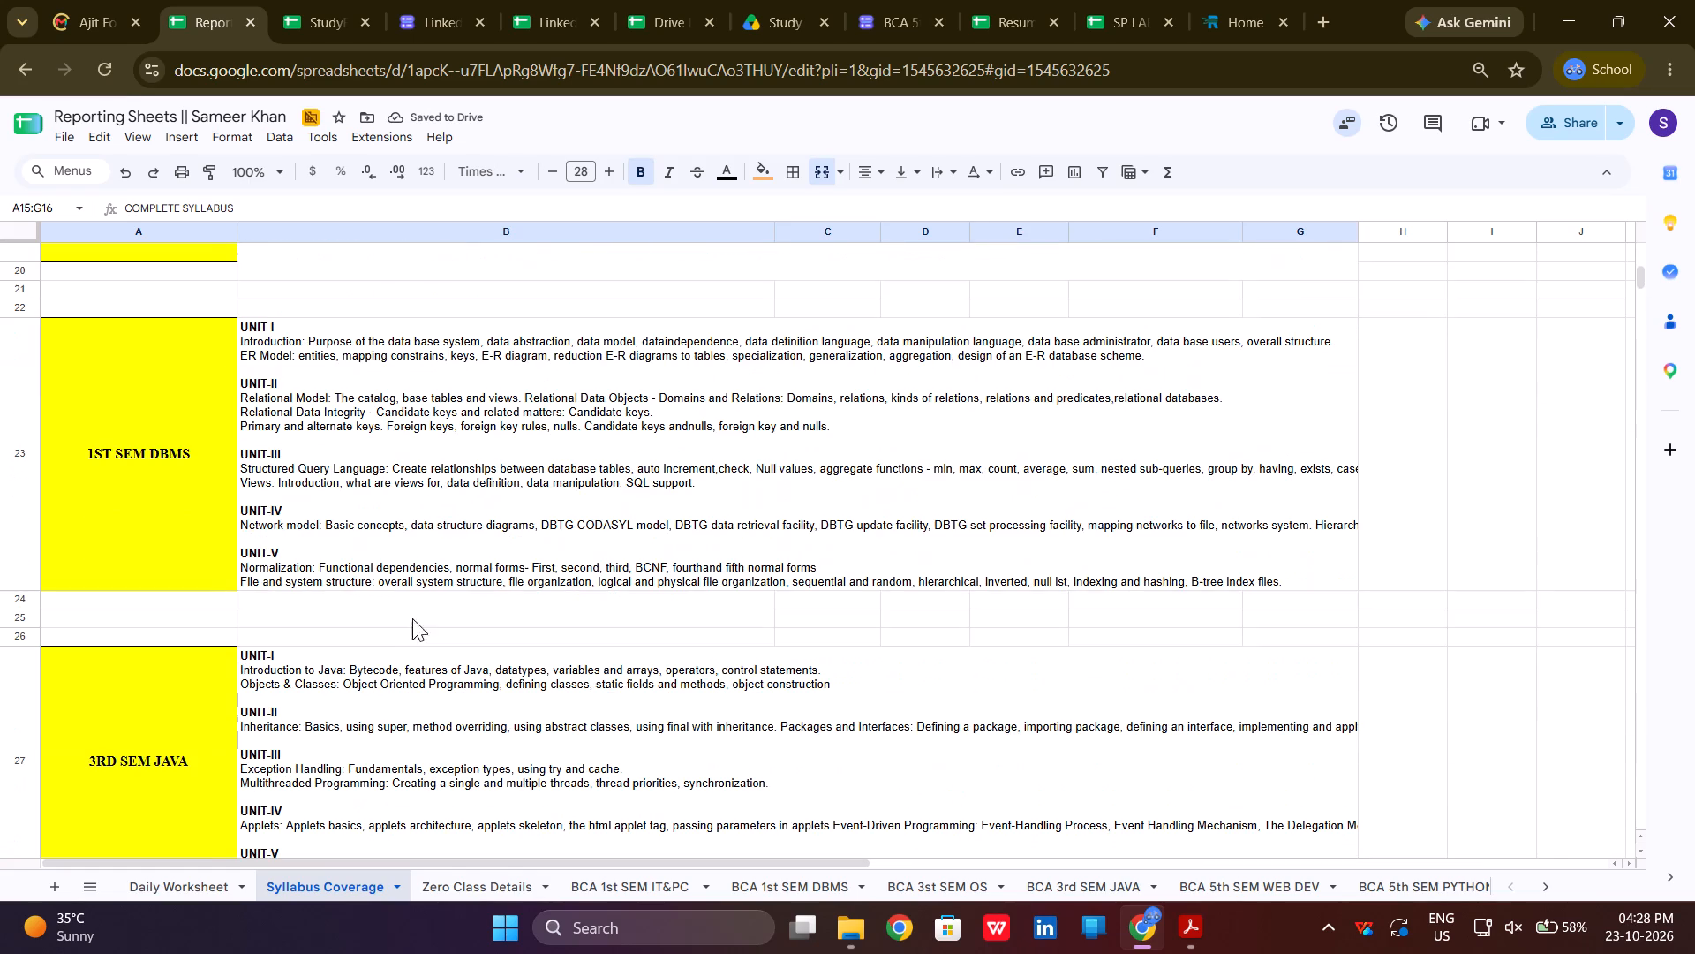
{"action": "double_click", "coordinate": [917, 493]}
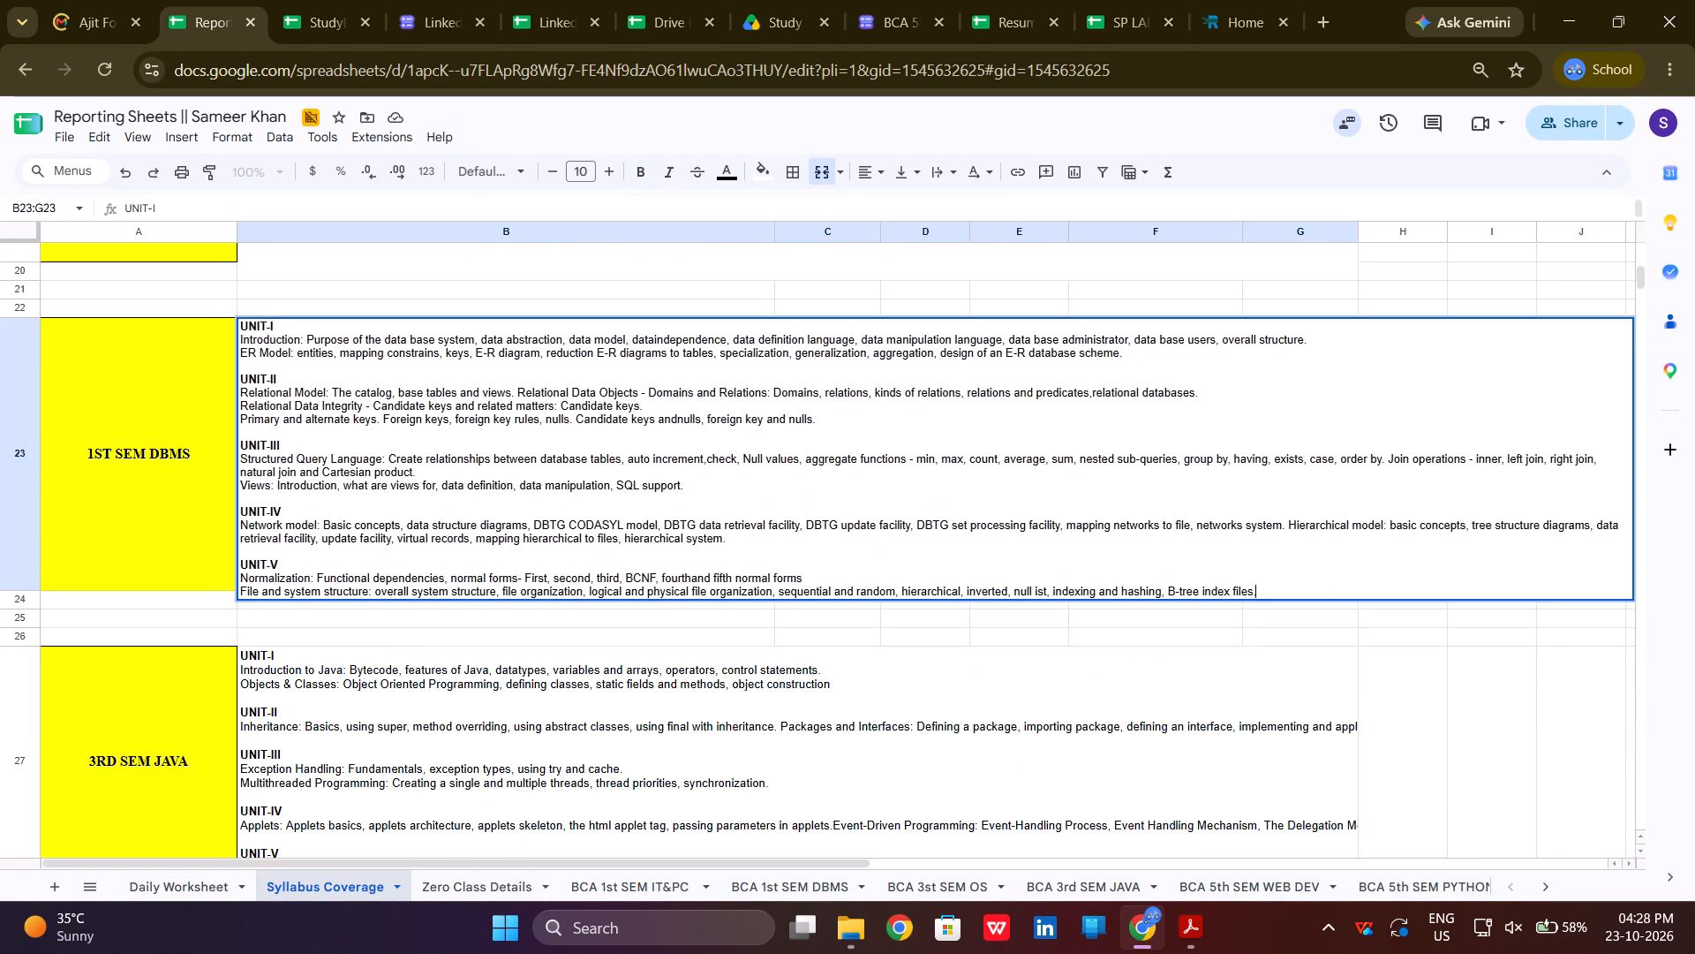
{"action": "scroll", "coordinate": [1344, 436], "scroll_direction": "up", "scroll_amount": 1}
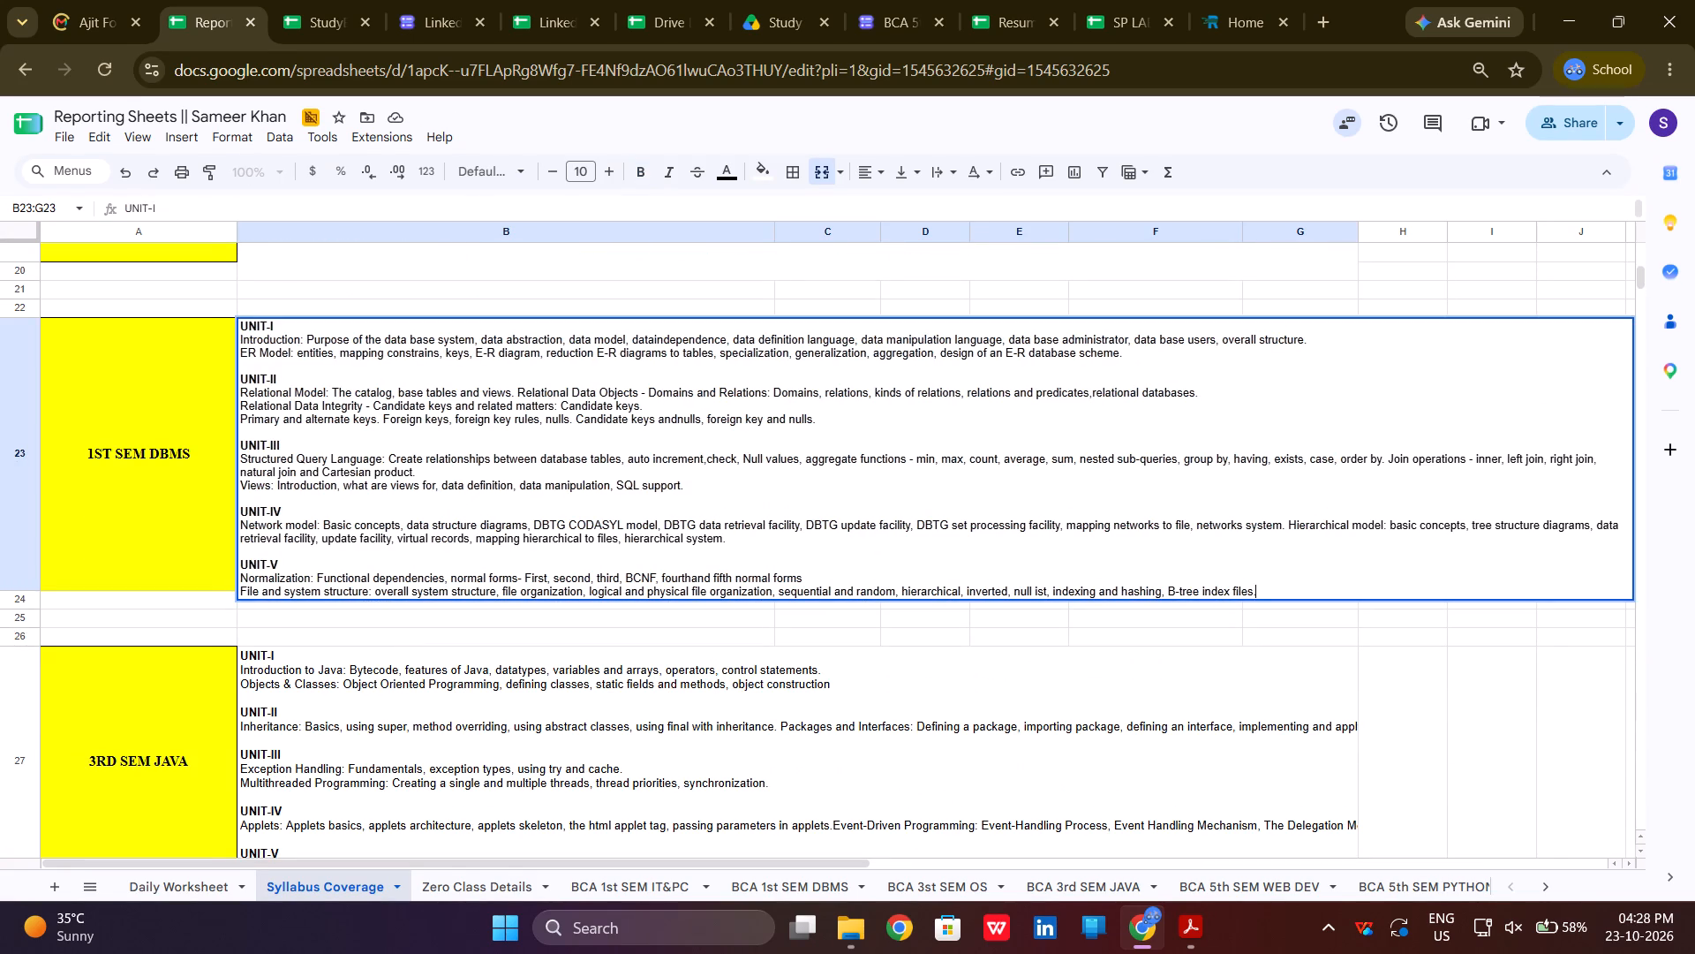
{"action": "left_click", "coordinate": [1341, 456]}
{"action": "key", "text": "ctrl+Return"}
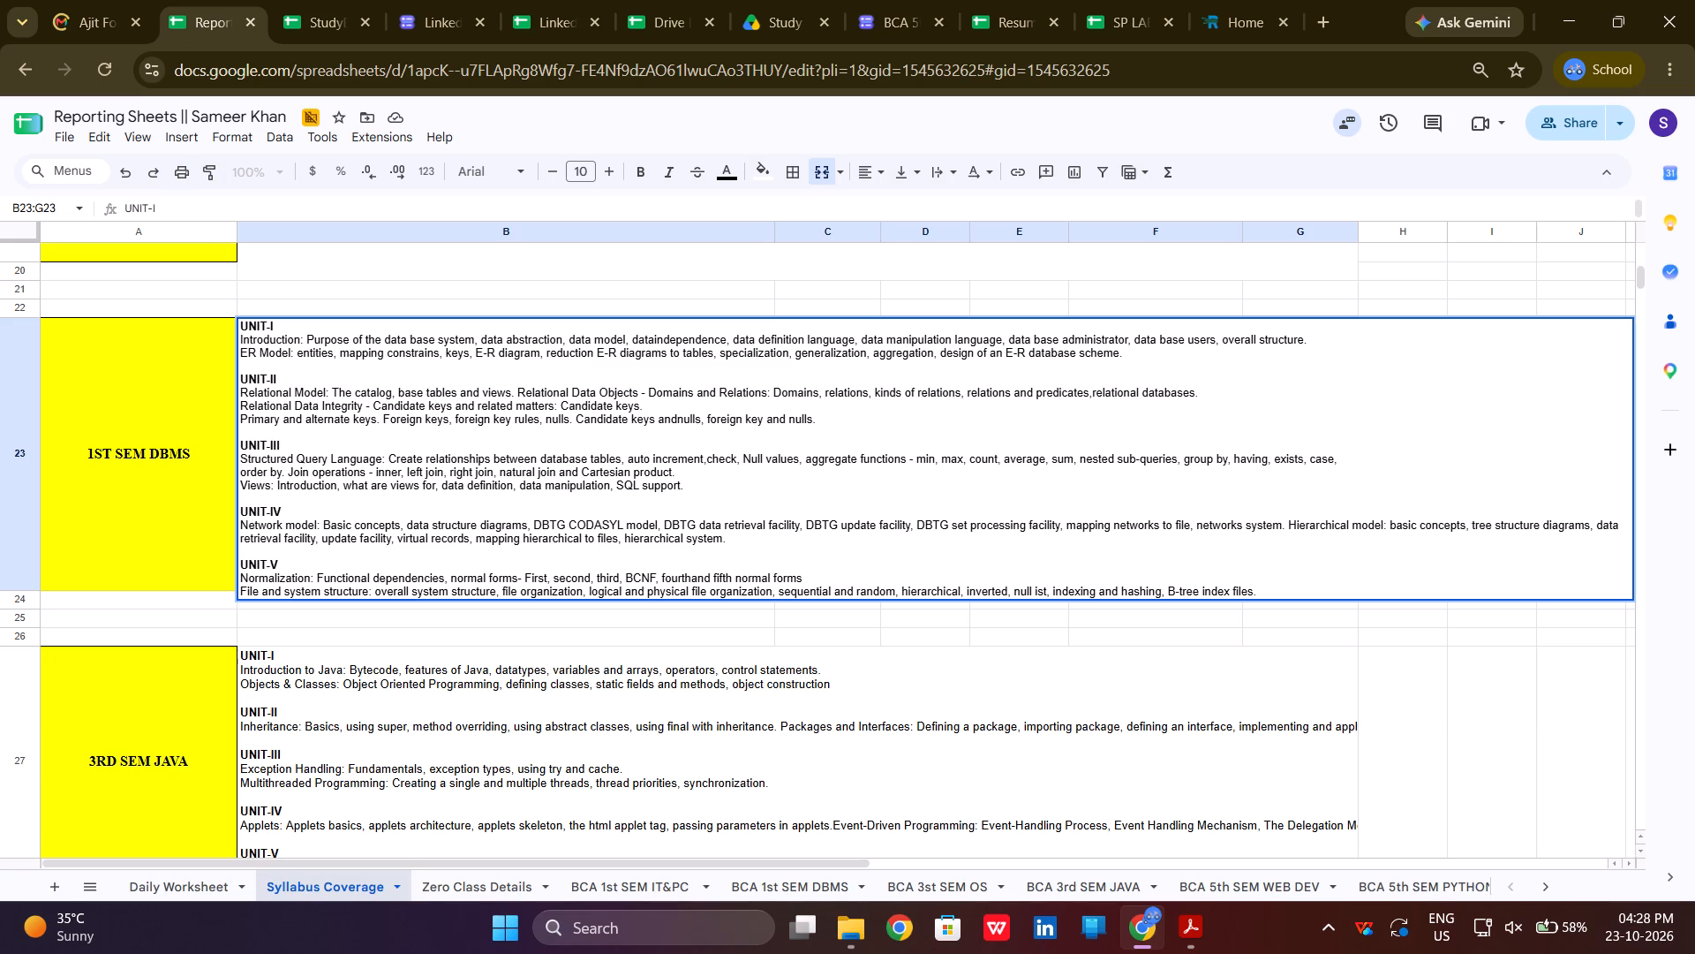
{"action": "left_click", "coordinate": [1287, 521]}
{"action": "key", "text": "ctrl+Return"}
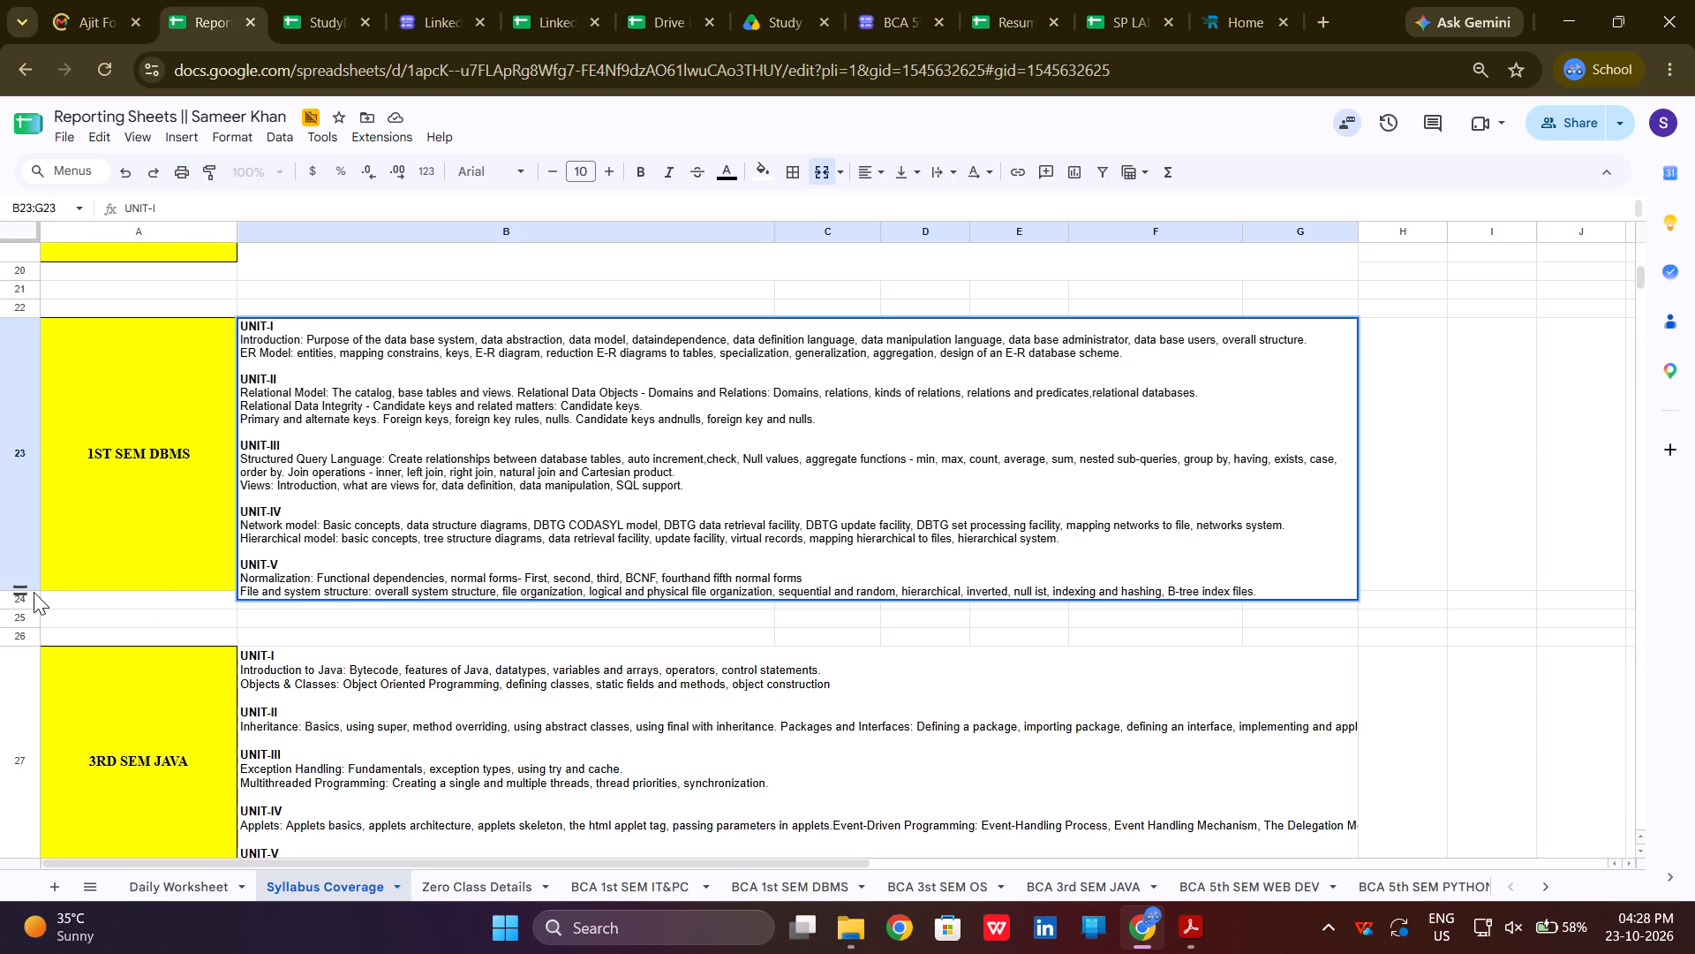
Finish editing the DBMS syllabus cell and increase the height of row 23 to fit all its text.
{"action": "left_click_drag", "start_coordinate": [21, 587], "coordinate": [21, 604]}
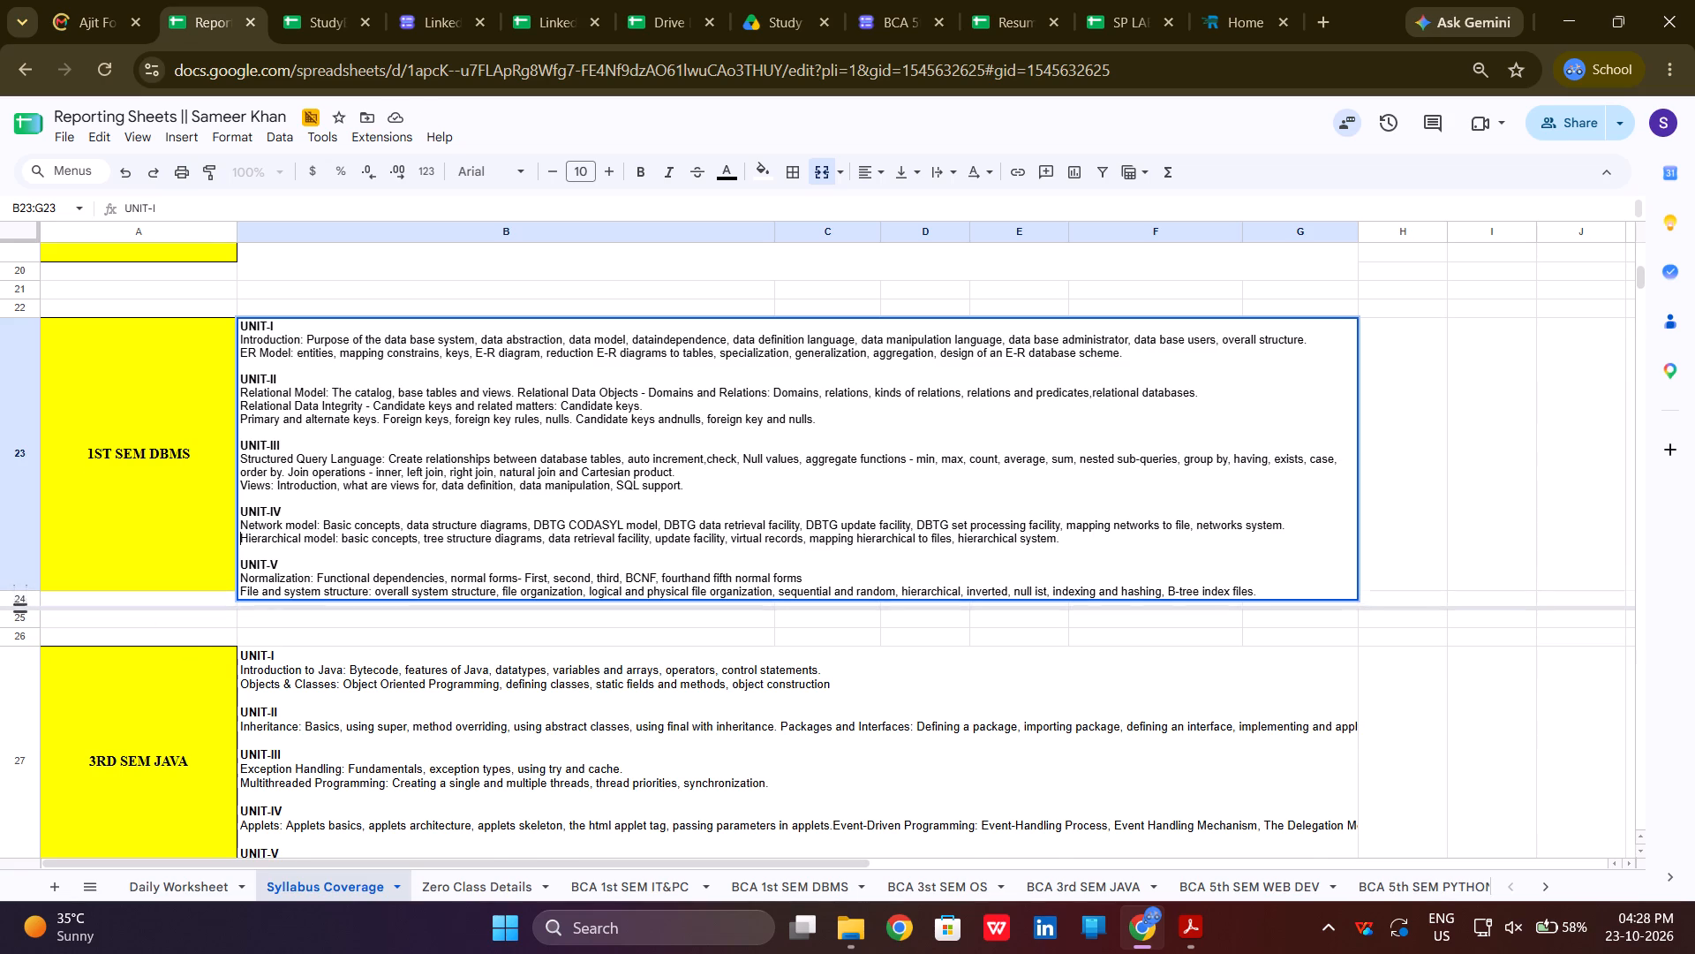
{"action": "left_click_drag", "start_coordinate": [21, 604], "coordinate": [21, 605]}
{"action": "left_click", "coordinate": [241, 665]}
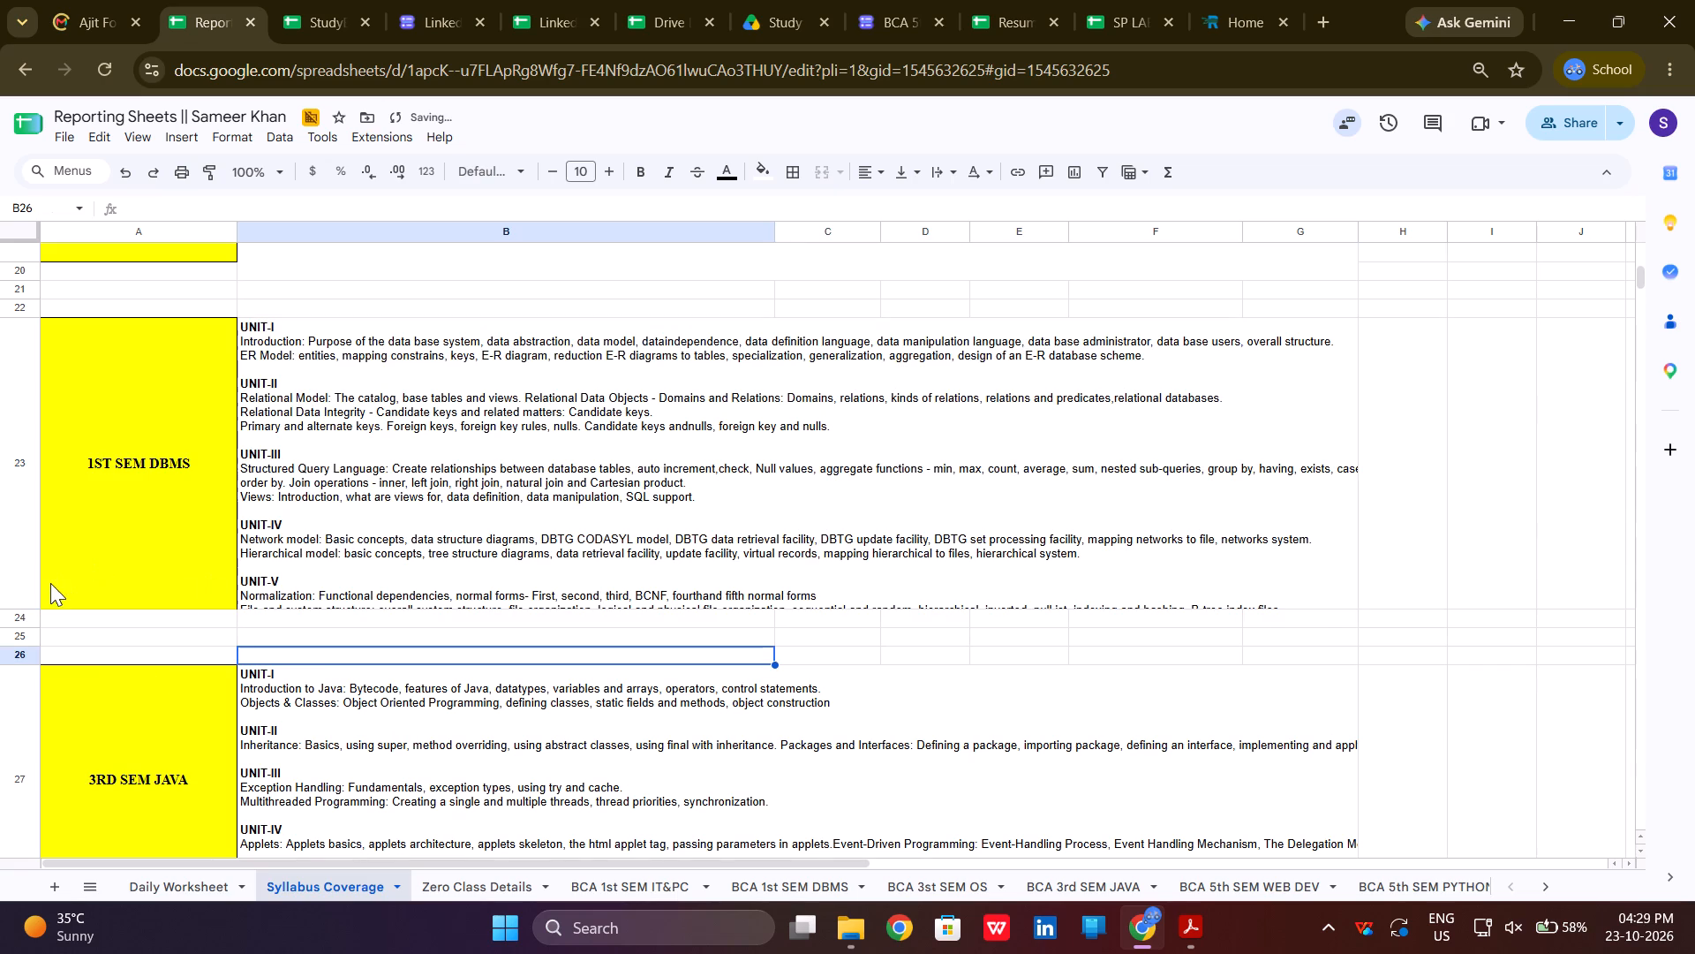
{"action": "left_click_drag", "start_coordinate": [18, 607], "coordinate": [24, 643]}
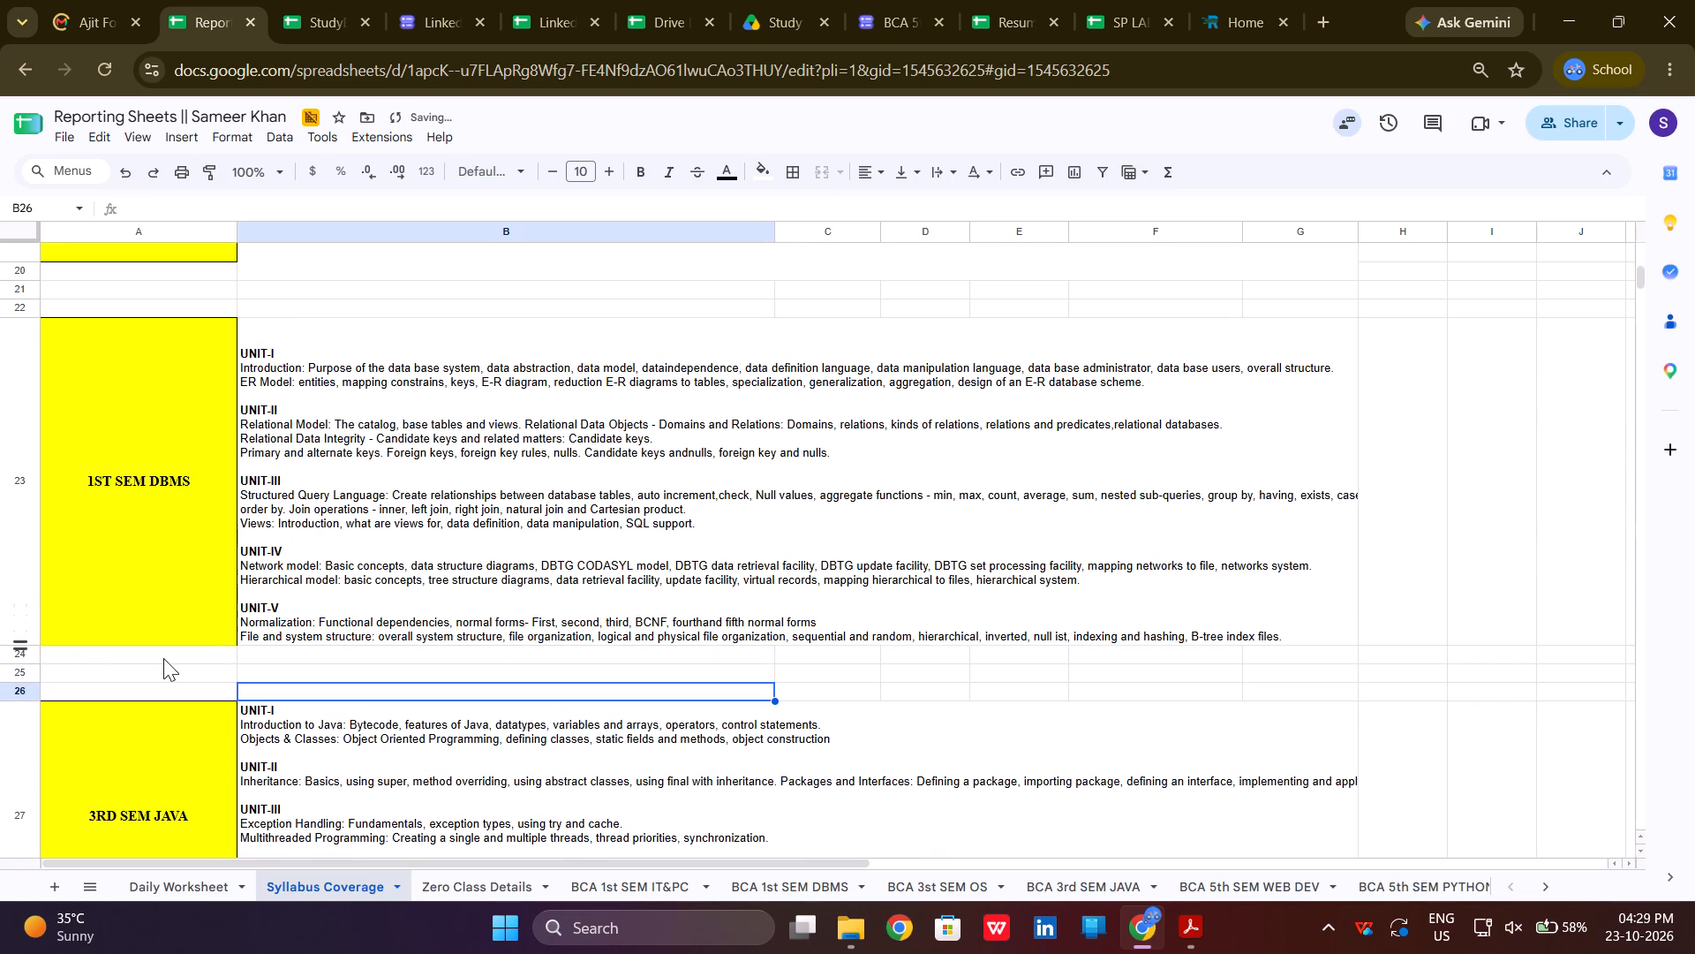
Set the vertical alignment of the 1ST SEM DBMS syllabus cell to top.
{"action": "left_click", "coordinate": [438, 581]}
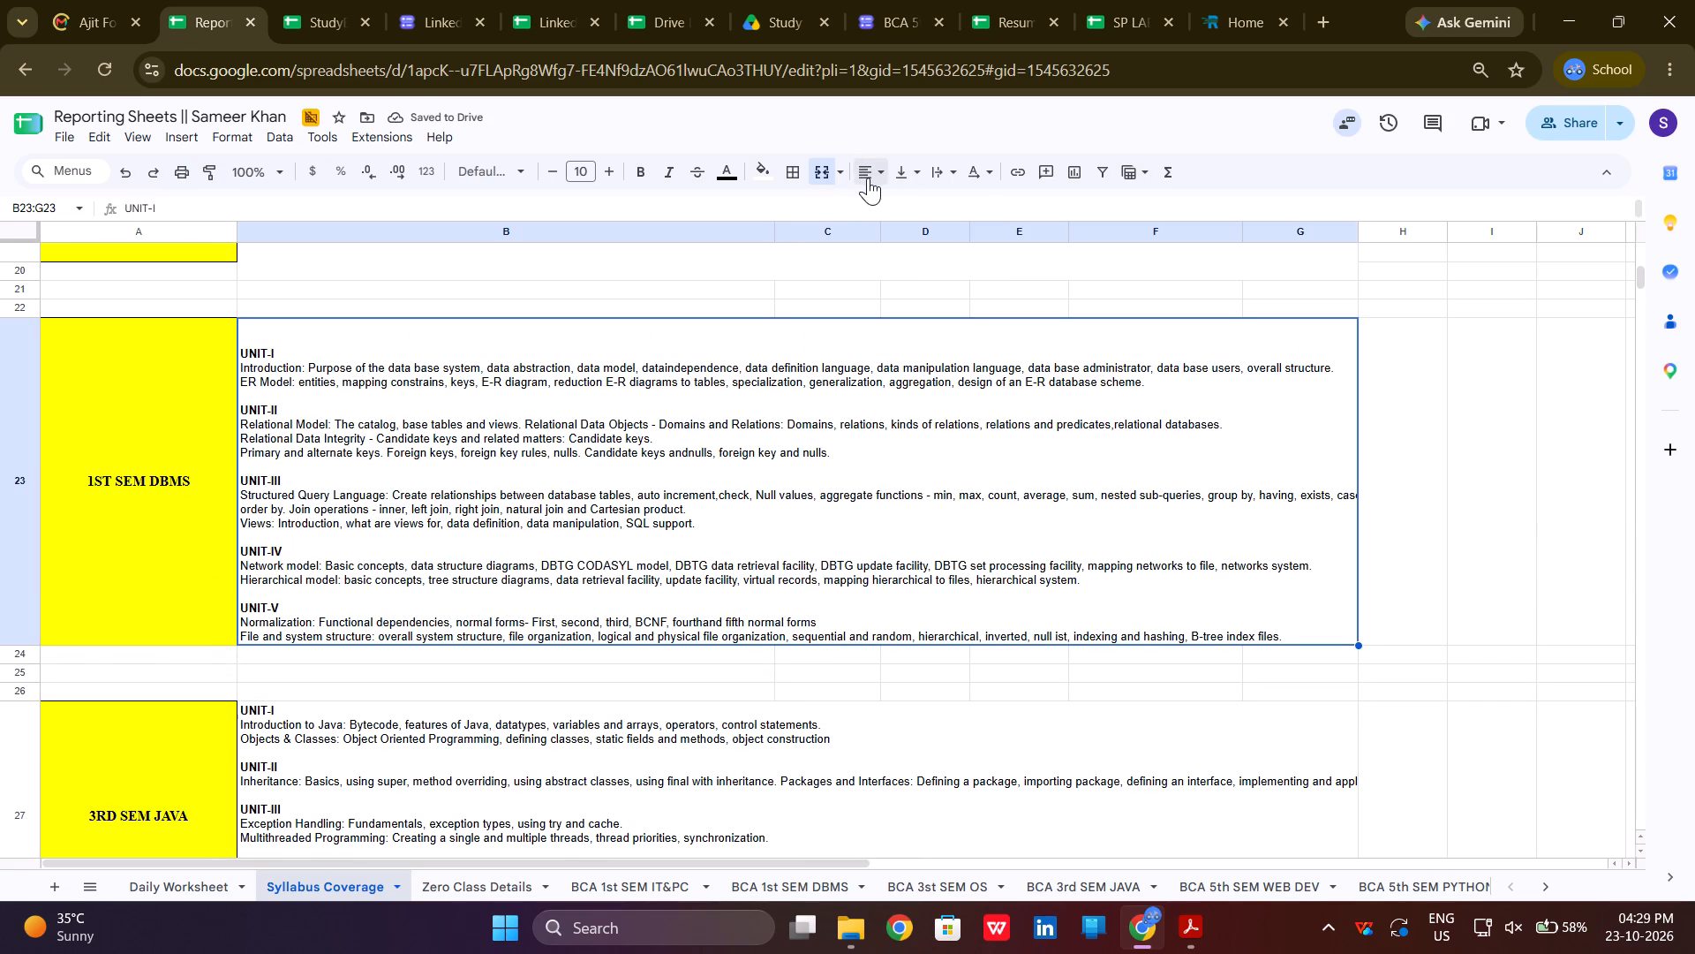
{"action": "left_click", "coordinate": [899, 176]}
{"action": "left_click", "coordinate": [906, 200]}
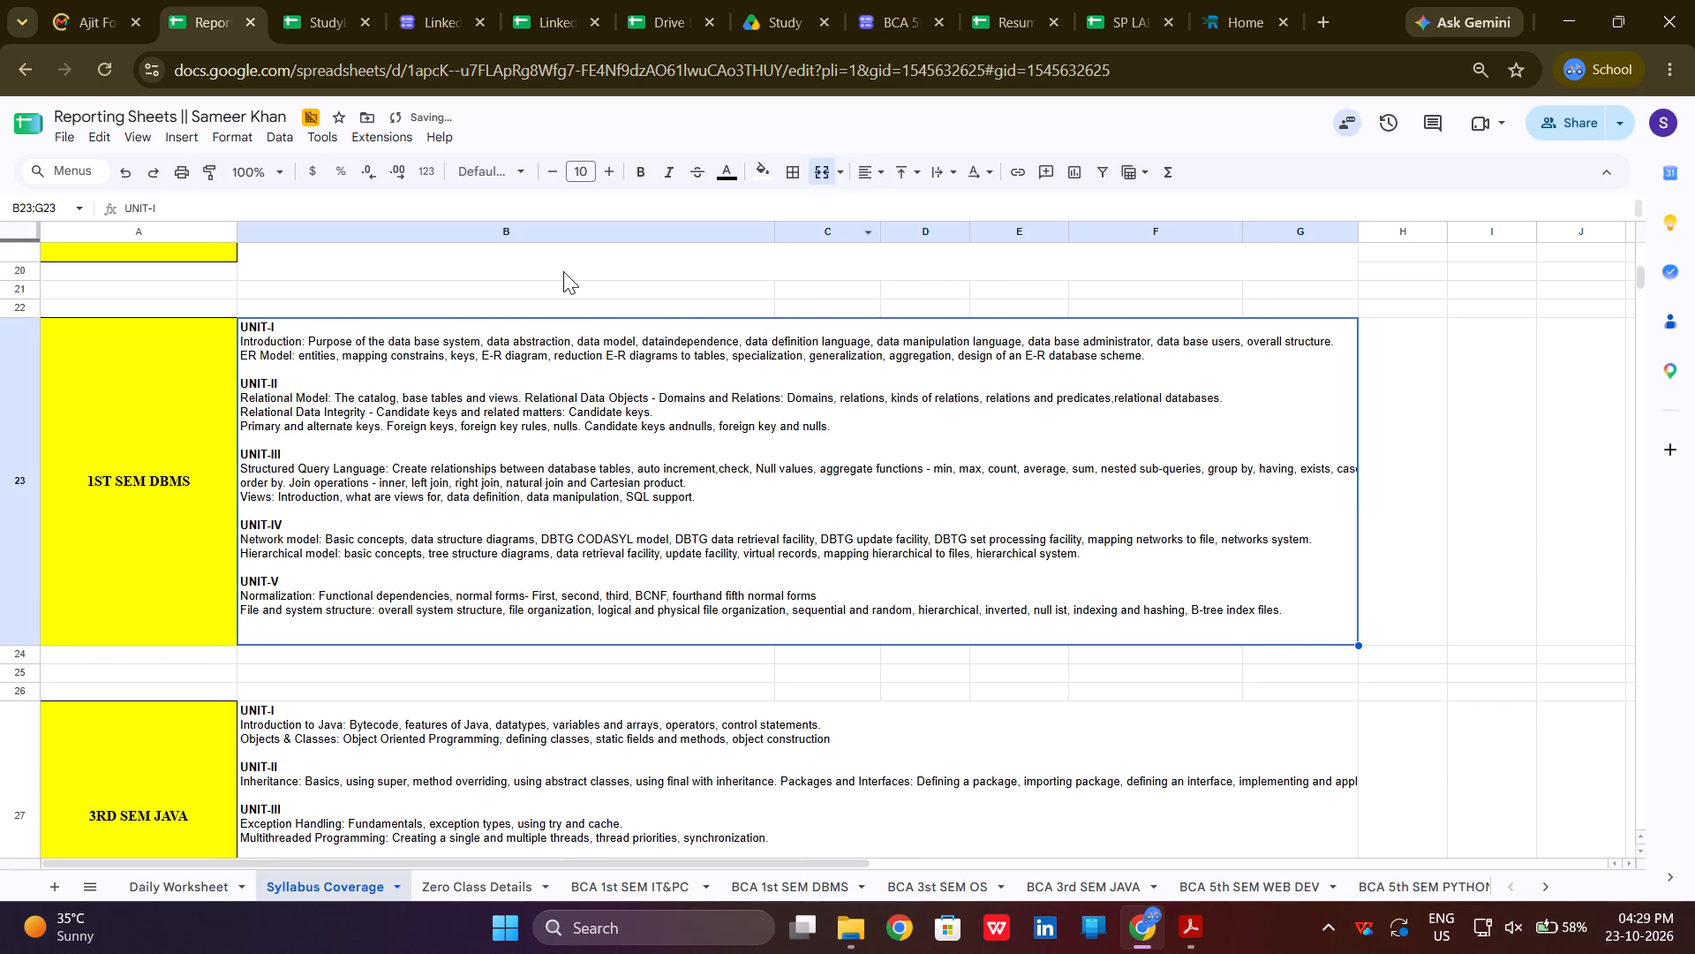
{"action": "left_click", "coordinate": [563, 270]}
{"action": "scroll", "coordinate": [346, 609], "scroll_direction": "up", "scroll_amount": 4}
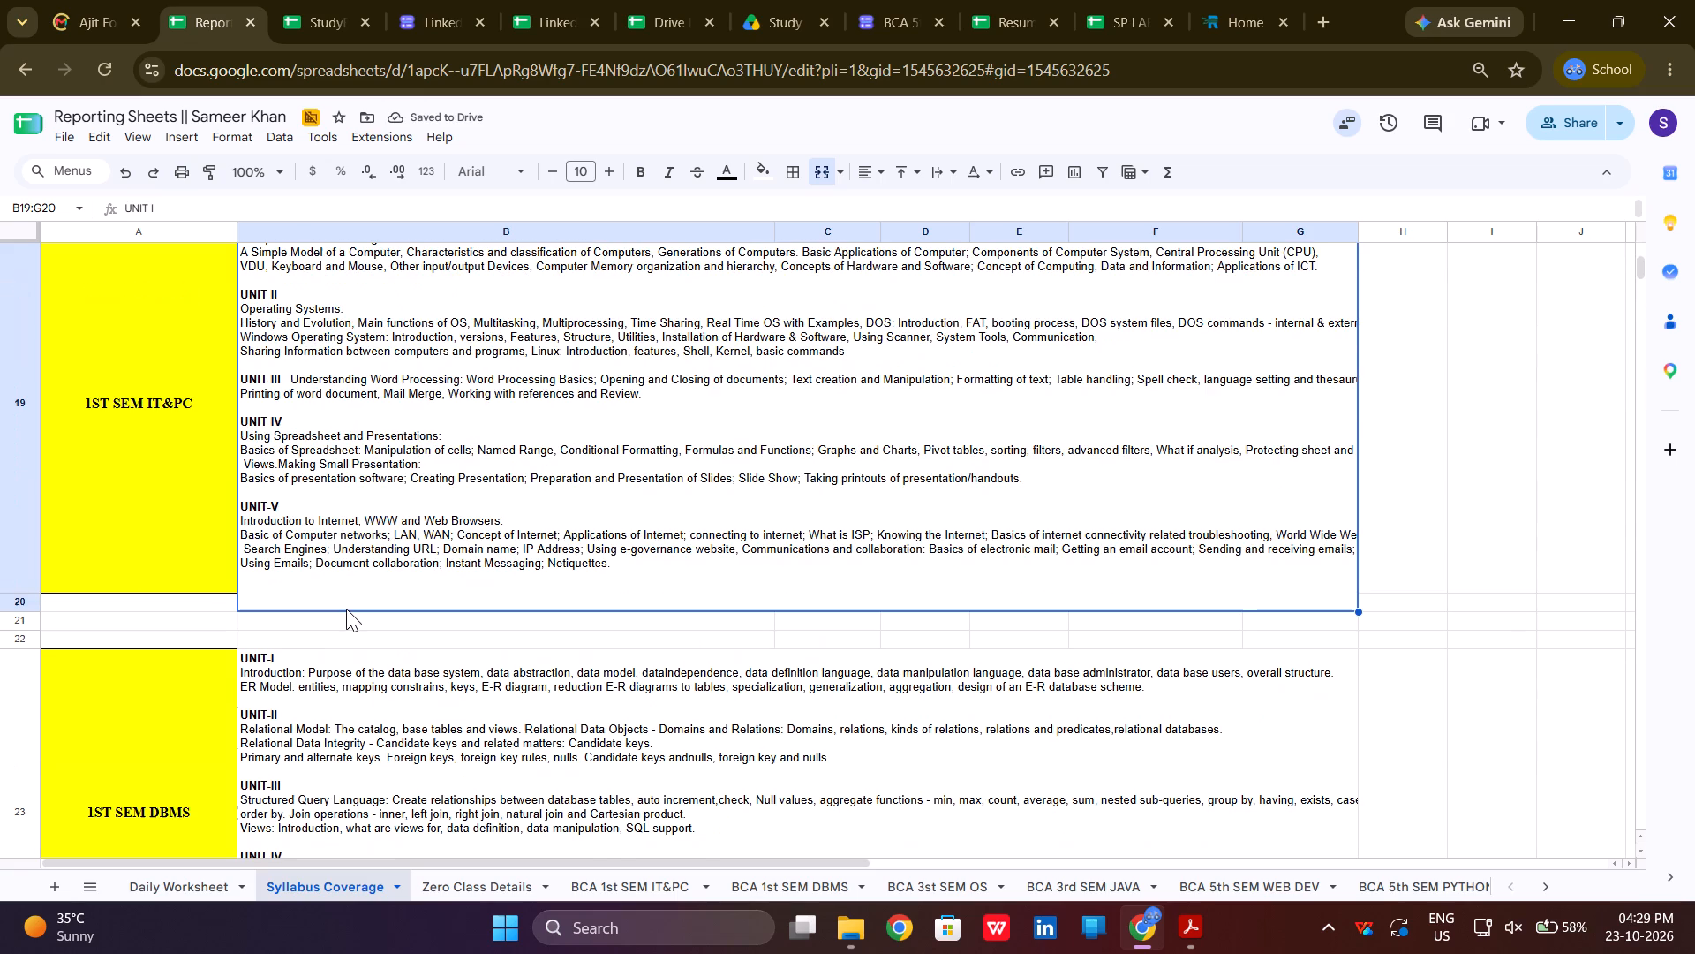
In the 3RD SEM JAVA syllabus cell, insert line breaks before "implementing" in Unit II and before "The Delegation Model" in Unit IV.
{"action": "scroll", "coordinate": [346, 608], "scroll_direction": "down", "scroll_amount": 6}
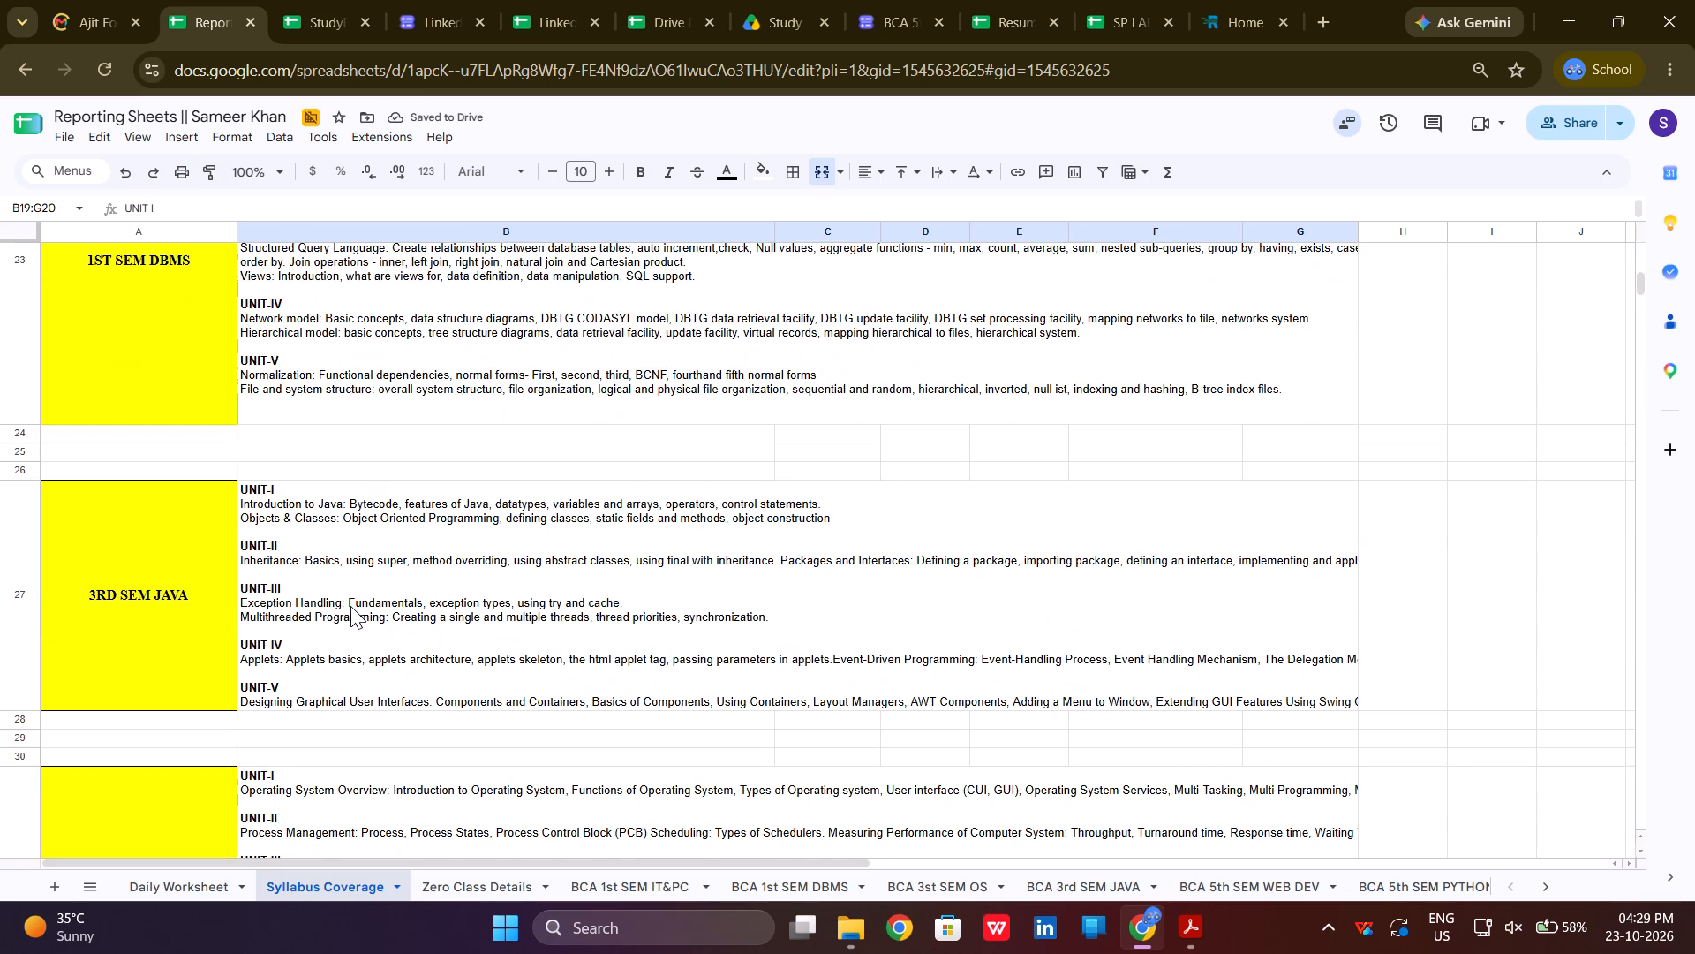
{"action": "left_click", "coordinate": [350, 606]}
{"action": "double_click", "coordinate": [350, 606]}
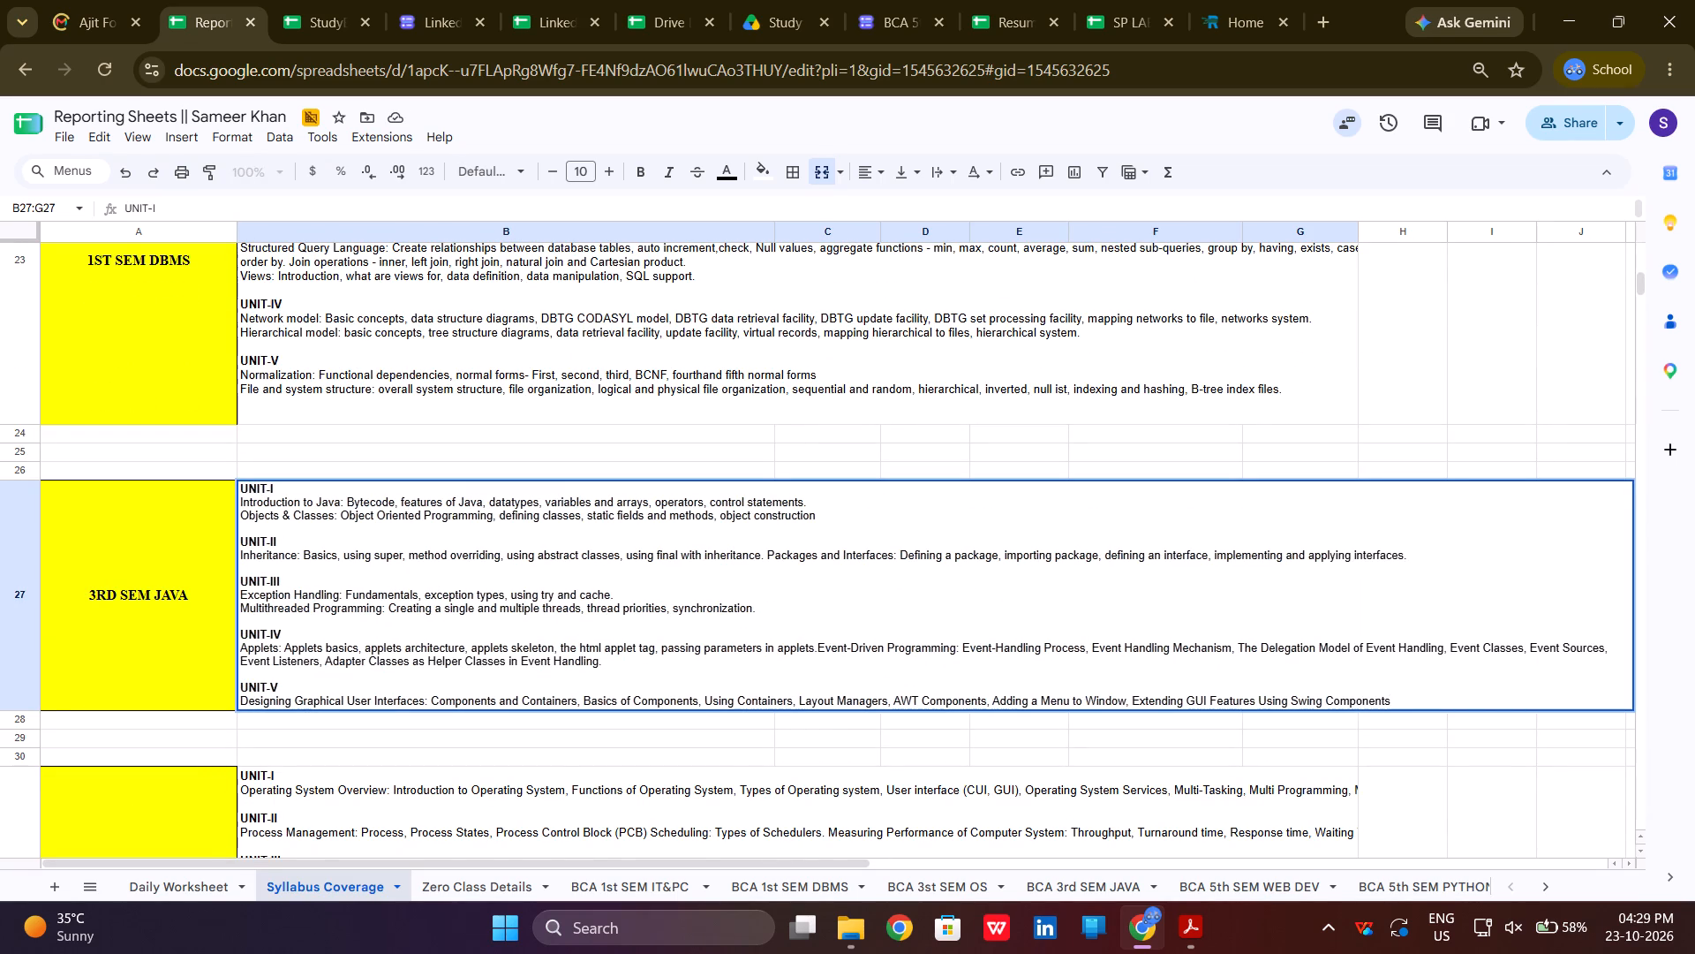
{"action": "left_click", "coordinate": [1213, 556]}
{"action": "key", "text": "ctrl+Return"}
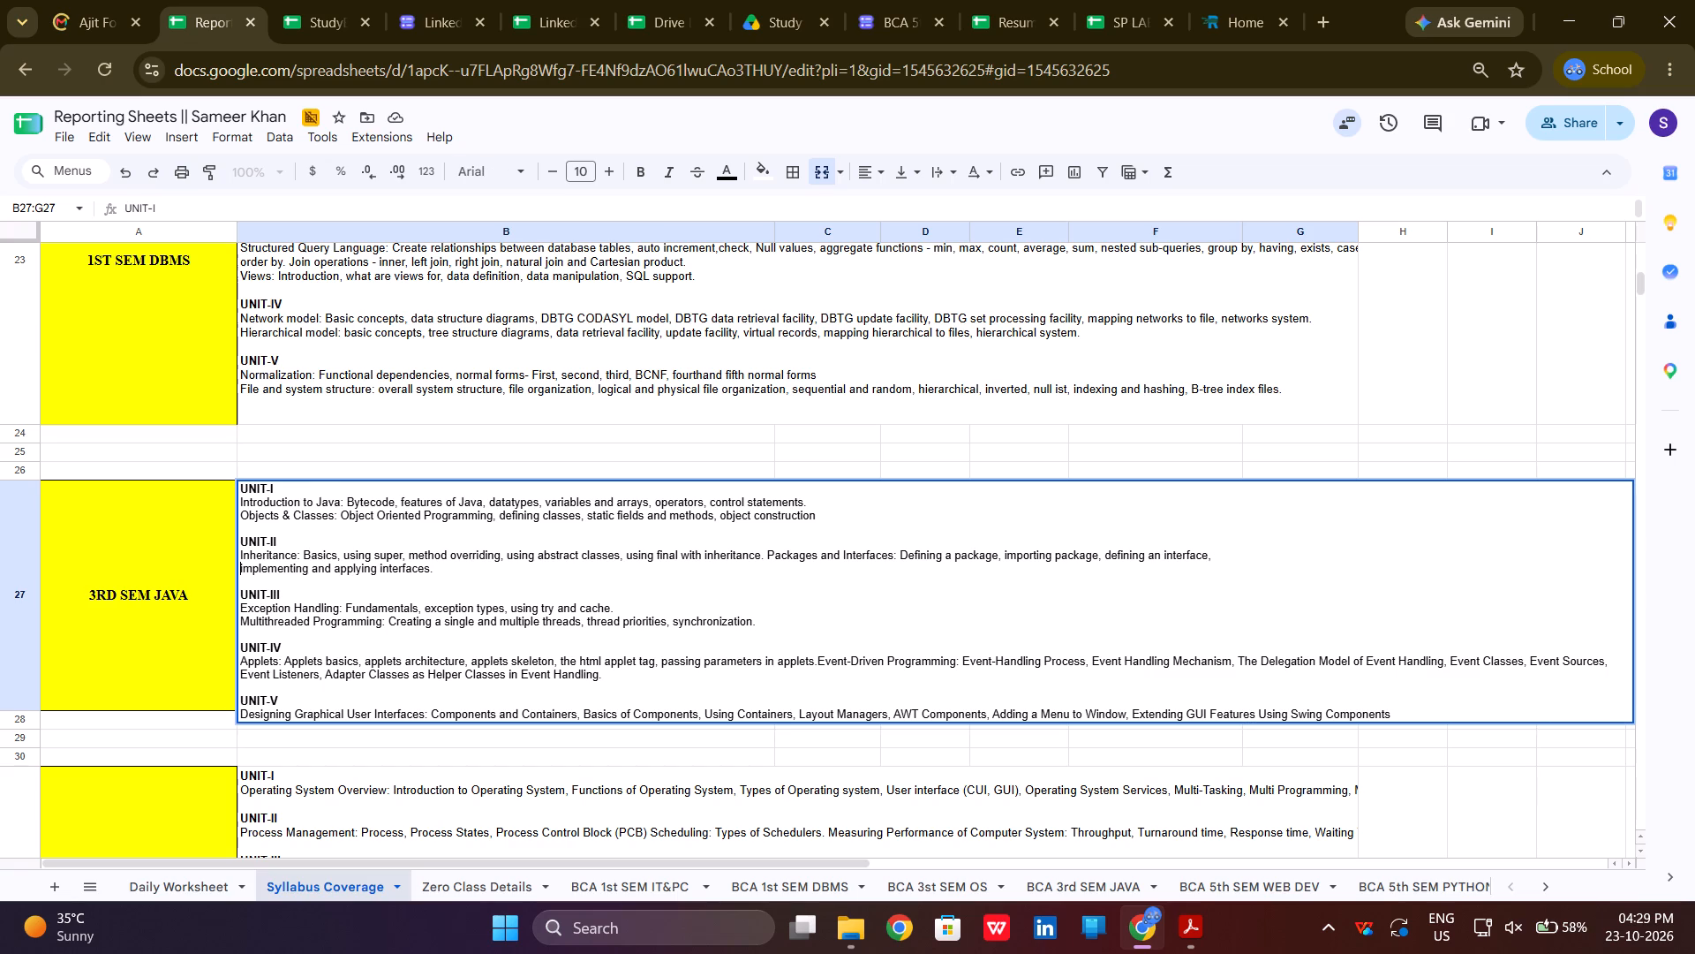
{"action": "left_click", "coordinate": [1240, 656]}
{"action": "key", "text": "ctrl+Return"}
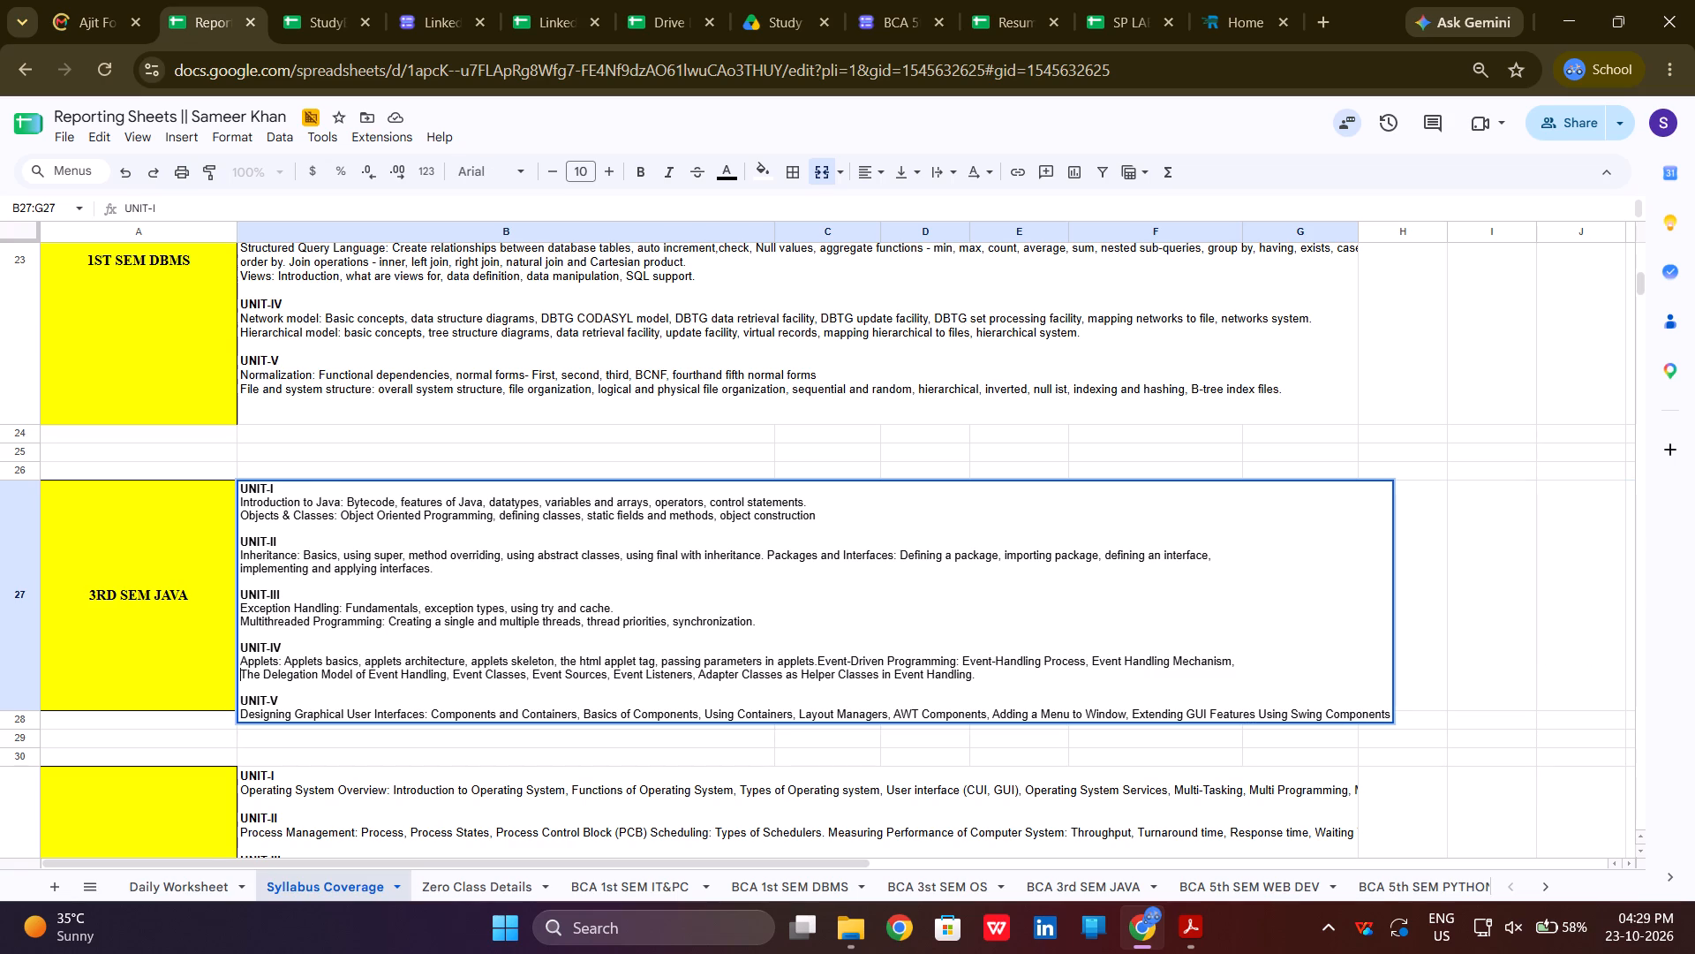
{"action": "left_click", "coordinate": [1151, 635]}
{"action": "left_click", "coordinate": [1542, 670]}
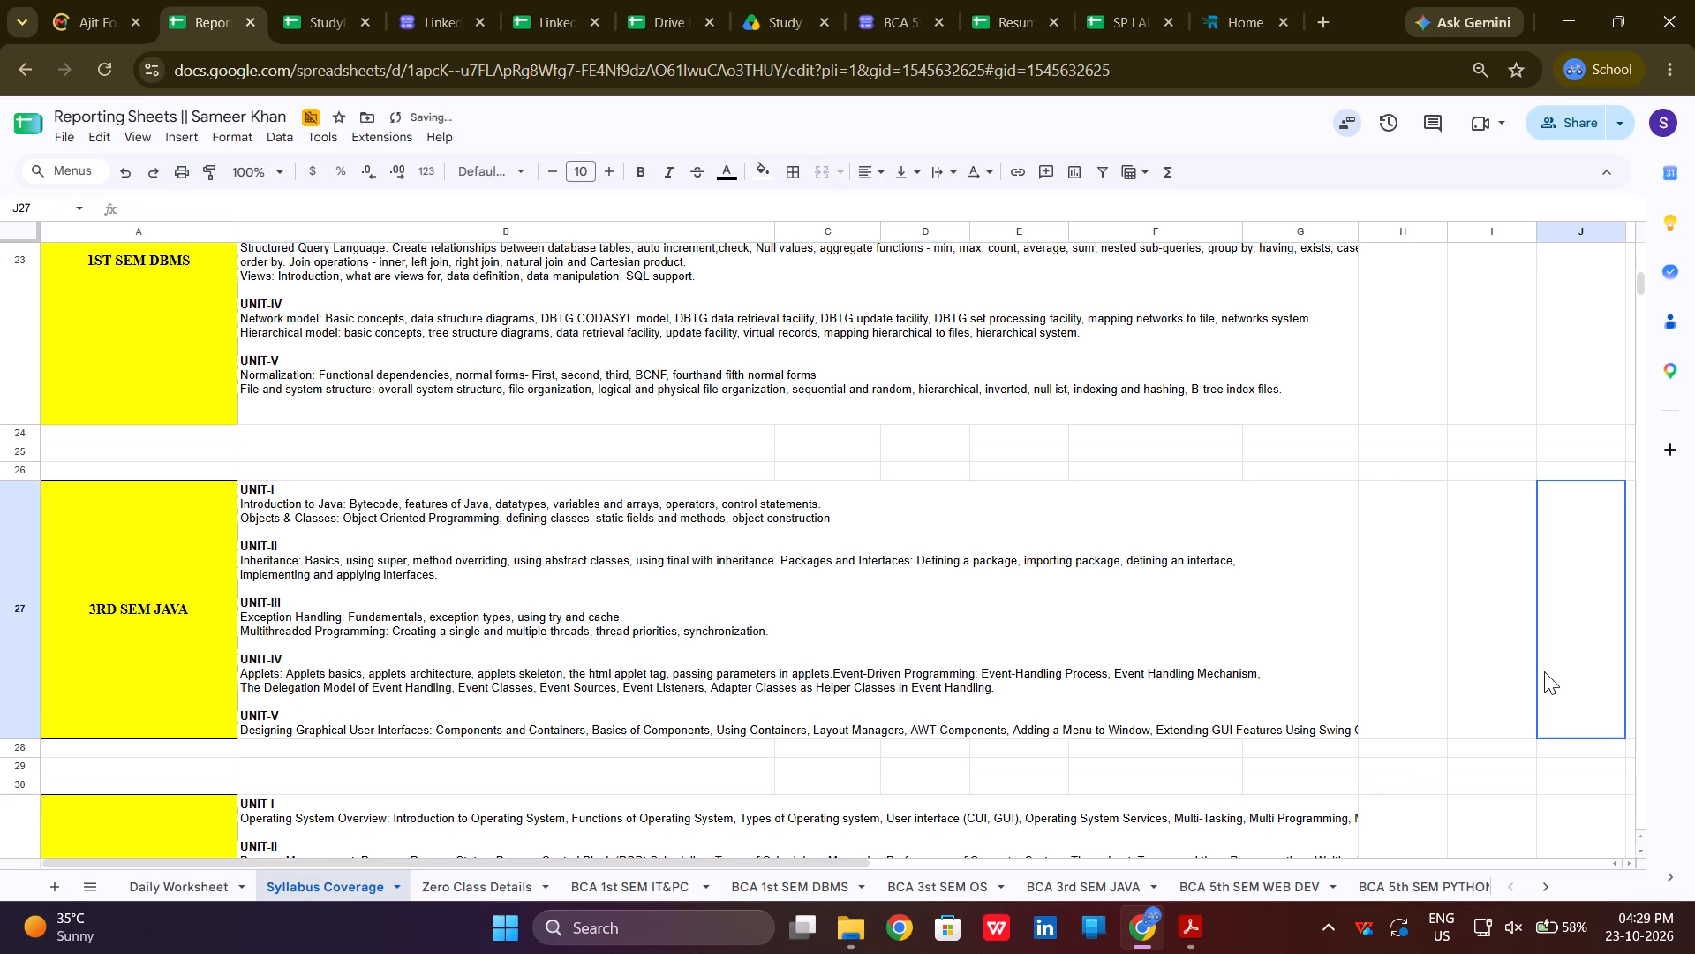
Insert a line break before "Extending GUI Features" in Unit V of the 3RD SEM JAVA syllabus cell.
{"action": "scroll", "coordinate": [697, 783], "scroll_direction": "down", "scroll_amount": 2}
{"action": "double_click", "coordinate": [1152, 447]}
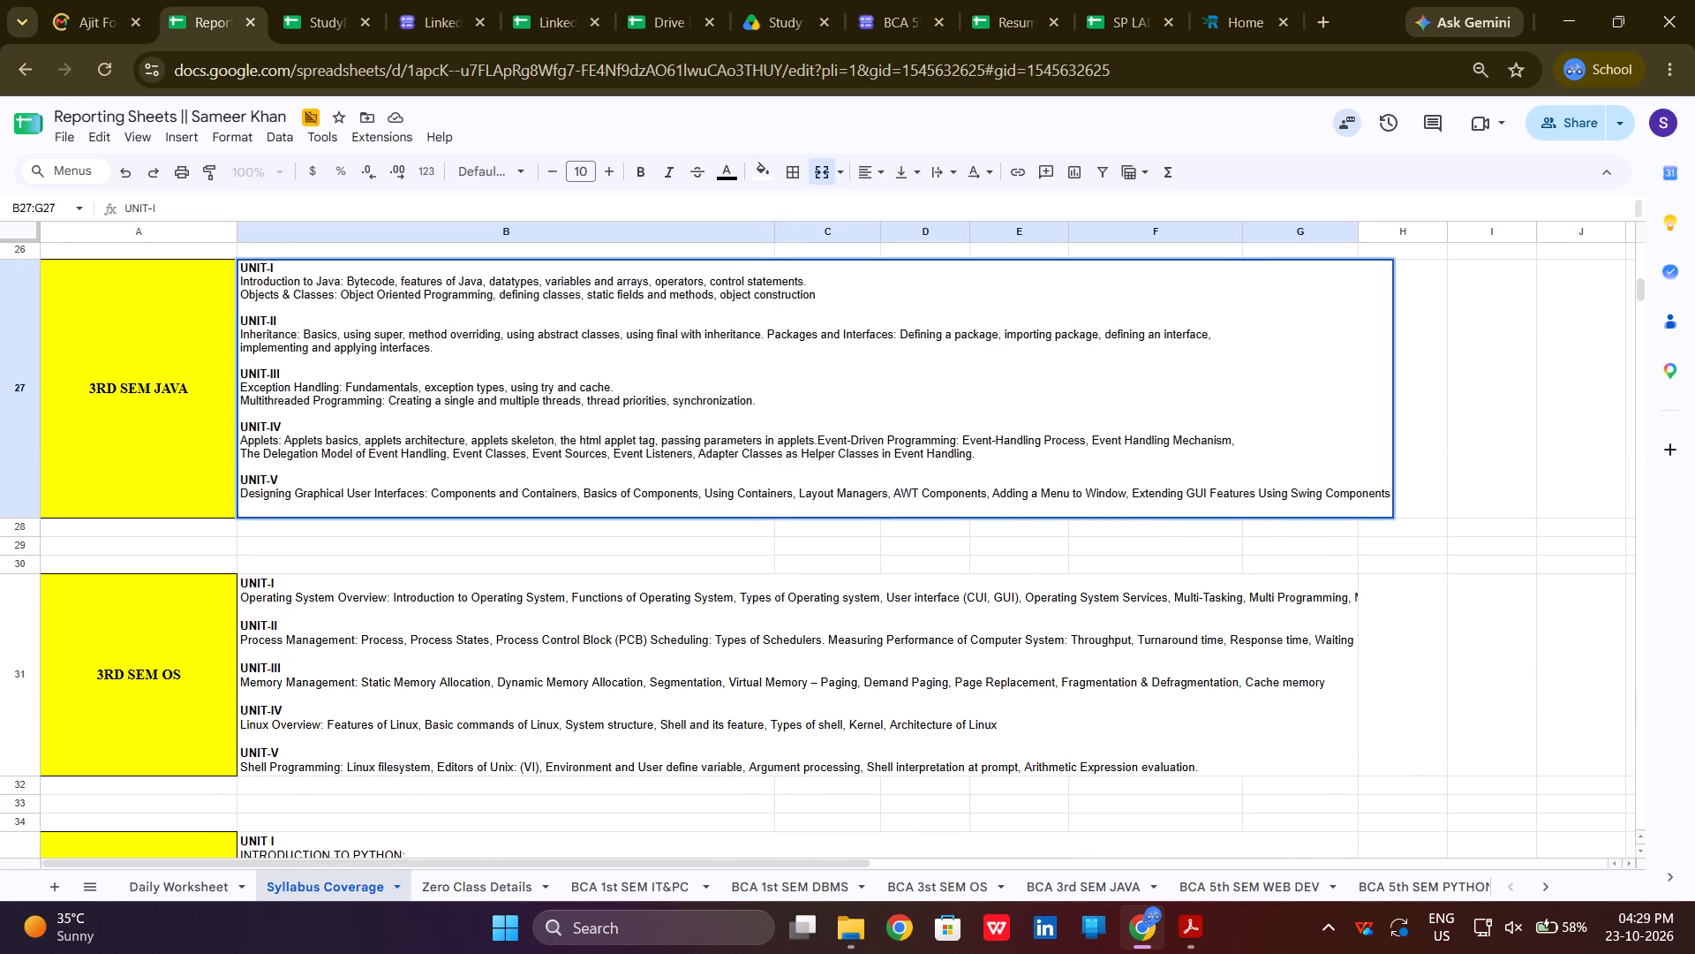
{"action": "left_click", "coordinate": [1133, 493]}
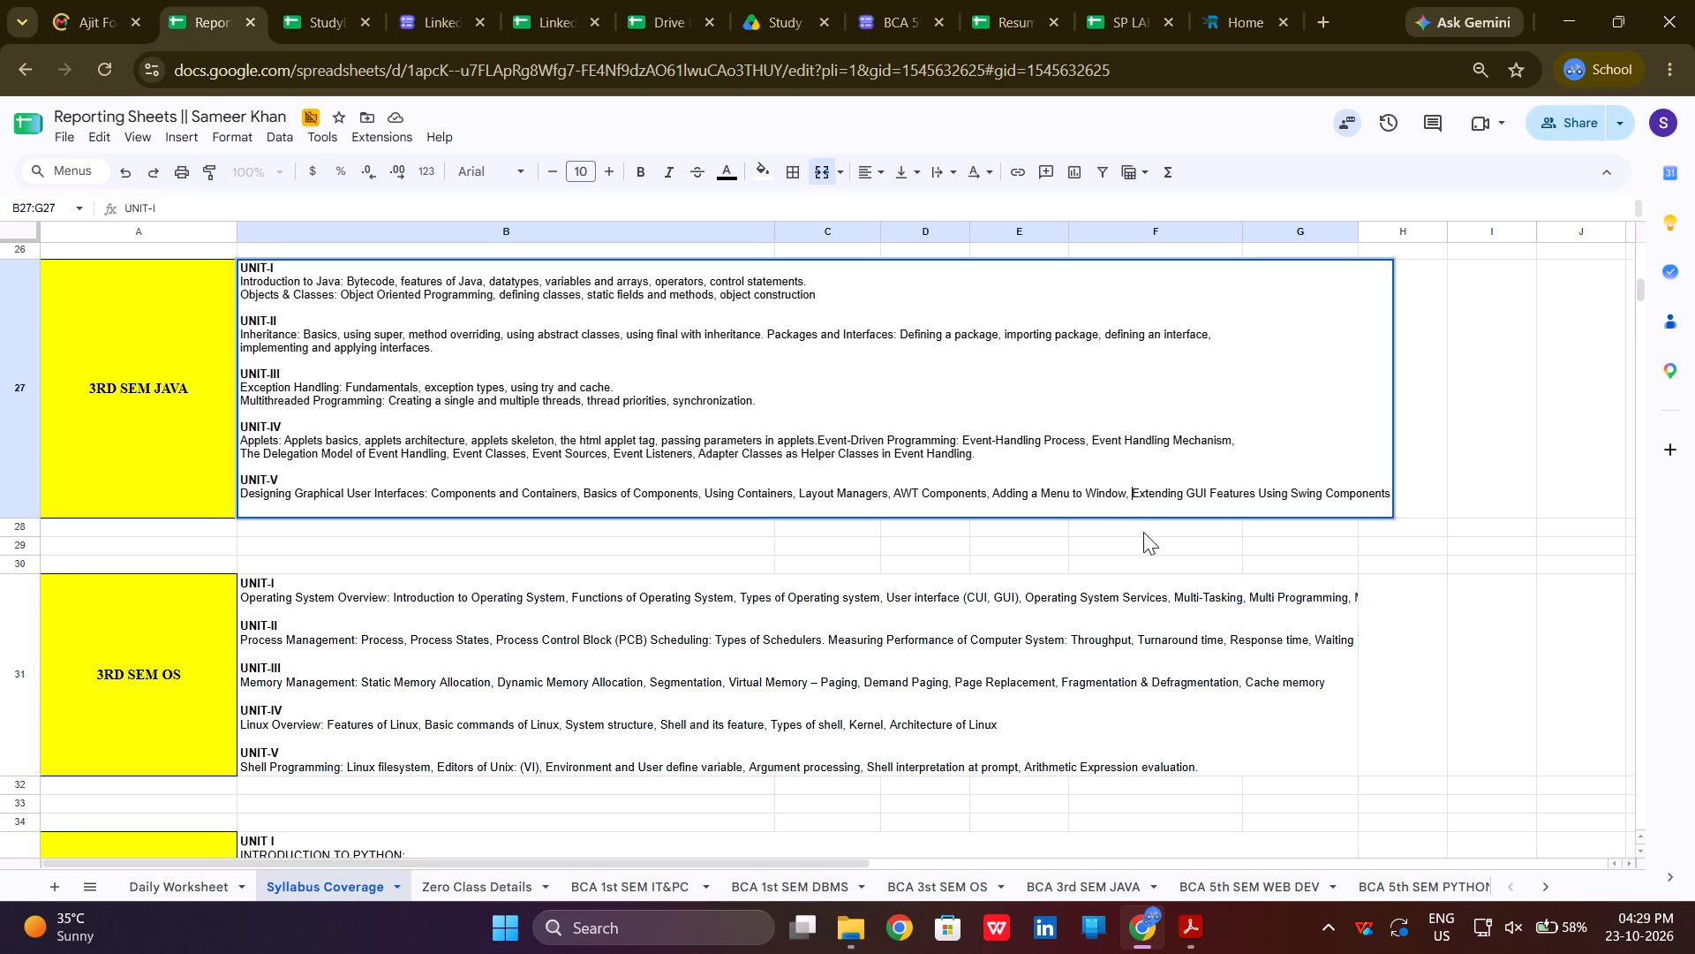
{"action": "key", "text": "ctrl+Return"}
{"action": "left_click", "coordinate": [1117, 567]}
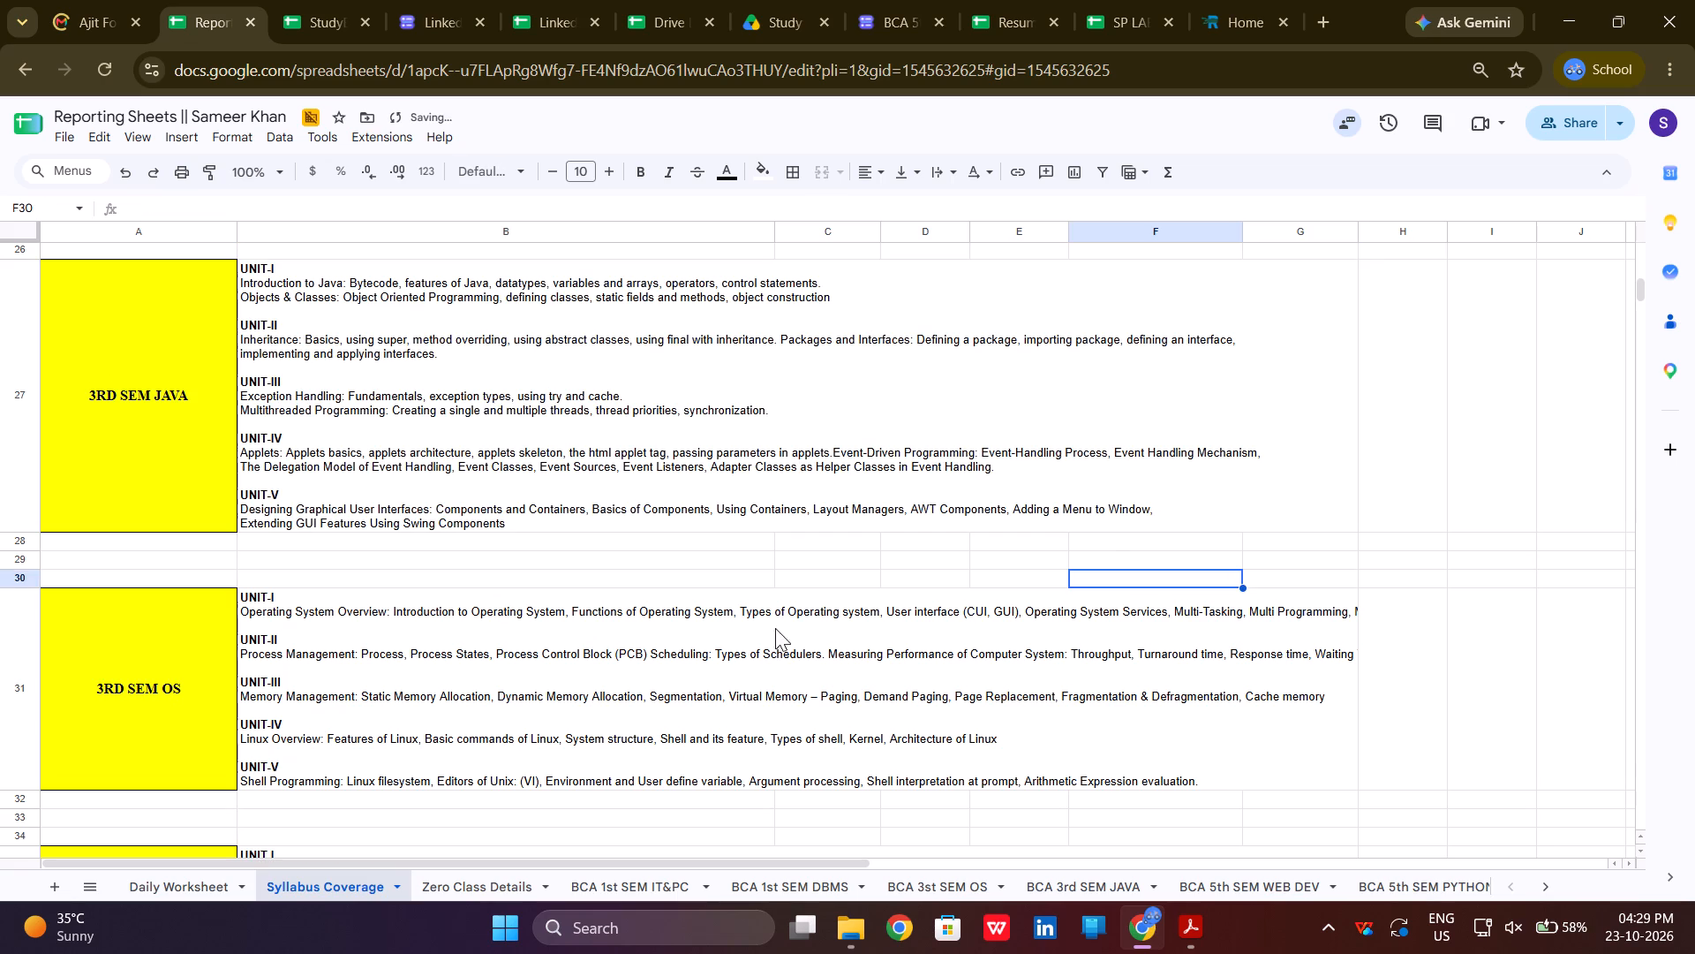
In Unit III of the 1ST SEM DBMS syllabus, remove the space between "exists," and "case,", keeping both on the same line.
{"action": "scroll", "coordinate": [808, 620], "scroll_direction": "up", "scroll_amount": 4}
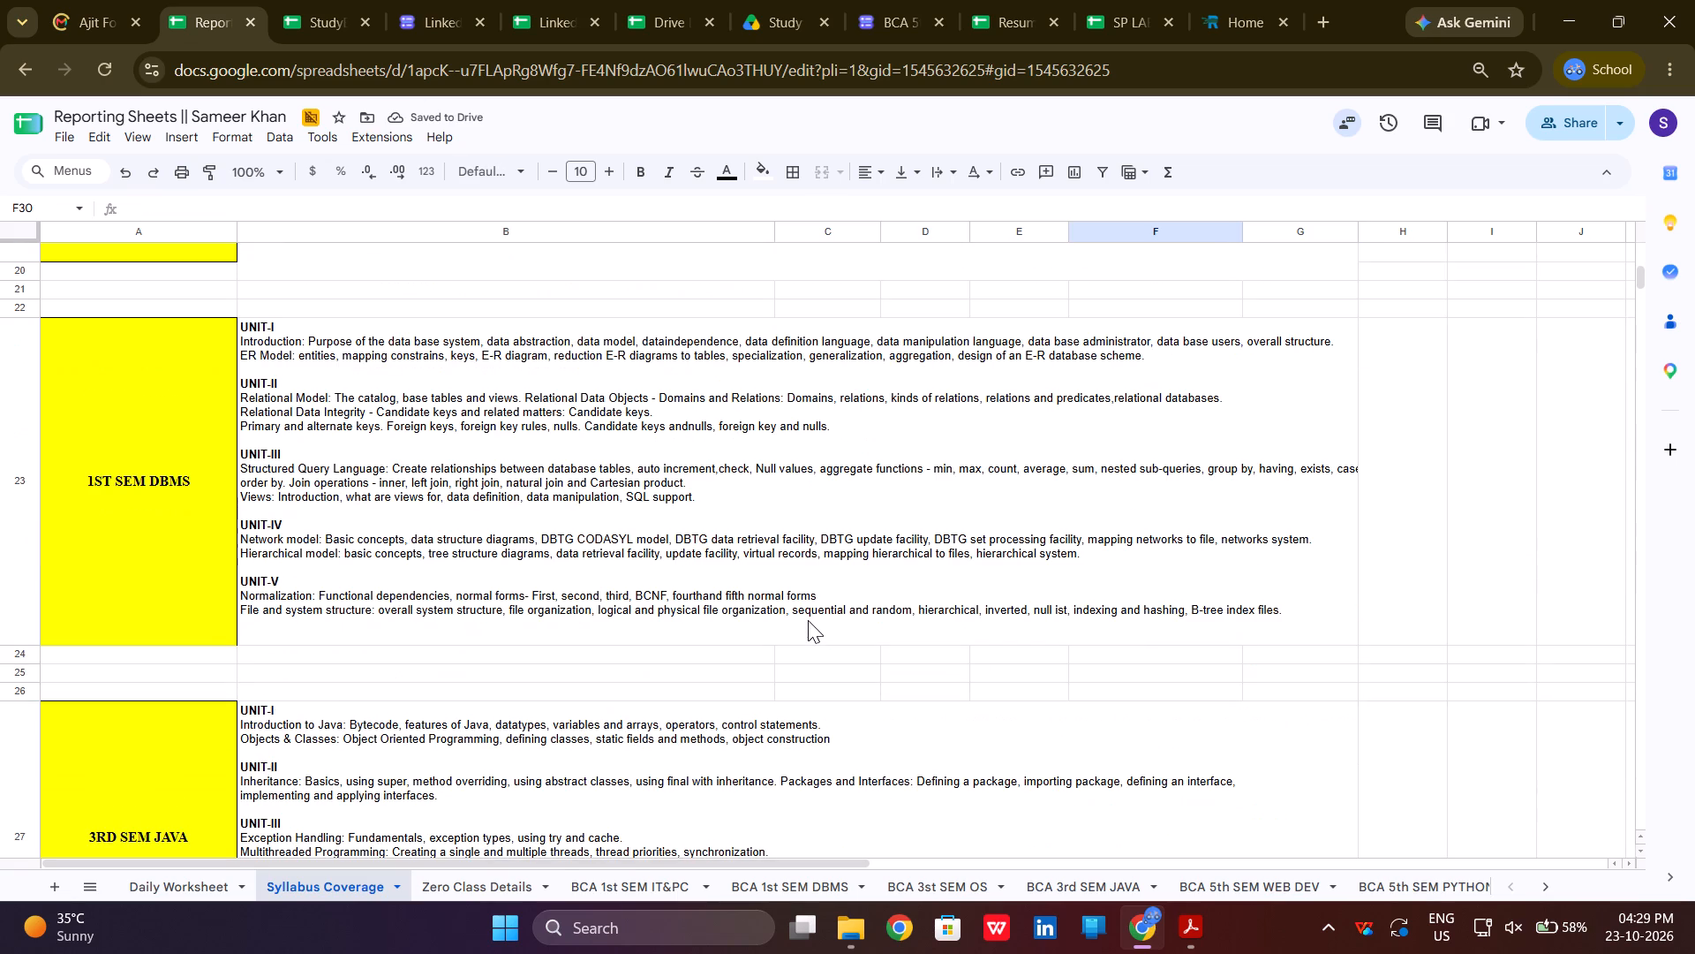
{"action": "double_click", "coordinate": [1200, 453]}
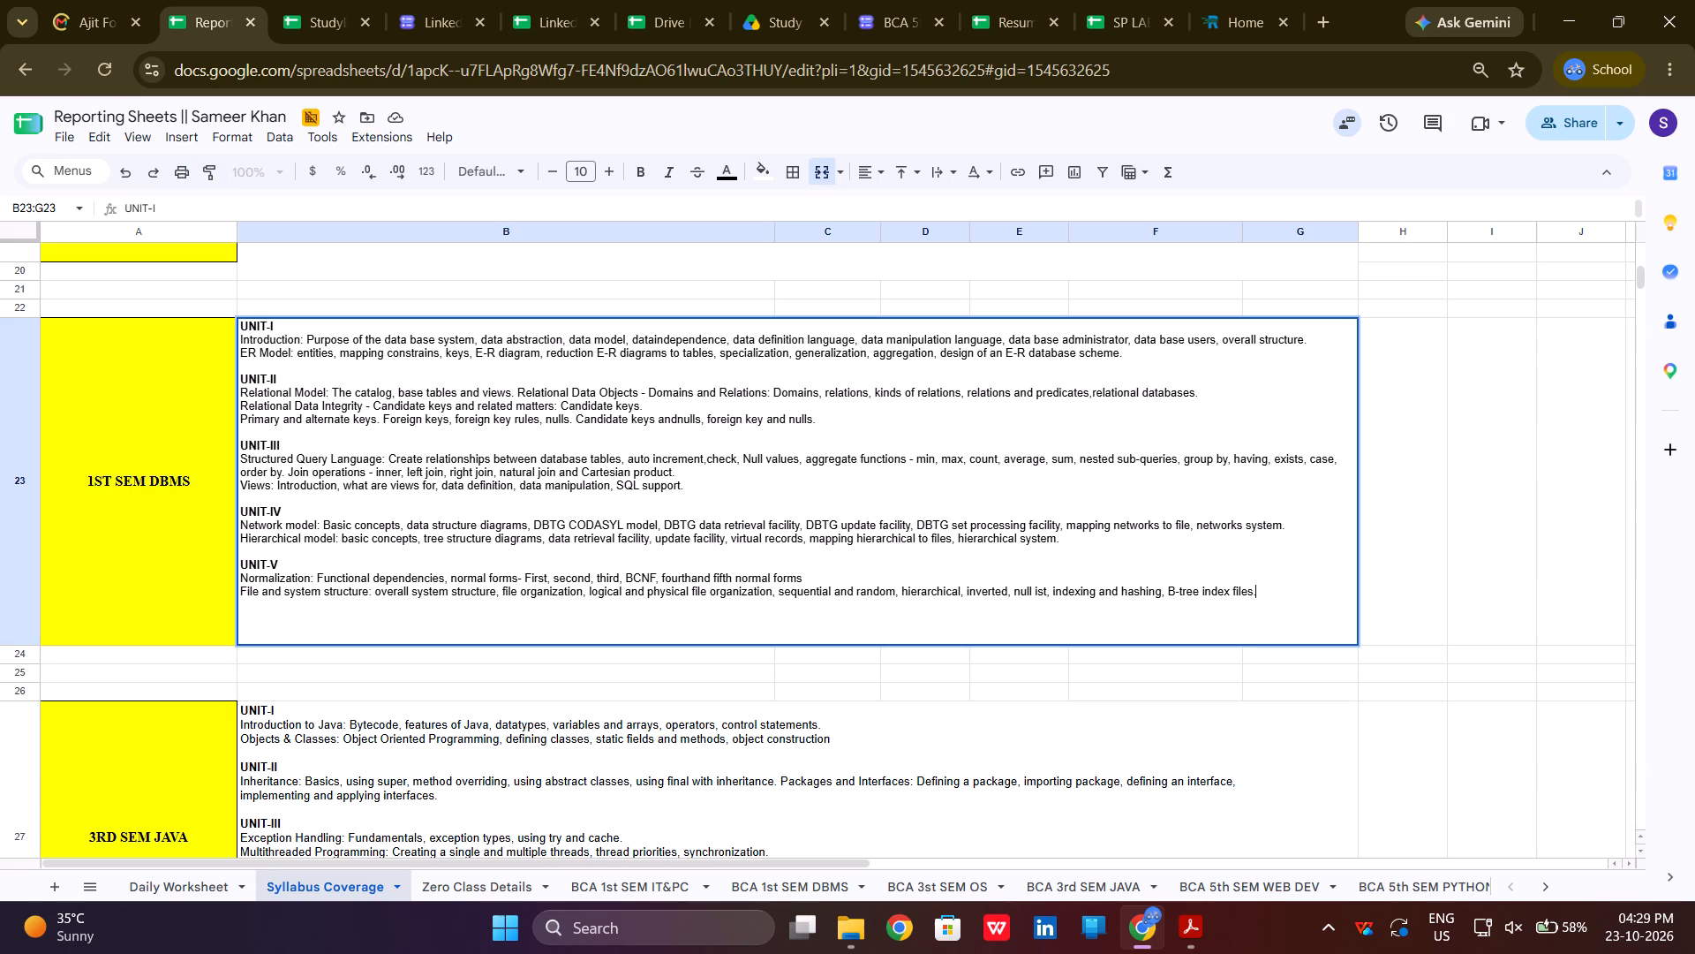
{"action": "left_click", "coordinate": [1306, 462]}
{"action": "key", "text": "ctrl+Return"}
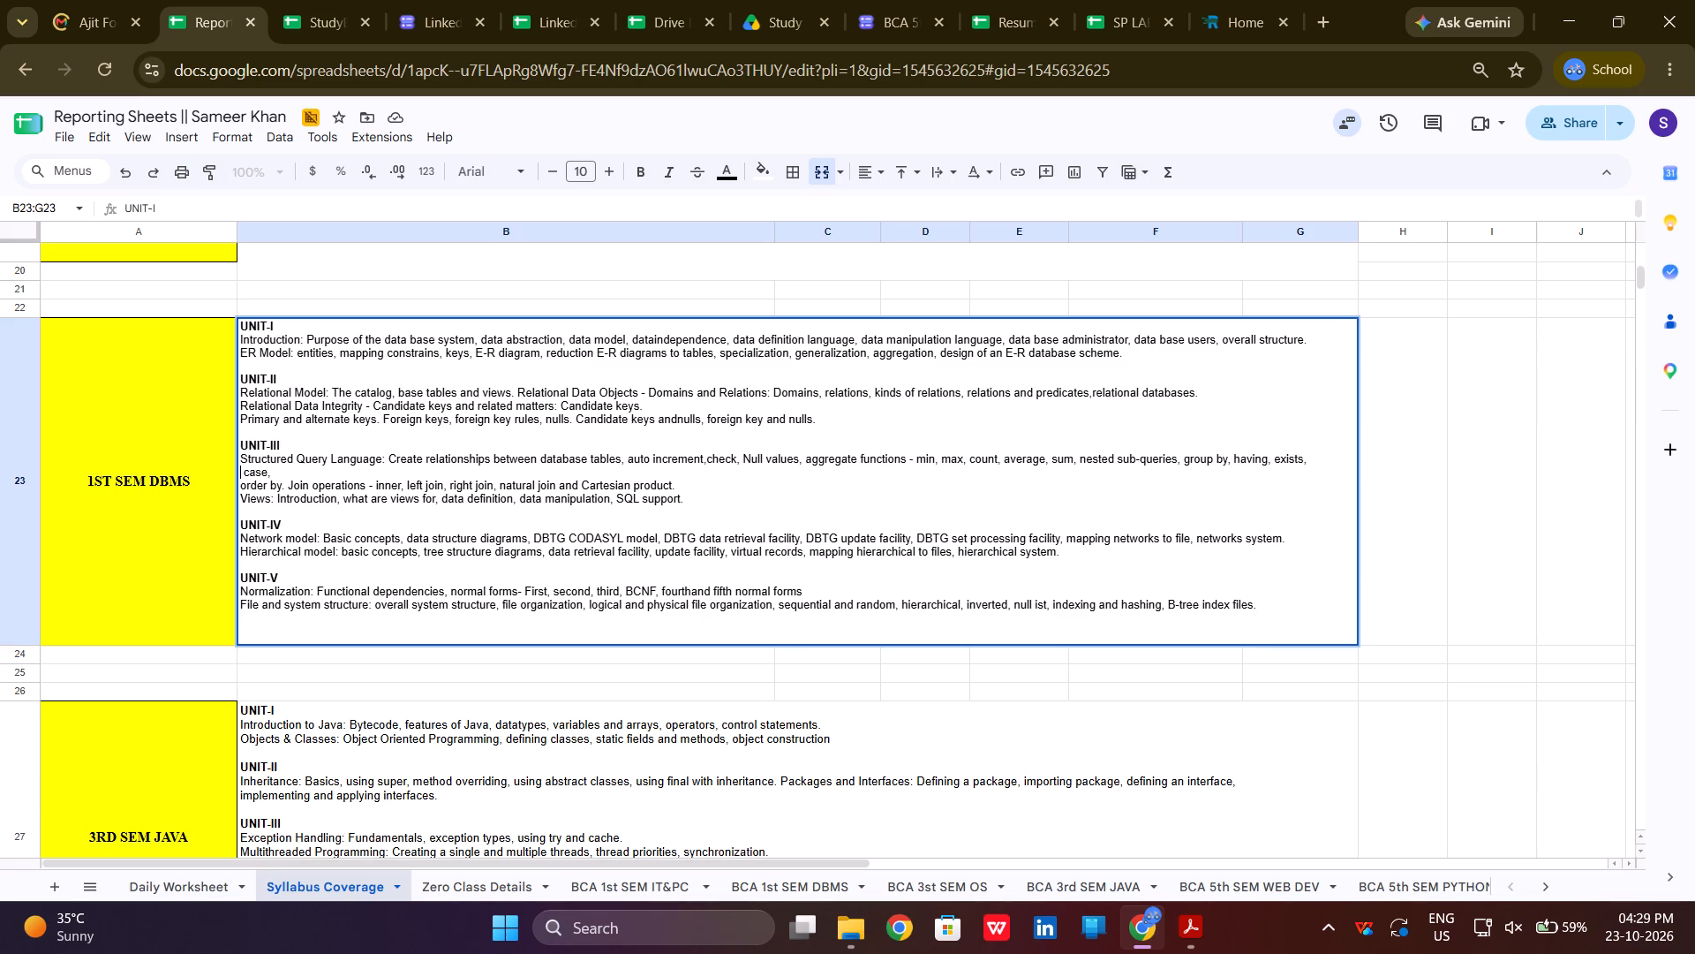
{"action": "key", "text": "Right"}
{"action": "key", "text": "BackSpace"}
{"action": "key", "text": "BackSpace"}
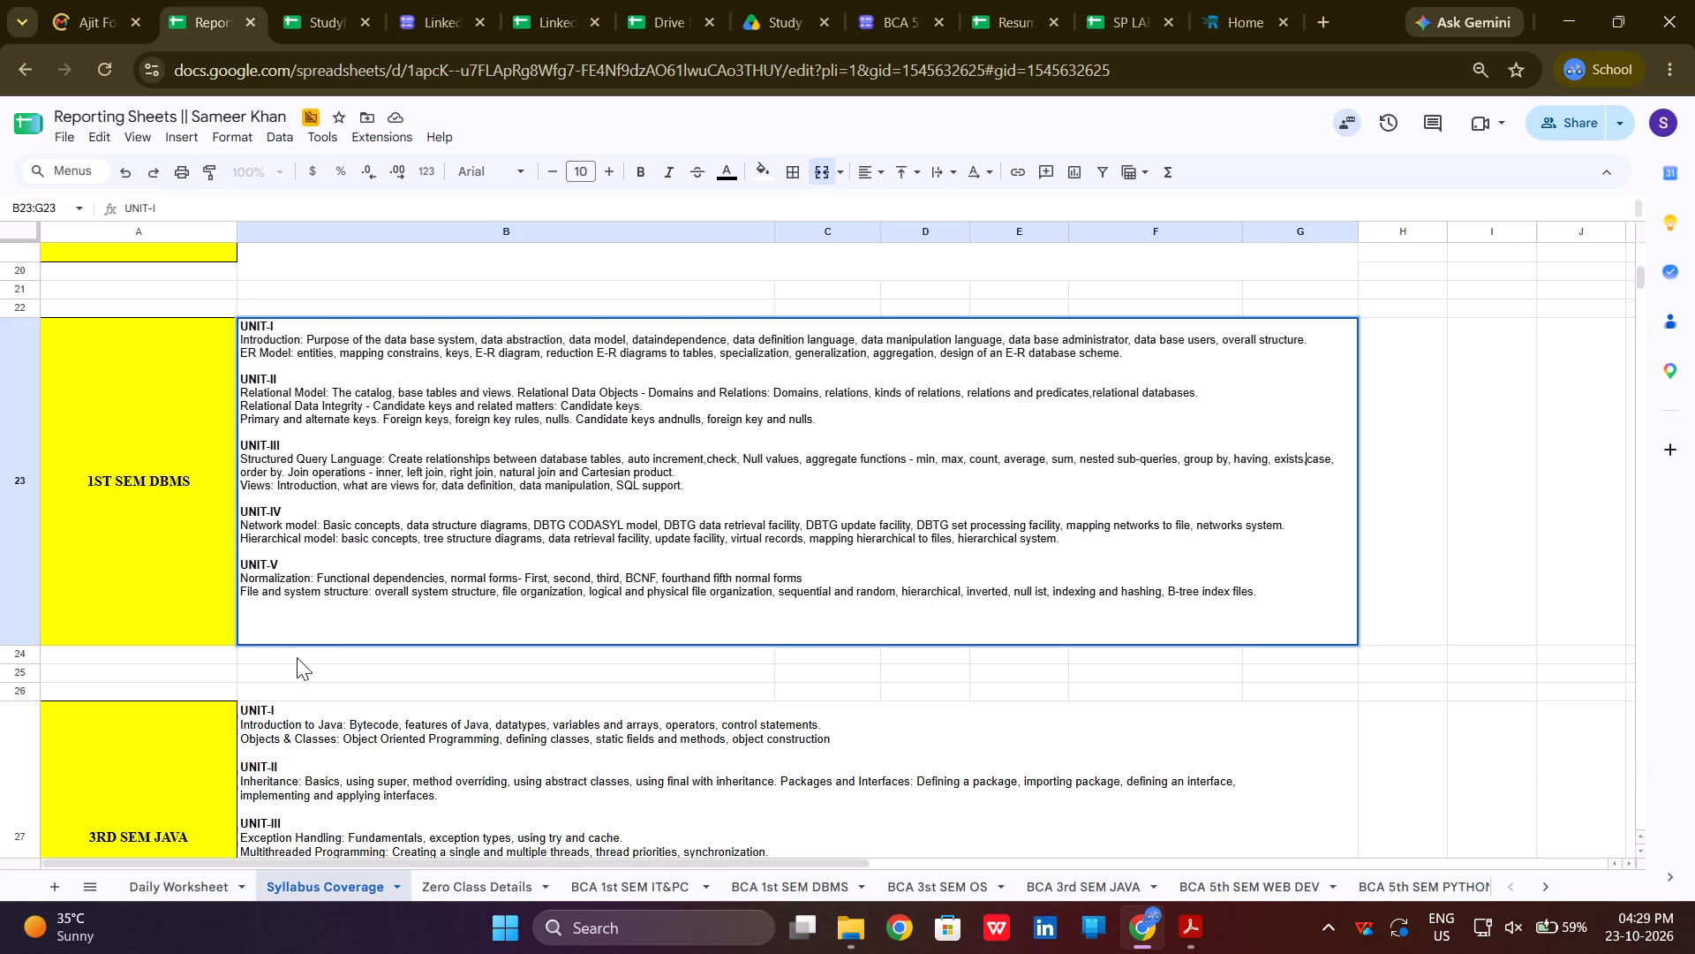
{"action": "left_click", "coordinate": [346, 699]}
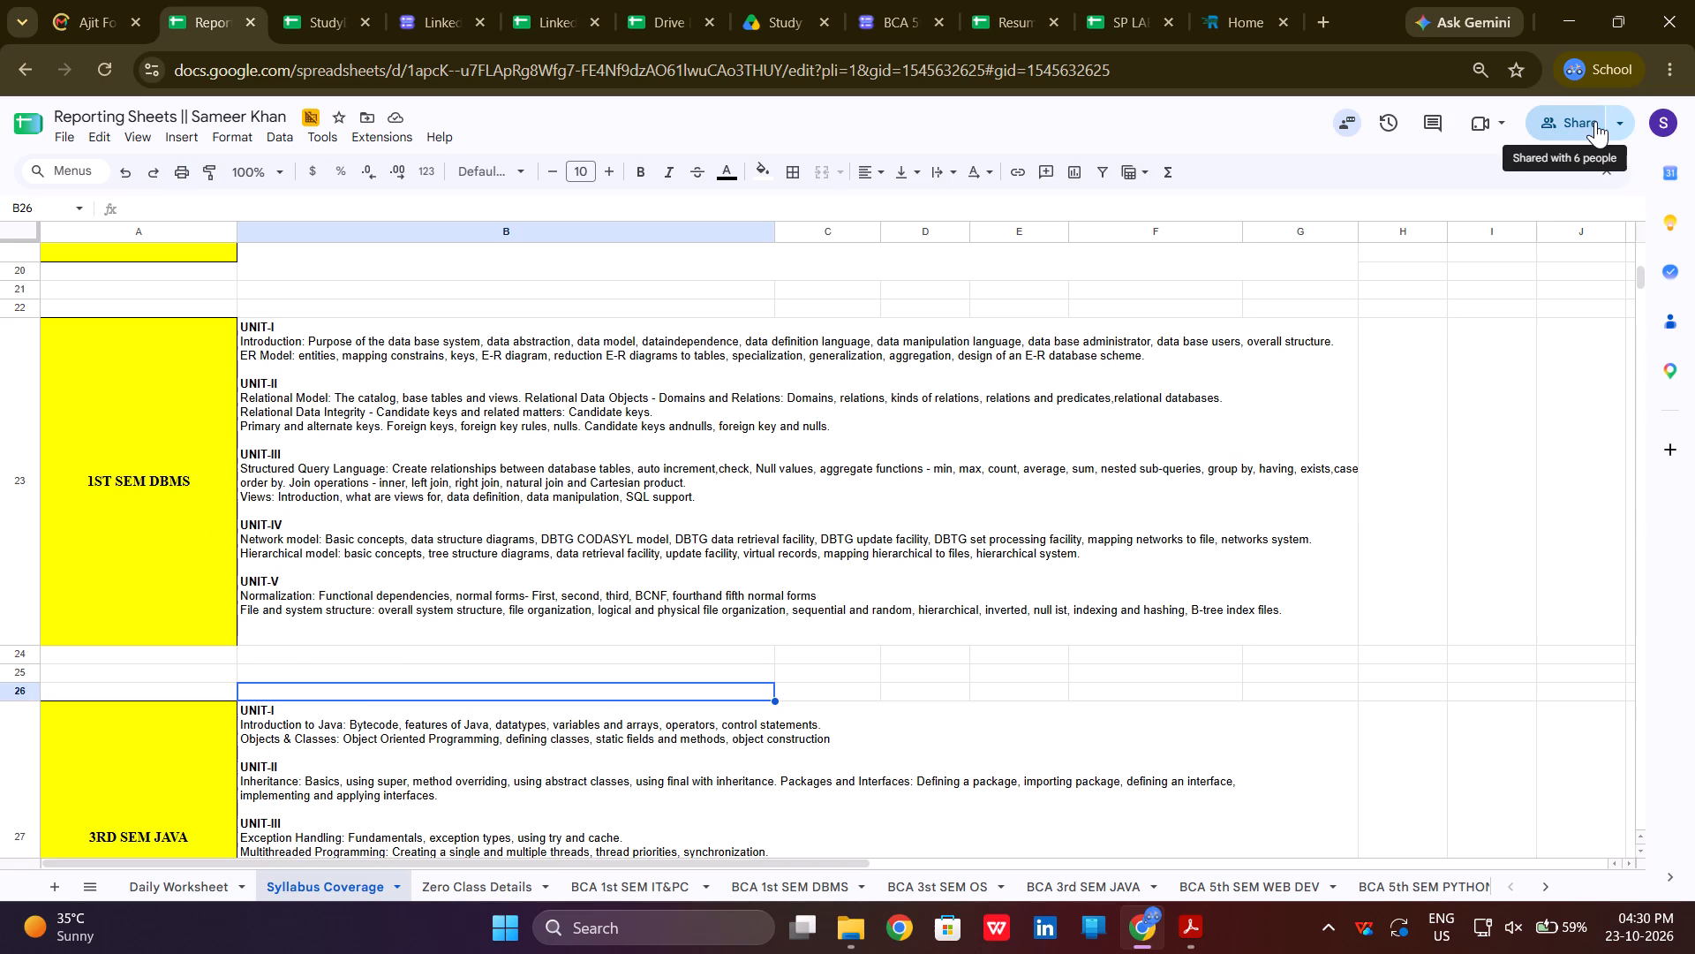
Review the workbook's sharing settings to examine who has access and with which roles, then close them.
{"action": "left_click", "coordinate": [1631, 121]}
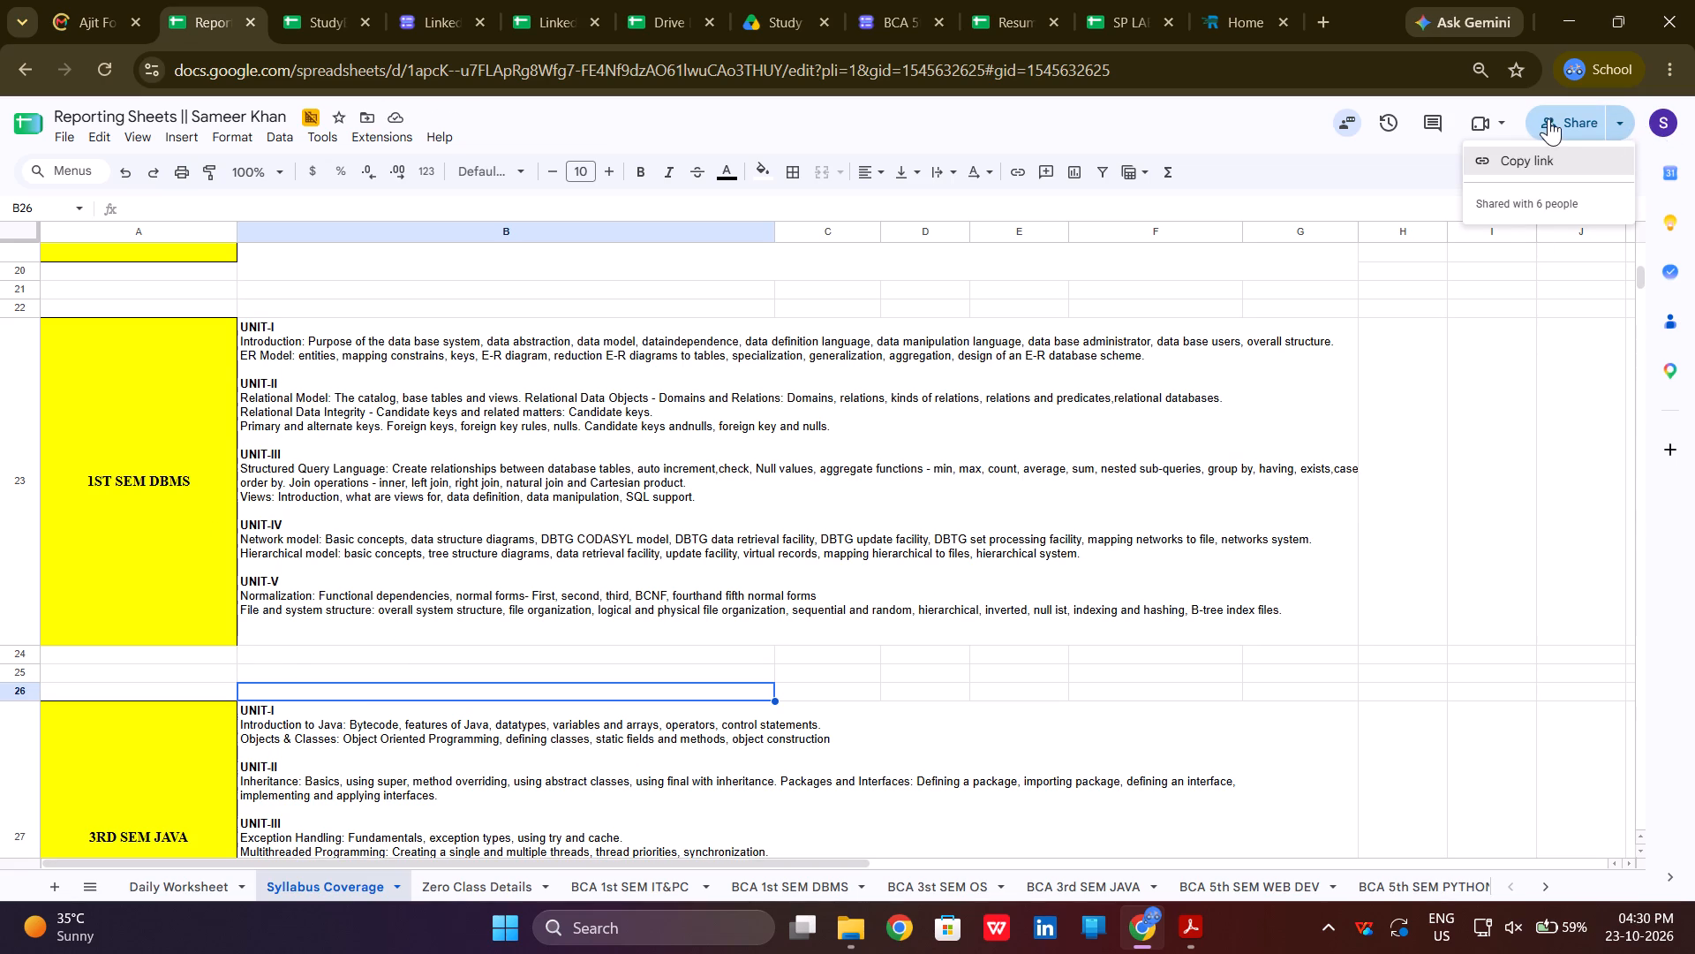
{"action": "left_click", "coordinate": [1544, 118]}
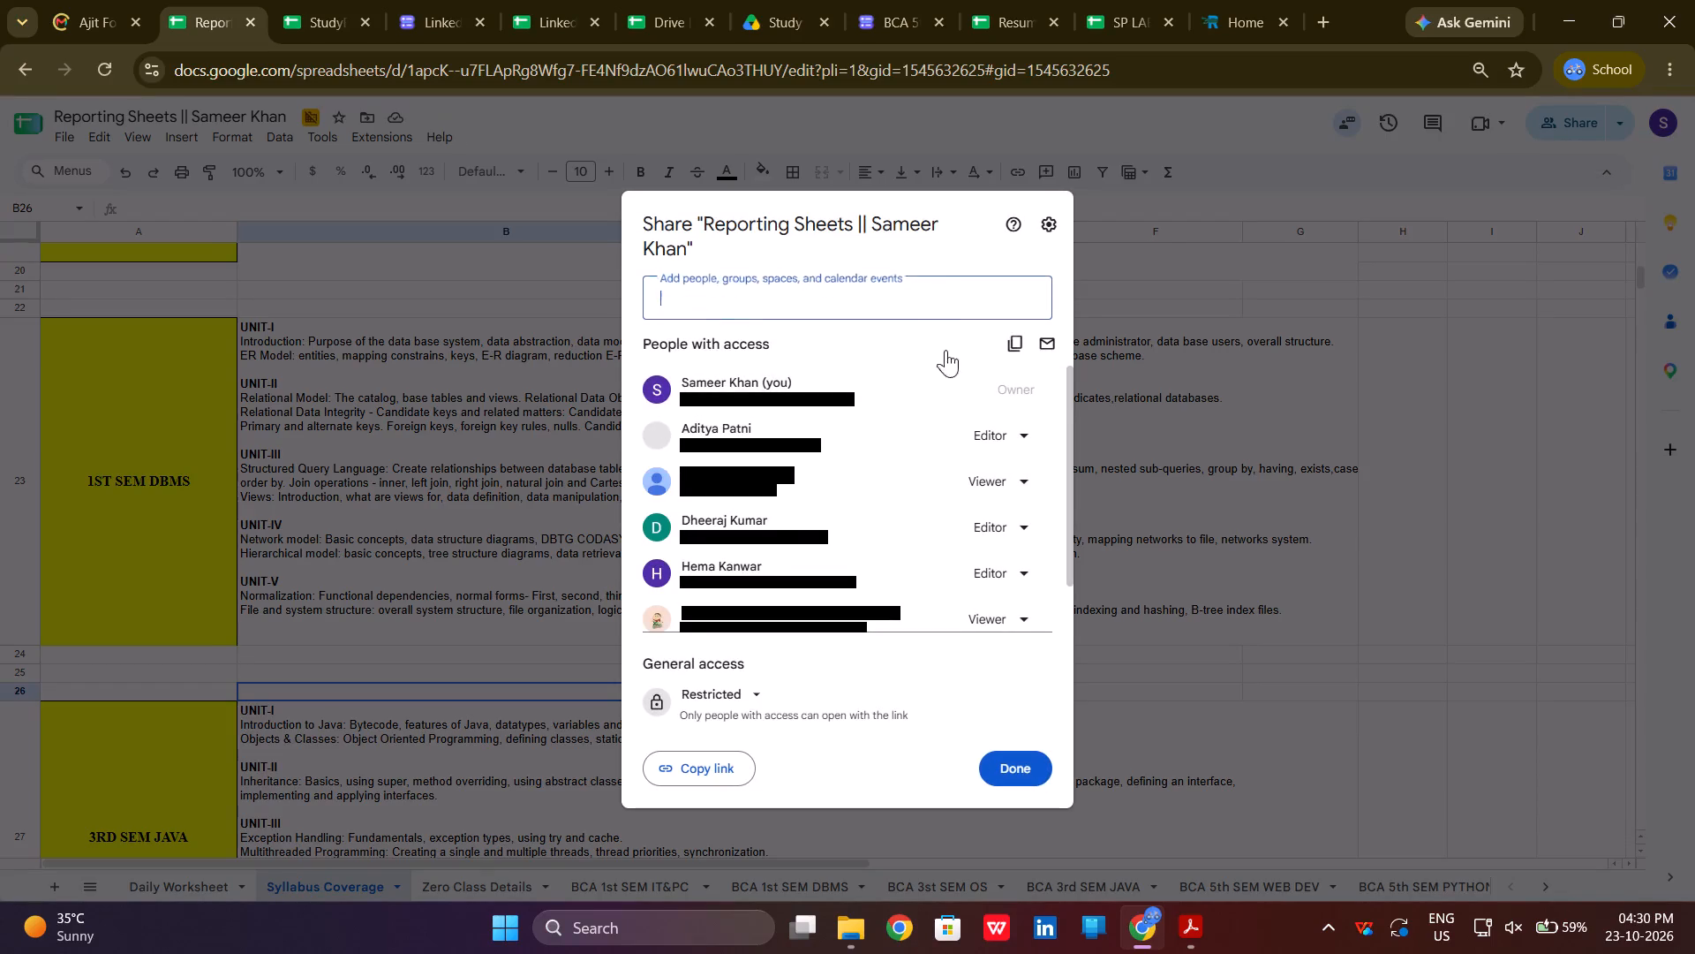
{"action": "scroll", "coordinate": [786, 488], "scroll_direction": "down", "scroll_amount": 2}
{"action": "scroll", "coordinate": [786, 488], "scroll_direction": "up", "scroll_amount": 1}
{"action": "scroll", "coordinate": [863, 439], "scroll_direction": "up", "scroll_amount": 3}
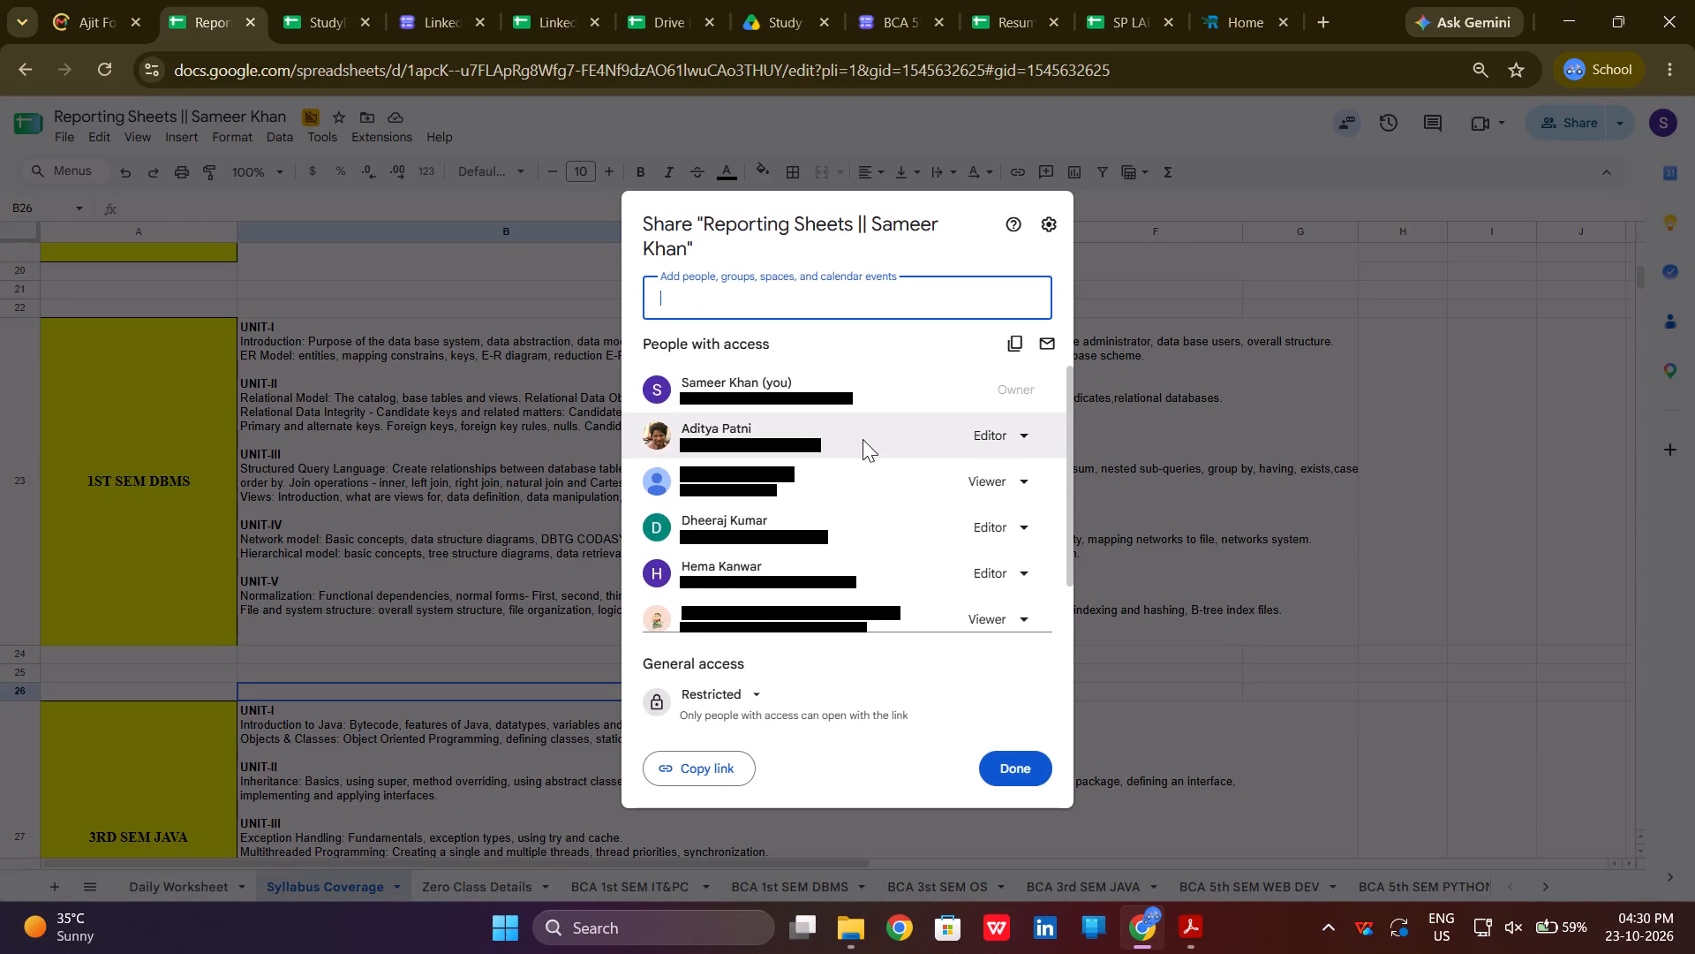
{"action": "left_click", "coordinate": [1013, 774]}
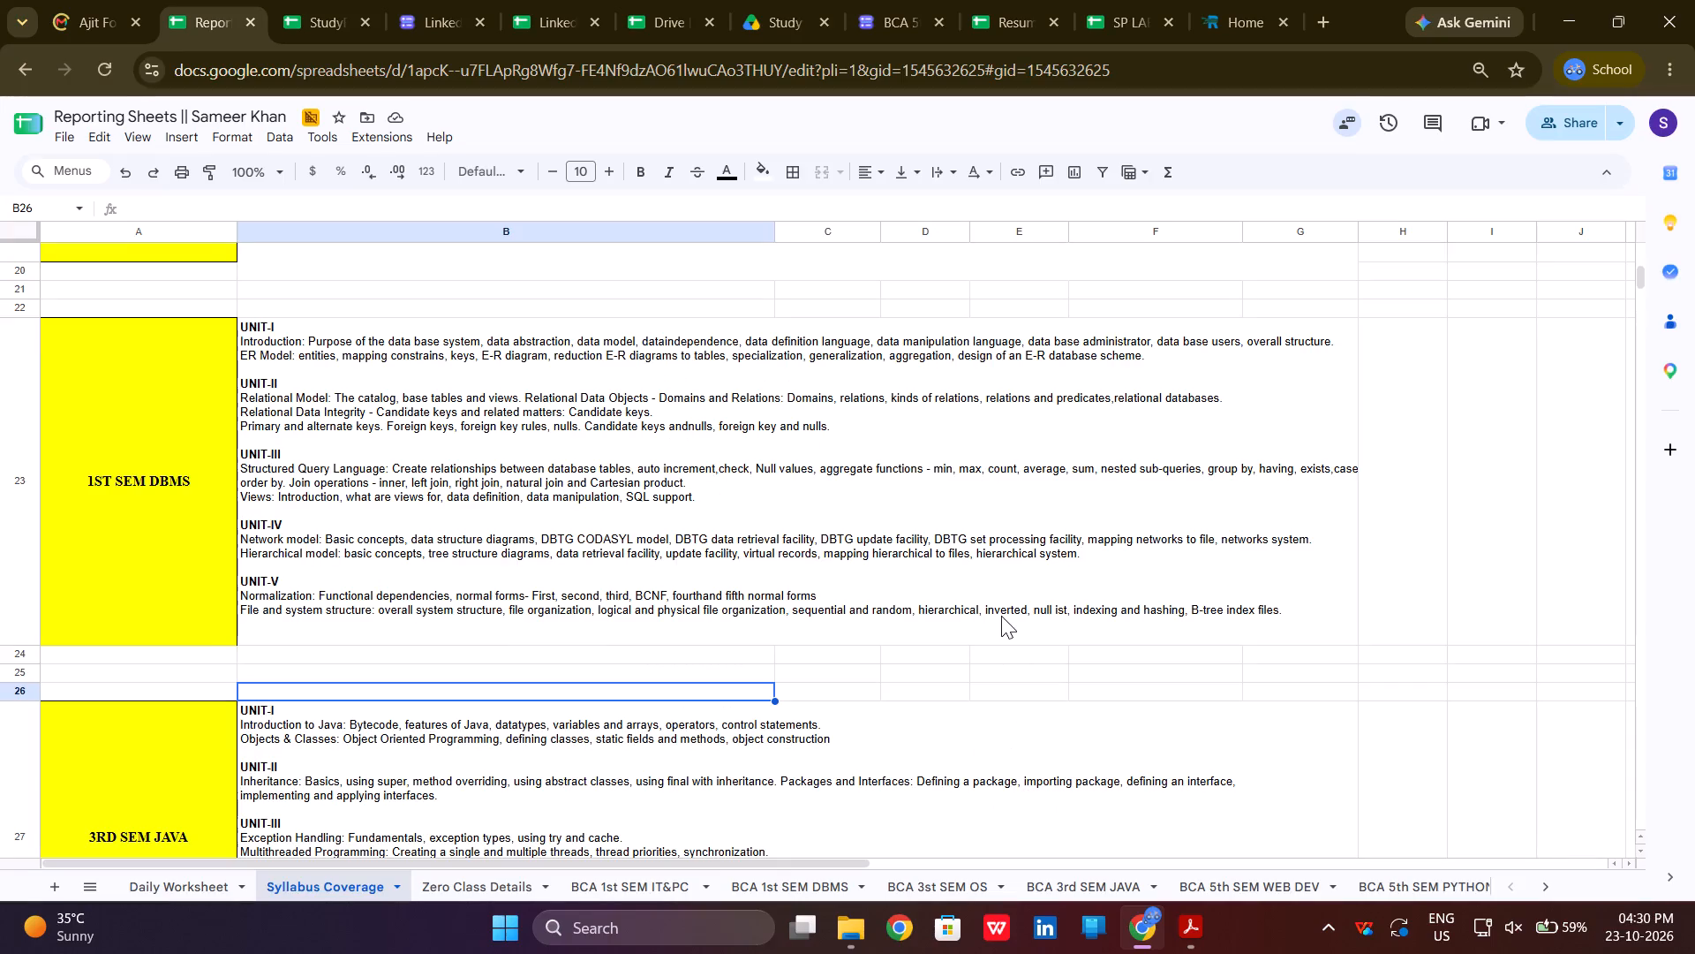